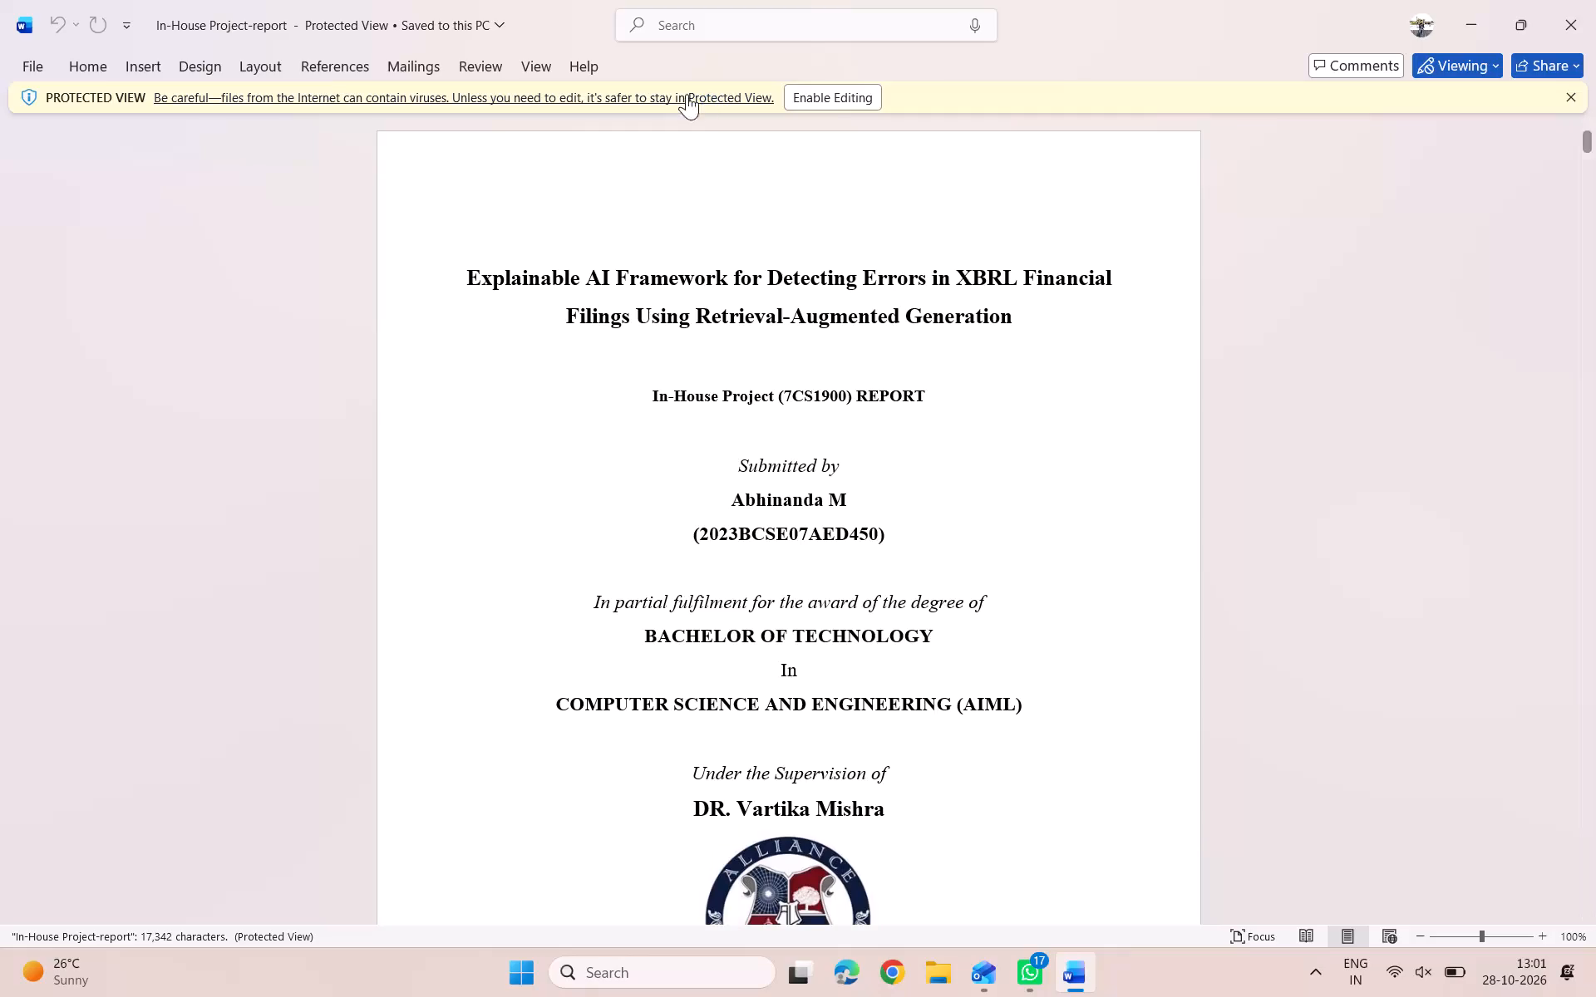
# Enable editing for the In-House Project report document opened in Protected View.
pyautogui.click(794, 95)
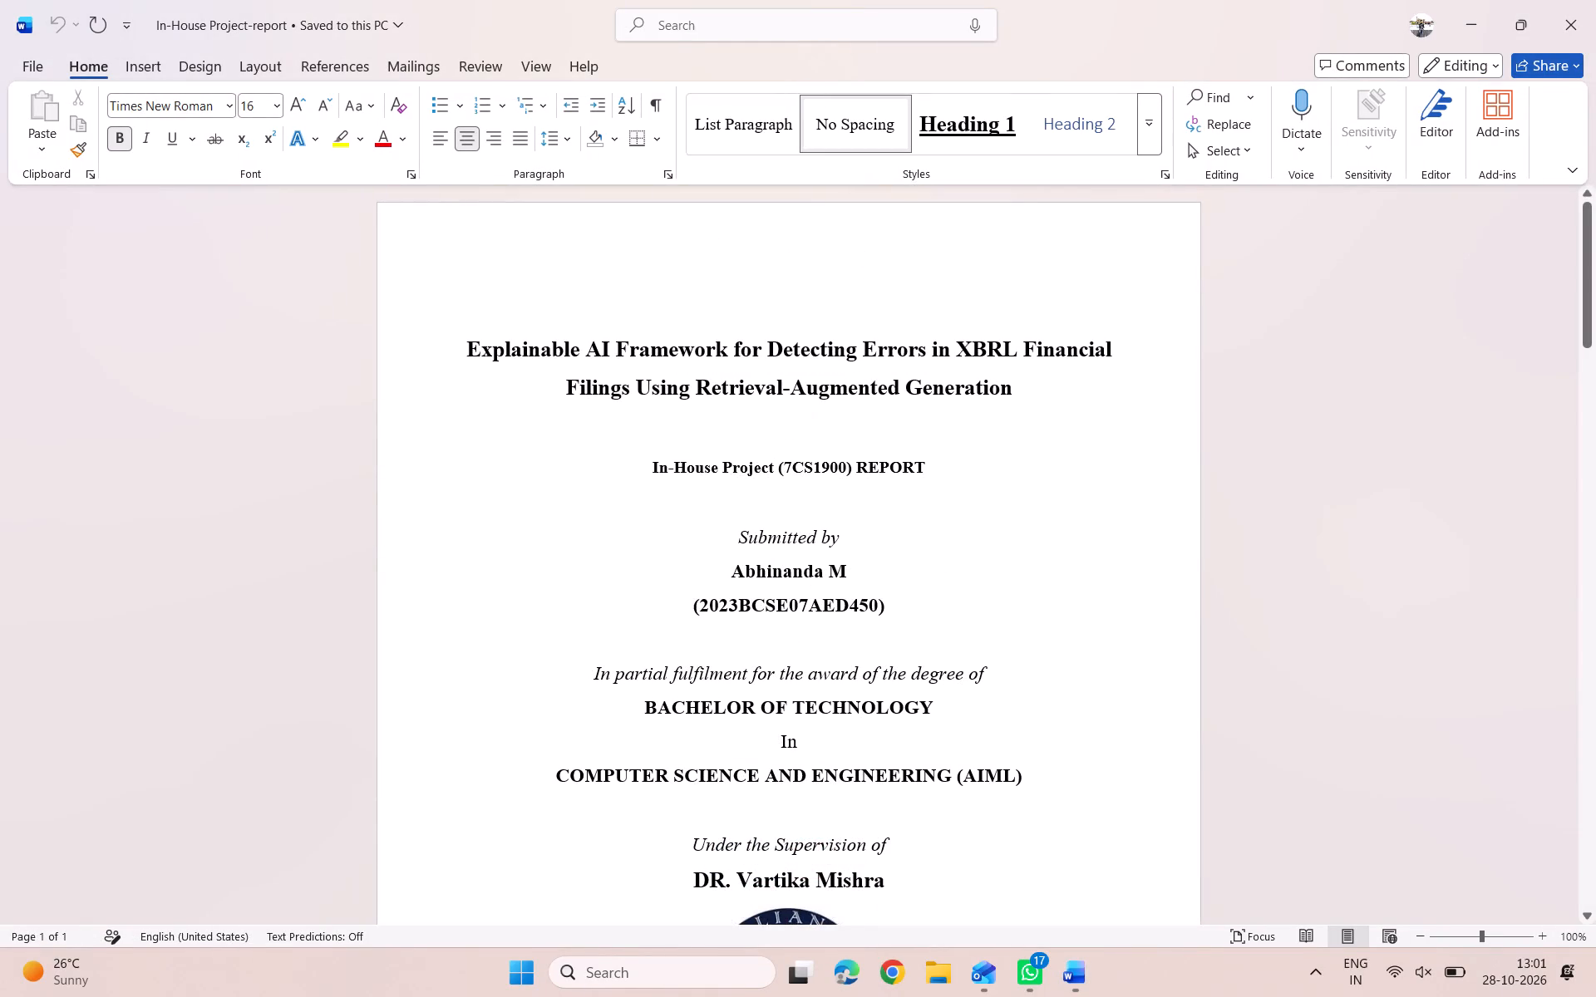
# Look through the report's front pages, from the title page past the certificate to the declaration and its name table.
pyautogui.scroll(-7, 803, 563)
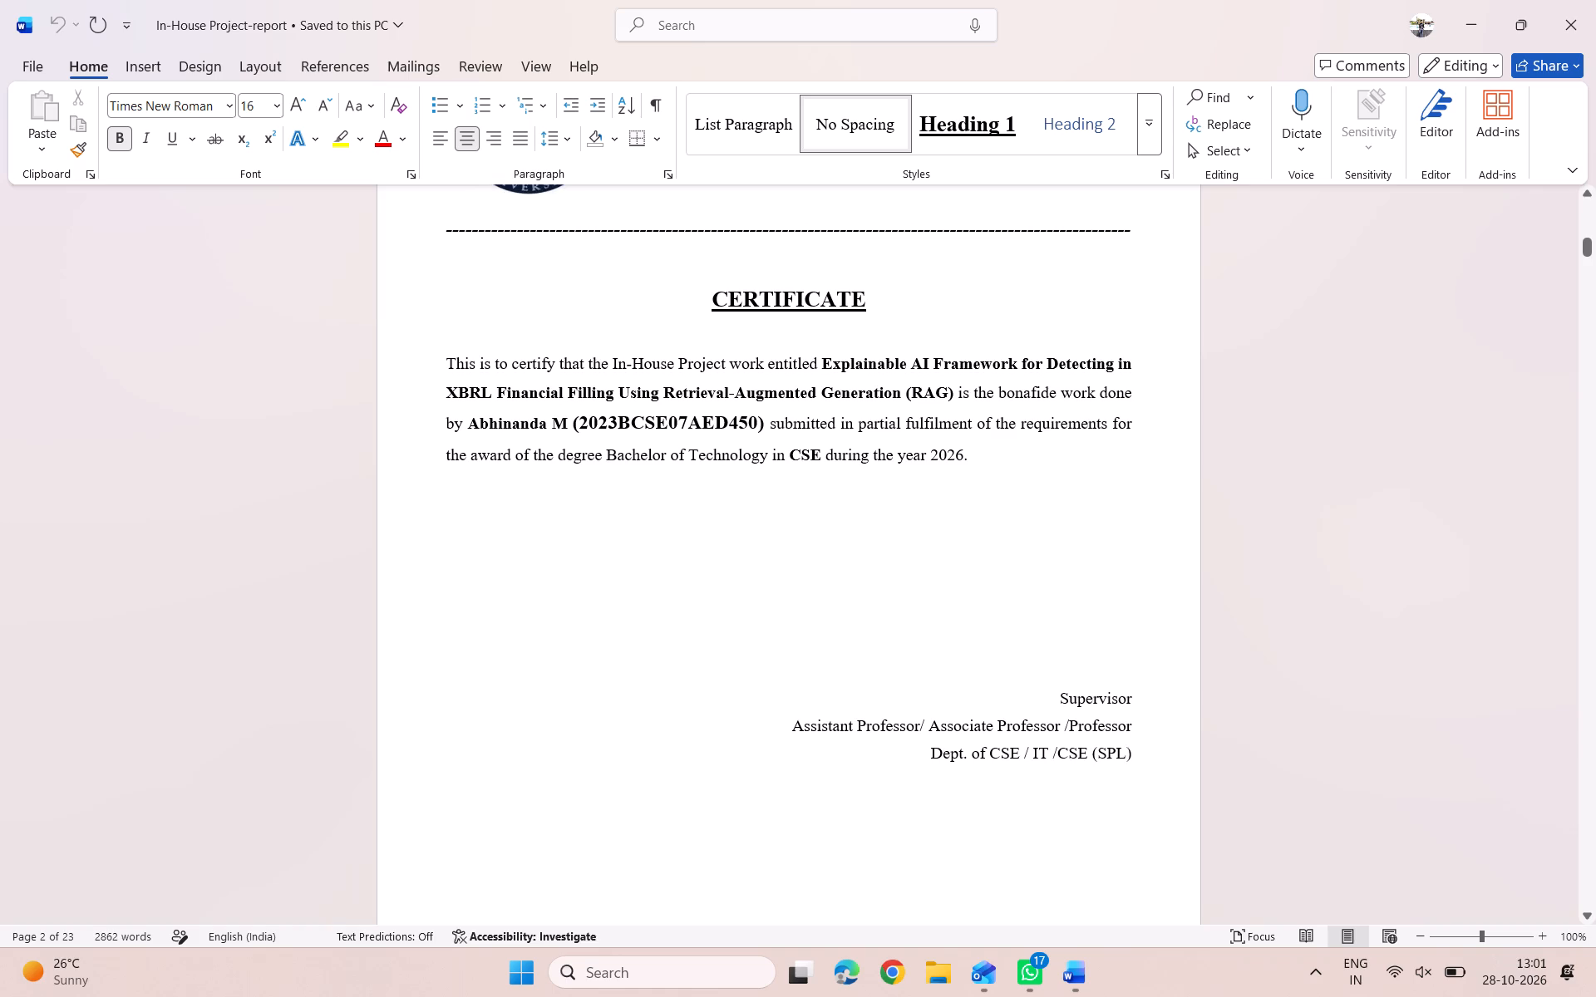
pyautogui.scroll(-3, 808, 539)
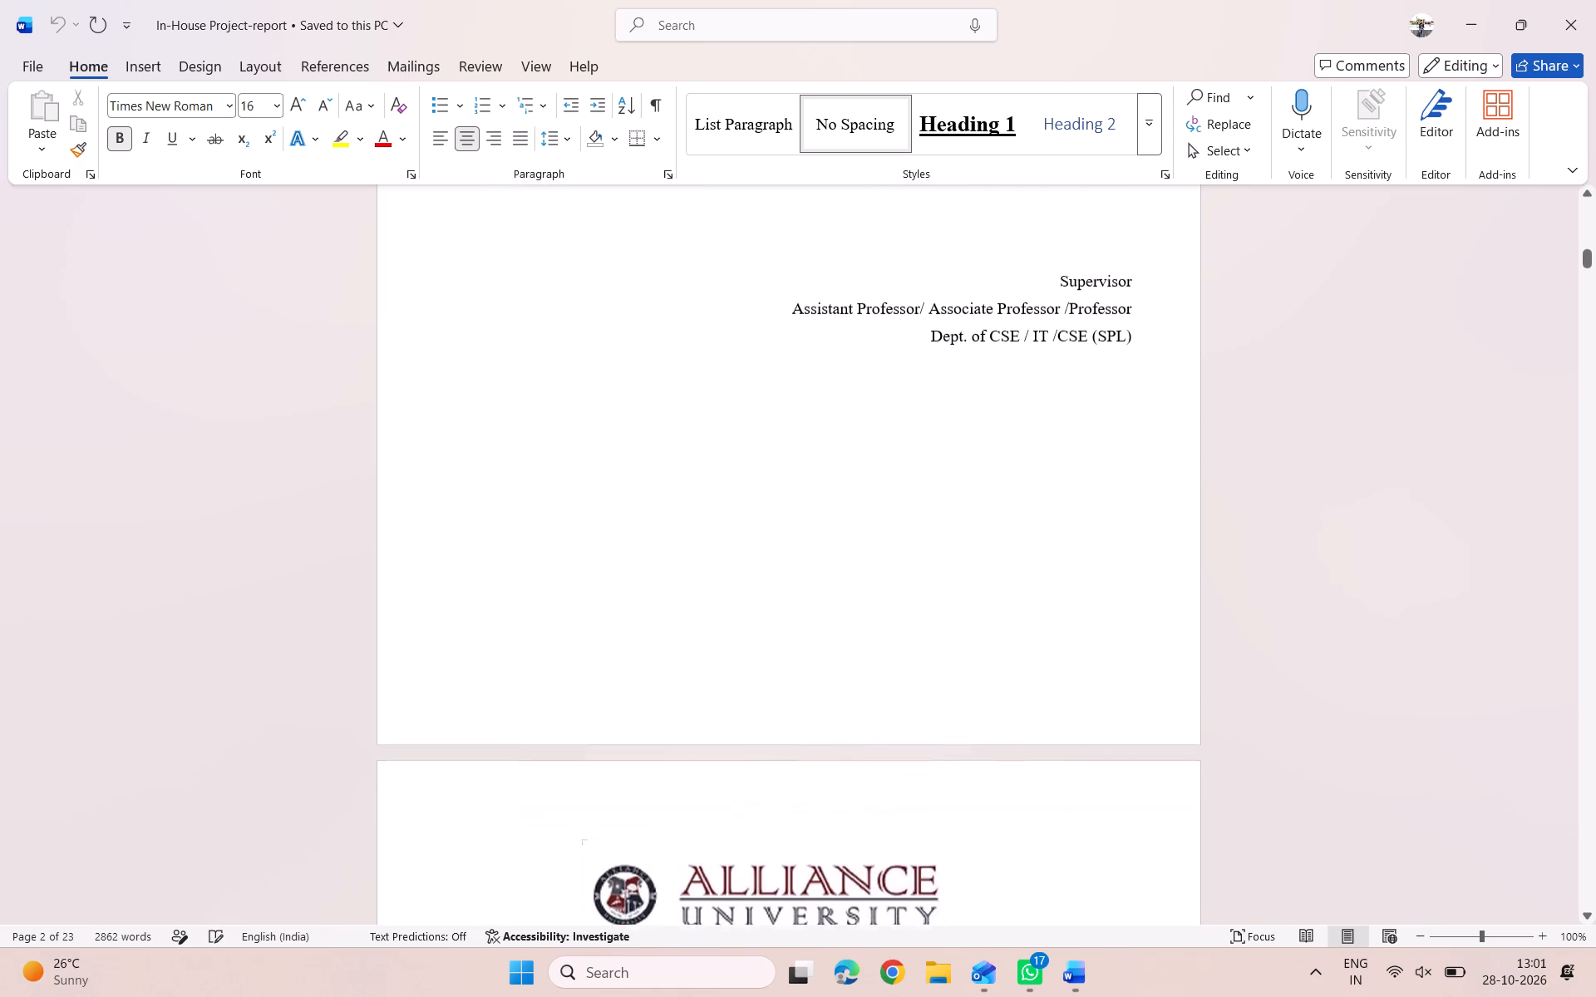
pyautogui.scroll(-3, 808, 539)
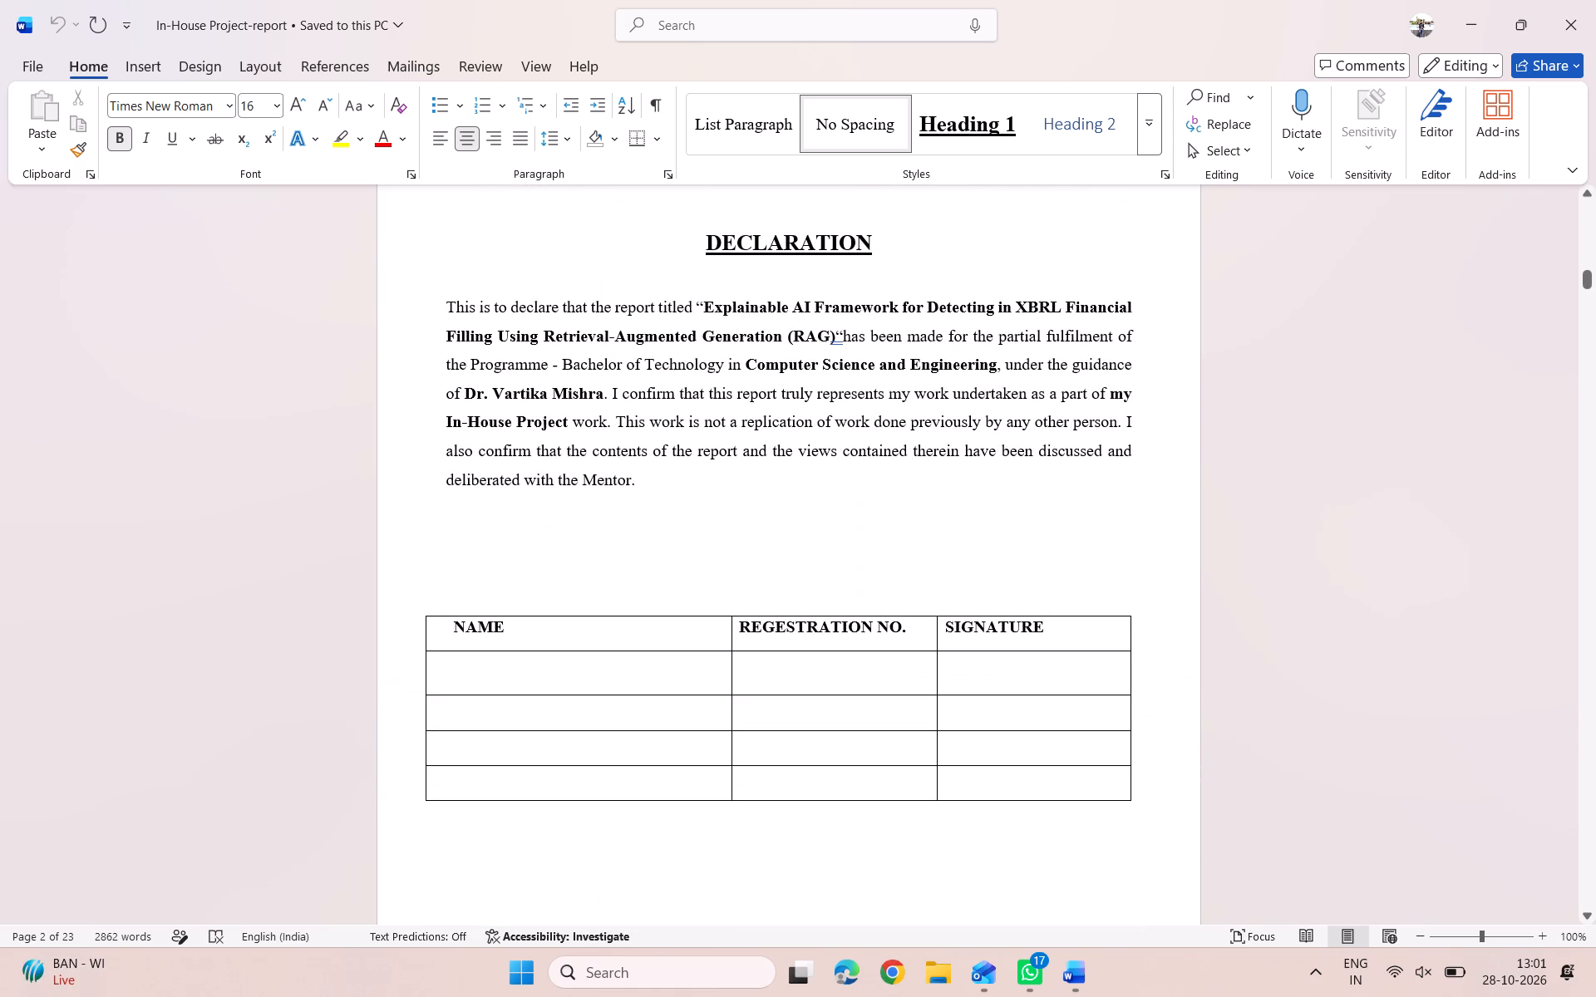
# Indent the first line of the abstract's body paragraph, starting "Financial filings are important", with three spaces.
pyautogui.scroll(-5, 808, 539)
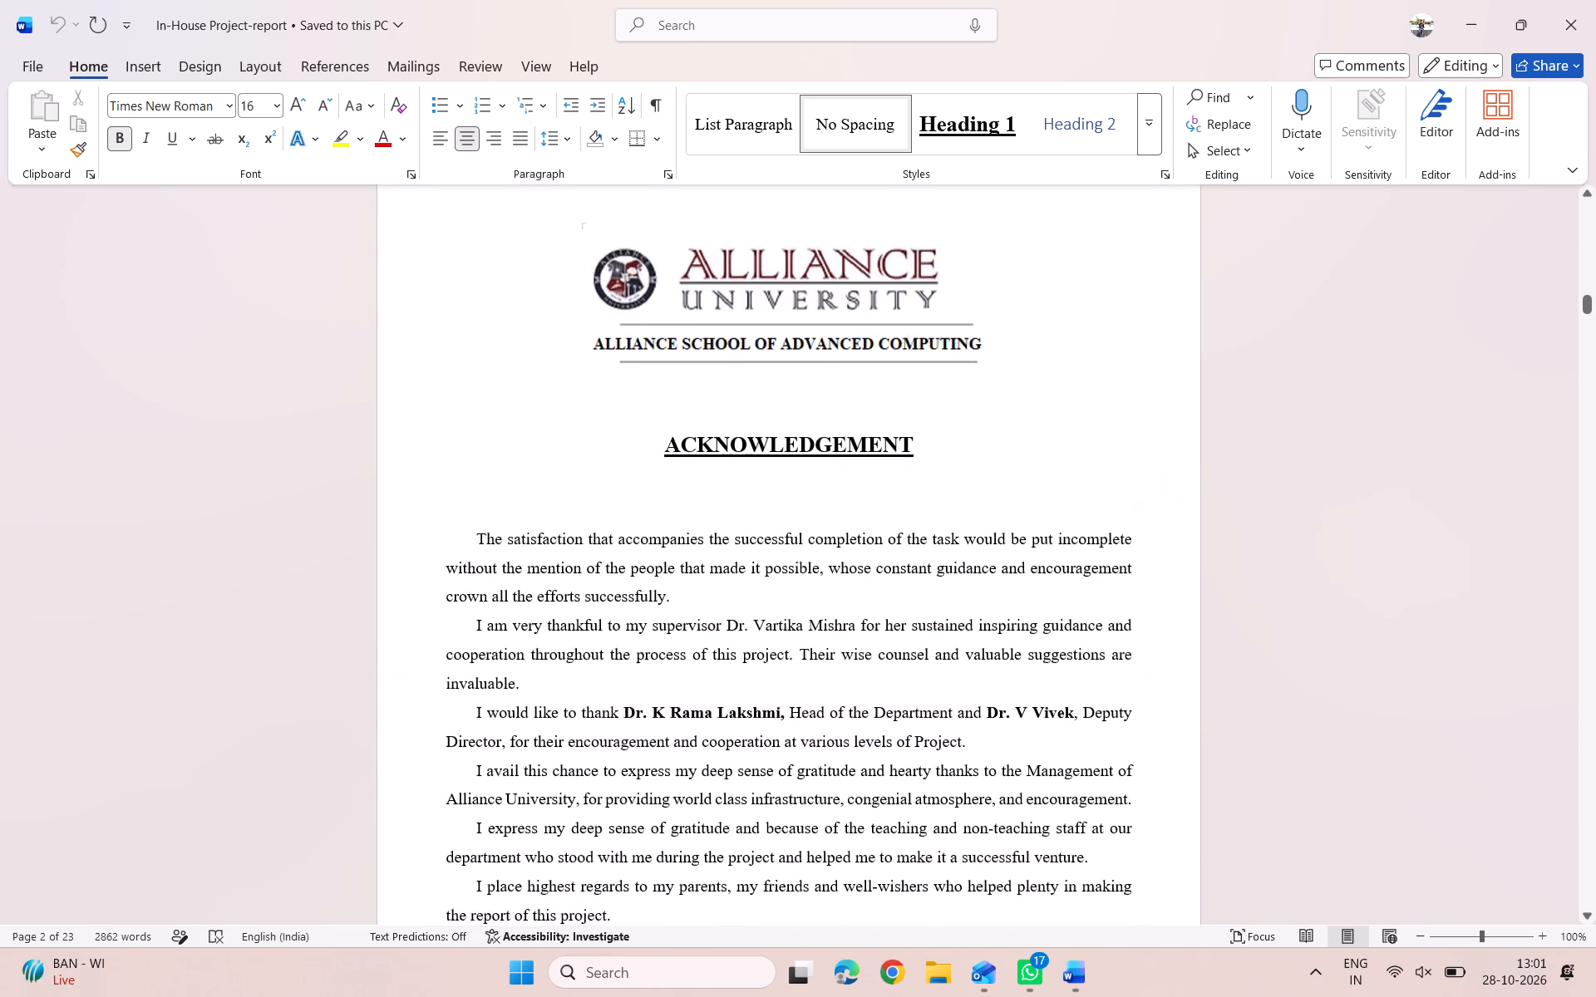
pyautogui.scroll(-3, 808, 539)
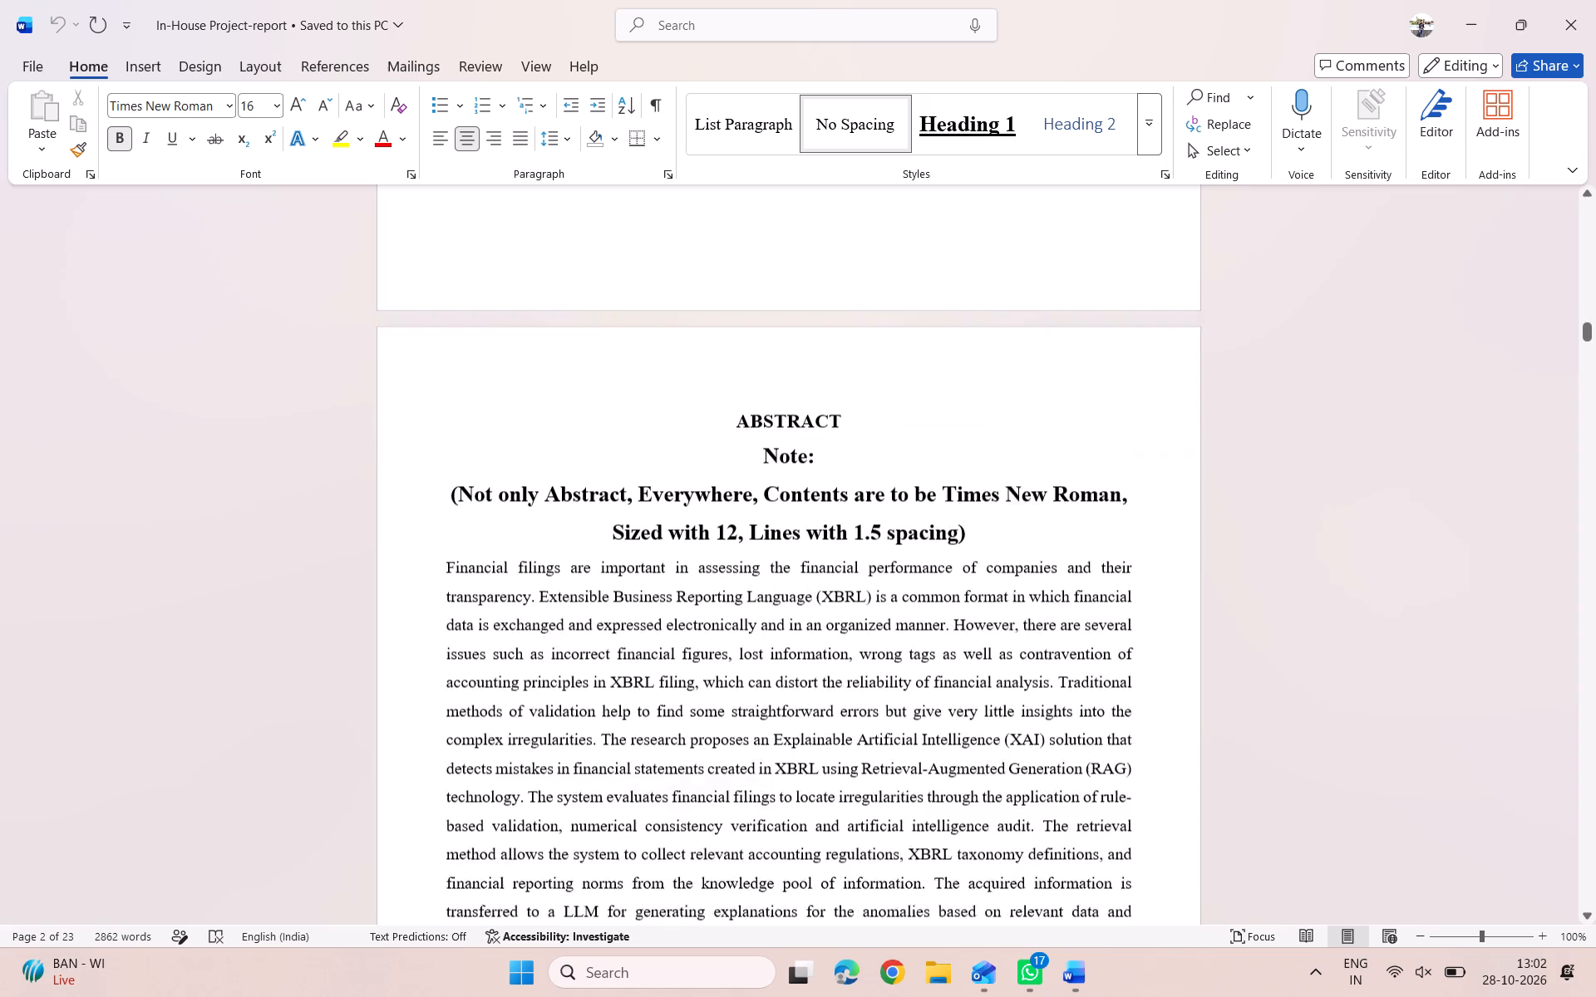
pyautogui.scroll(-2, 808, 539)
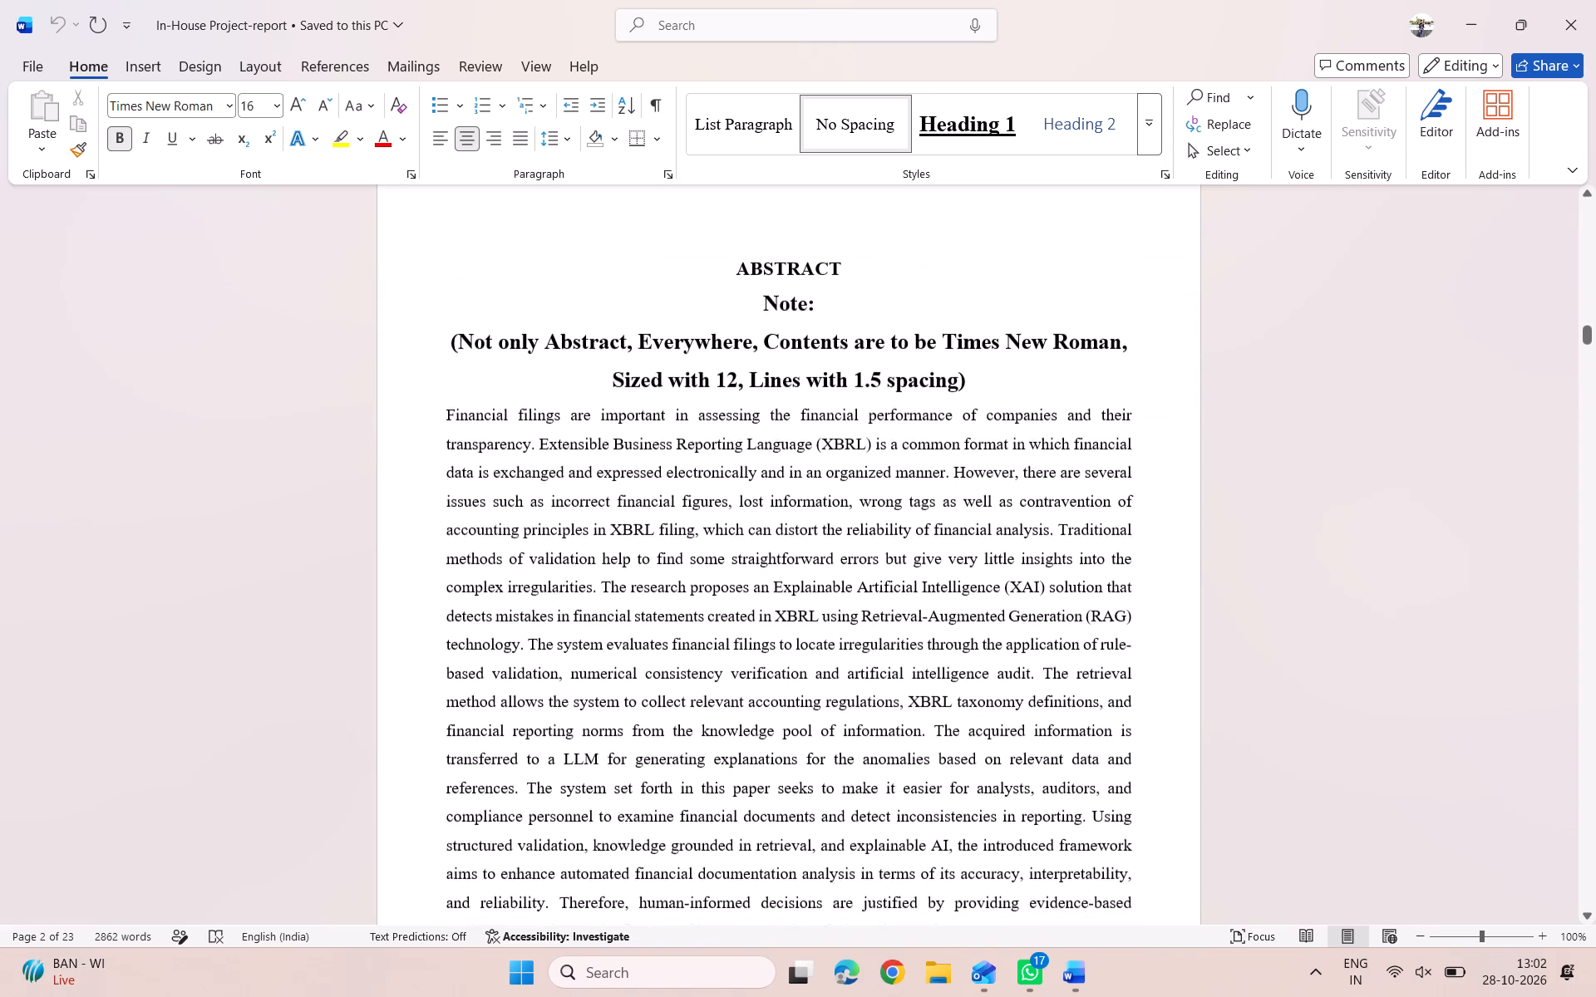
pyautogui.scroll(-2, 808, 539)
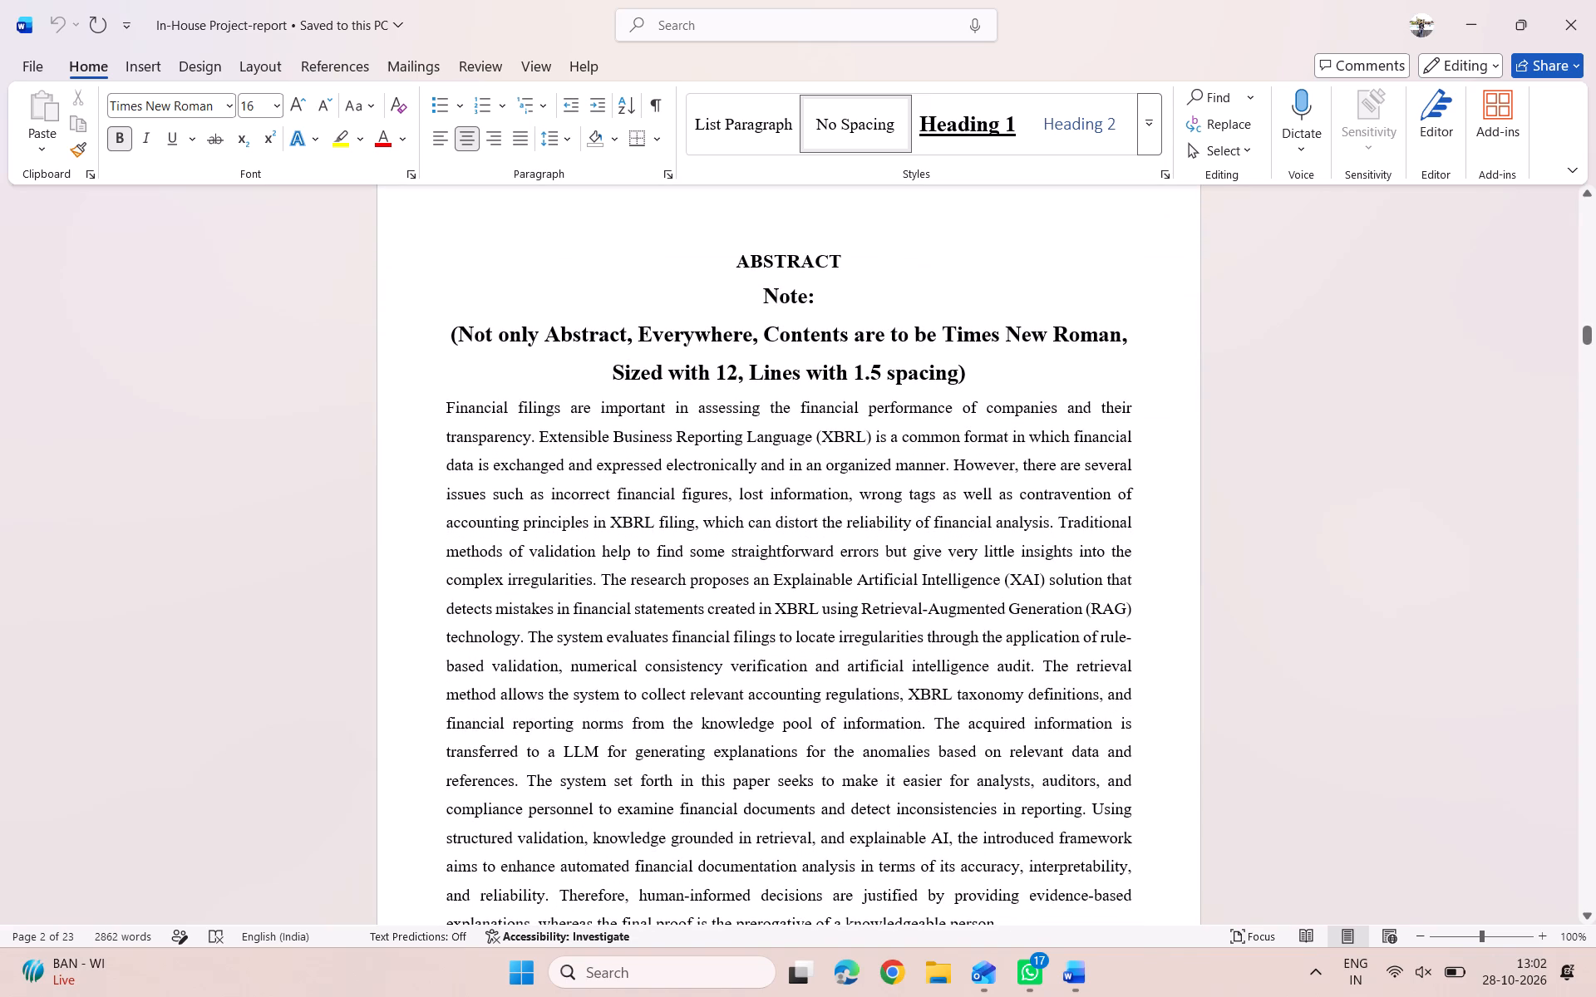
pyautogui.scroll(-1, 808, 539)
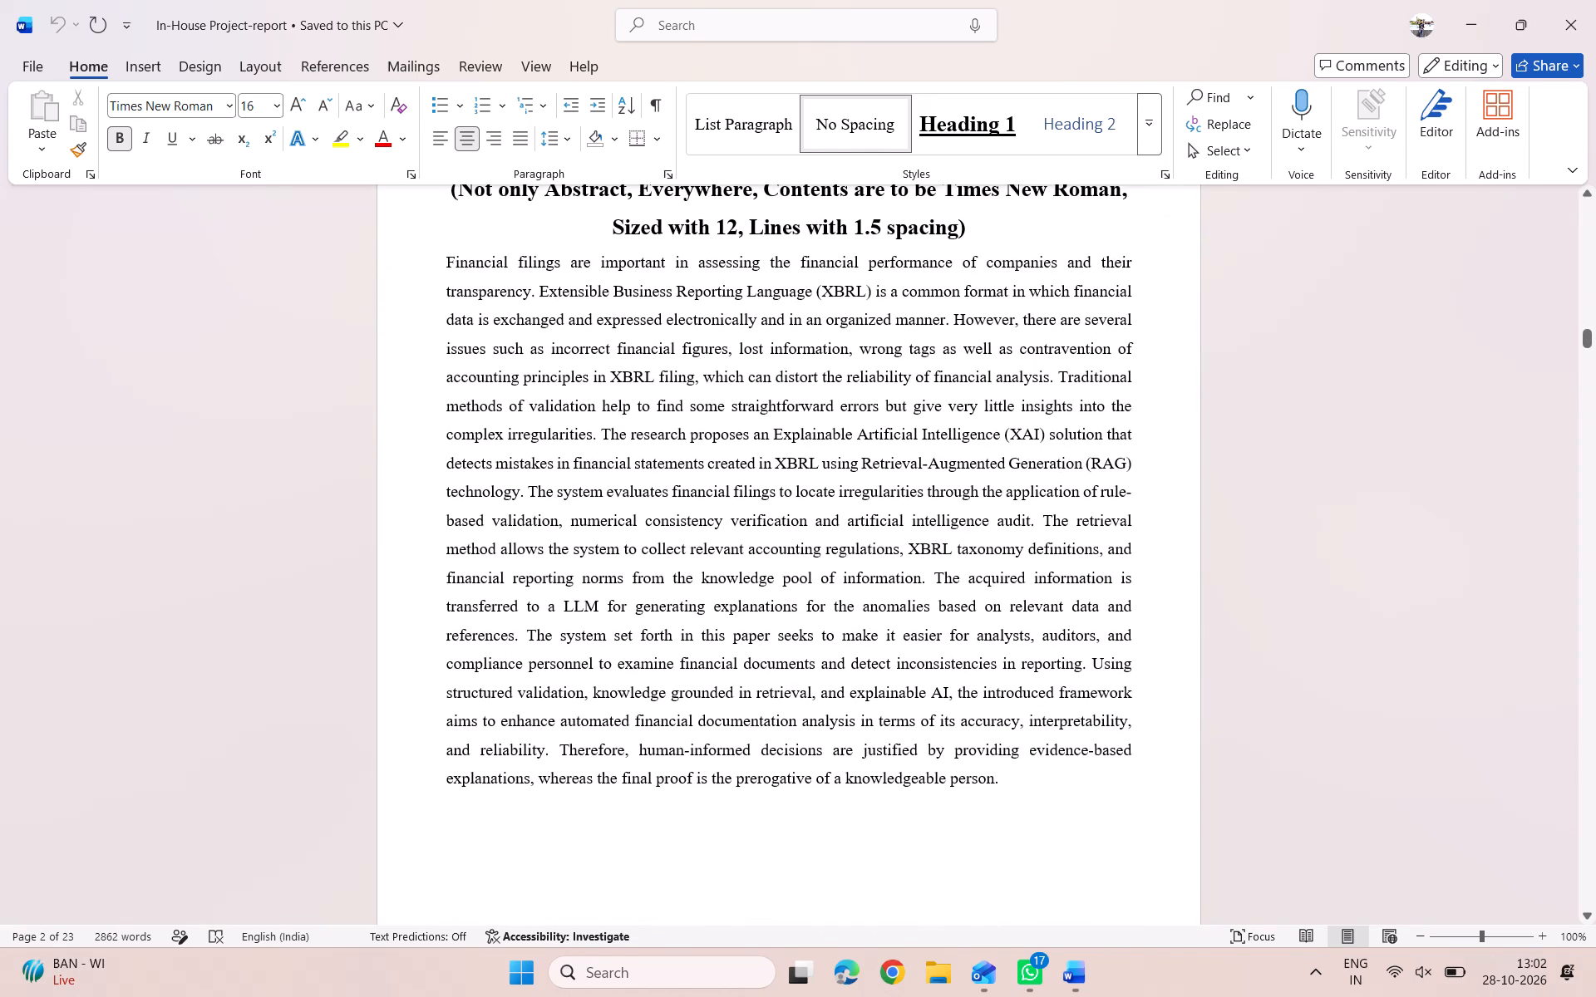
pyautogui.moveTo(447, 253); pyautogui.dragTo(656, 565)
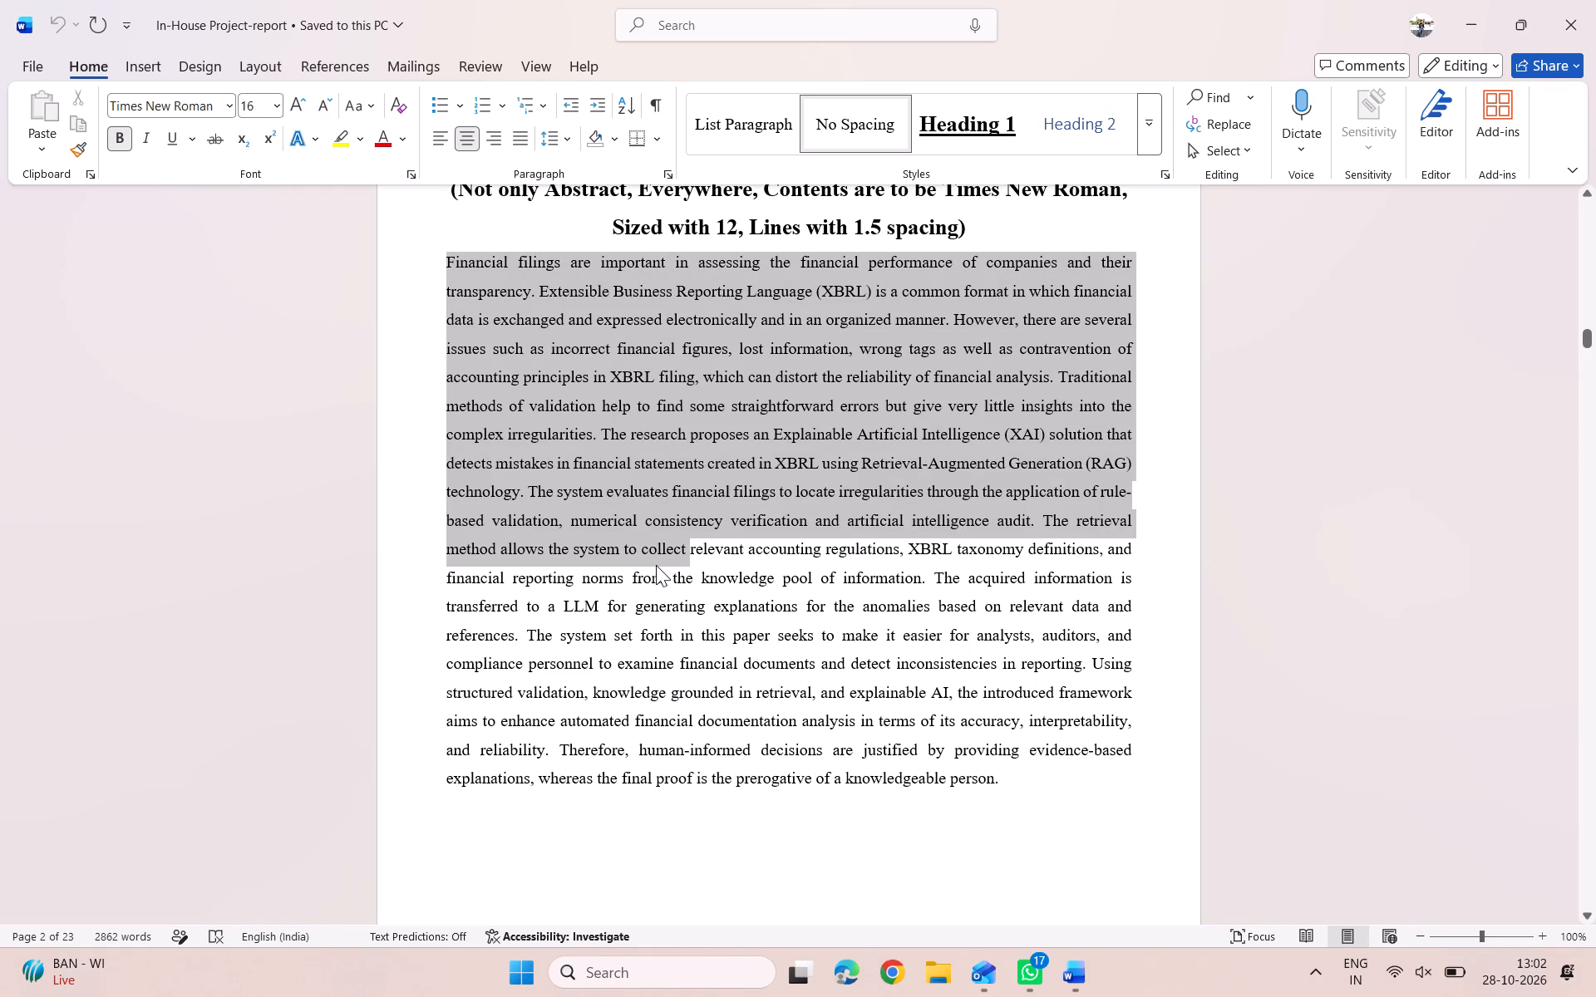
pyautogui.click(425, 293)
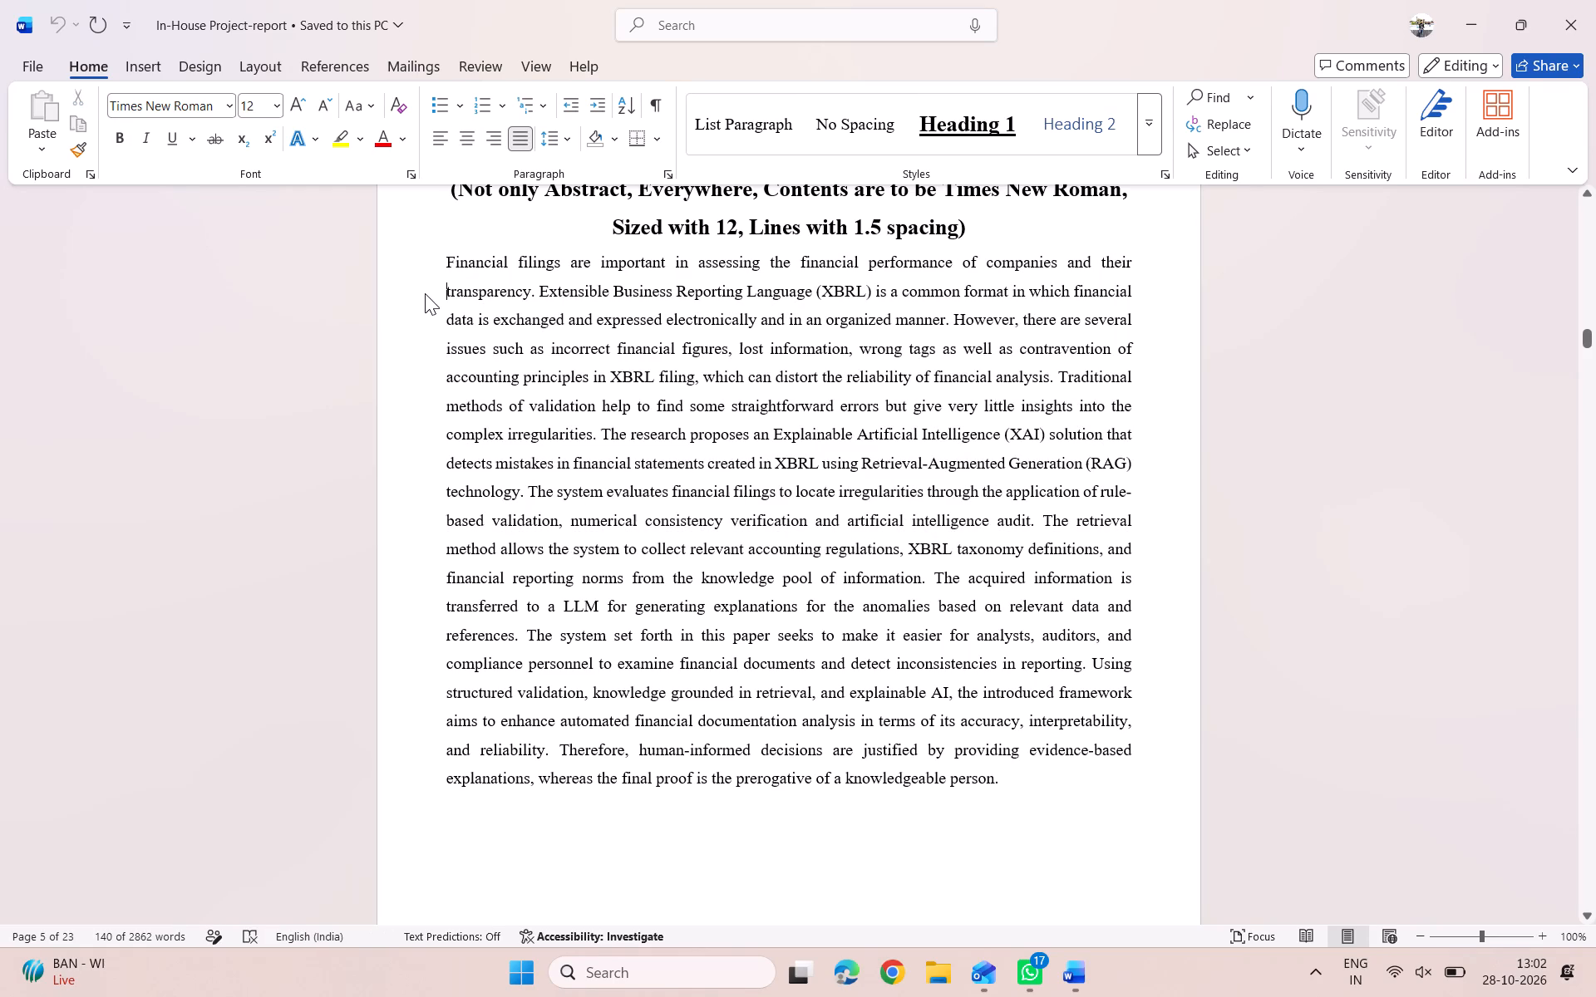
pyautogui.click(444, 255)
pyautogui.press('space')
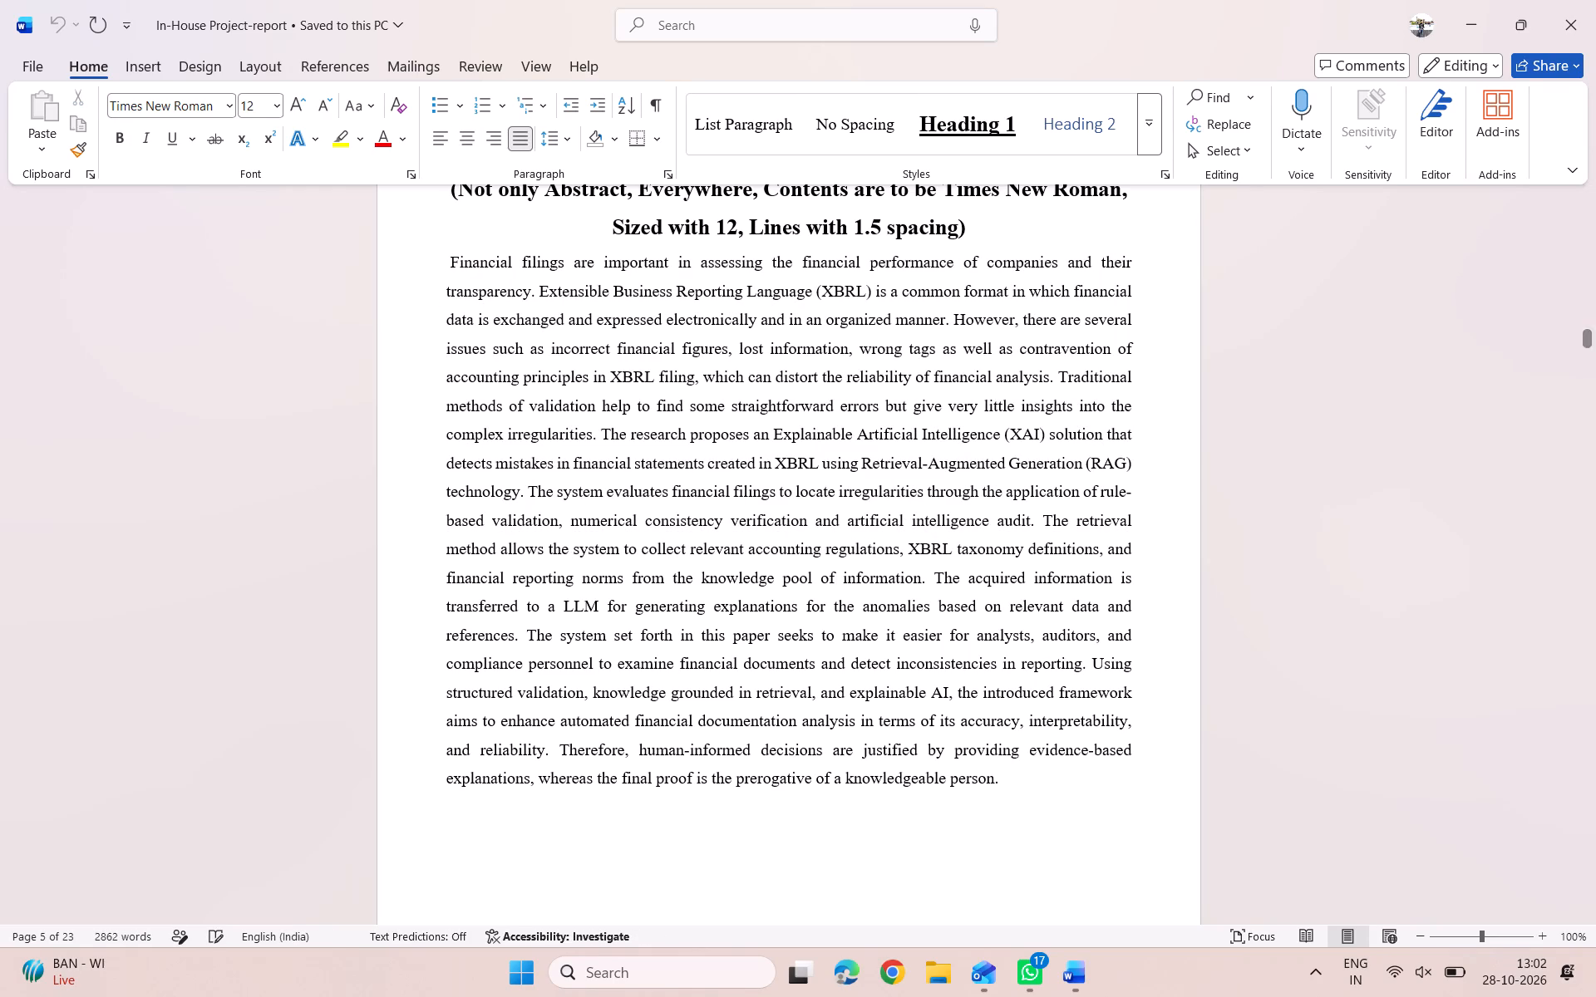
pyautogui.press('space')
pyautogui.press('space')
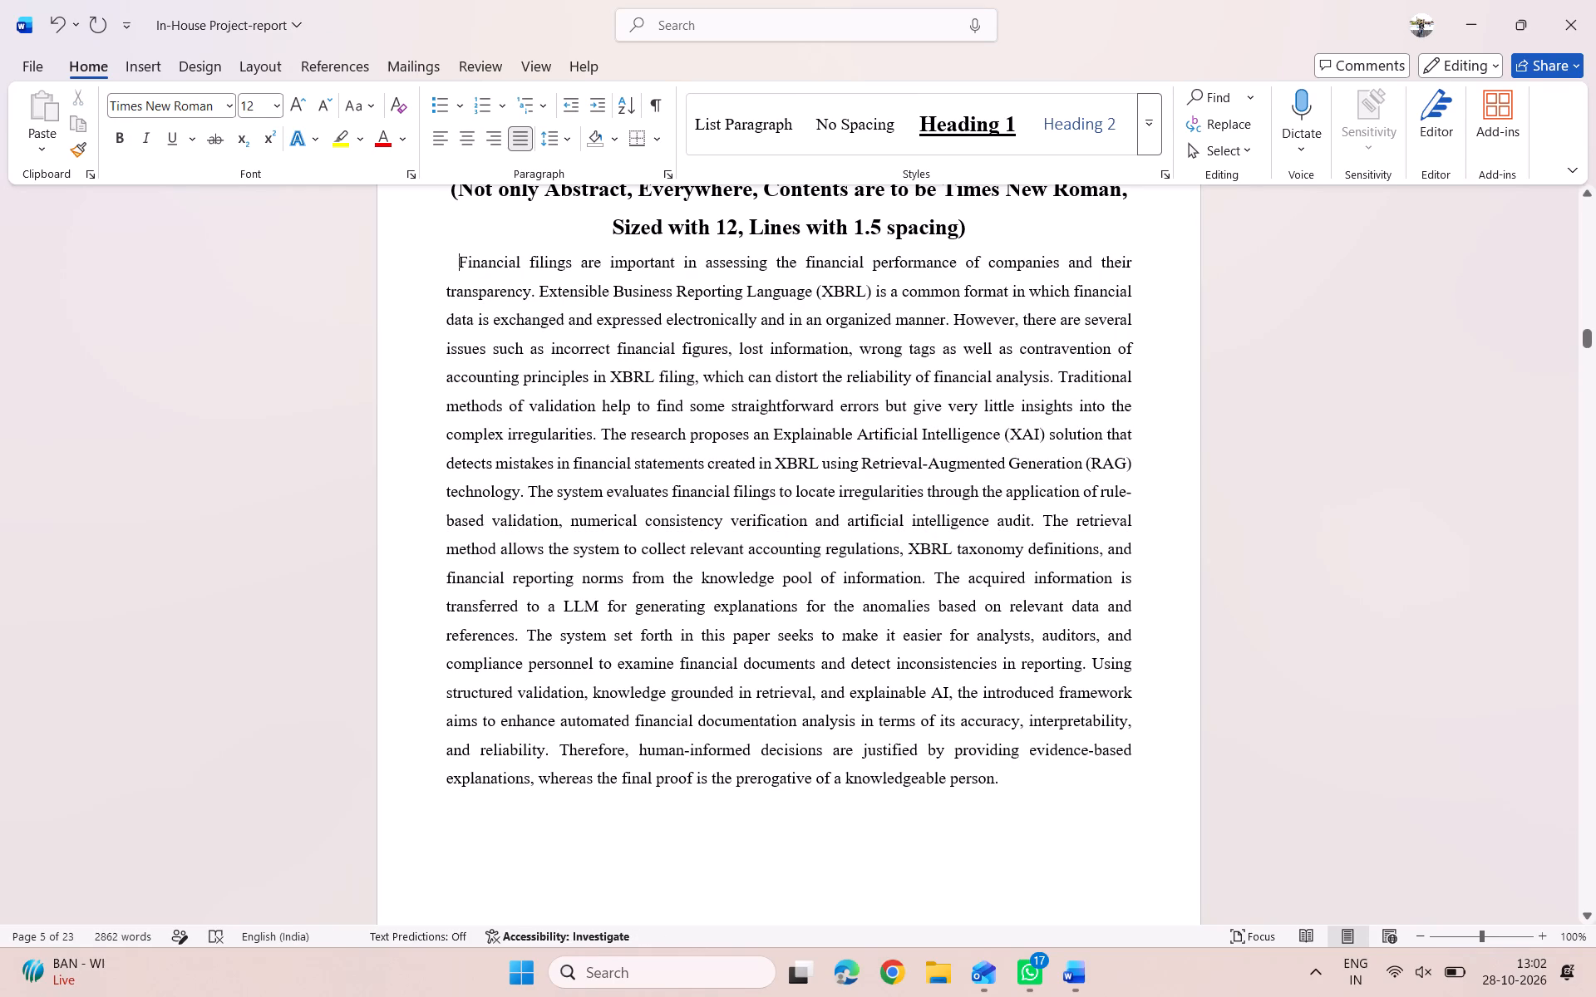
# Review the report's content and layout from the pages after the abstract through section 5, Objectives of the Idea / Solution.
pyautogui.scroll(-6, 706, 381)
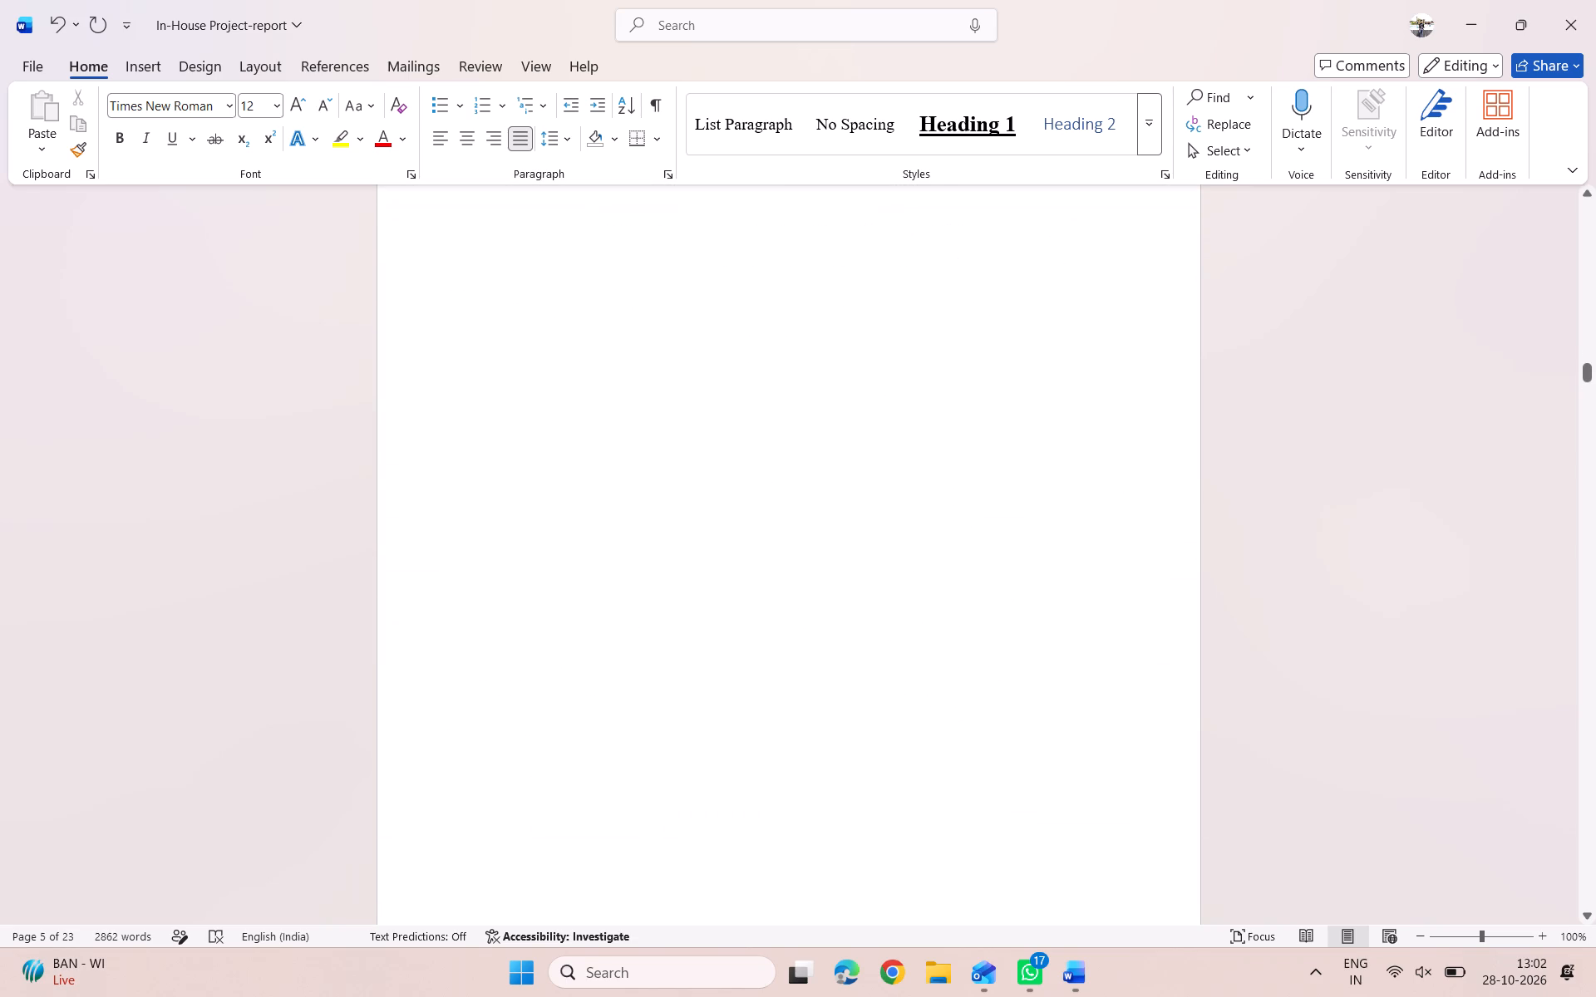
pyautogui.scroll(-3, 706, 381)
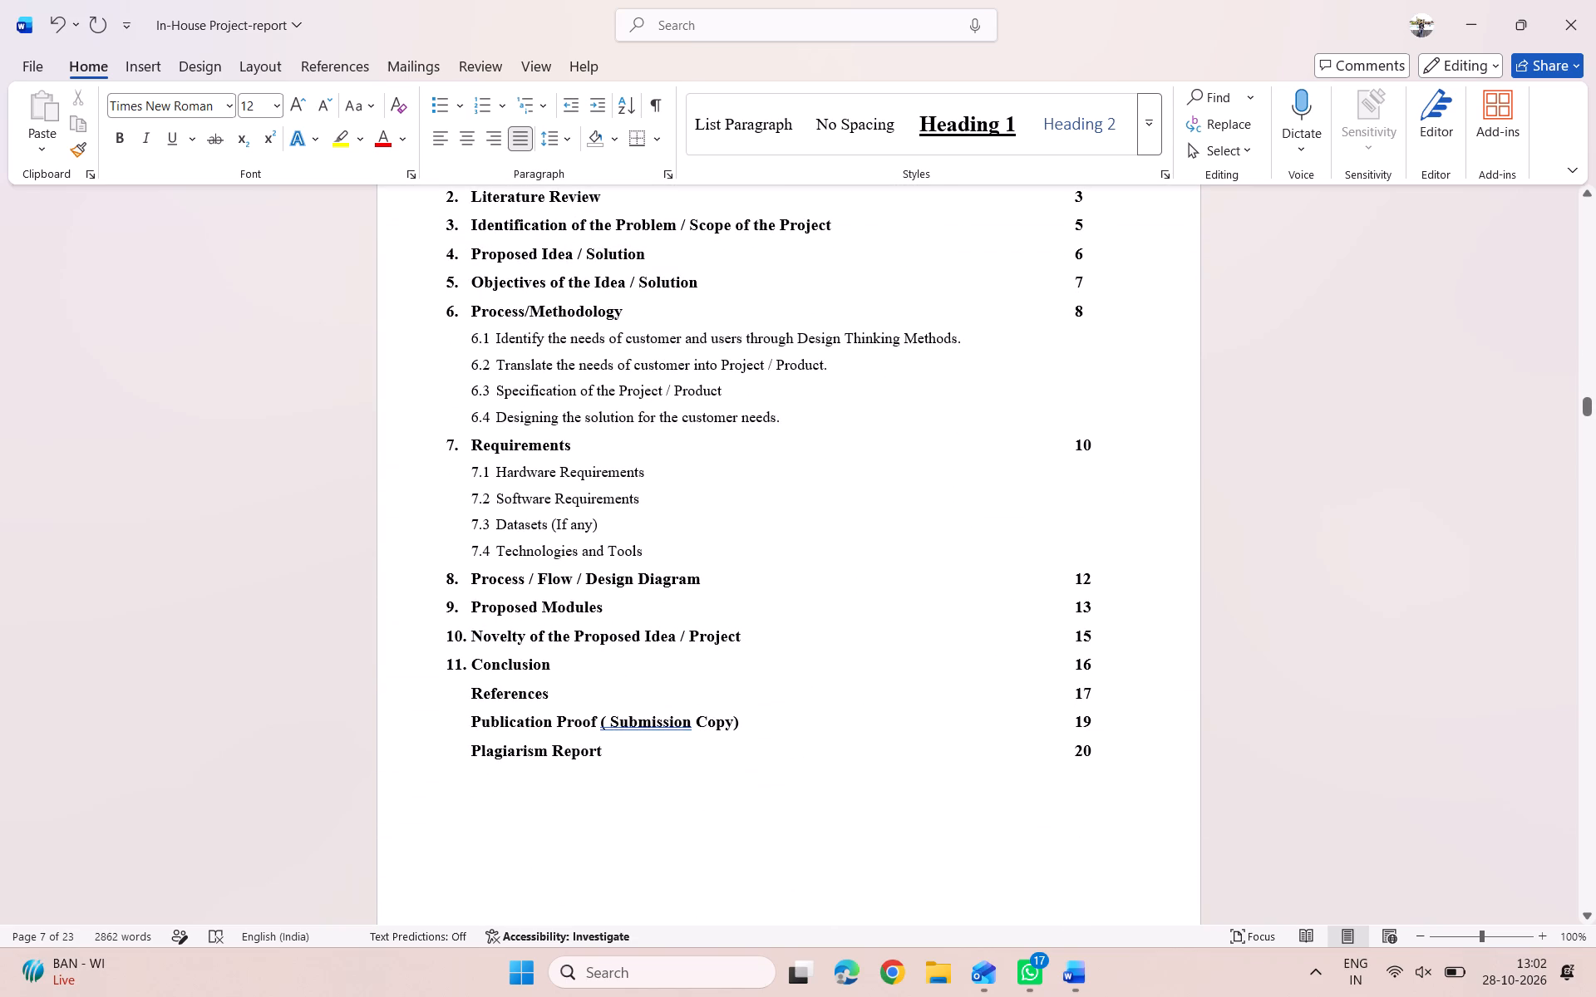
pyautogui.scroll(-4, 664, 577)
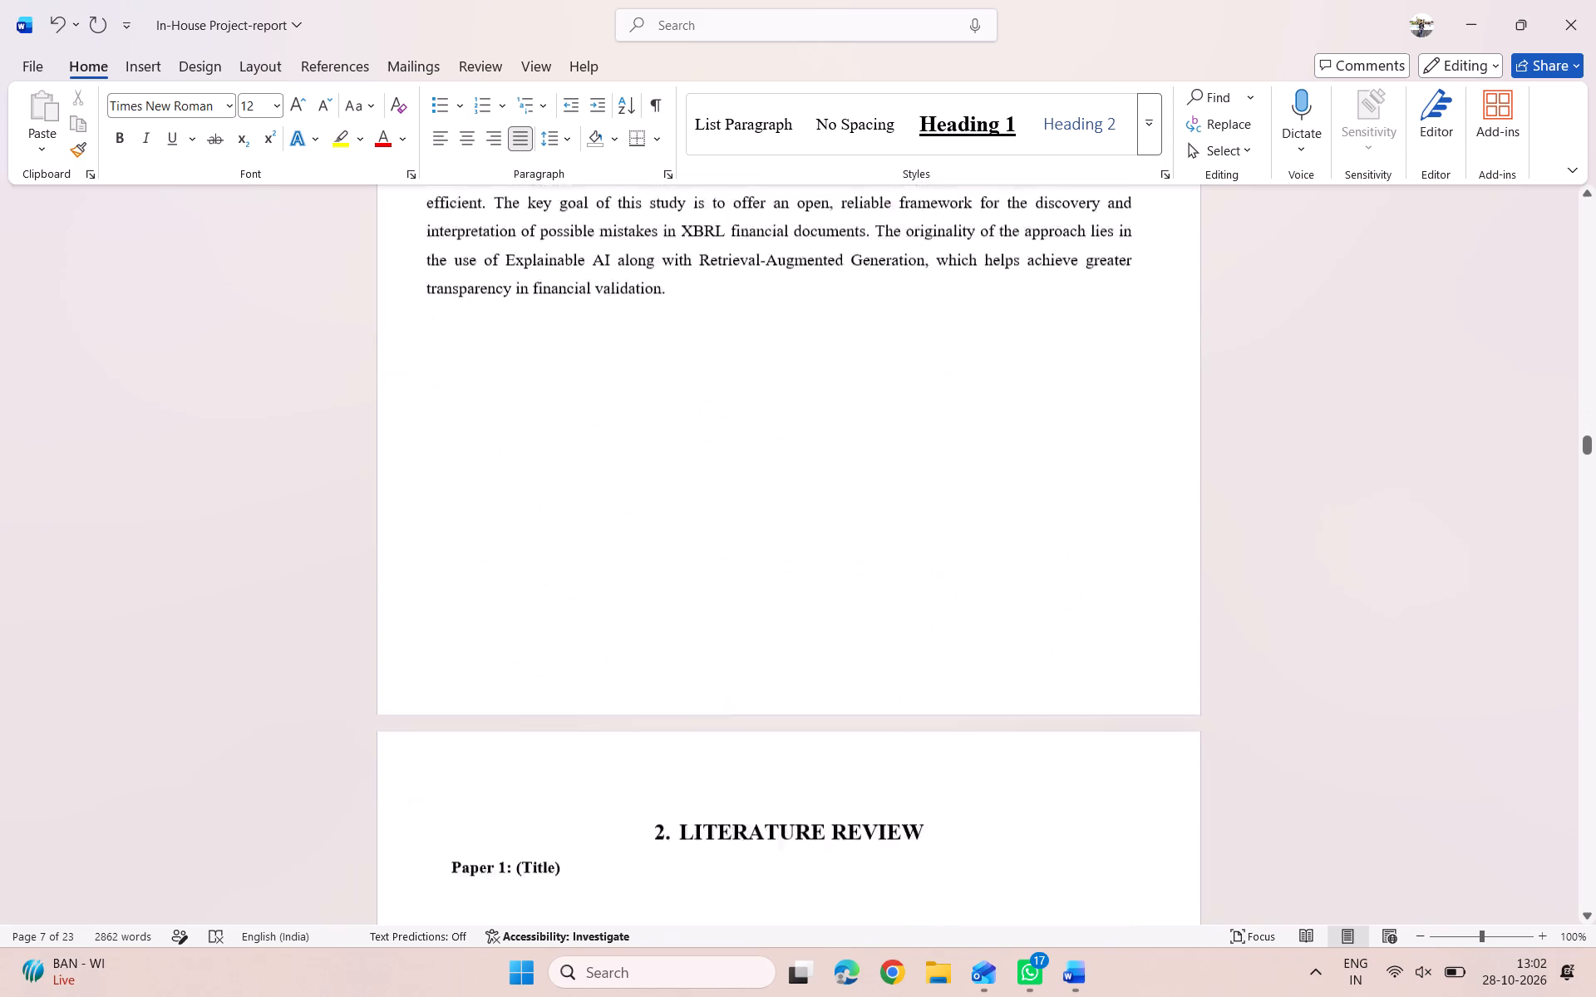
pyautogui.scroll(-3, 664, 577)
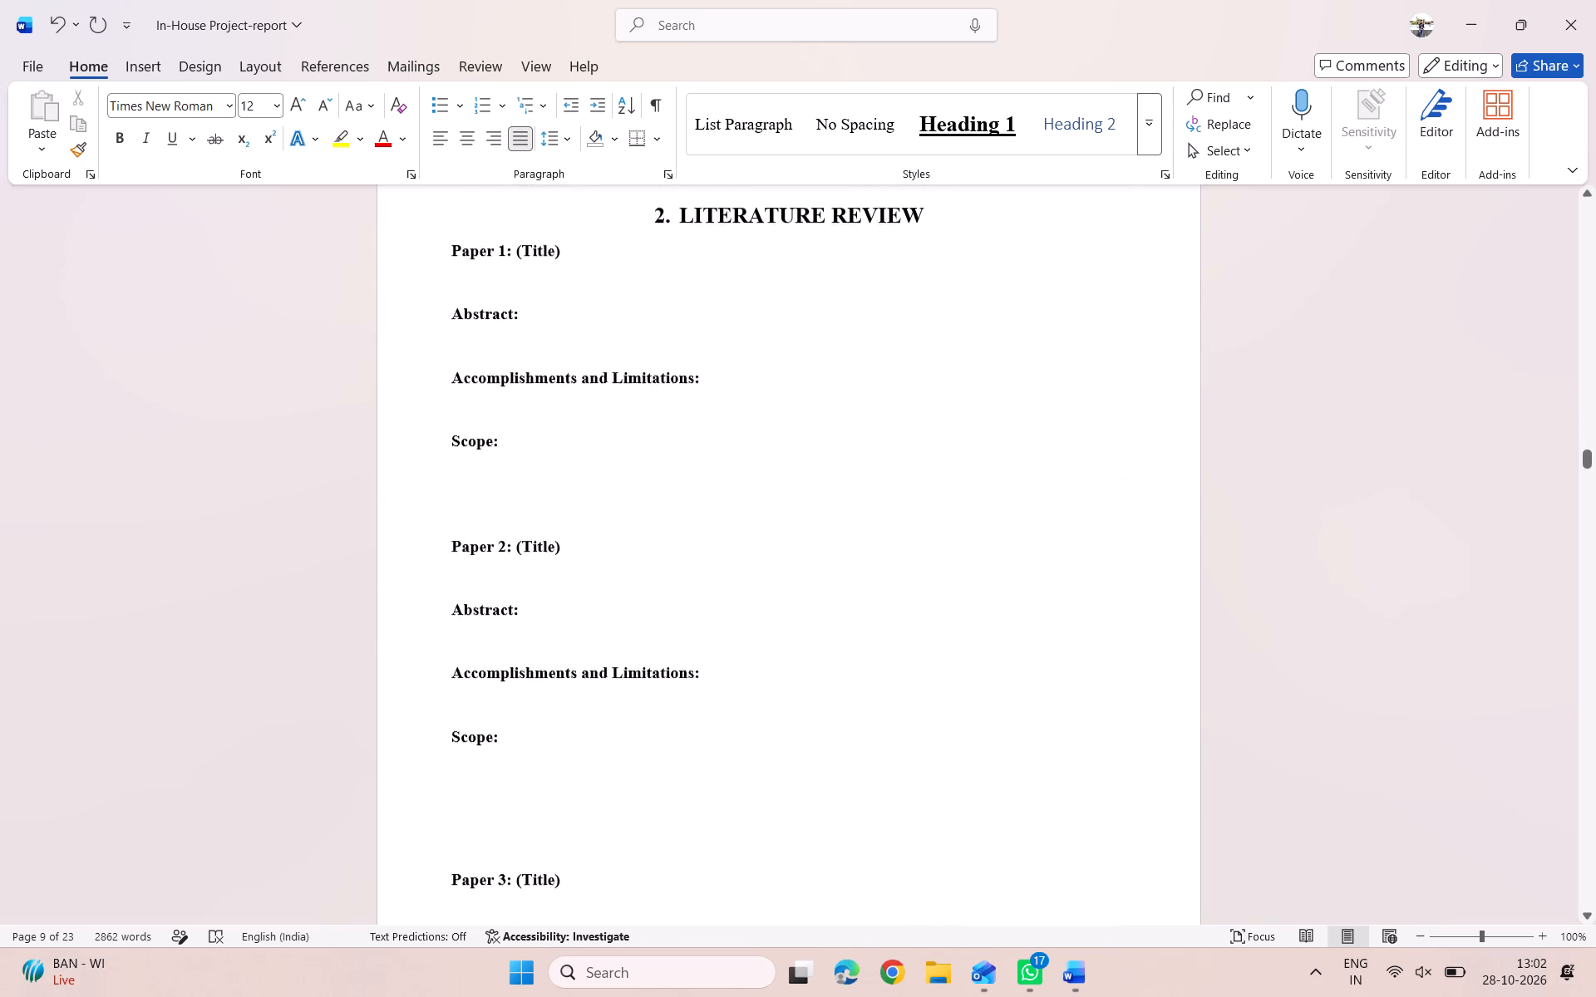
pyautogui.scroll(-3, 664, 577)
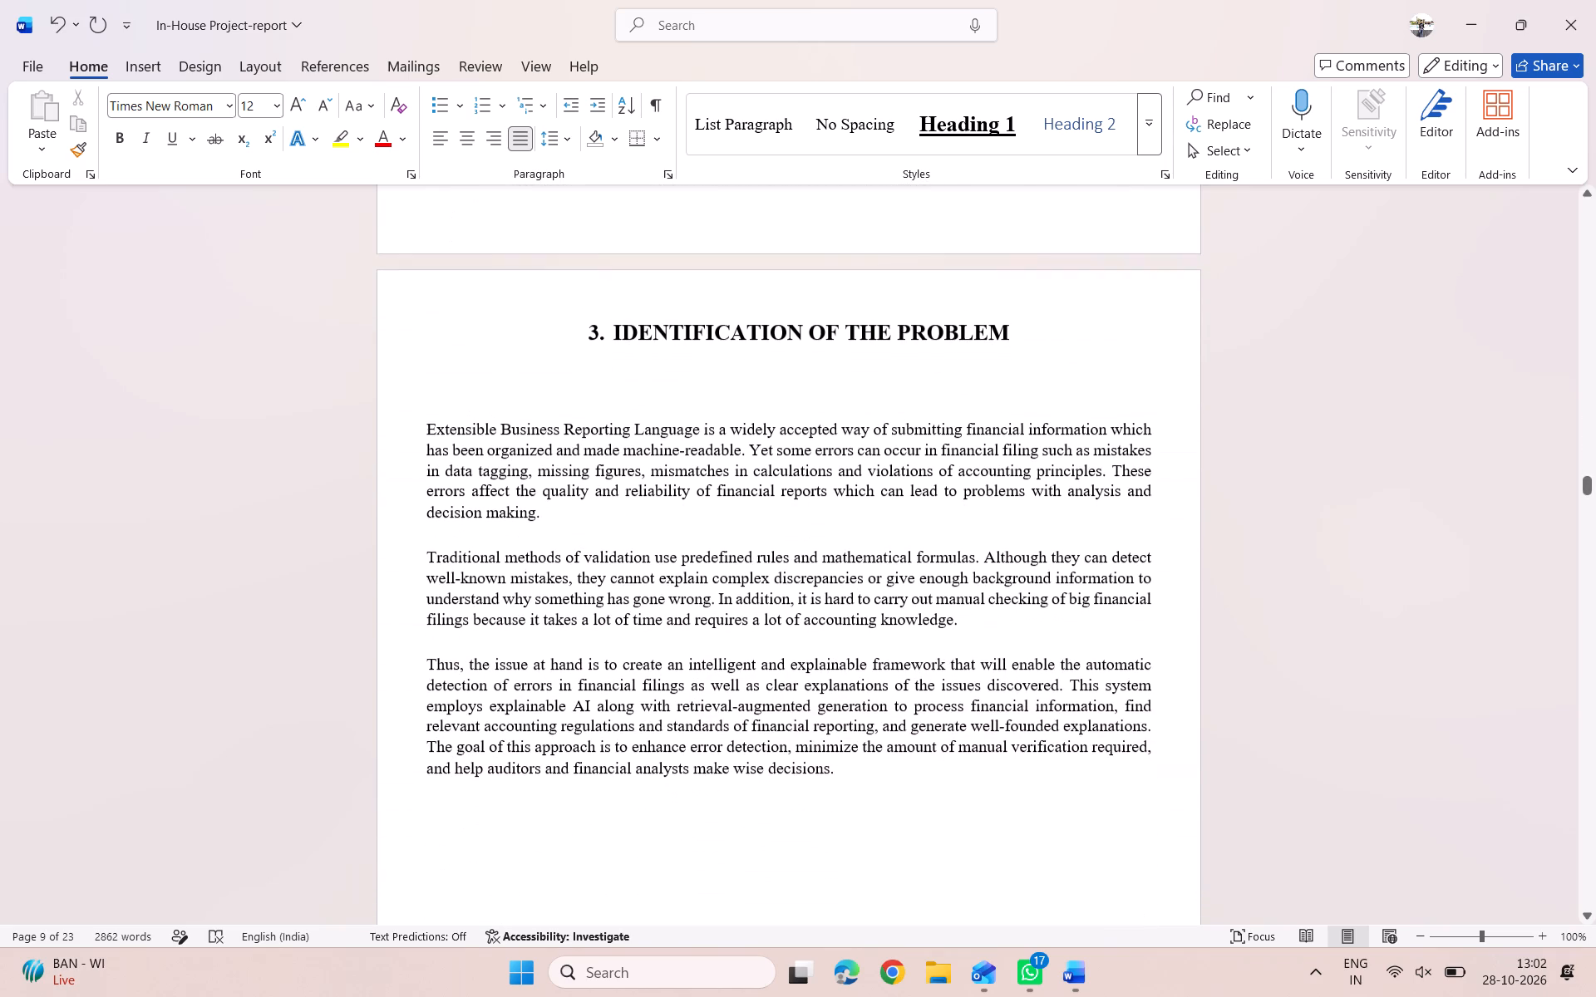
pyautogui.scroll(-1, 664, 577)
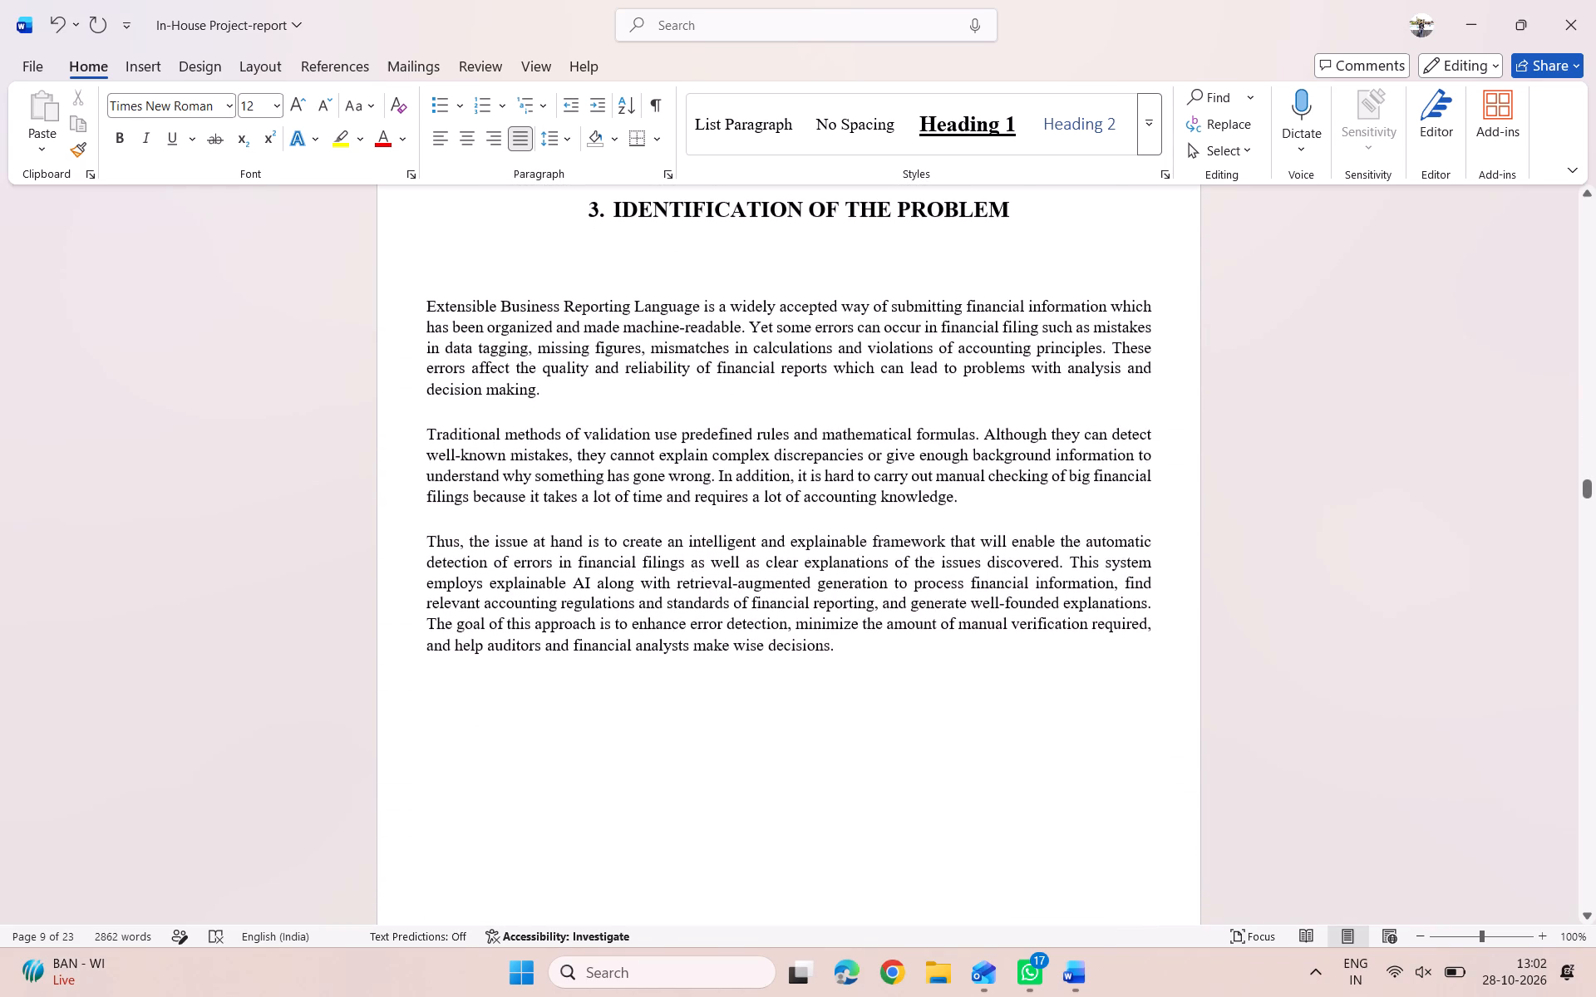
pyautogui.scroll(-1, 682, 540)
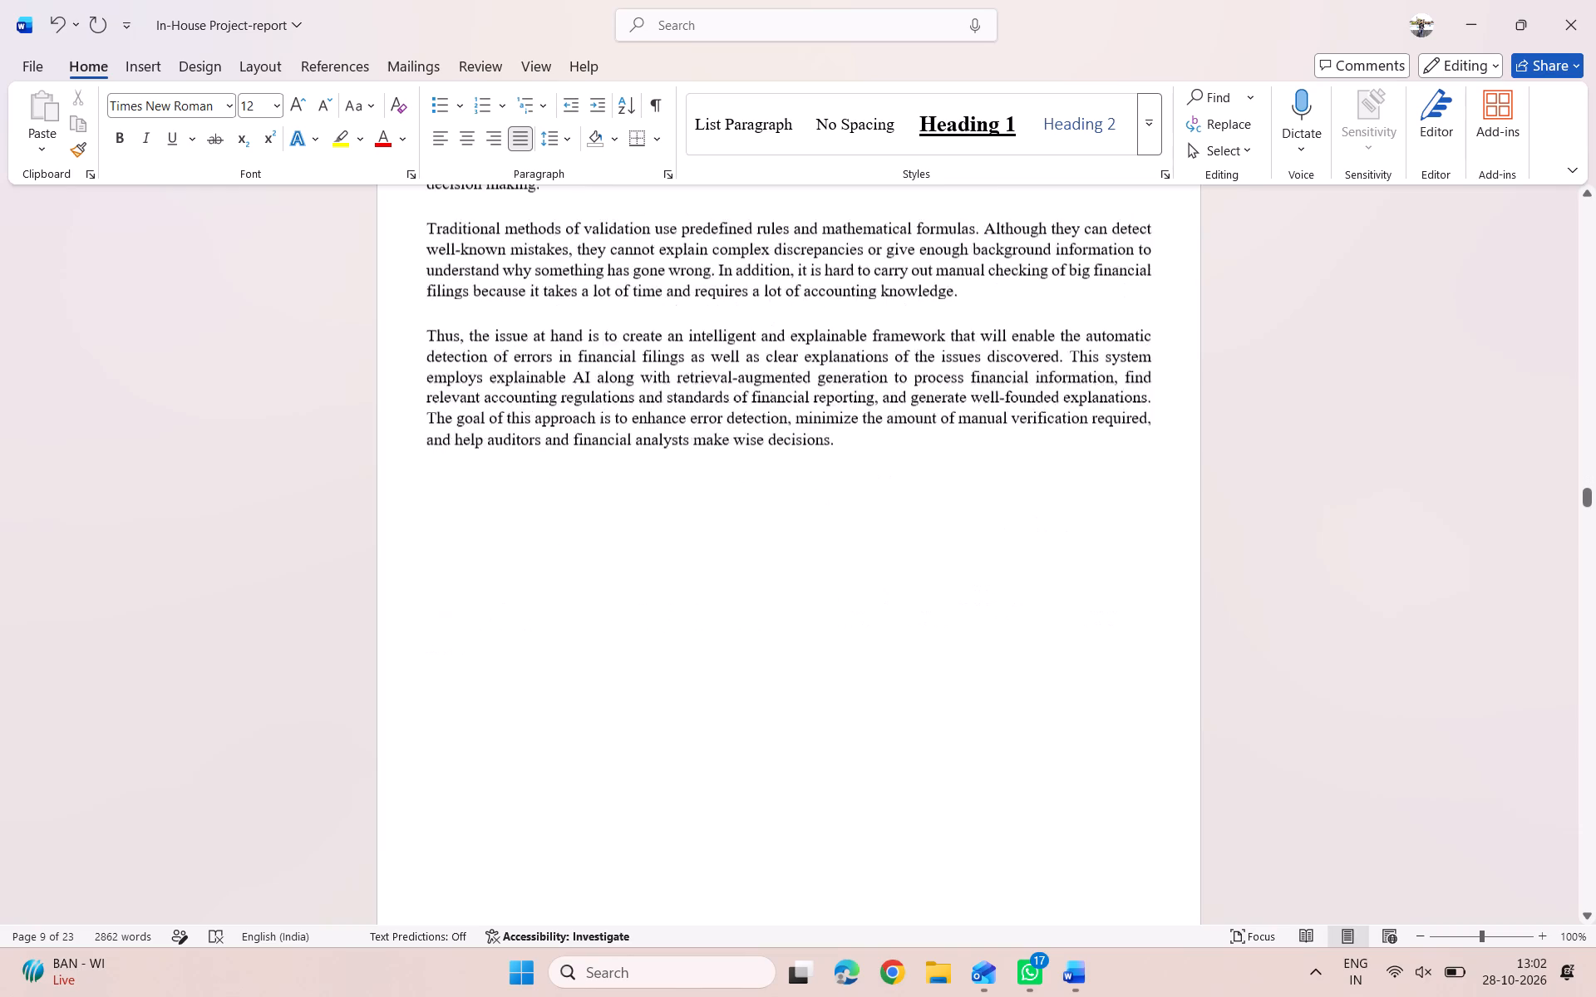
pyautogui.scroll(-4, 682, 540)
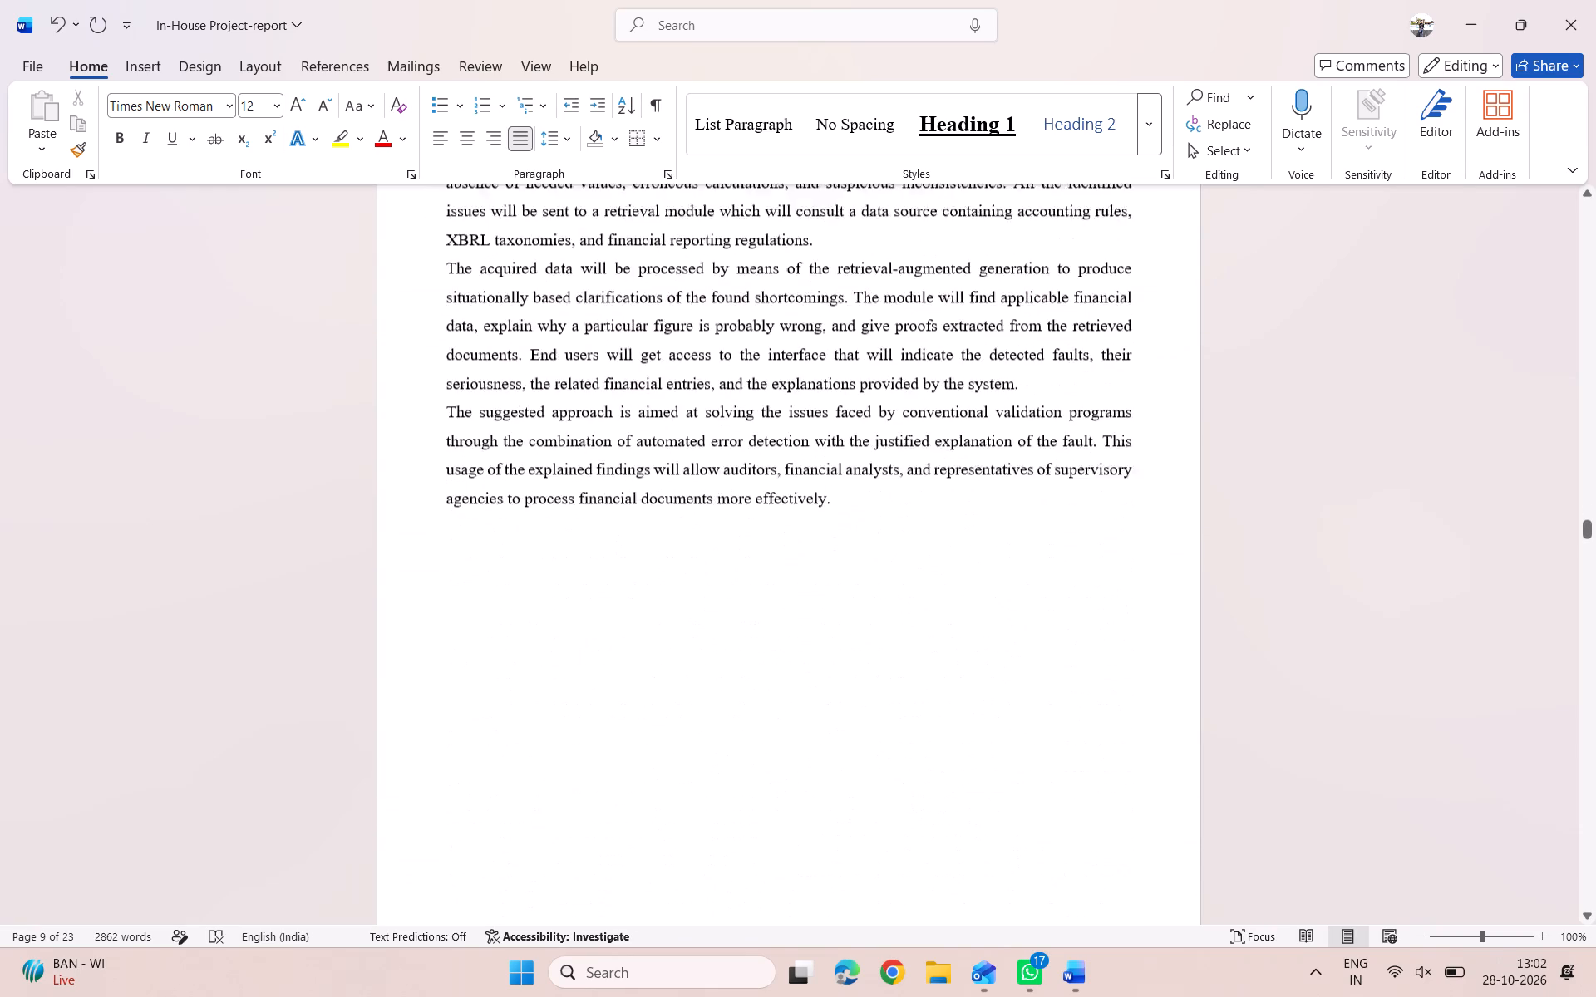
pyautogui.scroll(-2, 682, 540)
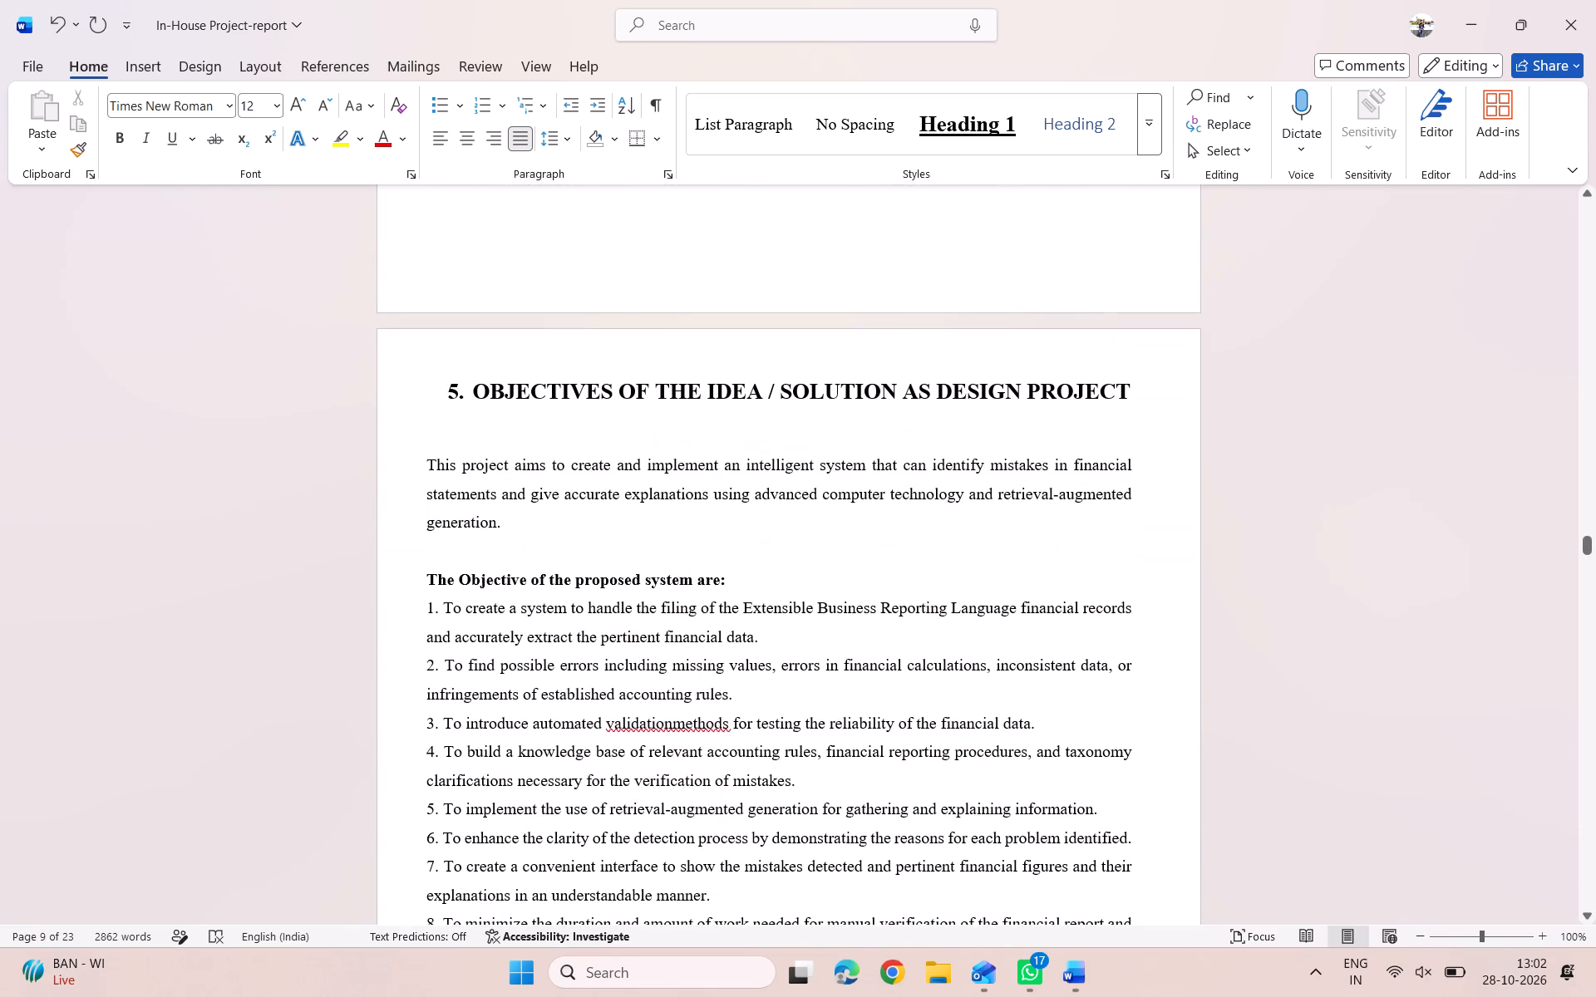
# Add a Box page border with a solid ½ pt line in automatic colour to the whole document.
pyautogui.click(148, 61)
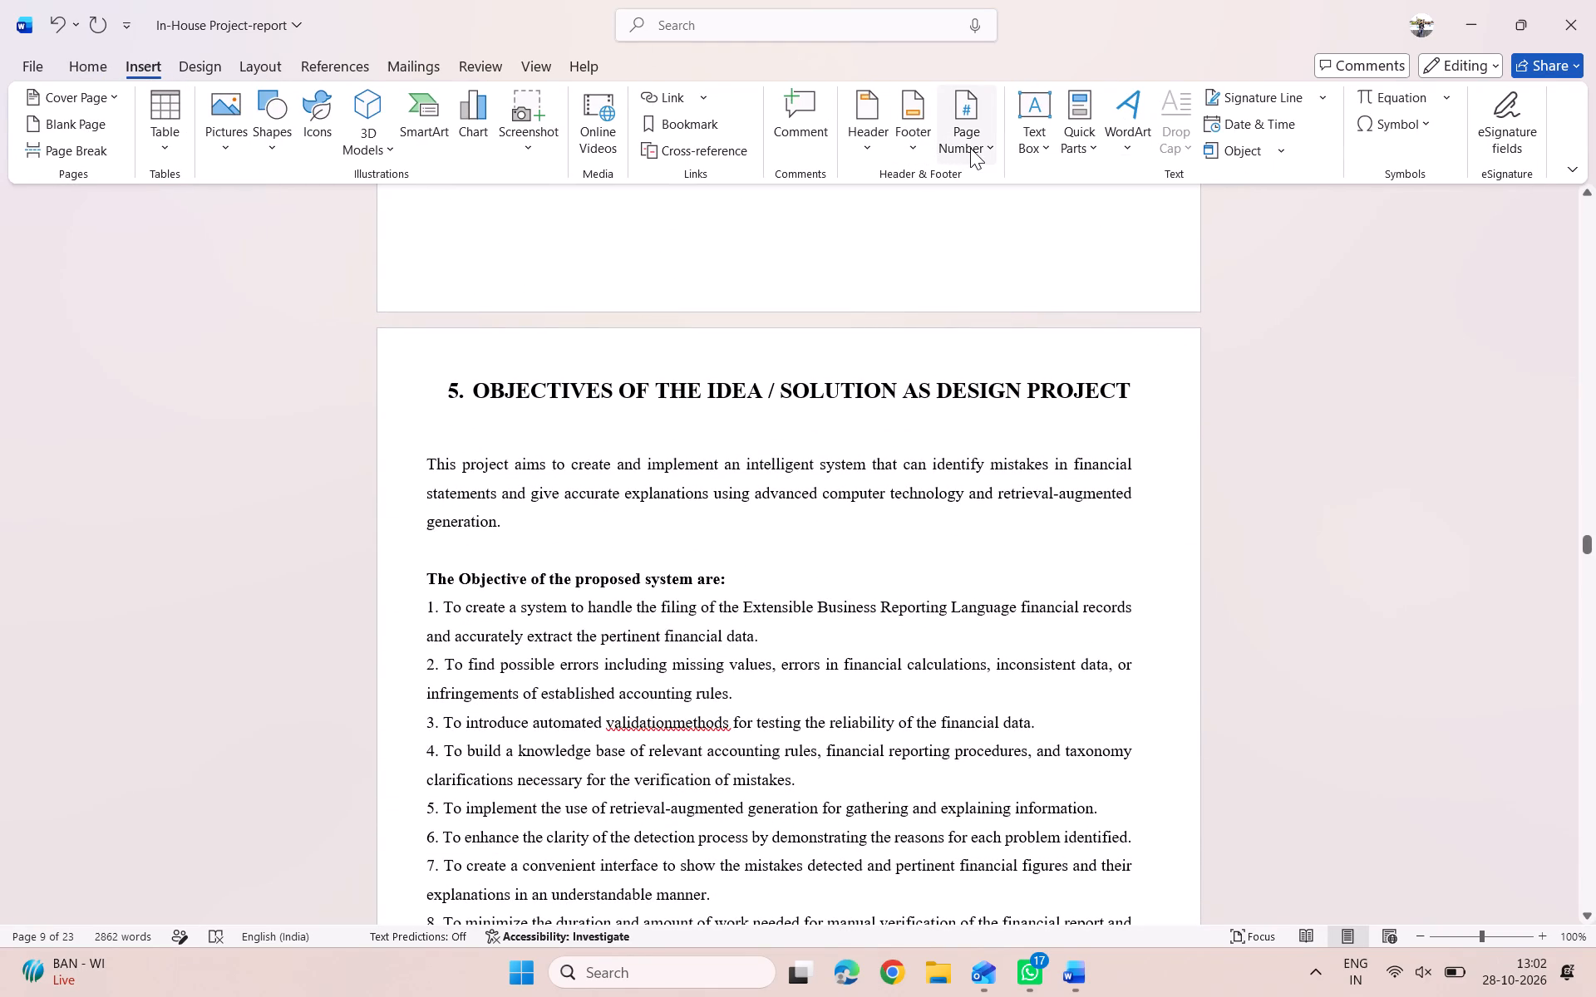
pyautogui.click(205, 57)
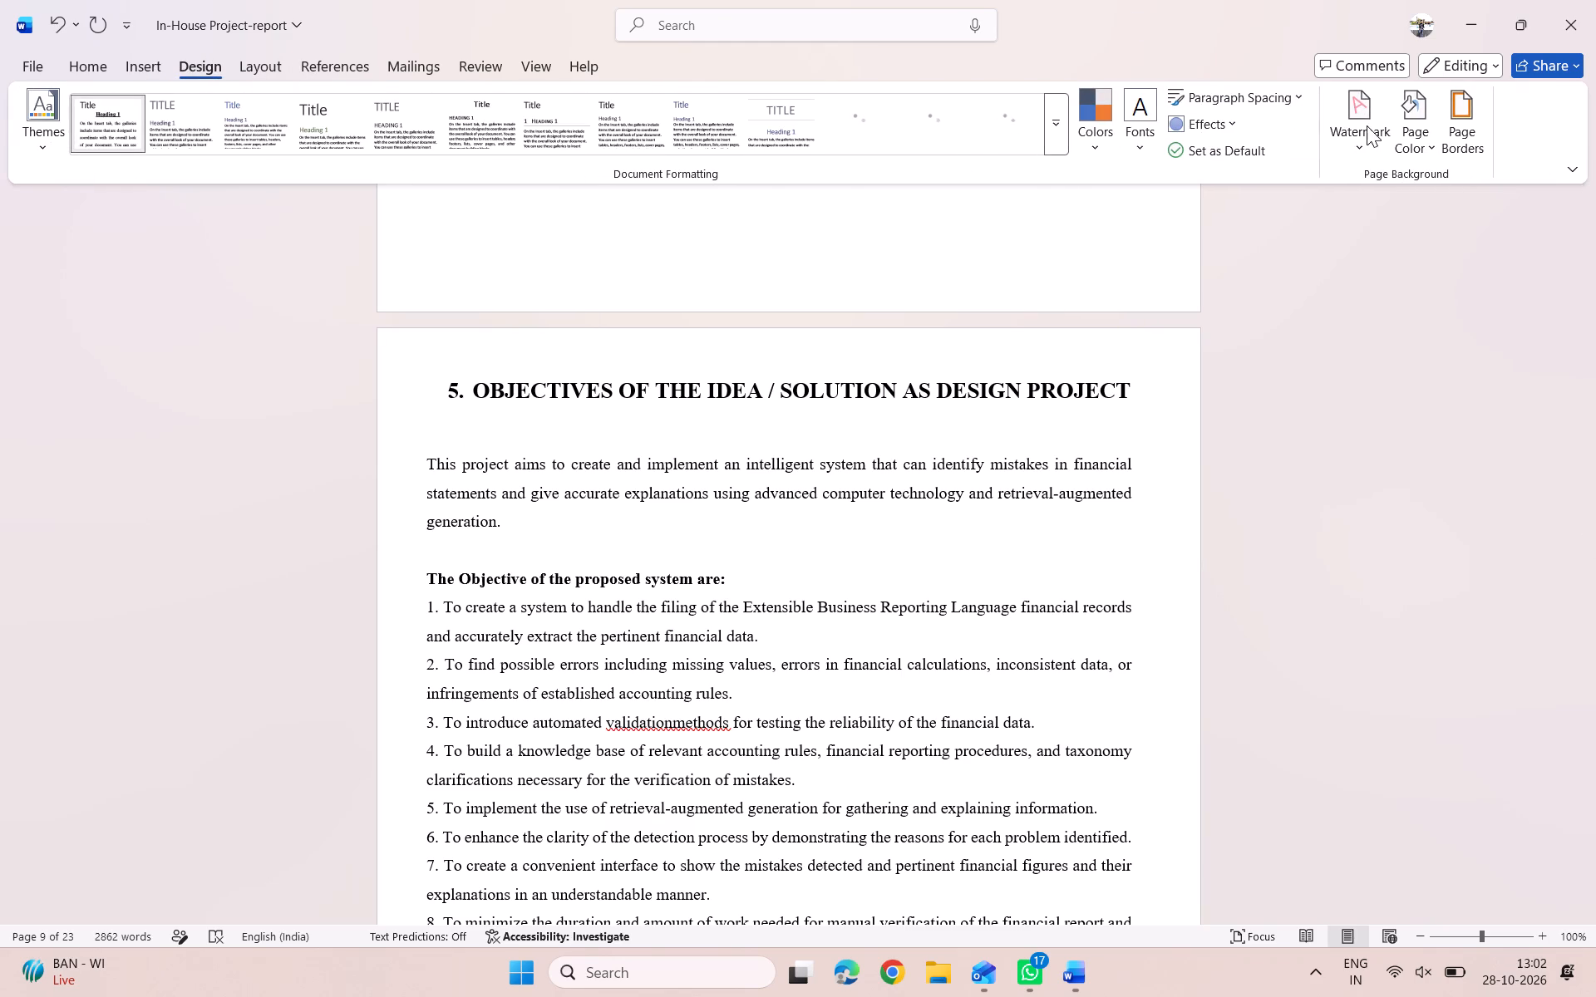
pyautogui.click(1451, 140)
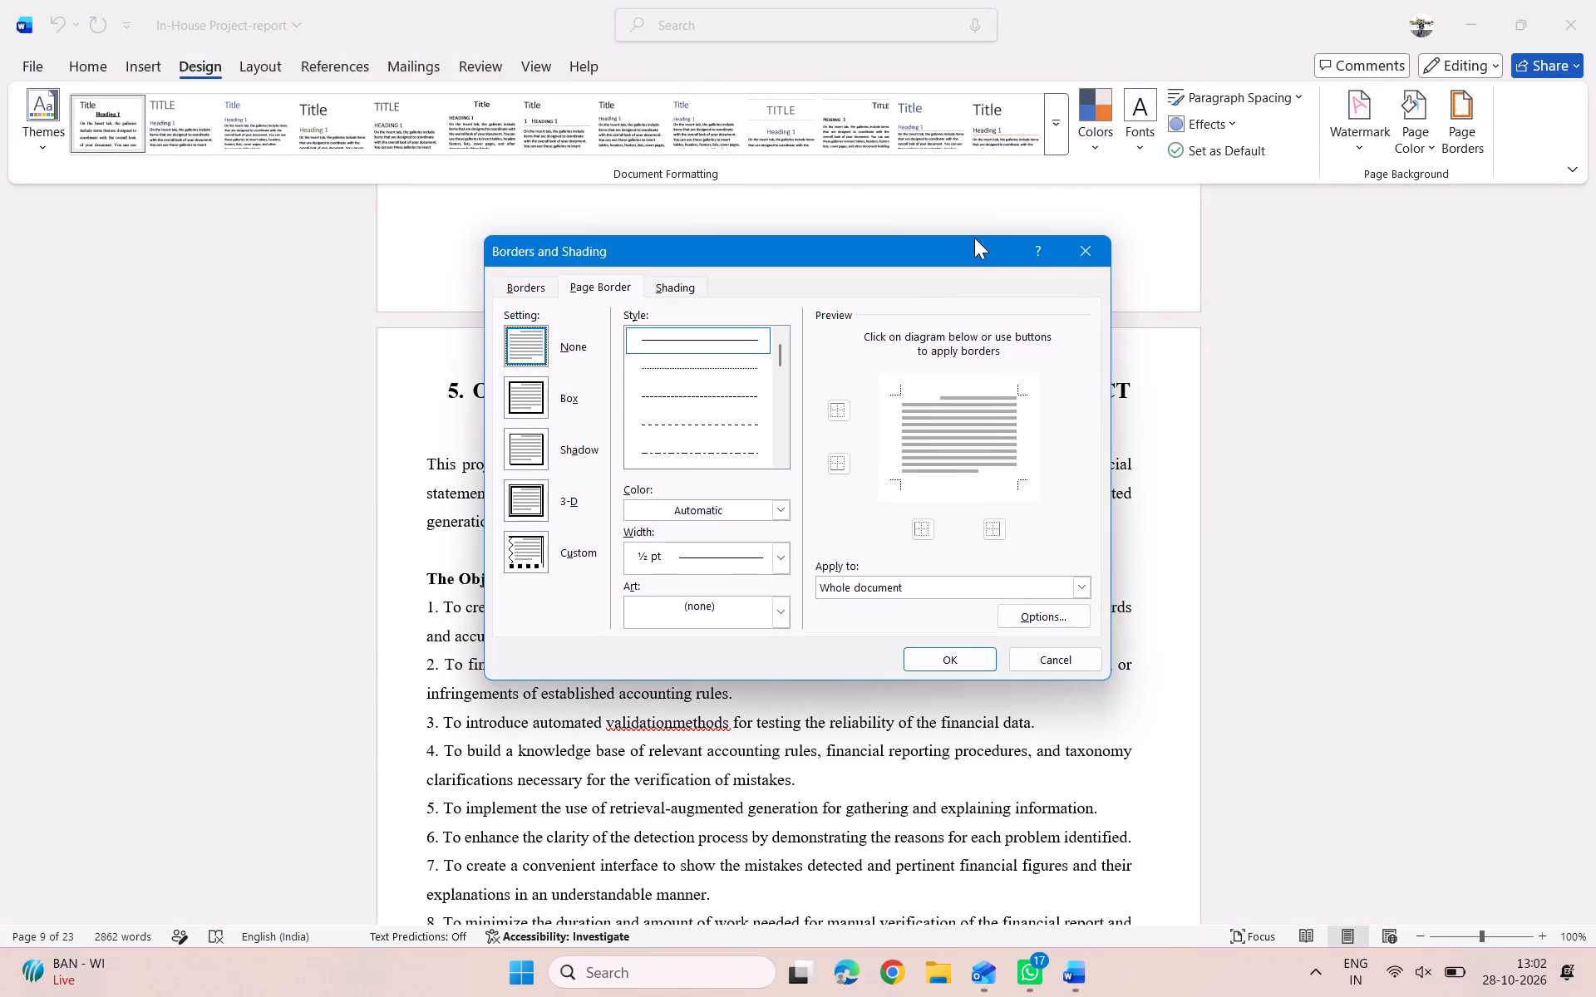
pyautogui.click(716, 333)
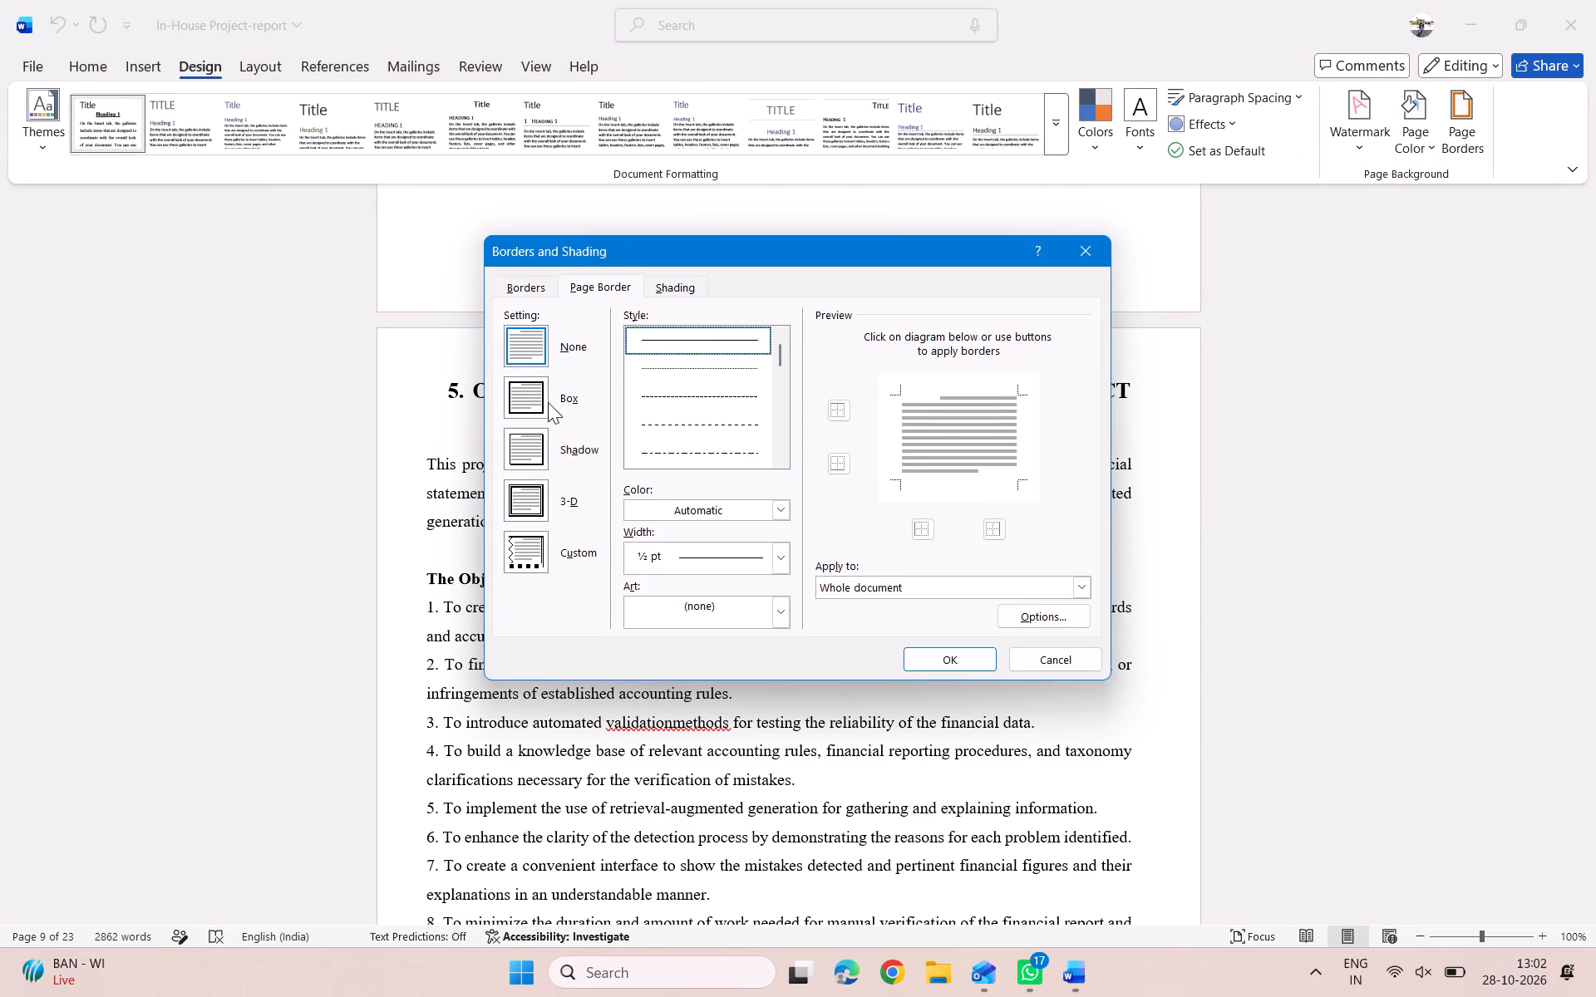
pyautogui.click(531, 402)
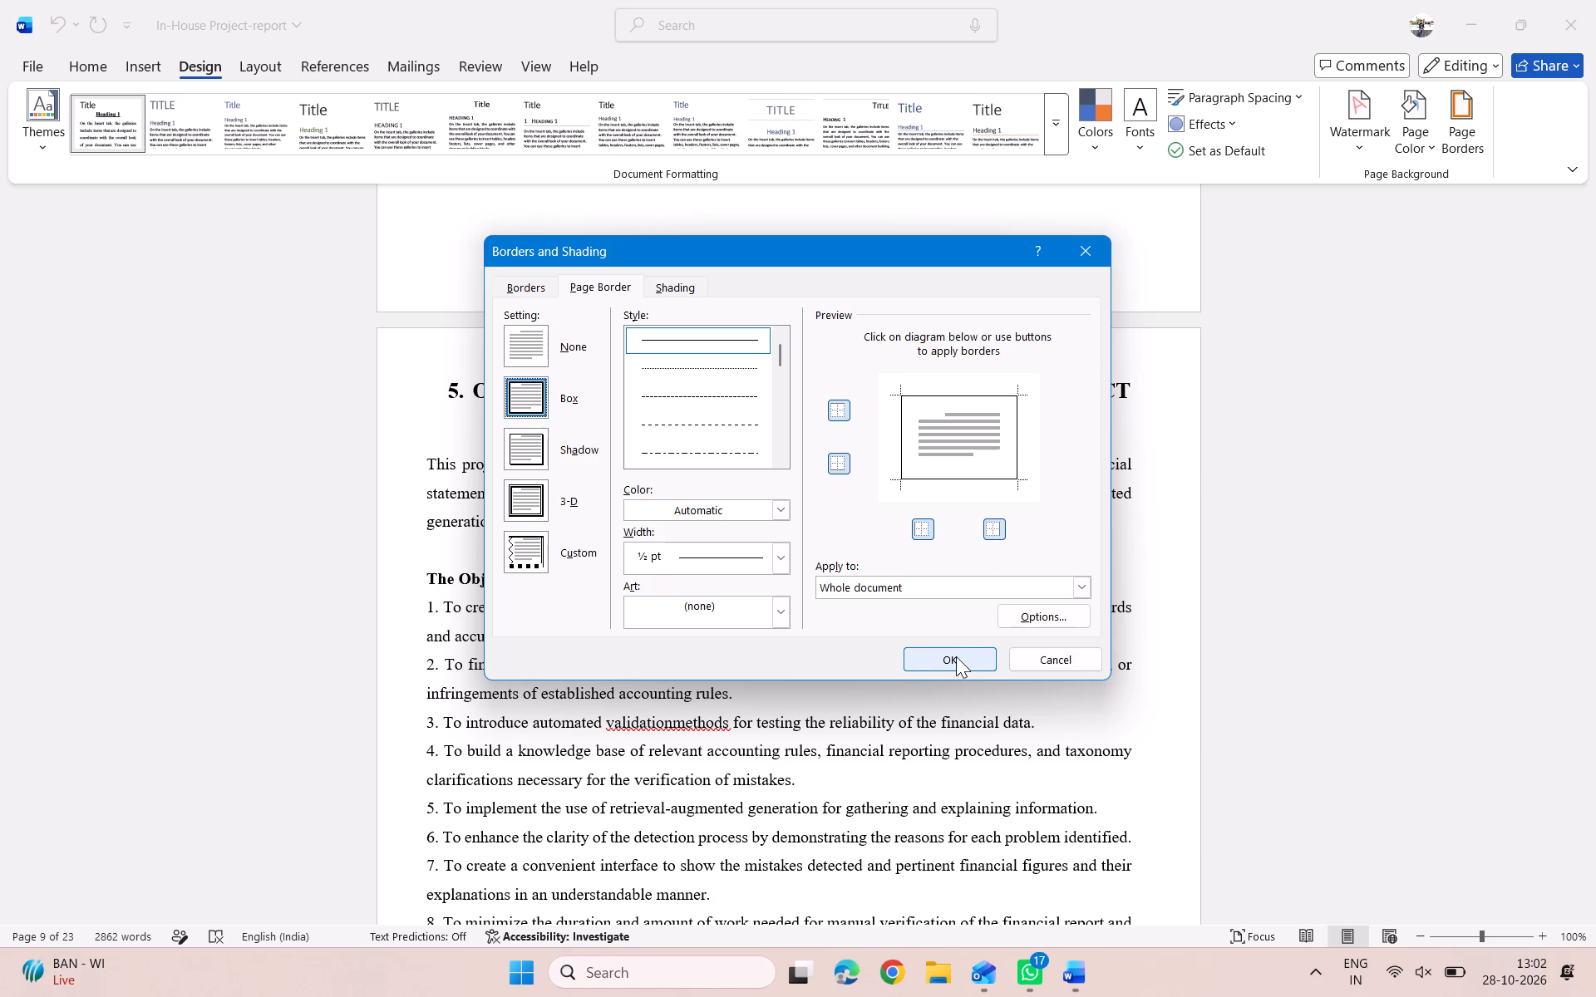
pyautogui.click(953, 658)
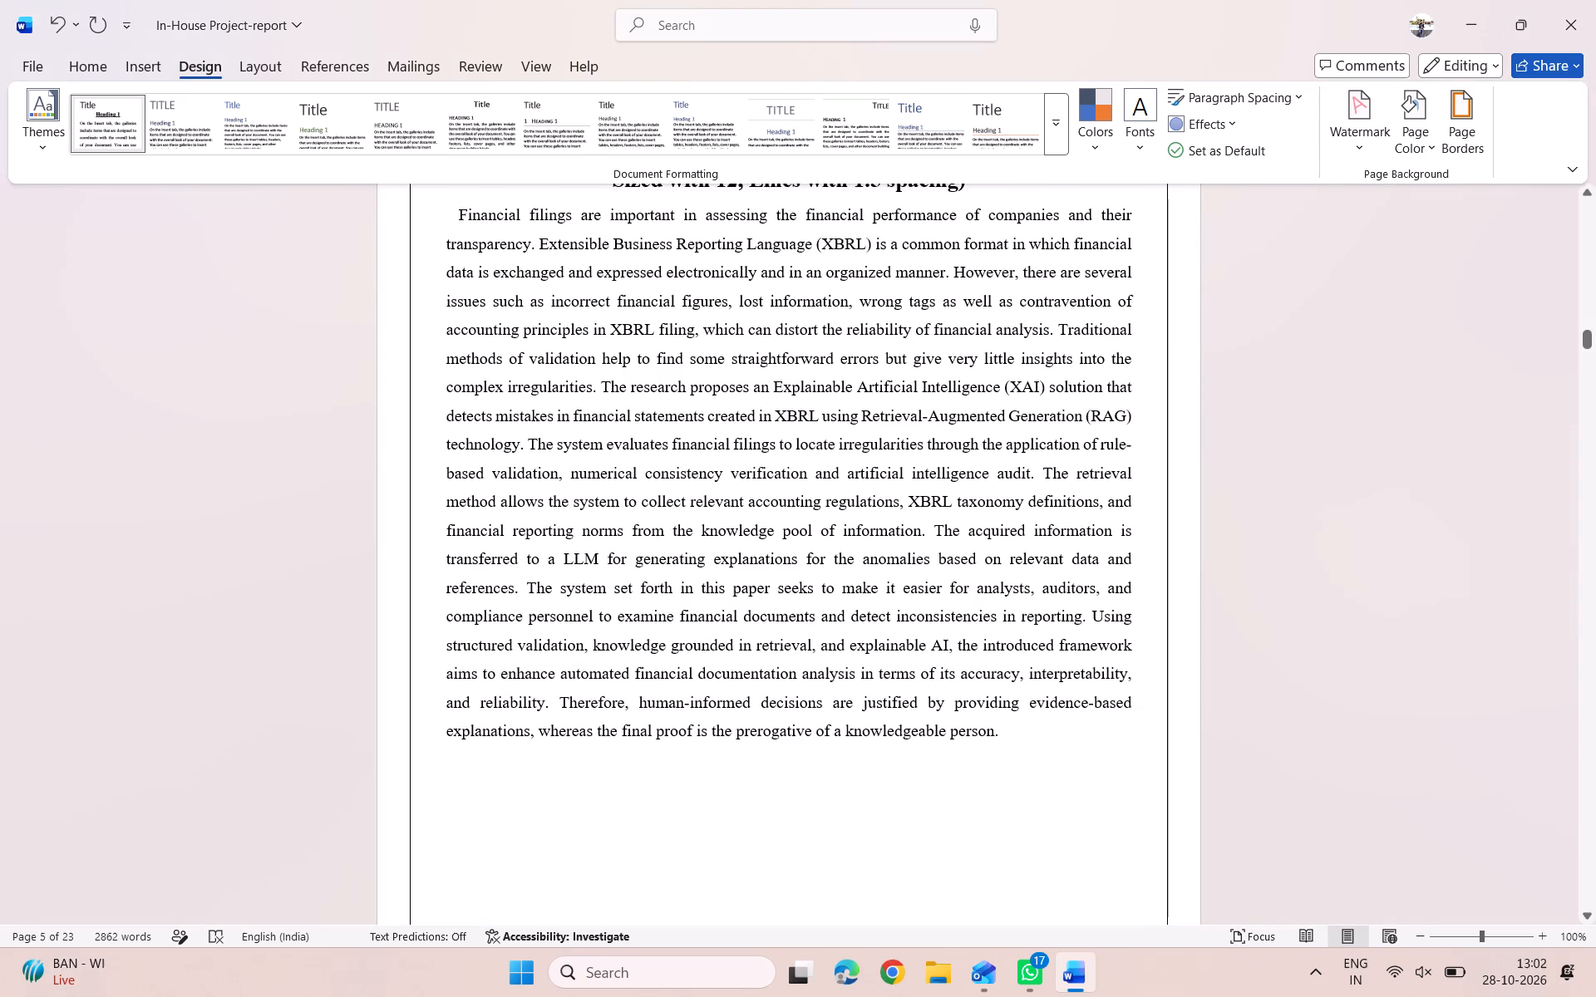
pyautogui.scroll(1, 786, 611)
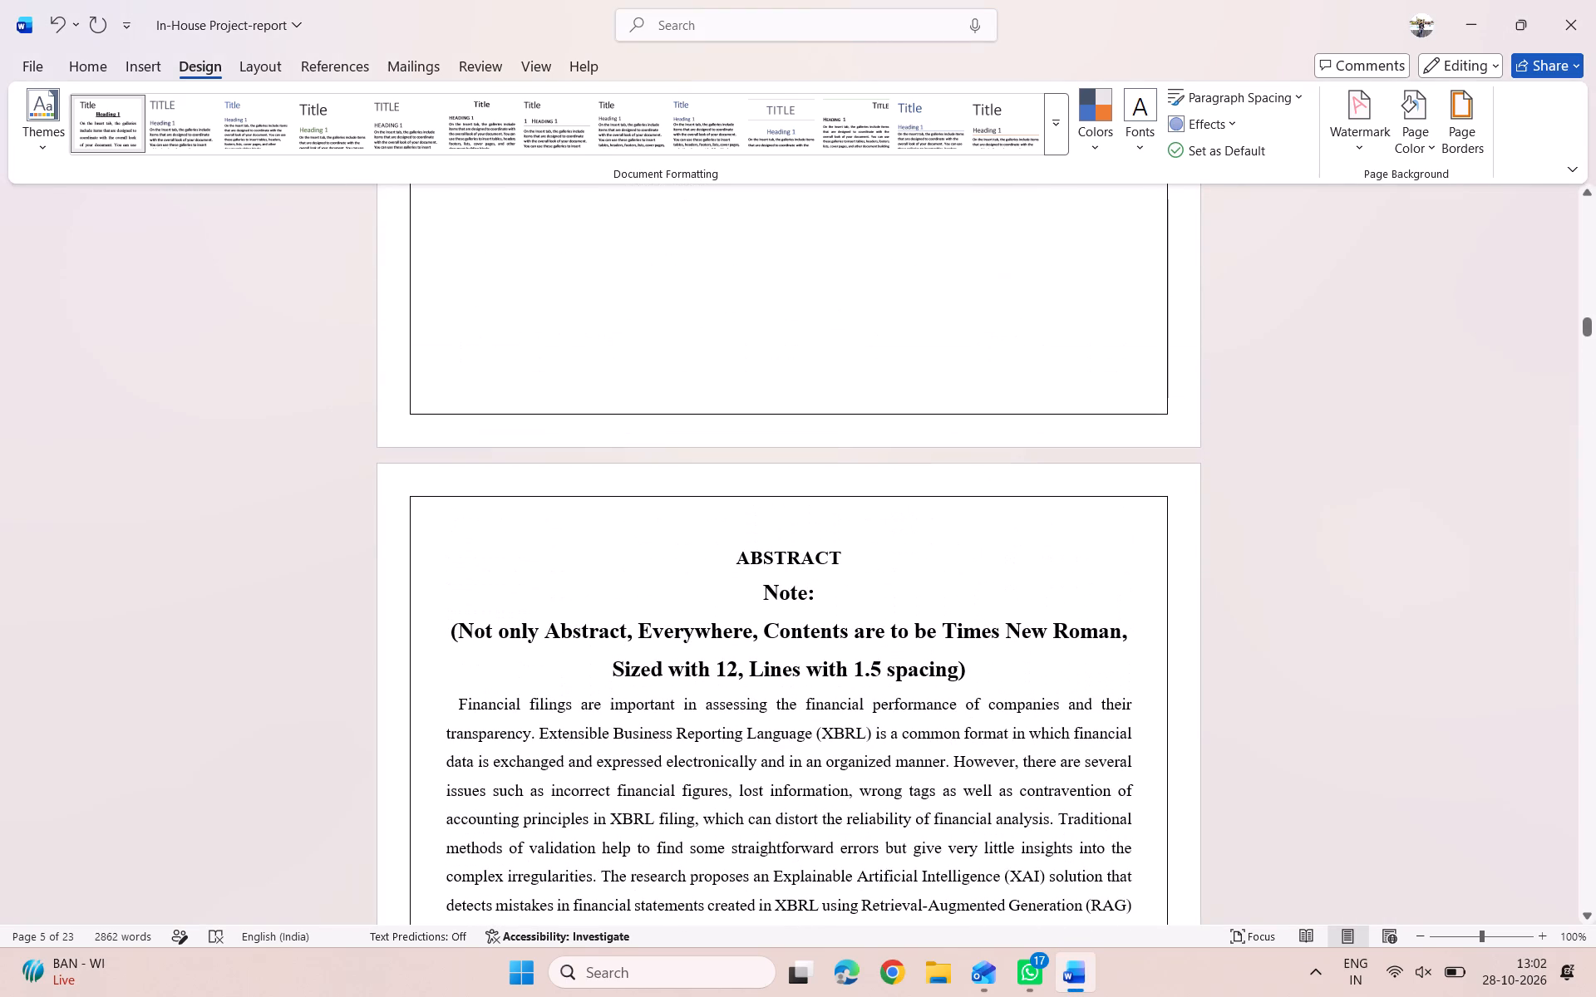
pyautogui.scroll(1, 786, 611)
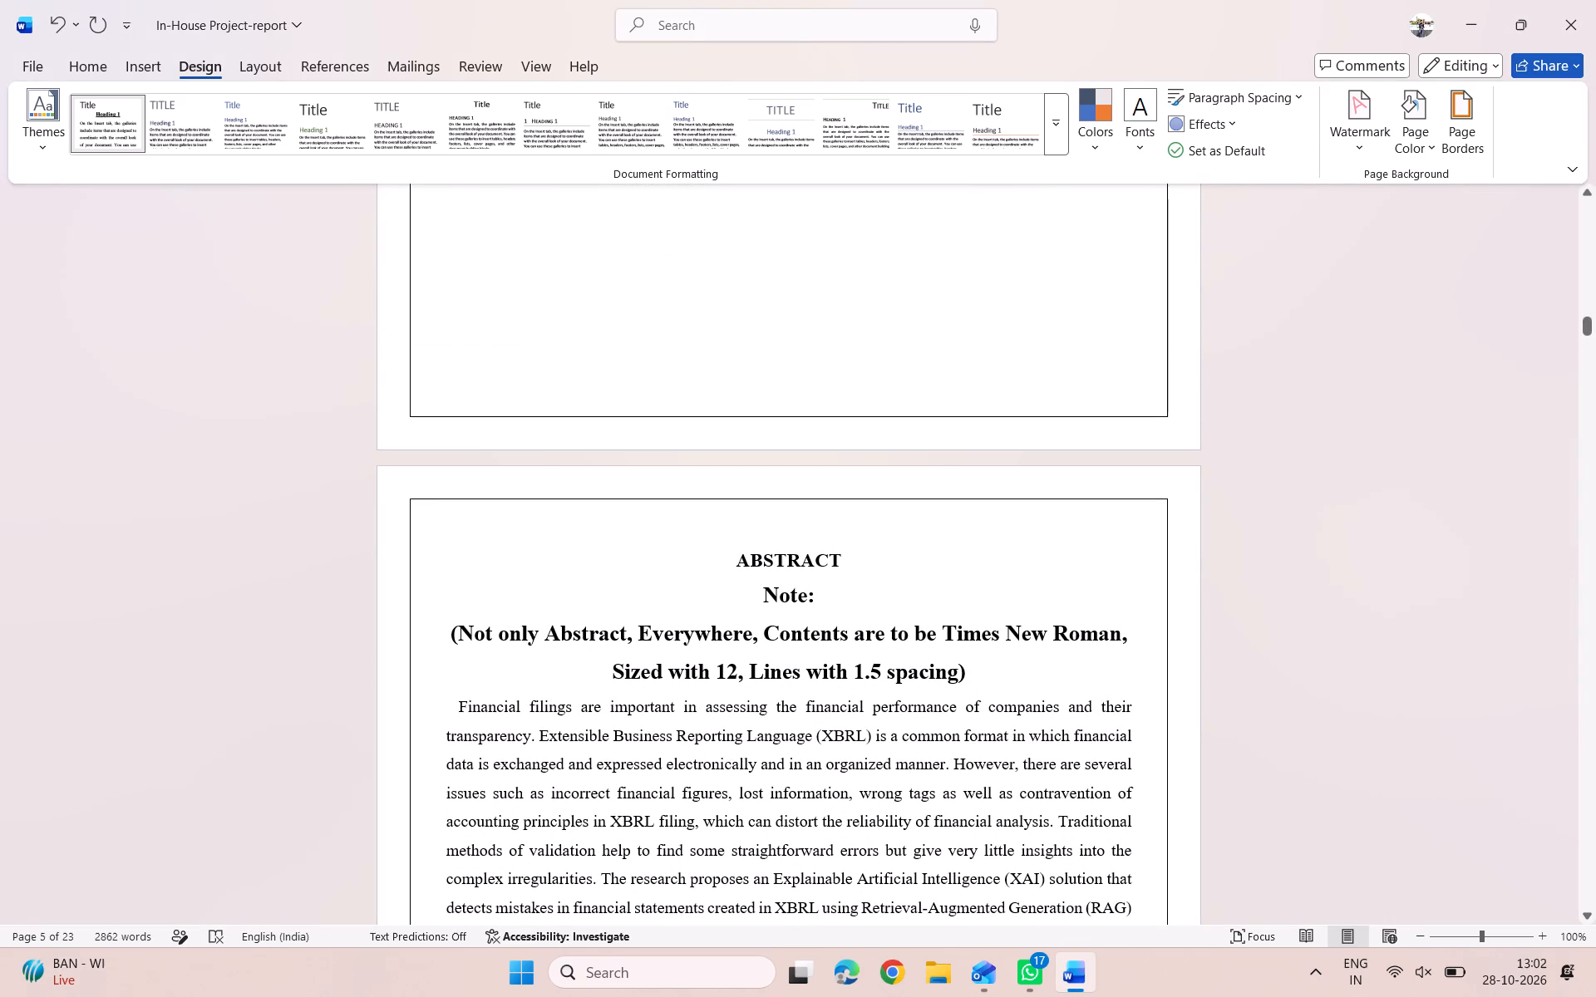
pyautogui.click(1180, 154)
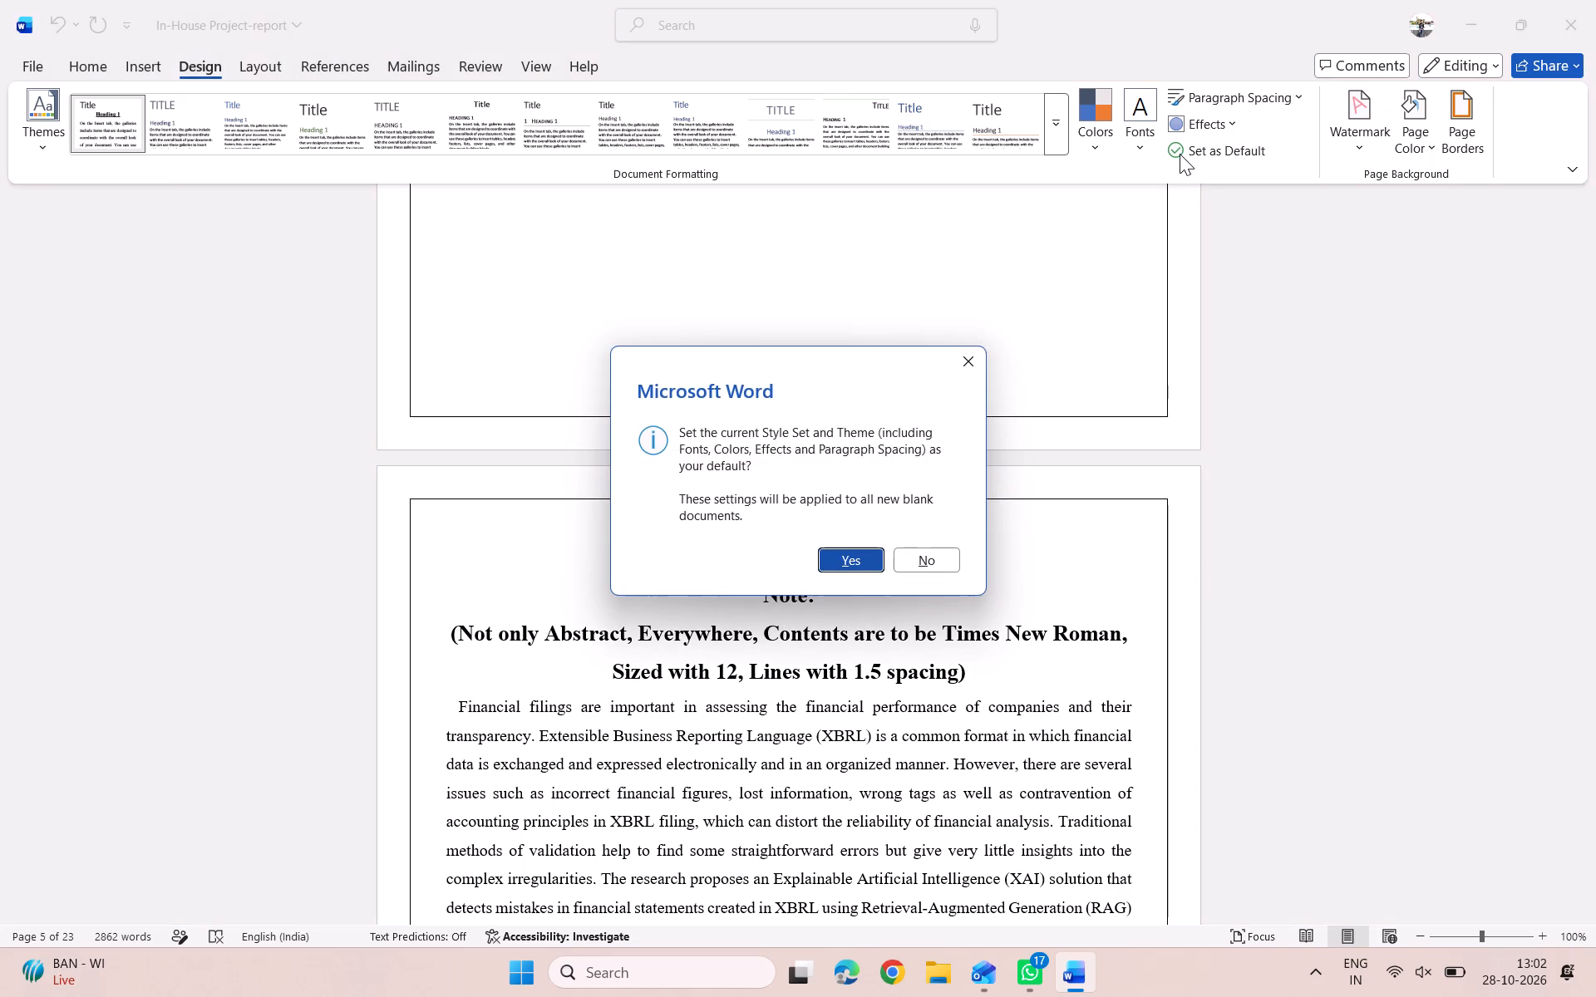
pyautogui.click(964, 364)
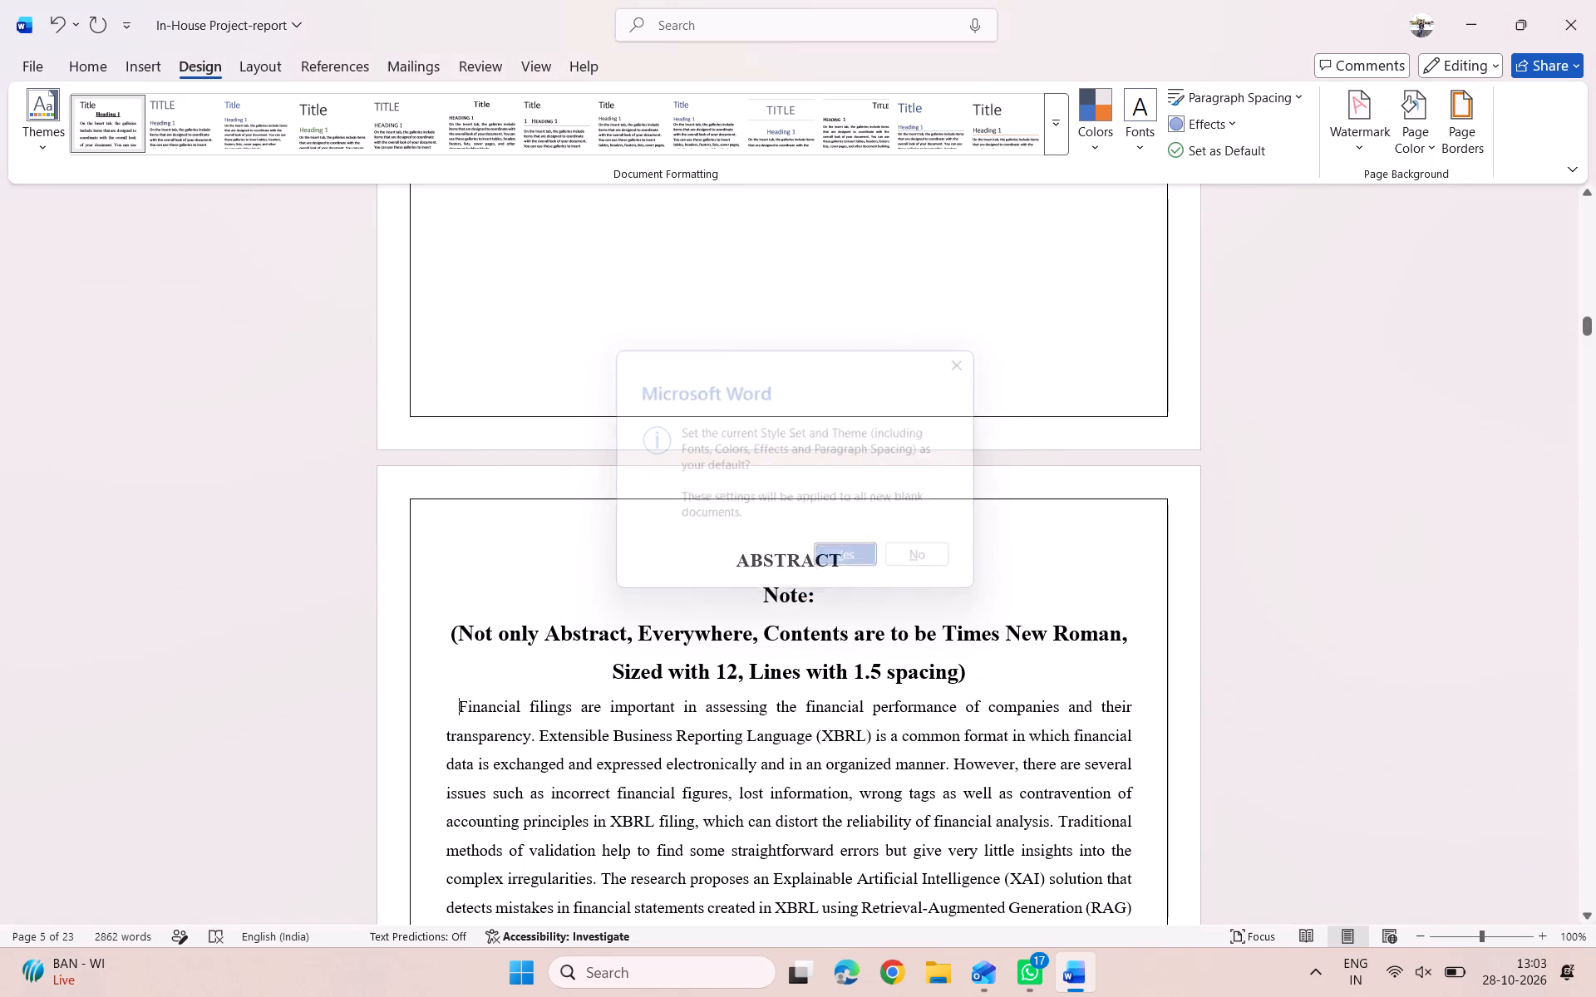
# Review the bordered pages from the abstract through section 5, Objectives of the Idea / Solution.
pyautogui.click(82, 61)
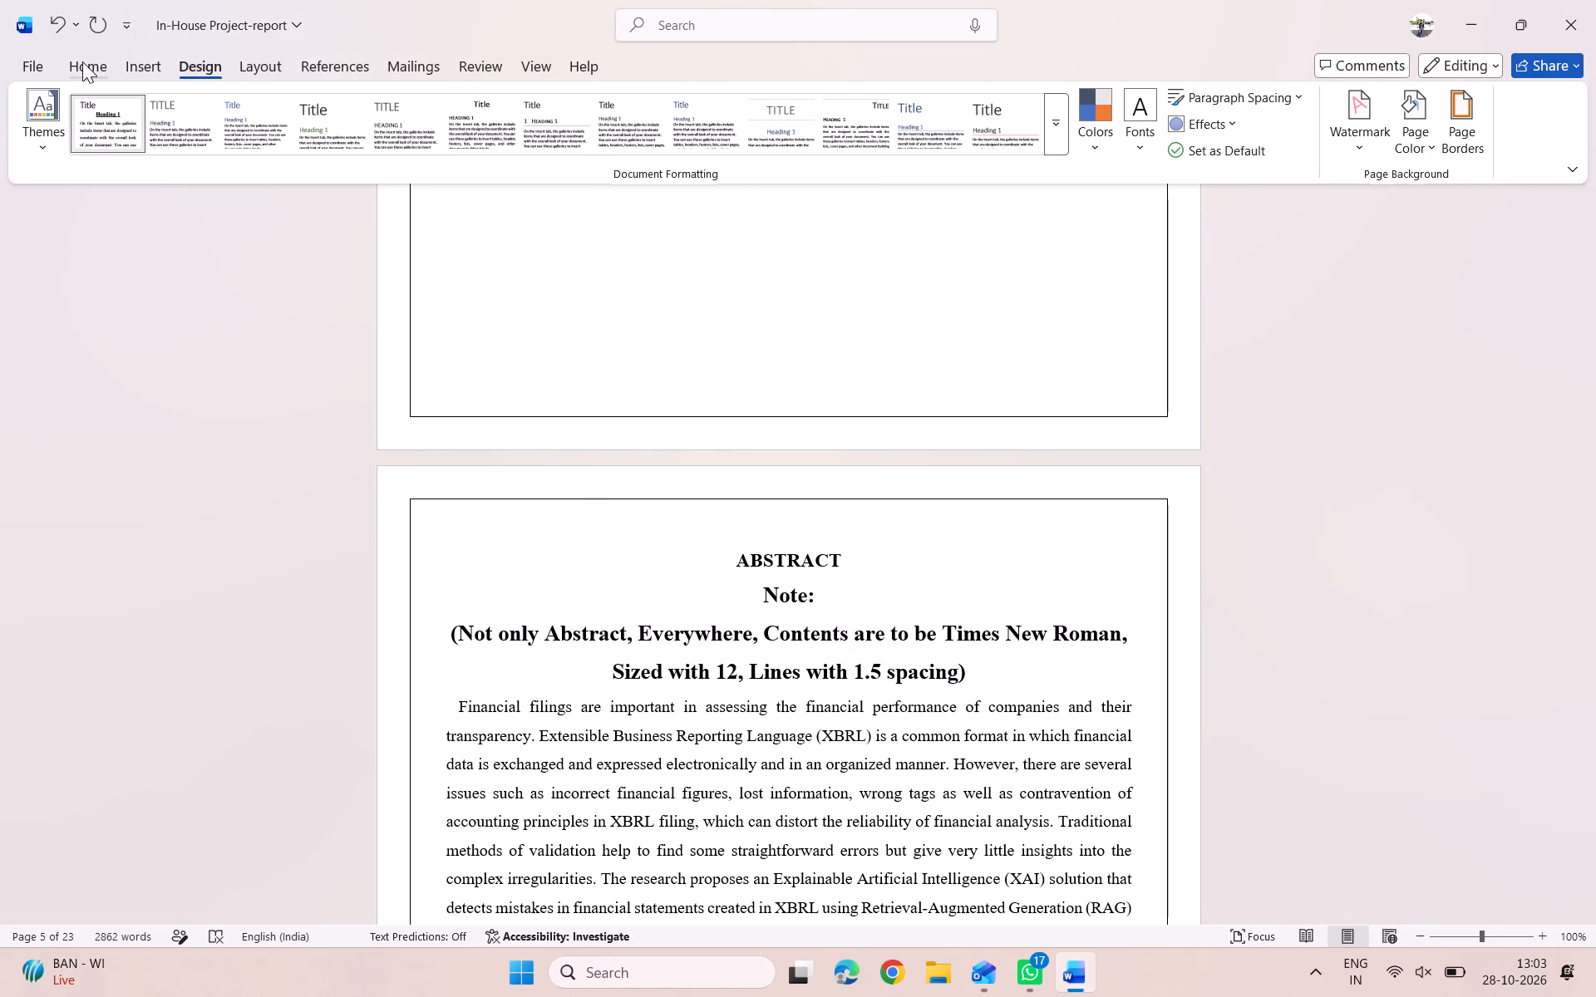
pyautogui.scroll(-7, 539, 428)
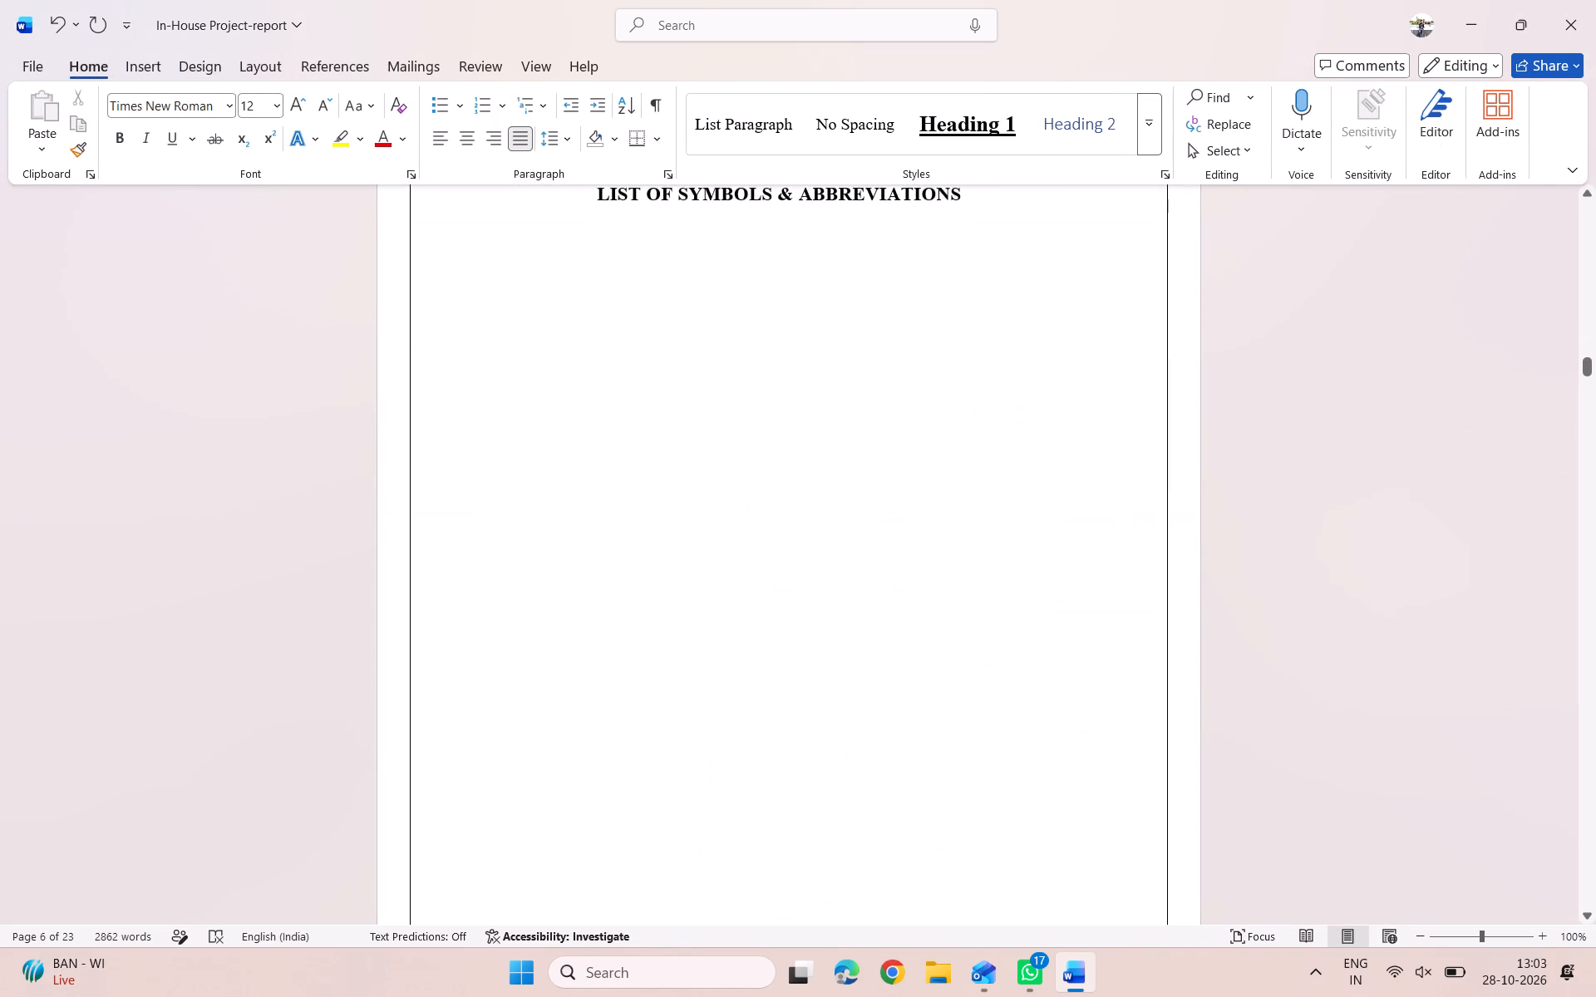
pyautogui.scroll(-3, 539, 428)
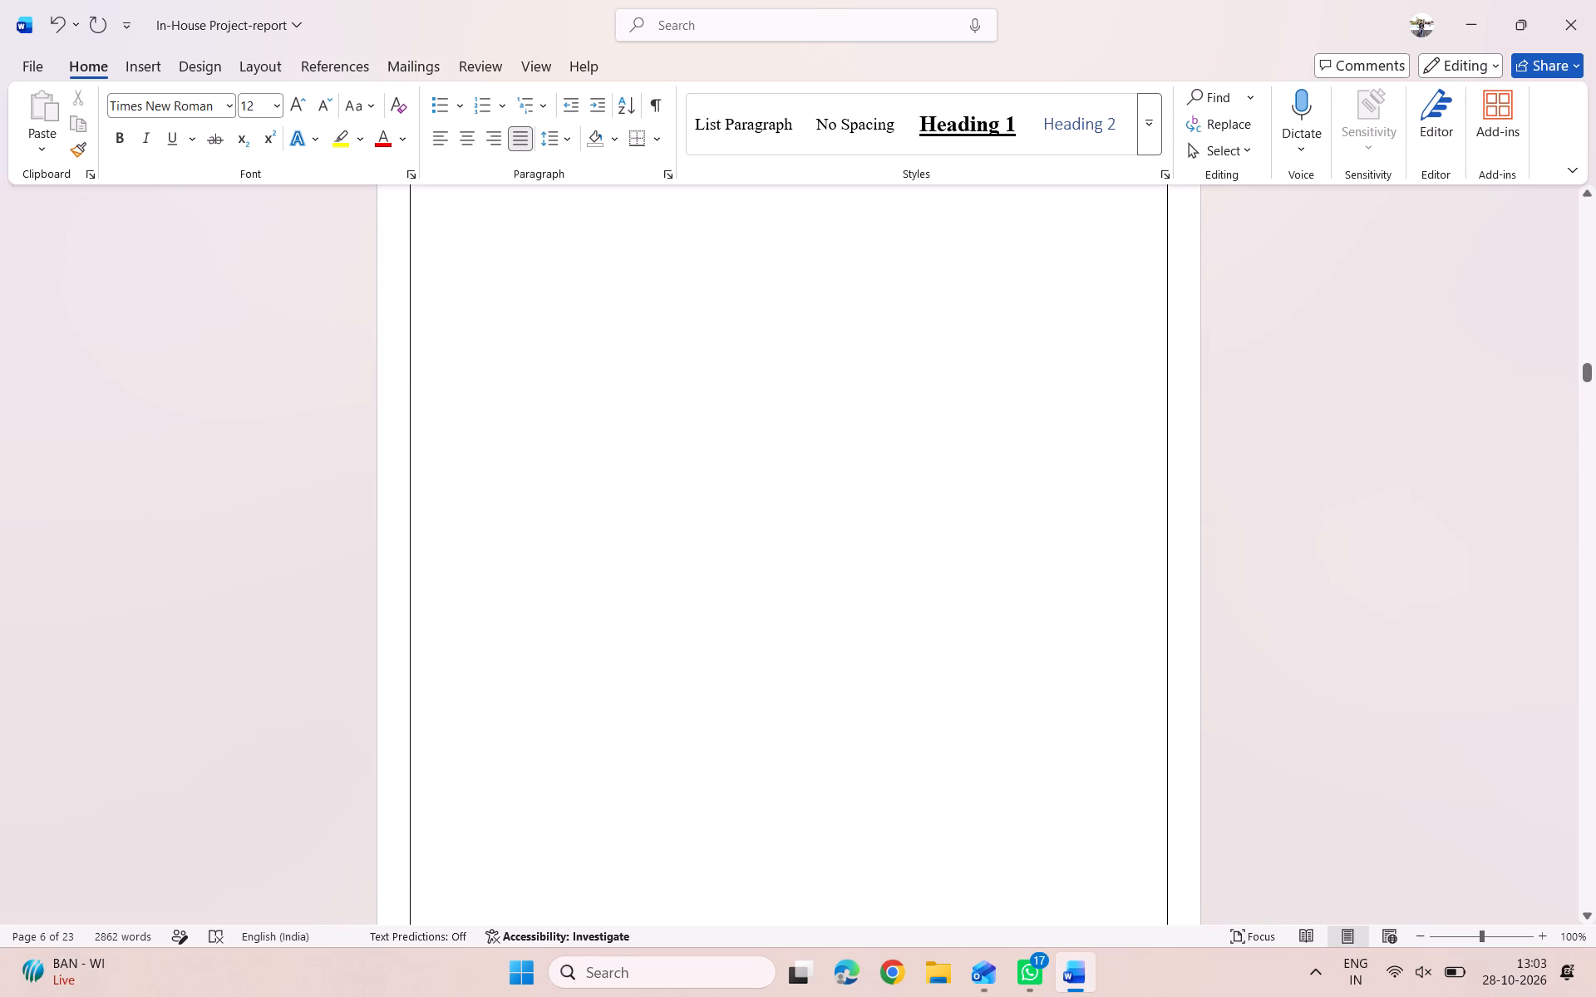
pyautogui.scroll(-10, 539, 428)
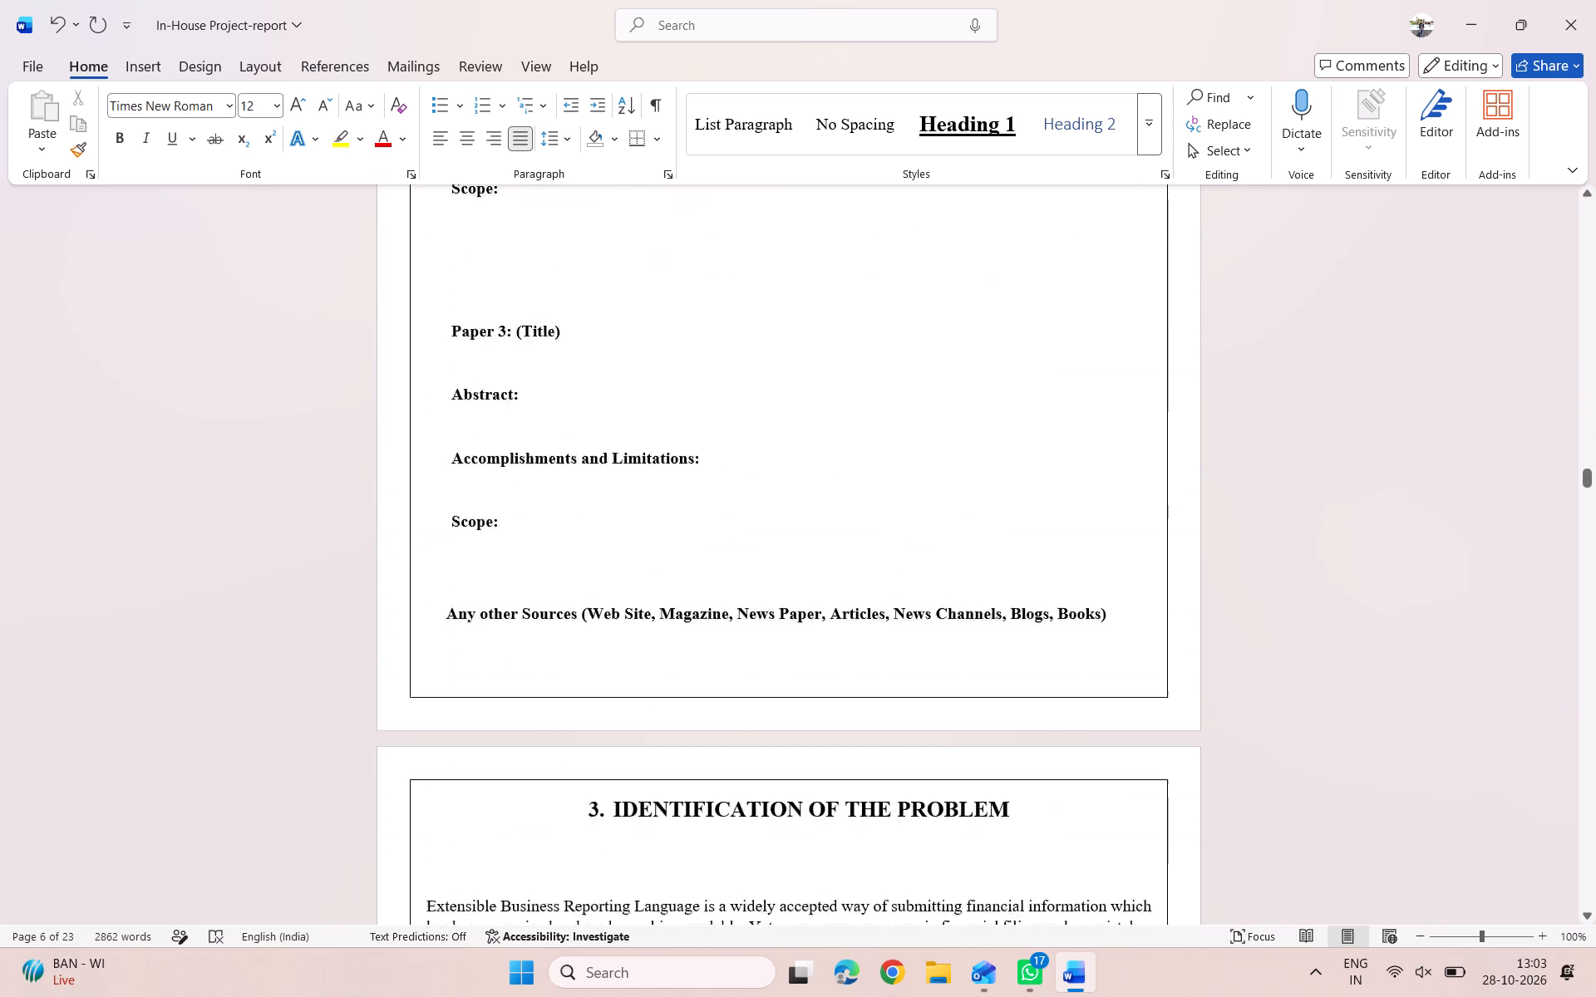
pyautogui.scroll(-6, 539, 428)
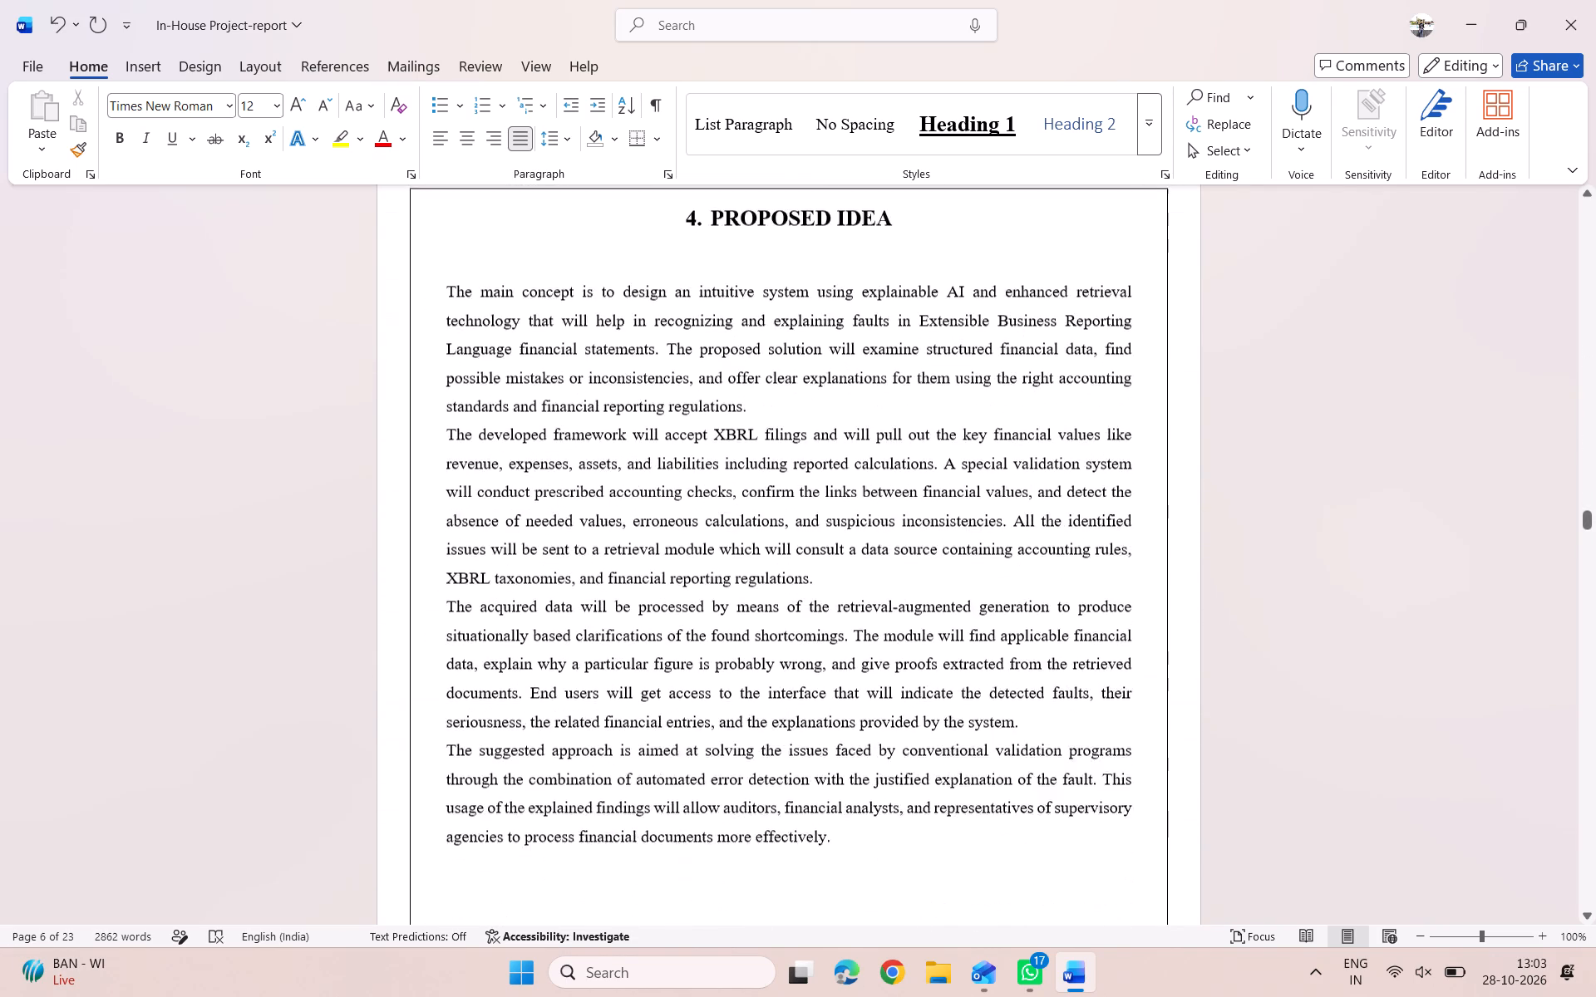
pyautogui.scroll(-4, 539, 428)
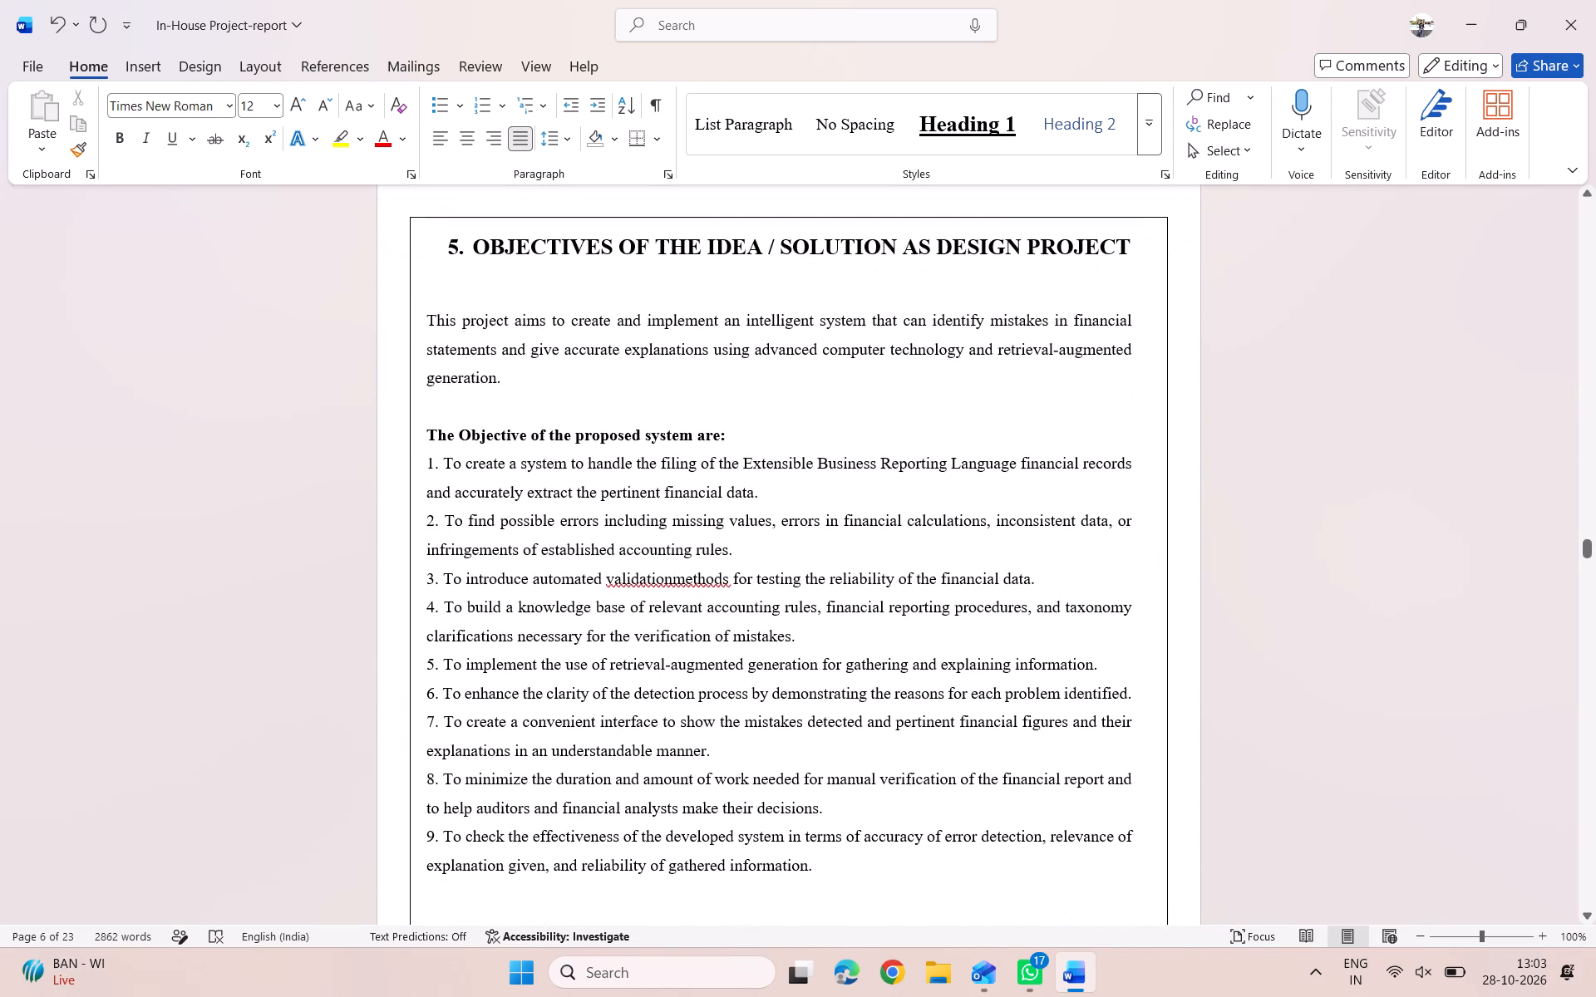
pyautogui.scroll(-1, 539, 428)
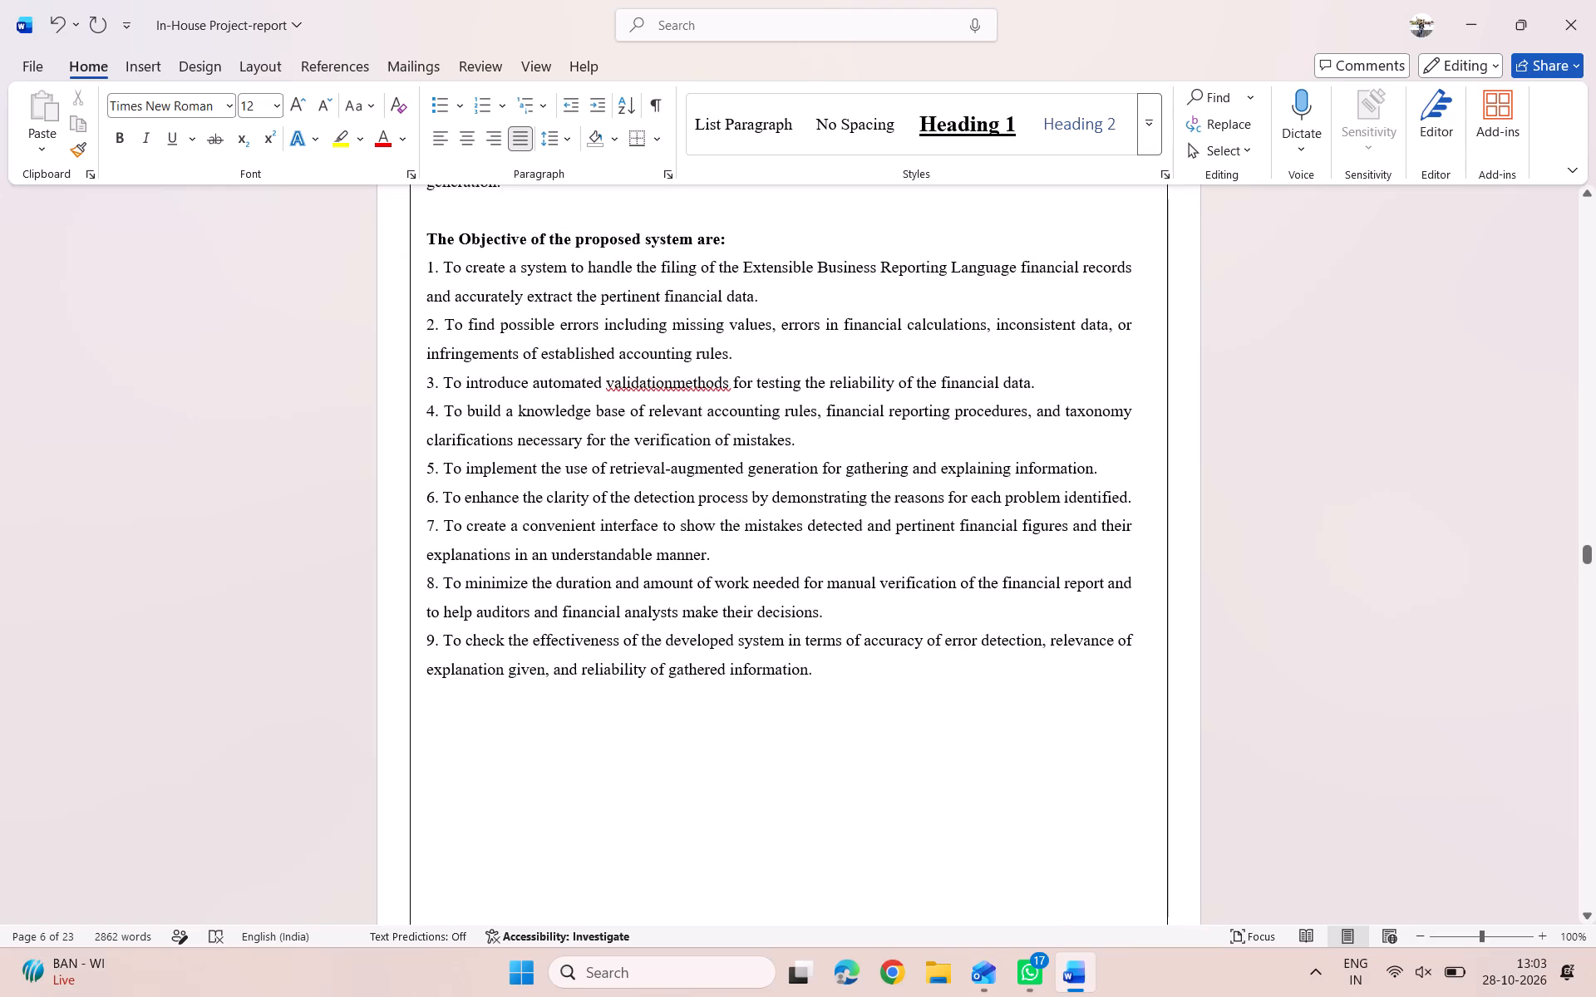
# Examine the layout and text of section 6, Process / Methodology, including its run-over onto the following page.
pyautogui.scroll(-4, 539, 428)
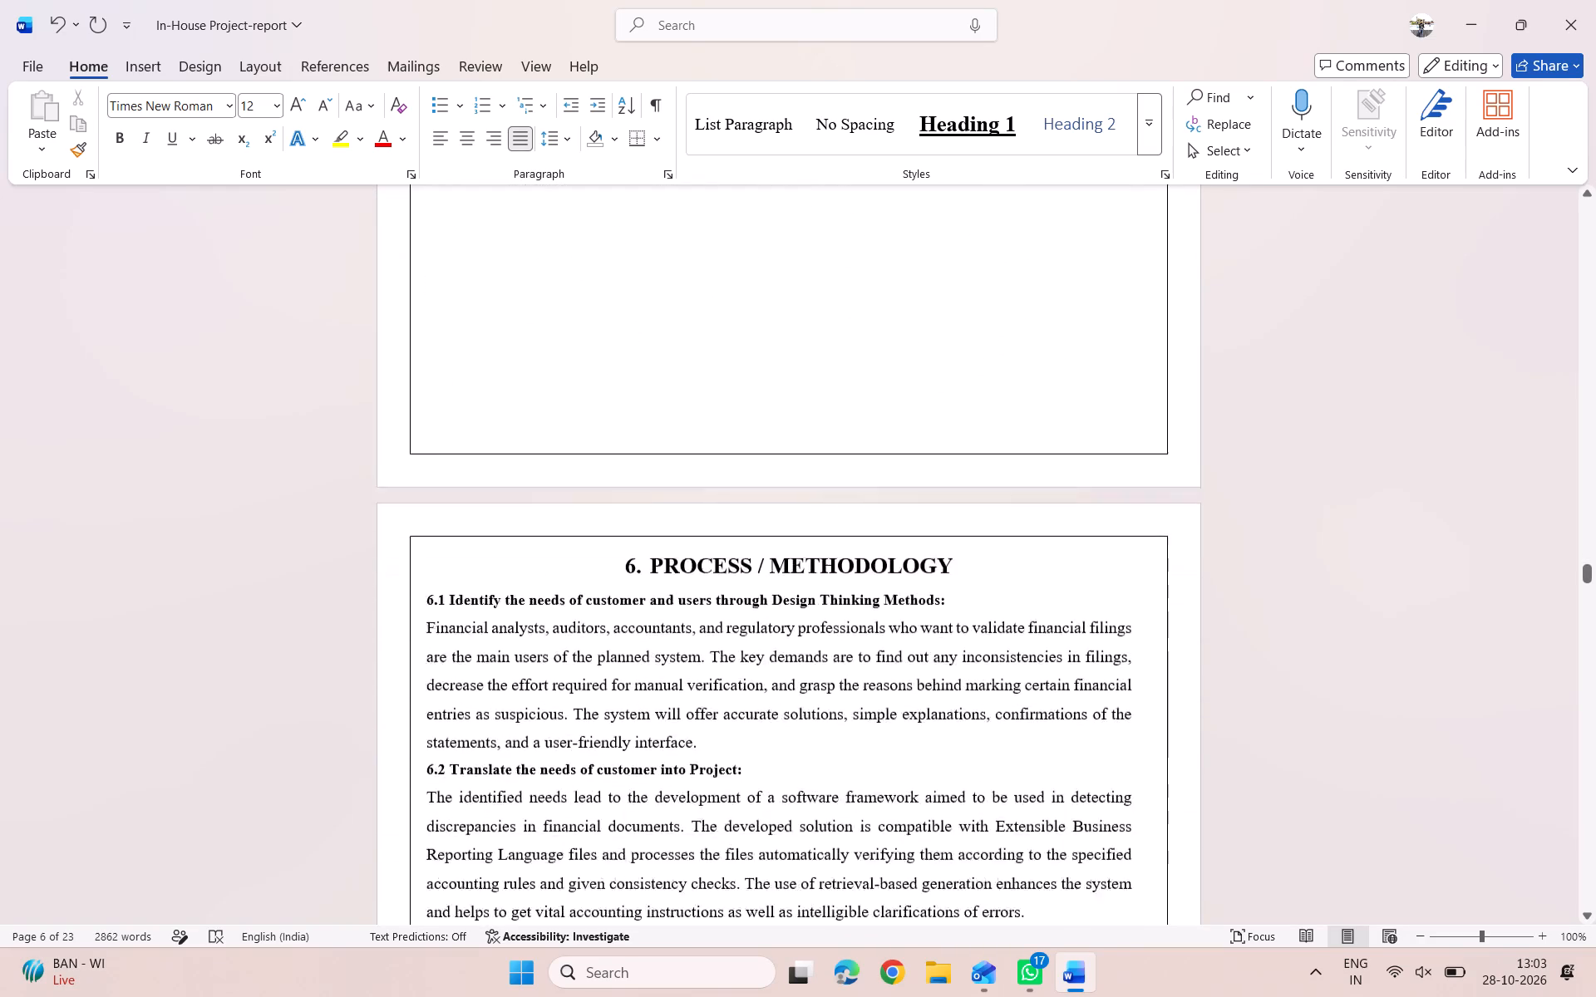
pyautogui.scroll(-2, 539, 428)
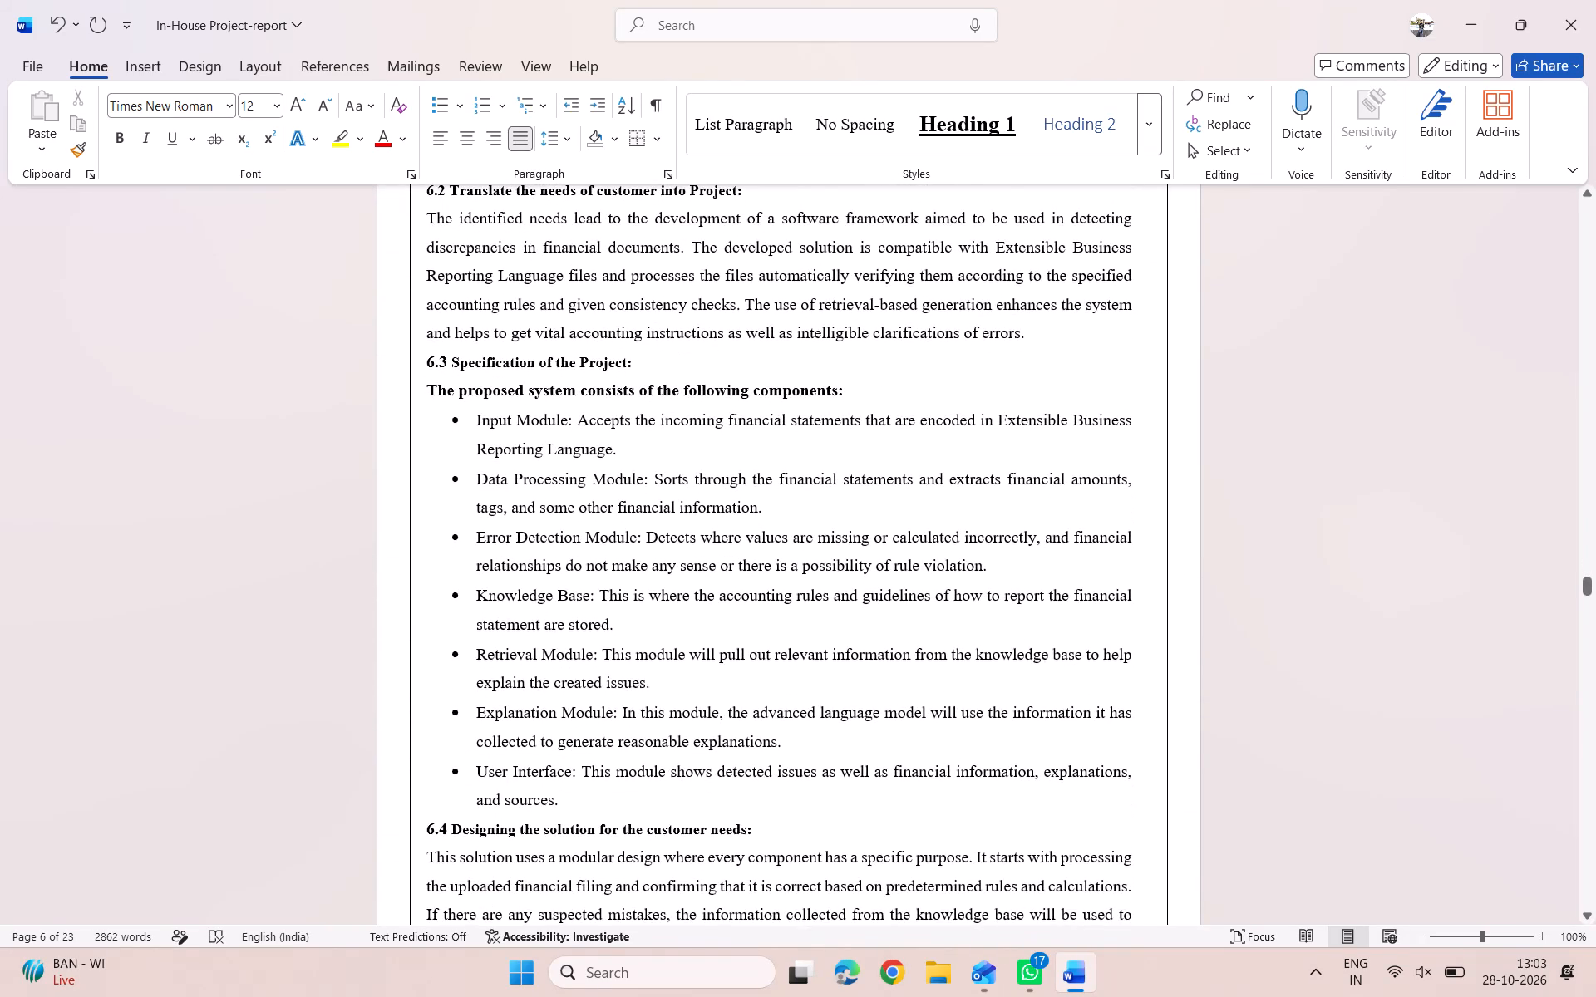
pyautogui.scroll(-5, 539, 428)
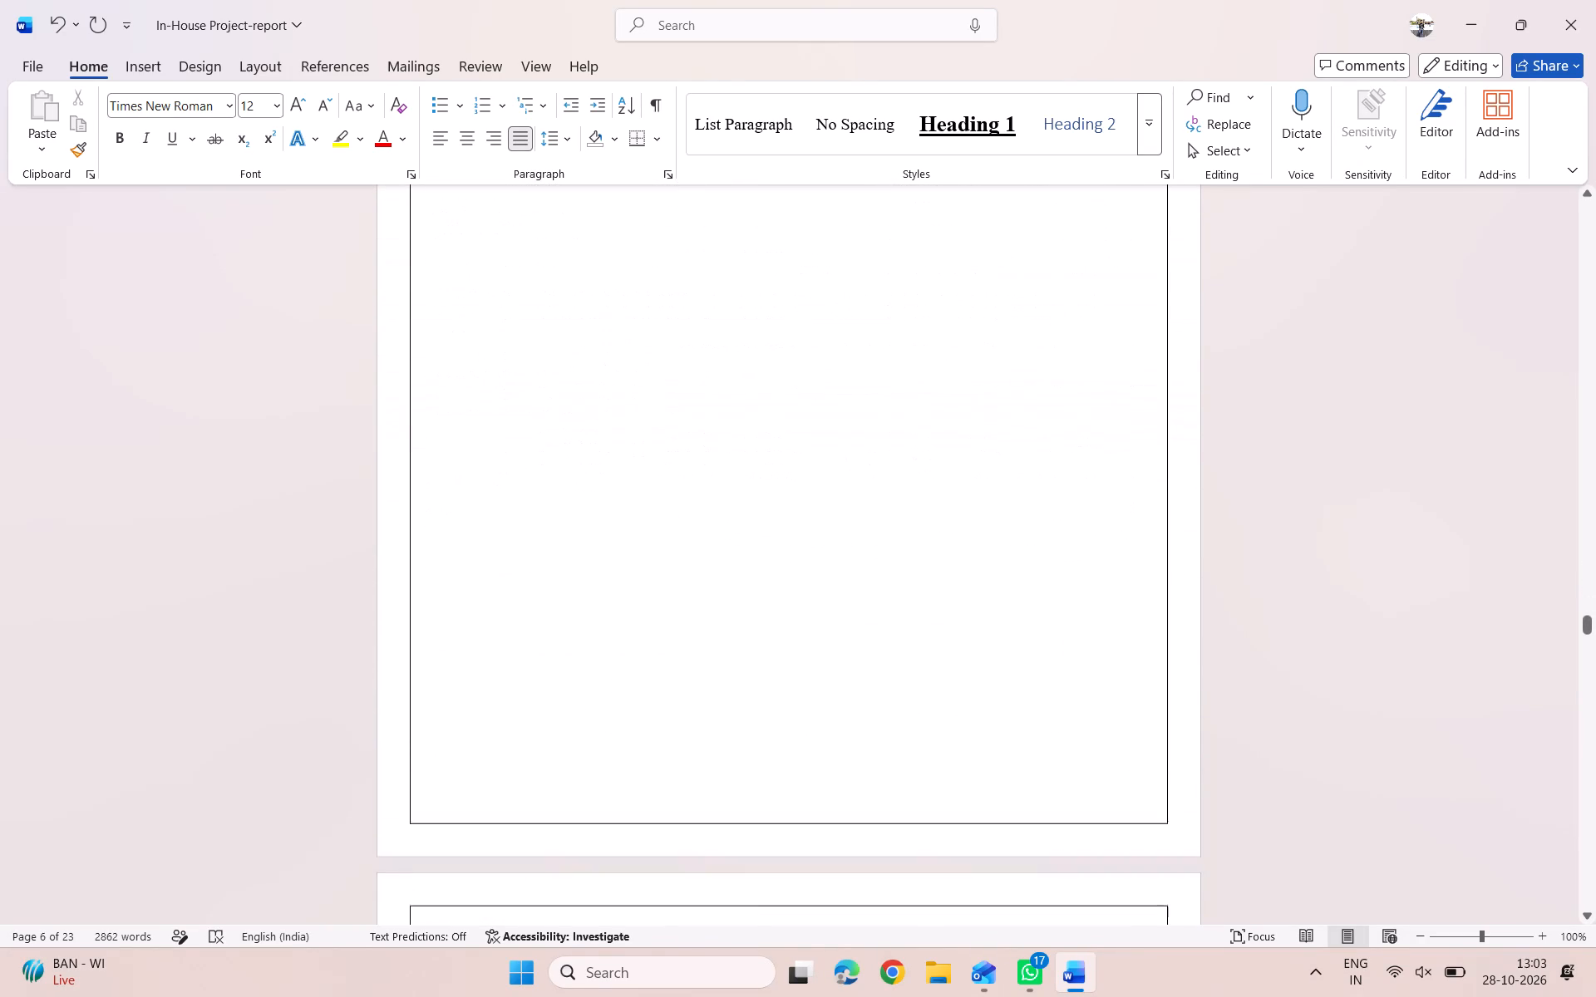
pyautogui.scroll(-2, 539, 428)
pyautogui.scroll(4, 539, 428)
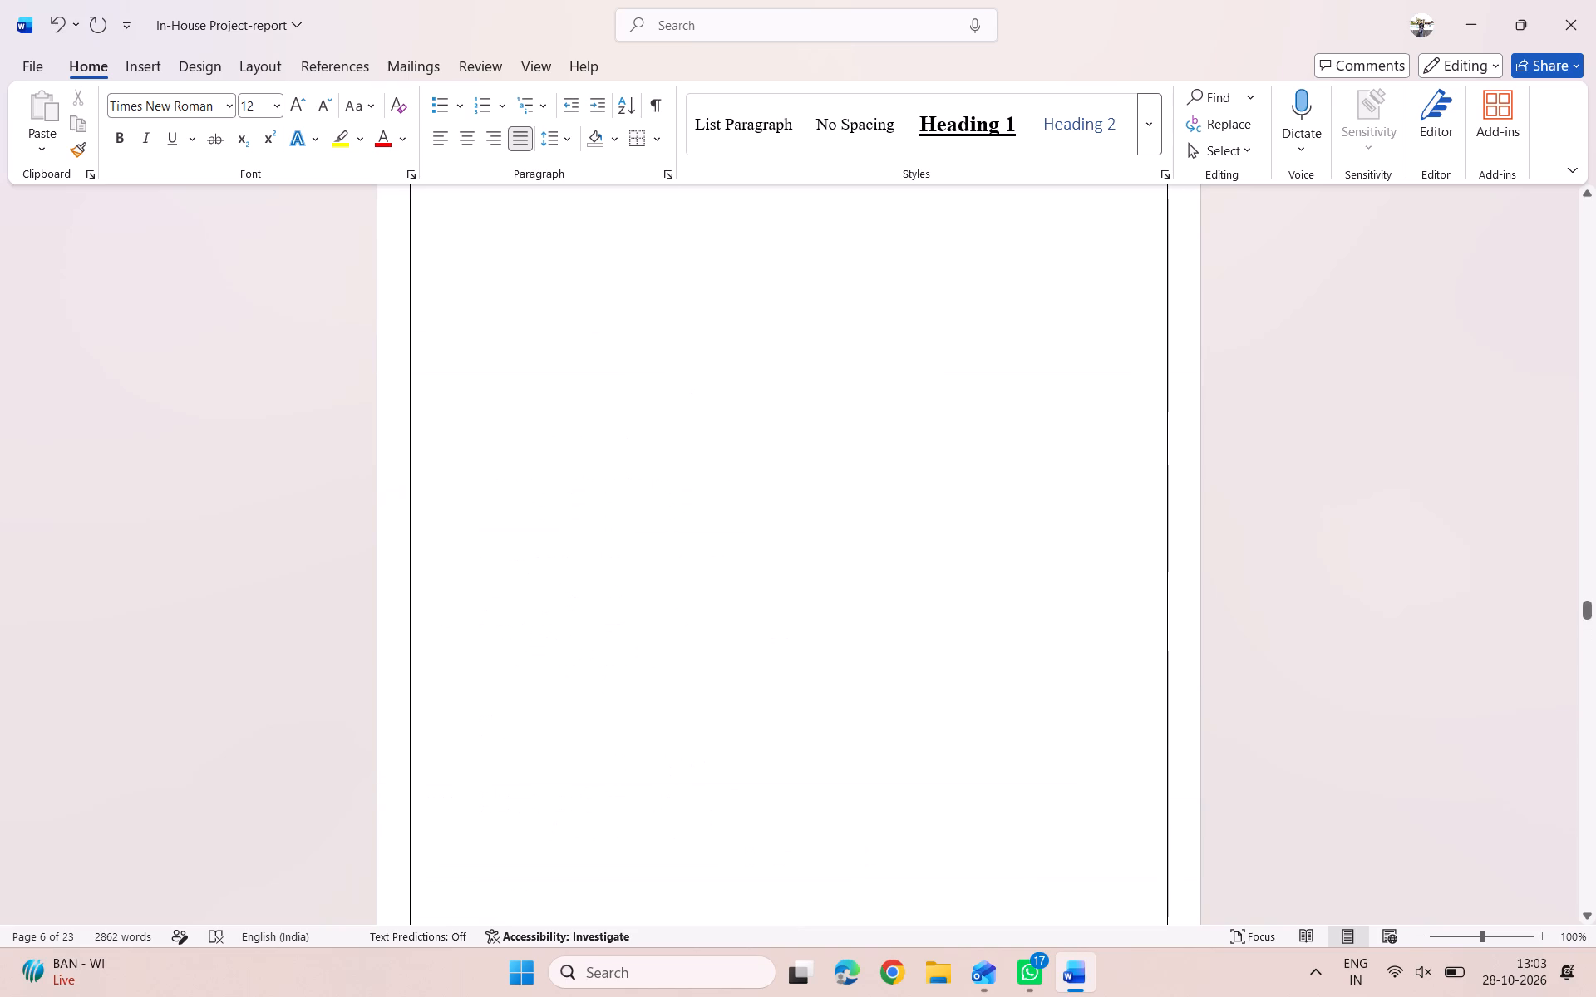
pyautogui.scroll(1, 539, 428)
pyautogui.scroll(-1, 539, 428)
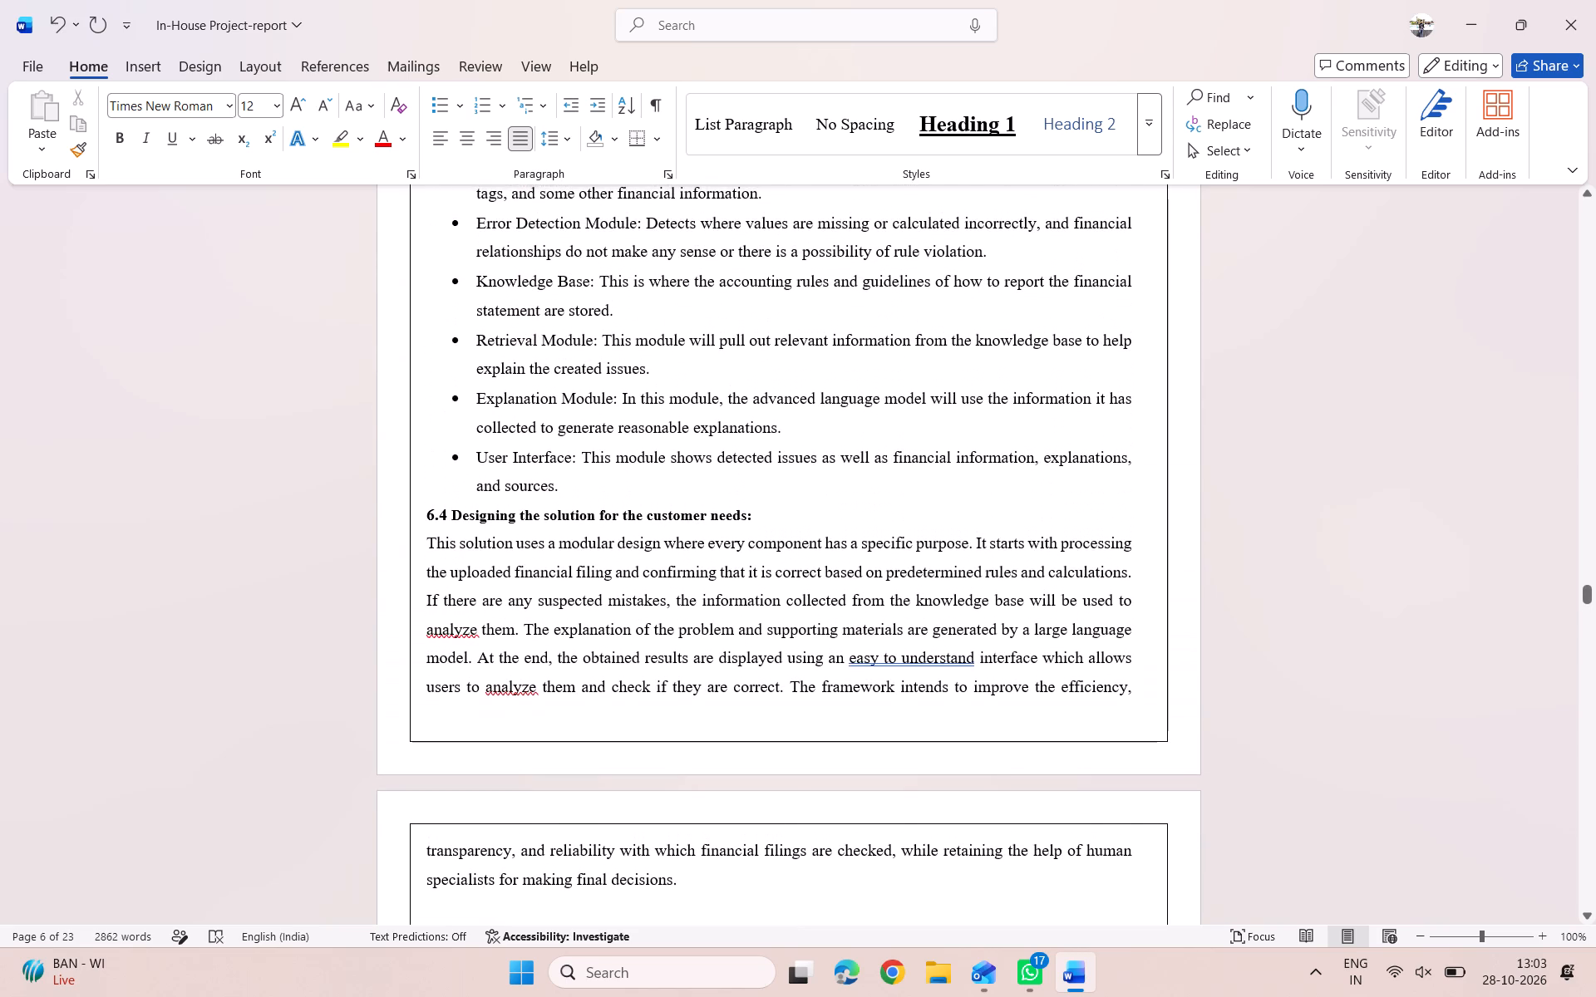
pyautogui.scroll(-1, 539, 428)
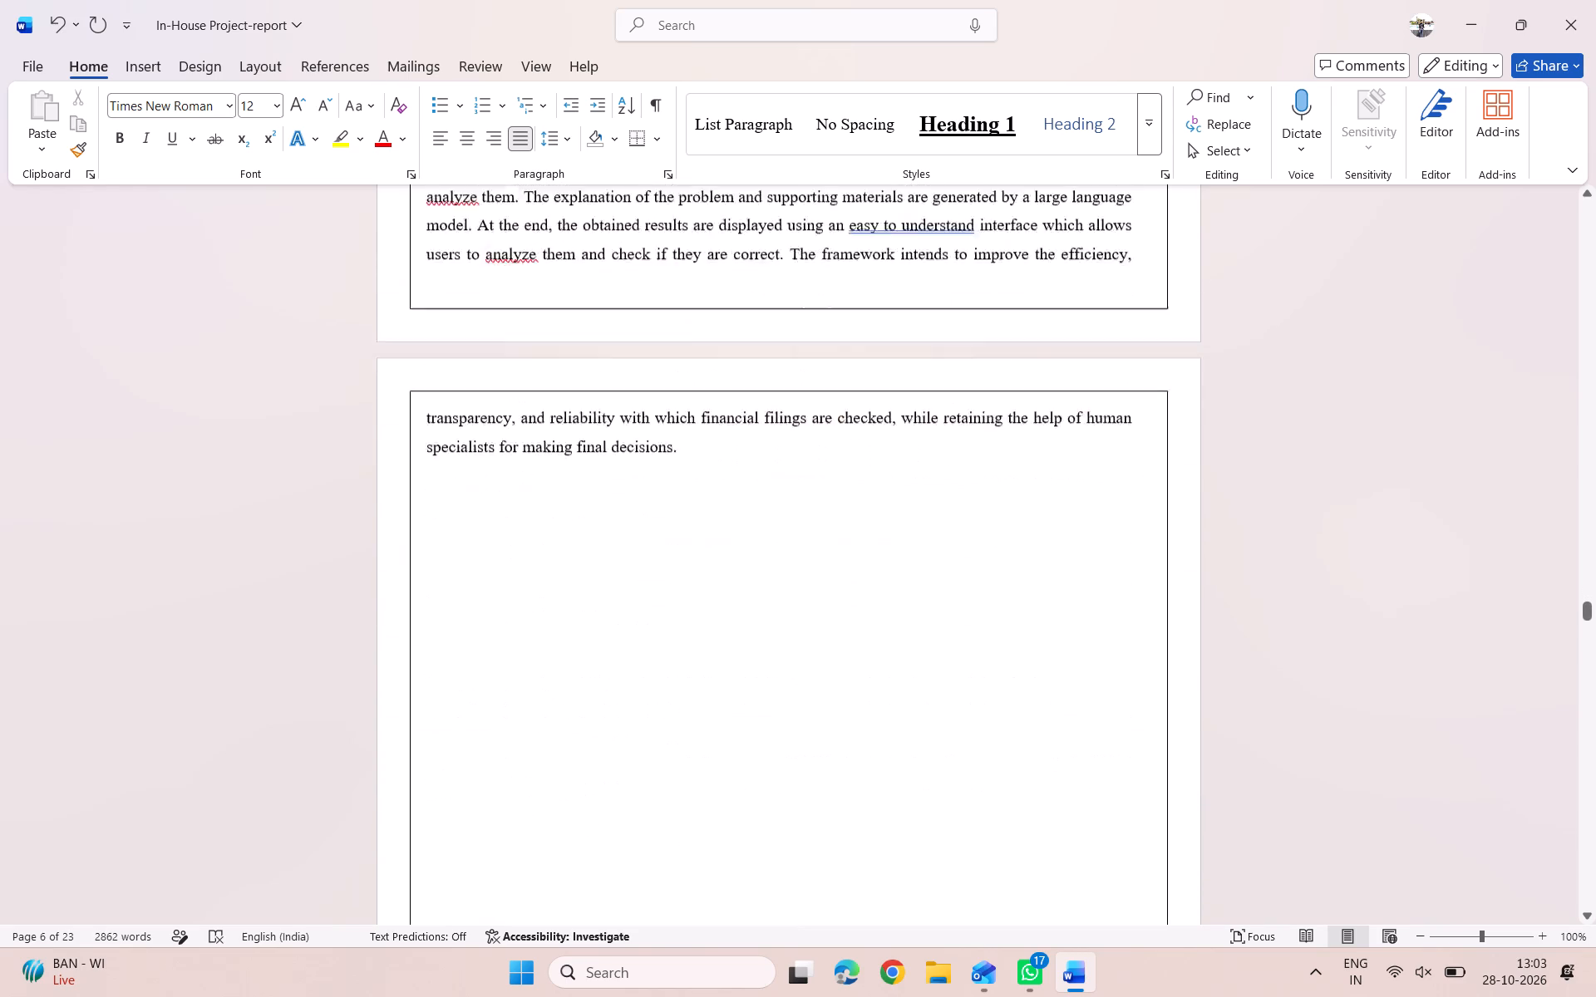
# Review the pages from section 7, Requirements, through section 10, Novelty of the Idea / Project.
pyautogui.scroll(-3, 539, 428)
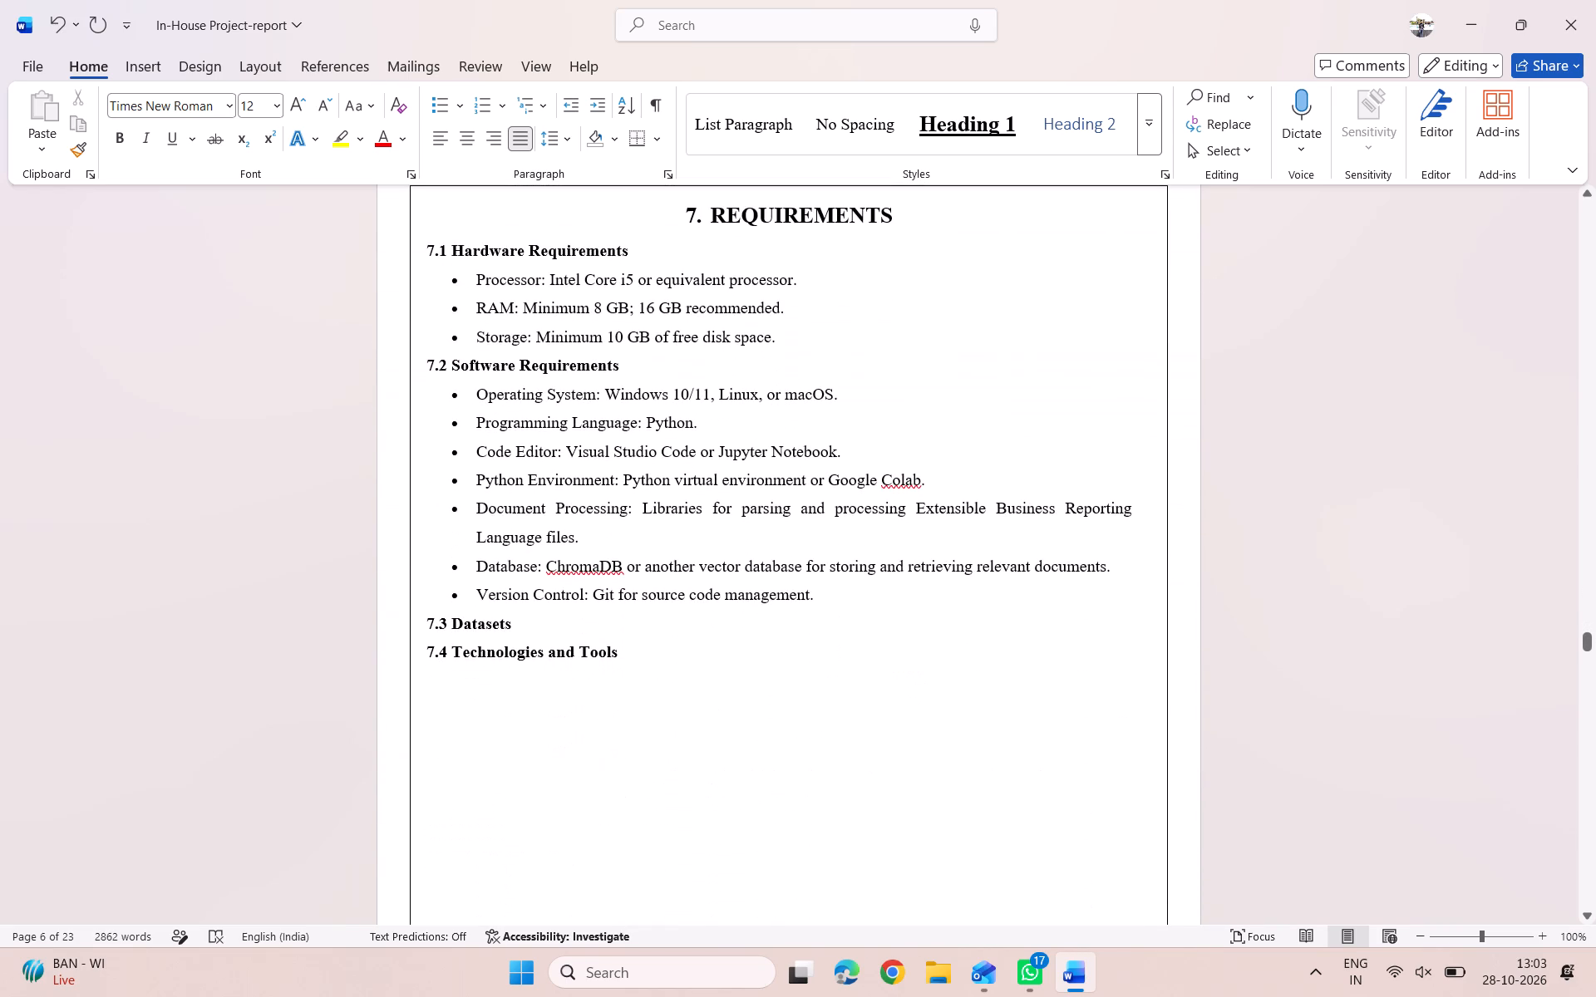
pyautogui.scroll(-2, 539, 428)
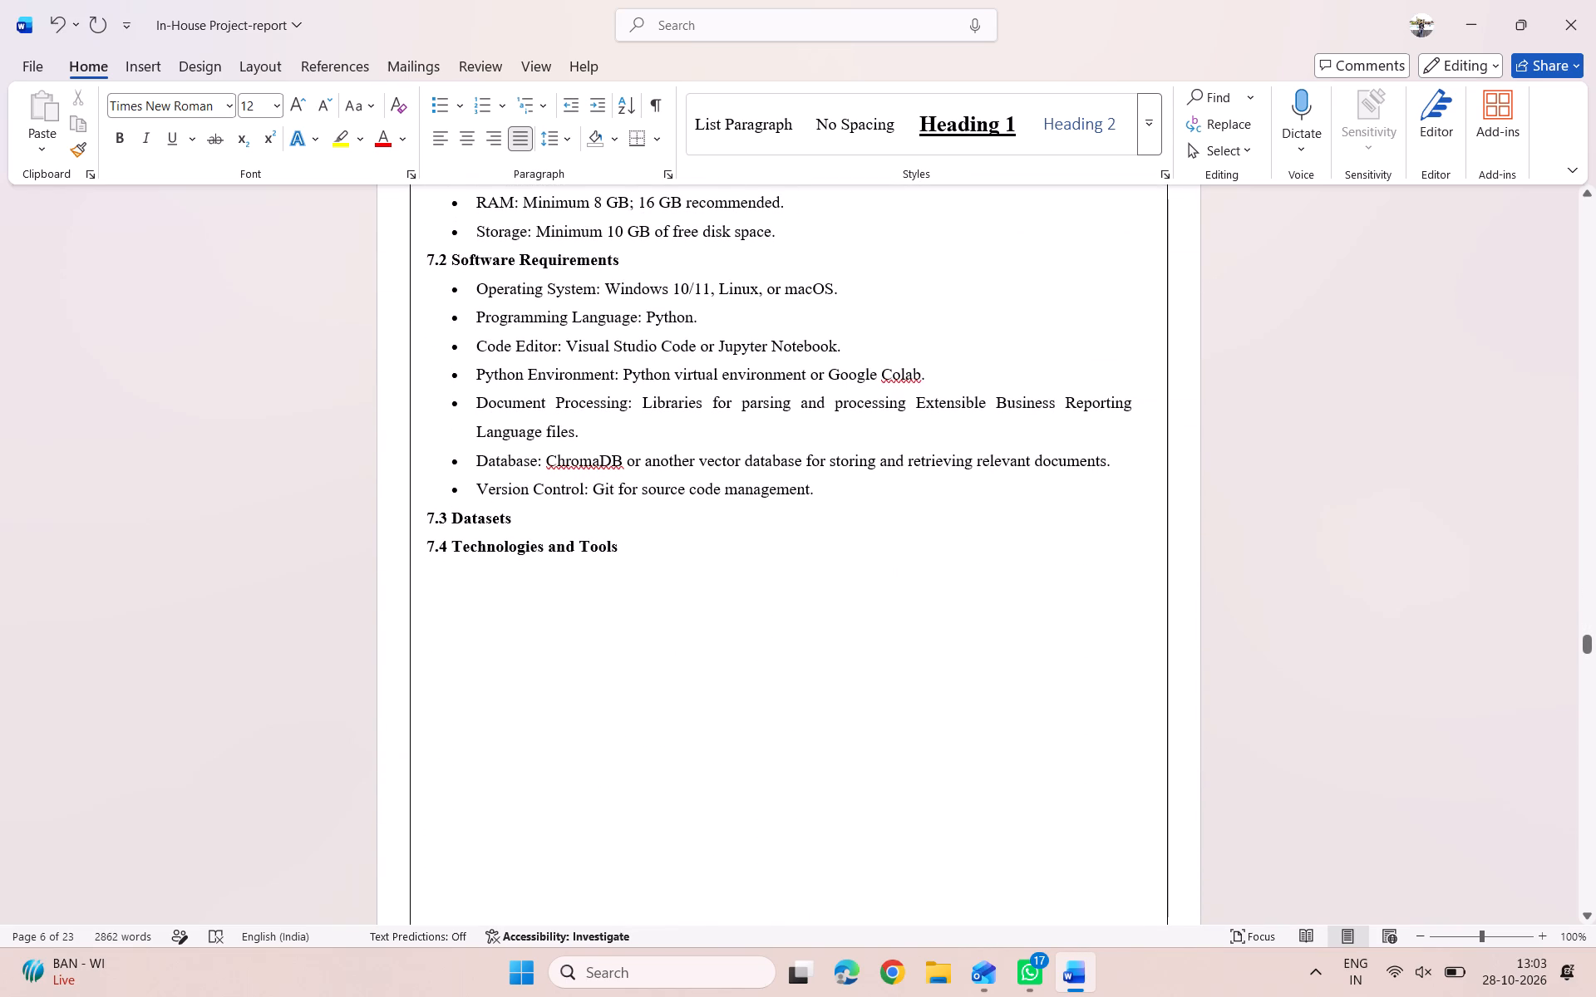
pyautogui.scroll(-4, 539, 428)
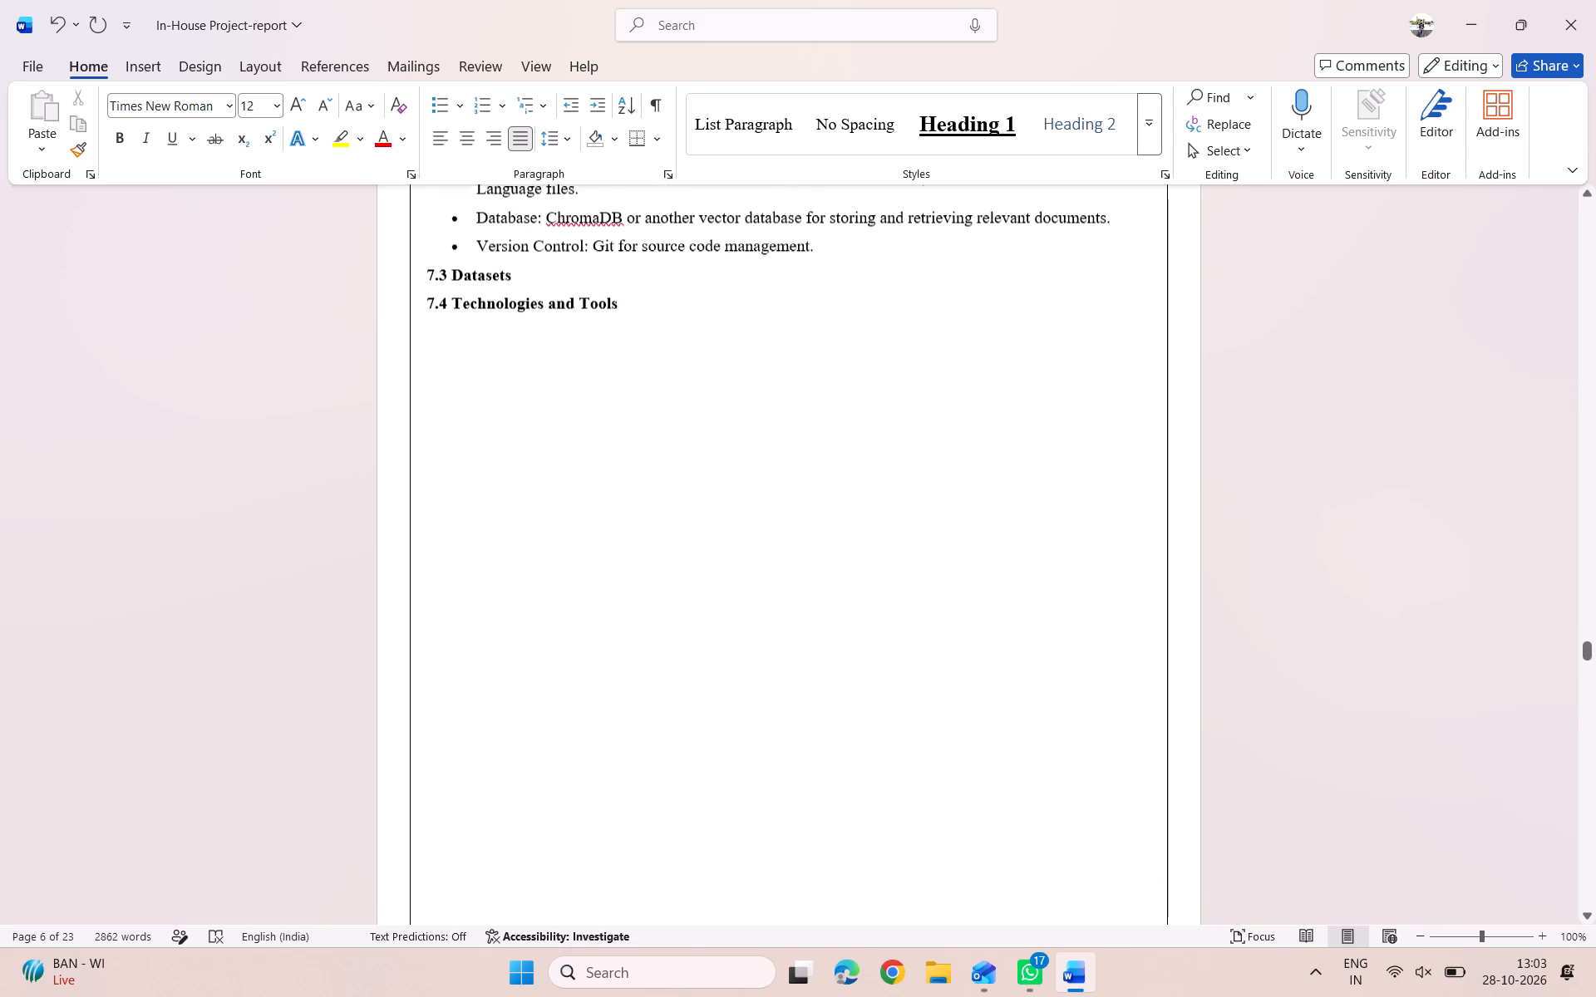
pyautogui.scroll(-6, 539, 428)
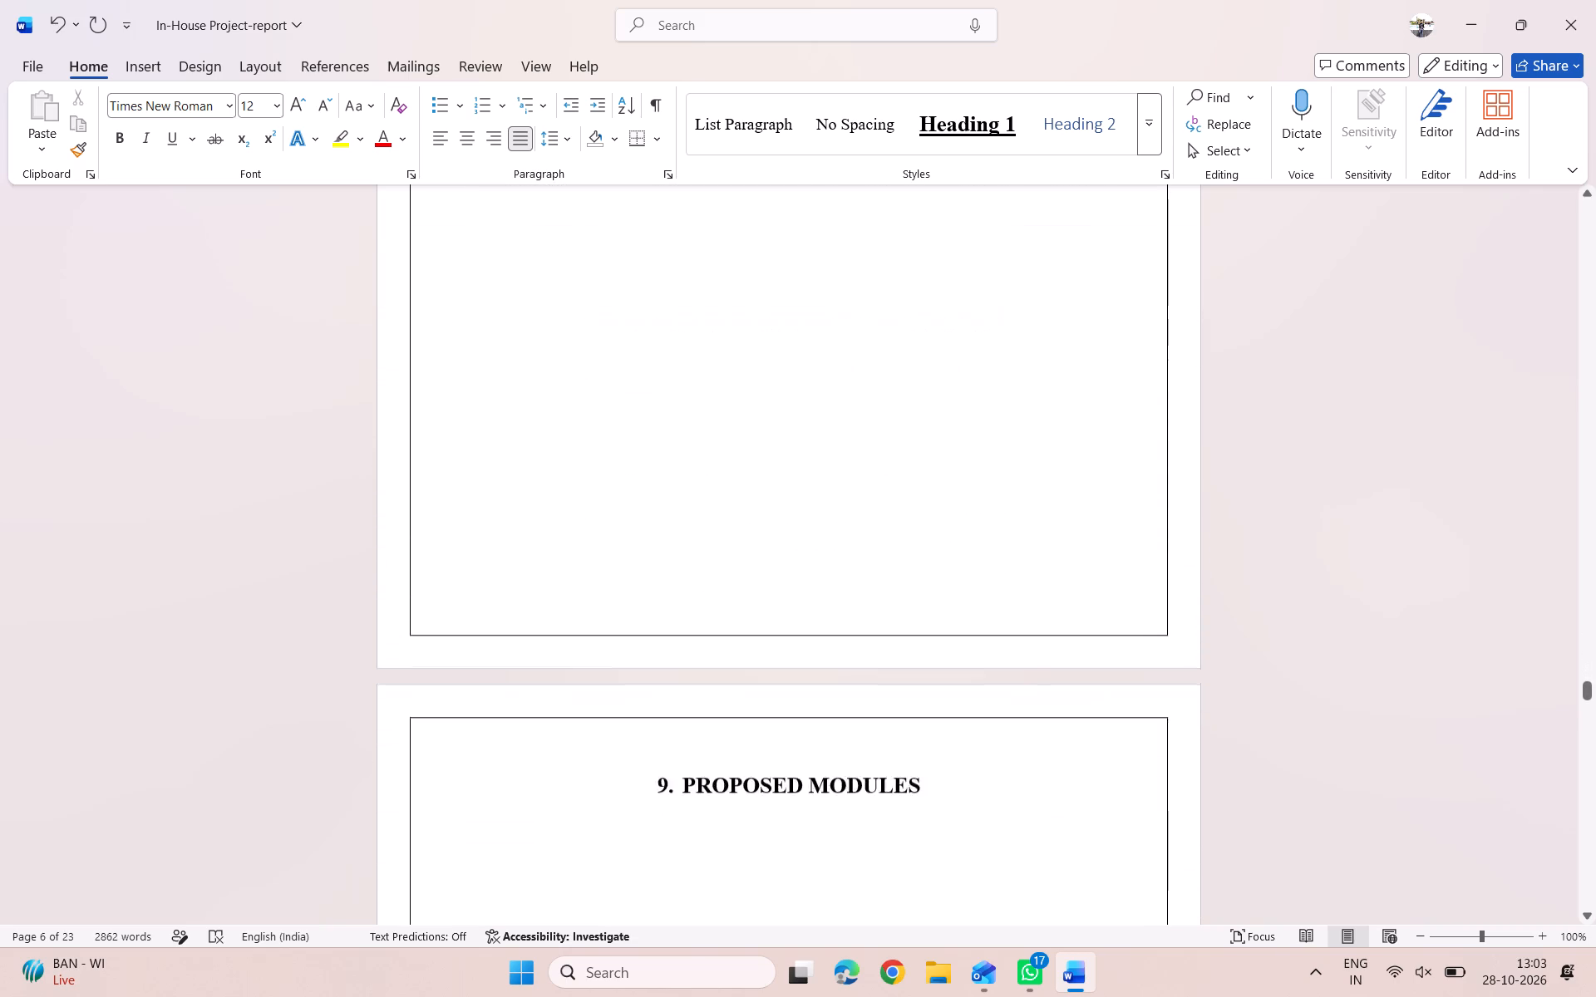
pyautogui.scroll(-5, 539, 428)
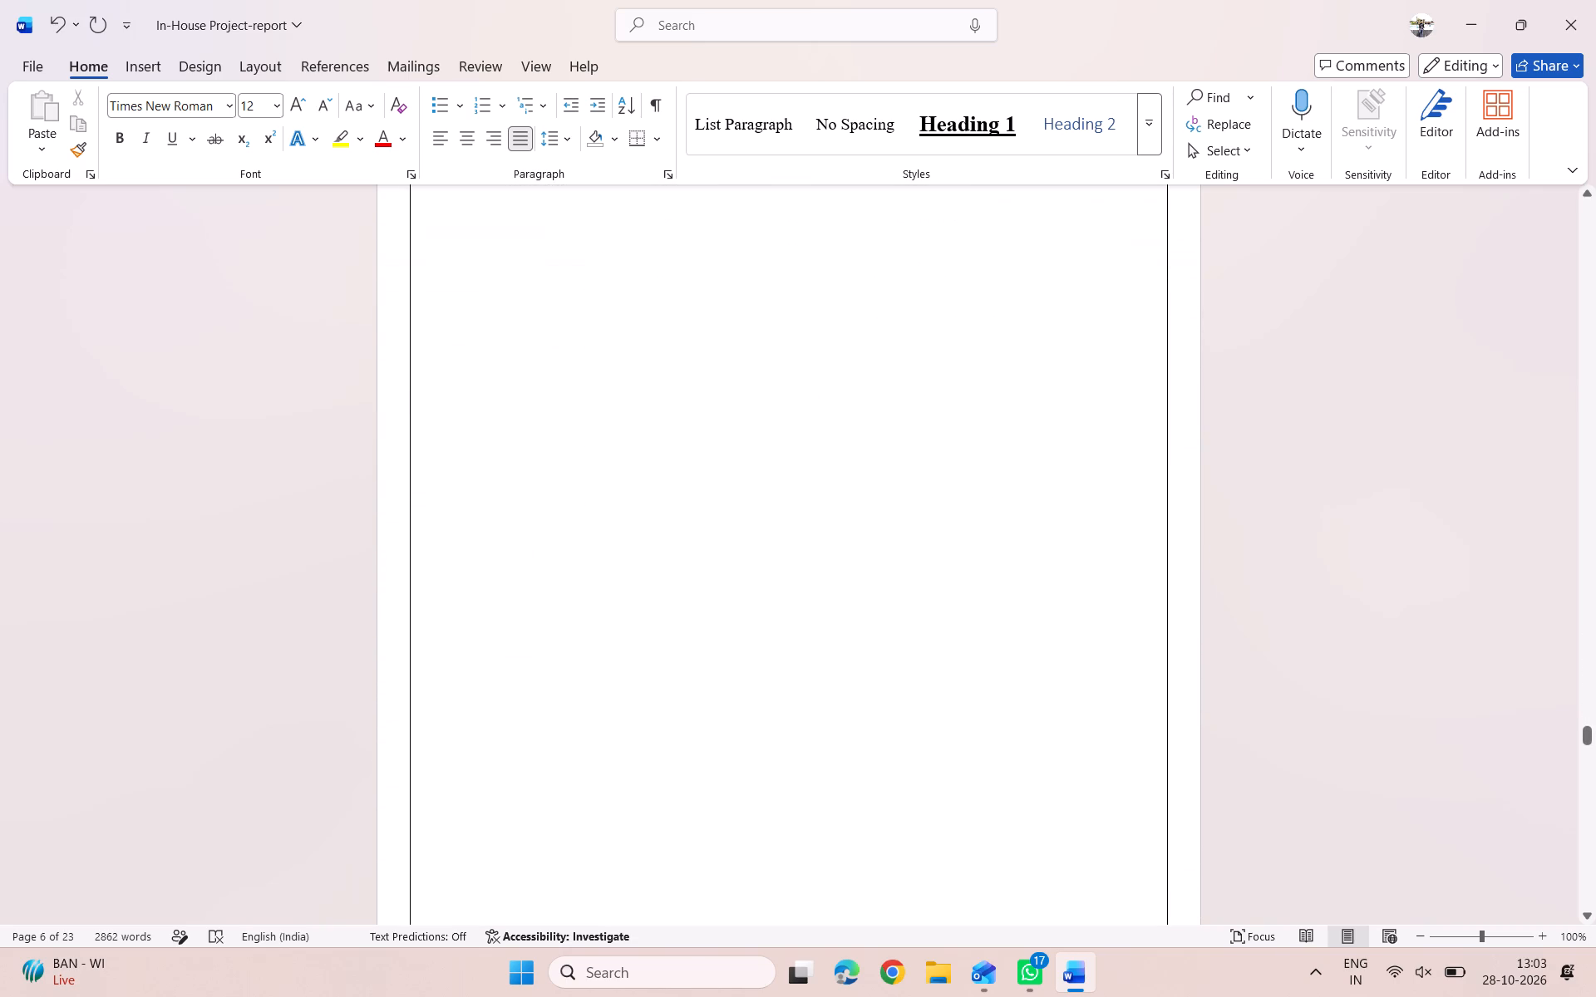
pyautogui.scroll(-2, 539, 428)
# Copy the full two-line report title, starting "Explainable AI Framework", from the cover page.
pyautogui.scroll(5, 539, 428)
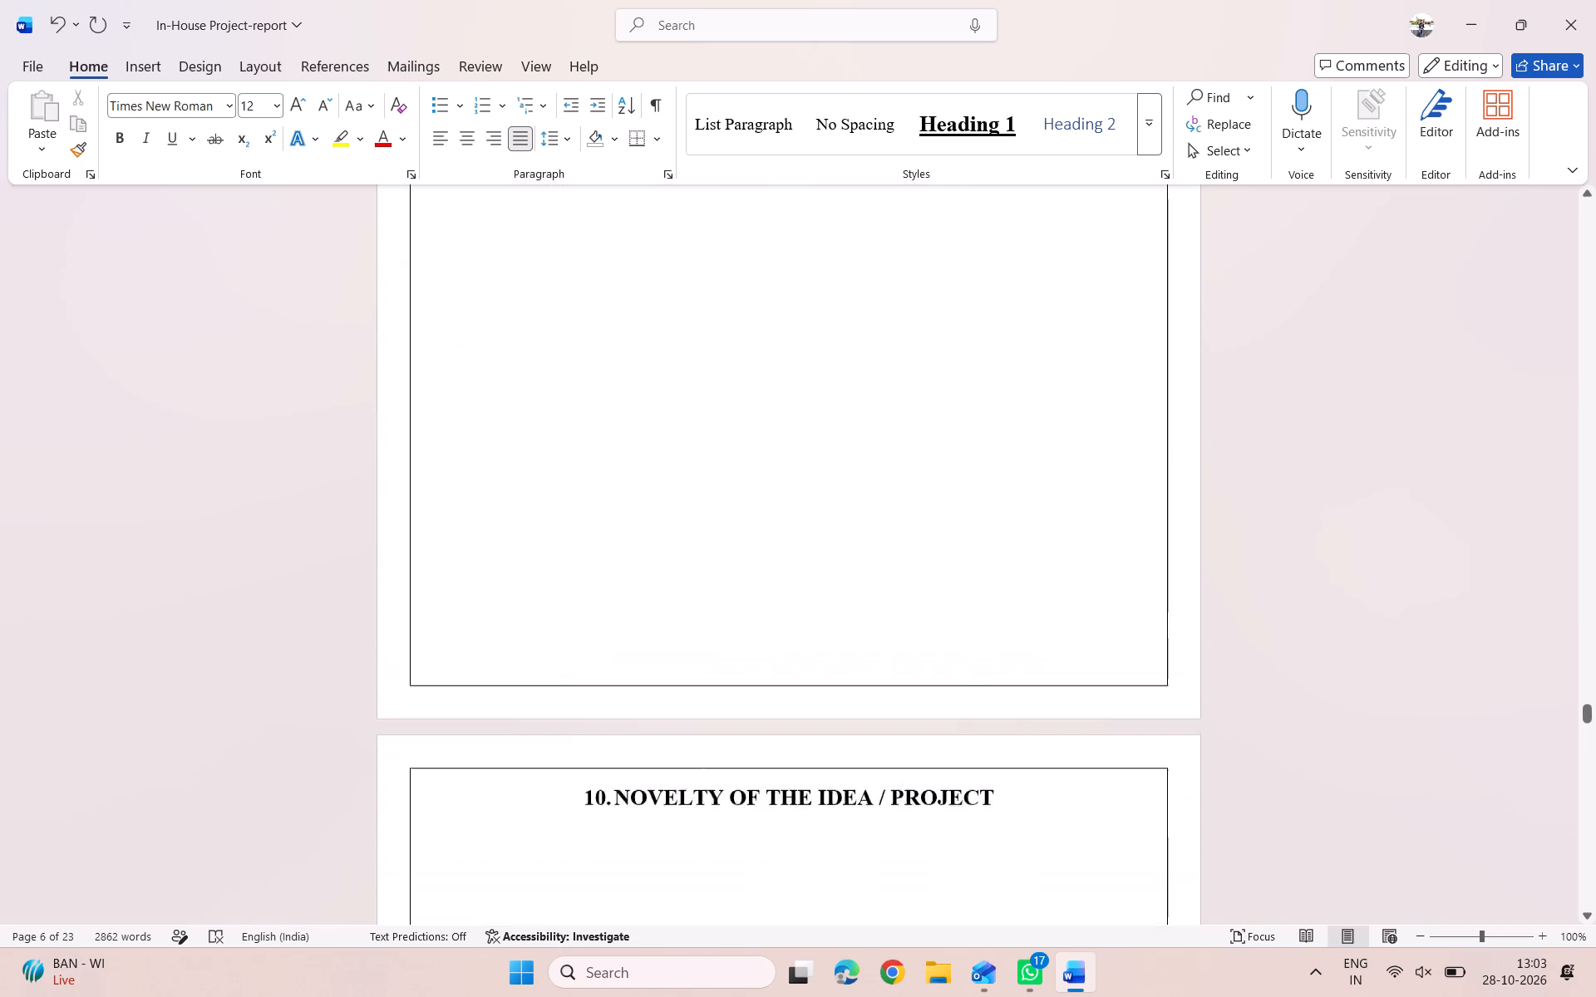
pyautogui.scroll(20, 539, 428)
pyautogui.scroll(5, 539, 428)
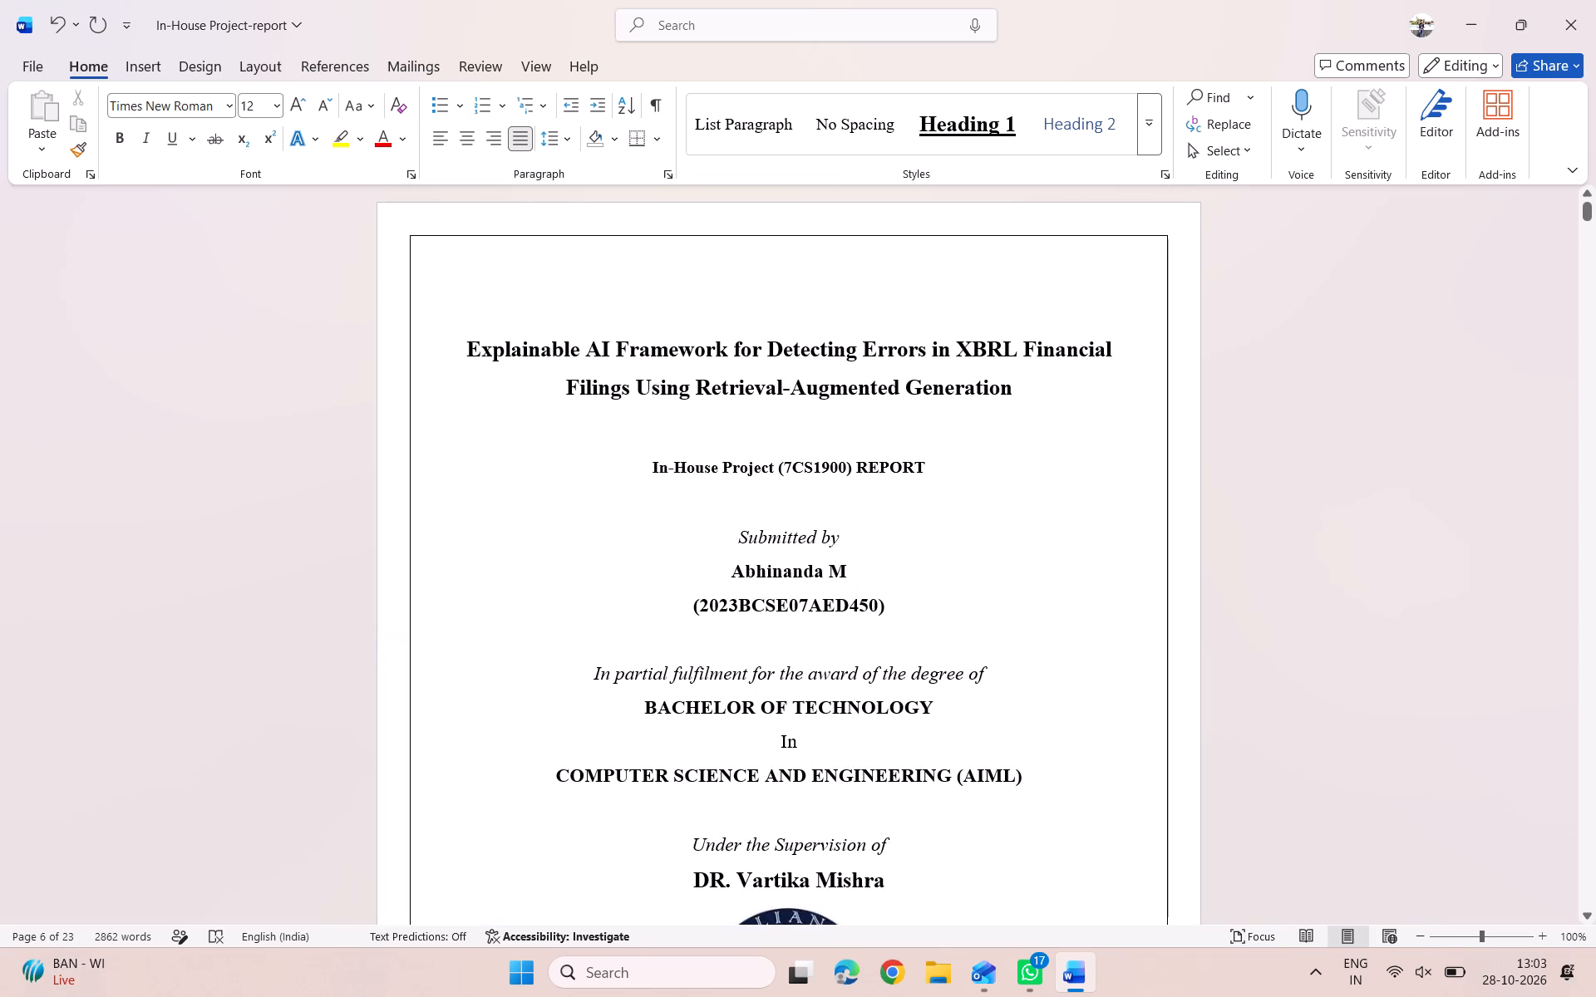
pyautogui.scroll(1, 810, 632)
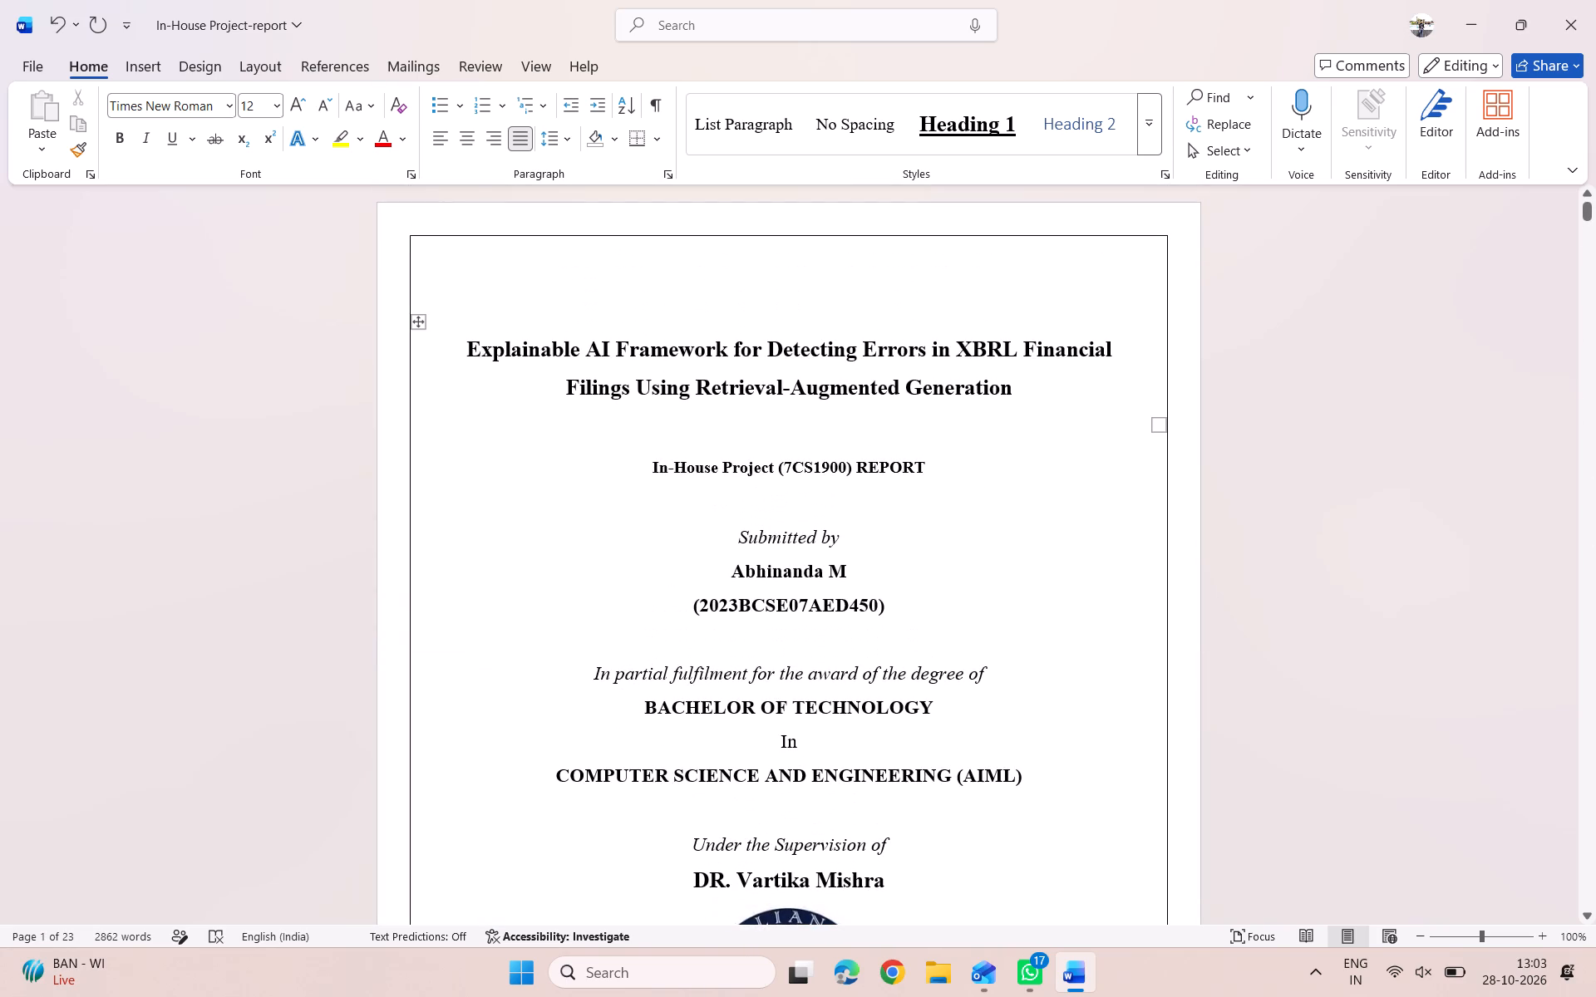
pyautogui.moveTo(465, 345); pyautogui.dragTo(938, 400)
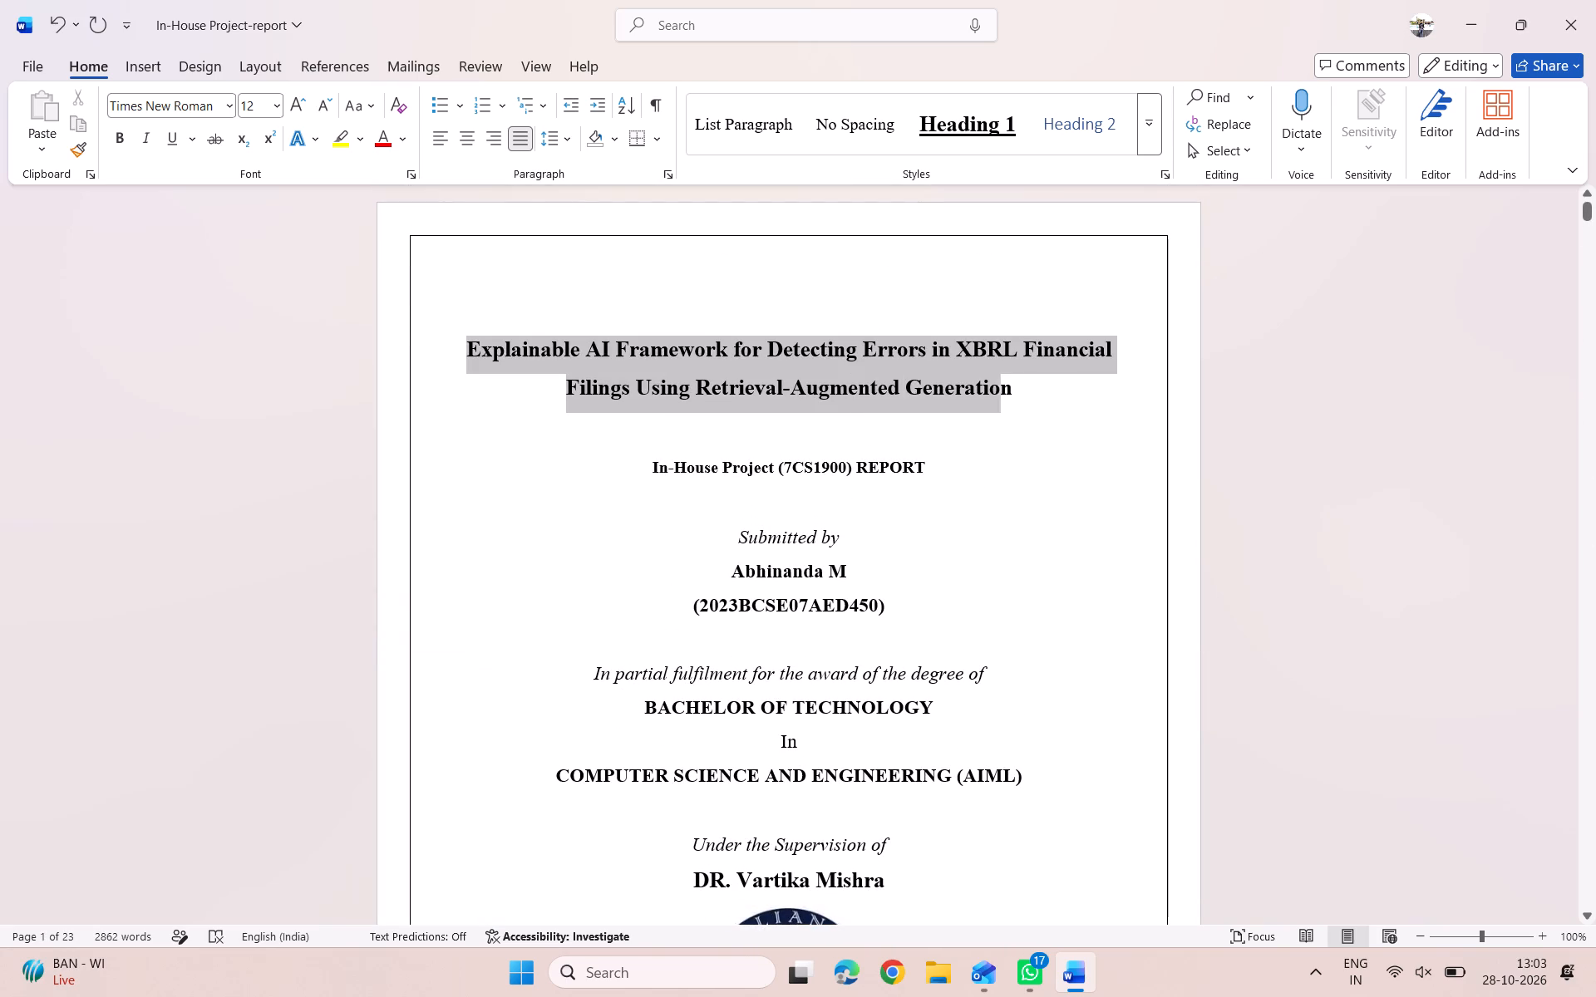
pyautogui.moveTo(938, 400); pyautogui.dragTo(998, 386)
pyautogui.hotkey('ctrl', 'c')
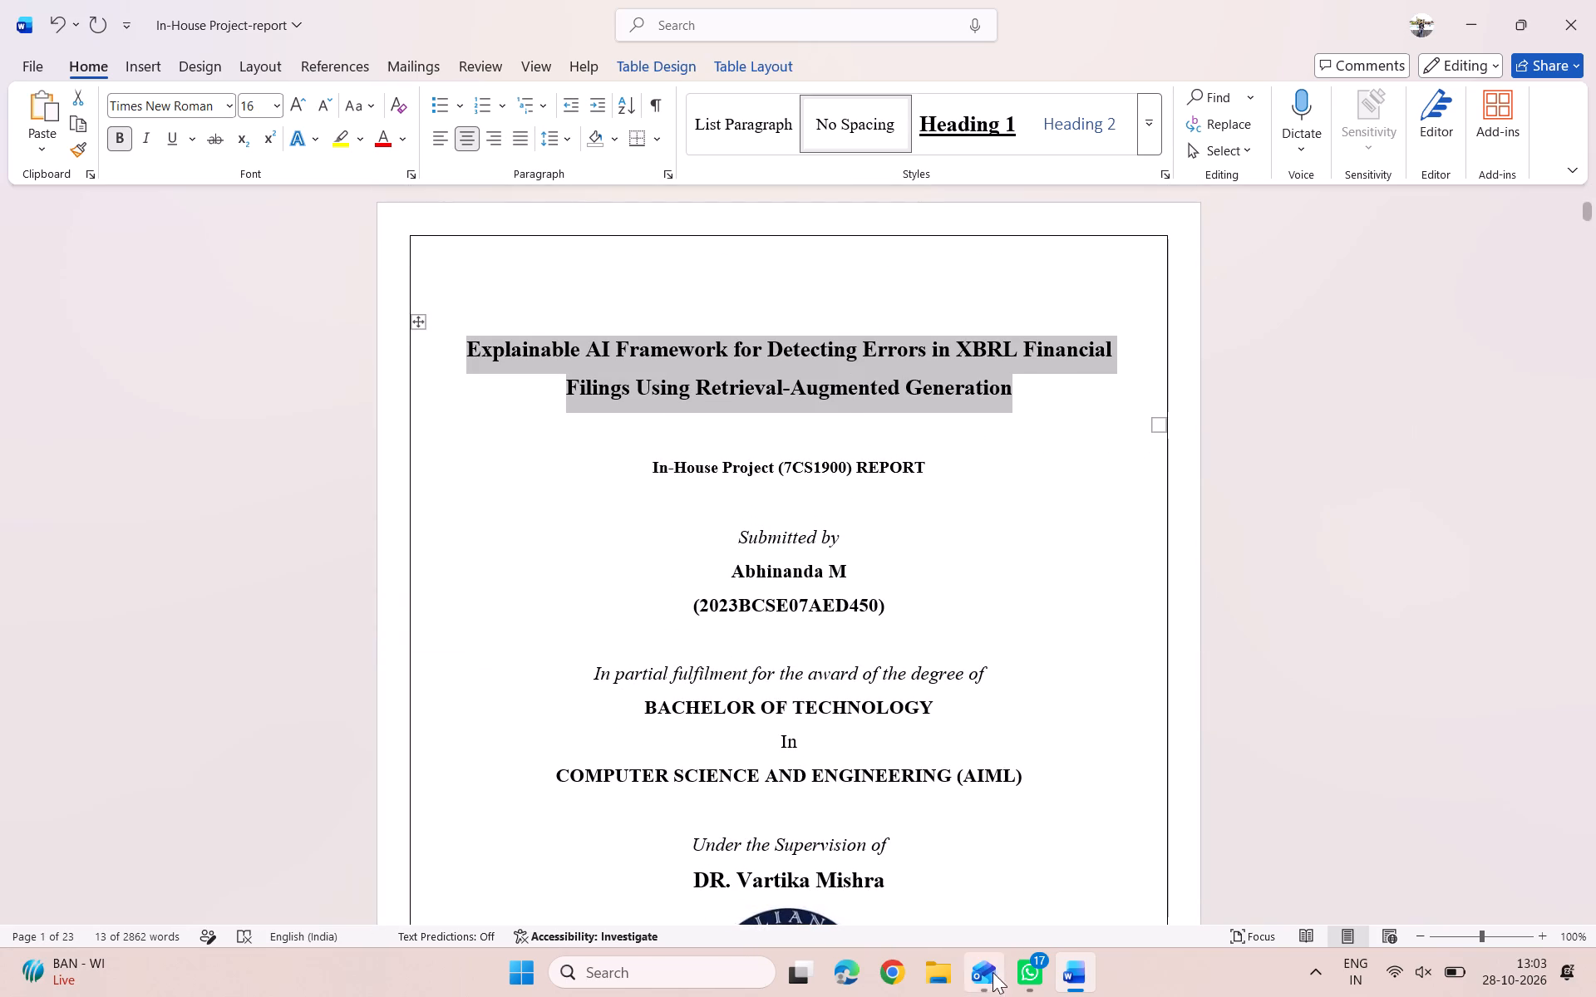
pyautogui.click(850, 967)
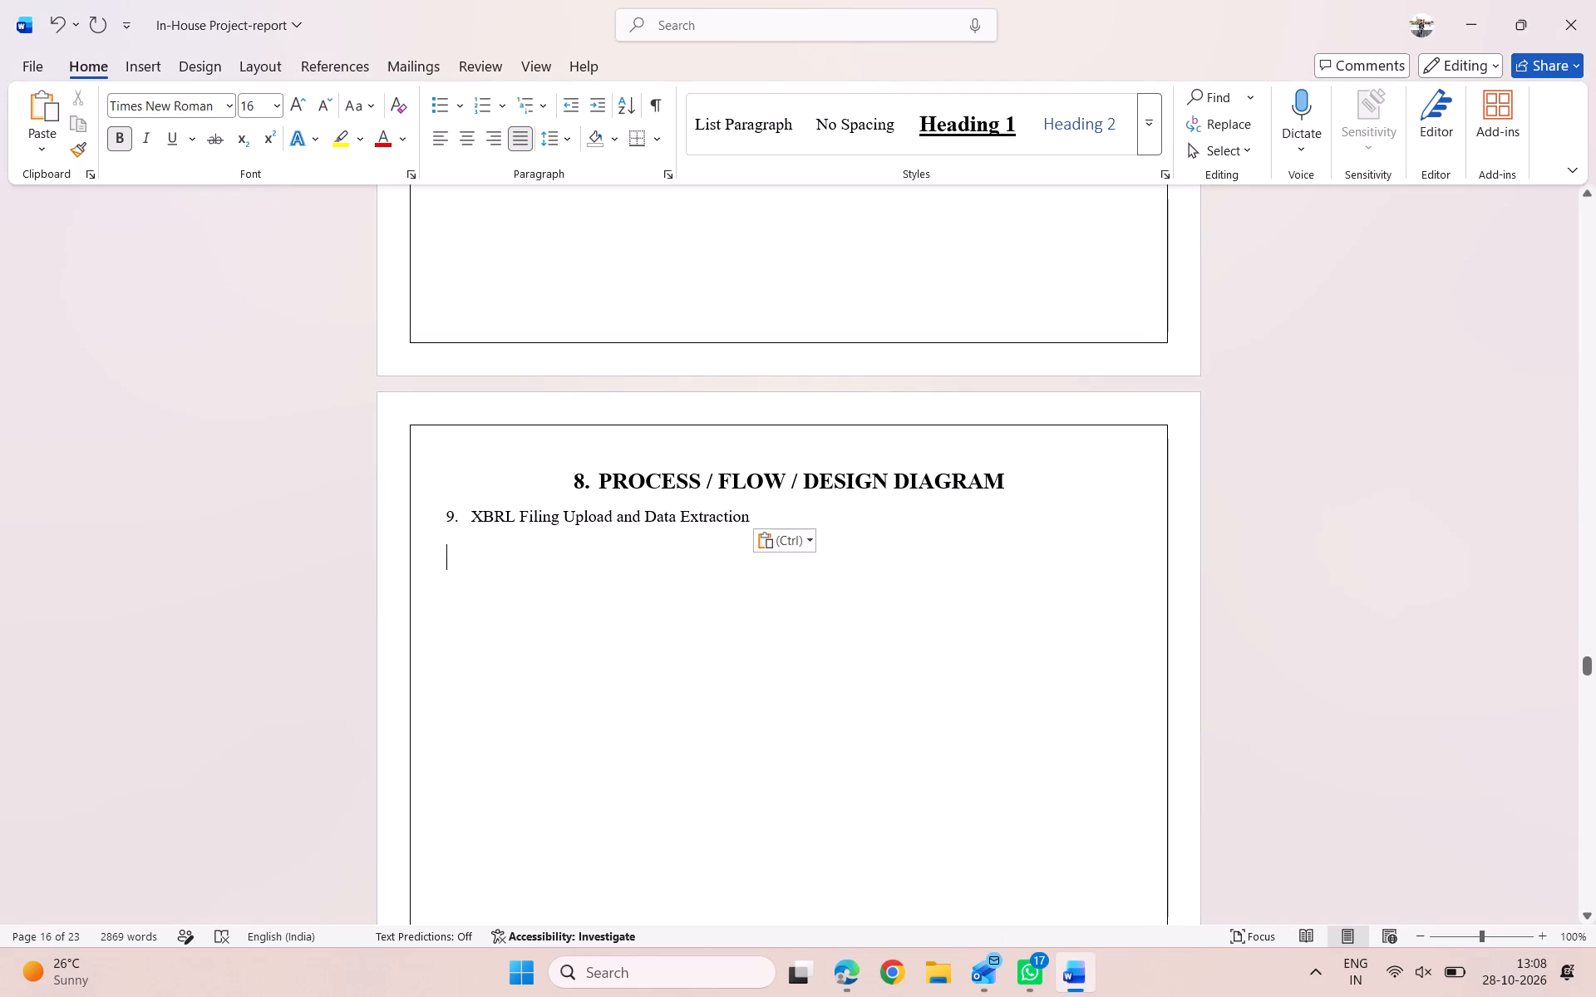
# Make the pasted "XBRL Filing Upload and Data Extraction" line bold and place the cursor at its start.
pyautogui.moveTo(766, 514); pyautogui.dragTo(457, 519)
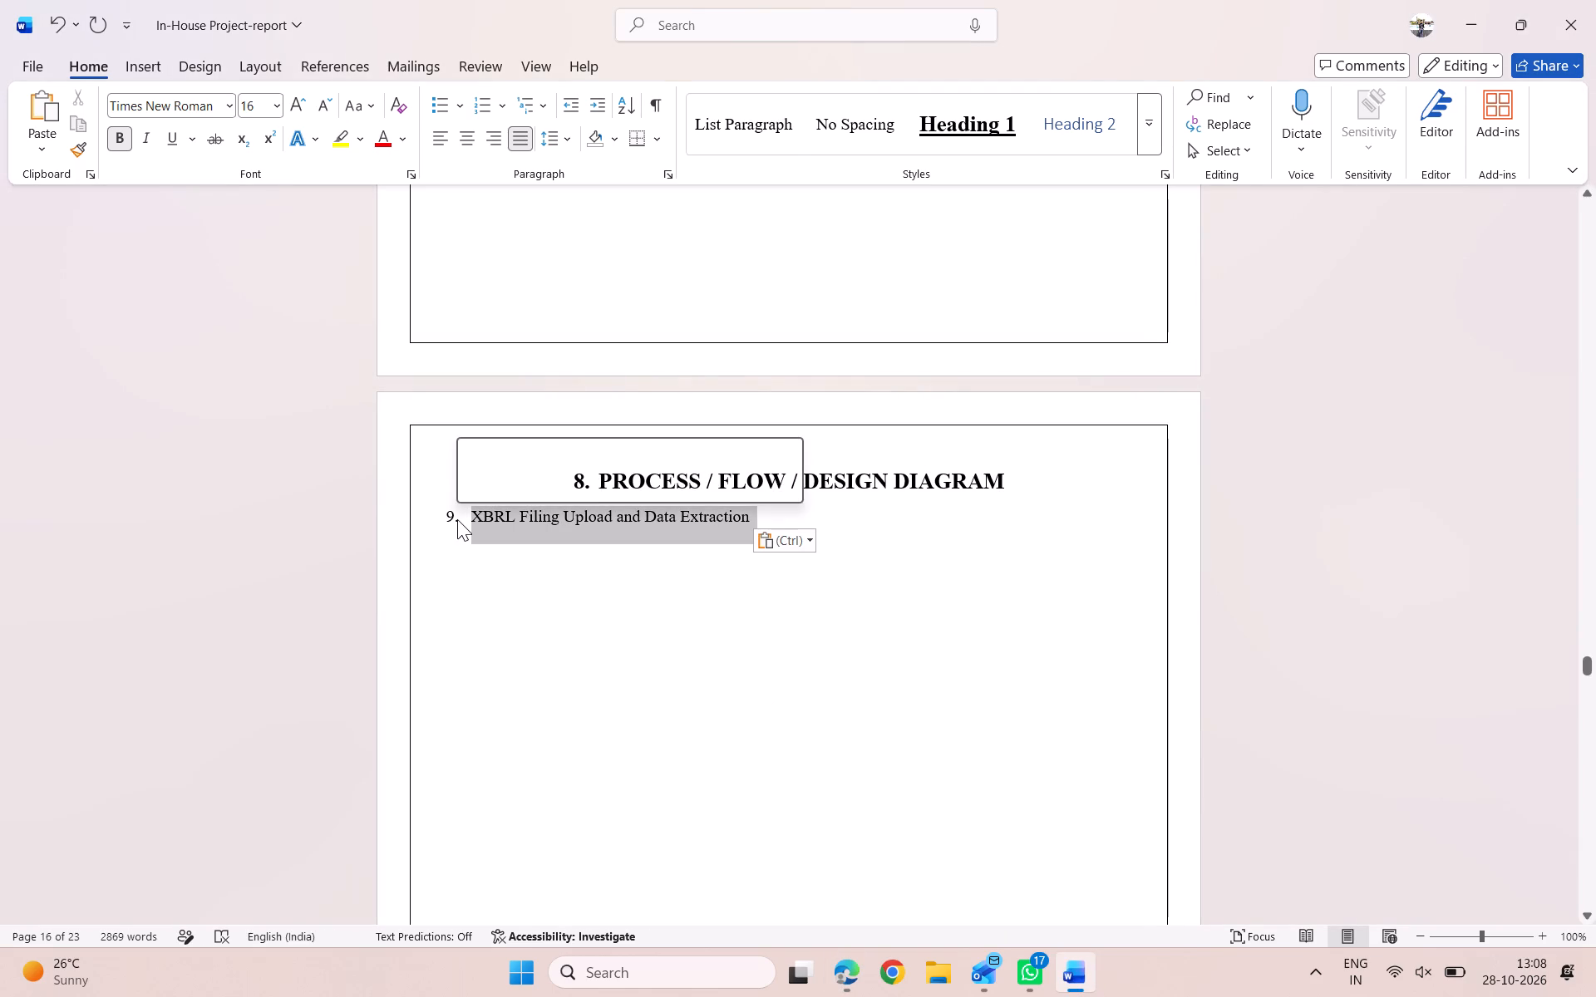
pyautogui.click(469, 487)
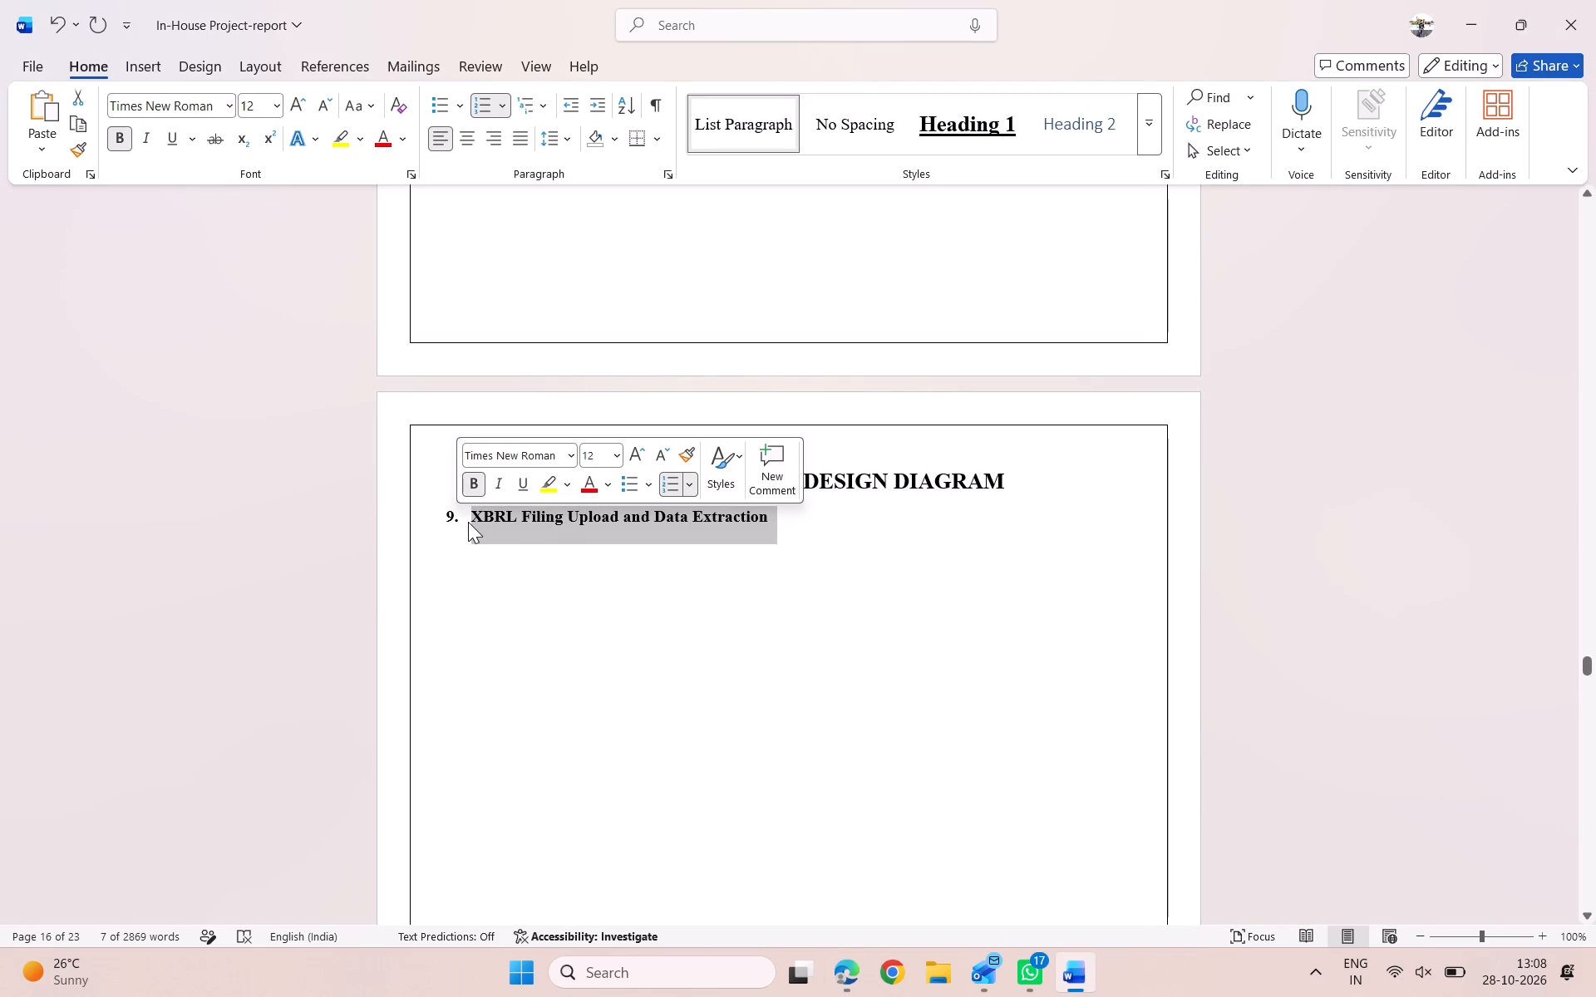
pyautogui.click(468, 522)
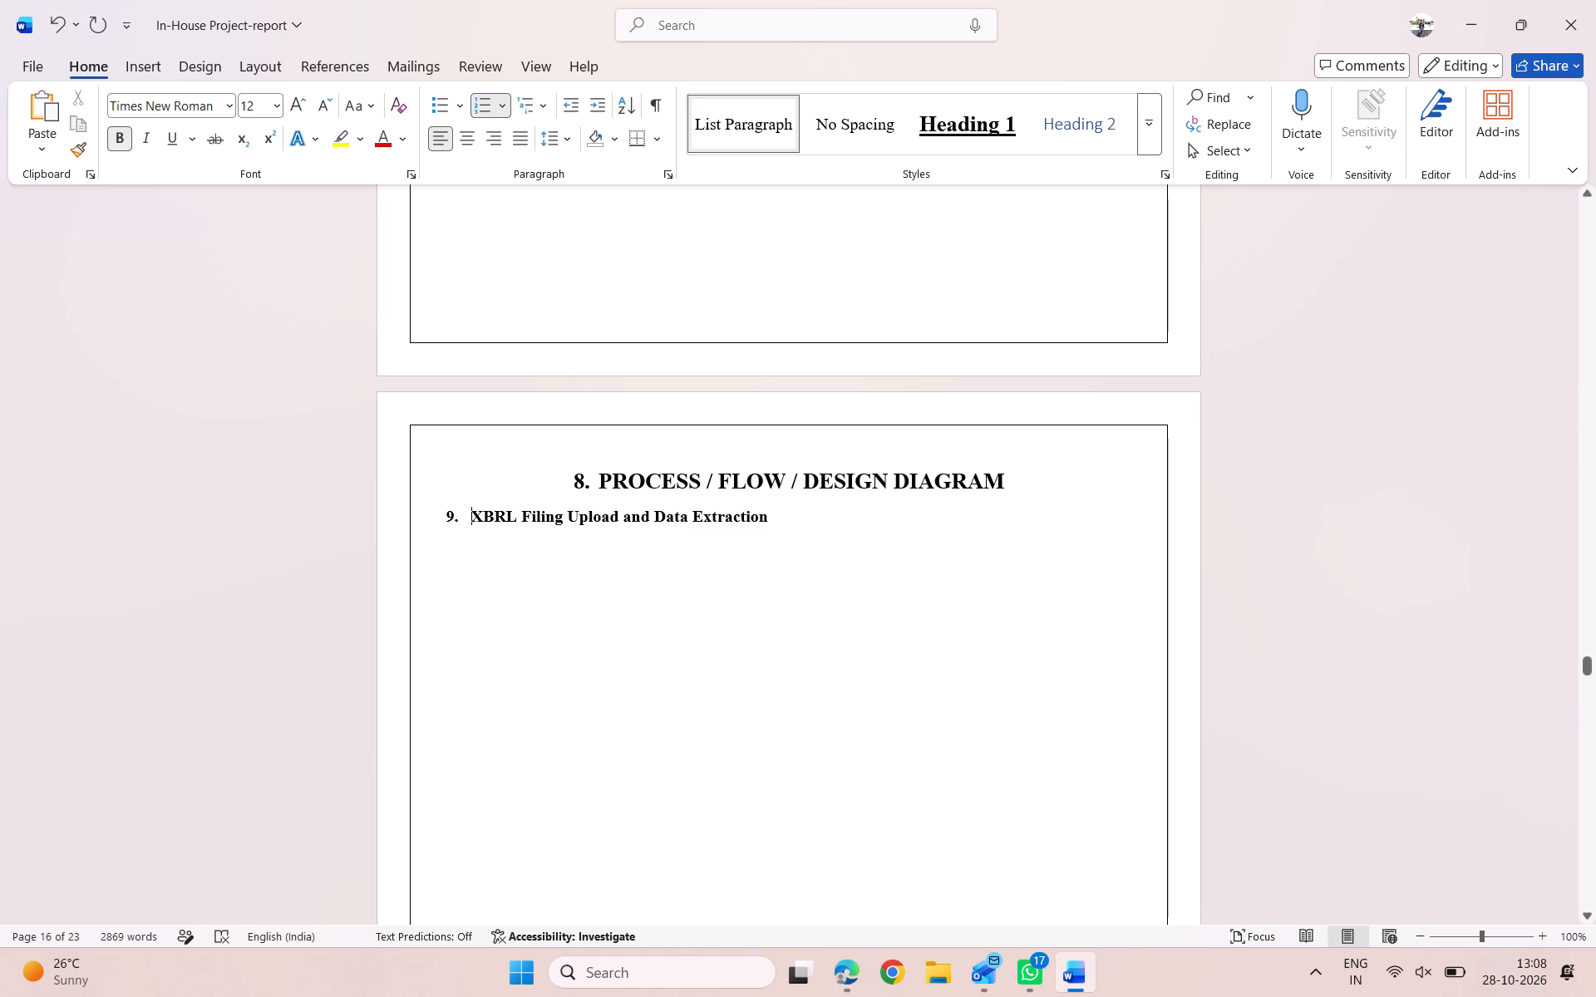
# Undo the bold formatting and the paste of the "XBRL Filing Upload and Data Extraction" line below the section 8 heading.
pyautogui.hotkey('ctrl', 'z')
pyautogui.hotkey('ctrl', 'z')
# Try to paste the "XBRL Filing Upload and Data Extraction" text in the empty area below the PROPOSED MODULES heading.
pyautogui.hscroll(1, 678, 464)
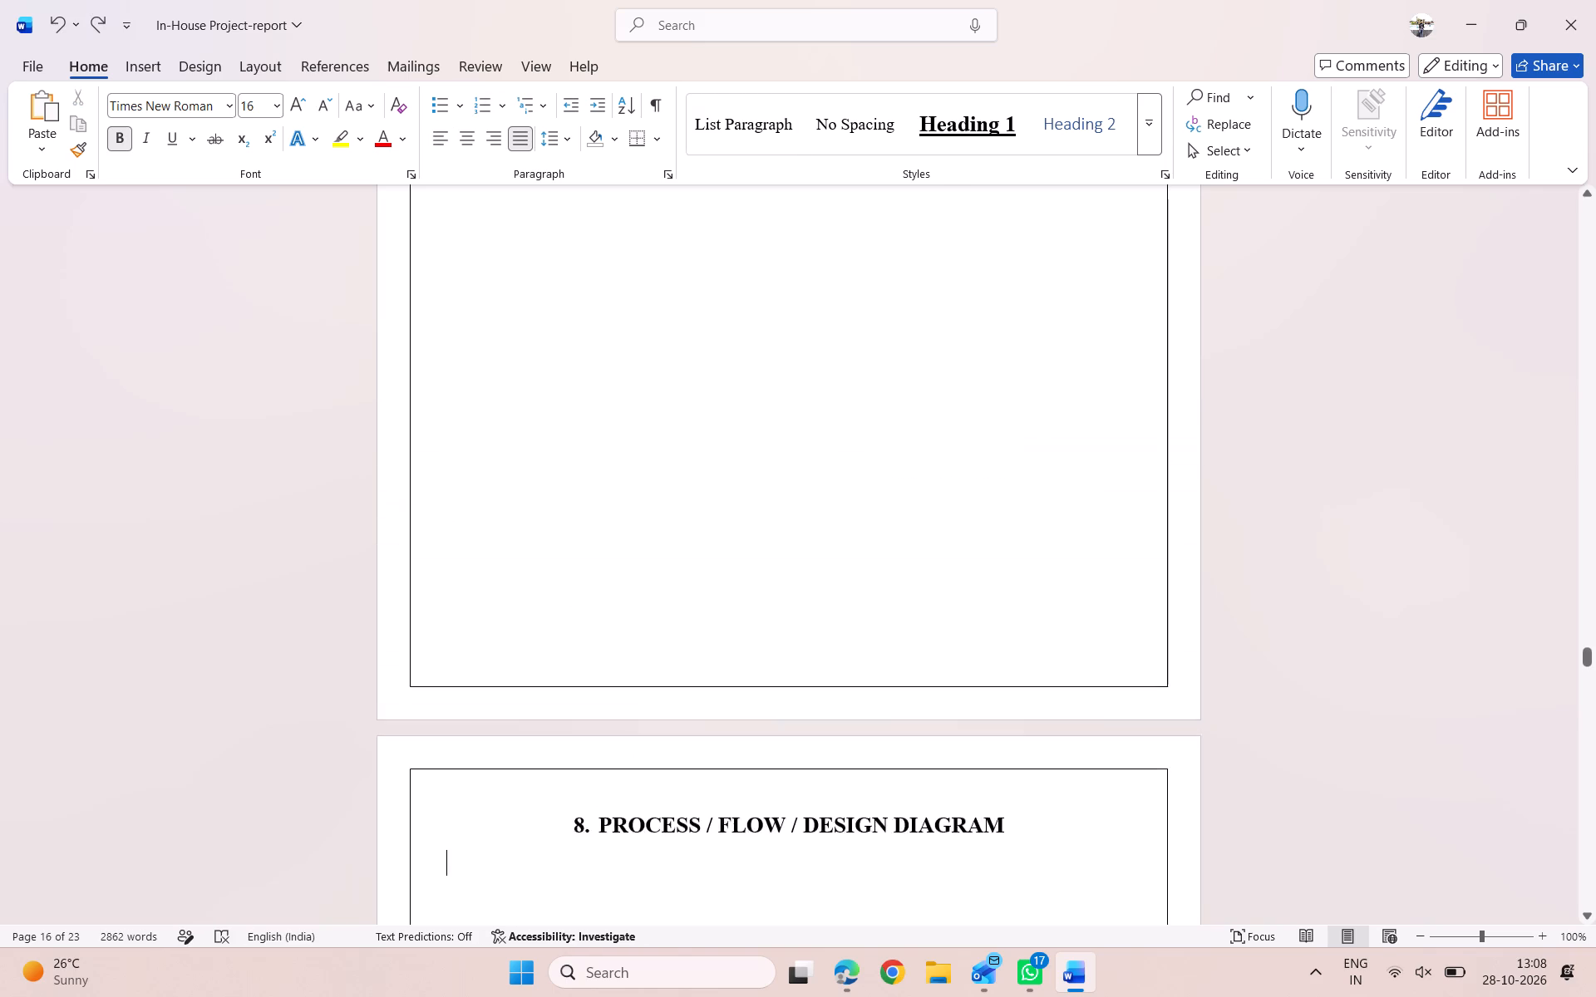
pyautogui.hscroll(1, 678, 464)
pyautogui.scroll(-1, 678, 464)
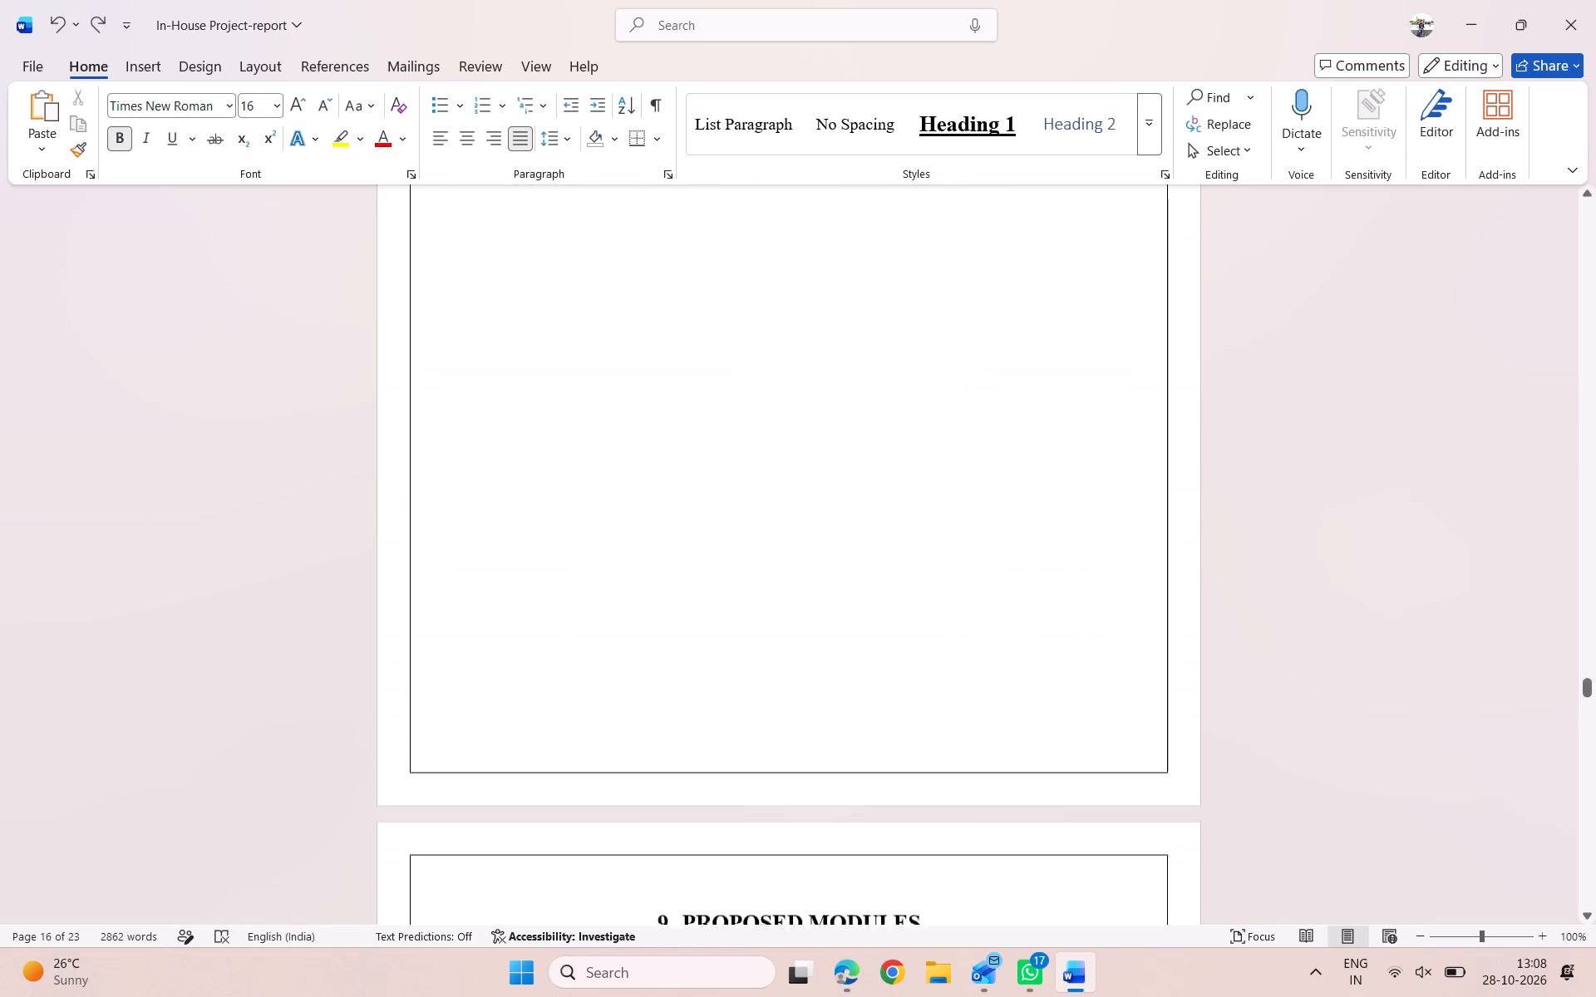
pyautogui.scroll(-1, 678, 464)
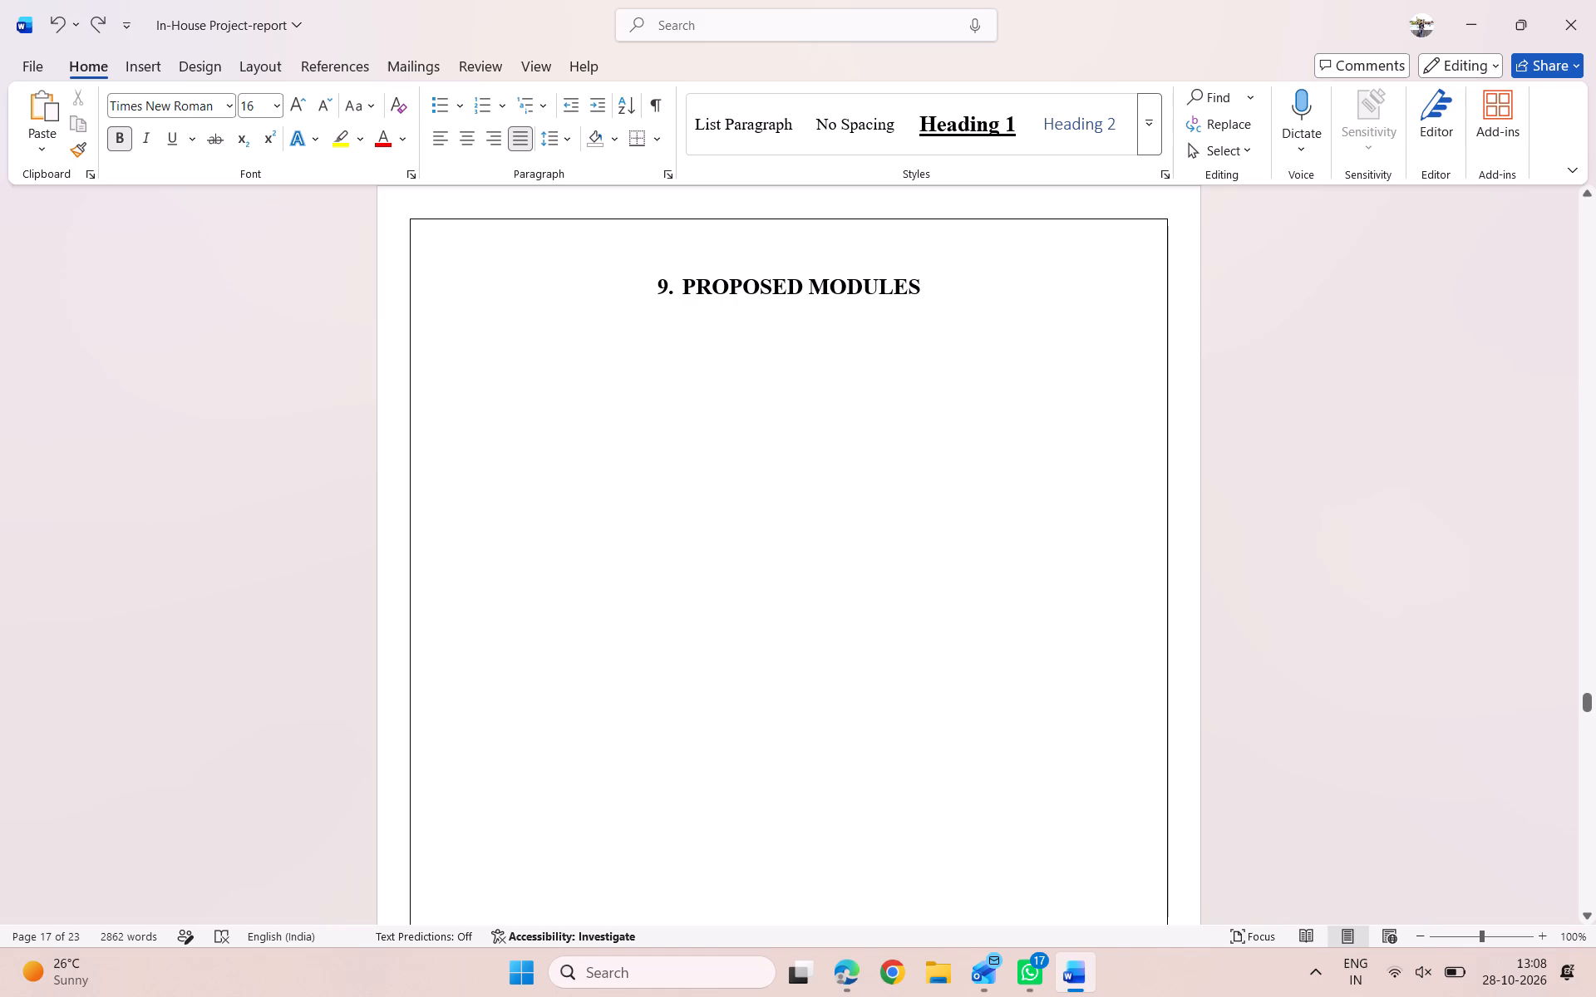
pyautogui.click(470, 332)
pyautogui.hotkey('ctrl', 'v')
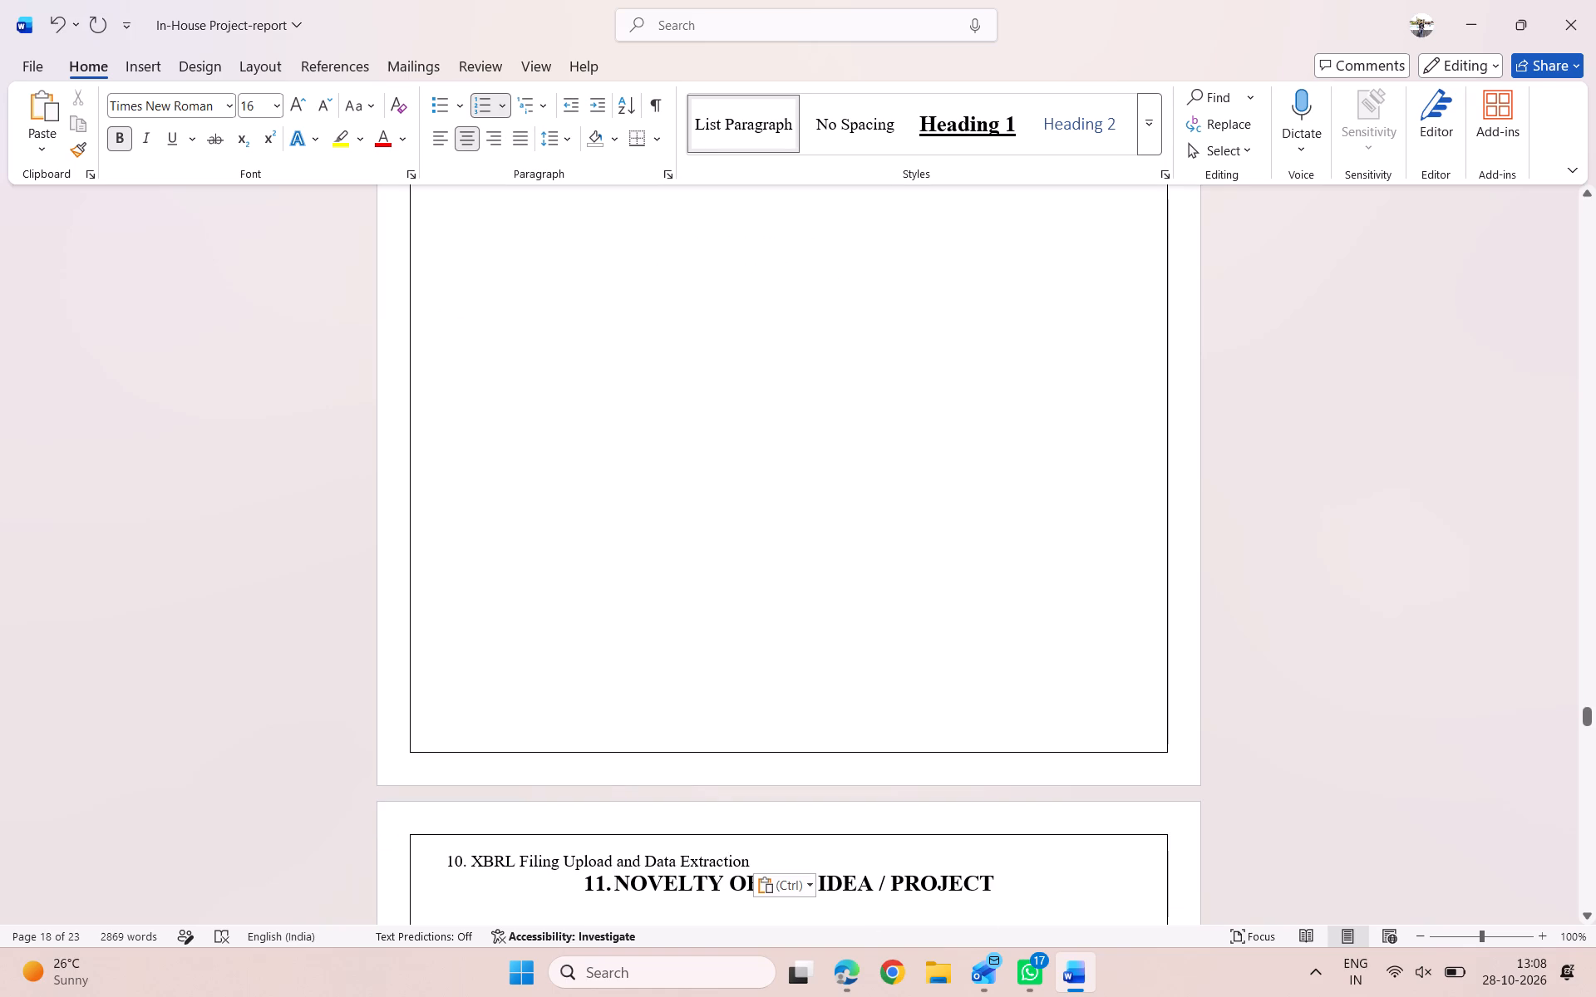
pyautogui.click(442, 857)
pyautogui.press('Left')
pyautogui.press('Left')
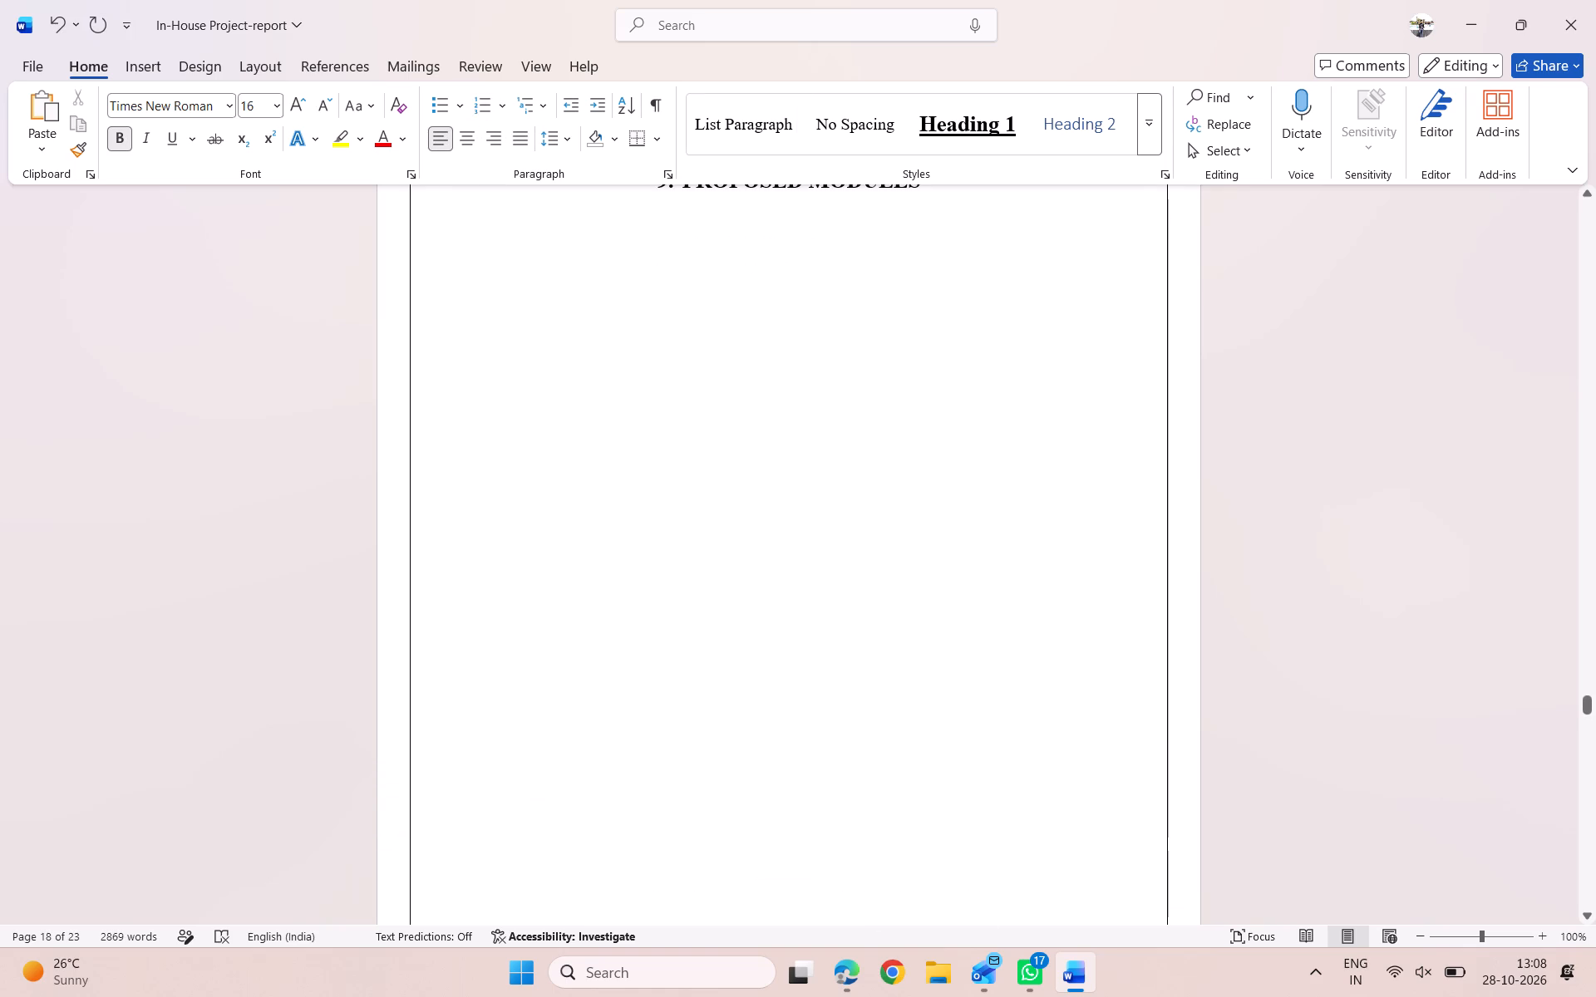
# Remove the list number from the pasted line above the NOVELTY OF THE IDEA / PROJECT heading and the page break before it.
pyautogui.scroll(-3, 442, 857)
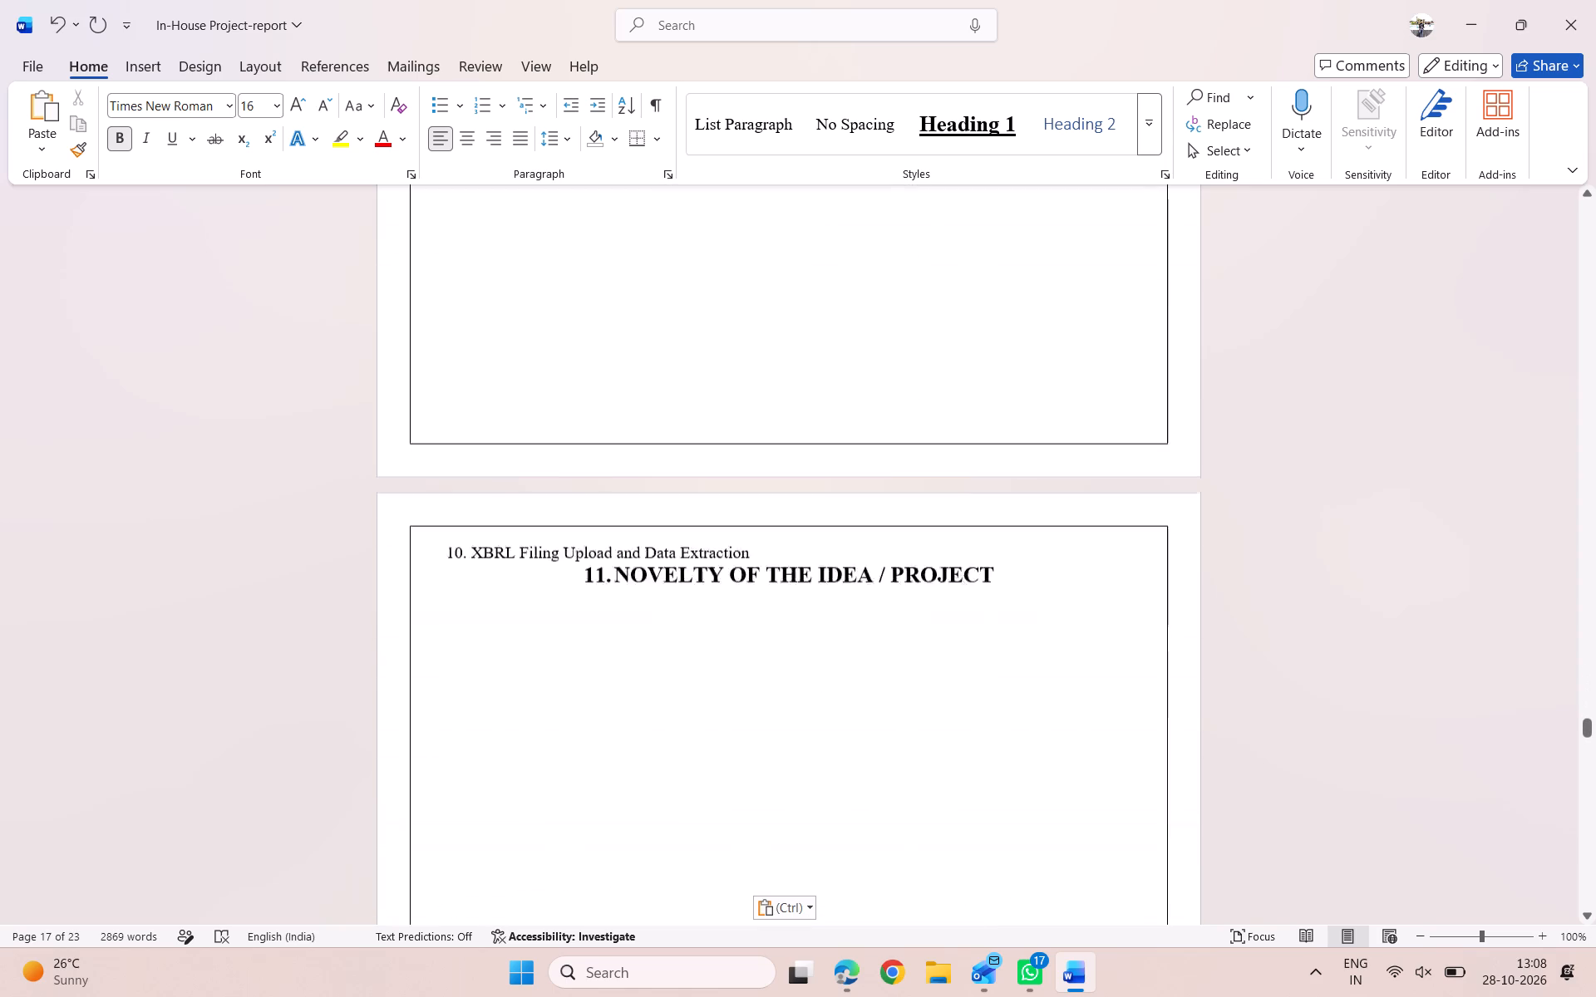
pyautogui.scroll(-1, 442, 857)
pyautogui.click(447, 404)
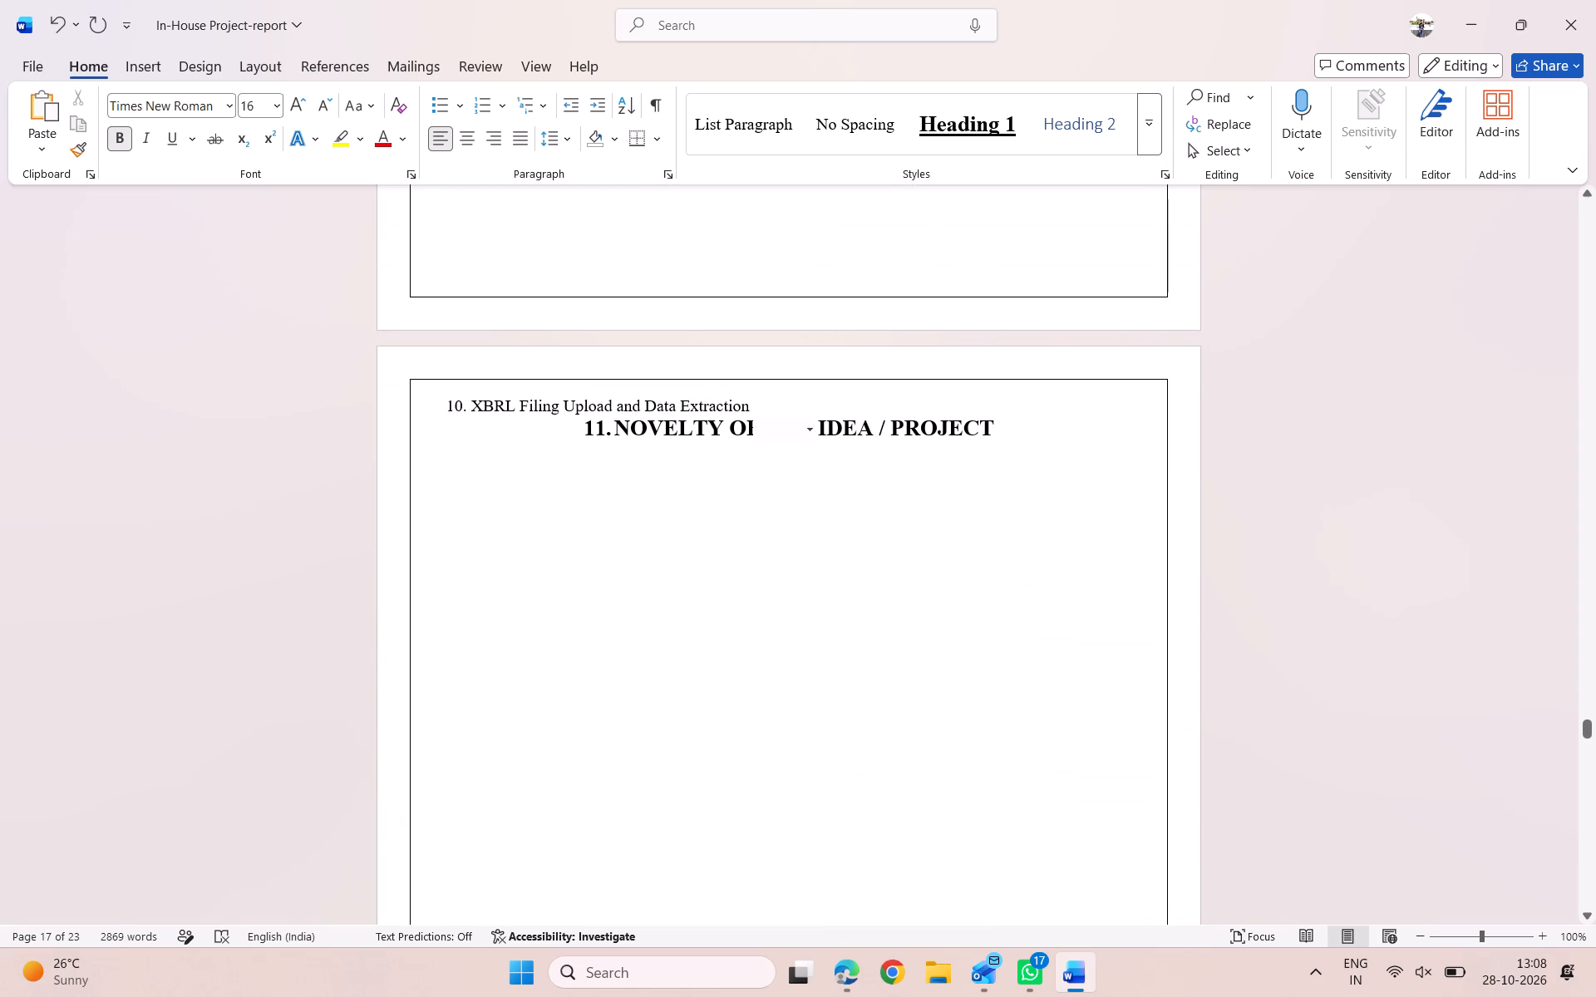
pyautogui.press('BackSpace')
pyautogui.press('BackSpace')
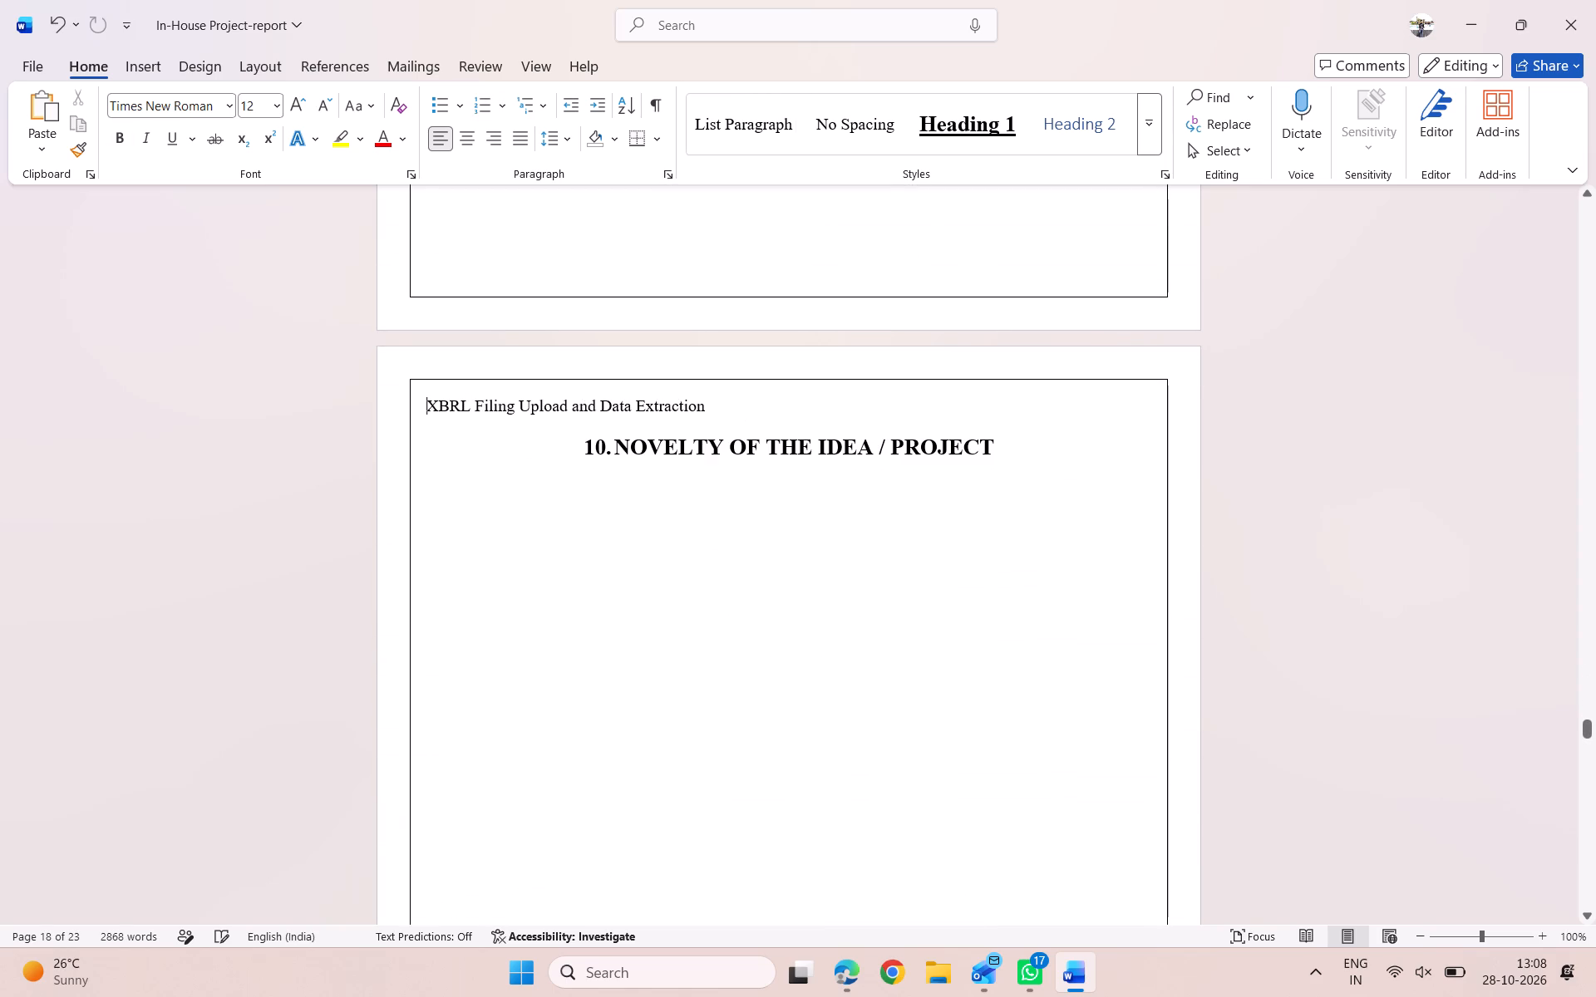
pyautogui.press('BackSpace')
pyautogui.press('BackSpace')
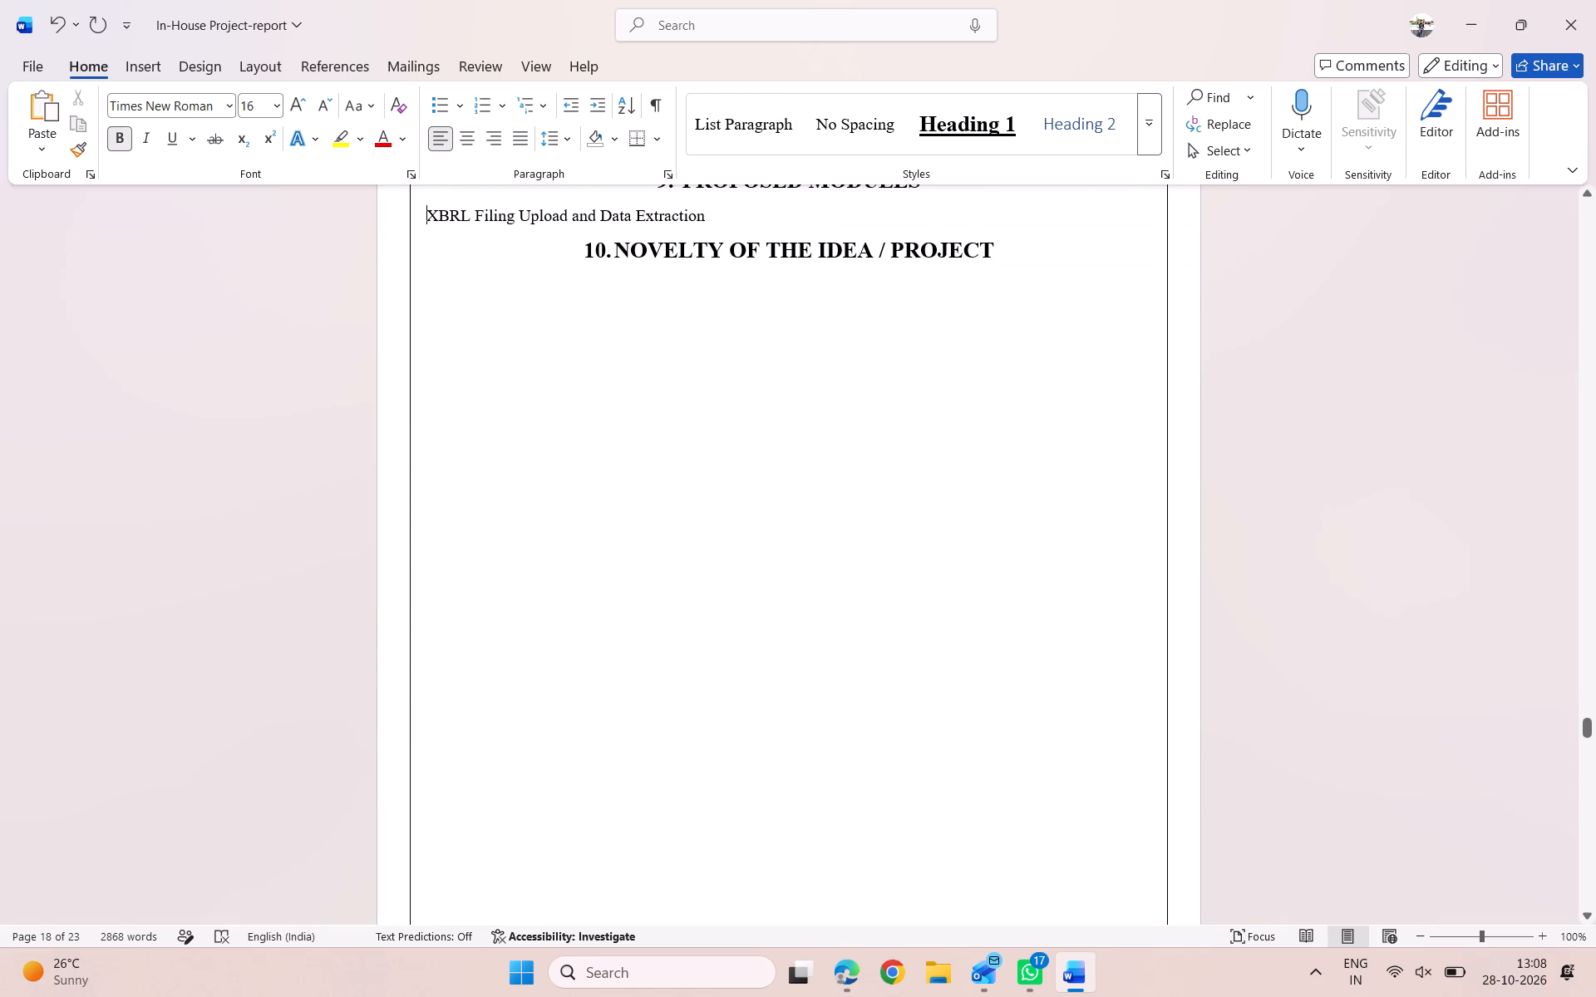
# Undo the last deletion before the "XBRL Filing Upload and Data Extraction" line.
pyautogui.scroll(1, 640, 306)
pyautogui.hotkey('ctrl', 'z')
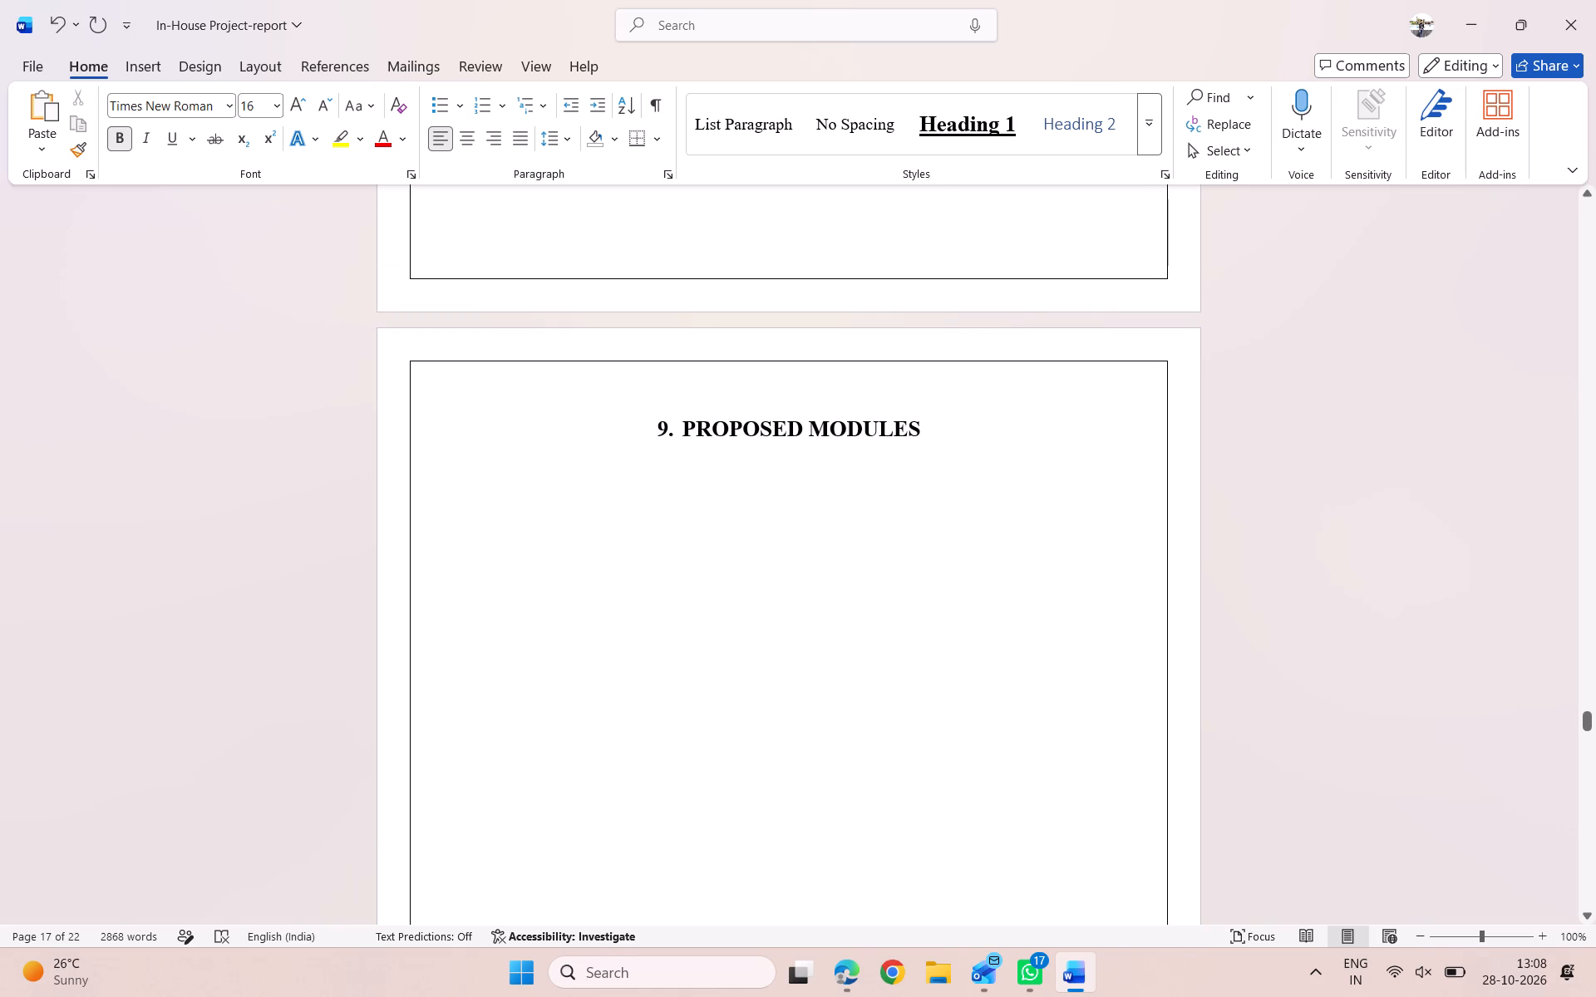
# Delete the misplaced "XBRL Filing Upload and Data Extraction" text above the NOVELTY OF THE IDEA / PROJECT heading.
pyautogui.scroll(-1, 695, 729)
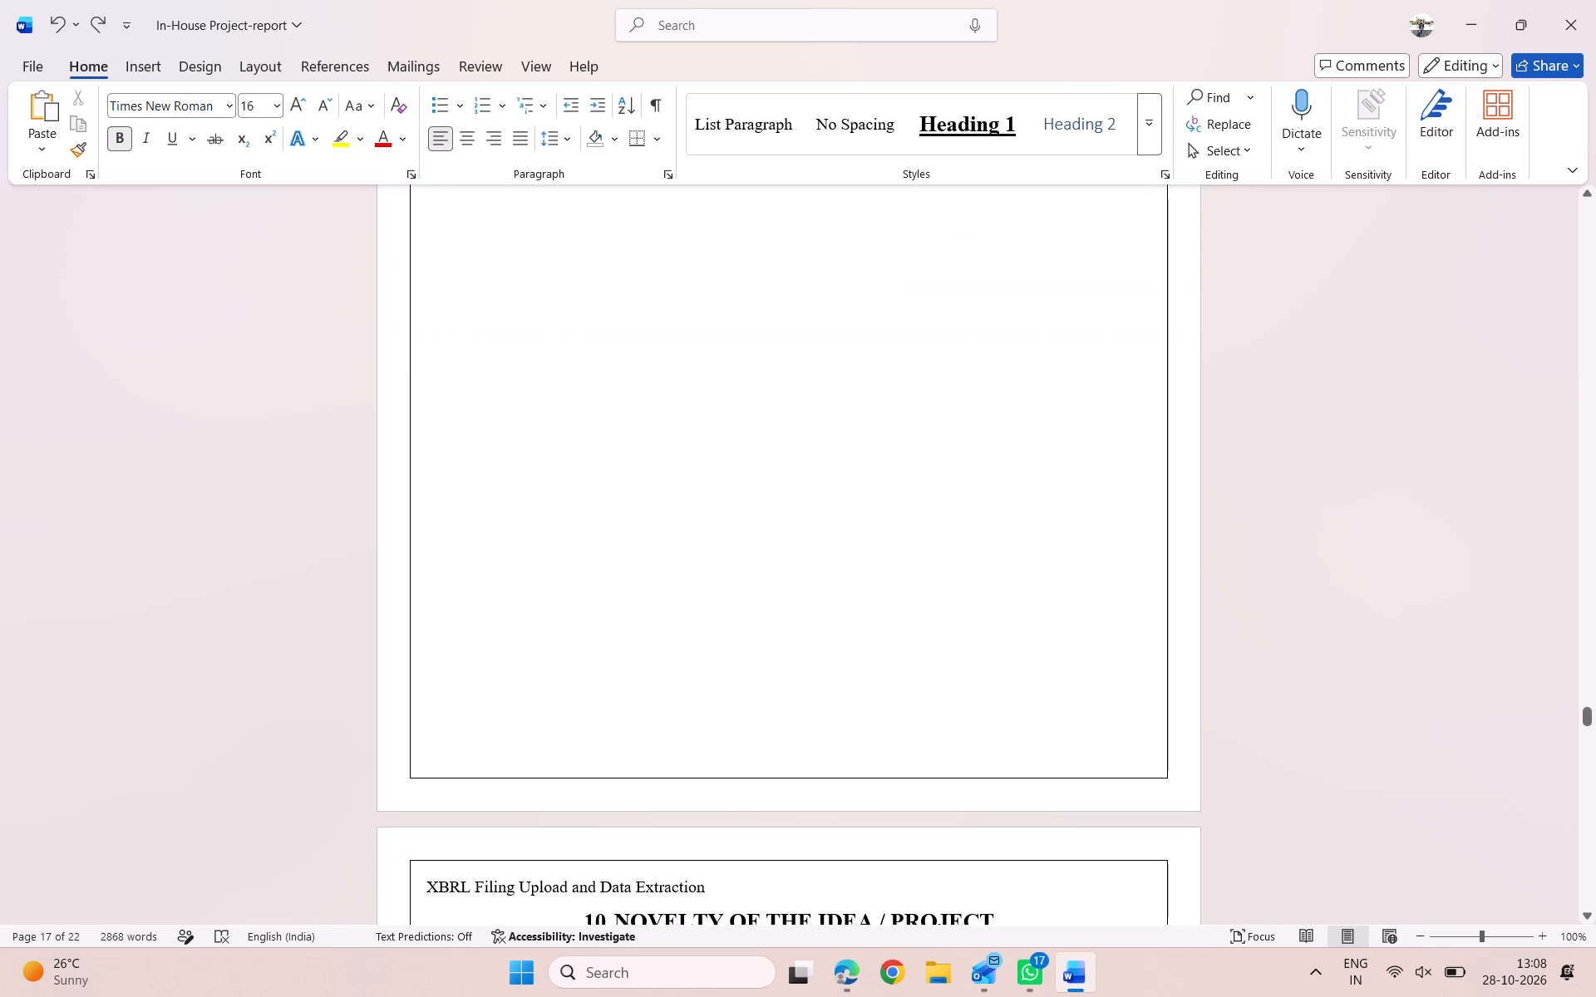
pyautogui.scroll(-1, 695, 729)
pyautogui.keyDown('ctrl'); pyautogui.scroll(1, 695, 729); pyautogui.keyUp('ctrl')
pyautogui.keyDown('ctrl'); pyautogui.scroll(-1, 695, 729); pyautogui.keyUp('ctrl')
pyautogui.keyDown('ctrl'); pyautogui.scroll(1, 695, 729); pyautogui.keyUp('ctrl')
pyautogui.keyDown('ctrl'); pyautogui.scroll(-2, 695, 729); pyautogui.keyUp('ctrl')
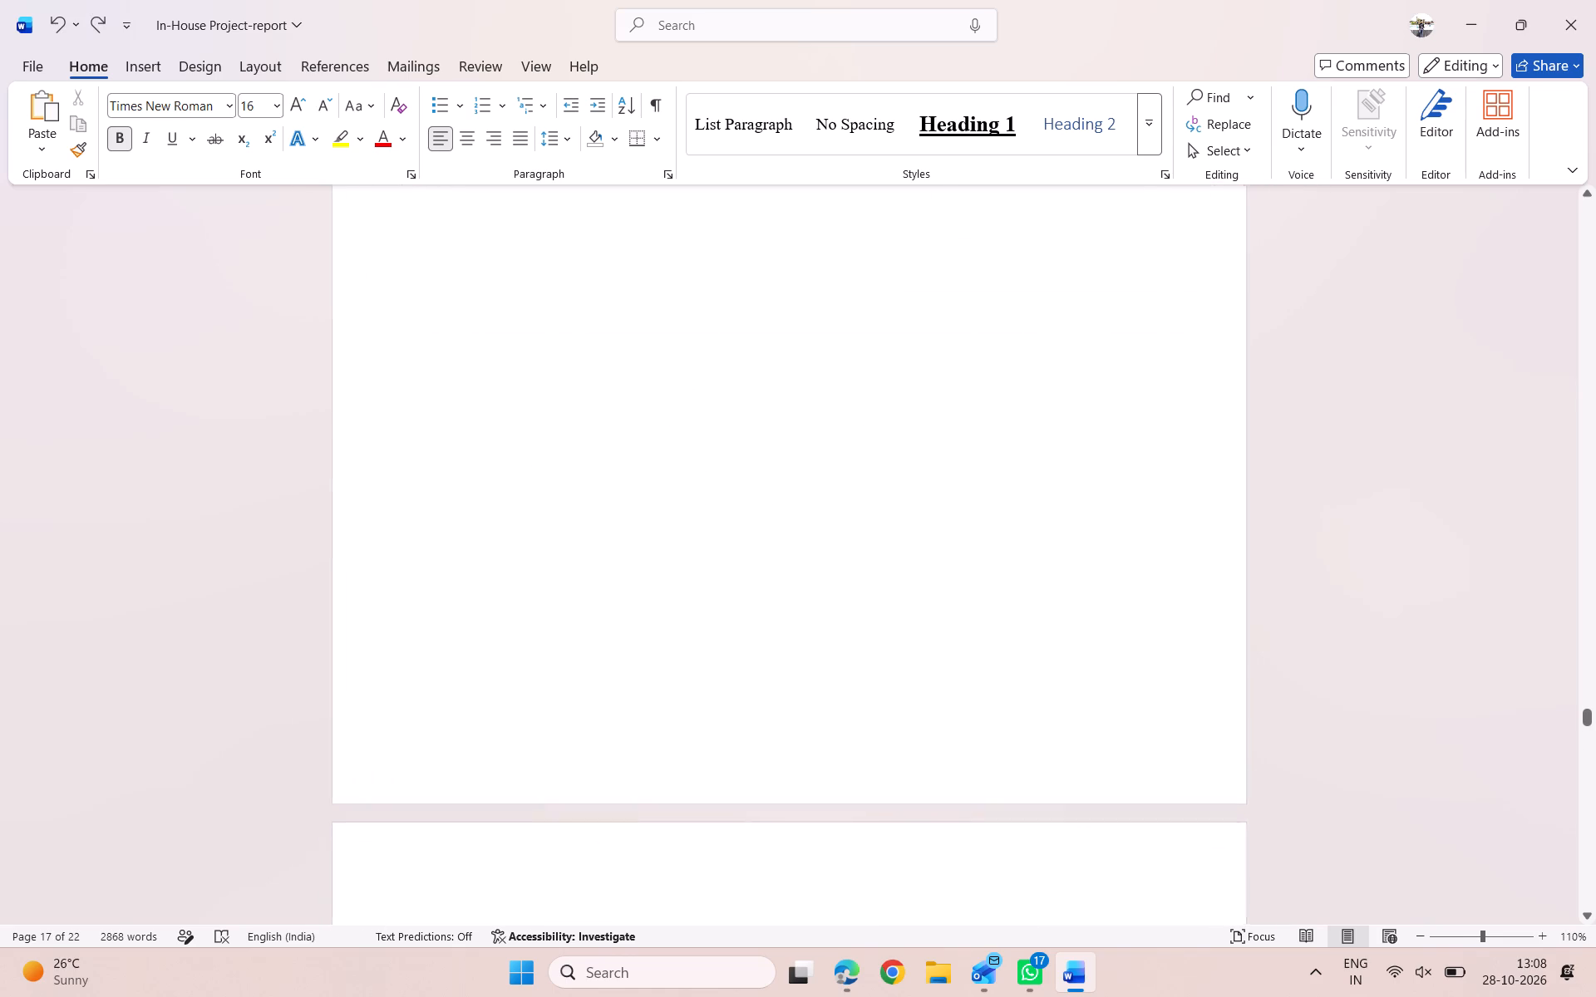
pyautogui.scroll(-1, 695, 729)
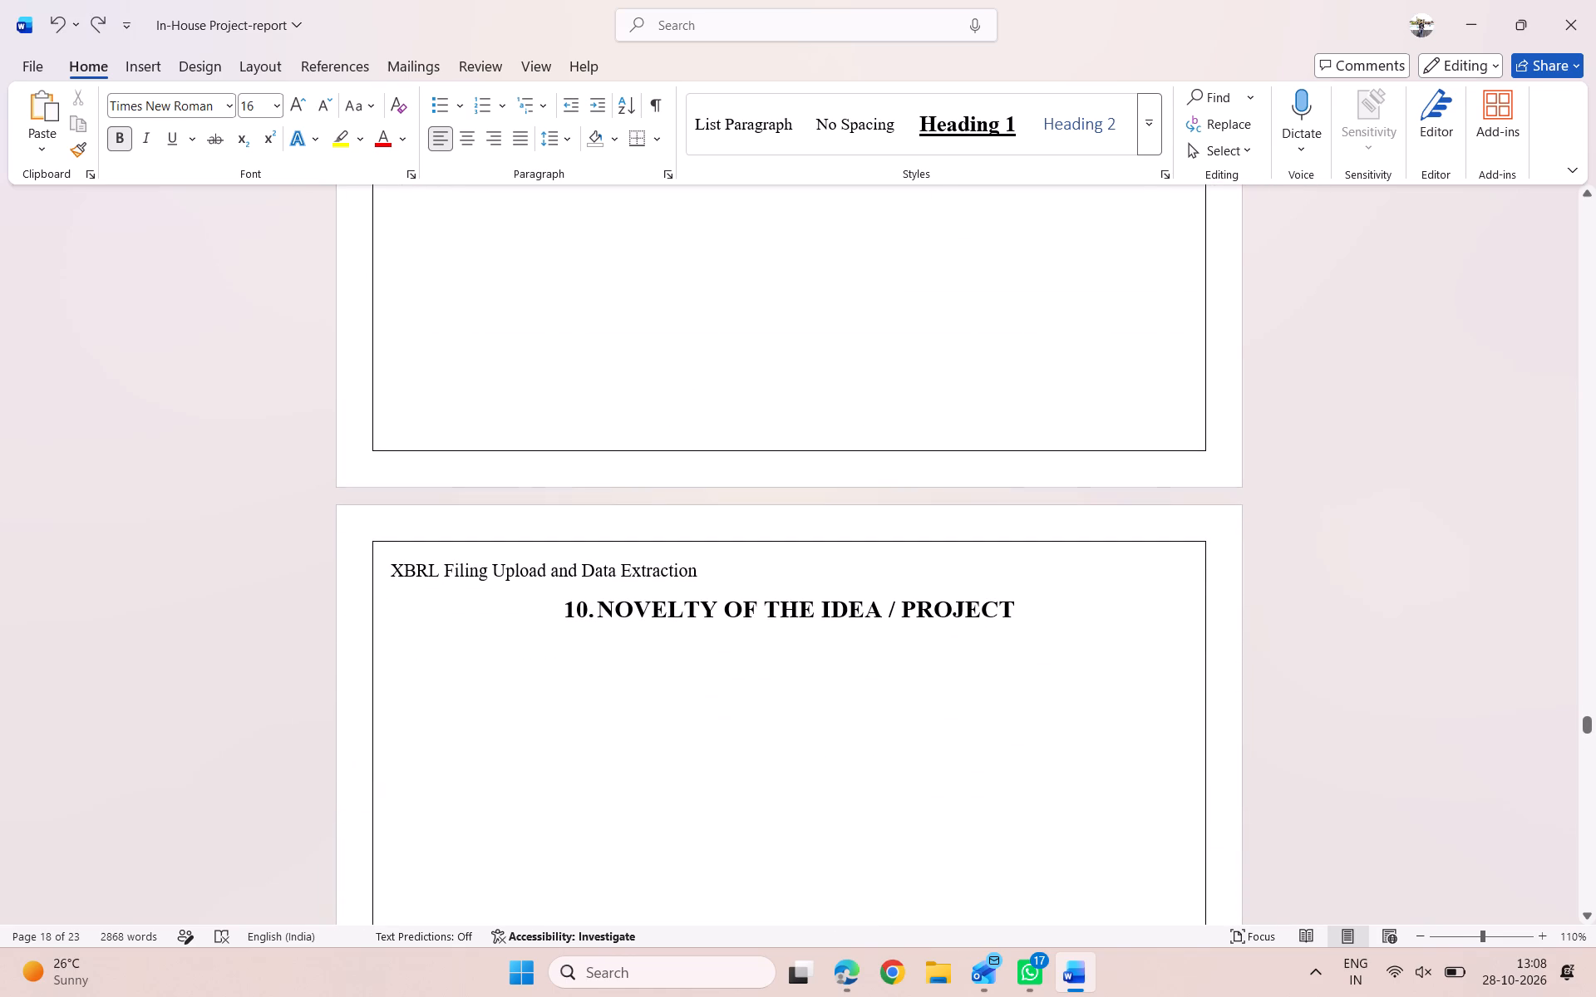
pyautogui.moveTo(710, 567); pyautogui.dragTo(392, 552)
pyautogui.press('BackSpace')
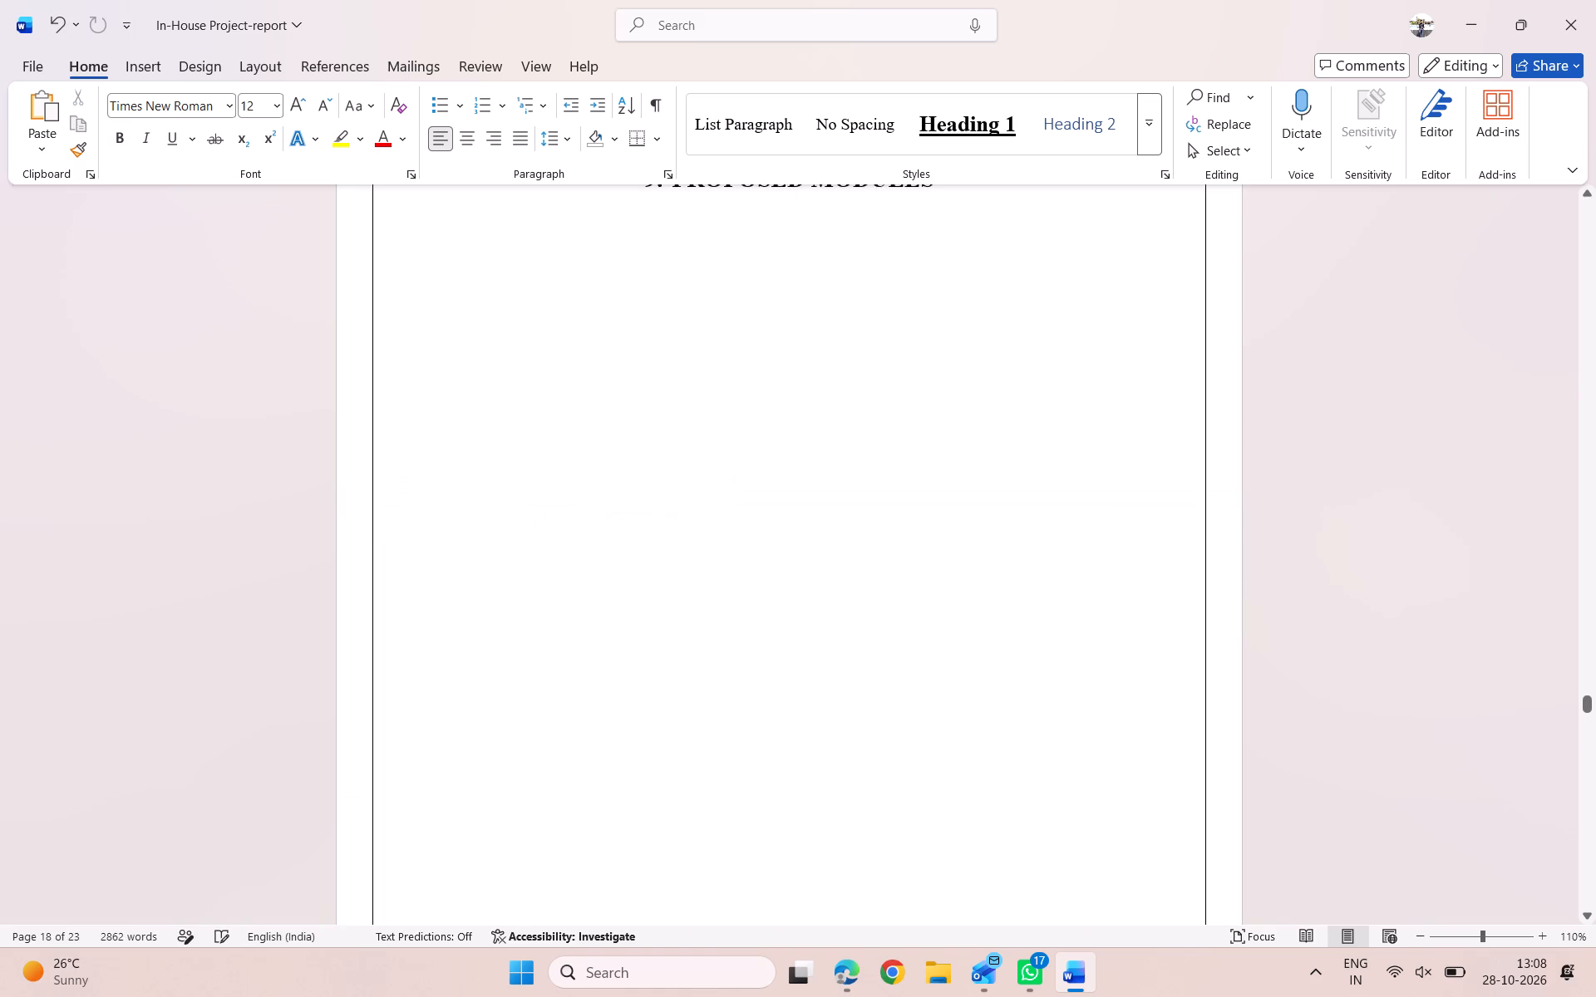
# Remove the empty line above the section 9 PROPOSED MODULES heading.
pyautogui.scroll(6, 392, 552)
pyautogui.scroll(-5, 392, 552)
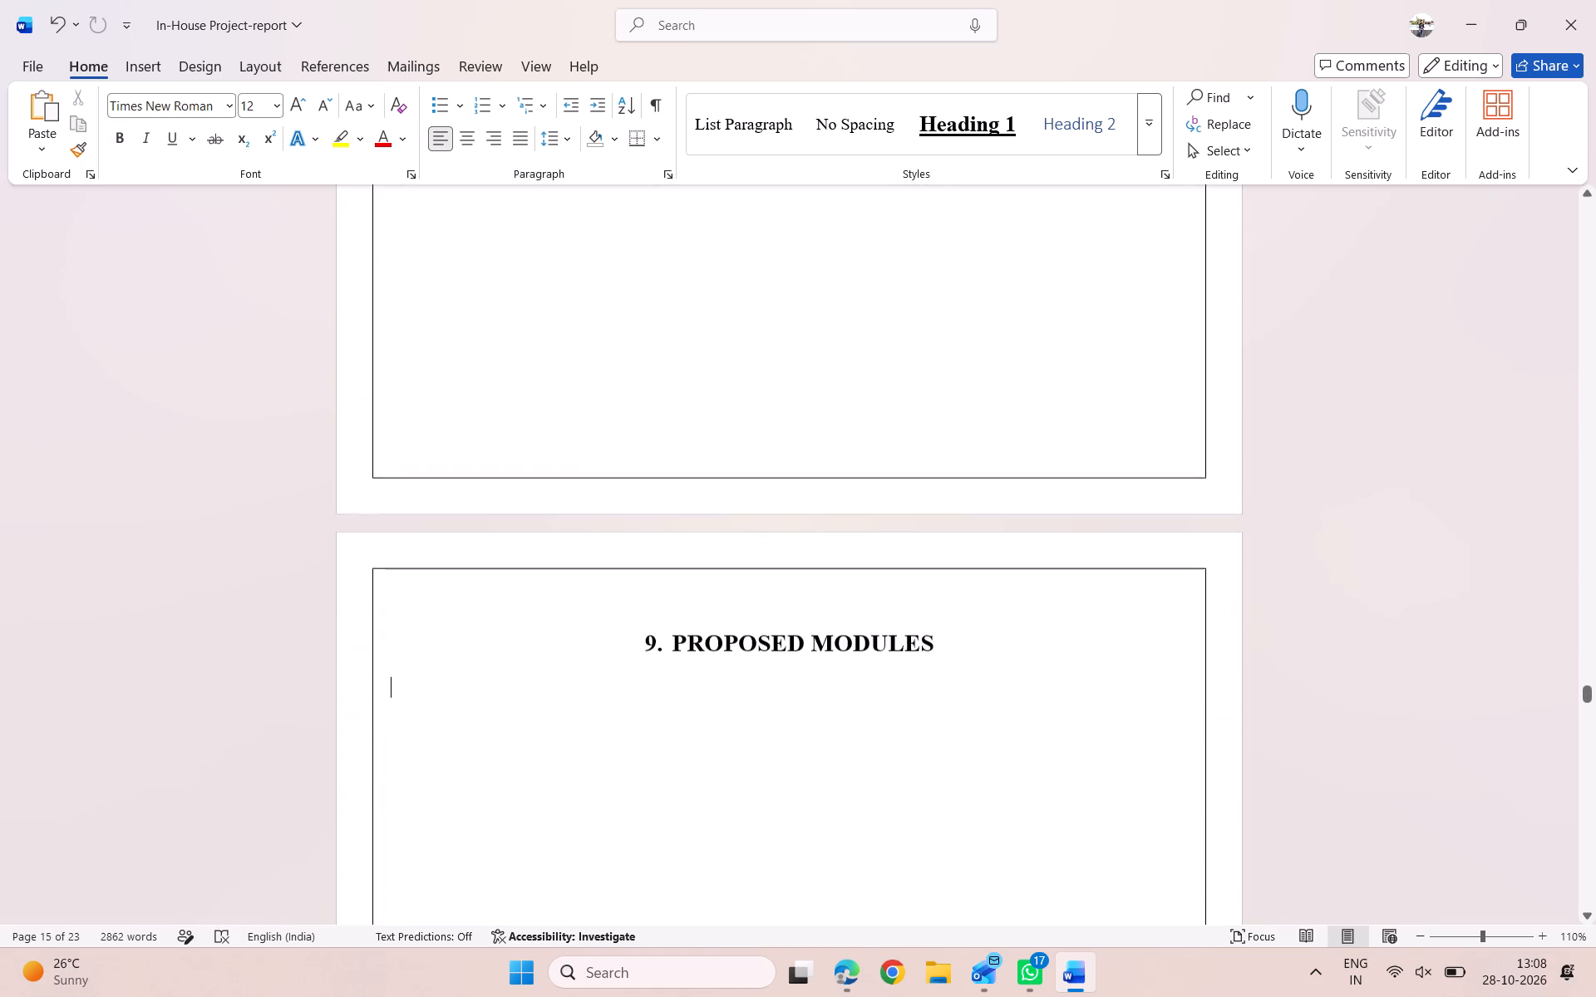
pyautogui.hscroll(1, 392, 552)
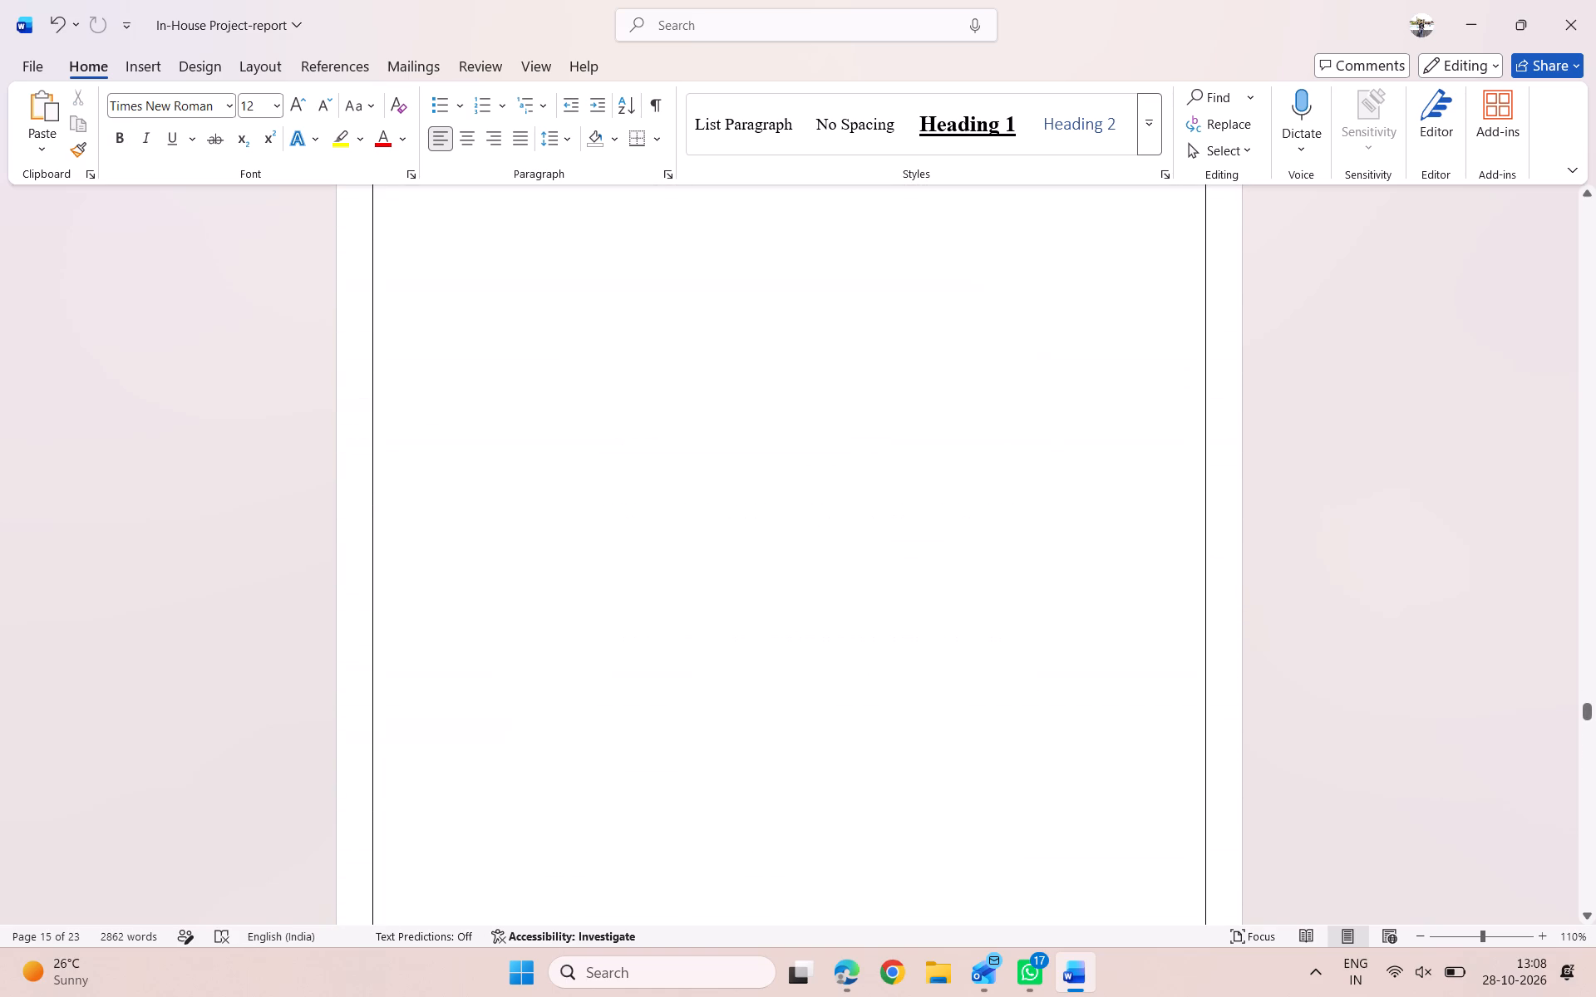
pyautogui.scroll(2, 392, 552)
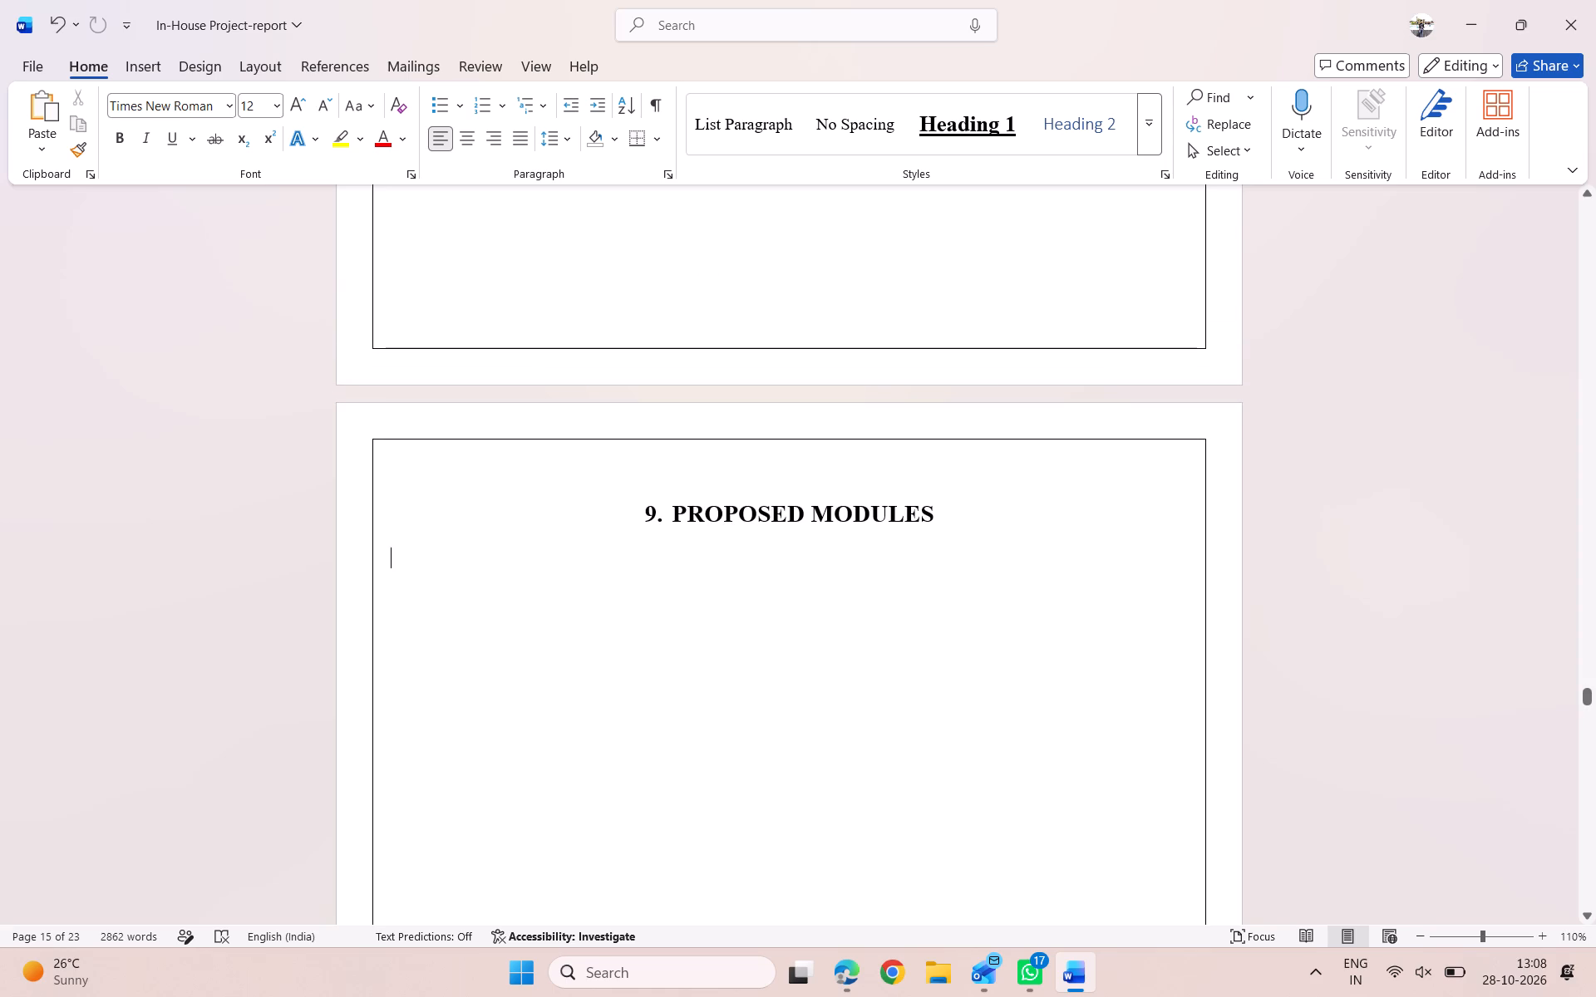
pyautogui.click(759, 478)
pyautogui.press('BackSpace')
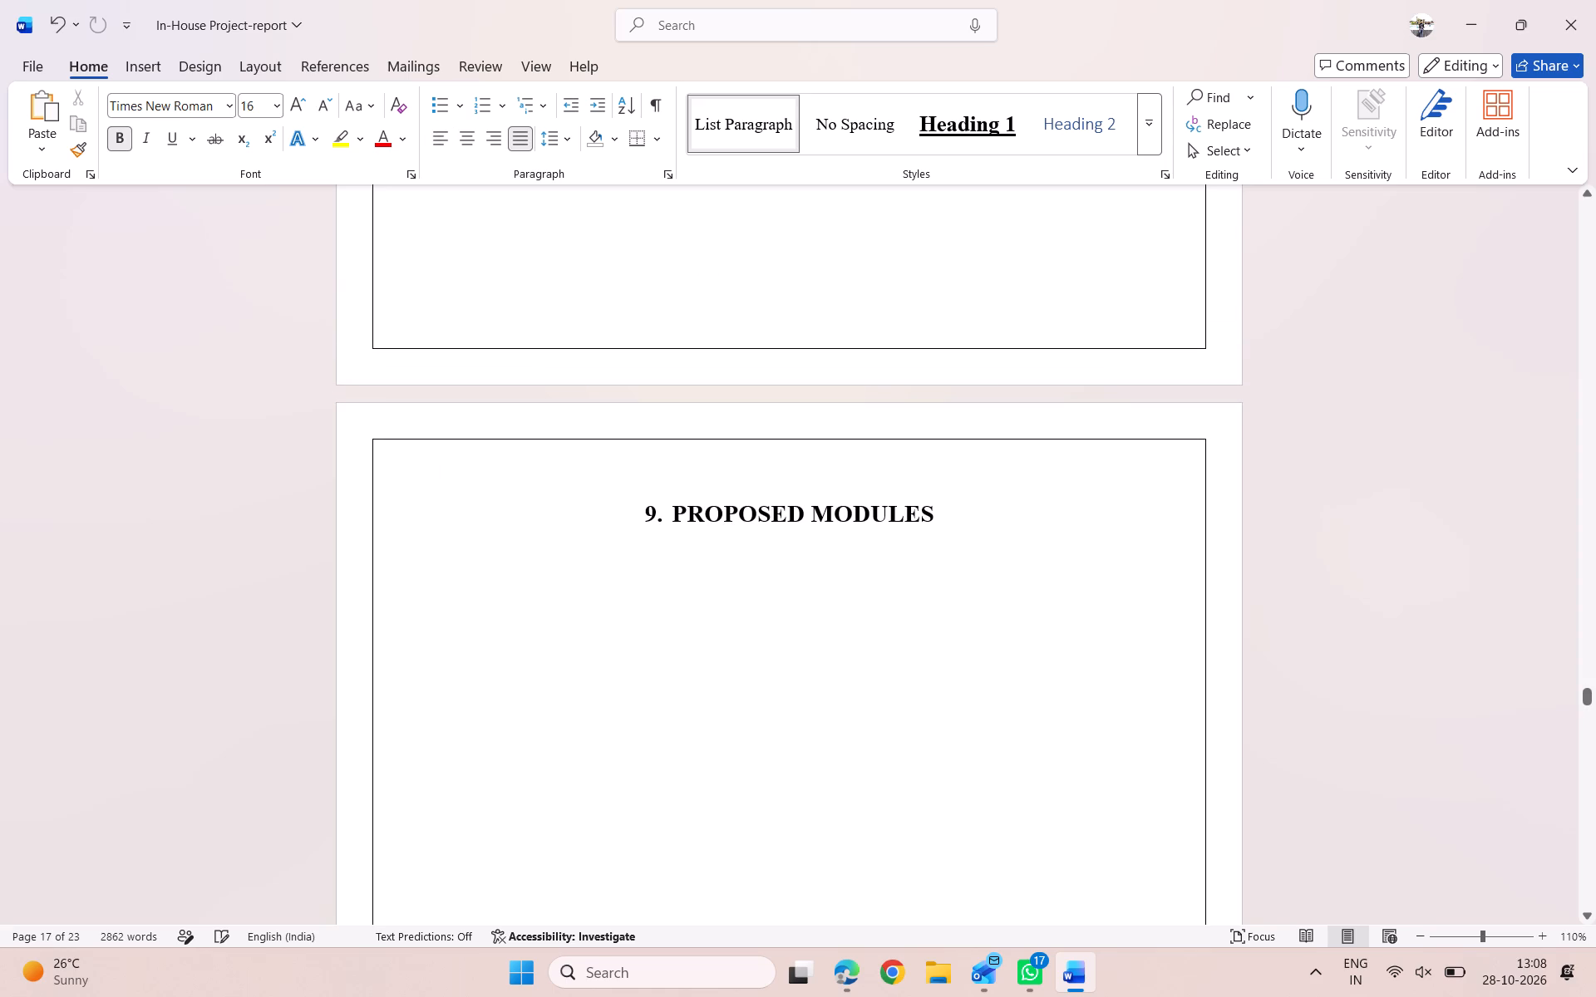
pyautogui.press('BackSpace')
# Paste the "XBRL Filing Upload and Data Extraction" text on a new line directly below the PROPOSED MODULES heading.
pyautogui.scroll(1, 759, 478)
pyautogui.scroll(-1, 759, 478)
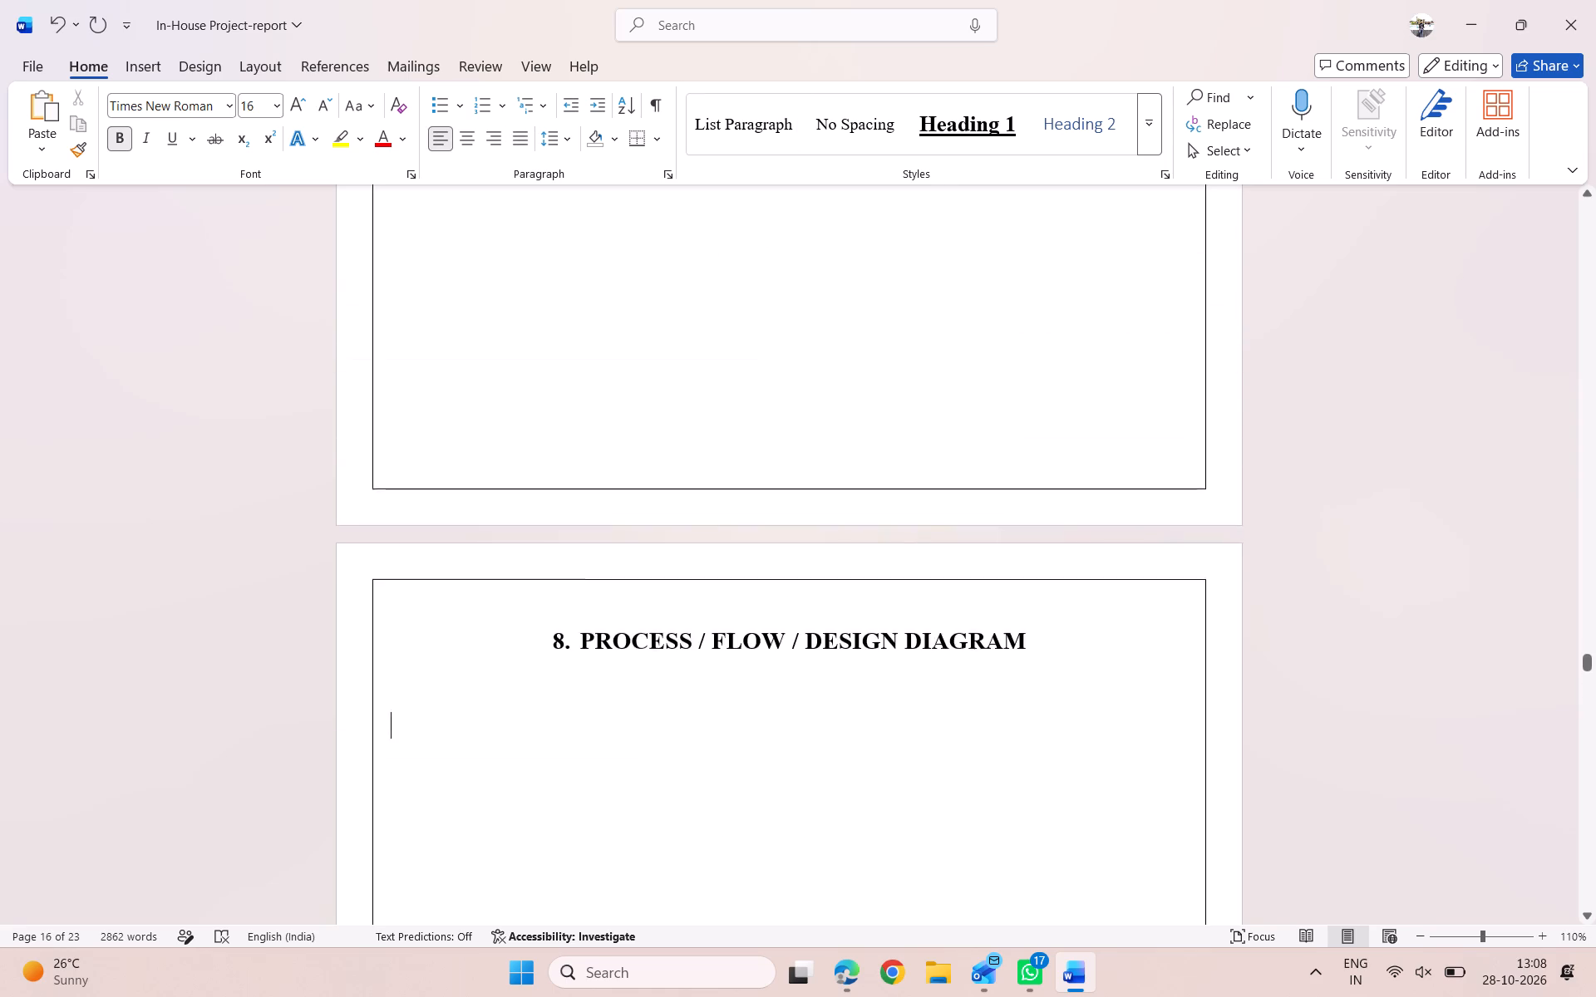
pyautogui.scroll(-3, 759, 478)
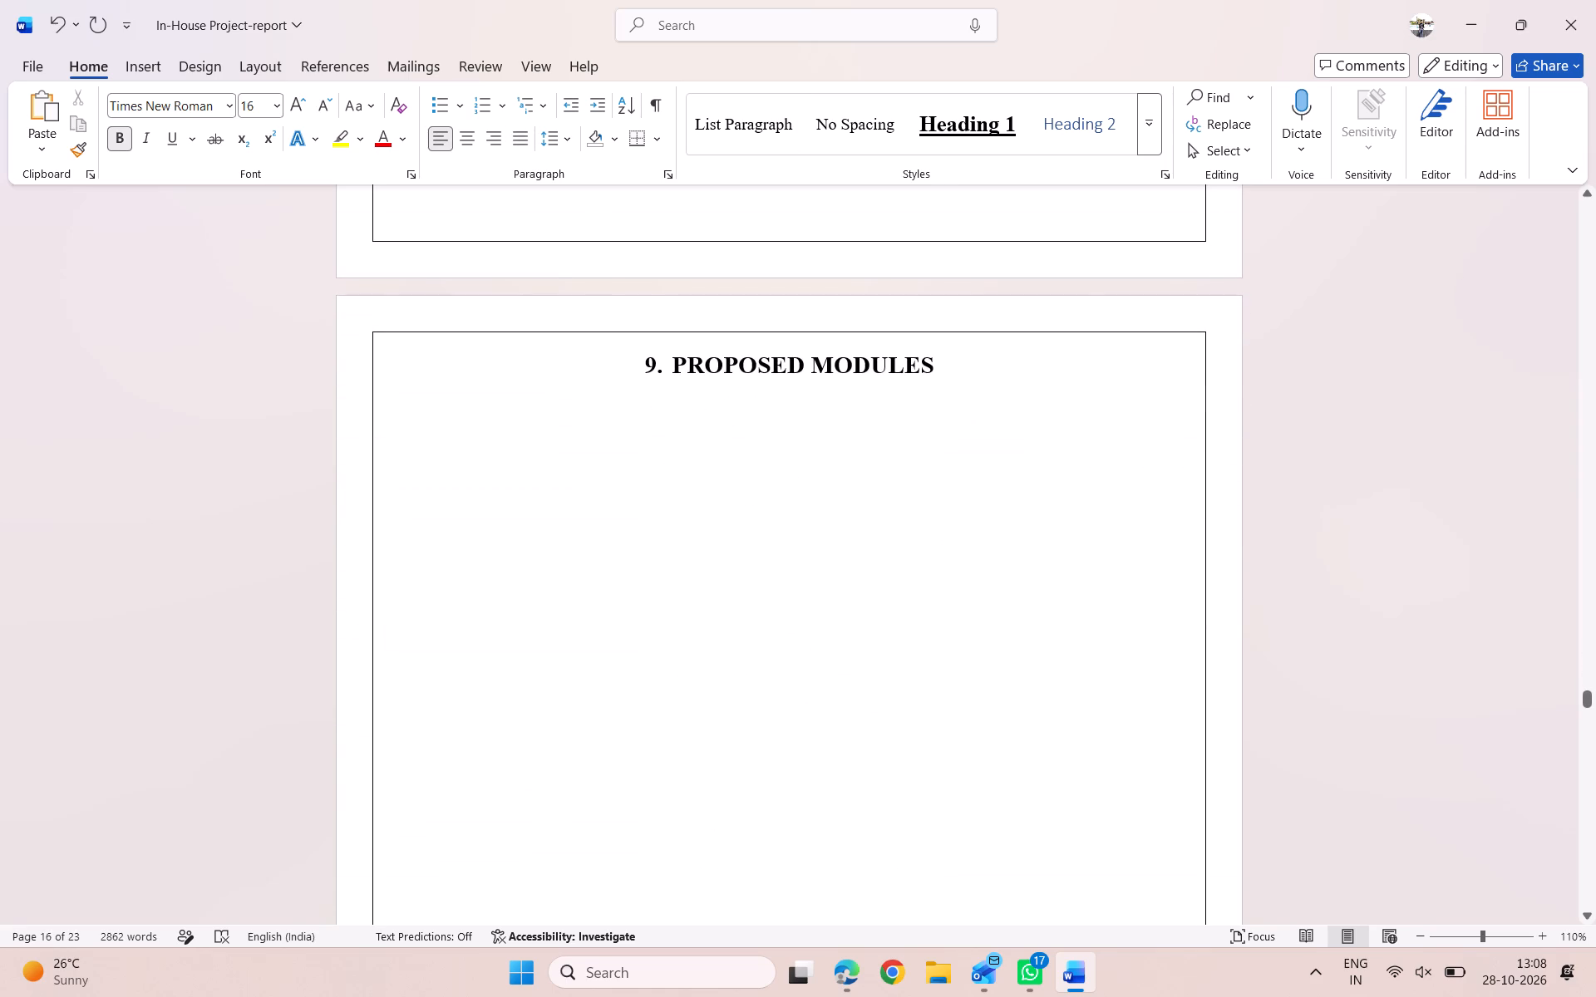
pyautogui.click(945, 363)
pyautogui.press('Return')
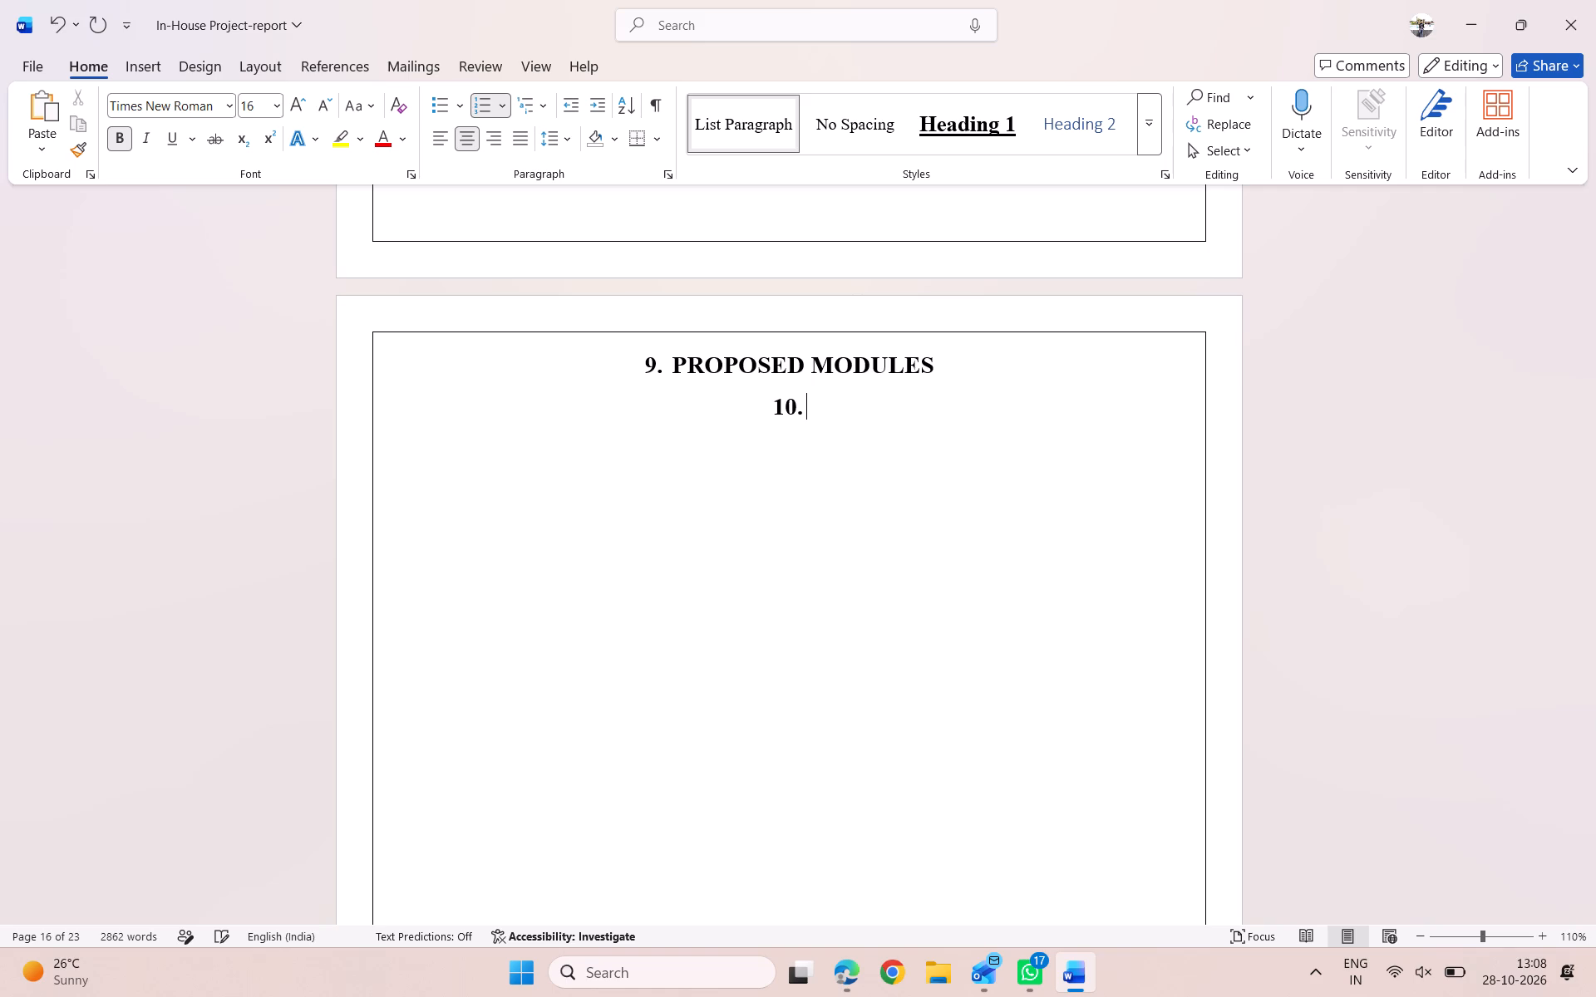
pyautogui.press('BackSpace')
pyautogui.hotkey('ctrl', 'v')
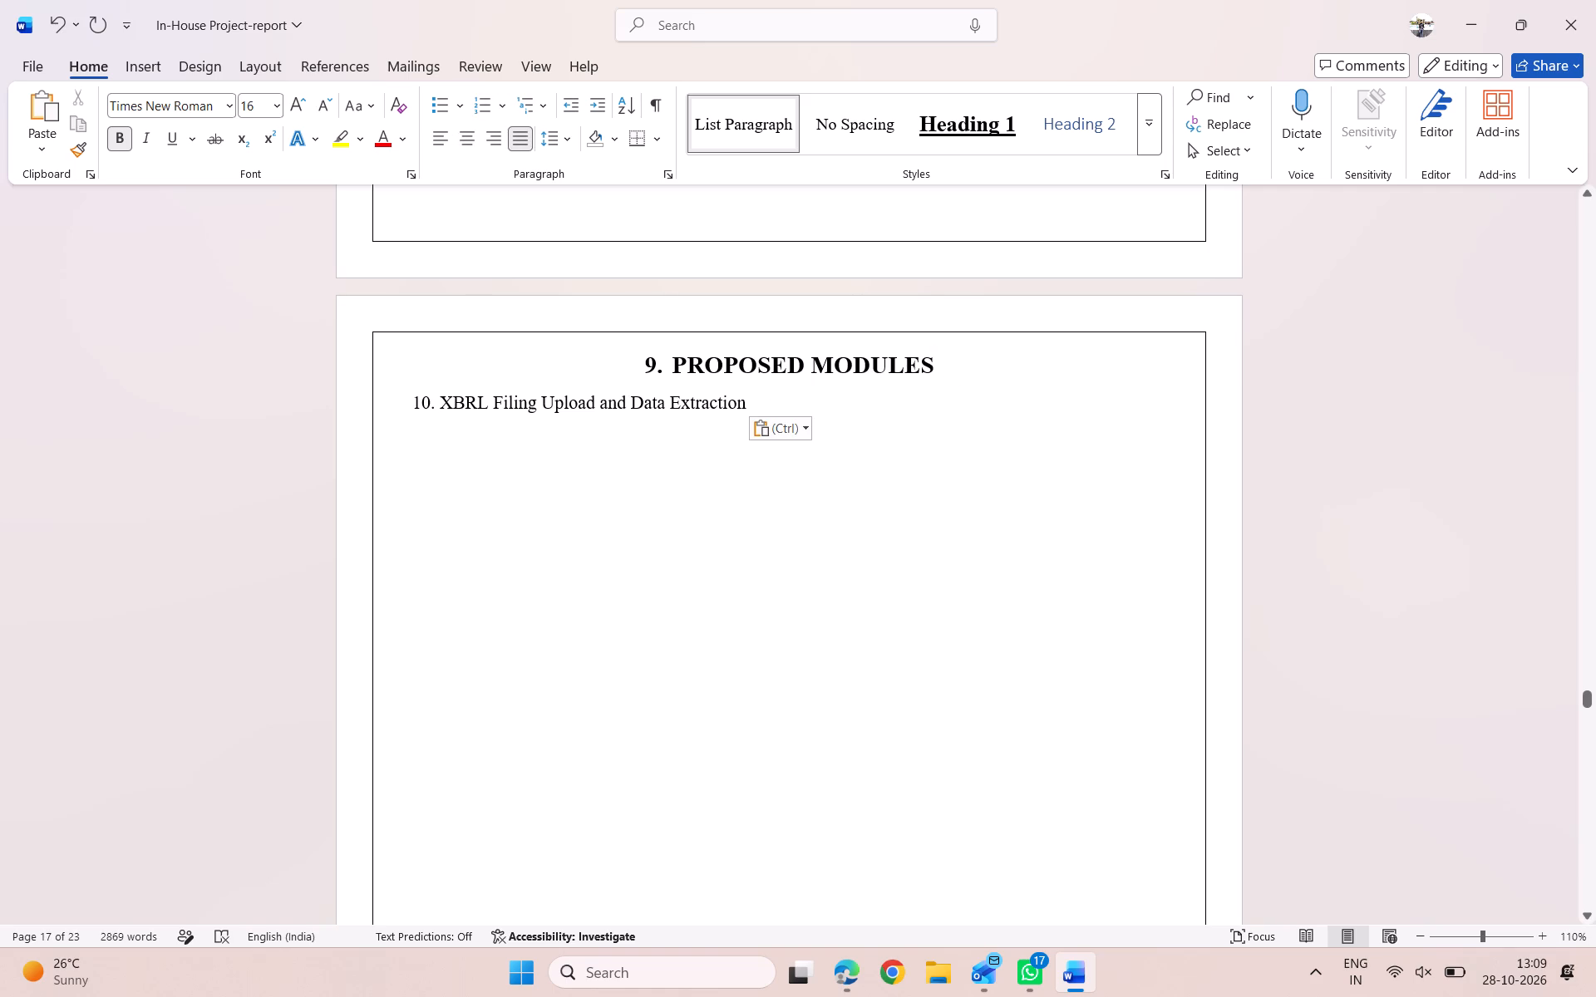
# Make the pasted "XBRL Filing Upload and Data Extraction" line bold.
pyautogui.moveTo(756, 400); pyautogui.dragTo(447, 391)
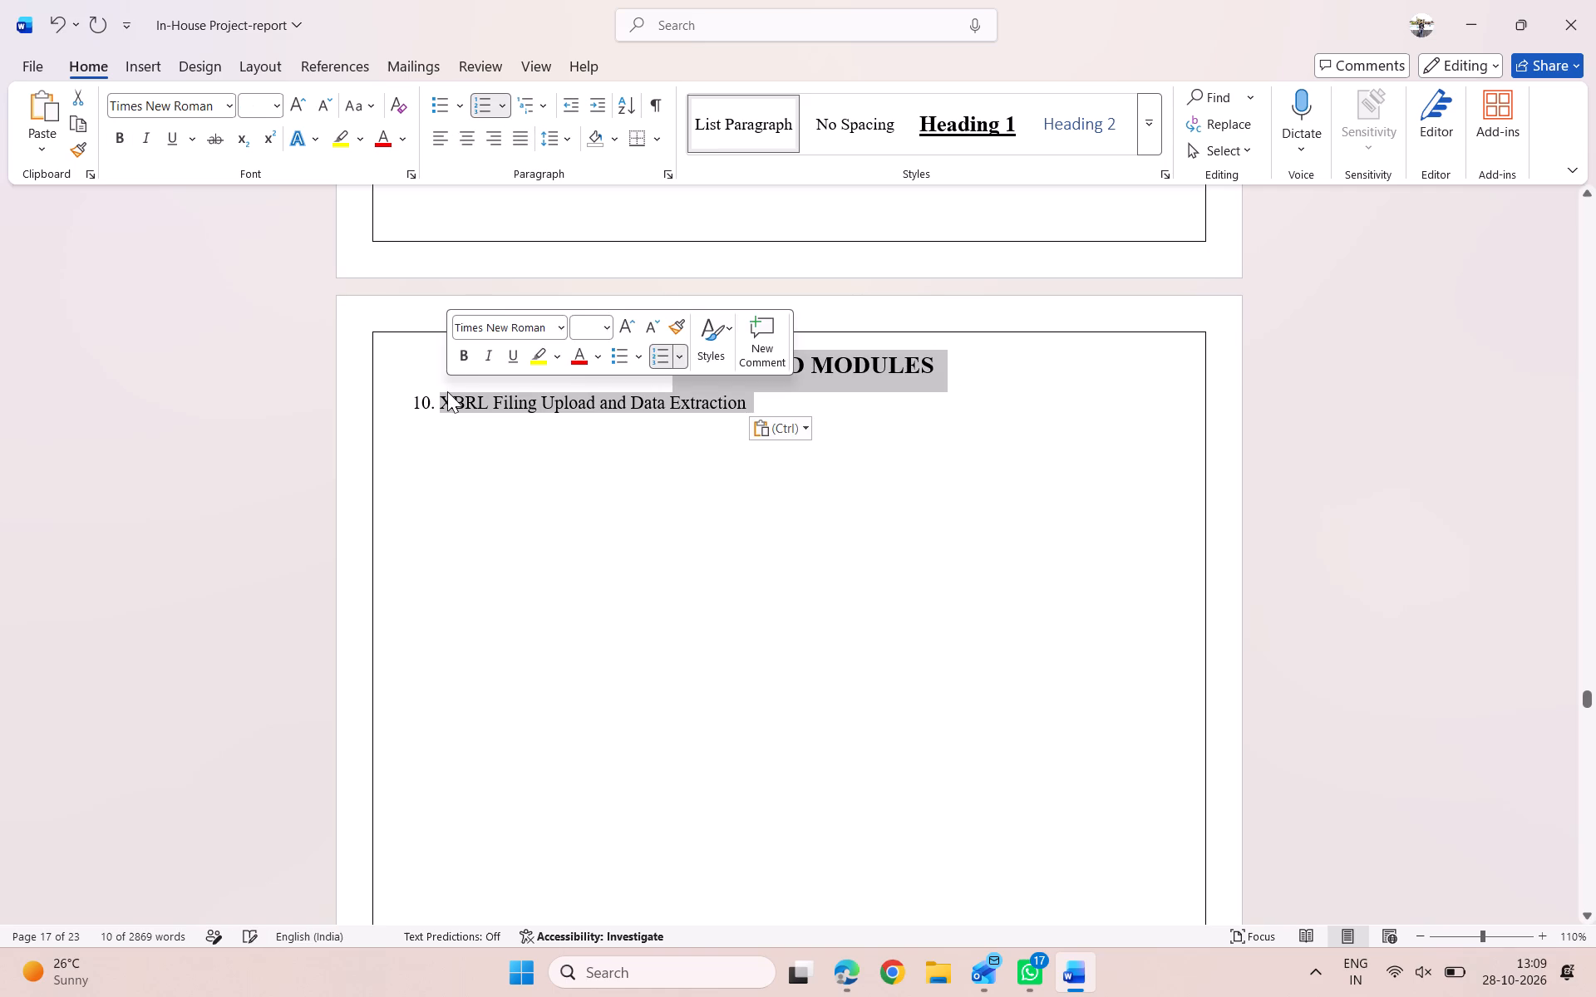
pyautogui.click(546, 461)
pyautogui.moveTo(750, 405); pyautogui.dragTo(445, 406)
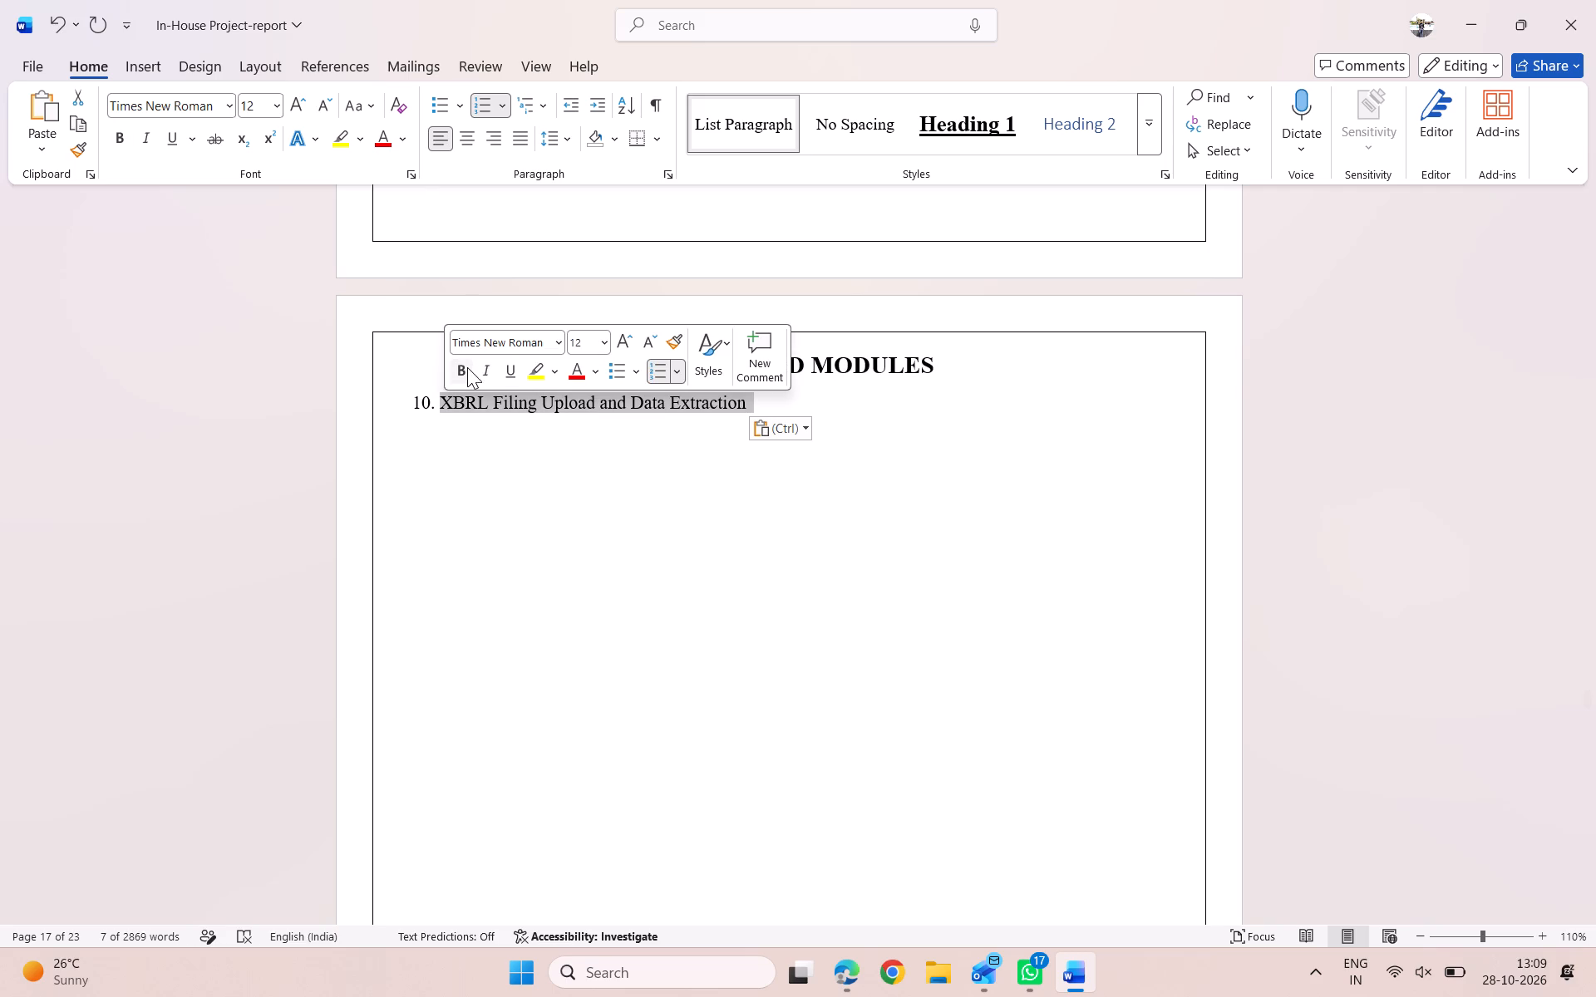
pyautogui.click(461, 373)
# Replace the list number in front of "XBRL Filing Upload and Data Extraction" with 1.
pyautogui.click(436, 402)
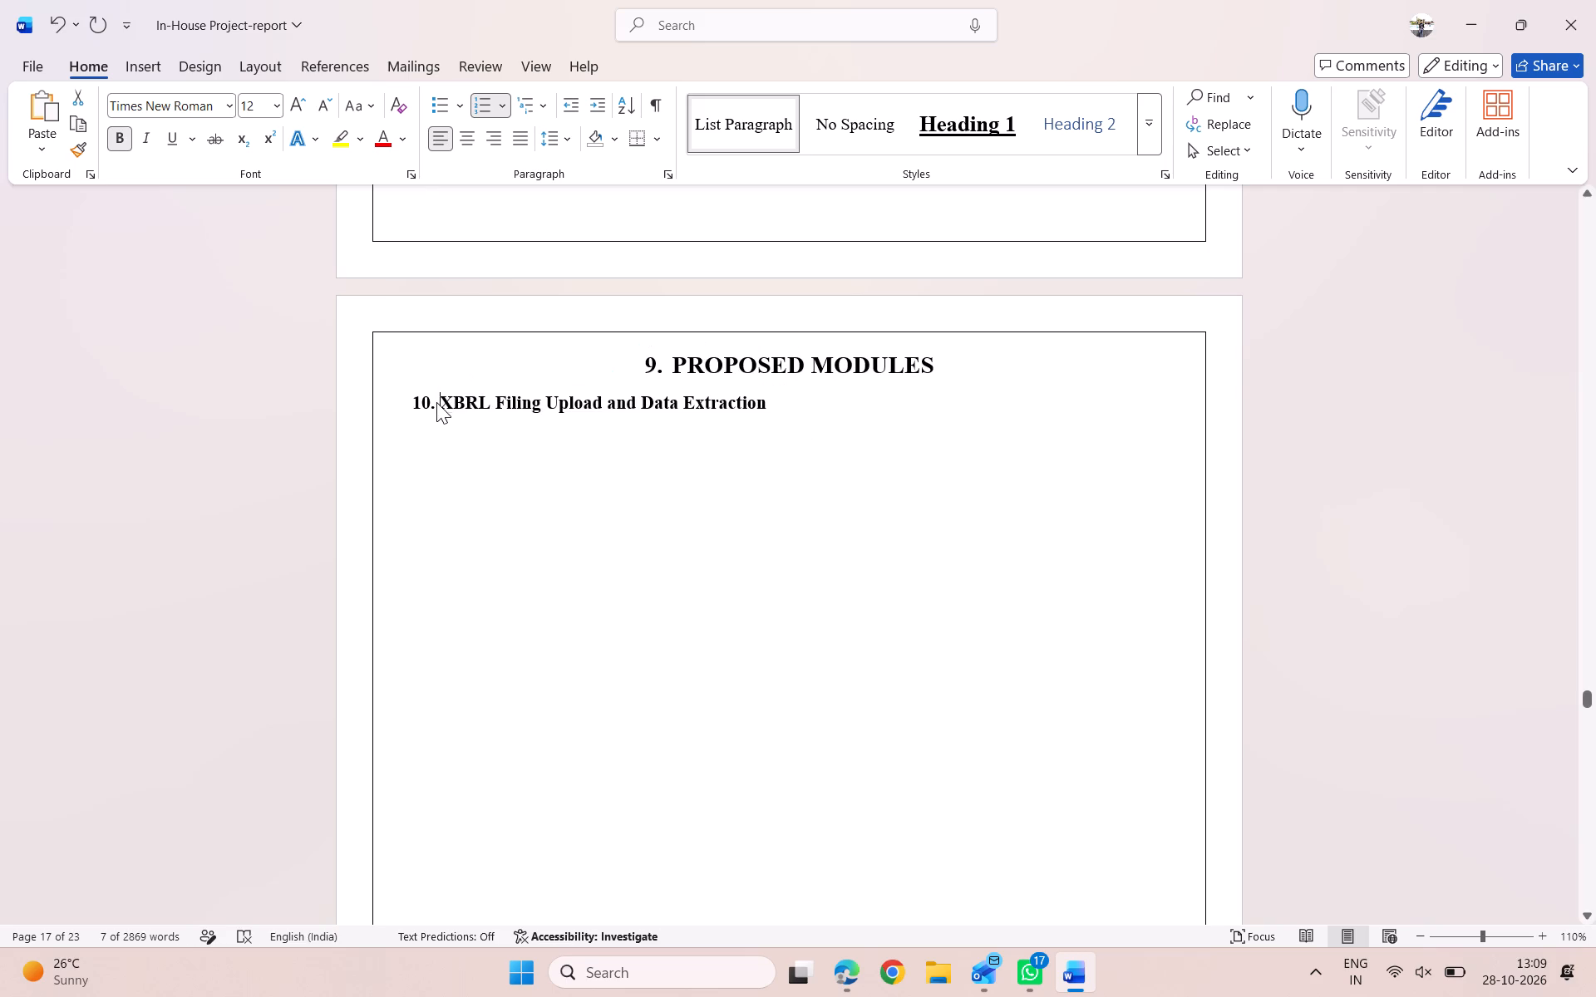
pyautogui.press('Left')
pyautogui.press('Left')
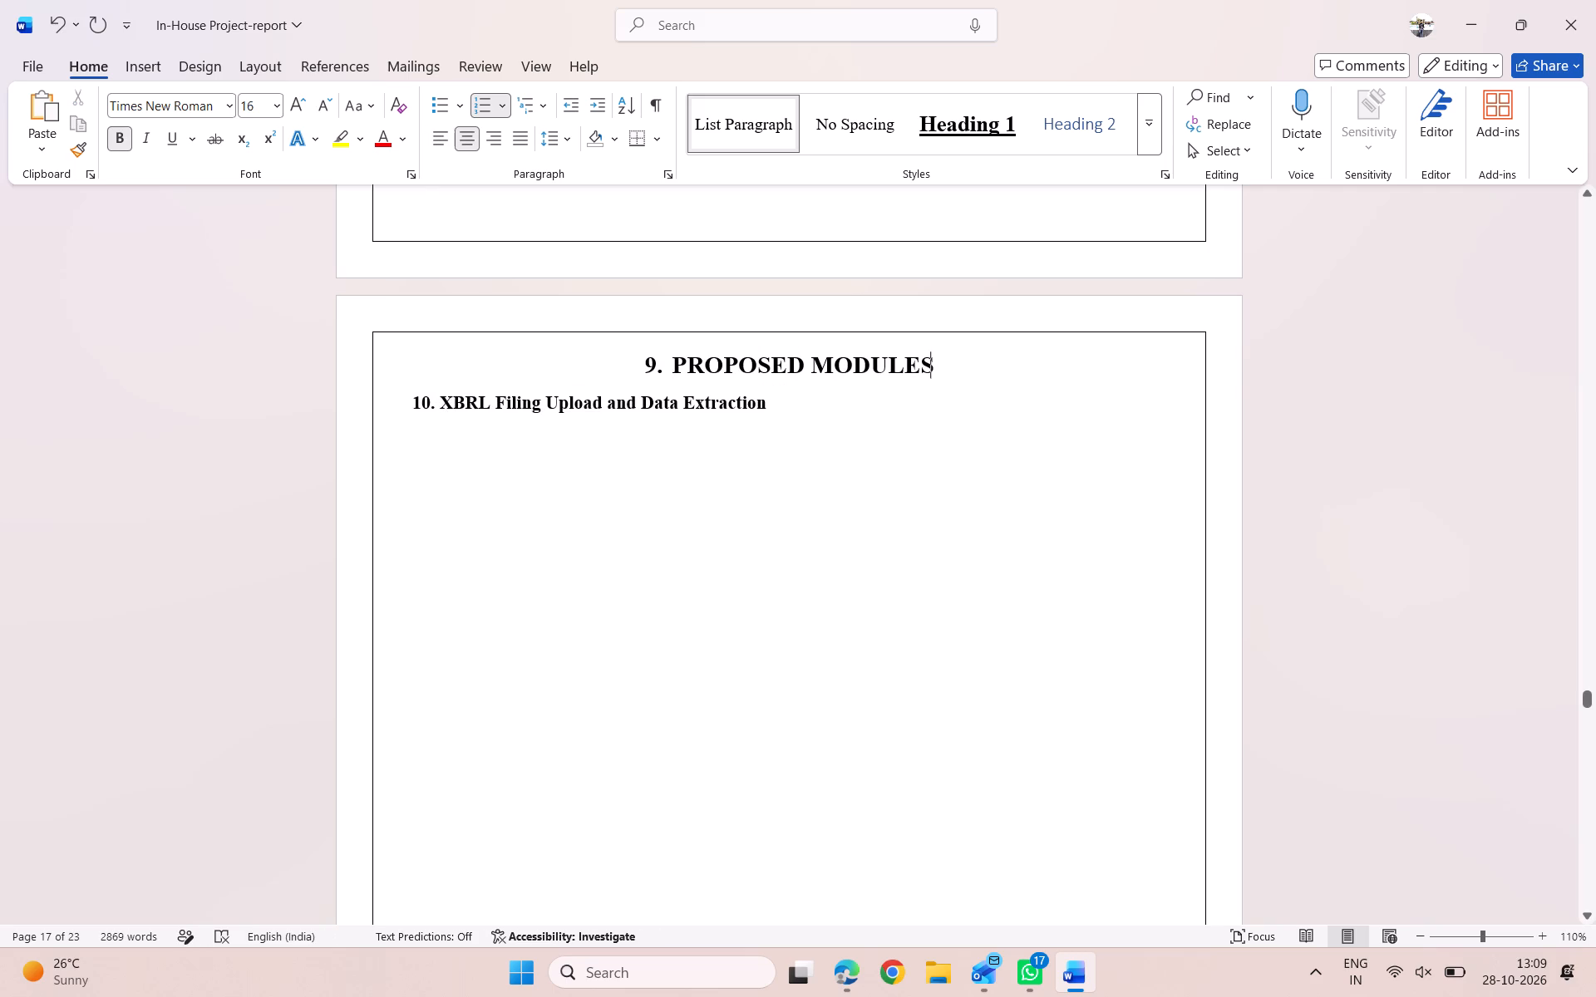
pyautogui.press('Left')
pyautogui.press('Right')
pyautogui.press('Right')
pyautogui.press('BackSpace')
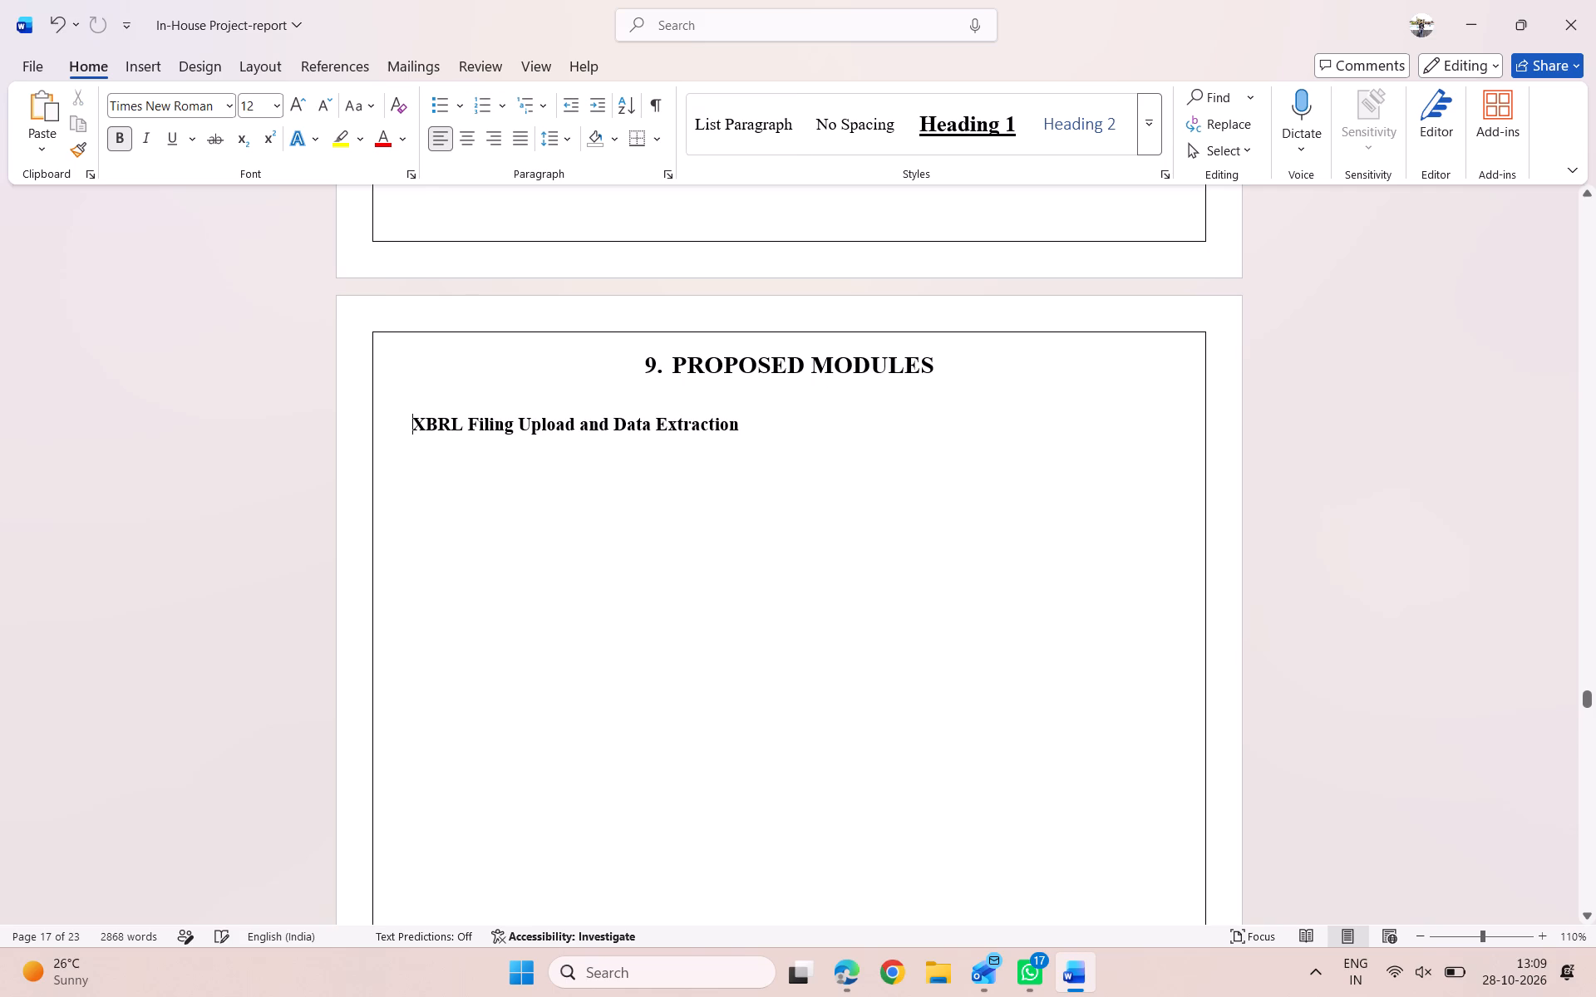
pyautogui.write('1.')
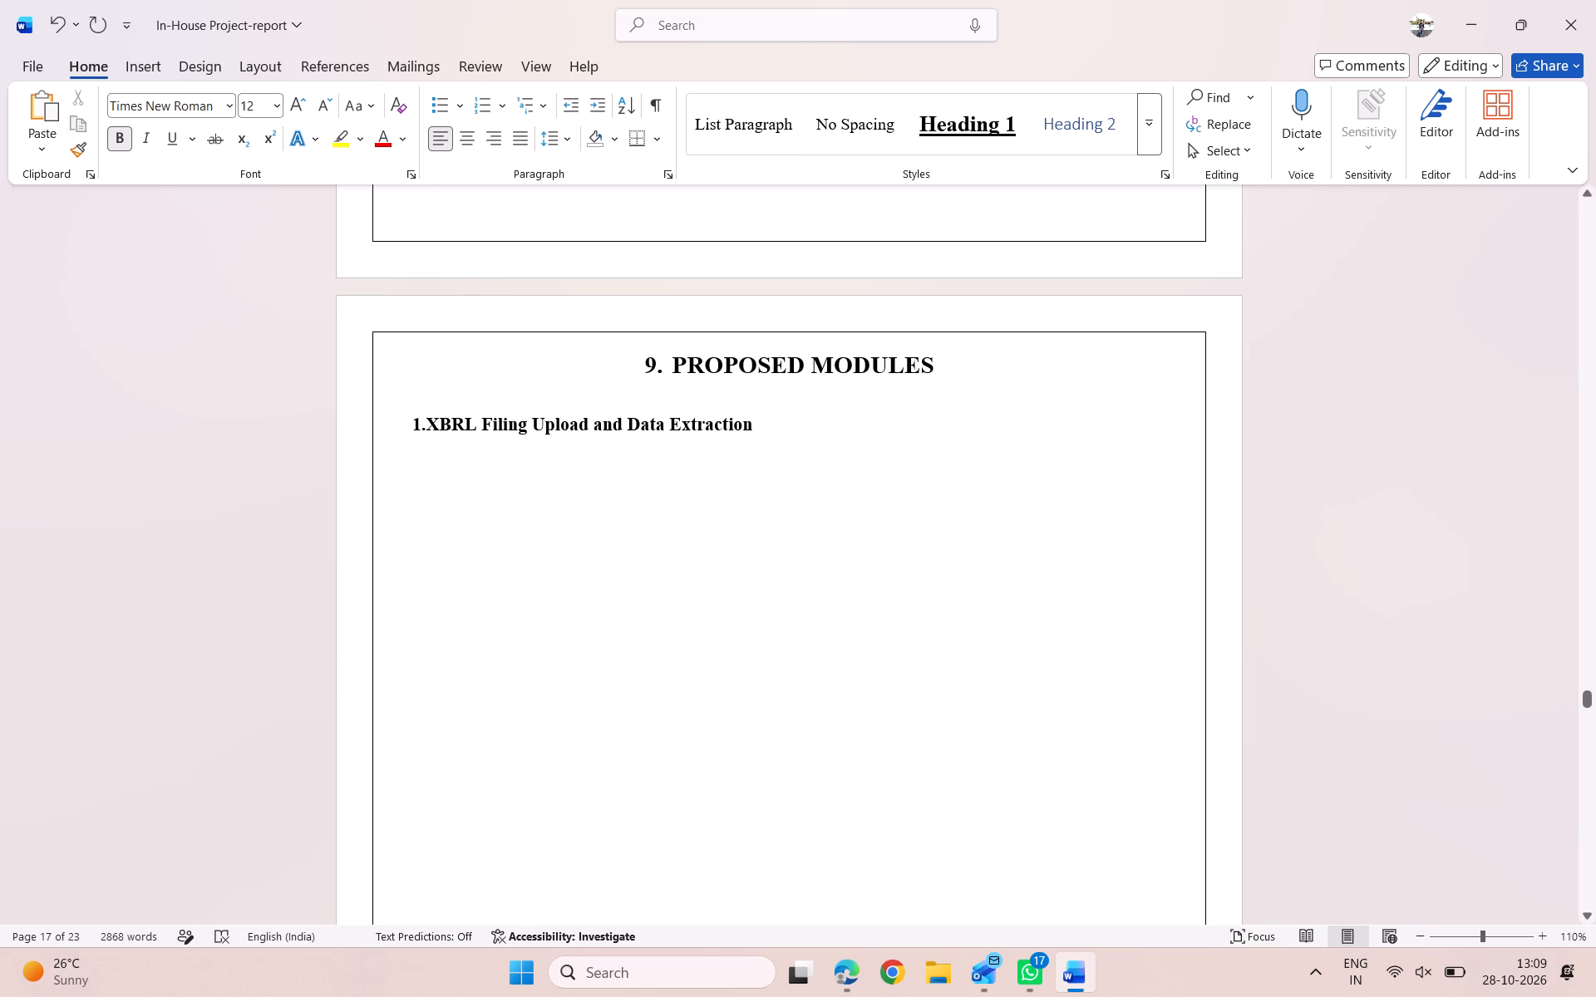
pyautogui.press('space')
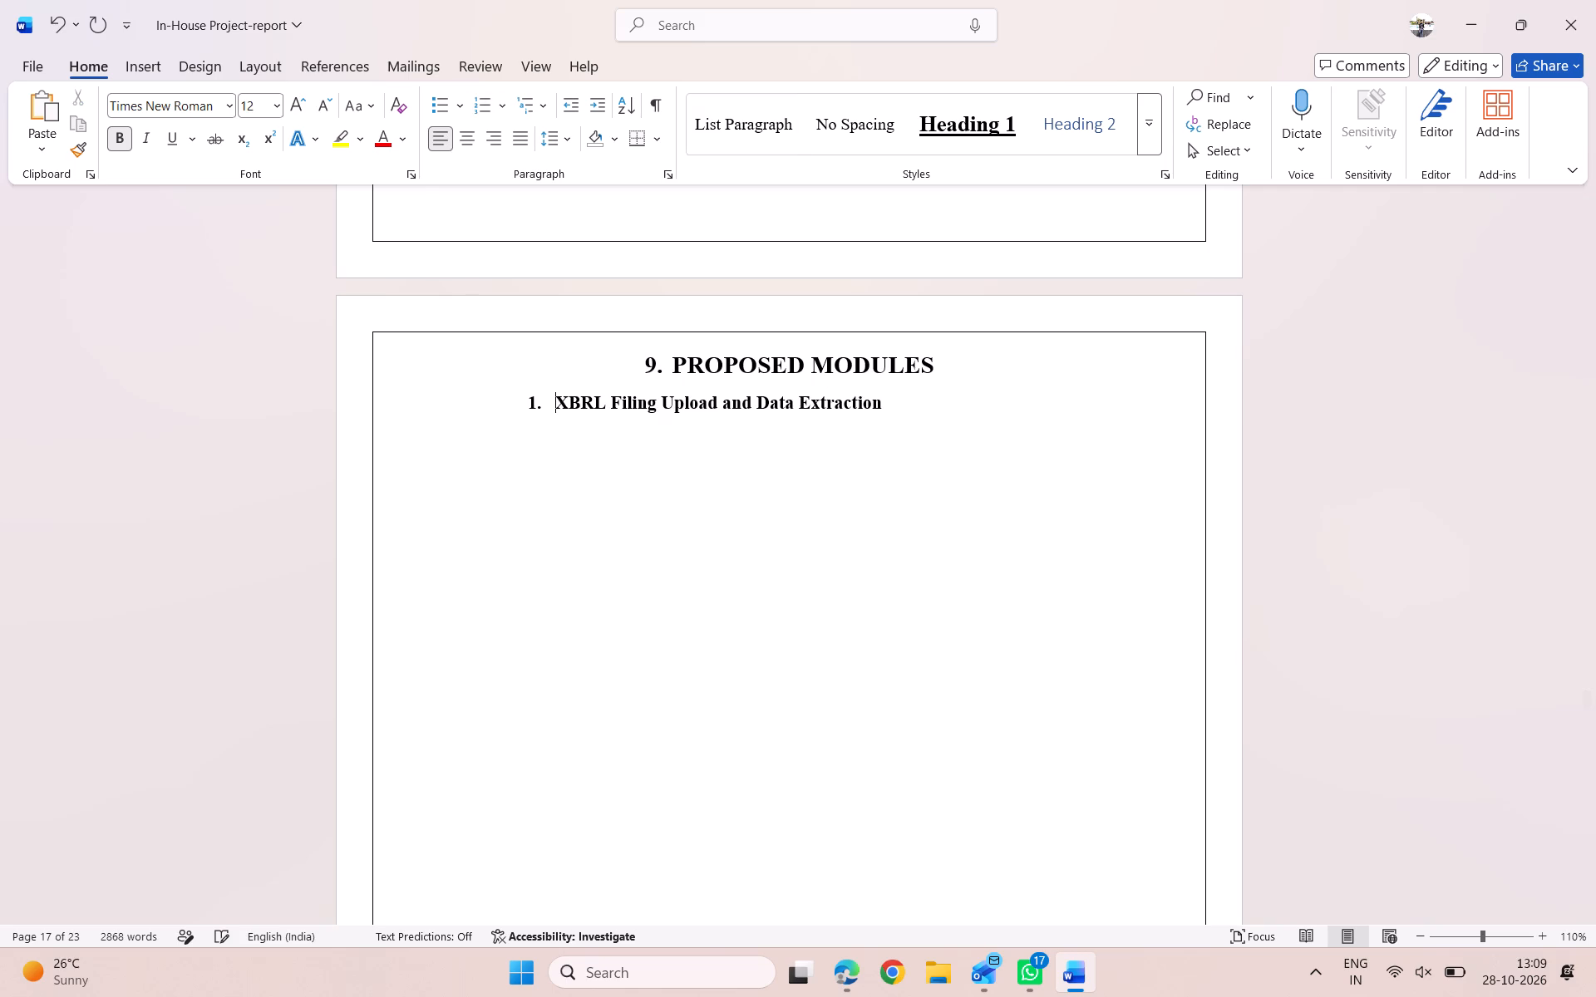
# Replace the automatic list number before "XBRL Filing Upload and Data Extraction" with a plain-text "1." at the start of the line.
pyautogui.press('Left')
pyautogui.press('Left')
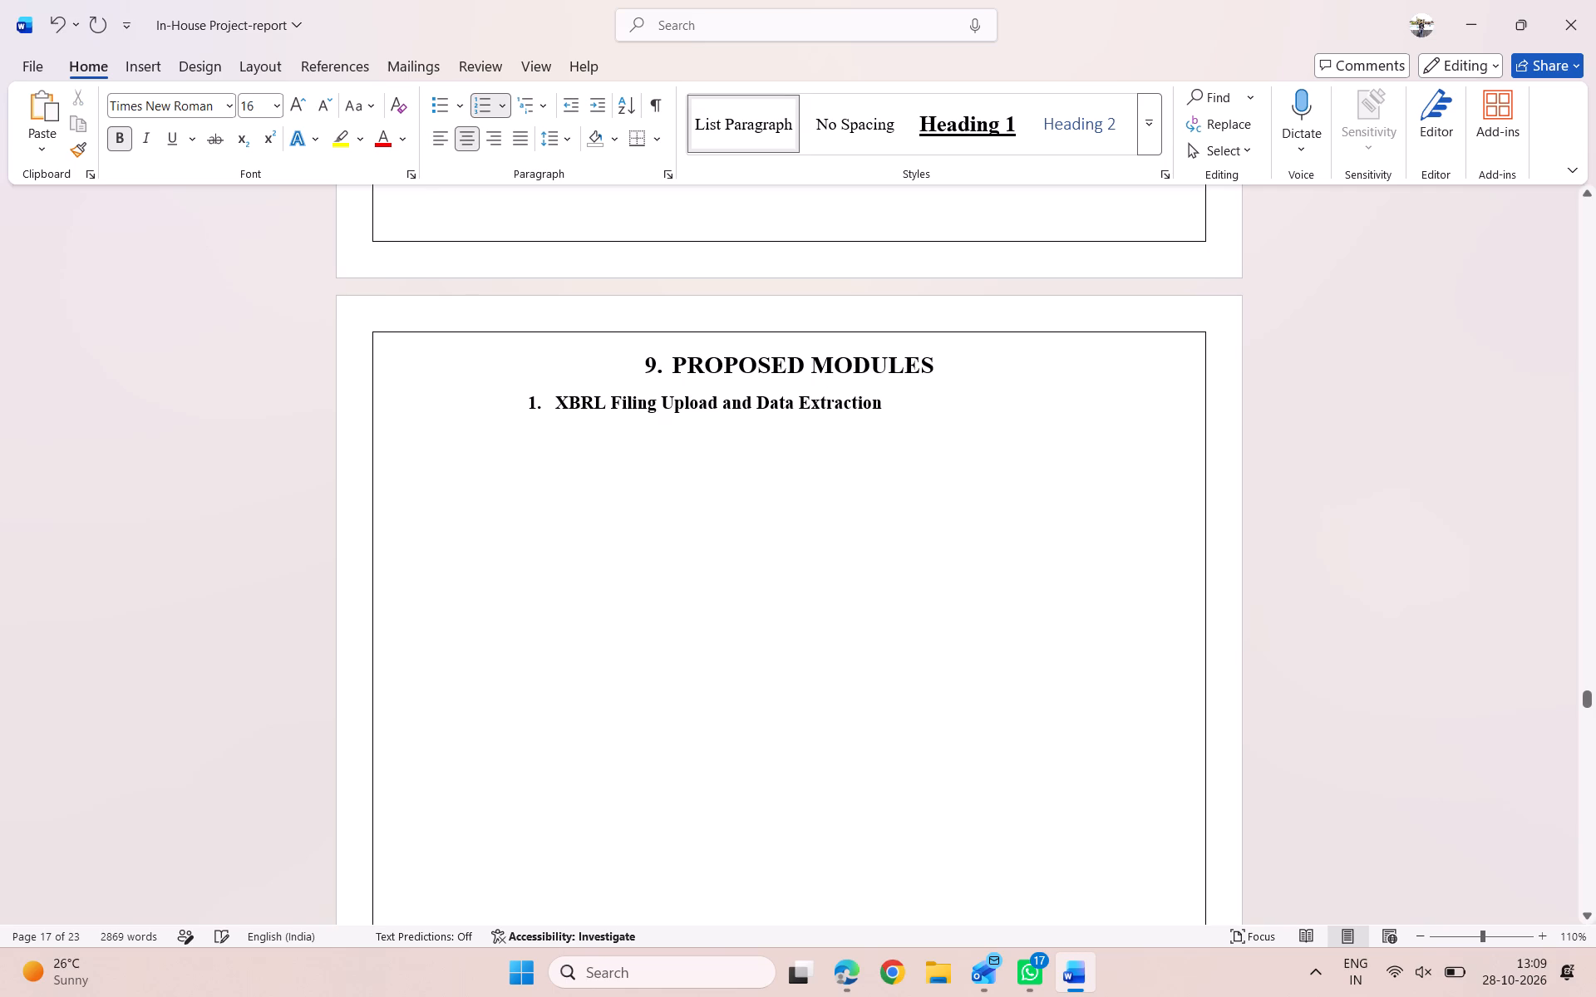
pyautogui.press('Down')
pyautogui.press('Left')
pyautogui.press('Left')
pyautogui.press('Left')
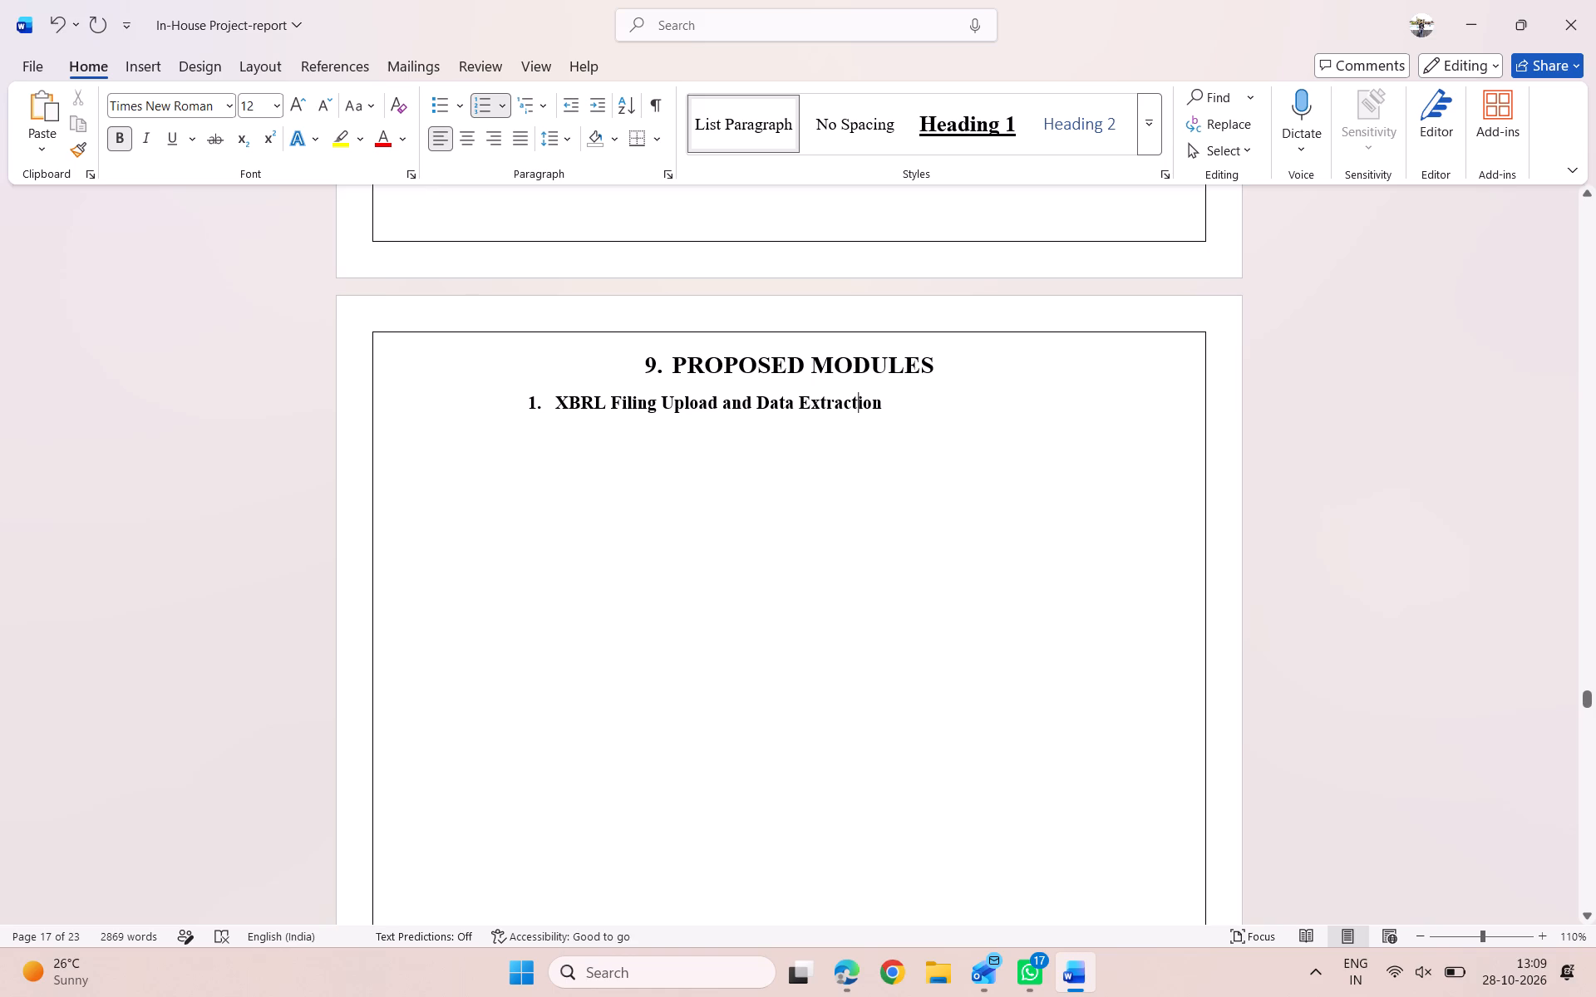
pyautogui.press('Left')
pyautogui.press('Left')
pyautogui.press('Left')
pyautogui.press('Left')
pyautogui.press('Left')
pyautogui.press('Left')
pyautogui.press('Left')
pyautogui.press('Left')
pyautogui.press('Left')
pyautogui.press('Left')
pyautogui.press('Left')
pyautogui.press('Left')
pyautogui.press('Left')
pyautogui.press('Left')
pyautogui.press('Left')
pyautogui.press('Left')
pyautogui.press('Left')
pyautogui.press('Left')
pyautogui.press('Left')
pyautogui.press('Left')
pyautogui.press('Left')
pyautogui.press('Left')
pyautogui.click(554, 400)
pyautogui.press('BackSpace')
pyautogui.press('BackSpace')
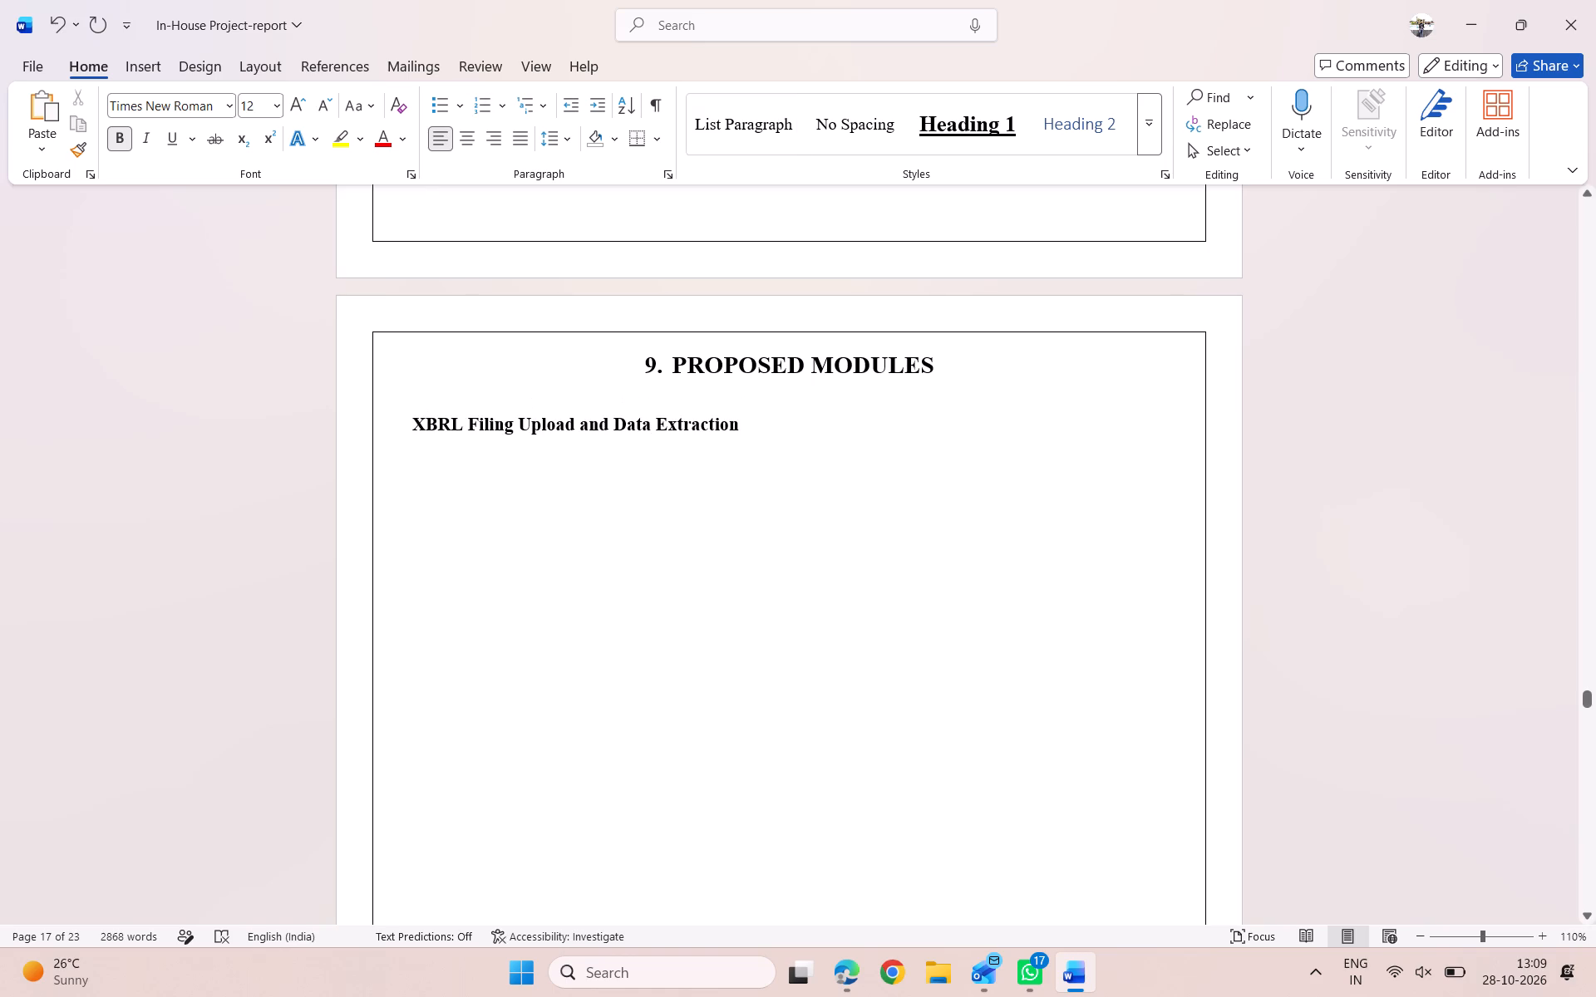
pyautogui.write('1.')
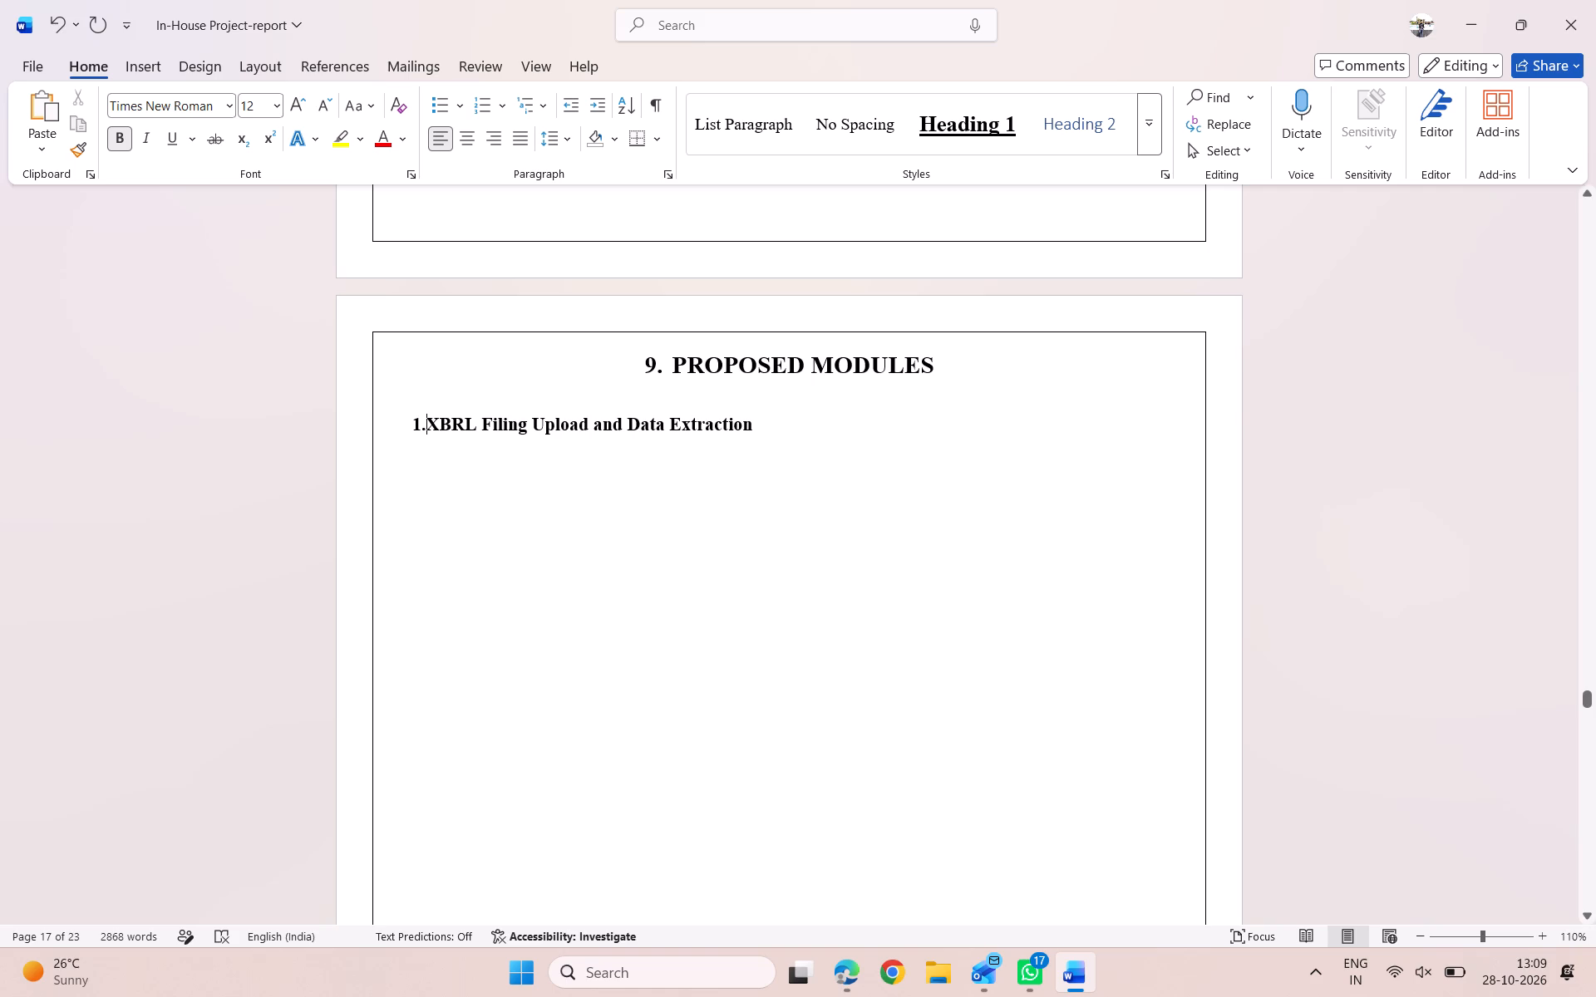
# Add a colon at the end of the "1.XBRL Filing Upload and Data Extraction" heading.
pyautogui.click(755, 423)
pyautogui.hotkey('shift', ':')
pyautogui.press('Return')
pyautogui.click(851, 975)
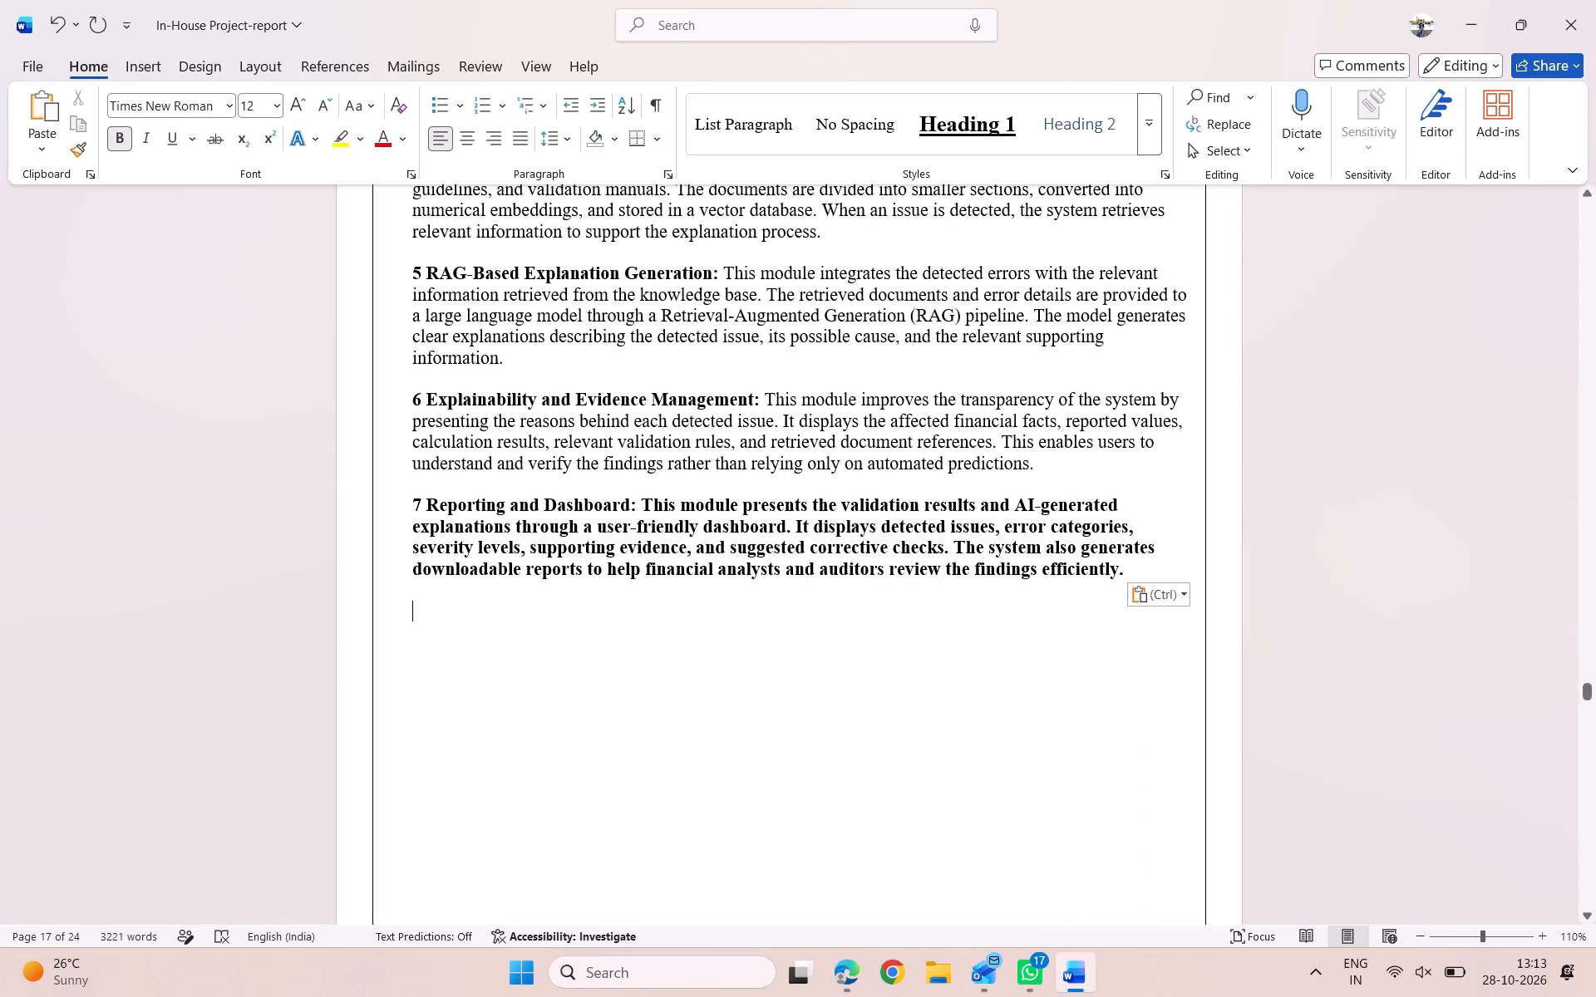
pyautogui.moveTo(1130, 571); pyautogui.dragTo(648, 503)
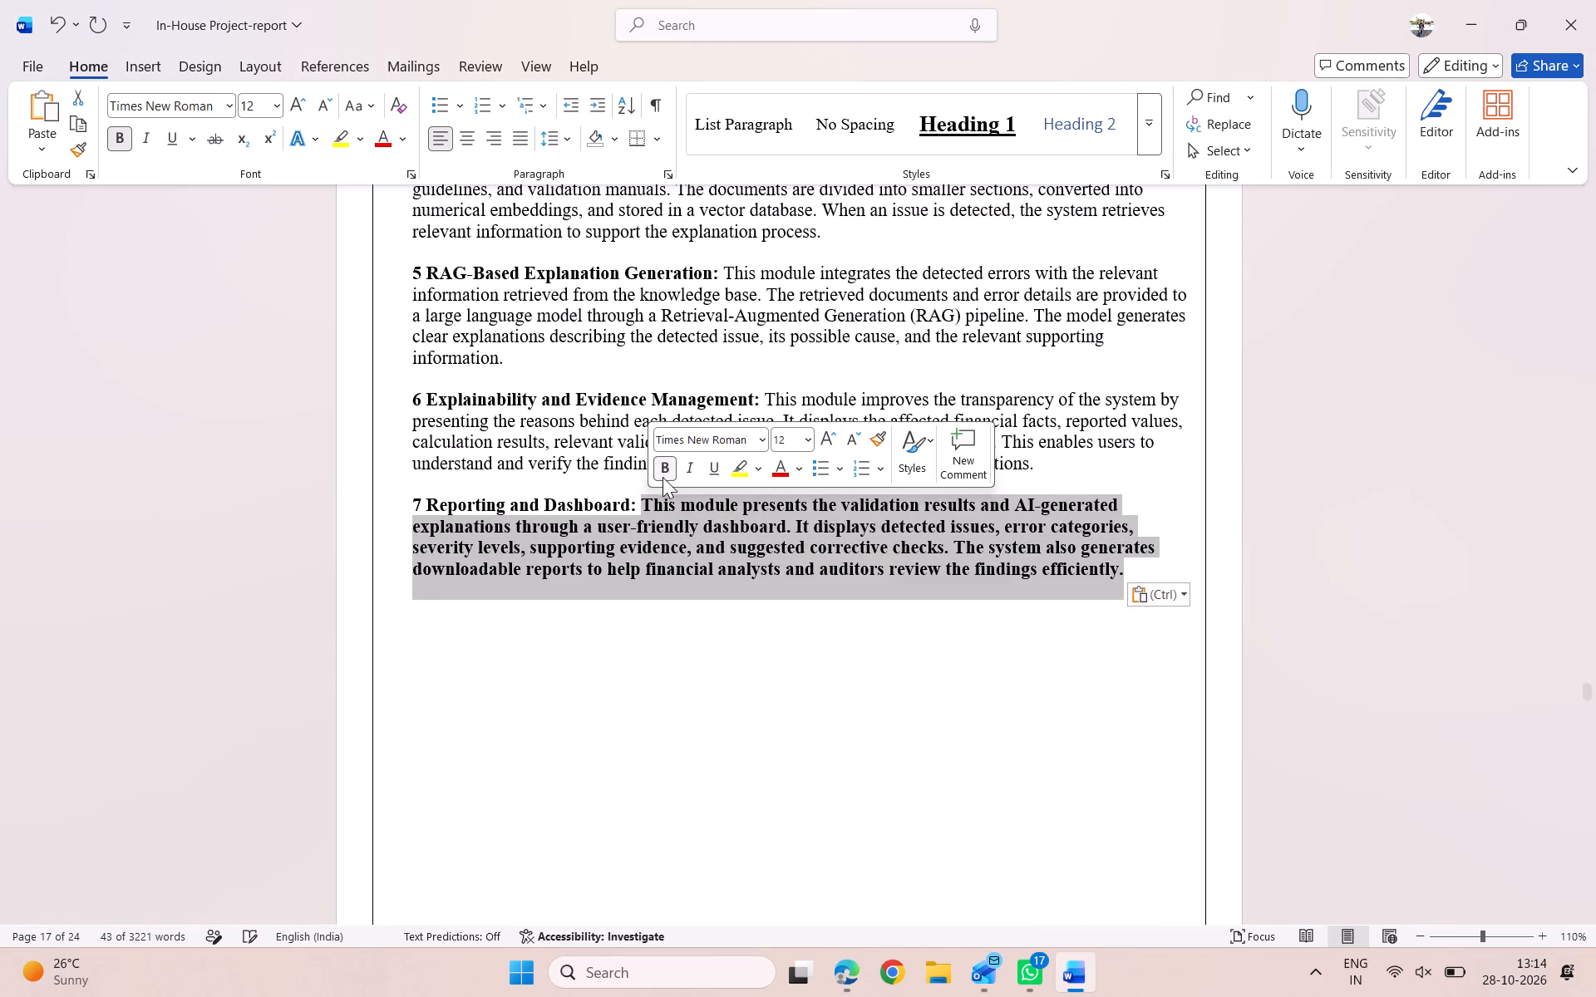
pyautogui.click(665, 469)
pyautogui.click(685, 670)
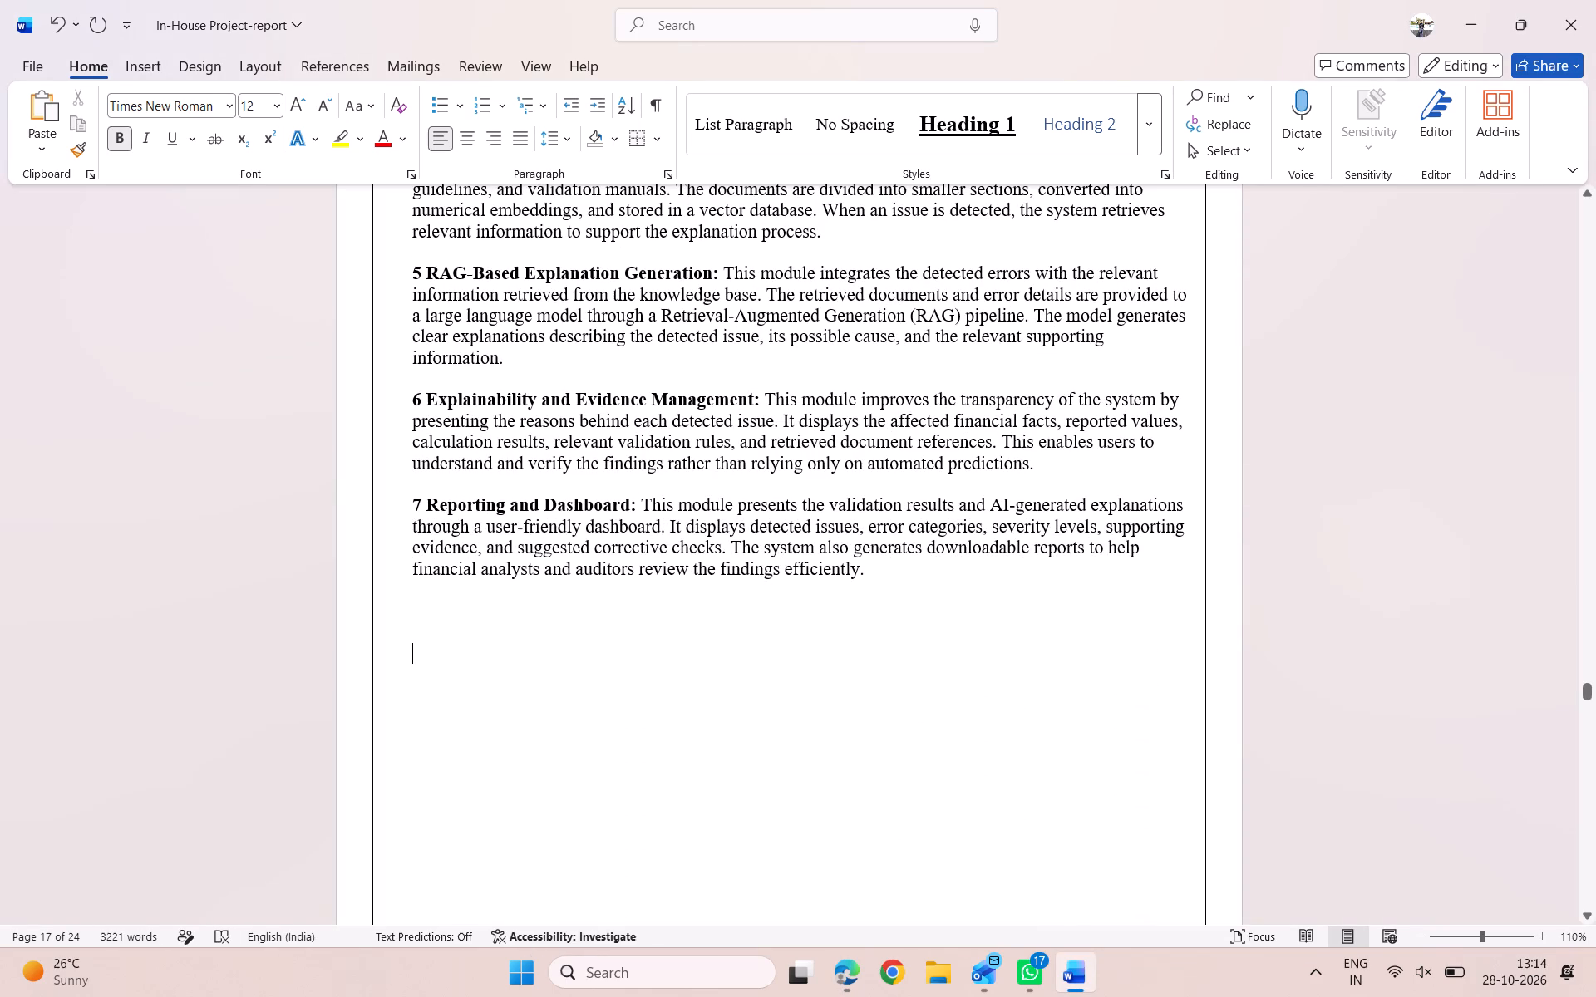
# Select the text of all seven modules under section 9 and apply Times New Roman at size 12.
pyautogui.moveTo(874, 577); pyautogui.dragTo(458, 146)
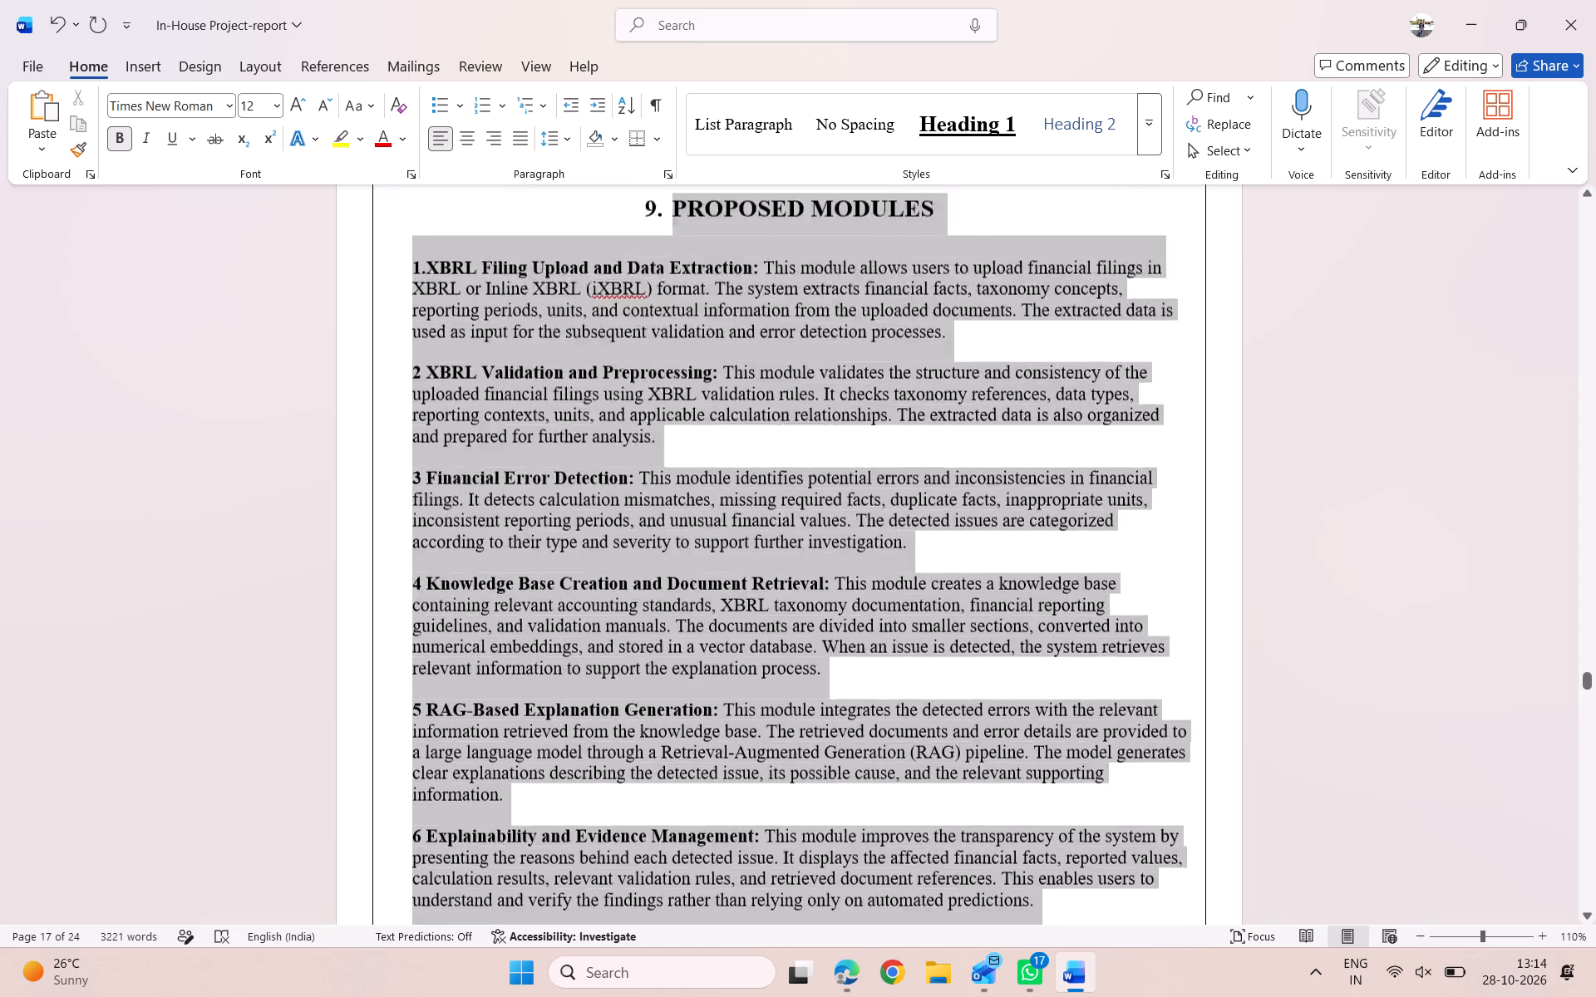
pyautogui.moveTo(458, 146); pyautogui.dragTo(400, 429)
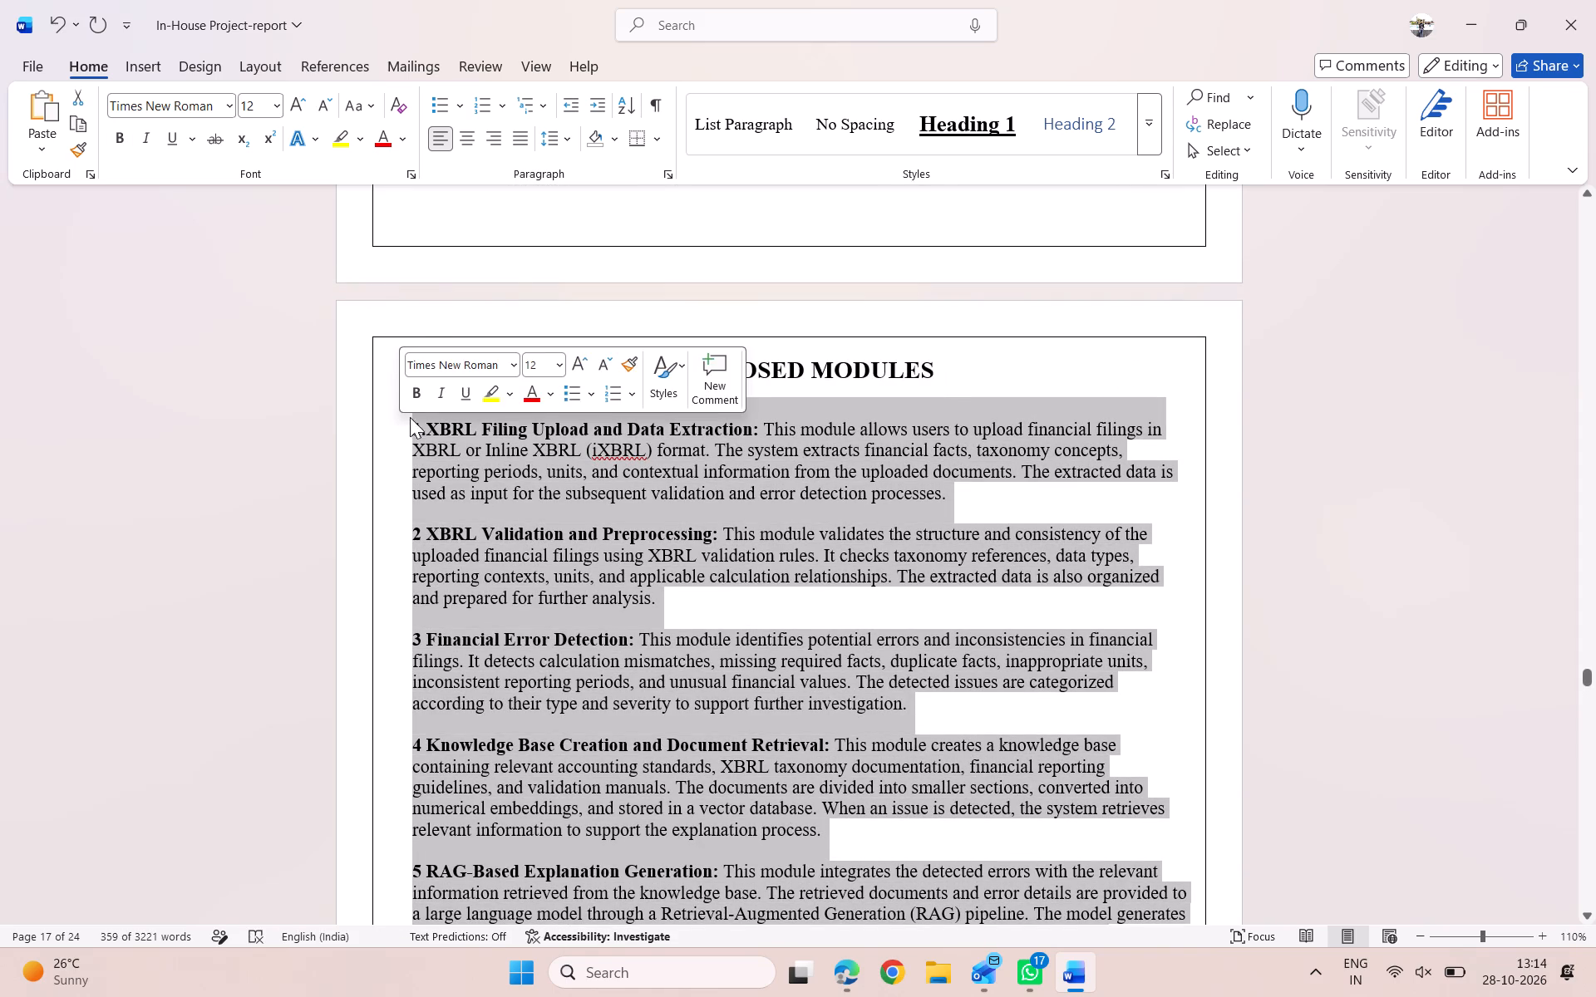
pyautogui.click(562, 369)
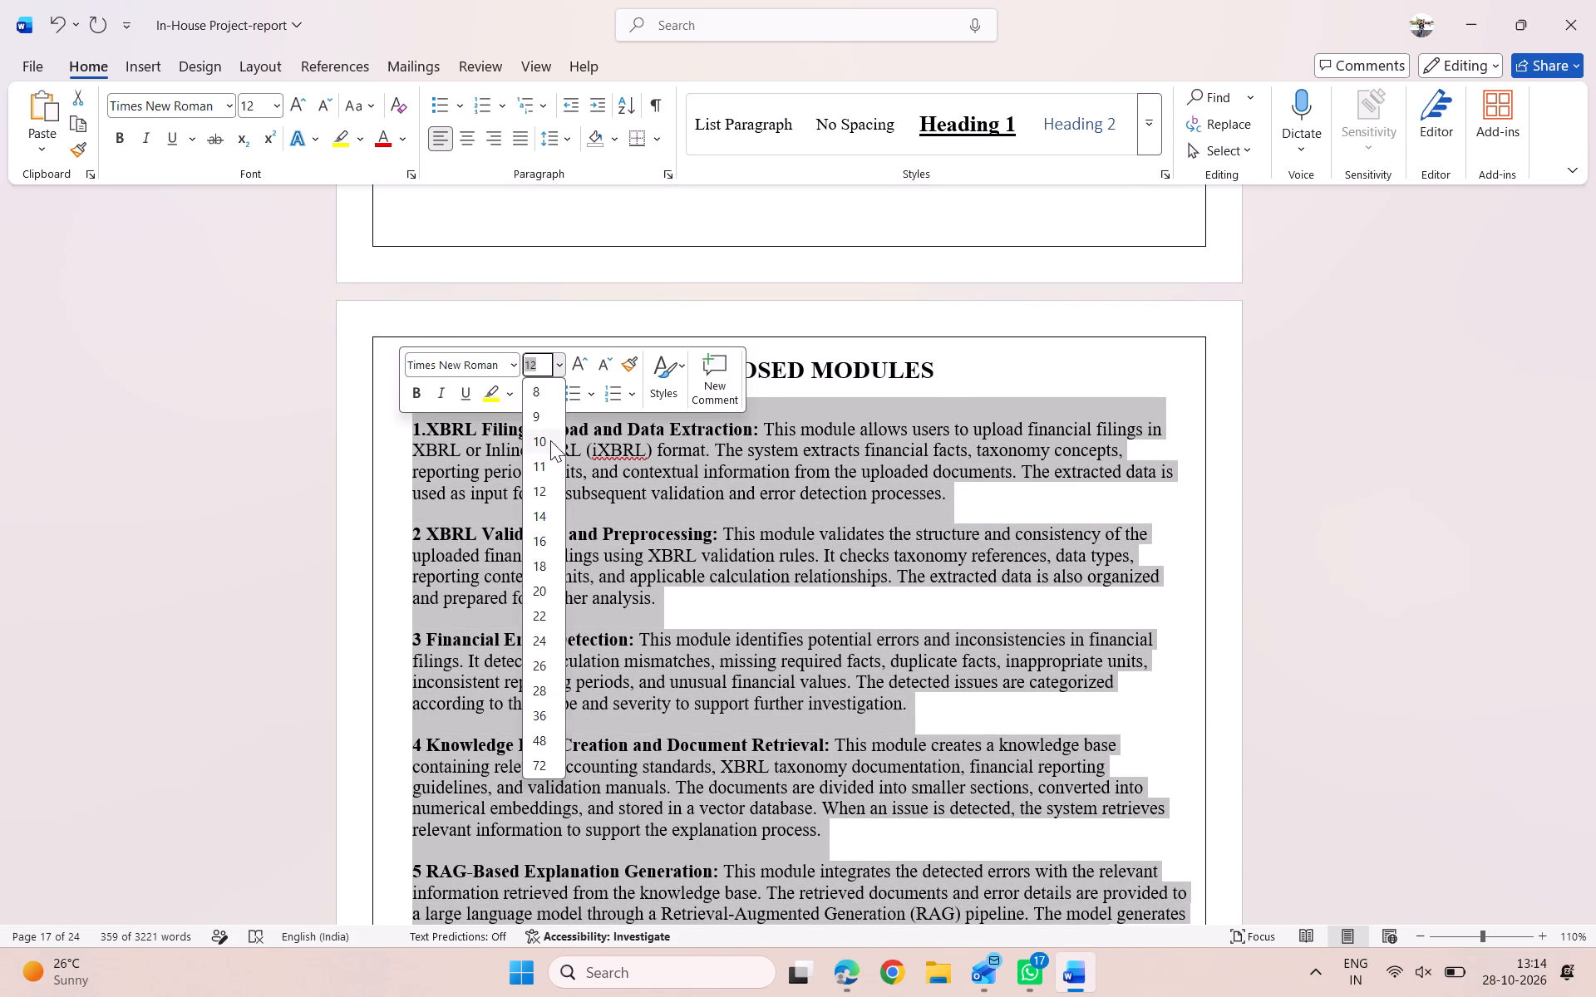
pyautogui.click(544, 491)
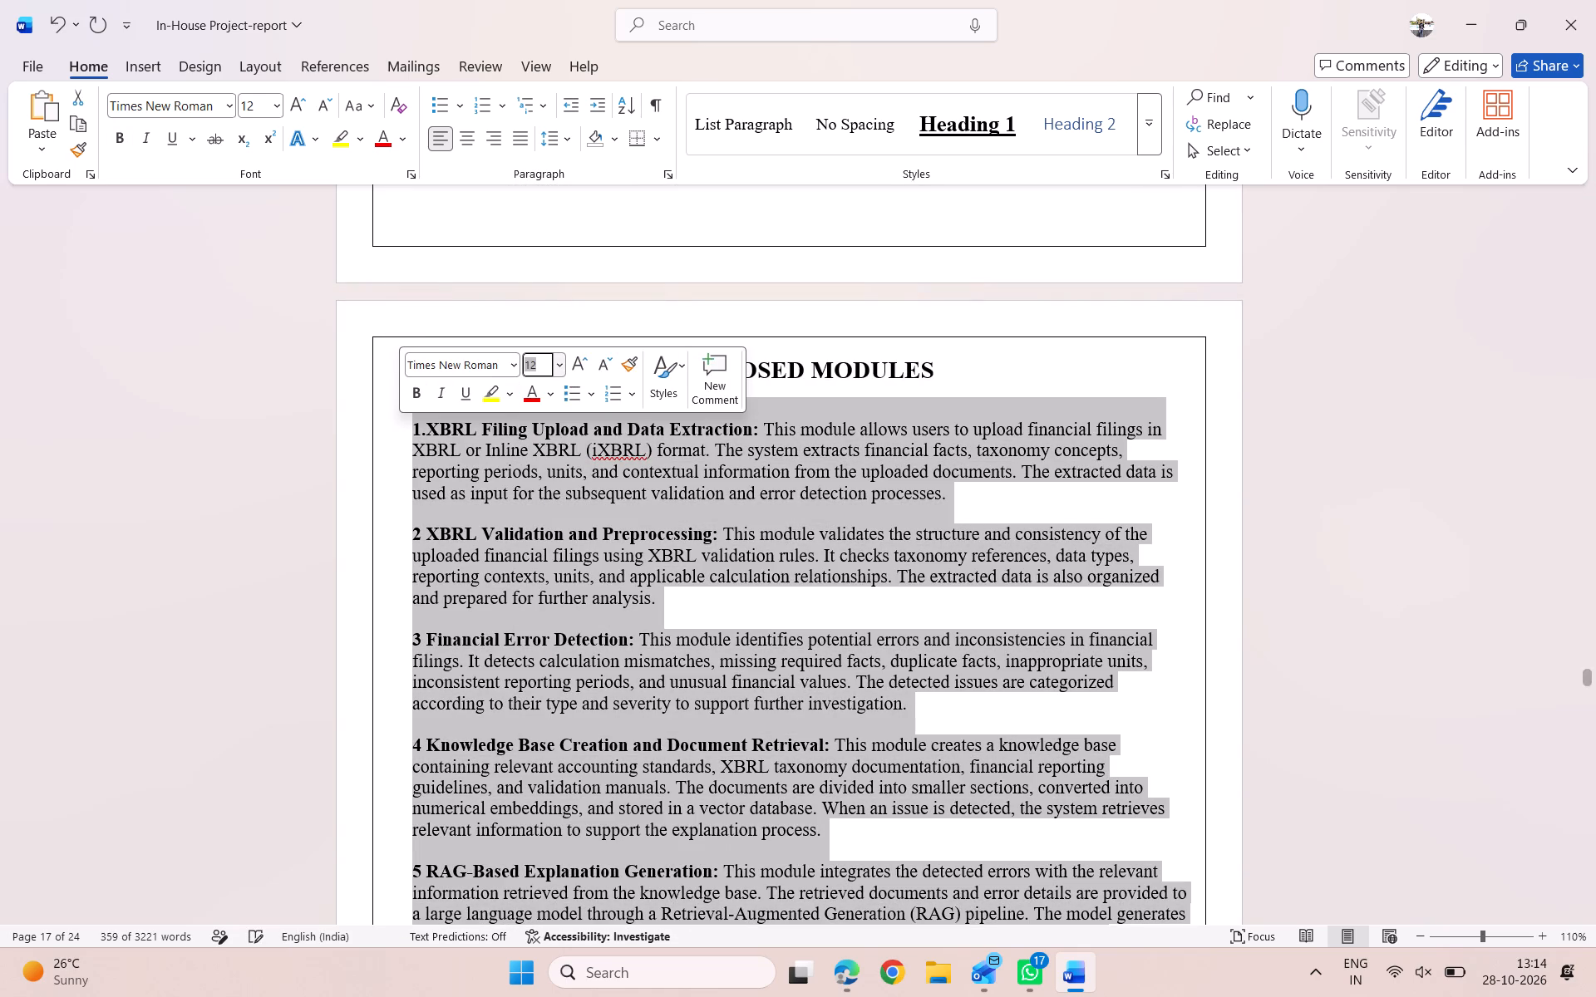
pyautogui.click(456, 370)
pyautogui.write('time')
pyautogui.press('Return')
# Set the line spacing of the seven selected module paragraphs to 1.5.
pyautogui.scroll(-1, 566, 134)
pyautogui.keyDown('ctrl'); pyautogui.scroll(1, 566, 134); pyautogui.keyUp('ctrl')
pyautogui.keyDown('ctrl'); pyautogui.scroll(-1, 566, 134); pyautogui.keyUp('ctrl')
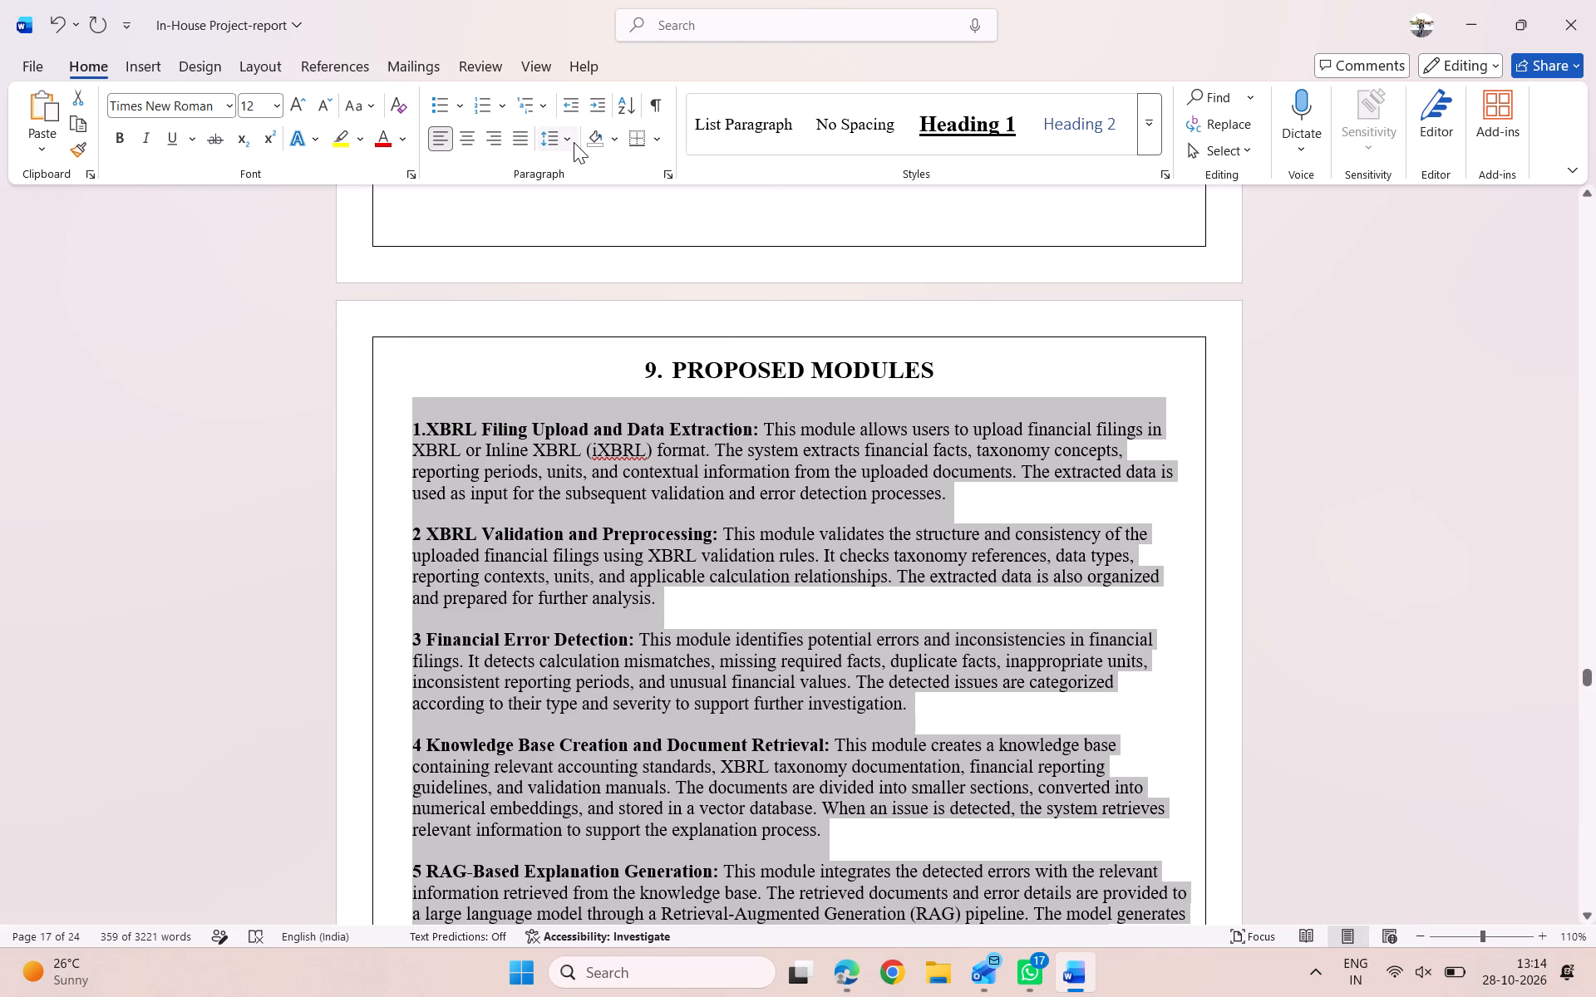
pyautogui.click(574, 142)
pyautogui.click(588, 223)
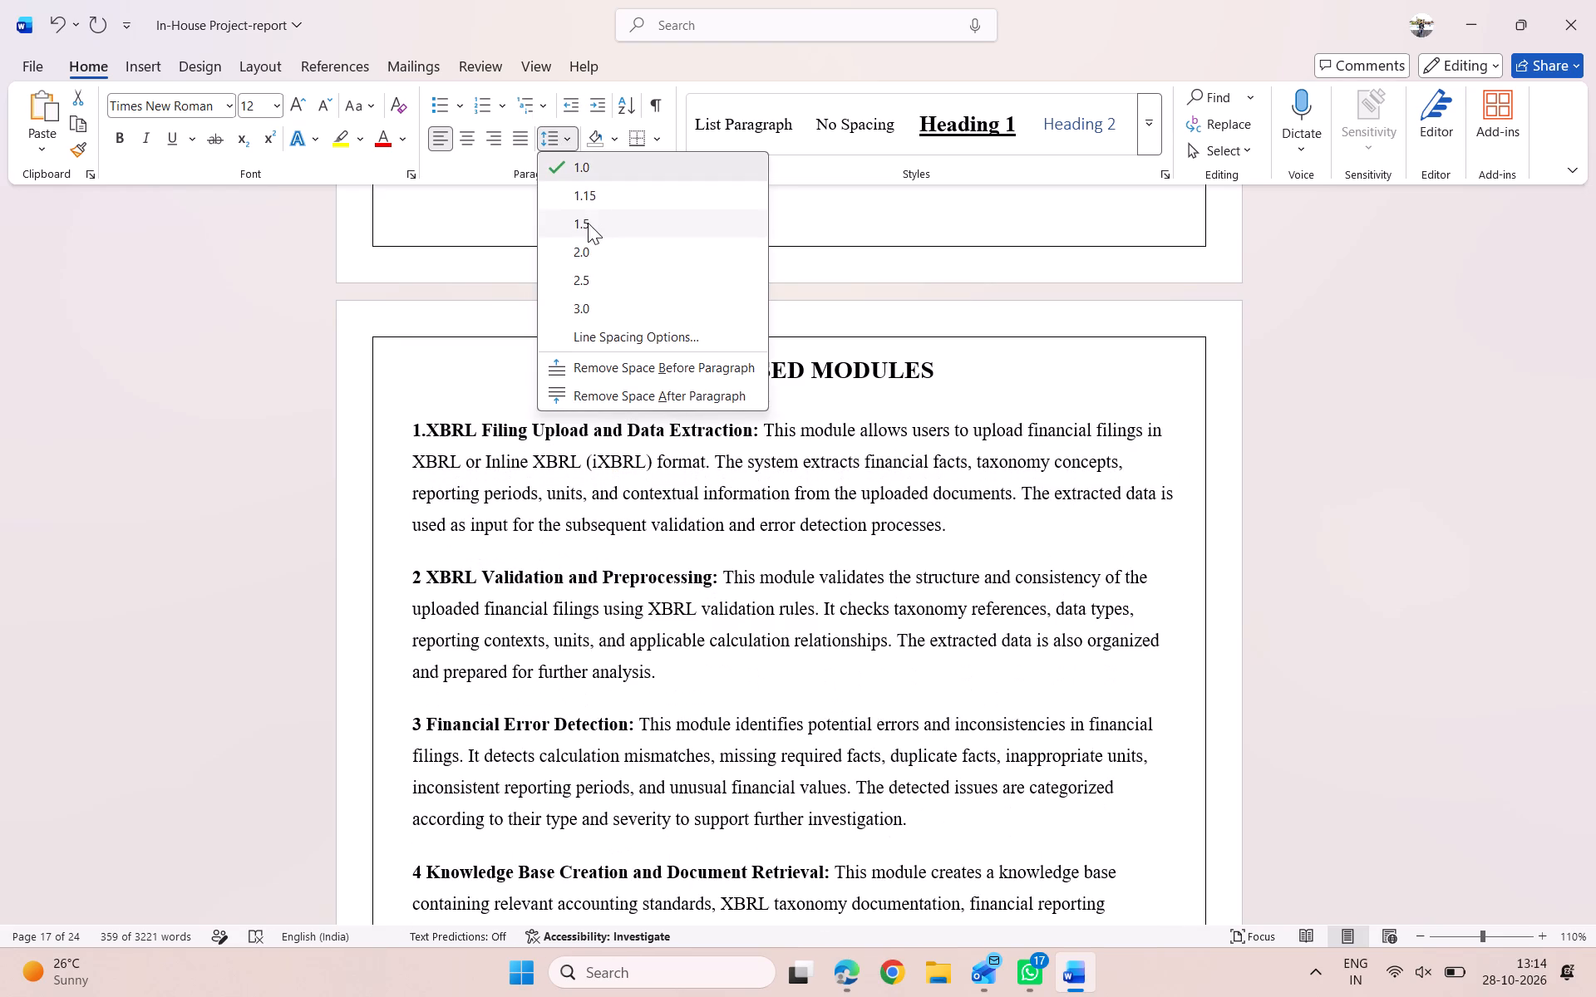
pyautogui.click(806, 489)
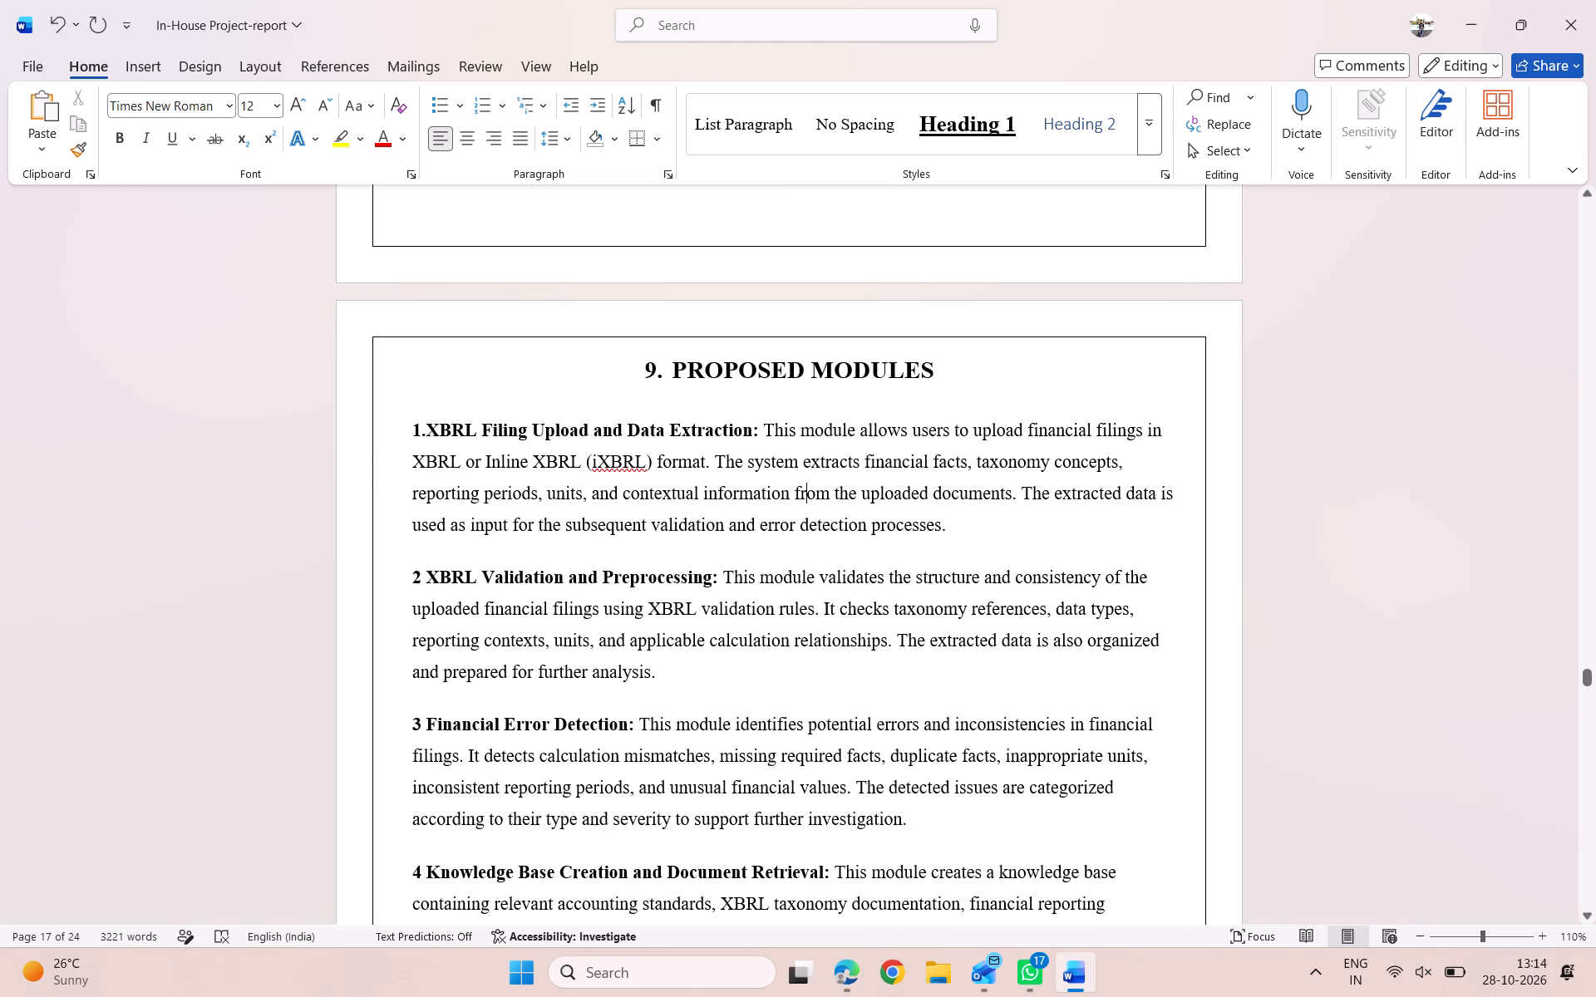
# Delete the blank page between module 7 and the "NOVELTY OF THE IDEA / PROJECT" heading.
pyautogui.scroll(-6, 786, 564)
pyautogui.scroll(1, 786, 564)
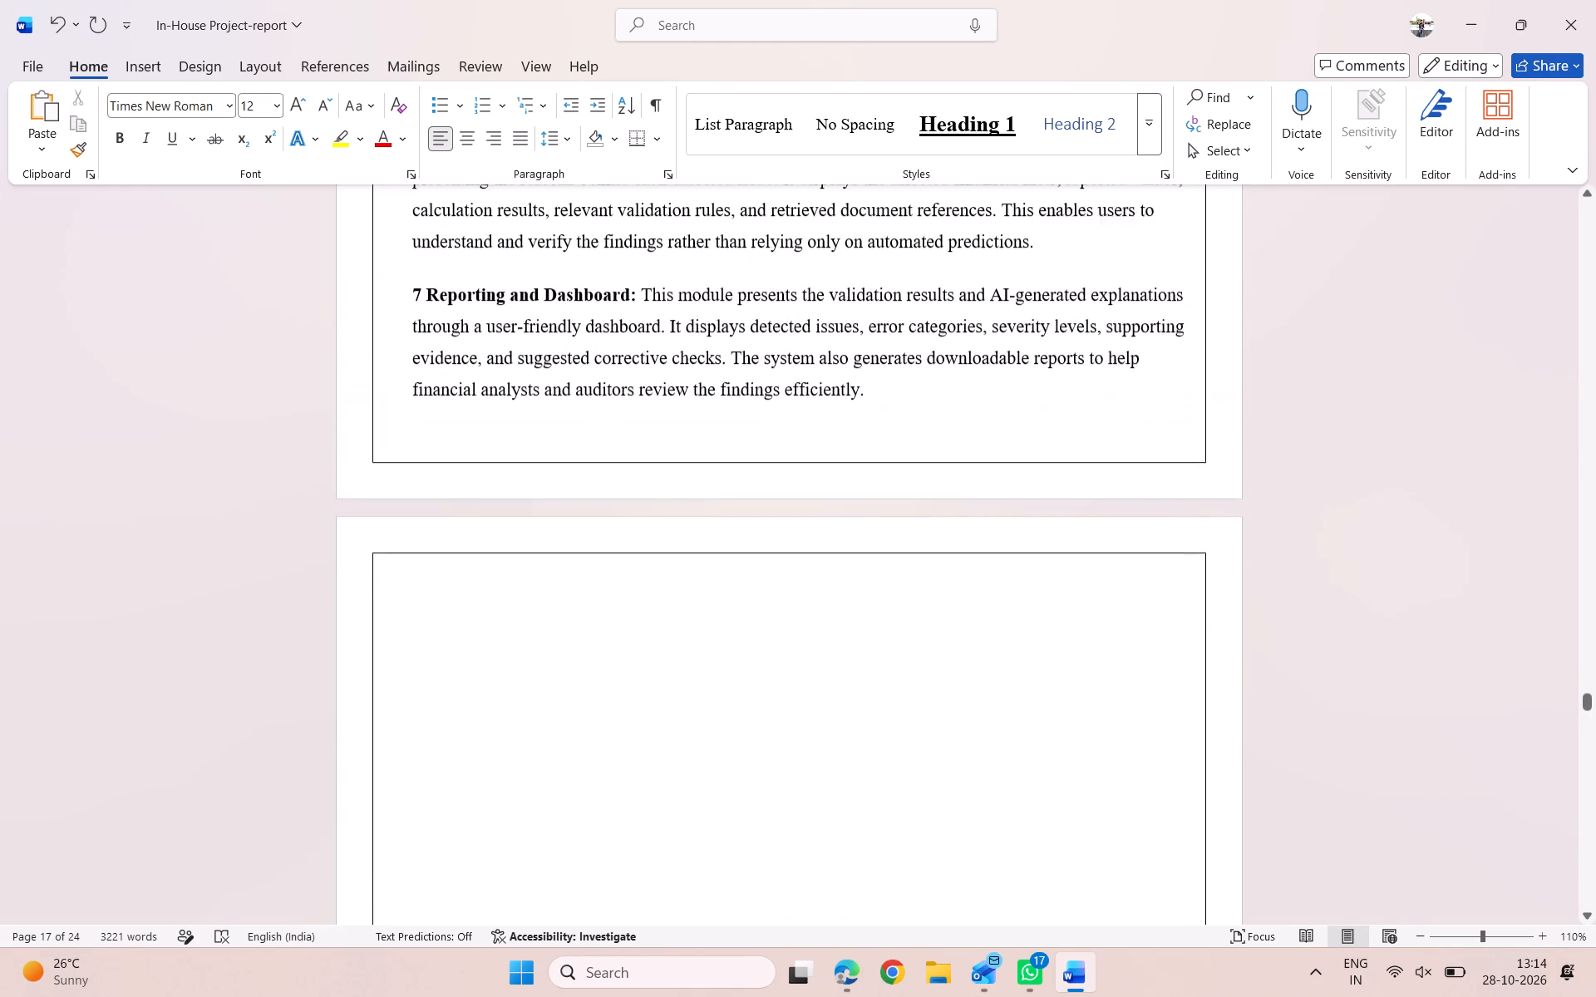
pyautogui.scroll(1, 786, 564)
pyautogui.scroll(-1, 786, 564)
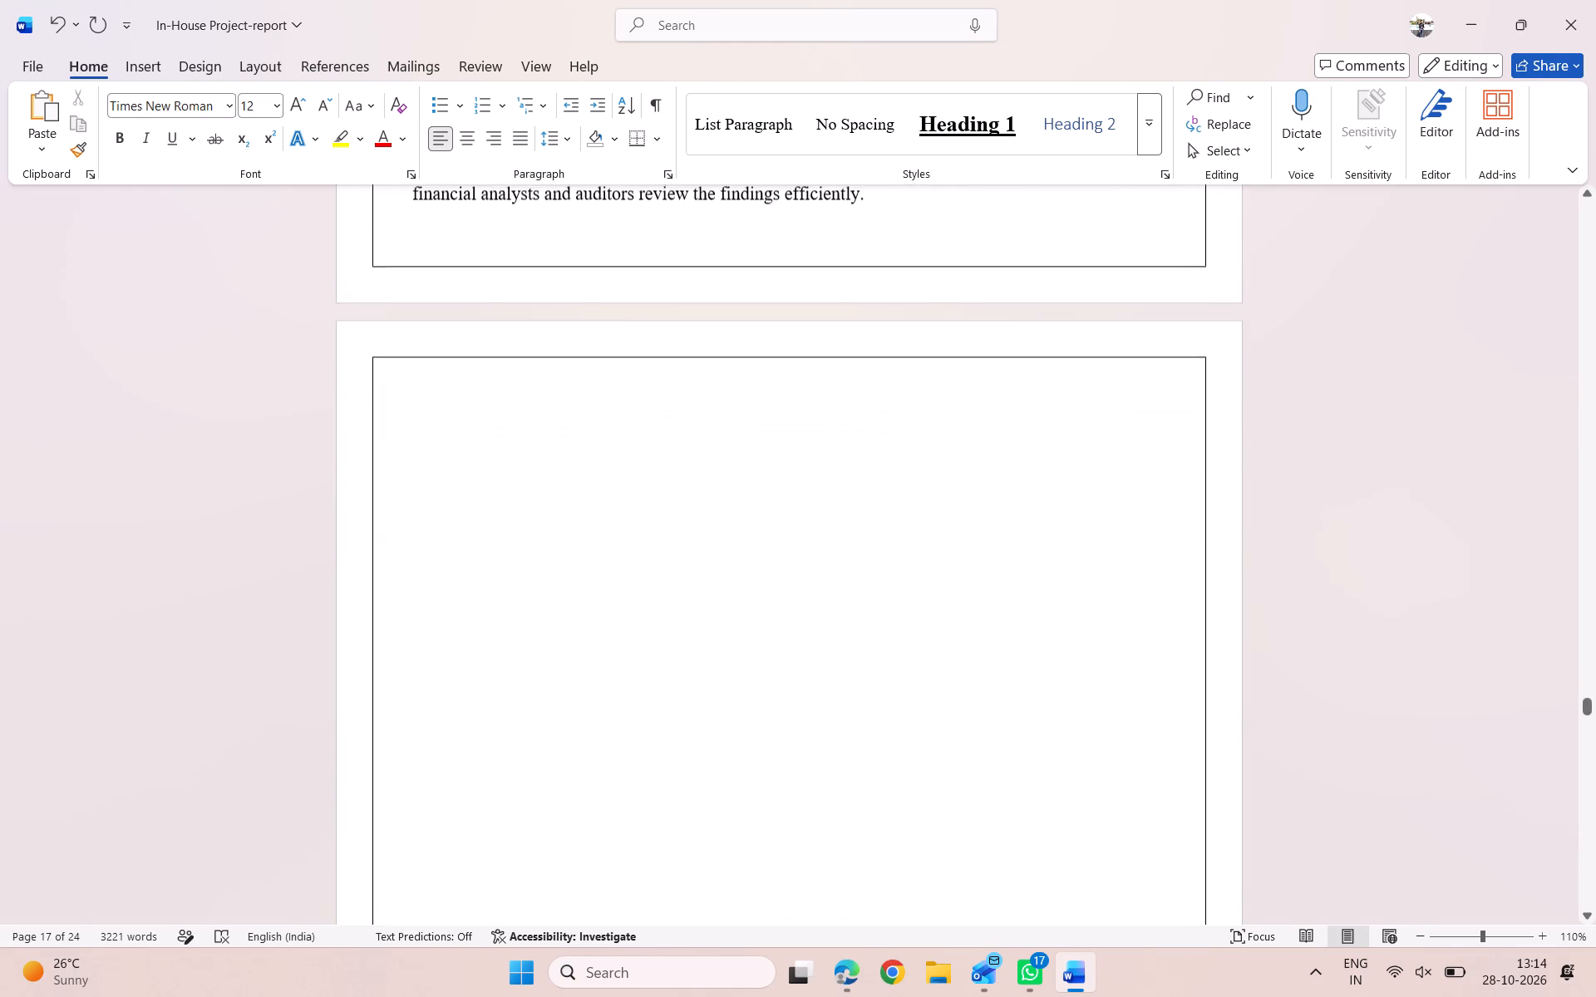
pyautogui.scroll(-2, 786, 564)
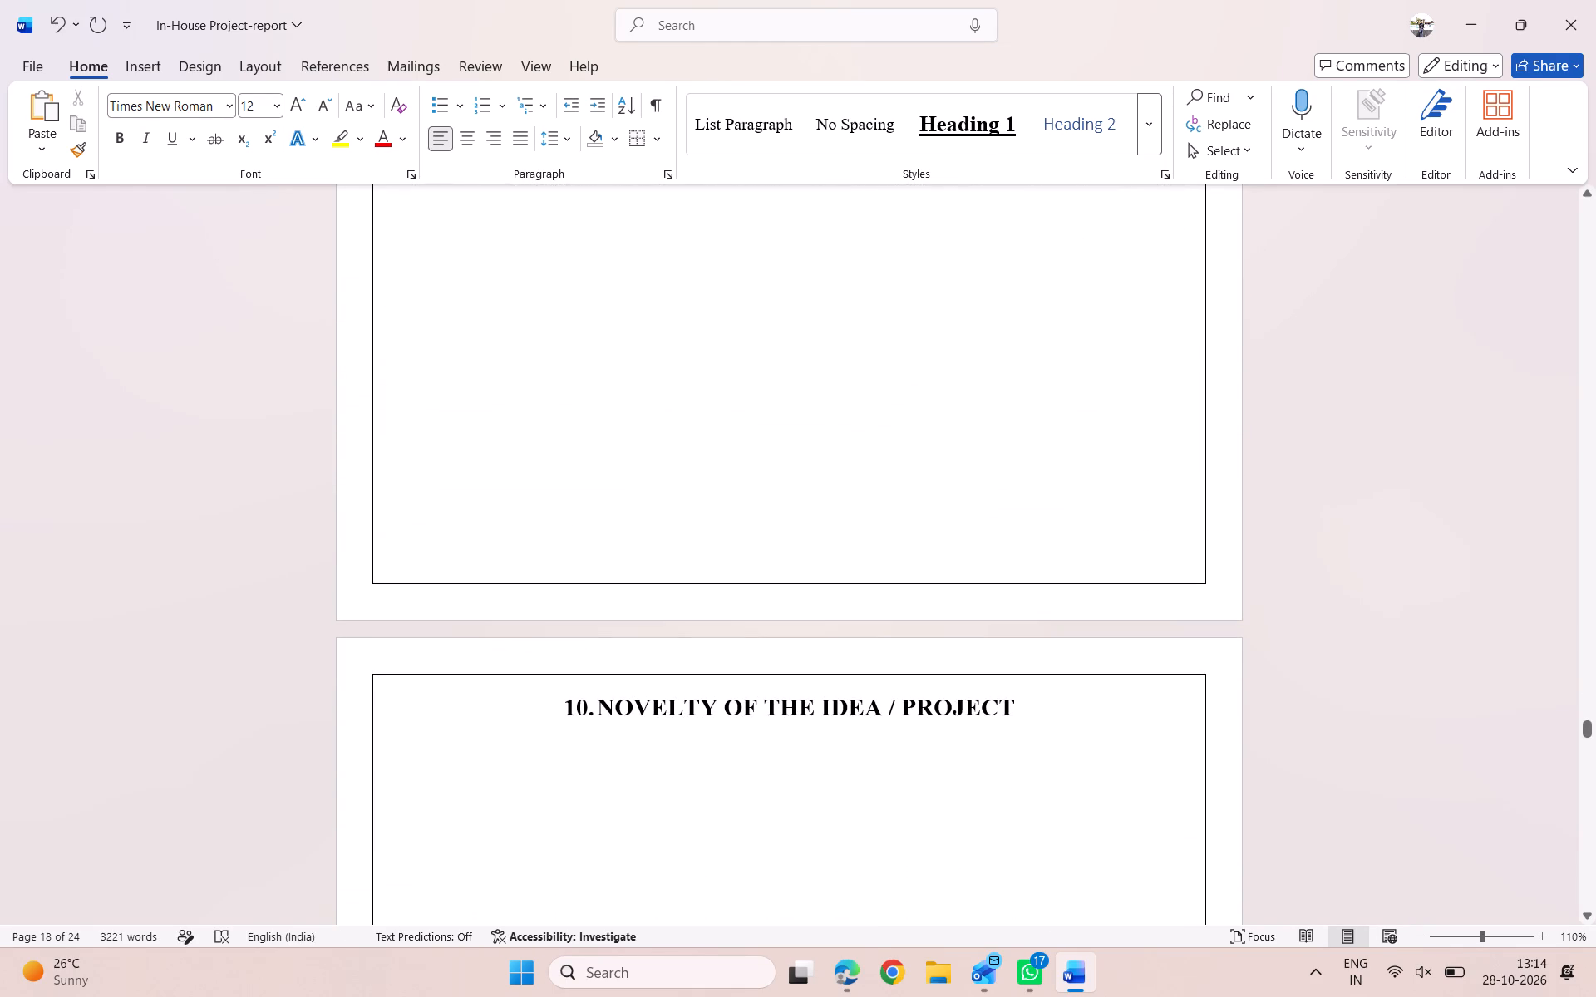
pyautogui.click(558, 704)
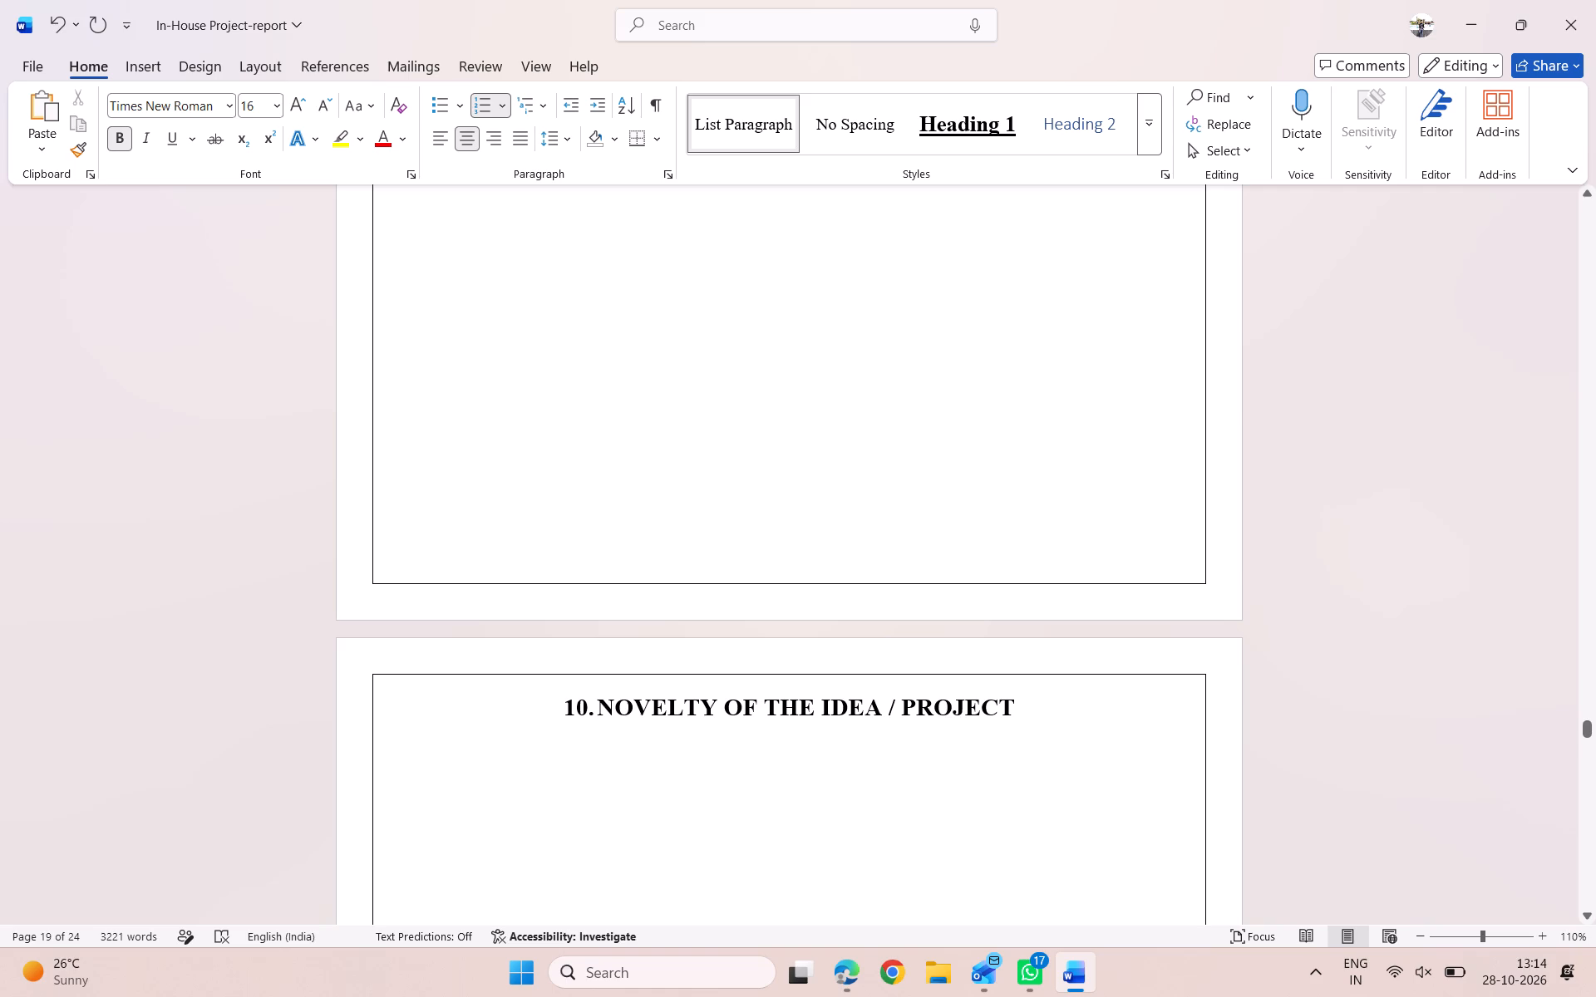
pyautogui.scroll(3, 653, 489)
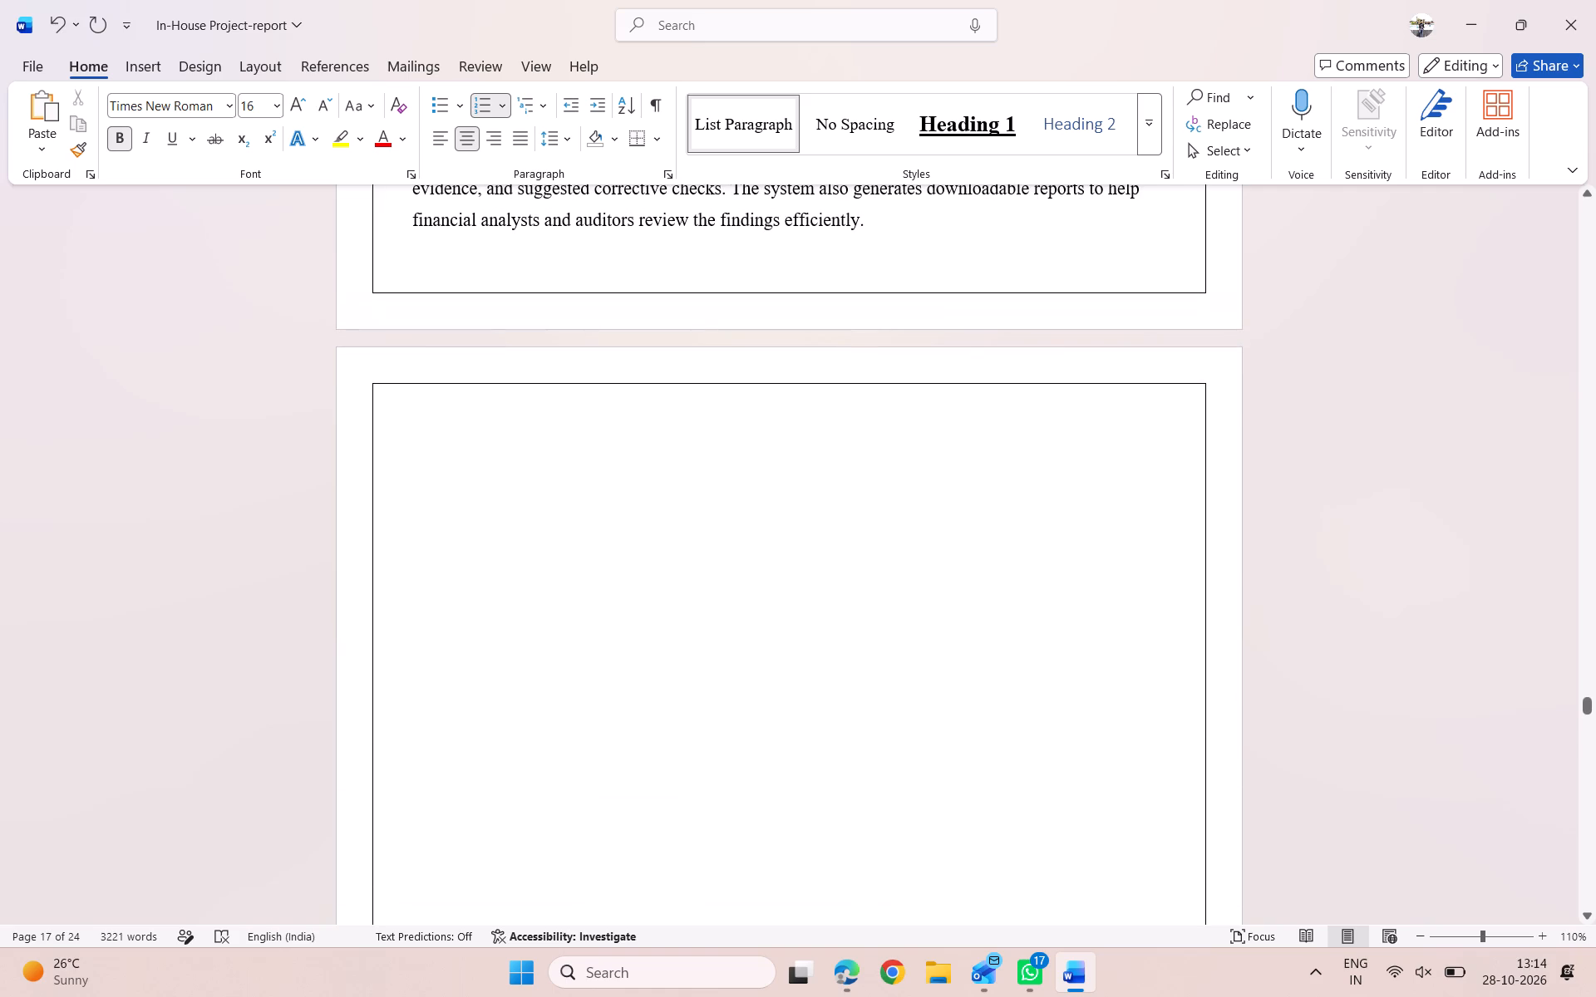
pyautogui.click(398, 393)
pyautogui.press('Delete')
pyautogui.press('Delete')
pyautogui.press('Delete')
pyautogui.press('Delete')
pyautogui.press('Delete')
pyautogui.press('Delete')
pyautogui.press('Delete')
pyautogui.press('Delete')
pyautogui.press('Delete')
pyautogui.press('Delete')
pyautogui.press('Delete')
pyautogui.press('Delete')
pyautogui.press('Delete')
pyautogui.press('Delete')
pyautogui.press('Delete')
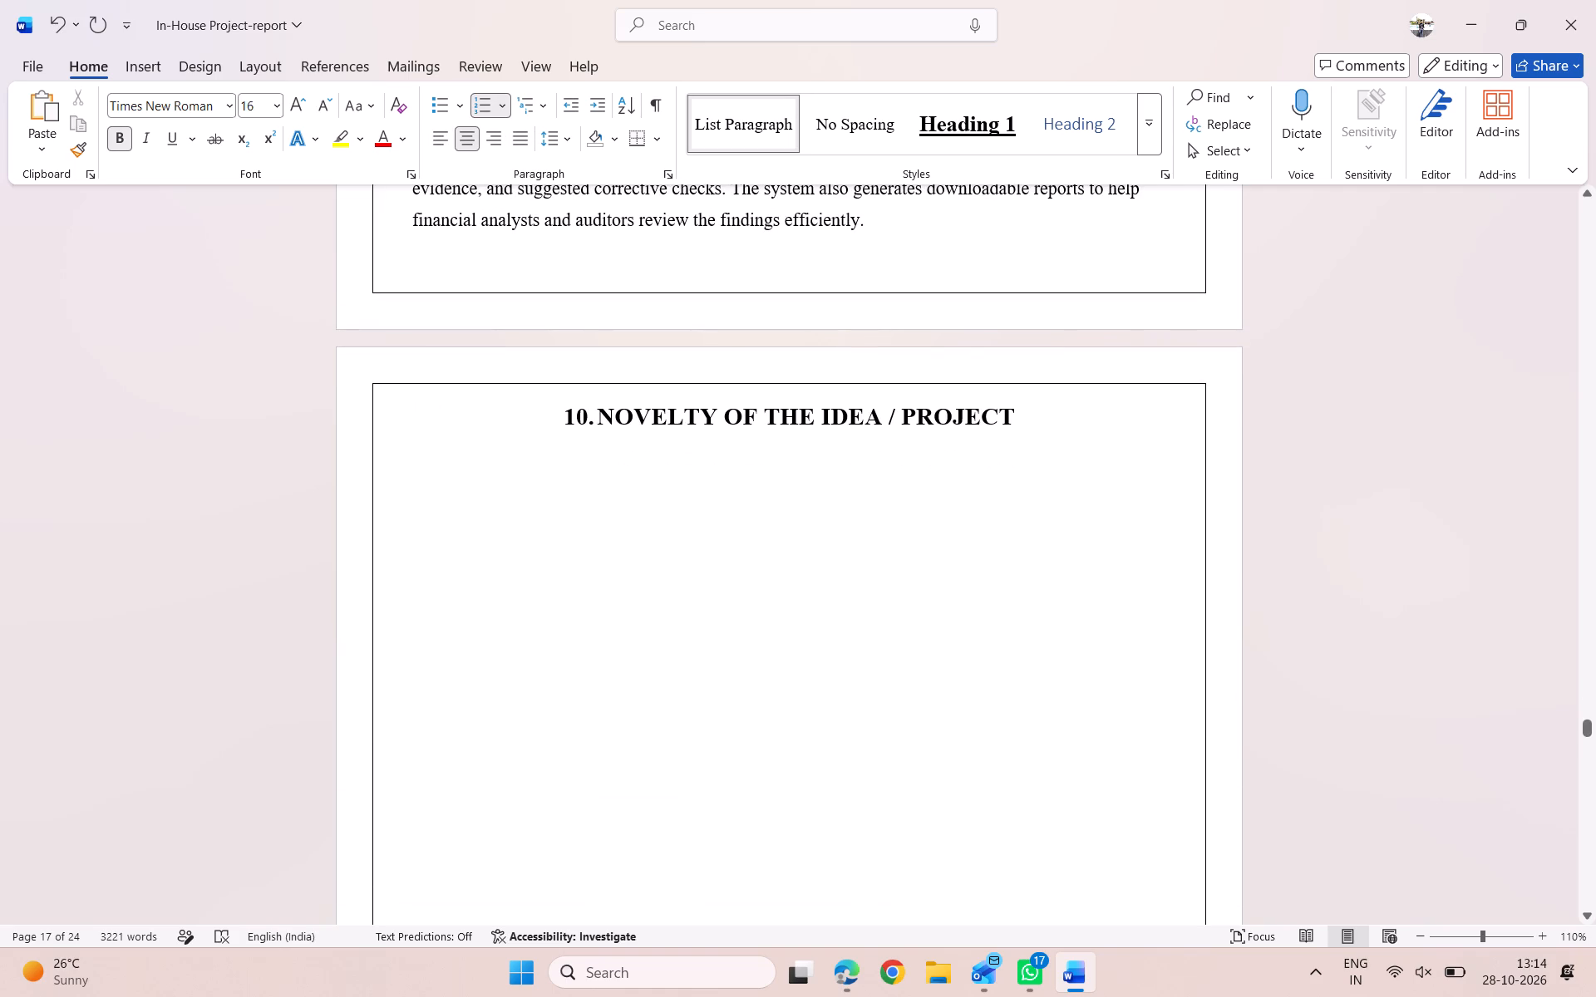
# Review the page layout from the Proposed Modules section through the Novelty and Conclusion headings.
pyautogui.scroll(1, 398, 393)
pyautogui.scroll(-4, 398, 393)
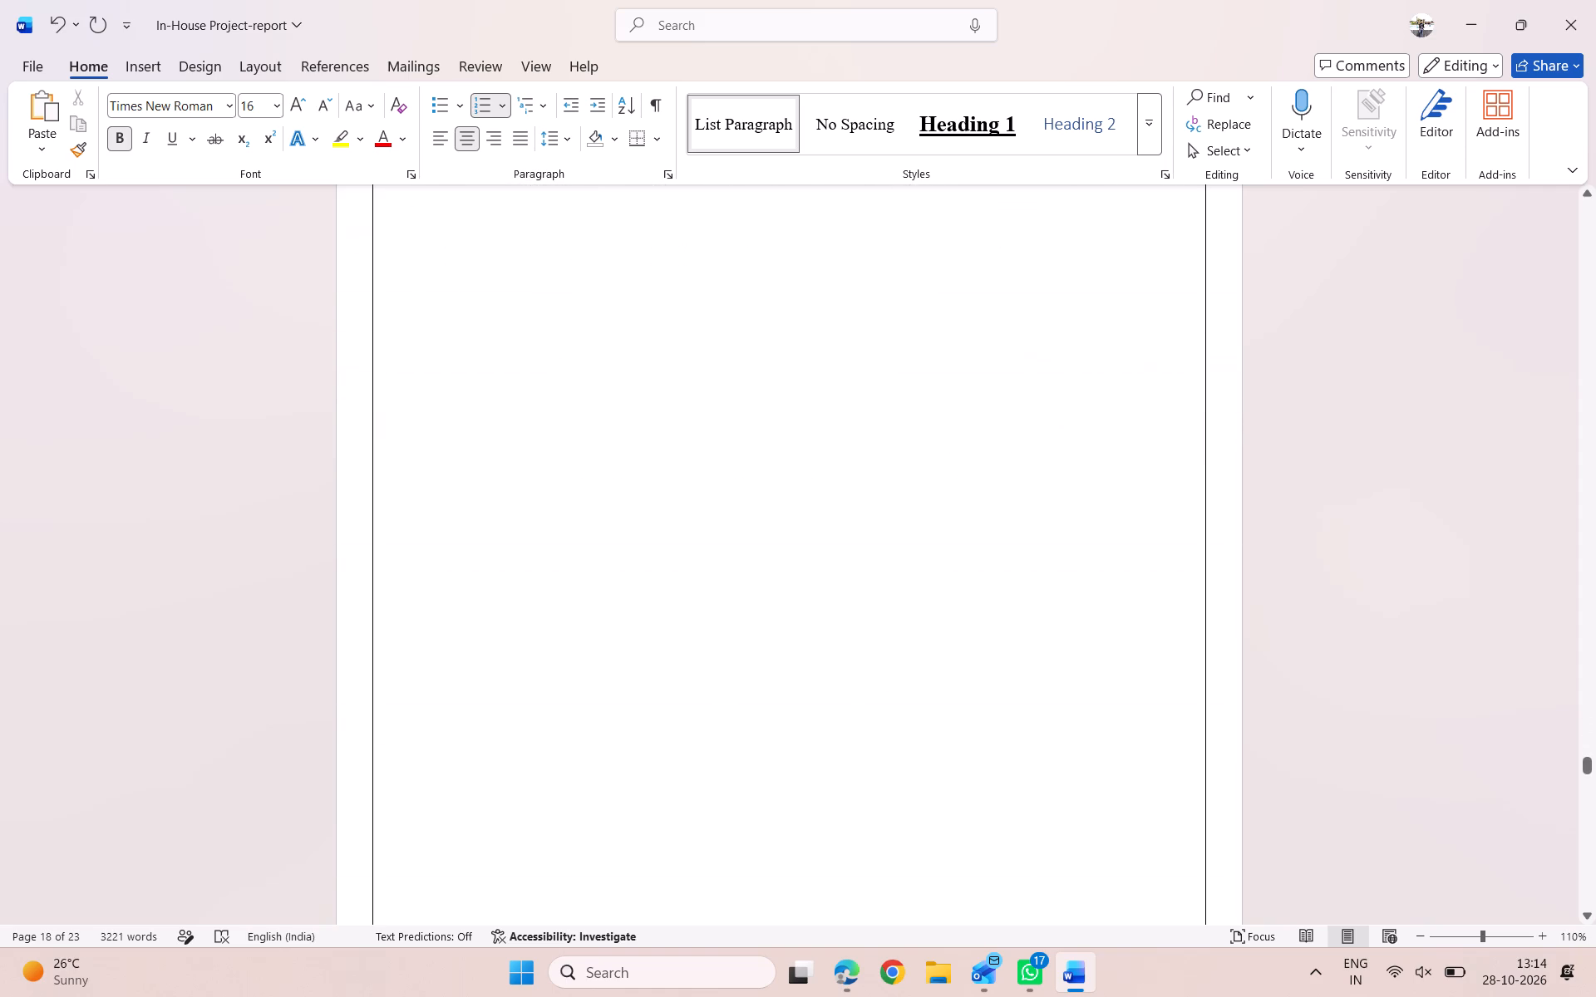
pyautogui.scroll(-2, 398, 393)
pyautogui.scroll(3, 398, 393)
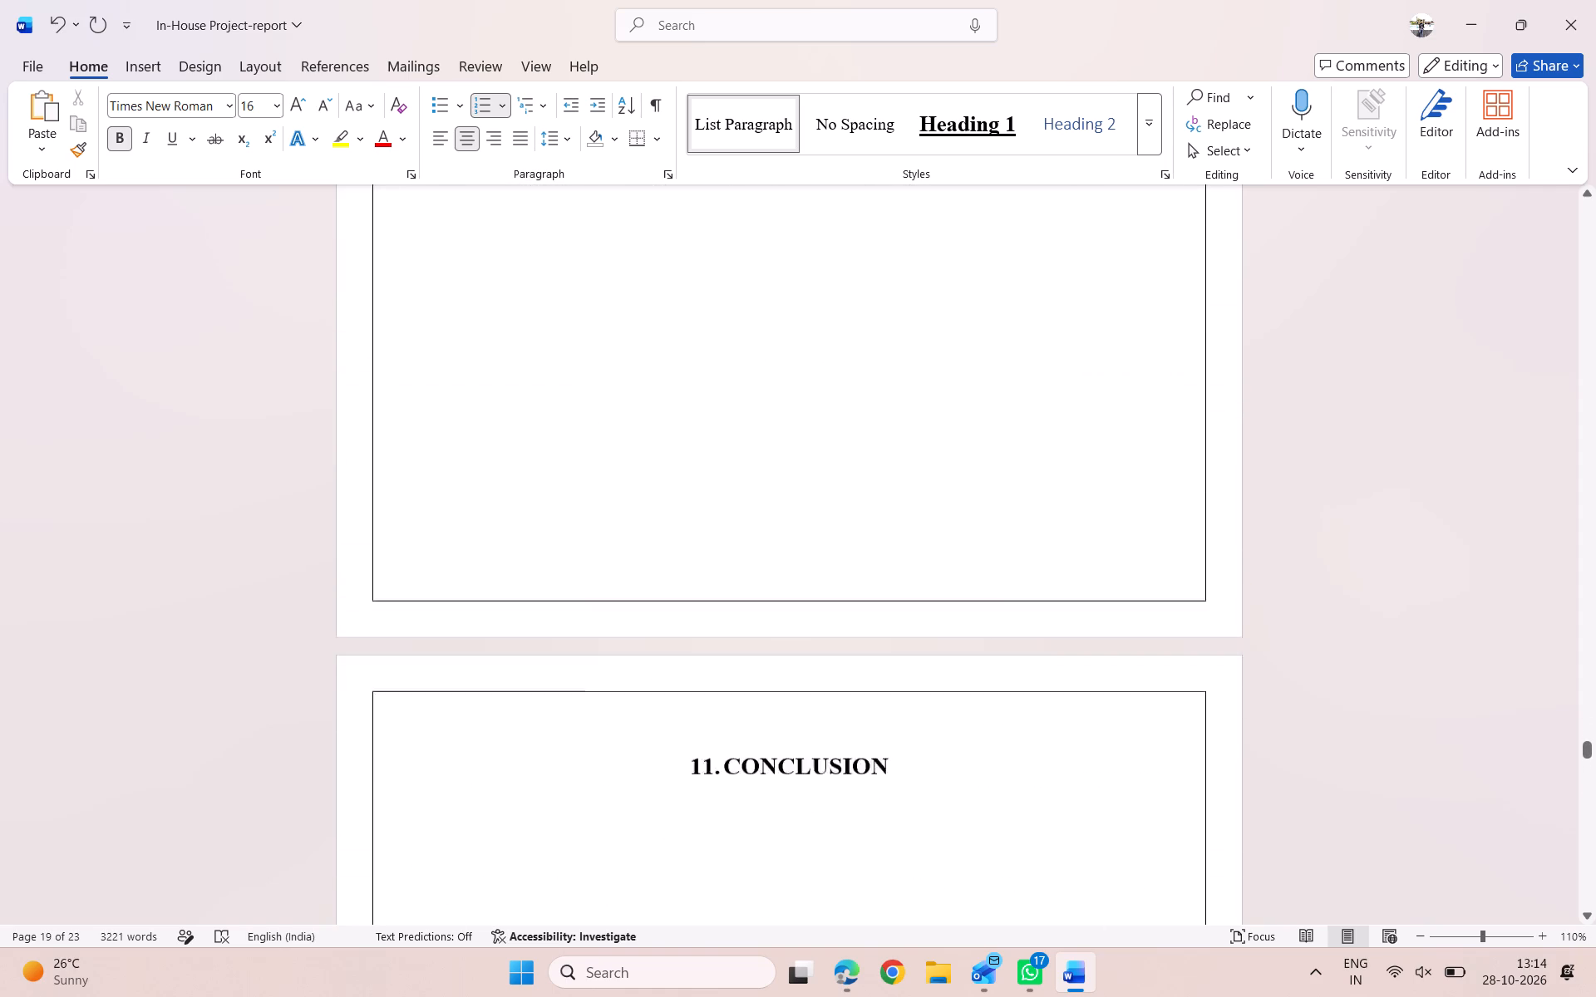
pyautogui.scroll(1, 398, 393)
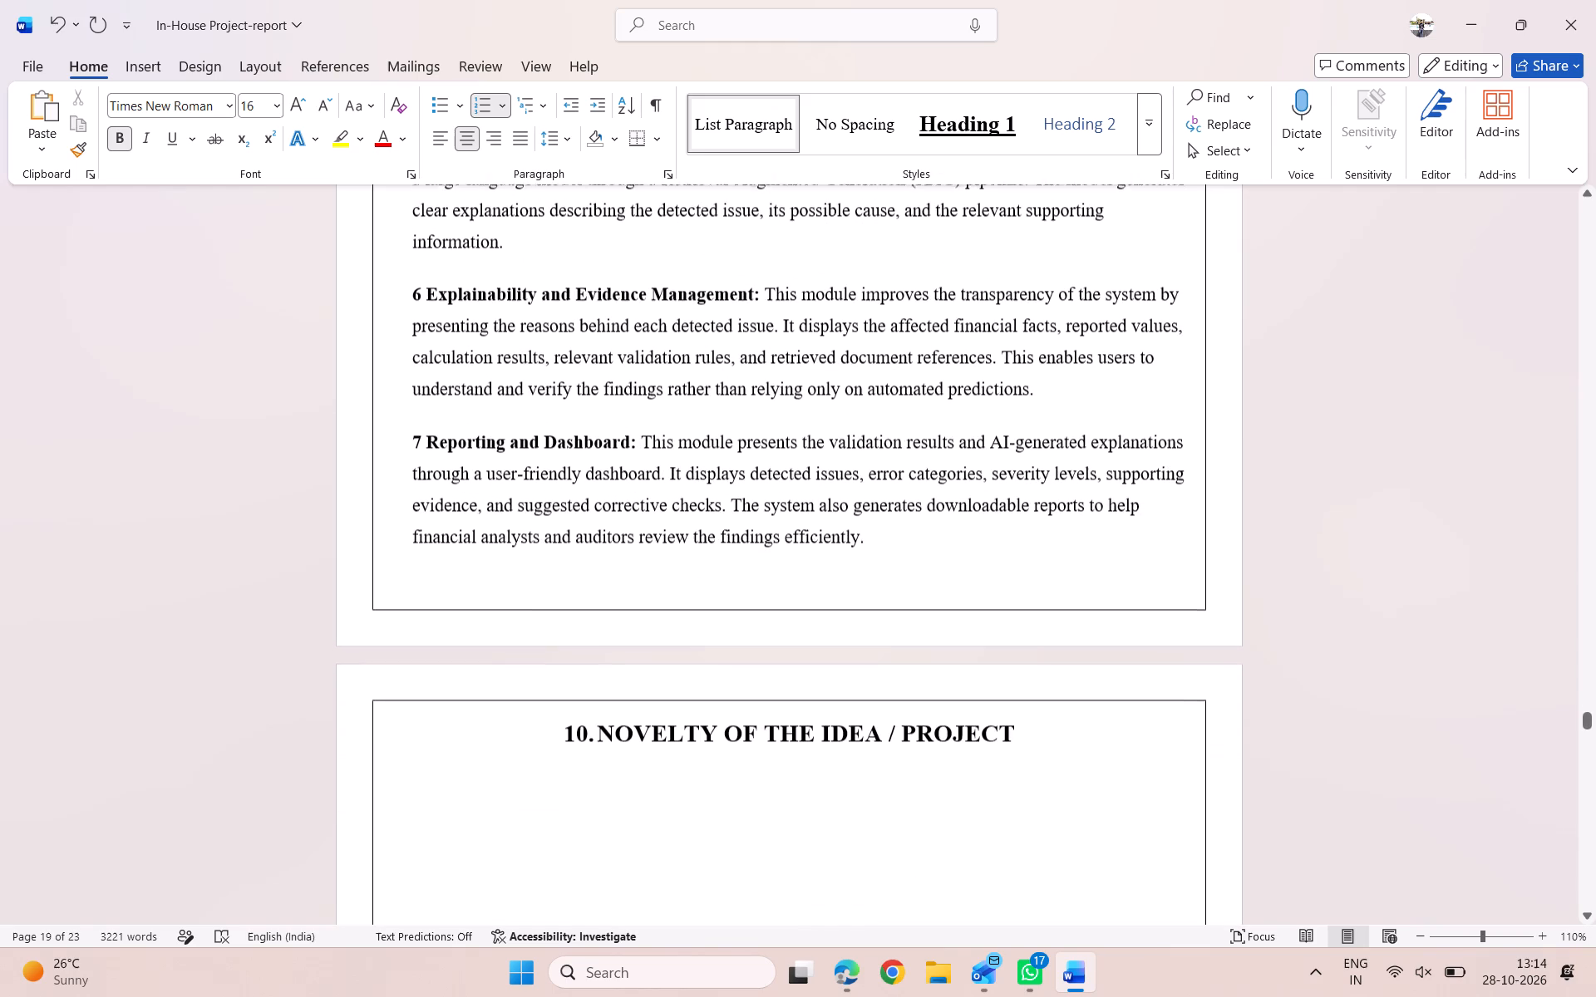
pyautogui.scroll(1, 693, 338)
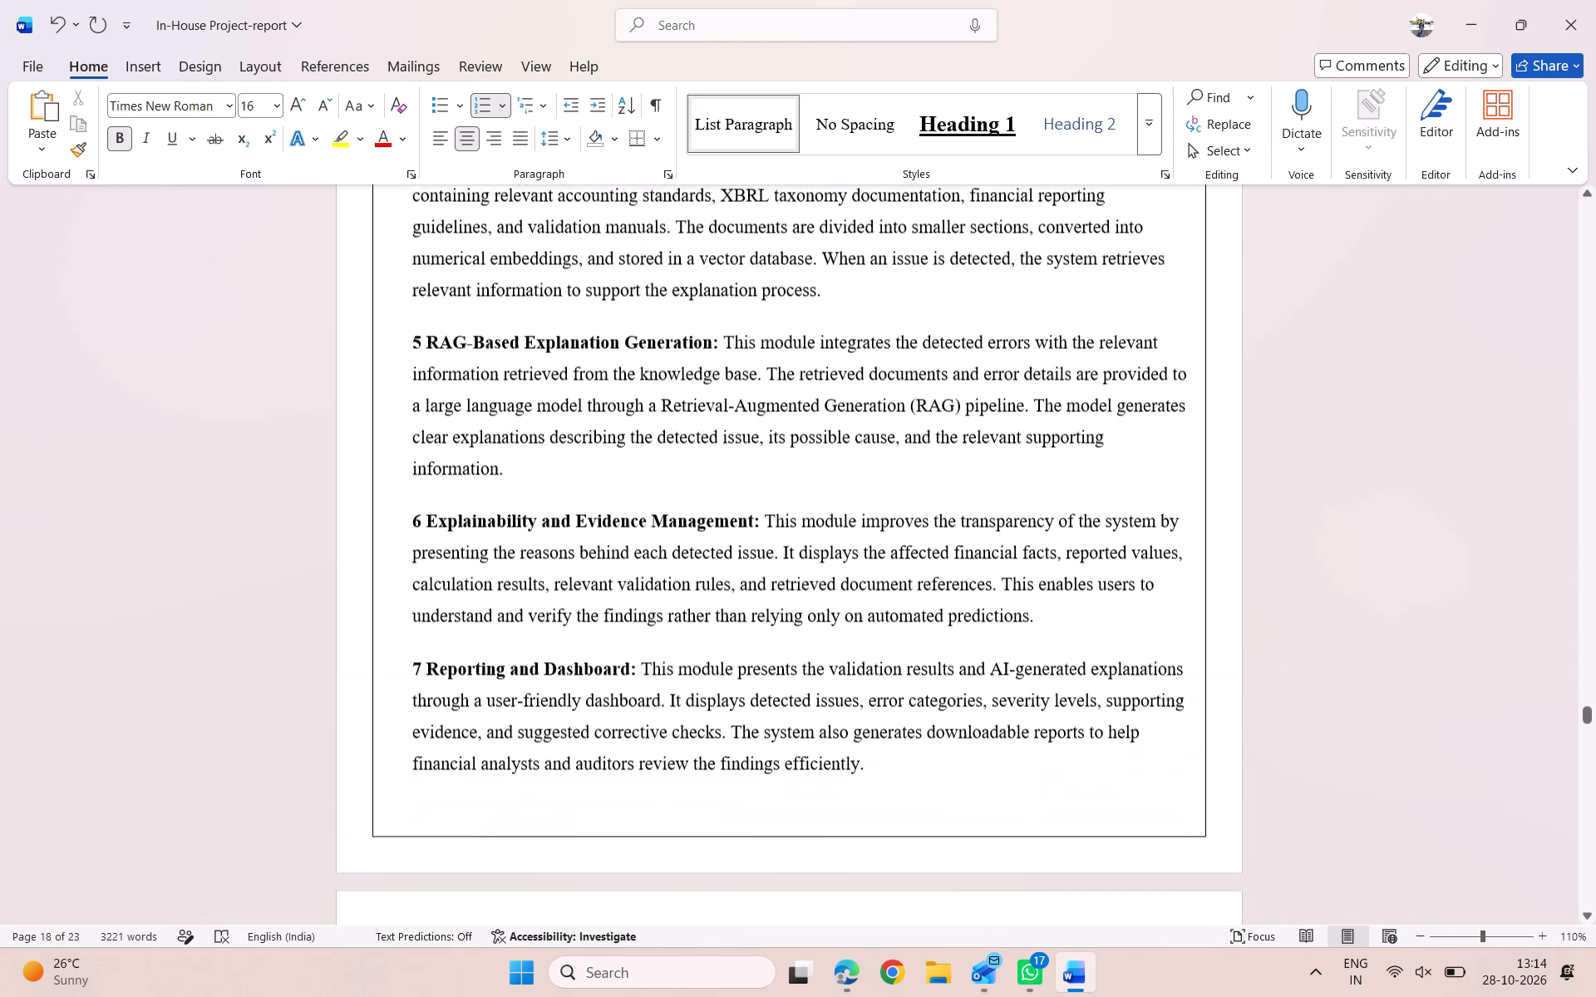
# Replace the space after the number 2 in the "XBRL Validation and Preprocessing" module title with a period.
pyautogui.scroll(2, 693, 338)
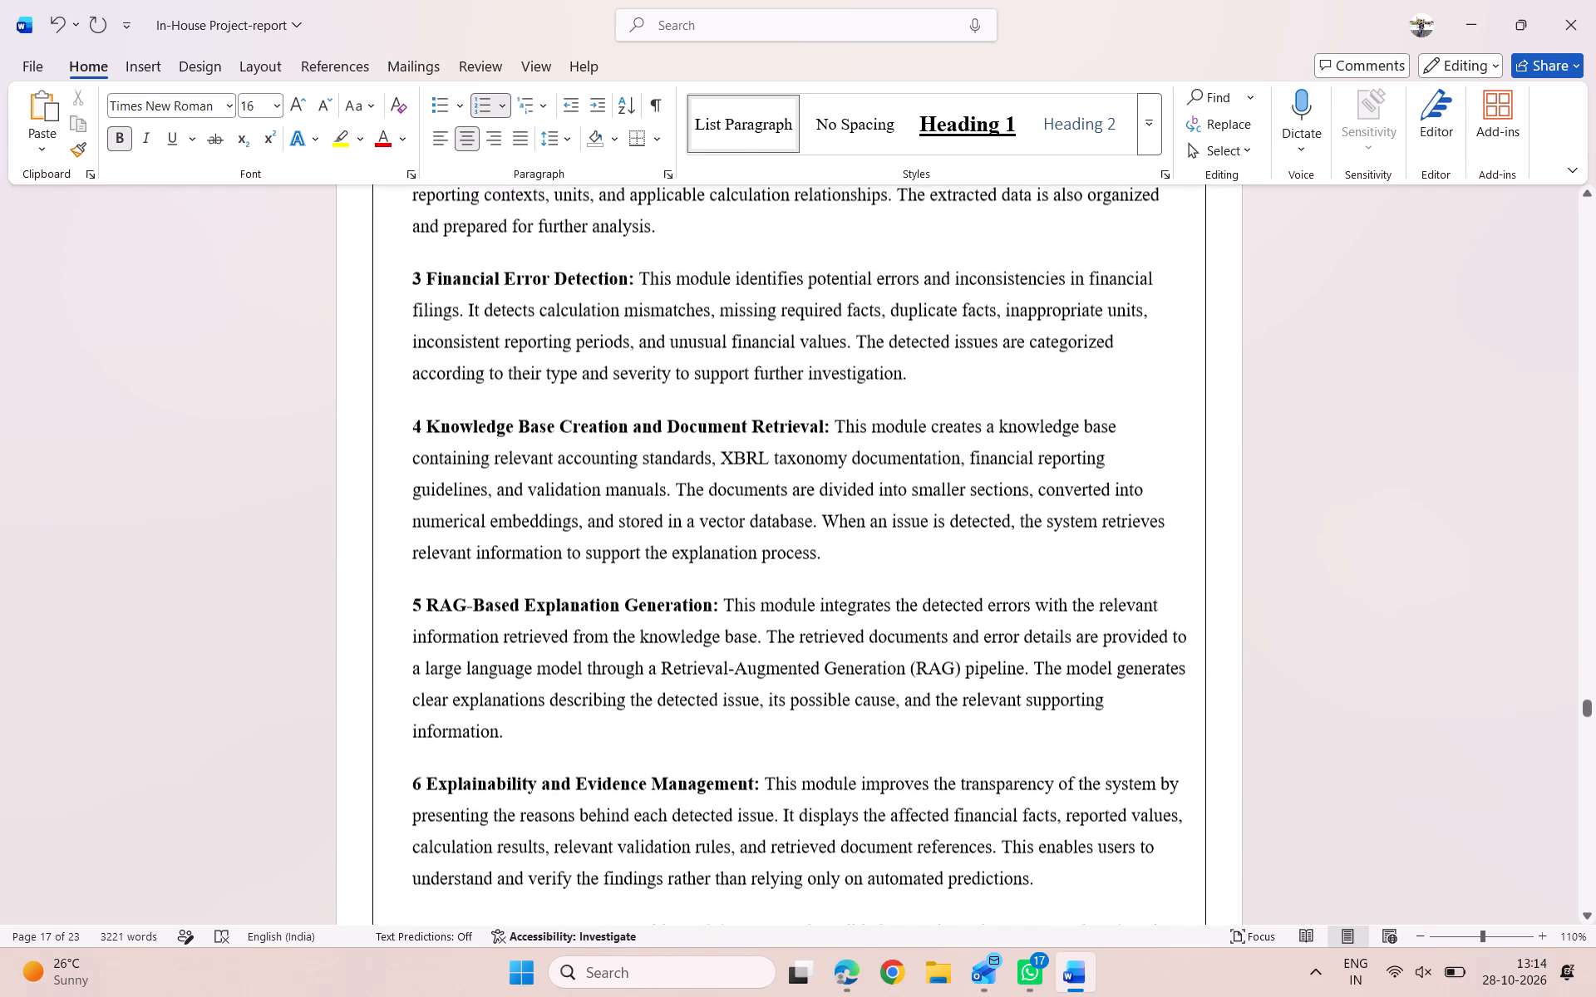
pyautogui.scroll(1, 693, 338)
pyautogui.scroll(1, 473, 243)
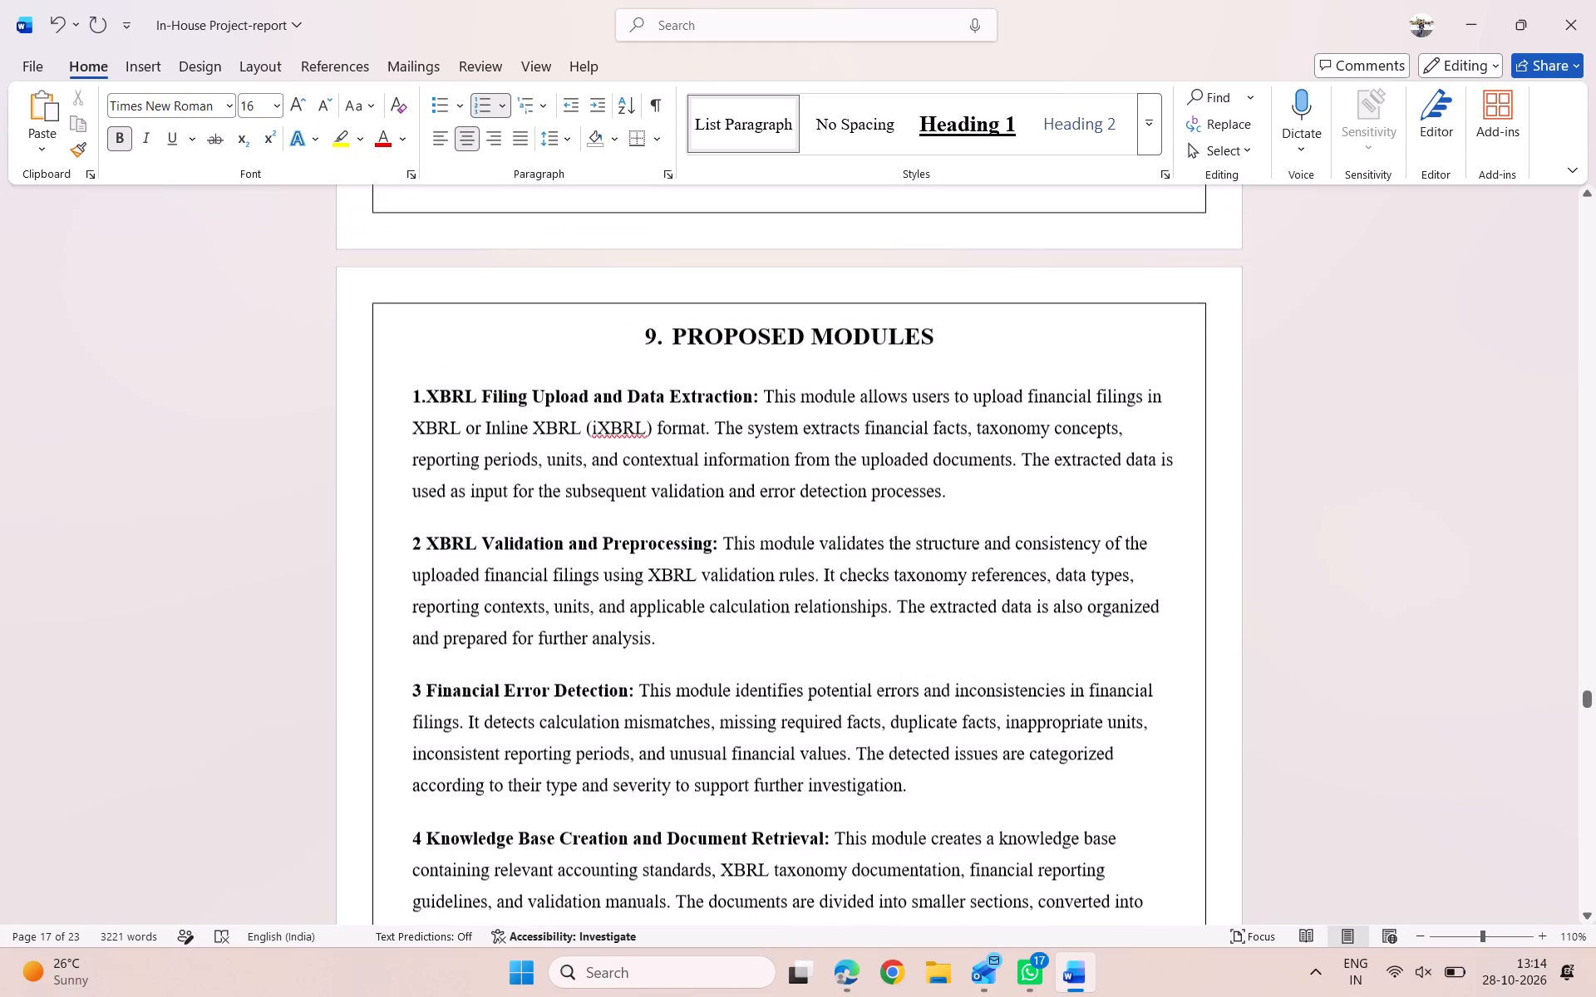
pyautogui.click(426, 541)
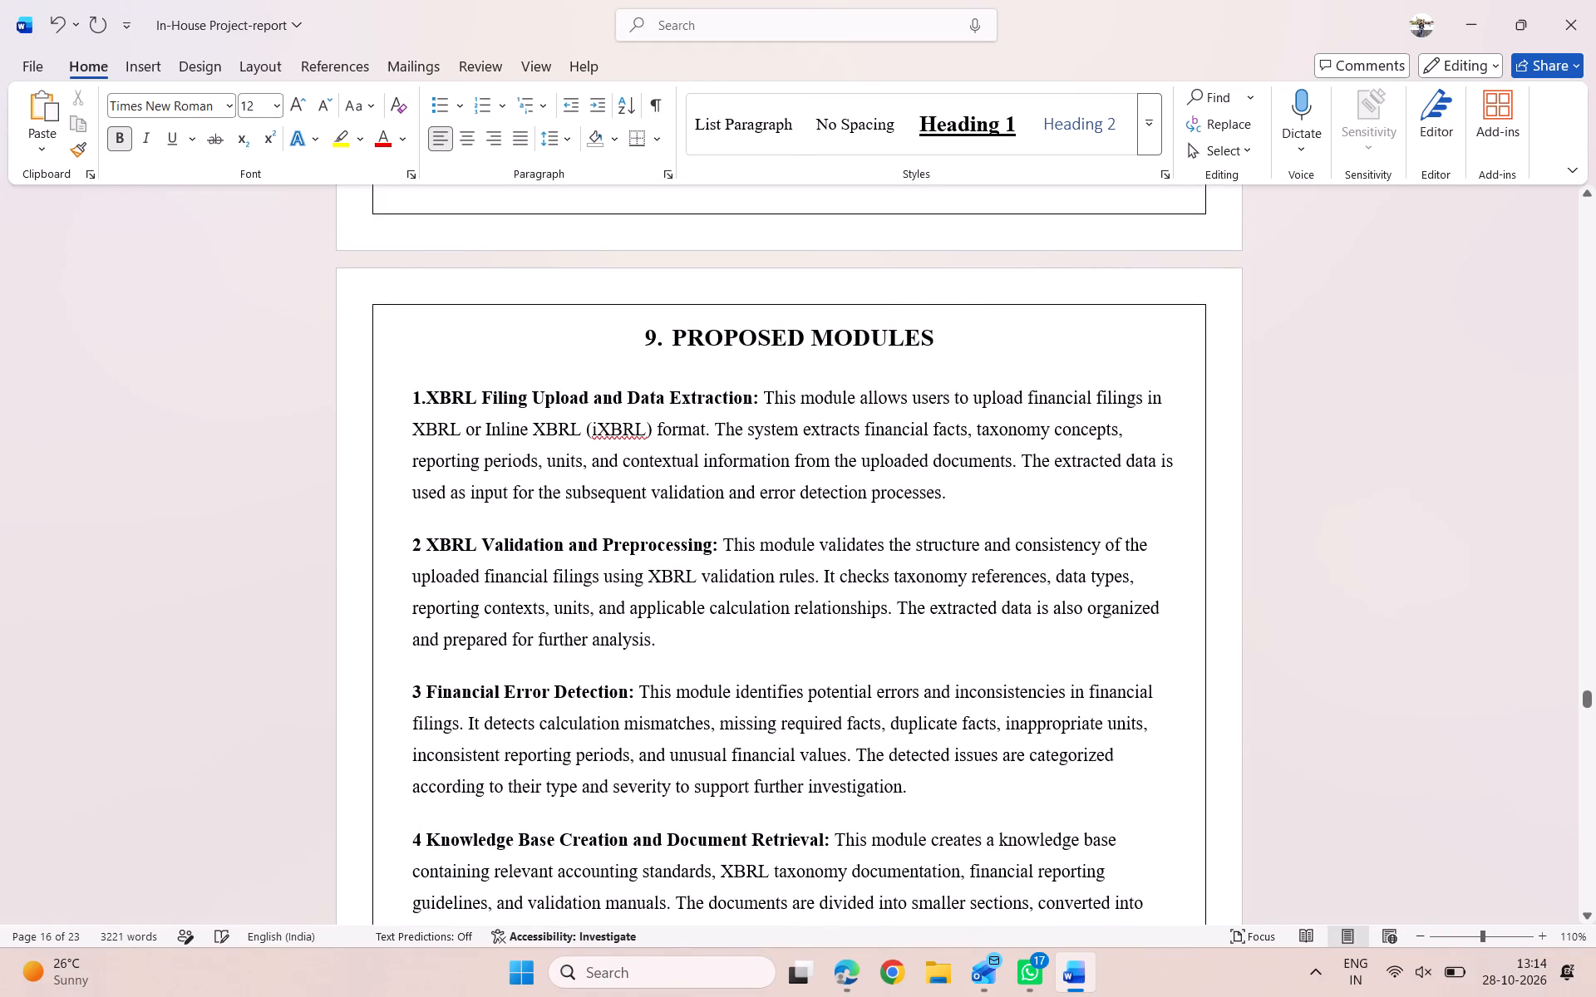
pyautogui.press('.')
pyautogui.press('Left')
pyautogui.press('BackSpace')
# Insert a period after the numbers 3 and 4 in the Financial Error Detection and Knowledge Base Creation titles.
pyautogui.press('Down')
pyautogui.press('Down')
pyautogui.press('Down')
pyautogui.press('Down')
pyautogui.press('.')
pyautogui.press('Down')
pyautogui.press('Down')
pyautogui.press('Down')
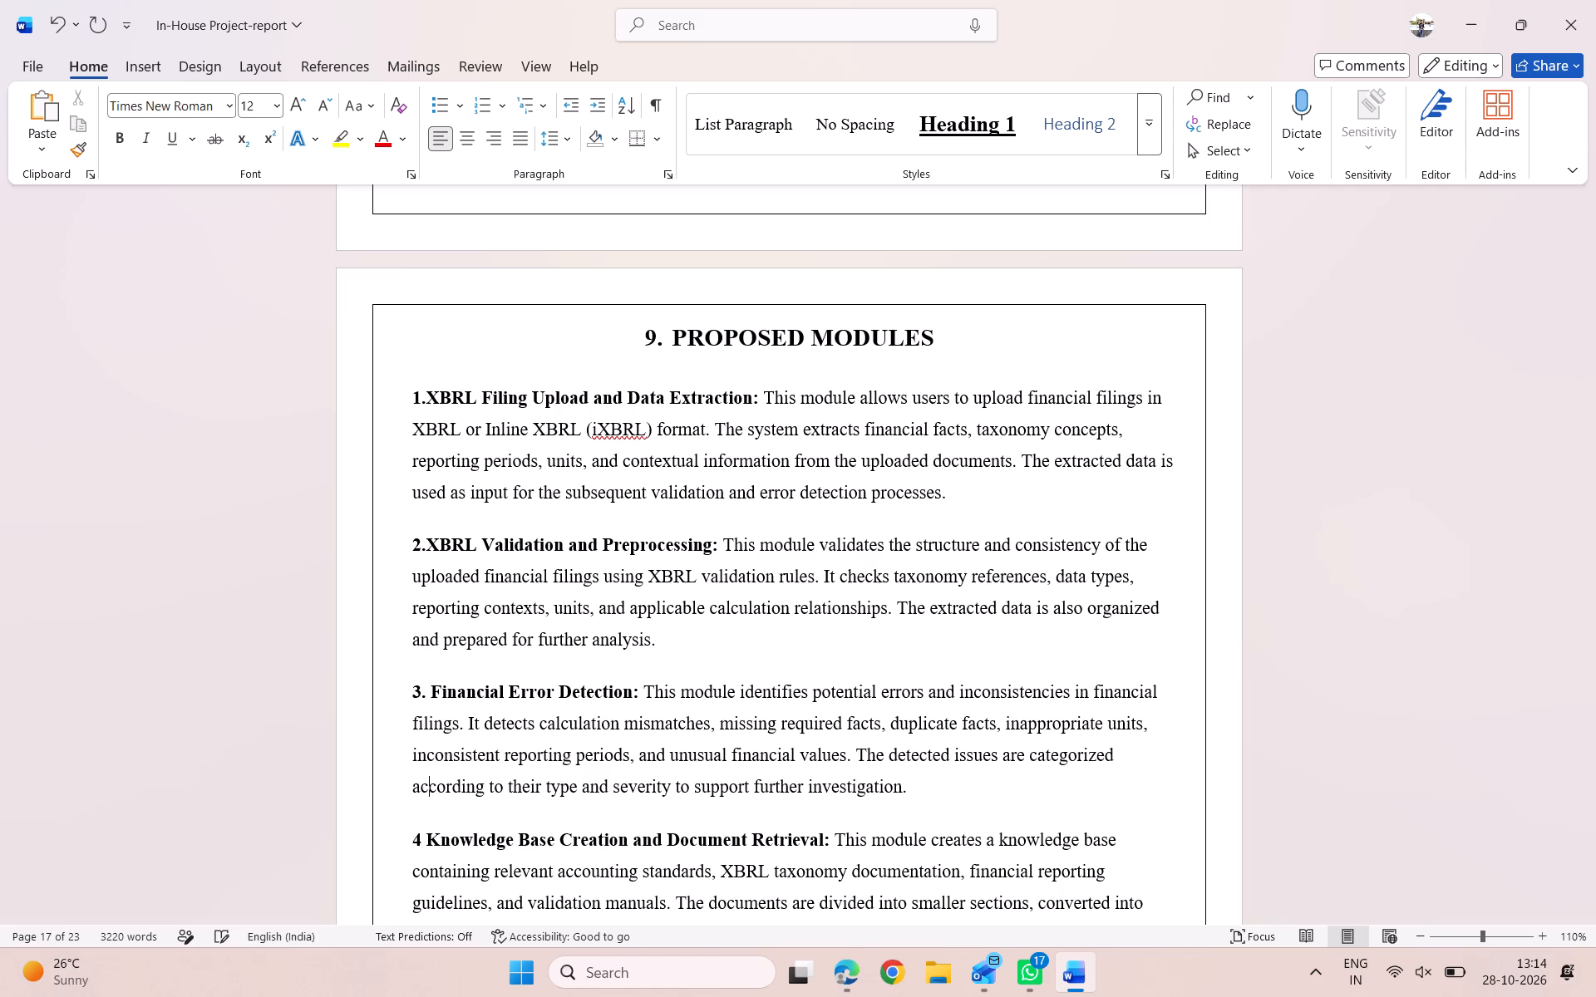
pyautogui.press('Down')
pyautogui.press('Down')
pyautogui.press('Up')
pyautogui.press('Left')
pyautogui.press('.')
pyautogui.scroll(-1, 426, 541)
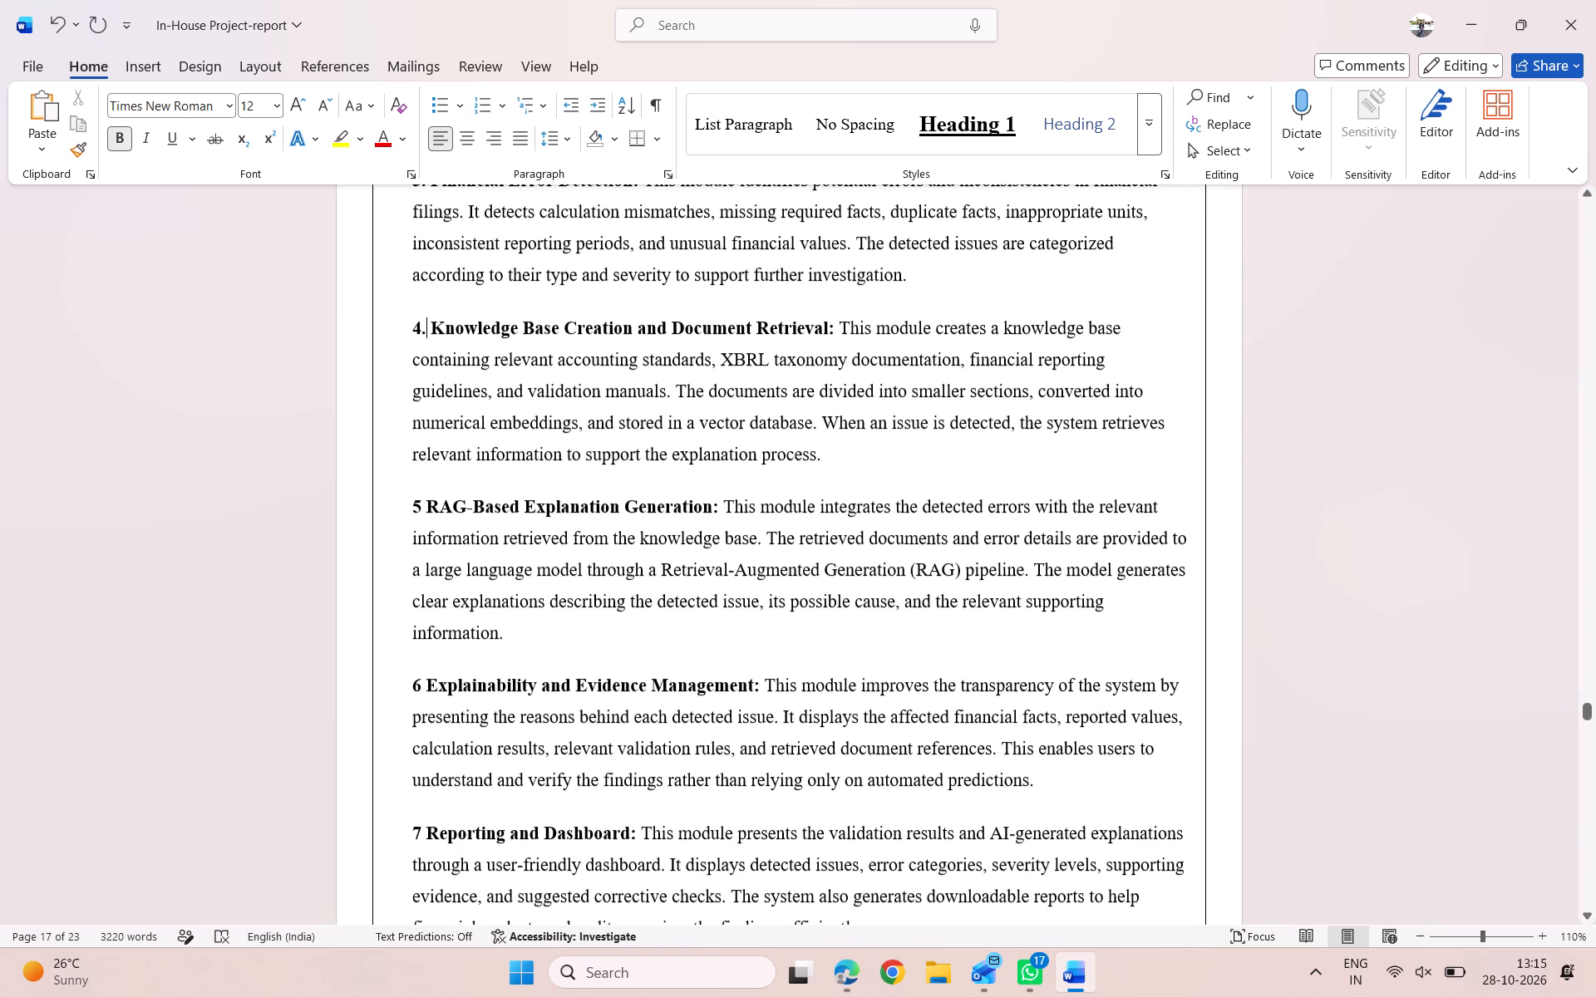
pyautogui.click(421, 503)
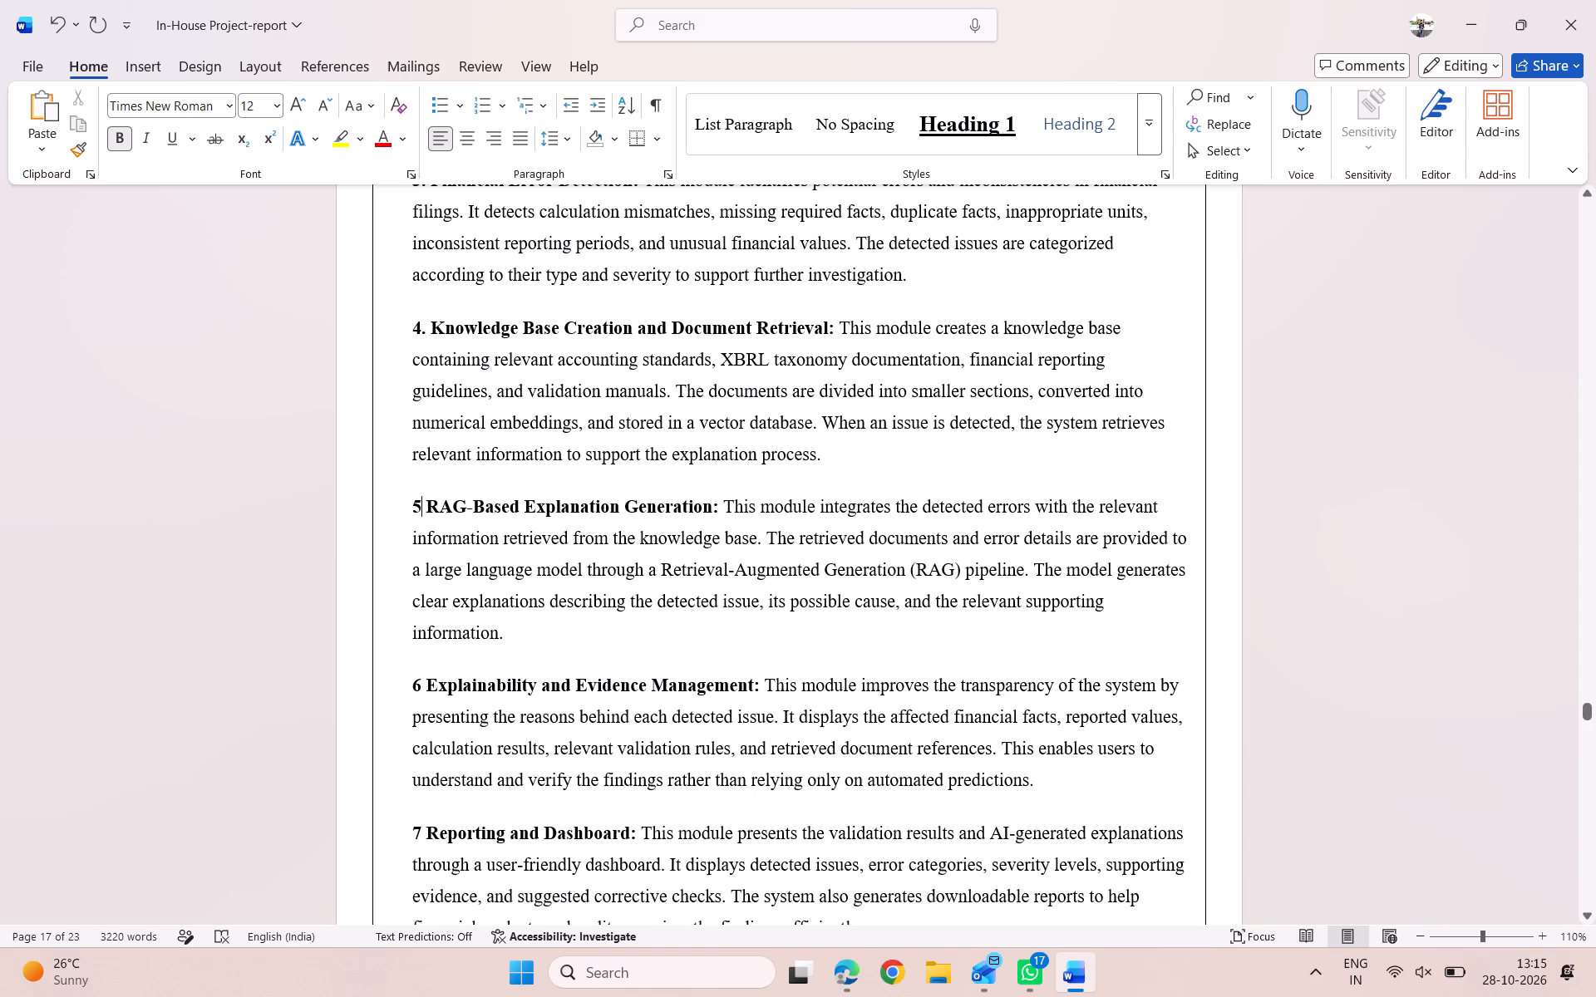
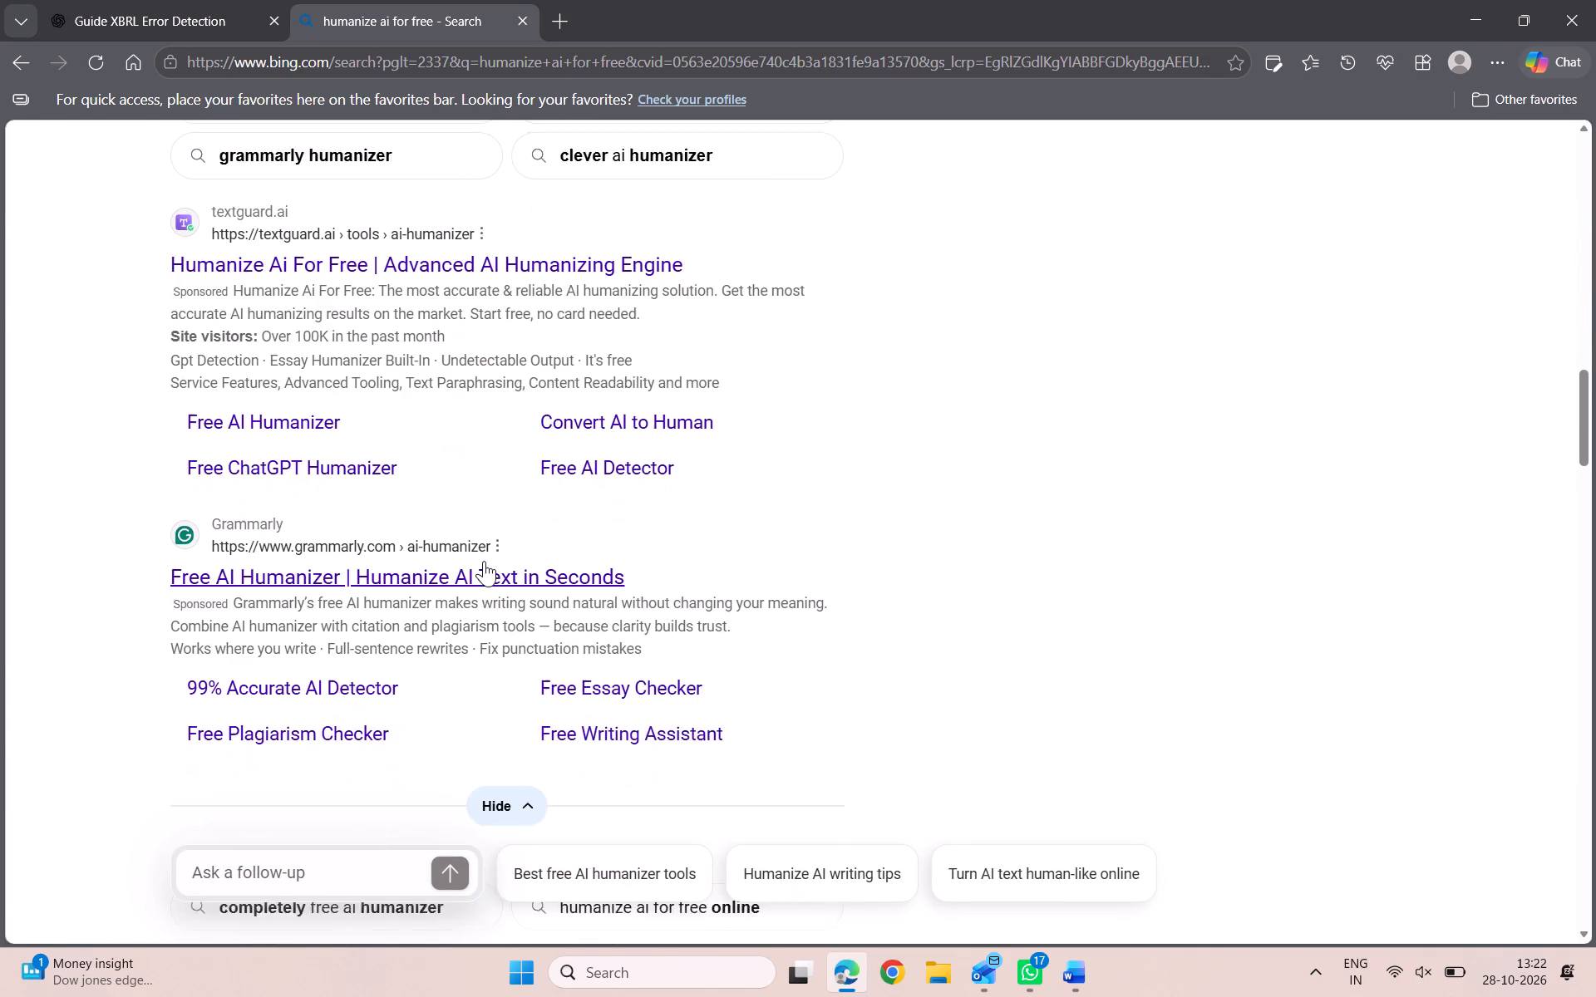
pyautogui.scroll(-1, 484, 561)
# Open a new browser tab and start entering a web search beginning with "stell".
pyautogui.click(559, 28)
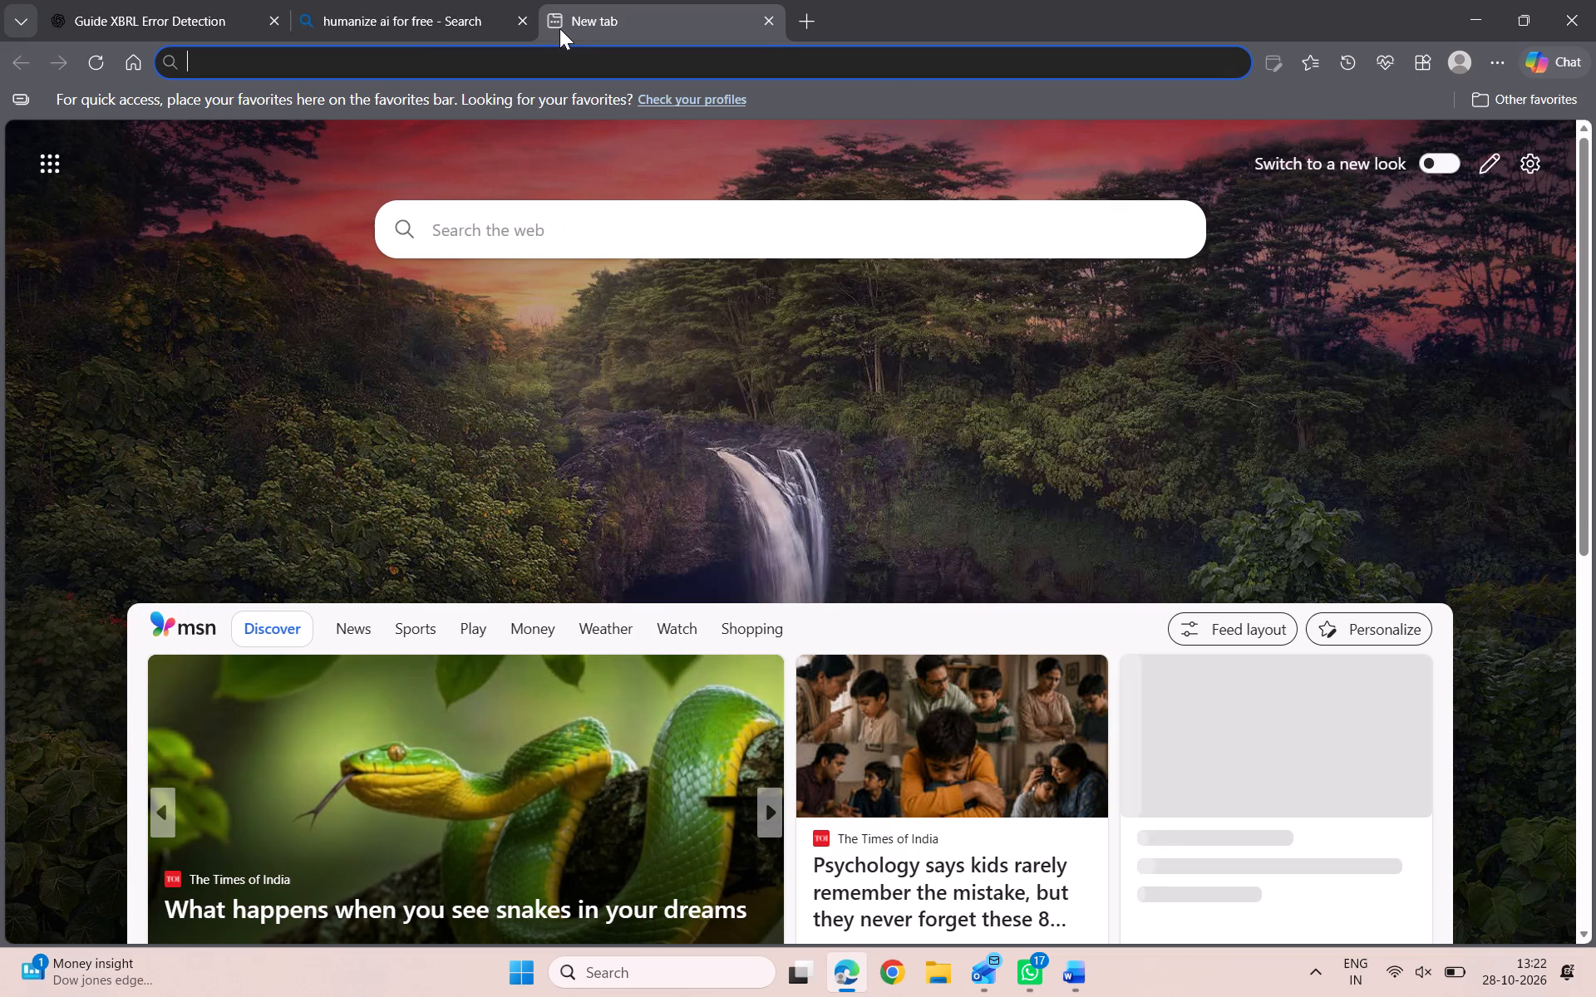
pyautogui.click(299, 63)
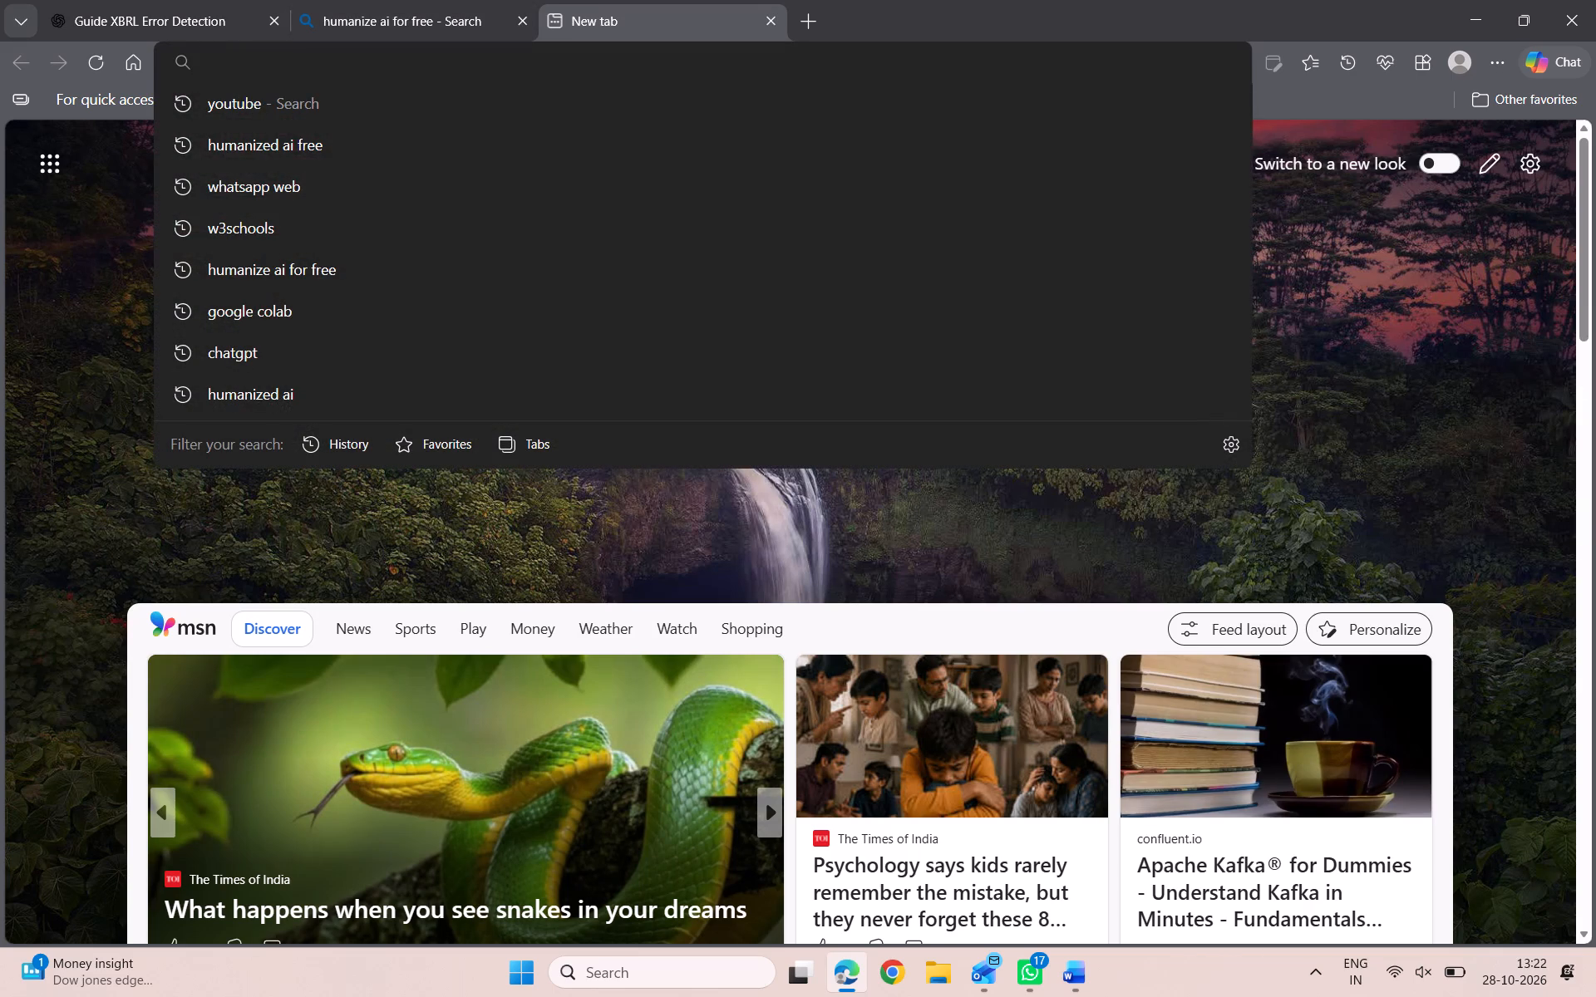
pyautogui.write('tell')
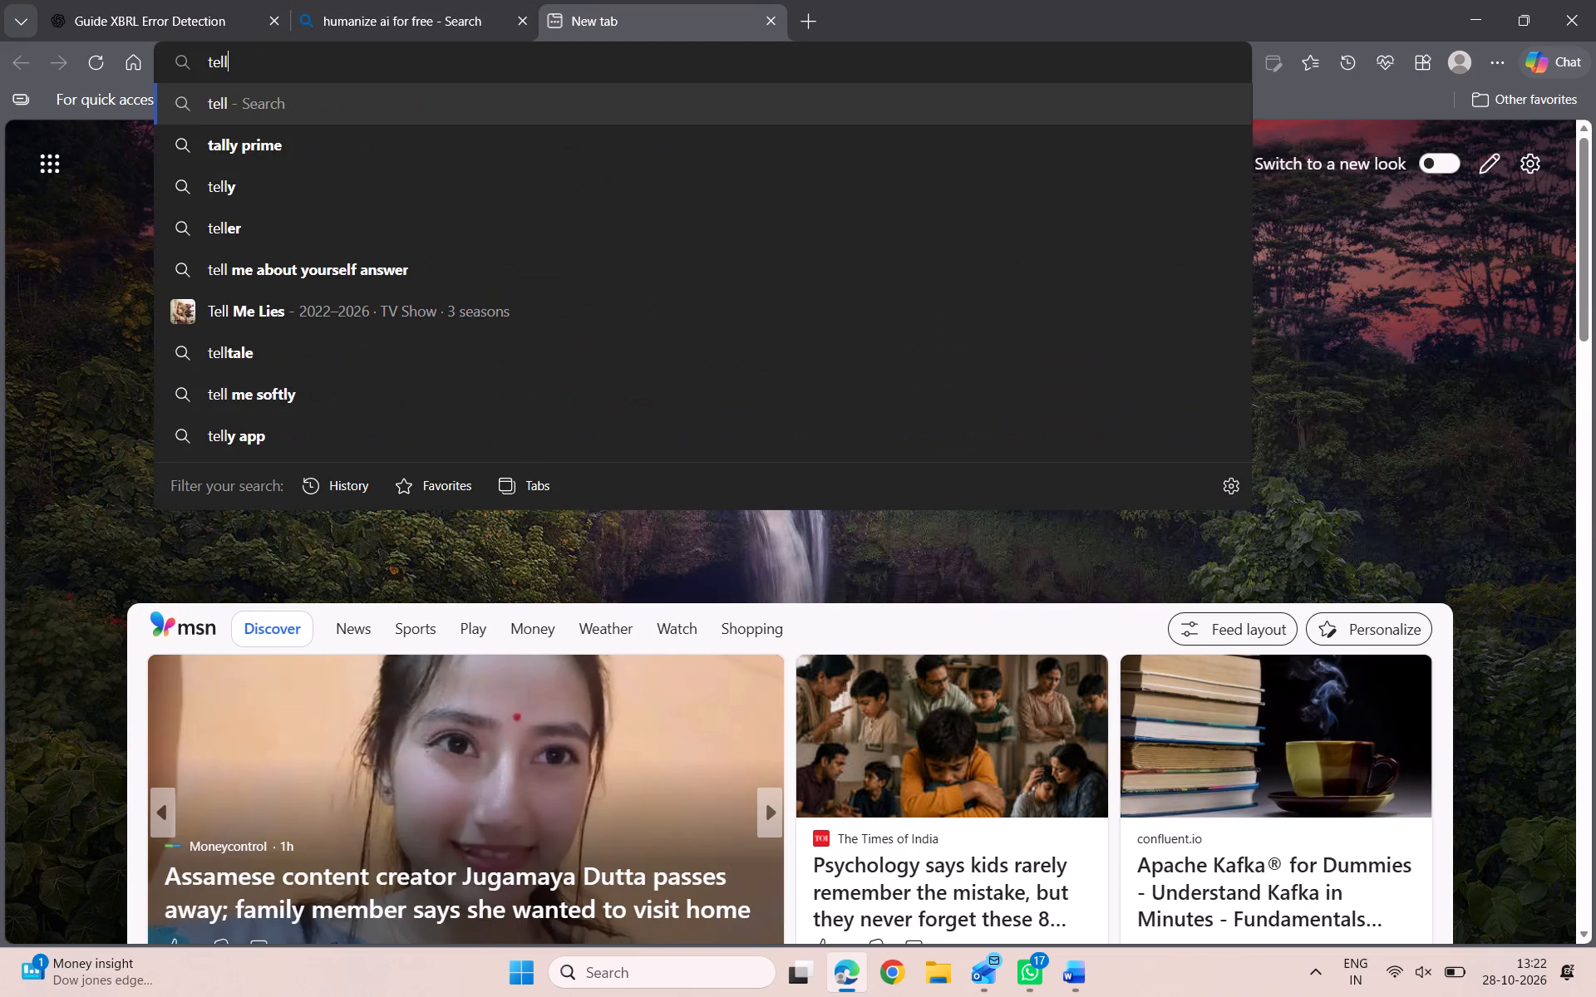
pyautogui.press('BackSpace')
pyautogui.press('BackSpace')
pyautogui.press('BackSpace')
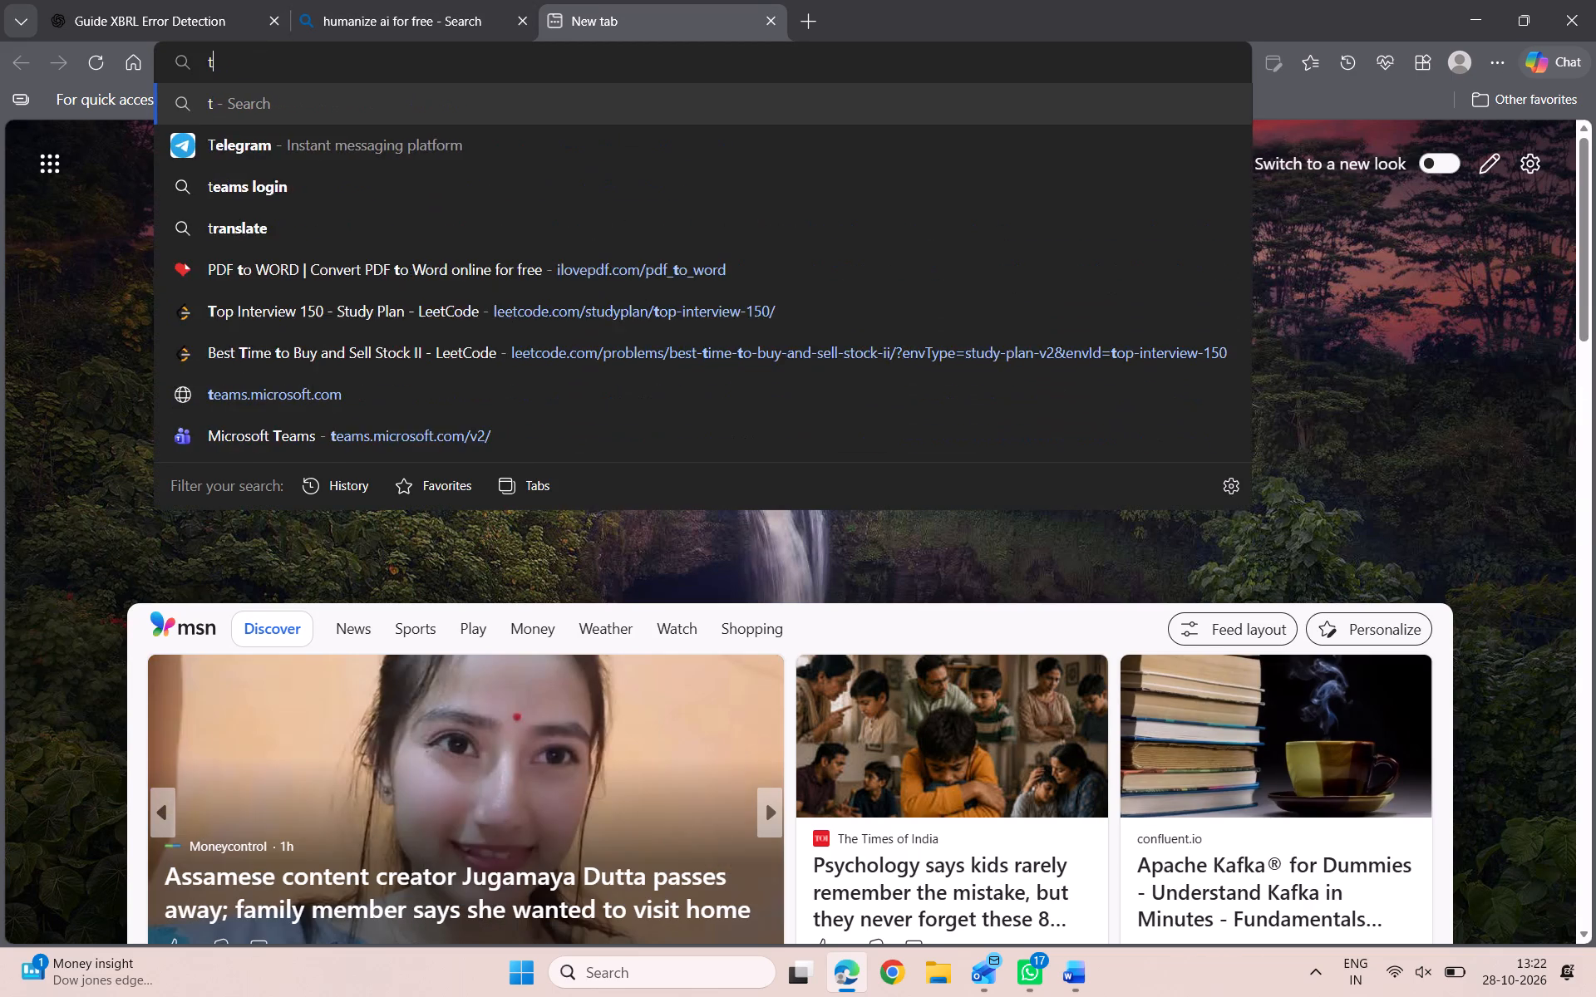
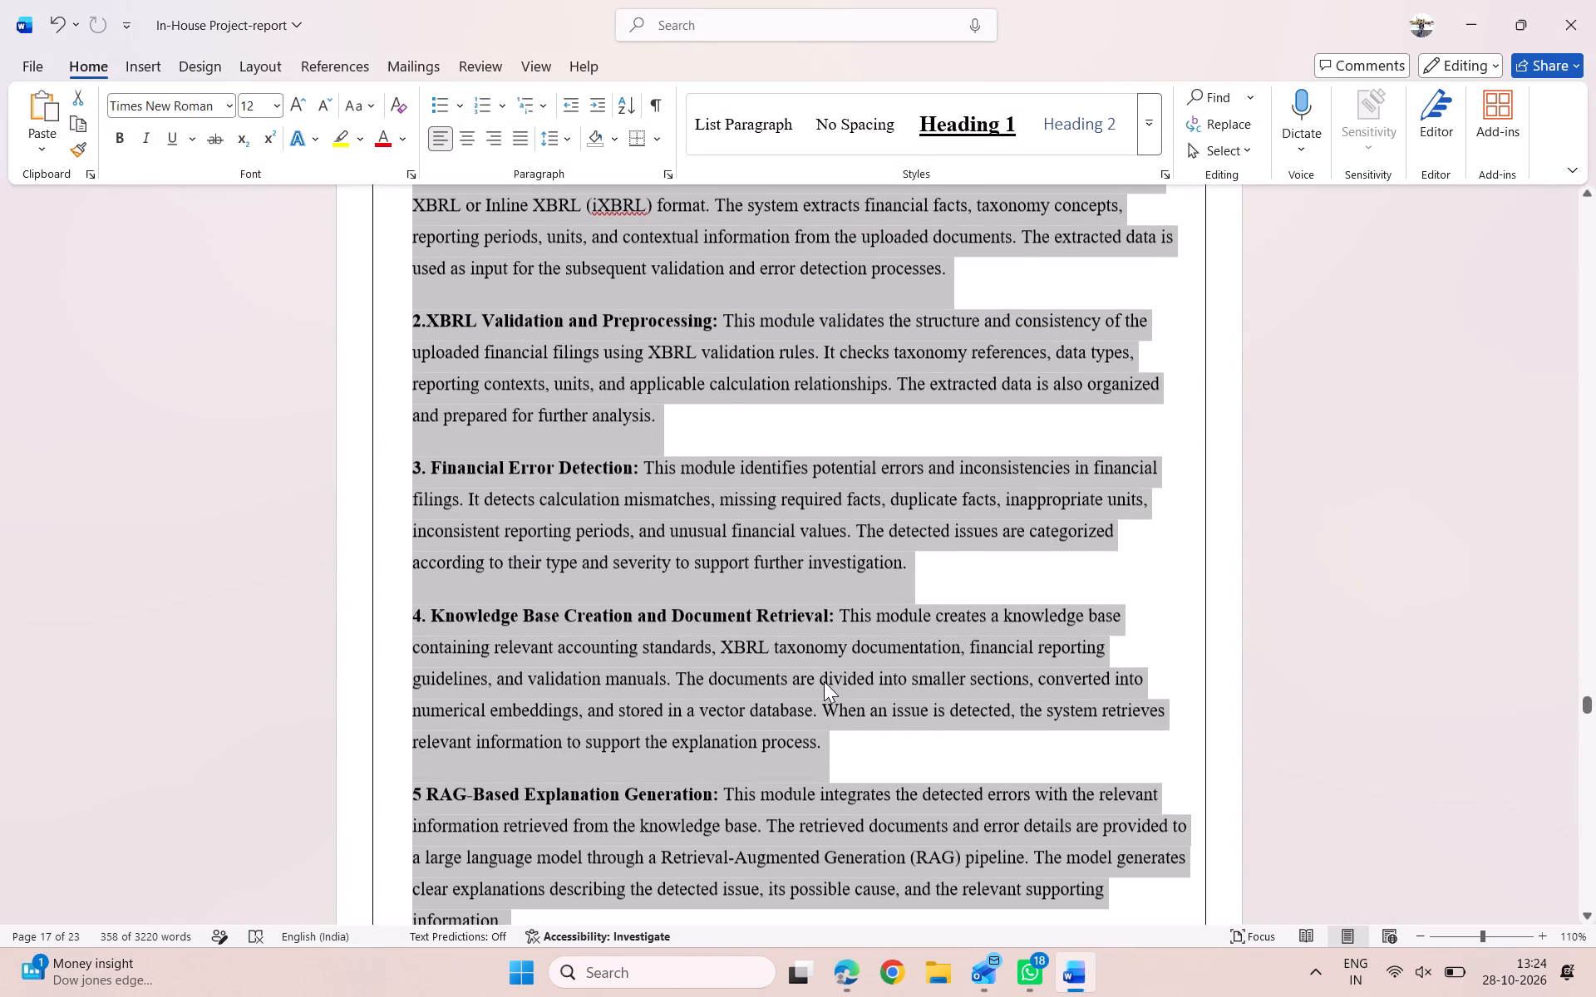
# In the Word report, reselect the seven module descriptions under the Proposed Modules heading as source text for StealthWriter's Humanizer.
pyautogui.scroll(-1, 824, 681)
pyautogui.click(824, 681)
pyautogui.scroll(1, 826, 602)
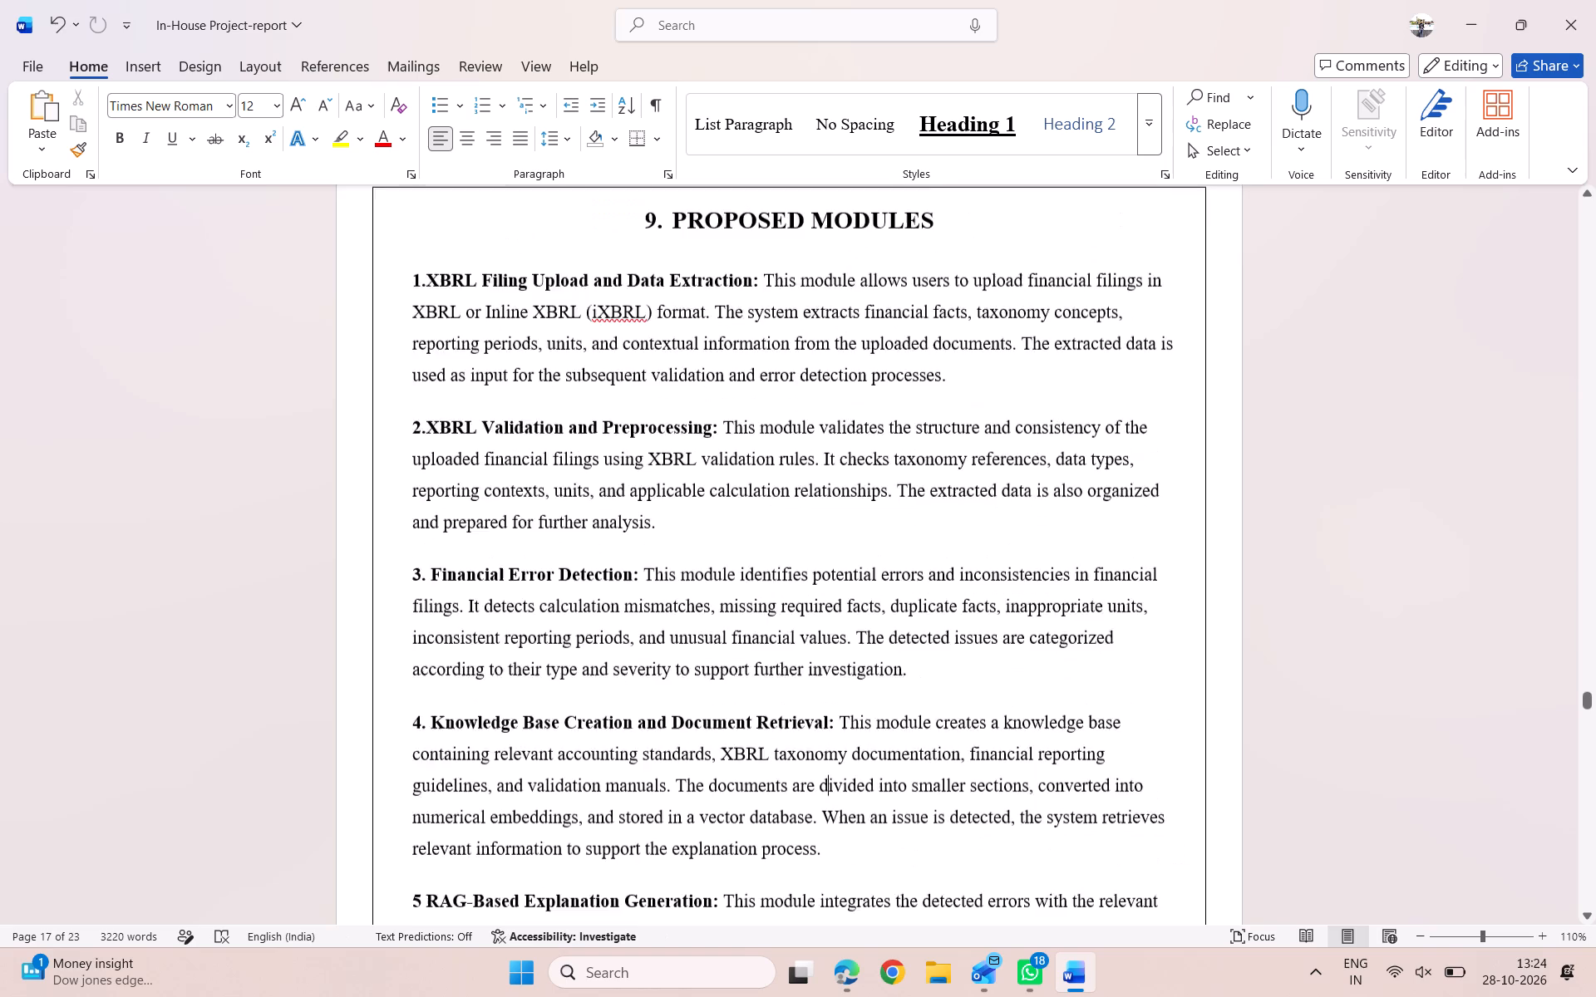
pyautogui.scroll(1, 826, 602)
pyautogui.scroll(-4, 826, 602)
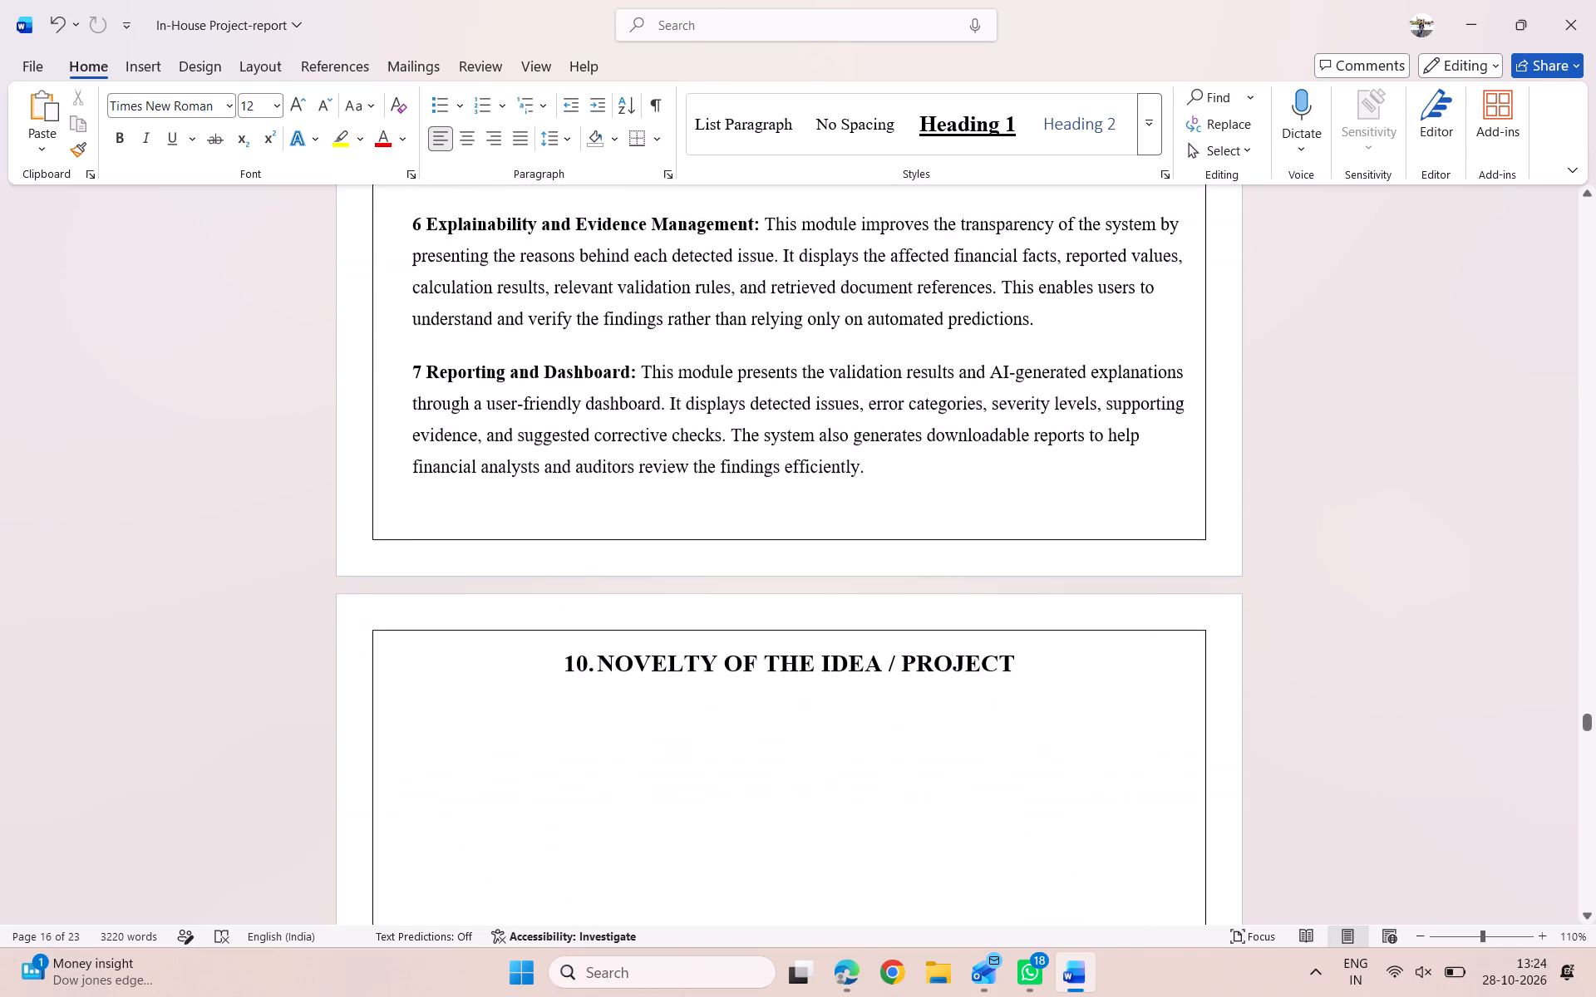
pyautogui.moveTo(879, 464); pyautogui.dragTo(436, 193)
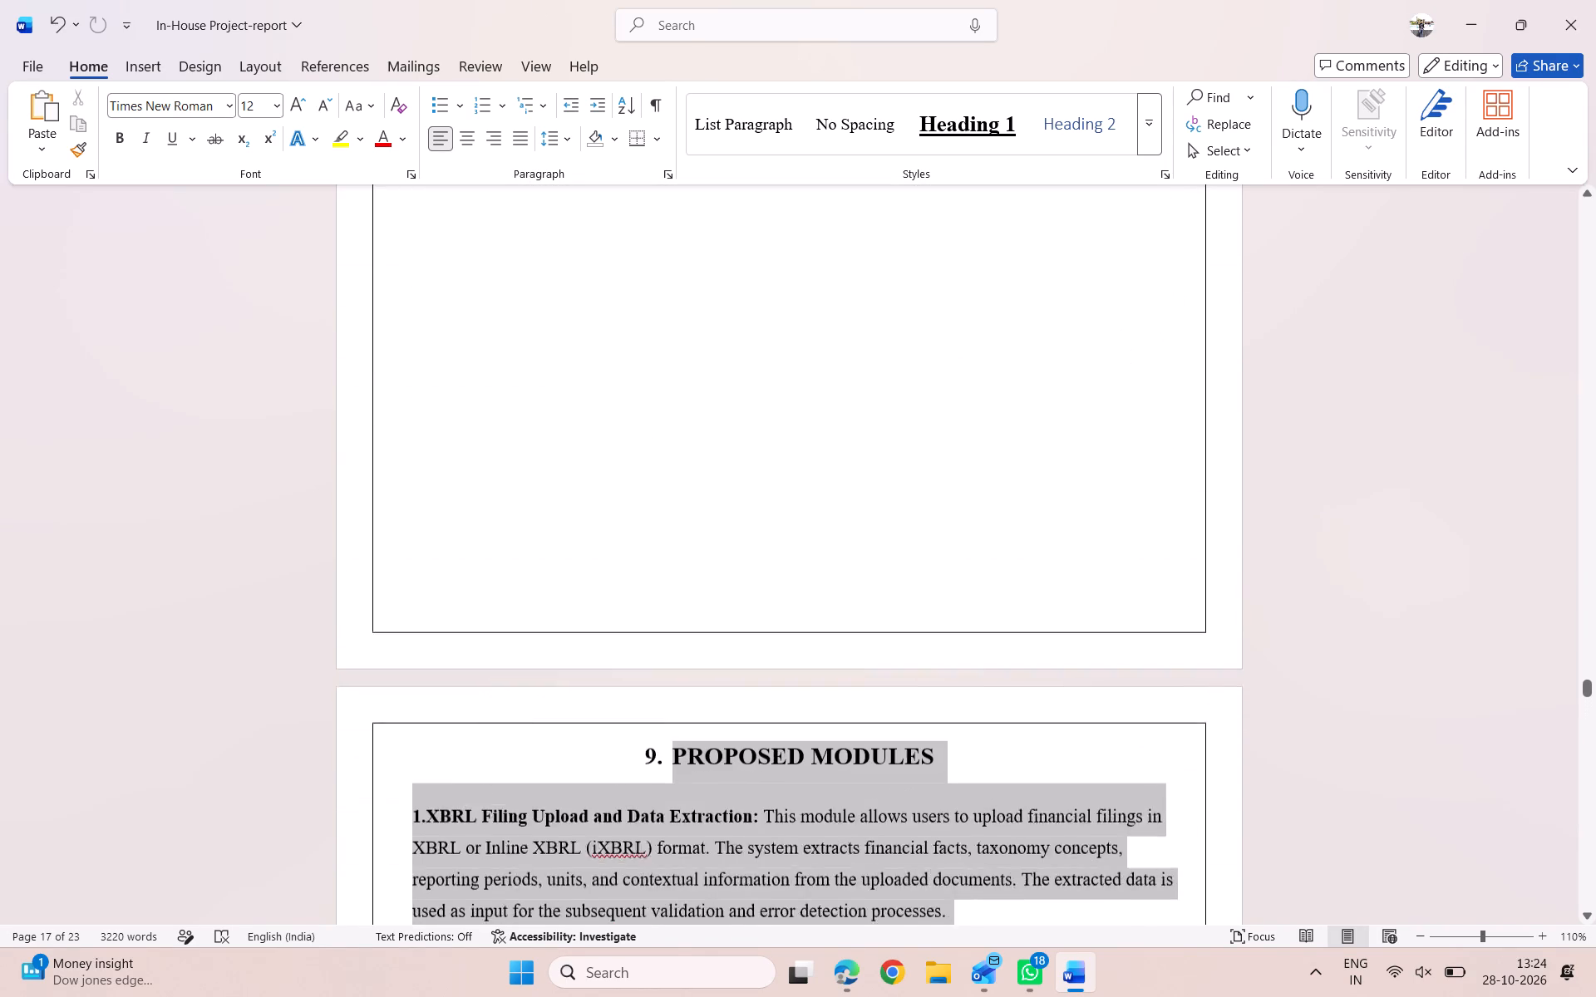
pyautogui.moveTo(436, 193); pyautogui.dragTo(728, 592)
pyautogui.click(800, 771)
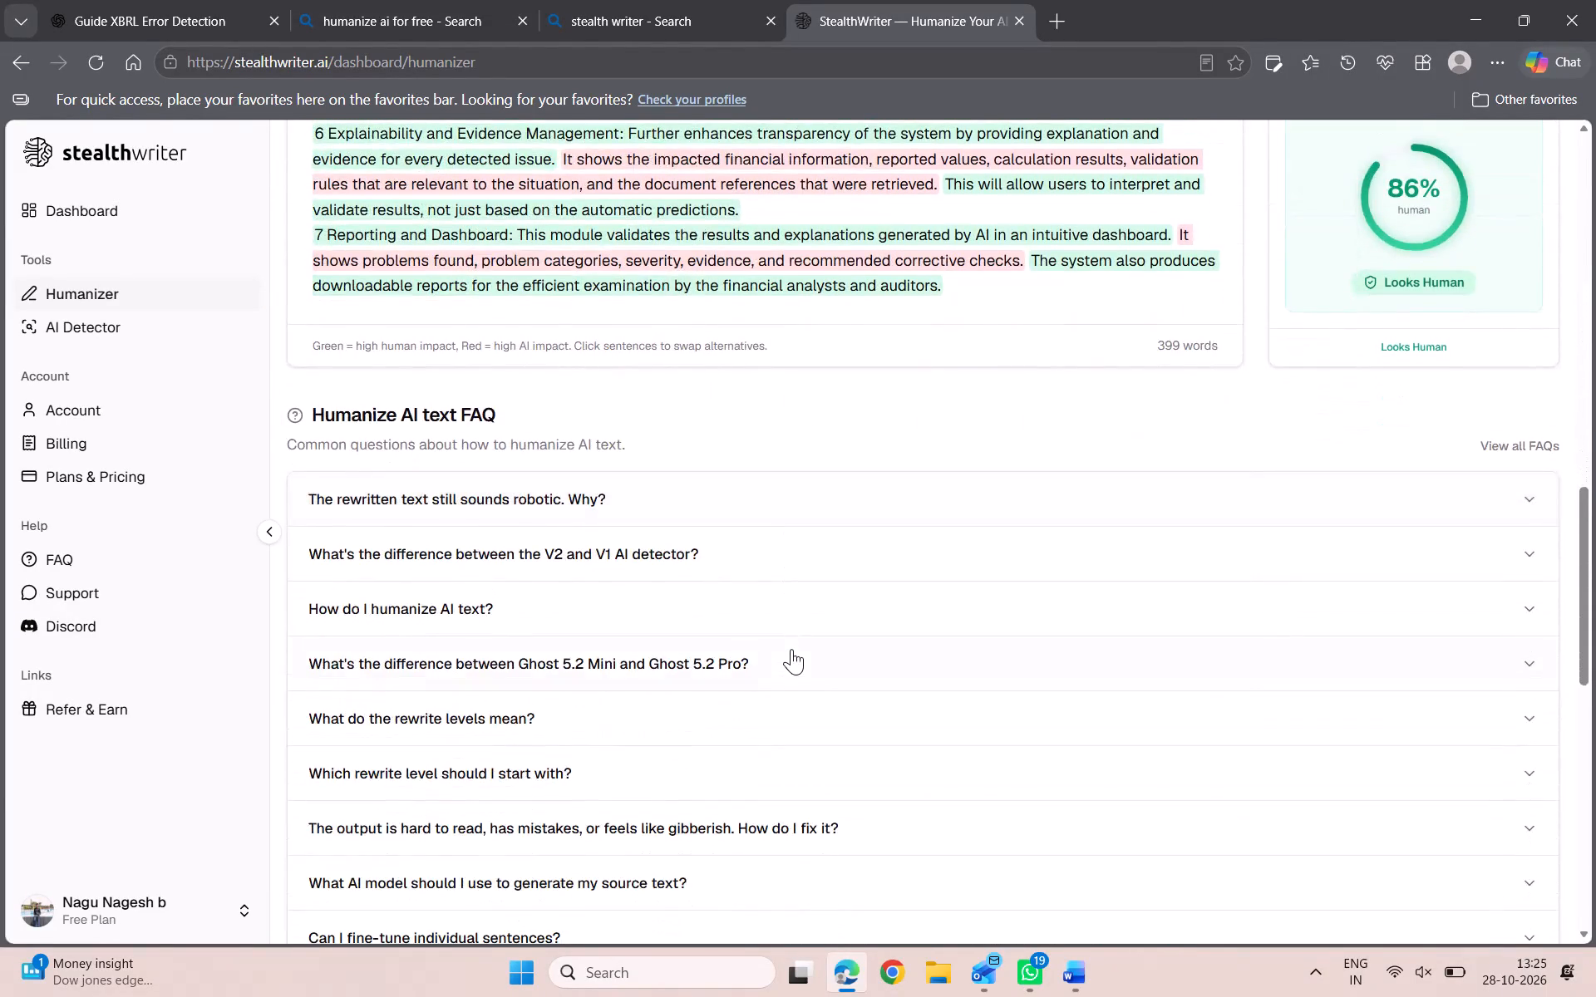
pyautogui.scroll(4, 791, 649)
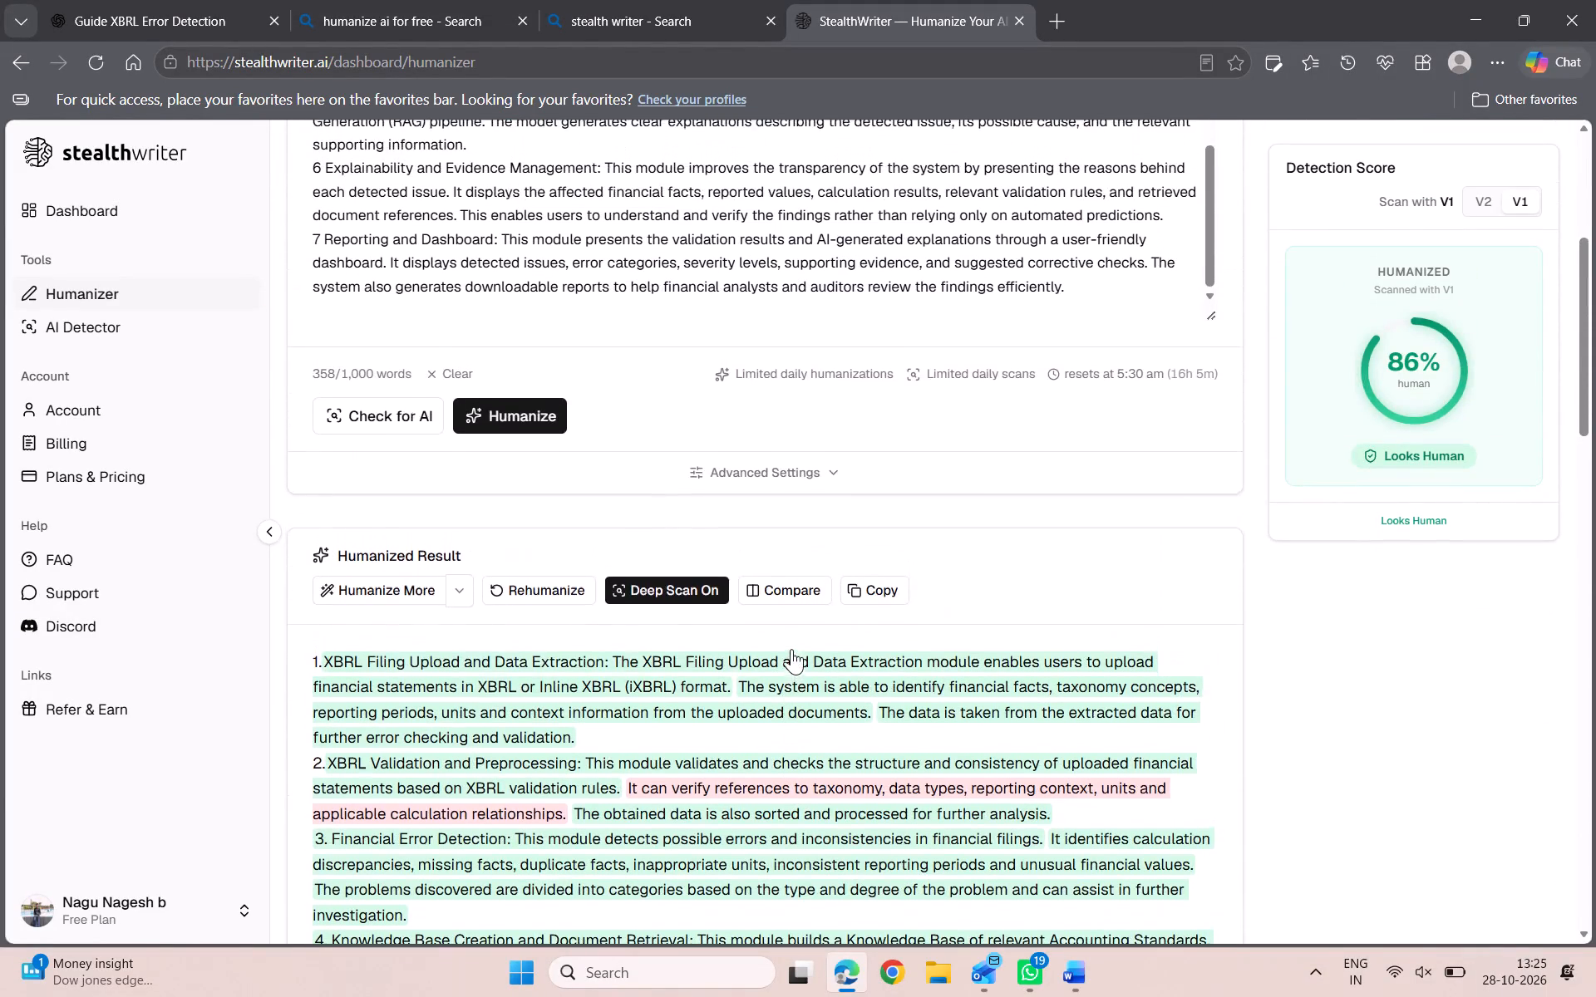
pyautogui.scroll(-4, 791, 649)
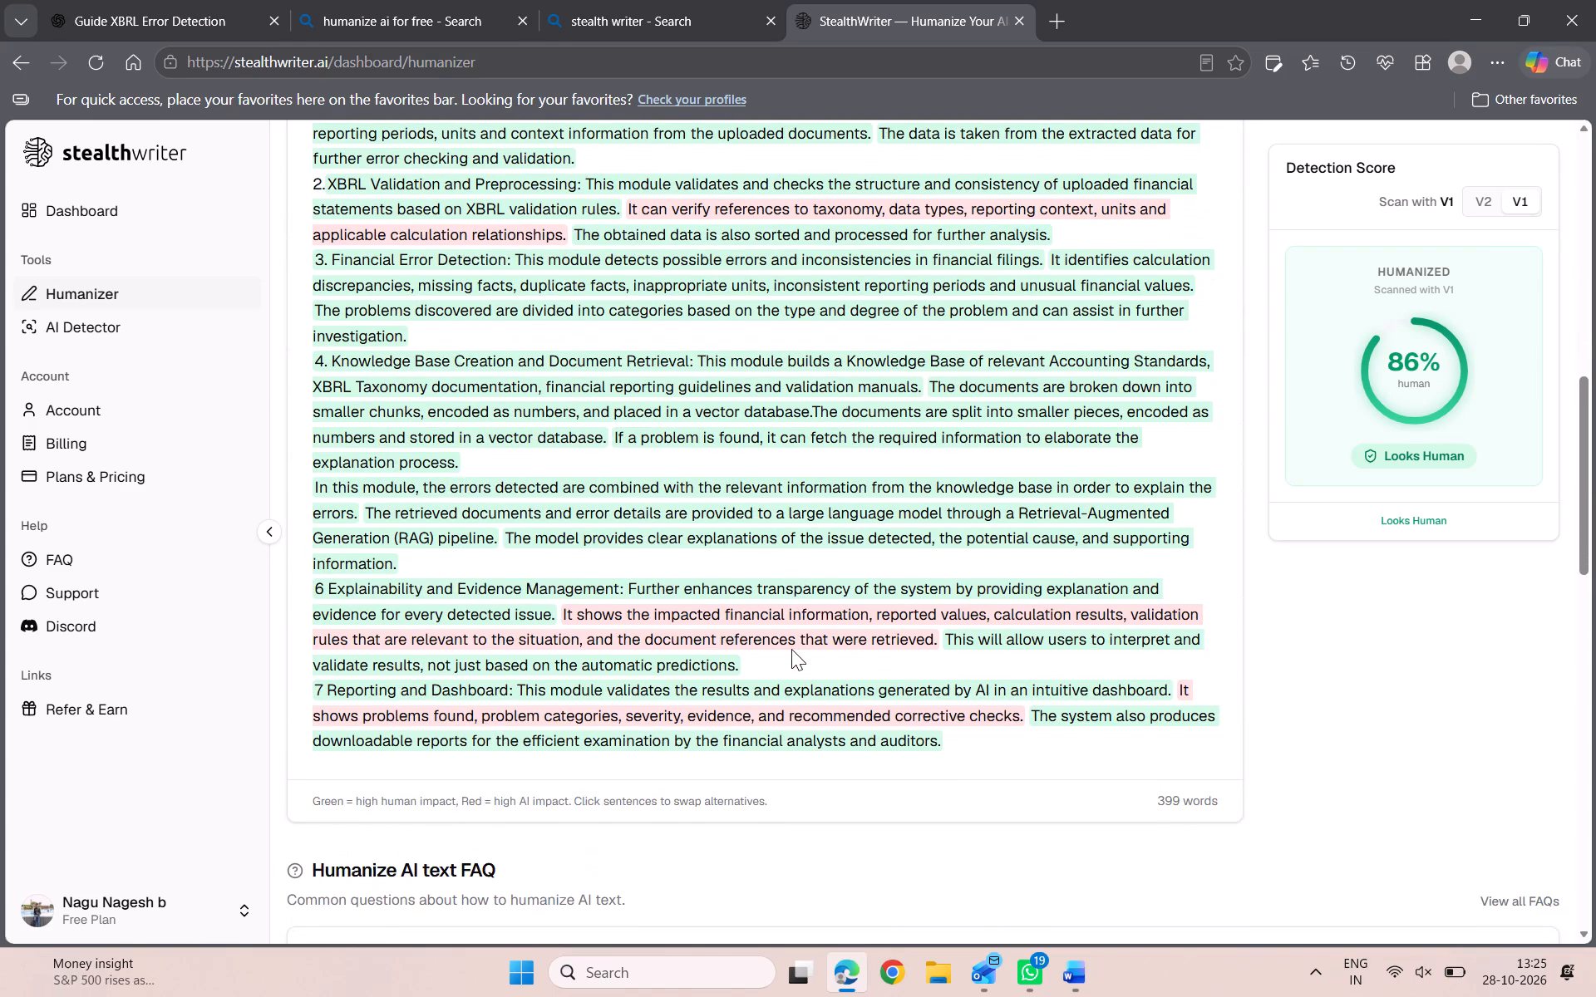
pyautogui.scroll(4, 791, 649)
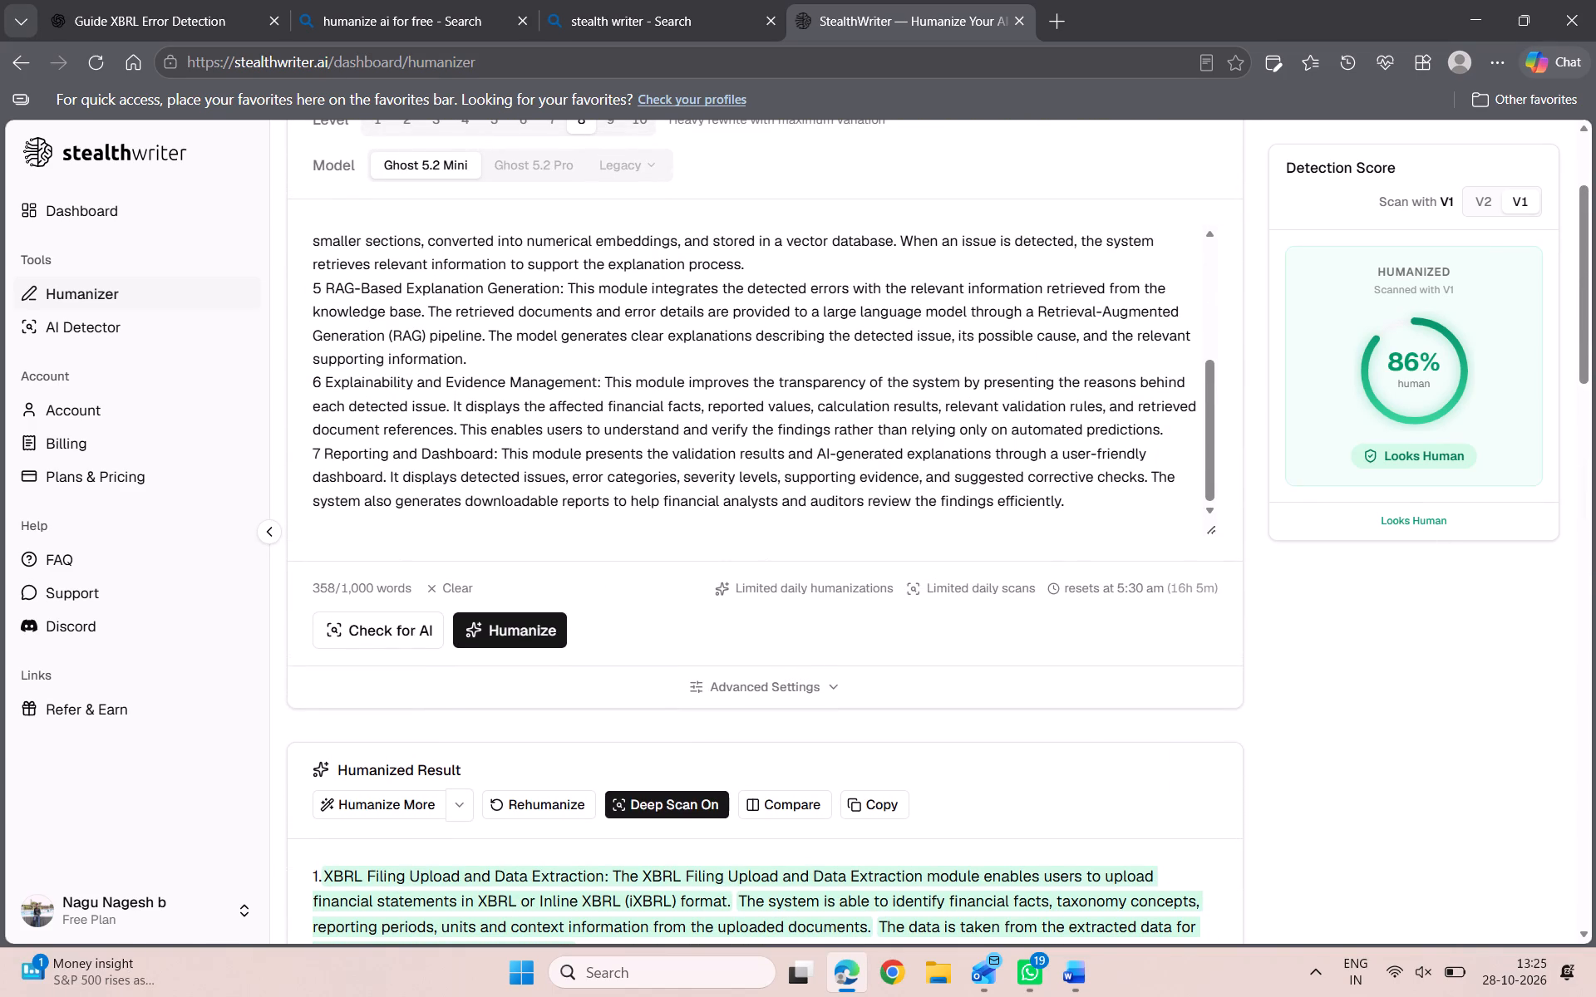
pyautogui.scroll(-1, 804, 695)
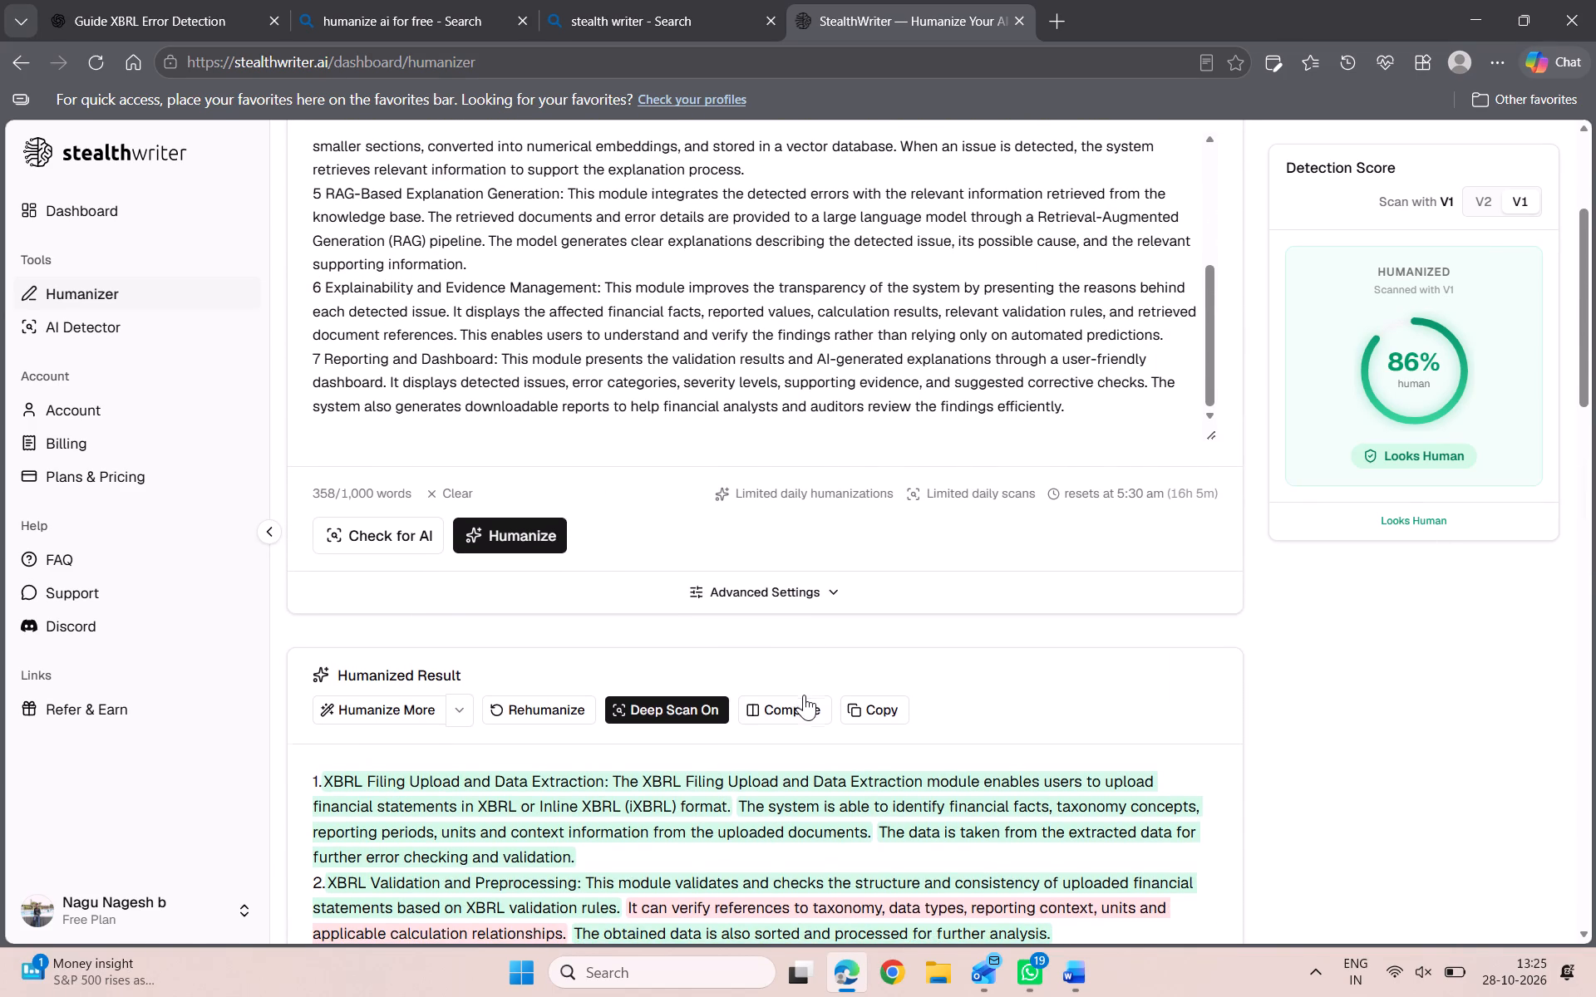
pyautogui.click(877, 709)
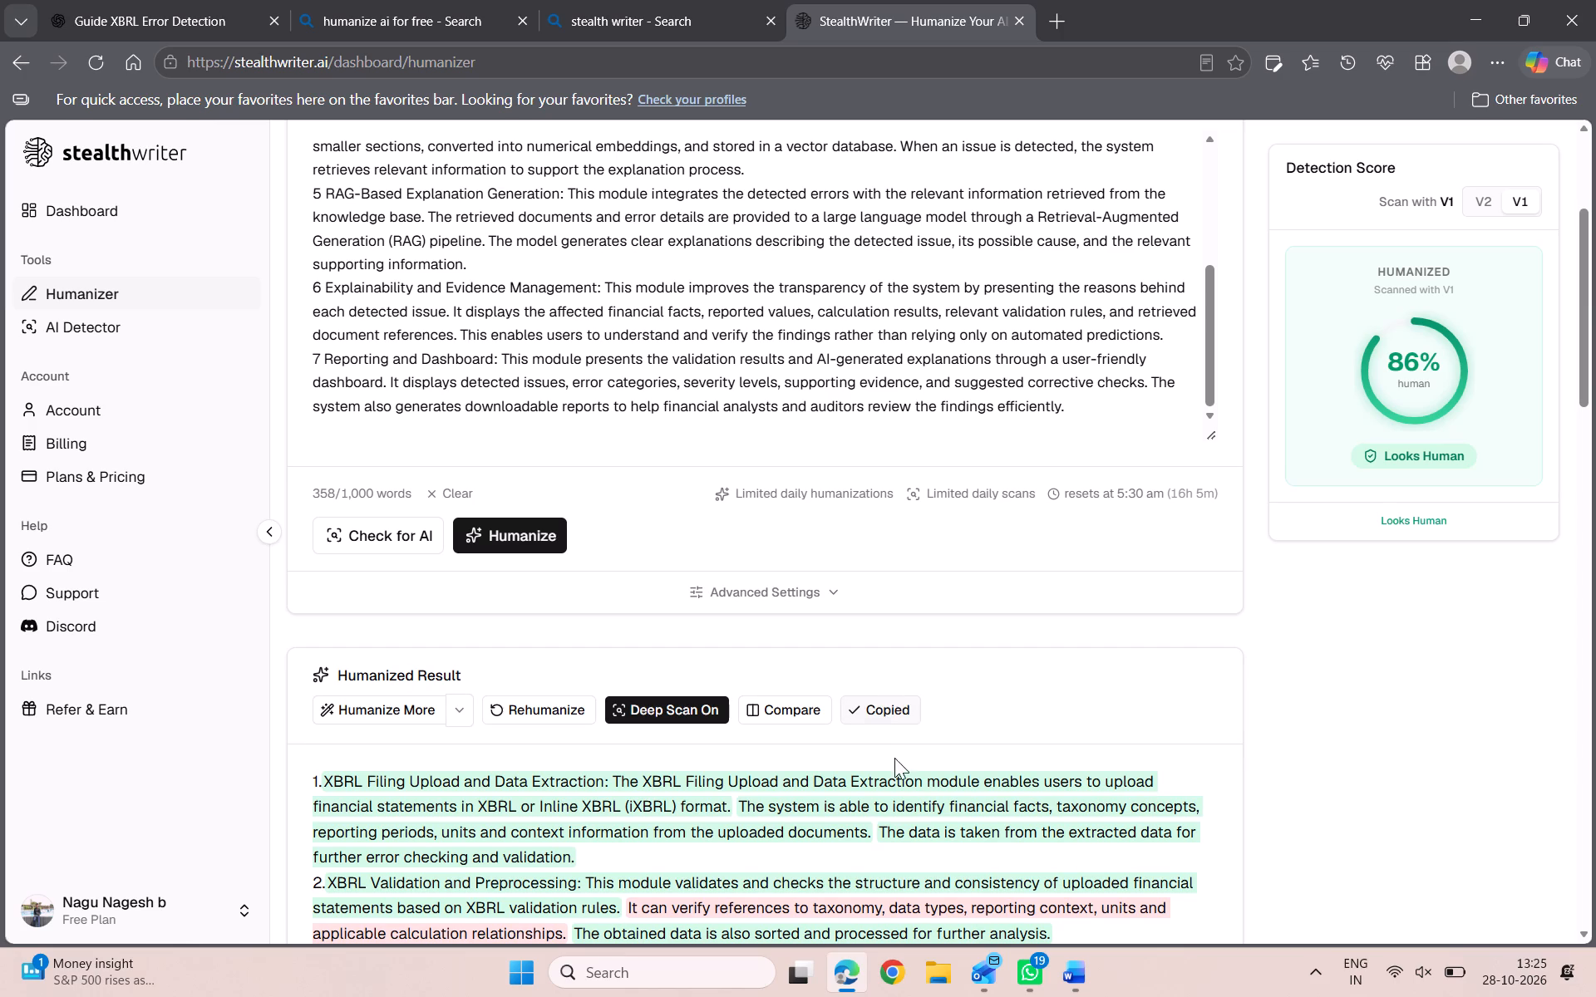
pyautogui.scroll(-4, 898, 745)
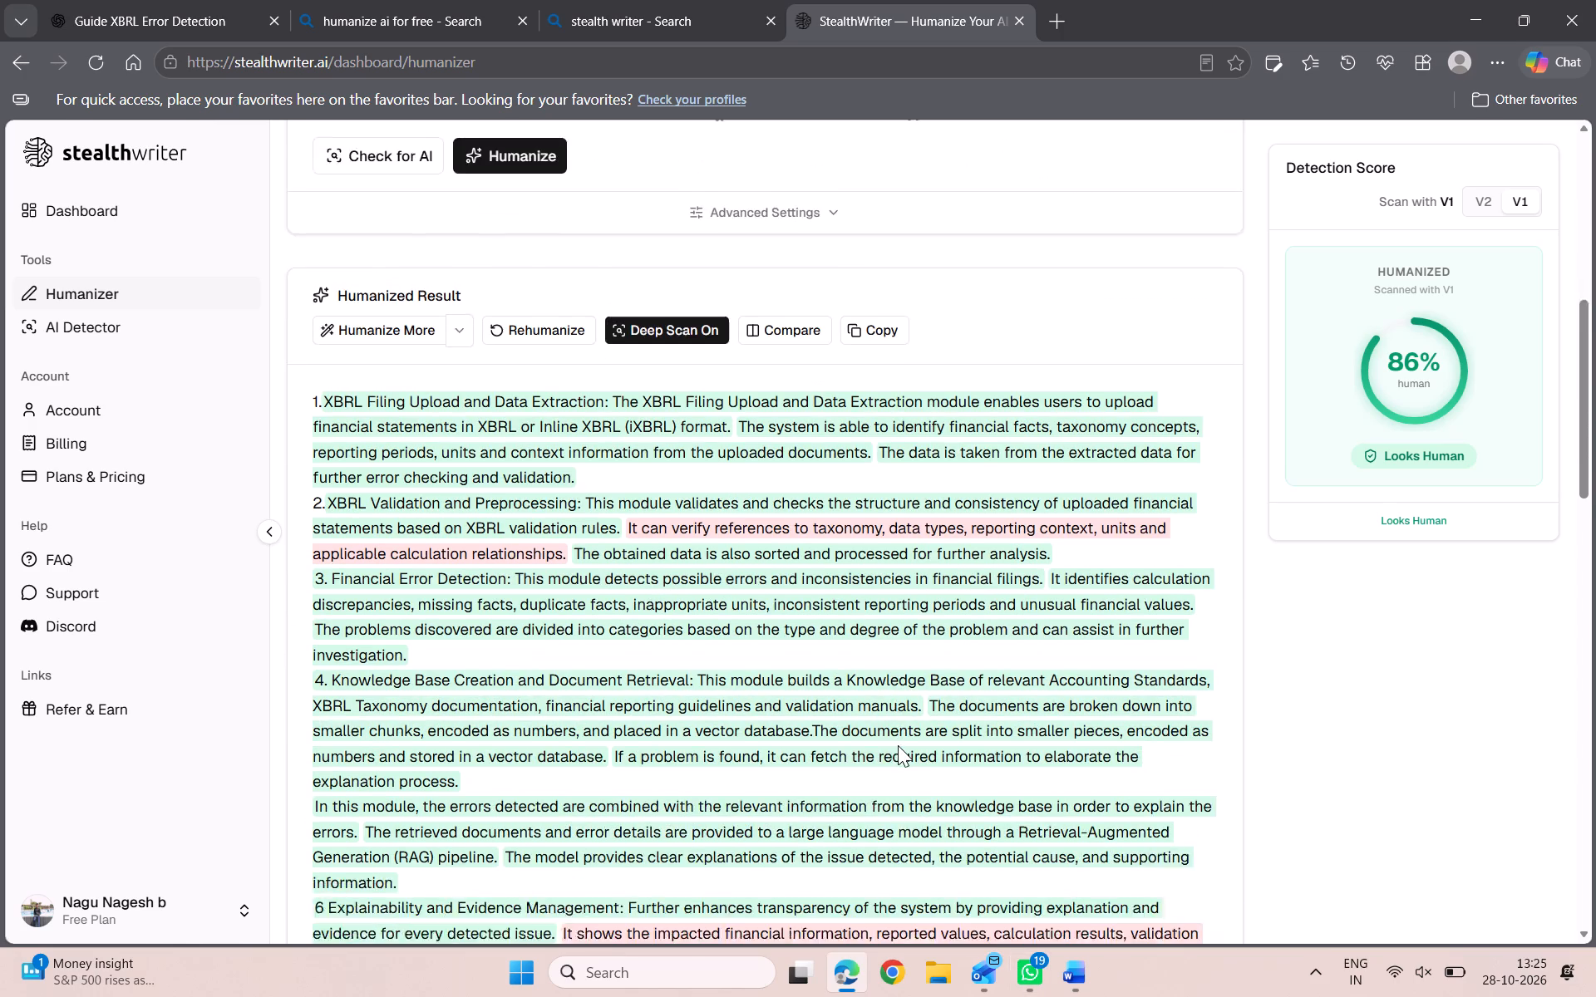
# Switch to the Word report and replace all seven module paragraphs under "9. PROPOSED MODULES" with the copied humanized text.
pyautogui.click(1073, 991)
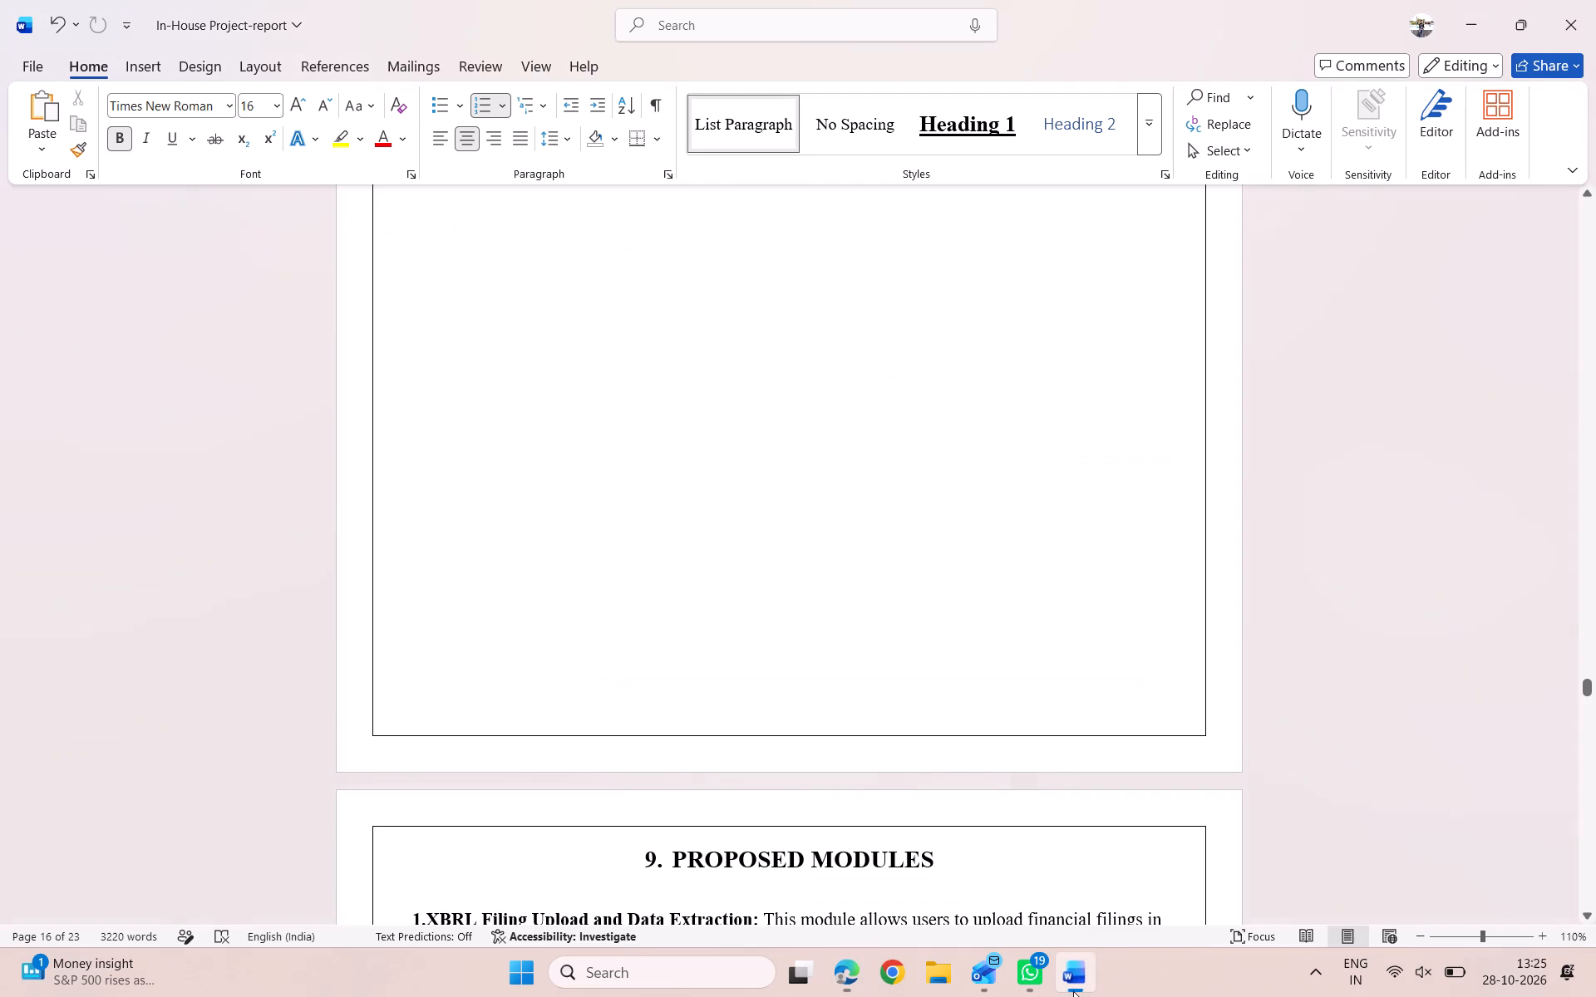
pyautogui.scroll(-5, 640, 686)
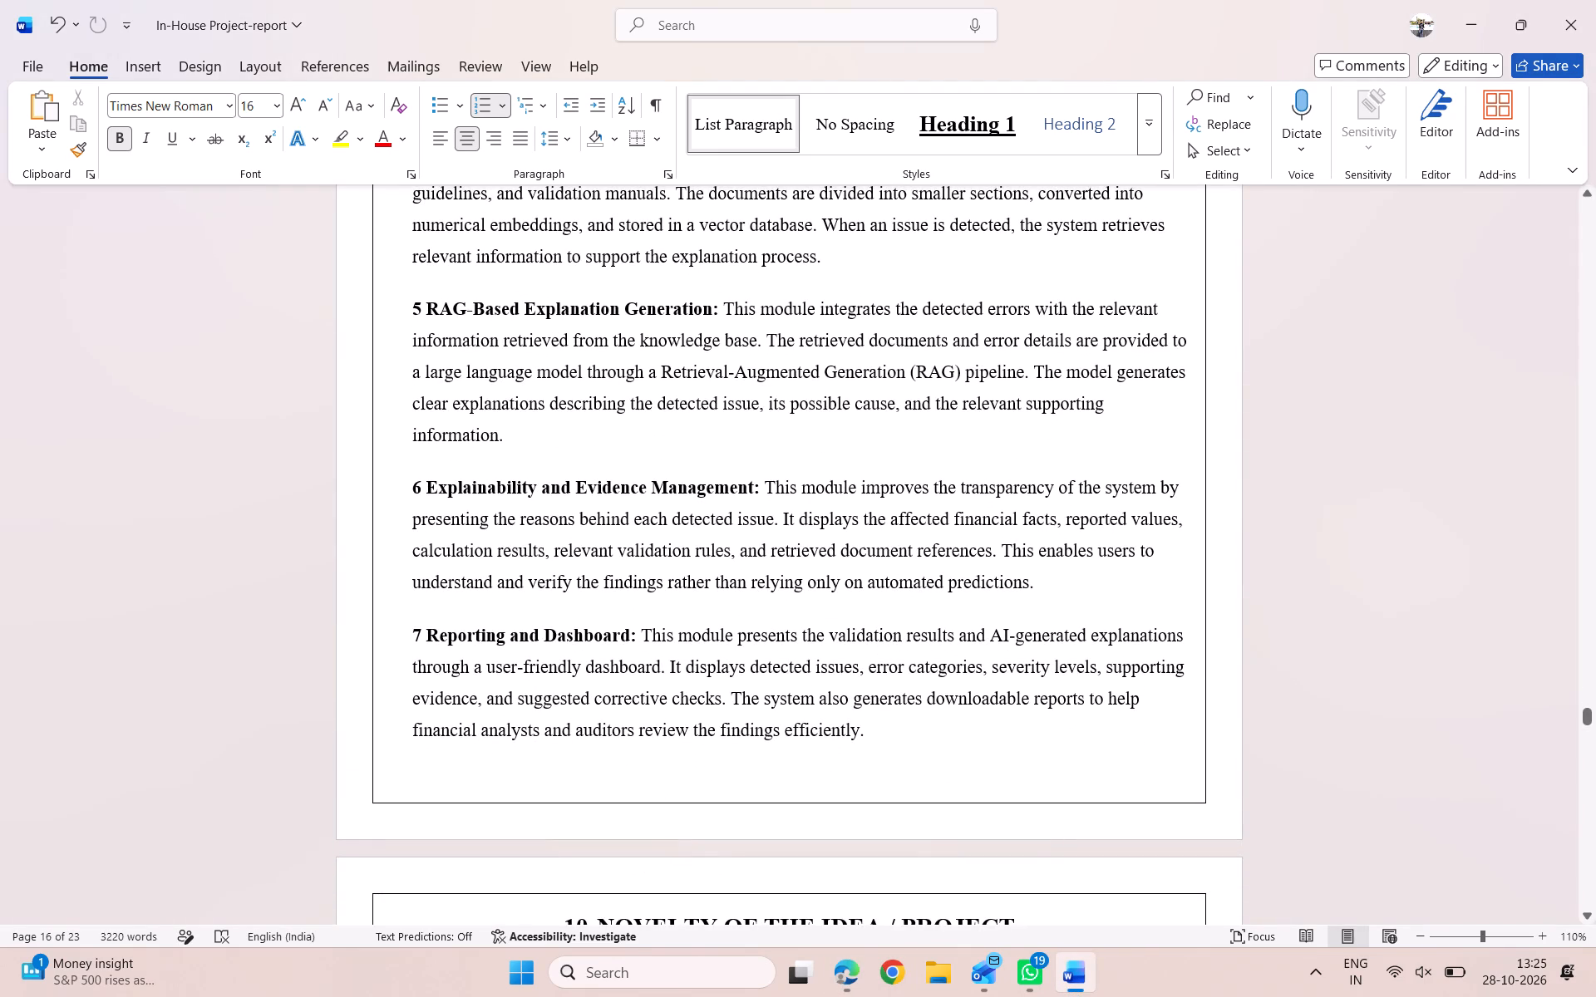
pyautogui.moveTo(866, 742); pyautogui.dragTo(432, 171)
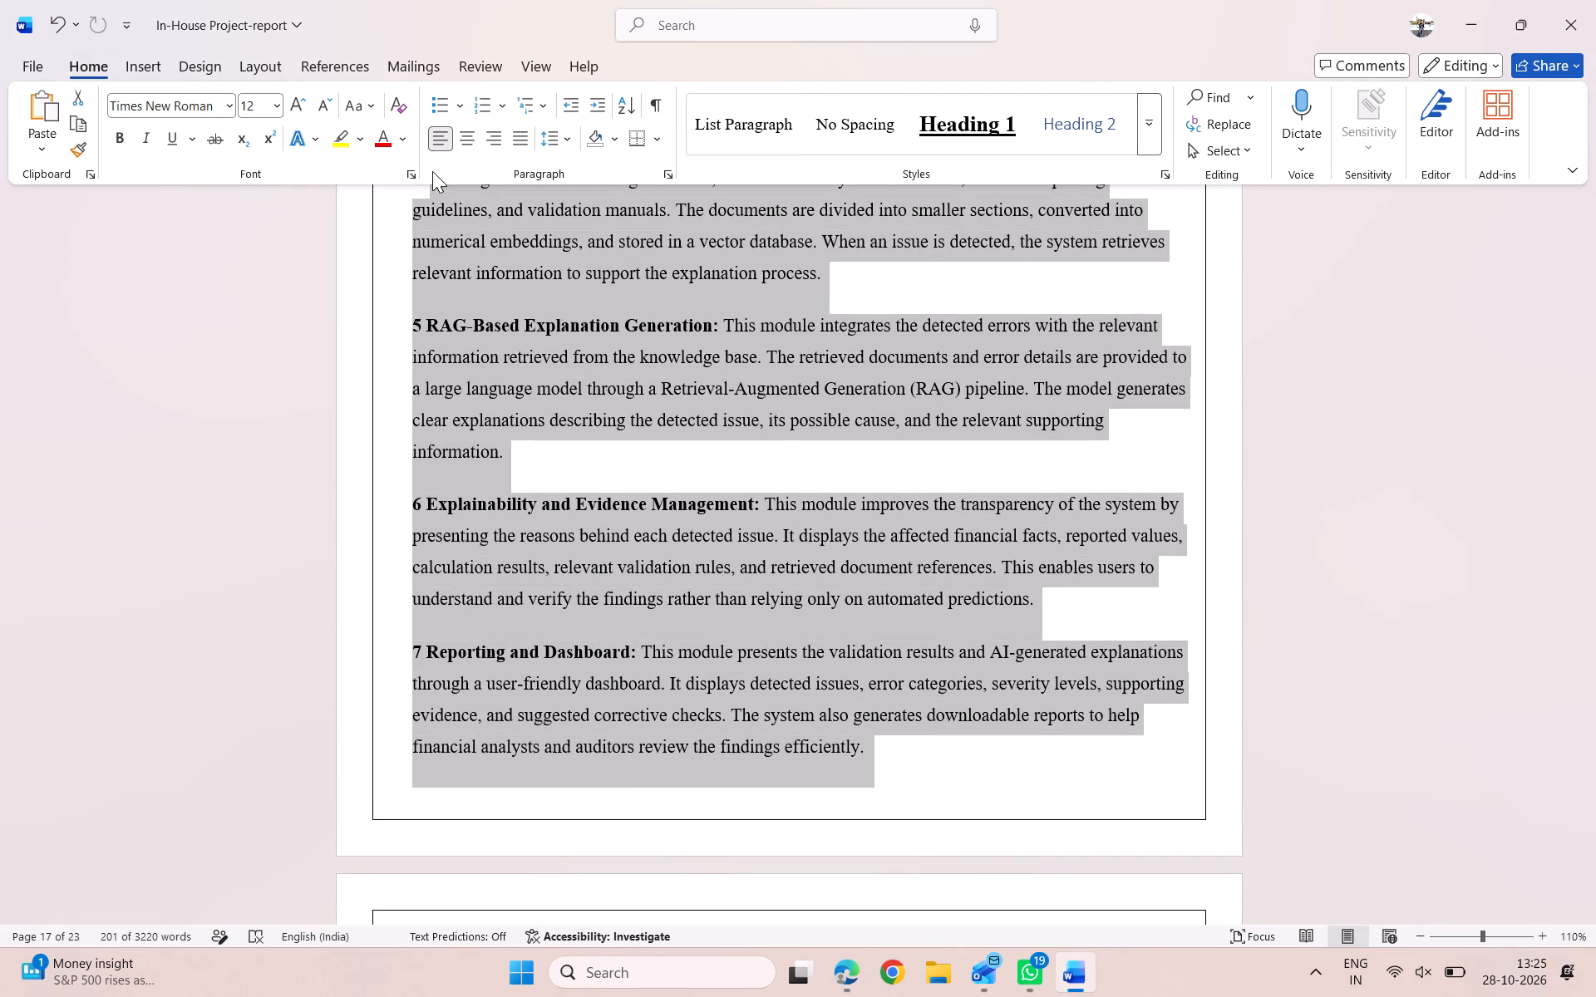
pyautogui.click(593, 463)
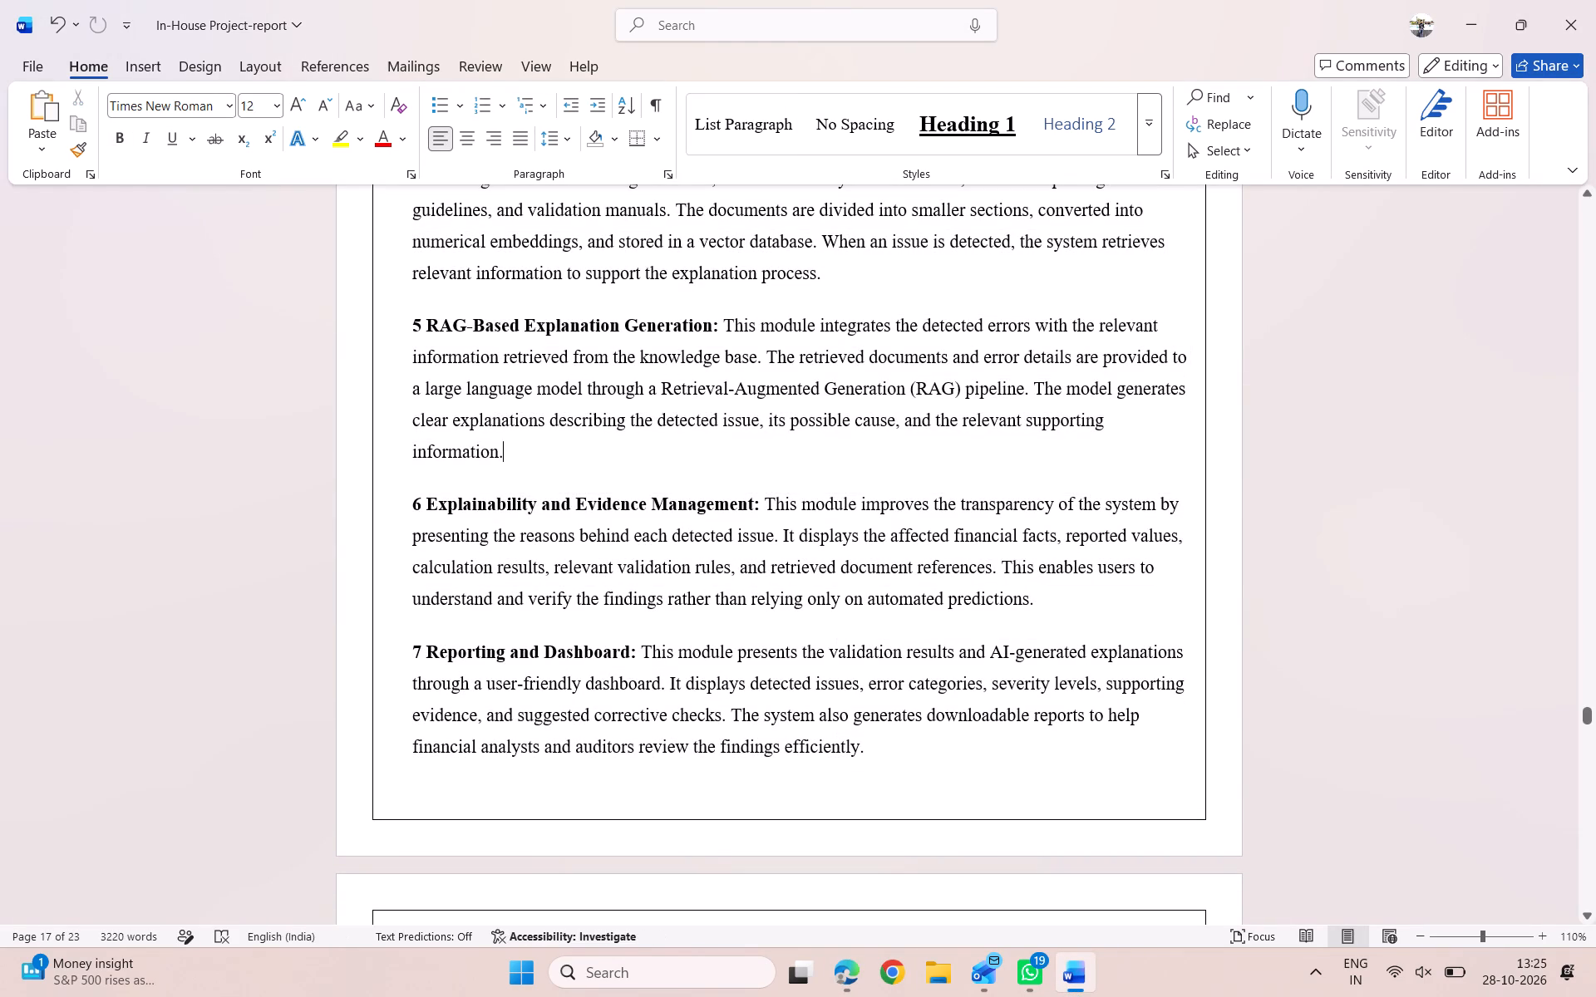
pyautogui.moveTo(874, 745); pyautogui.dragTo(492, 118)
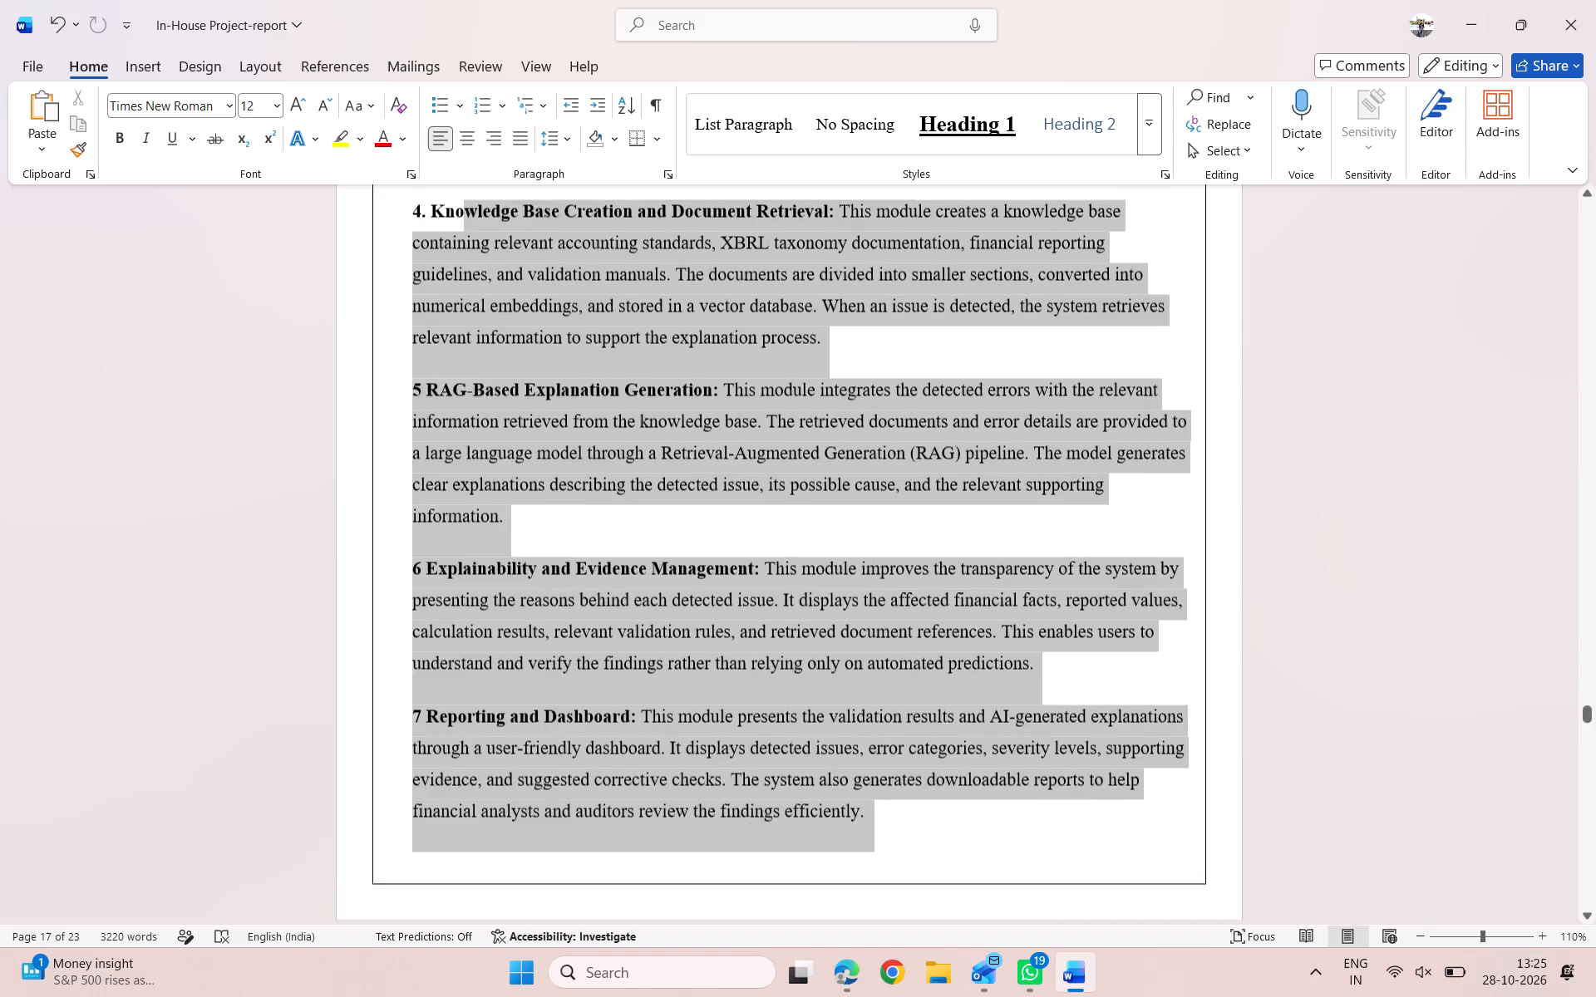
pyautogui.moveTo(492, 118); pyautogui.dragTo(412, 704)
pyautogui.hotkey('ctrl', 'v')
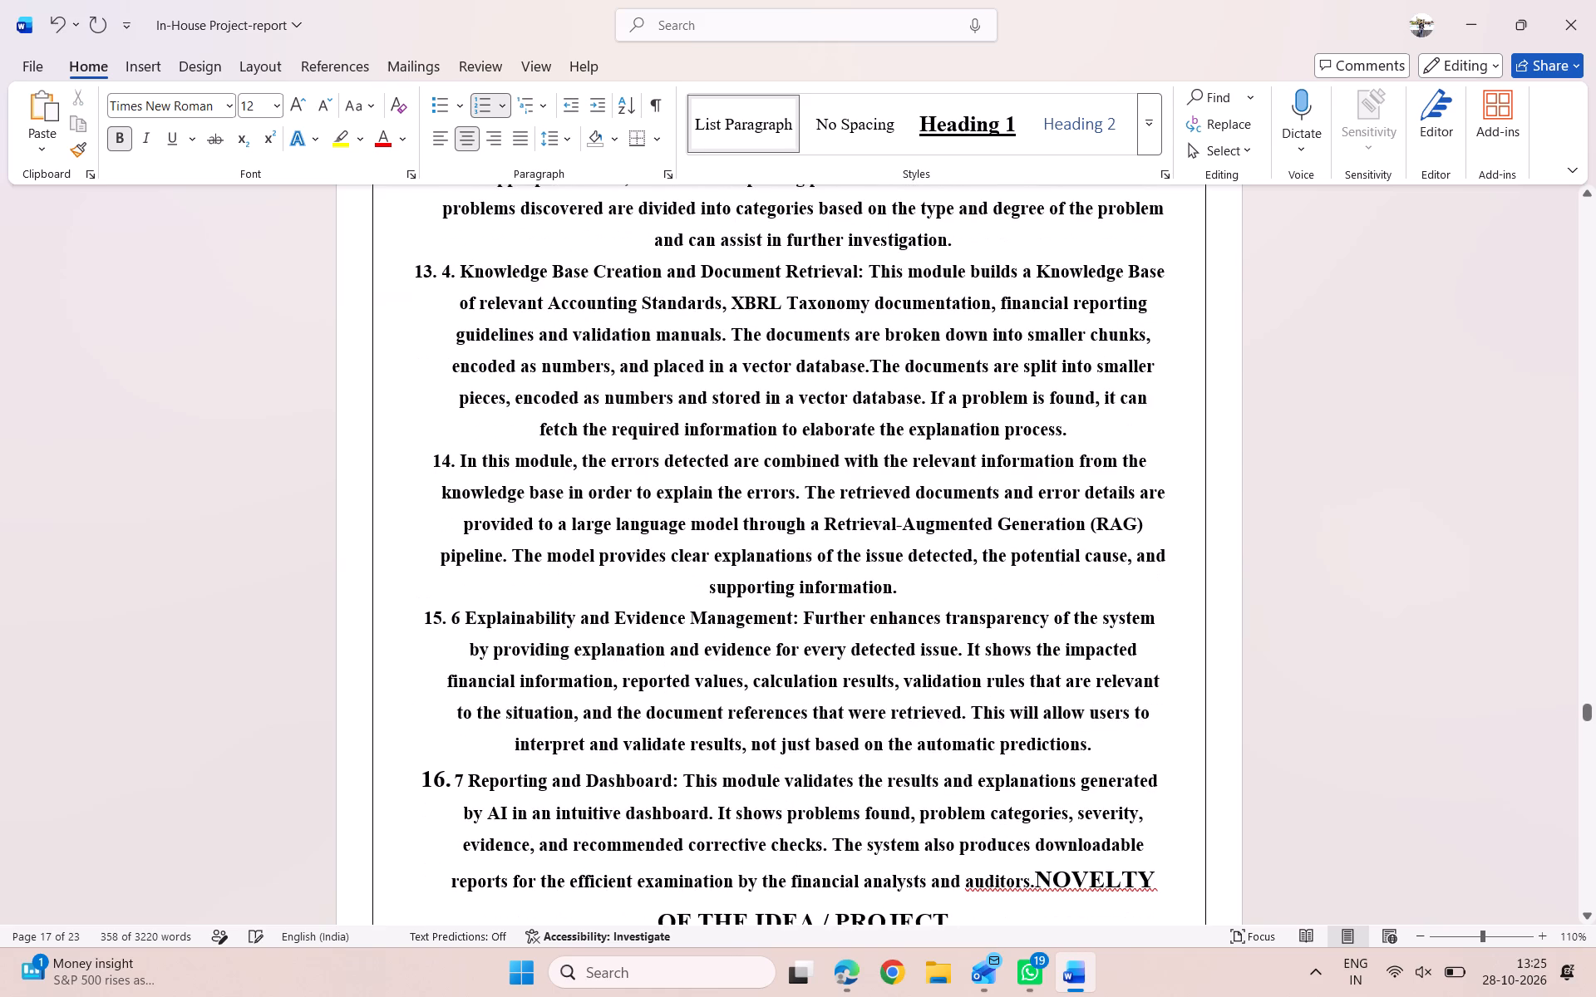
# Remove the automatic list number before "1.XBRL Filing Upload and Data Extraction" and unbold that module's description, keeping its title bold.
pyautogui.scroll(2, 754, 670)
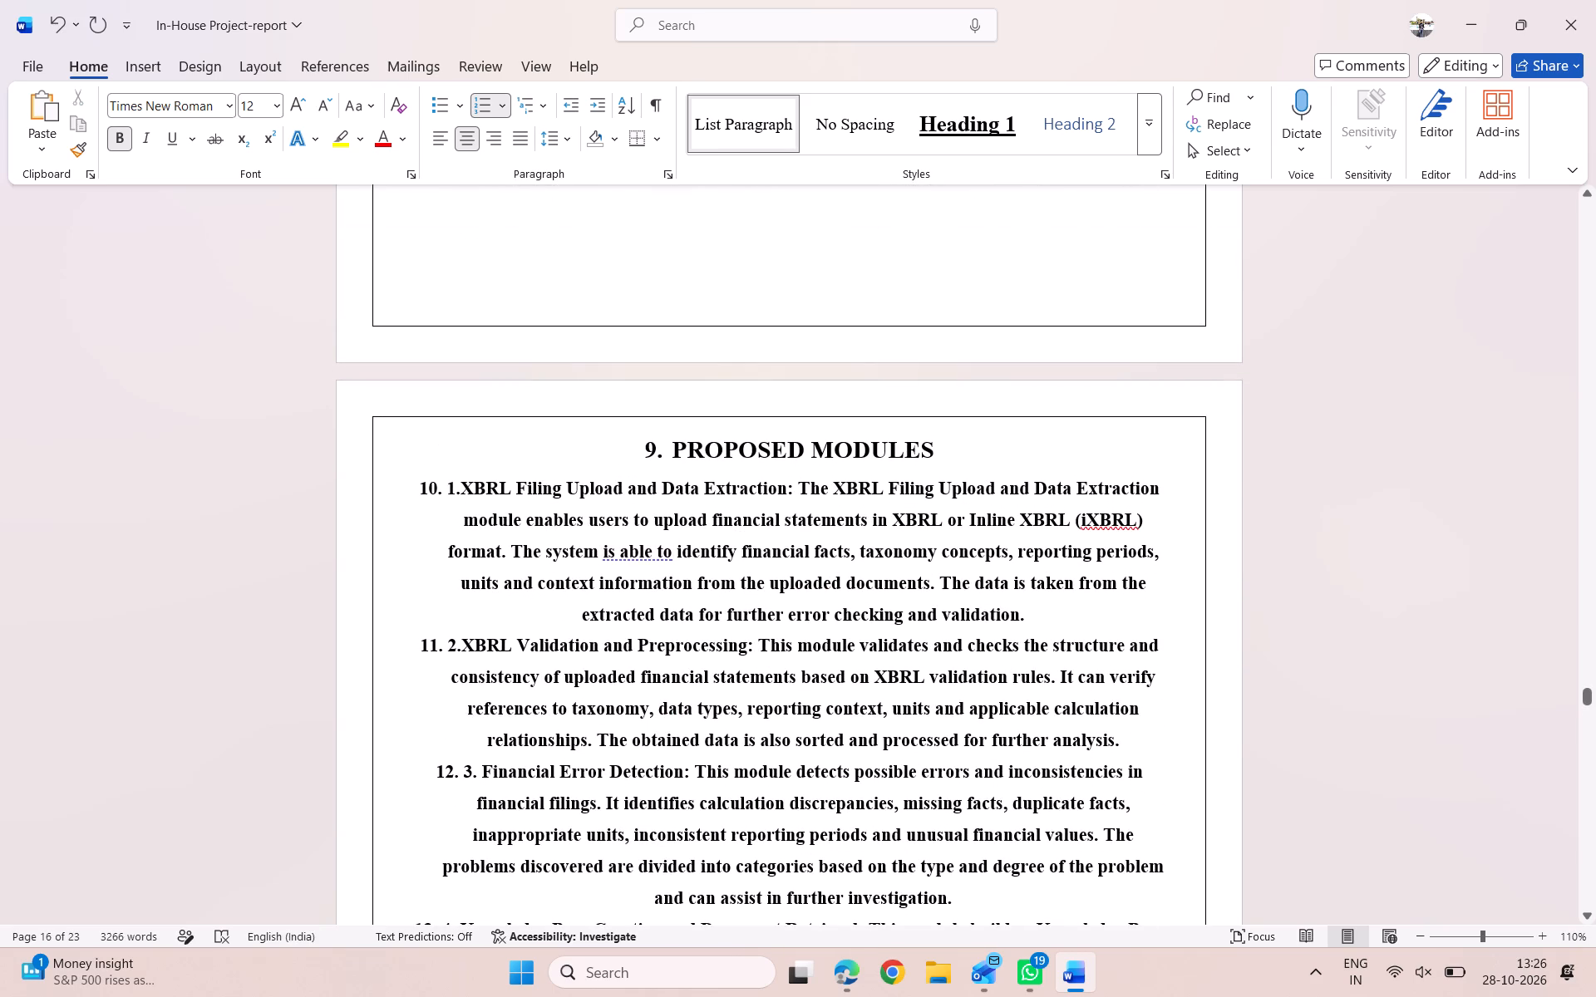
pyautogui.click(447, 486)
pyautogui.press('BackSpace')
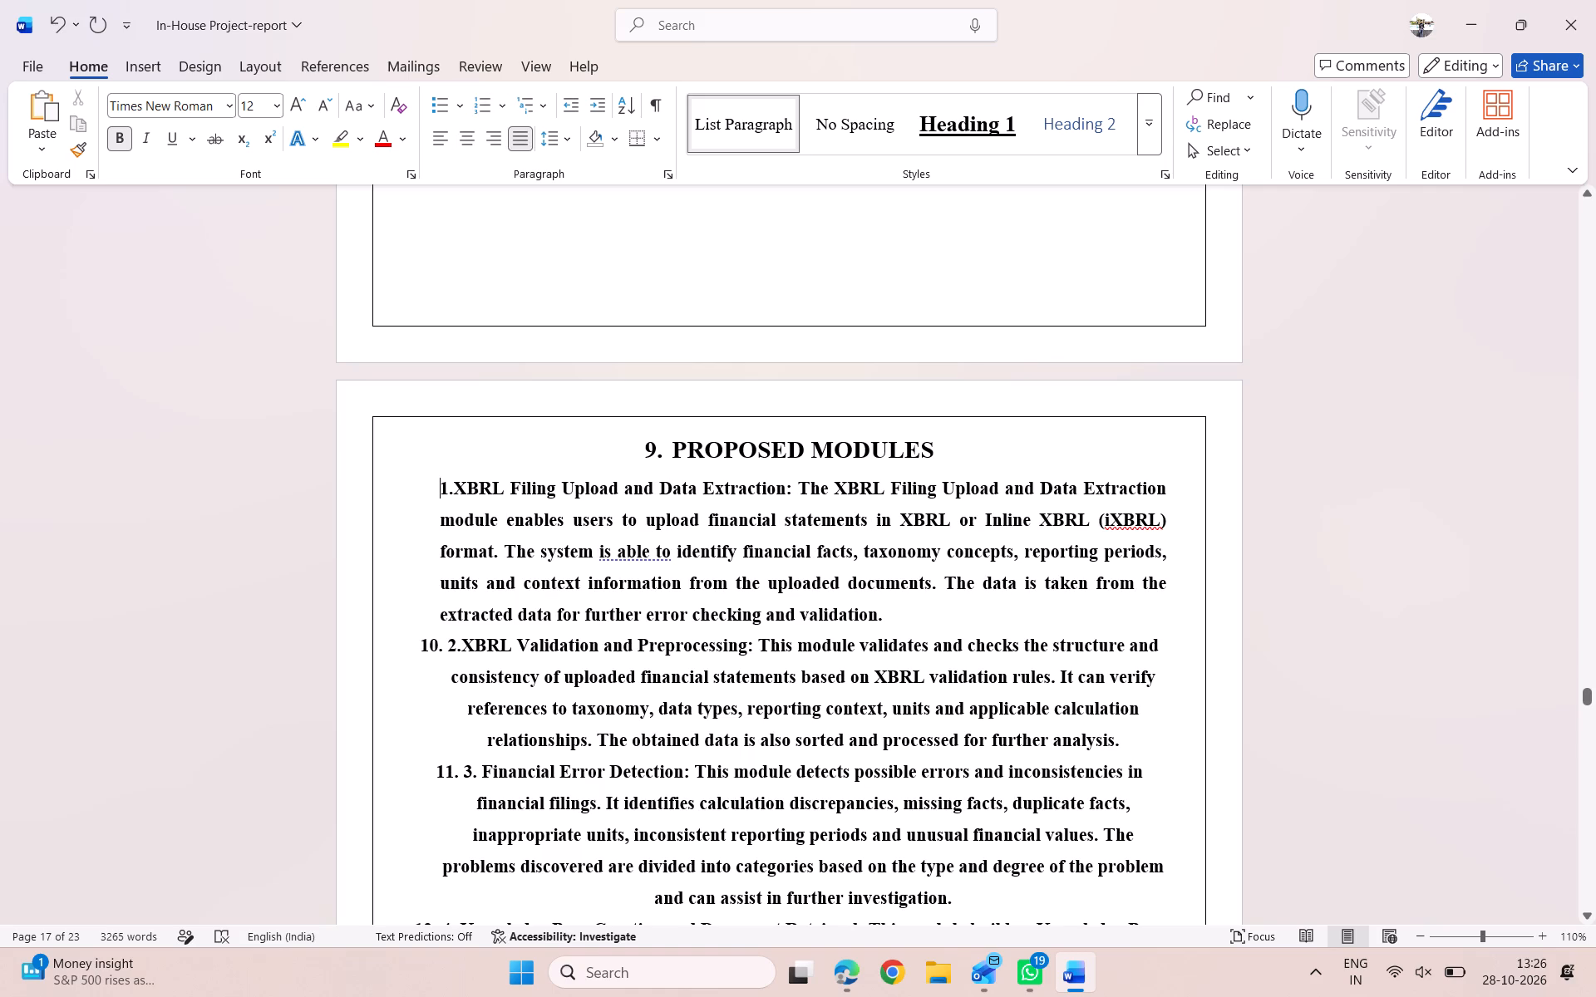
pyautogui.moveTo(795, 487); pyautogui.dragTo(886, 611)
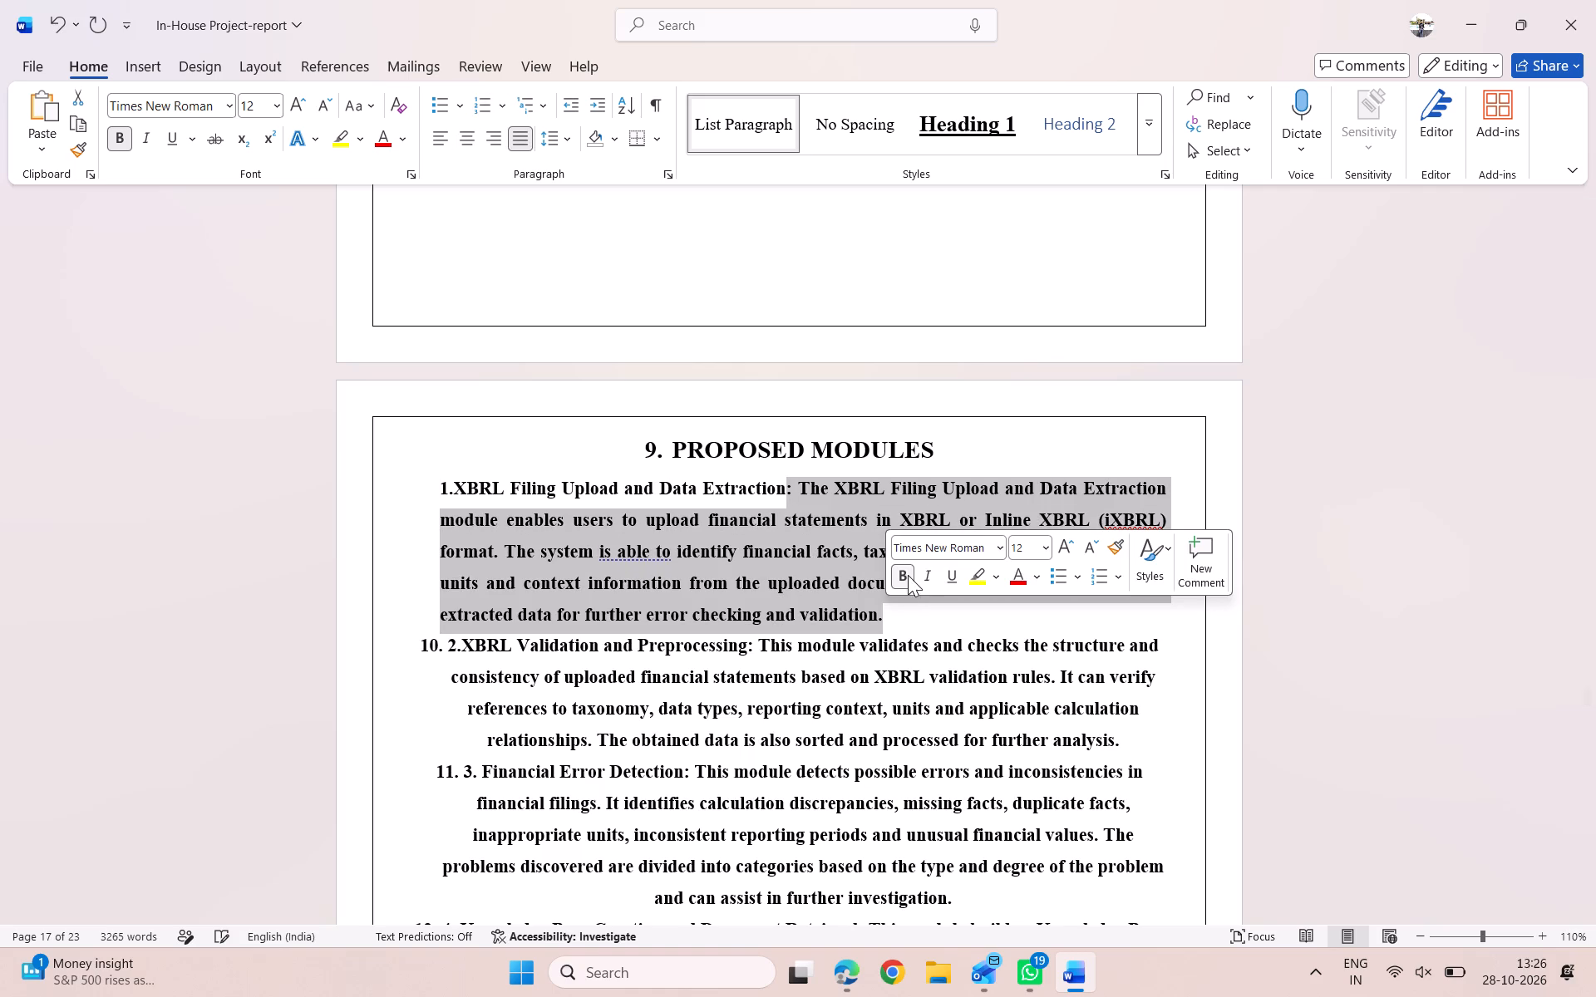
pyautogui.click(906, 574)
pyautogui.click(801, 608)
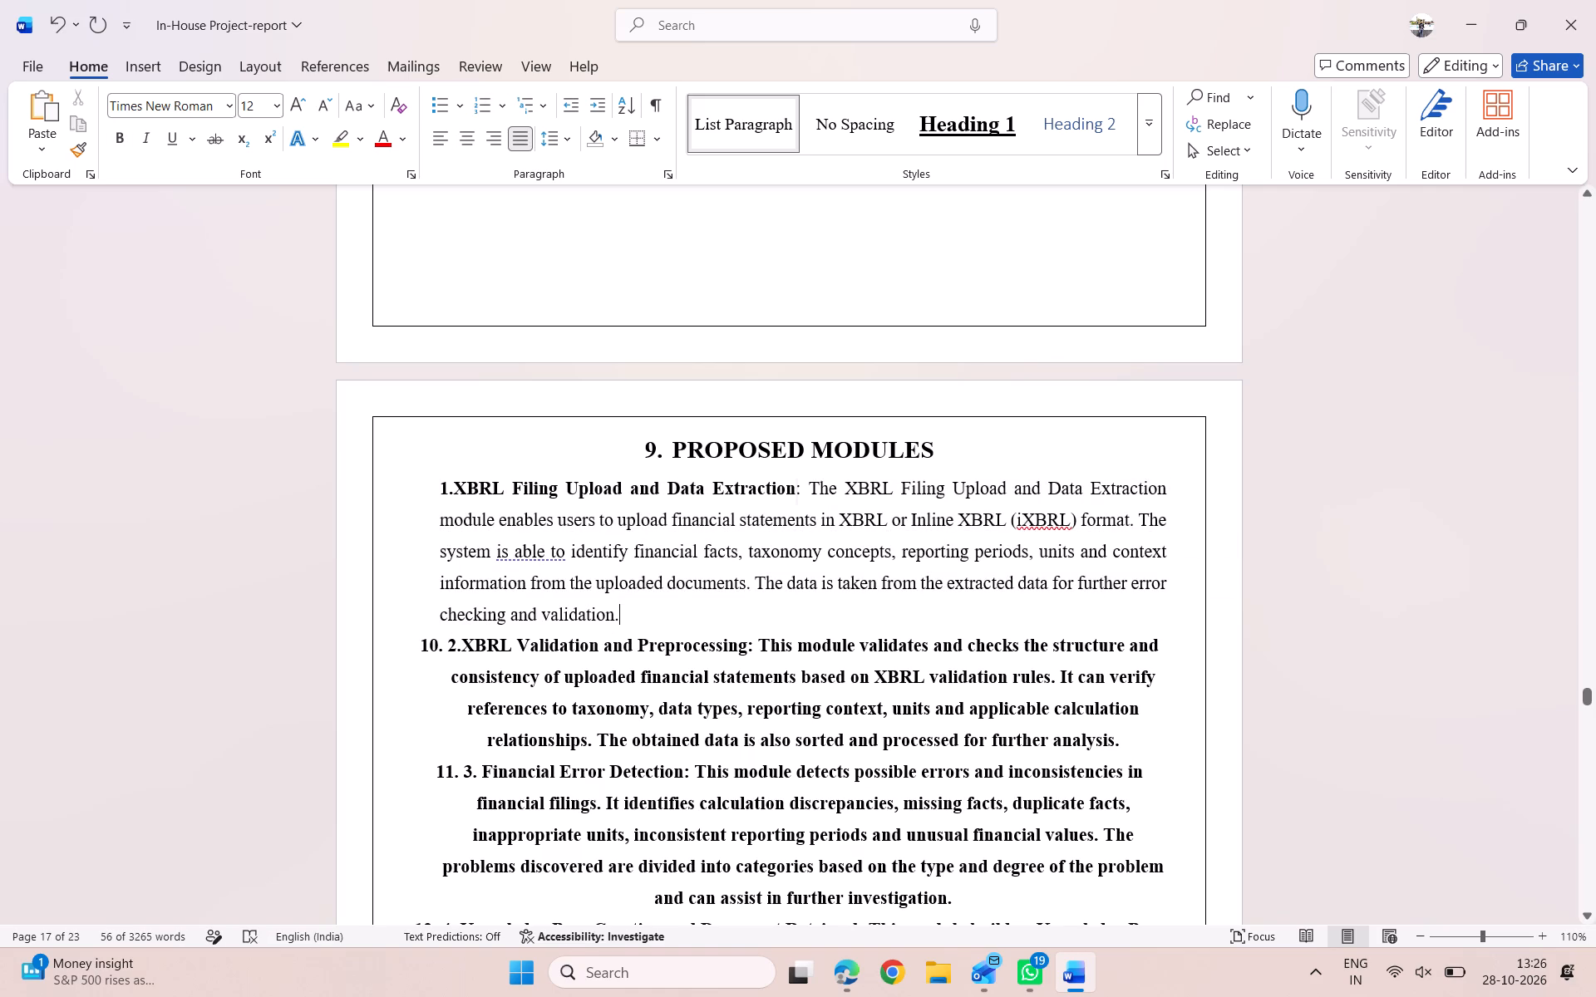
# Remove the automatic list number before "2.XBRL Validation and Preprocessing", keep its indent aligned with module 1, and unbold its description.
pyautogui.scroll(-1, 740, 617)
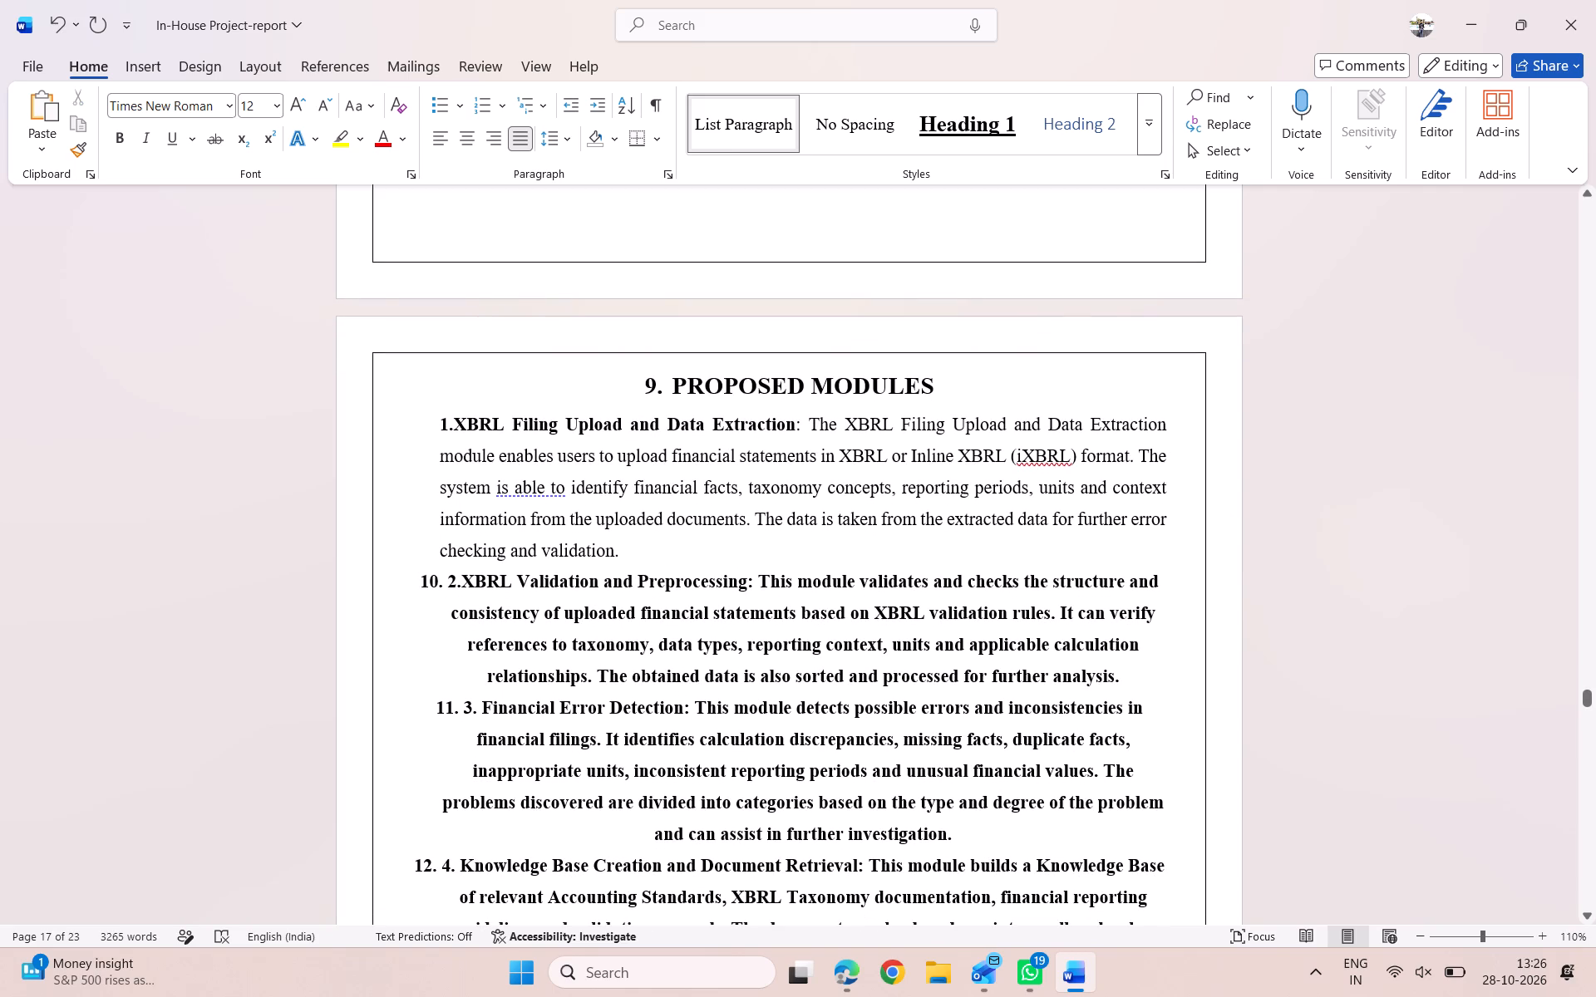
pyautogui.click(447, 579)
pyautogui.write('\\\\')
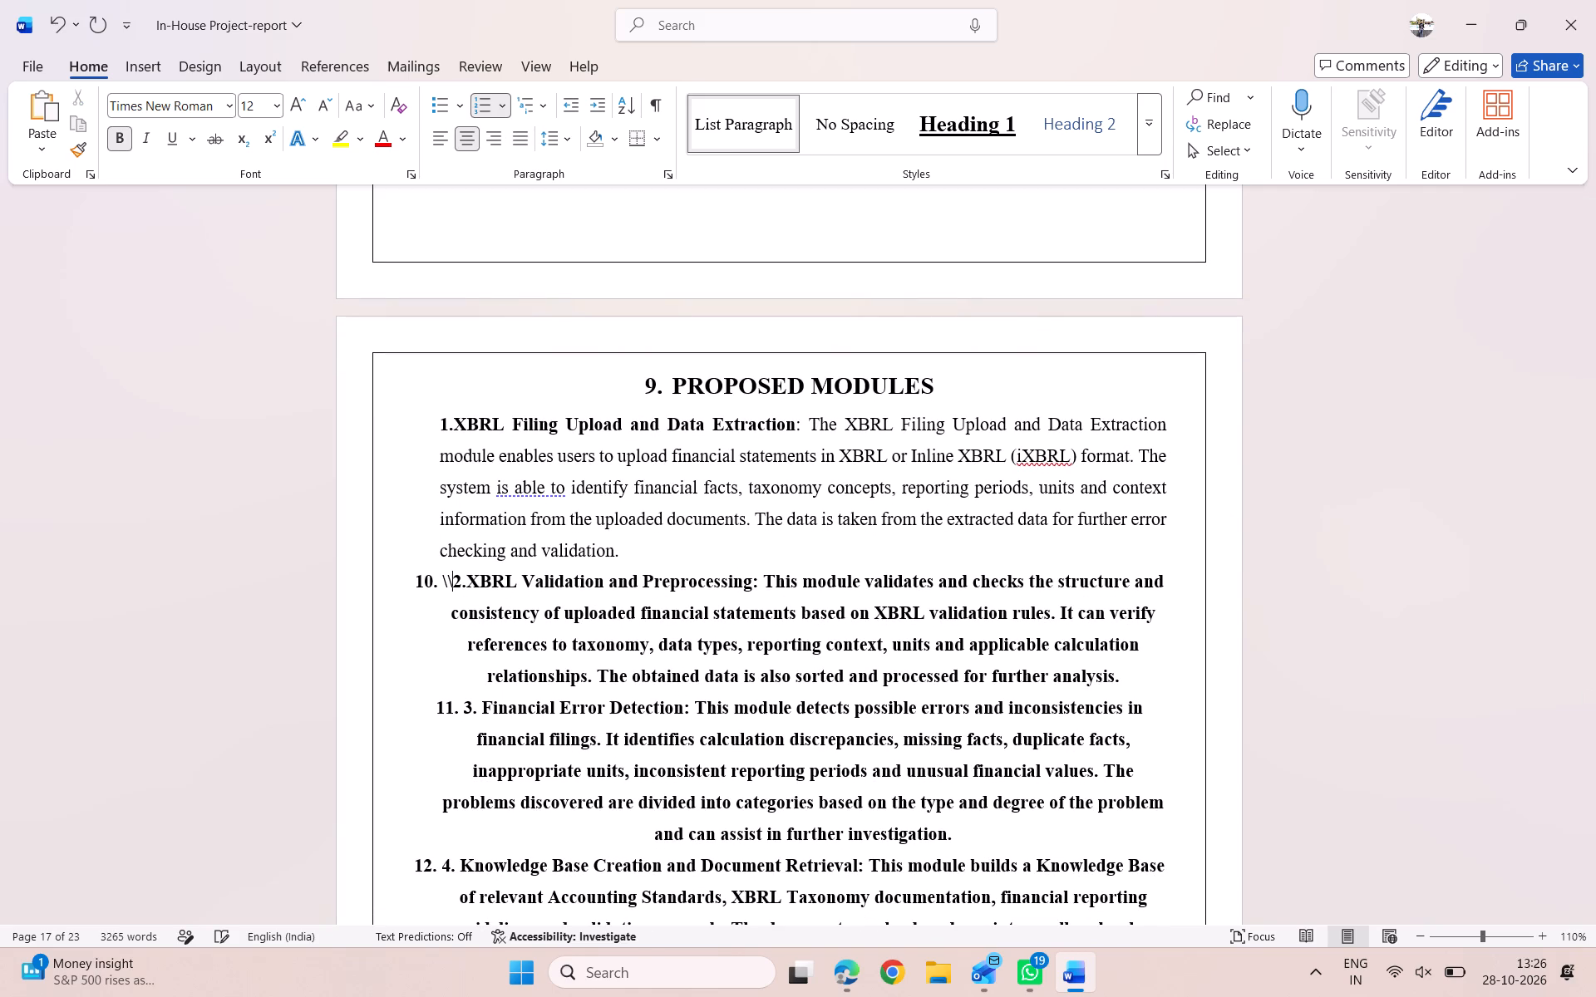
pyautogui.press('BackSpace')
pyautogui.press('BackSpace')
pyautogui.press('BackSpace')
pyautogui.press('BackSpace')
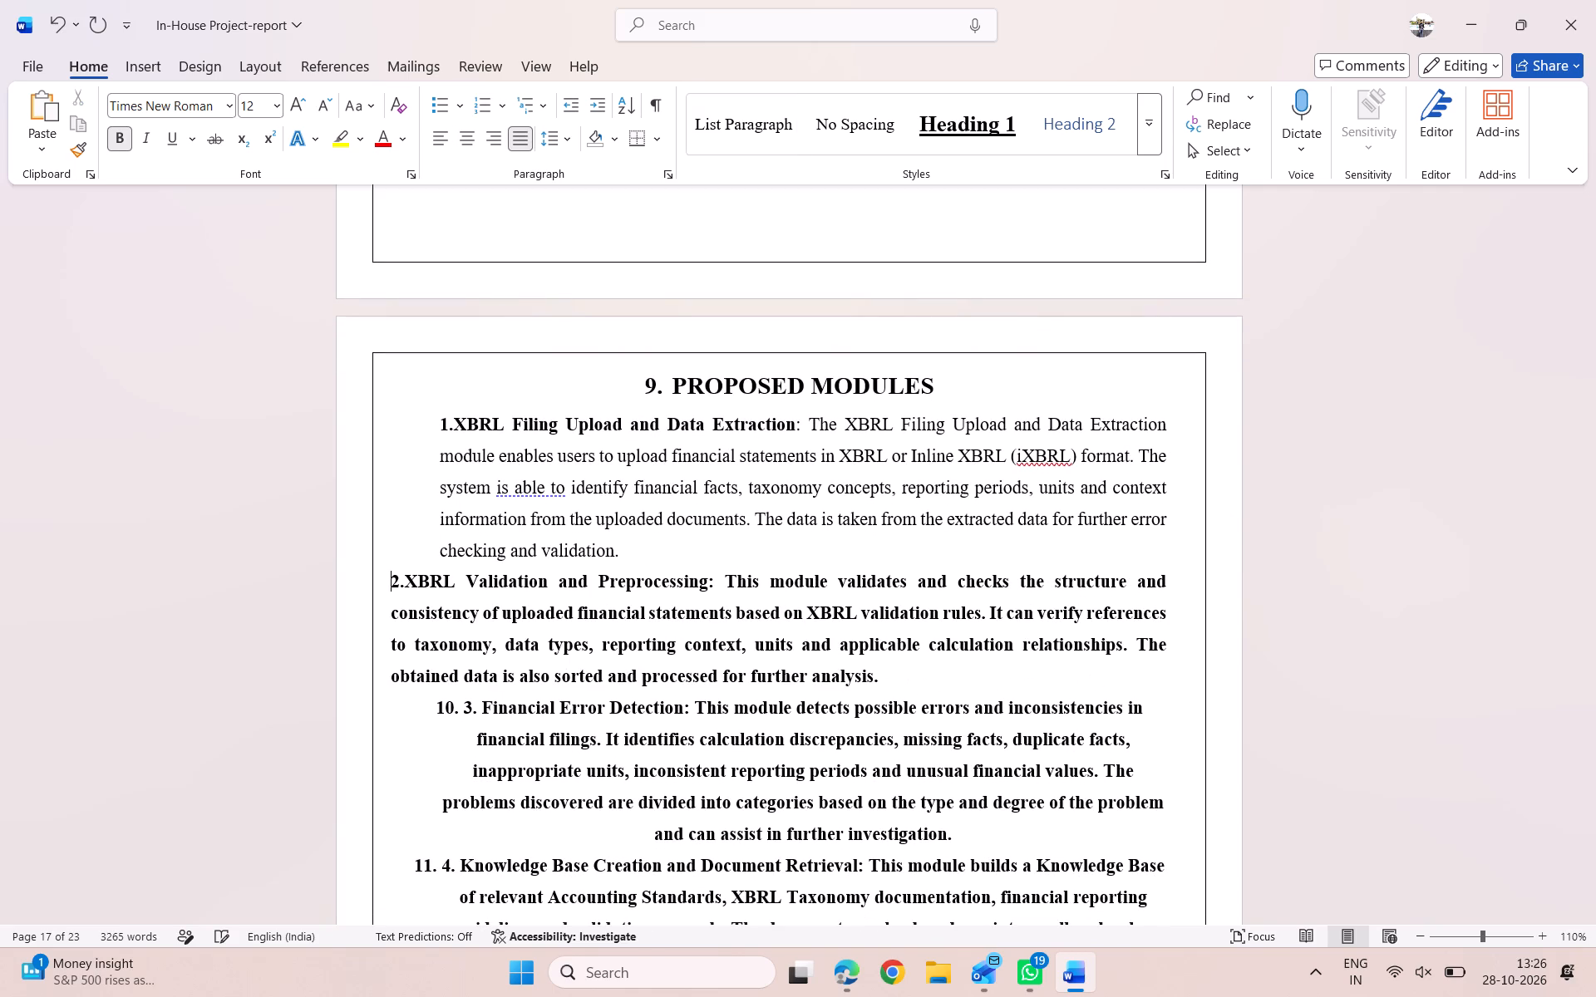
pyautogui.hotkey('ctrl', 'z')
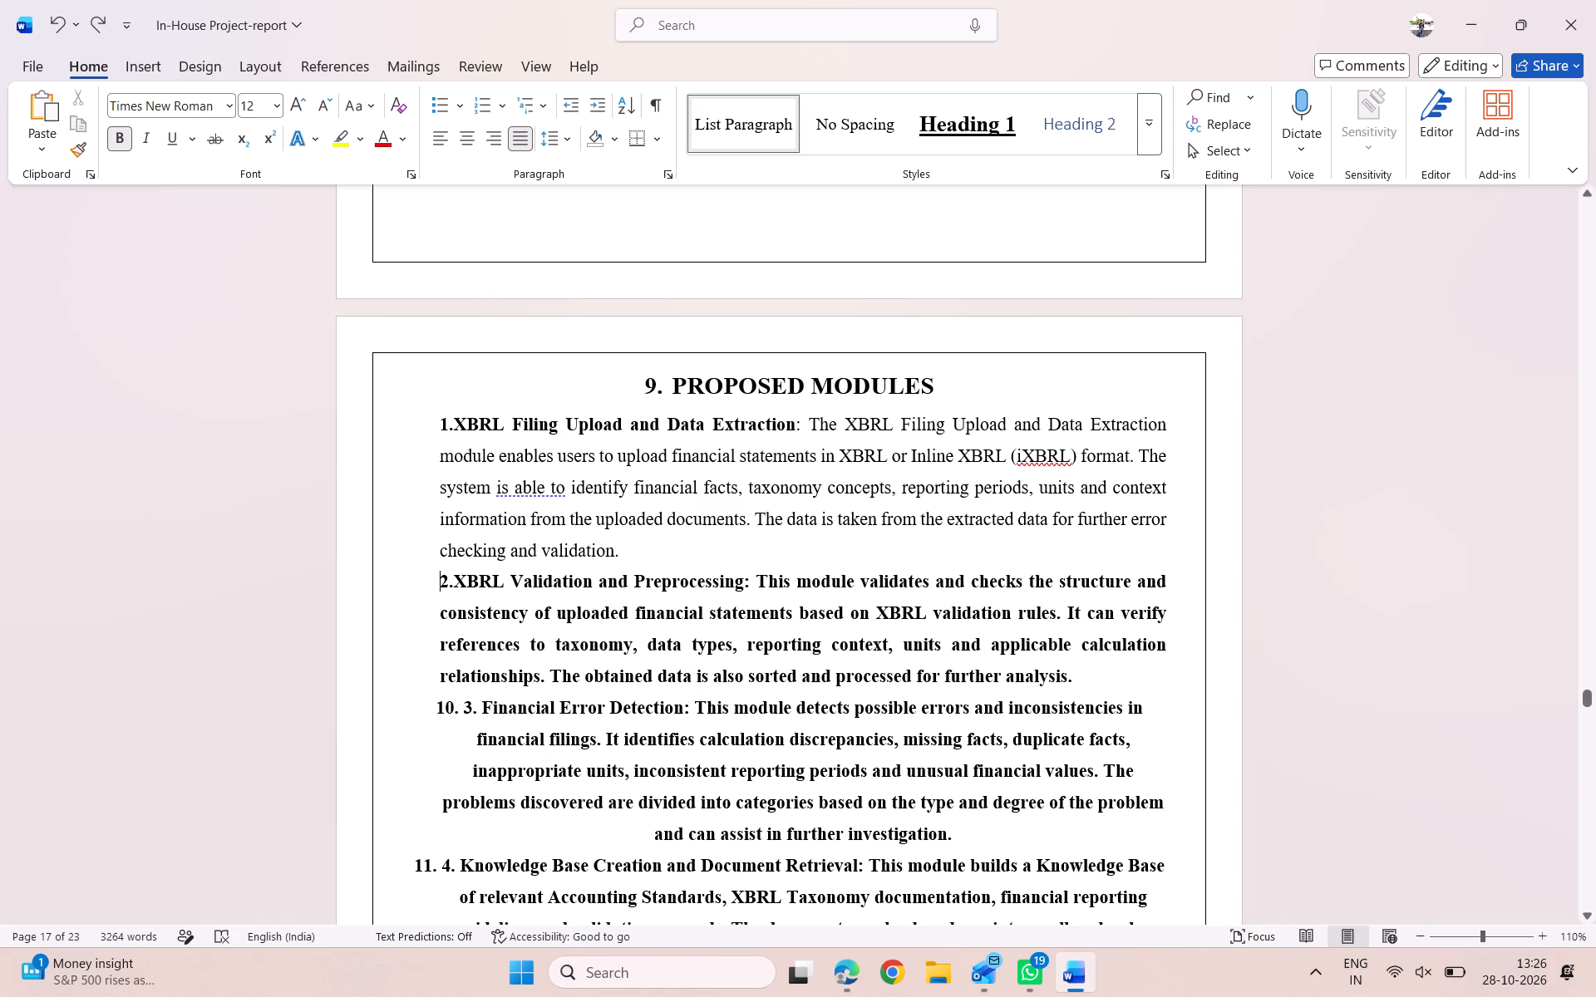
pyautogui.click(755, 583)
pyautogui.moveTo(755, 583); pyautogui.dragTo(992, 665)
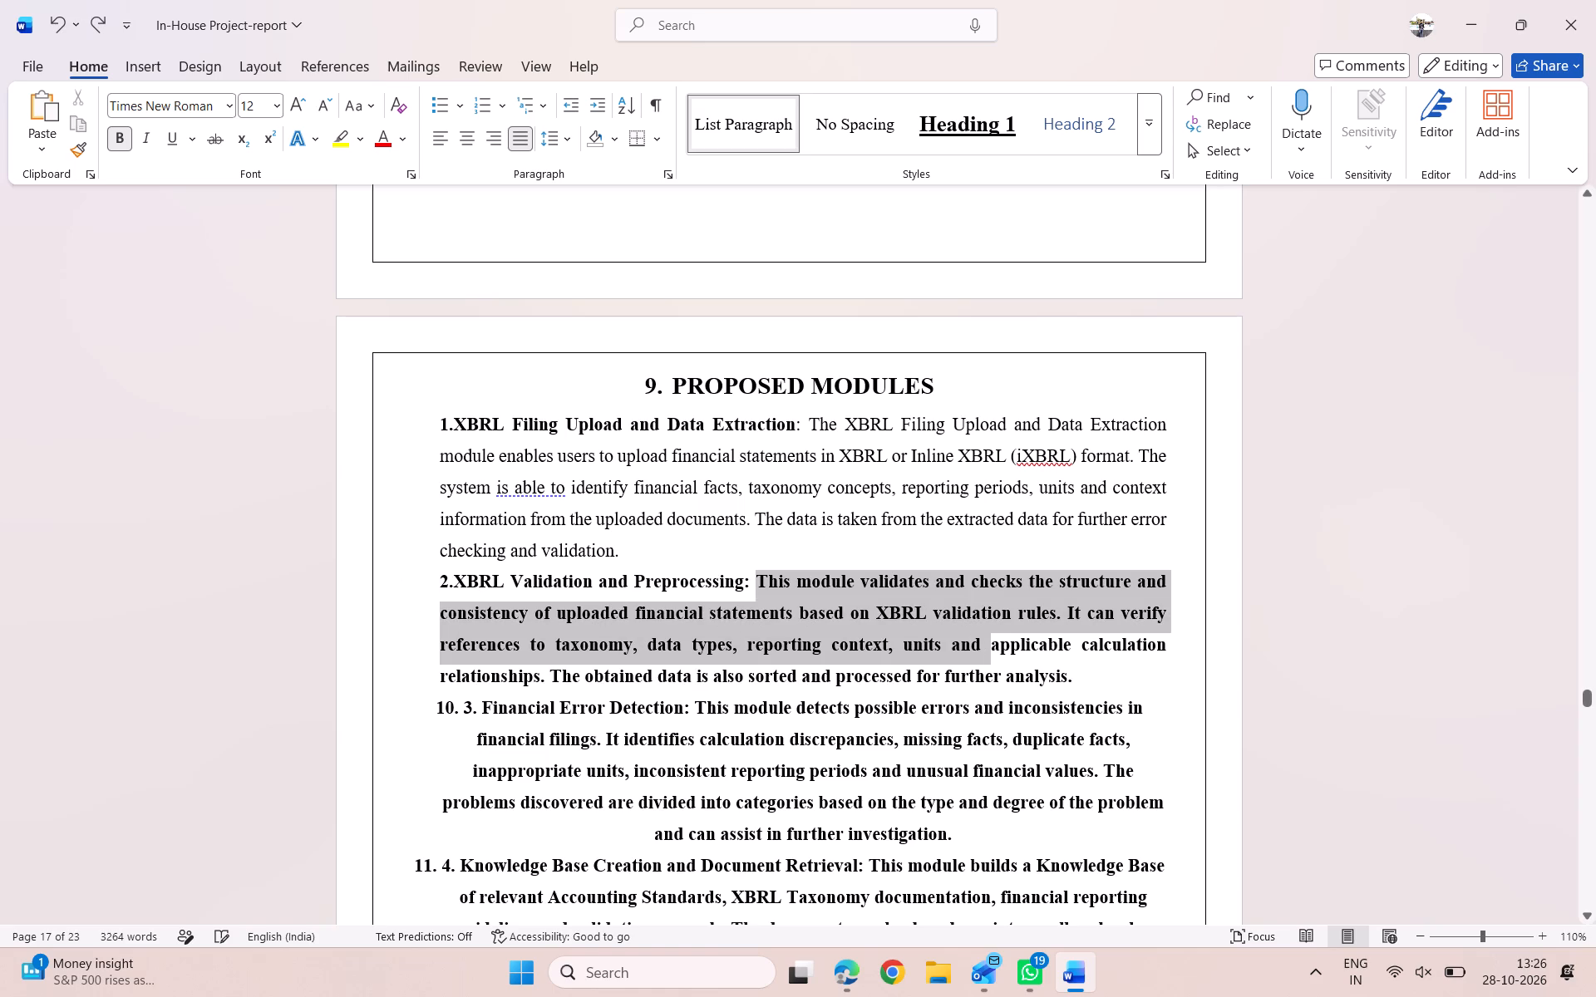
pyautogui.moveTo(992, 665); pyautogui.dragTo(1131, 684)
pyautogui.click(1145, 654)
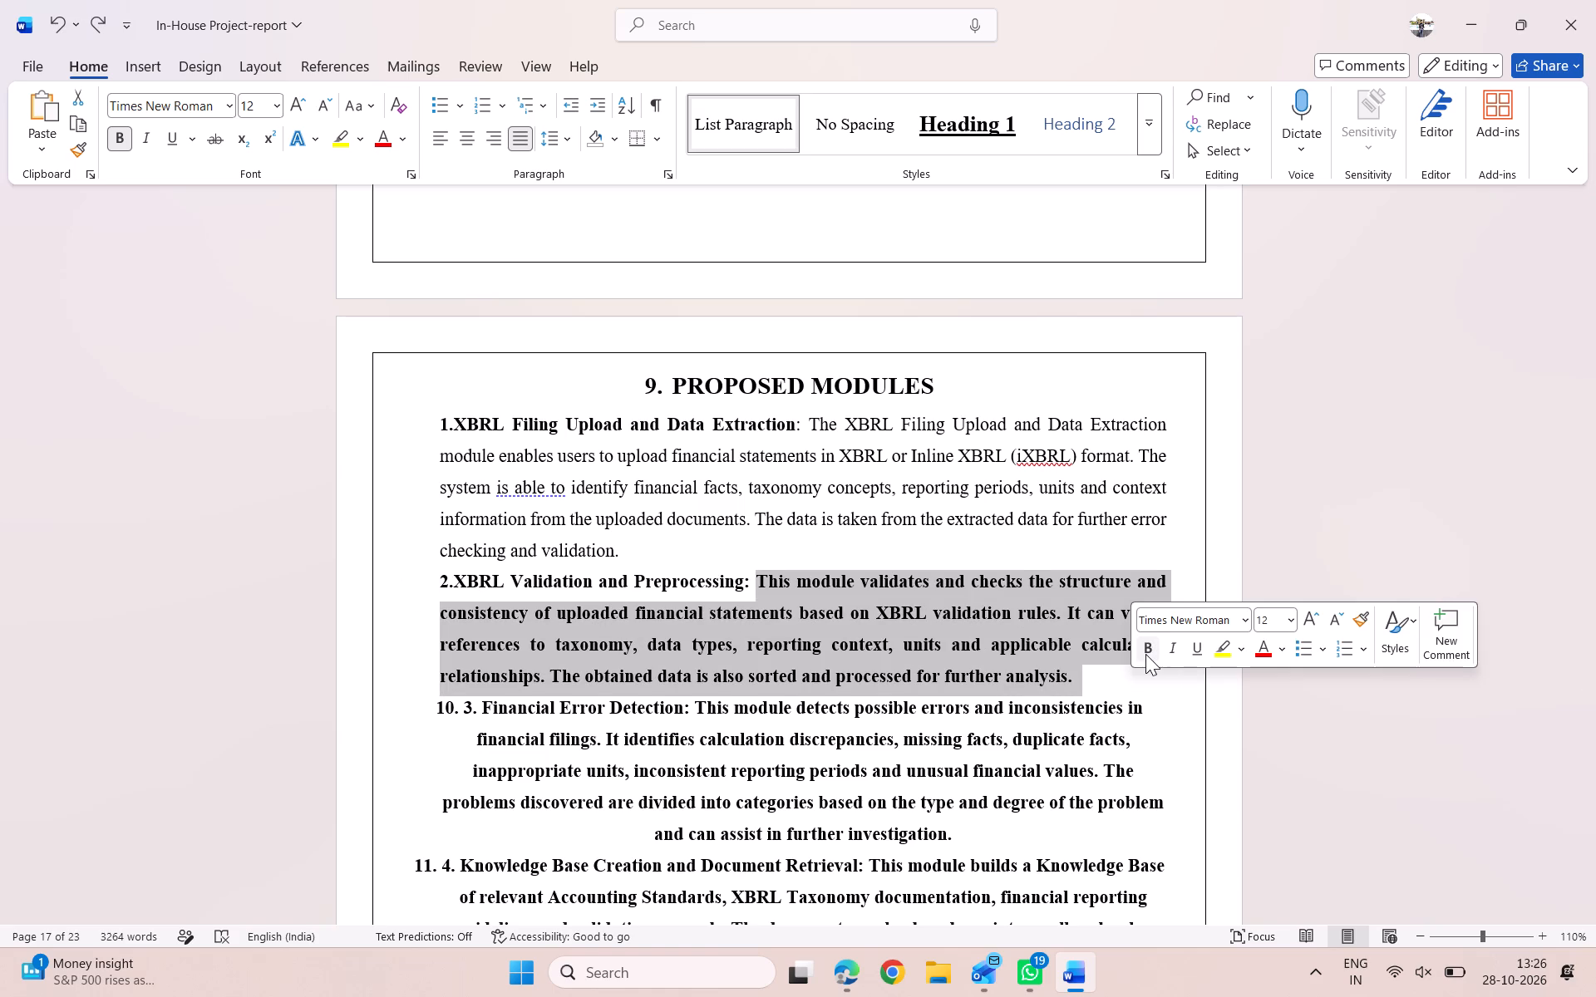
pyautogui.click(997, 678)
# Unbold the description text of the "3. Financial Error Detection" module, keeping its title bold.
pyautogui.scroll(-1, 997, 678)
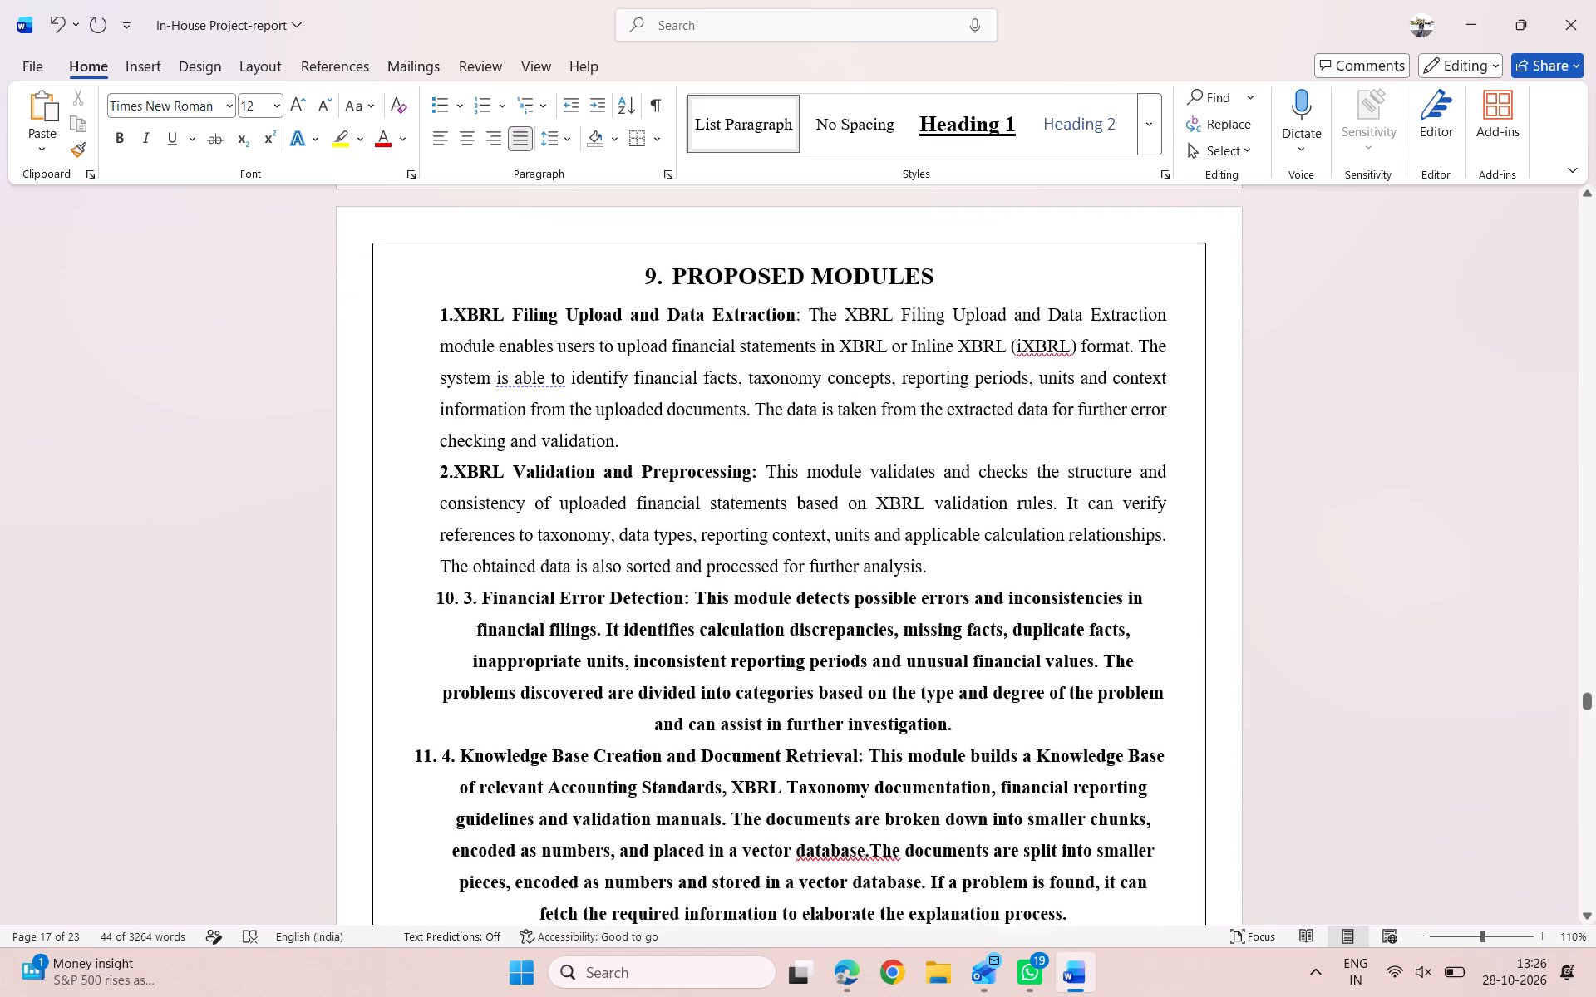
pyautogui.scroll(-1, 997, 678)
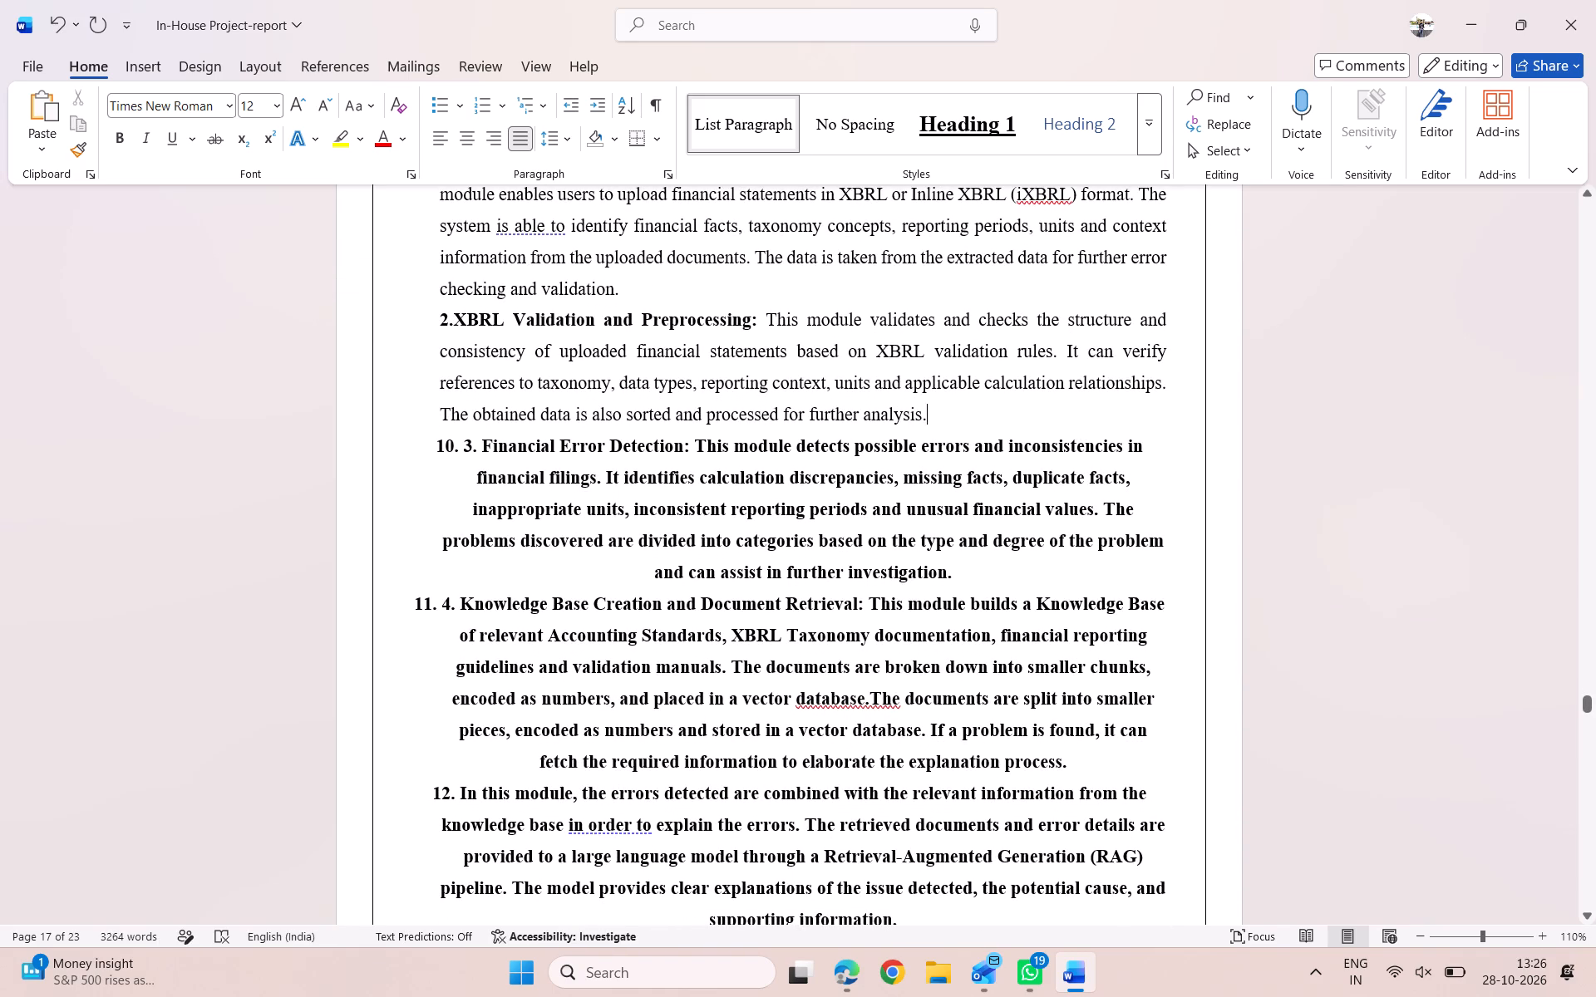
pyautogui.moveTo(696, 447); pyautogui.dragTo(762, 468)
pyautogui.moveTo(762, 468); pyautogui.dragTo(966, 583)
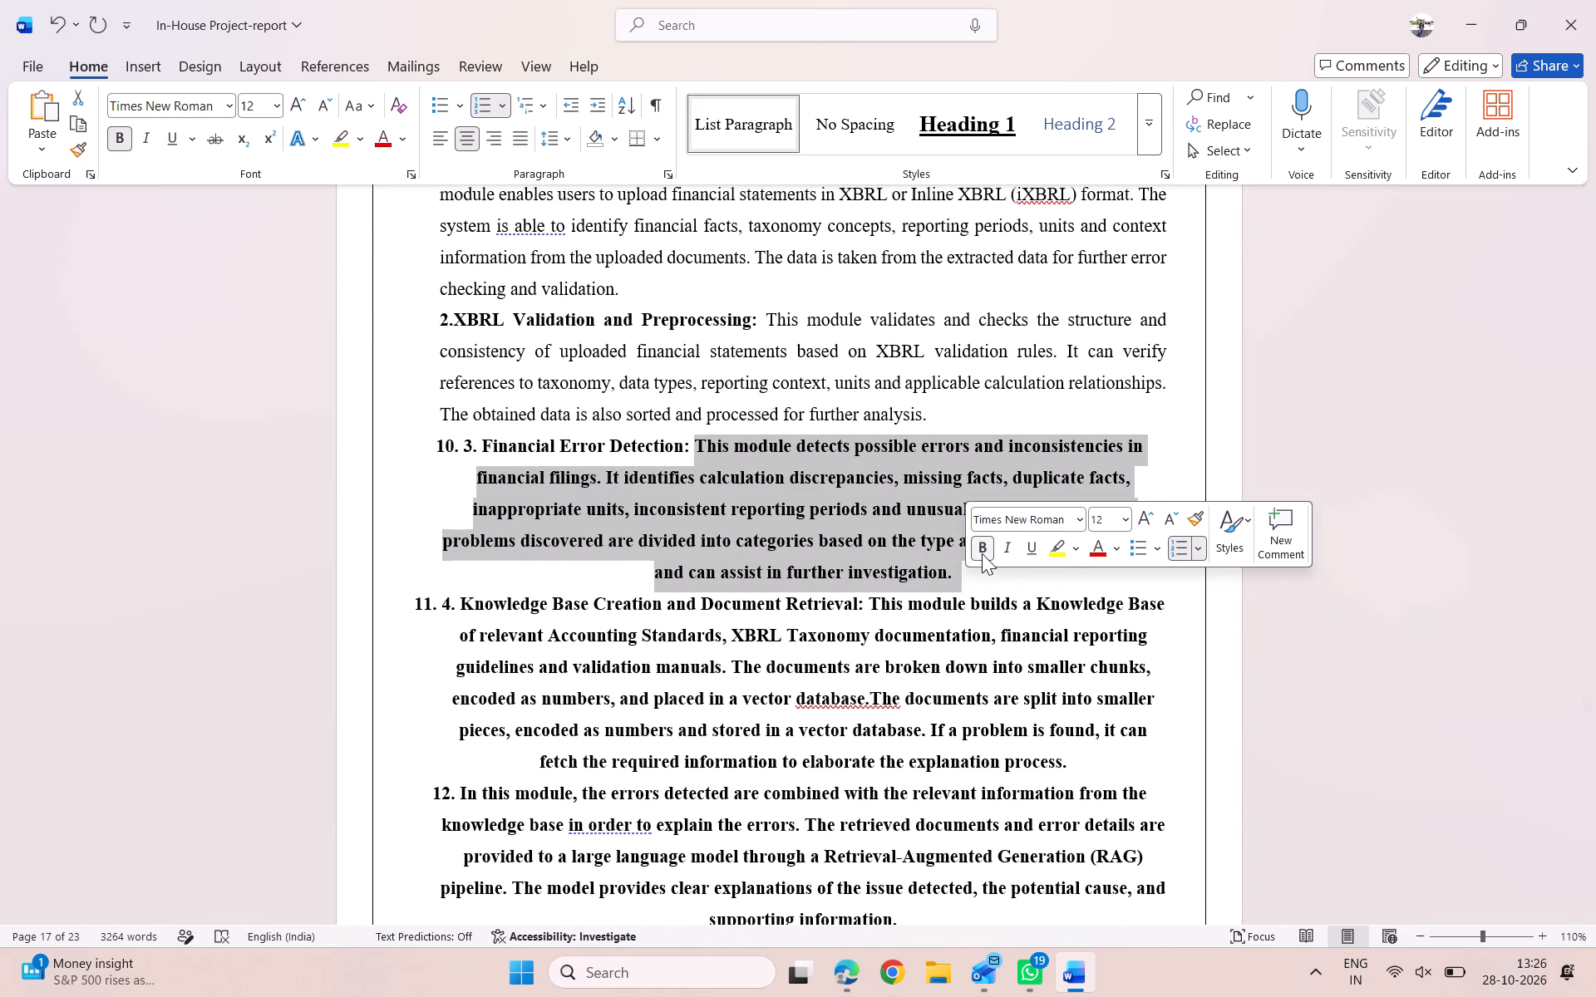
pyautogui.click(982, 553)
pyautogui.click(793, 601)
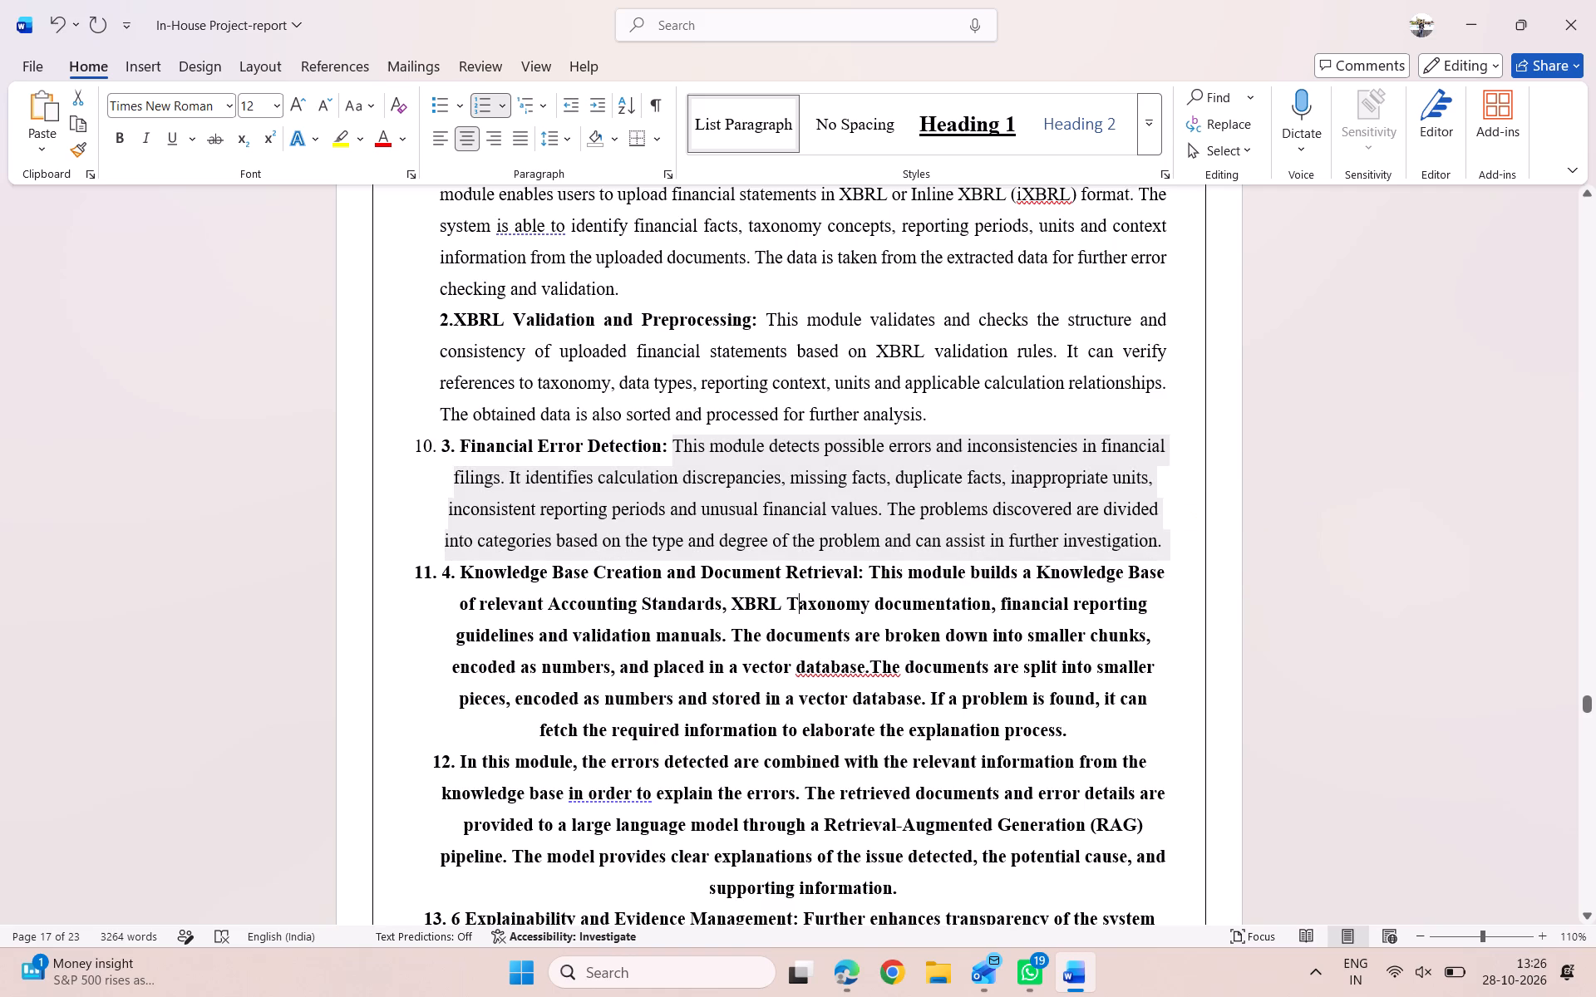
# Unbold the description of "4. Knowledge Base Creation and Document Retrieval", keeping its title bold, and justify the paragraph.
pyautogui.moveTo(867, 567); pyautogui.dragTo(1071, 708)
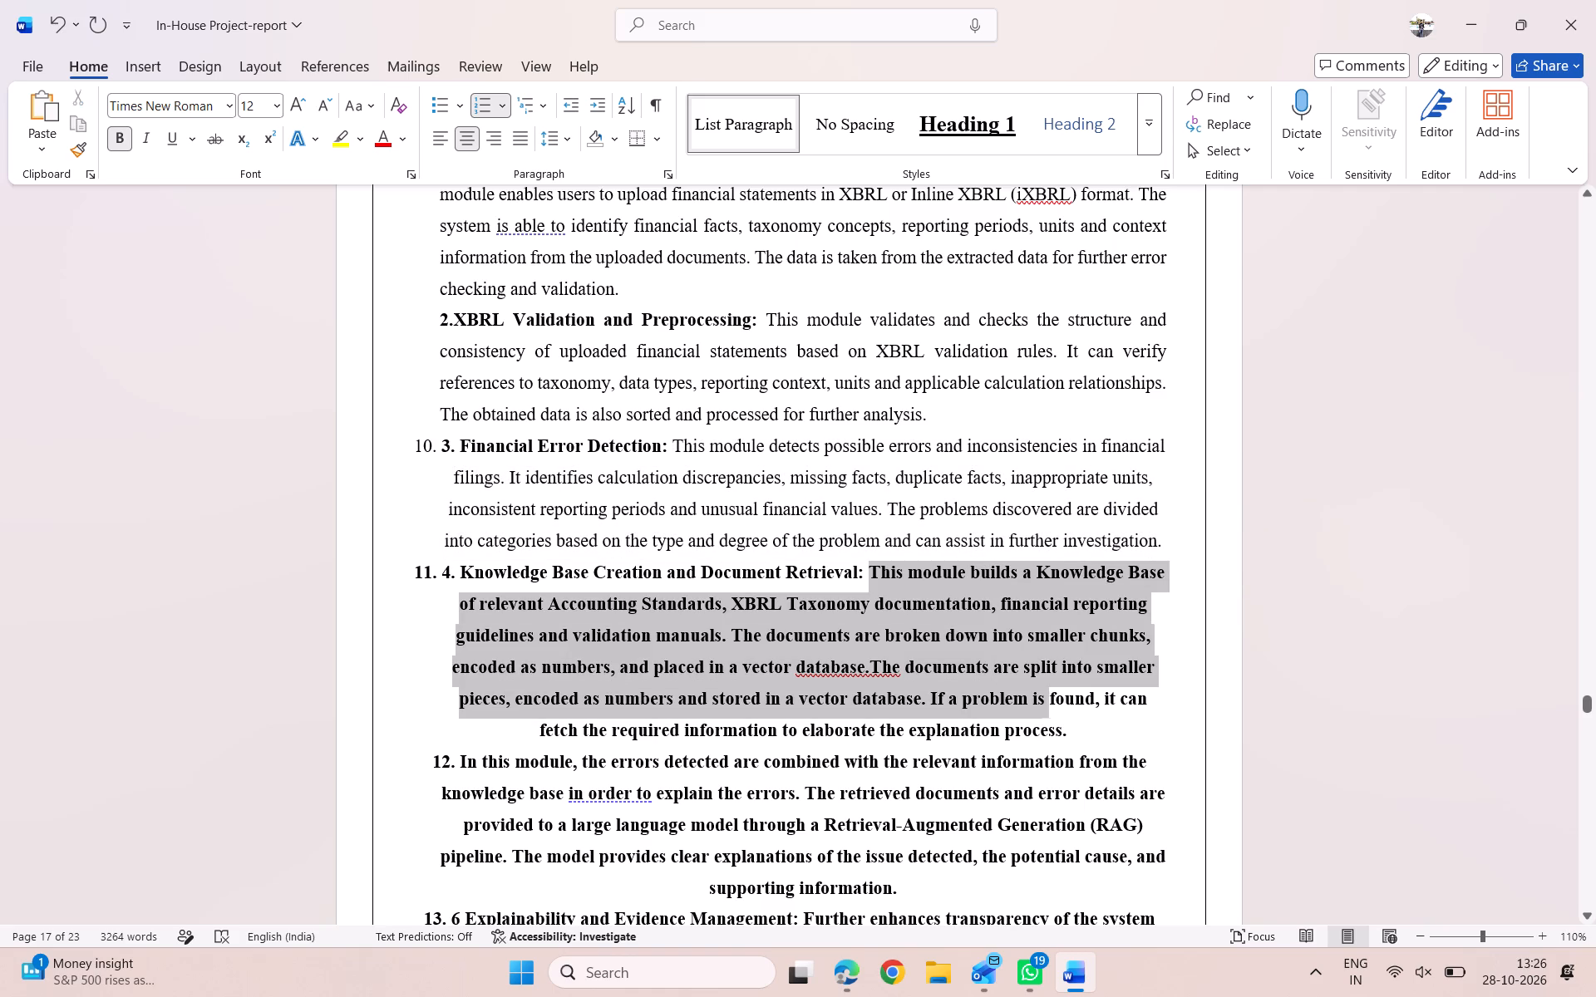
pyautogui.moveTo(1071, 708); pyautogui.dragTo(1076, 732)
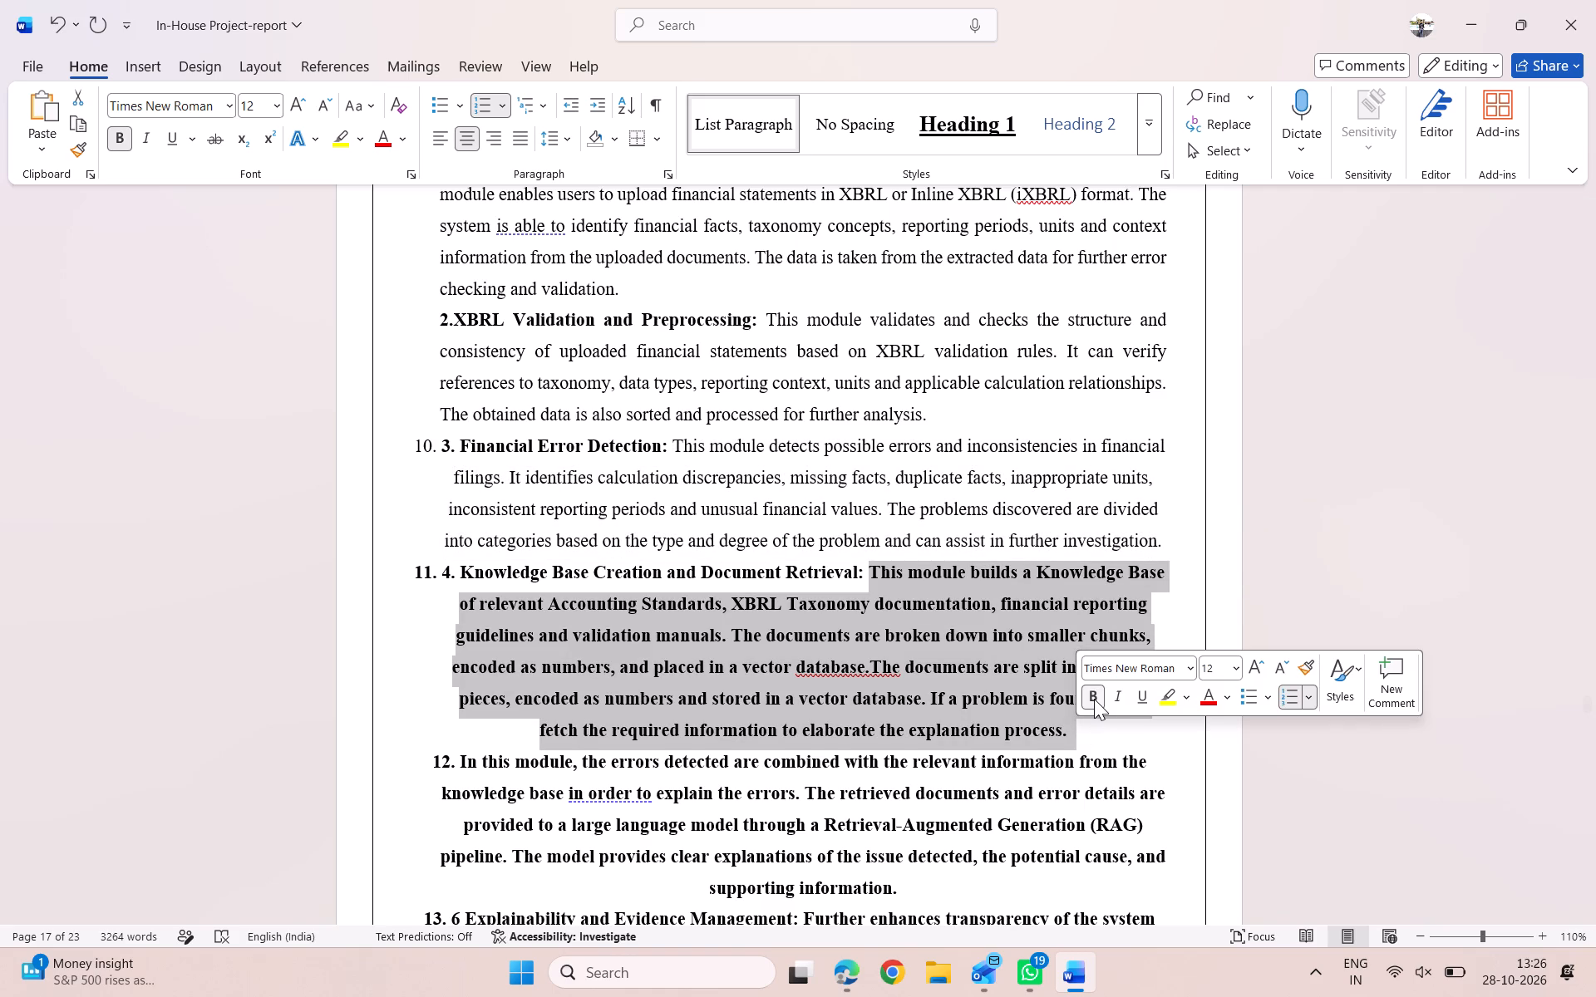
pyautogui.click(1098, 692)
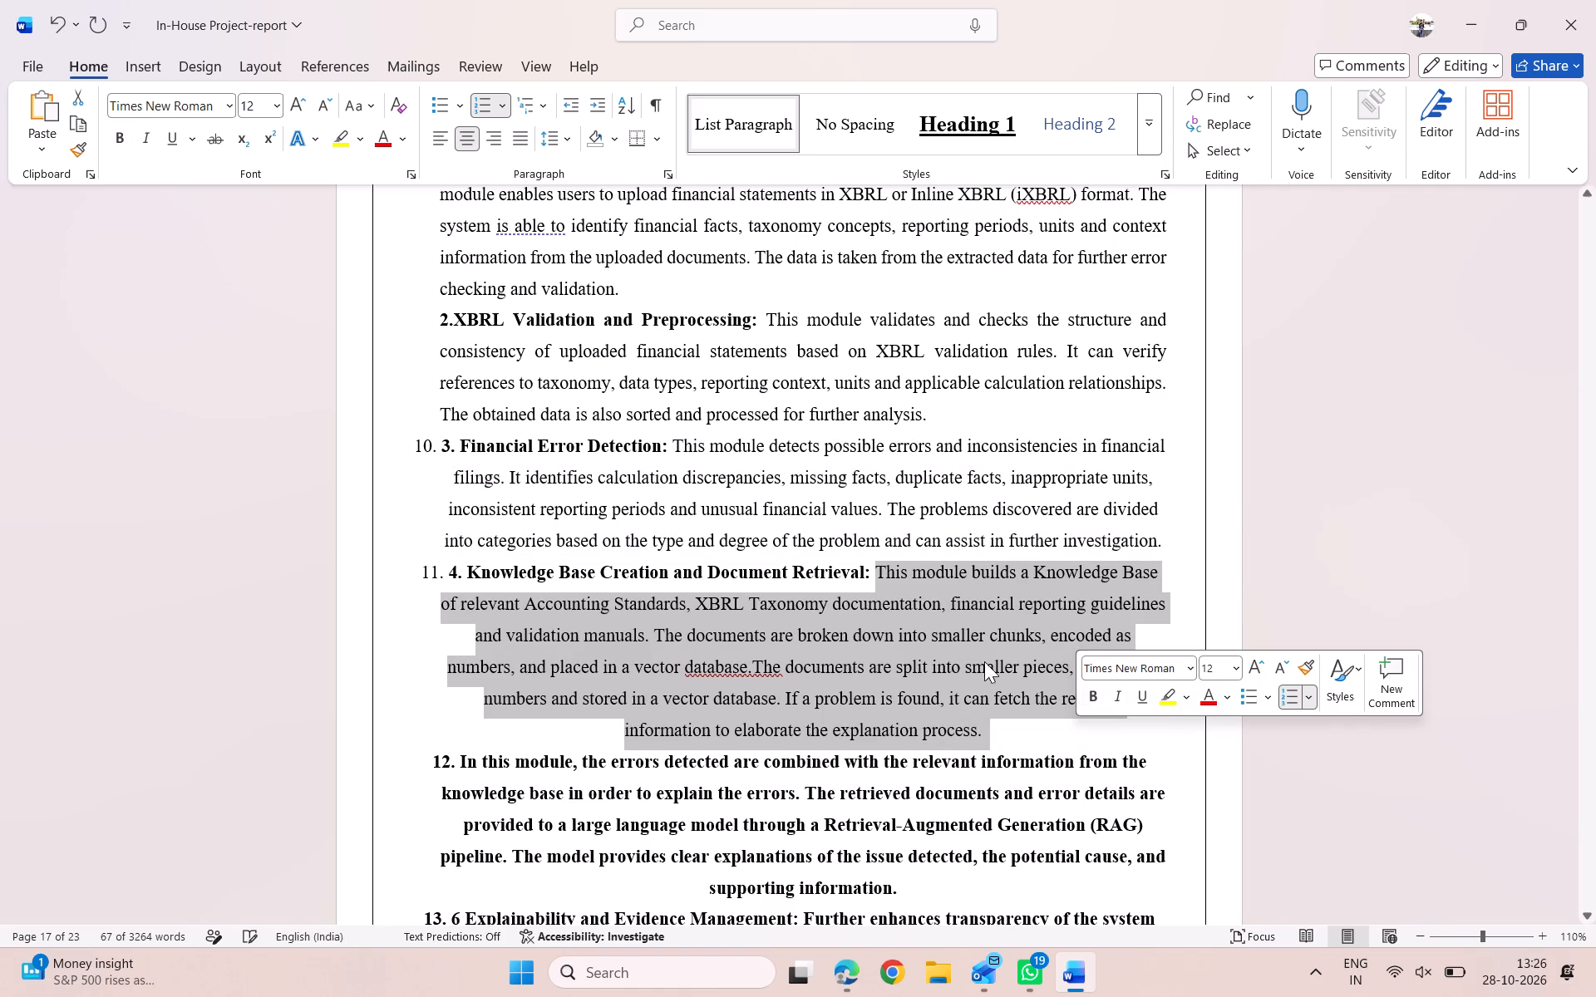
pyautogui.click(944, 652)
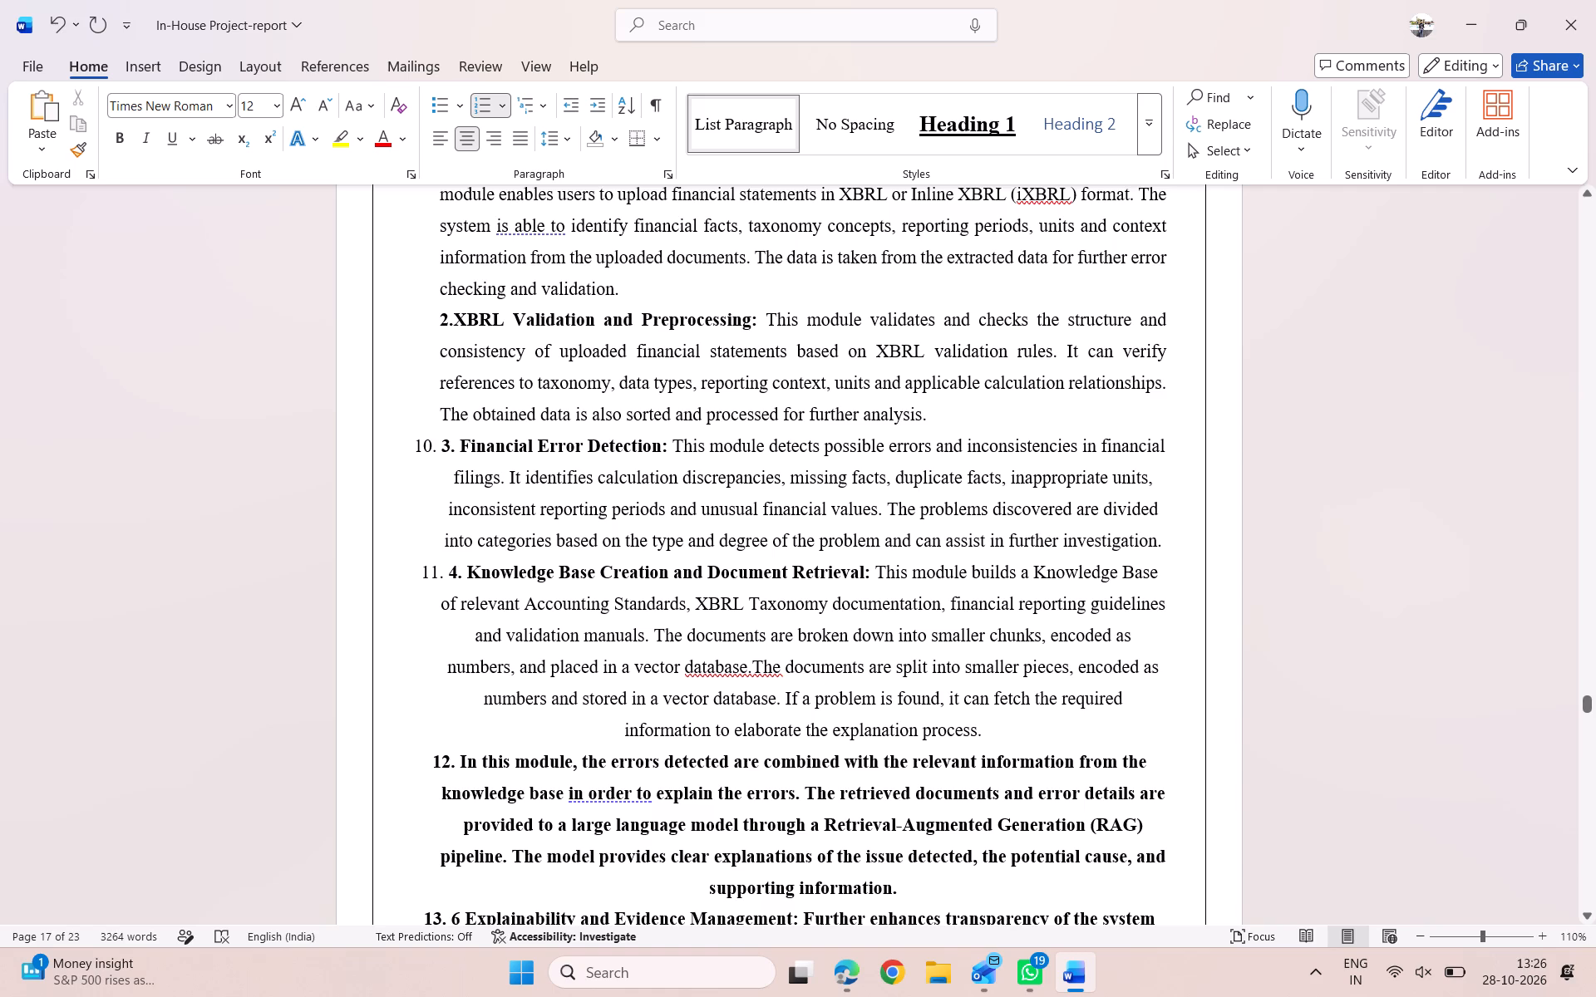
pyautogui.moveTo(988, 729); pyautogui.dragTo(879, 570)
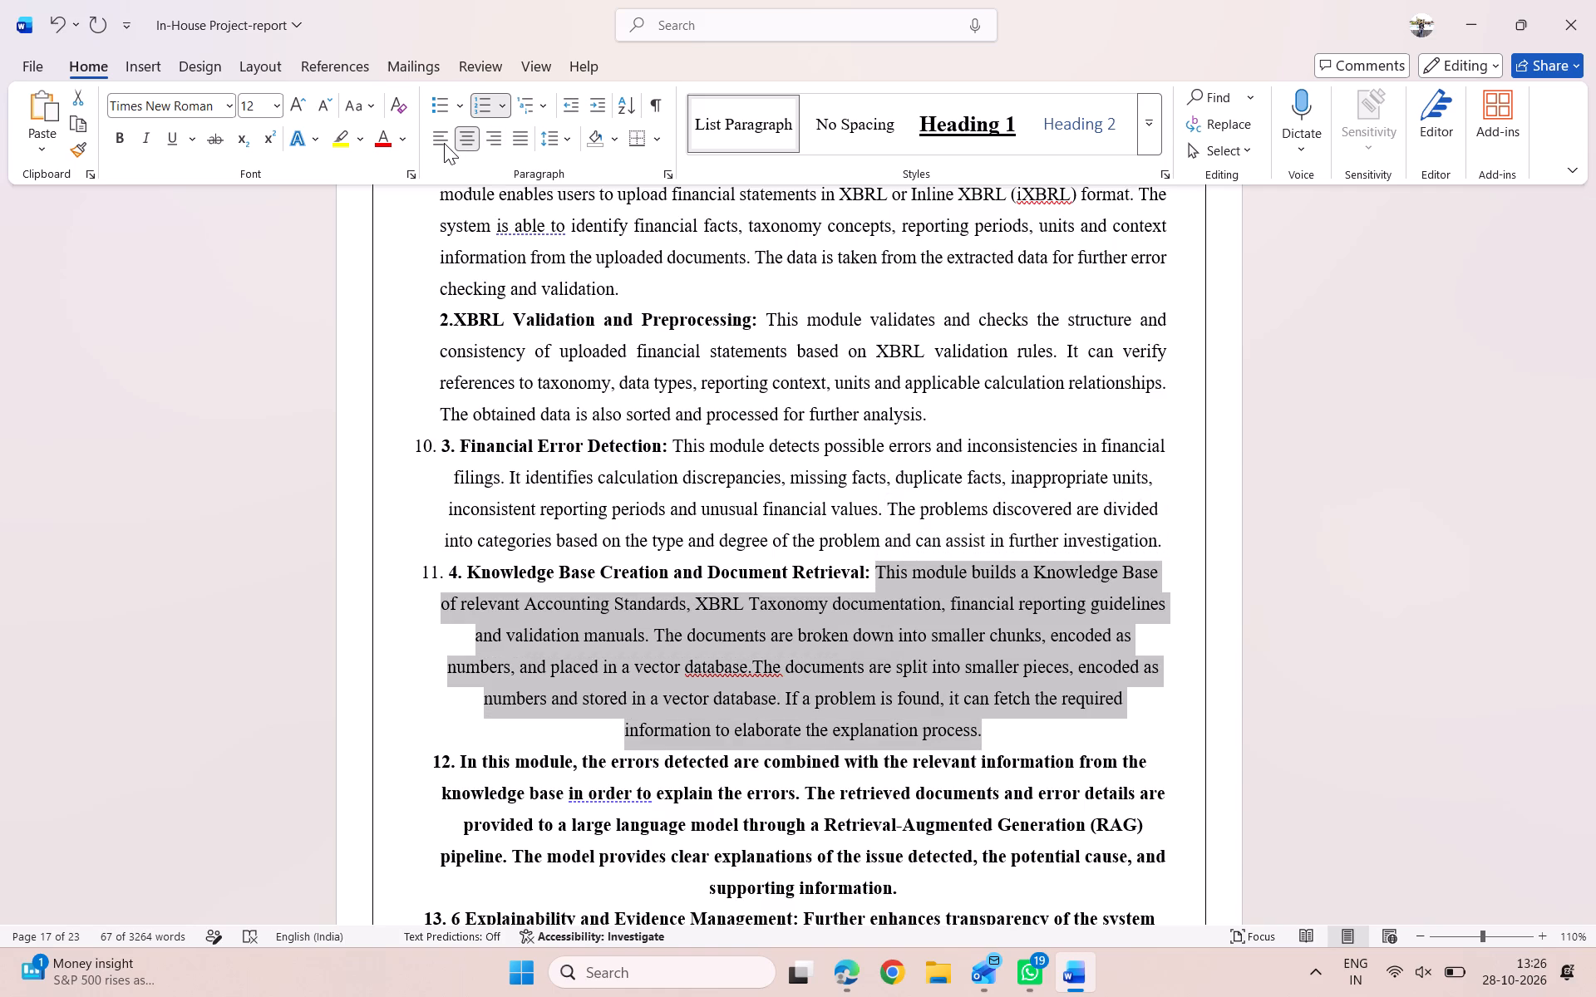
pyautogui.click(441, 141)
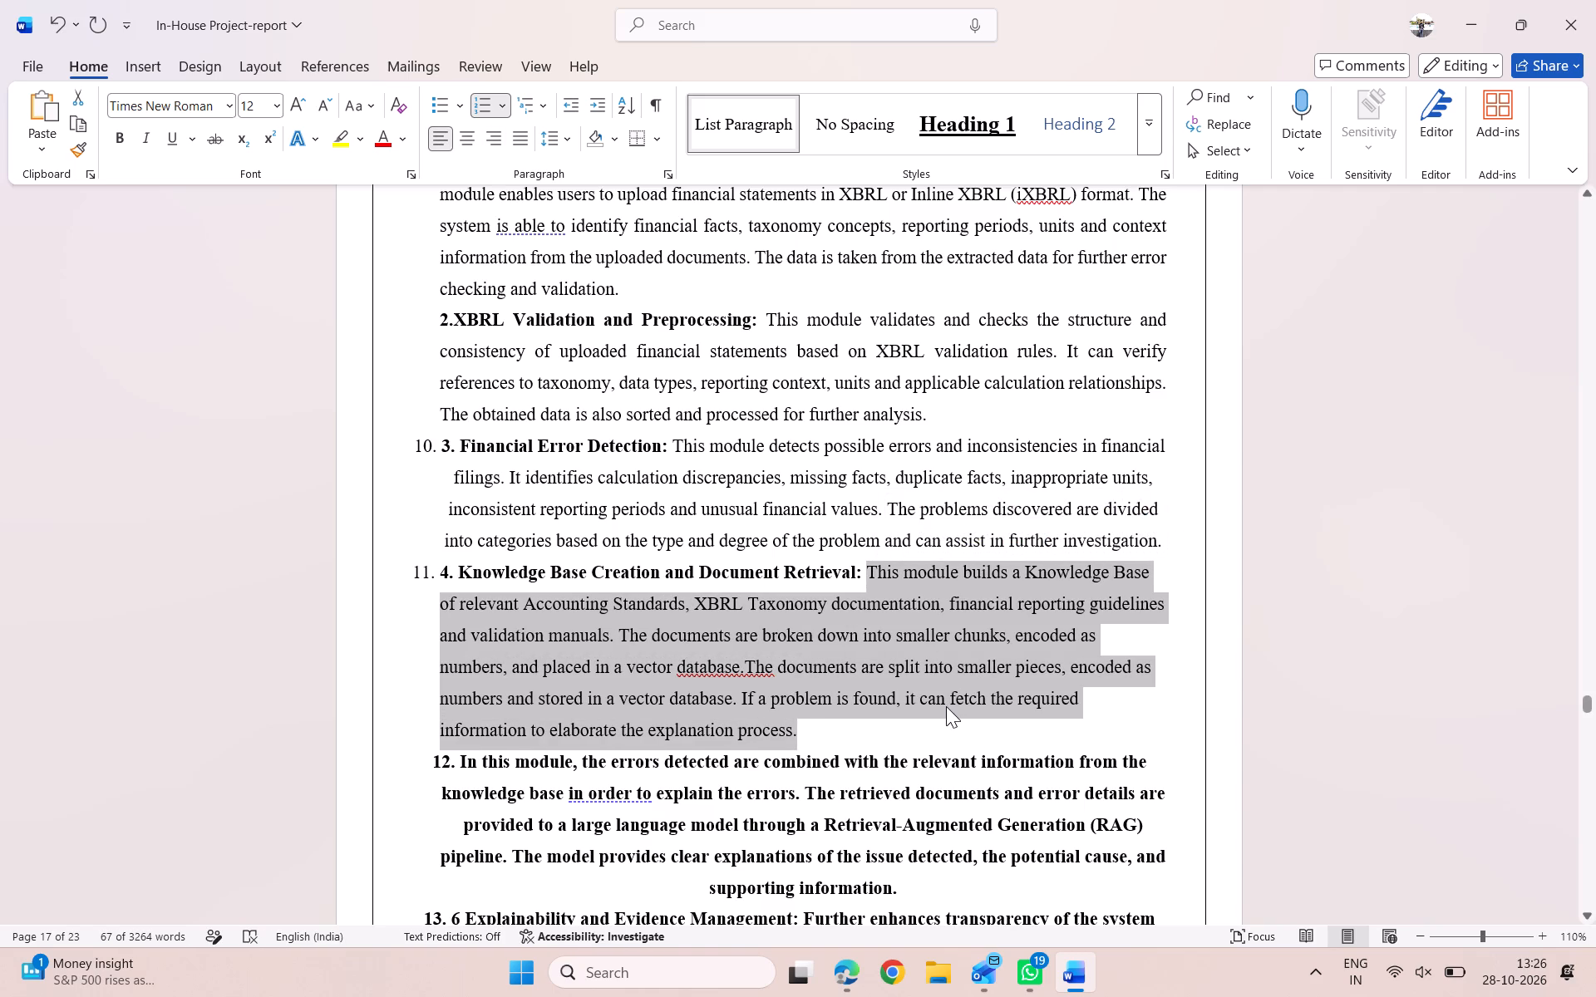
pyautogui.click(522, 145)
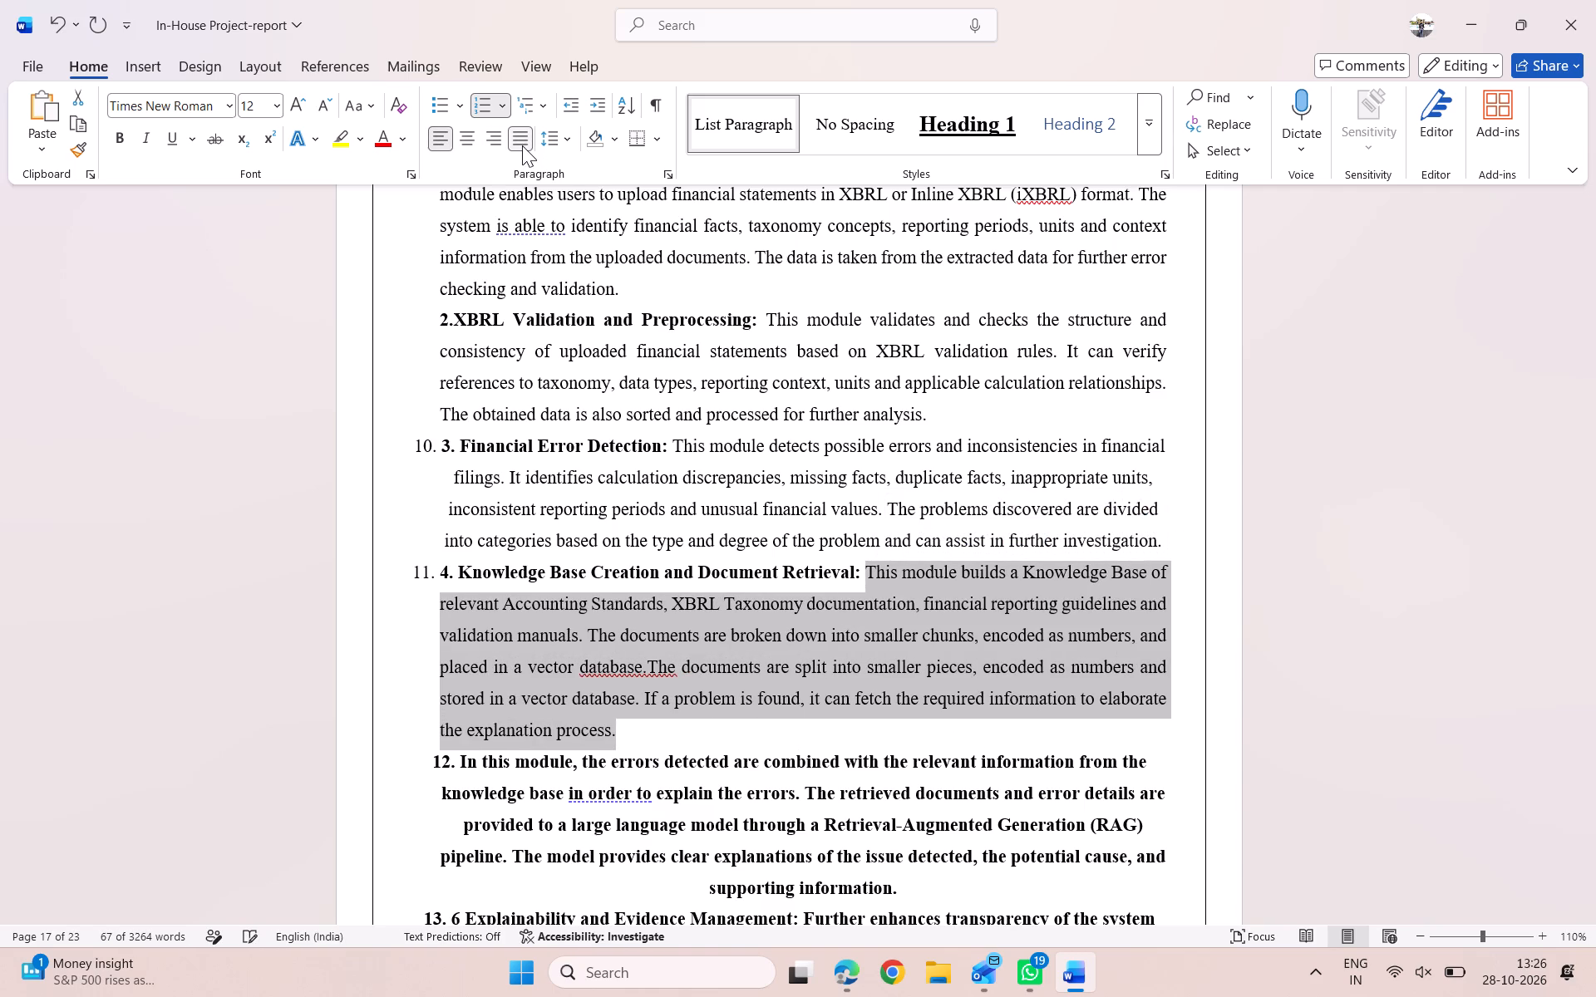
pyautogui.click(771, 708)
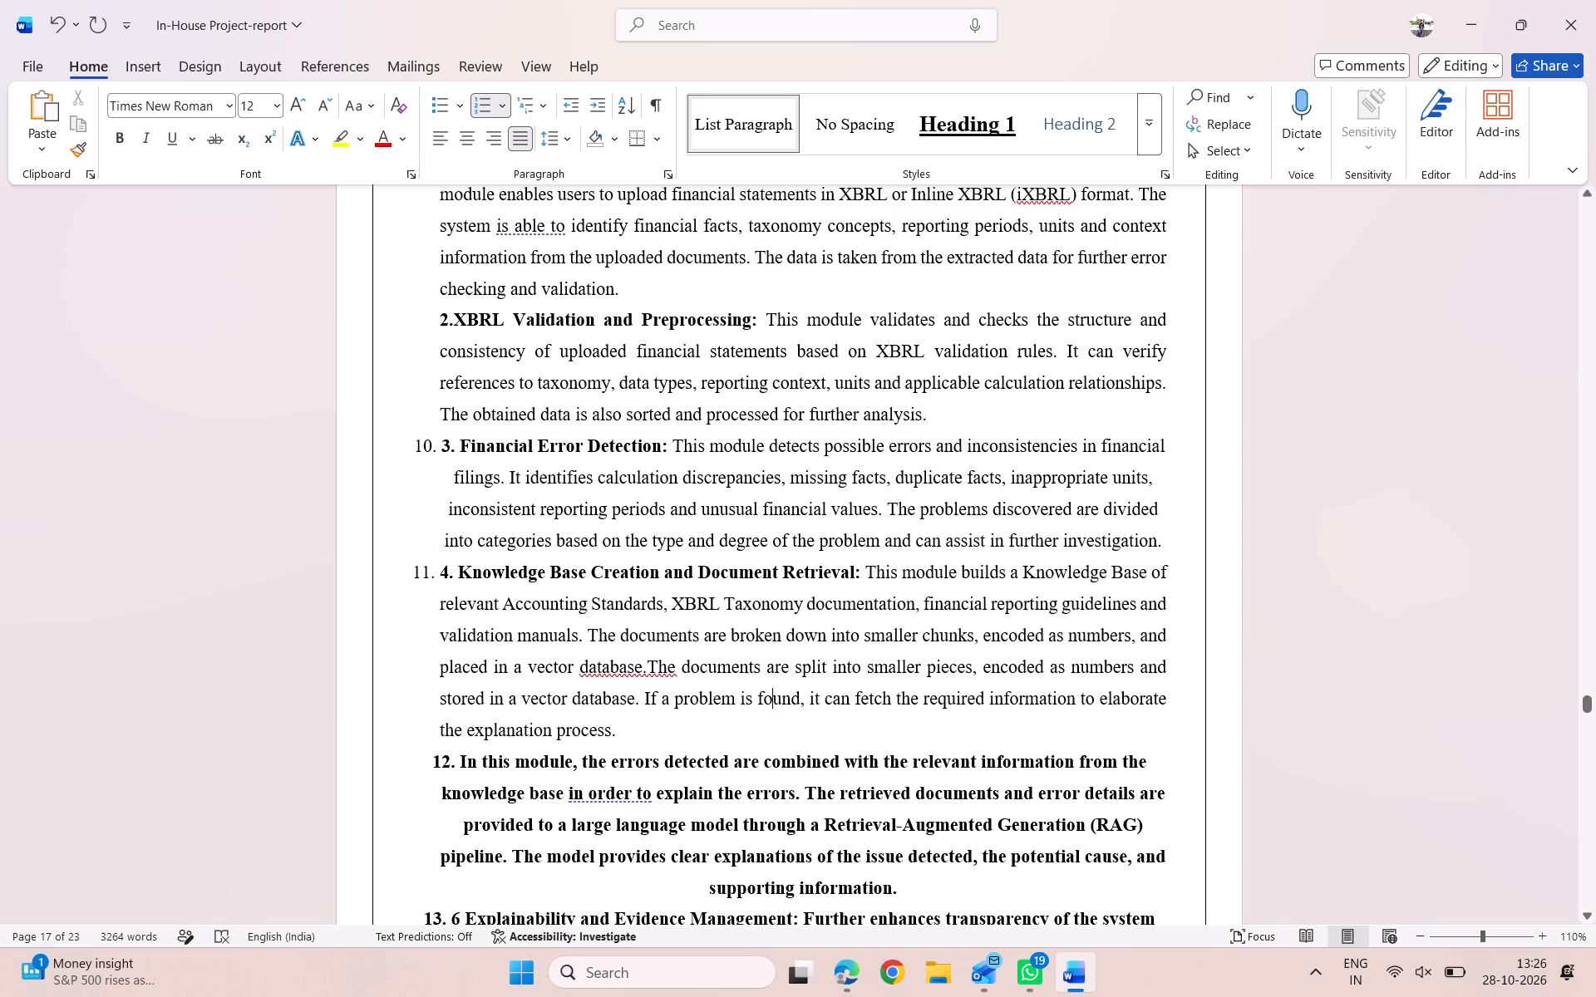
# Unbold the description of "6 Explainability and Evidence Management", keeping its title bold, and left-align the paragraph.
pyautogui.scroll(-1, 771, 708)
pyautogui.scroll(-1, 655, 660)
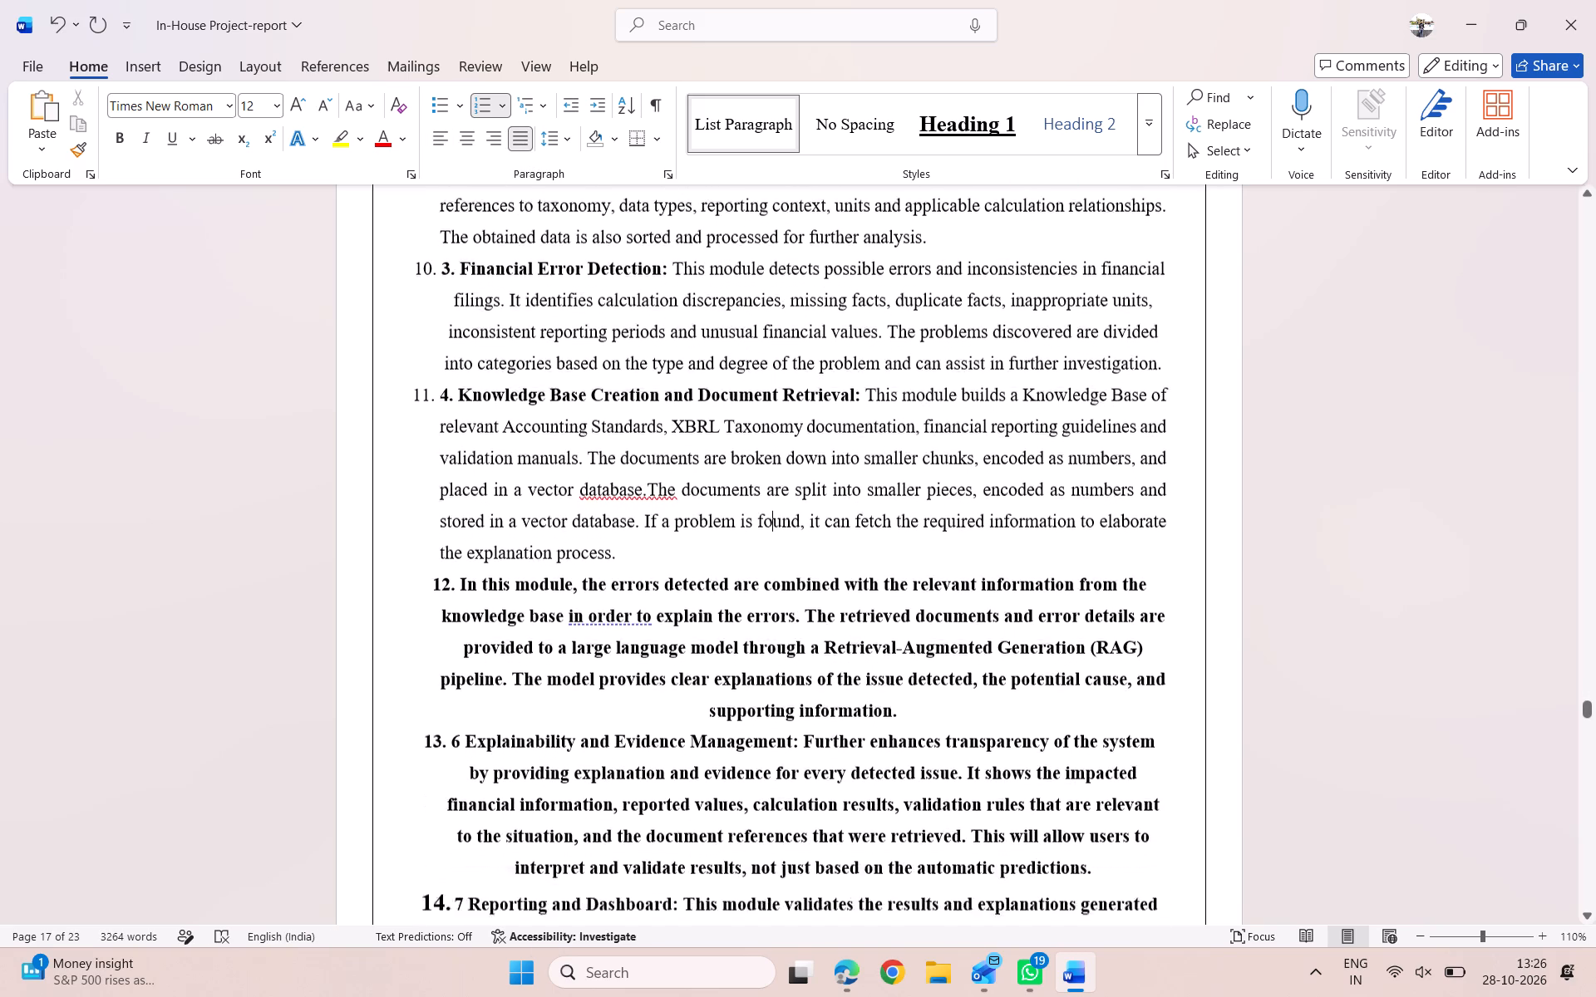
pyautogui.scroll(-1, 655, 660)
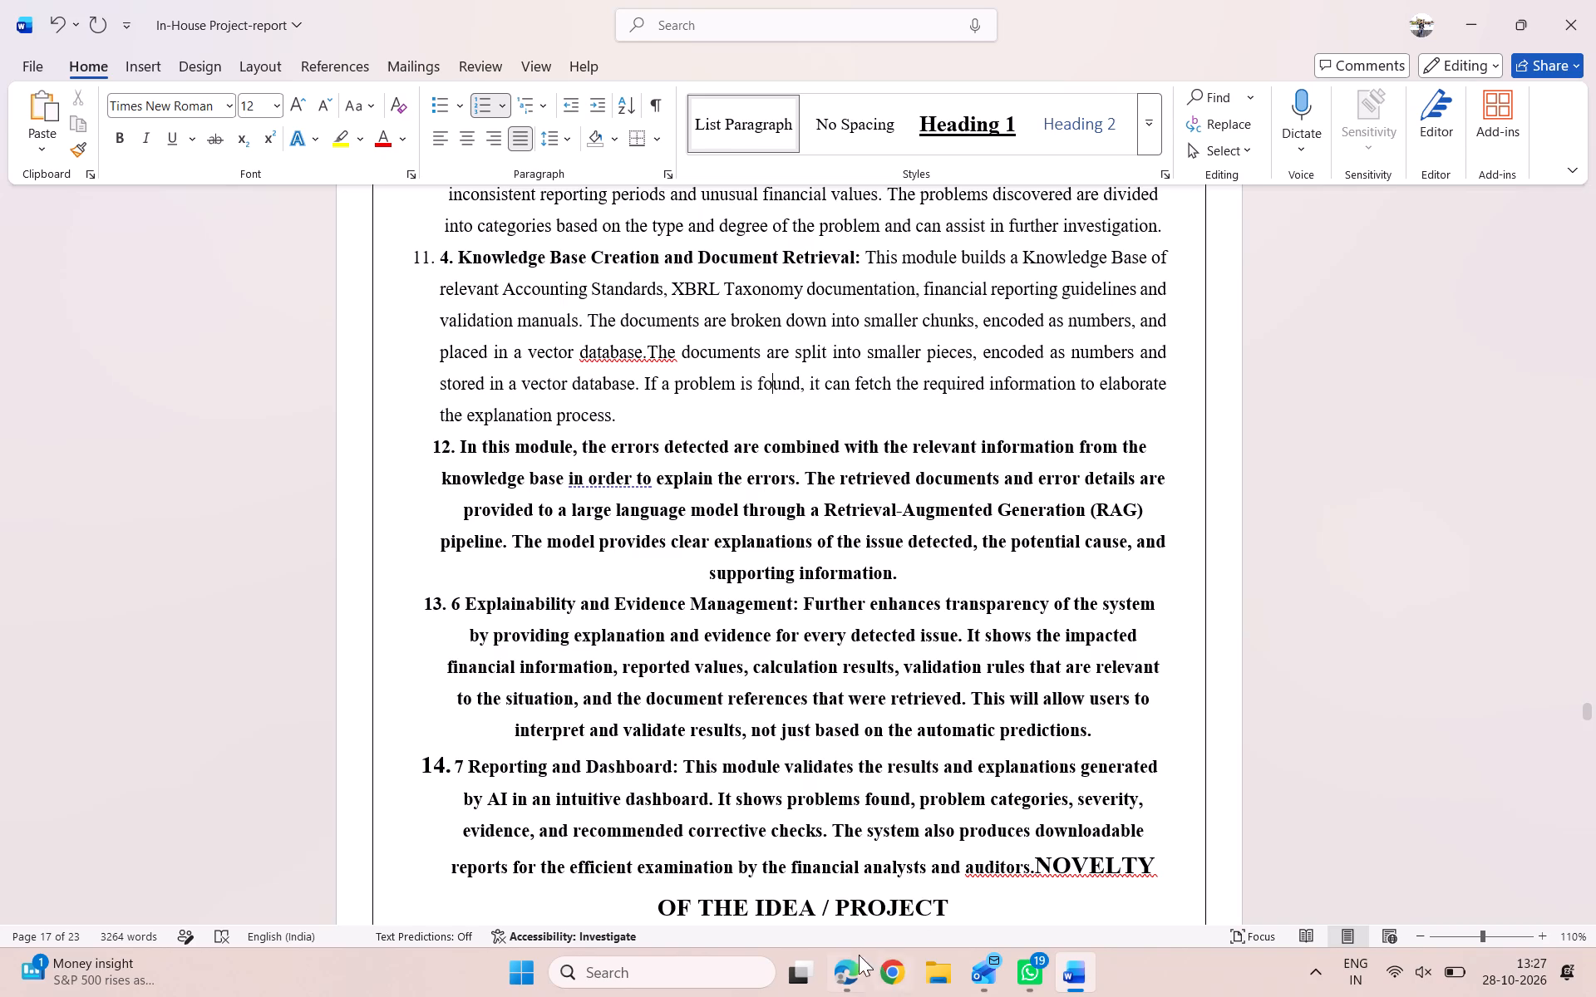
pyautogui.click(800, 608)
pyautogui.moveTo(801, 596); pyautogui.dragTo(902, 683)
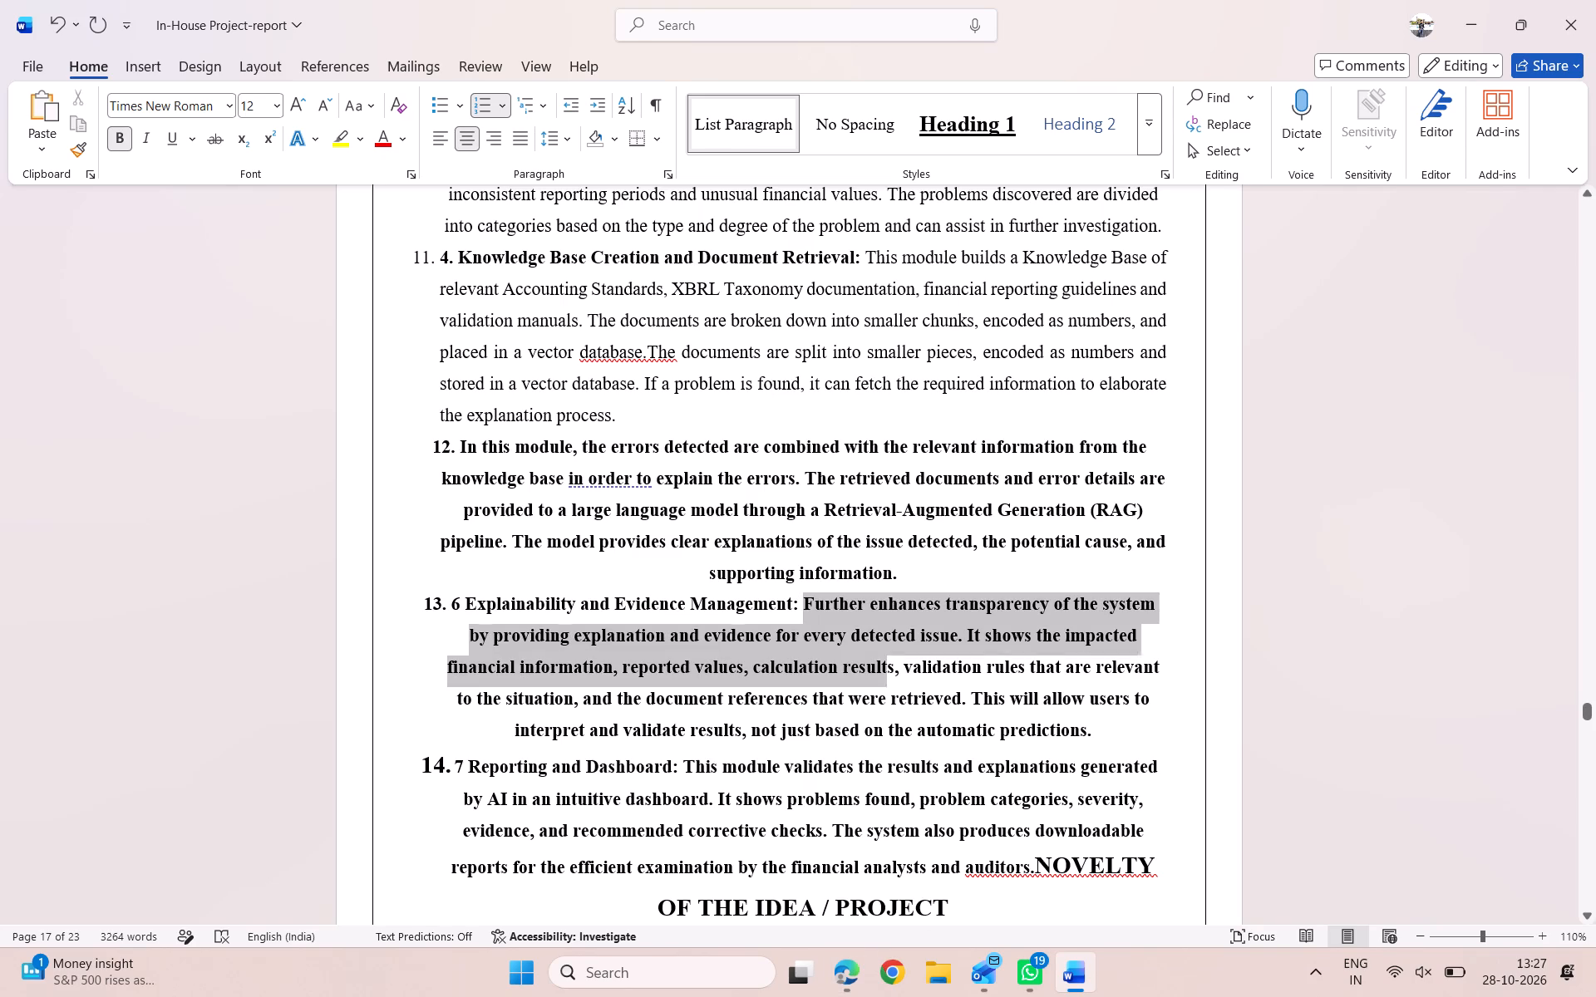
pyautogui.moveTo(902, 683); pyautogui.dragTo(1091, 741)
pyautogui.click(1110, 702)
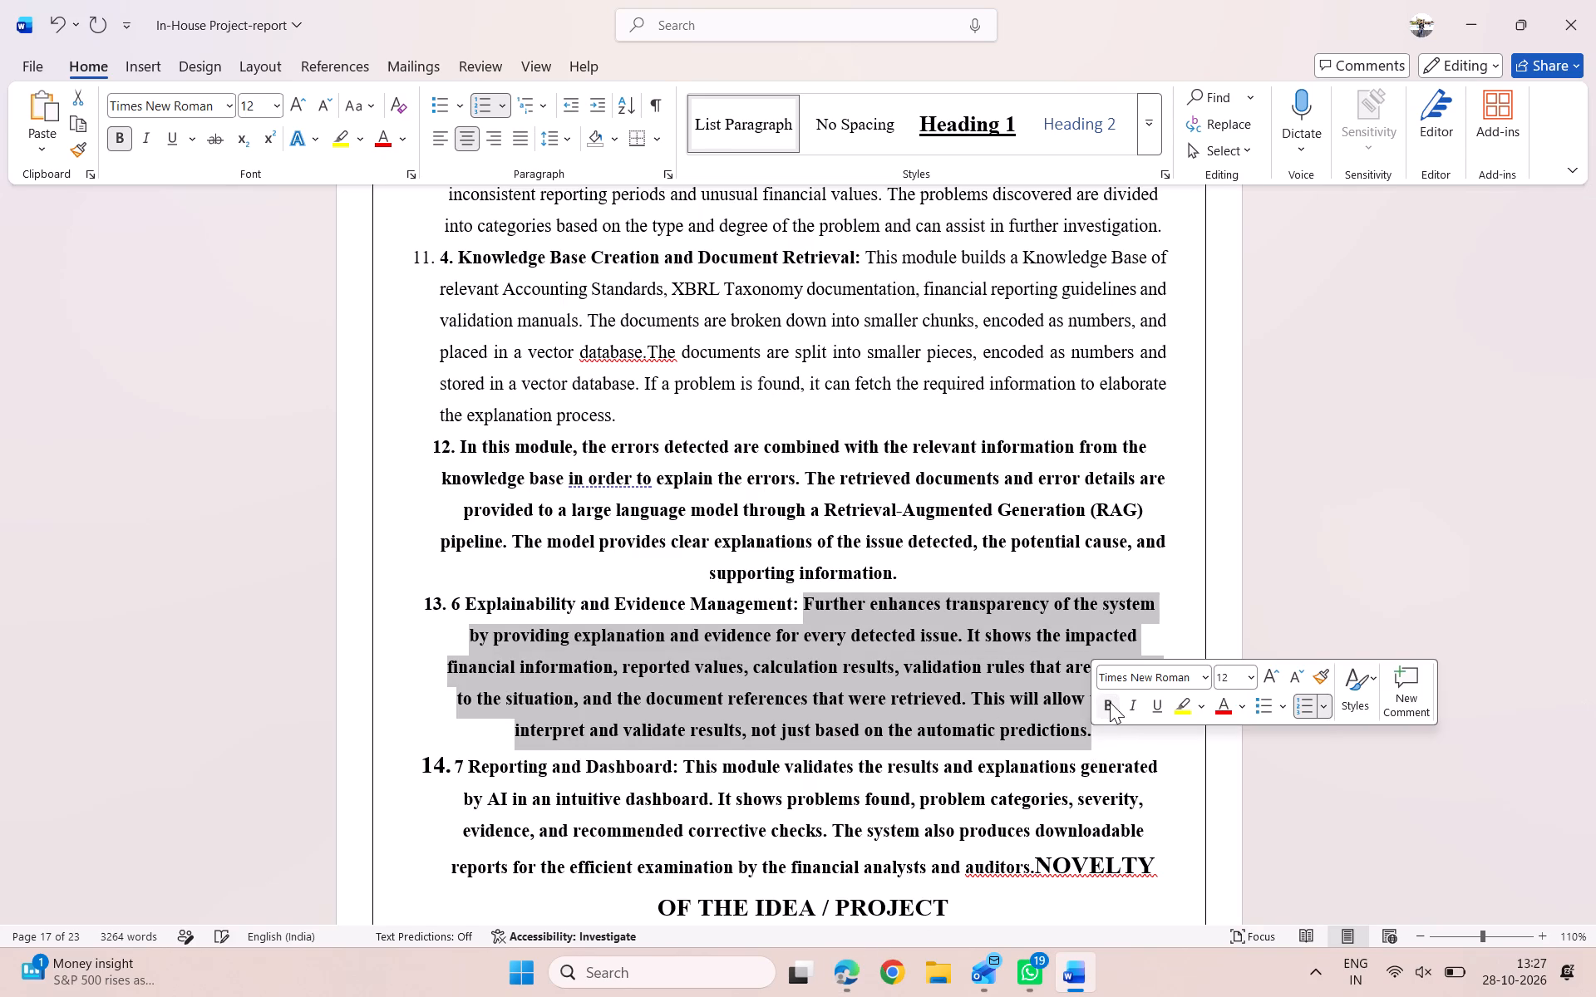
pyautogui.click(434, 141)
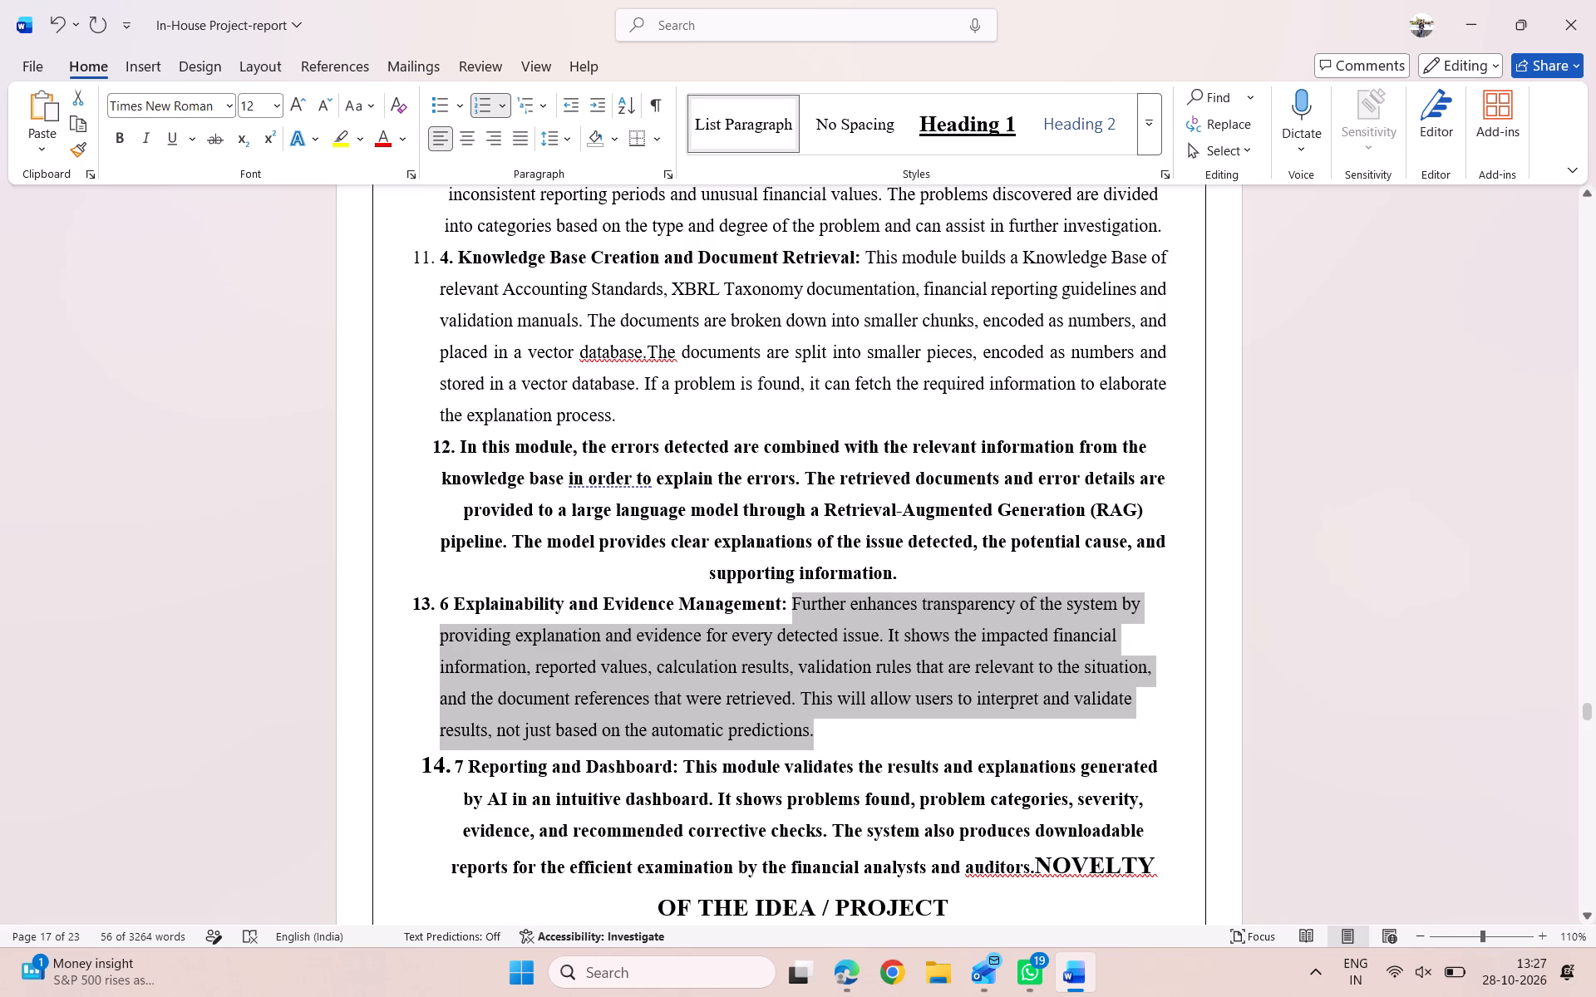
pyautogui.click(842, 739)
# Separate the "NOVELTY OF THE IDEA / PROJECT" heading from the end of module 7's text and push it onto the next page.
pyautogui.scroll(-1, 842, 739)
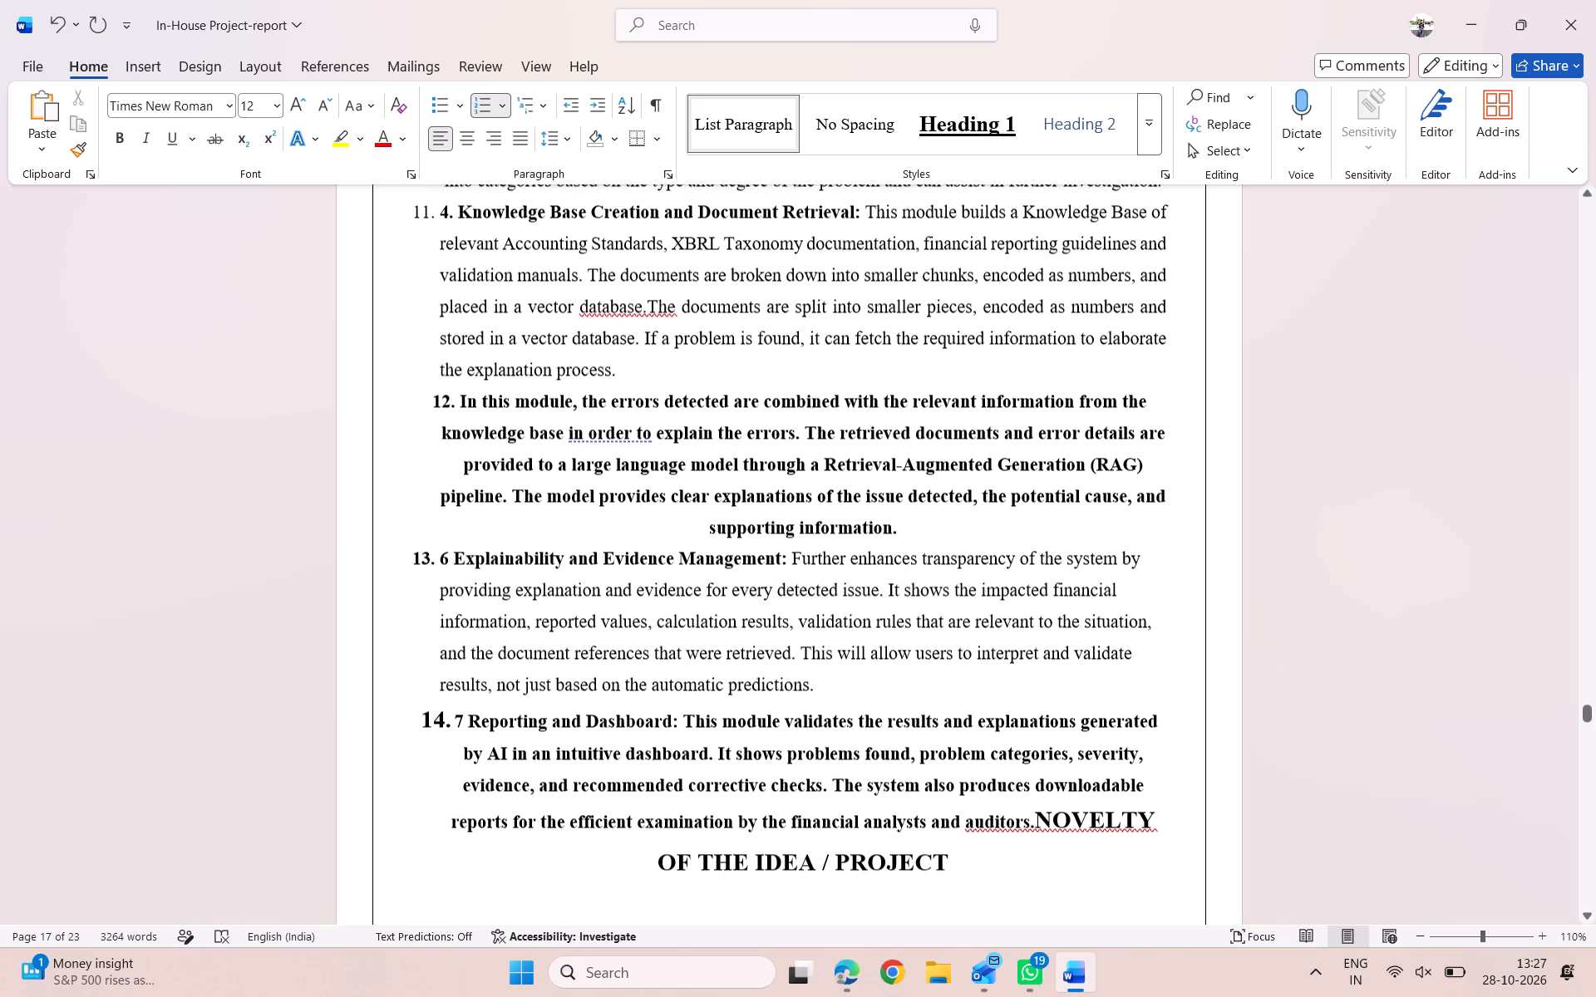
pyautogui.scroll(-1, 842, 739)
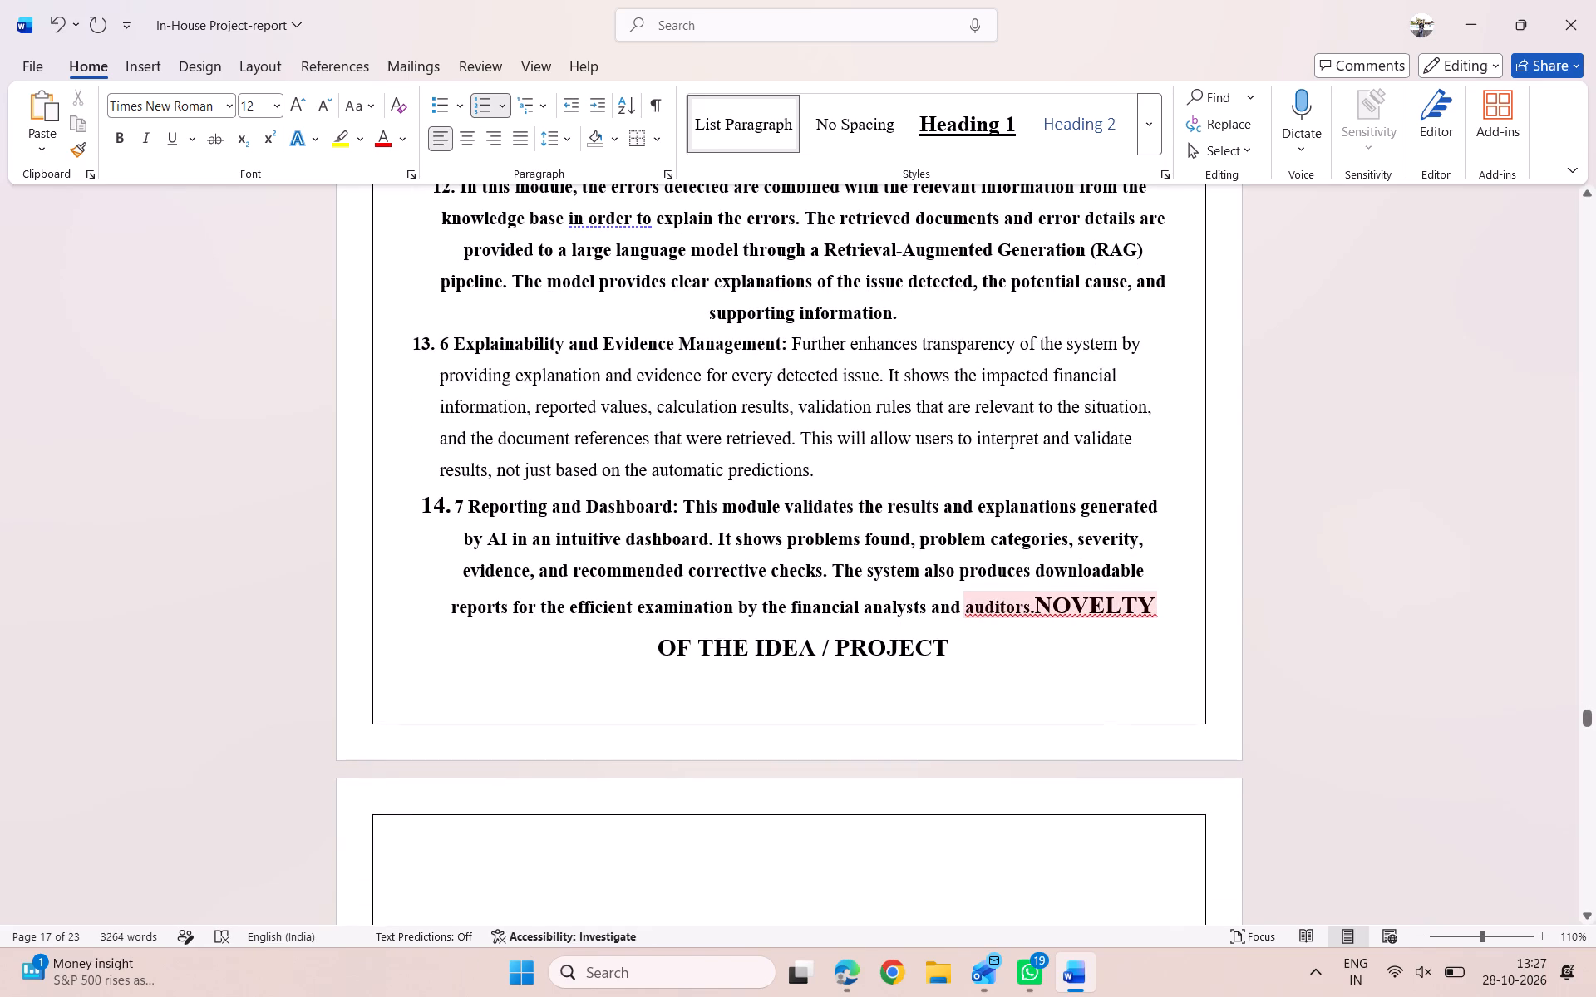
pyautogui.click(1037, 604)
pyautogui.press('Return')
pyautogui.press('Return')
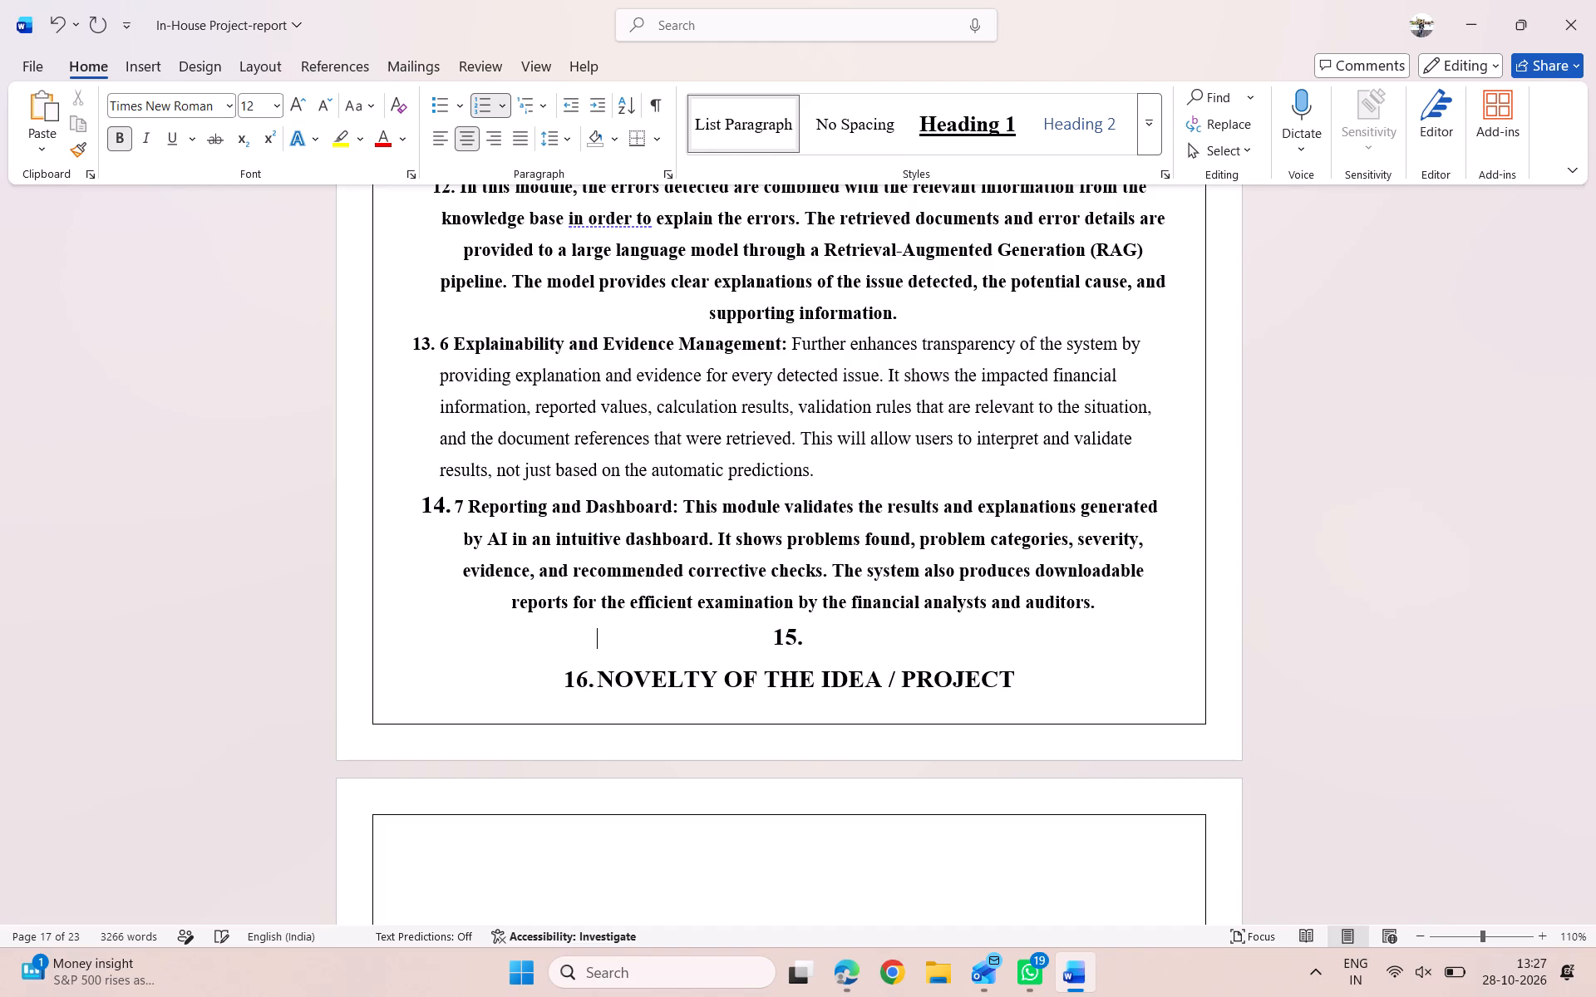
pyautogui.press('Return')
pyautogui.scroll(-1, 1037, 604)
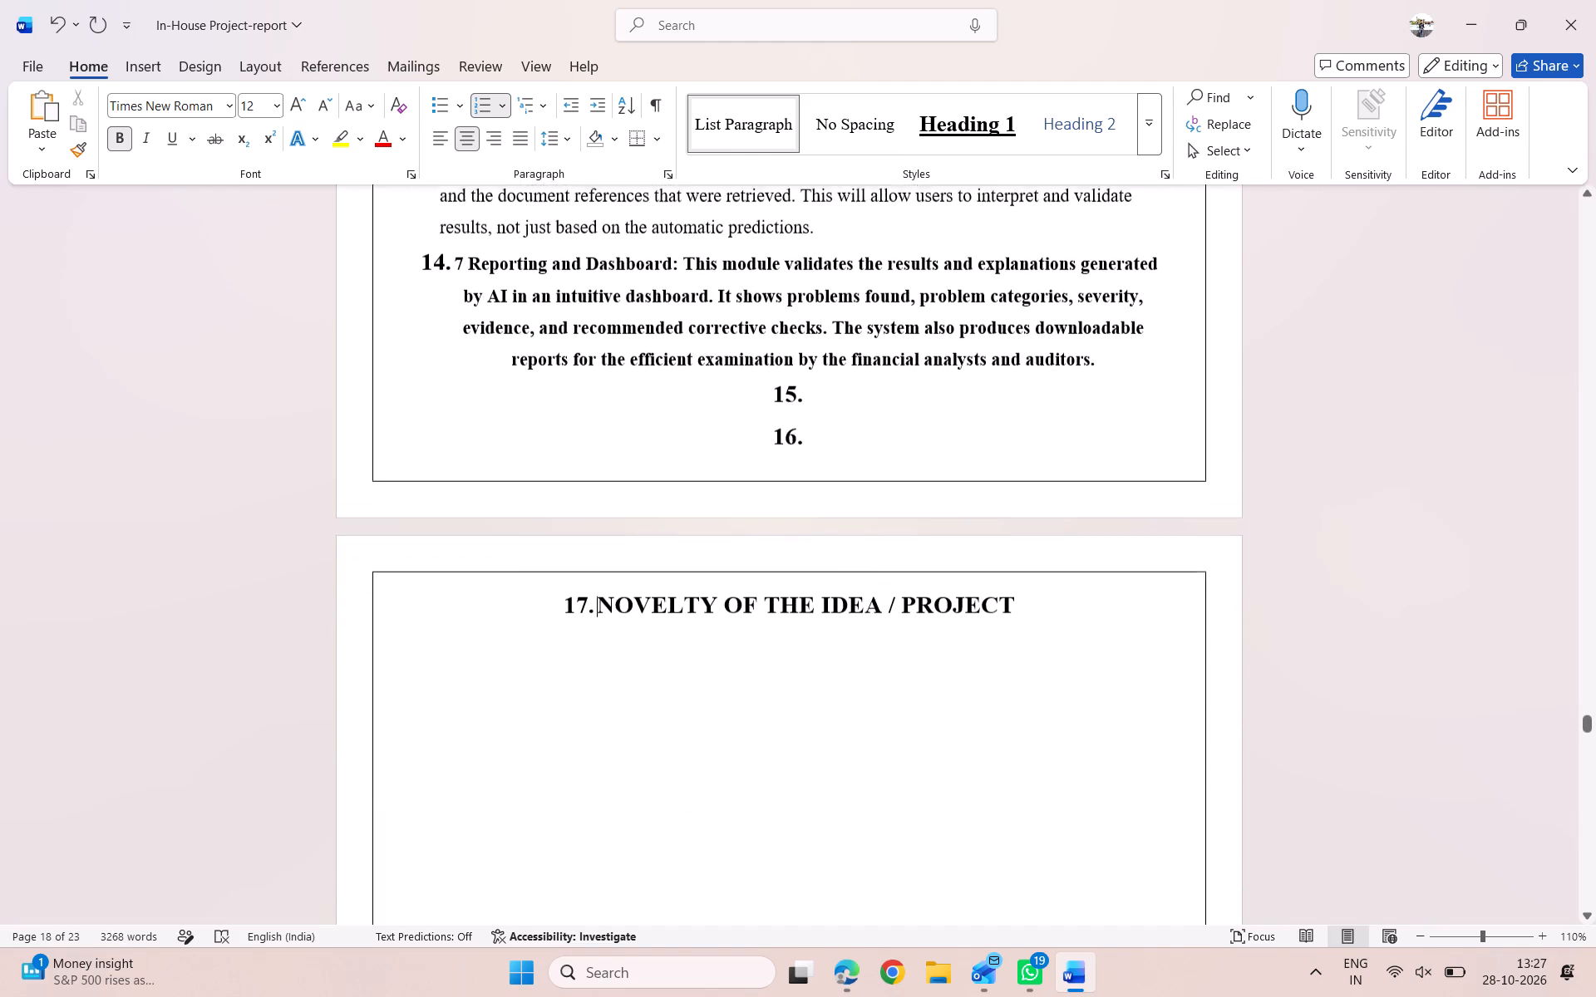
pyautogui.scroll(-4, 1037, 604)
pyautogui.scroll(1, 1037, 604)
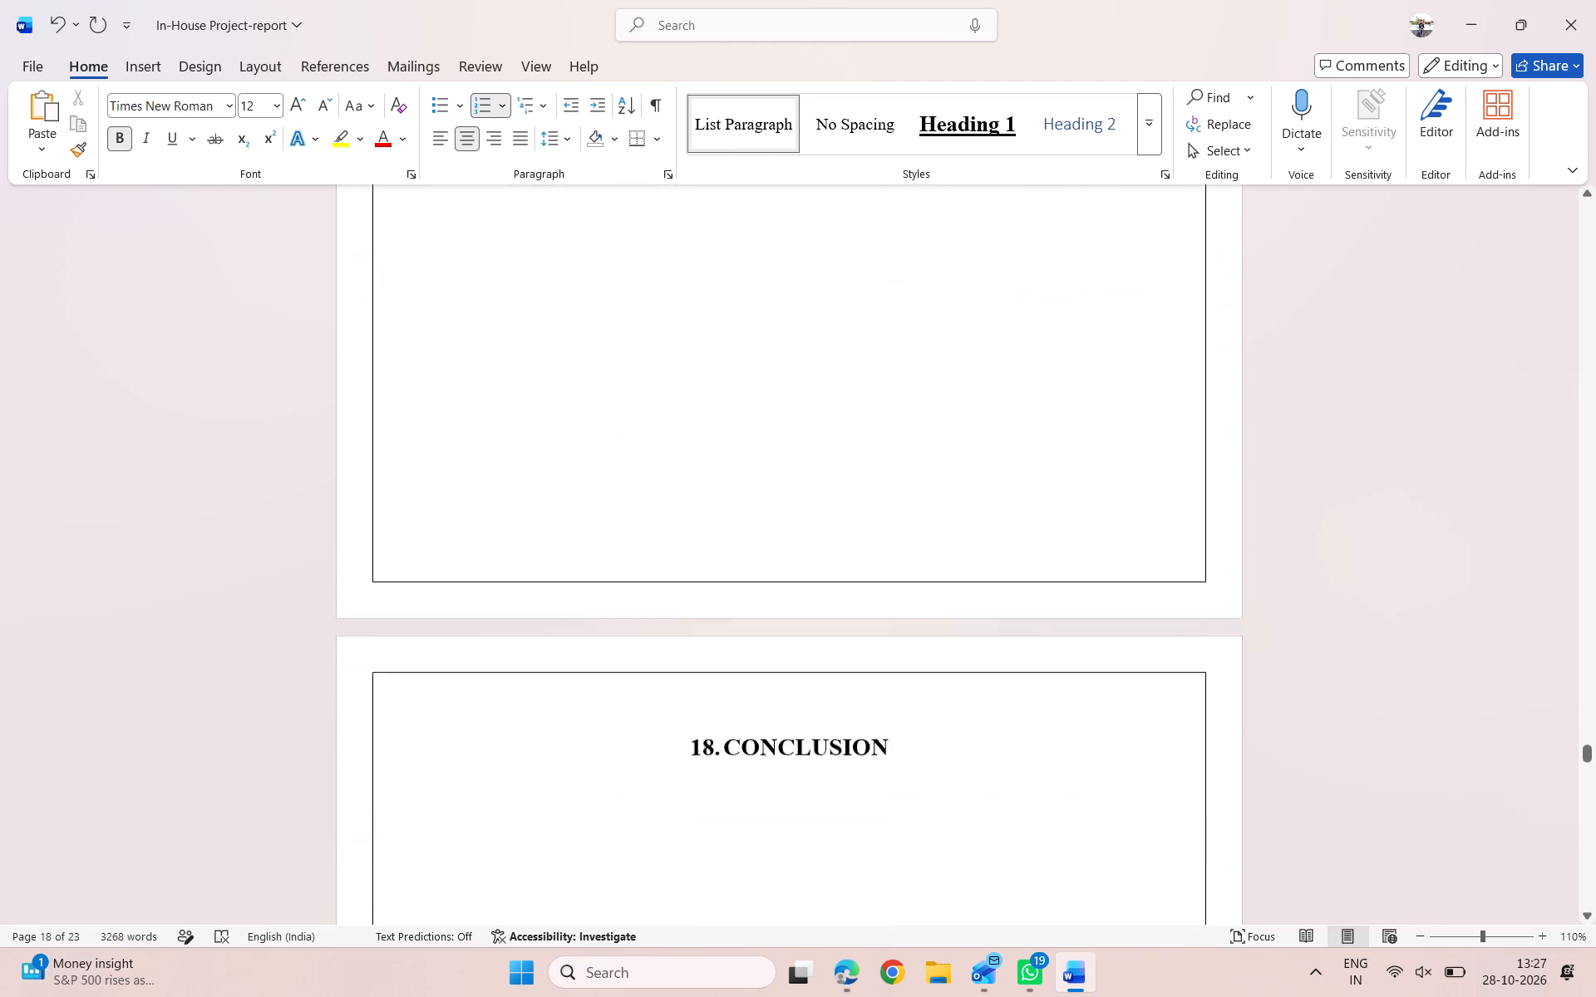
pyautogui.scroll(1, 1037, 604)
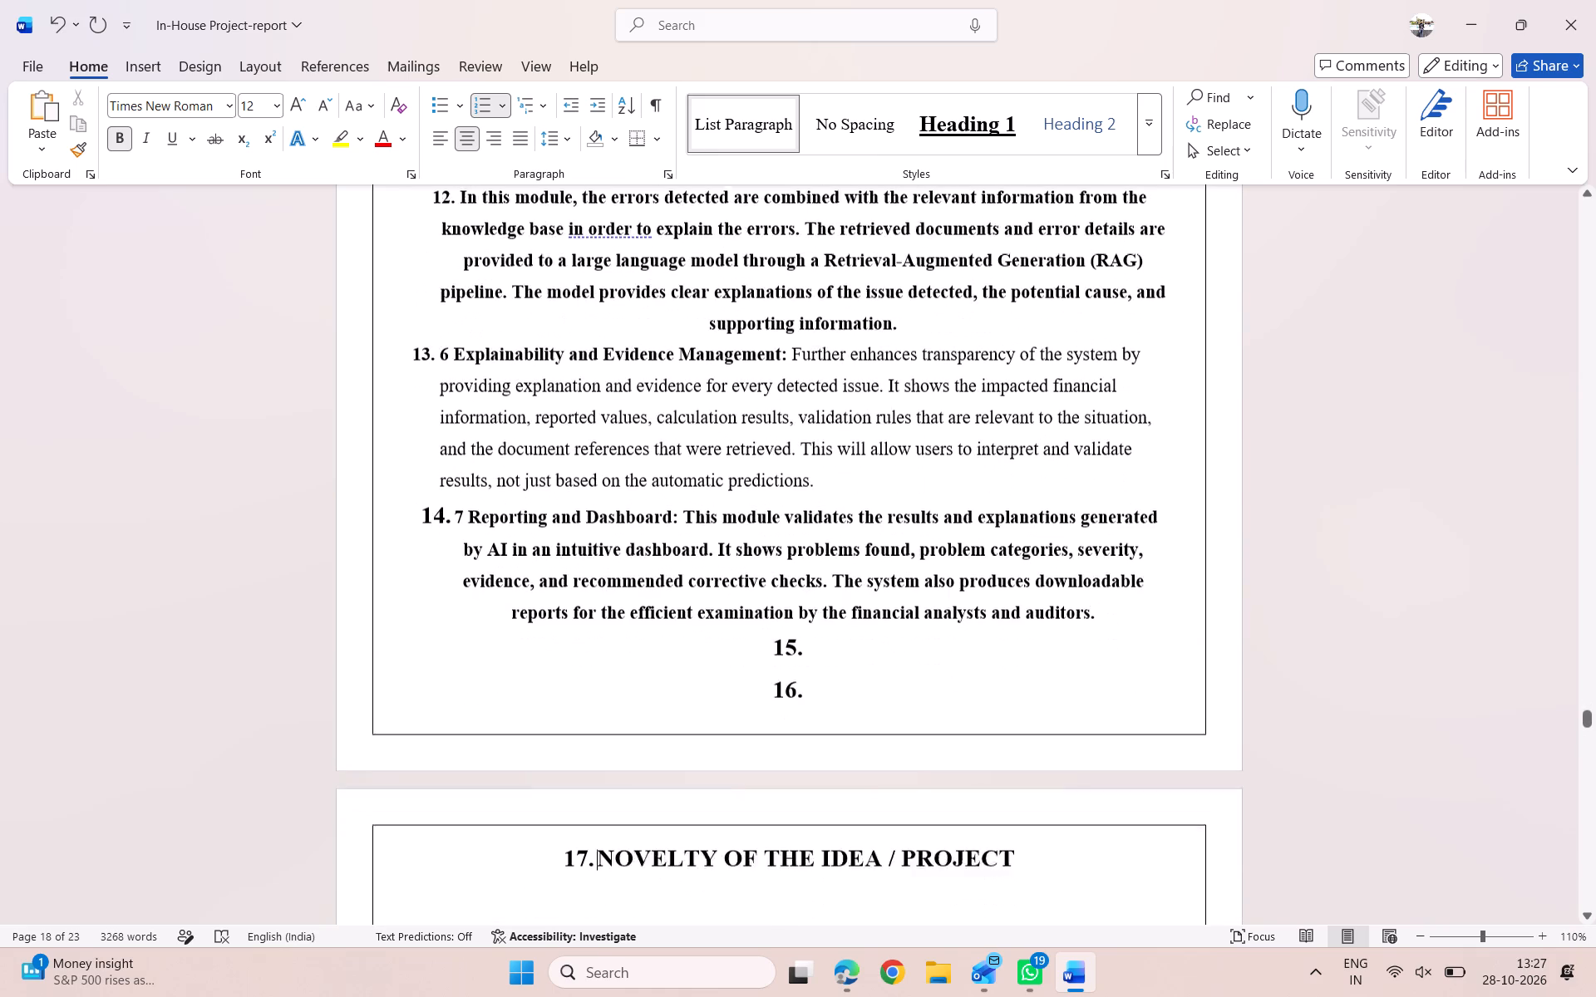
# Replace the empty numbered items 15 and 16 above the NOVELTY heading with unnumbered blank lines, keeping the heading on the next page.
pyautogui.moveTo(815, 639); pyautogui.dragTo(779, 587)
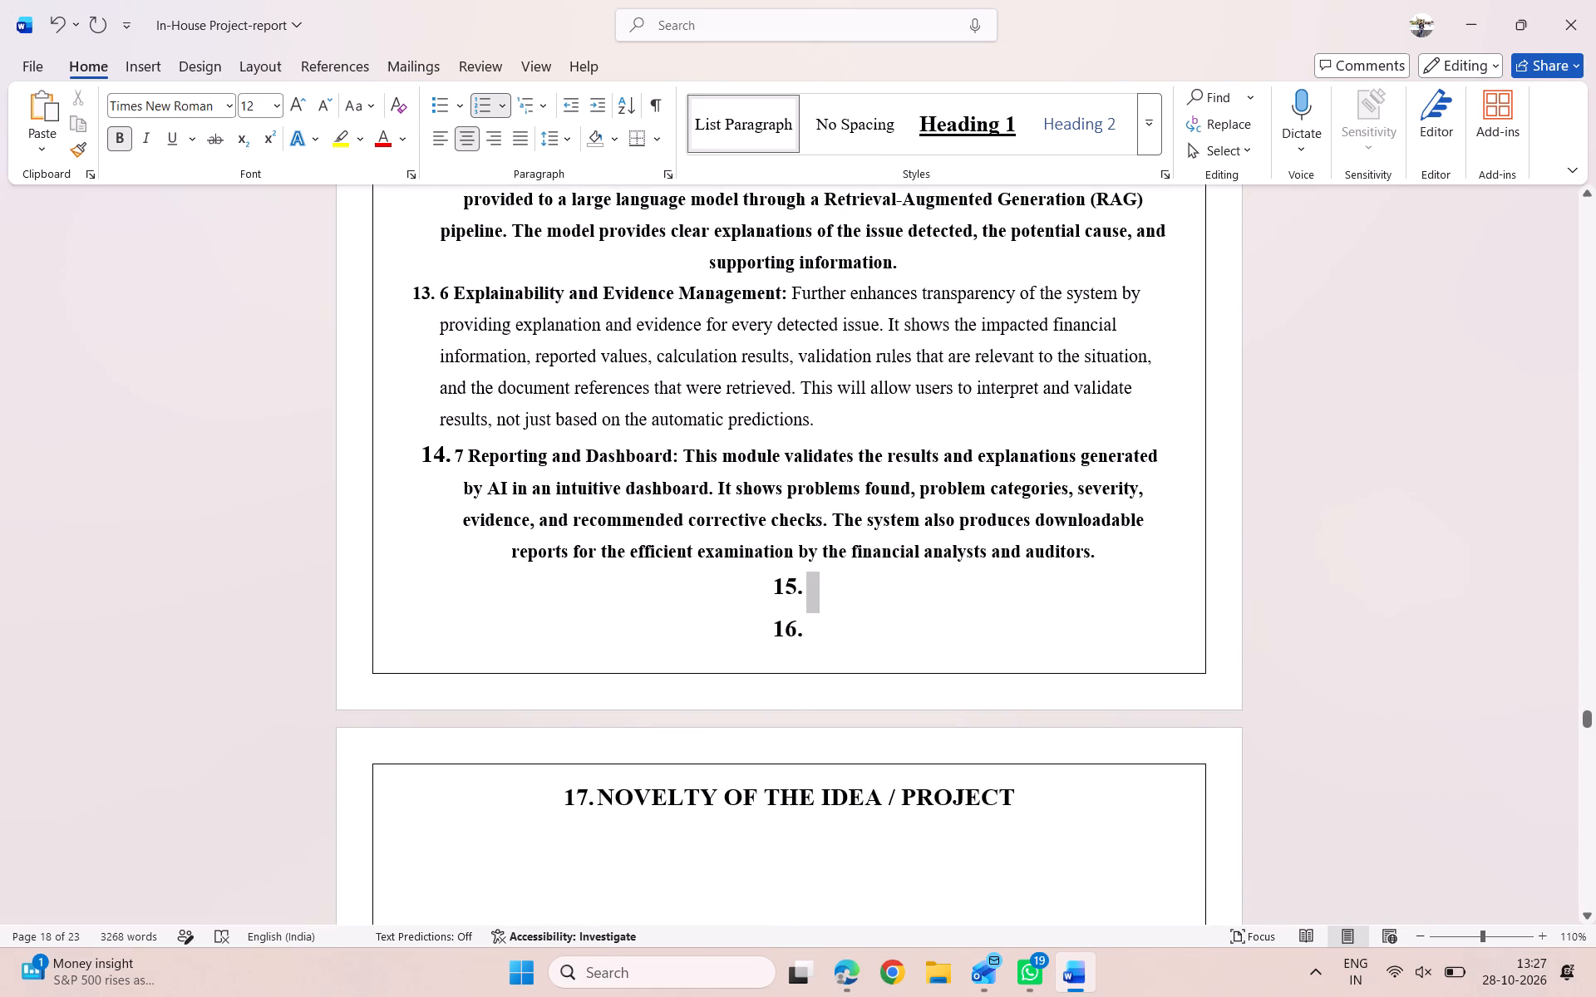
pyautogui.moveTo(779, 587); pyautogui.dragTo(767, 581)
pyautogui.press('BackSpace')
pyautogui.press('BackSpace')
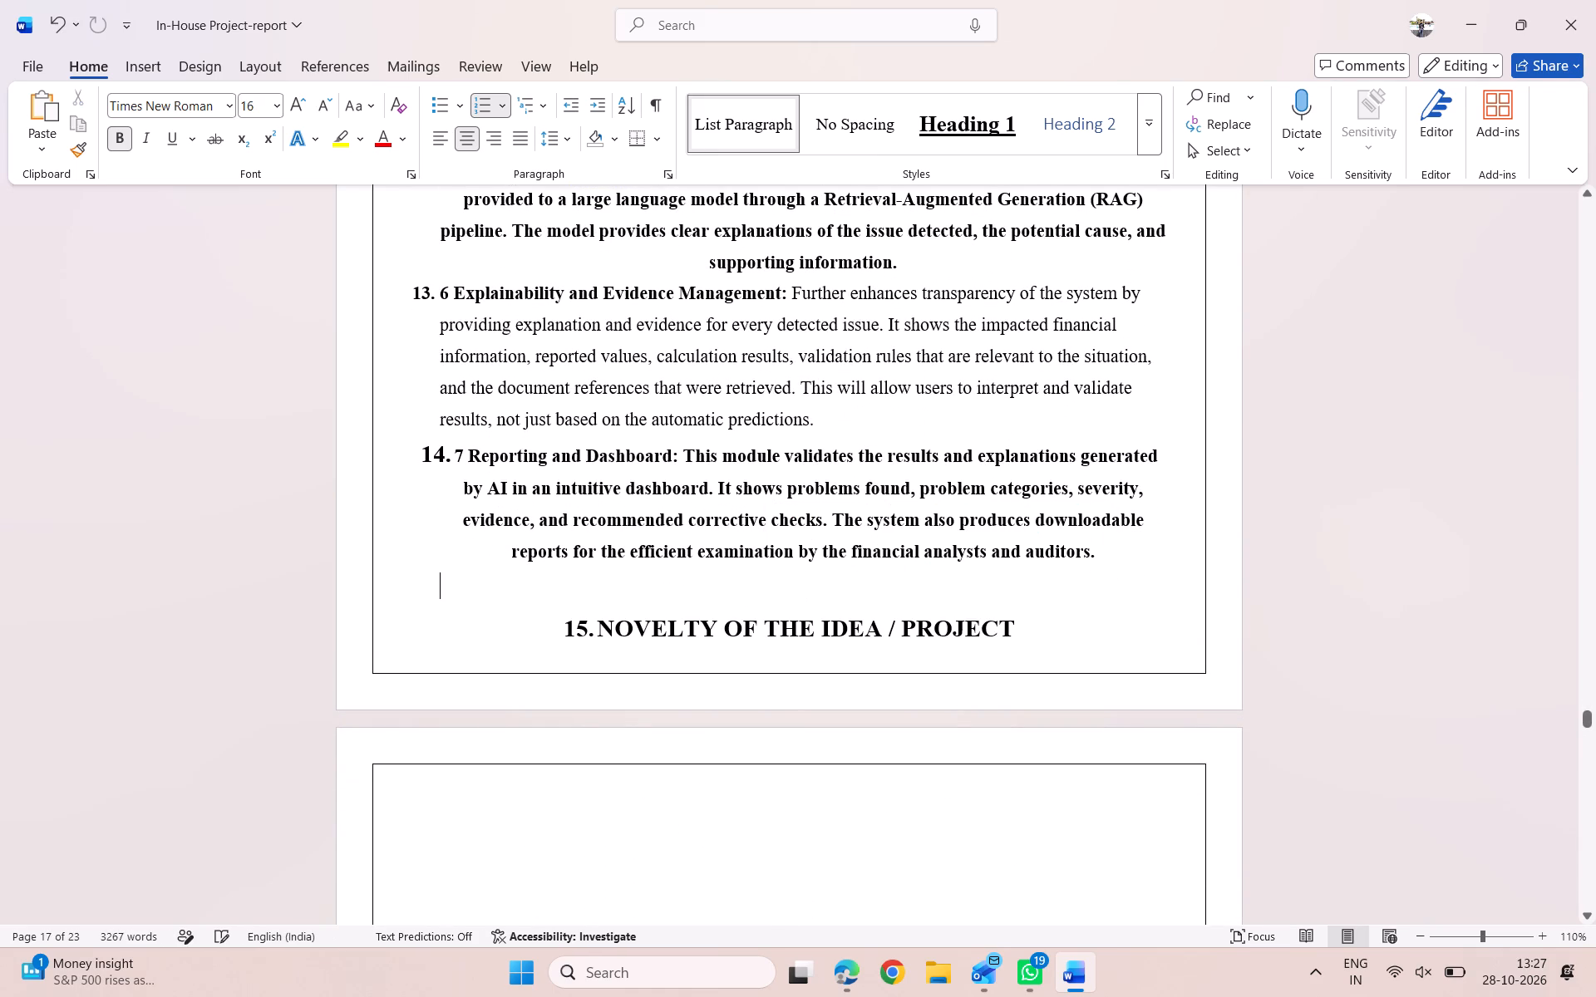
pyautogui.press('Return')
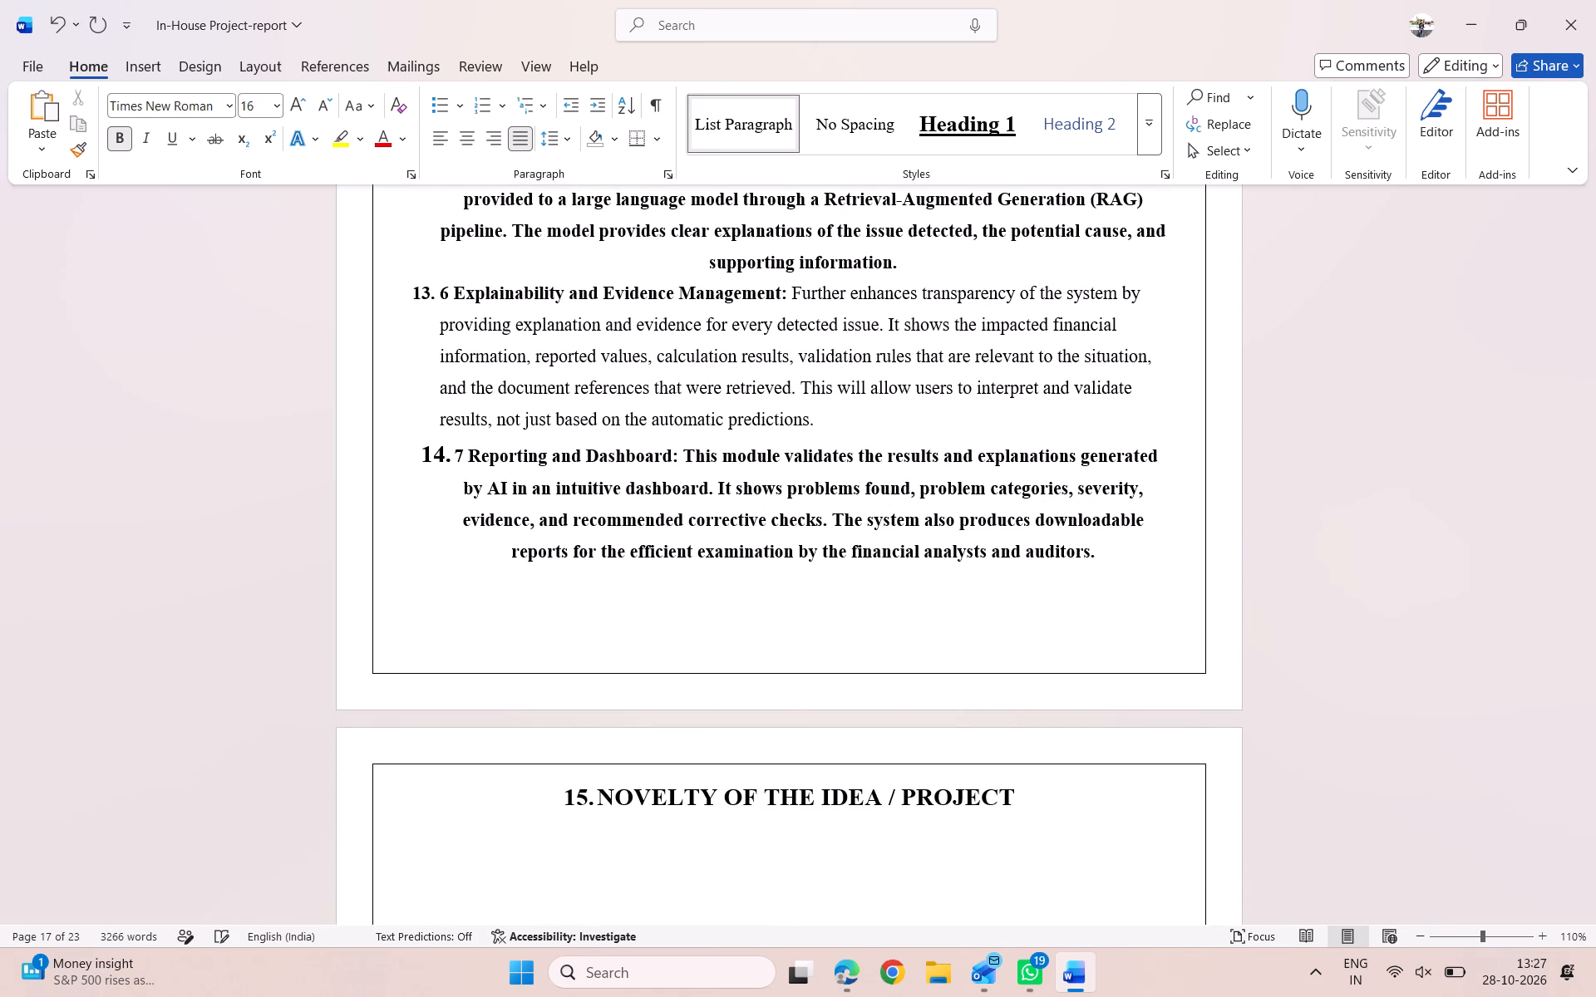
# Unbold the description of "7 Reporting and Dashboard", keeping its title bold, and left-align the paragraph.
pyautogui.moveTo(681, 454); pyautogui.dragTo(707, 455)
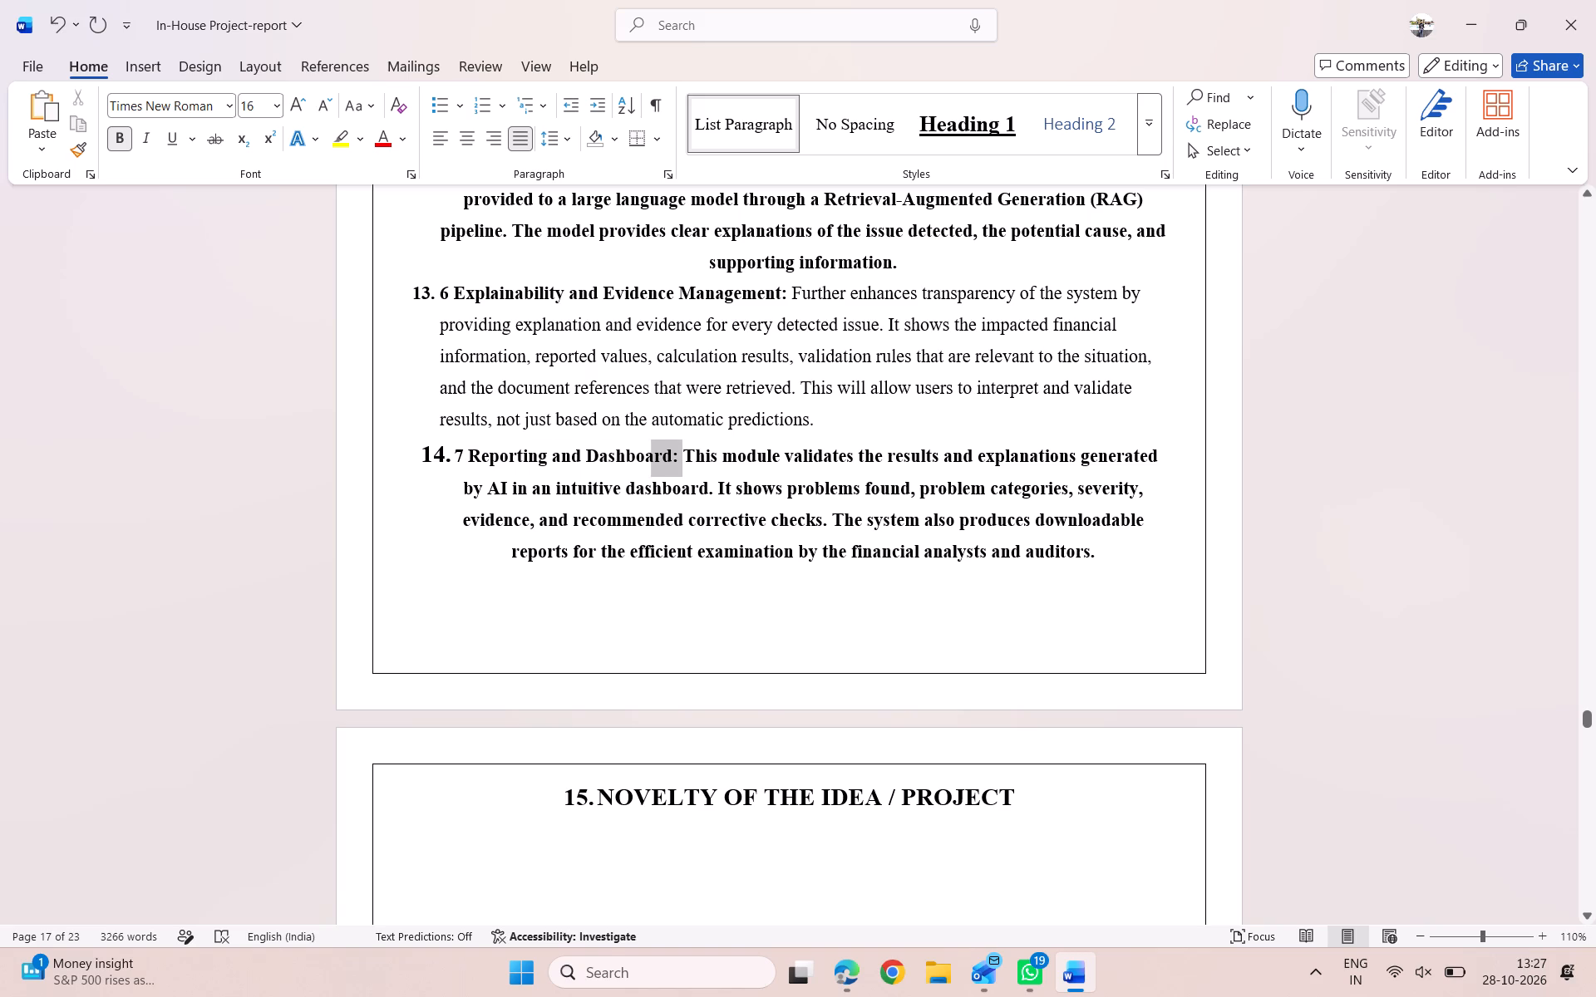
pyautogui.moveTo(707, 455); pyautogui.dragTo(1102, 556)
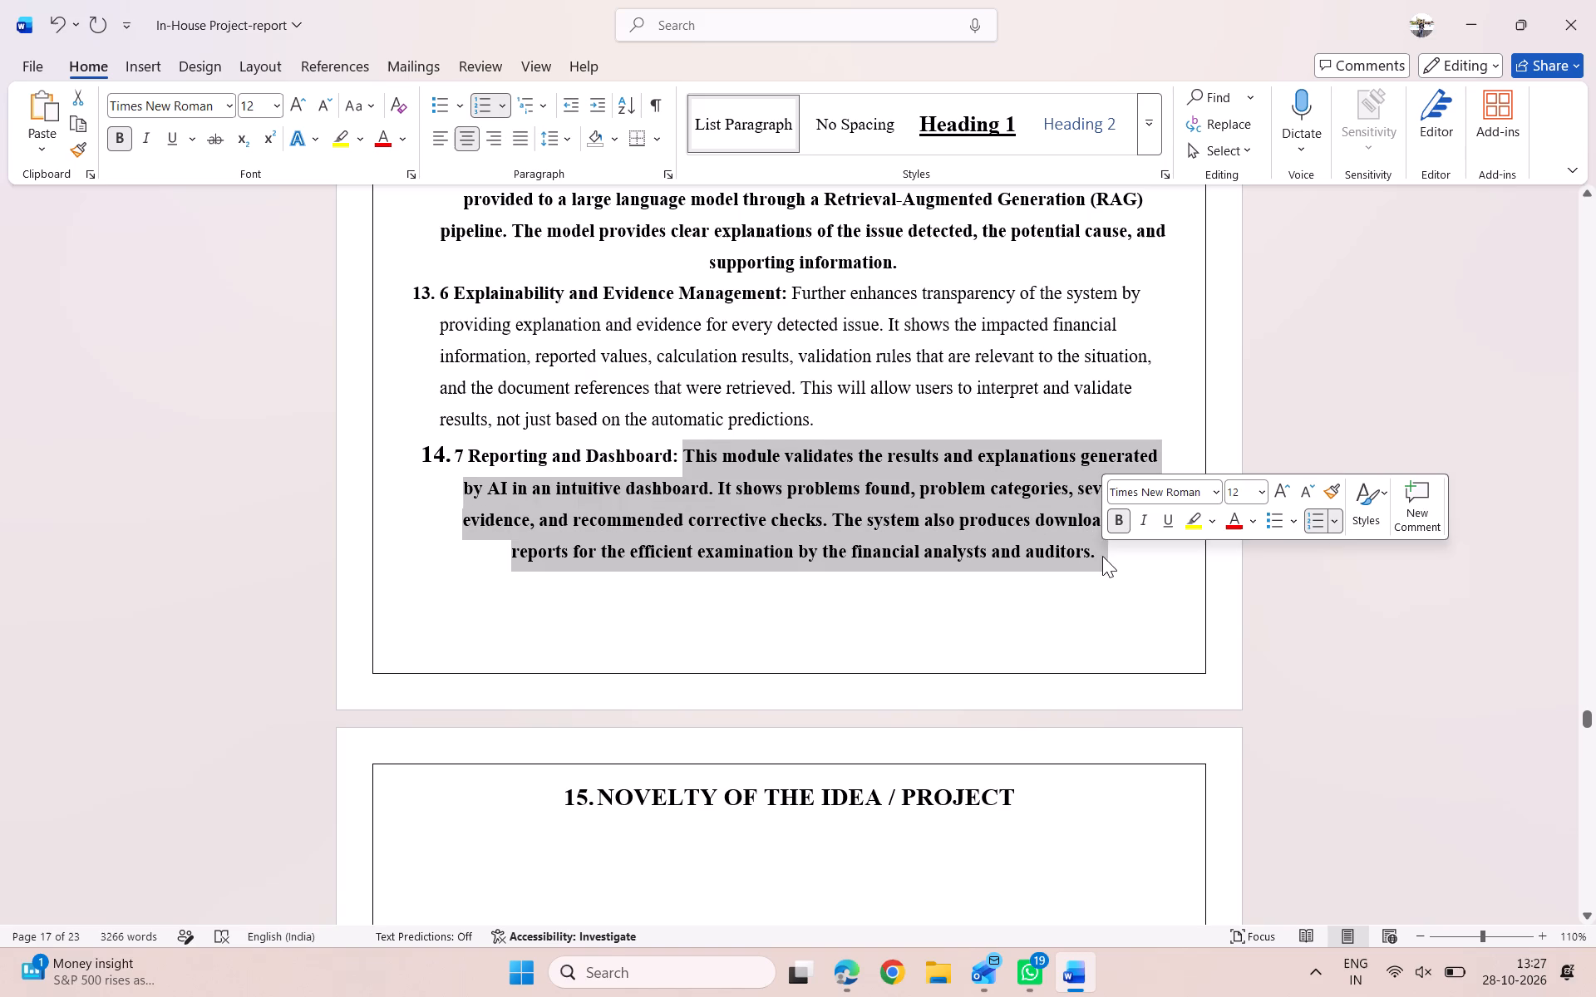
pyautogui.click(1116, 516)
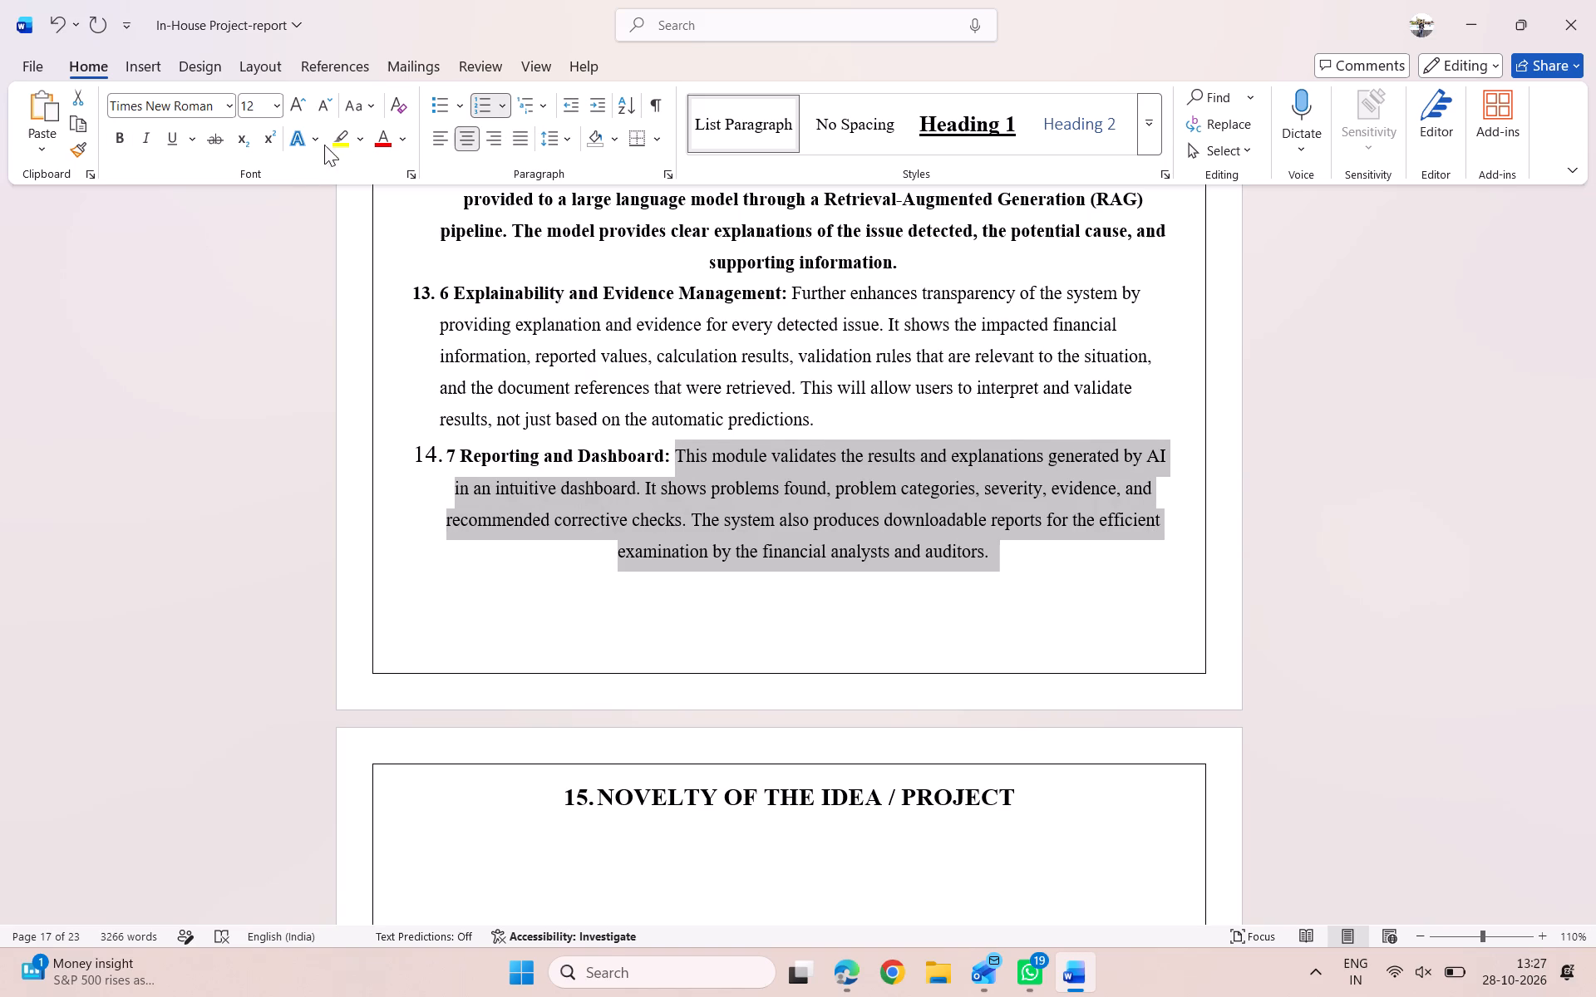
pyautogui.click(434, 145)
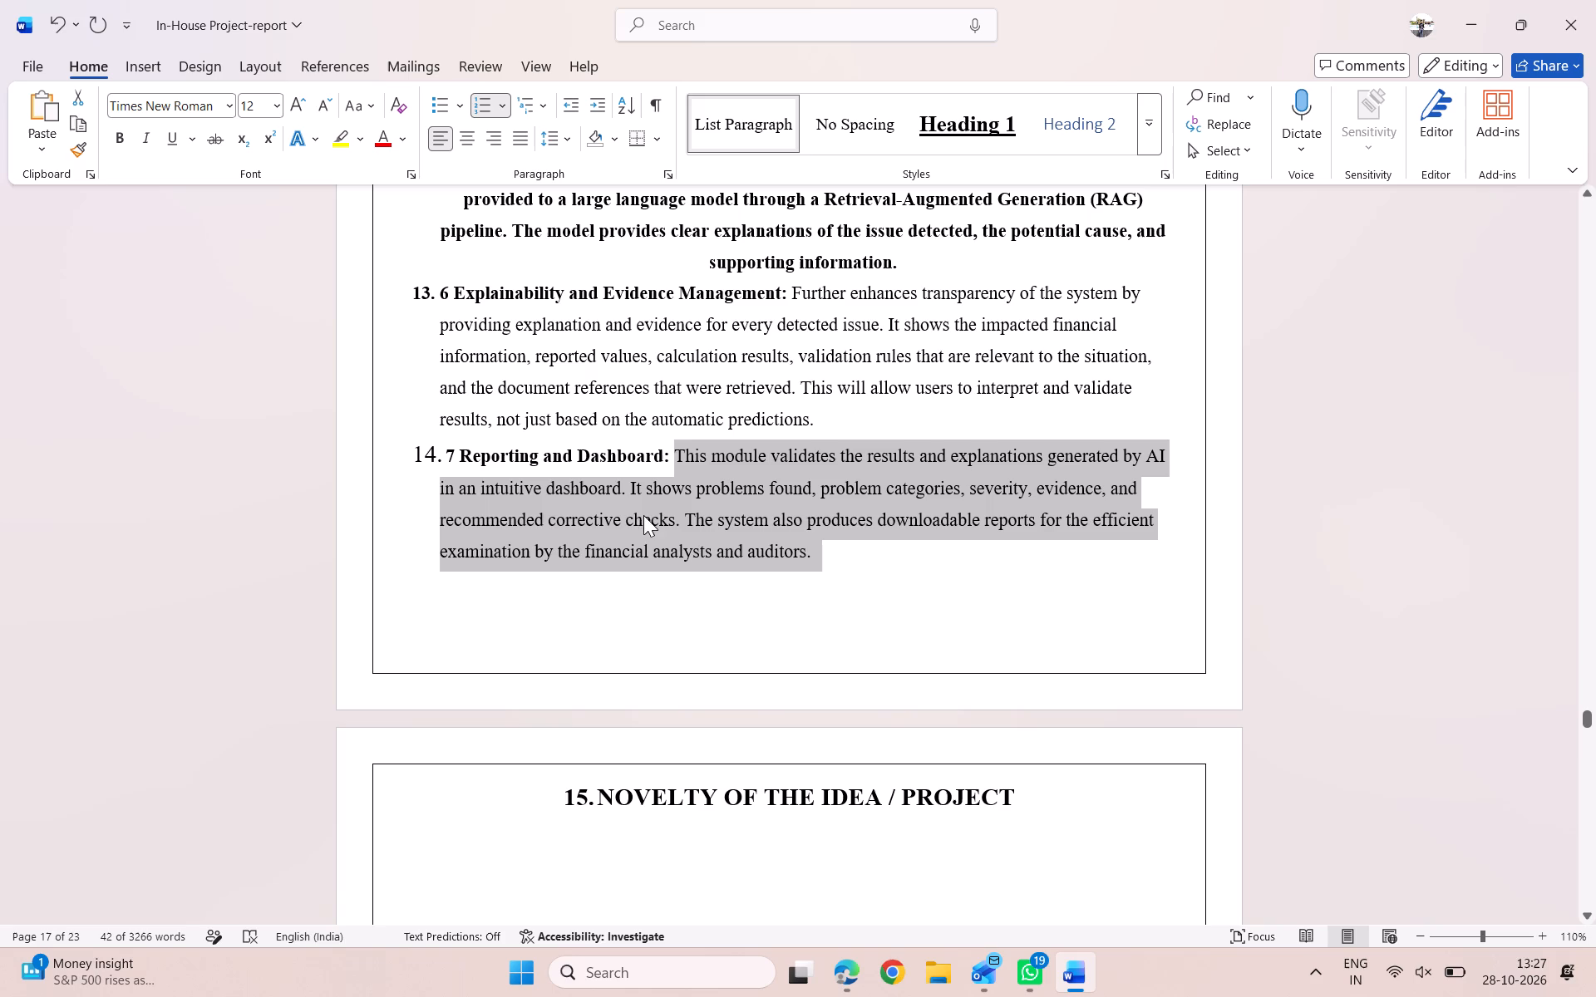
pyautogui.click(643, 592)
pyautogui.scroll(1, 598, 385)
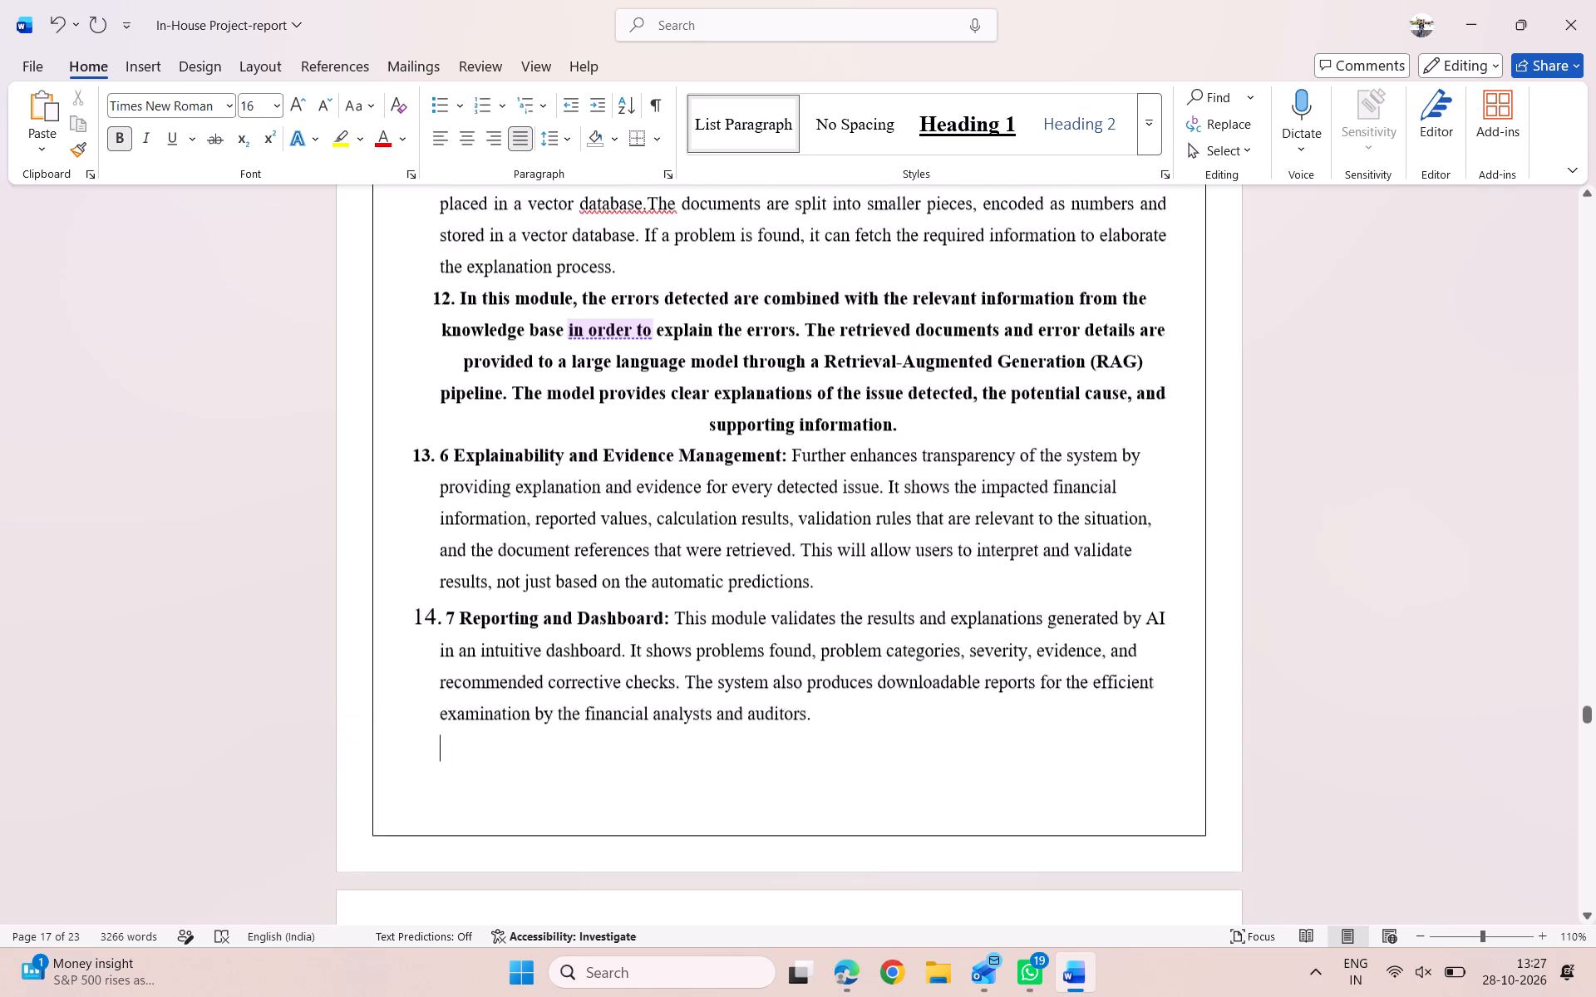
pyautogui.scroll(2, 598, 385)
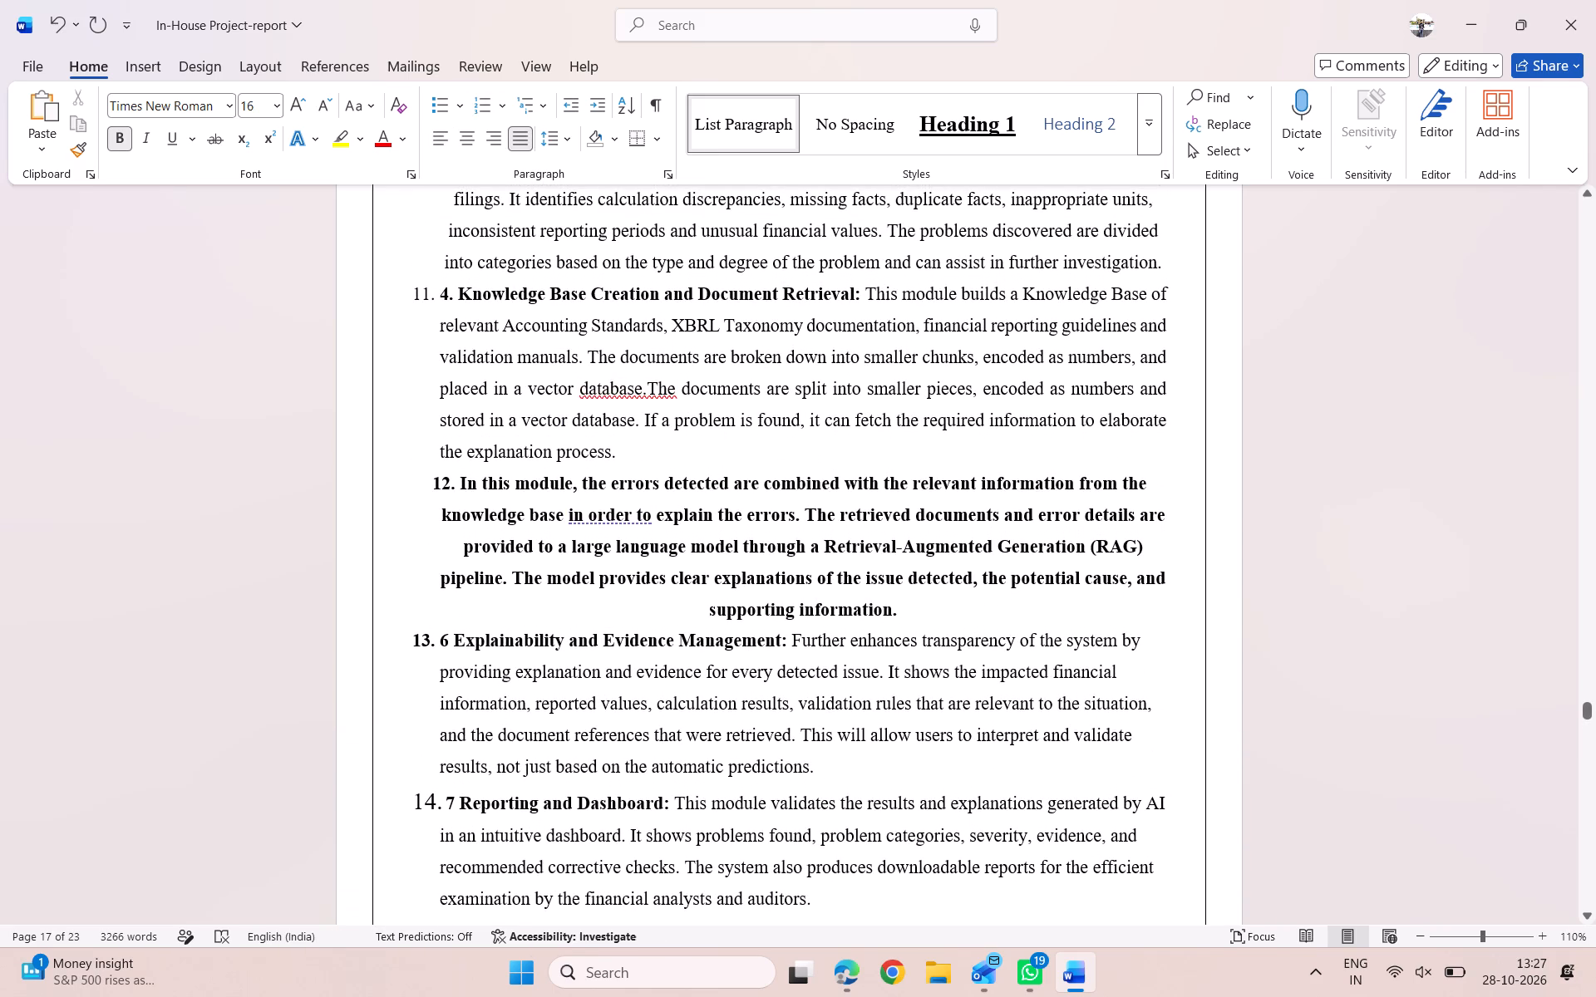
pyautogui.click(857, 980)
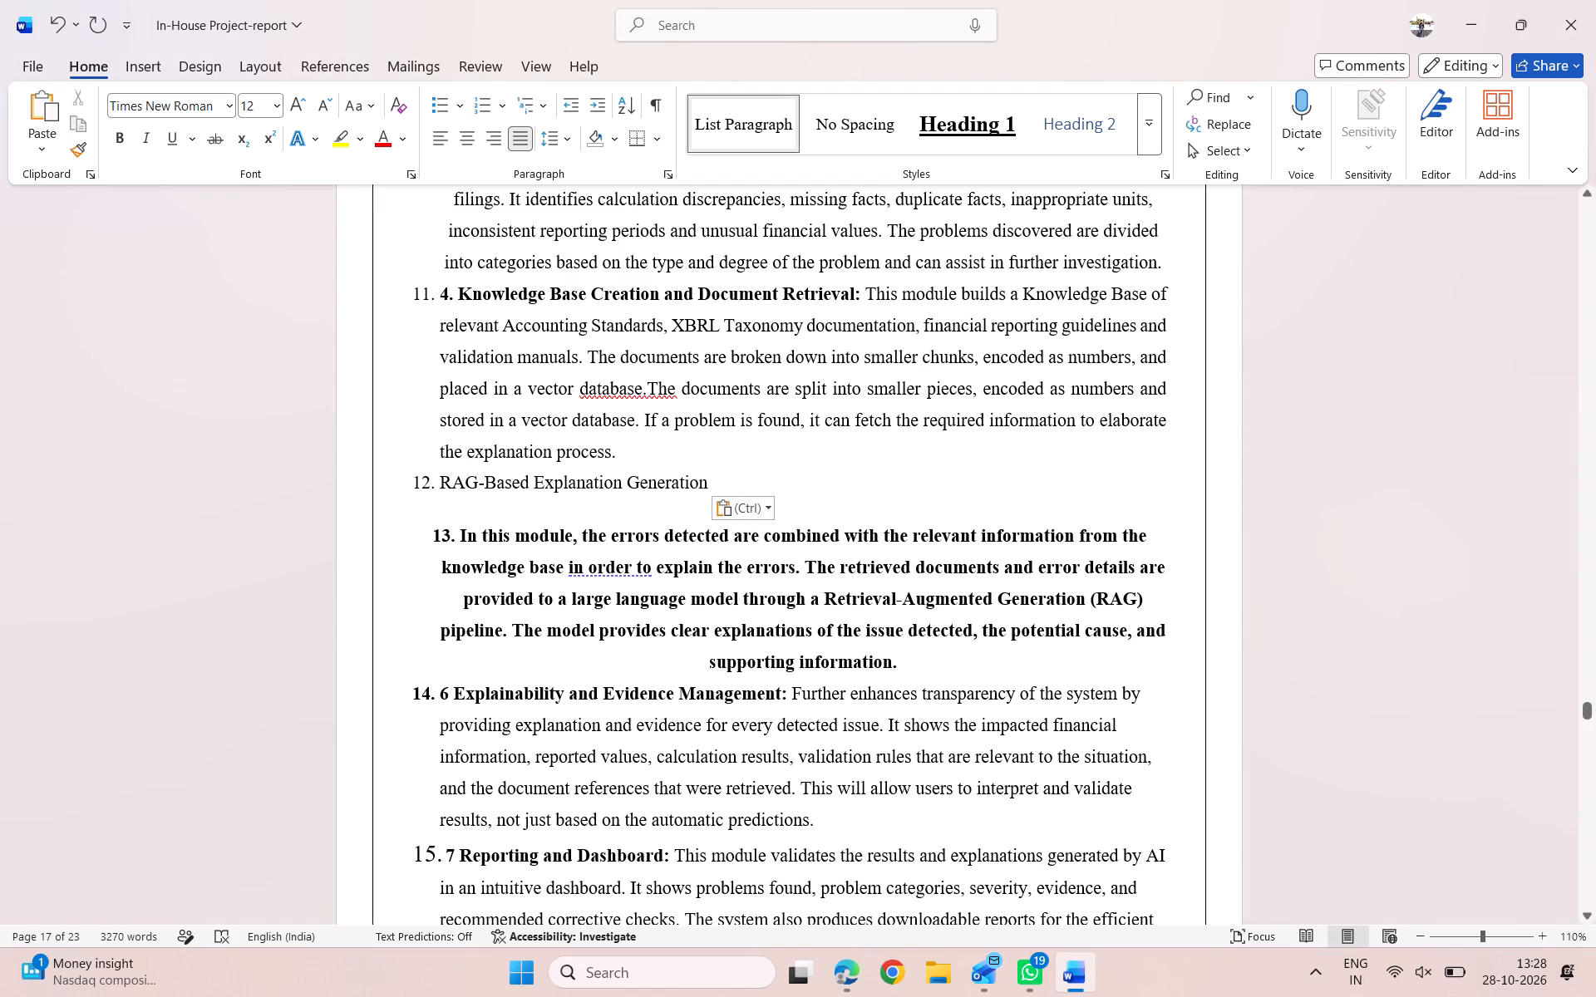
pyautogui.moveTo(708, 483); pyautogui.dragTo(431, 486)
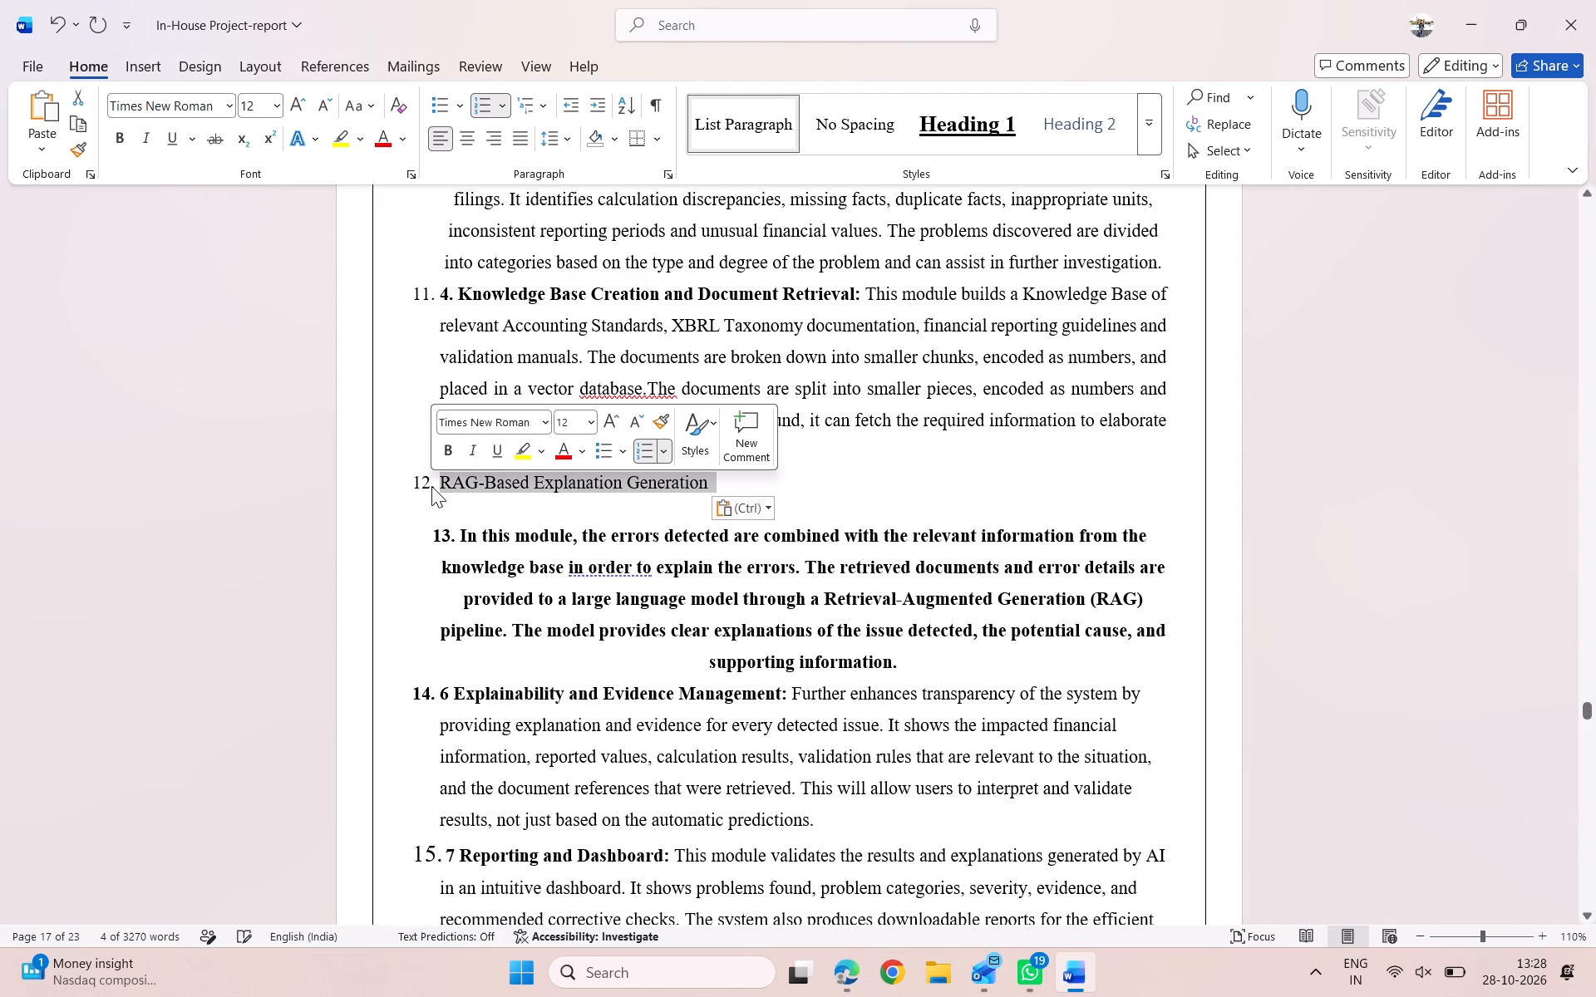
pyautogui.click(451, 450)
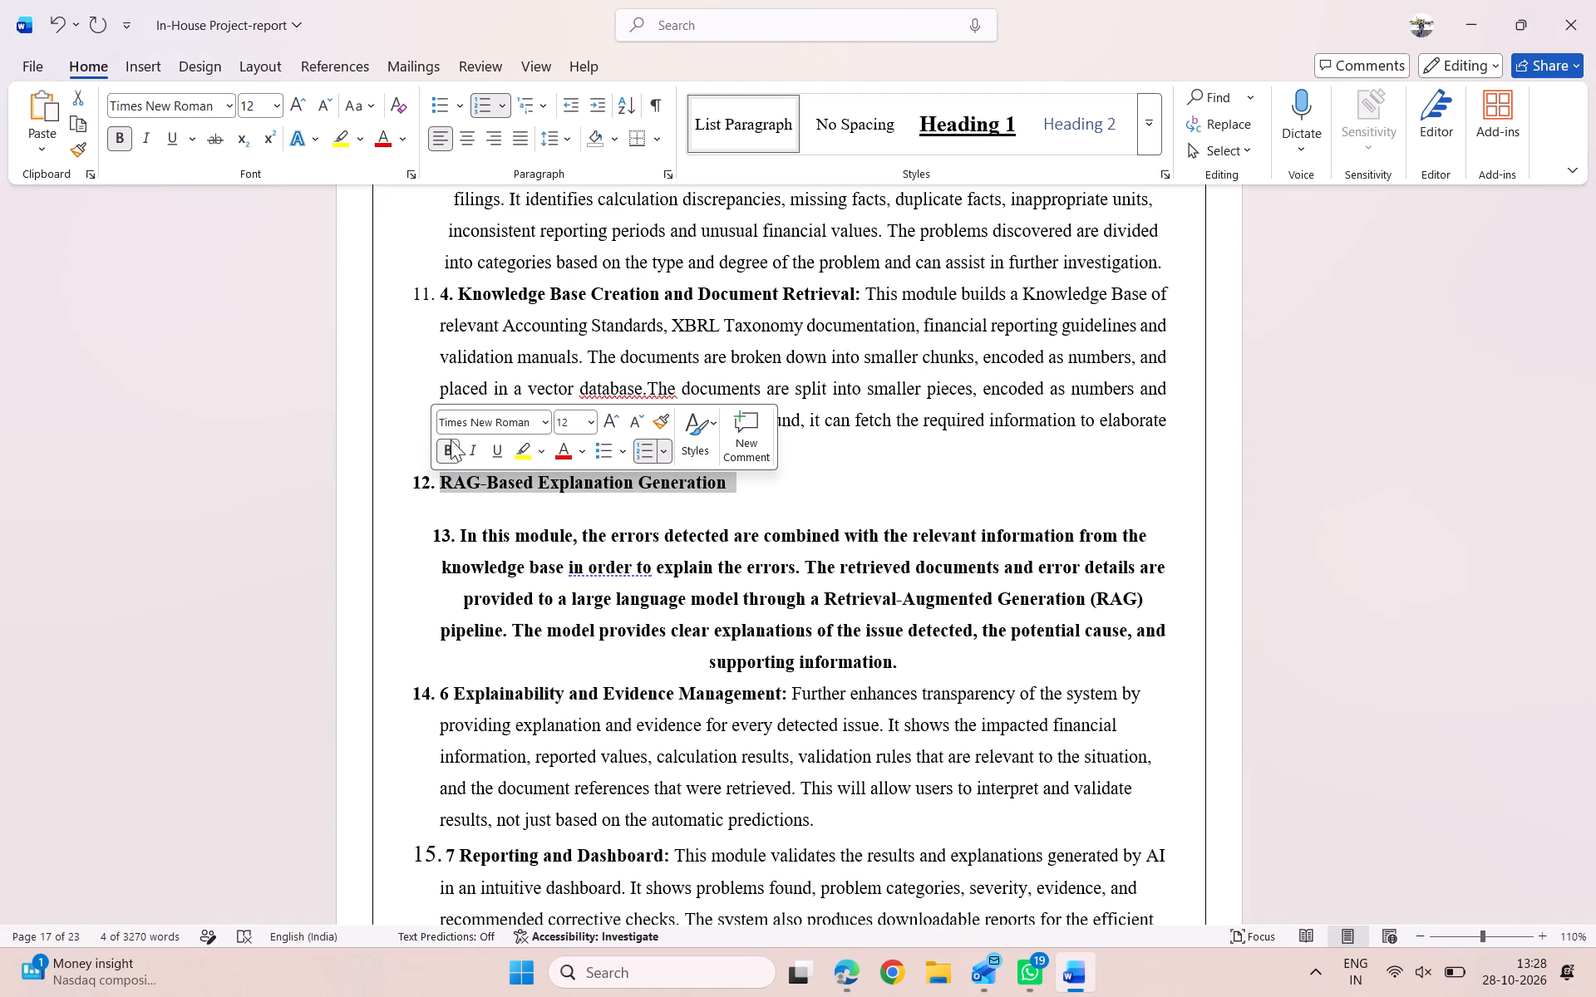
pyautogui.click(430, 481)
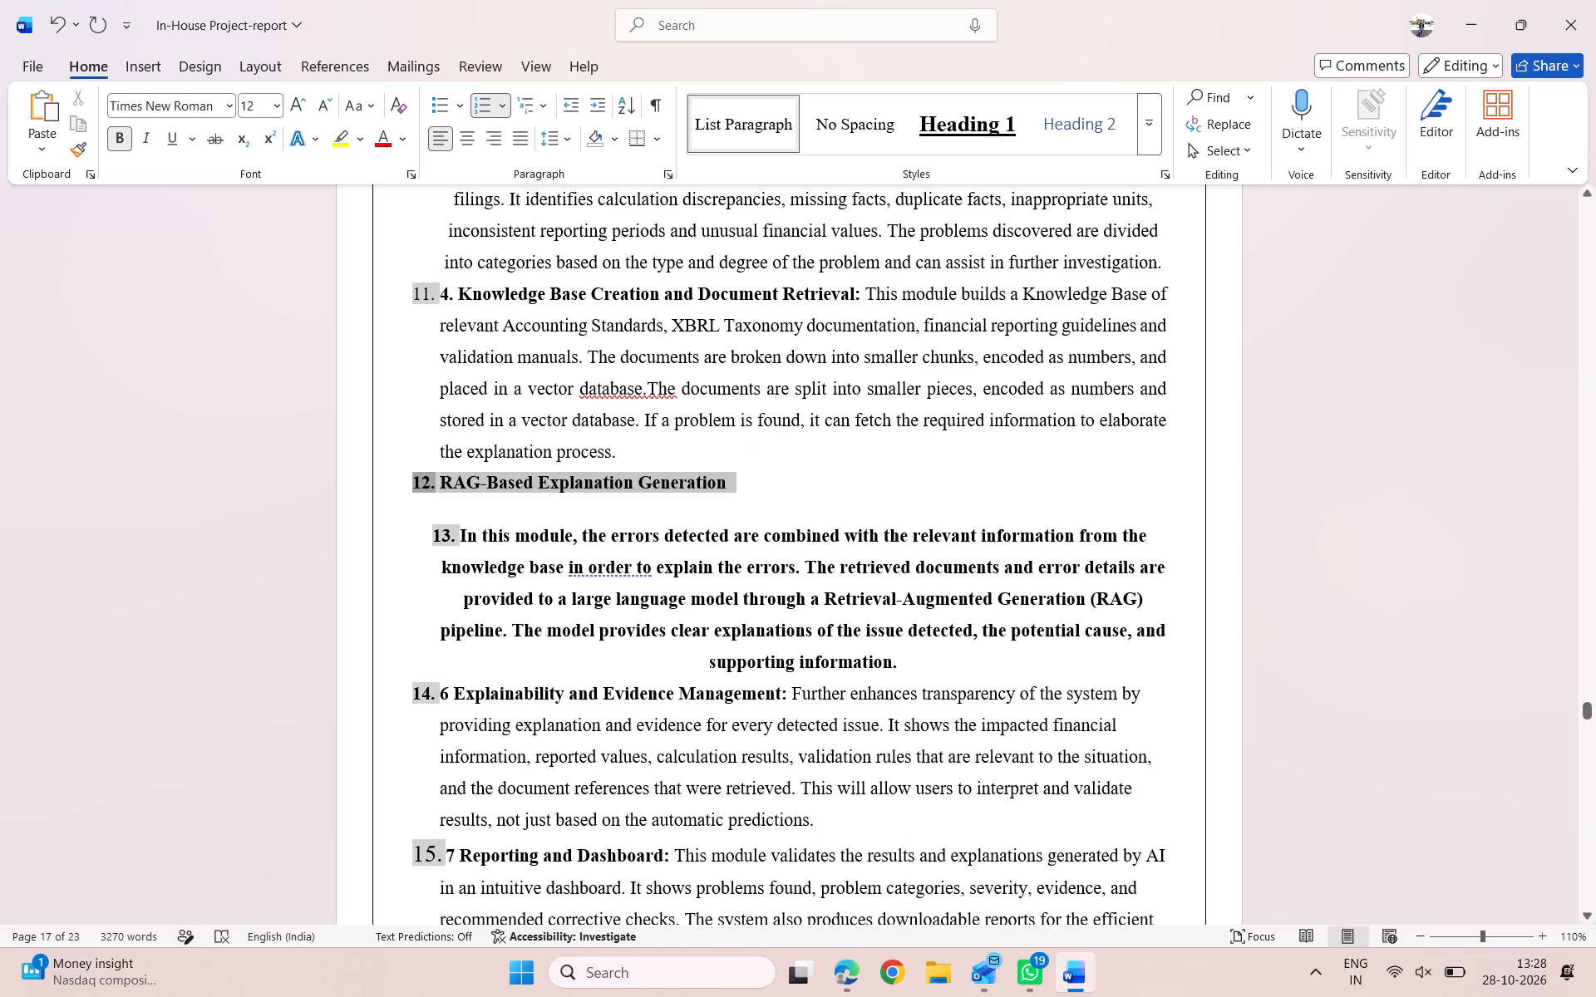
pyautogui.click(736, 487)
pyautogui.hotkey('shift', ':')
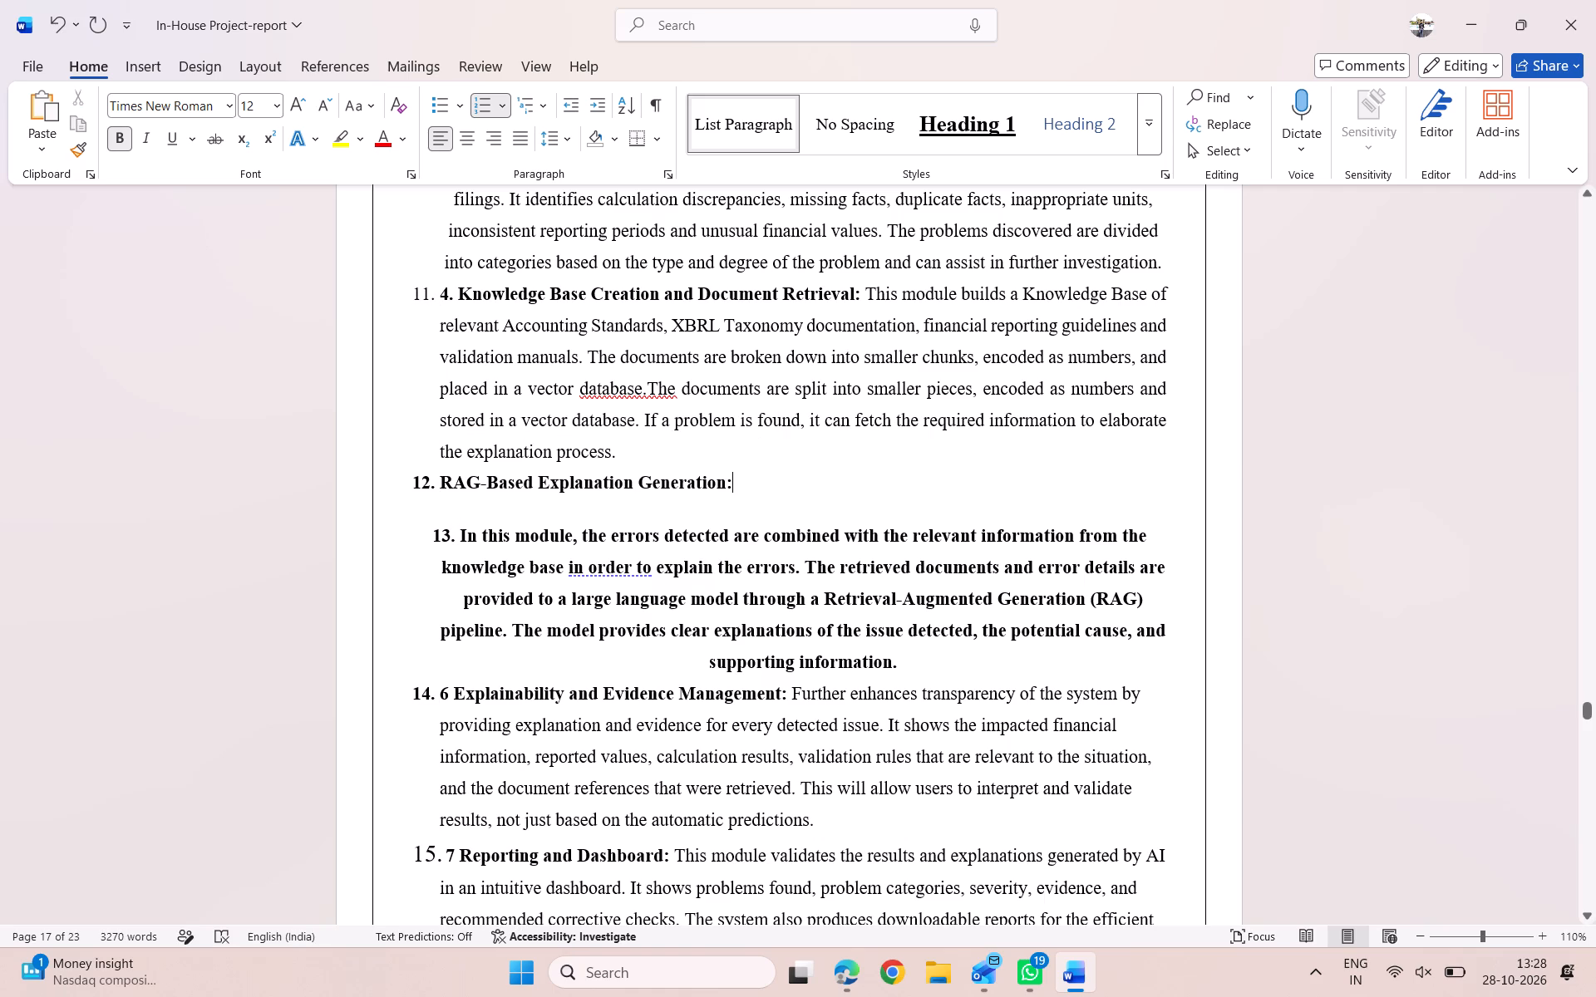
# Join the fifth module's description onto its "RAG-Based Explanation Generation:" title line and unbold the description, keeping the title bold.
pyautogui.click(462, 538)
pyautogui.press('BackSpace')
pyautogui.press('BackSpace')
pyautogui.press('BackSpace')
pyautogui.press('BackSpace')
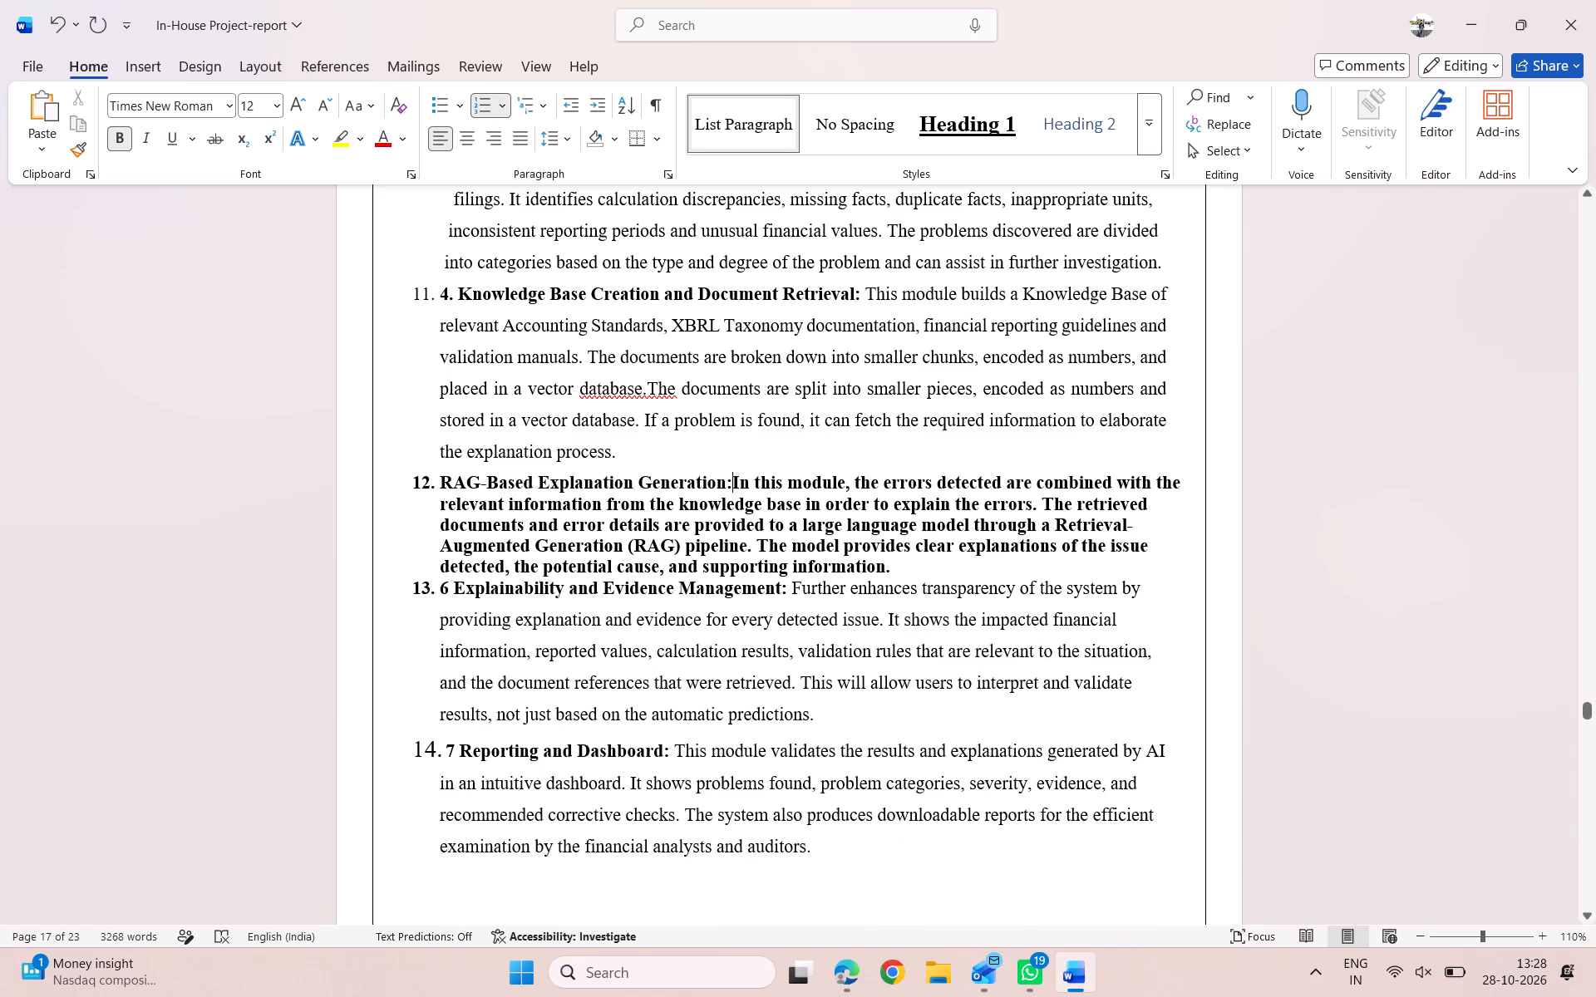
pyautogui.moveTo(734, 482); pyautogui.dragTo(895, 562)
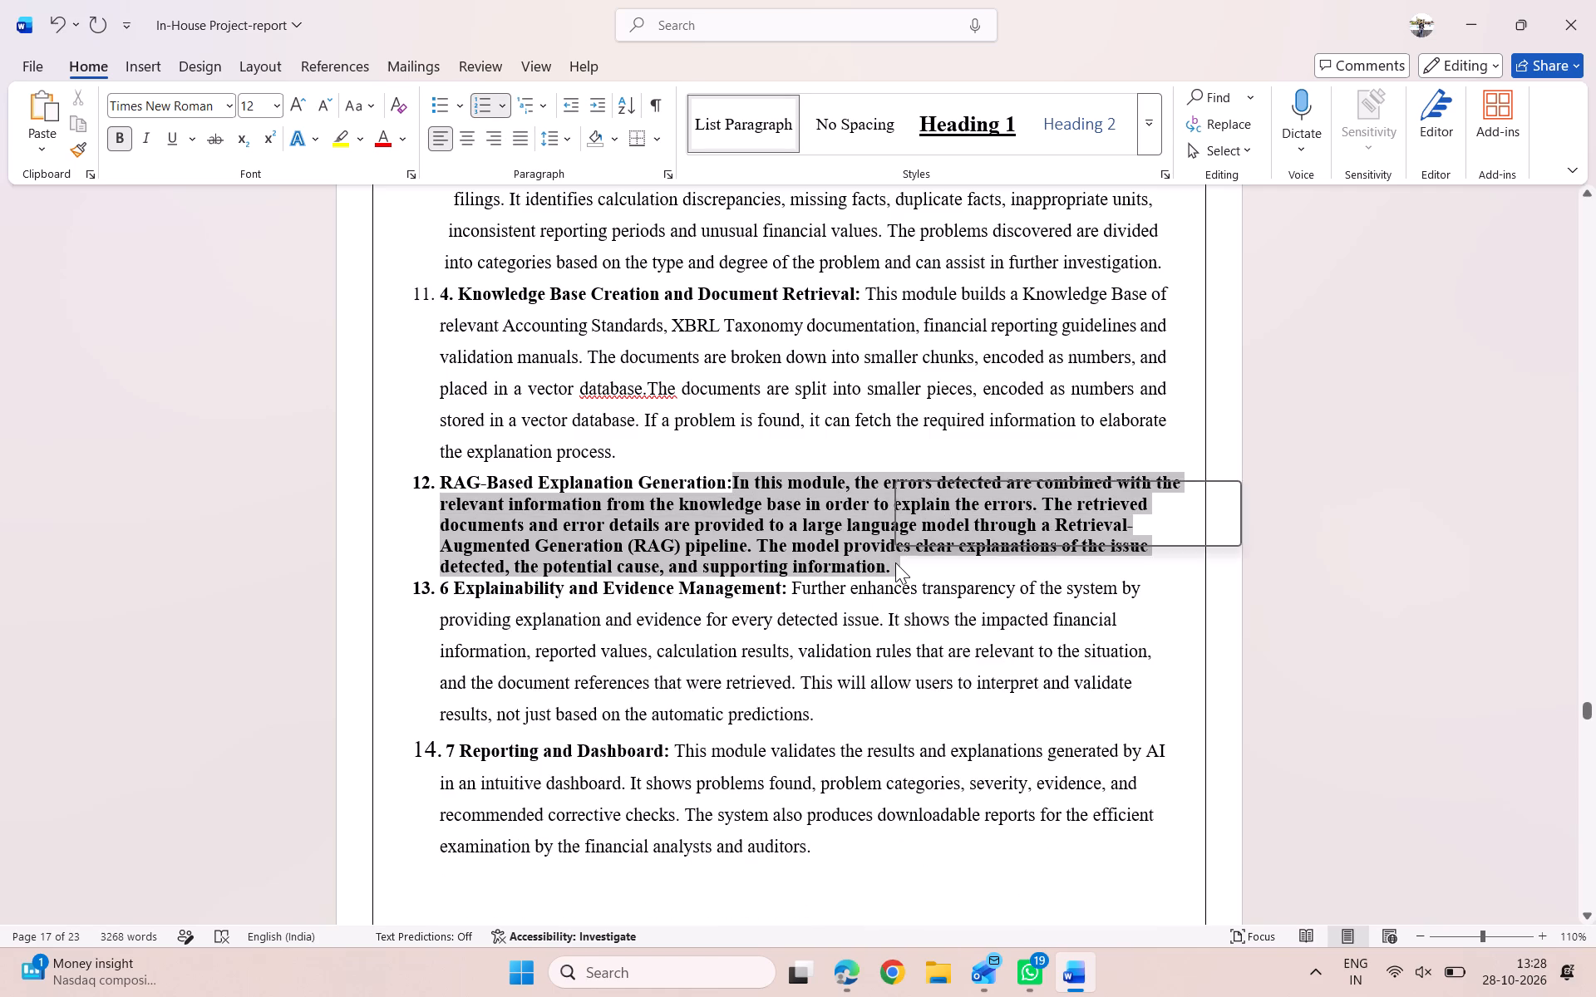
pyautogui.click(913, 522)
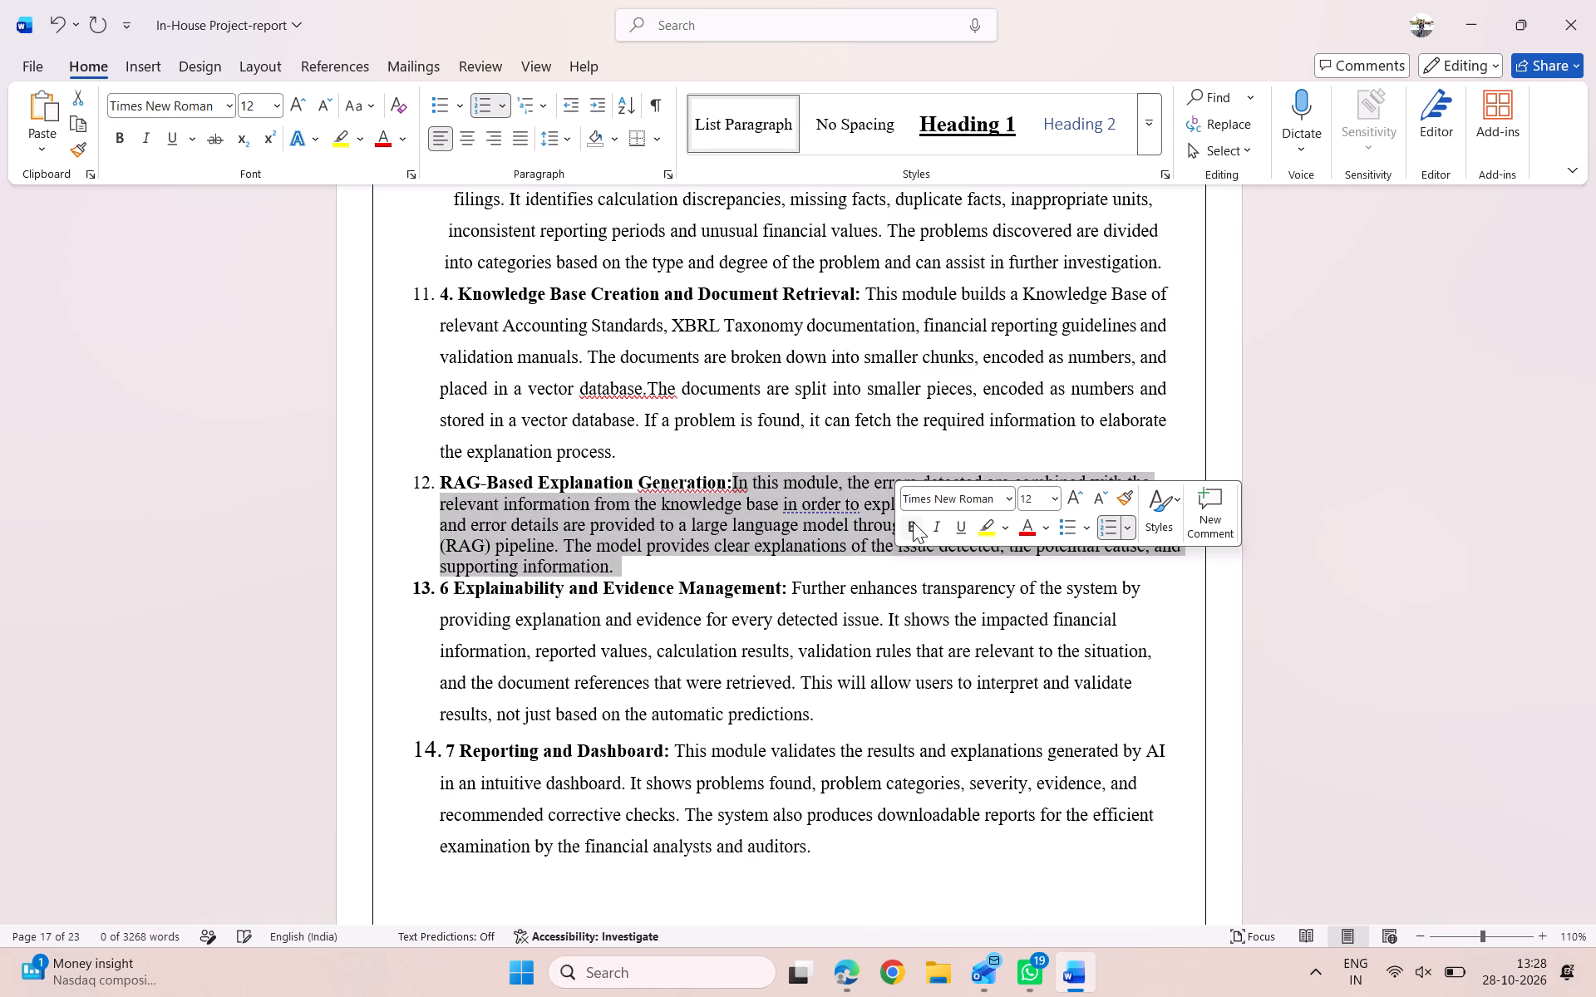
pyautogui.click(646, 560)
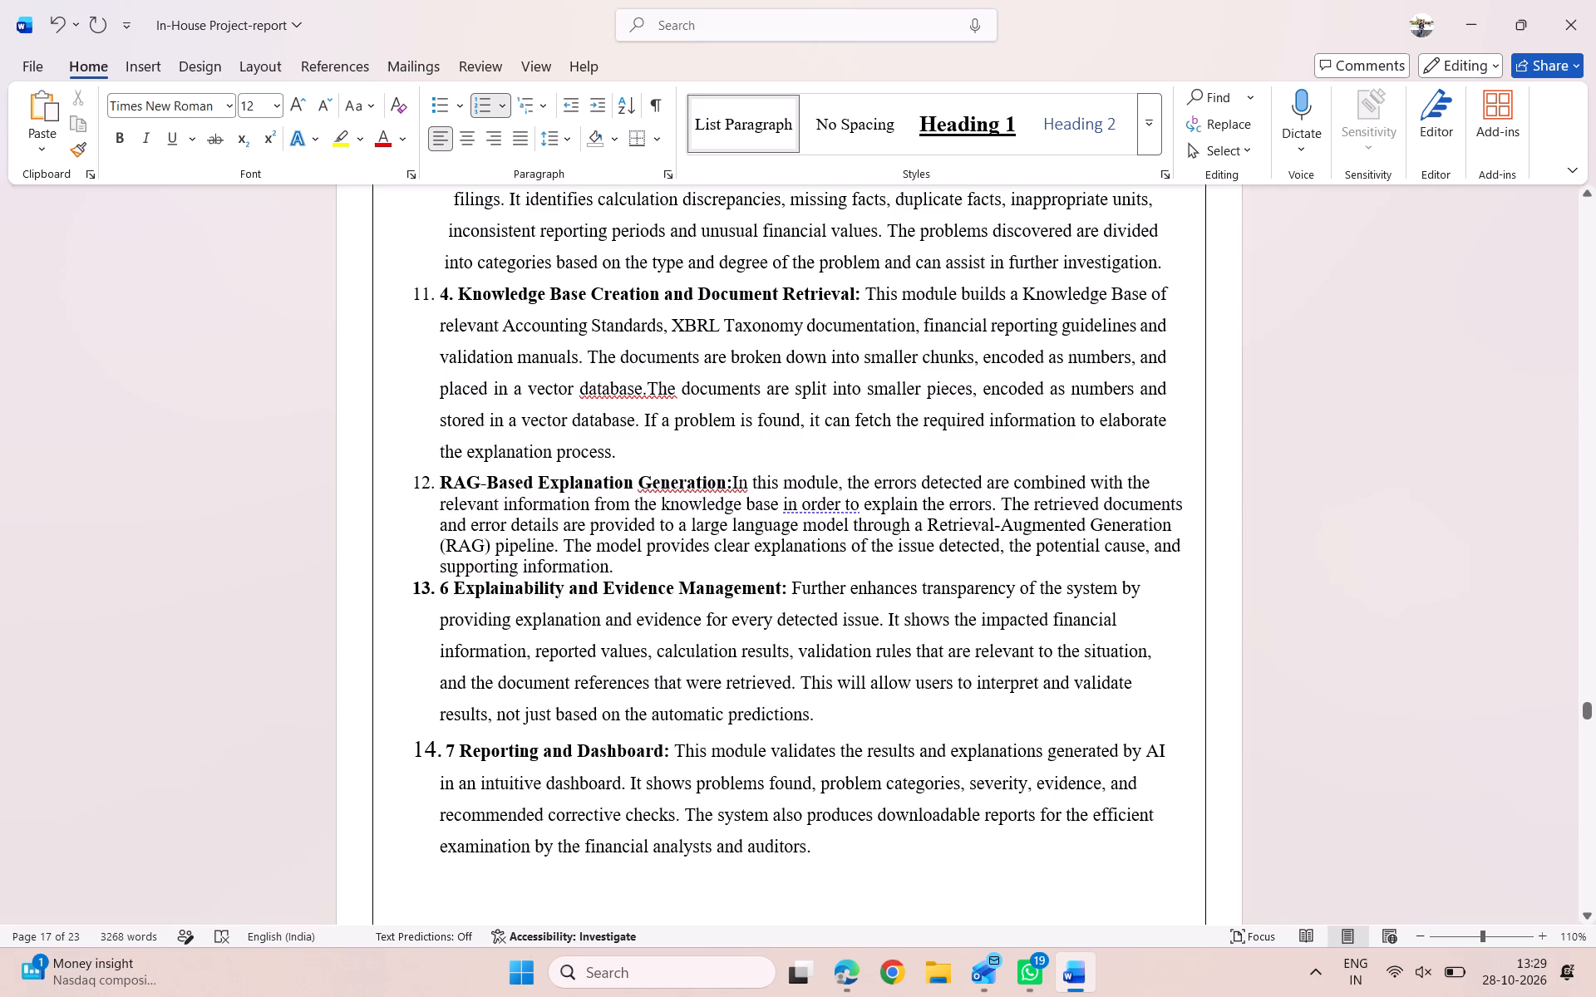
# Remove the automatic list numbers in front of "3. Financial Error Detection" and "4. Knowledge Base Creation and Document Retrieval".
pyautogui.scroll(3, 500, 403)
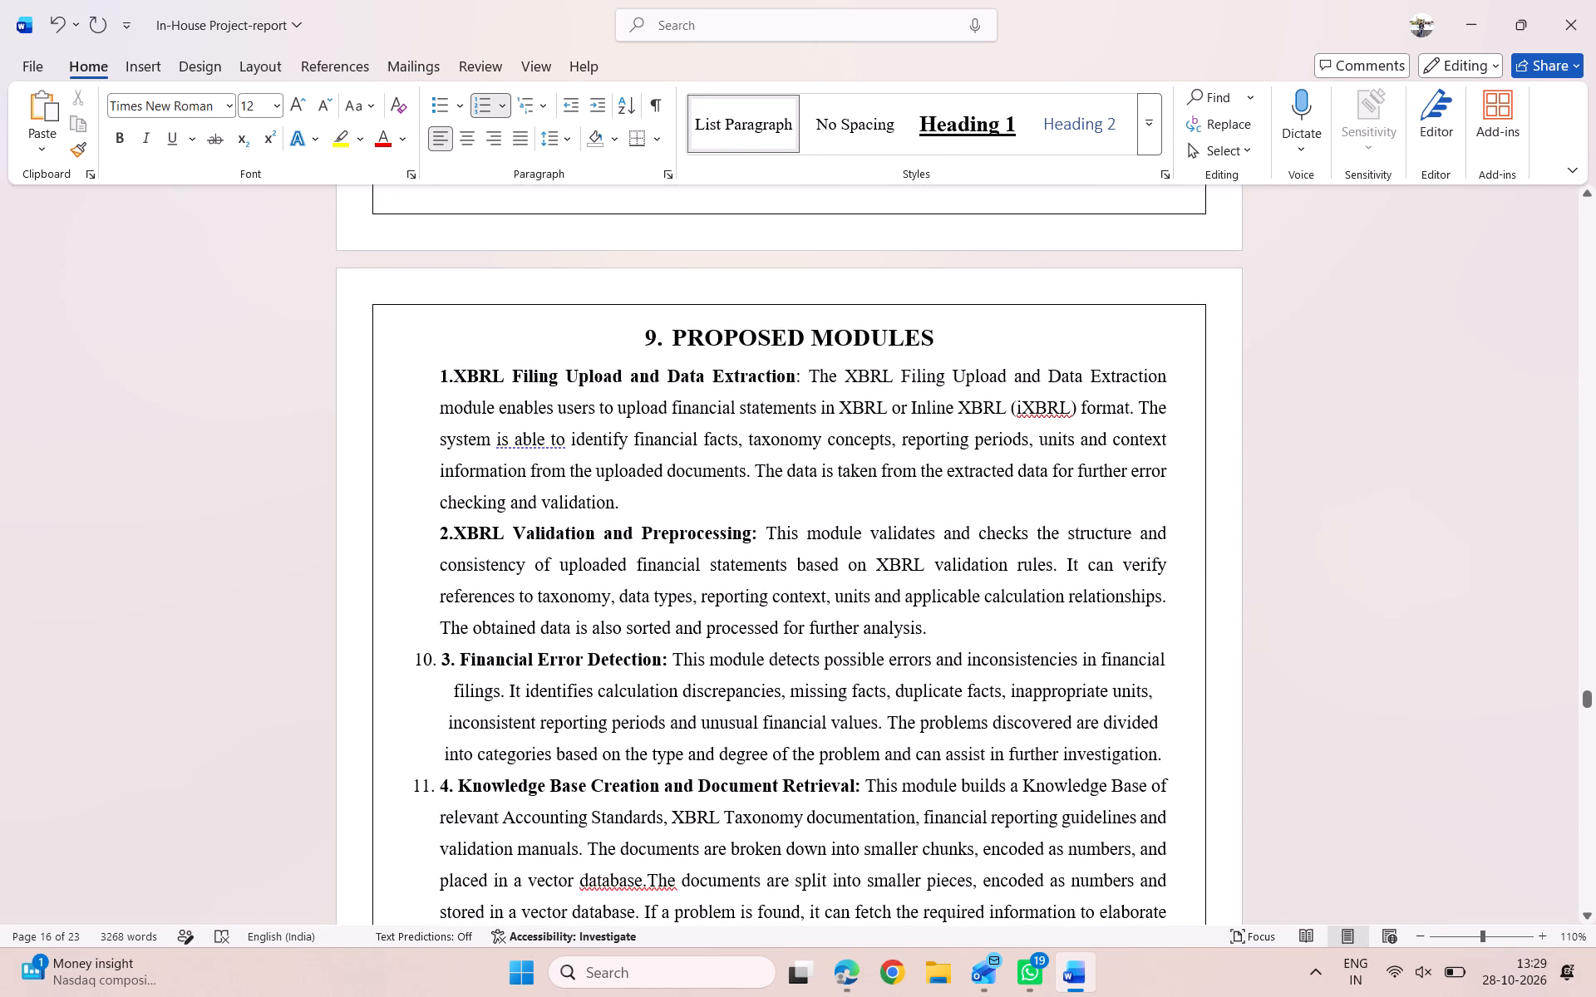
pyautogui.click(444, 655)
pyautogui.press('BackSpace')
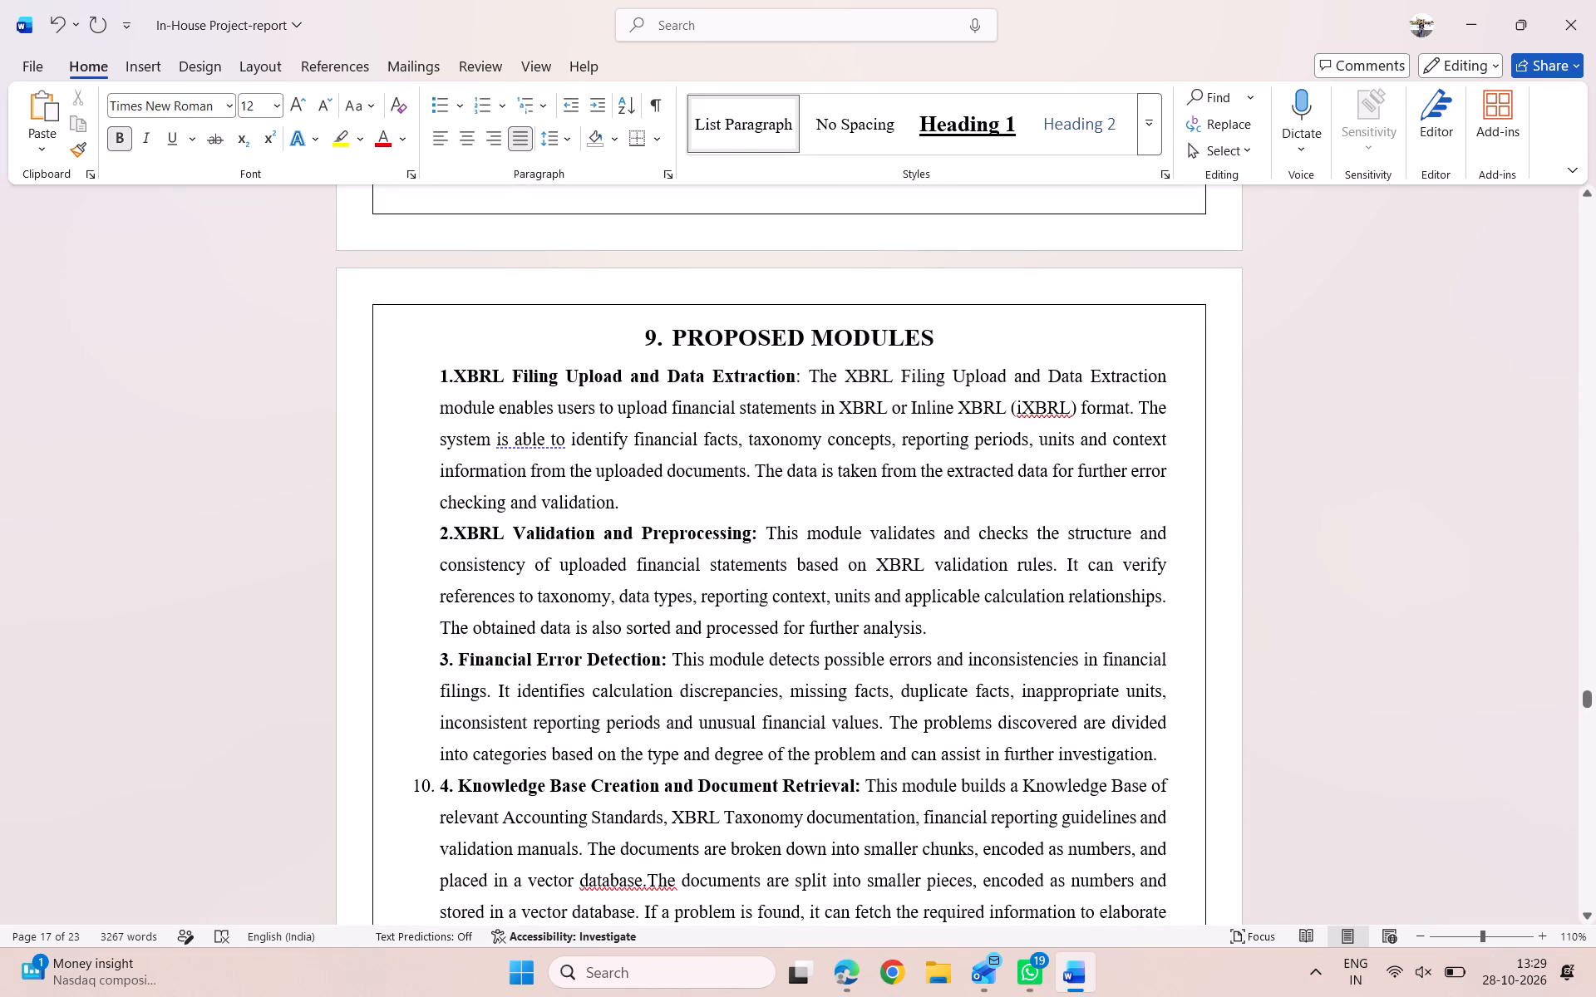
pyautogui.click(440, 791)
pyautogui.press('BackSpace')
pyautogui.scroll(-1, 440, 791)
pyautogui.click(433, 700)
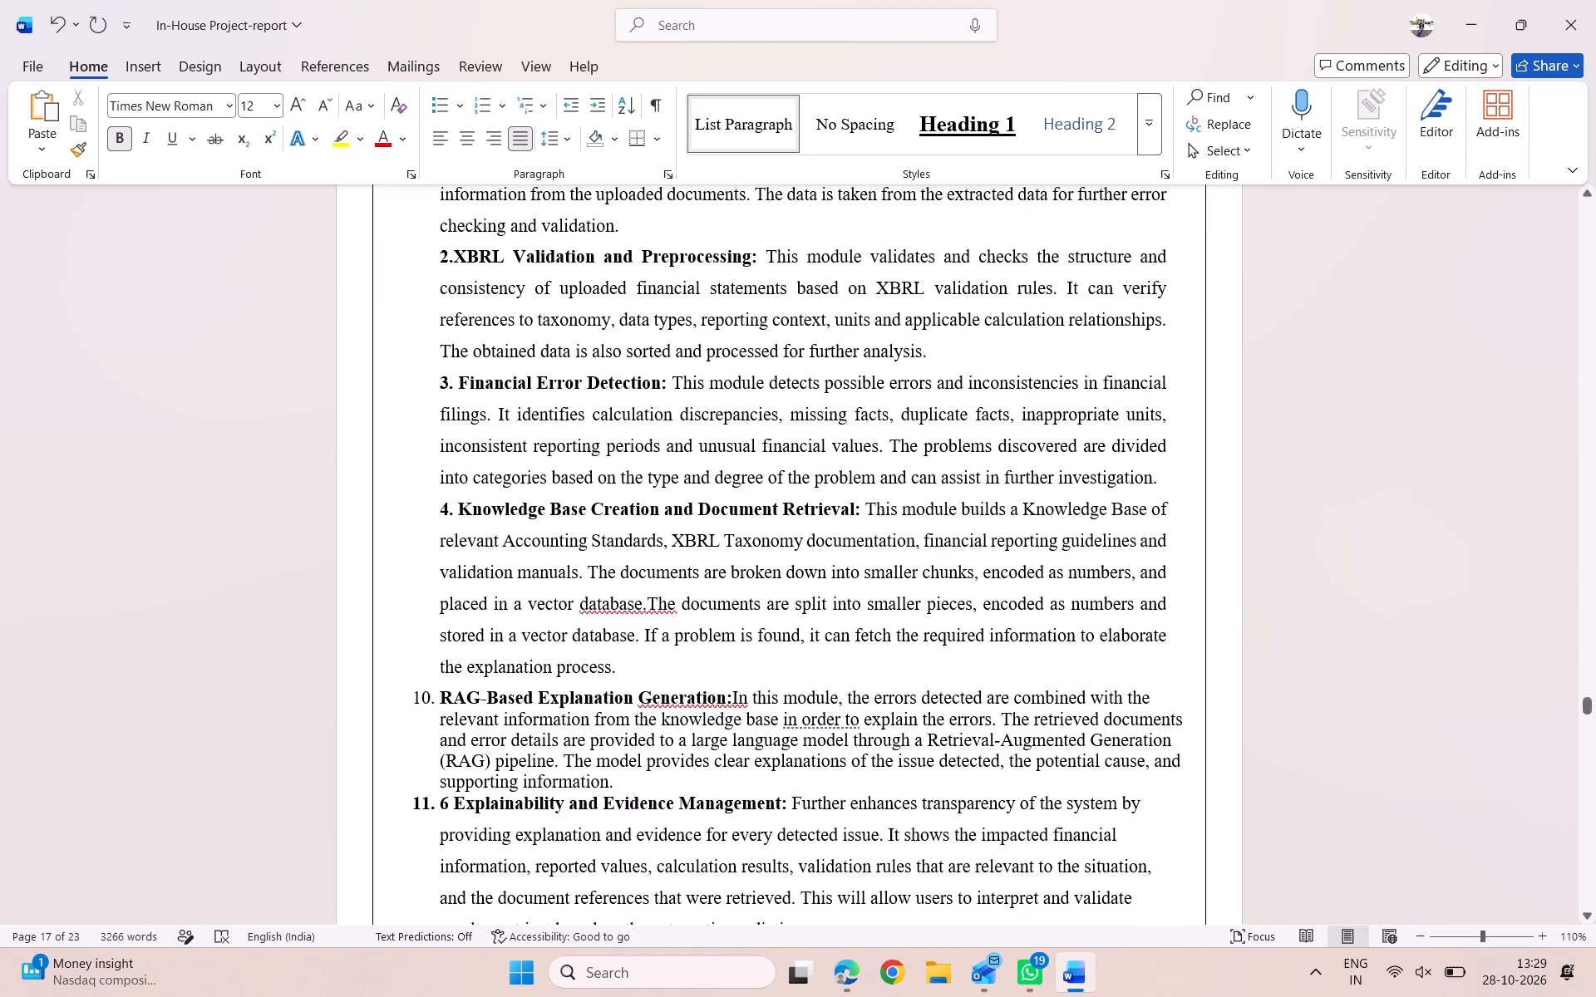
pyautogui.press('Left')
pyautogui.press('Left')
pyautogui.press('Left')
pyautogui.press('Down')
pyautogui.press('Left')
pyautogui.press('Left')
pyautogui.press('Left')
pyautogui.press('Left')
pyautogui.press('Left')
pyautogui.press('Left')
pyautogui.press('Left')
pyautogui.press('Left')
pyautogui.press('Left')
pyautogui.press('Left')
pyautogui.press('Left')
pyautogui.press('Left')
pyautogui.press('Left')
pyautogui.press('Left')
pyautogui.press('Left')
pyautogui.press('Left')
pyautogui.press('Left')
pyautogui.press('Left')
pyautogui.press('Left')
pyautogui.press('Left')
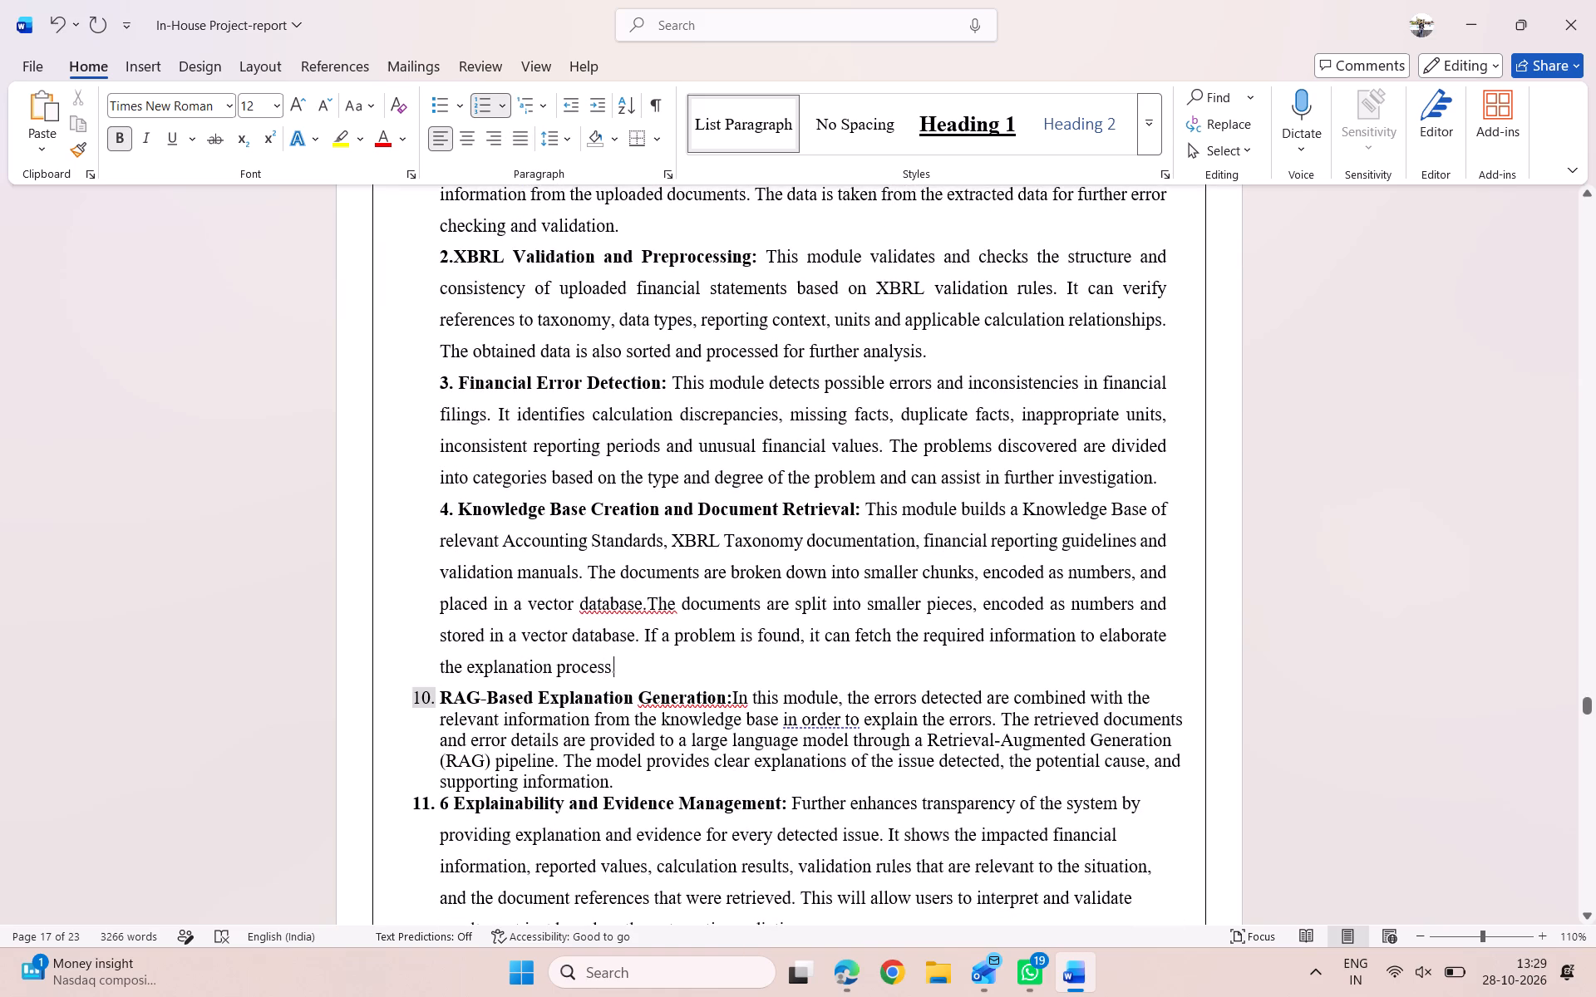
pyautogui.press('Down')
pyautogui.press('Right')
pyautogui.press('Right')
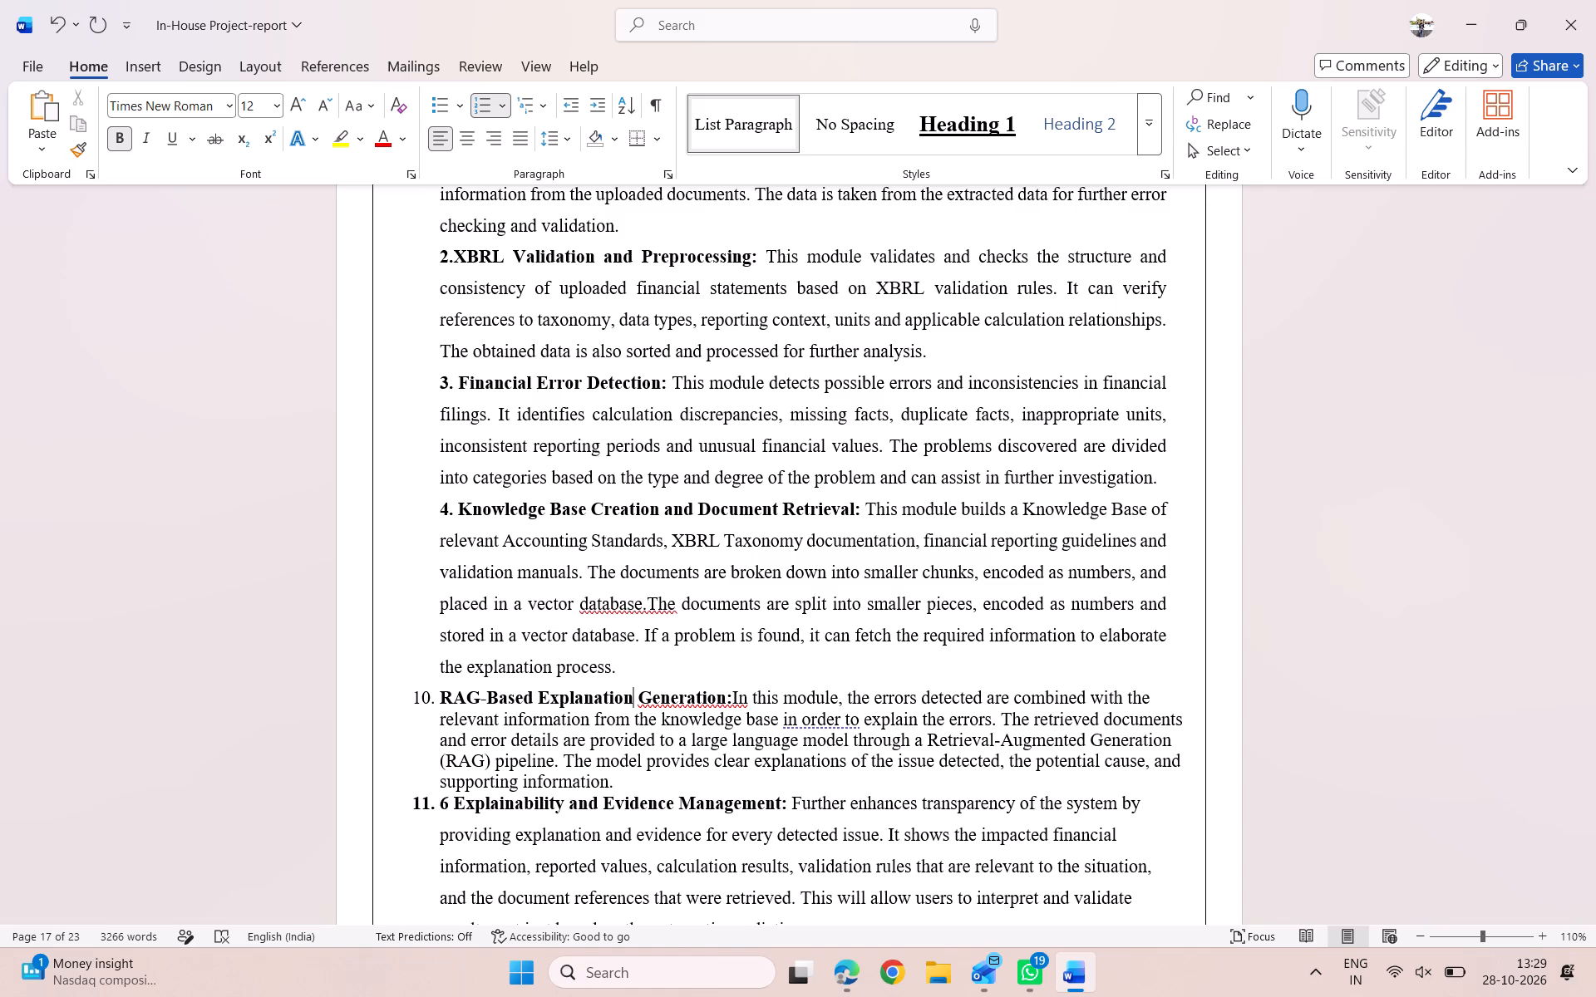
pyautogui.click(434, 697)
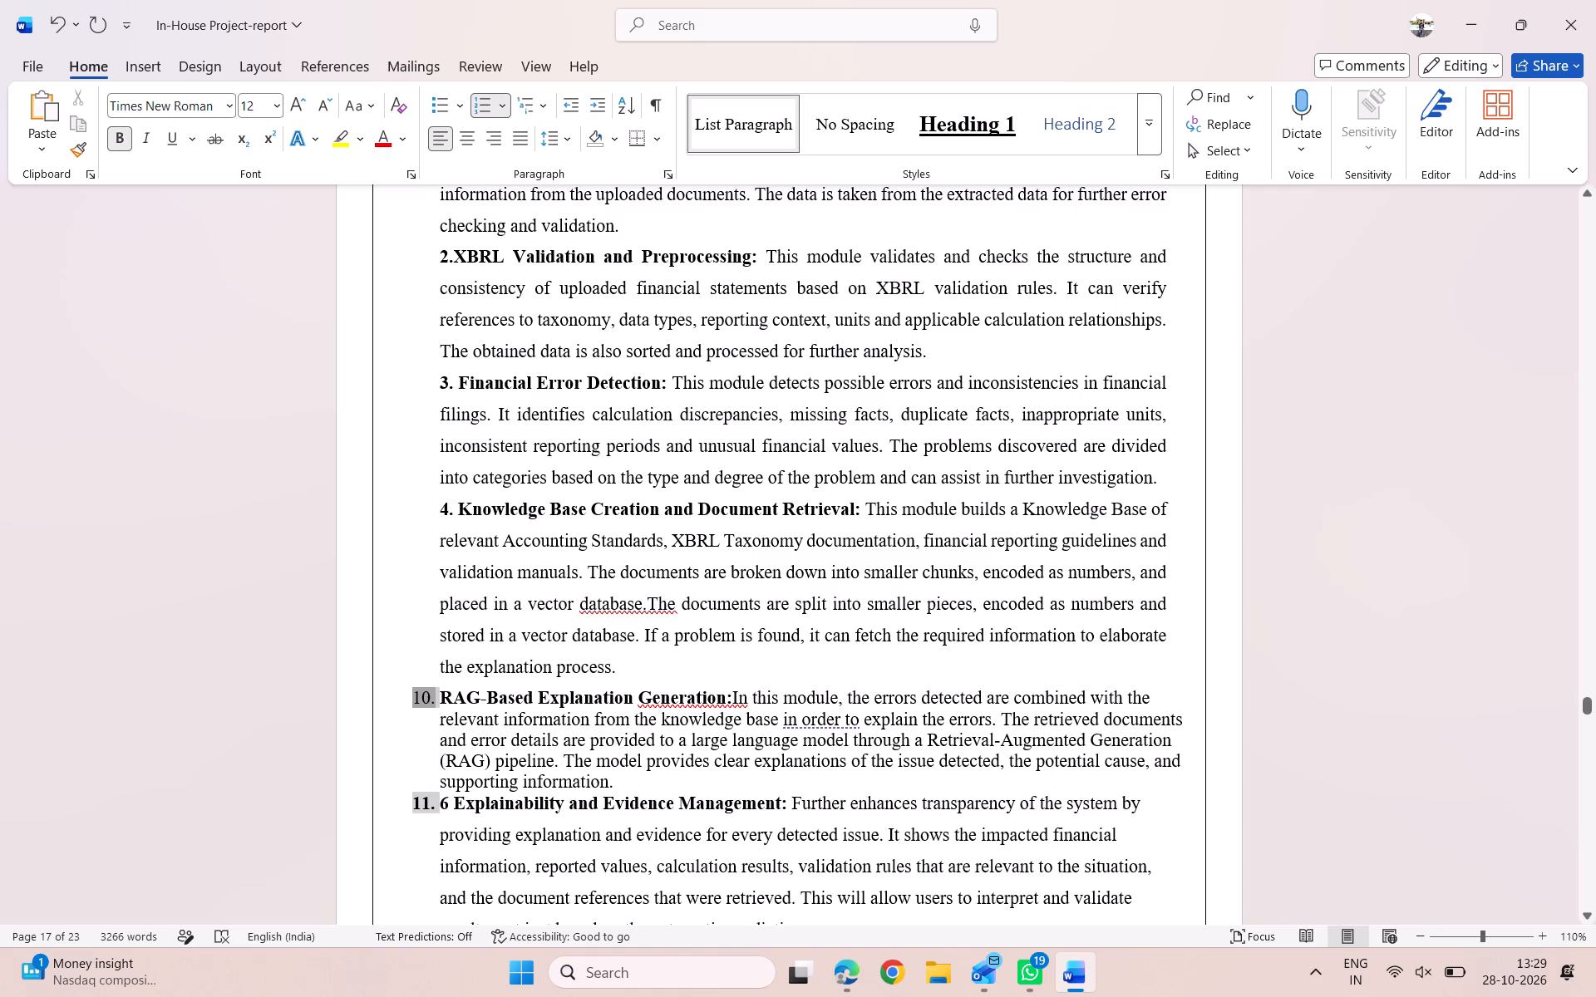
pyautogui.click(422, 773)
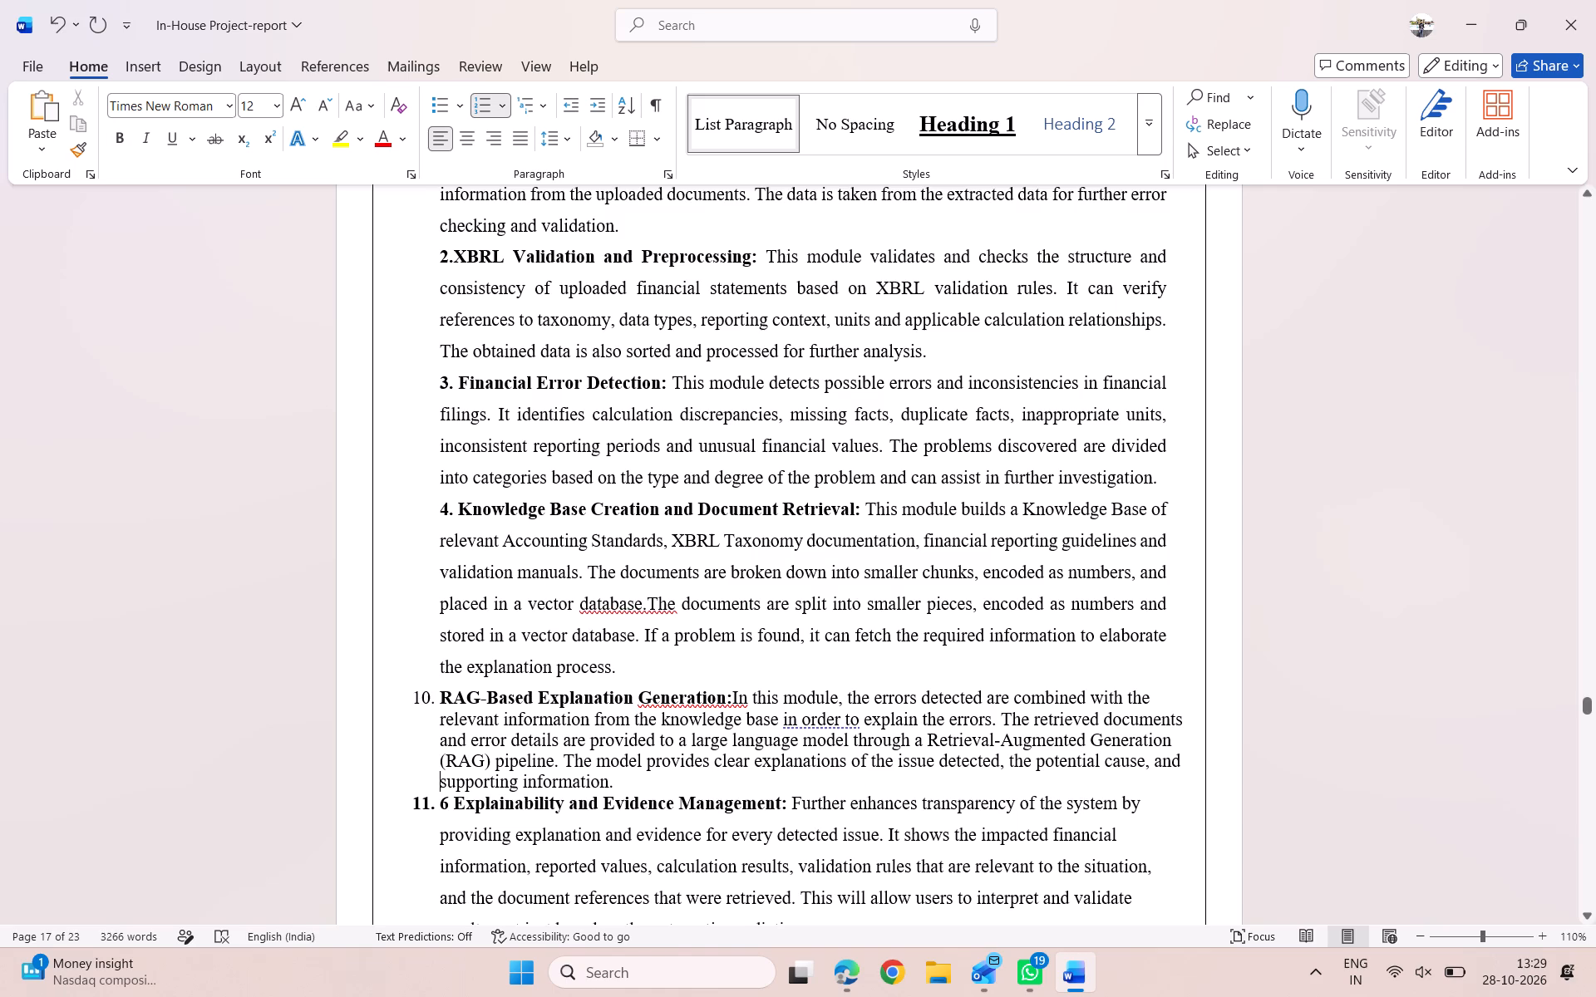
# Prefix the "RAG-Based Explanation Generation" title with "5." and remove its automatic list number, undoing any further indent reduction.
pyautogui.click(436, 698)
pyautogui.write('5.')
pyautogui.press('Left')
pyautogui.press('Left')
pyautogui.press('Left')
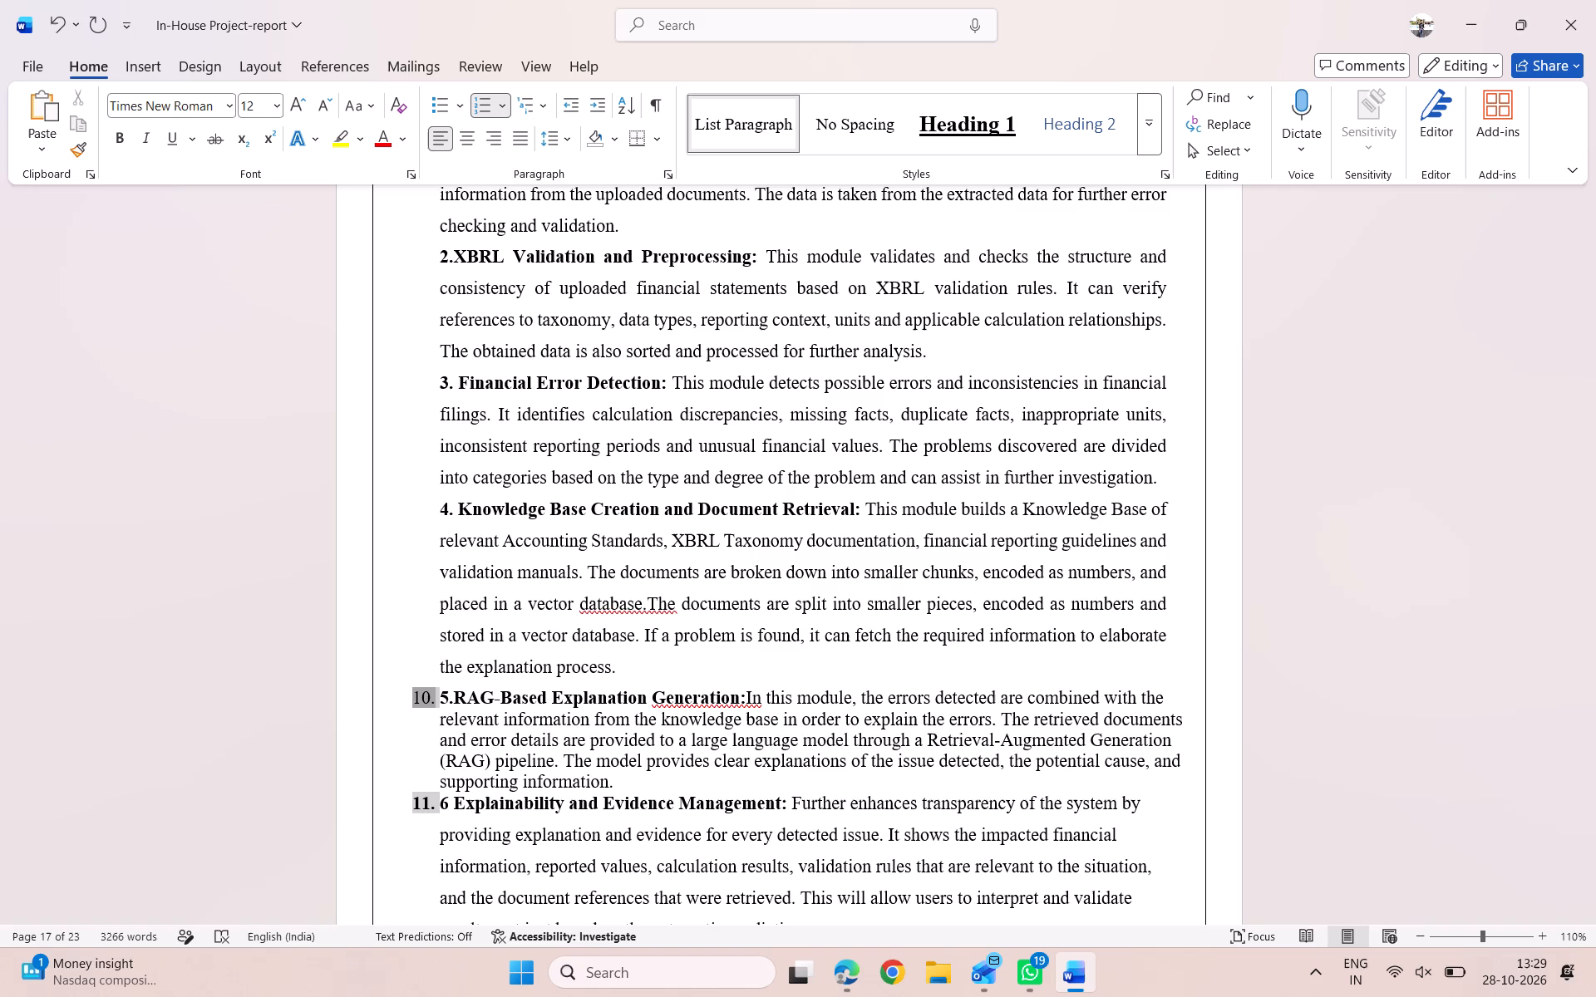
pyautogui.press('BackSpace')
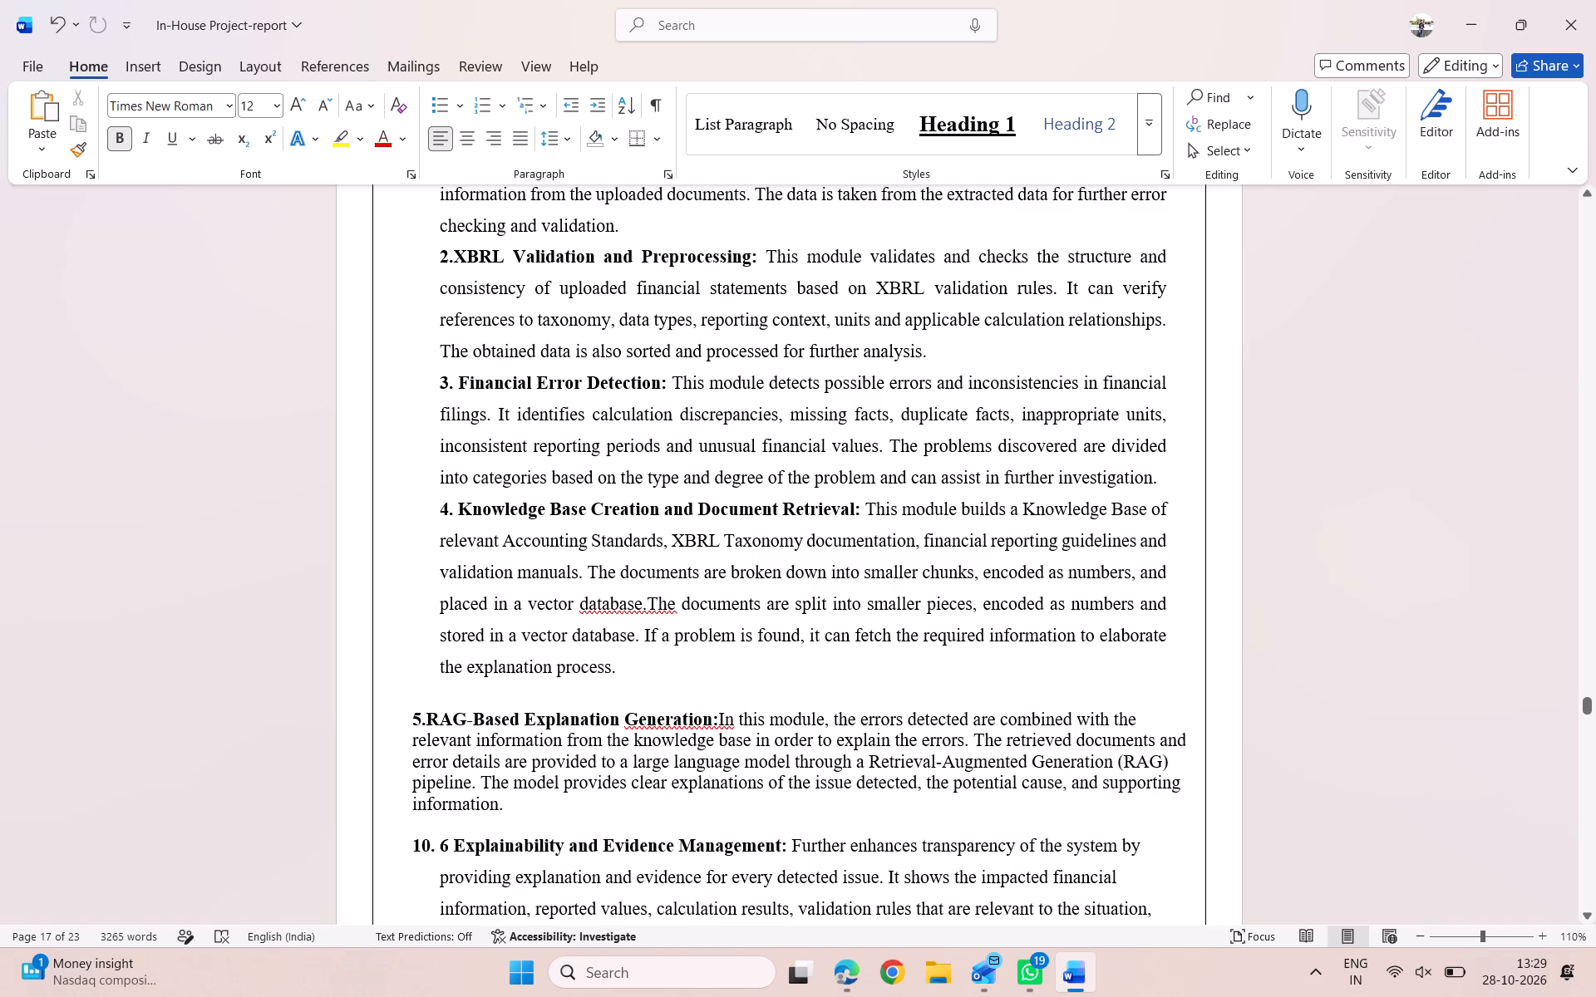
pyautogui.press('BackSpace')
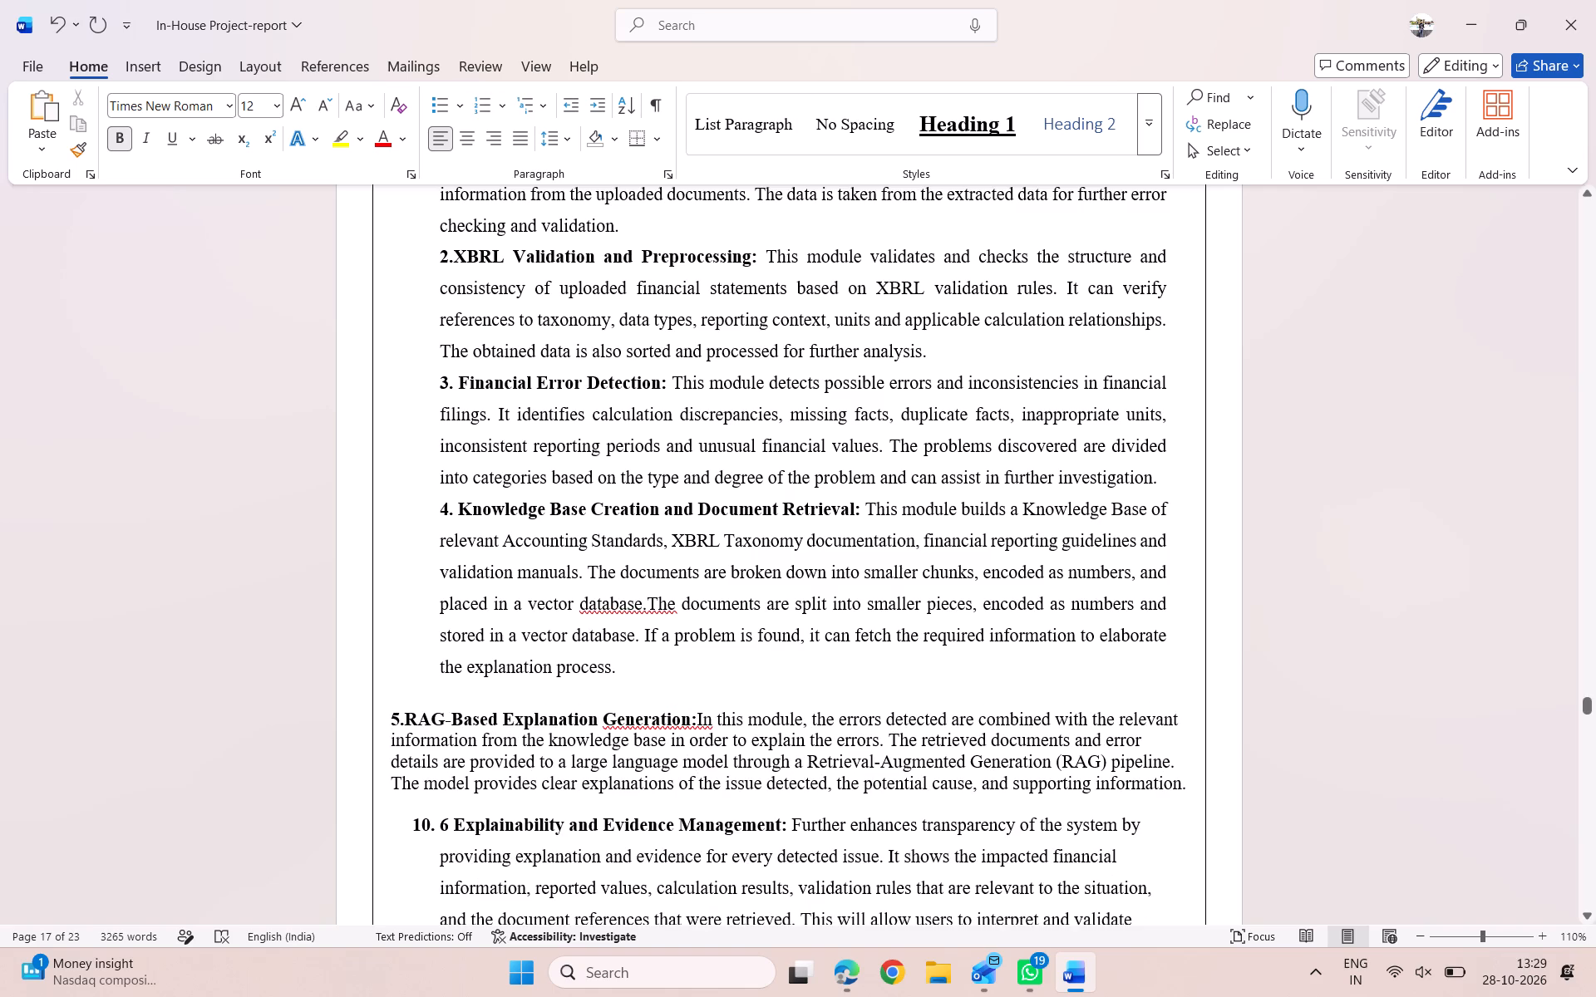
pyautogui.hotkey('ctrl', 'z')
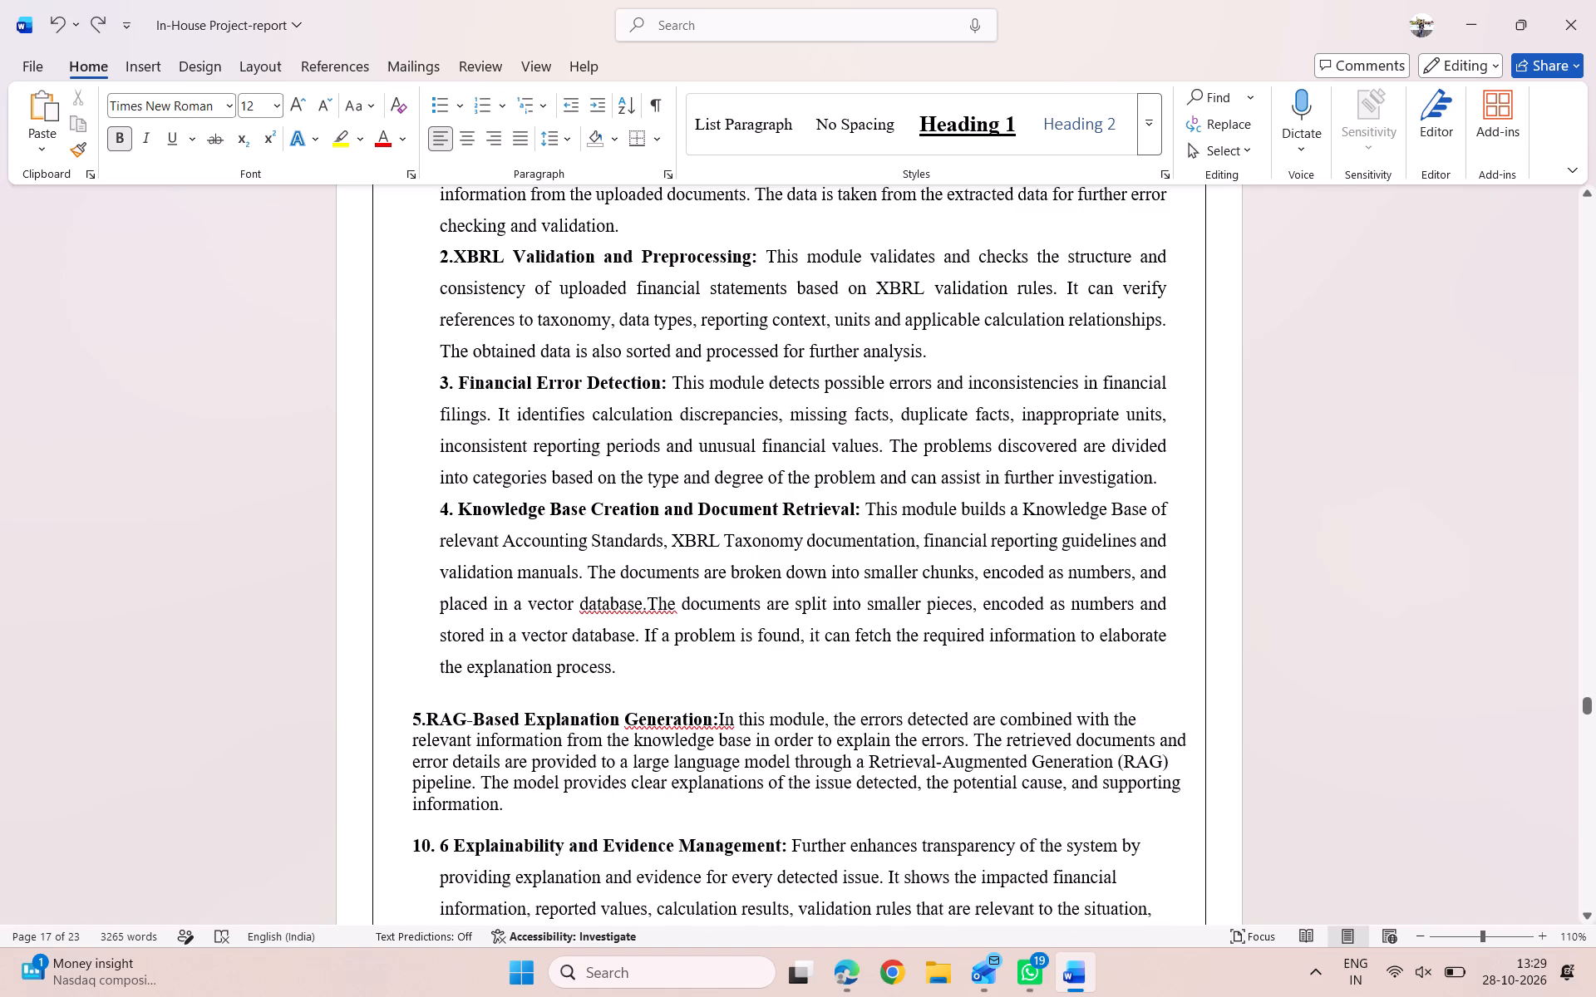
# Remove the automatic list numbers in front of "6 Explainability and Evidence Management" and "7 Reporting and Dashboard".
pyautogui.scroll(-1, 539, 783)
pyautogui.click(440, 593)
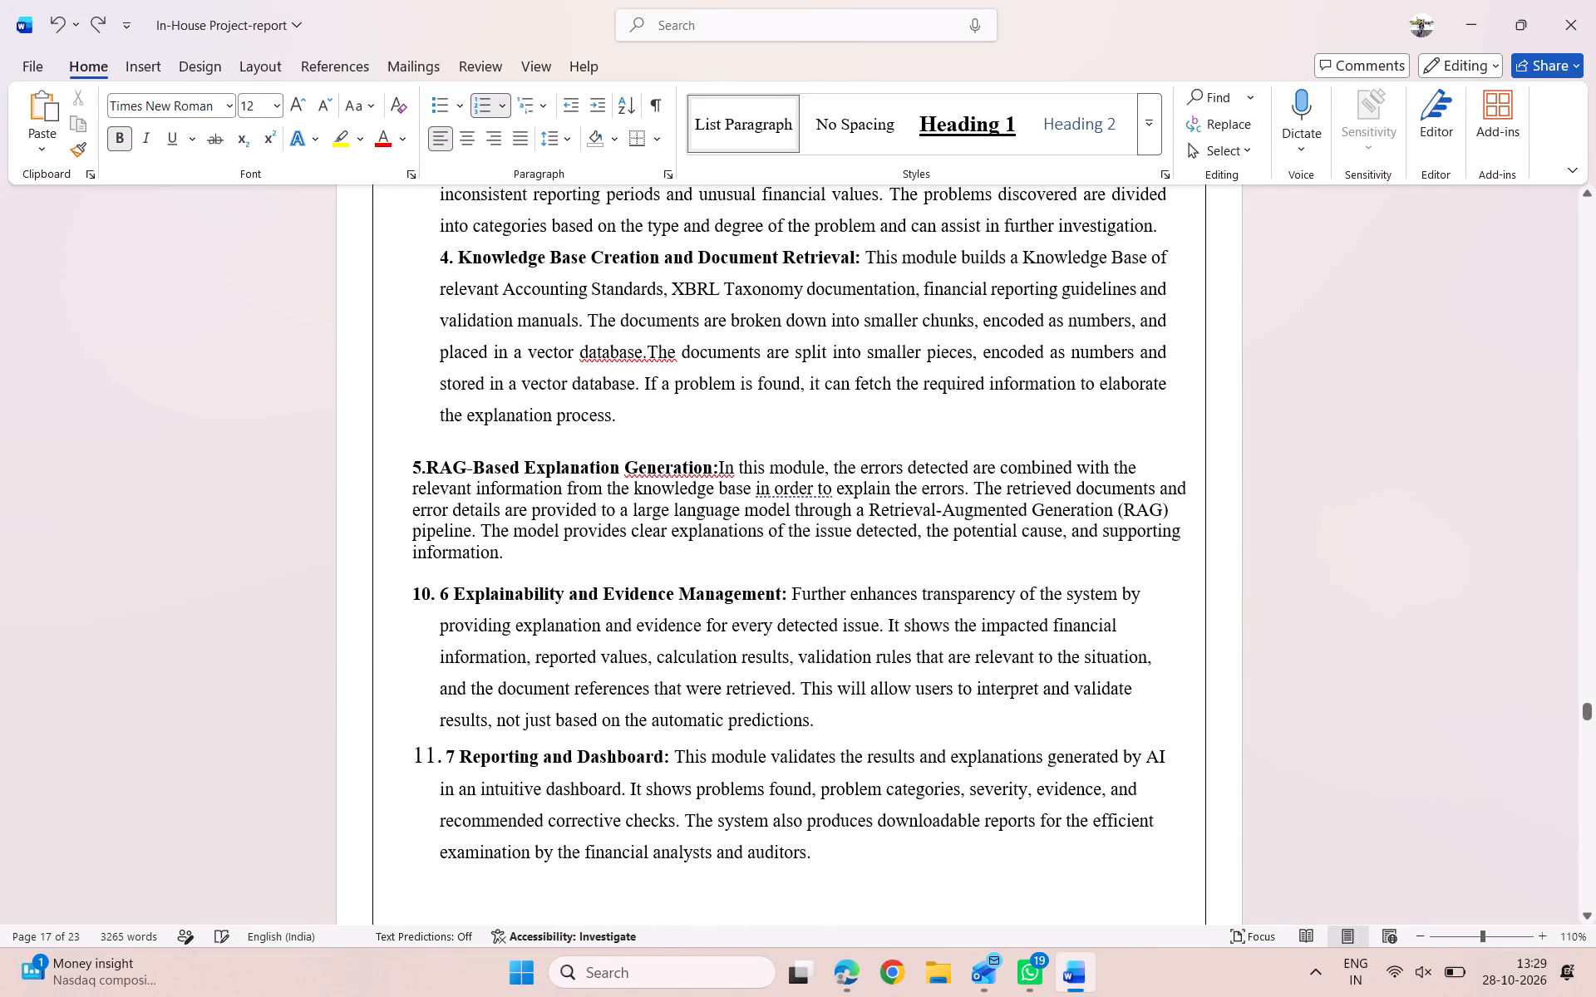
pyautogui.press('BackSpace')
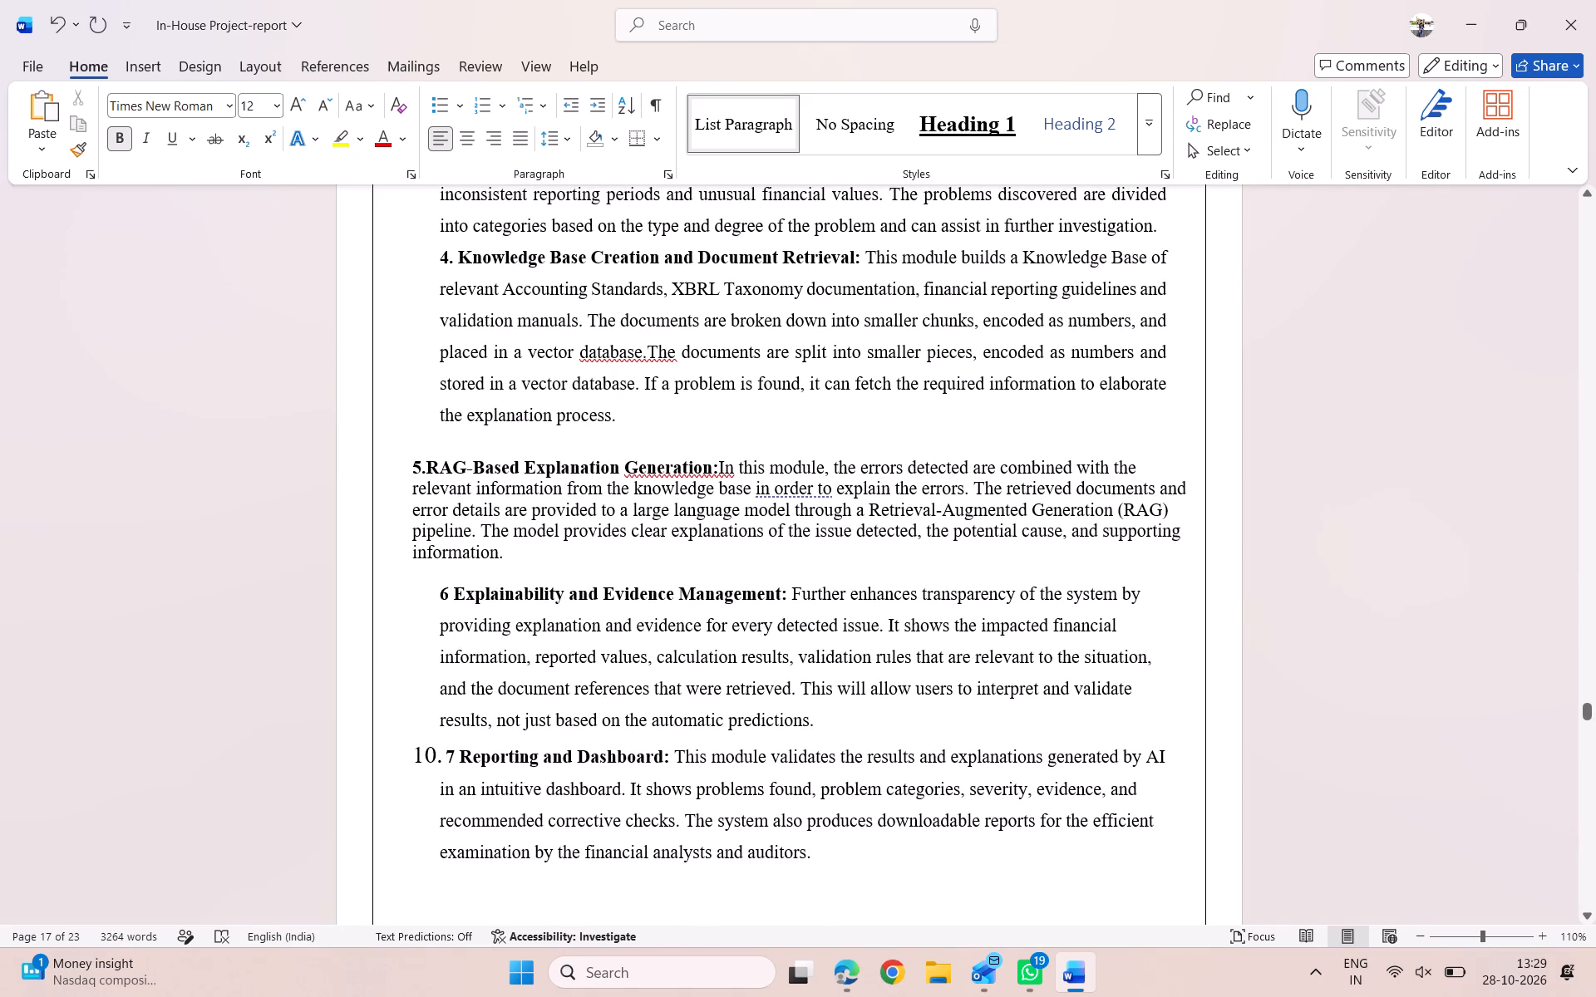
pyautogui.click(446, 757)
pyautogui.press('BackSpace')
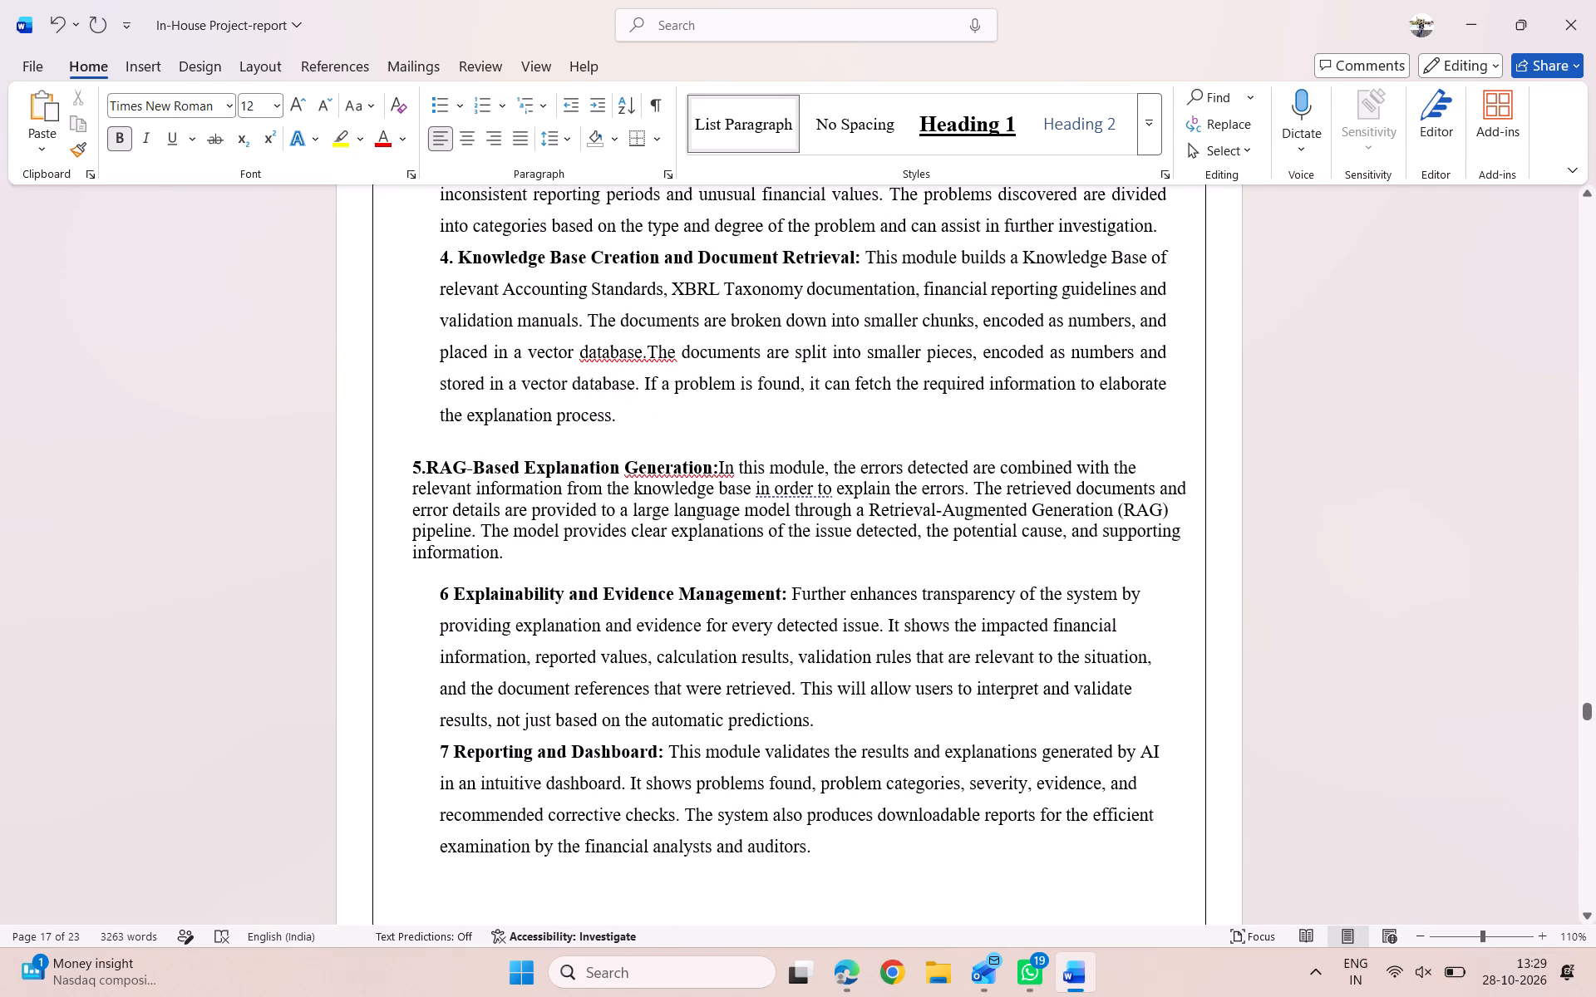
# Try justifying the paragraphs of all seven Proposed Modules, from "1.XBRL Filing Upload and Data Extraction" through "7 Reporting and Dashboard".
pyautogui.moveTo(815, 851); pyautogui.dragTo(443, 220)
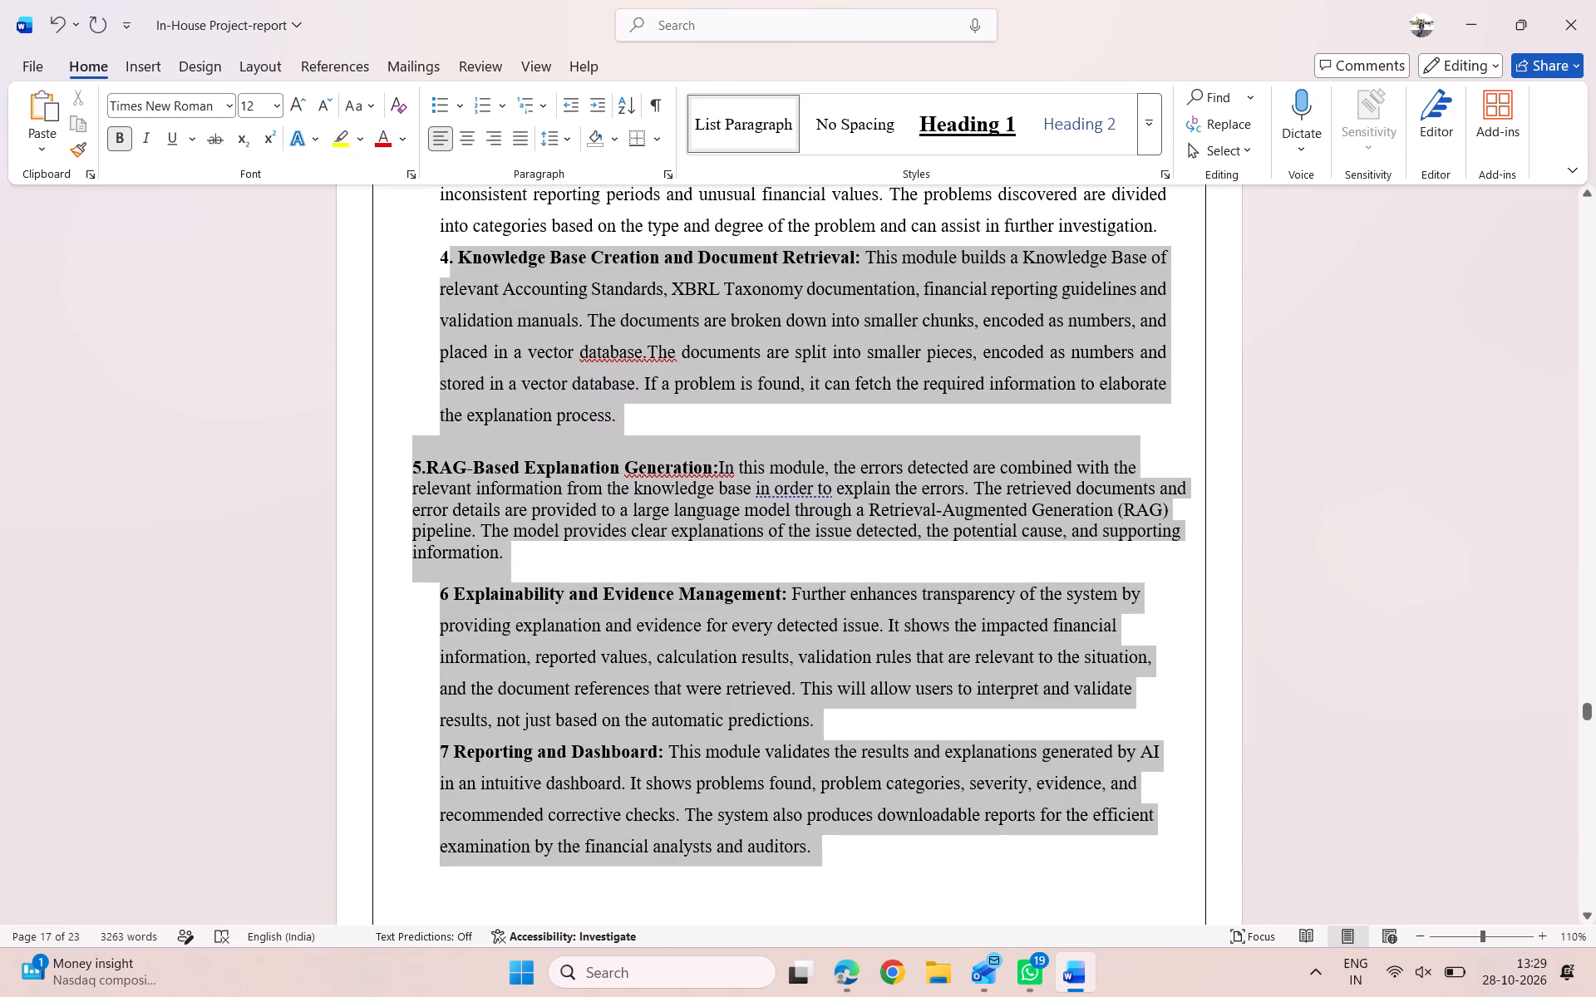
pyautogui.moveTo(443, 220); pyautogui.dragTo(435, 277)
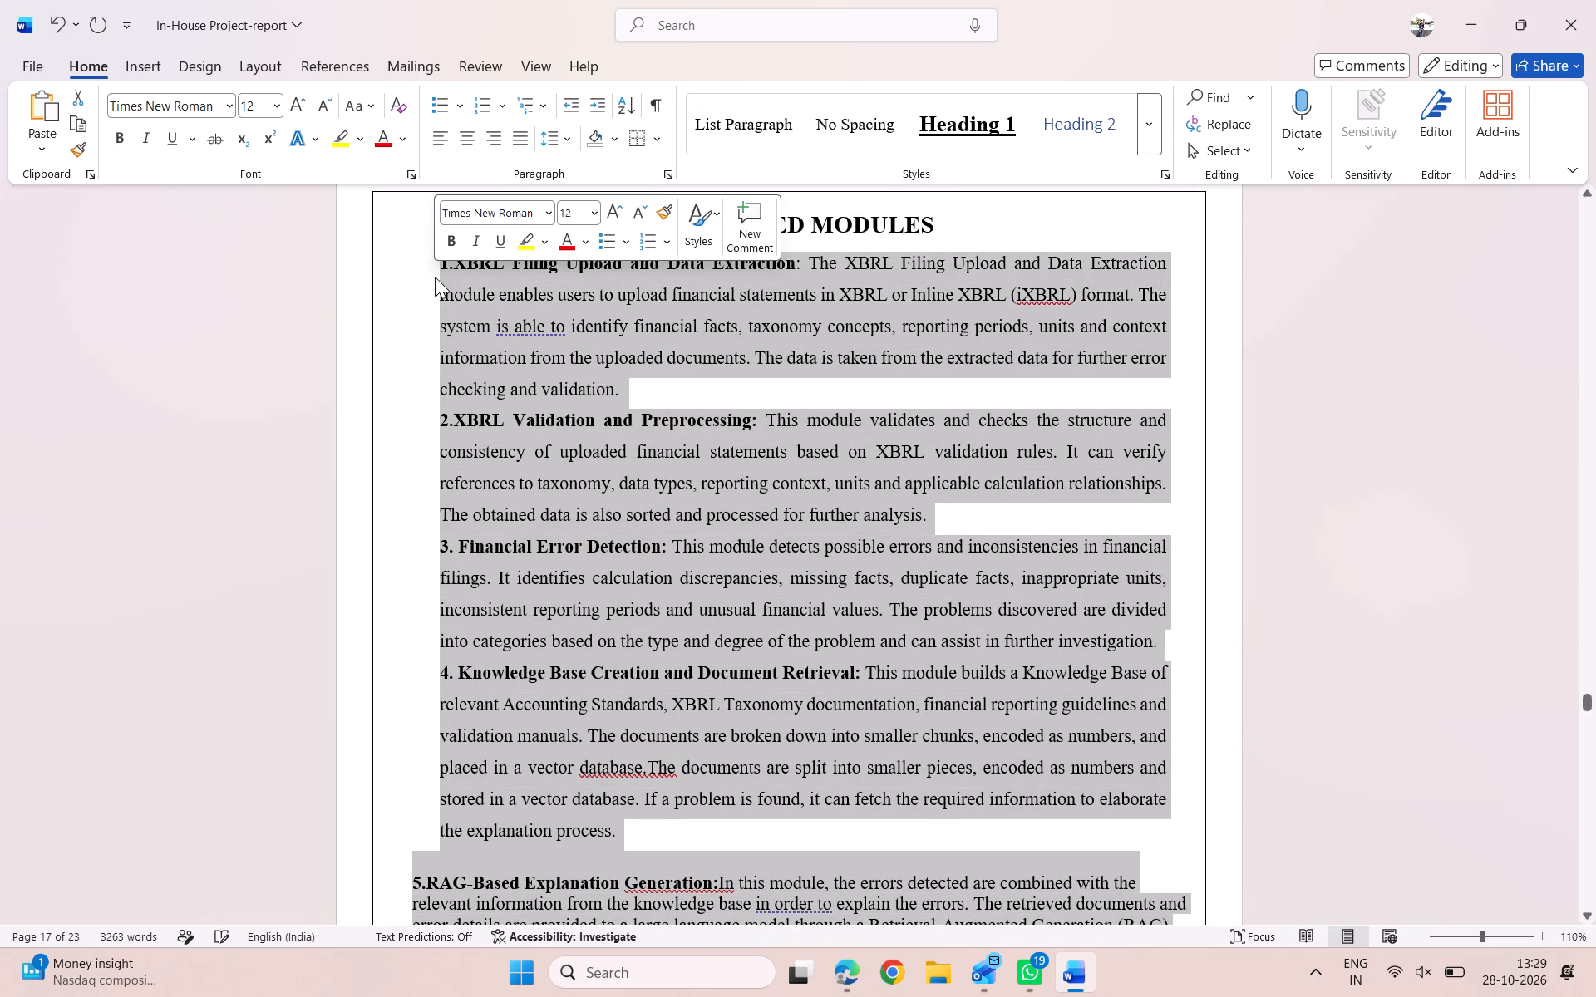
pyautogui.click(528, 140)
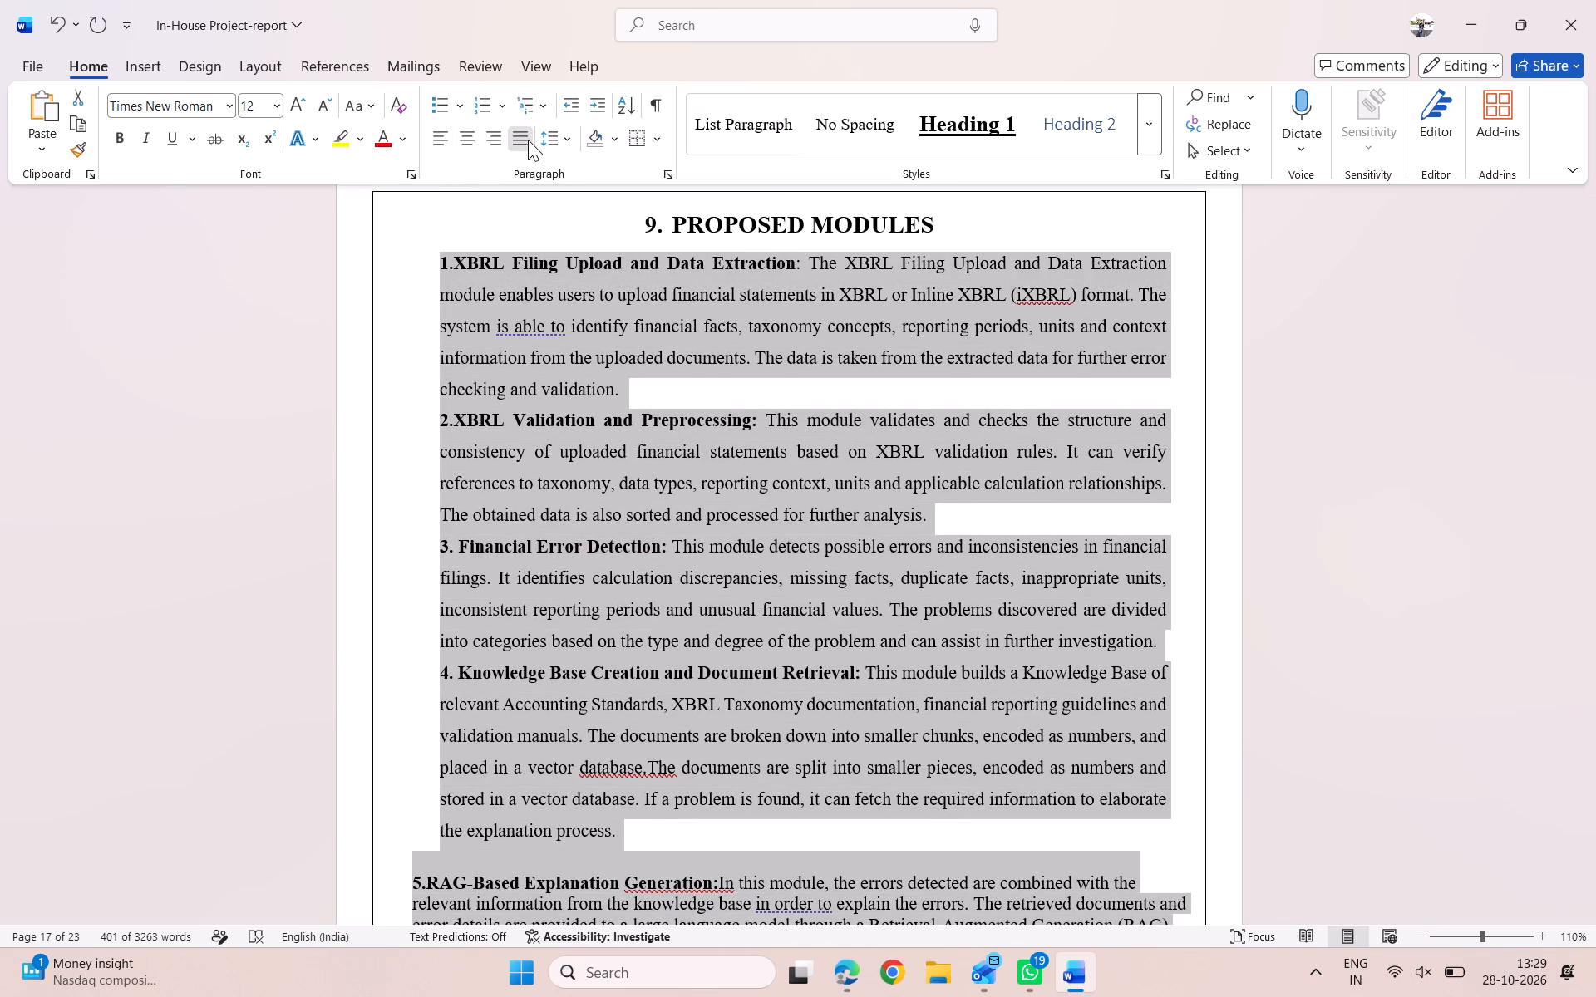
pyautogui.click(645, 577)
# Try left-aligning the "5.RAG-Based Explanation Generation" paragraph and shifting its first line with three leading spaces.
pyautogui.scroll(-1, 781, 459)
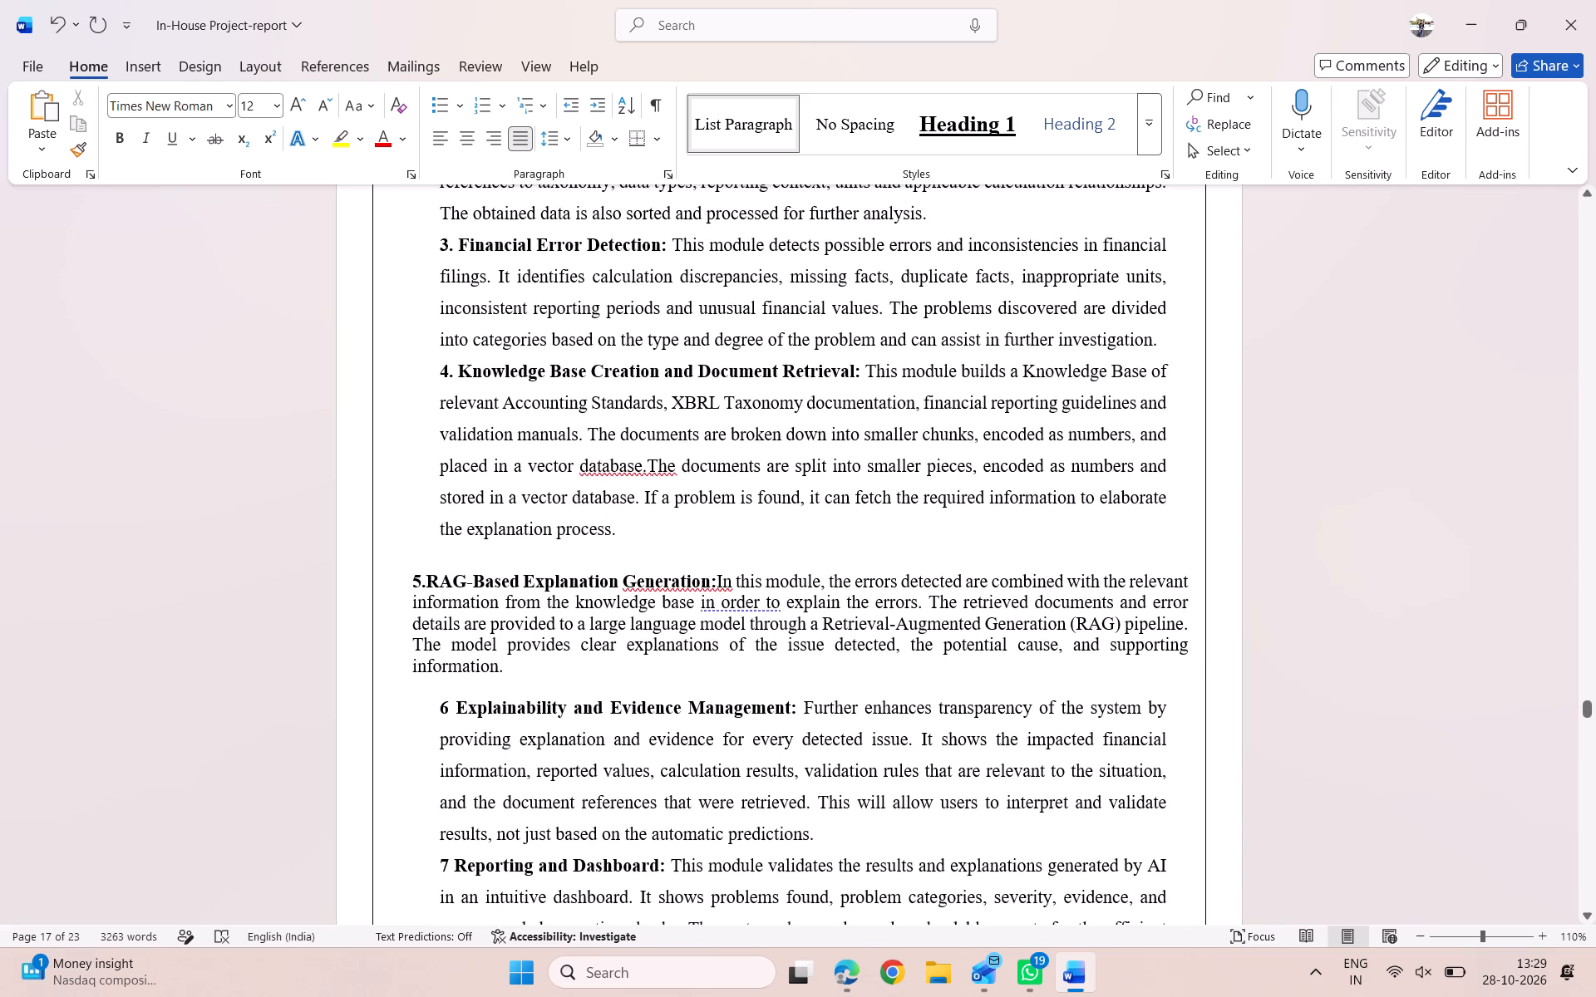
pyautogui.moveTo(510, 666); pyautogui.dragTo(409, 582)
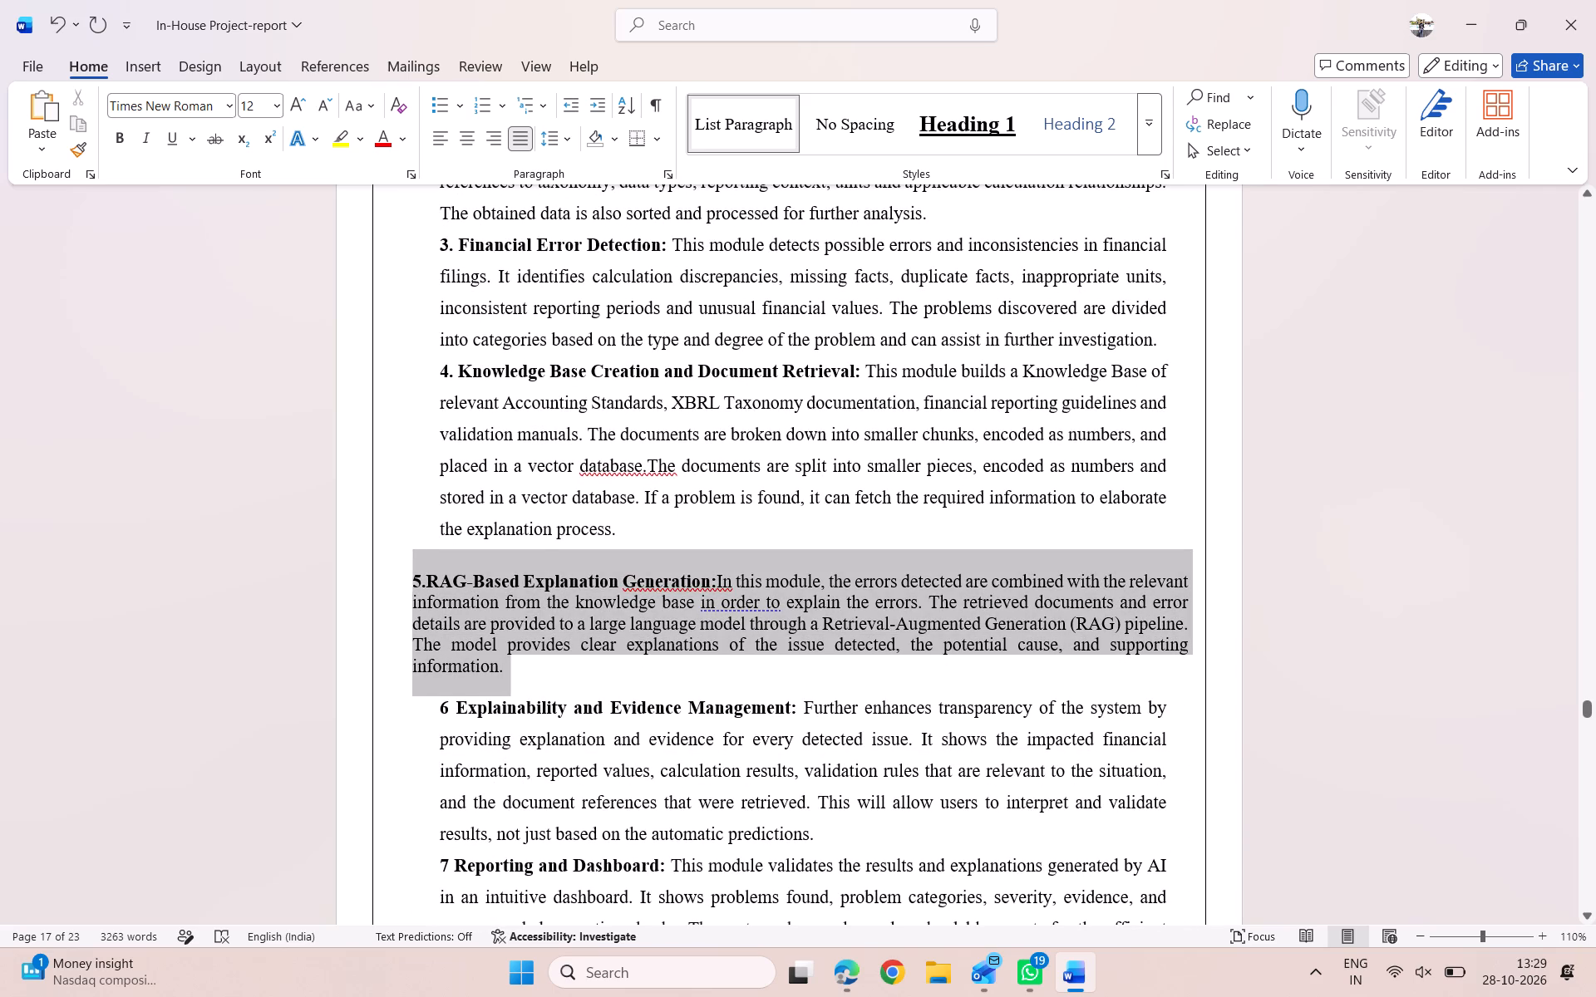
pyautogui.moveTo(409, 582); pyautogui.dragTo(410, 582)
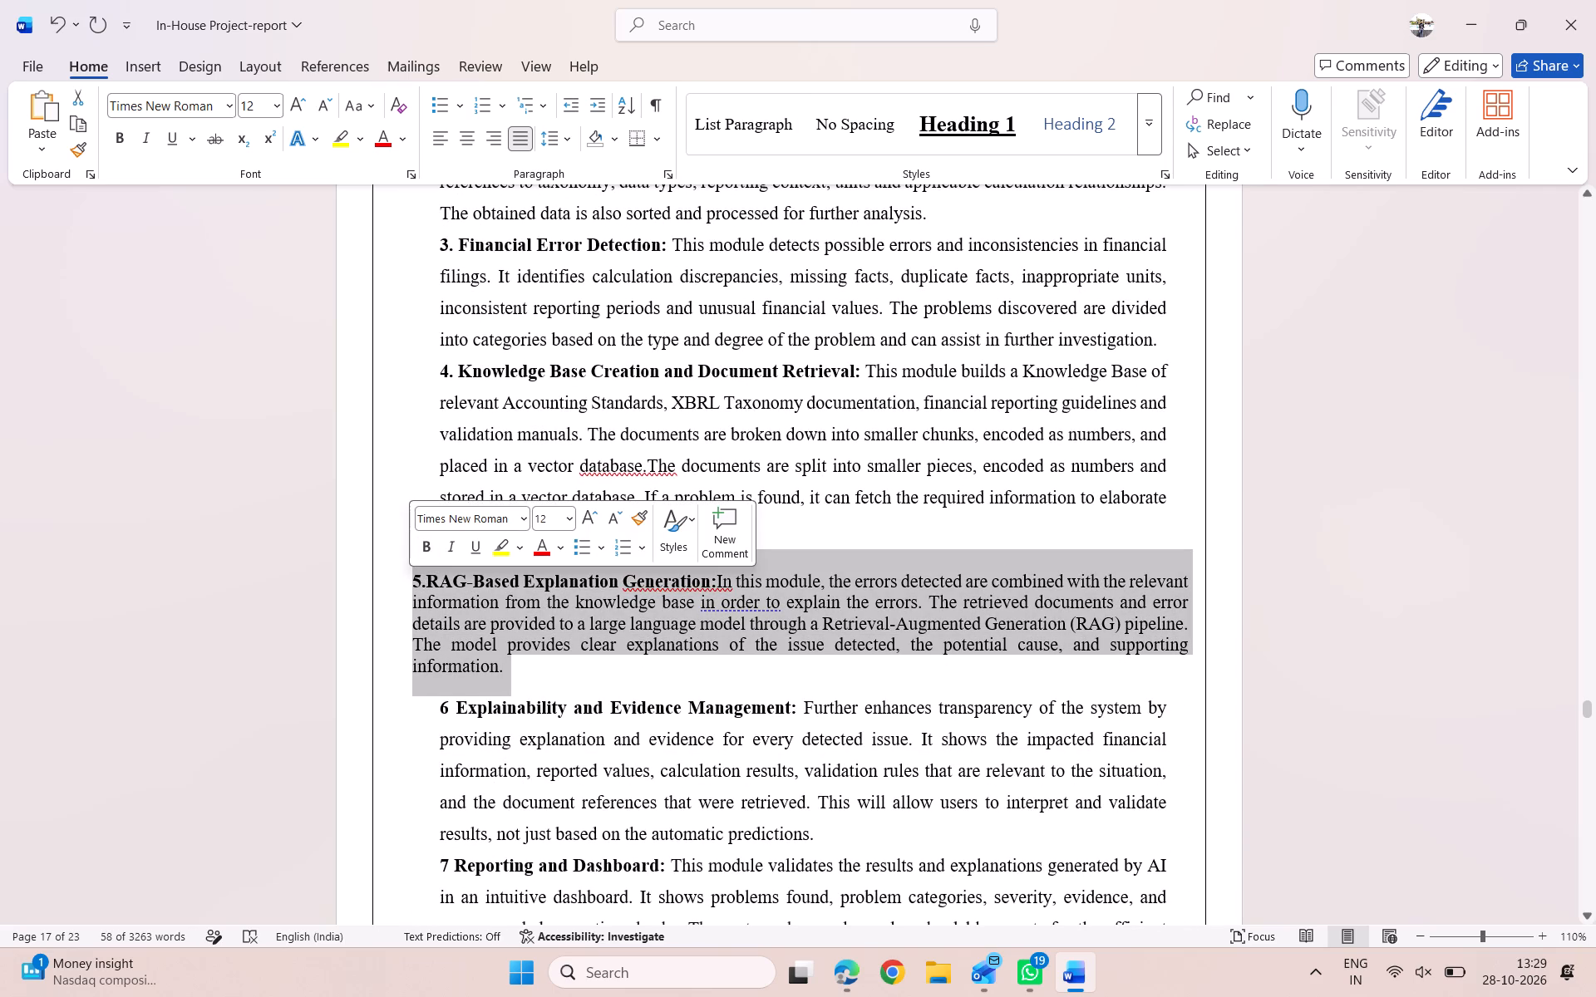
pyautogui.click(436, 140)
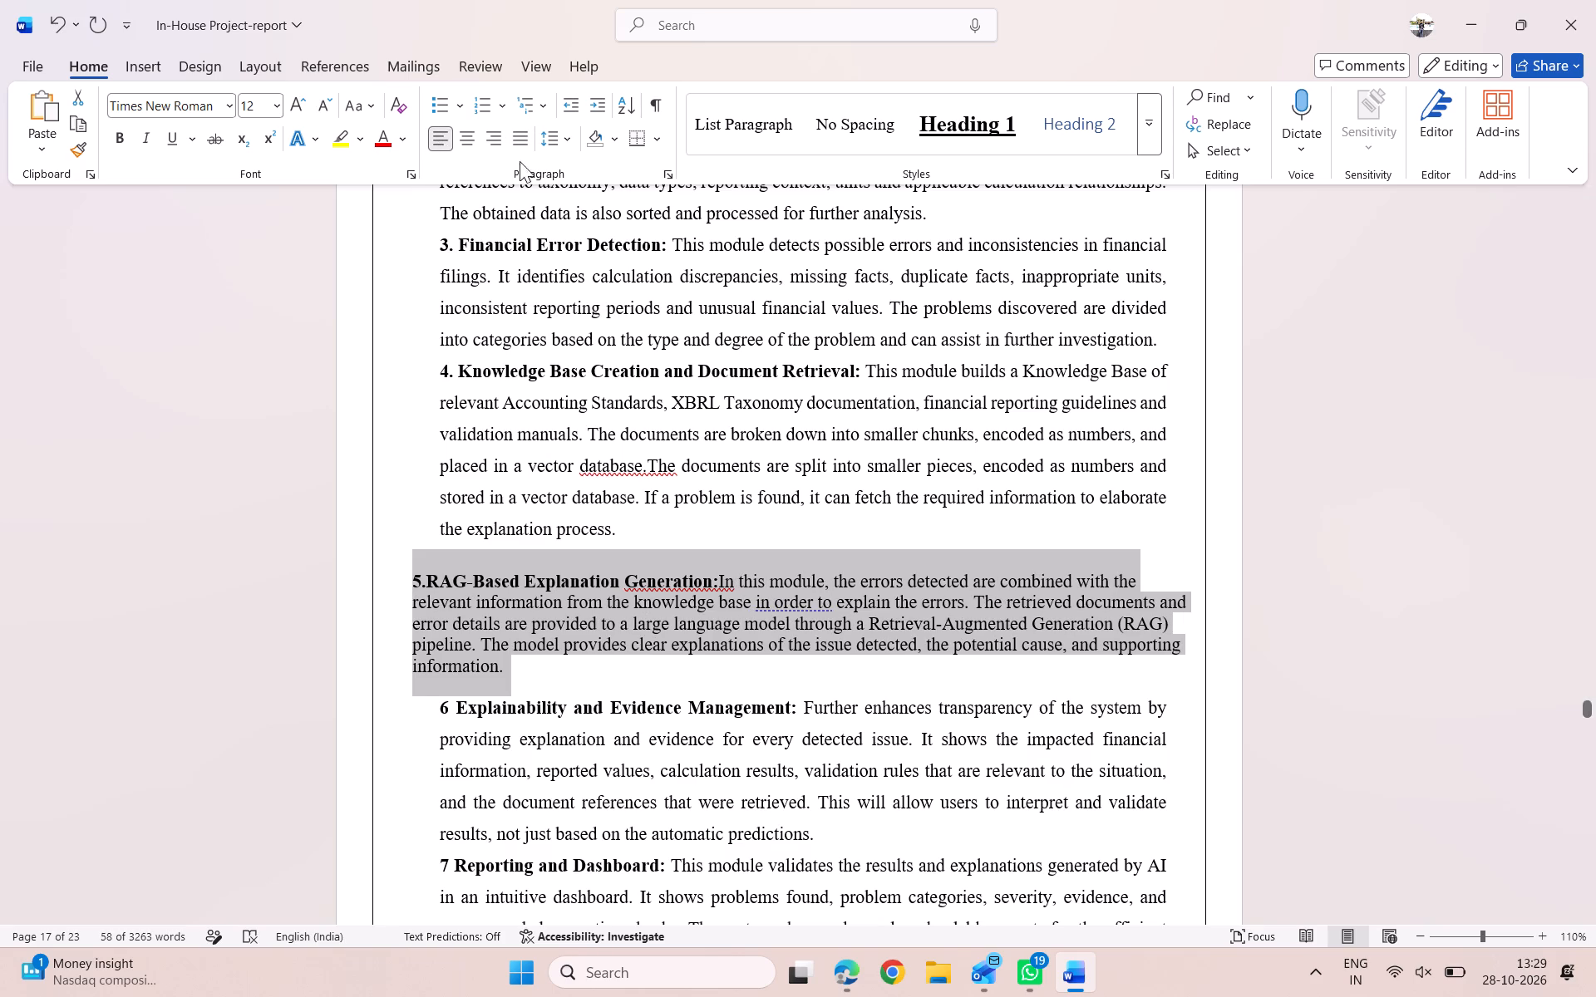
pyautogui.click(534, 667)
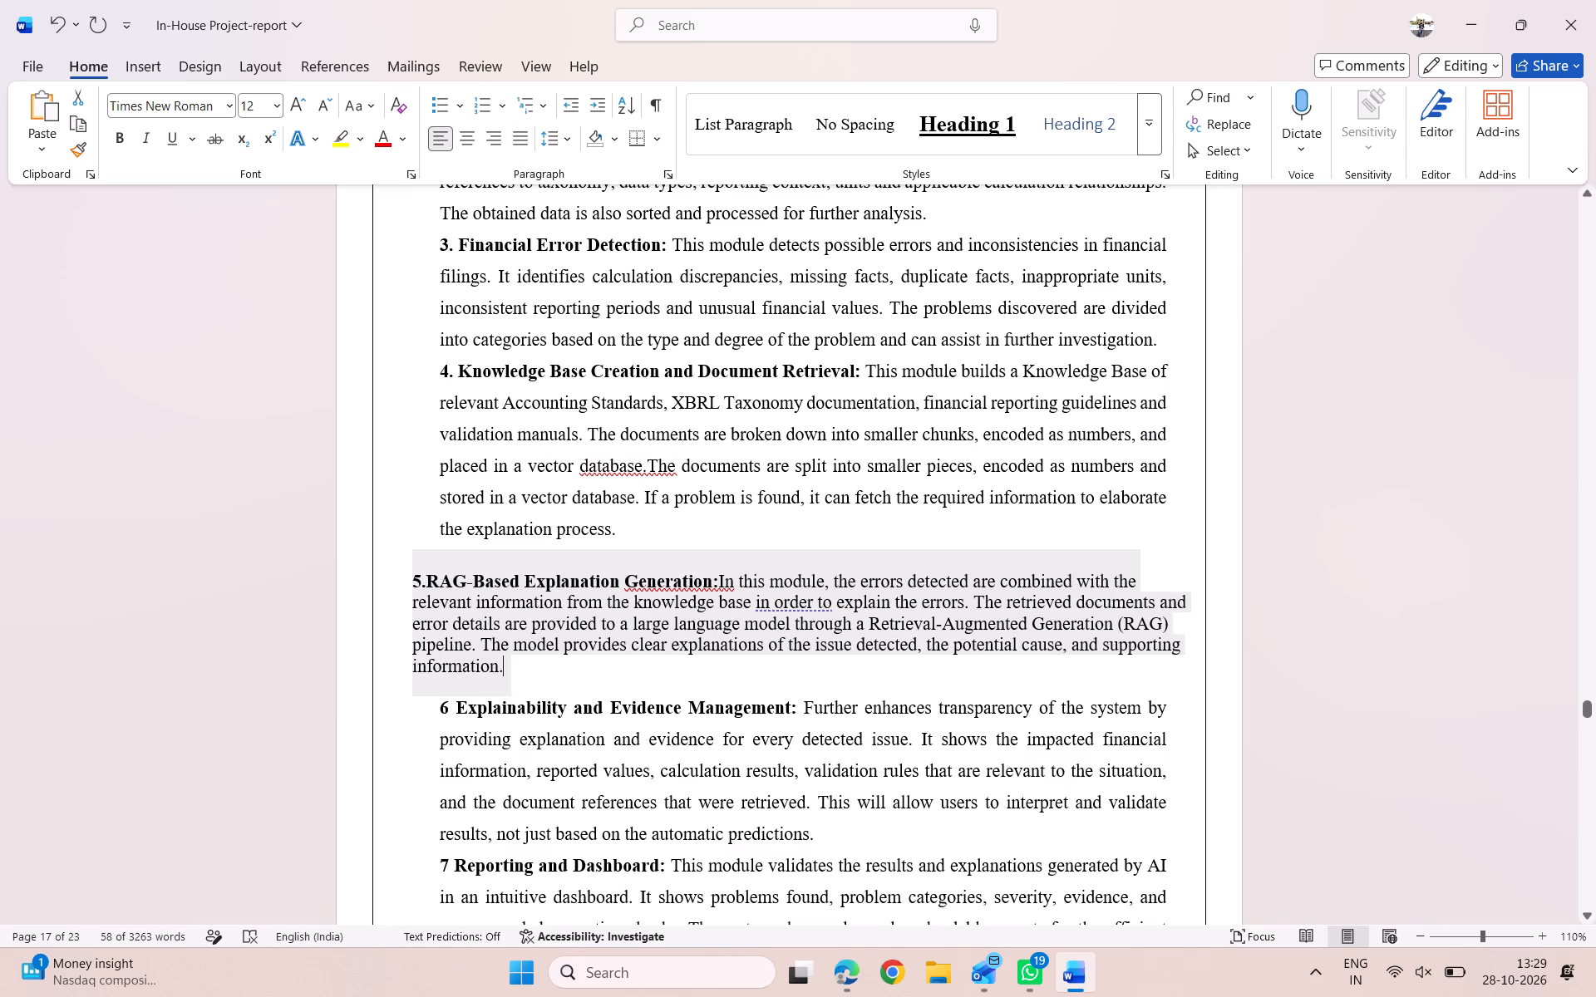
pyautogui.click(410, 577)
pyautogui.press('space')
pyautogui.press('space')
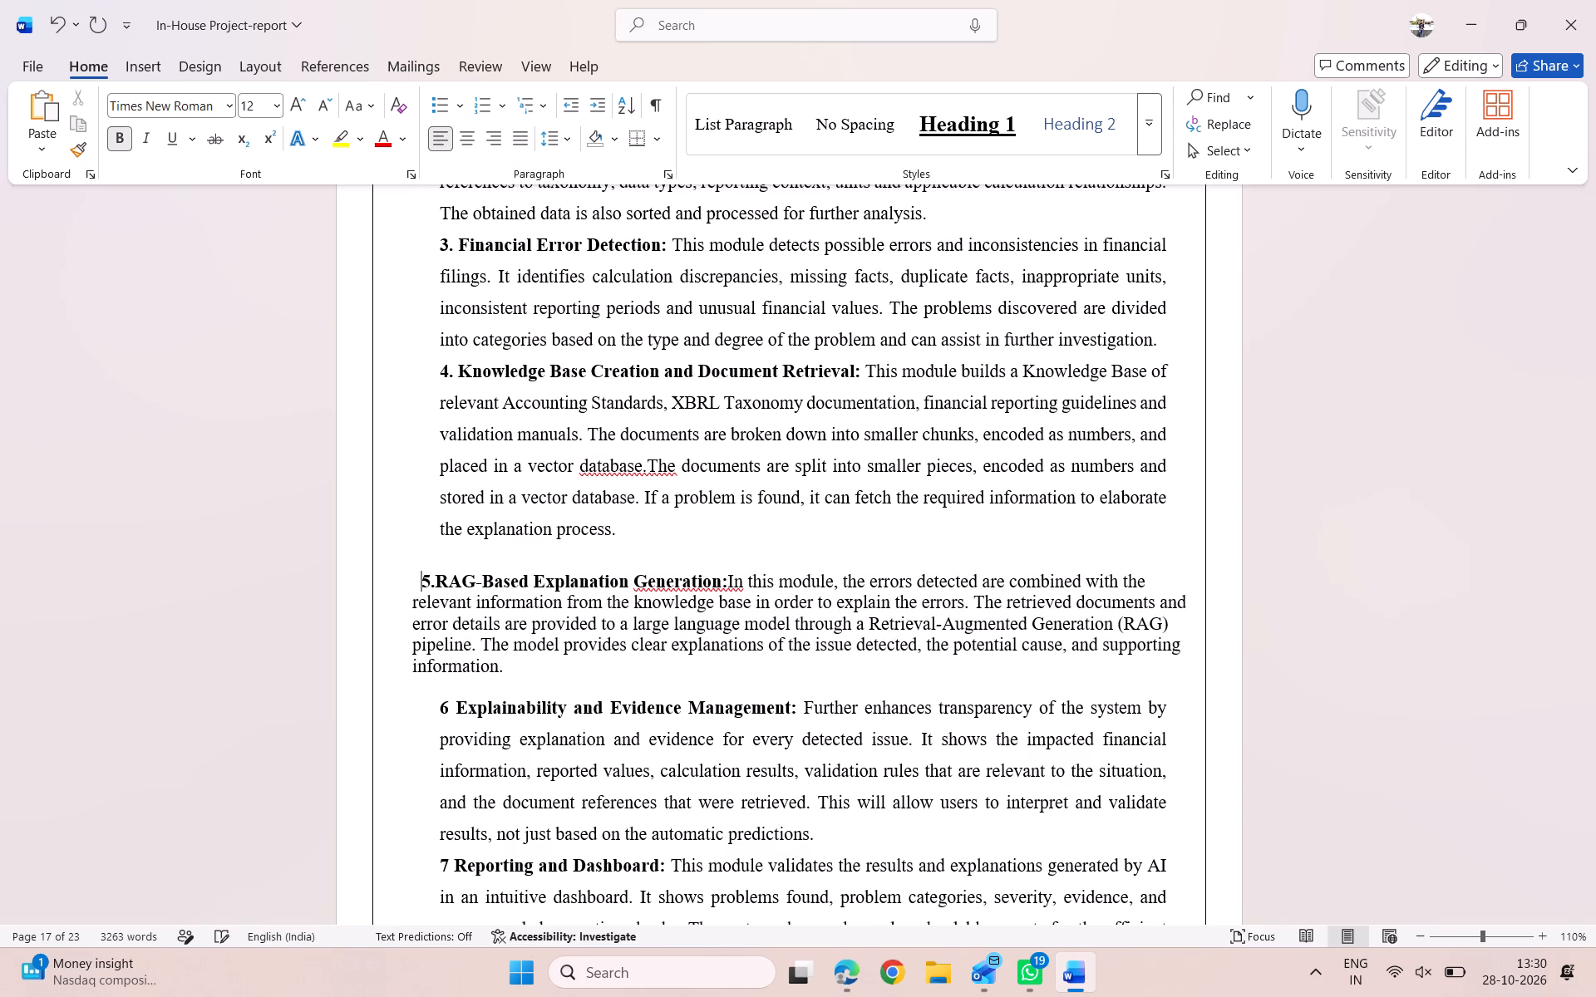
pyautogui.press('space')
# Undo the recent spacing, alignment and list edits back to before the automatic list numbers of modules 5, 6 and 7 were removed.
pyautogui.hotkey('ctrl', 'z')
pyautogui.hotkey('ctrl', 'z')
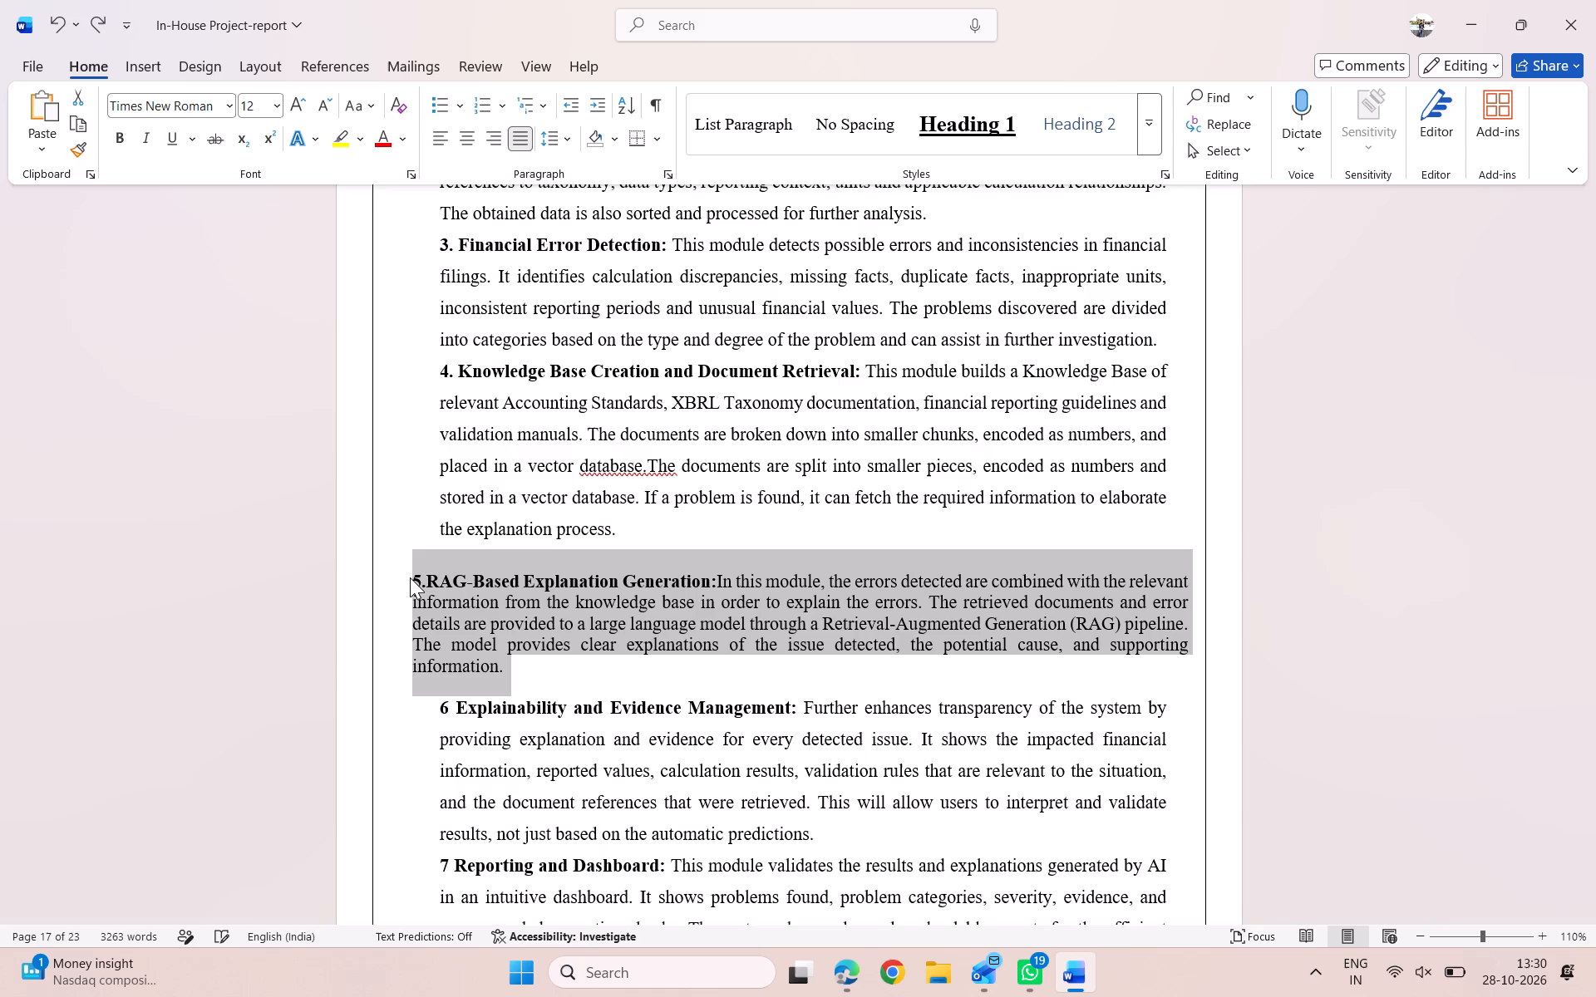
pyautogui.hotkey('ctrl', 'z')
pyautogui.hotkey('ctrl', 'z')
pyautogui.hotkey('ctrl', 'z')
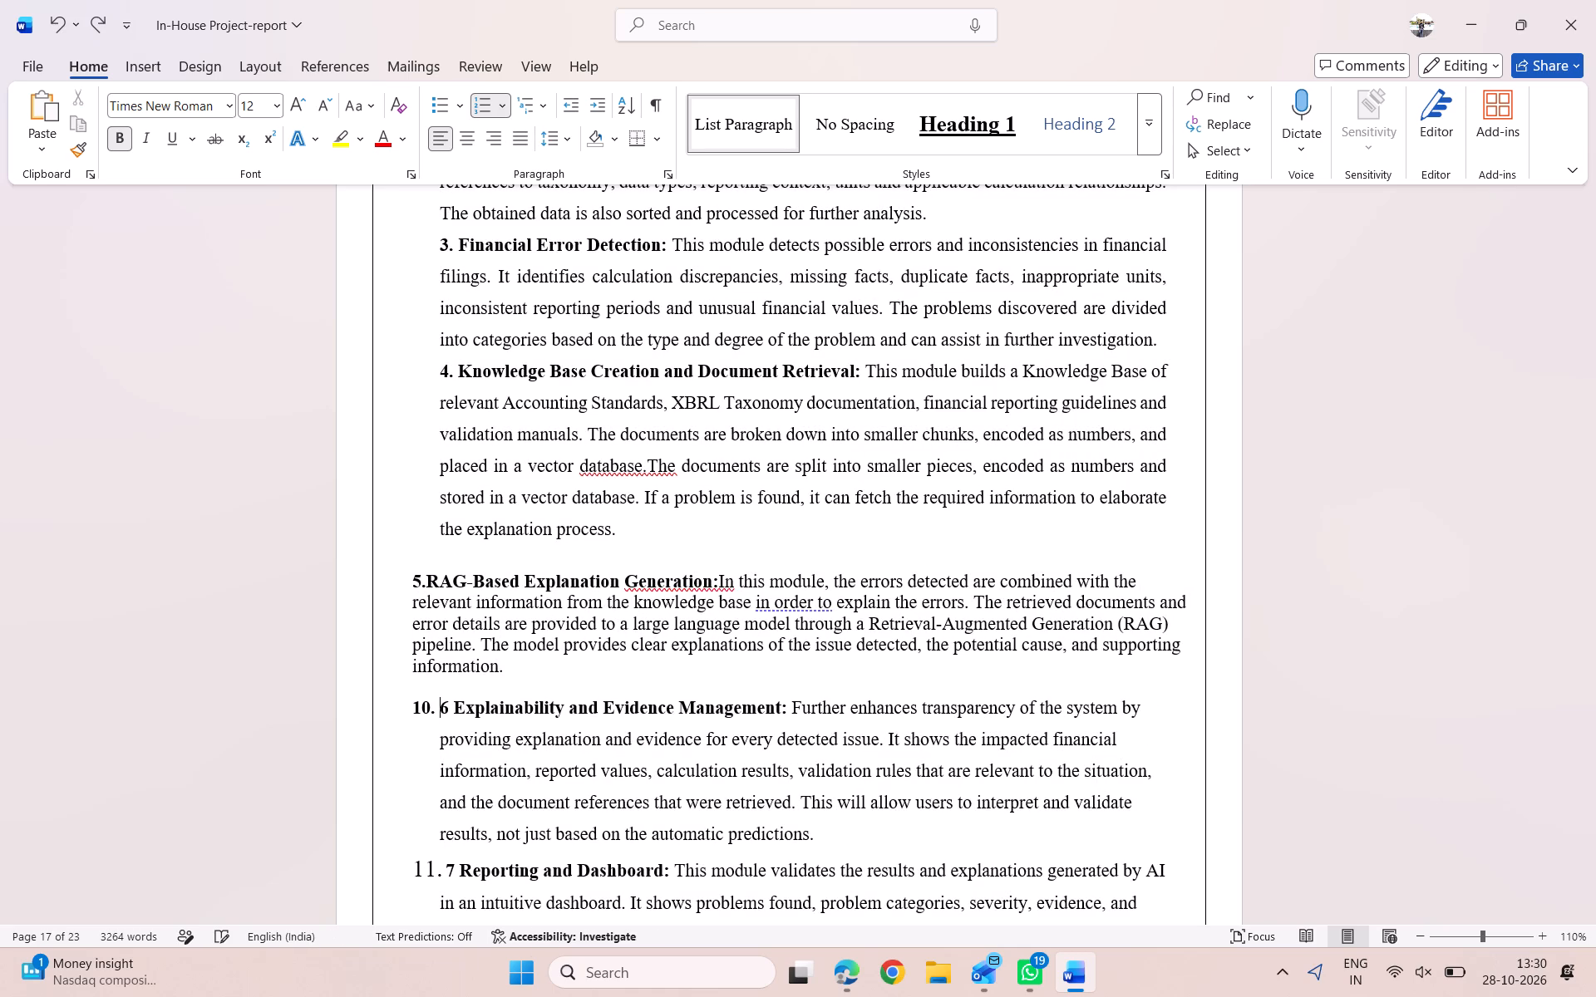
pyautogui.hotkey('ctrl', 'z')
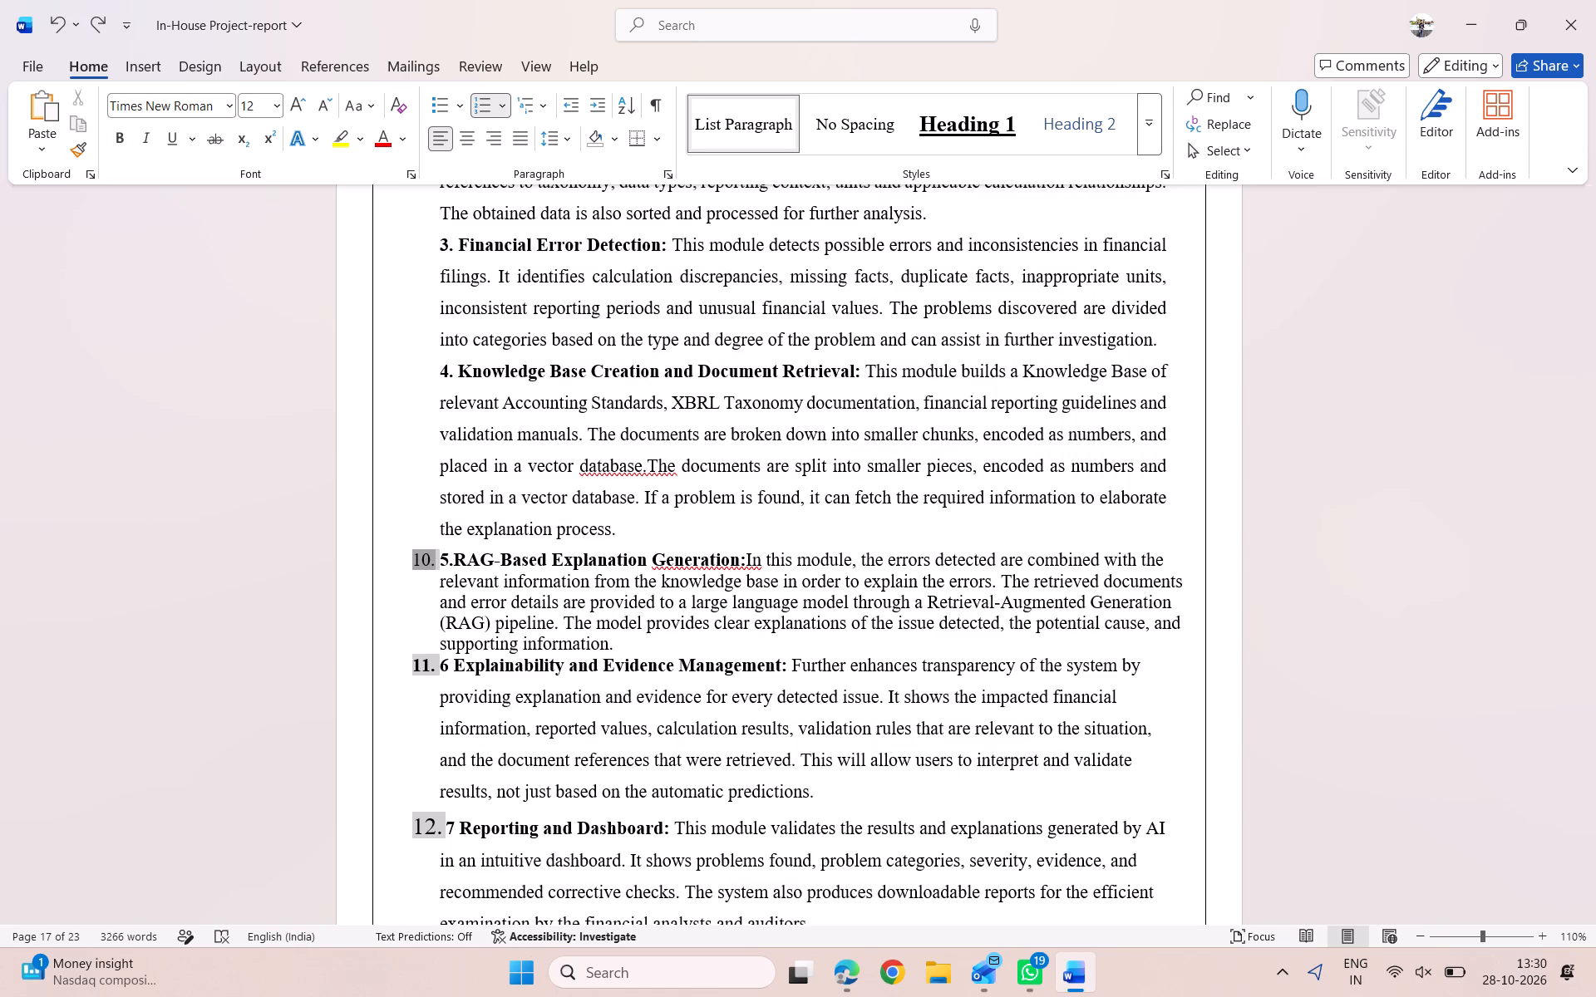
# Remove the automatic list numbers in front of modules 5, 6 and 7, keeping the fifth paragraph's indent aligned with the others.
pyautogui.click(446, 559)
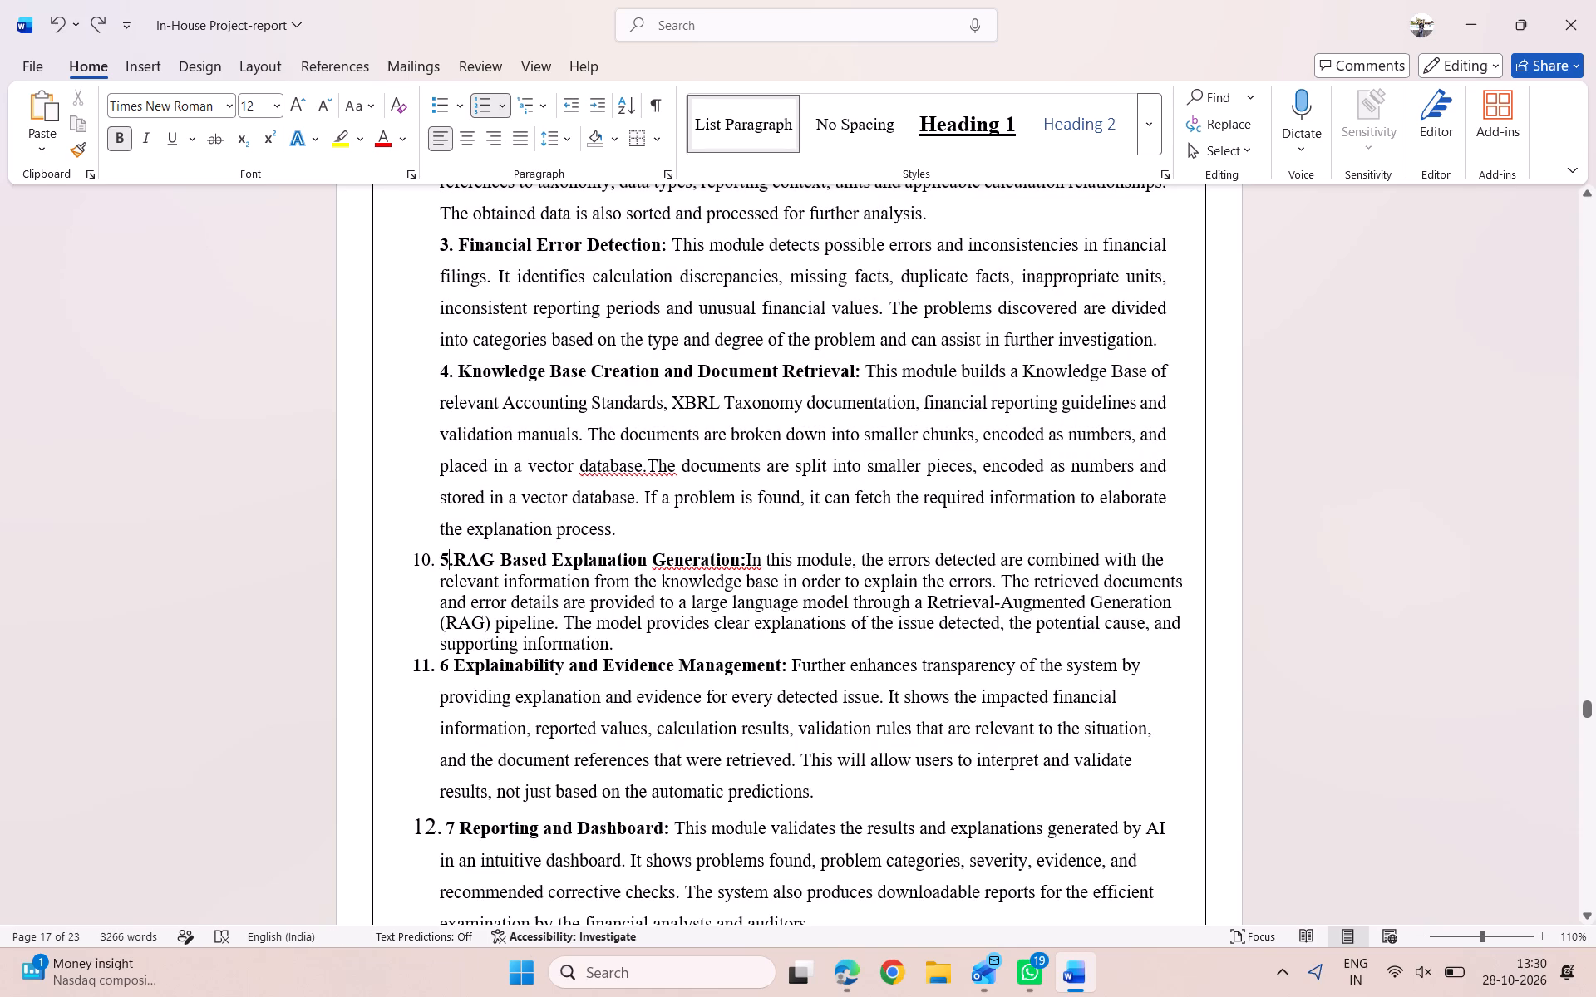
pyautogui.press('Left')
pyautogui.press('Left')
pyautogui.press('Right')
pyautogui.press('BackSpace')
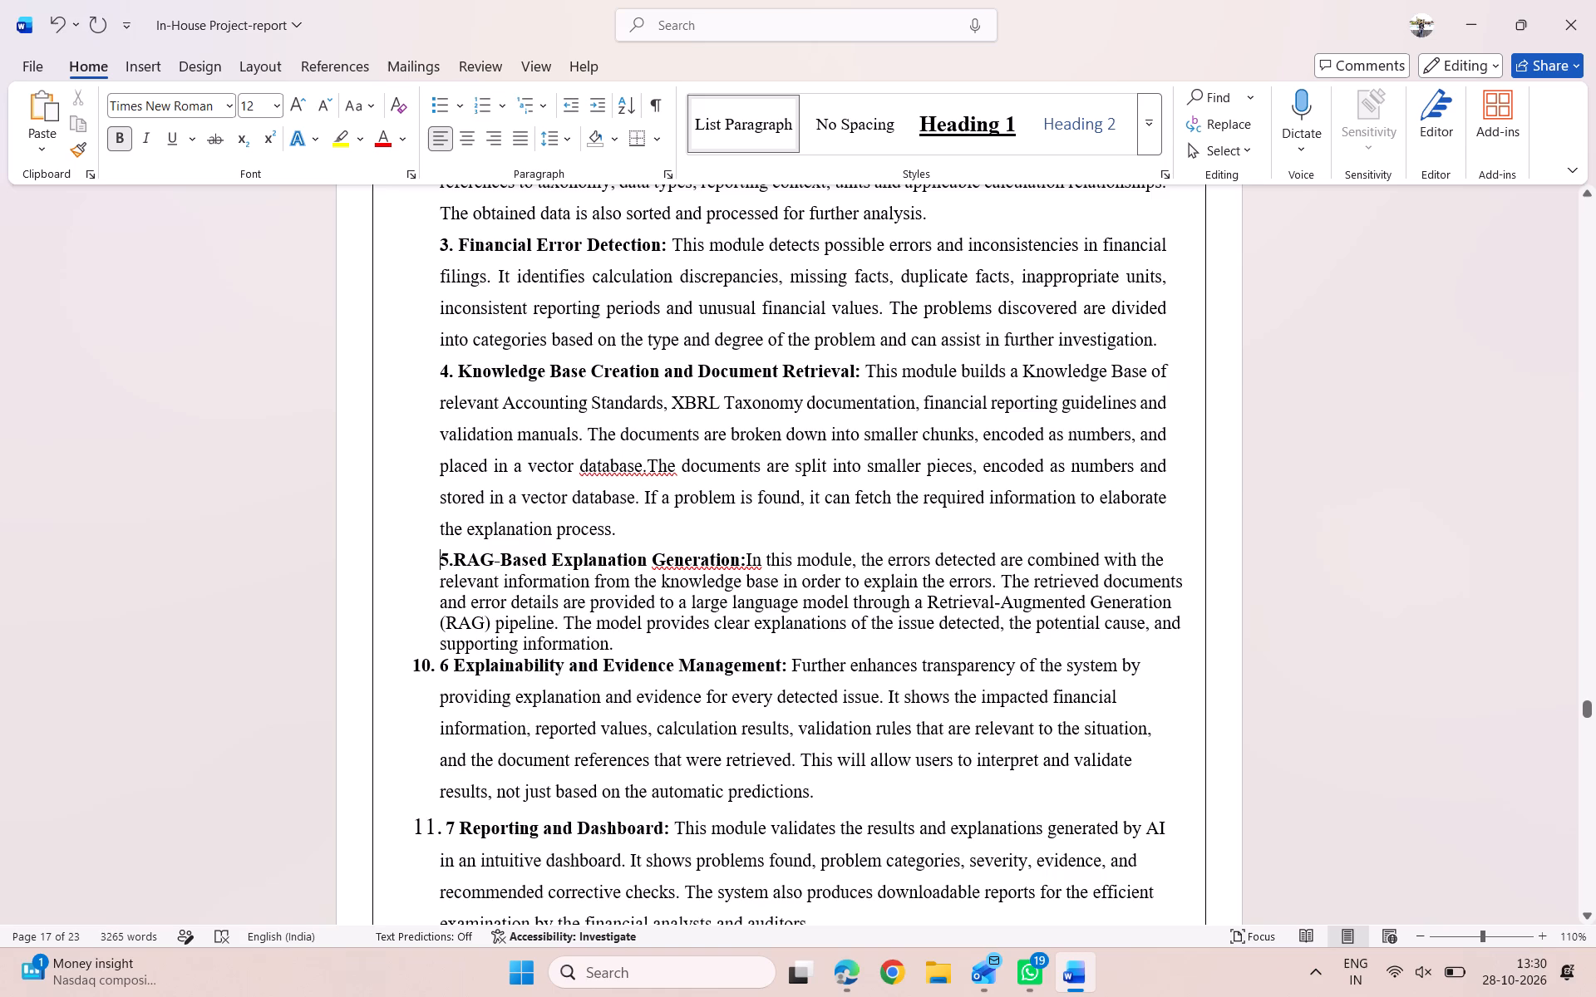
pyautogui.click(446, 669)
pyautogui.press('Left')
pyautogui.press('BackSpace')
pyautogui.click(447, 828)
pyautogui.press('BackSpace')
# Set the line spacing of all seven Proposed Modules paragraphs to 1.5.
pyautogui.scroll(1, 719, 781)
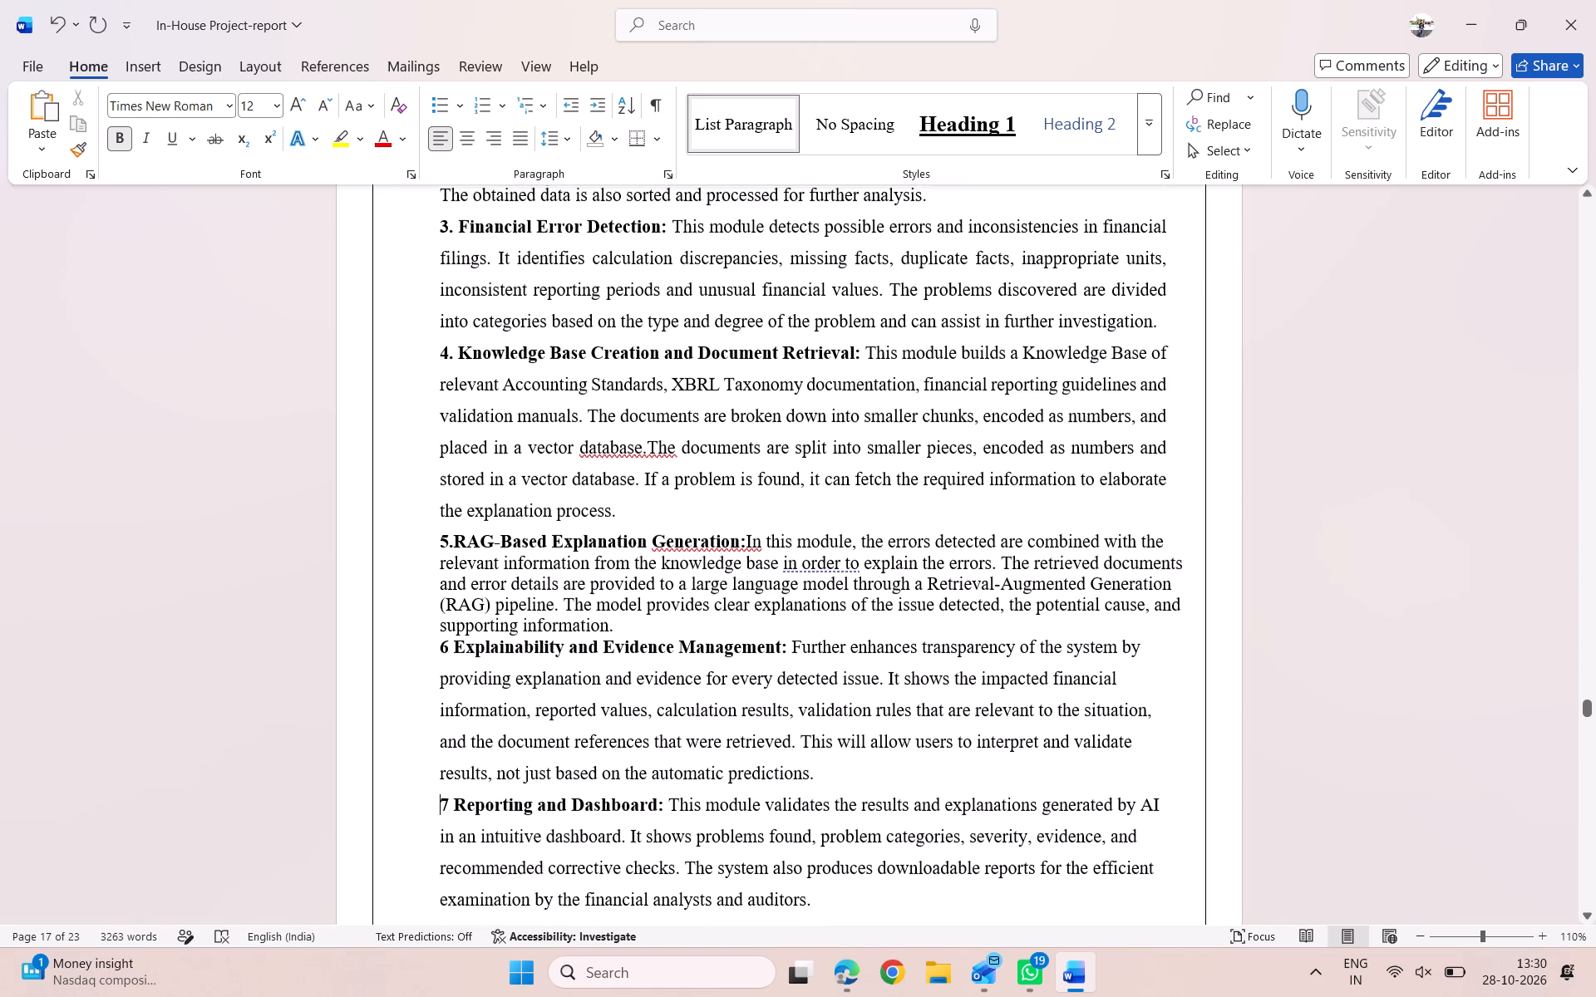
pyautogui.scroll(1, 719, 781)
pyautogui.scroll(-2, 719, 781)
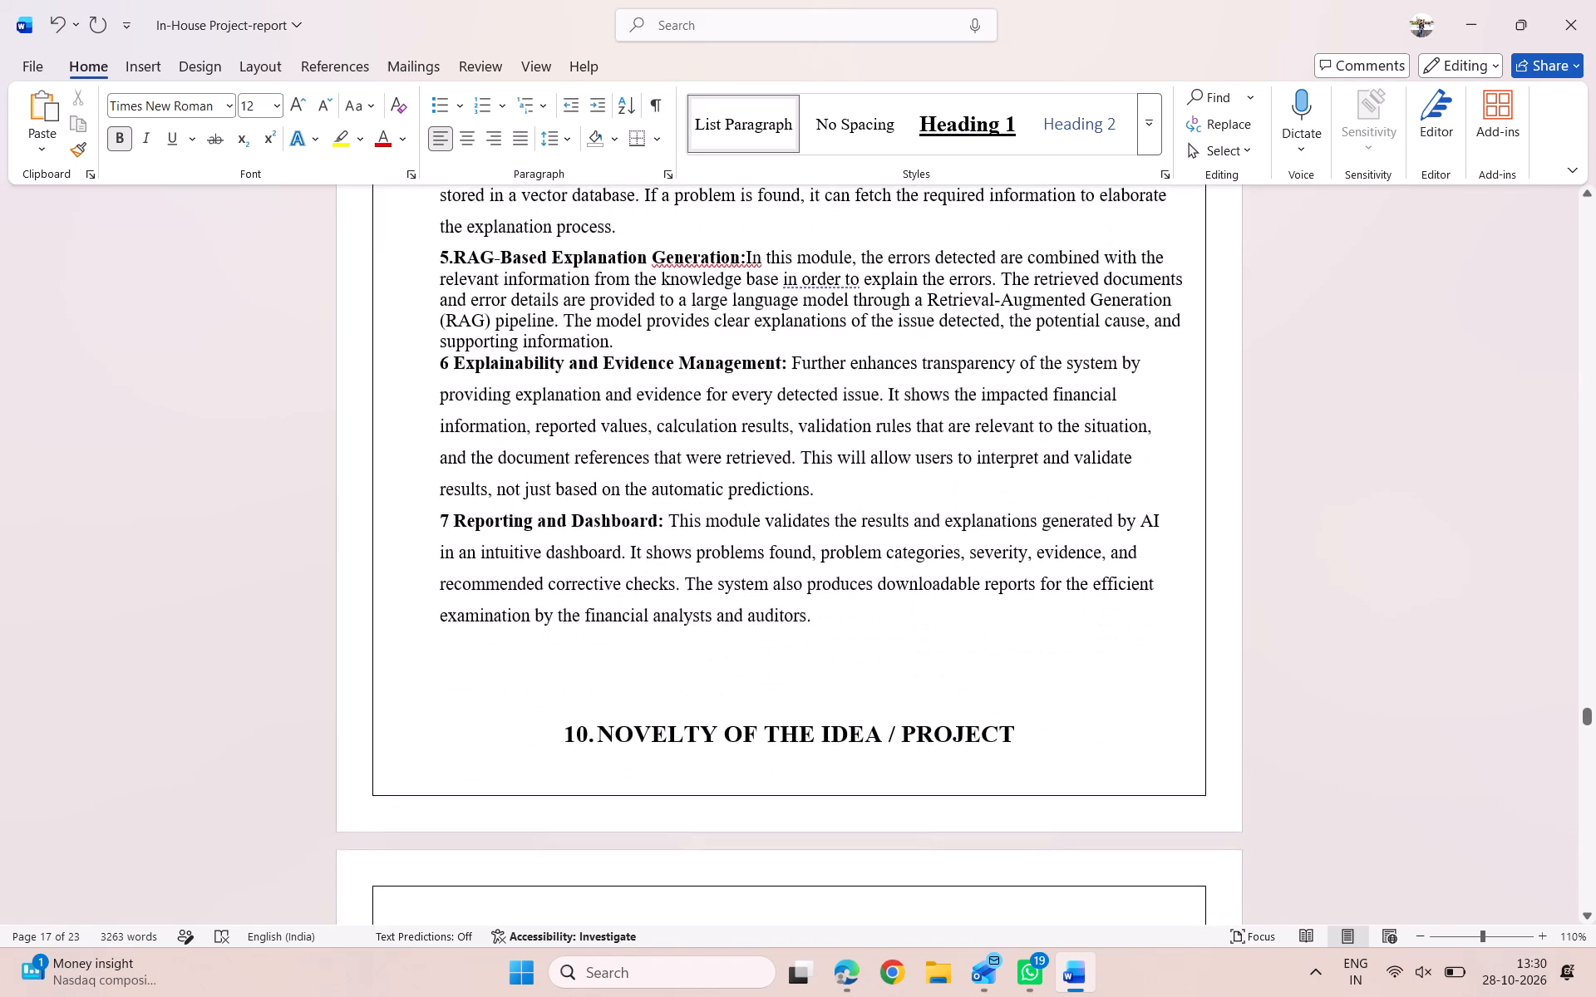
pyautogui.moveTo(814, 622); pyautogui.dragTo(405, 253)
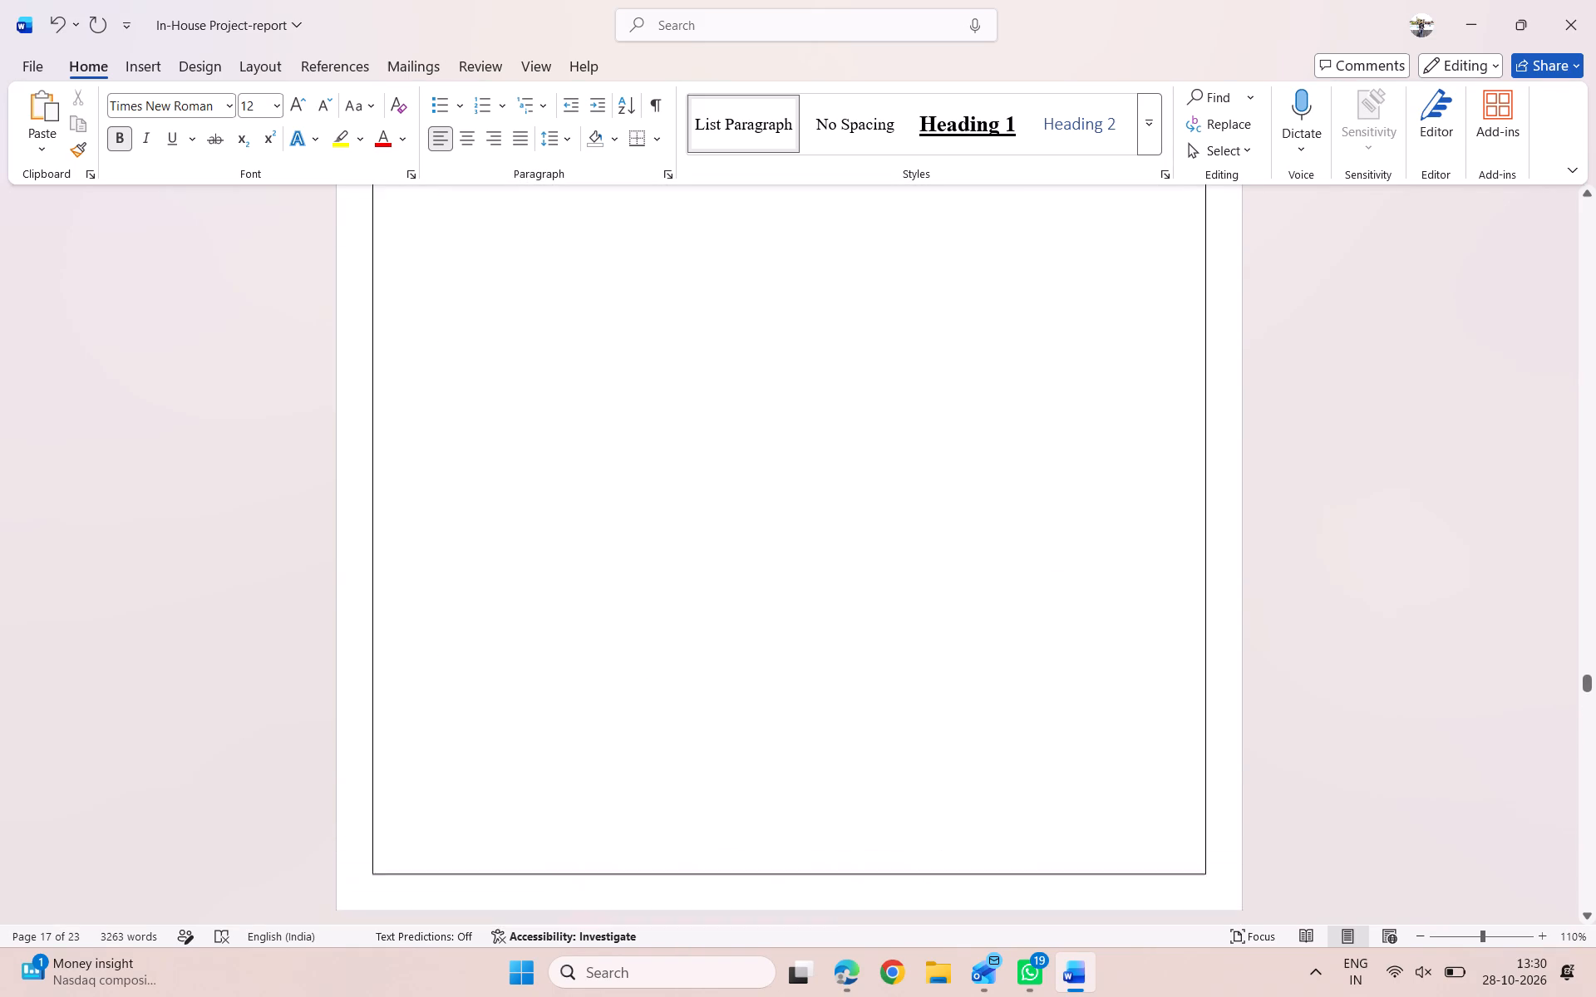
pyautogui.moveTo(405, 253); pyautogui.dragTo(403, 346)
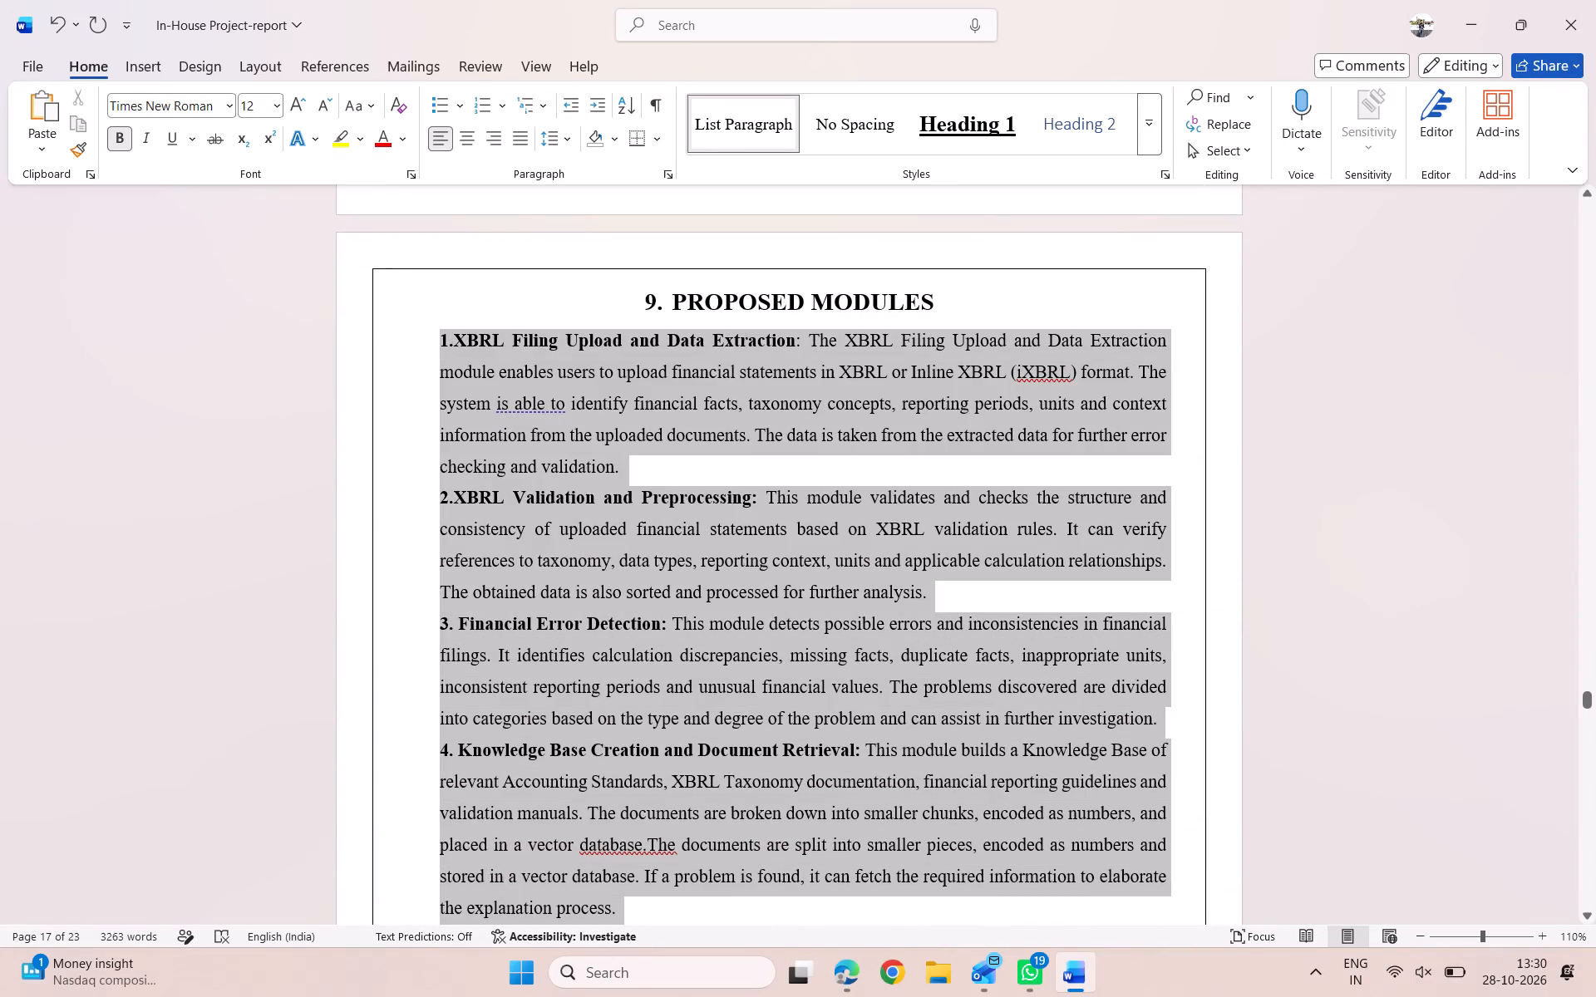
pyautogui.click(567, 135)
pyautogui.click(575, 229)
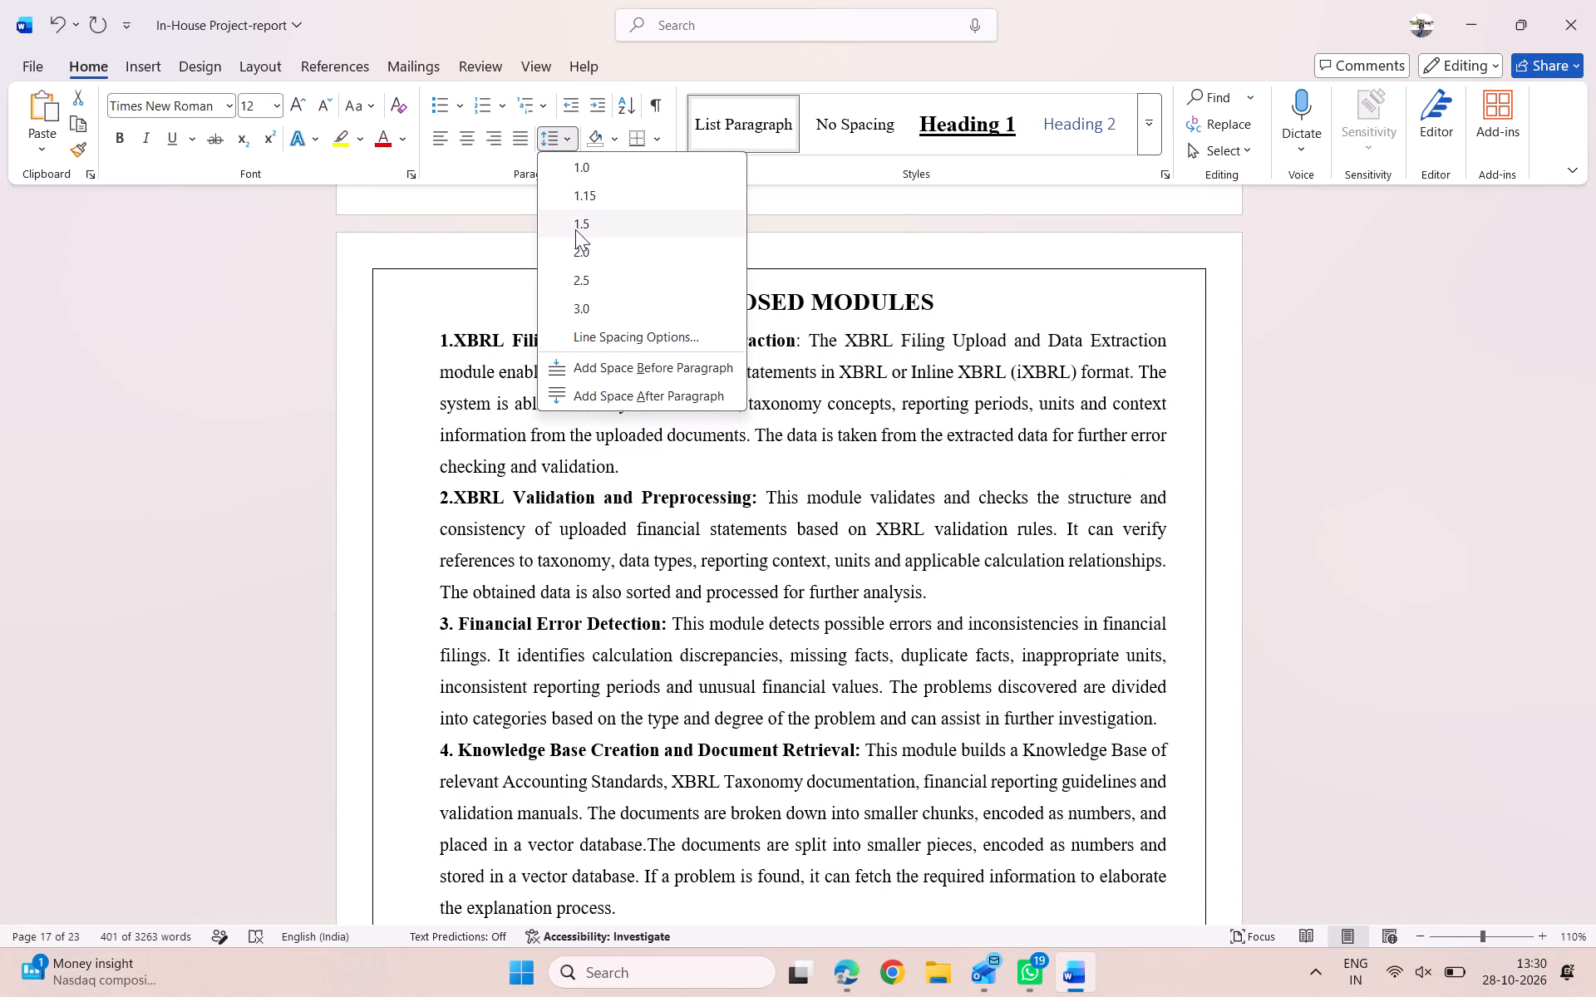
pyautogui.click(630, 449)
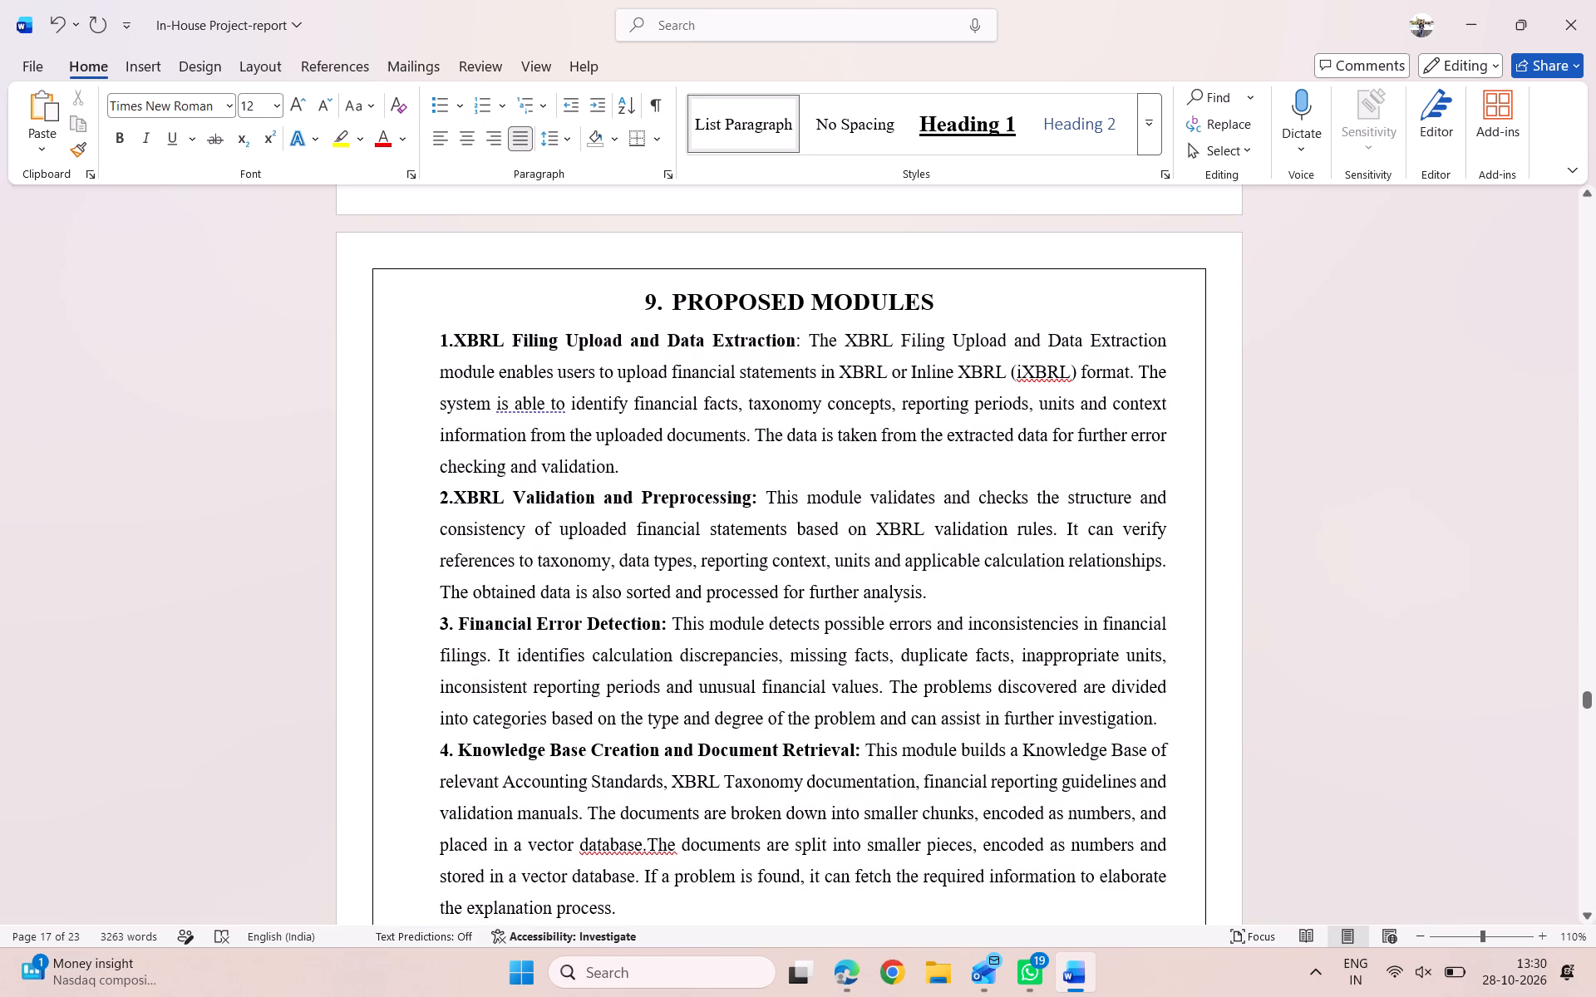
# Justify the text of all seven Proposed Modules paragraphs.
pyautogui.moveTo(428, 327); pyautogui.dragTo(722, 825)
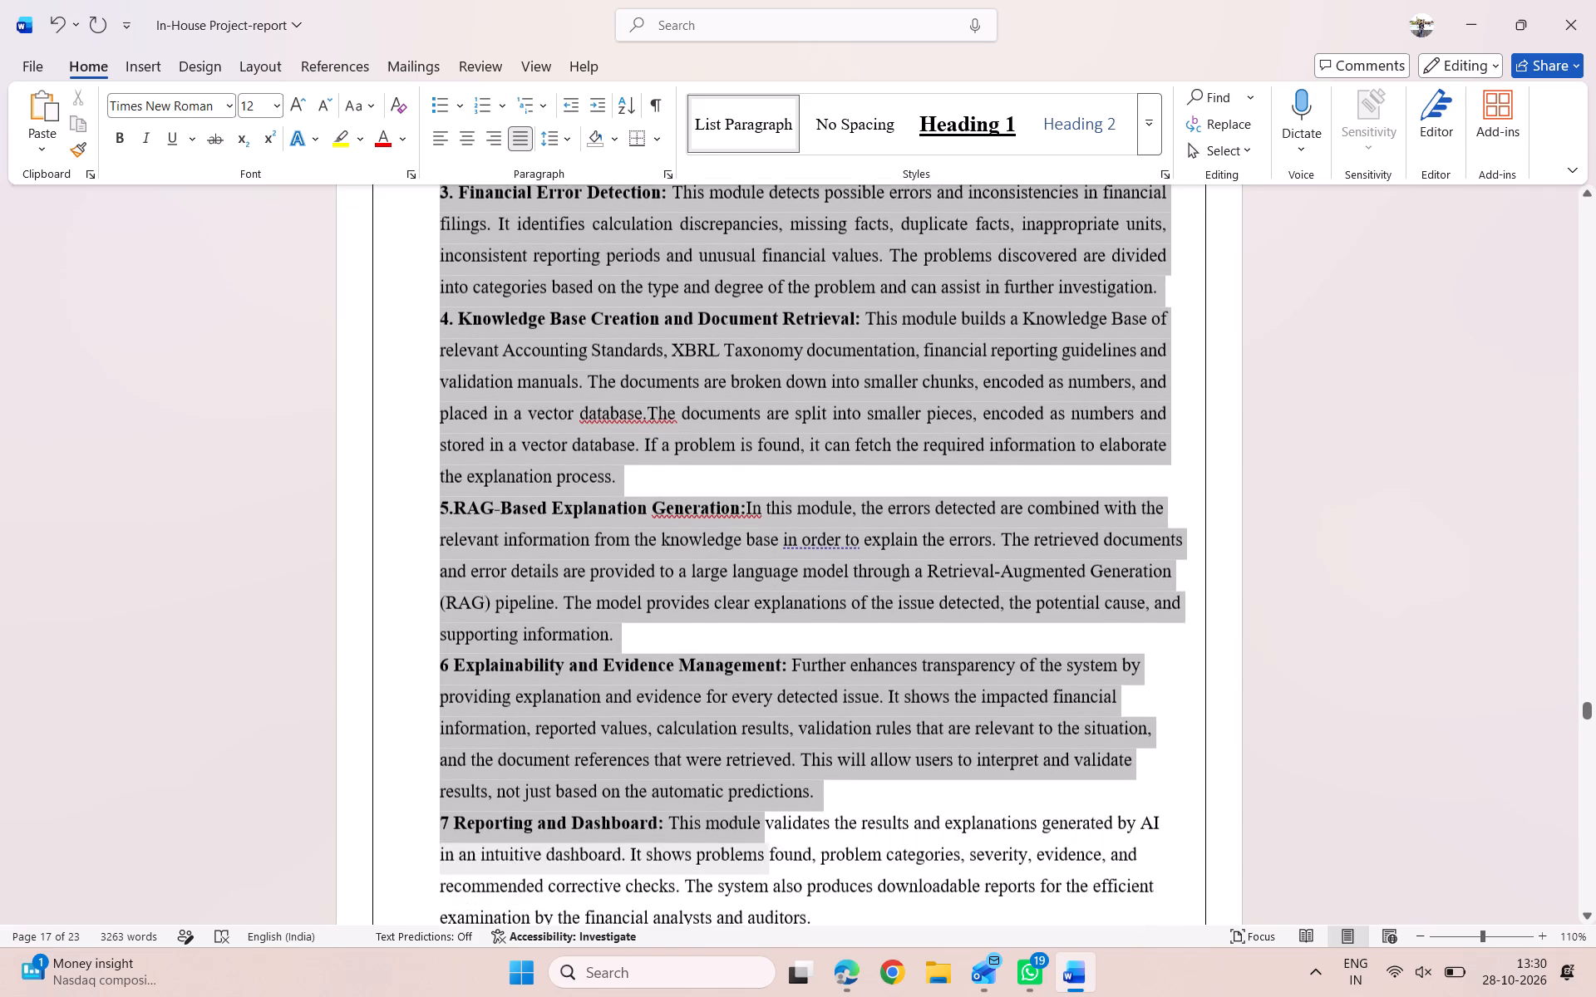
pyautogui.moveTo(722, 825); pyautogui.dragTo(819, 699)
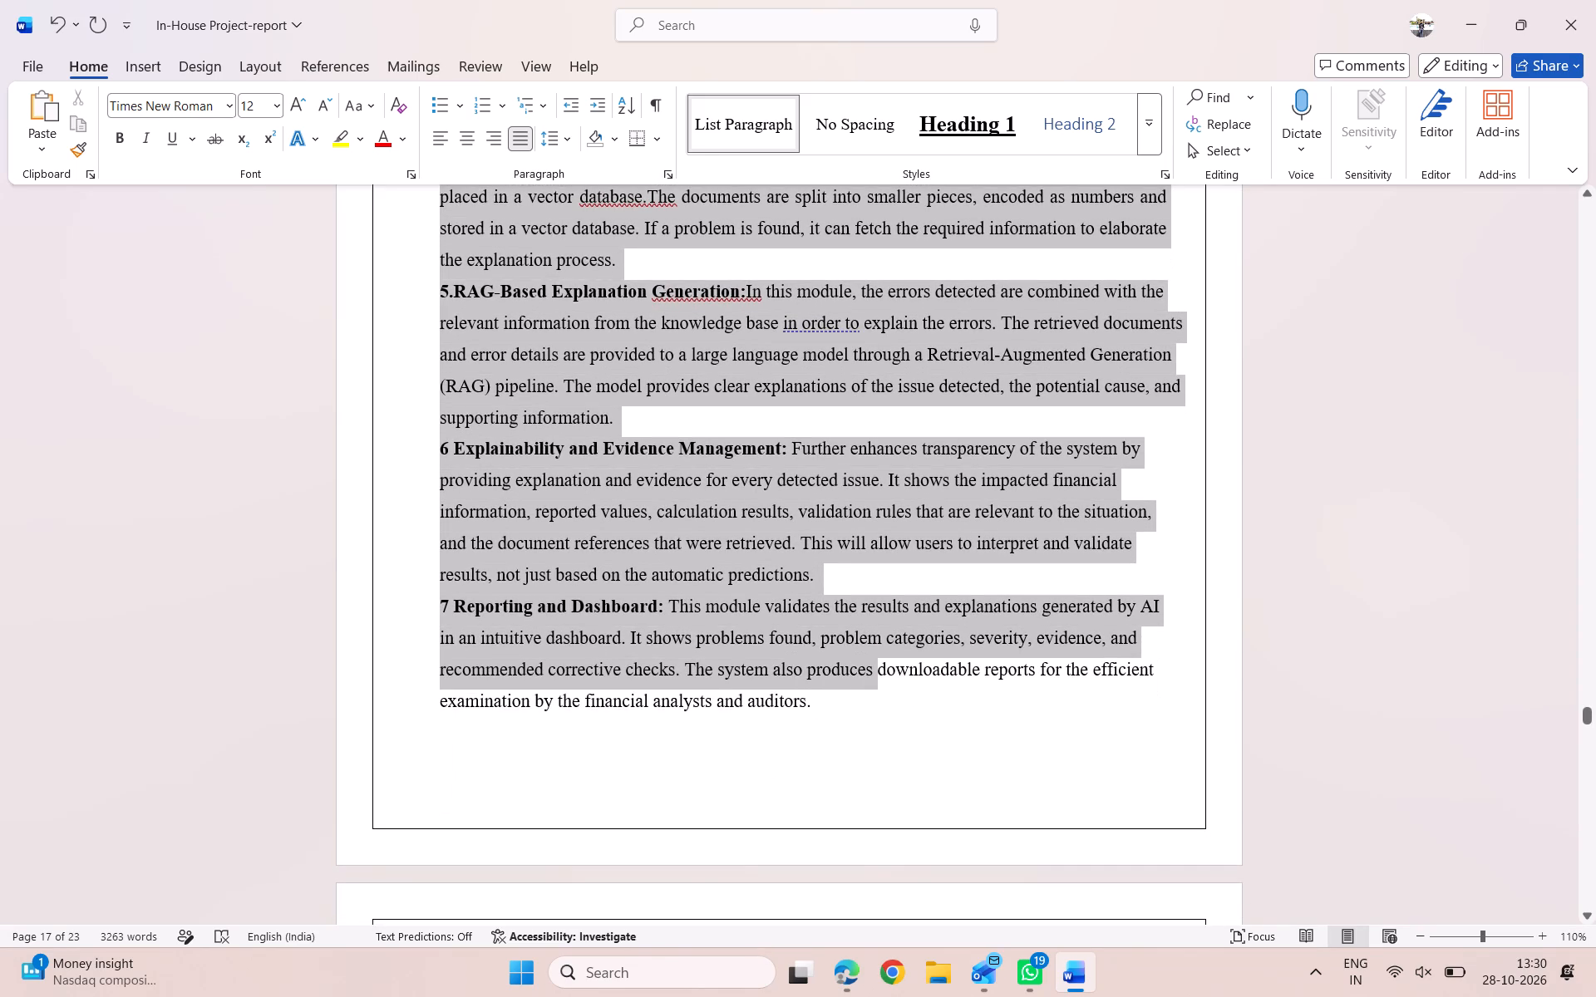
pyautogui.moveTo(819, 699); pyautogui.dragTo(820, 699)
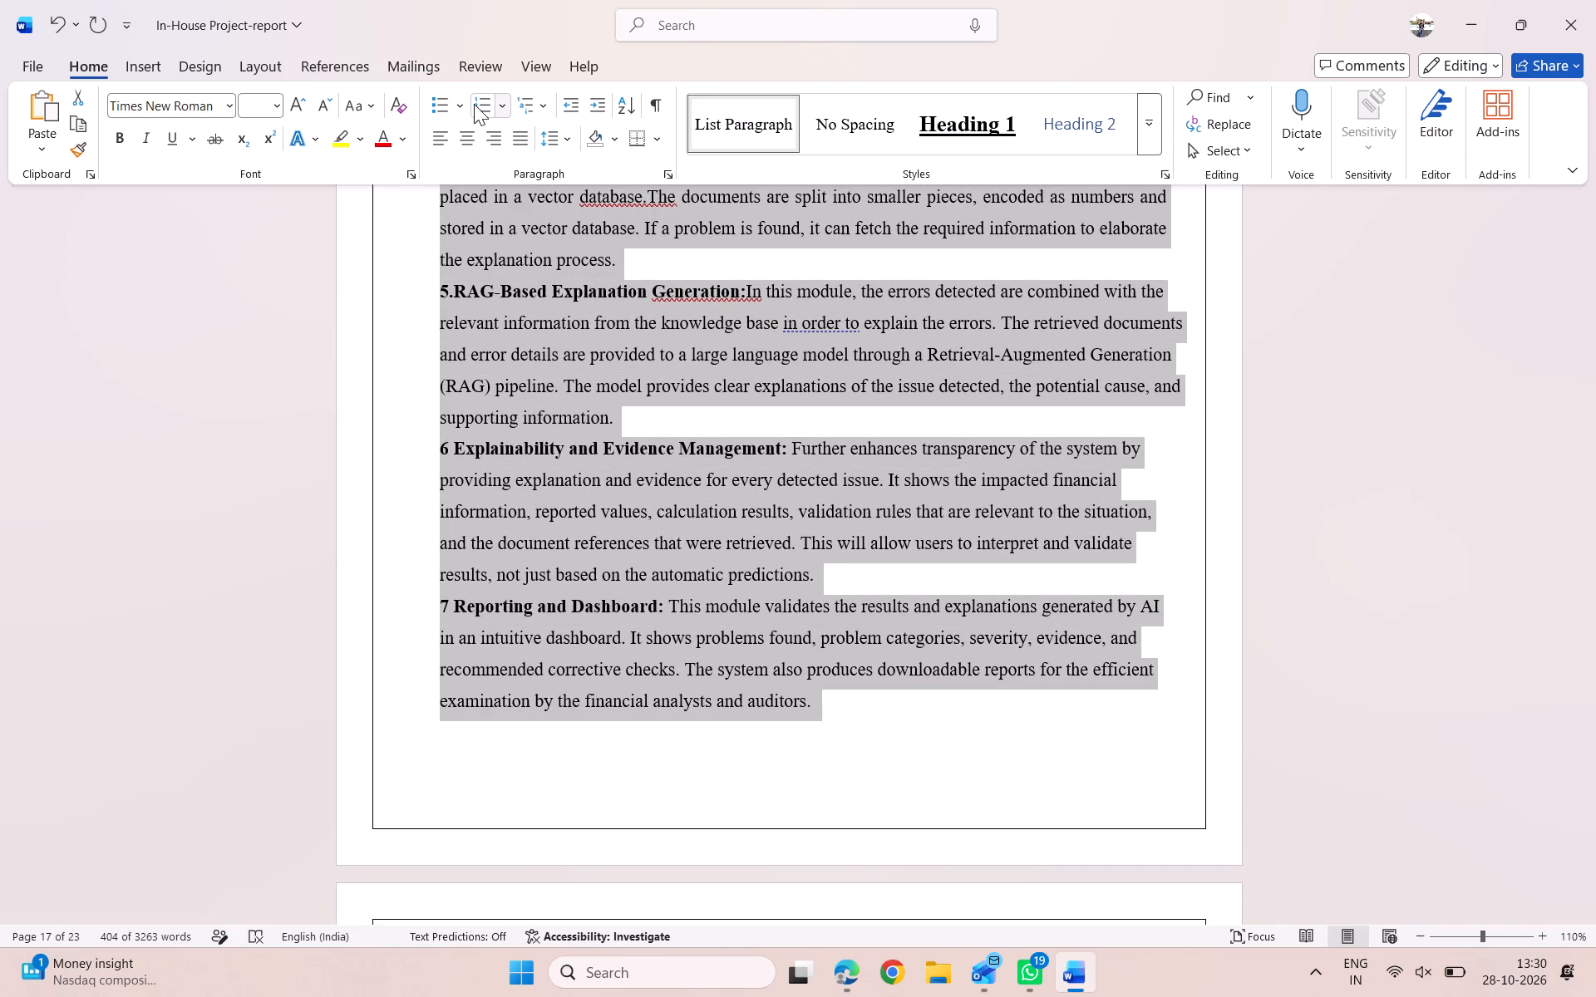
pyautogui.click(518, 140)
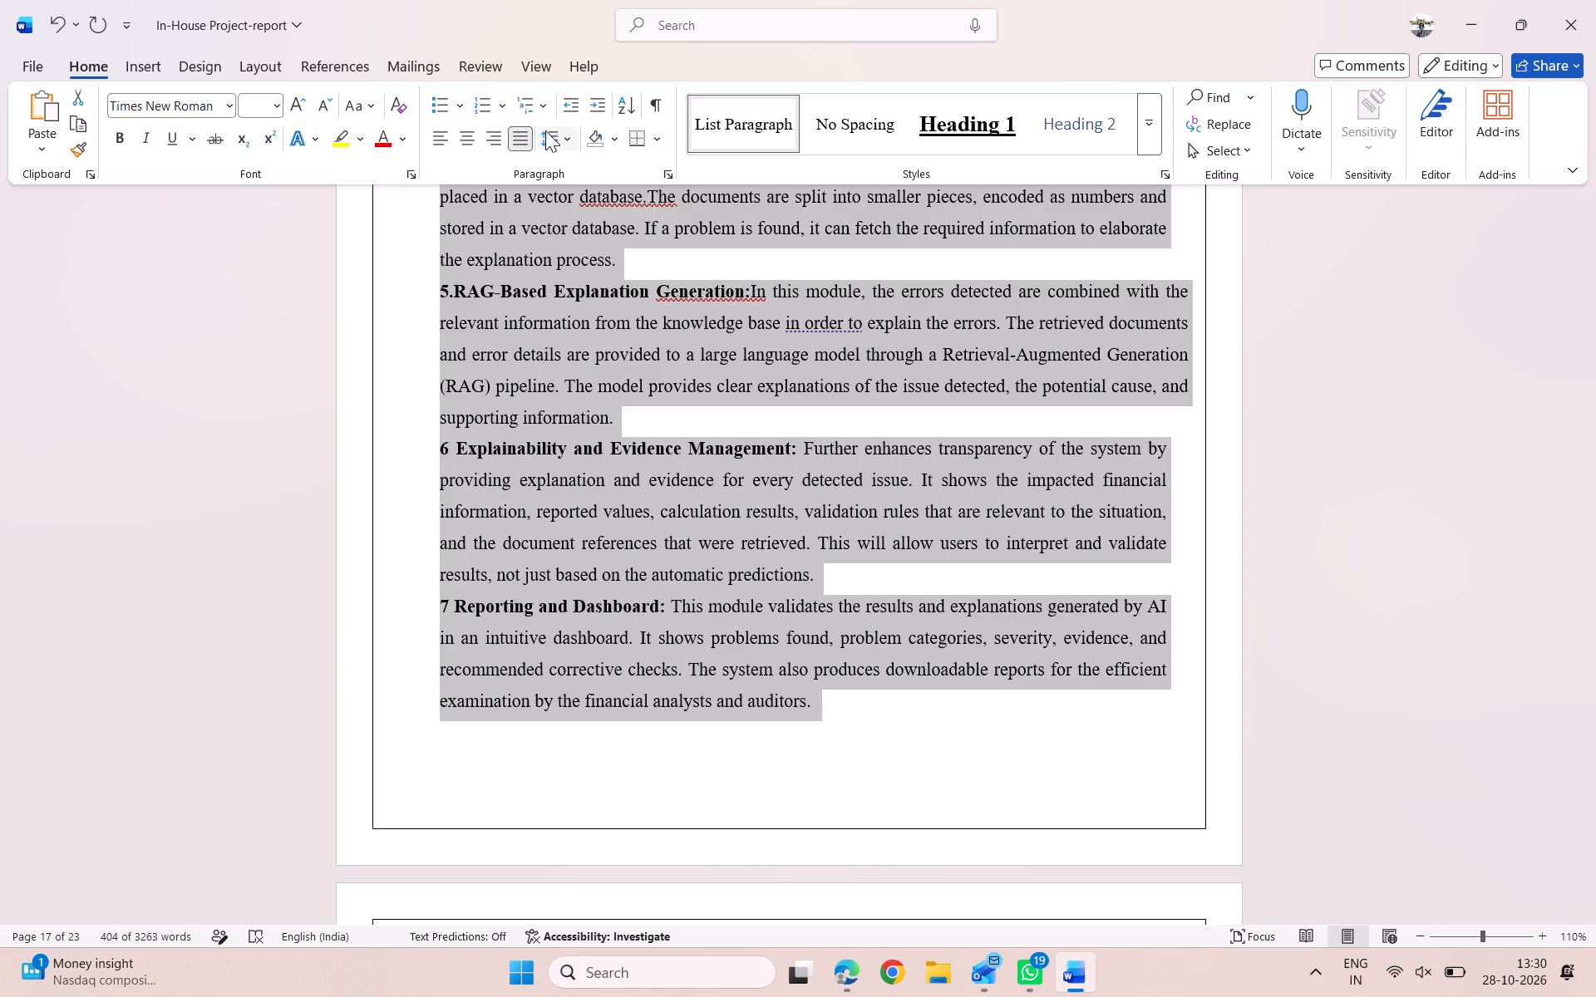
# Reduce the left indent of all seven Proposed Modules paragraphs by one level.
pyautogui.click(569, 105)
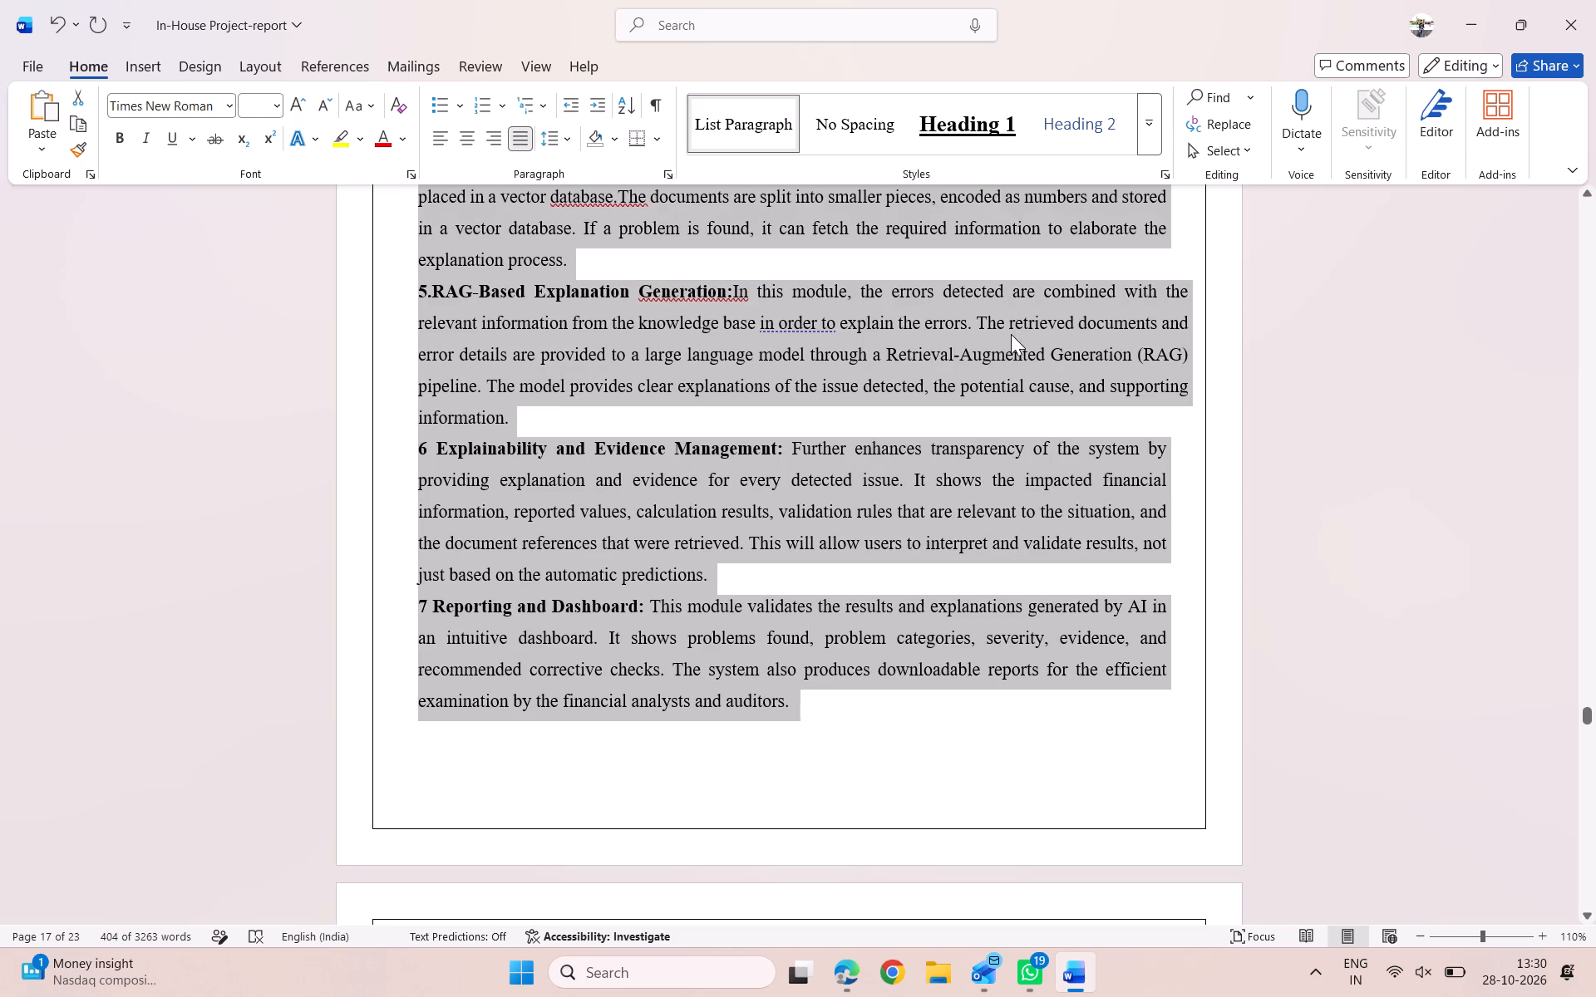
pyautogui.click(601, 101)
pyautogui.click(574, 106)
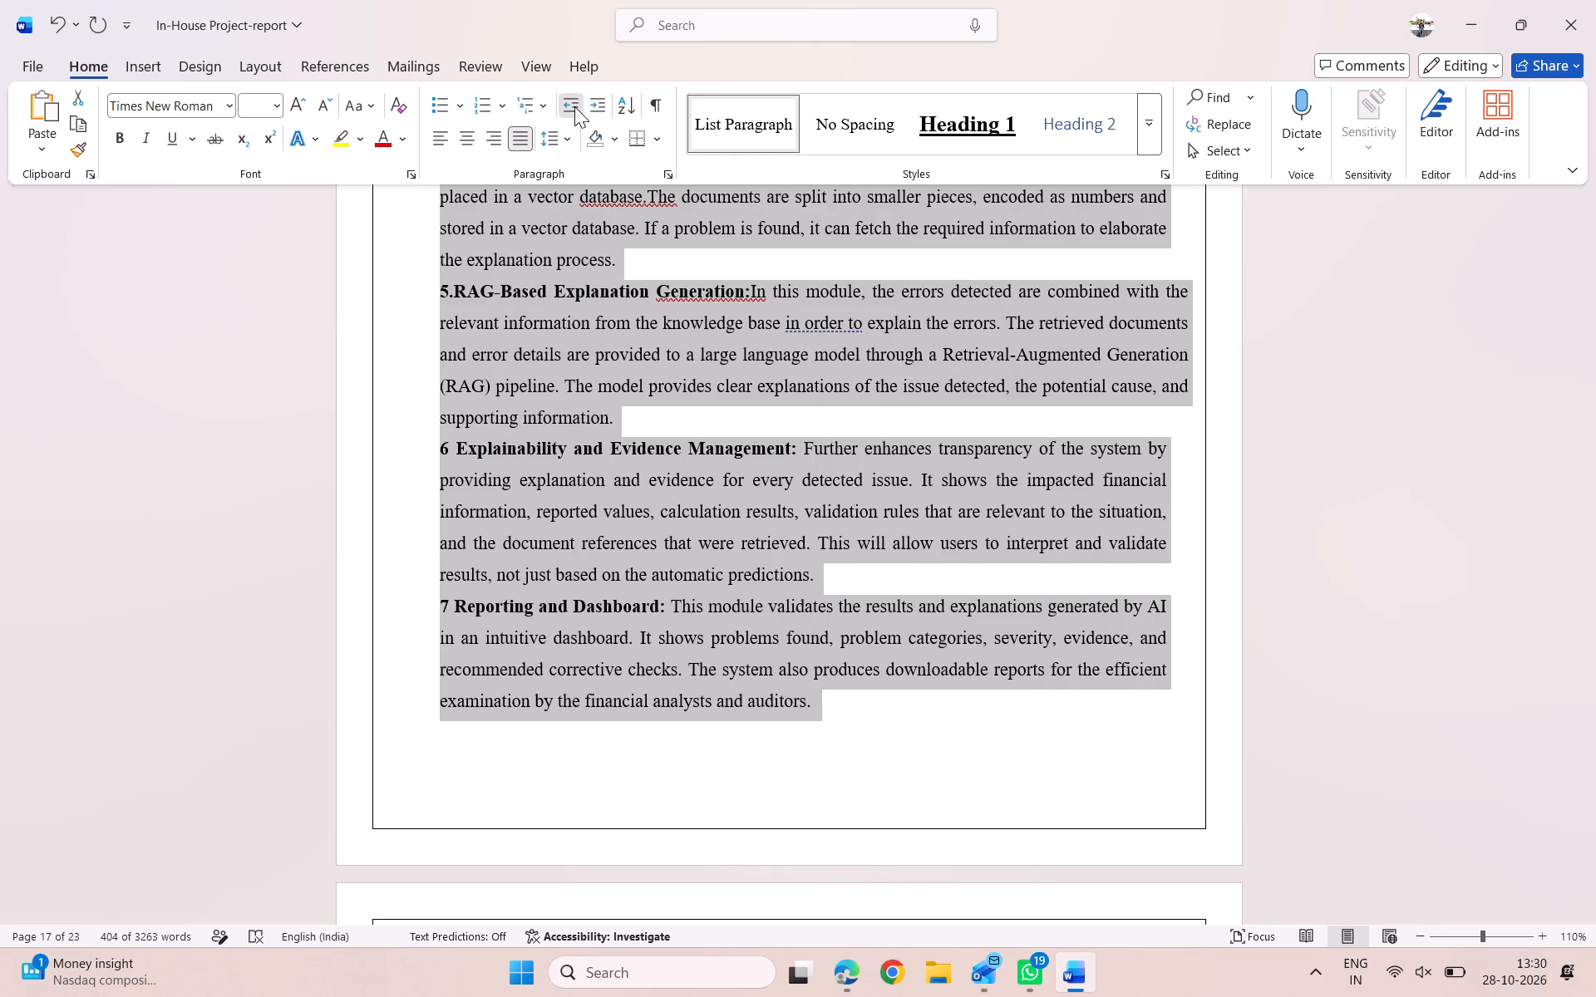
pyautogui.click(916, 749)
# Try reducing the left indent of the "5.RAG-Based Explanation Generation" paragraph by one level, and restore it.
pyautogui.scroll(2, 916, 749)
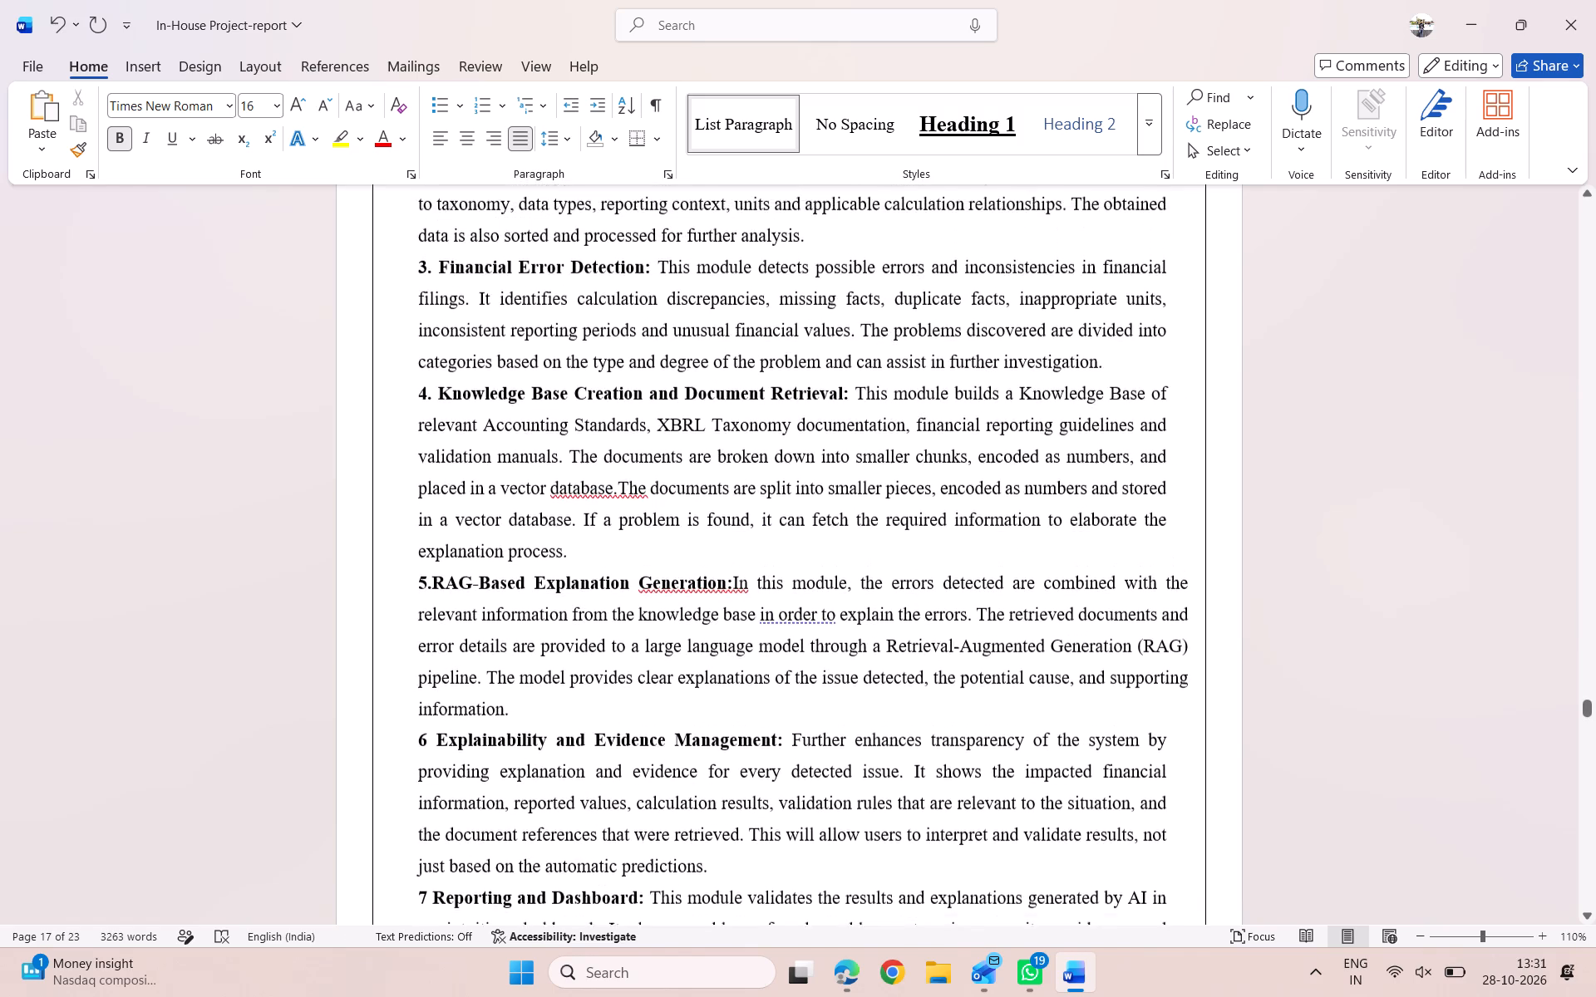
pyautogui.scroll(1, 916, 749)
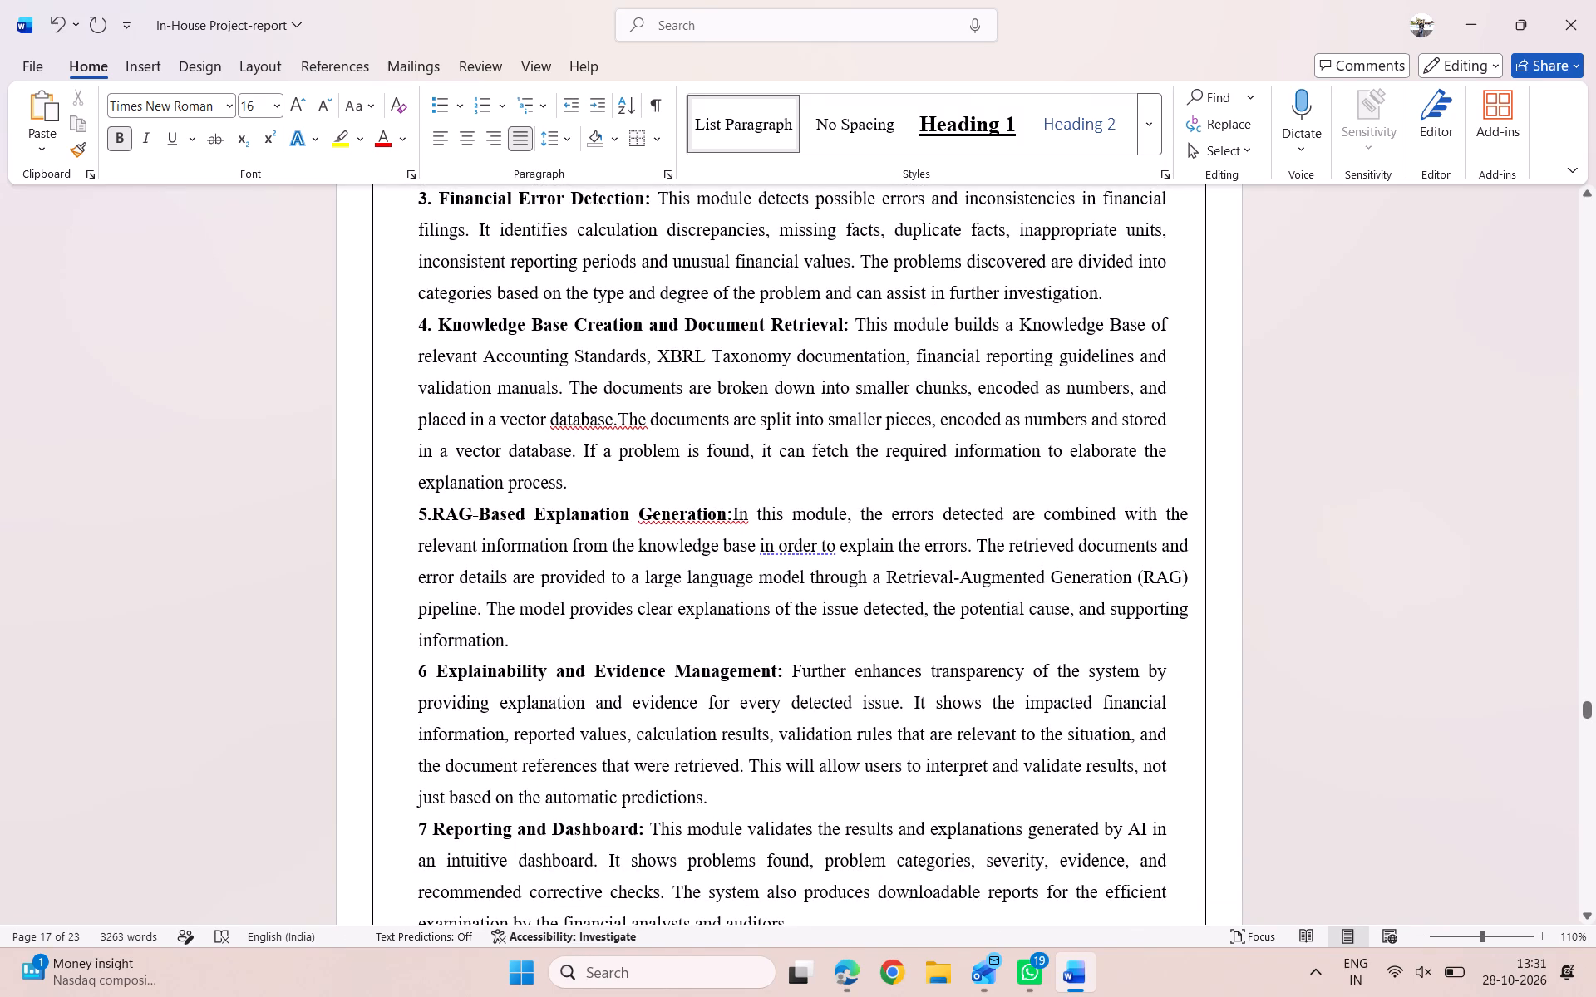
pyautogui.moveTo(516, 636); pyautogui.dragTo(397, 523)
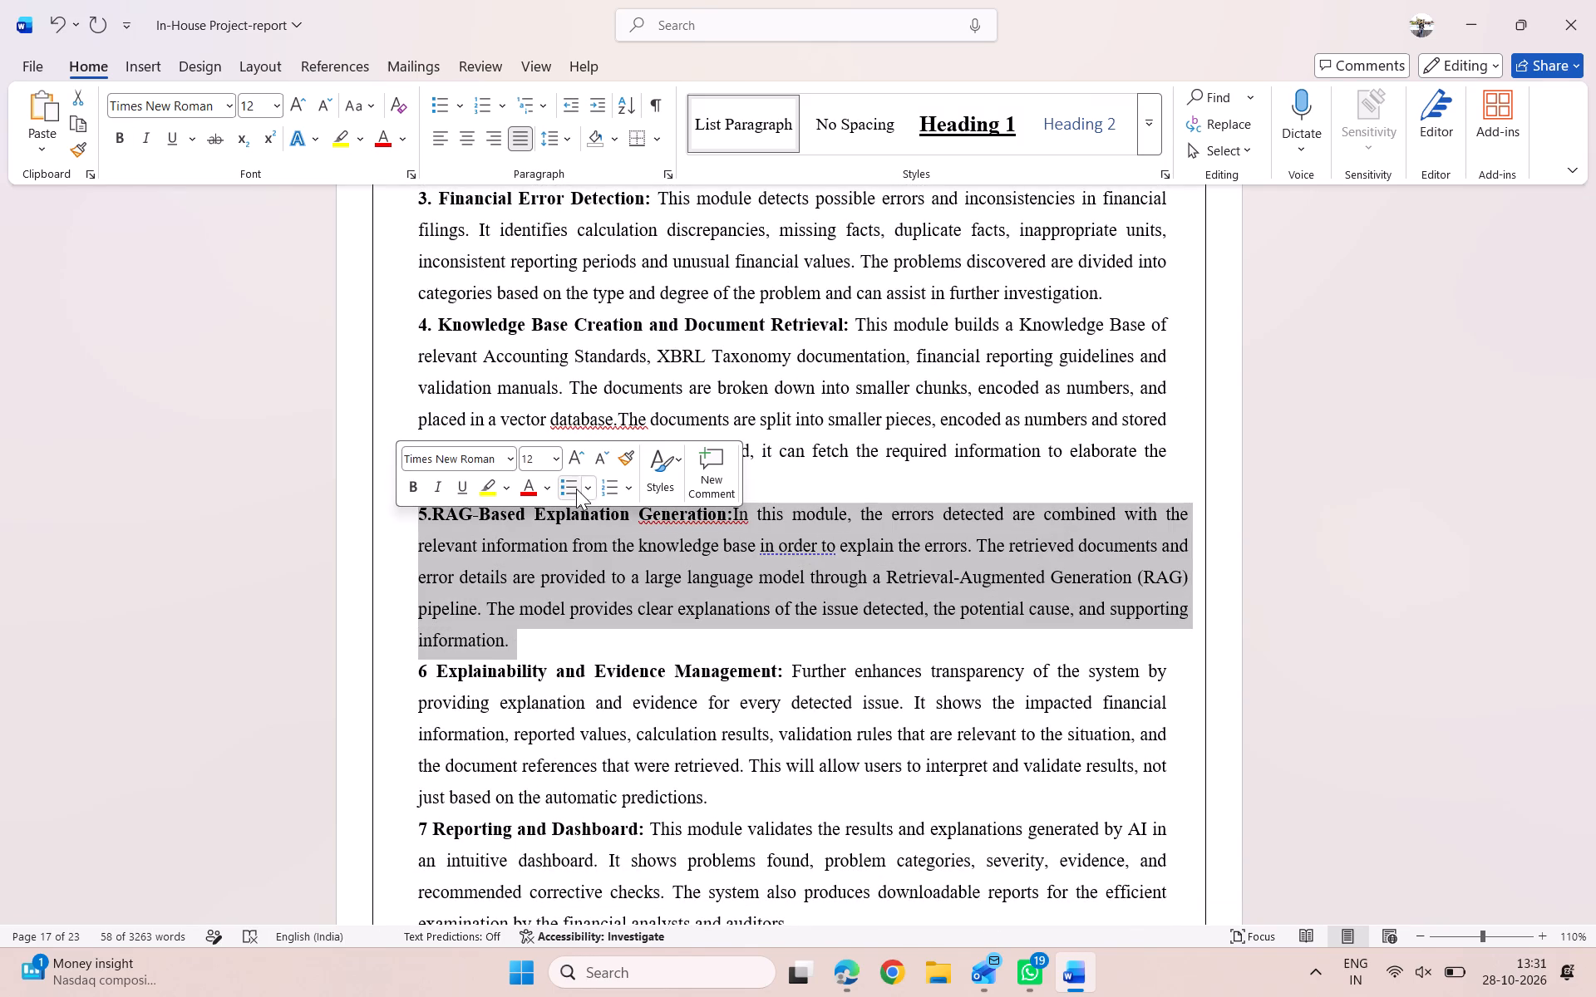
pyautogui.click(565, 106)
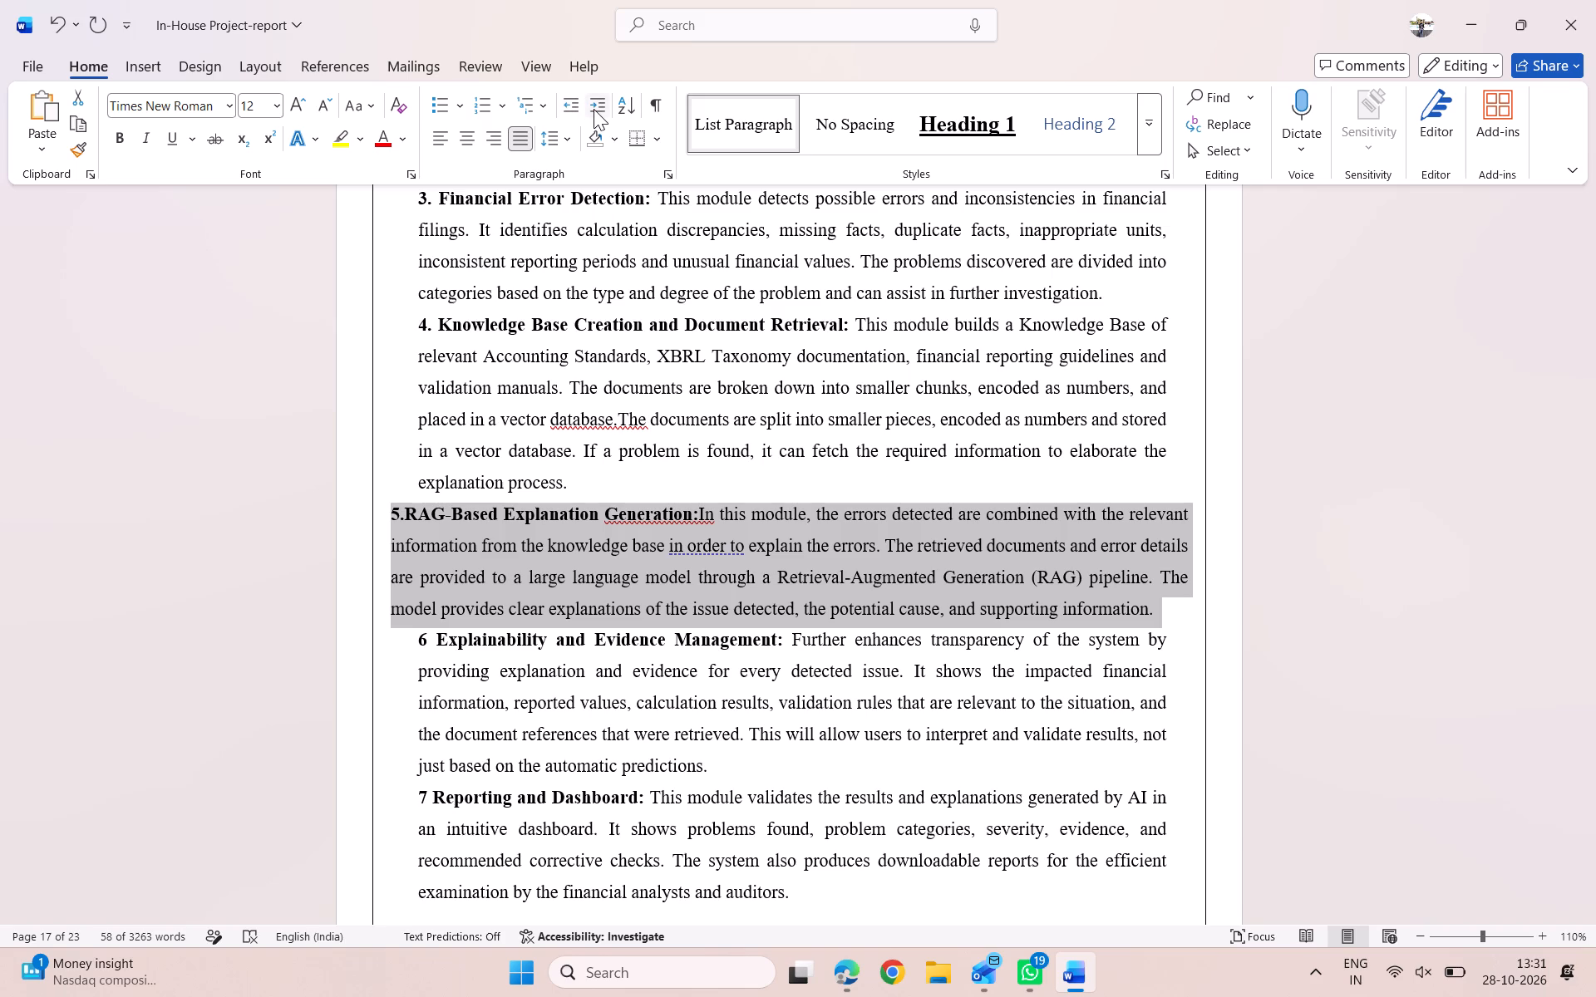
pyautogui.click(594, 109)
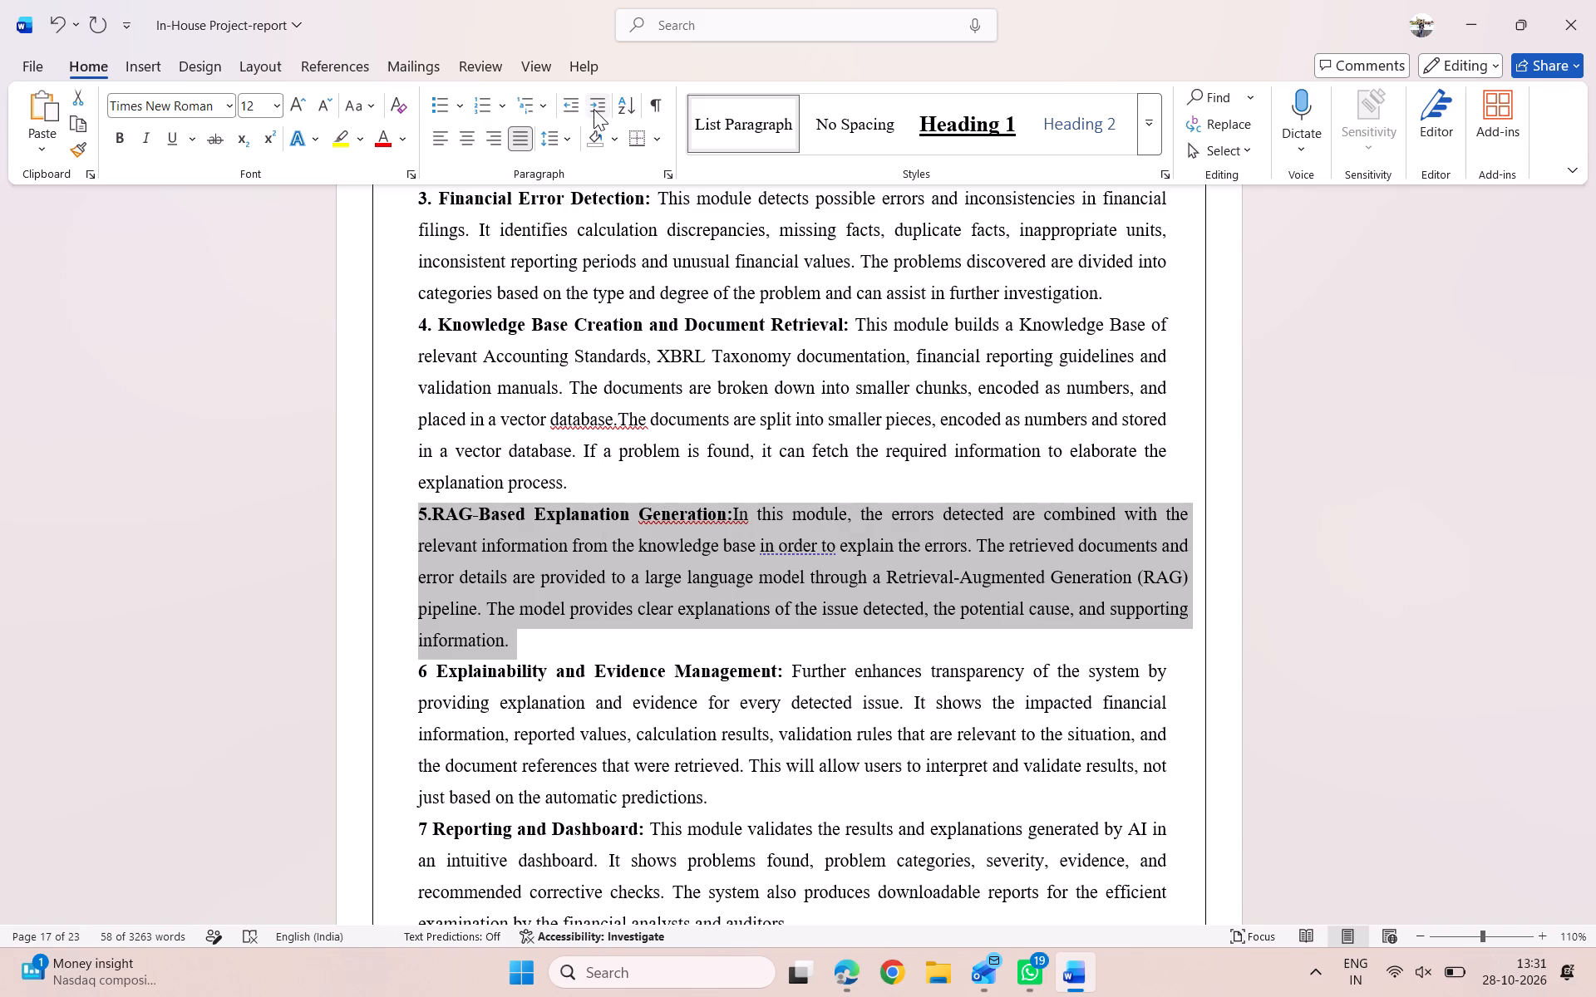
# Set the "5.RAG-Based Explanation Generation" paragraph's left indent to 0.7 cm and right indent to 0.5 cm.
pyautogui.click(254, 68)
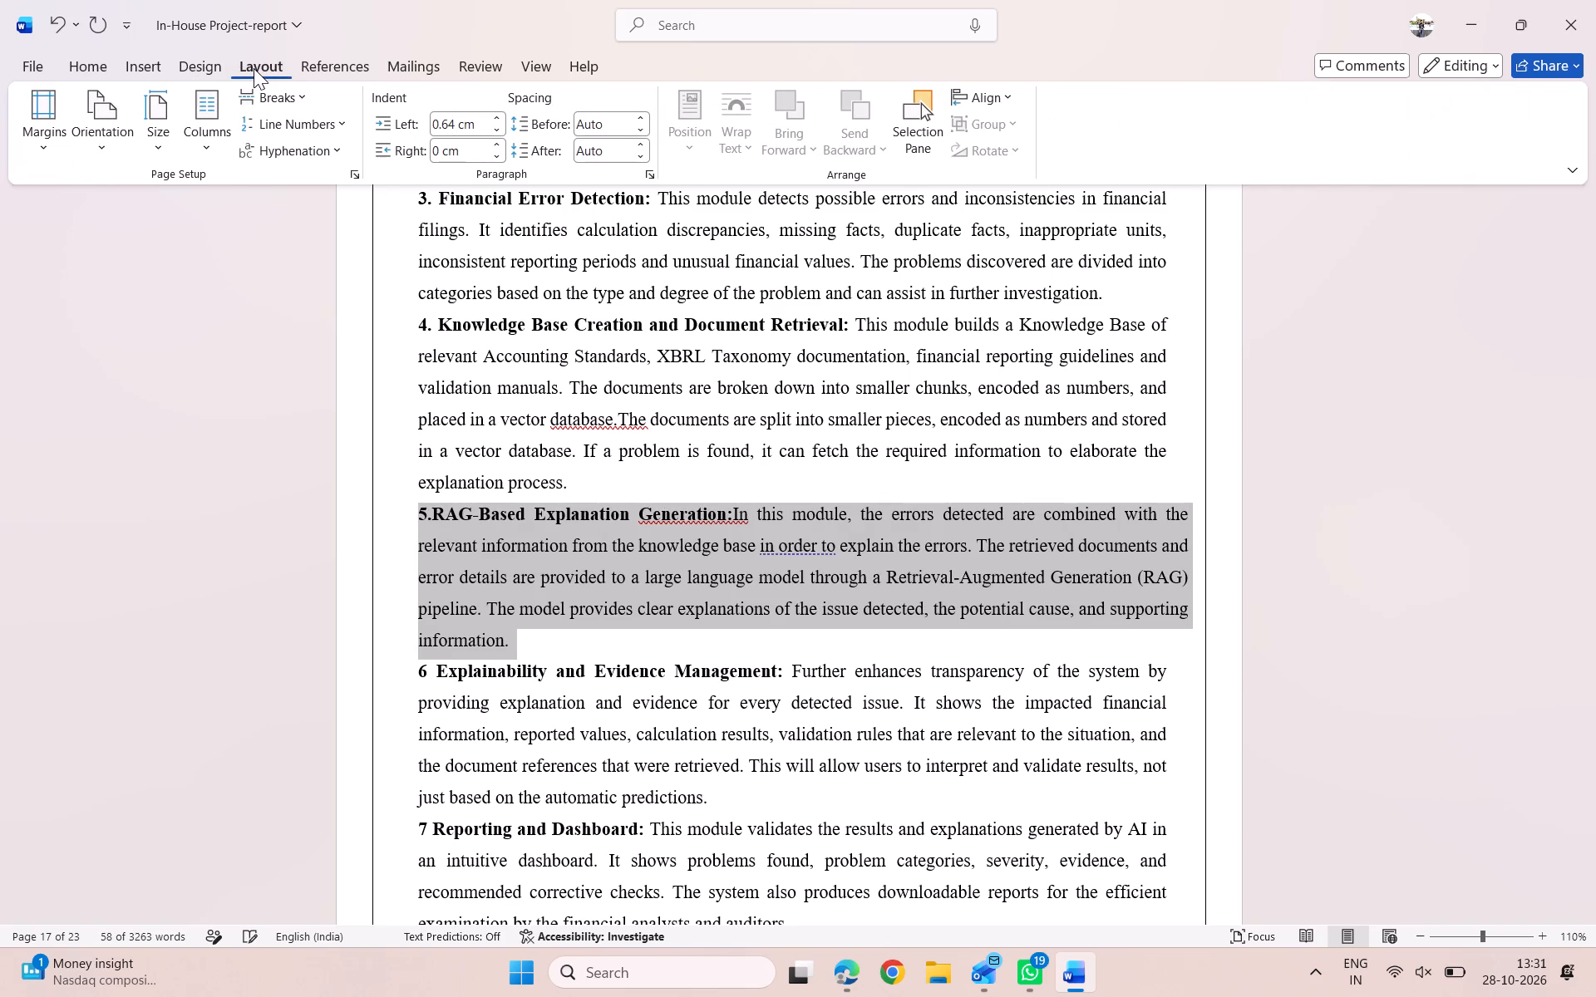
pyautogui.click(496, 117)
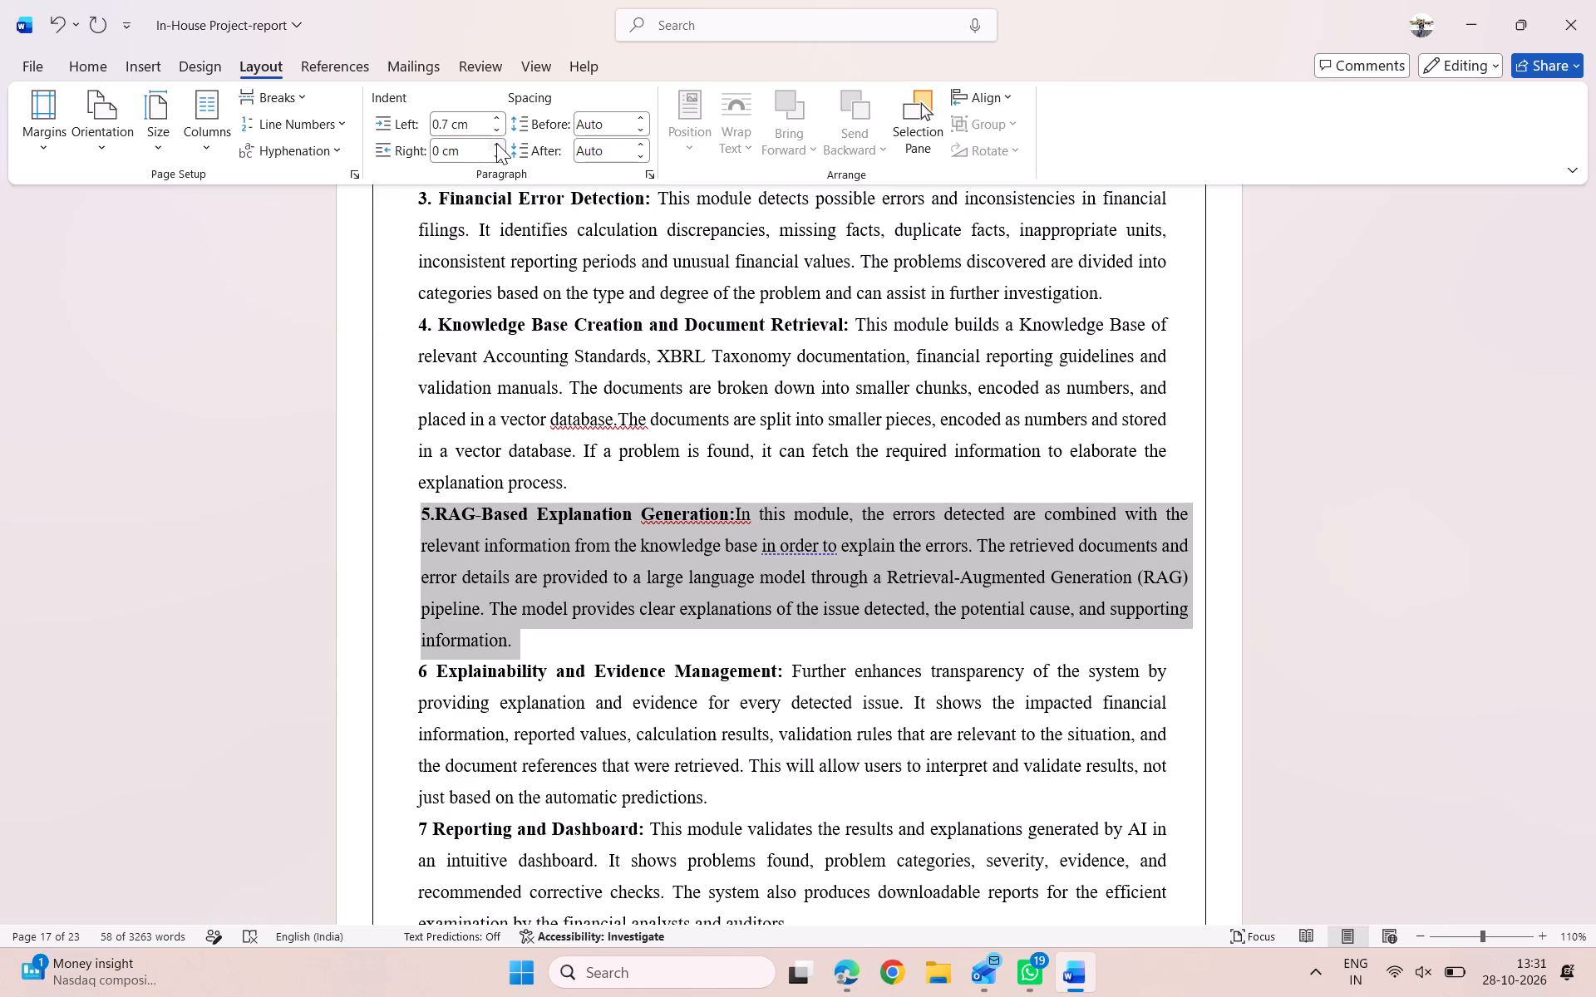
pyautogui.click(496, 143)
pyautogui.click(496, 143)
pyautogui.click(496, 143)
pyautogui.click(496, 143)
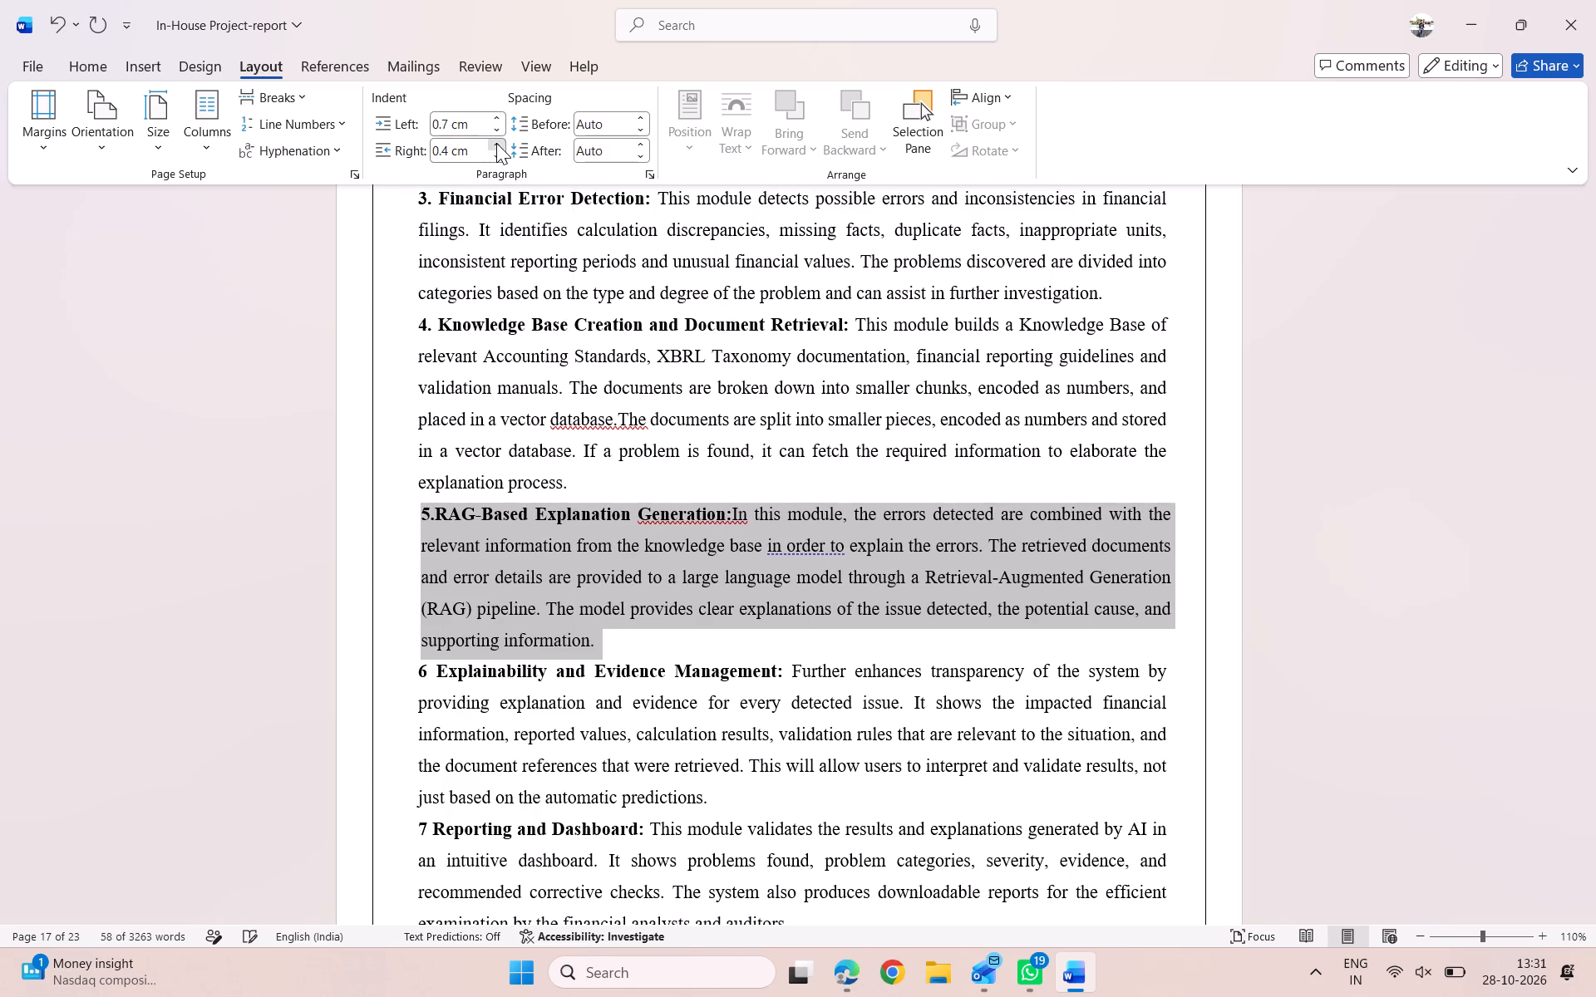
pyautogui.click(496, 143)
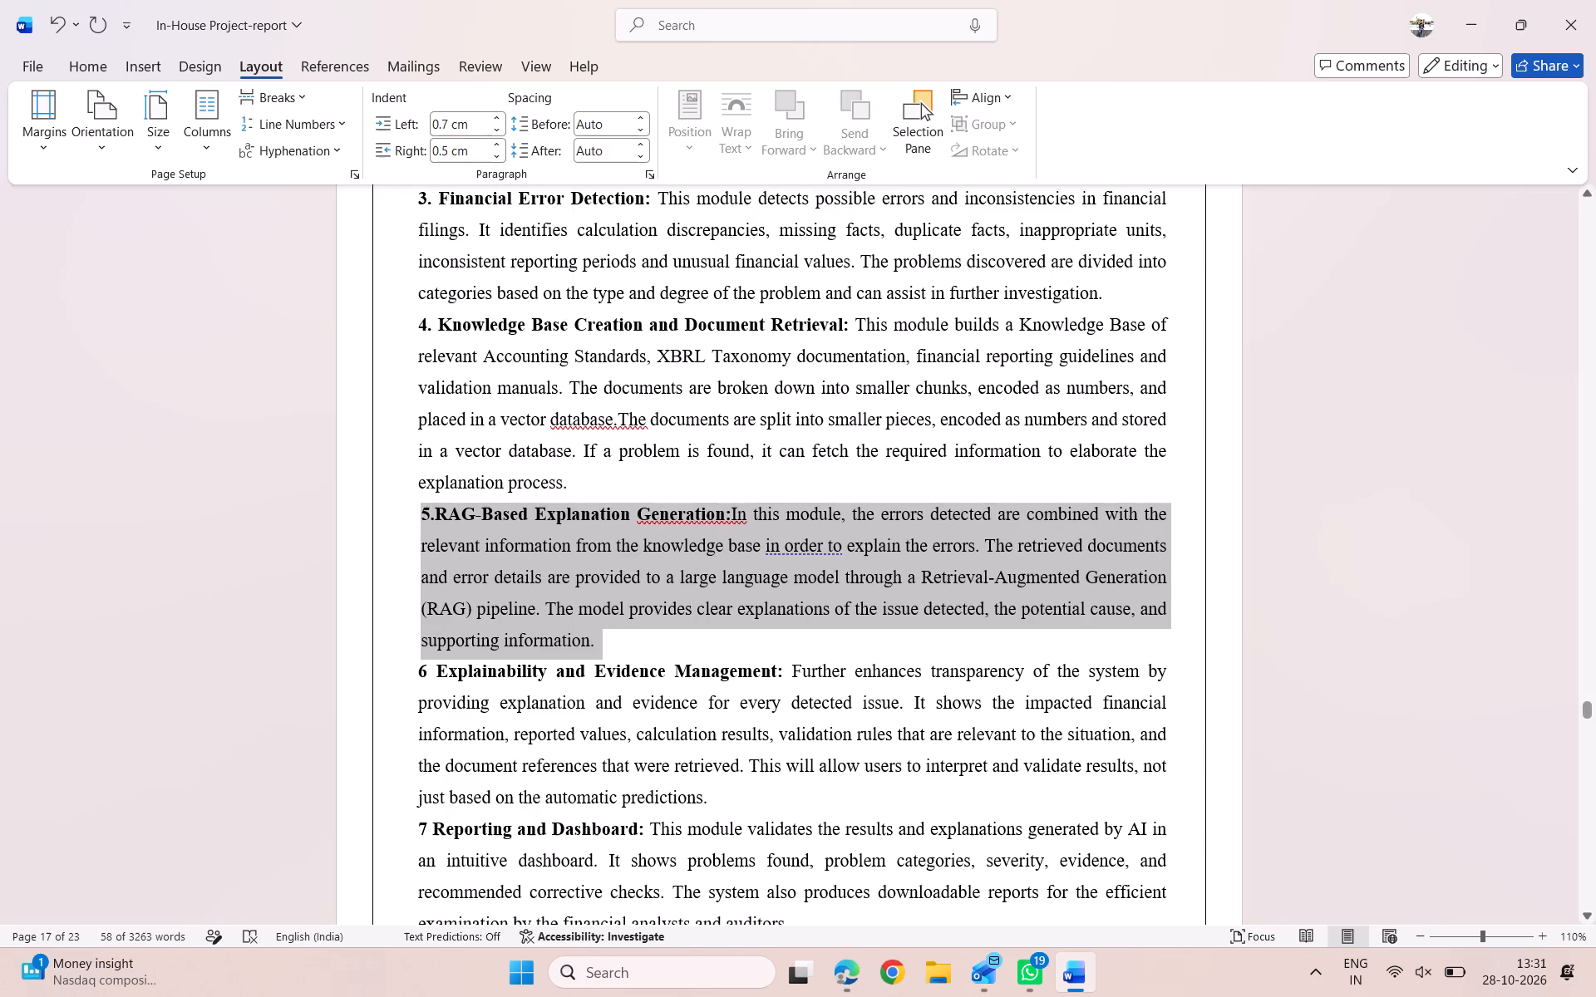
pyautogui.click(603, 493)
# Centre the "9. PROPOSED MODULES" heading.
pyautogui.scroll(2, 603, 493)
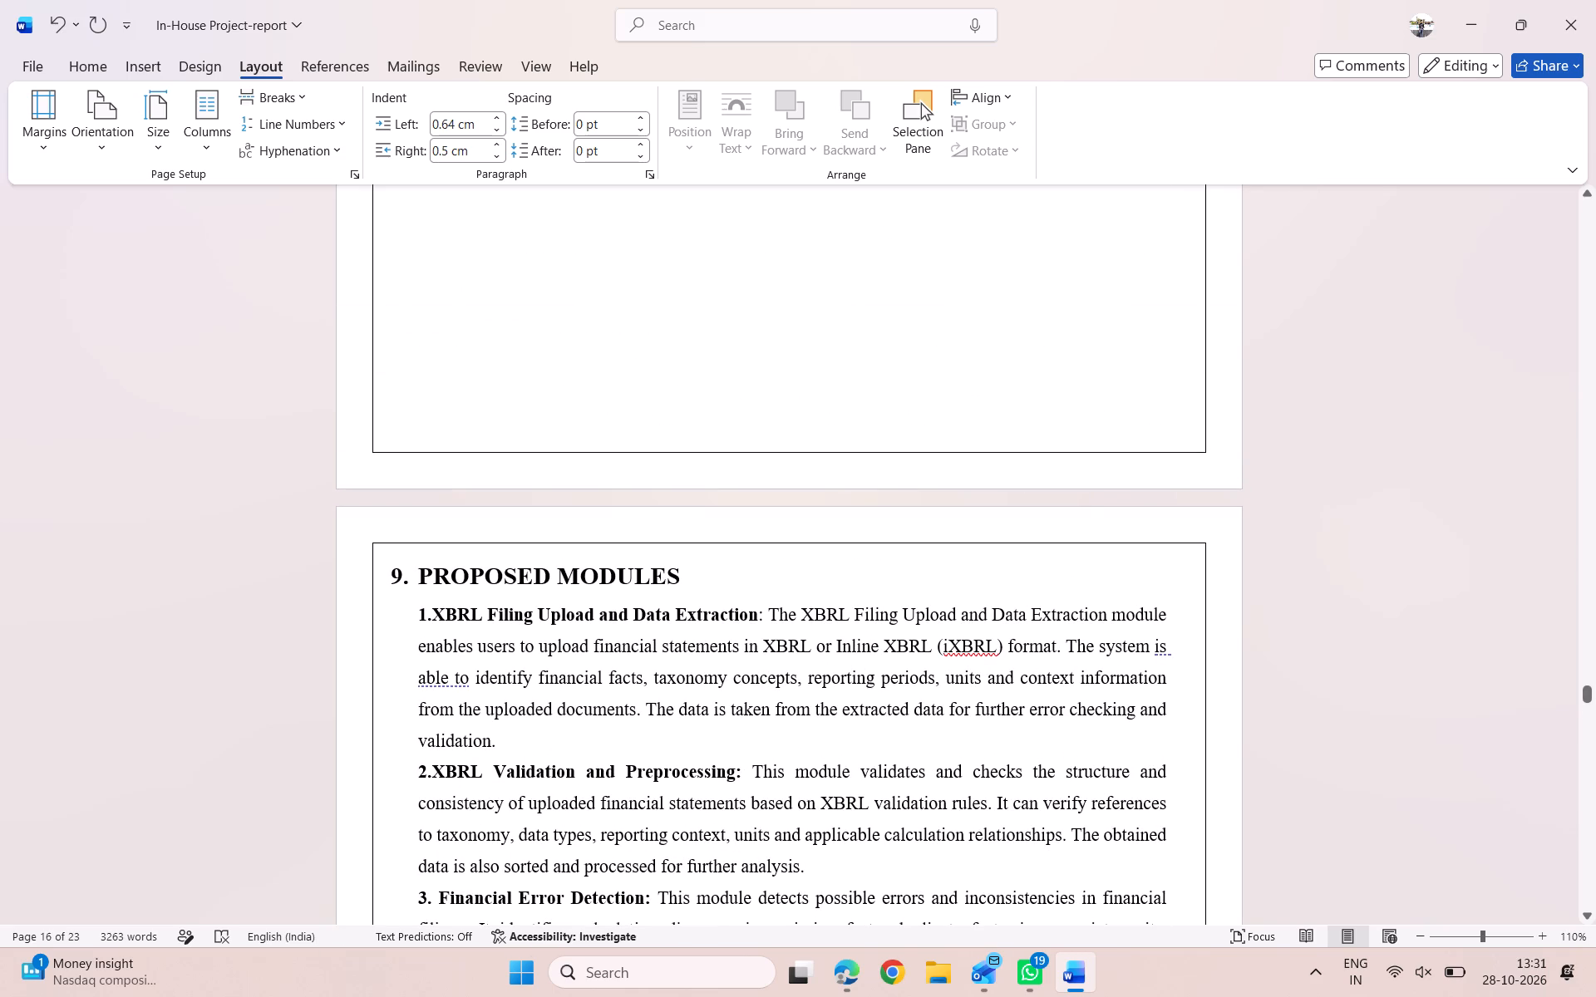
pyautogui.moveTo(695, 578); pyautogui.dragTo(375, 576)
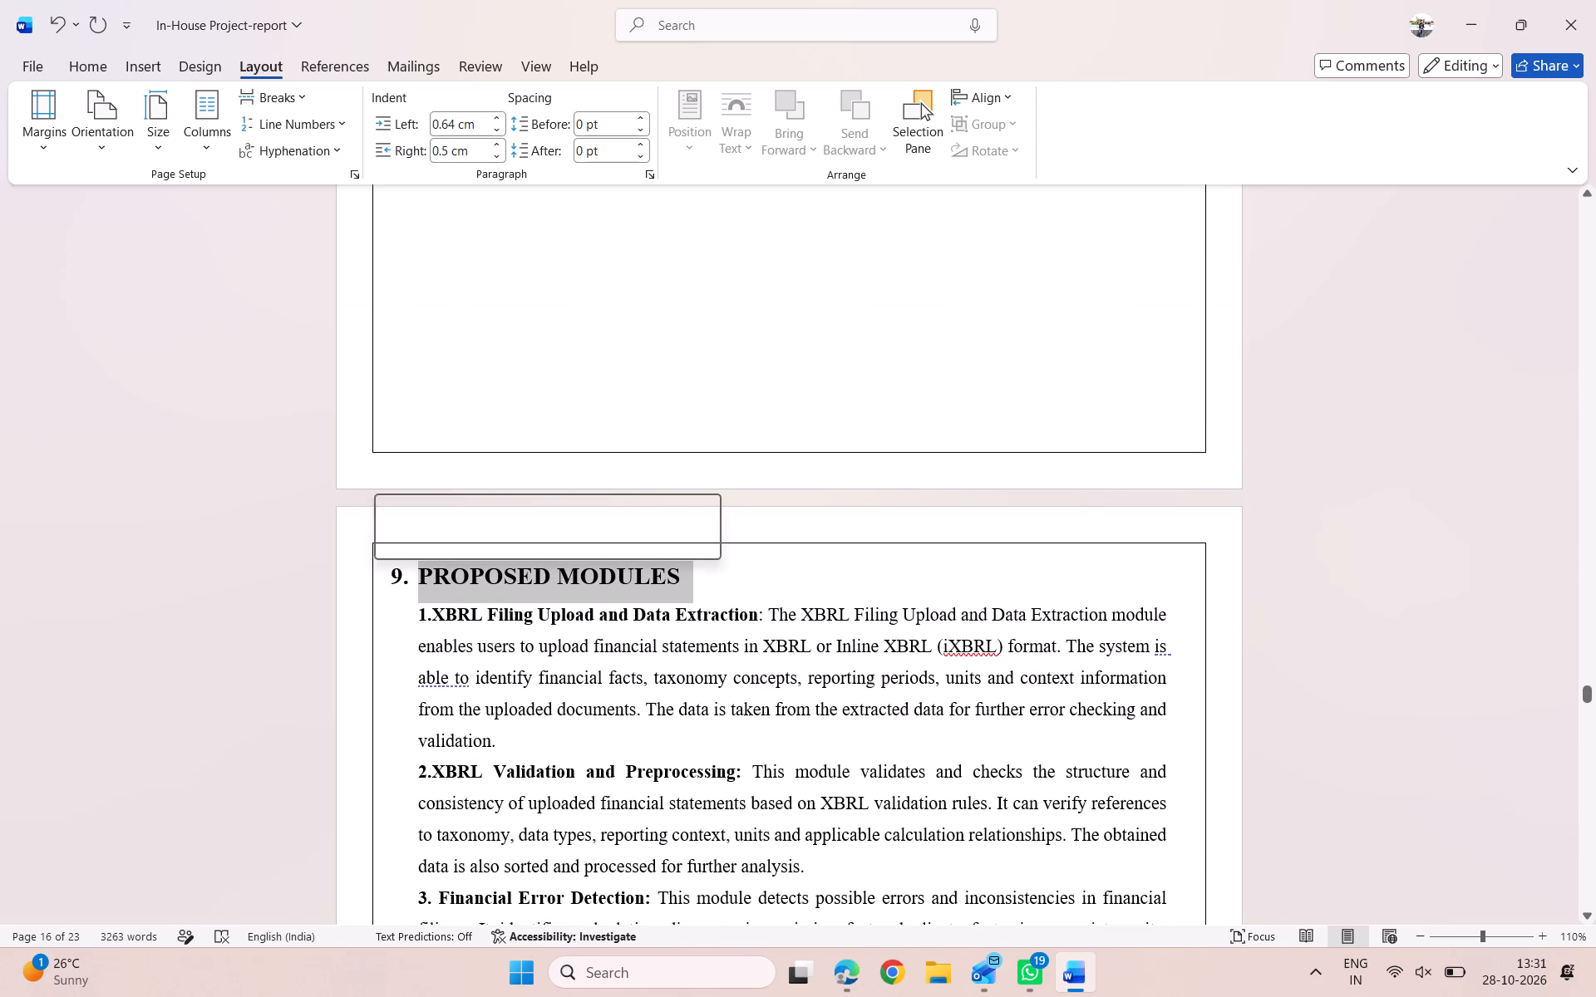
pyautogui.click(89, 72)
pyautogui.click(455, 136)
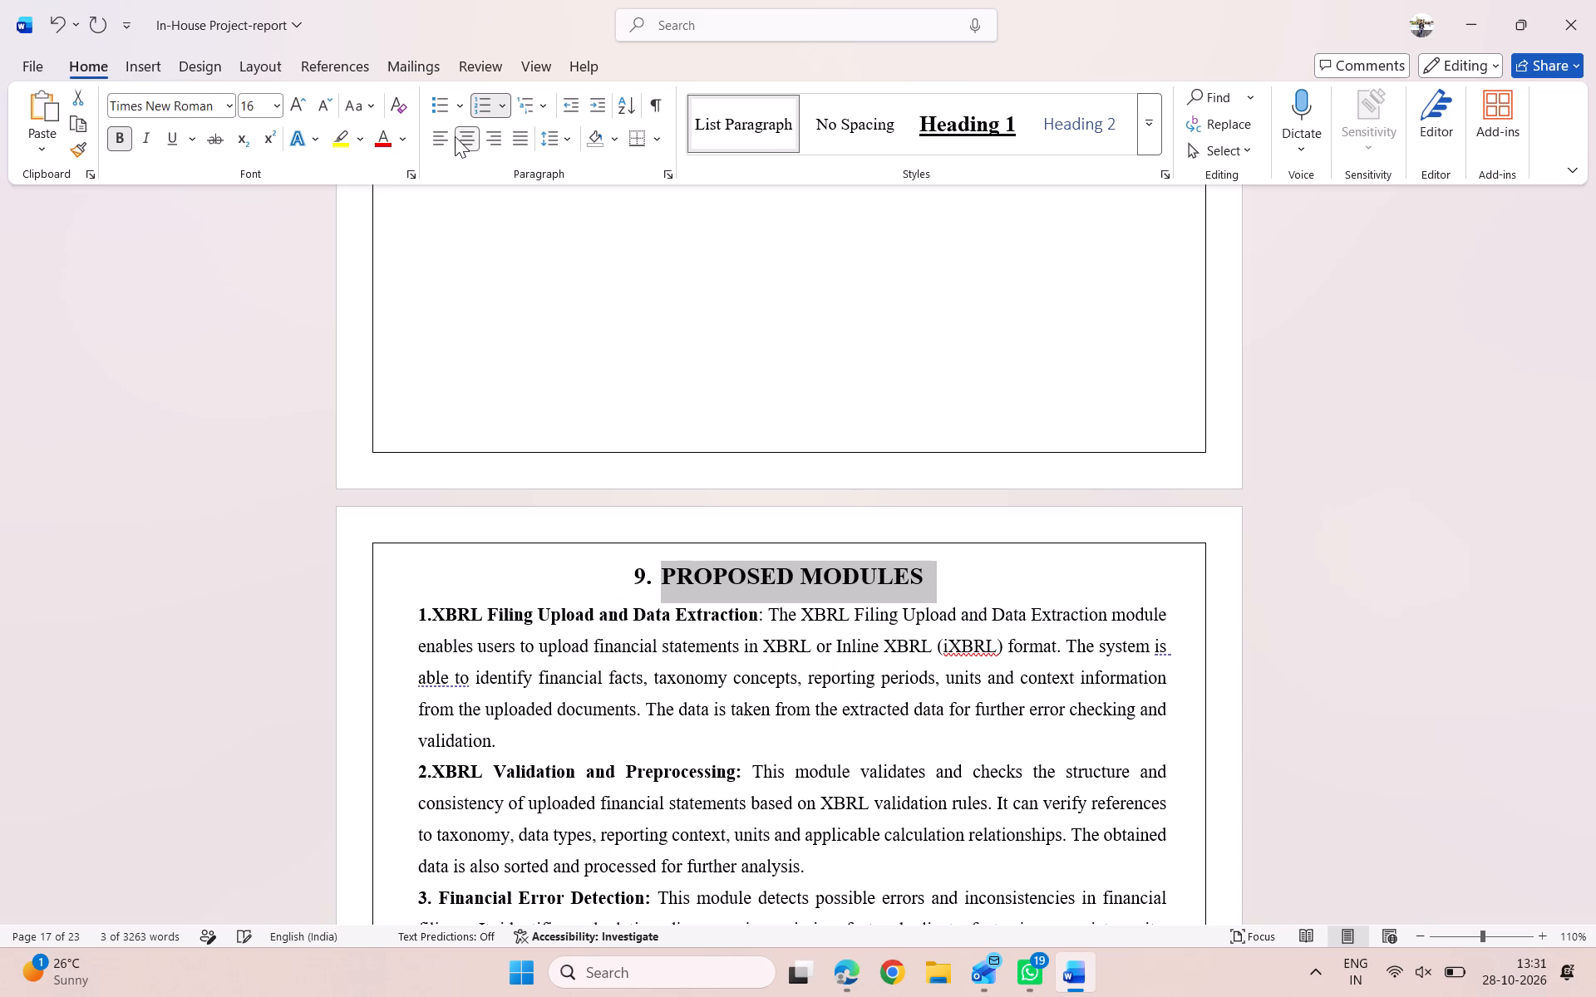
pyautogui.click(636, 668)
# Insert the missing spaces after "Generation:" in module 5 and after "database." in module 4.
pyautogui.scroll(-3, 844, 667)
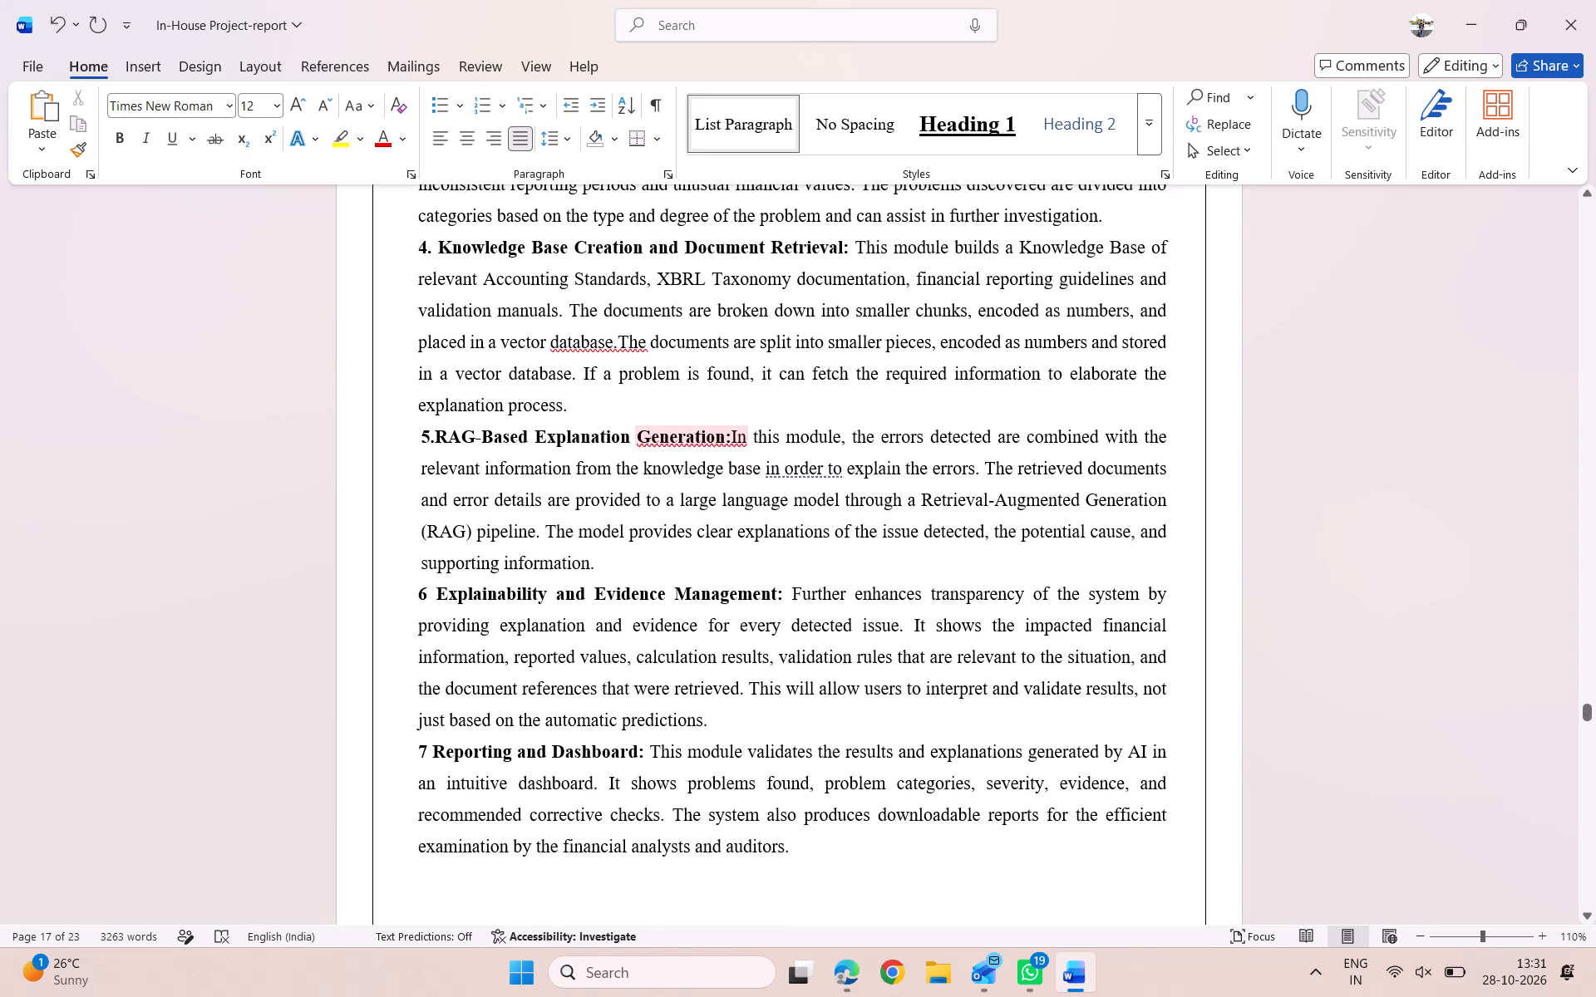
pyautogui.click(727, 436)
pyautogui.press('Right')
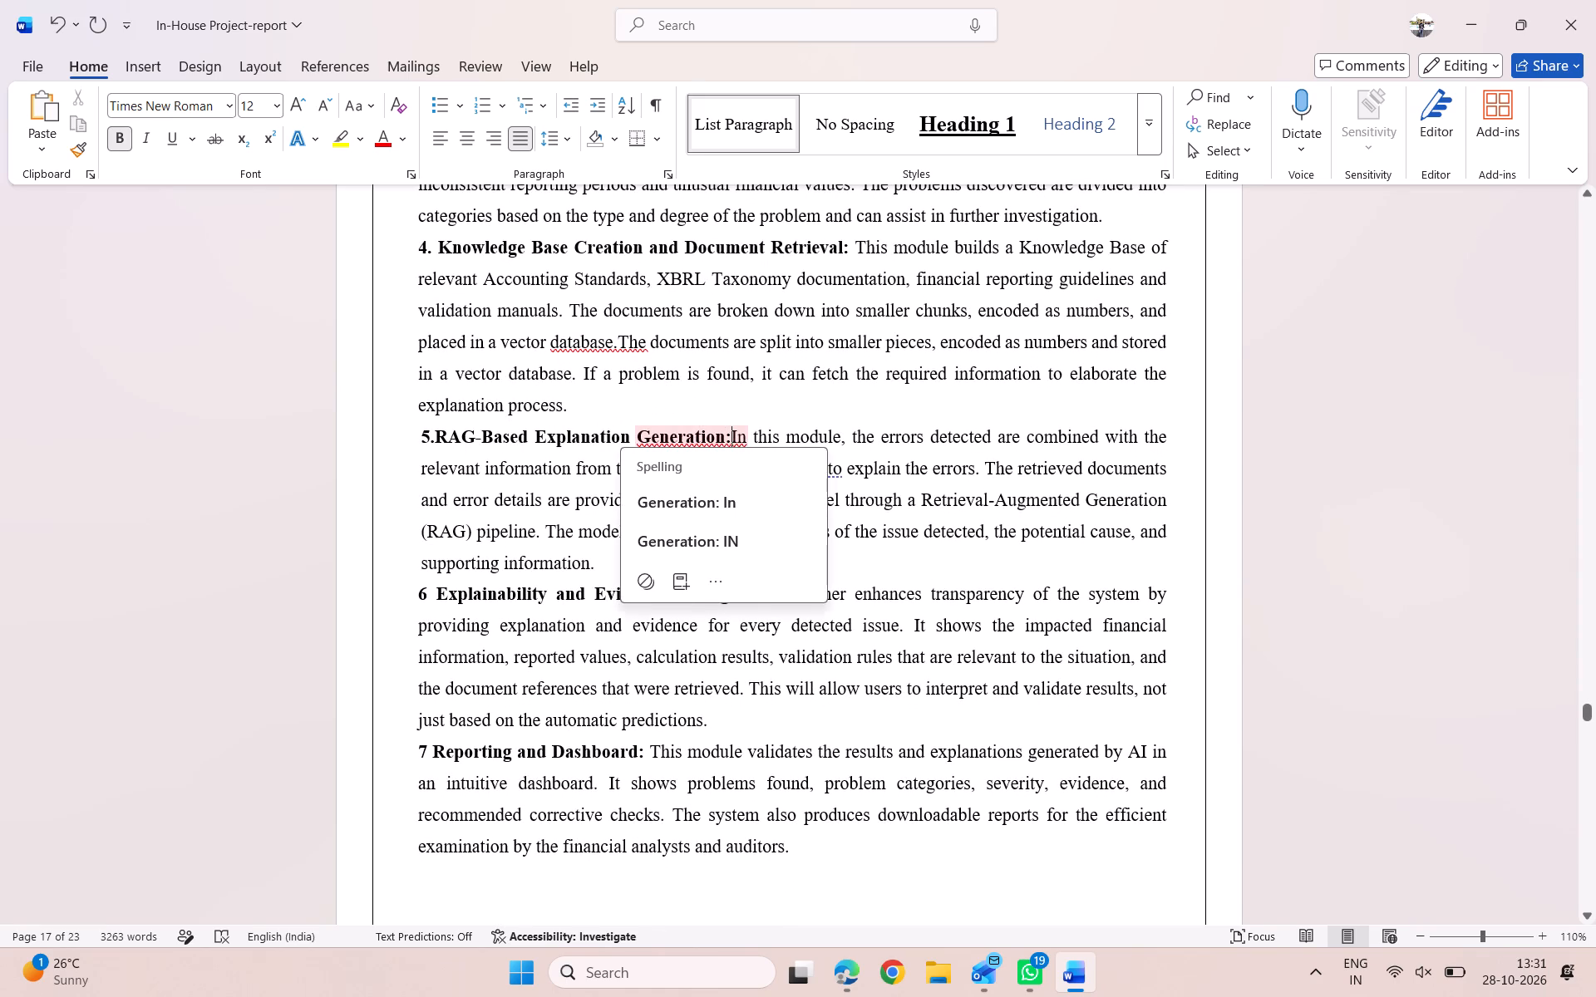
pyautogui.press('space')
pyautogui.click(613, 340)
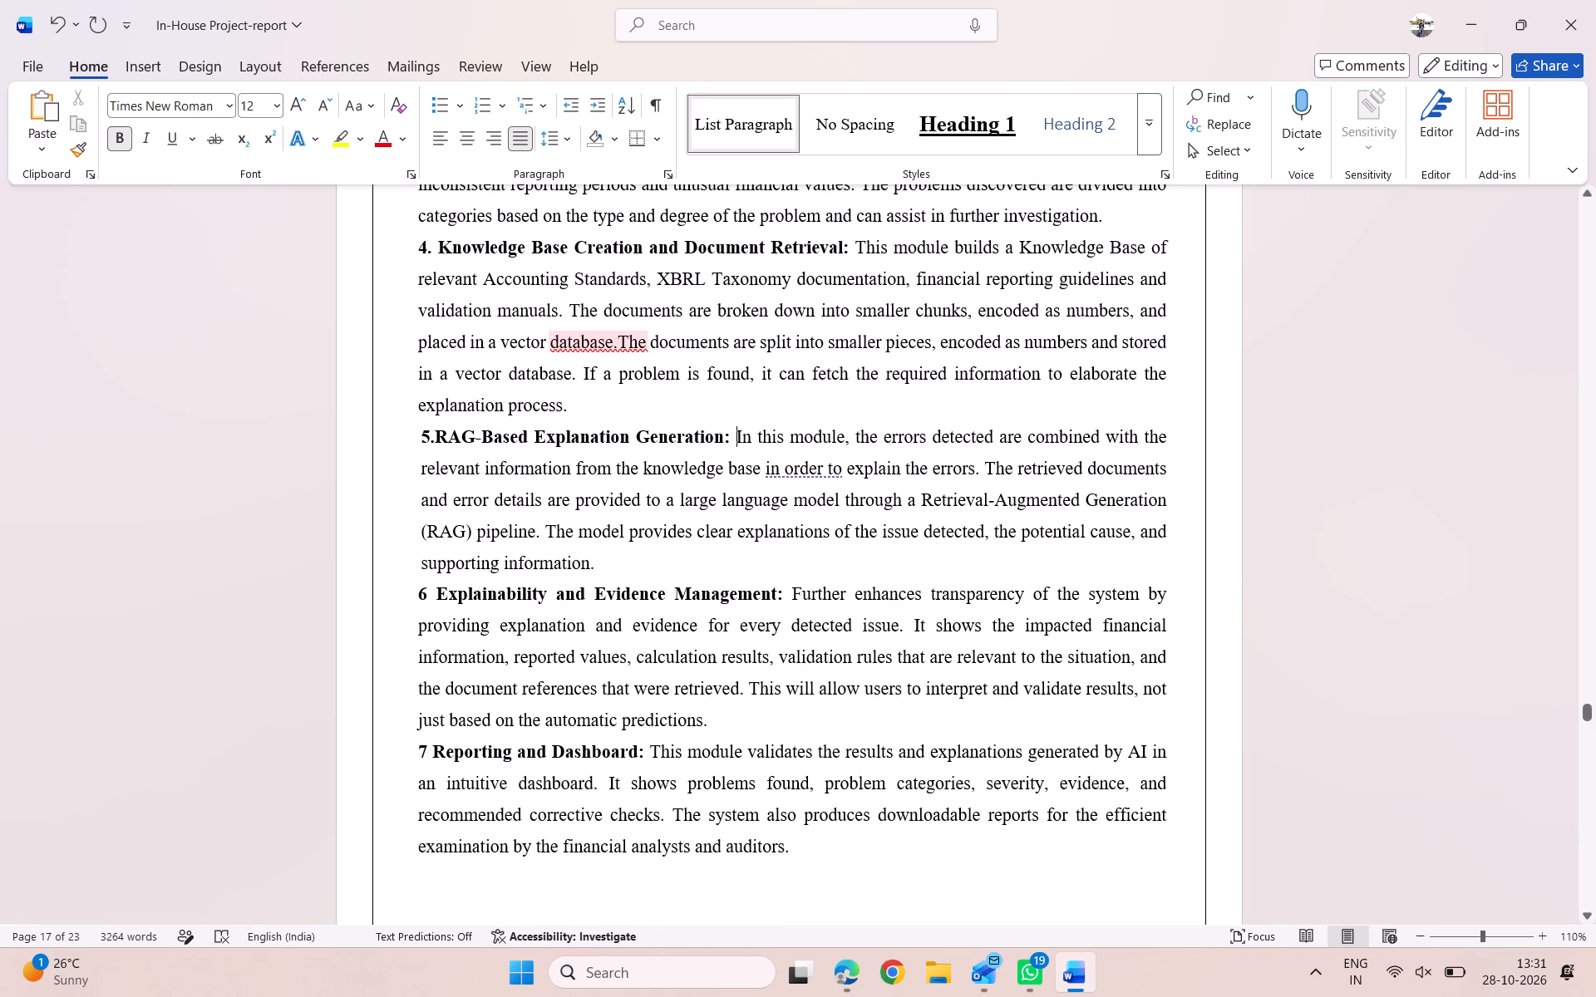
pyautogui.press('Right')
pyautogui.press('space')
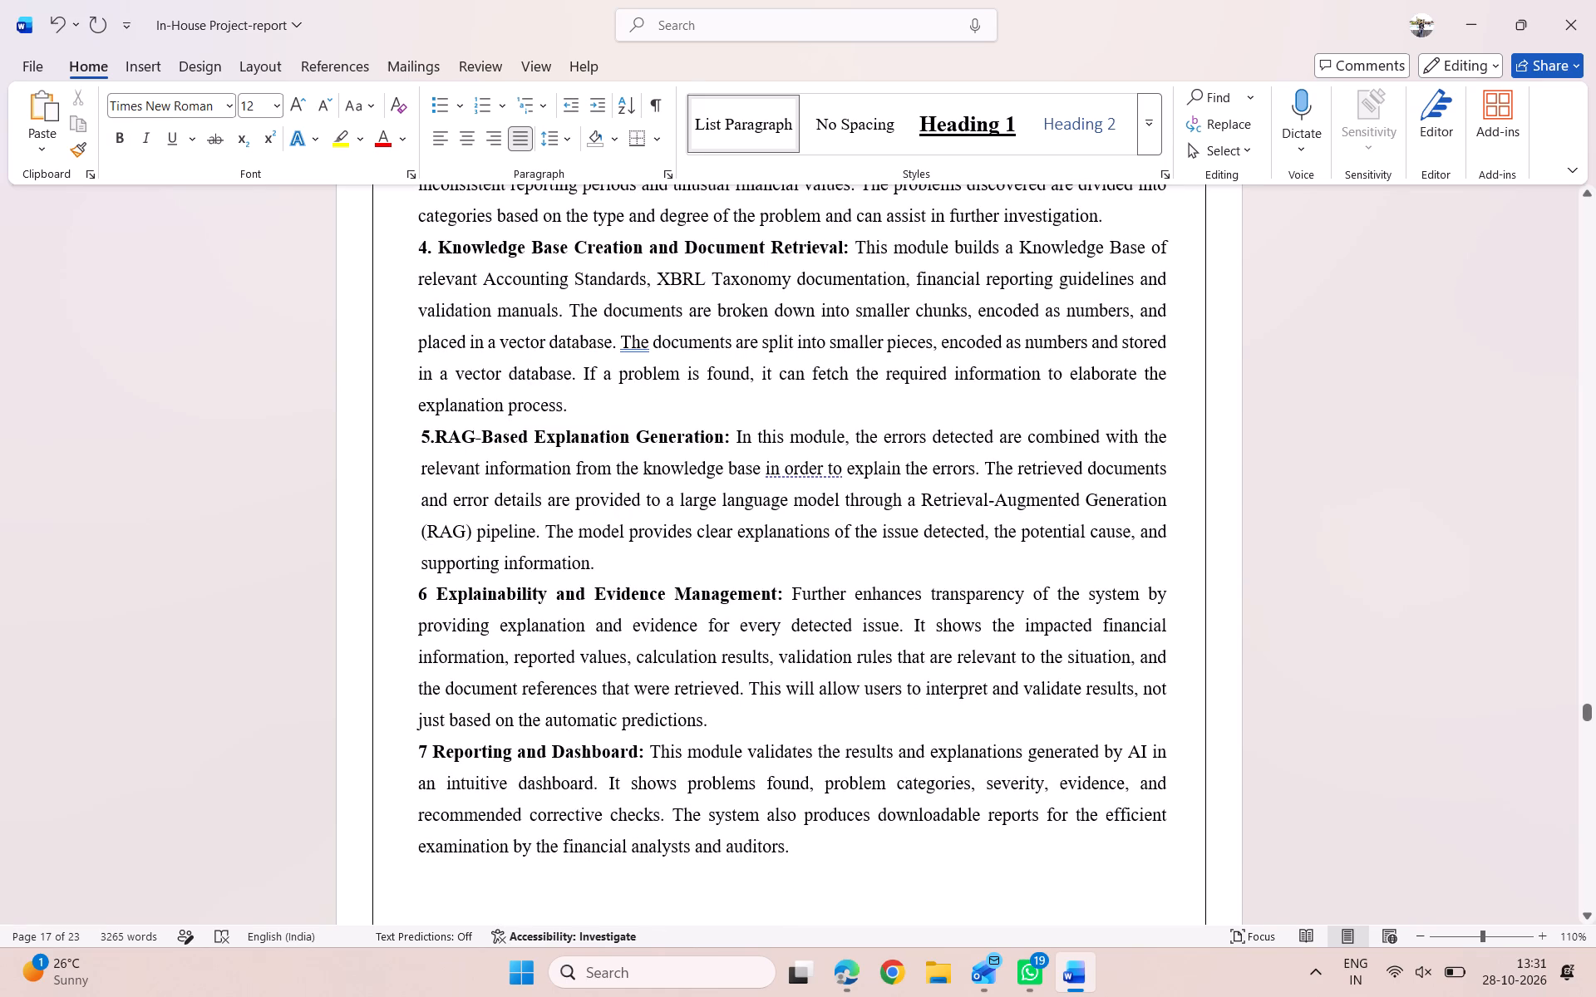
# Look through the report's sections, from Proposed Idea to Conclusion, to check which ones still need content.
pyautogui.scroll(-3, 719, 559)
pyautogui.scroll(1, 719, 559)
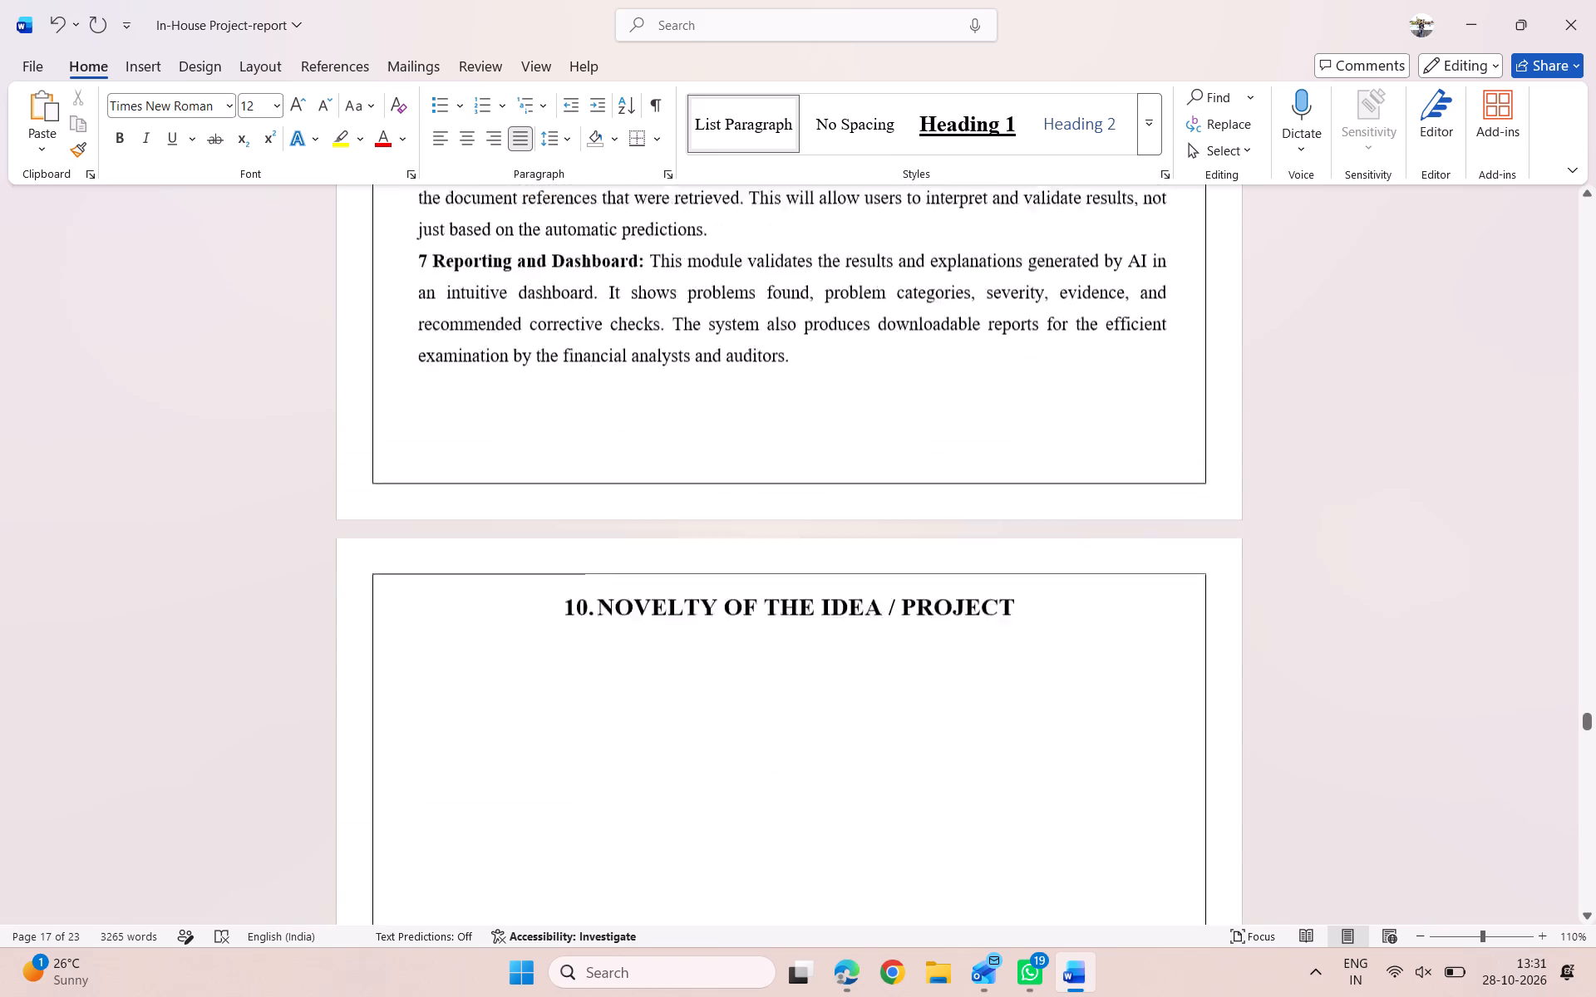
pyautogui.scroll(5, 719, 559)
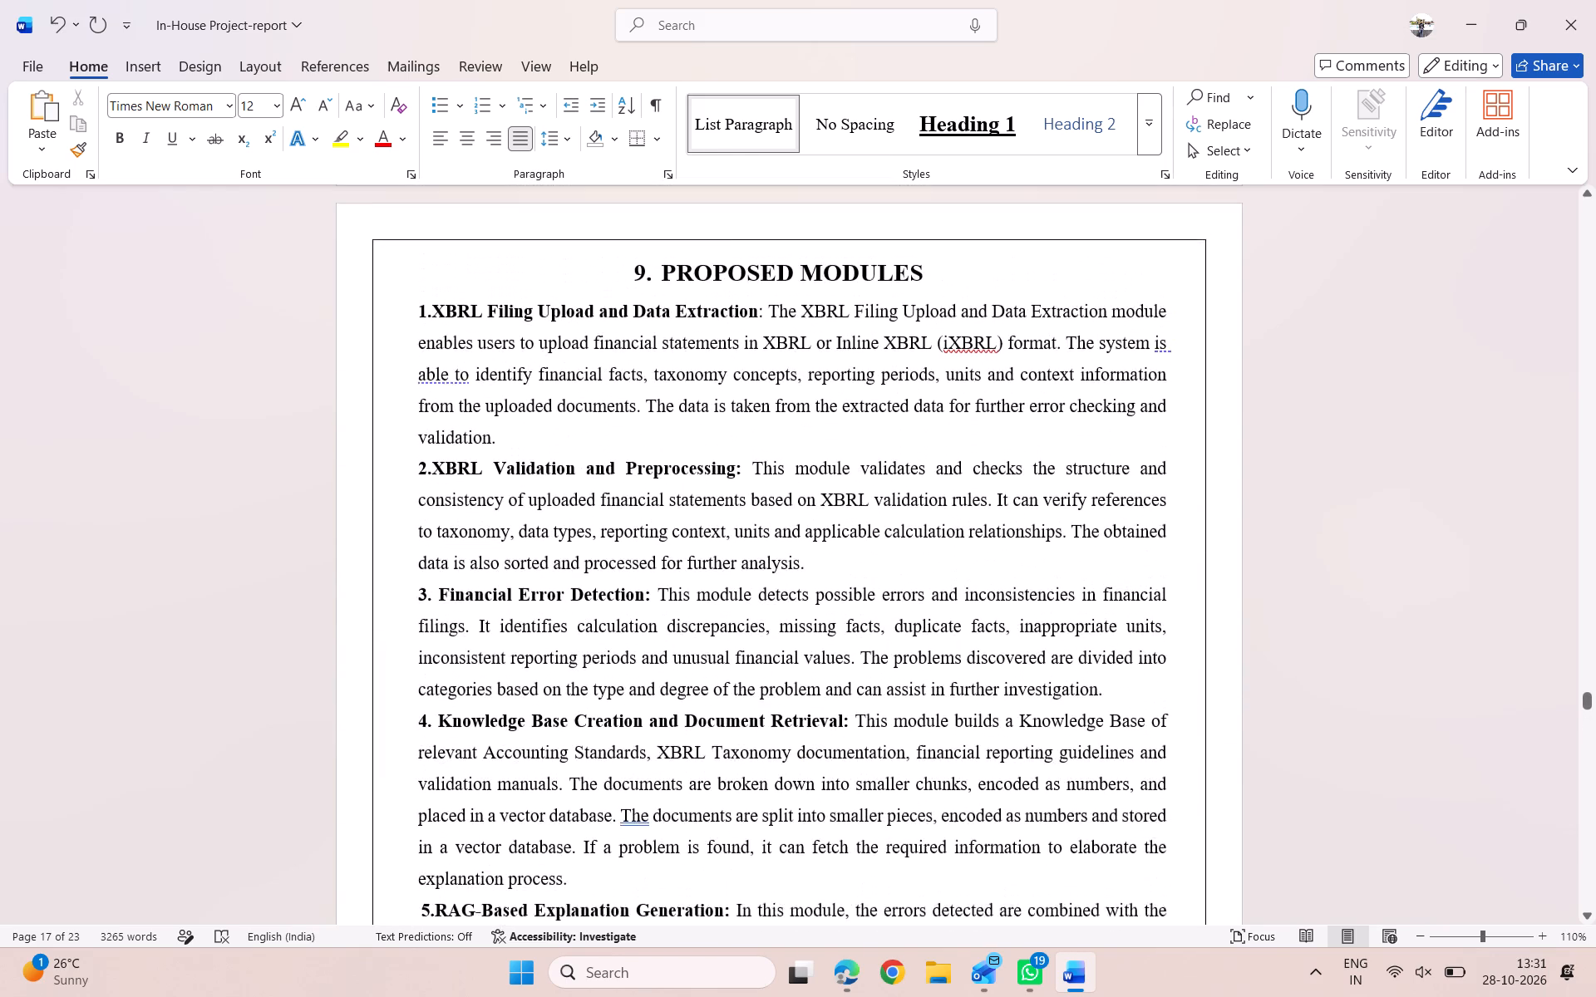
pyautogui.scroll(2, 719, 559)
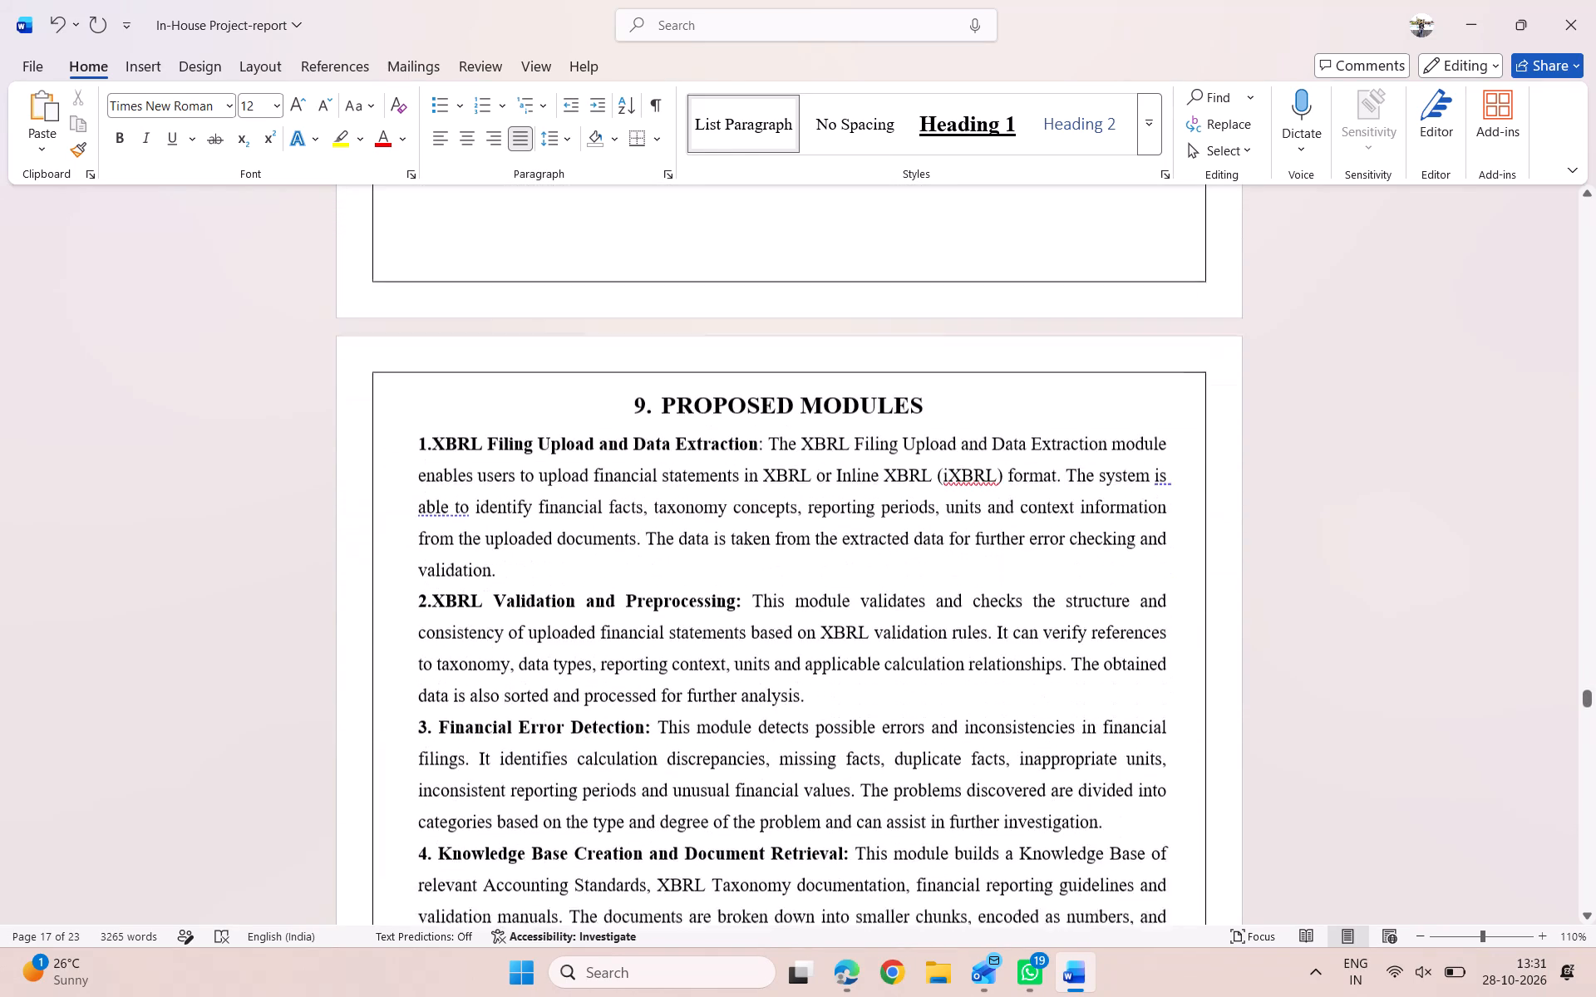
pyautogui.scroll(3, 719, 559)
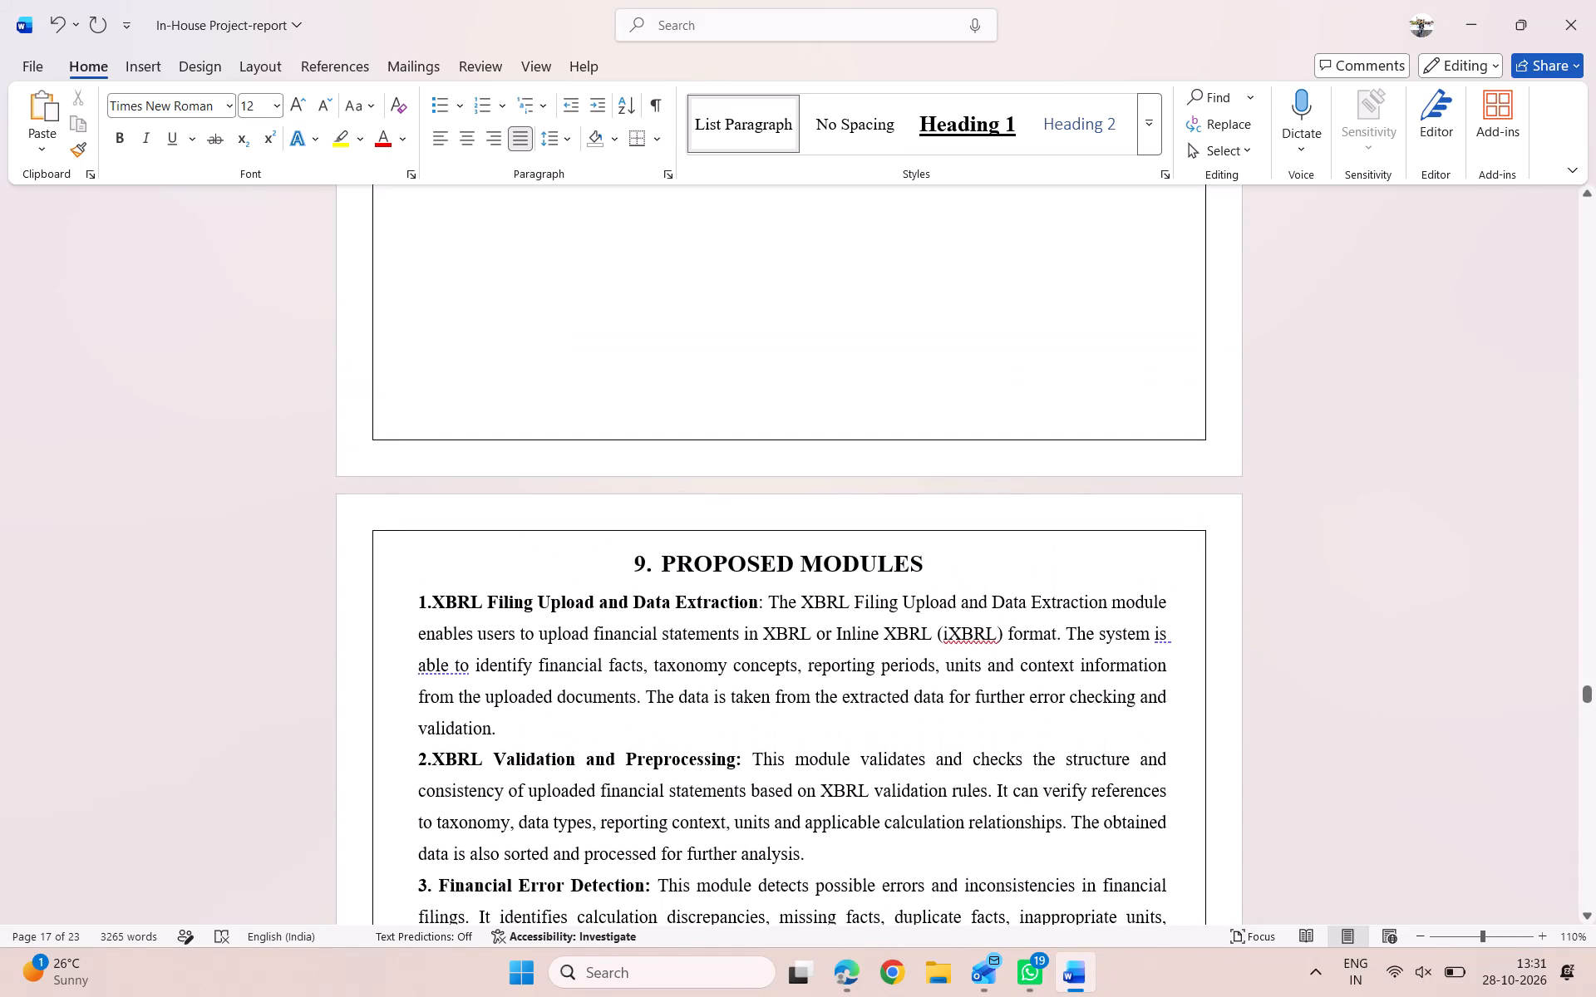
pyautogui.scroll(1, 719, 559)
pyautogui.scroll(8, 605, 361)
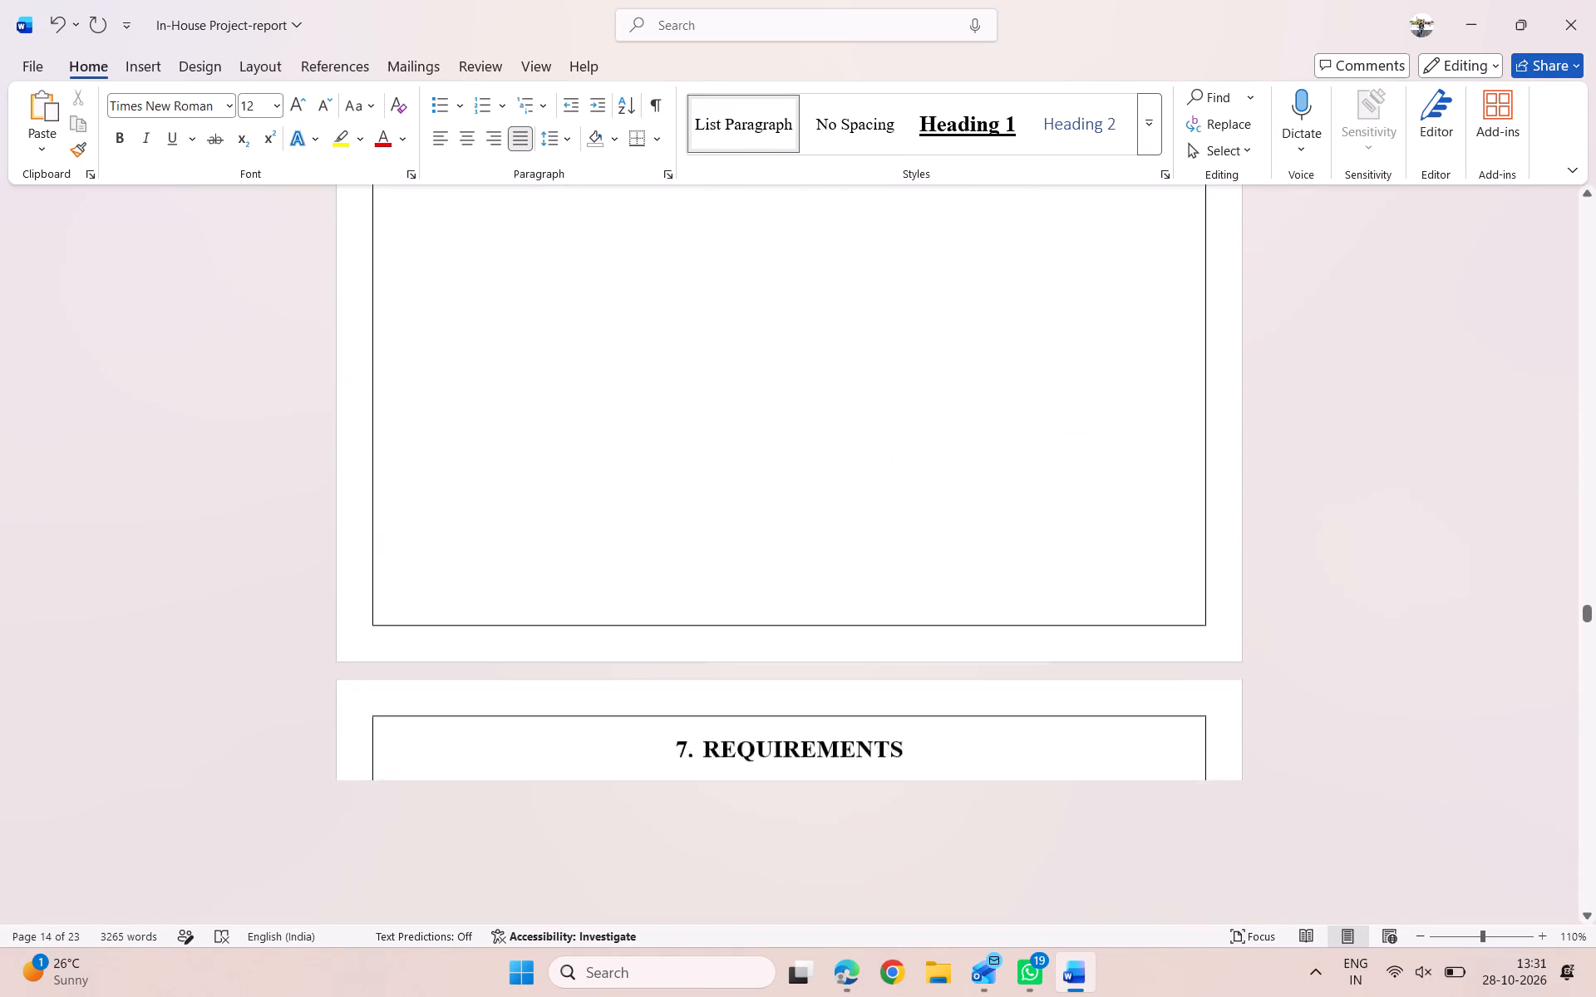
pyautogui.scroll(1, 605, 361)
pyautogui.hscroll(-1, 605, 361)
pyautogui.hscroll(1, 605, 361)
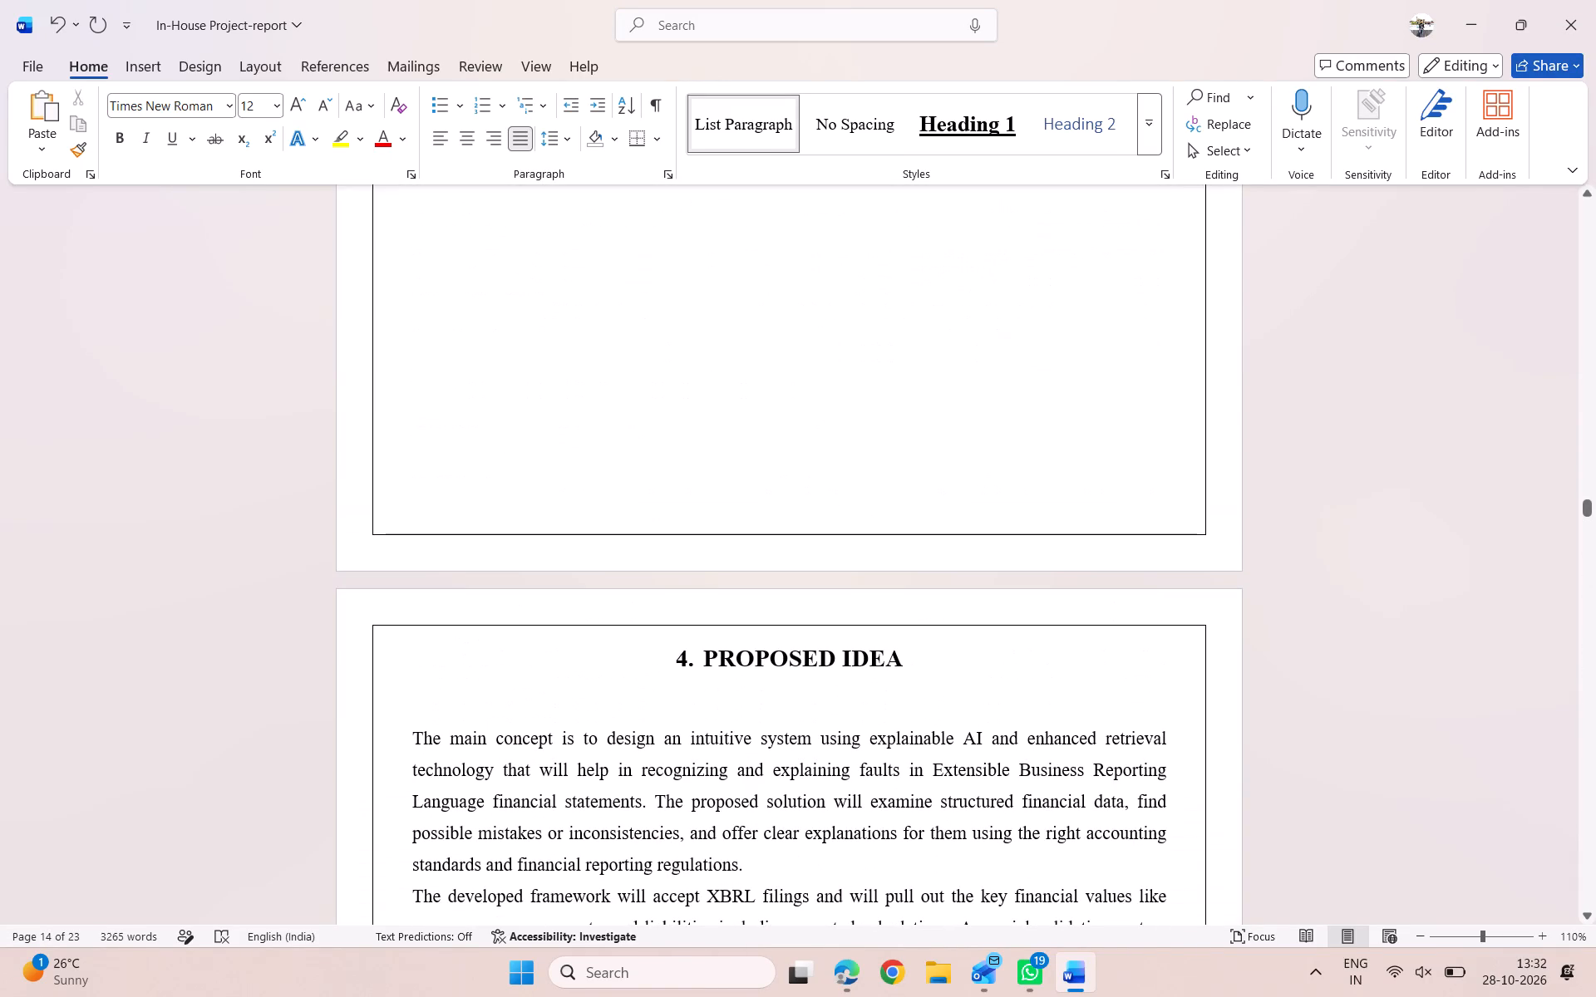
pyautogui.scroll(-4, 605, 361)
pyautogui.scroll(5, 605, 361)
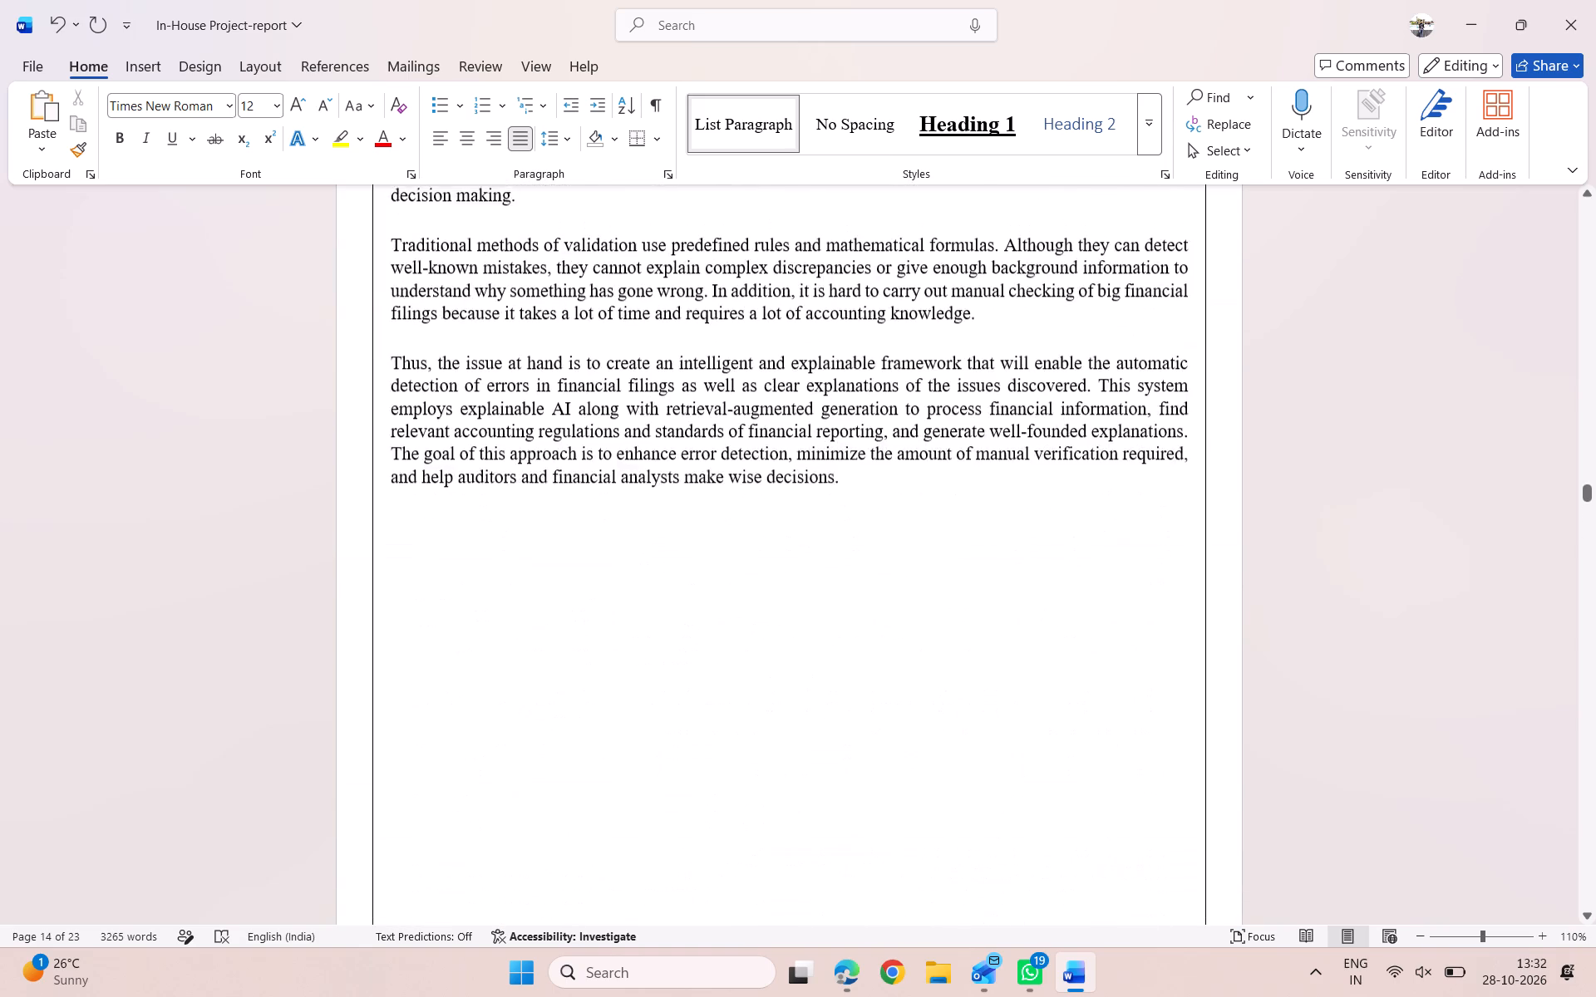
pyautogui.scroll(2, 605, 361)
pyautogui.scroll(-10, 605, 361)
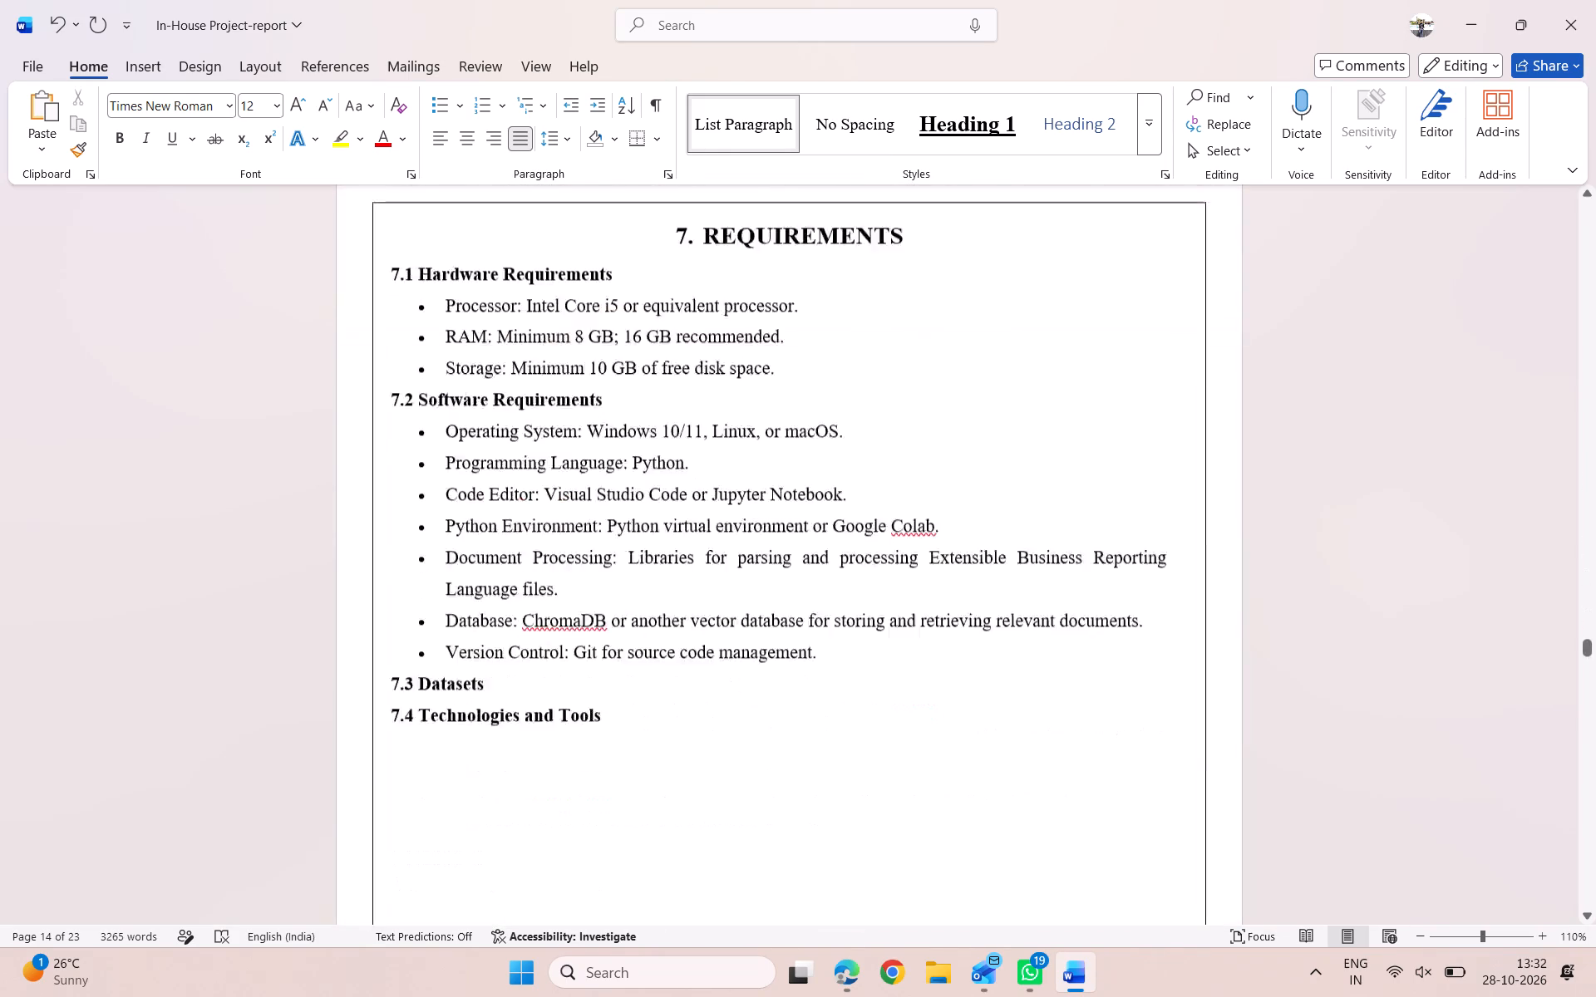
pyautogui.scroll(-4, 605, 361)
pyautogui.scroll(1, 605, 361)
pyautogui.scroll(-1, 605, 361)
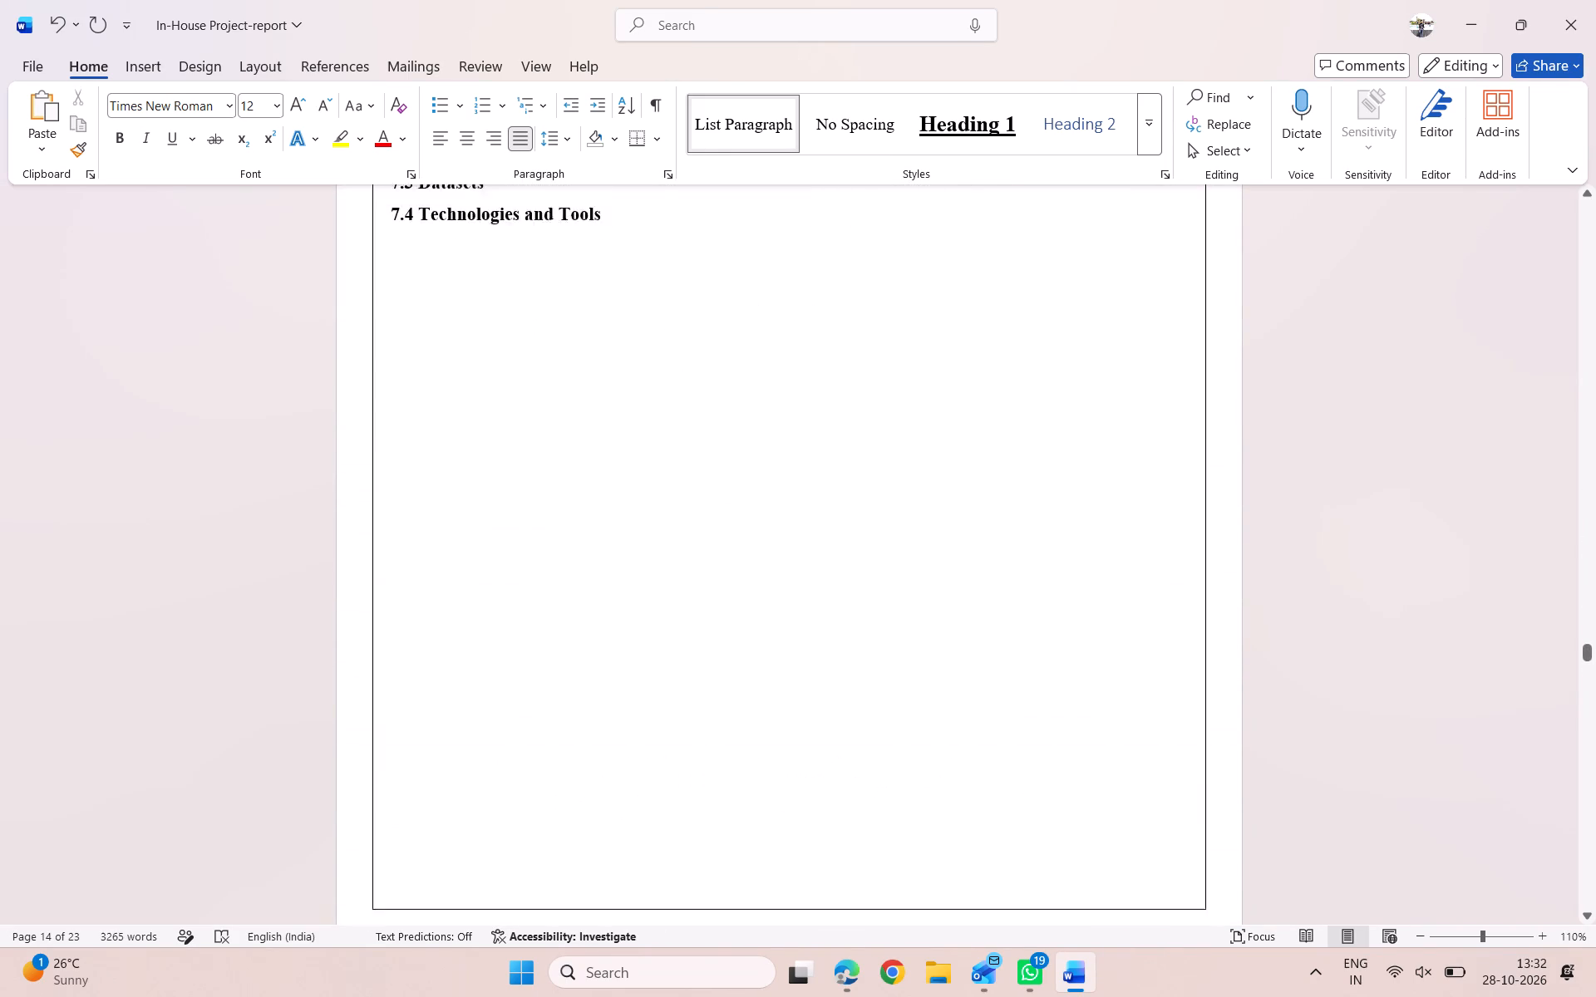
pyautogui.scroll(-3, 605, 361)
pyautogui.scroll(2, 605, 361)
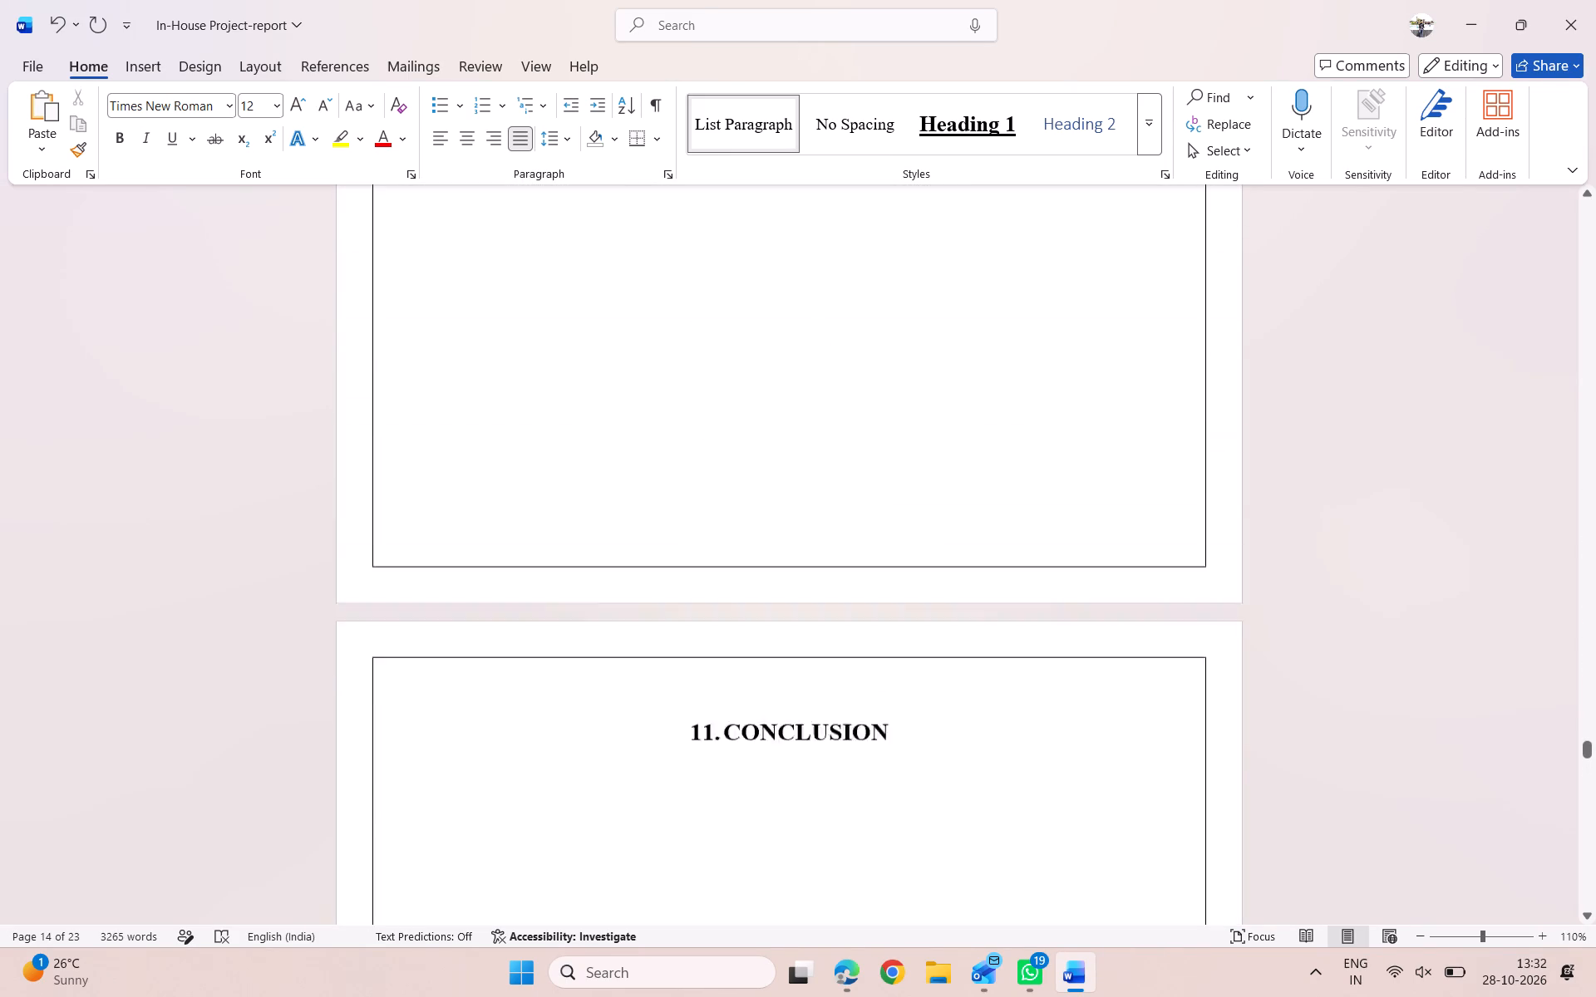
pyautogui.scroll(5, 605, 361)
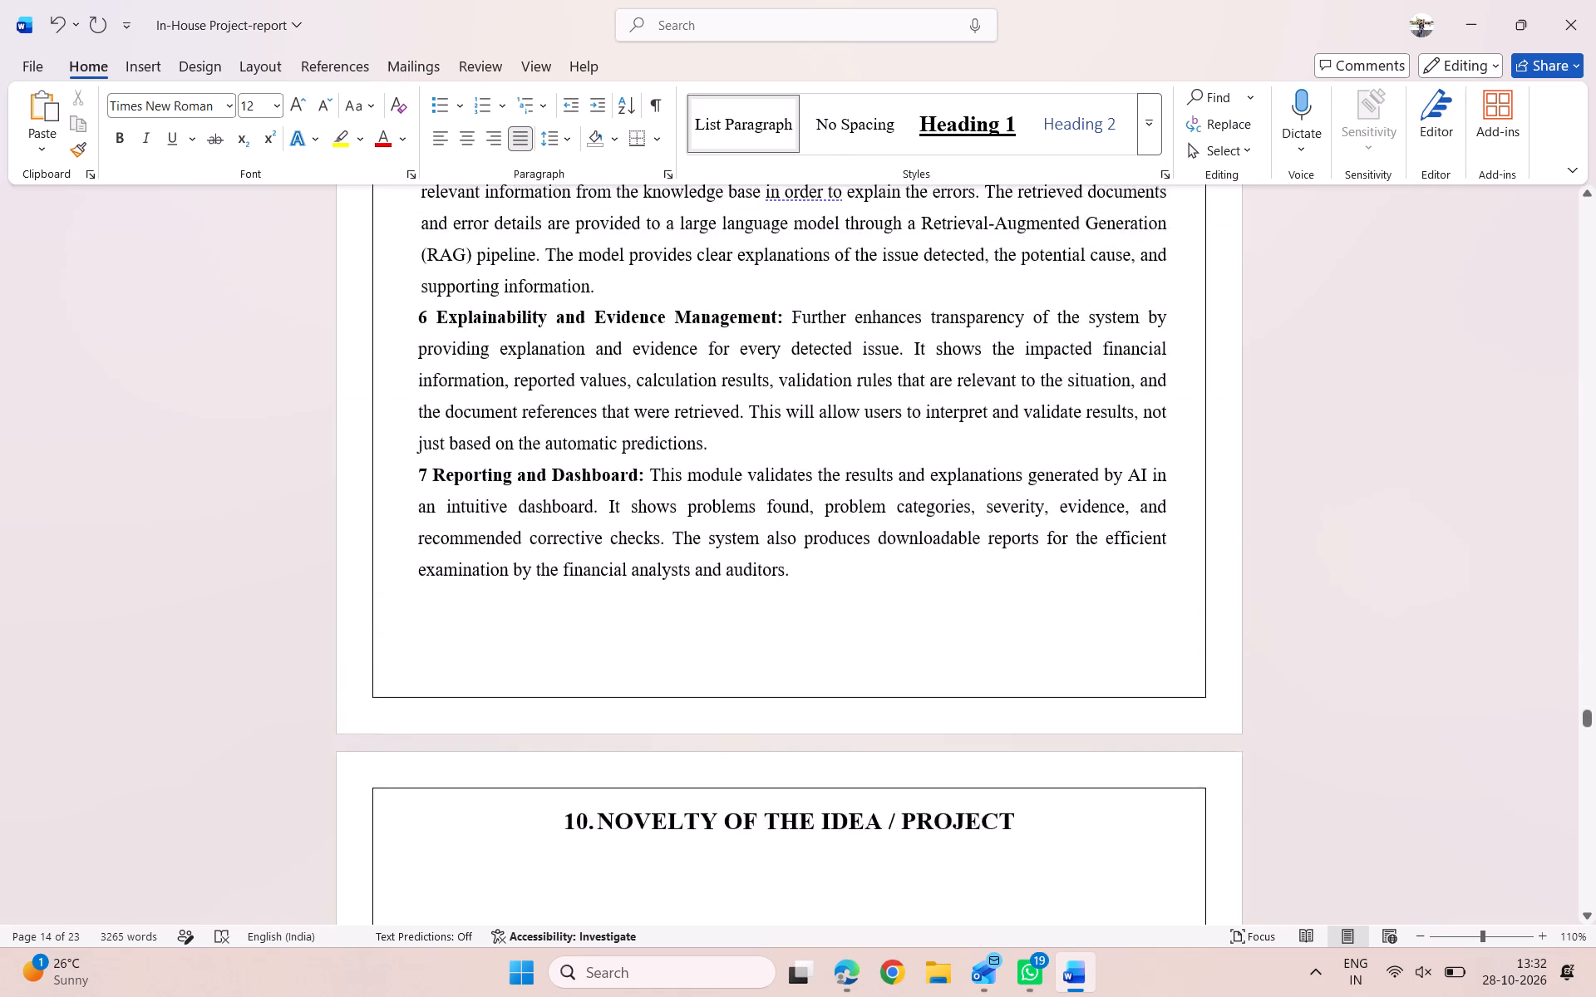
pyautogui.scroll(5, 605, 361)
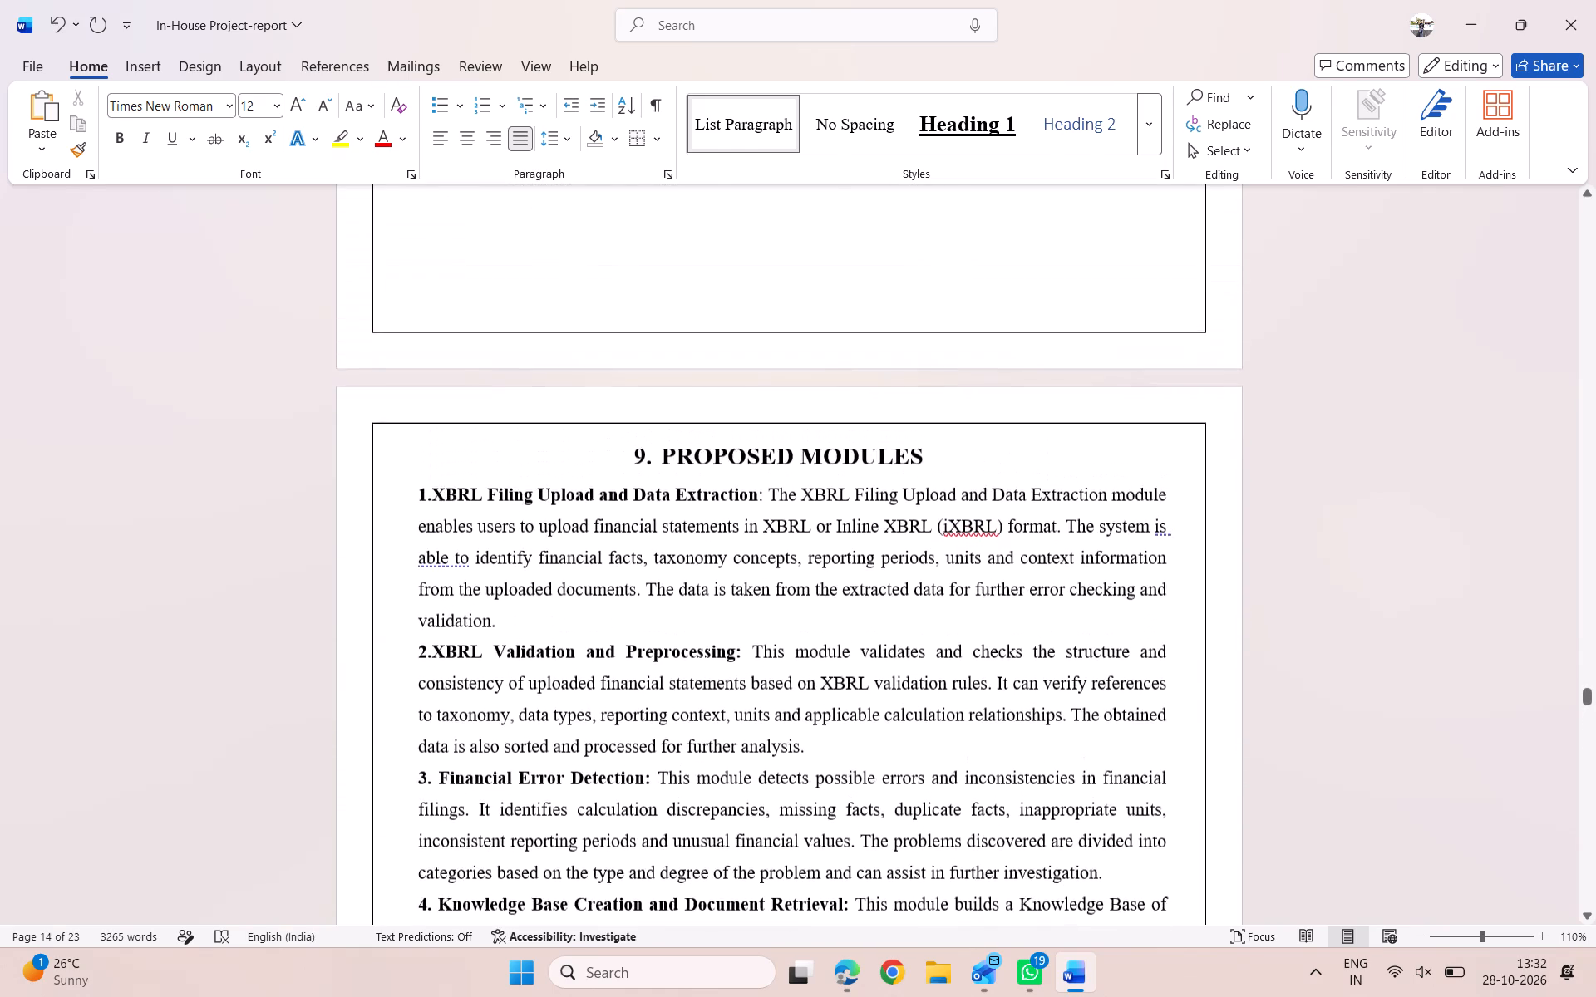
pyautogui.scroll(4, 605, 361)
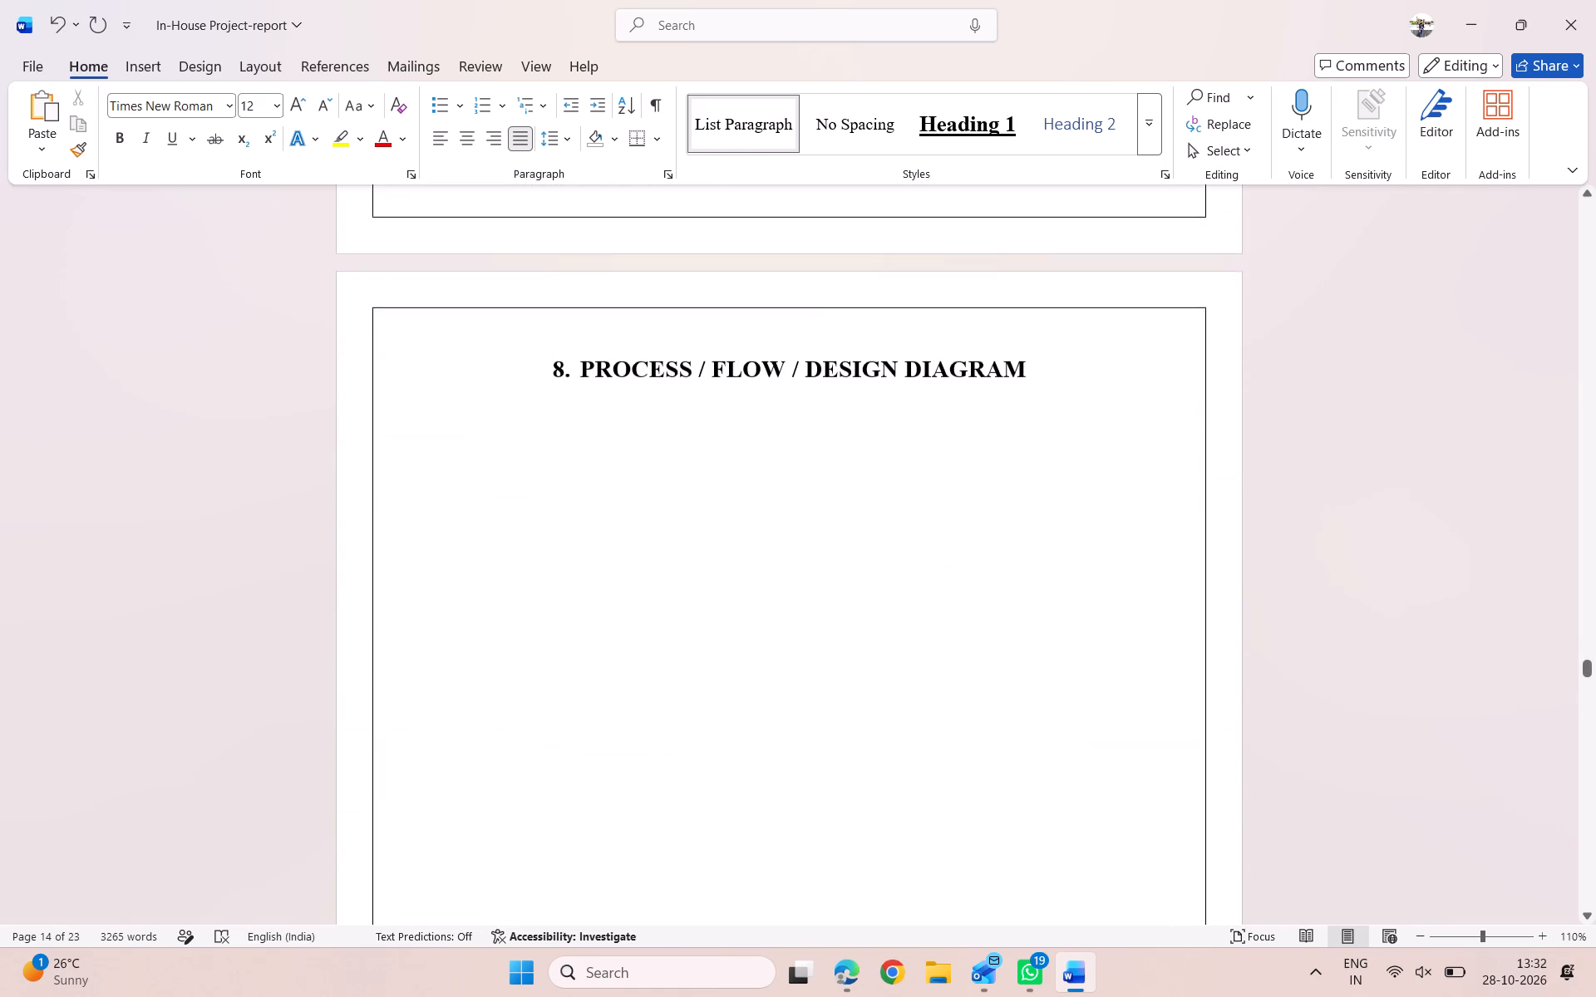
pyautogui.scroll(1, 605, 361)
pyautogui.moveTo(1031, 380); pyautogui.dragTo(653, 374)
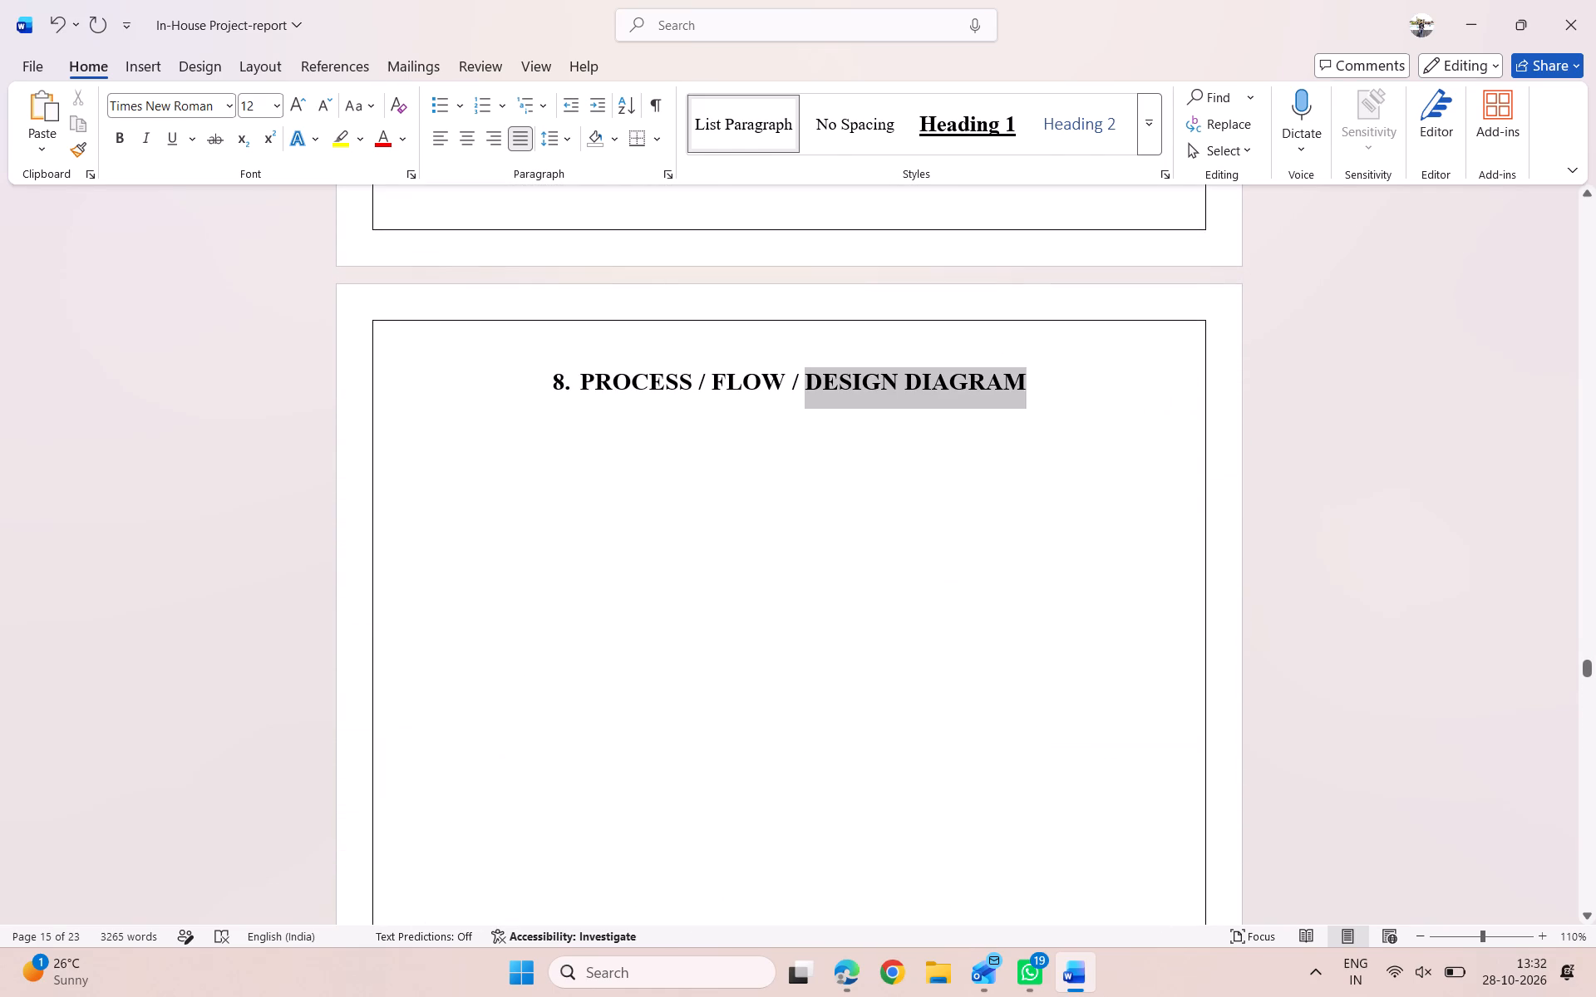
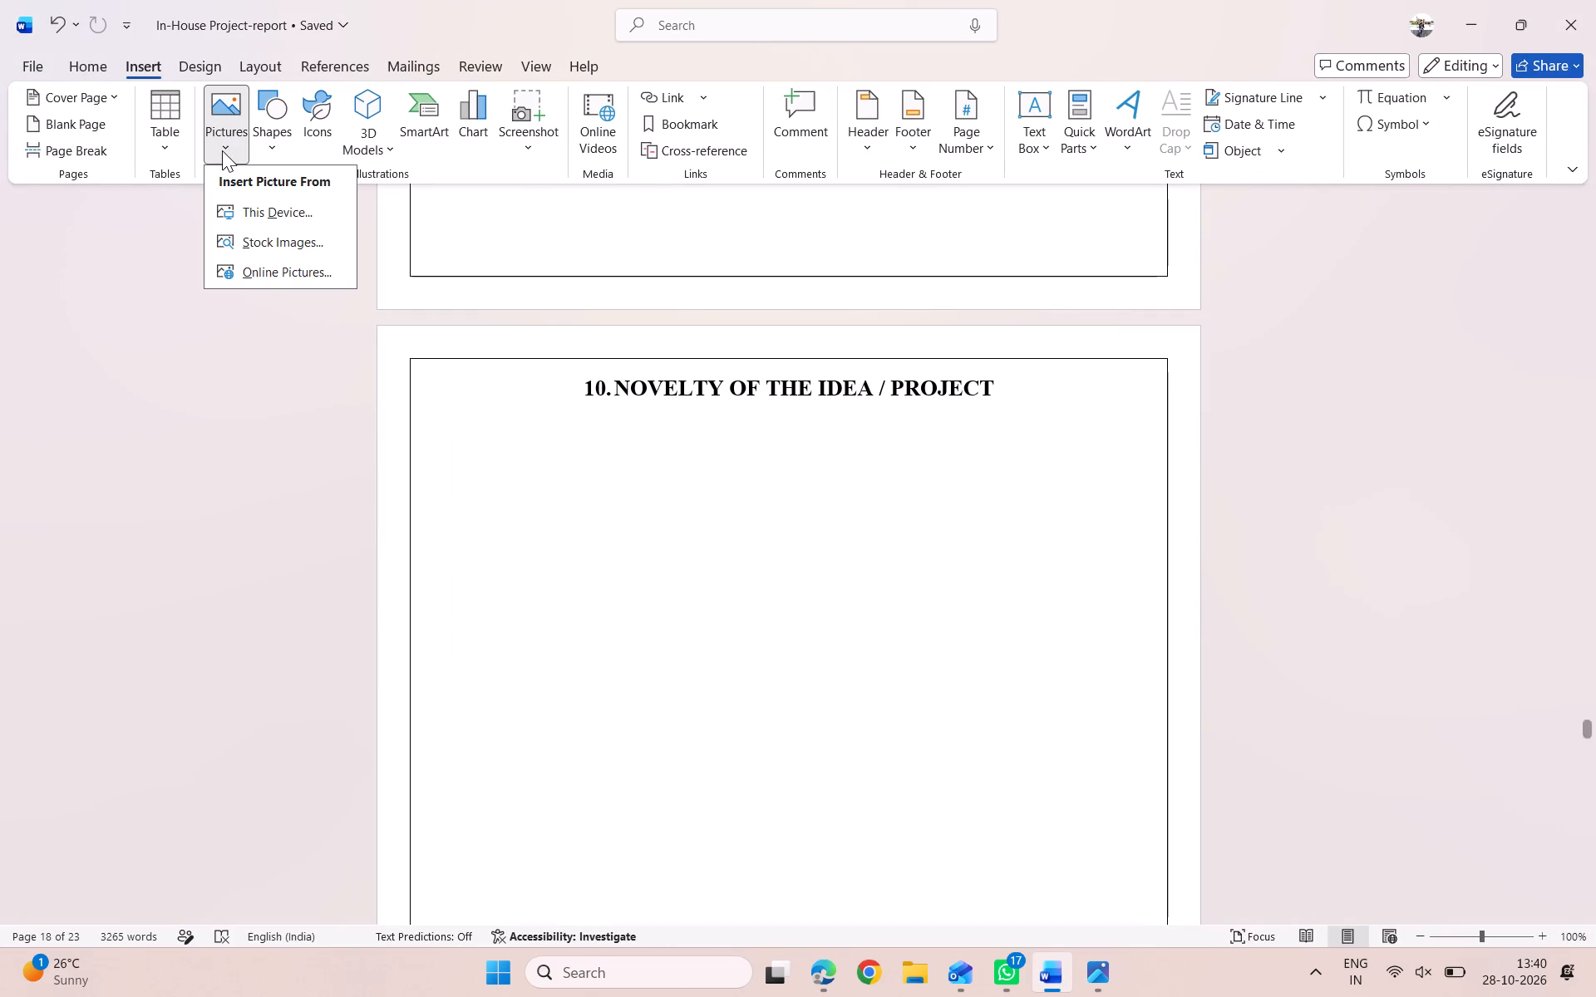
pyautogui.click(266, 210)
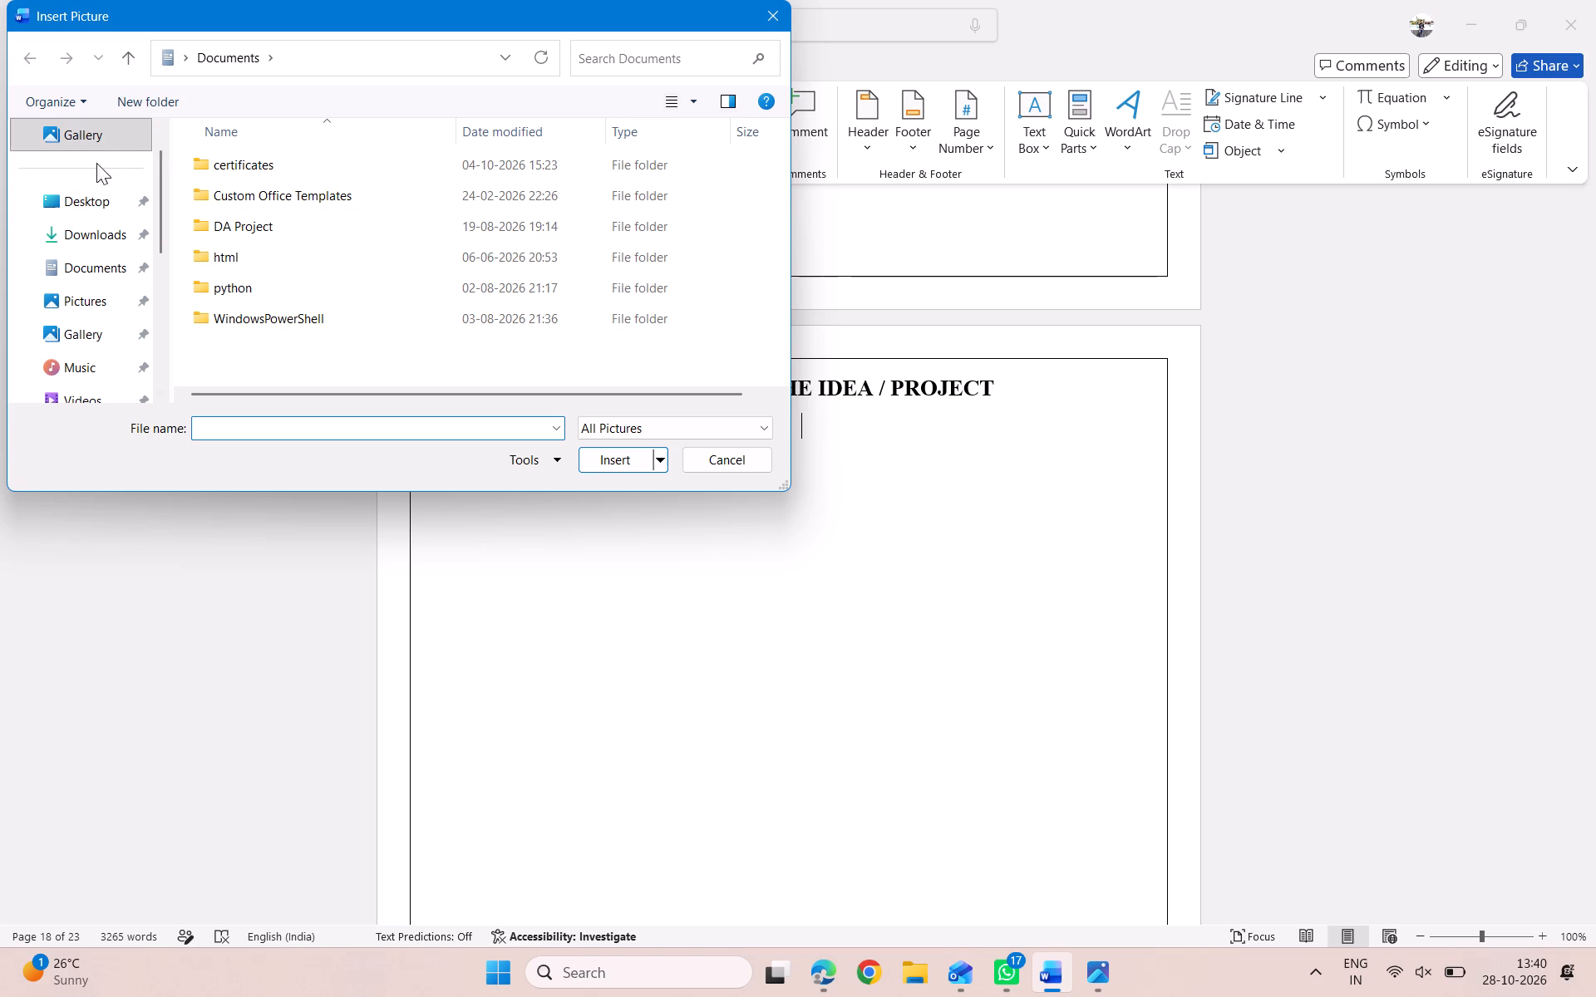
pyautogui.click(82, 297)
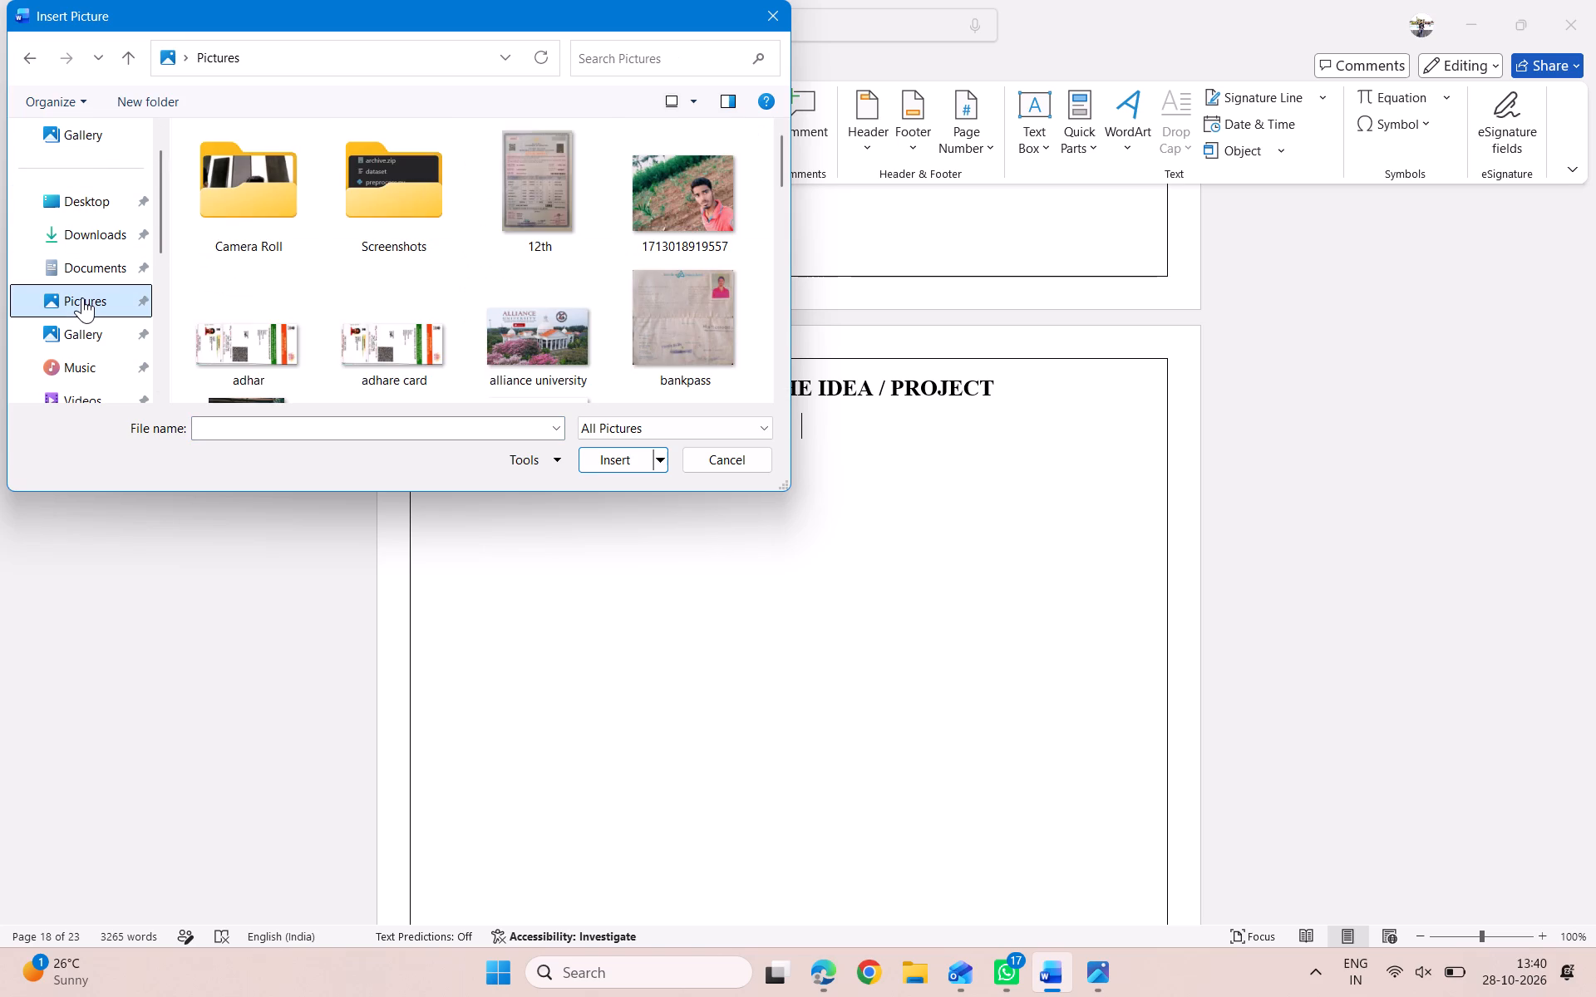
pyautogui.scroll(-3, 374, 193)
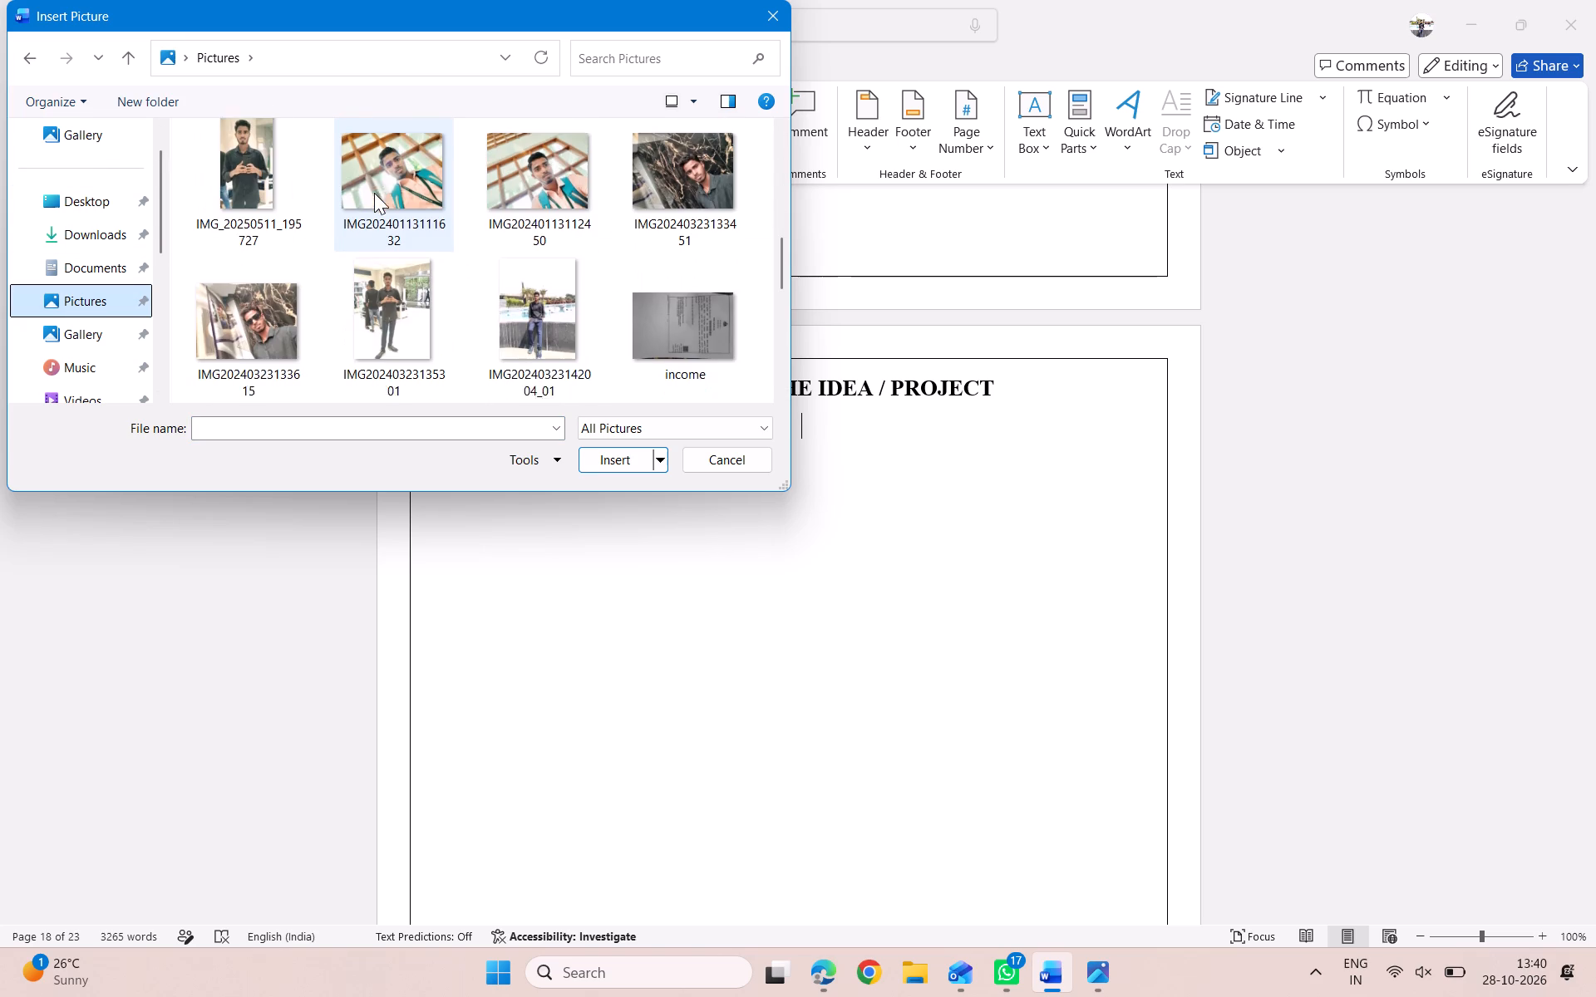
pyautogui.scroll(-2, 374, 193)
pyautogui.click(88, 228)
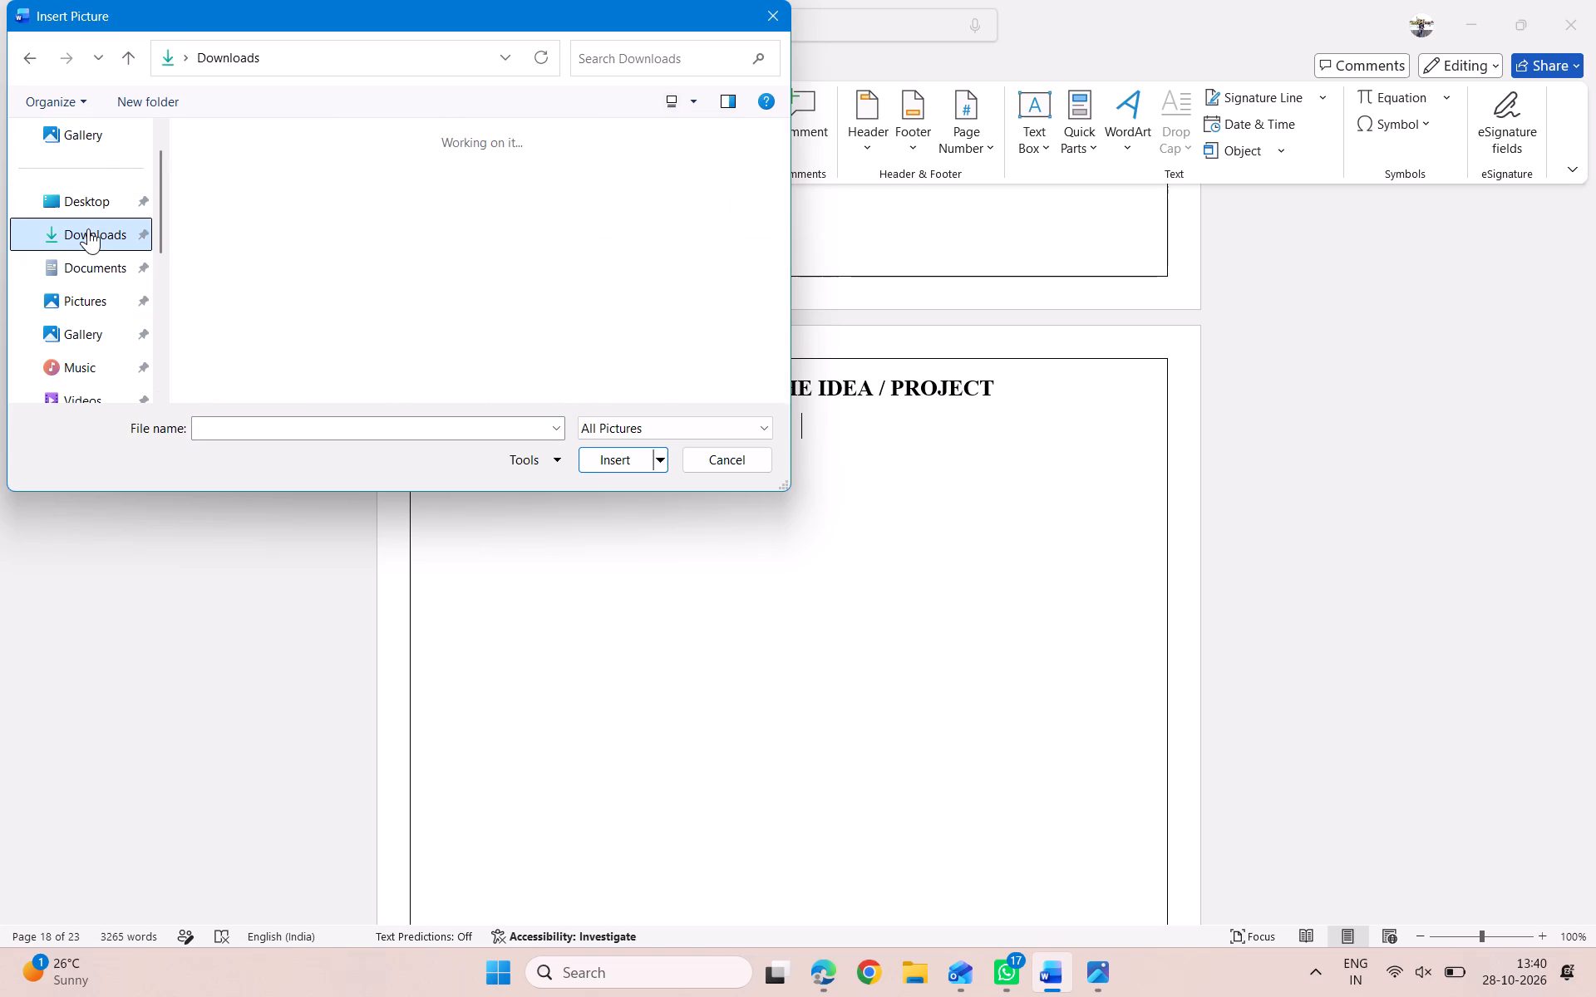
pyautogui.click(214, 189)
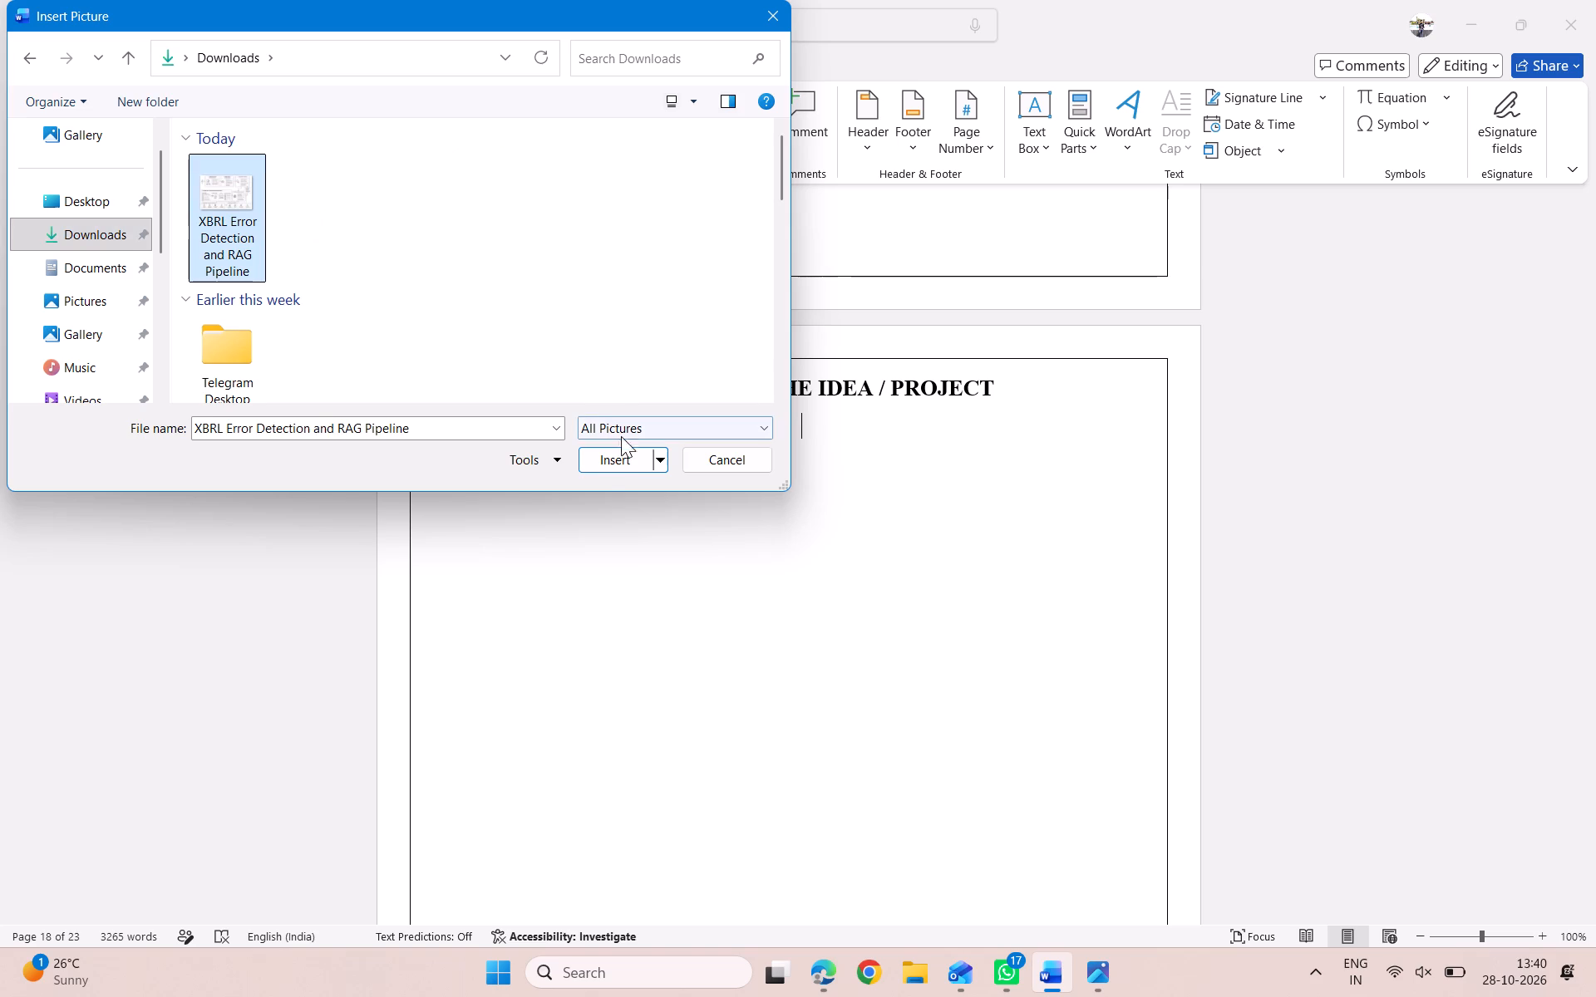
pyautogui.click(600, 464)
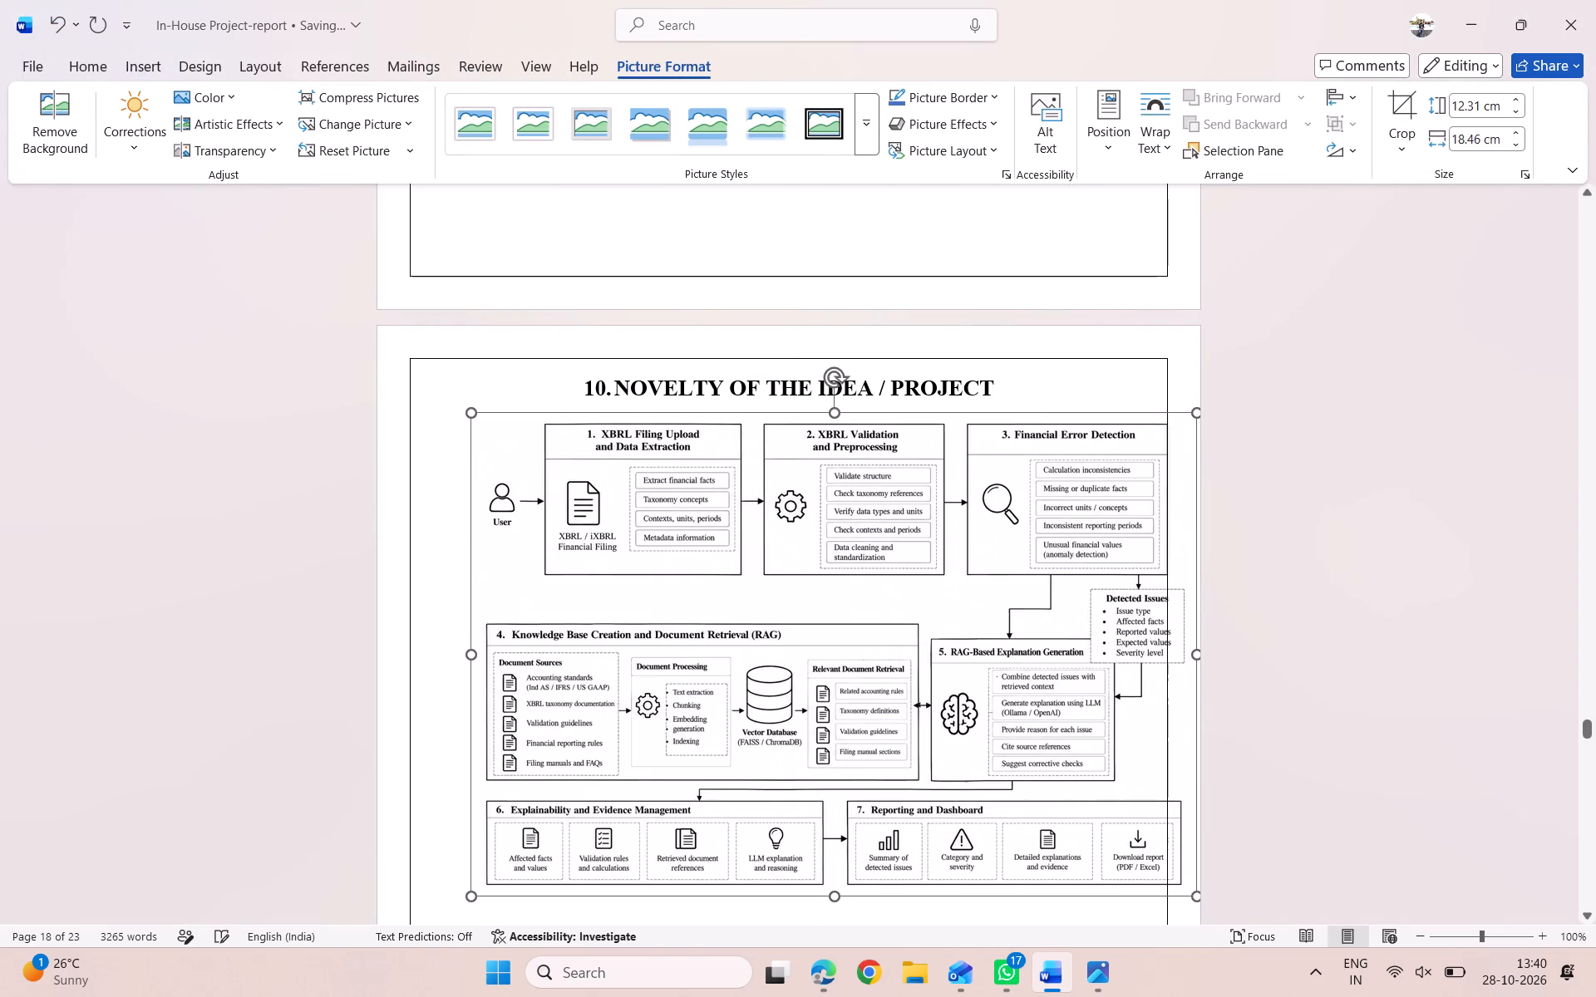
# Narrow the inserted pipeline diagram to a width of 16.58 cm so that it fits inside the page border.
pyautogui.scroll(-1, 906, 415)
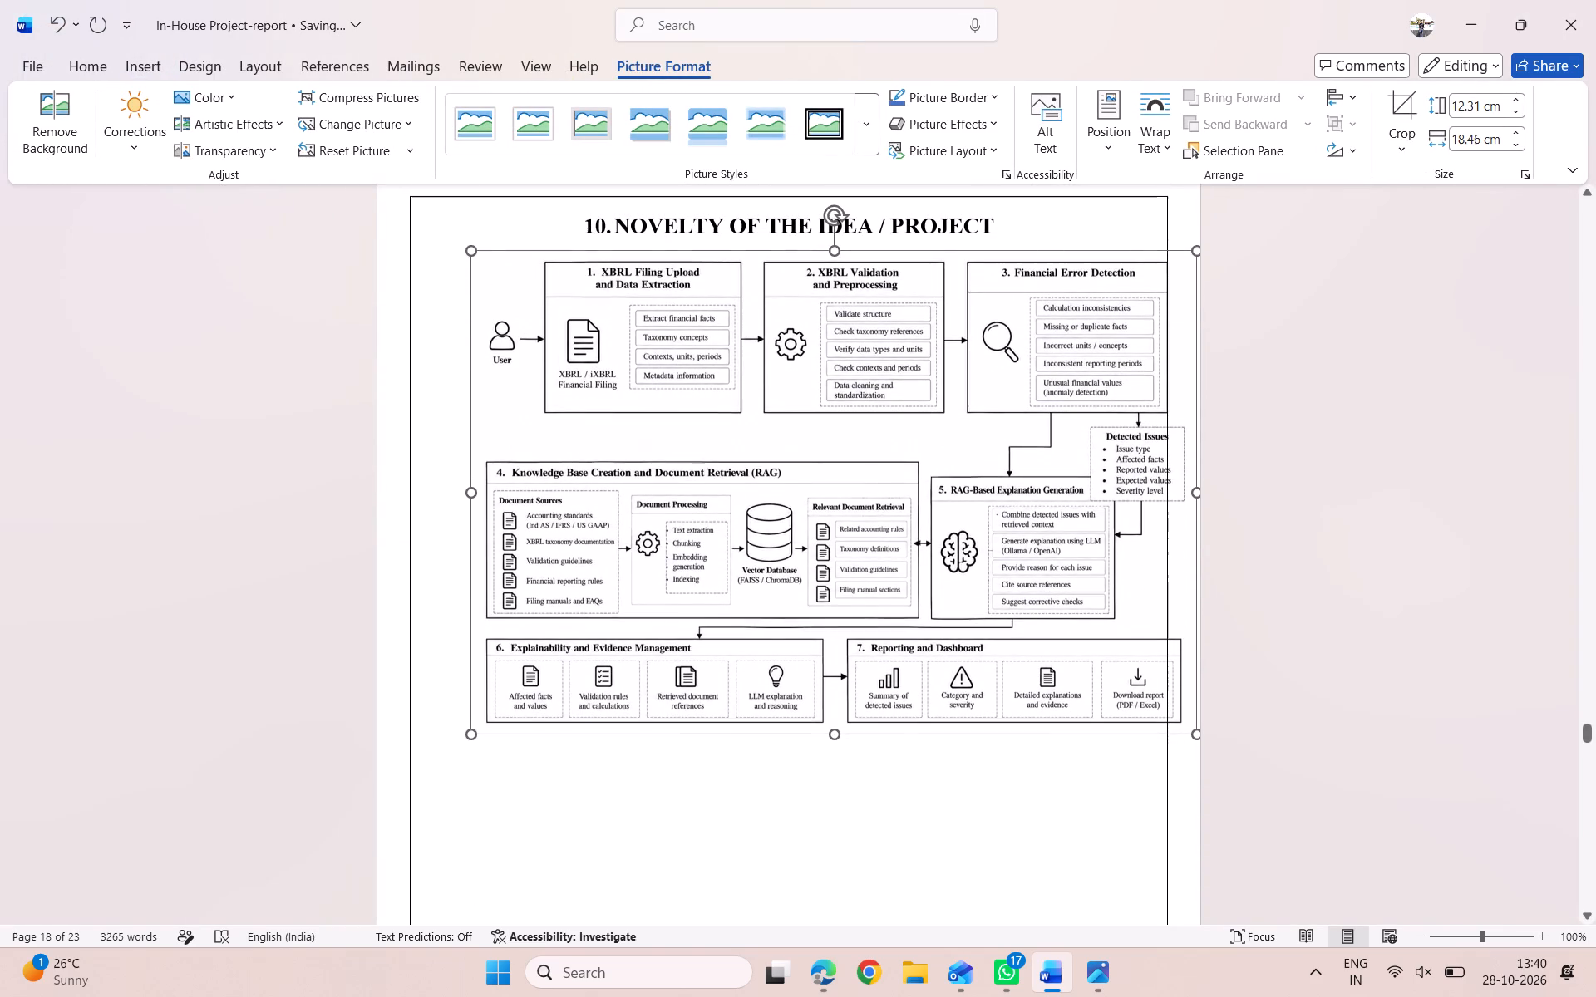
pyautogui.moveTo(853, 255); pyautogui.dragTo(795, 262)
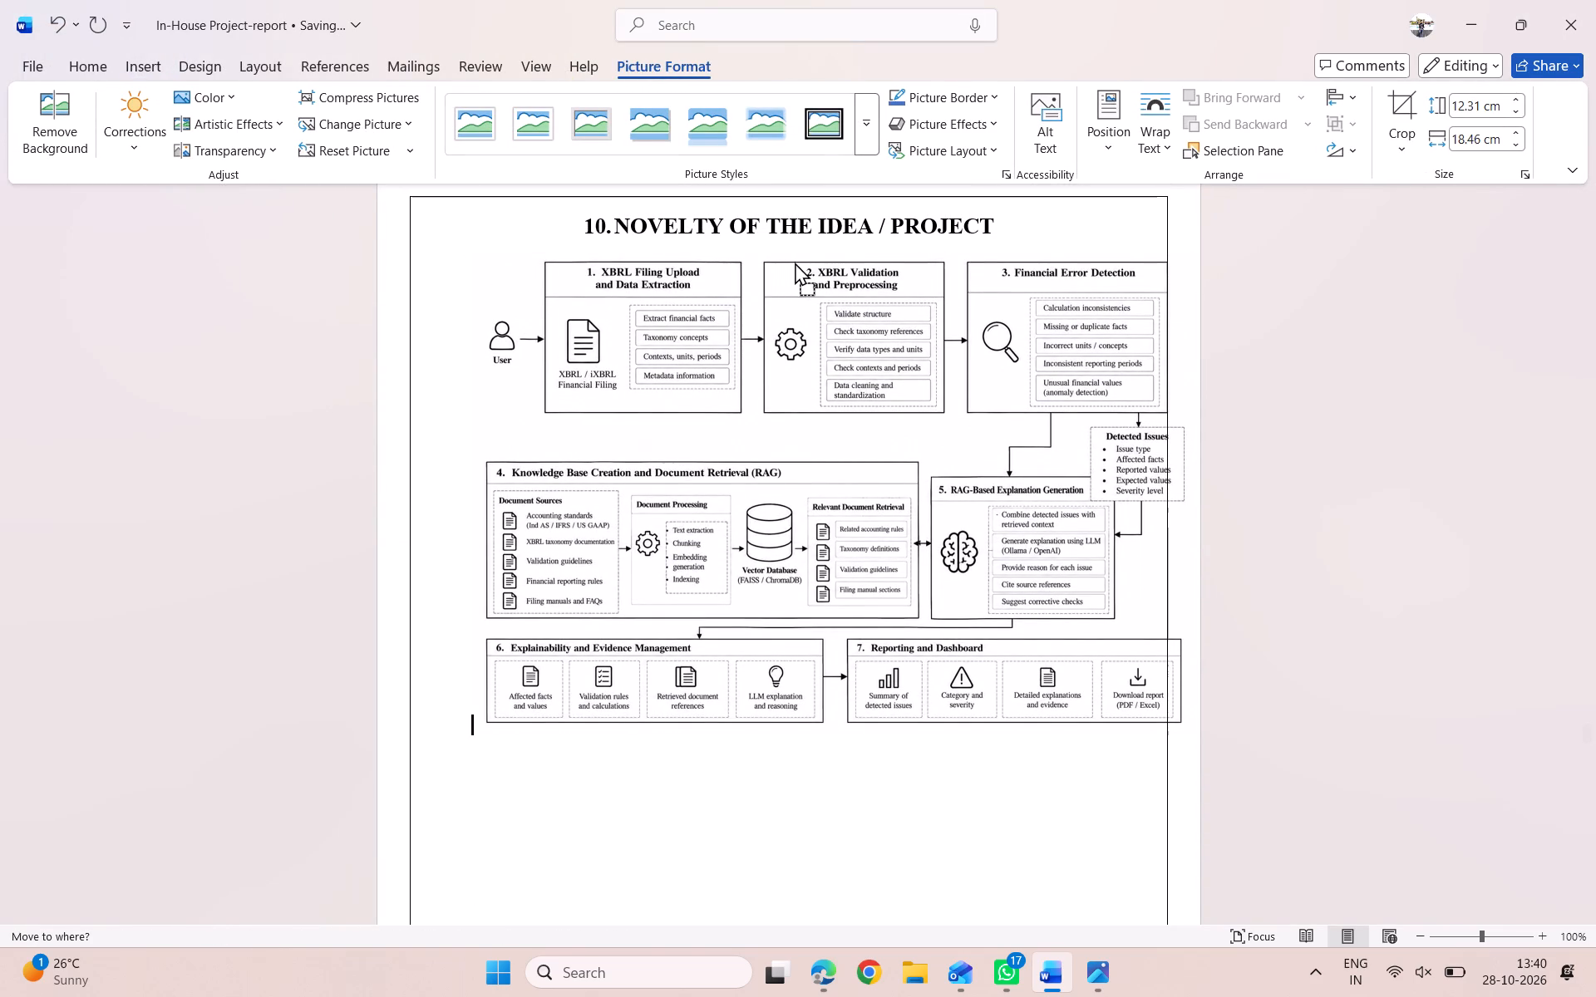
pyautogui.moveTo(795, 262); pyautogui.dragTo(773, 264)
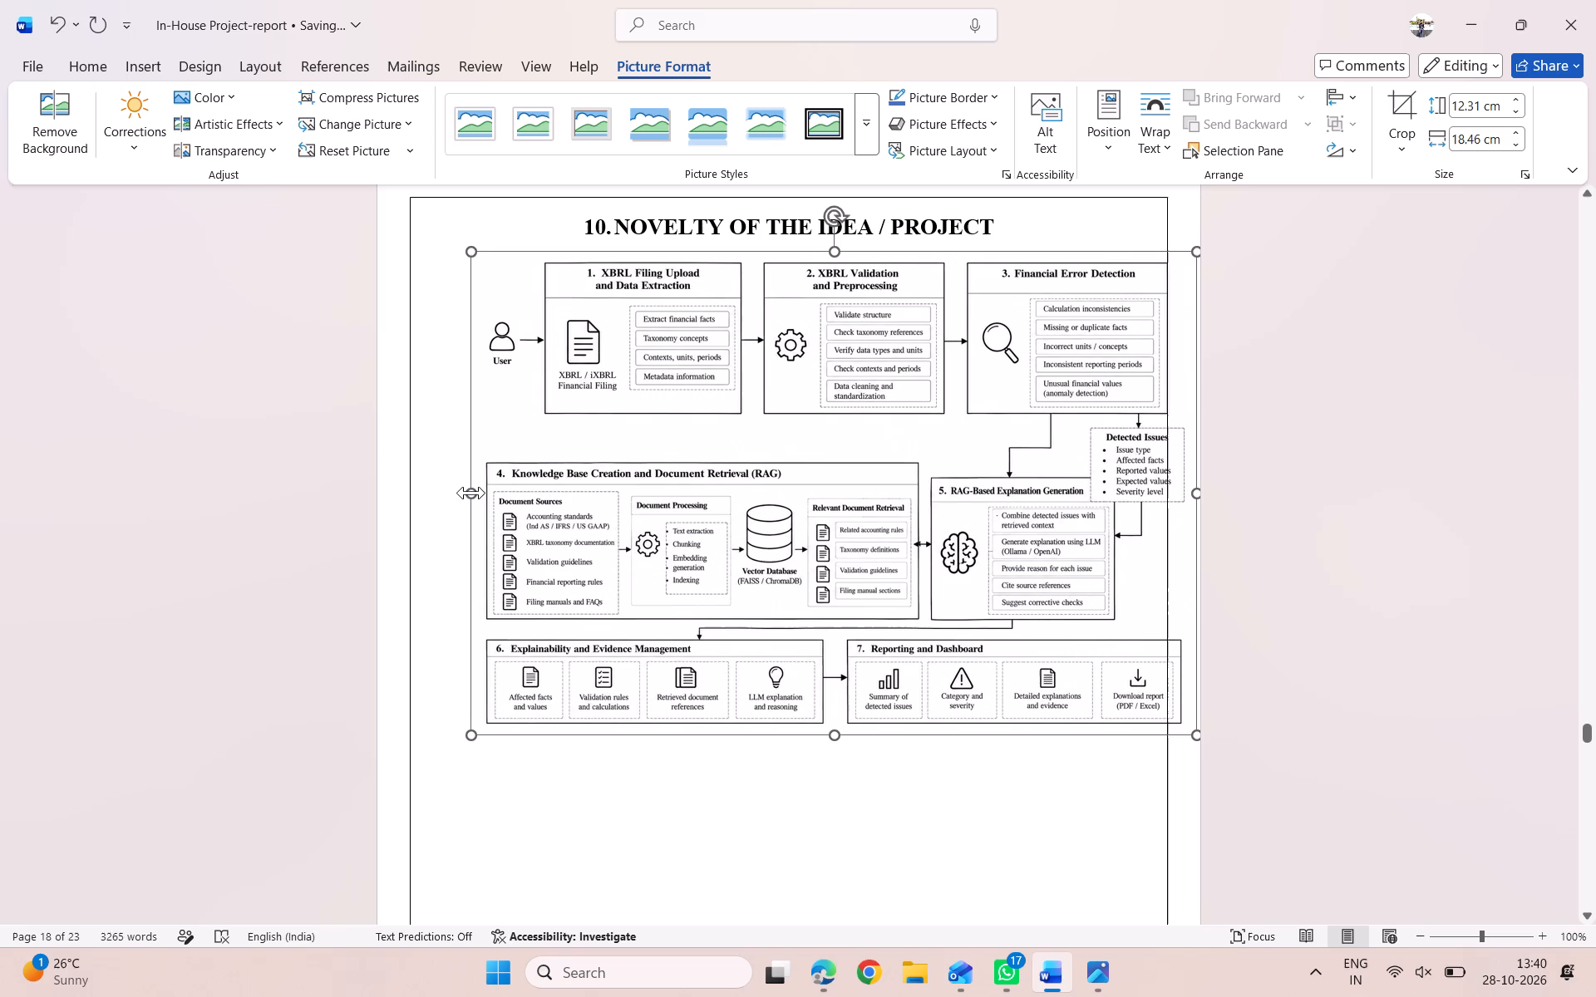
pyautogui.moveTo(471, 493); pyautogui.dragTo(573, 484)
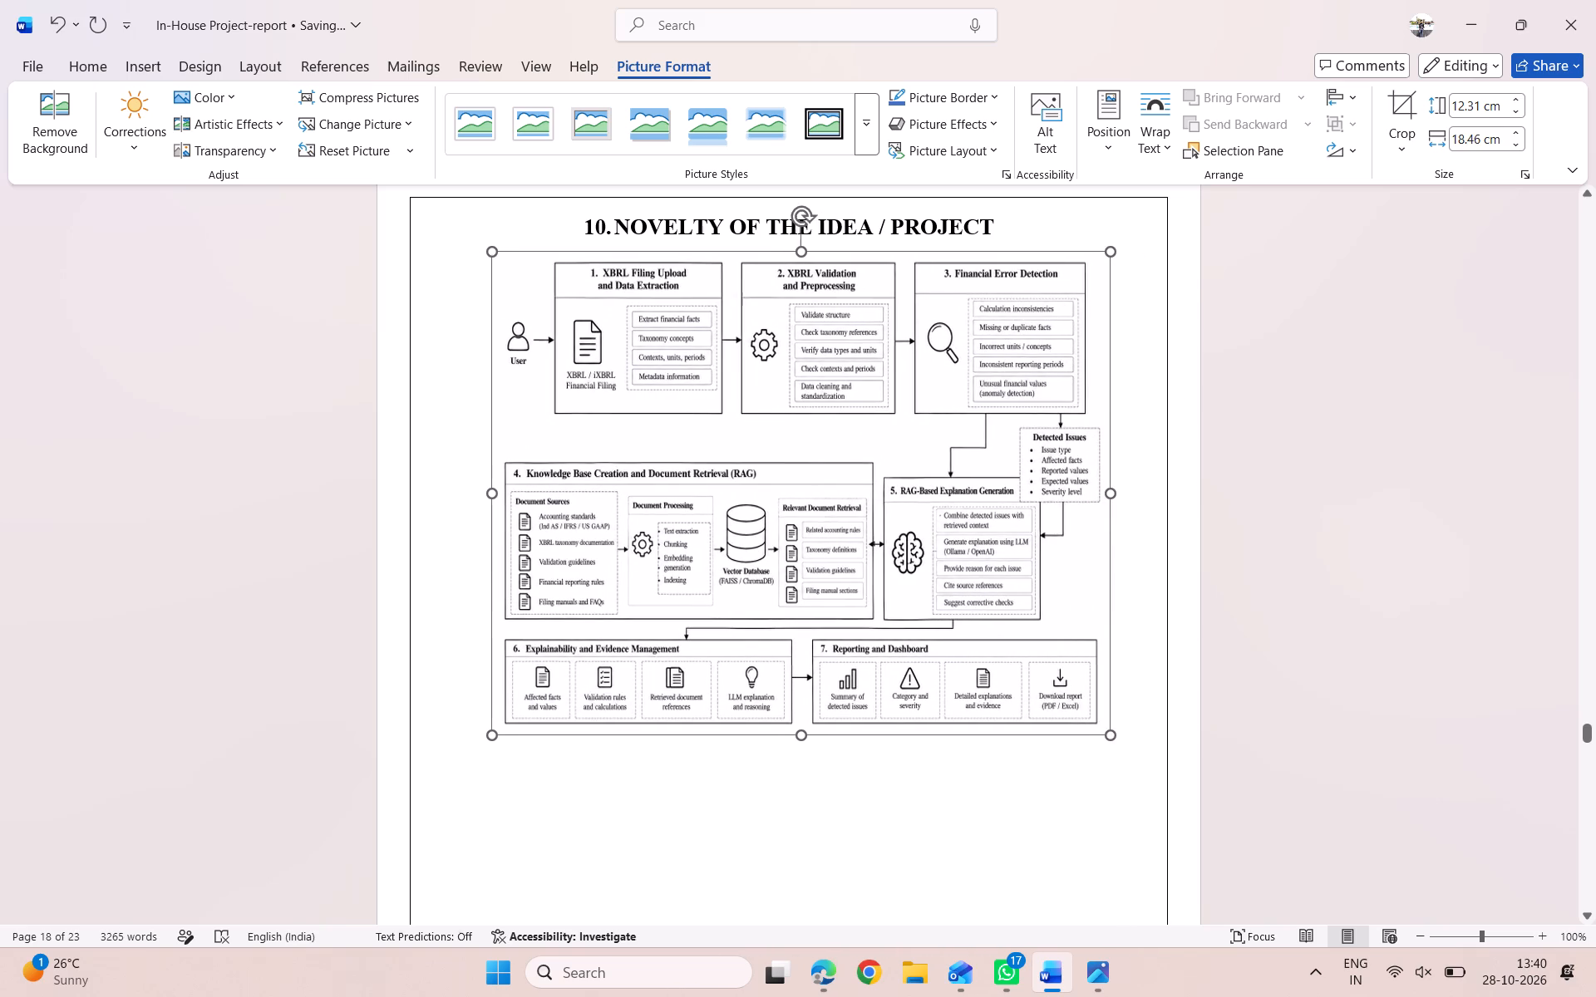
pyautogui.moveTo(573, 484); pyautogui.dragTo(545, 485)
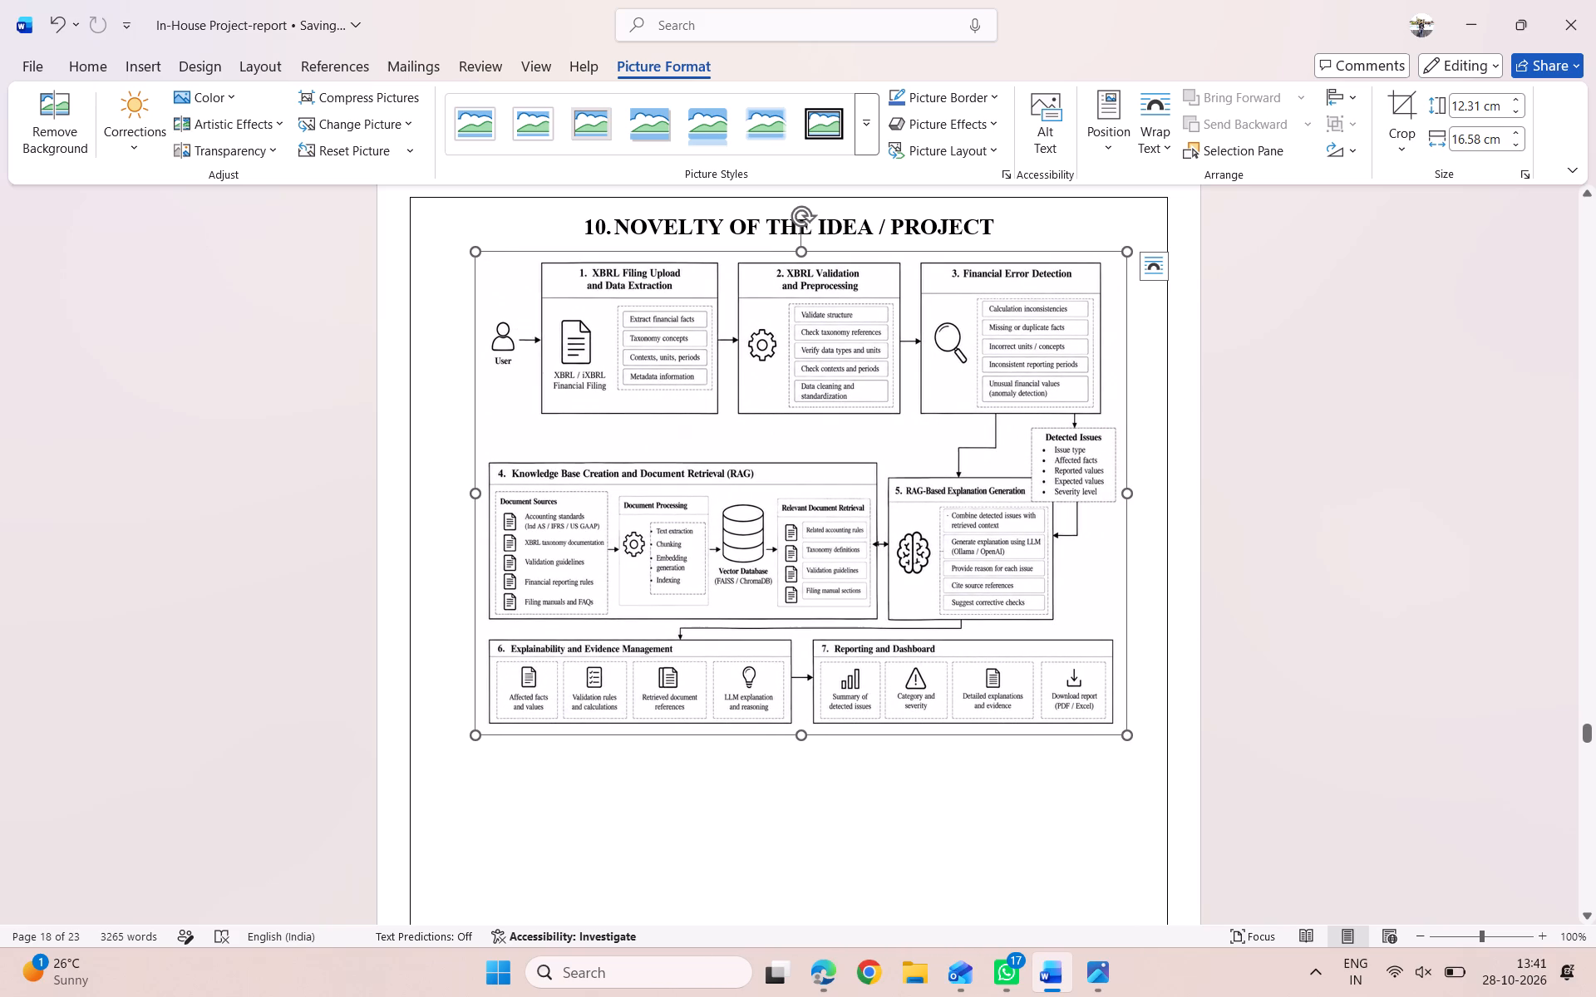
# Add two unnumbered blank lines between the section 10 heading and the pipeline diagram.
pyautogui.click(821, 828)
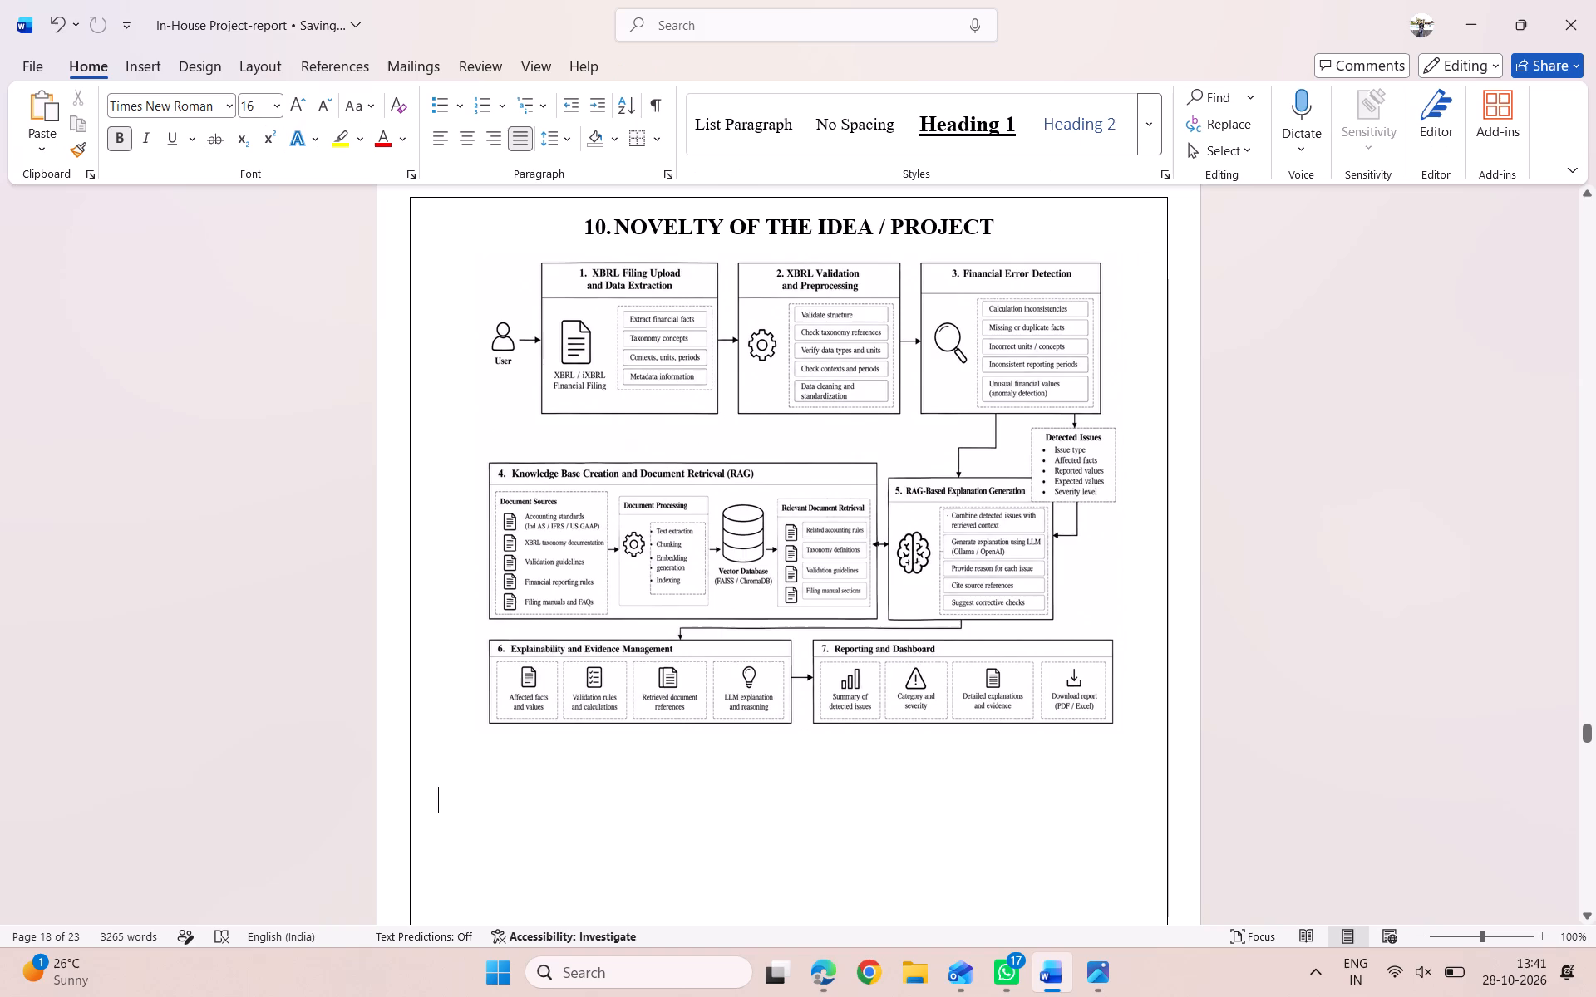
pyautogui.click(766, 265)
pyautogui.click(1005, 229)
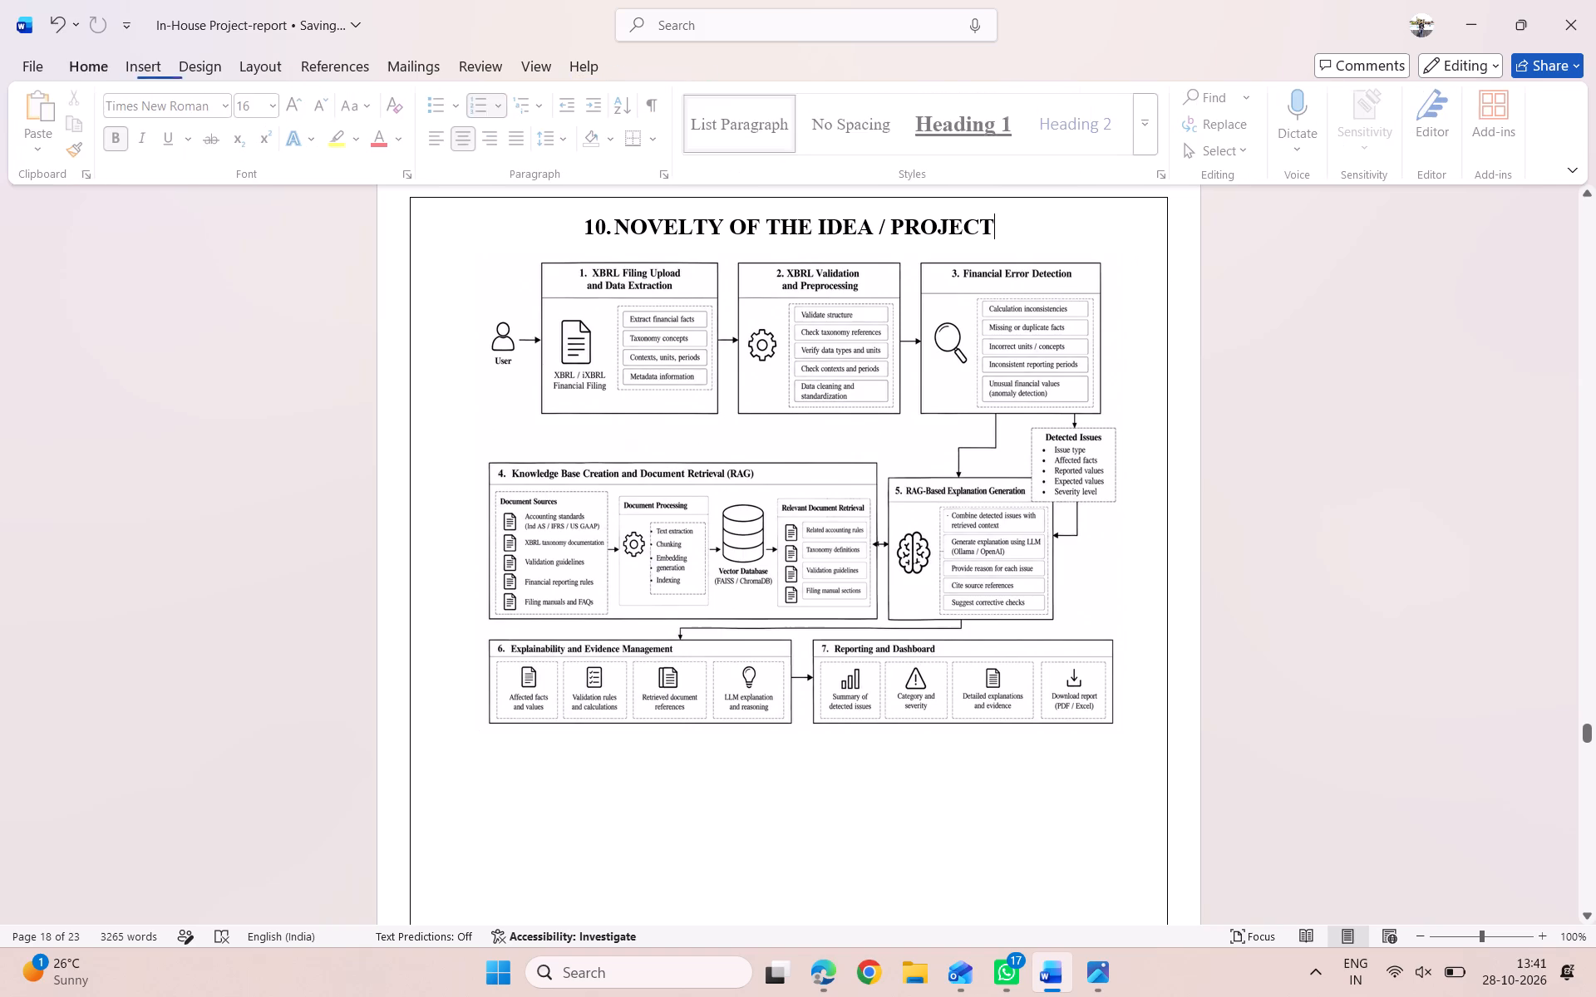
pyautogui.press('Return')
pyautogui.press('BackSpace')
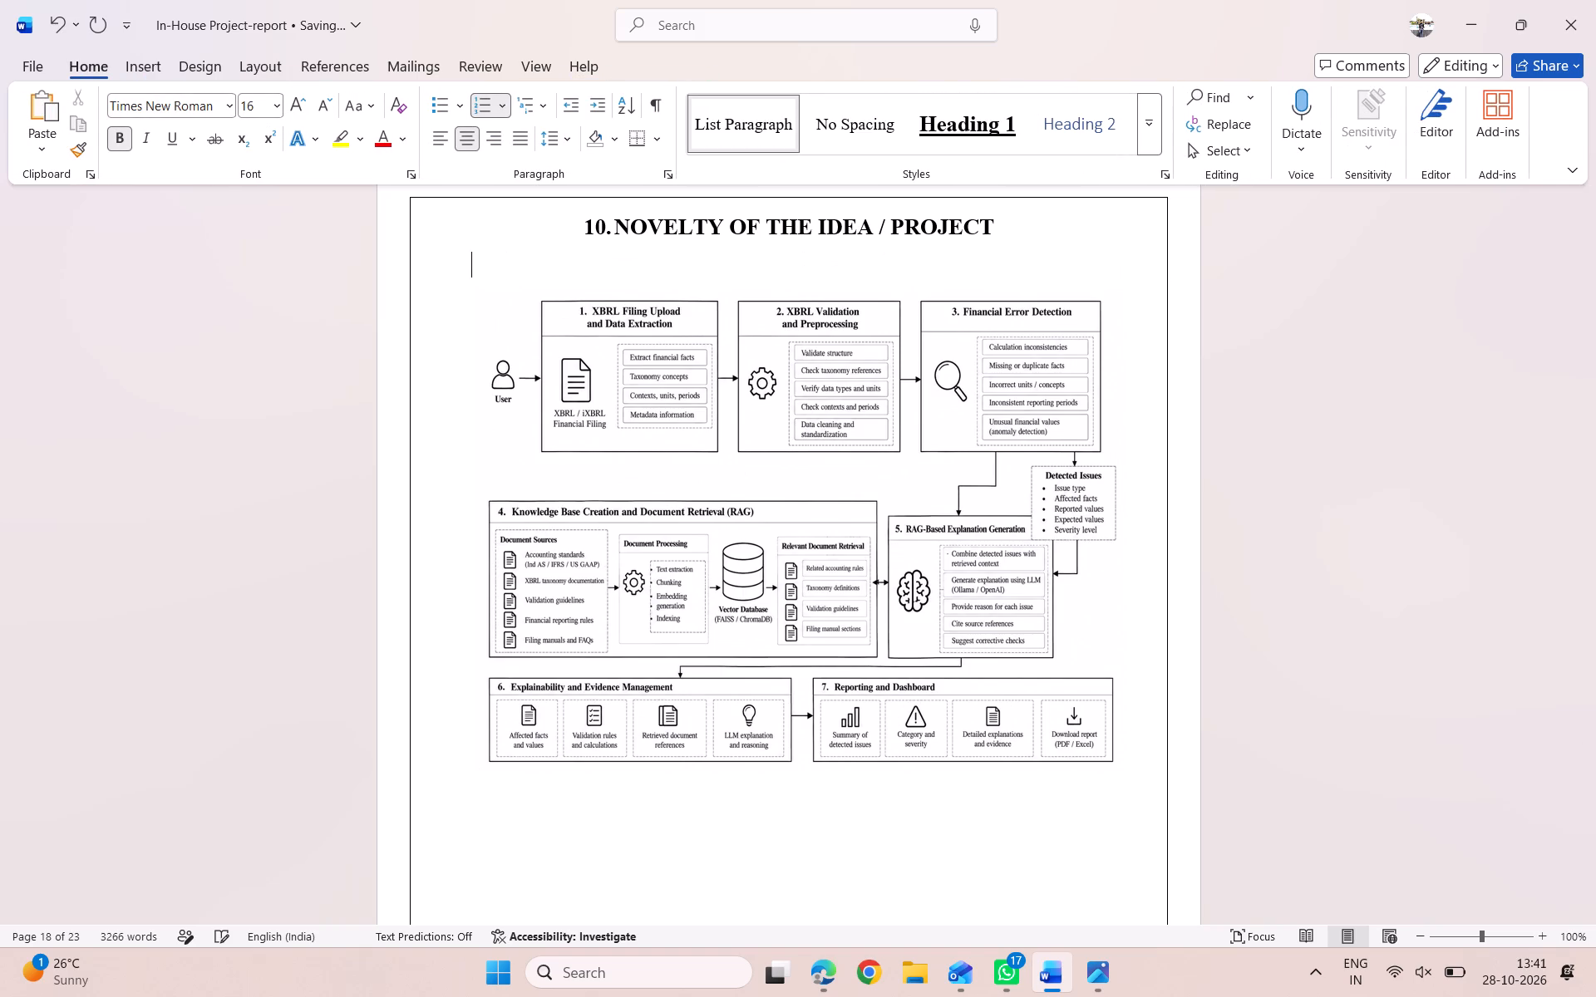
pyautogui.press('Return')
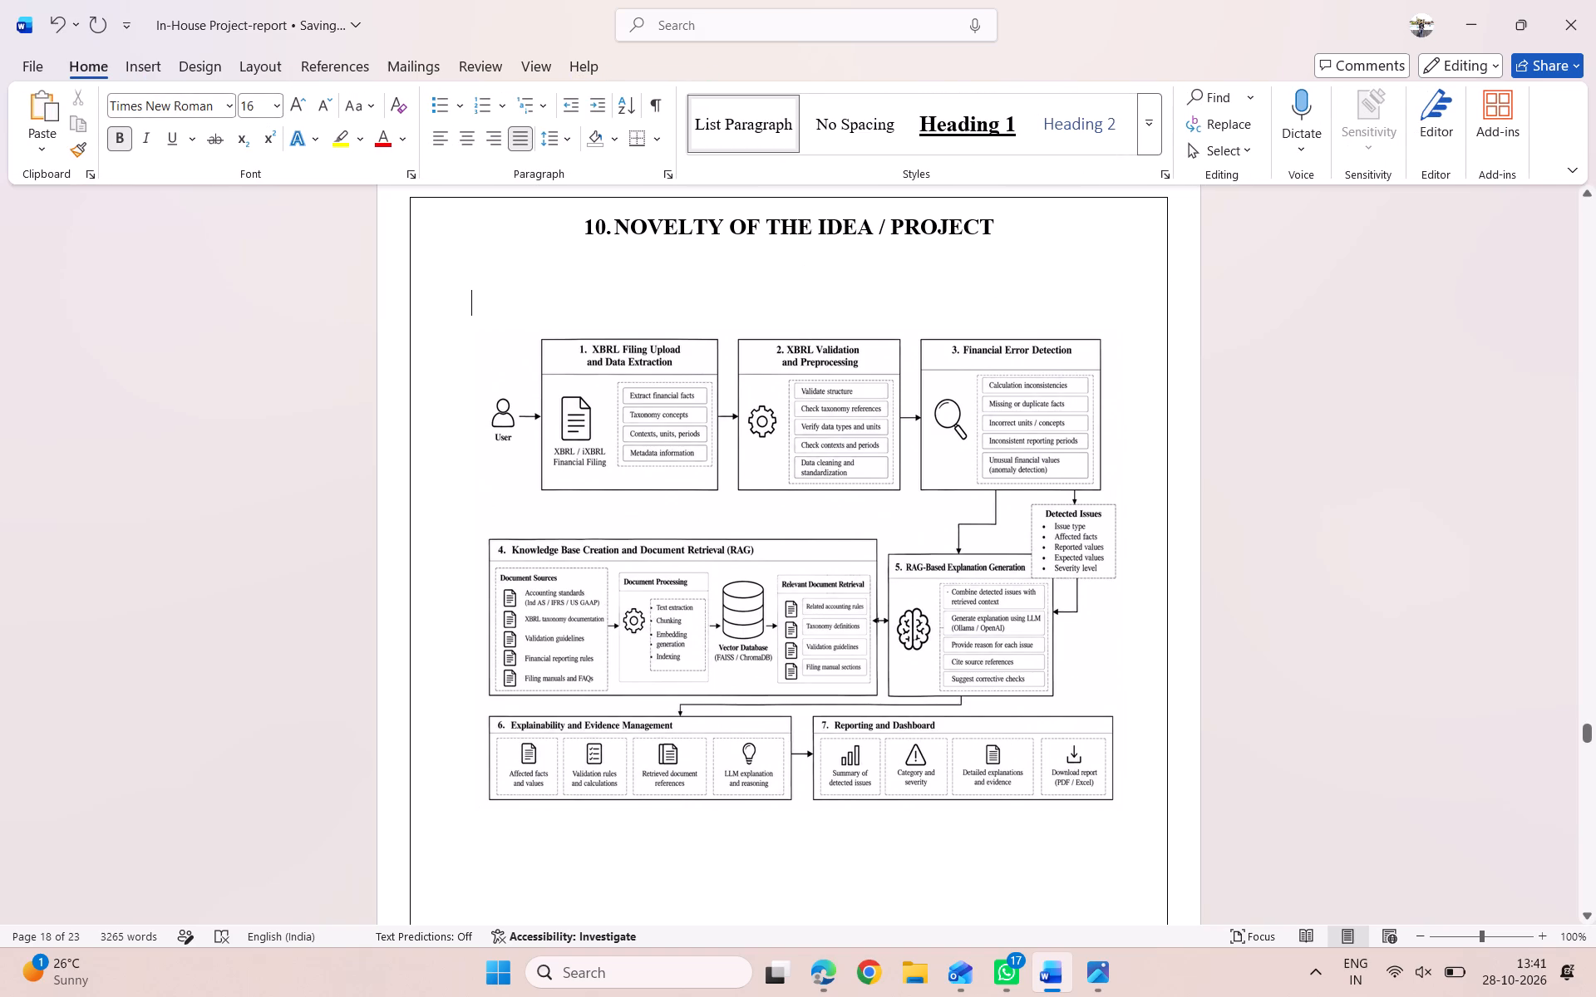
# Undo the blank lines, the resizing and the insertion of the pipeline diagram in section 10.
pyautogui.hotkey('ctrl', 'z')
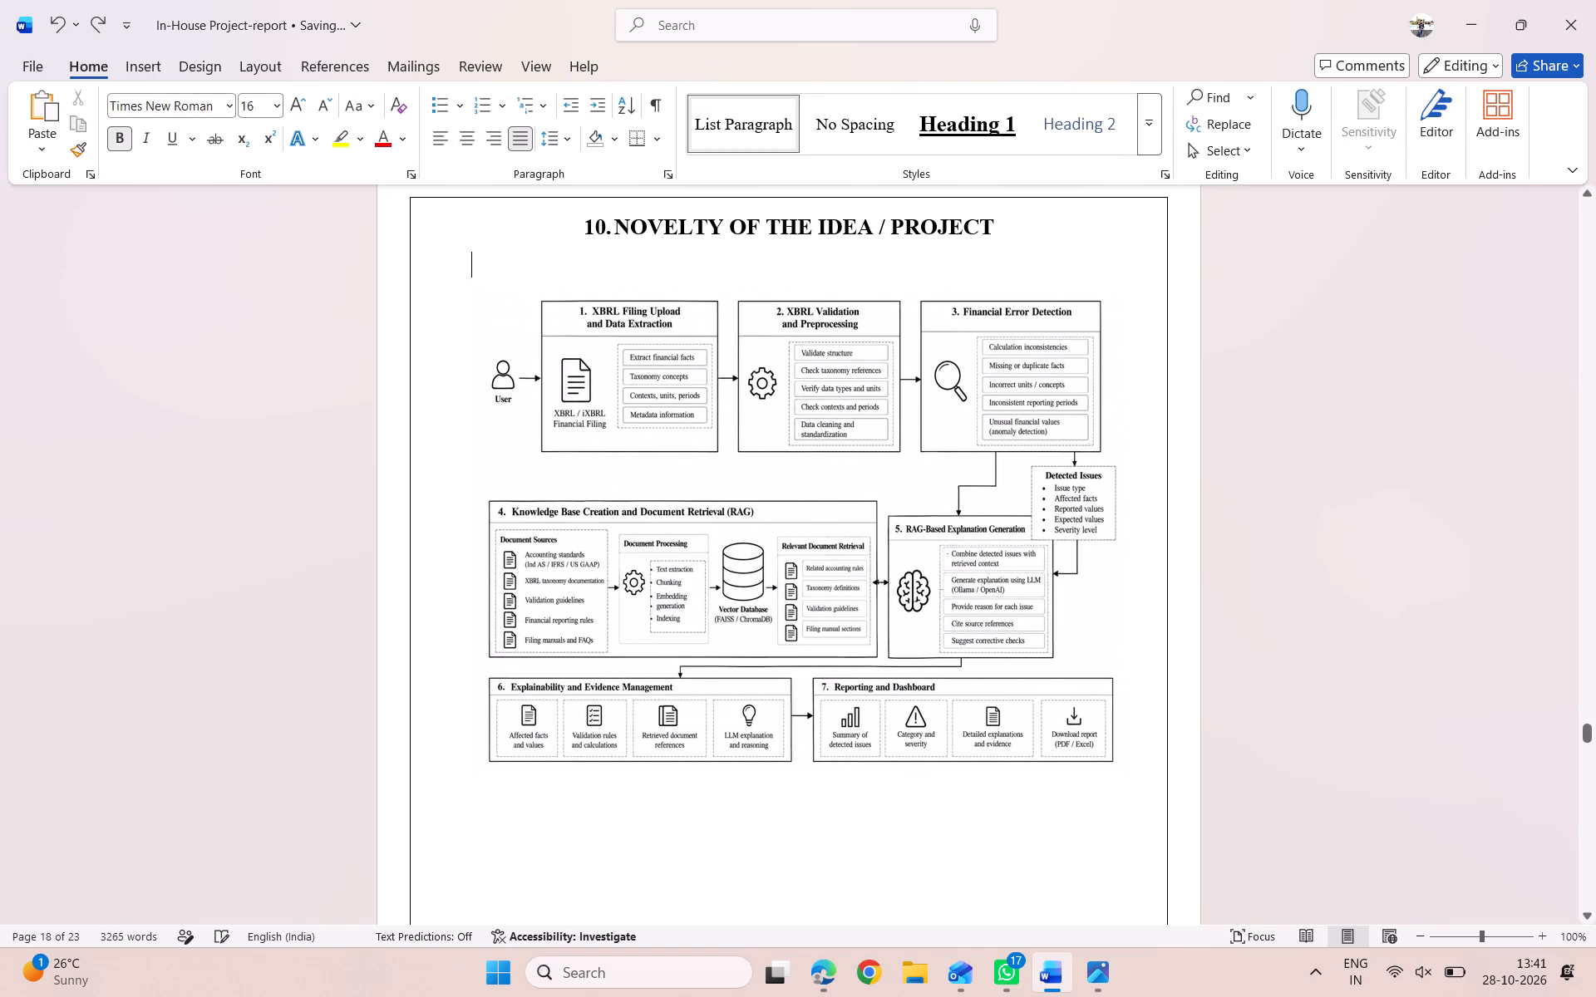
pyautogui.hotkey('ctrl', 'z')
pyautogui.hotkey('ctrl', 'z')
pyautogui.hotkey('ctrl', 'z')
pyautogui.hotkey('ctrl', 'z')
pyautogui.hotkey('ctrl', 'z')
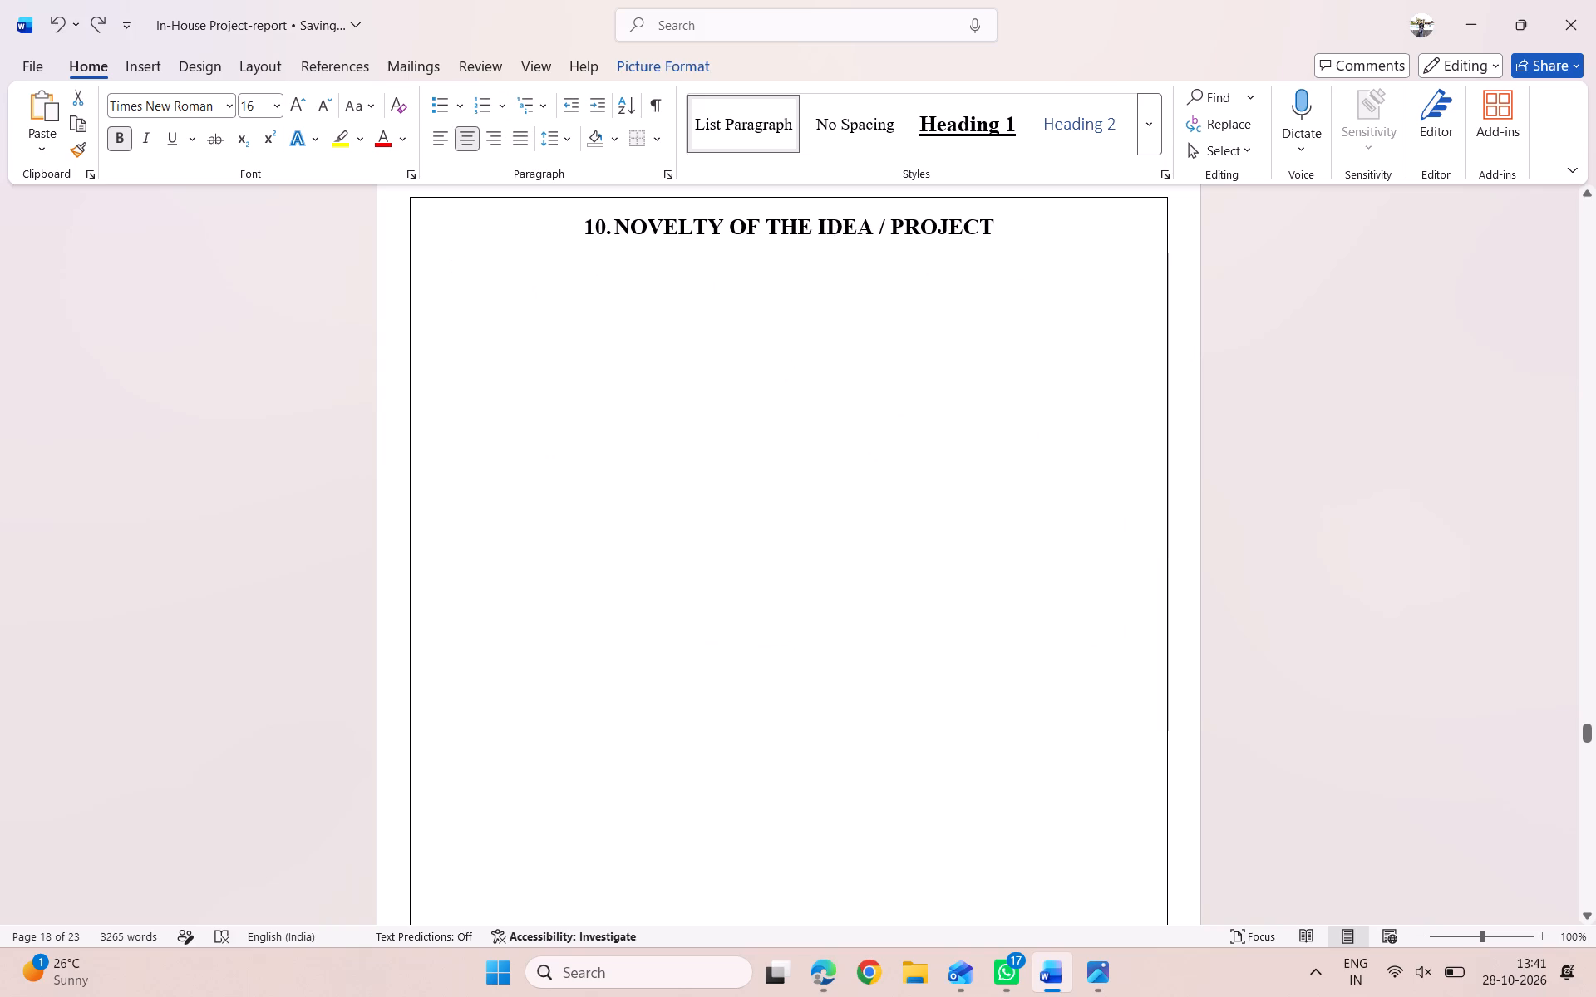
# Insert the "XBRL Error Detection and RAG Pipeline" picture from Downloads on an unnumbered line below the "8. PROCESS / FLOW / DESIGN DIAGRAM" heading.
pyautogui.scroll(3, 857, 435)
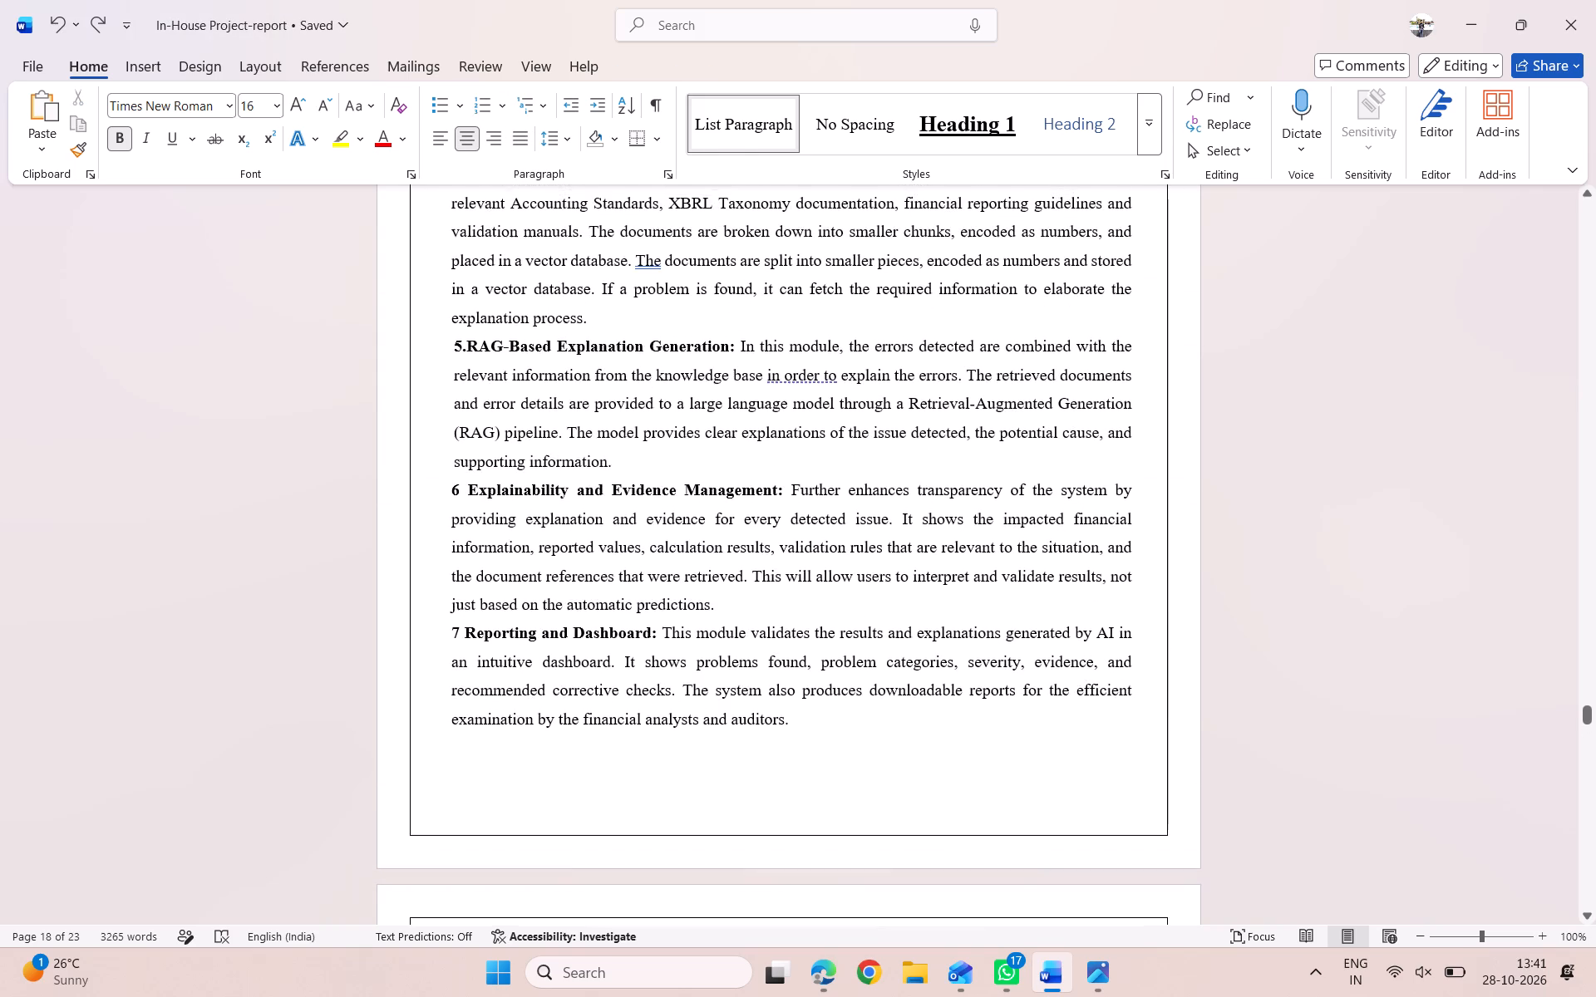
pyautogui.scroll(5, 857, 435)
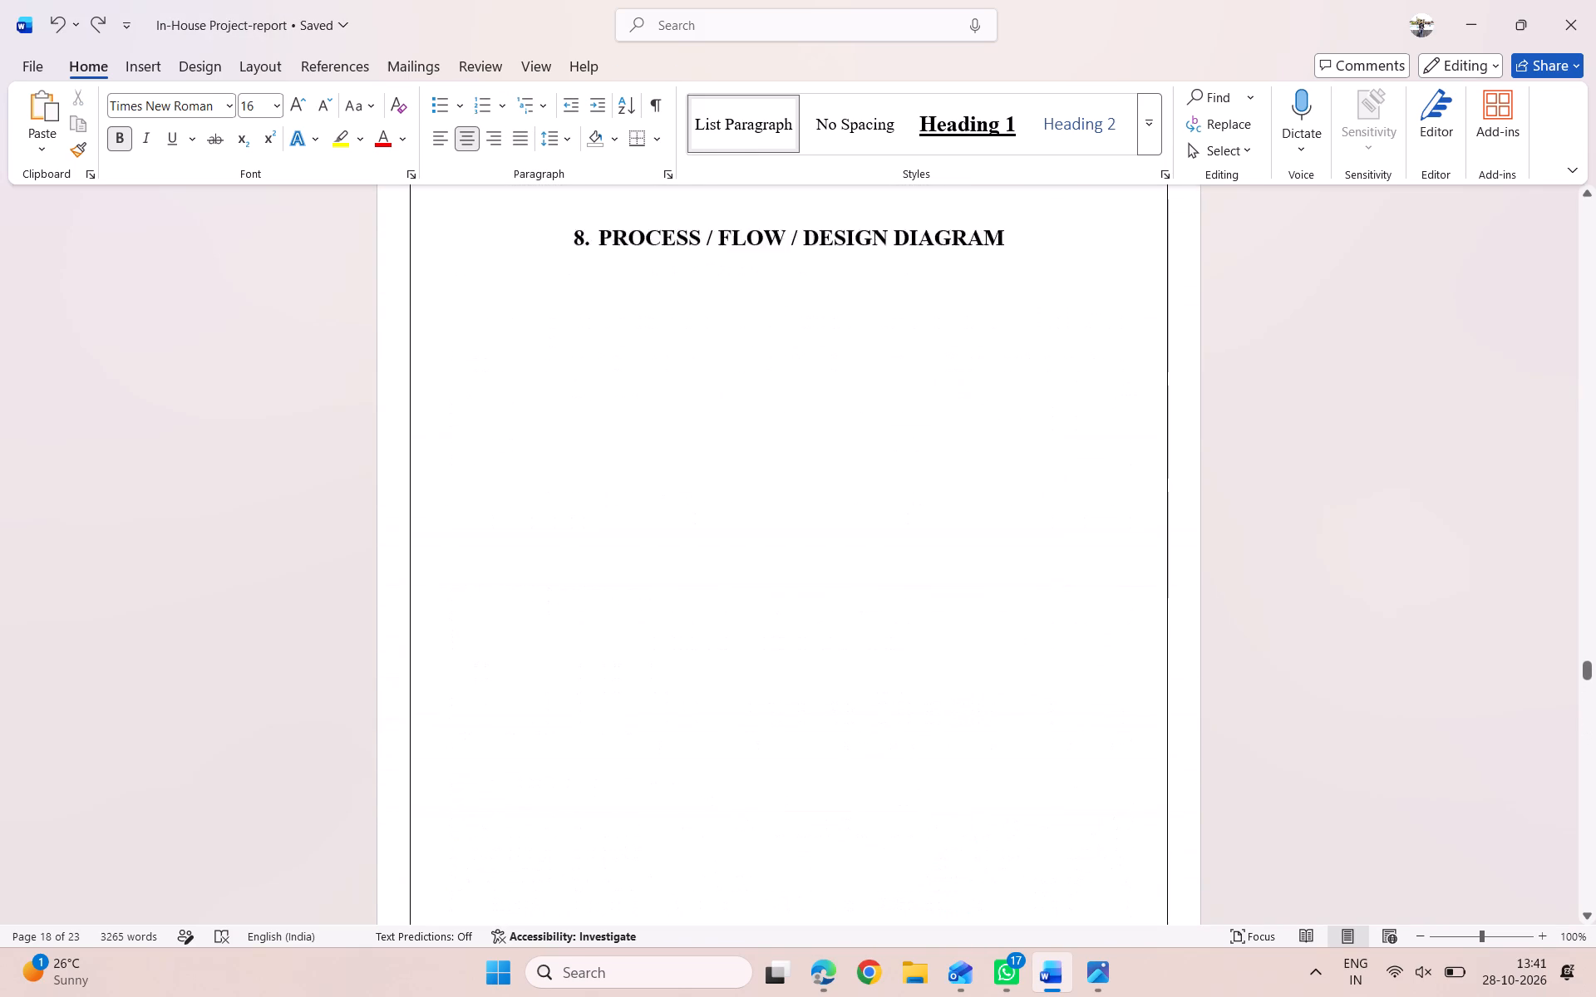
pyautogui.click(1017, 320)
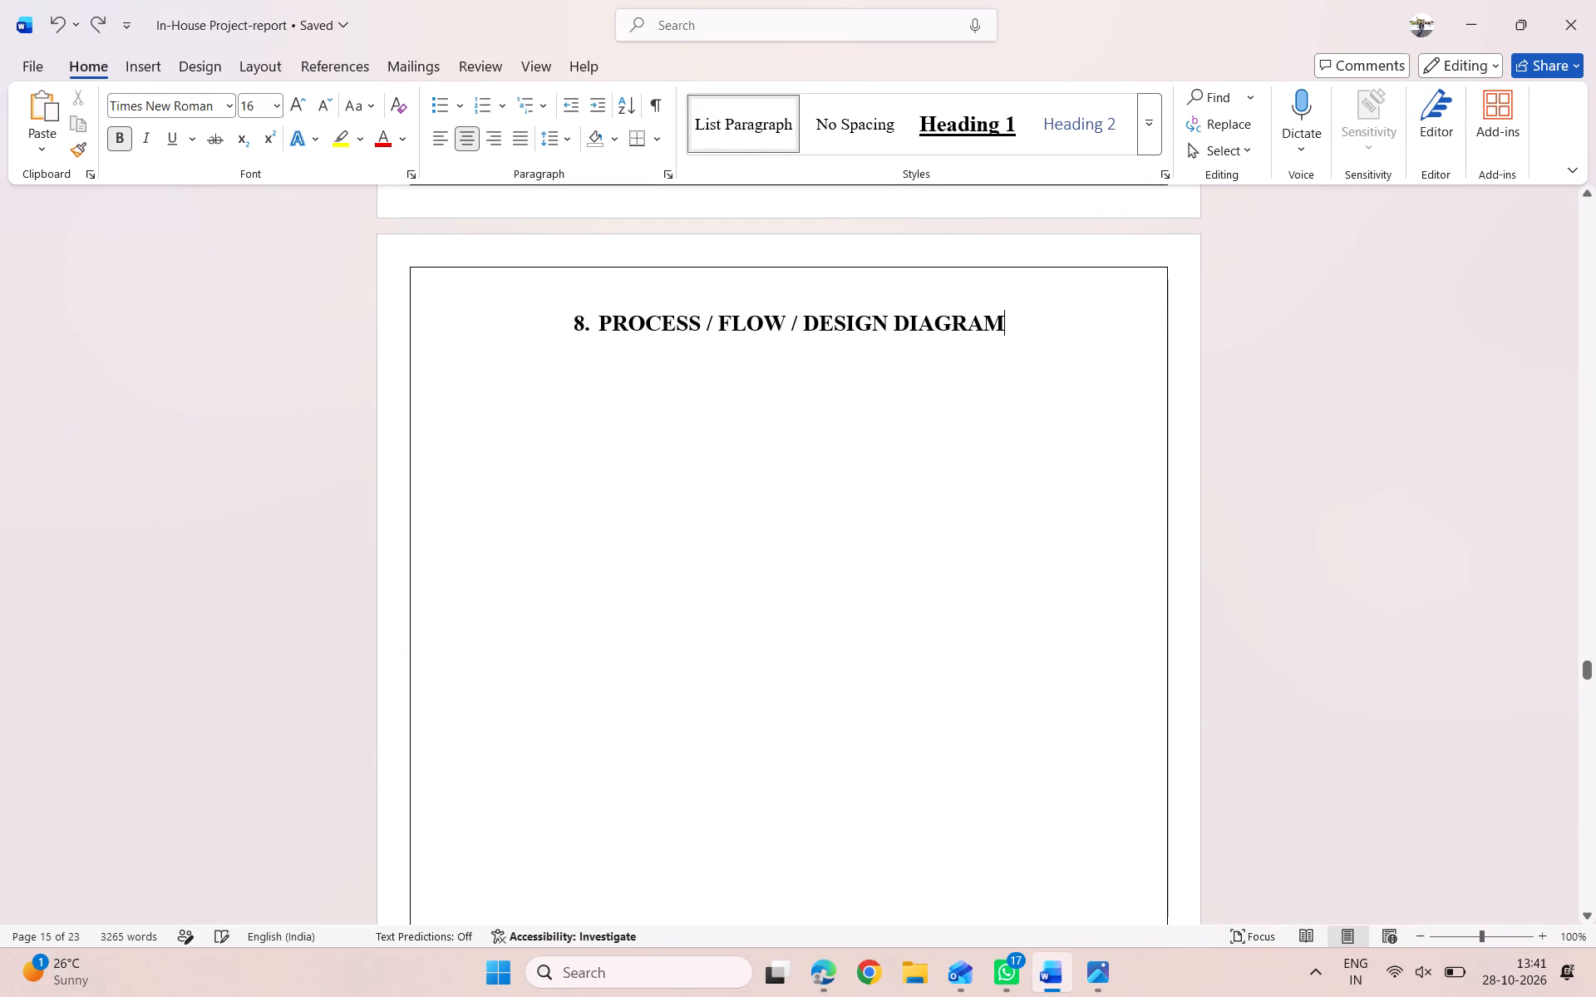
pyautogui.press('Return')
pyautogui.press('BackSpace')
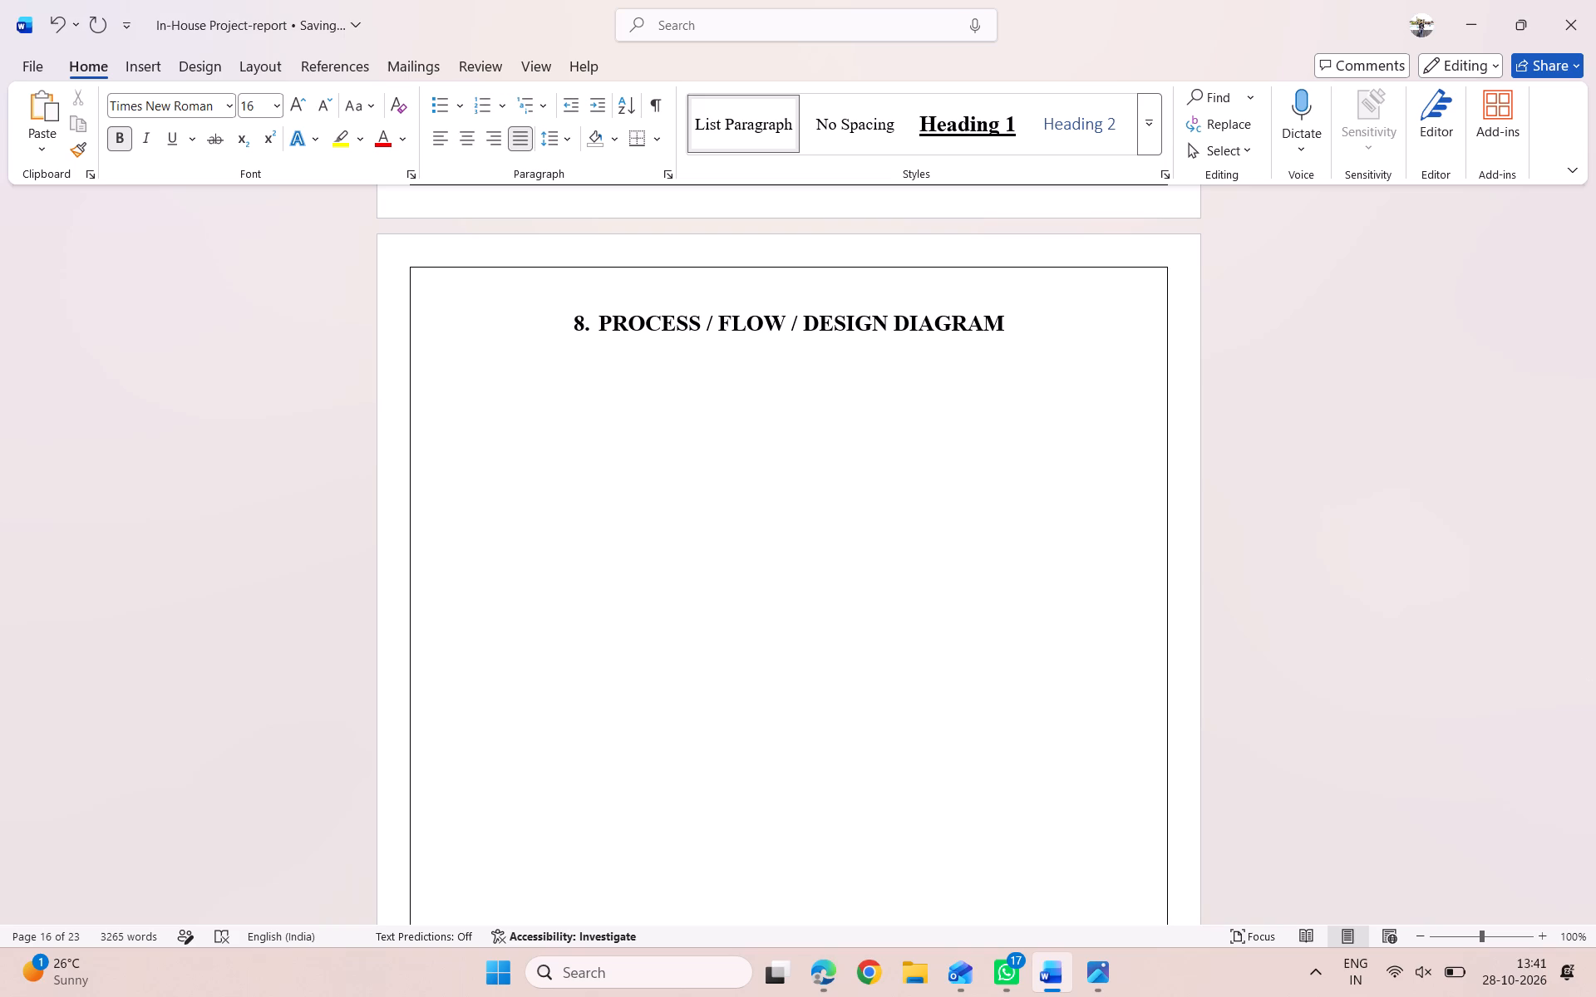
pyautogui.click(148, 62)
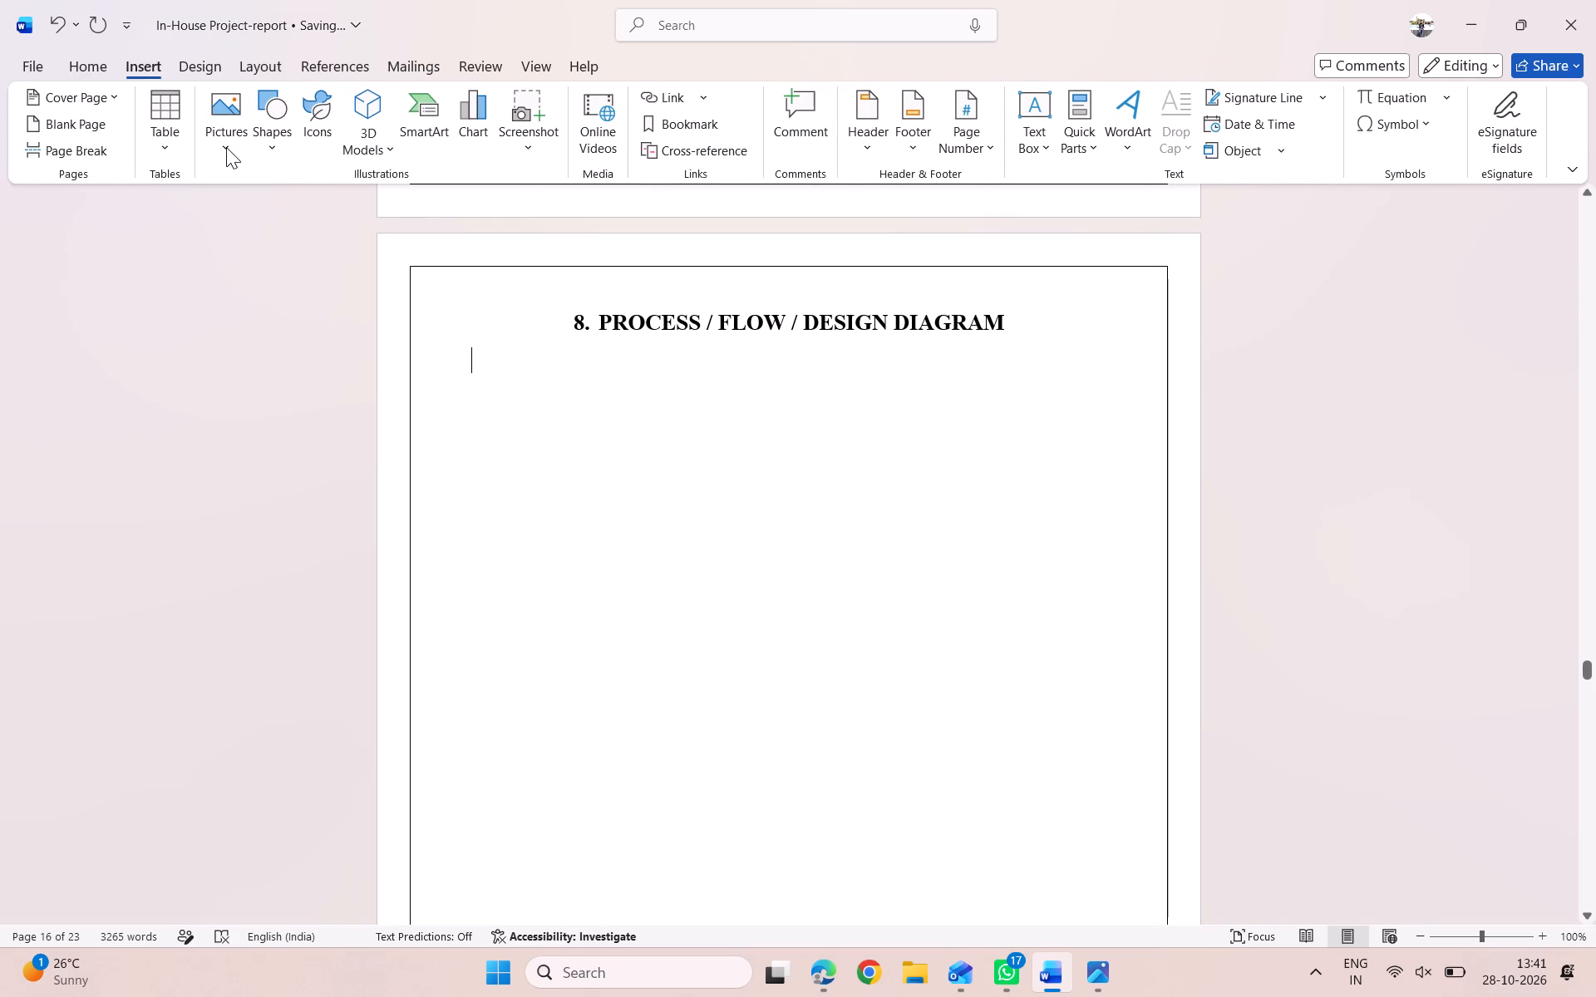
pyautogui.click(226, 147)
pyautogui.click(261, 213)
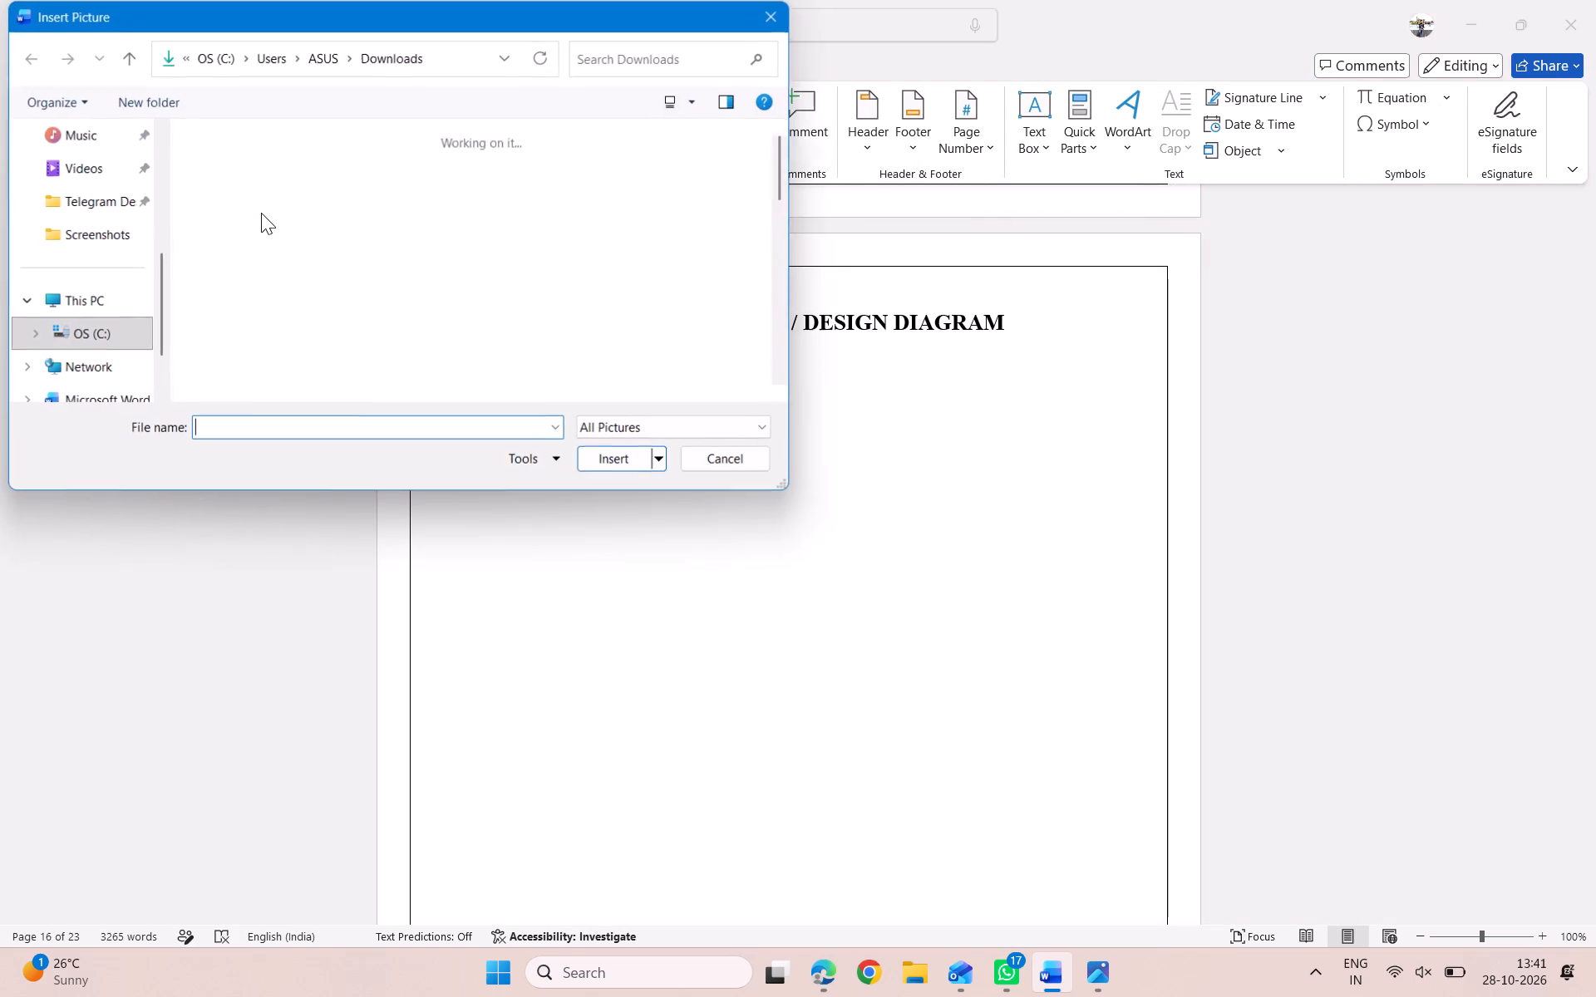
pyautogui.click(230, 223)
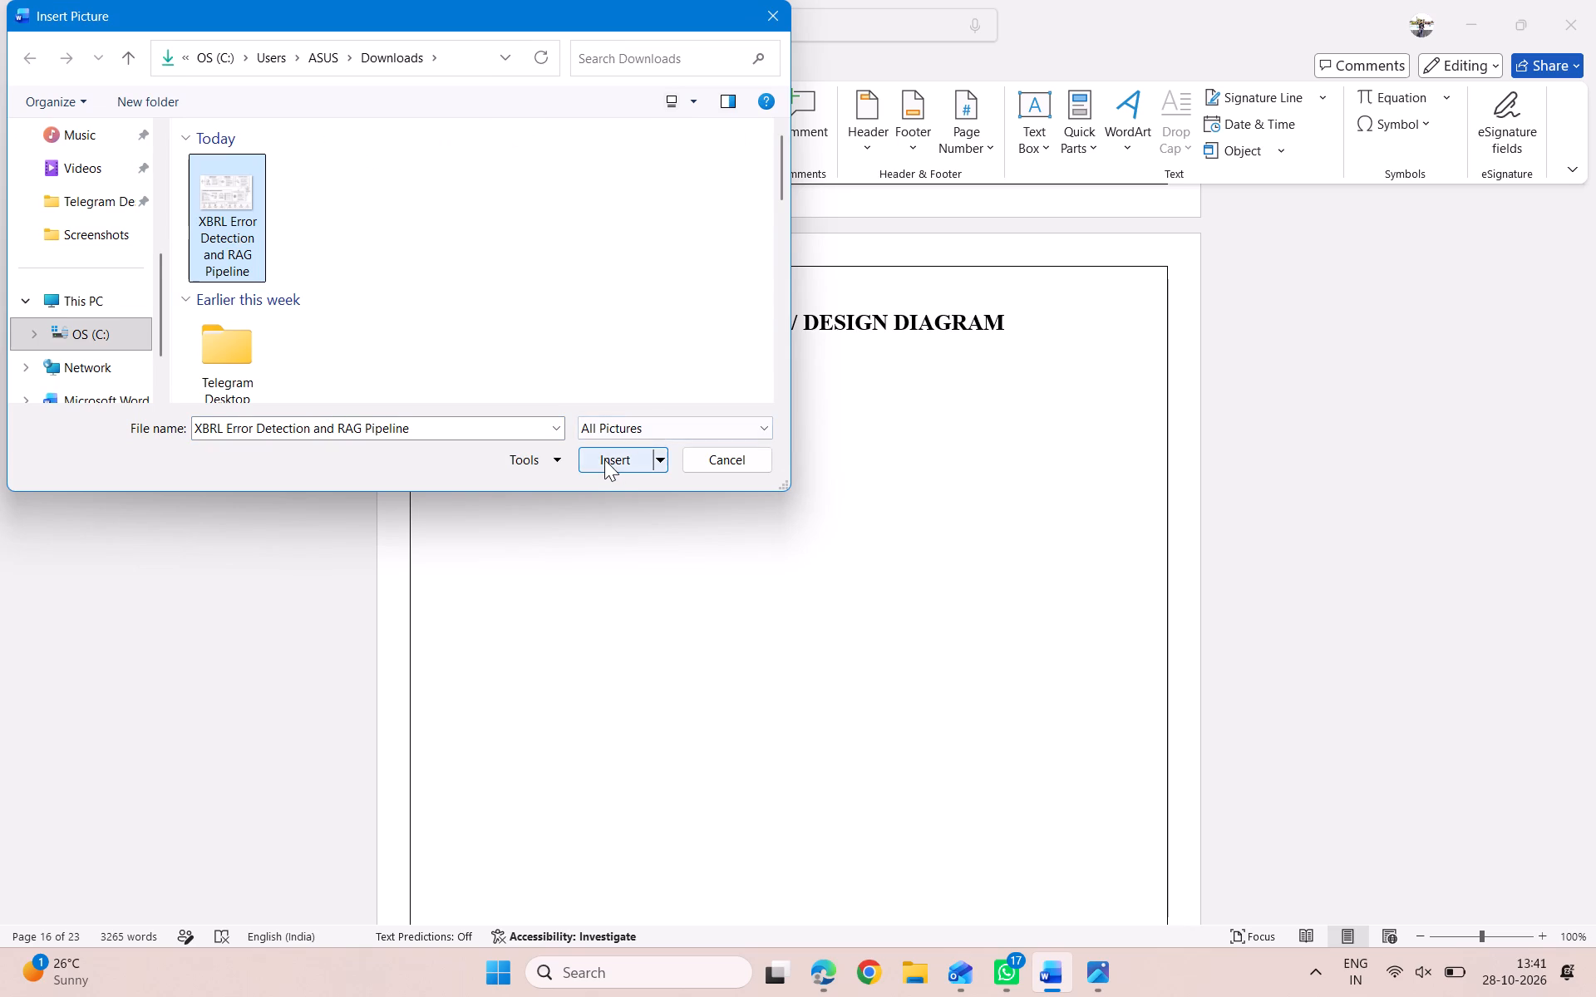
pyautogui.click(604, 459)
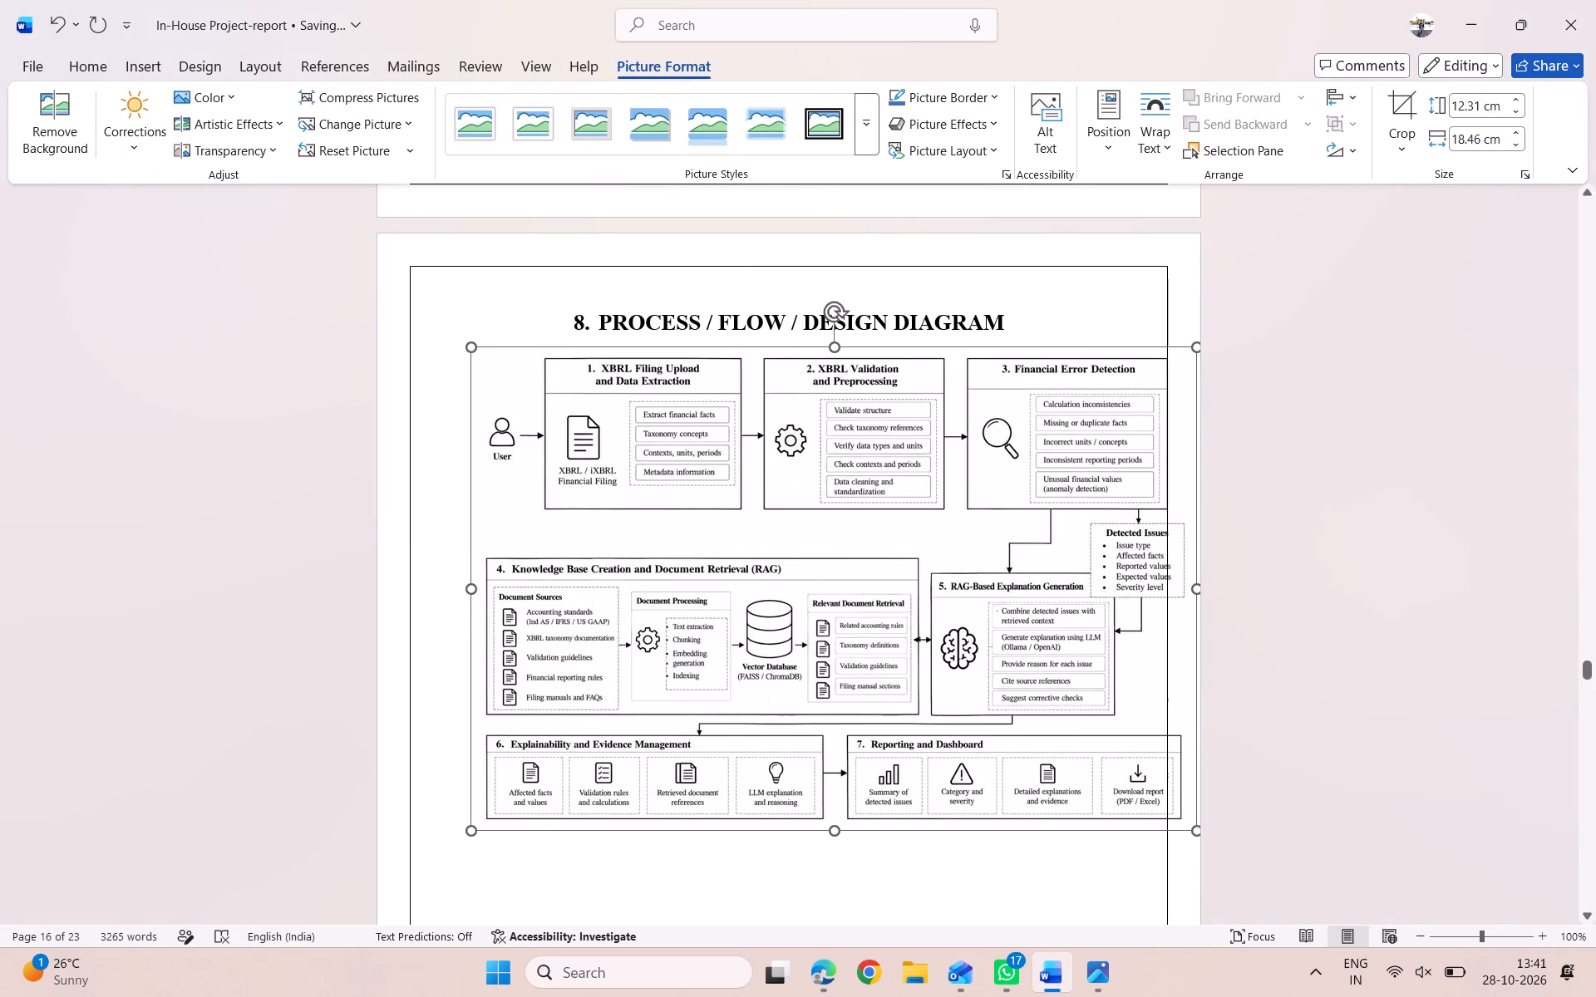
# Narrow the pipeline diagram in section 8 so that it fits inside the page border.
pyautogui.moveTo(1197, 591); pyautogui.dragTo(1112, 606)
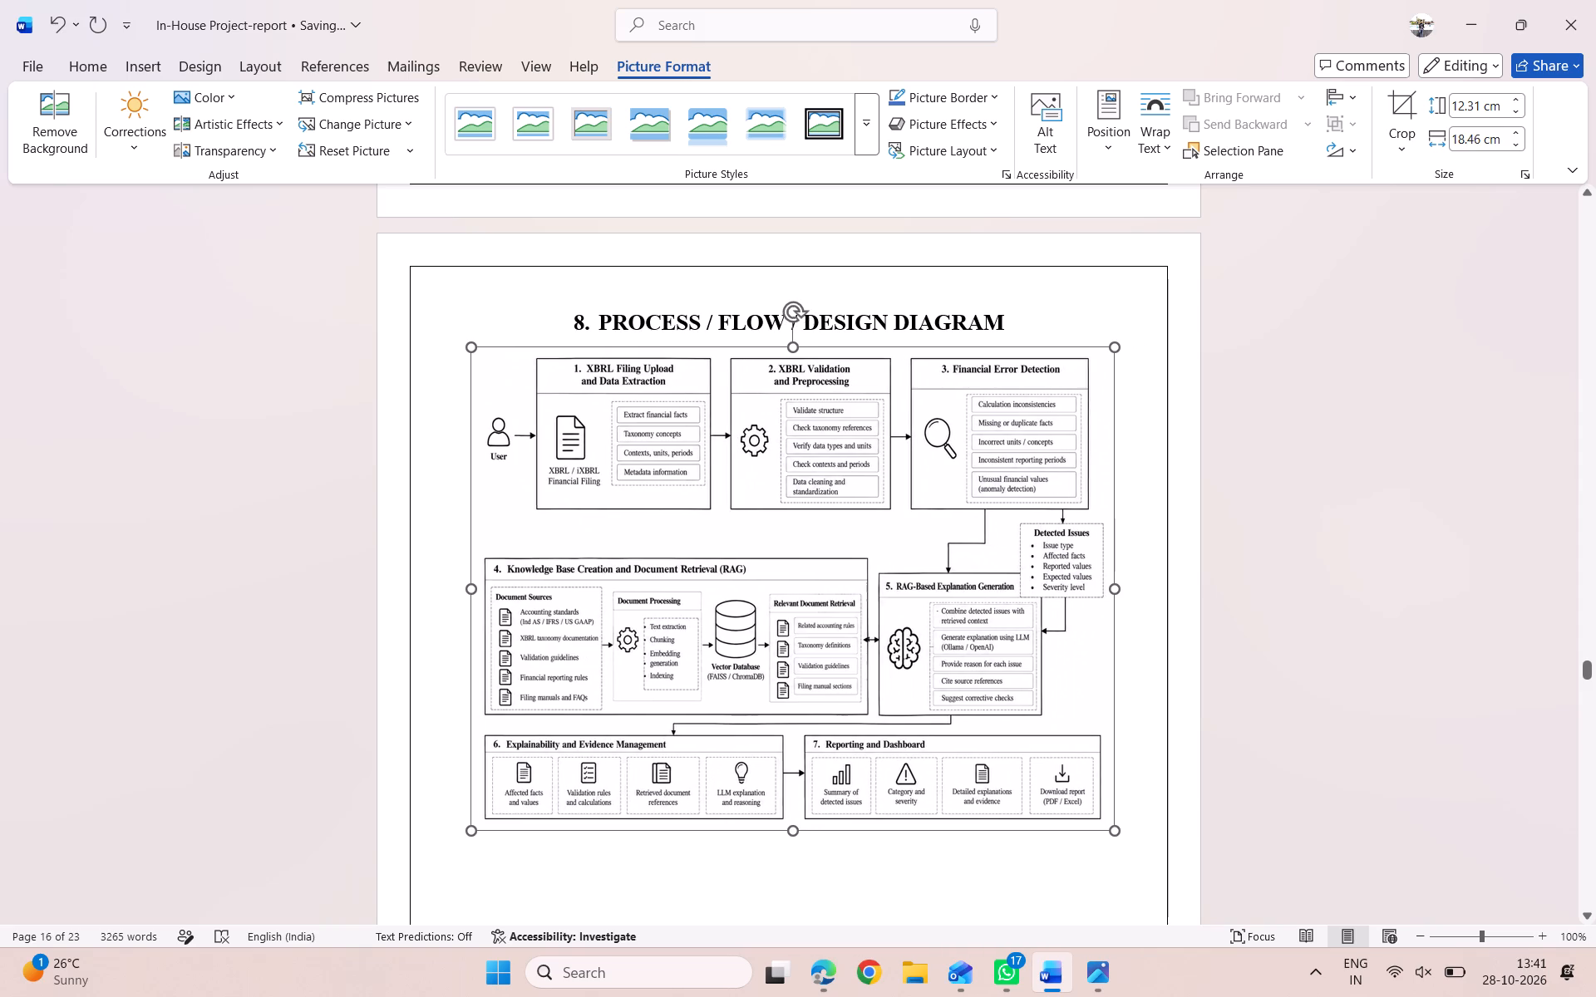
pyautogui.moveTo(1112, 606); pyautogui.dragTo(1111, 606)
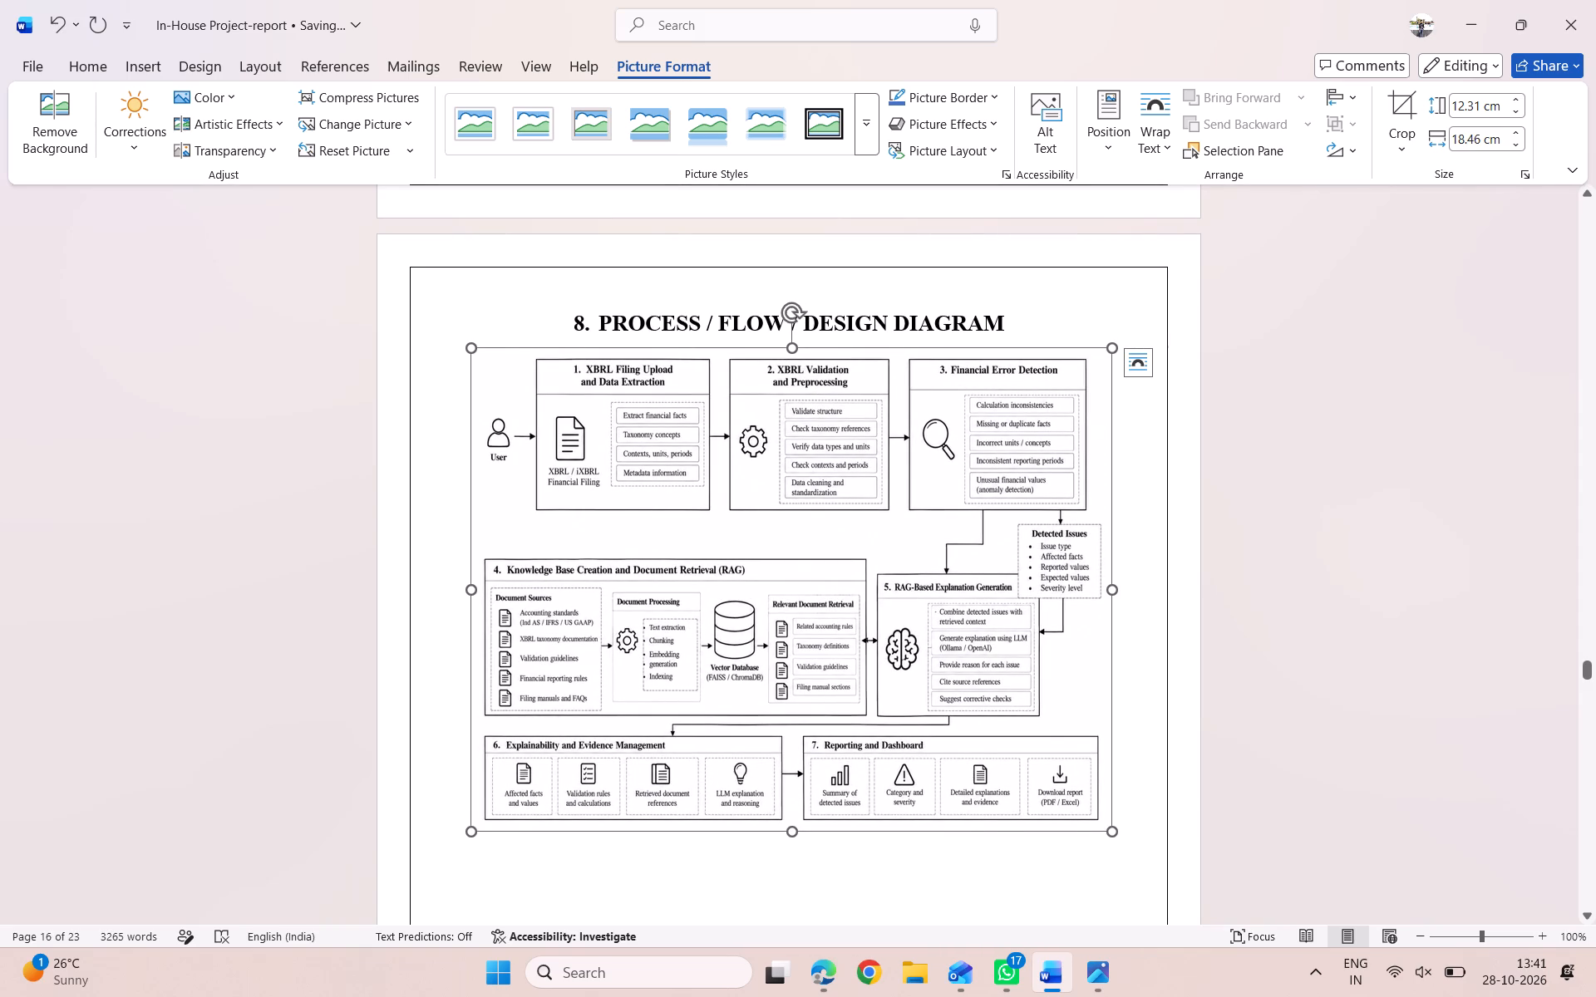
# Add two unnumbered blank lines between the section 8 heading and the pipeline diagram.
pyautogui.click(1015, 323)
pyautogui.press('Return')
pyautogui.press('BackSpace')
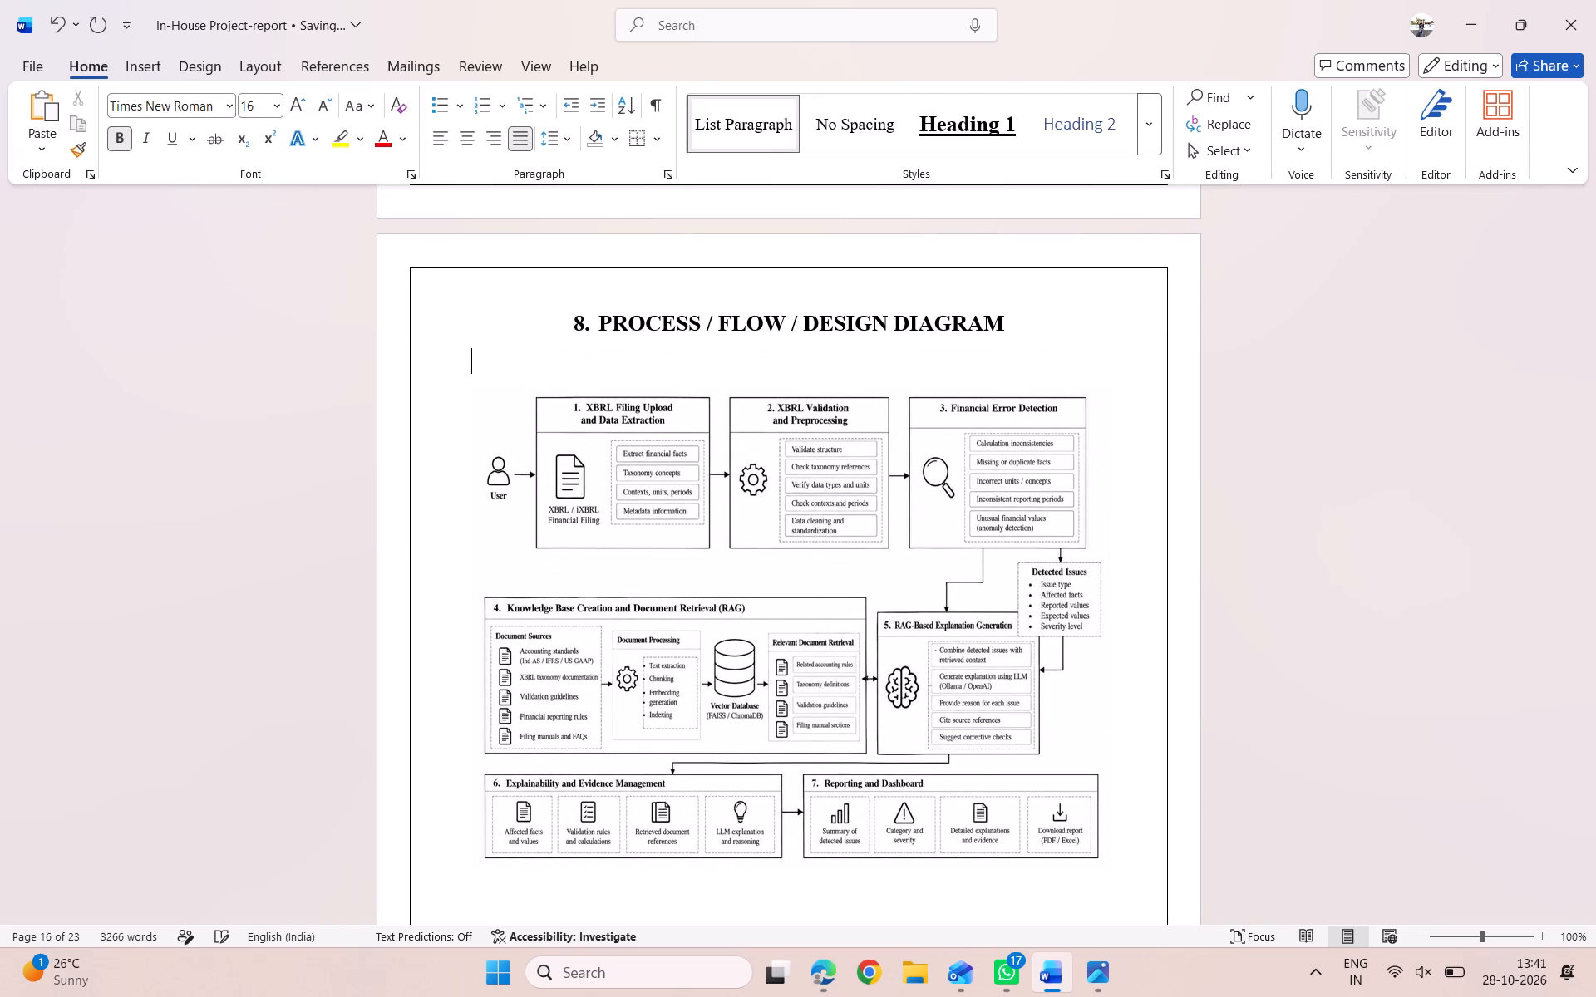
pyautogui.press('Return')
# Stretch the pipeline diagram taller by extending its lower edge down the page, keeping its width.
pyautogui.scroll(-1, 1015, 323)
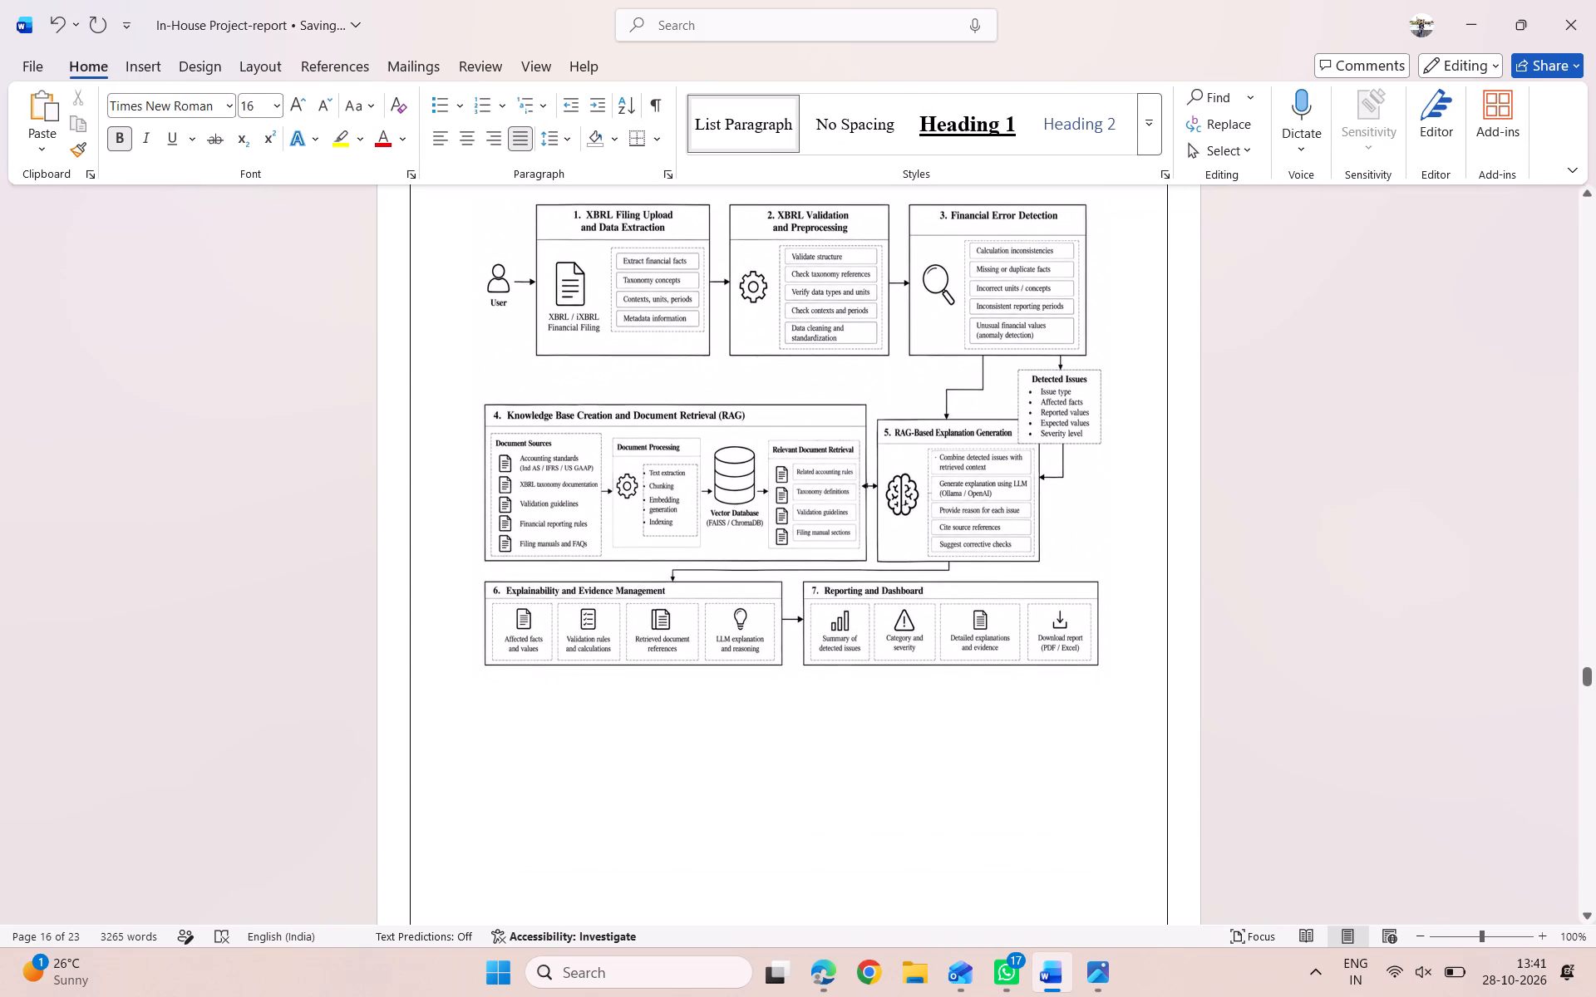
pyautogui.click(825, 572)
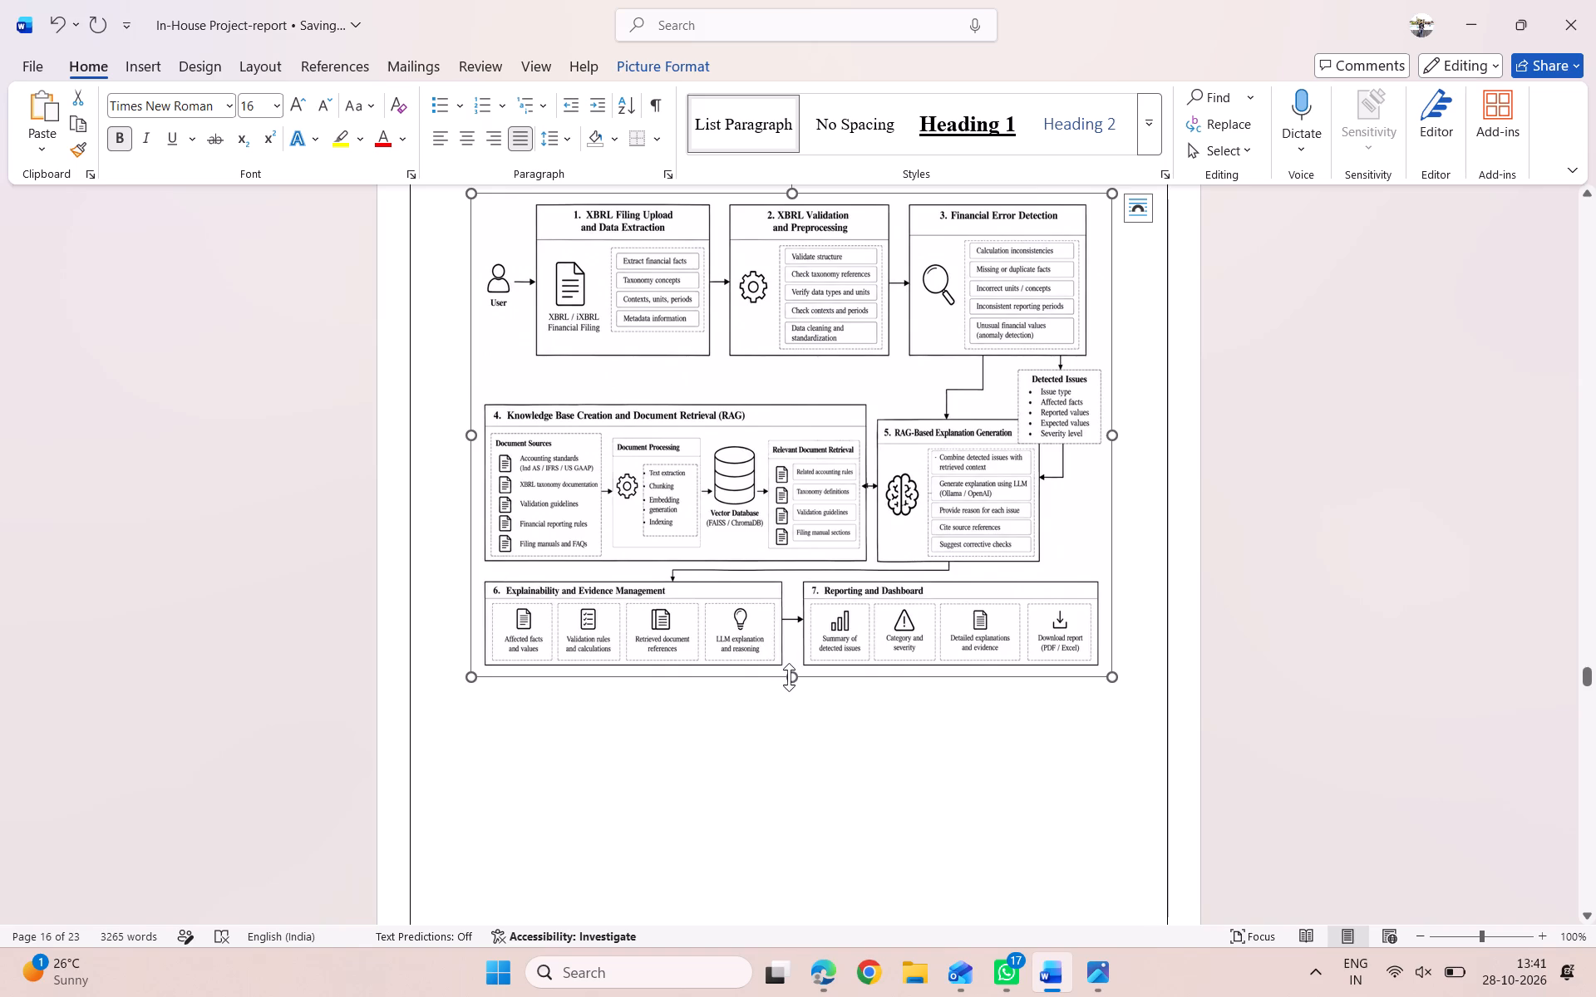
pyautogui.moveTo(789, 677); pyautogui.dragTo(818, 817)
pyautogui.click(1339, 578)
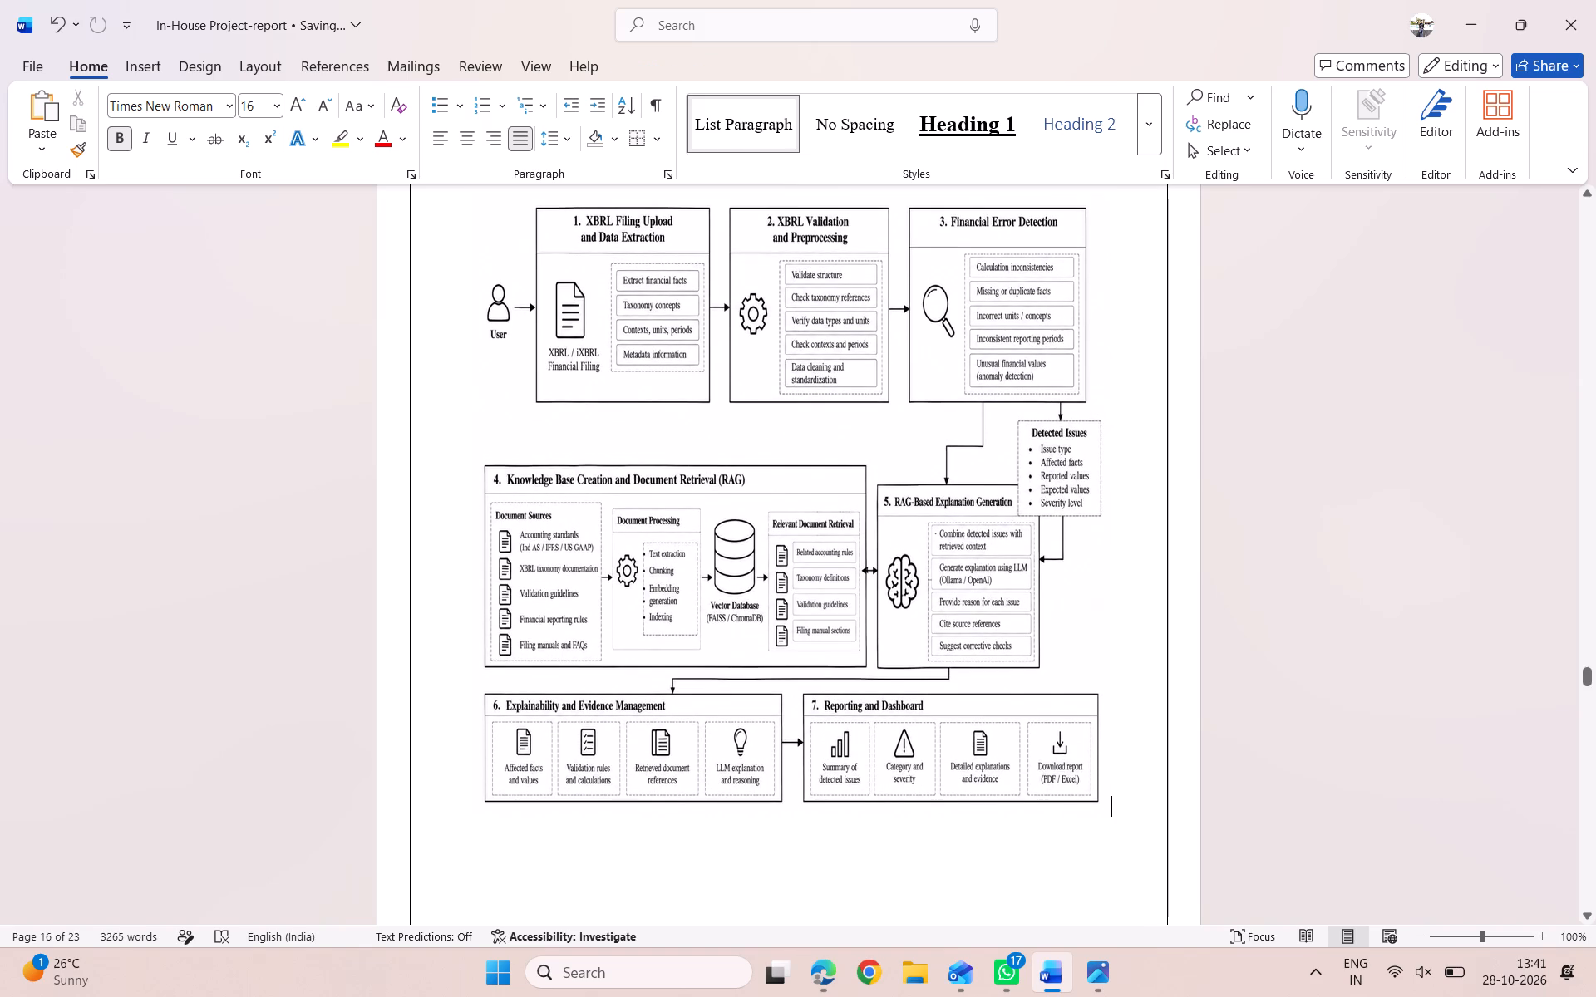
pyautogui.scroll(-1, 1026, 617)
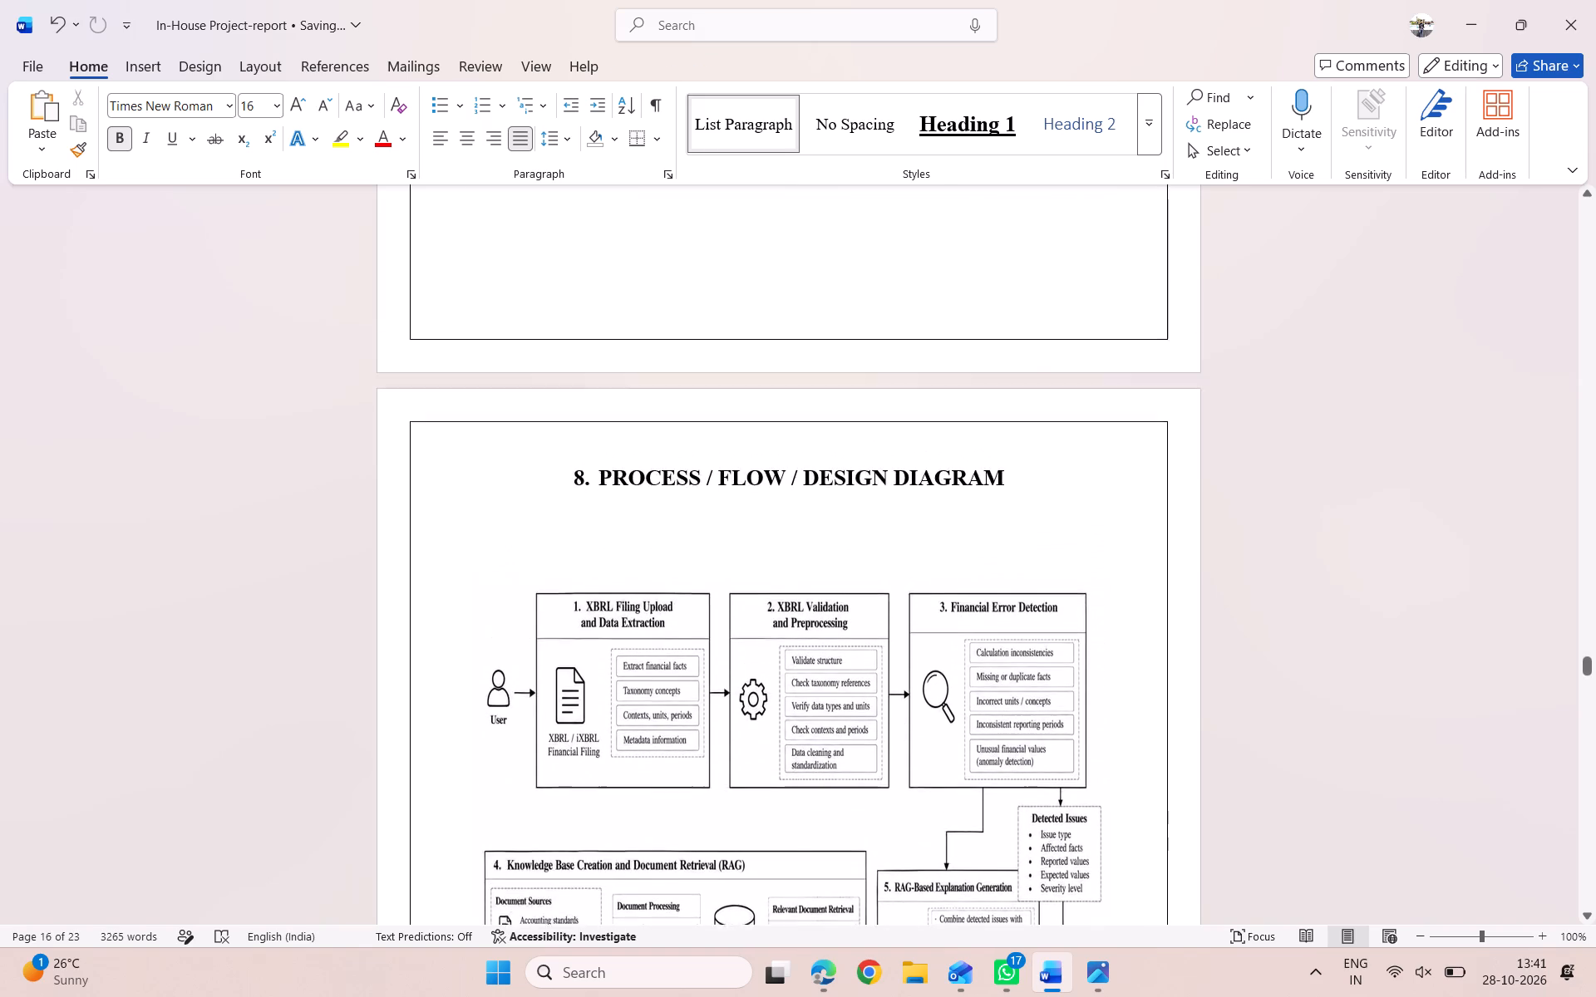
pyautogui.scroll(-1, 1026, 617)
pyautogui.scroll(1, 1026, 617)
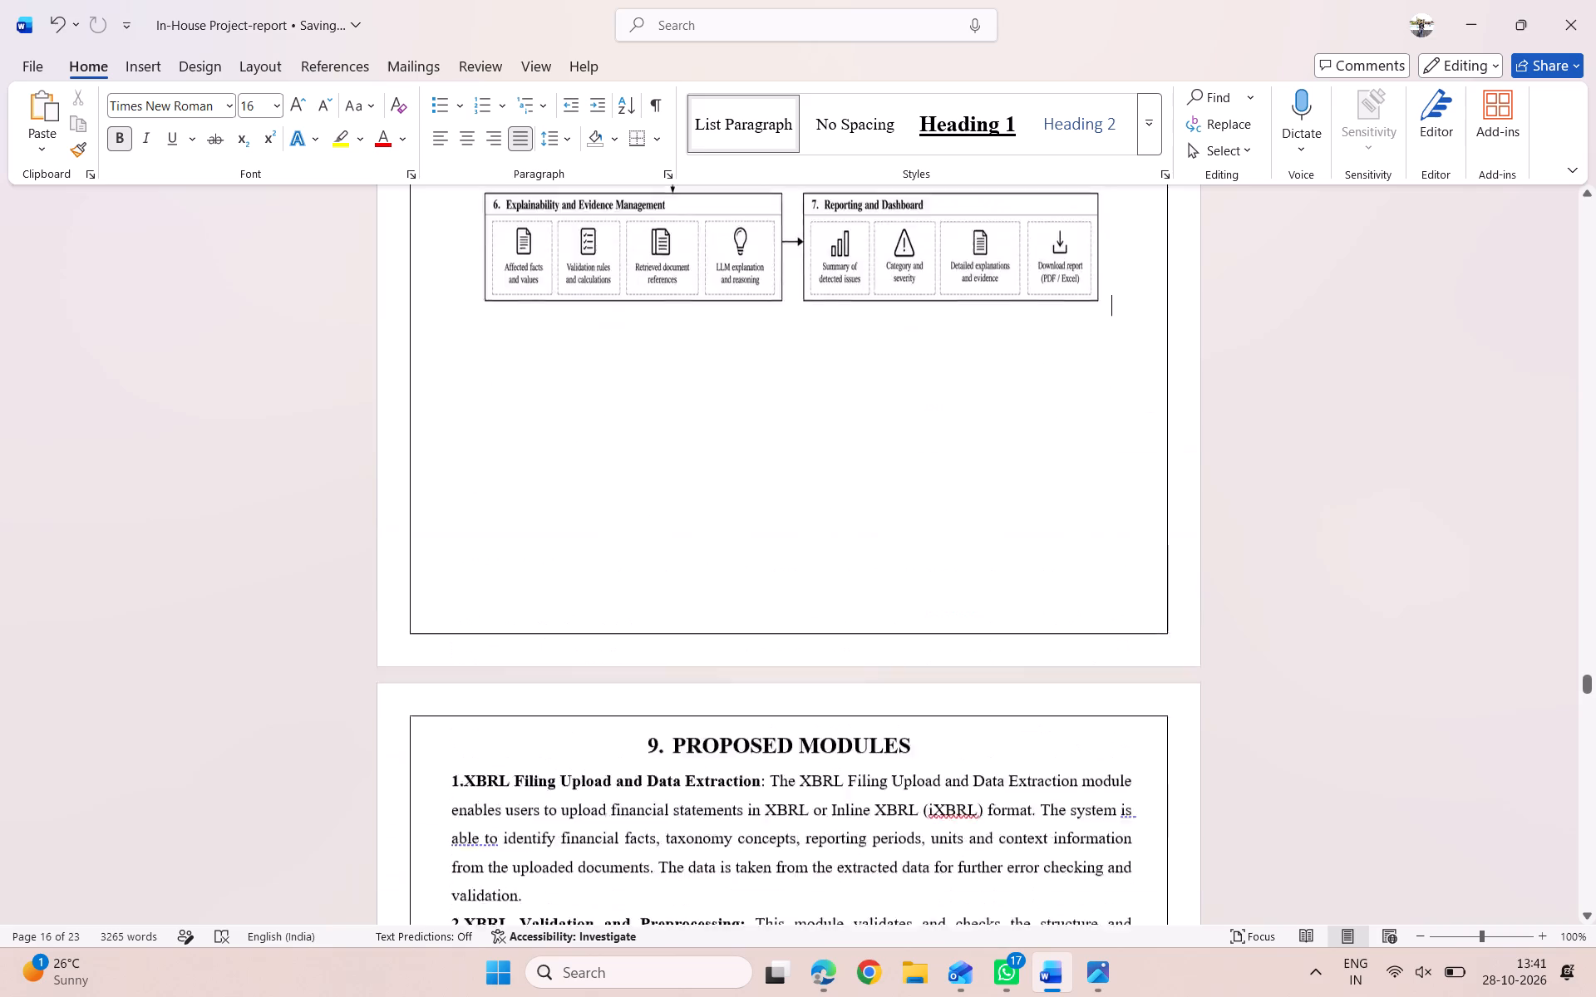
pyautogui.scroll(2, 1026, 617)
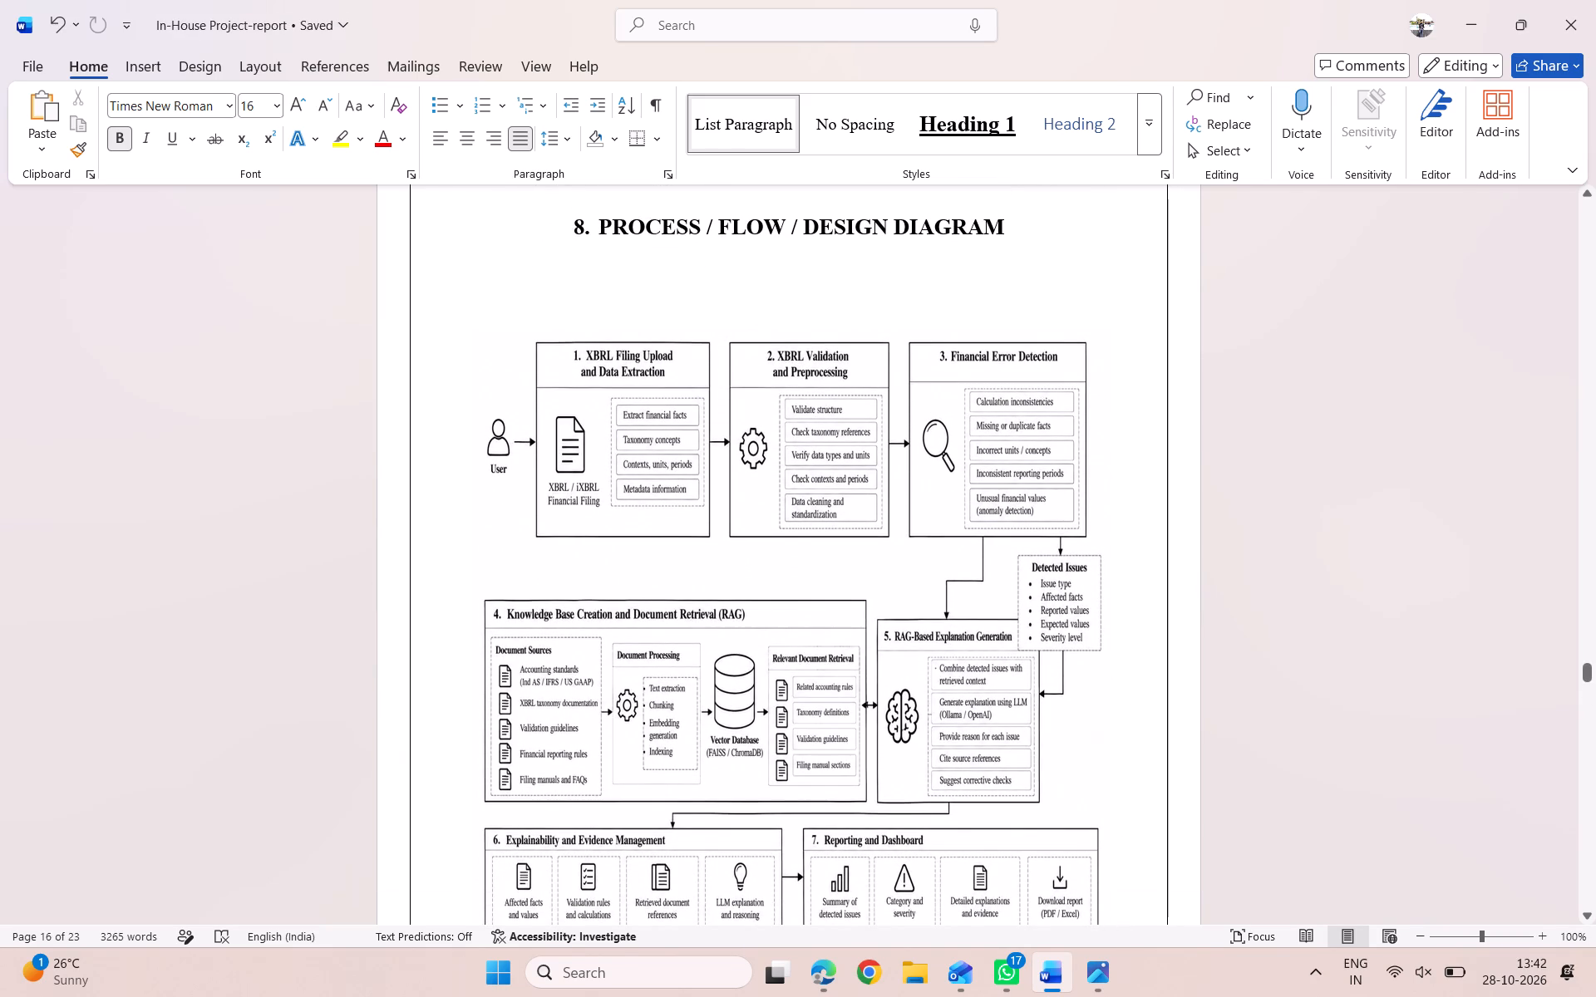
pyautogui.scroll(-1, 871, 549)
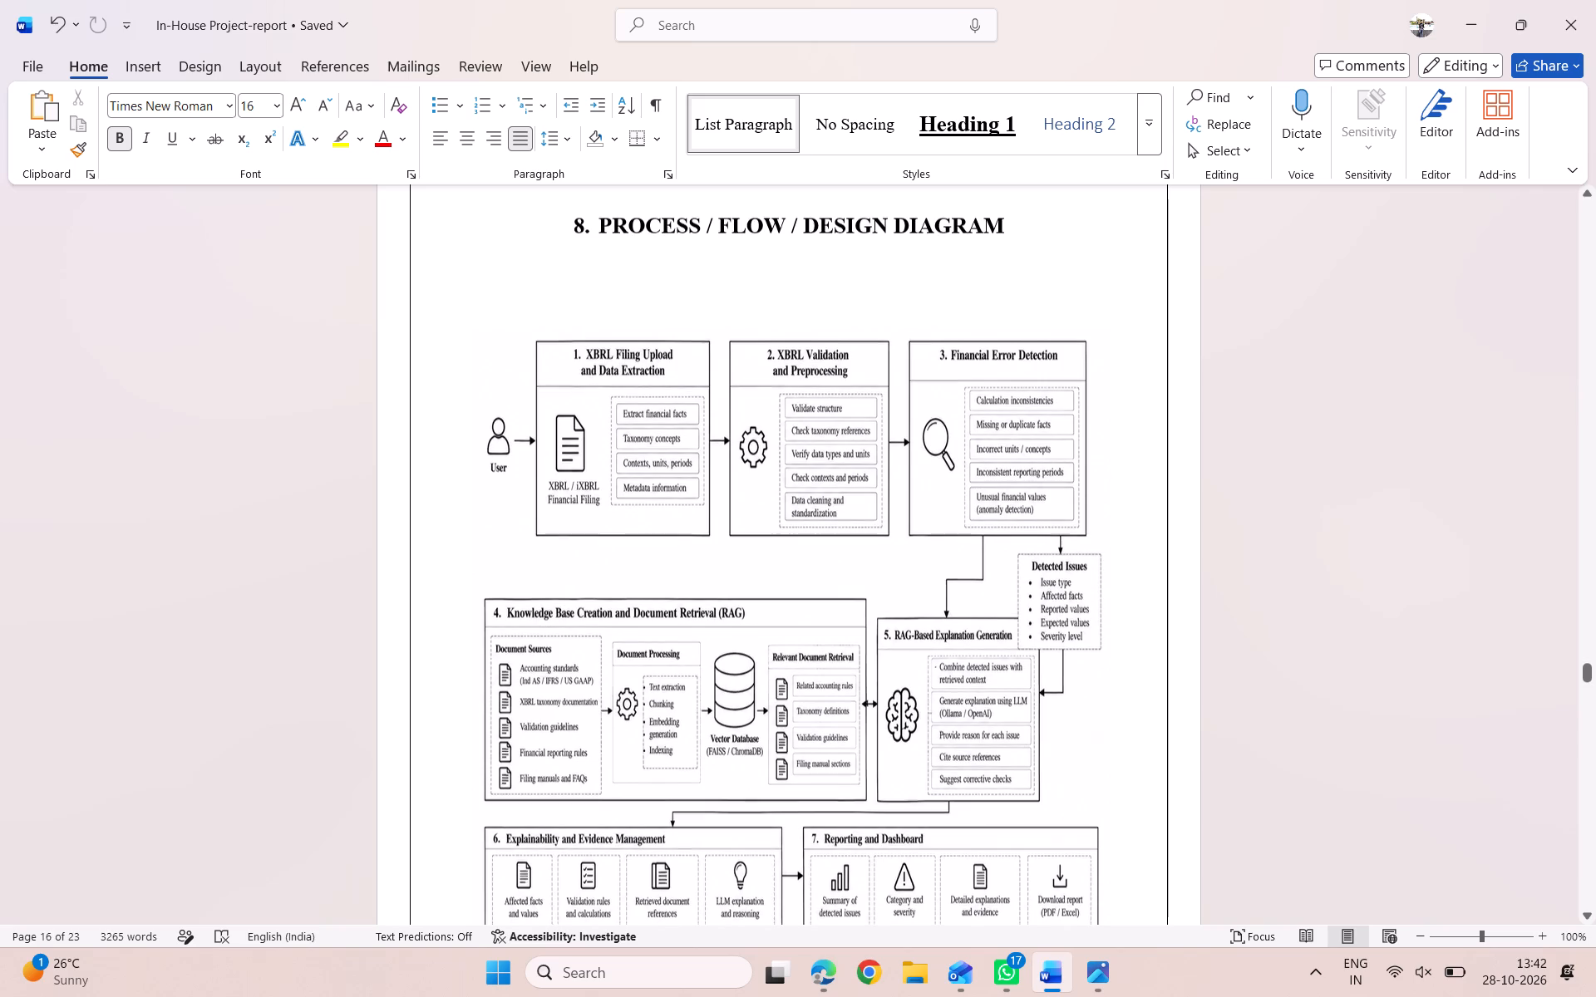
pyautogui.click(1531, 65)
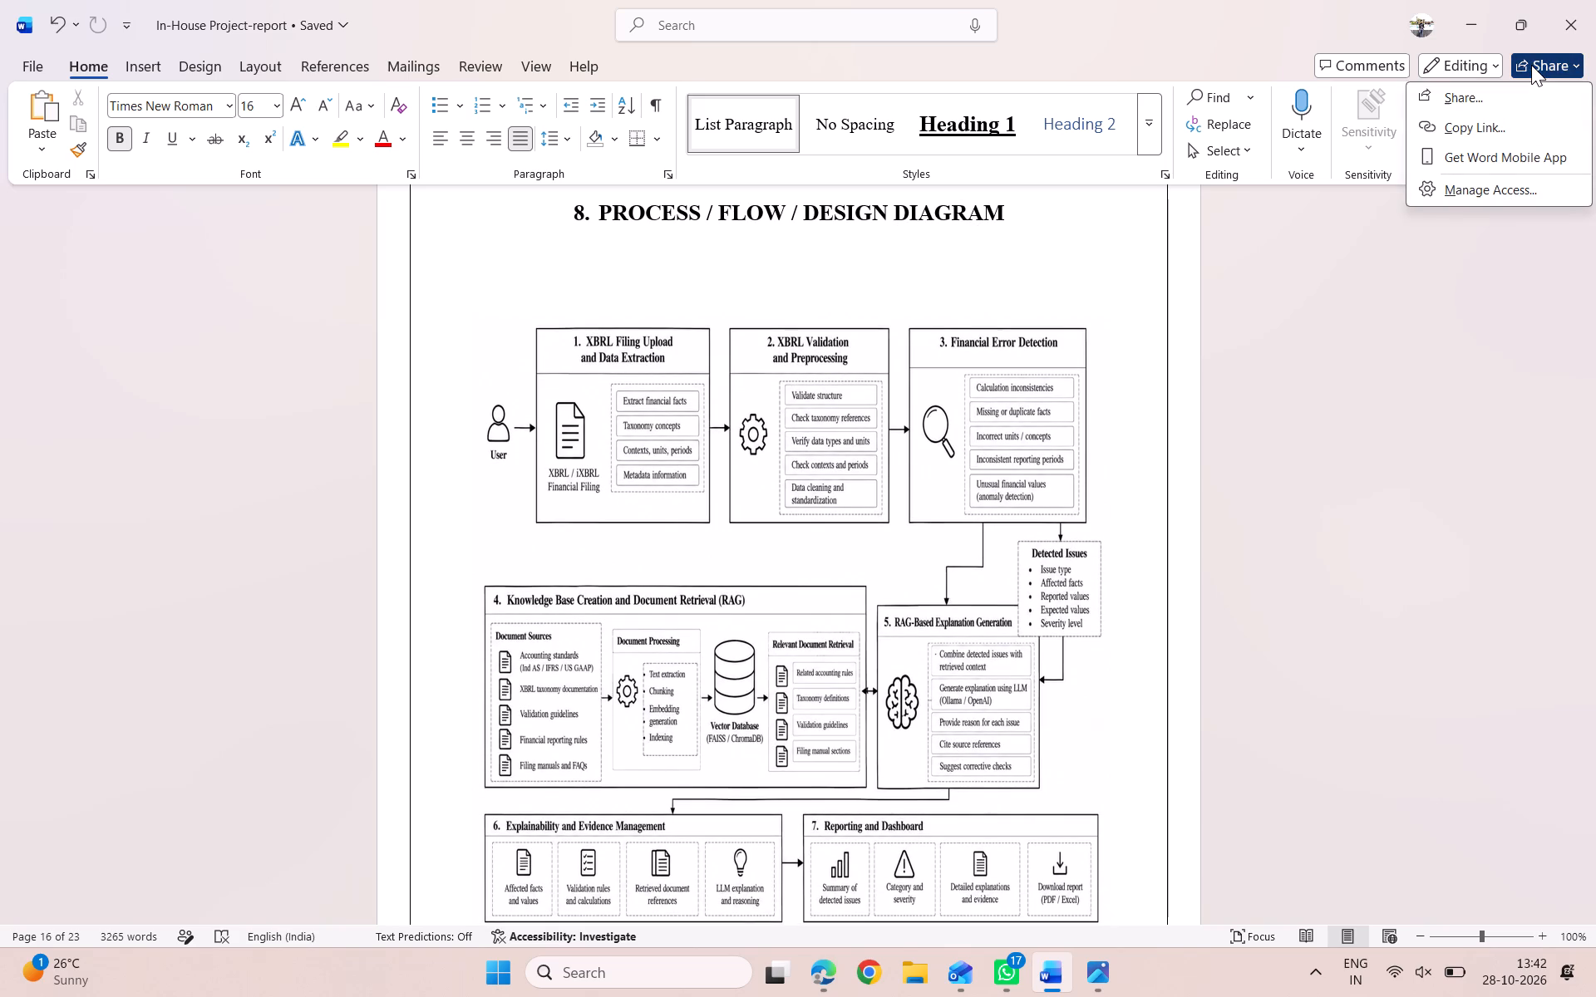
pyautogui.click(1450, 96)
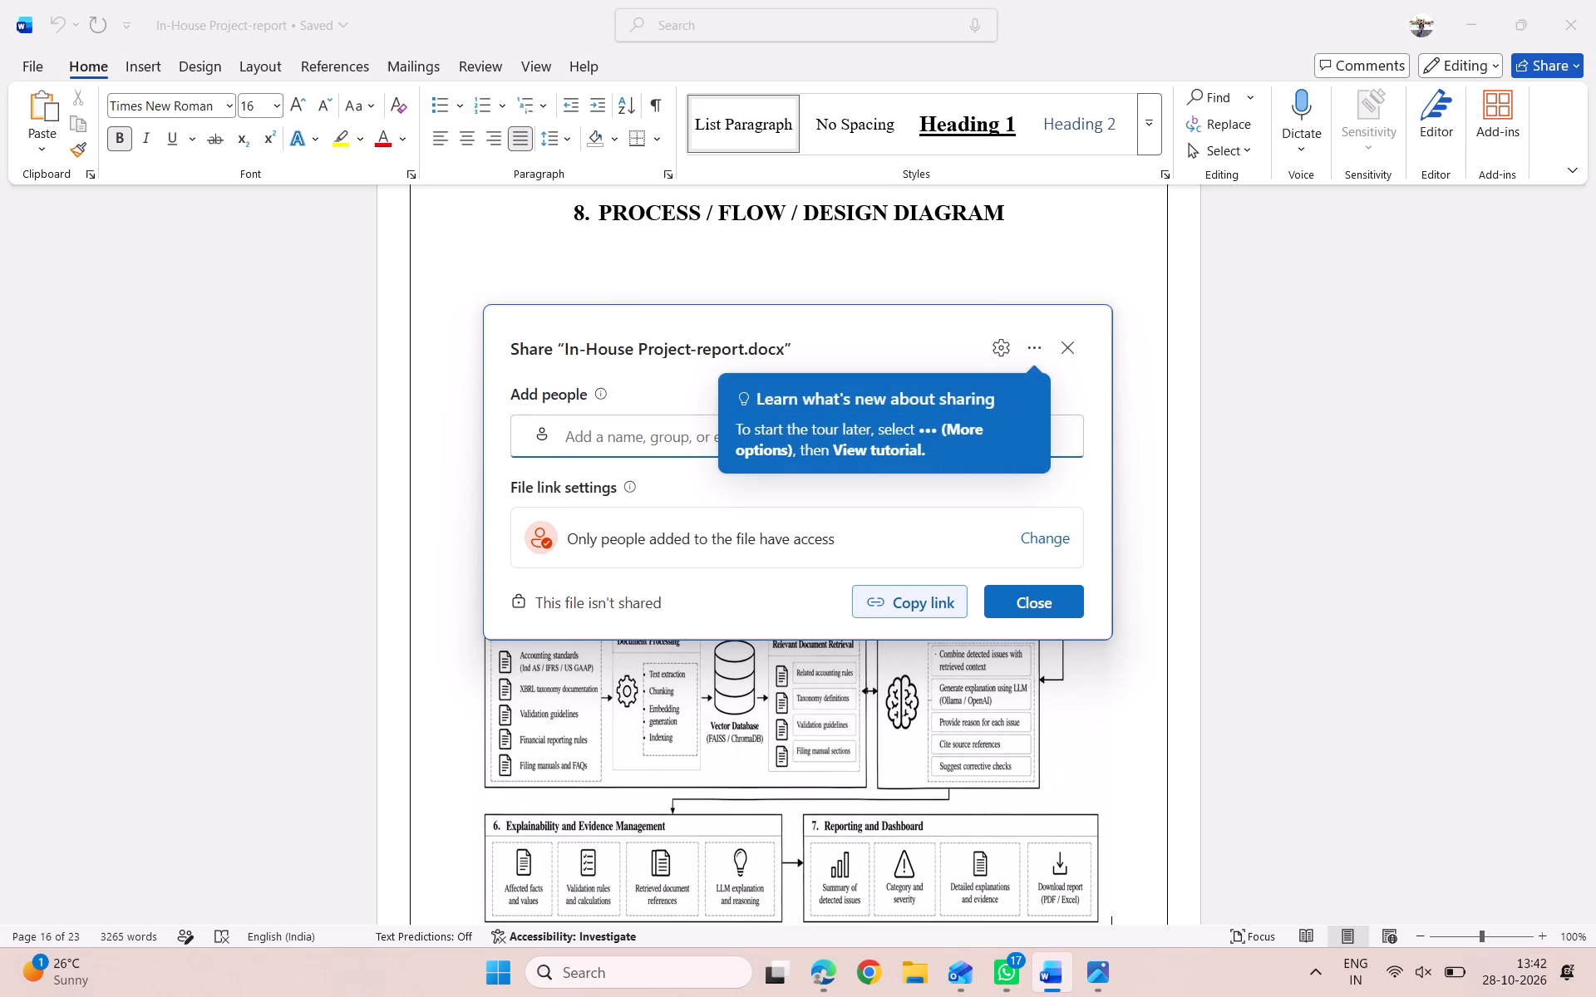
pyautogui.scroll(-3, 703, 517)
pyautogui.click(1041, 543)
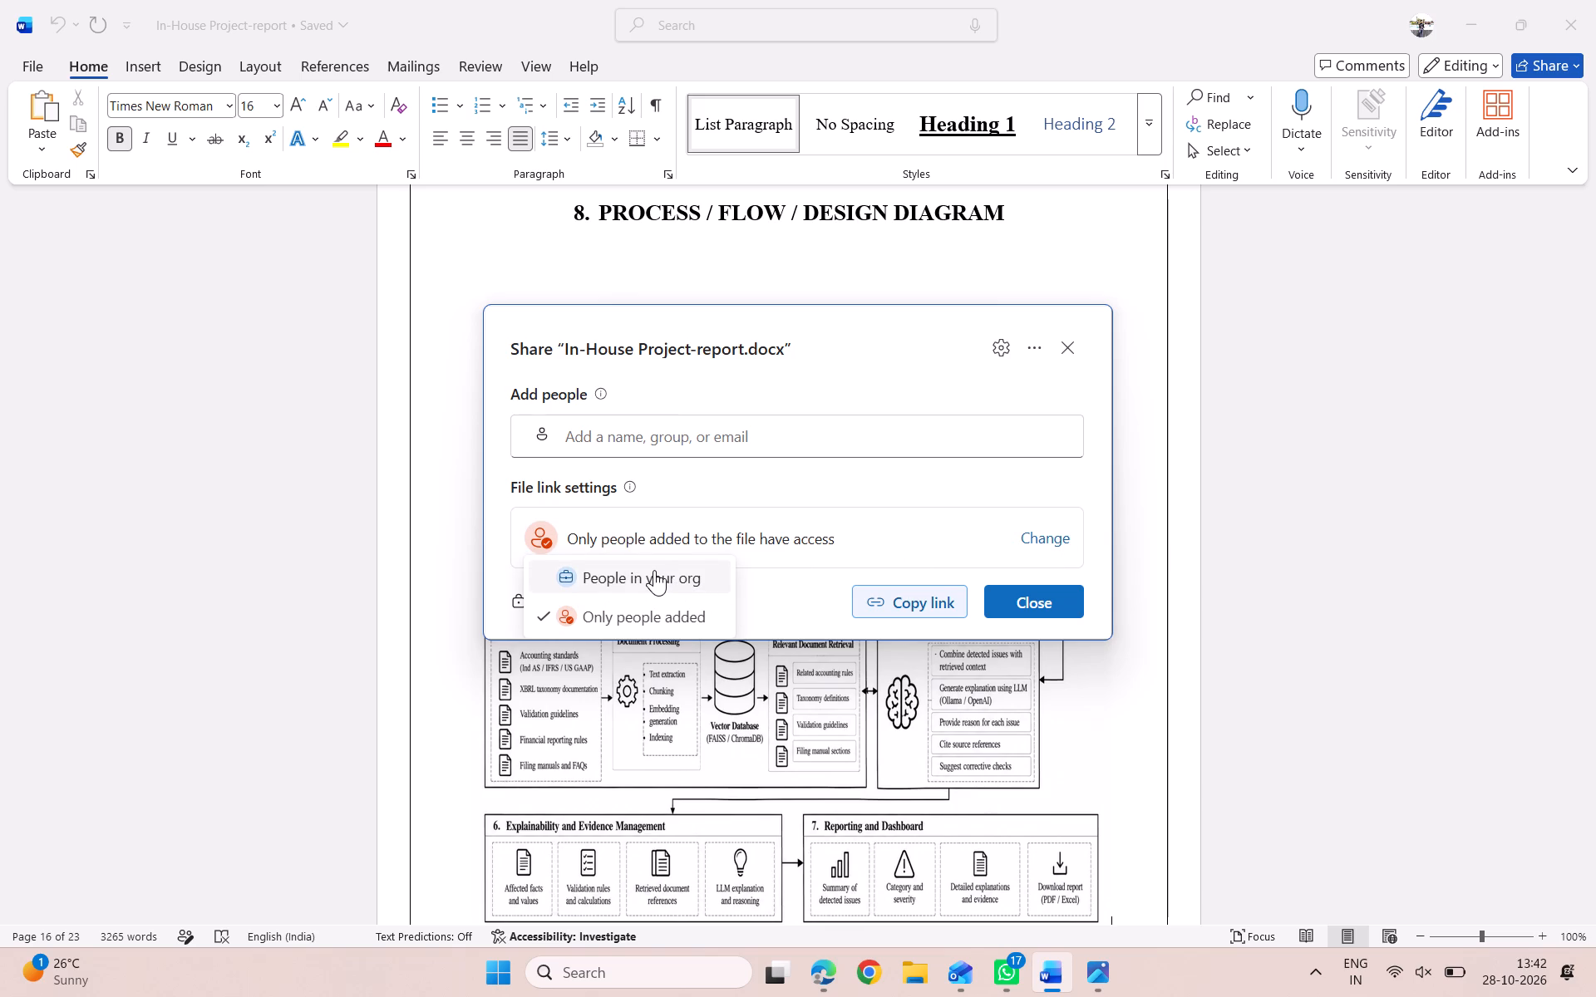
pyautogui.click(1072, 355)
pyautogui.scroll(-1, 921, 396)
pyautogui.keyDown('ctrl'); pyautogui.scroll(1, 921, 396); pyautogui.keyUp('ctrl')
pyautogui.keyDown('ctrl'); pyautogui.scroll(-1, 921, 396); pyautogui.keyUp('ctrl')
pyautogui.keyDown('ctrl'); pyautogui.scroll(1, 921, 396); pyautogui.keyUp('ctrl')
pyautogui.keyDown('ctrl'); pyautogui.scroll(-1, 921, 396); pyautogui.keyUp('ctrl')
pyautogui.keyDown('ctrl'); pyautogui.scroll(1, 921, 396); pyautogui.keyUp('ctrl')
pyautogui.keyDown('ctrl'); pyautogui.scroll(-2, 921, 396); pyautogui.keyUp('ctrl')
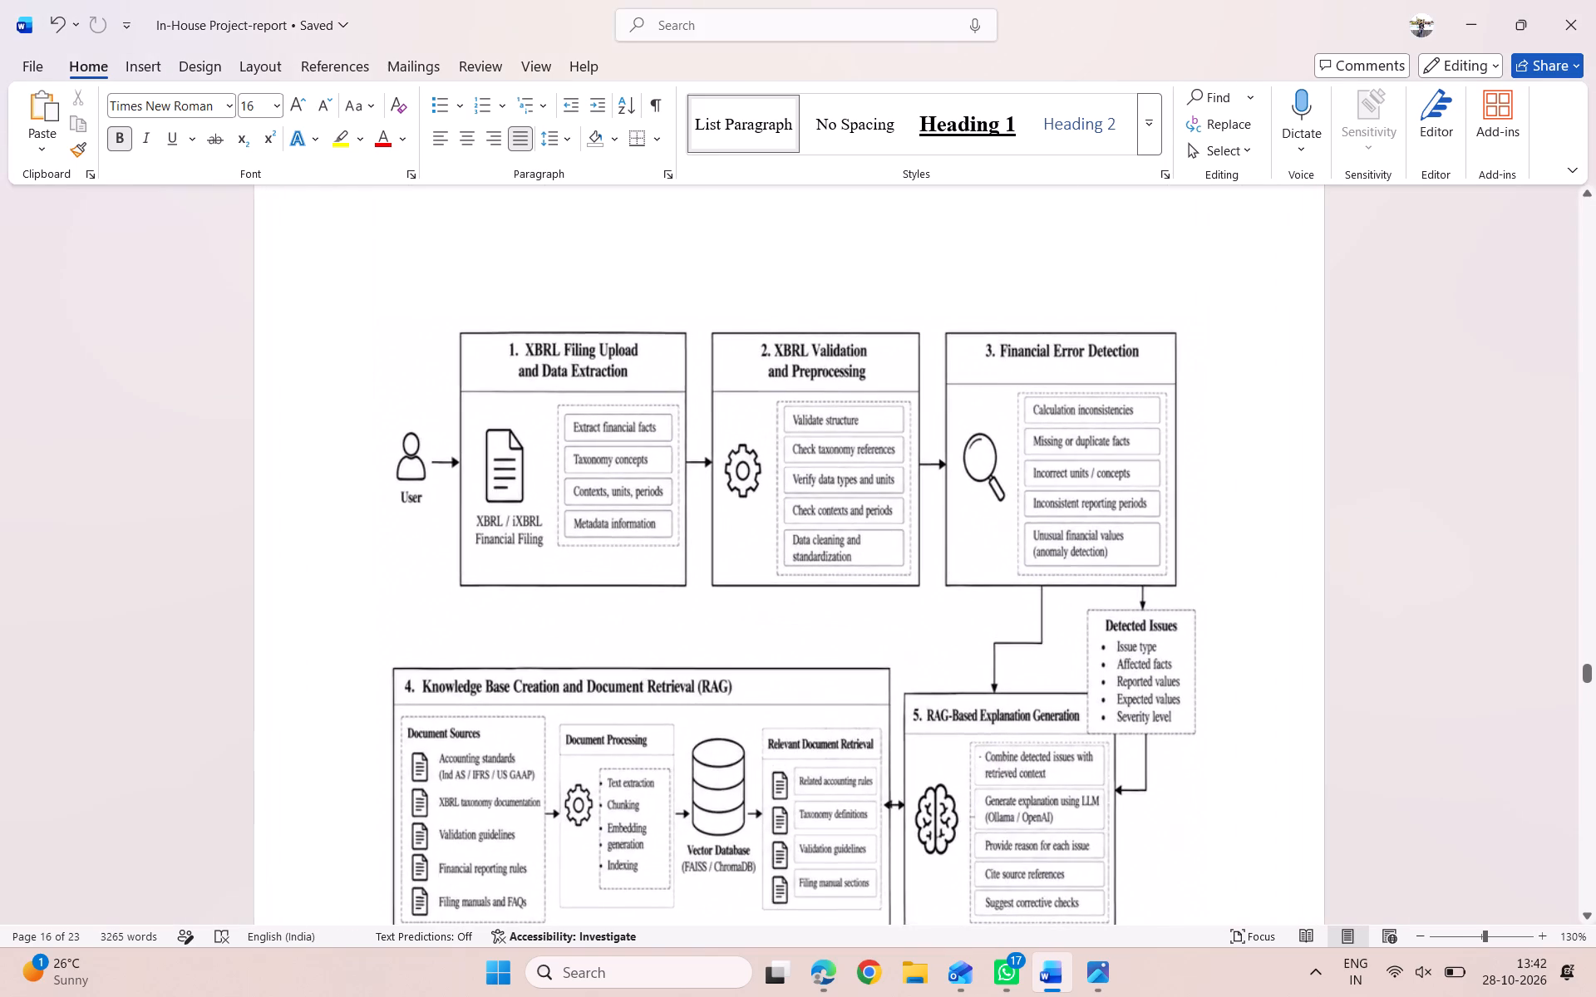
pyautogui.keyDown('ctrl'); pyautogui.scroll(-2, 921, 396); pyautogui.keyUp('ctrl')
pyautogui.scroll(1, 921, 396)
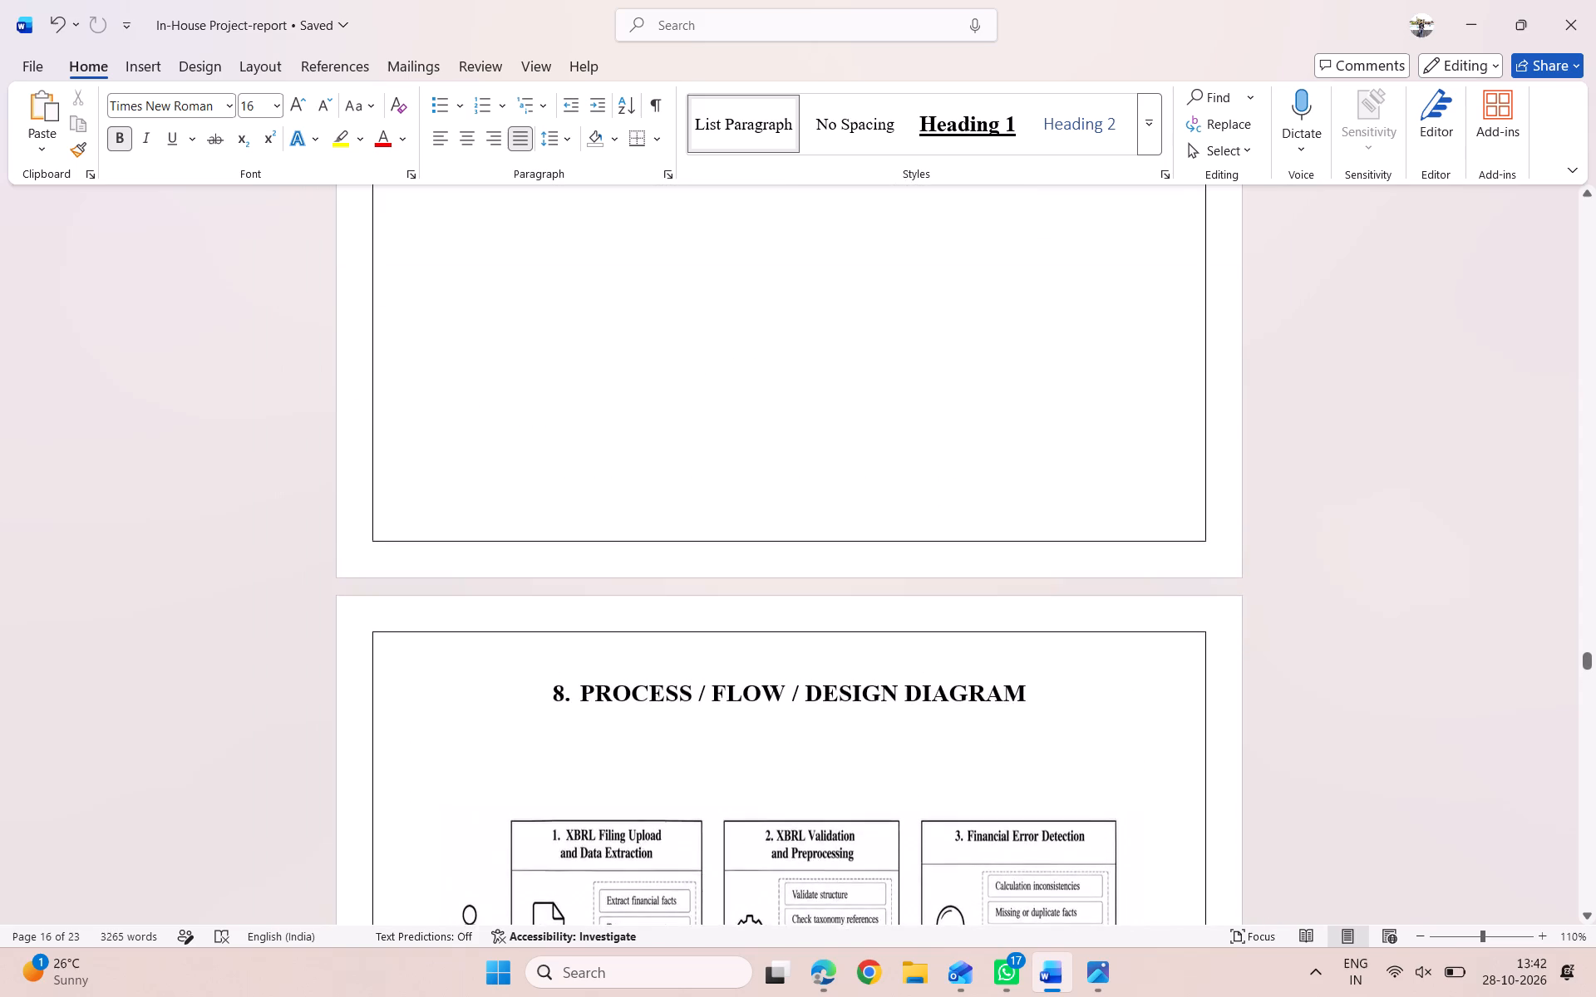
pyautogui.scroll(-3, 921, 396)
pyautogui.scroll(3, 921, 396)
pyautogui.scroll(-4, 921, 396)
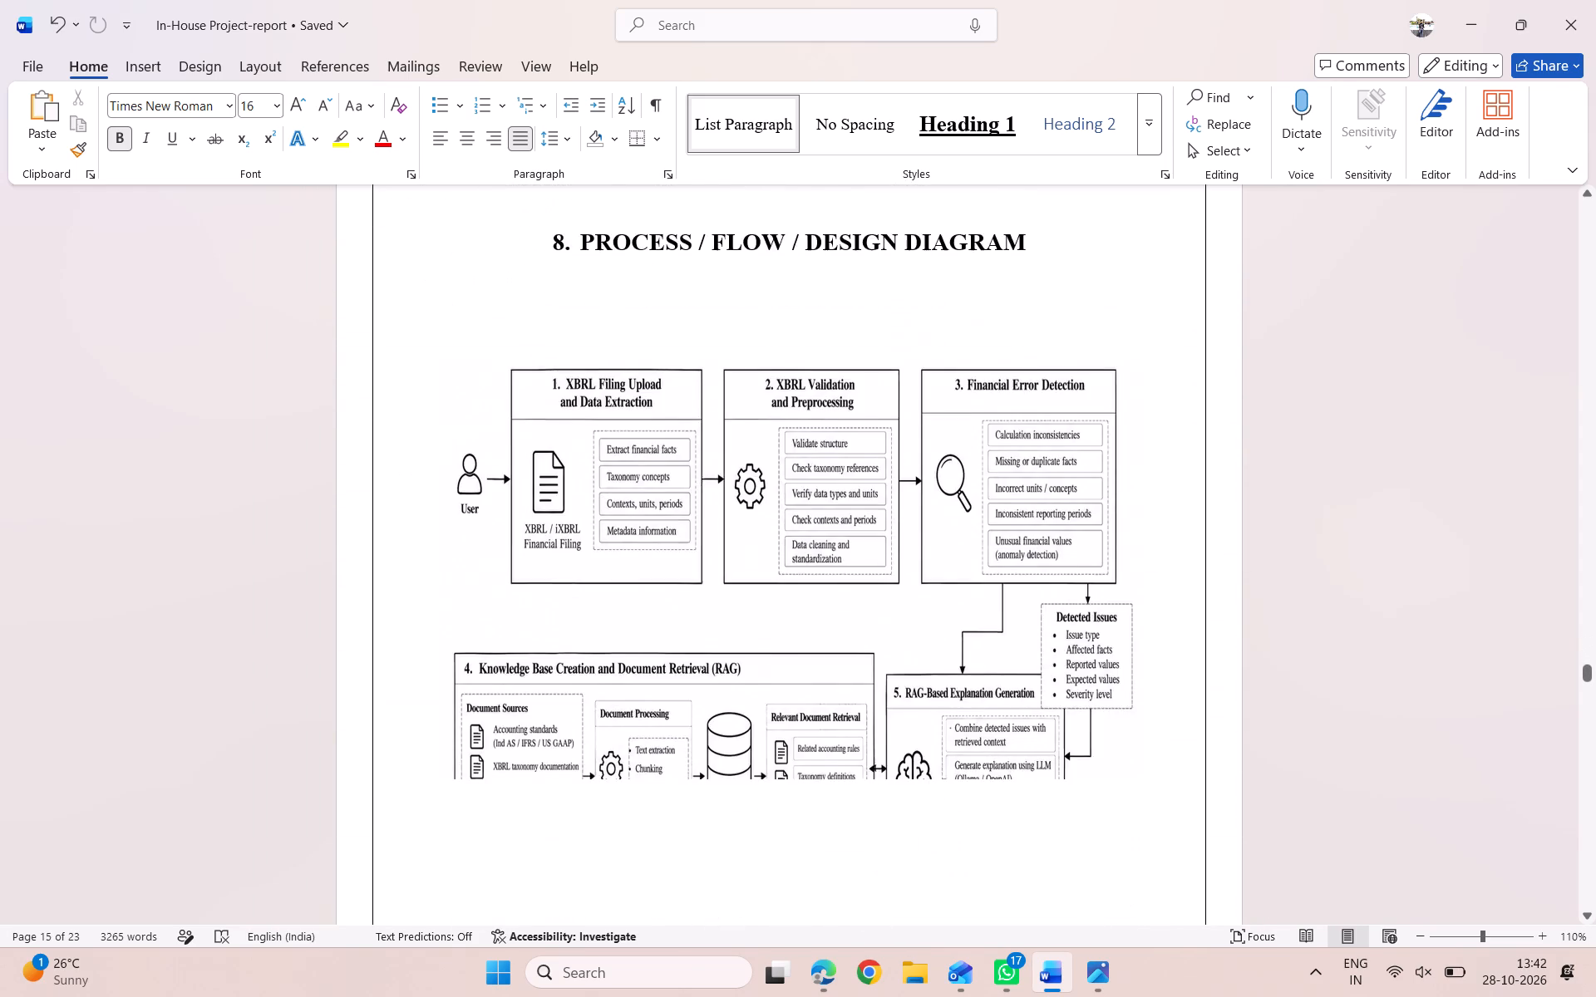
# Copy the "NOVELTY OF THE IDEA / PROJECT" heading text of section 10 in the report.
pyautogui.scroll(-3, 921, 396)
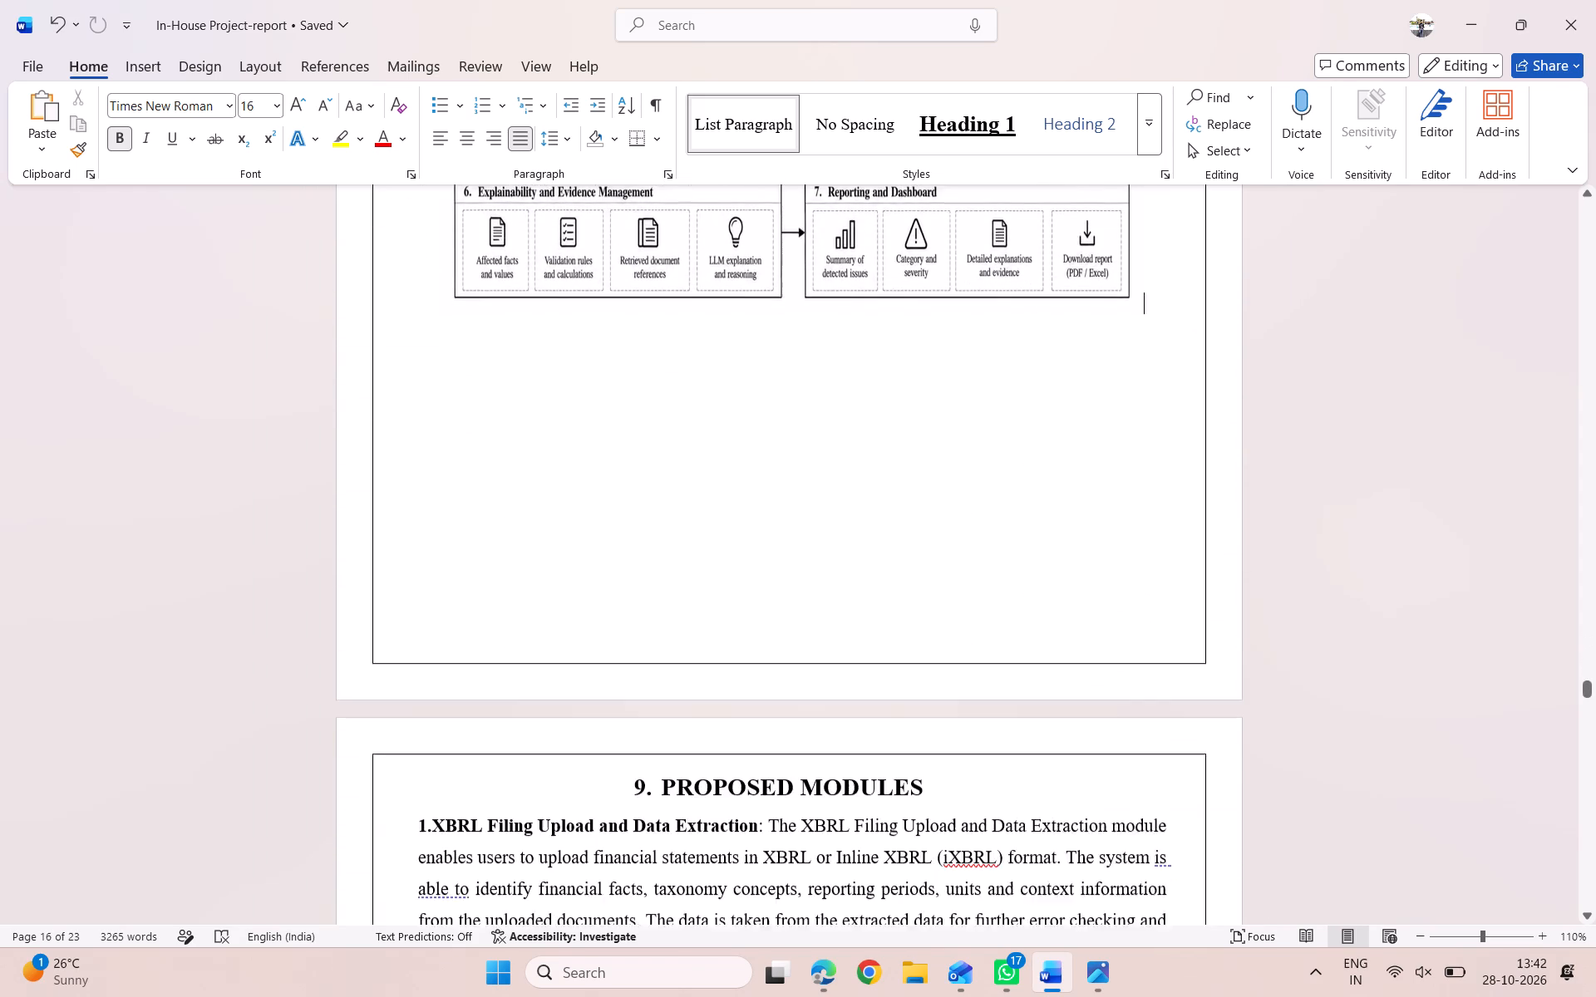
pyautogui.scroll(-5, 921, 396)
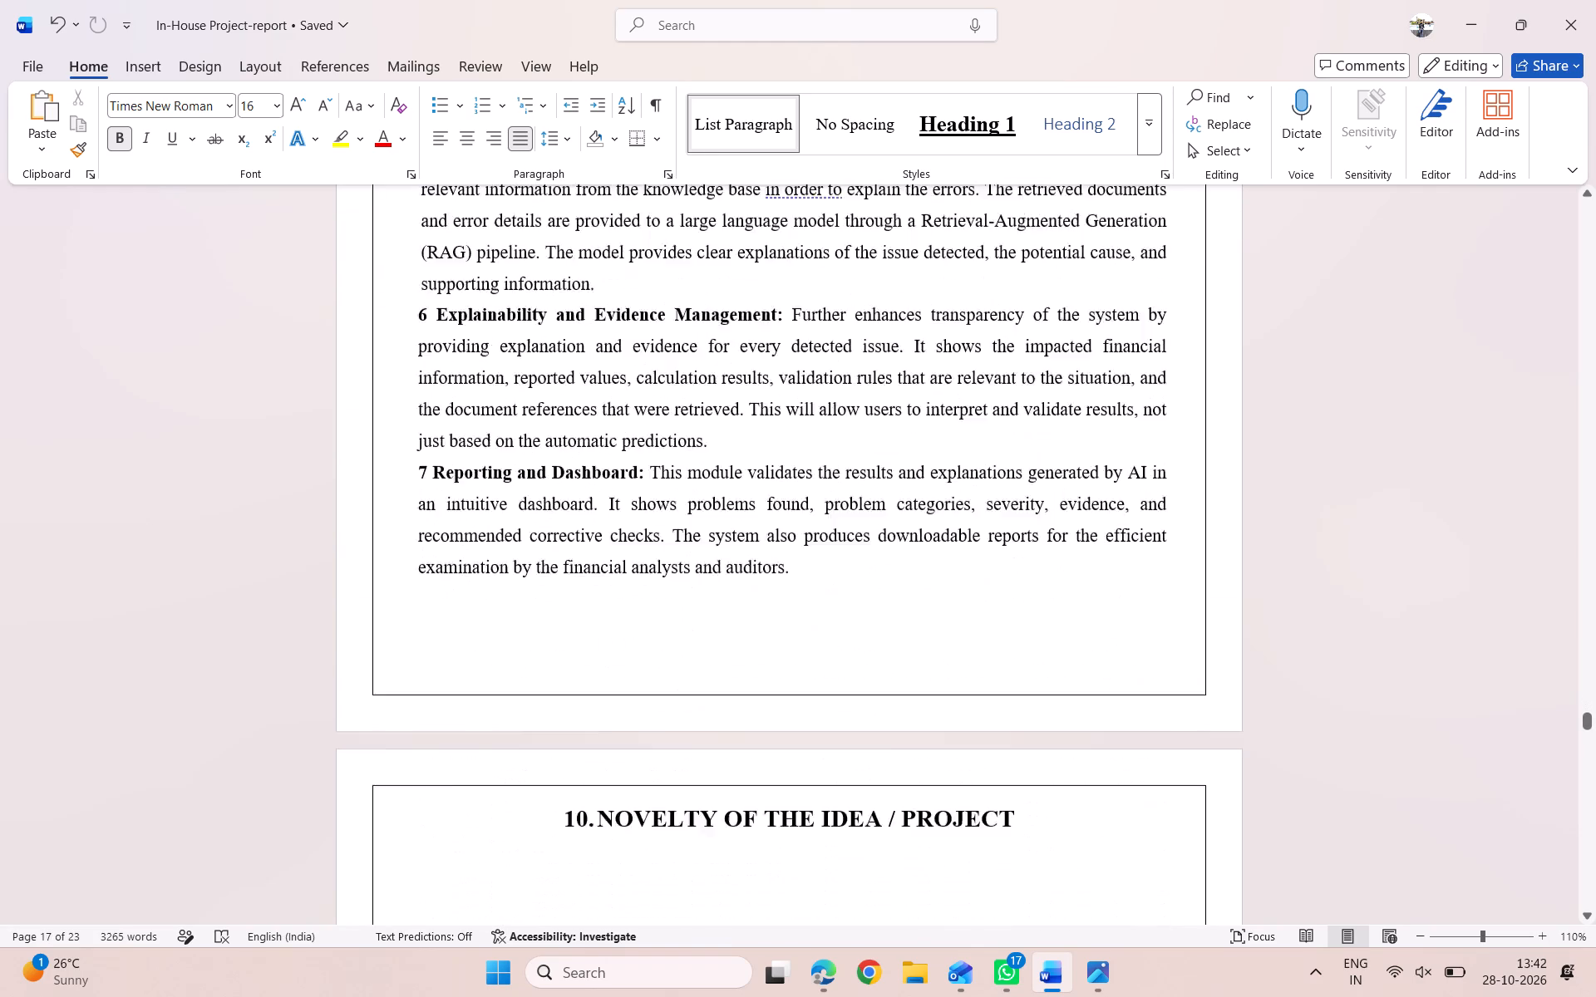
pyautogui.scroll(-1, 921, 396)
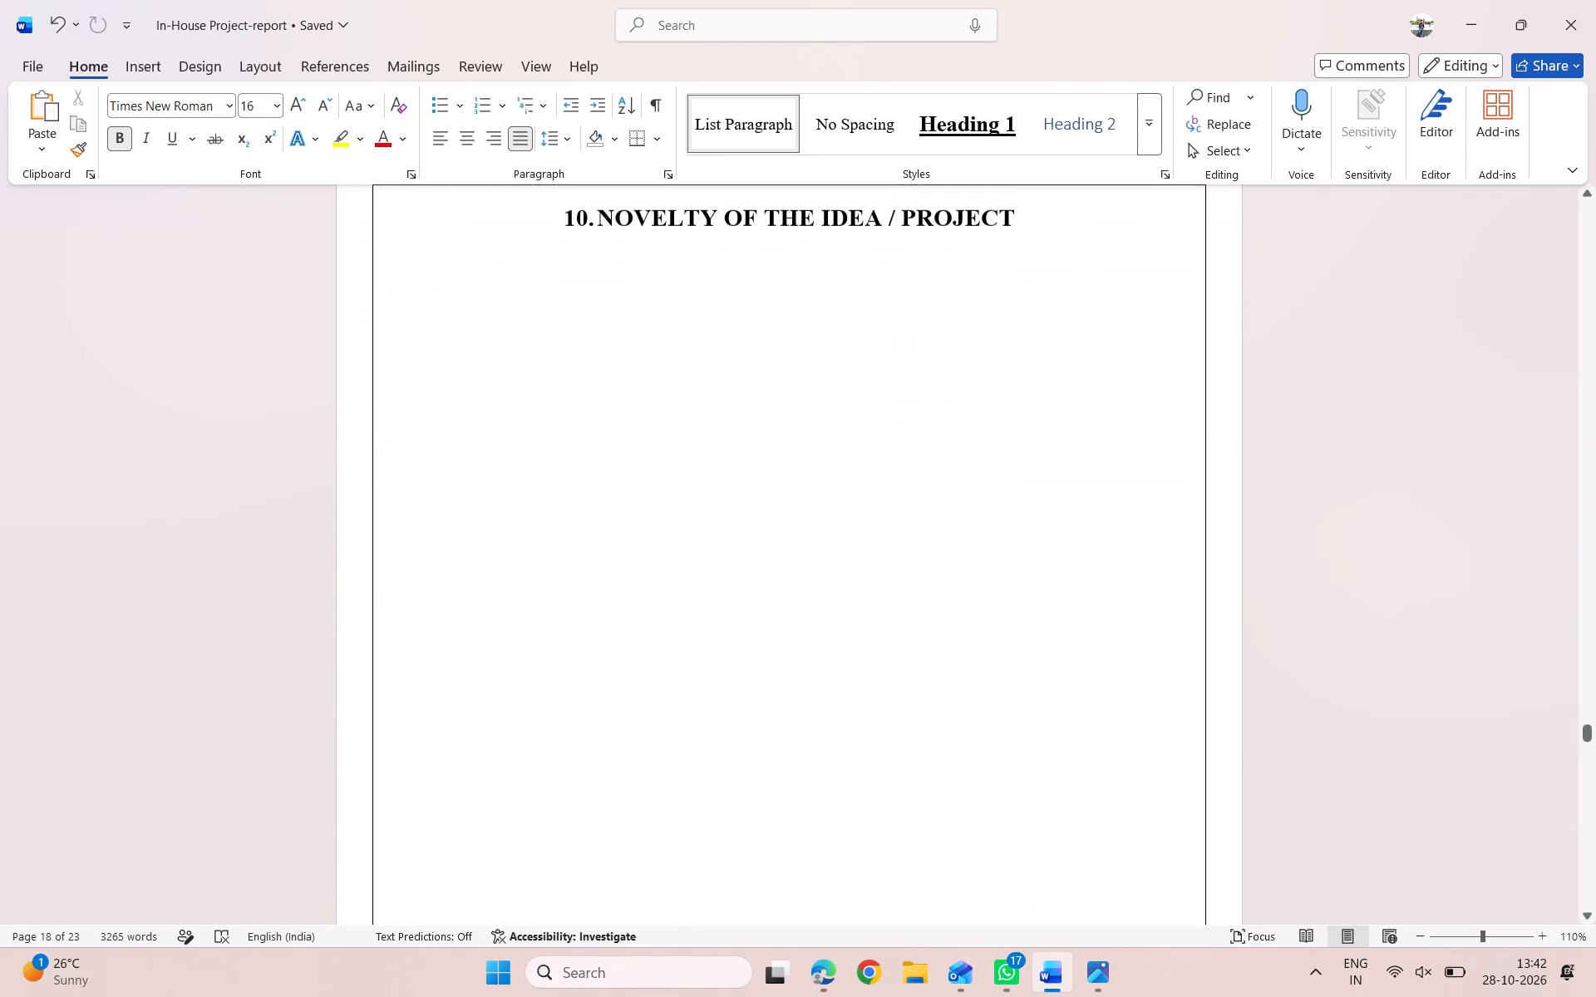
pyautogui.moveTo(1018, 225); pyautogui.dragTo(617, 214)
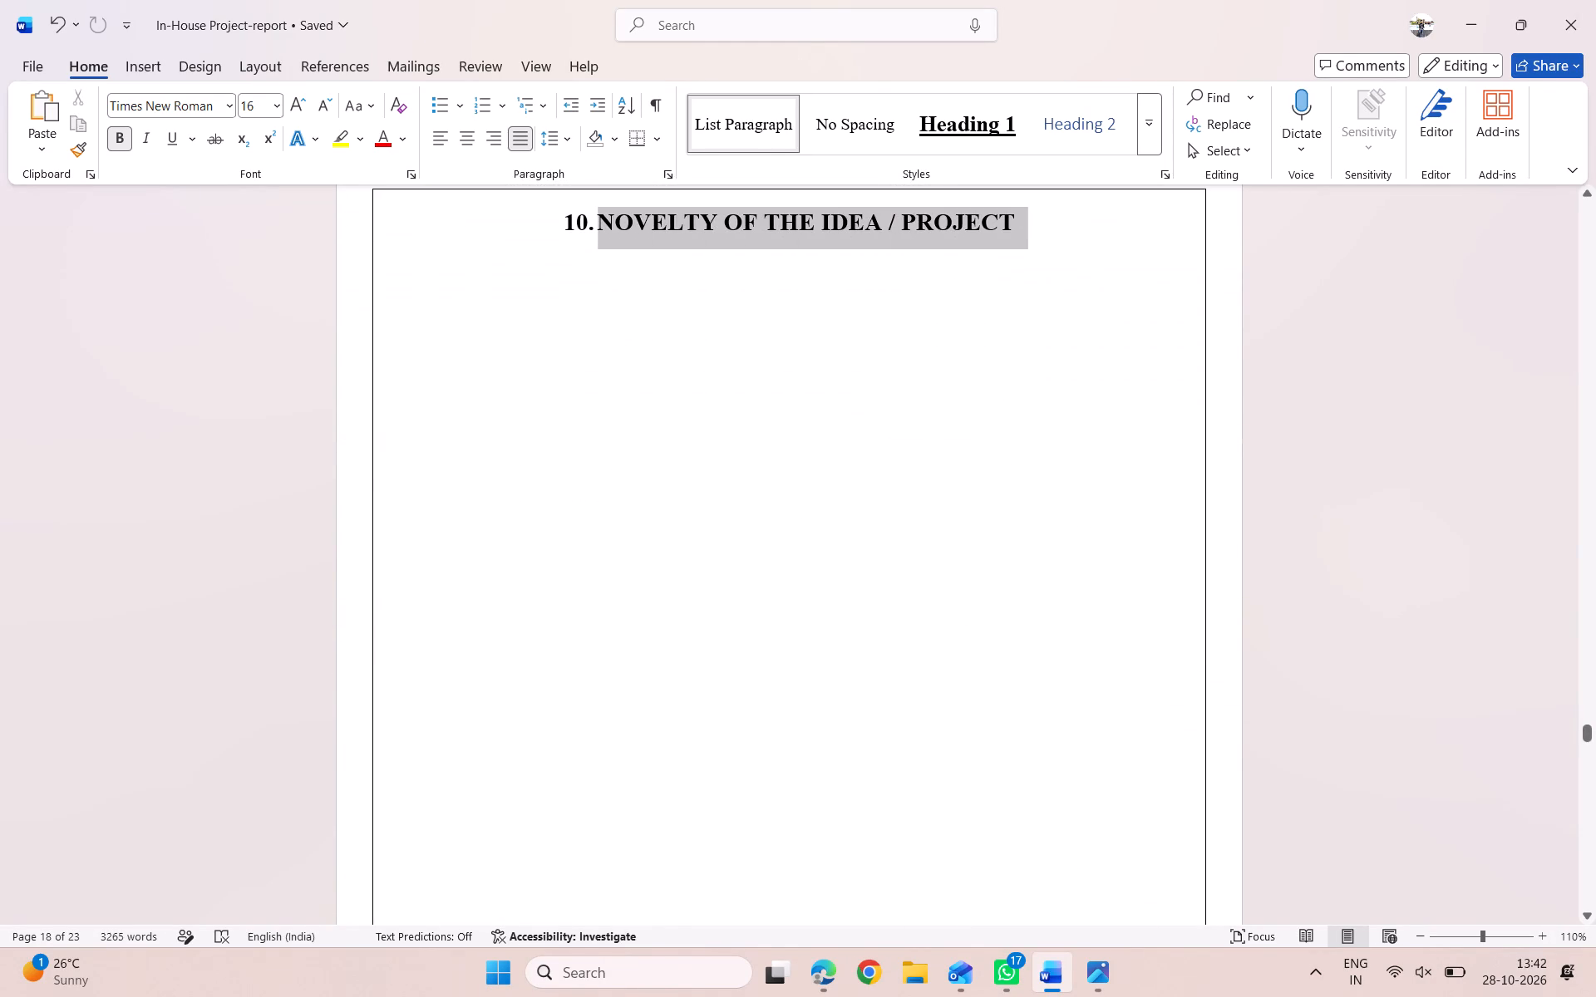
pyautogui.moveTo(617, 214); pyautogui.dragTo(650, 199)
pyautogui.hotkey('ctrl', 'c')
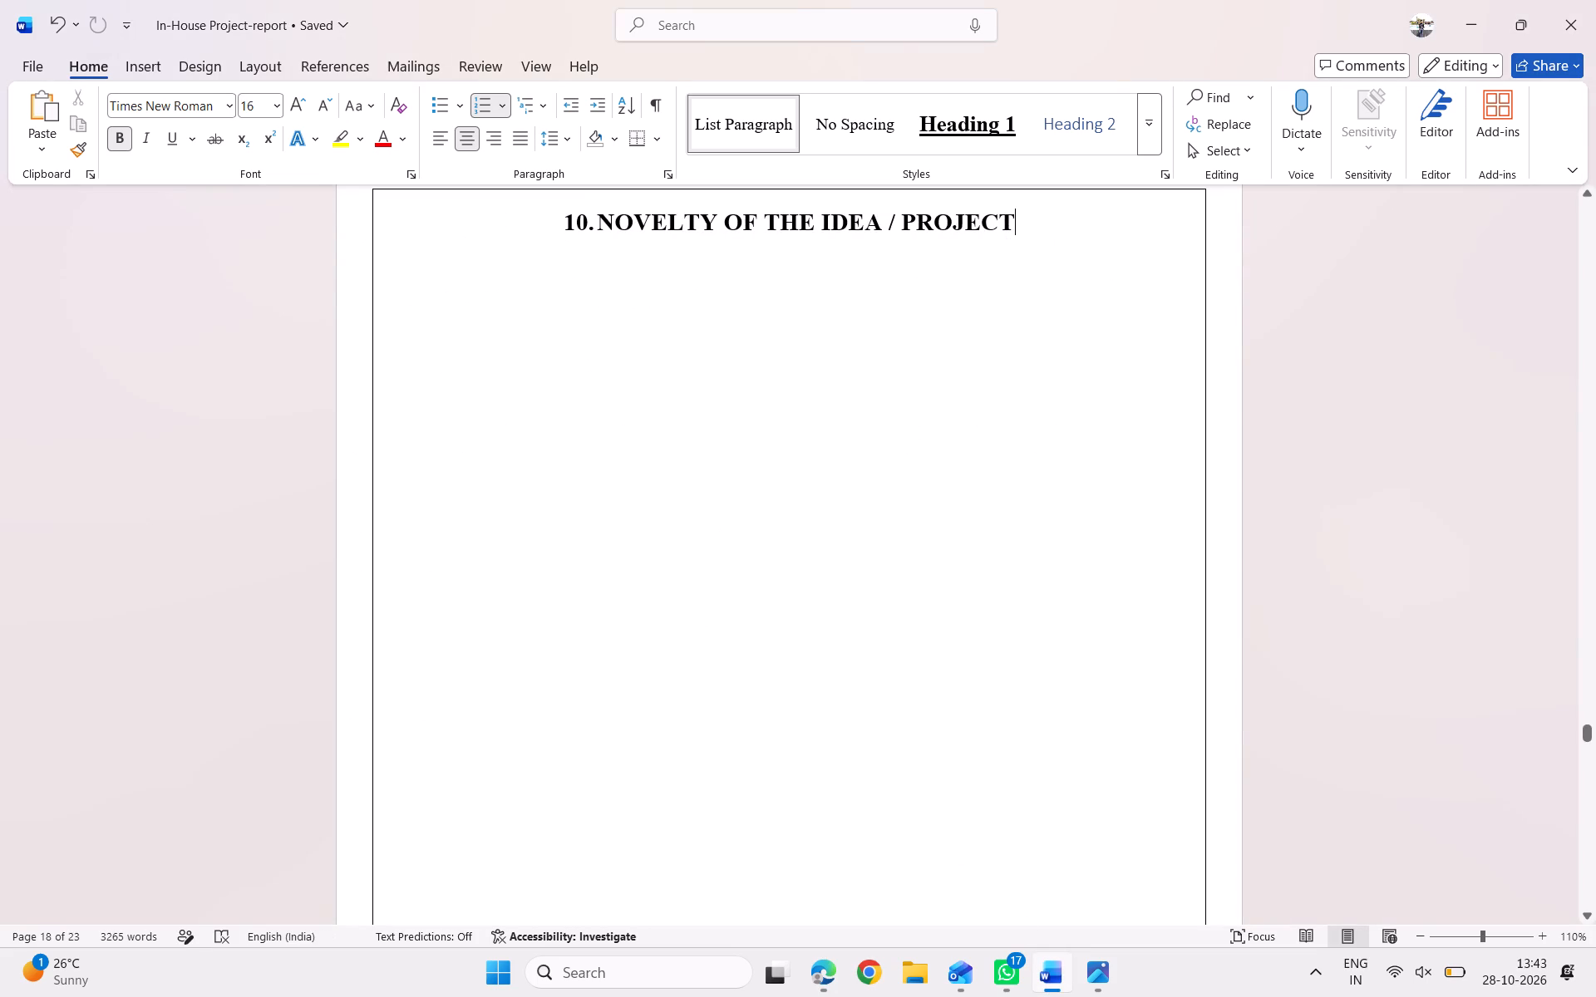
pyautogui.press('Return')
pyautogui.press('BackSpace')
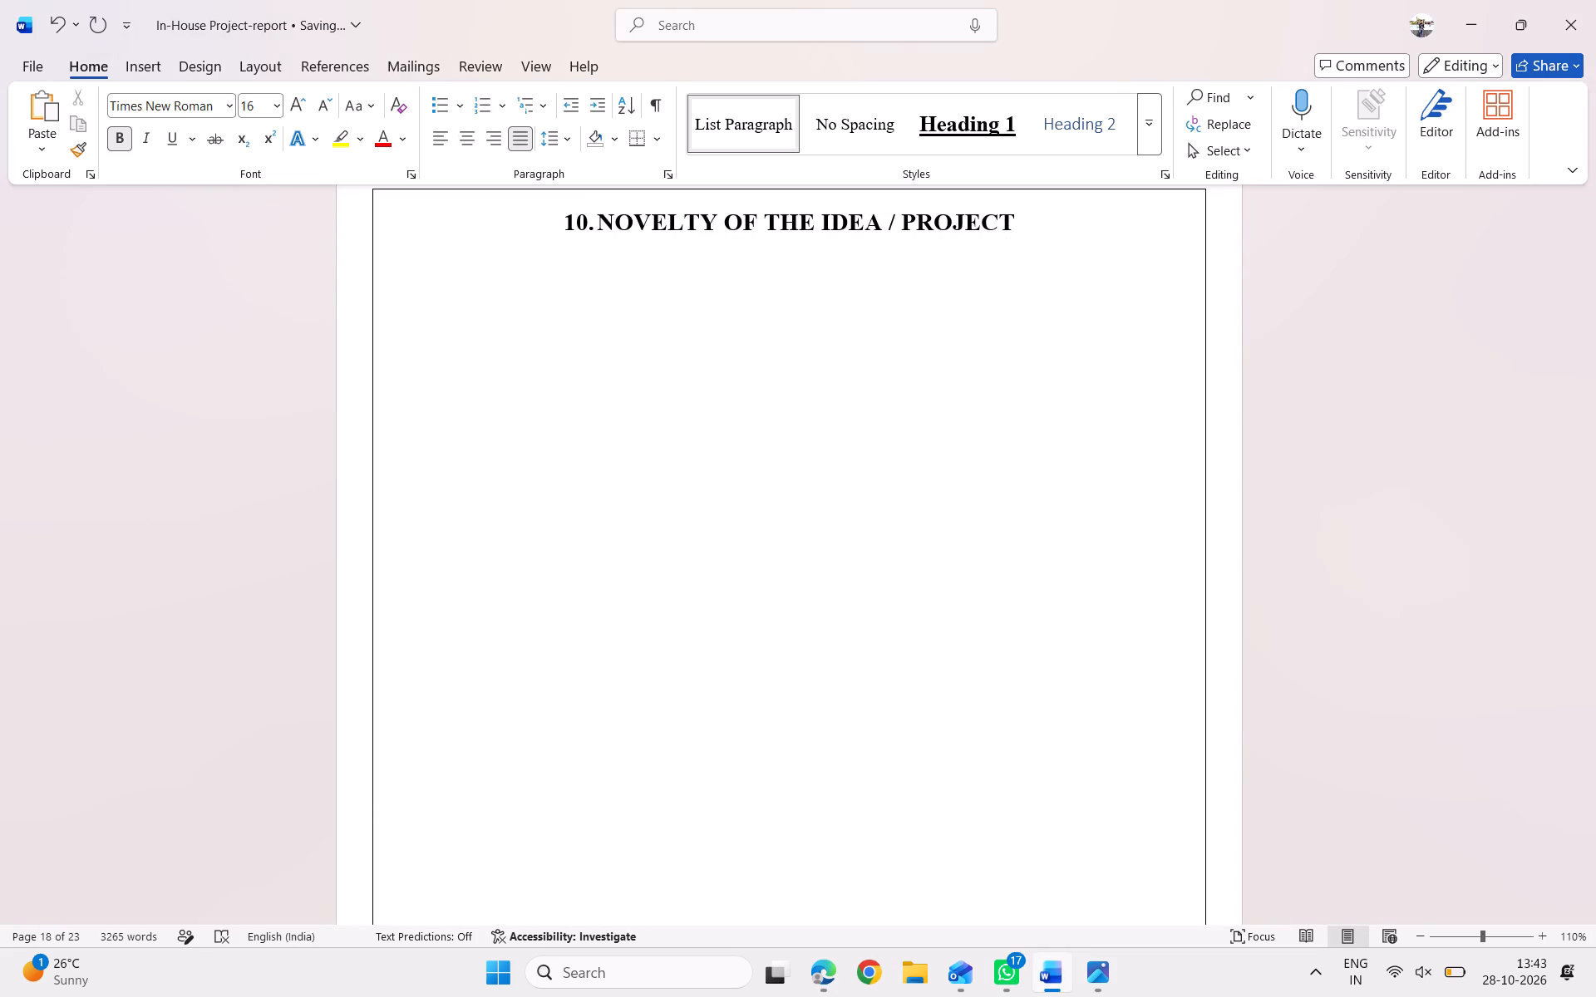
pyautogui.hotkey('ctrl', 'v')
# Remove bold from the first paragraph under the section 10 heading and set its font size to 12.
pyautogui.scroll(2, 835, 484)
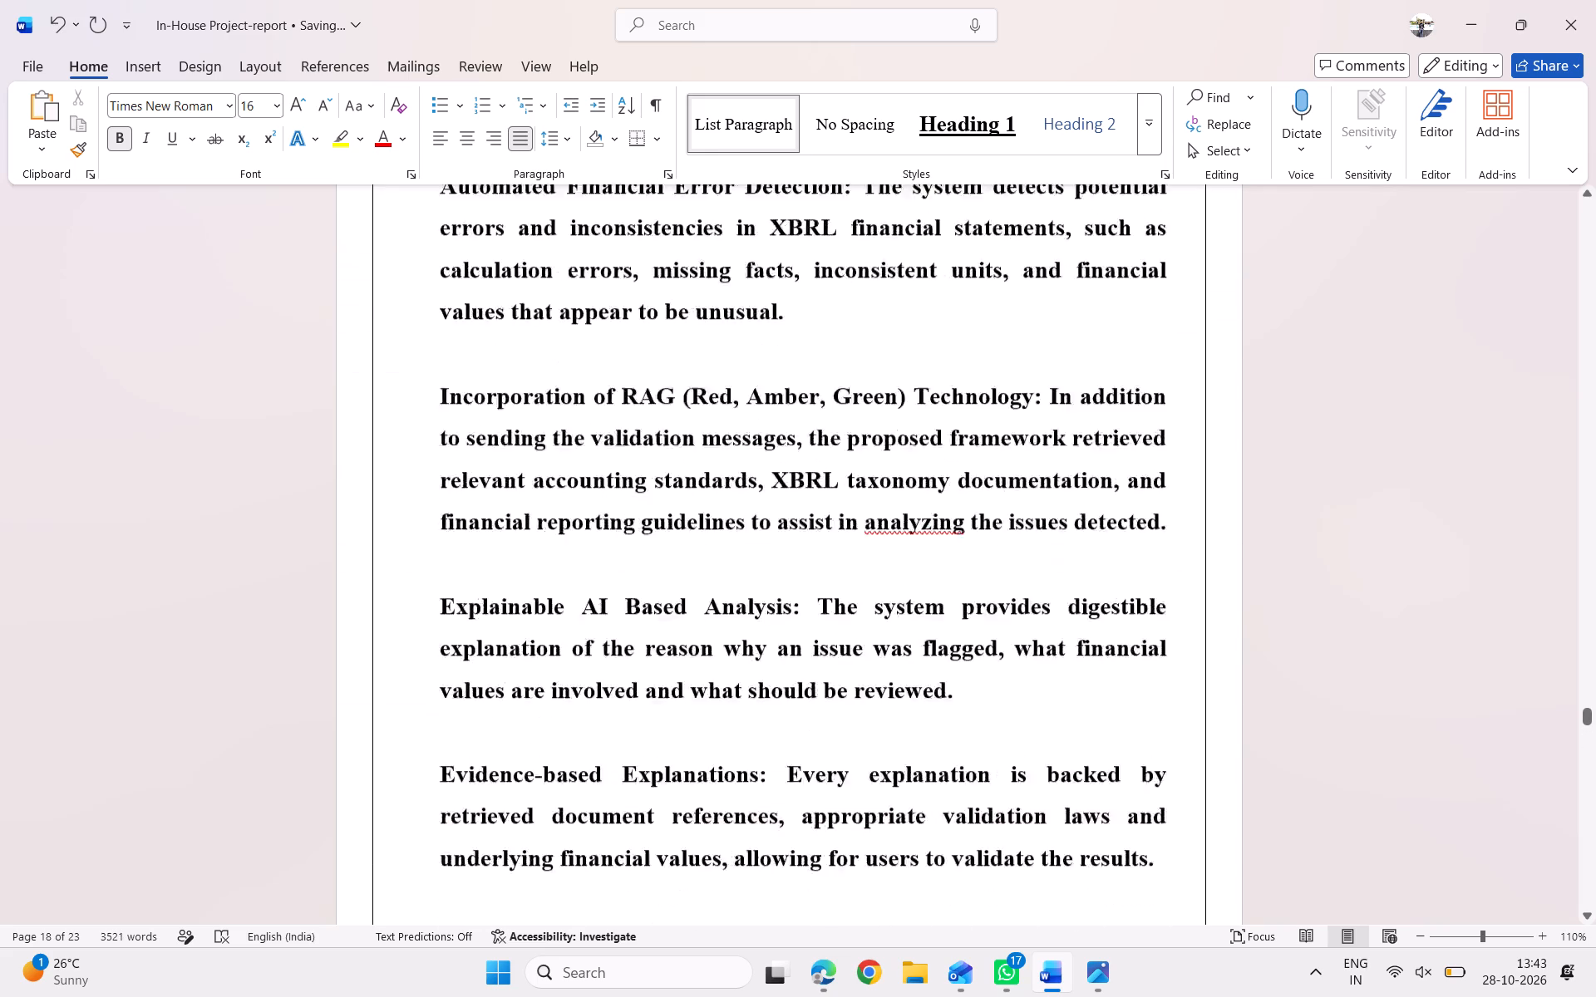
pyautogui.scroll(1, 835, 484)
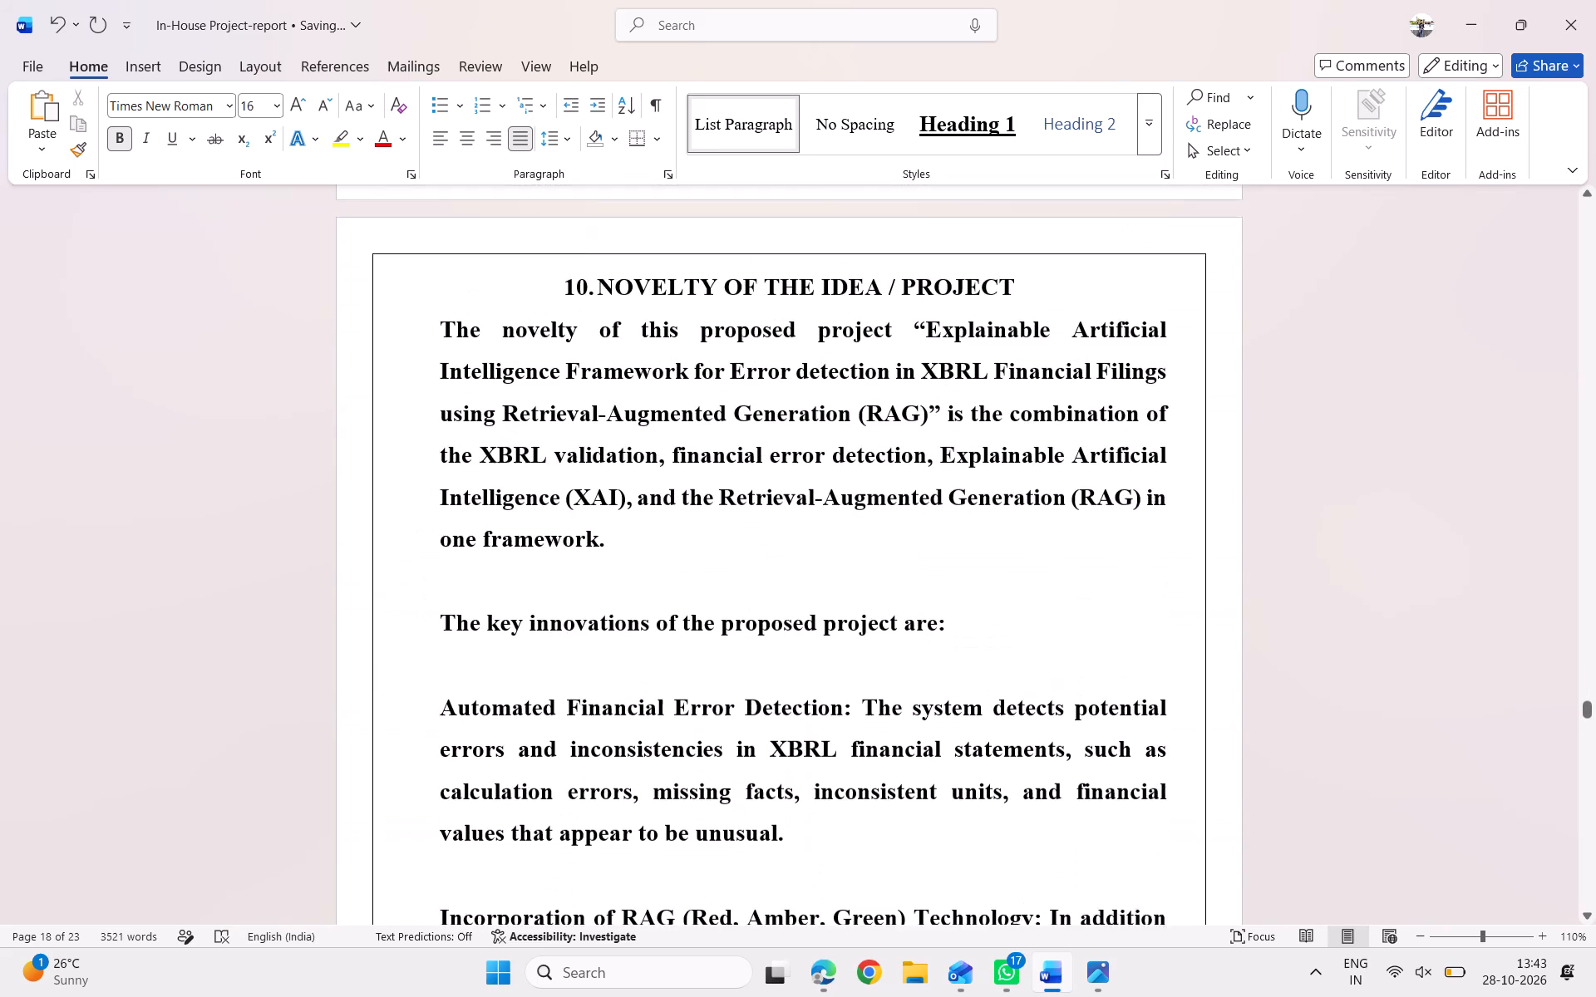
pyautogui.moveTo(613, 513); pyautogui.dragTo(433, 292)
pyautogui.click(454, 253)
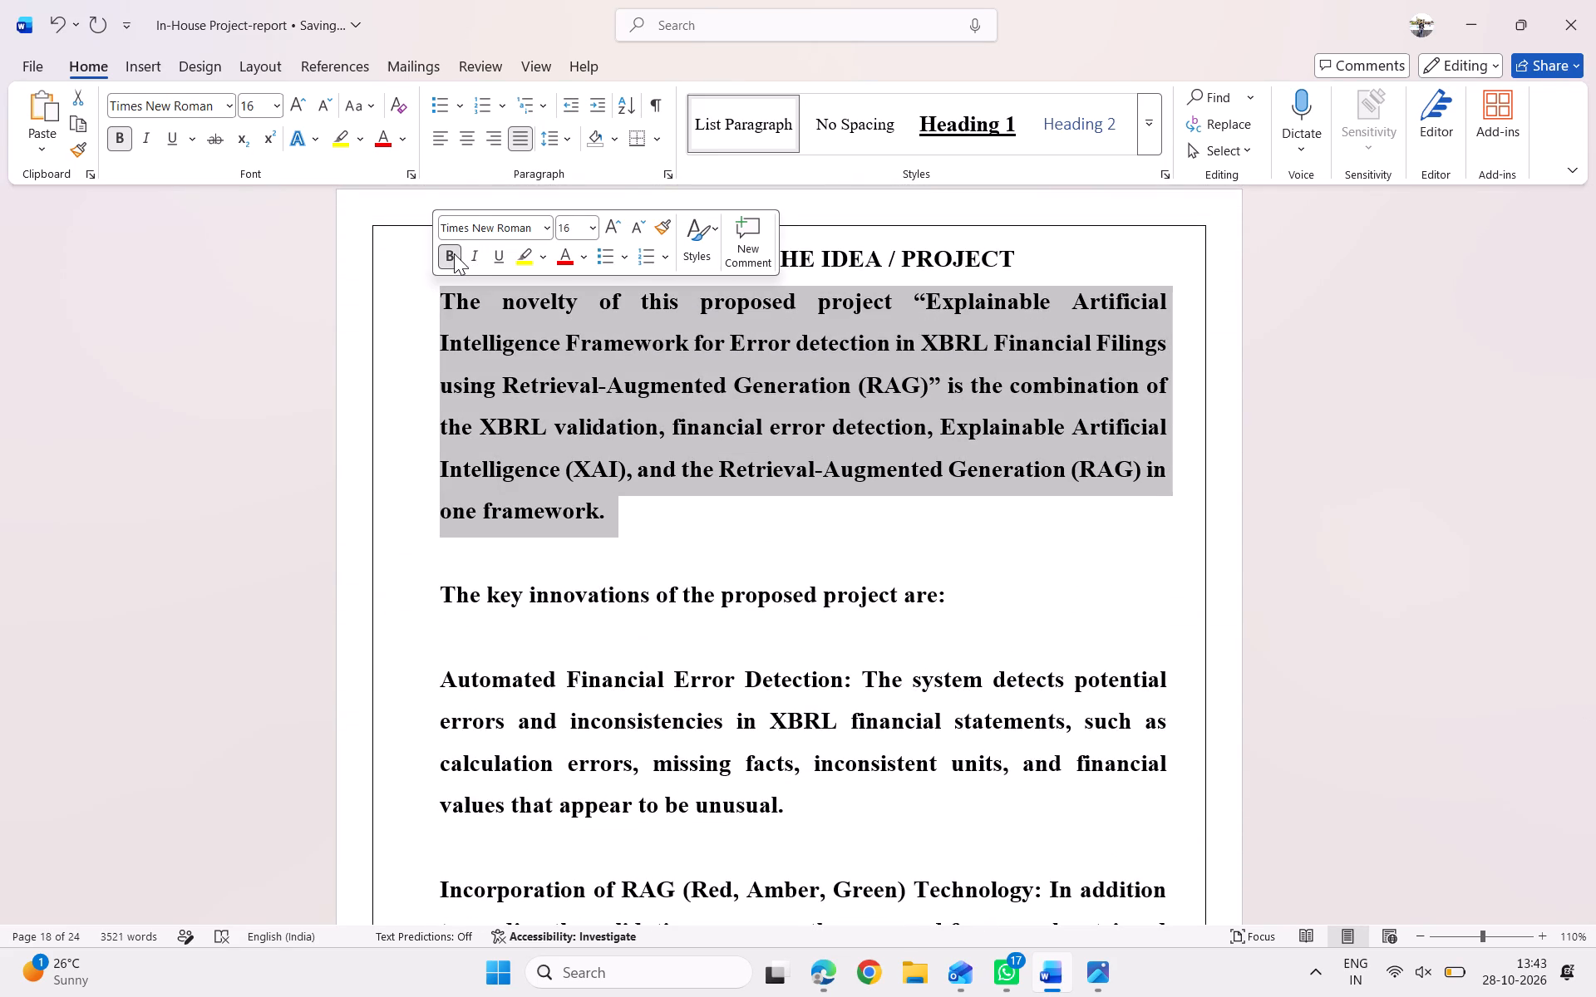
pyautogui.click(589, 233)
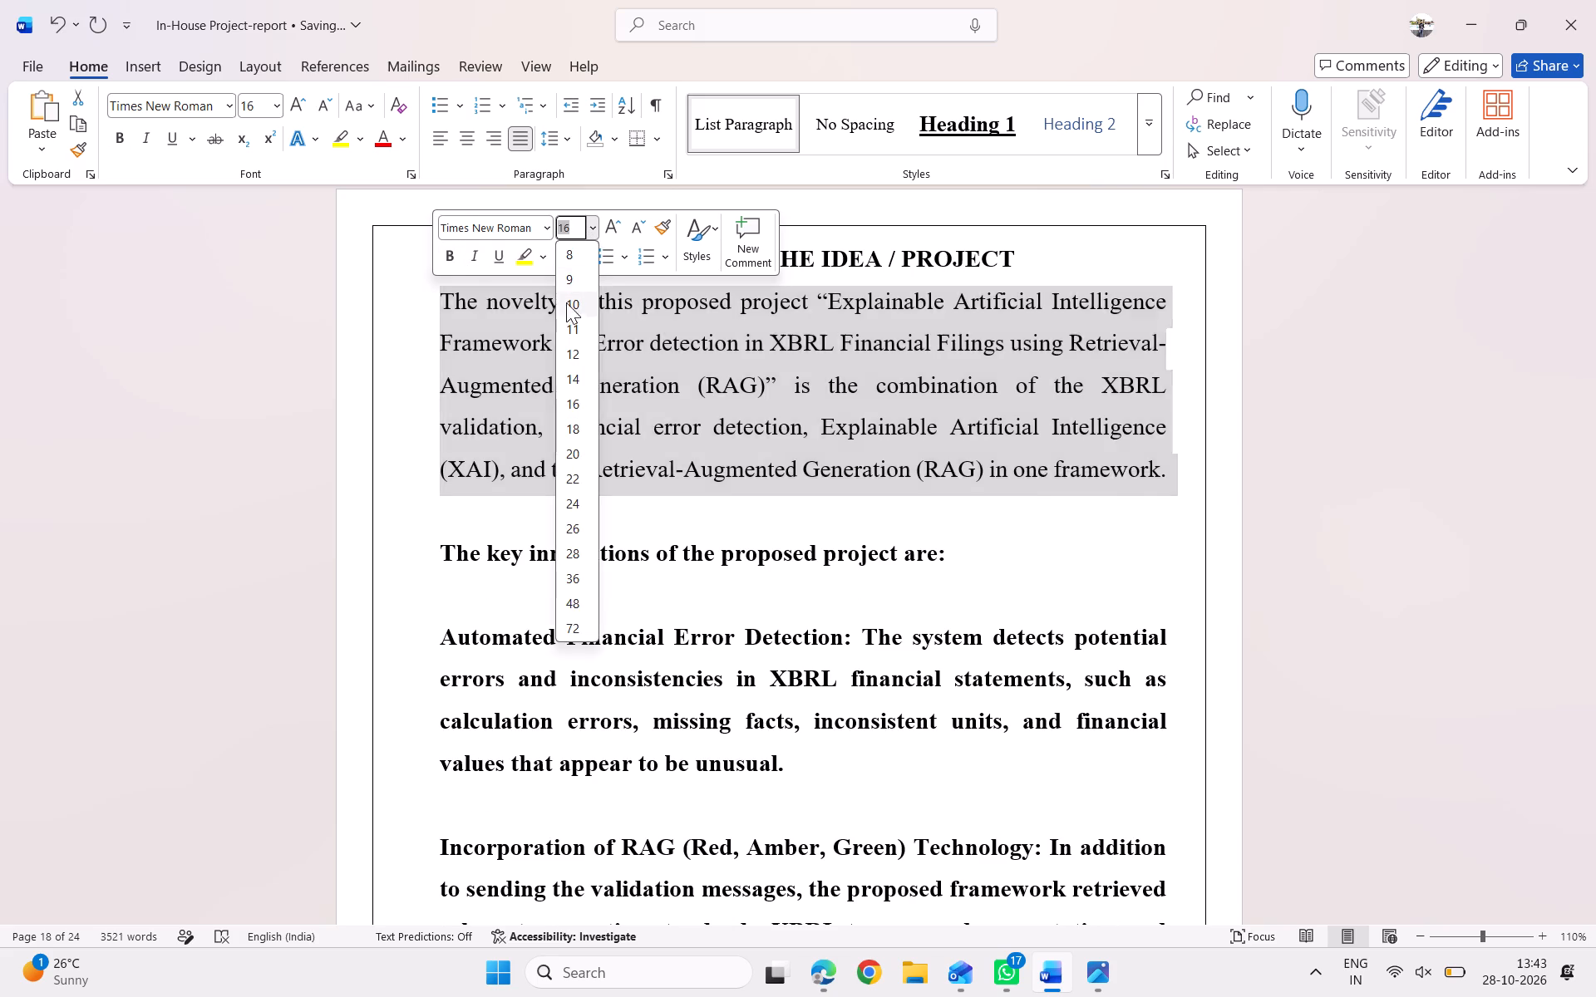
pyautogui.click(574, 351)
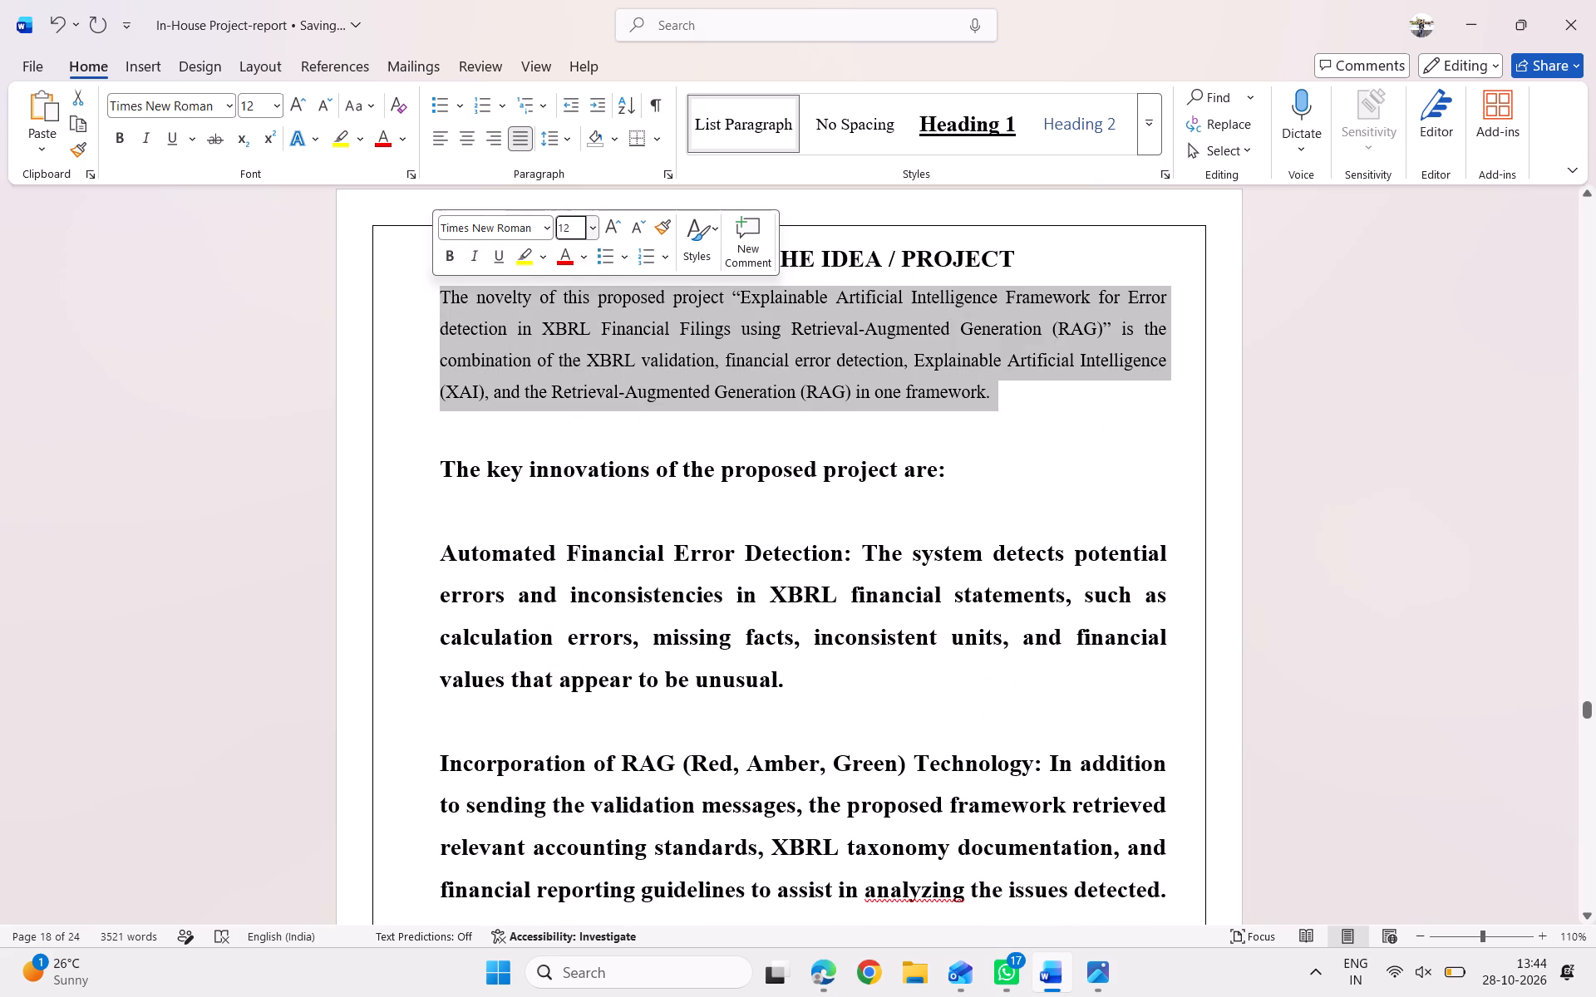
pyautogui.click(553, 430)
# Set the line "The key innovations of the proposed project are:" to font size 12, keeping it bold.
pyautogui.moveTo(955, 471); pyautogui.dragTo(856, 462)
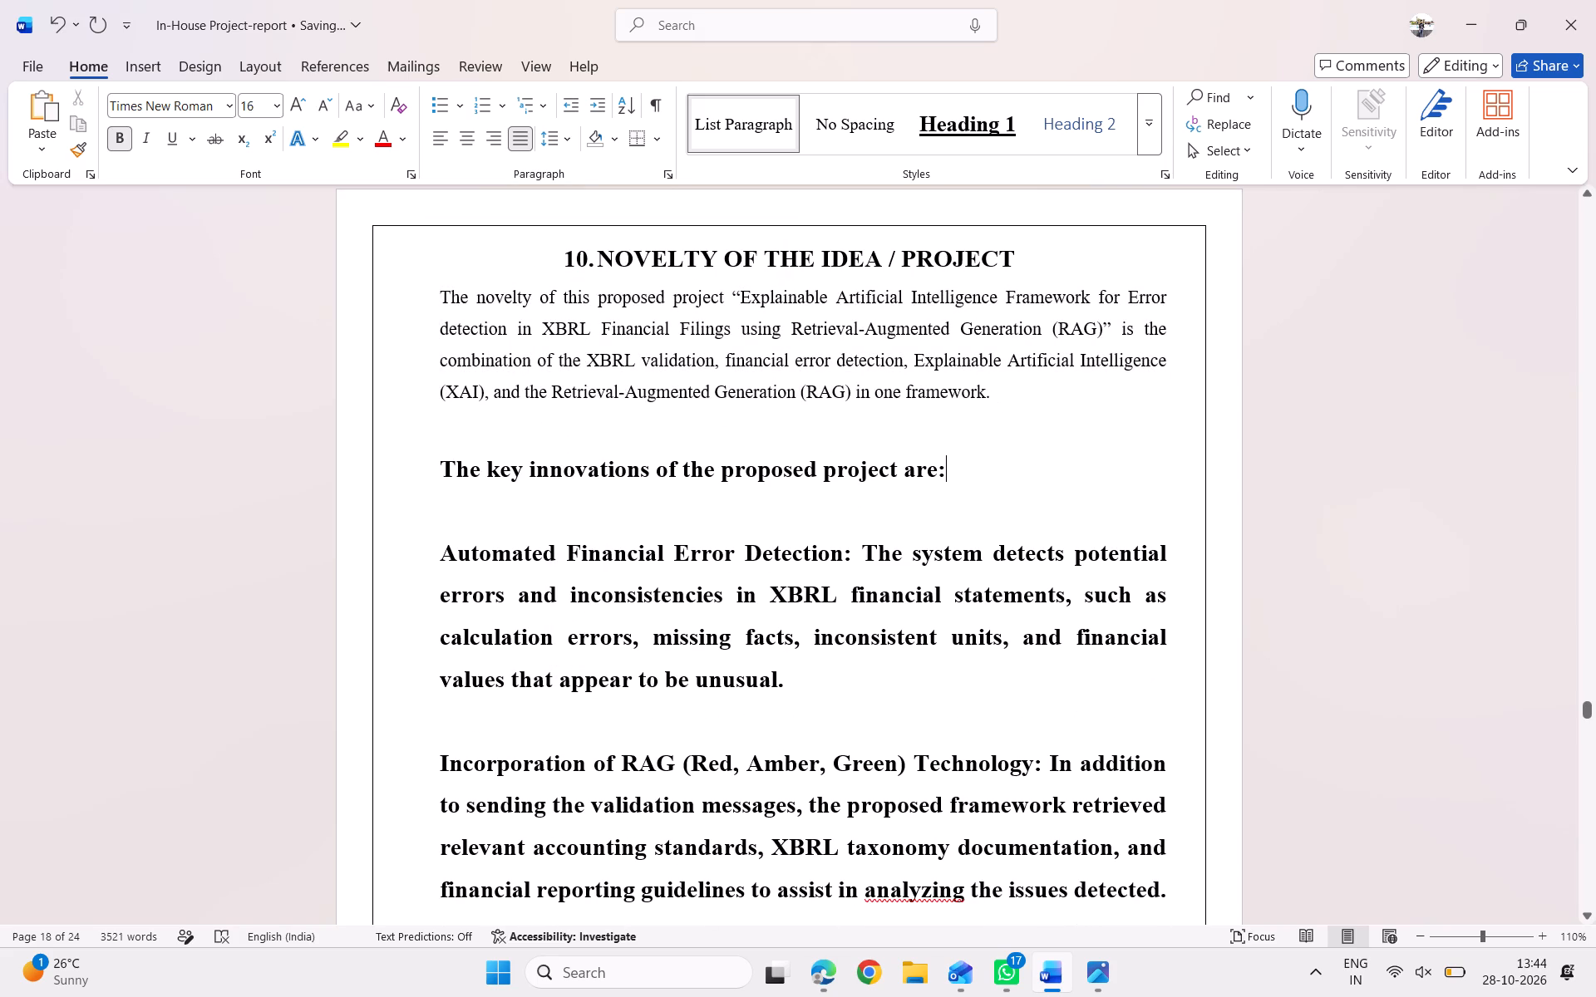
pyautogui.moveTo(856, 462); pyautogui.dragTo(427, 449)
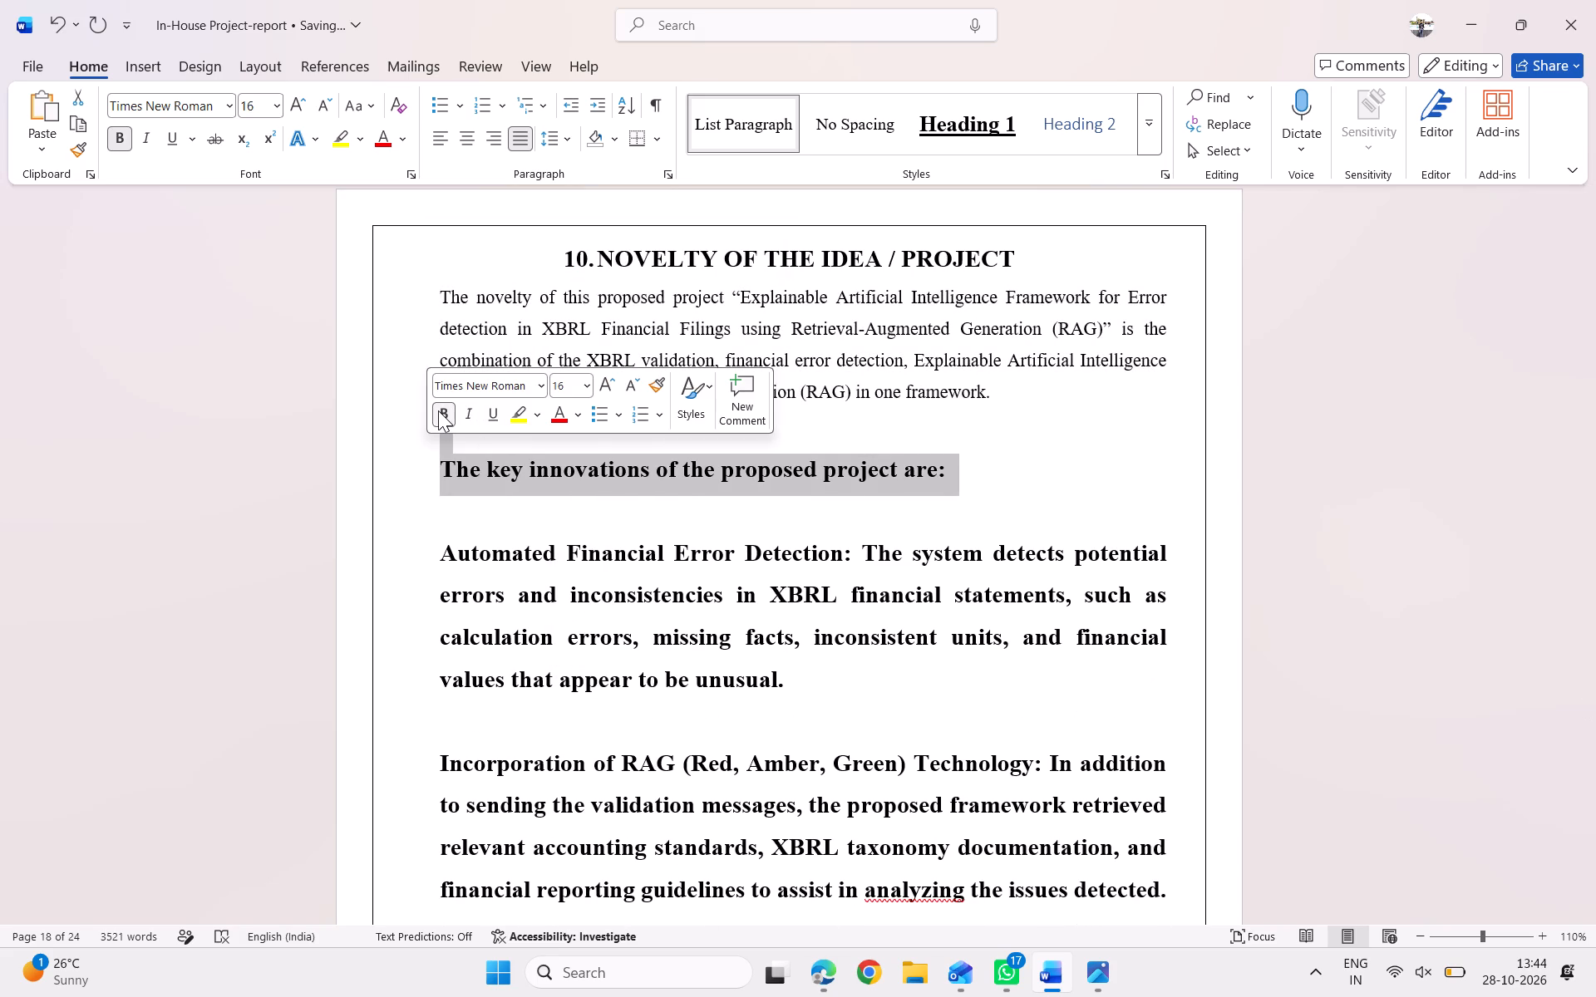
pyautogui.click(438, 410)
pyautogui.moveTo(578, 384); pyautogui.dragTo(589, 384)
pyautogui.click(589, 384)
pyautogui.click(570, 508)
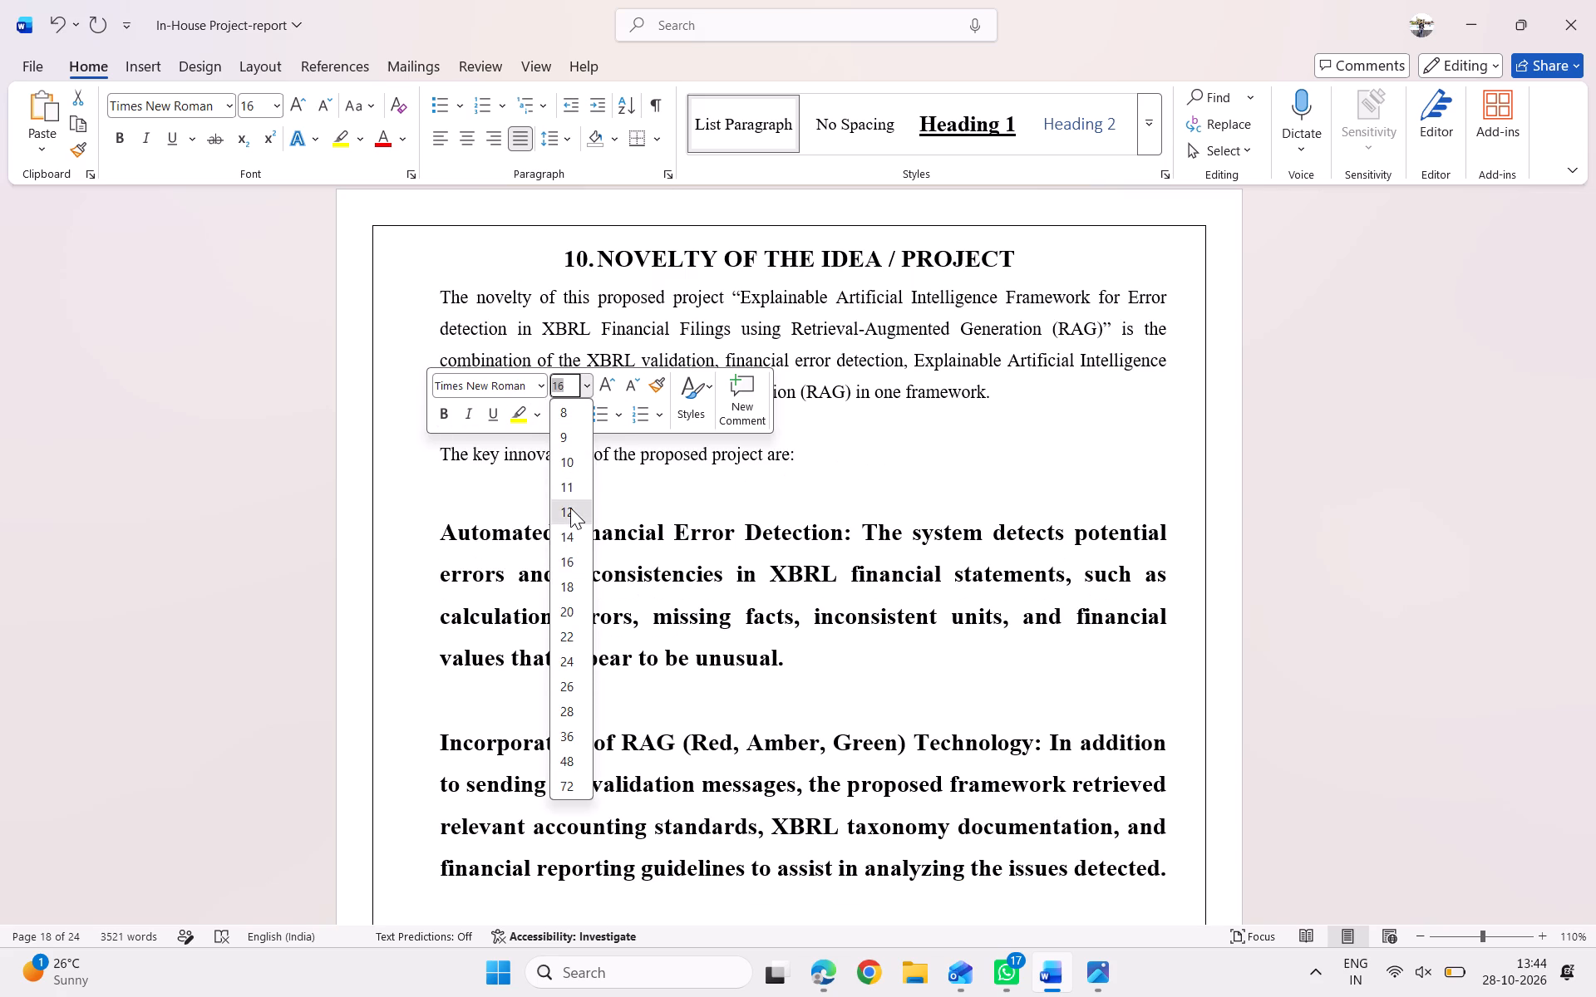
pyautogui.click(442, 415)
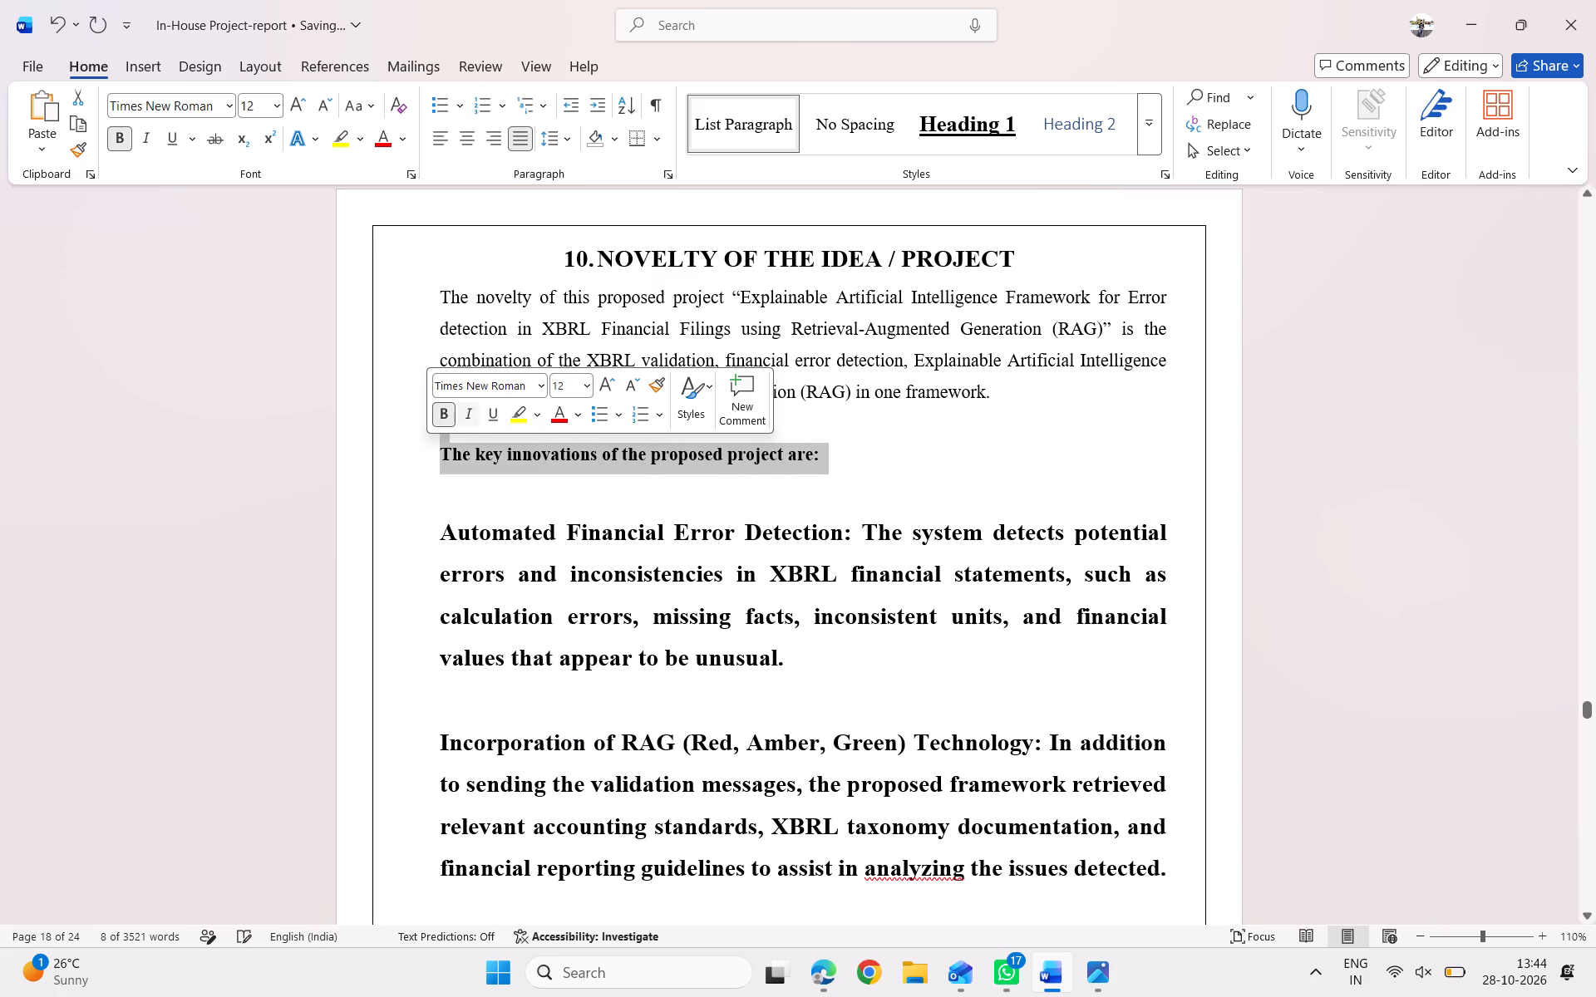
pyautogui.click(844, 454)
# Set the font size of all innovation paragraphs, from "Automated Financial Error Detection" through "Human-Centred Financial Review", to 12.
pyautogui.scroll(-1, 801, 576)
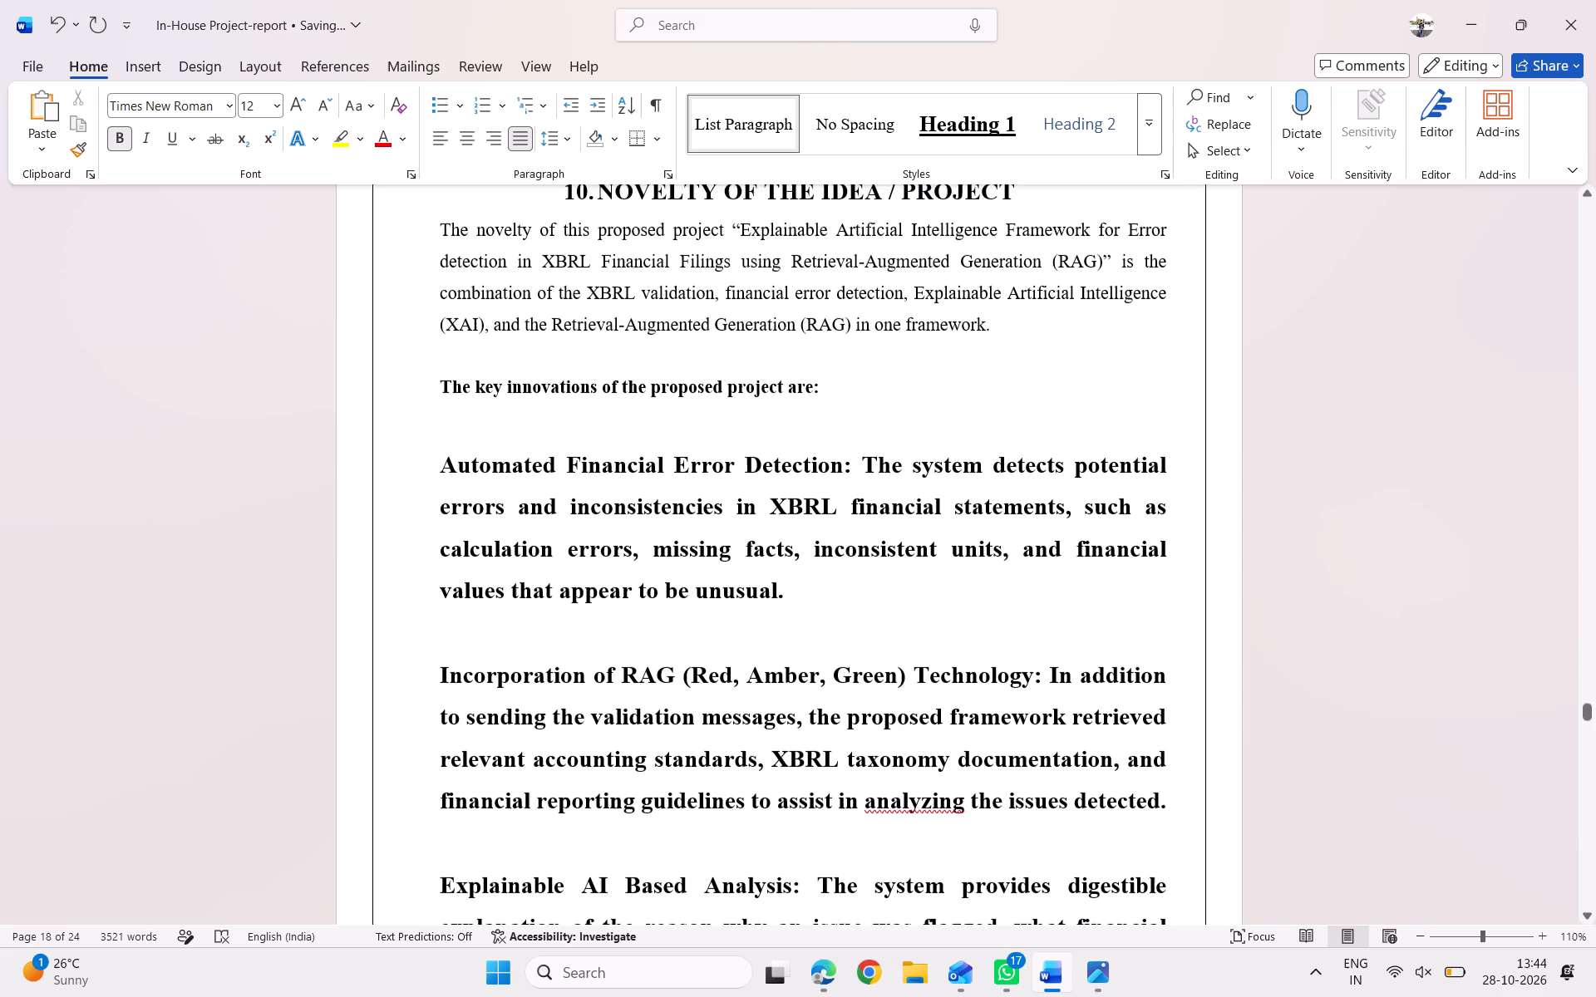
pyautogui.scroll(-1, 801, 576)
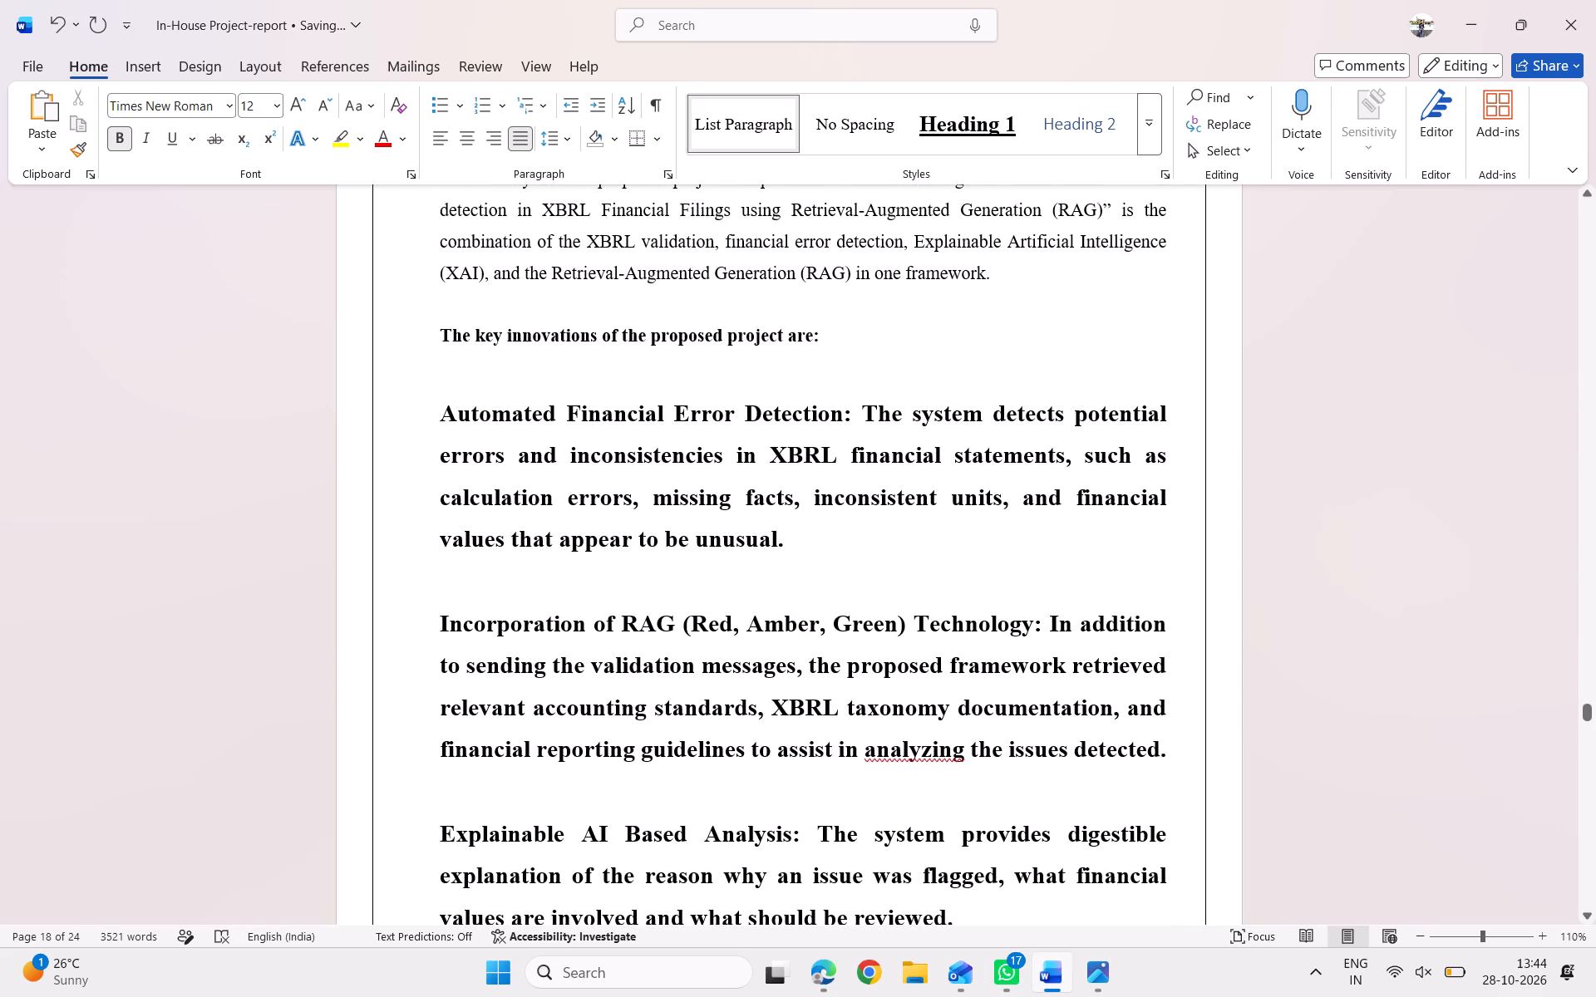
pyautogui.moveTo(446, 410); pyautogui.dragTo(687, 938)
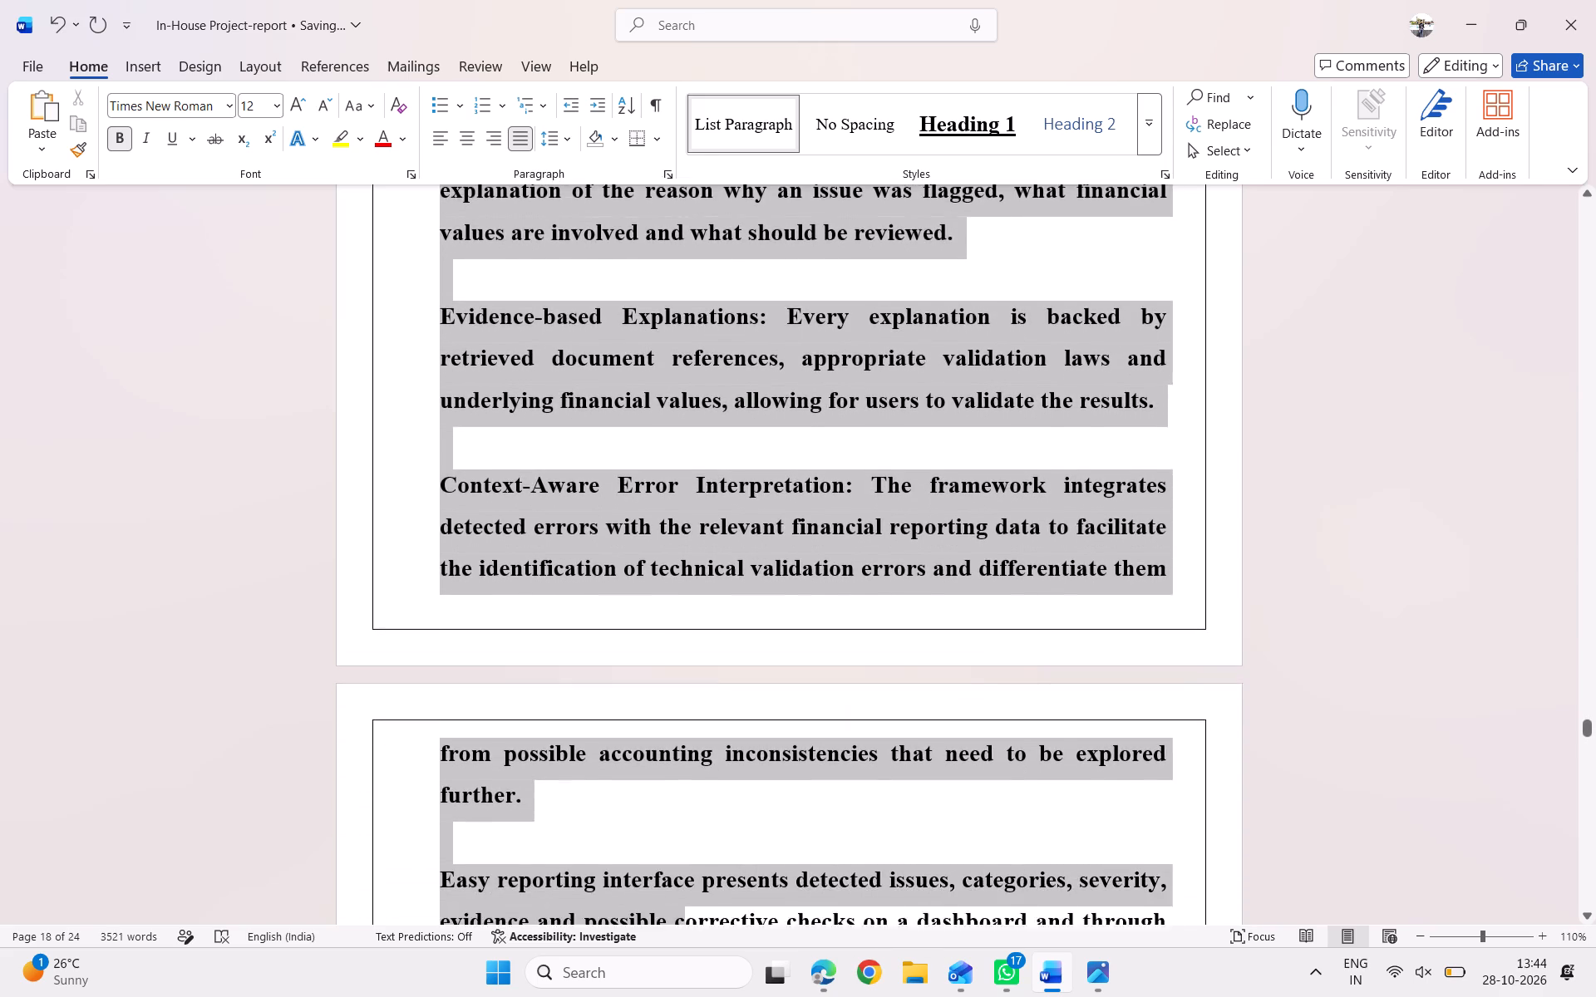
pyautogui.moveTo(687, 938); pyautogui.dragTo(732, 769)
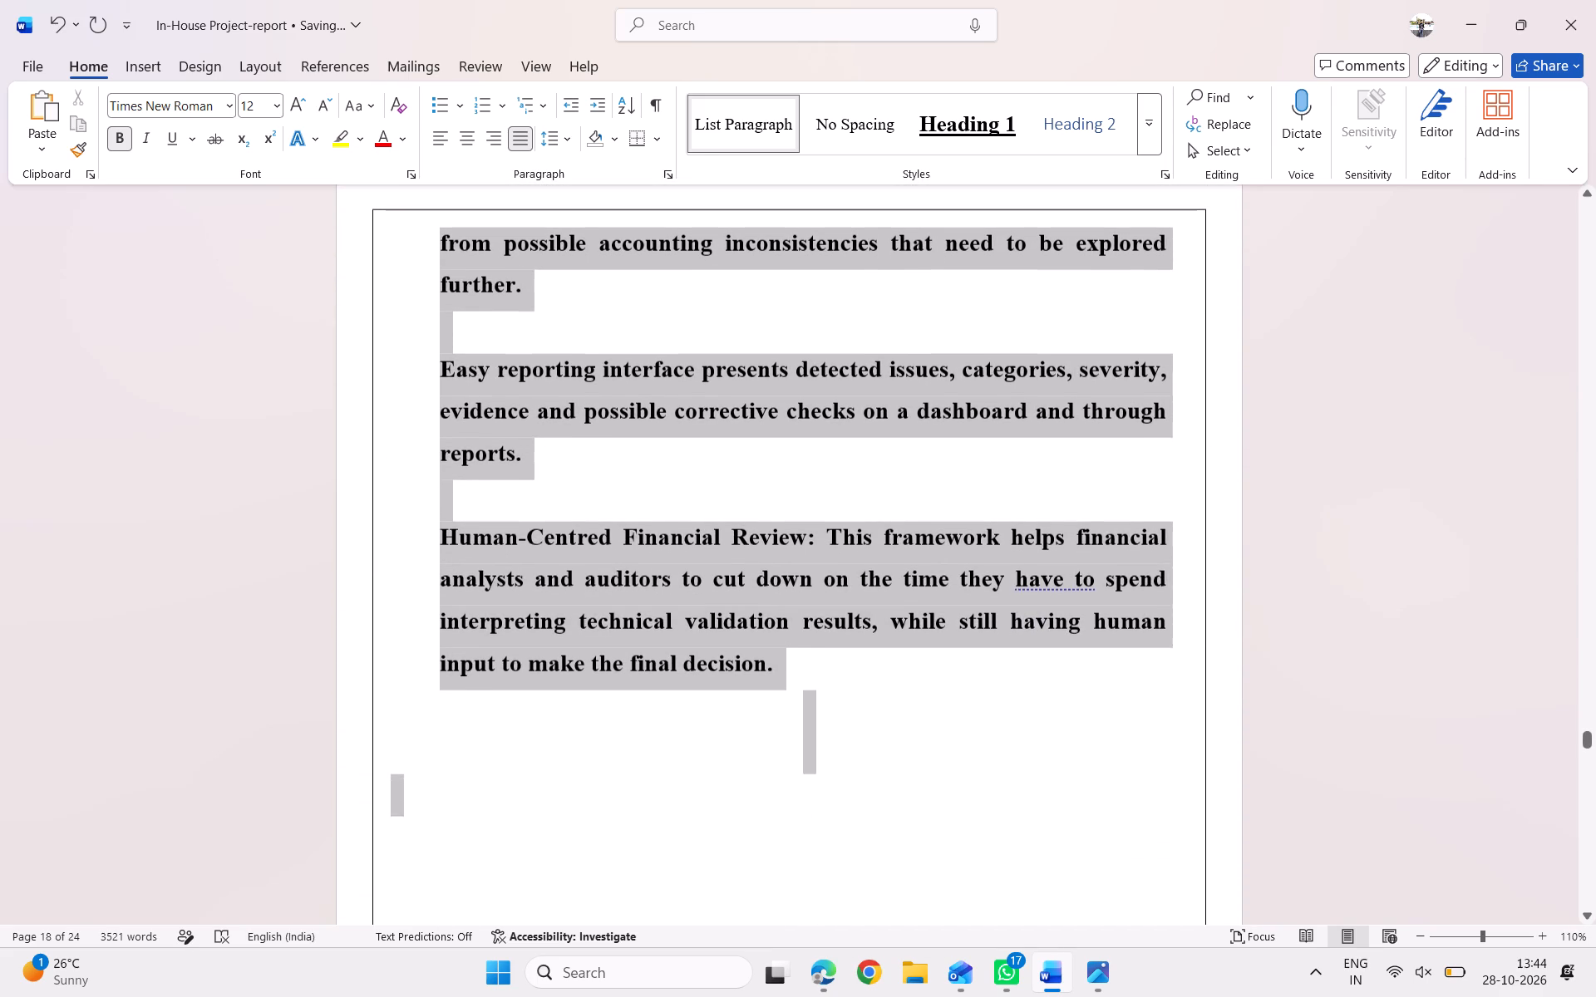
pyautogui.moveTo(732, 769); pyautogui.dragTo(781, 674)
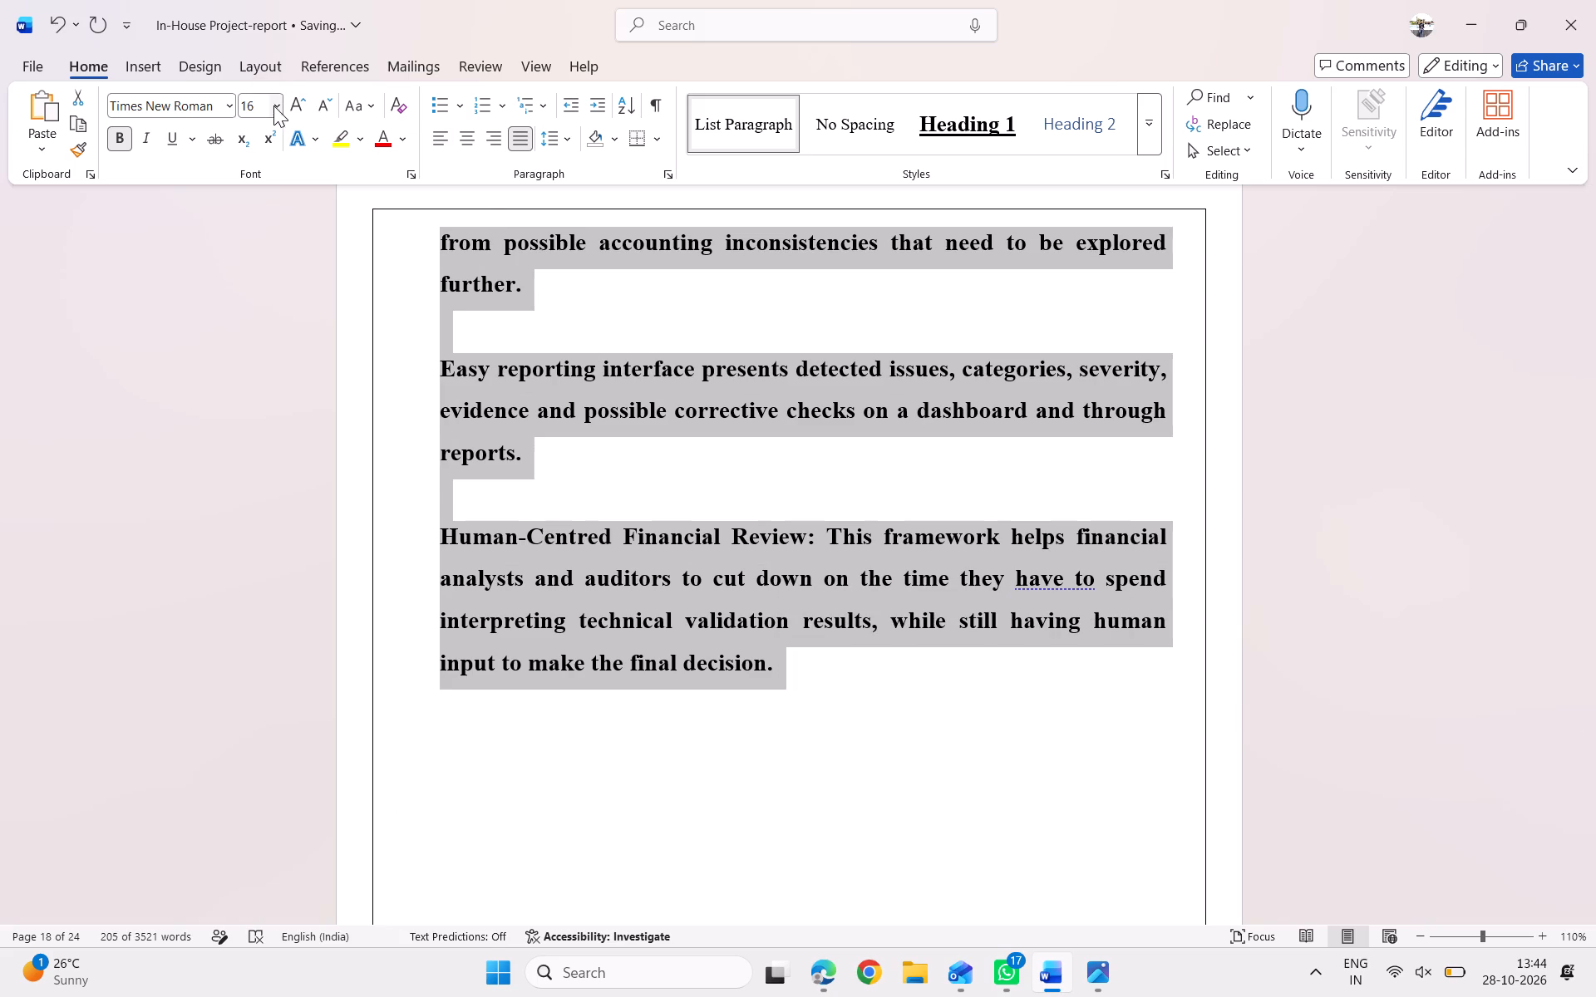
pyautogui.click(272, 109)
pyautogui.click(263, 238)
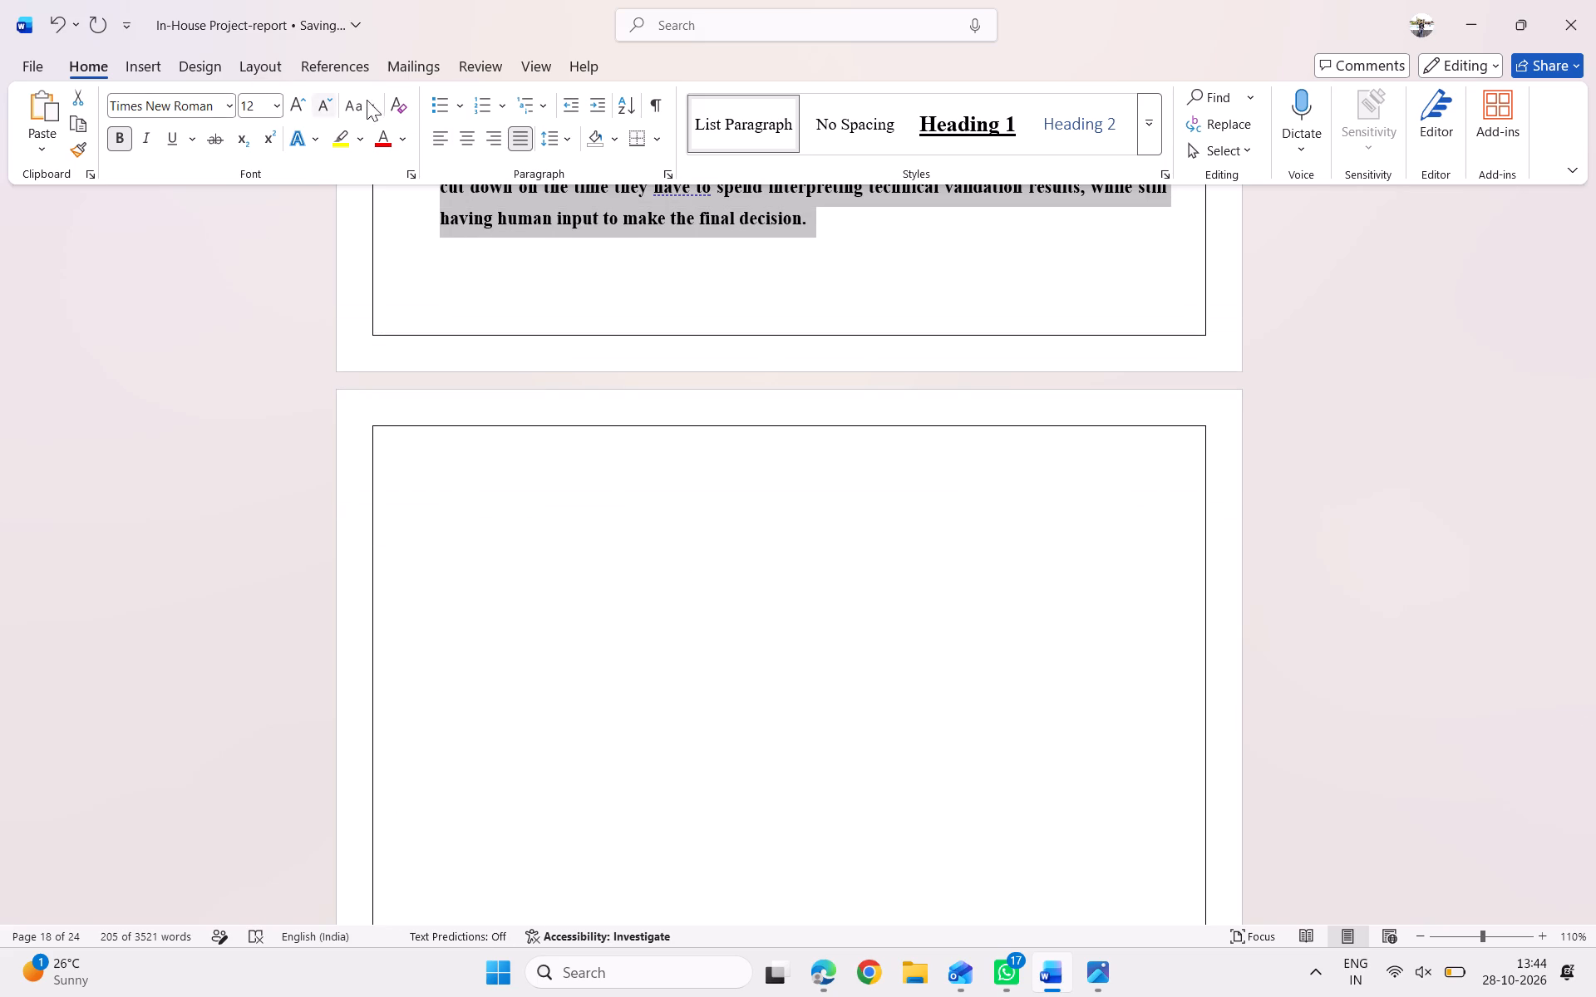
# Turn the innovation paragraphs into a numbered list using the 1. 2. 3. format.
pyautogui.click(462, 111)
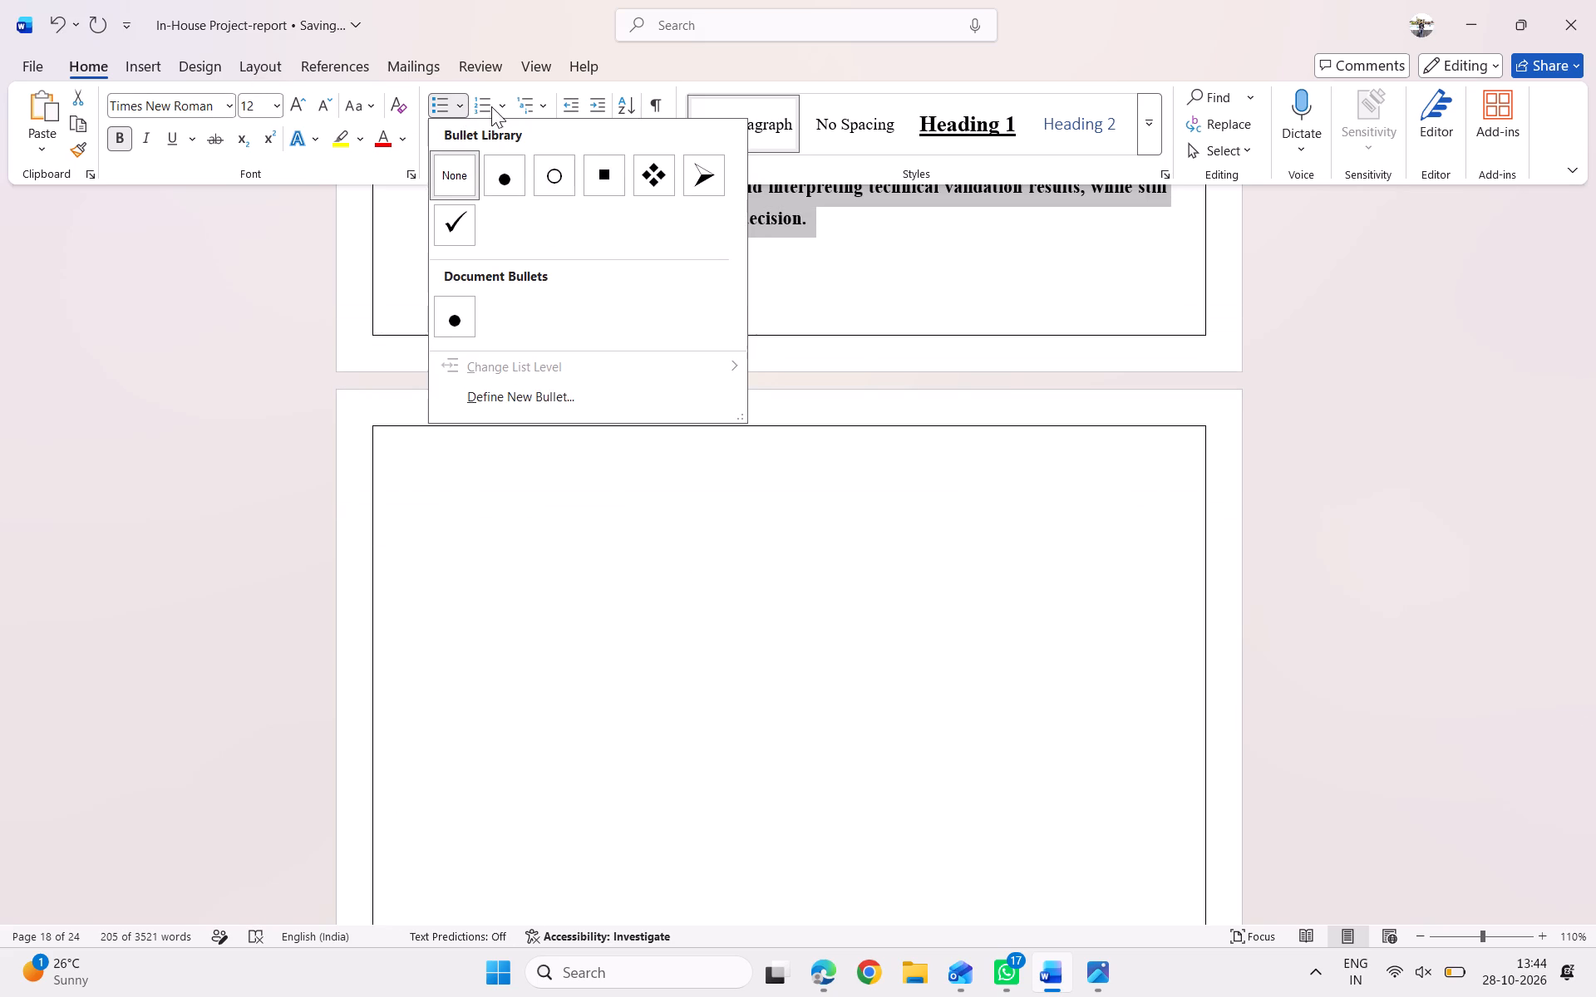
pyautogui.click(504, 104)
pyautogui.click(604, 193)
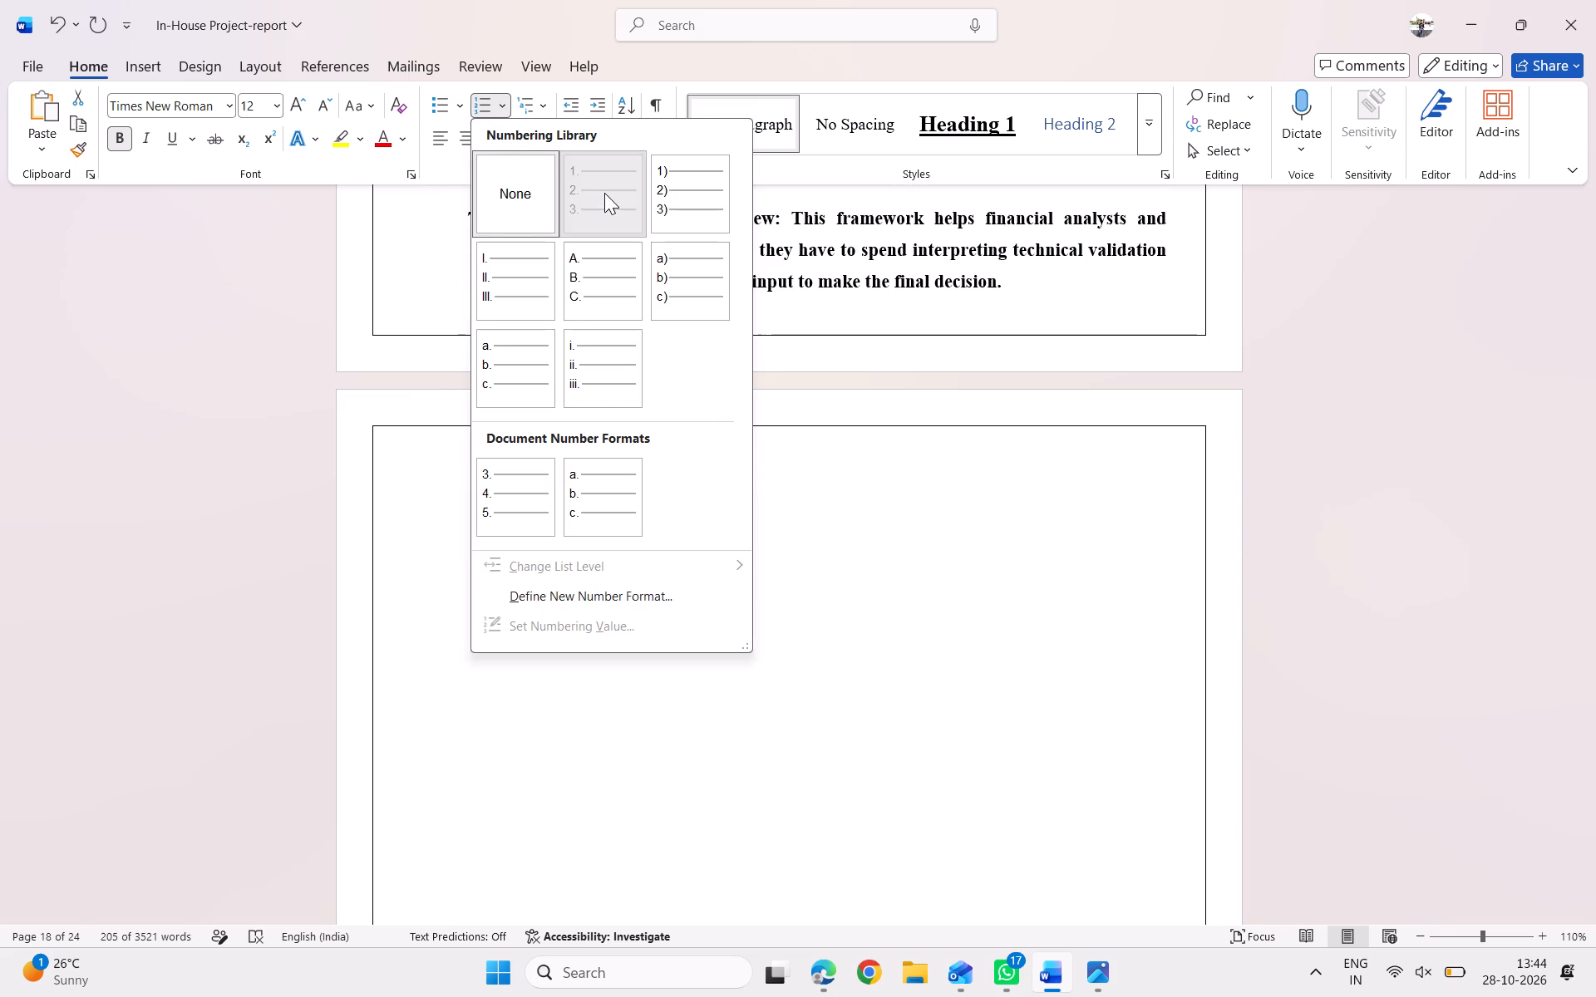
# Remove bold from the whole numbered list of innovations.
pyautogui.scroll(2, 573, 344)
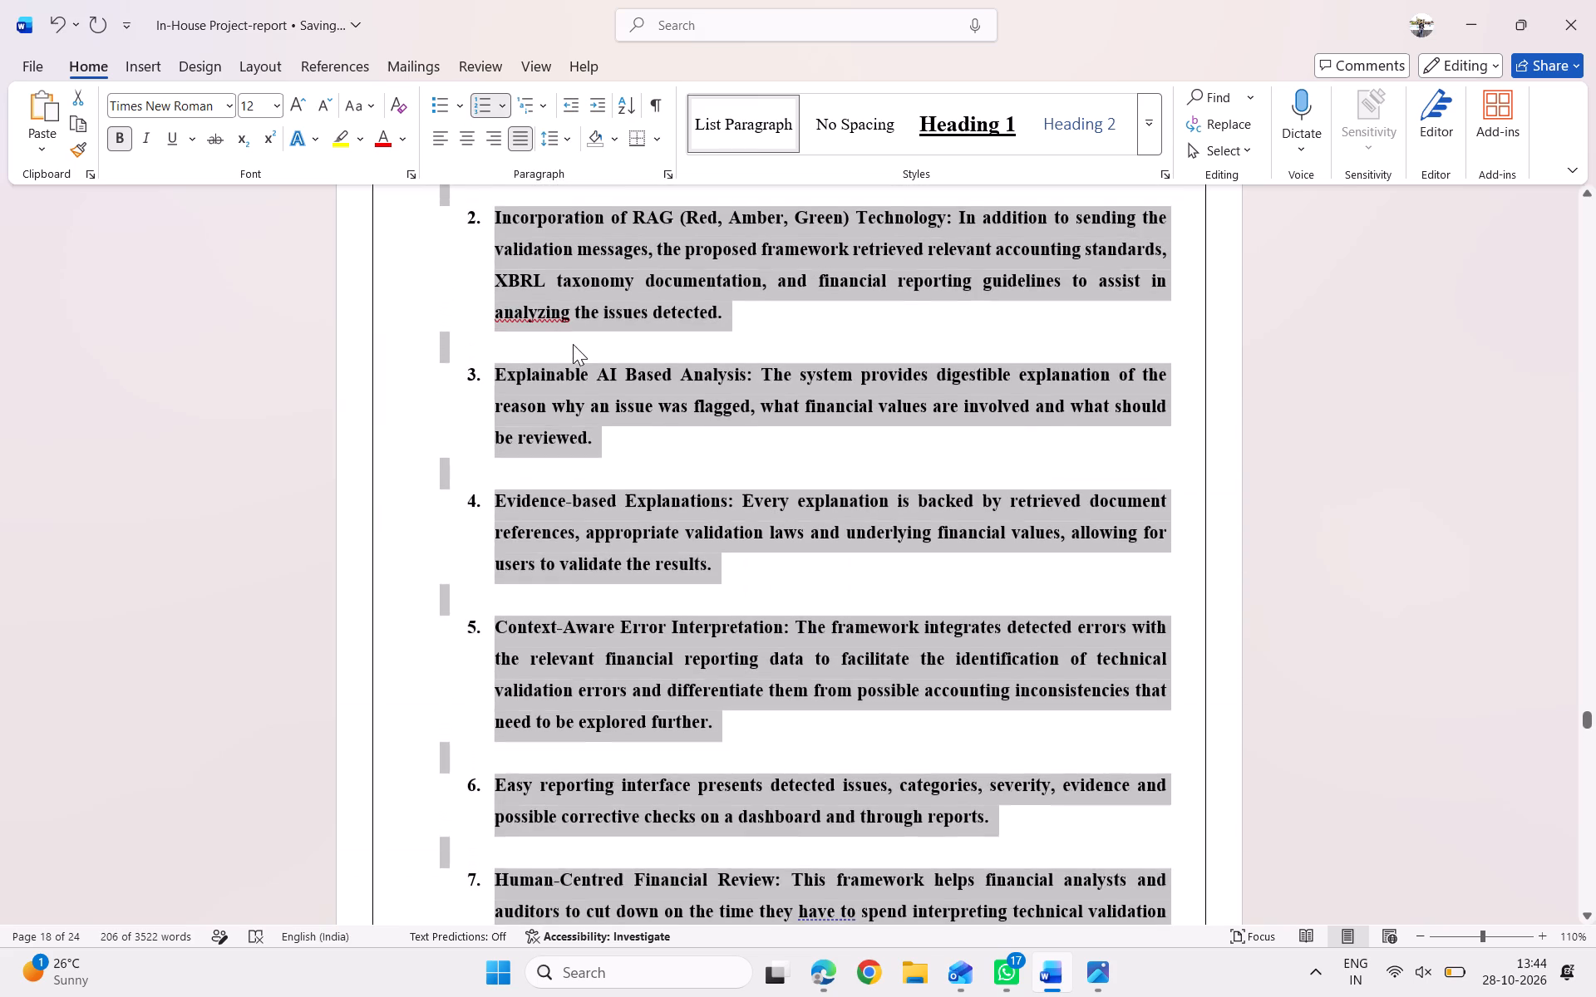
pyautogui.scroll(1, 573, 344)
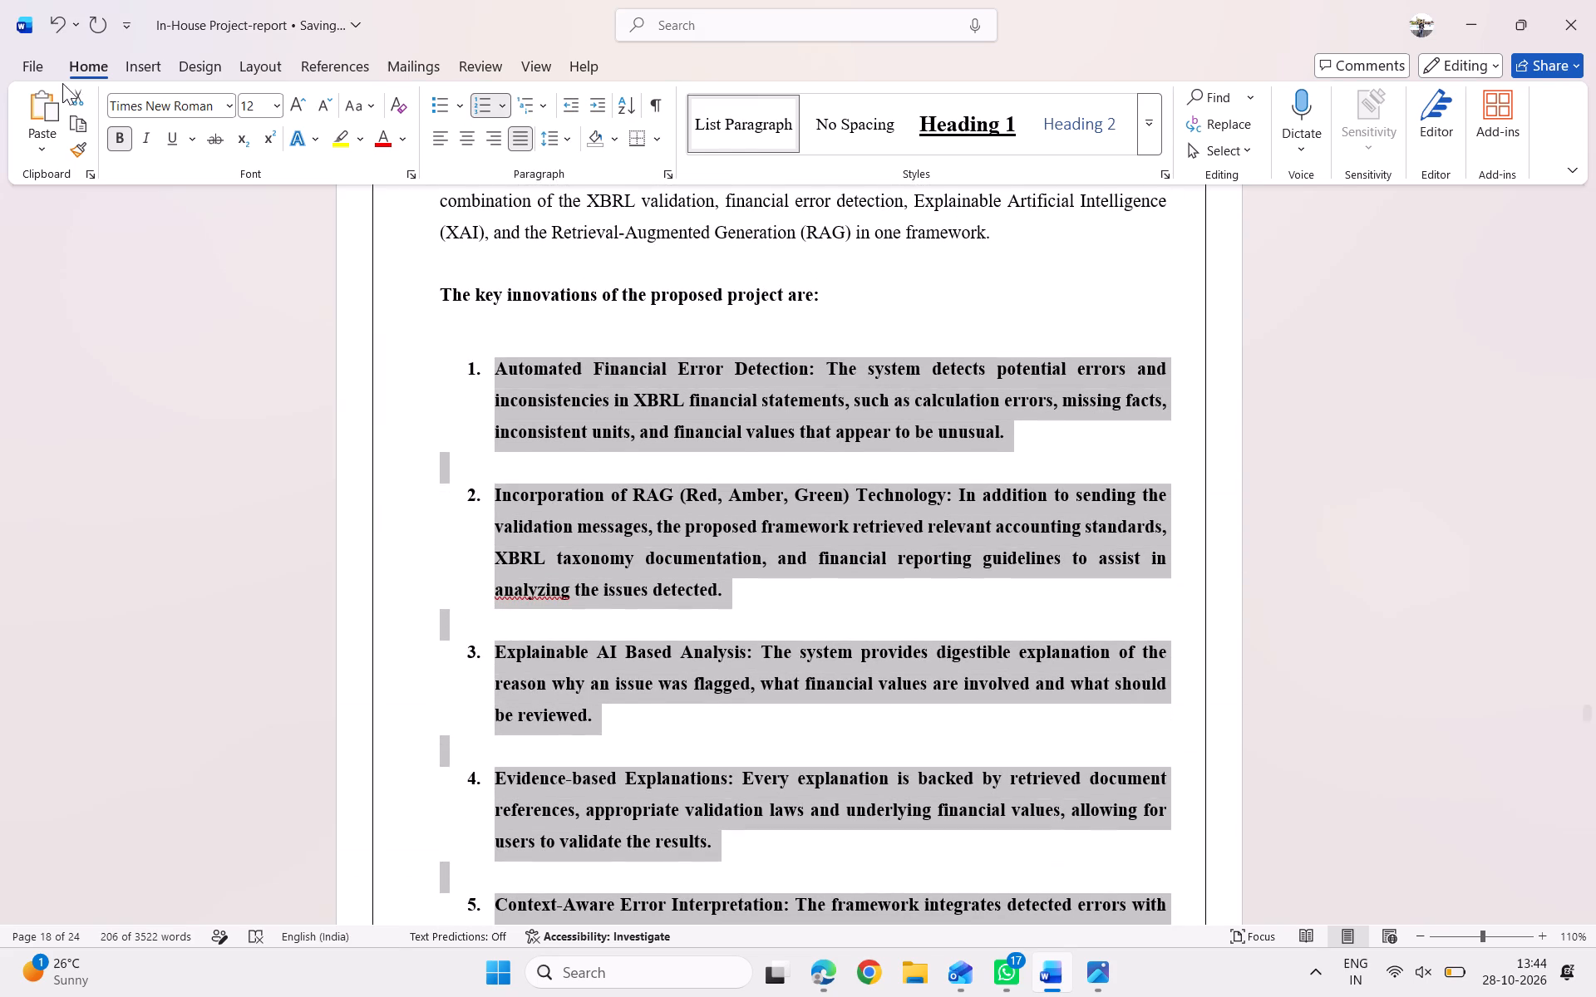
pyautogui.click(120, 139)
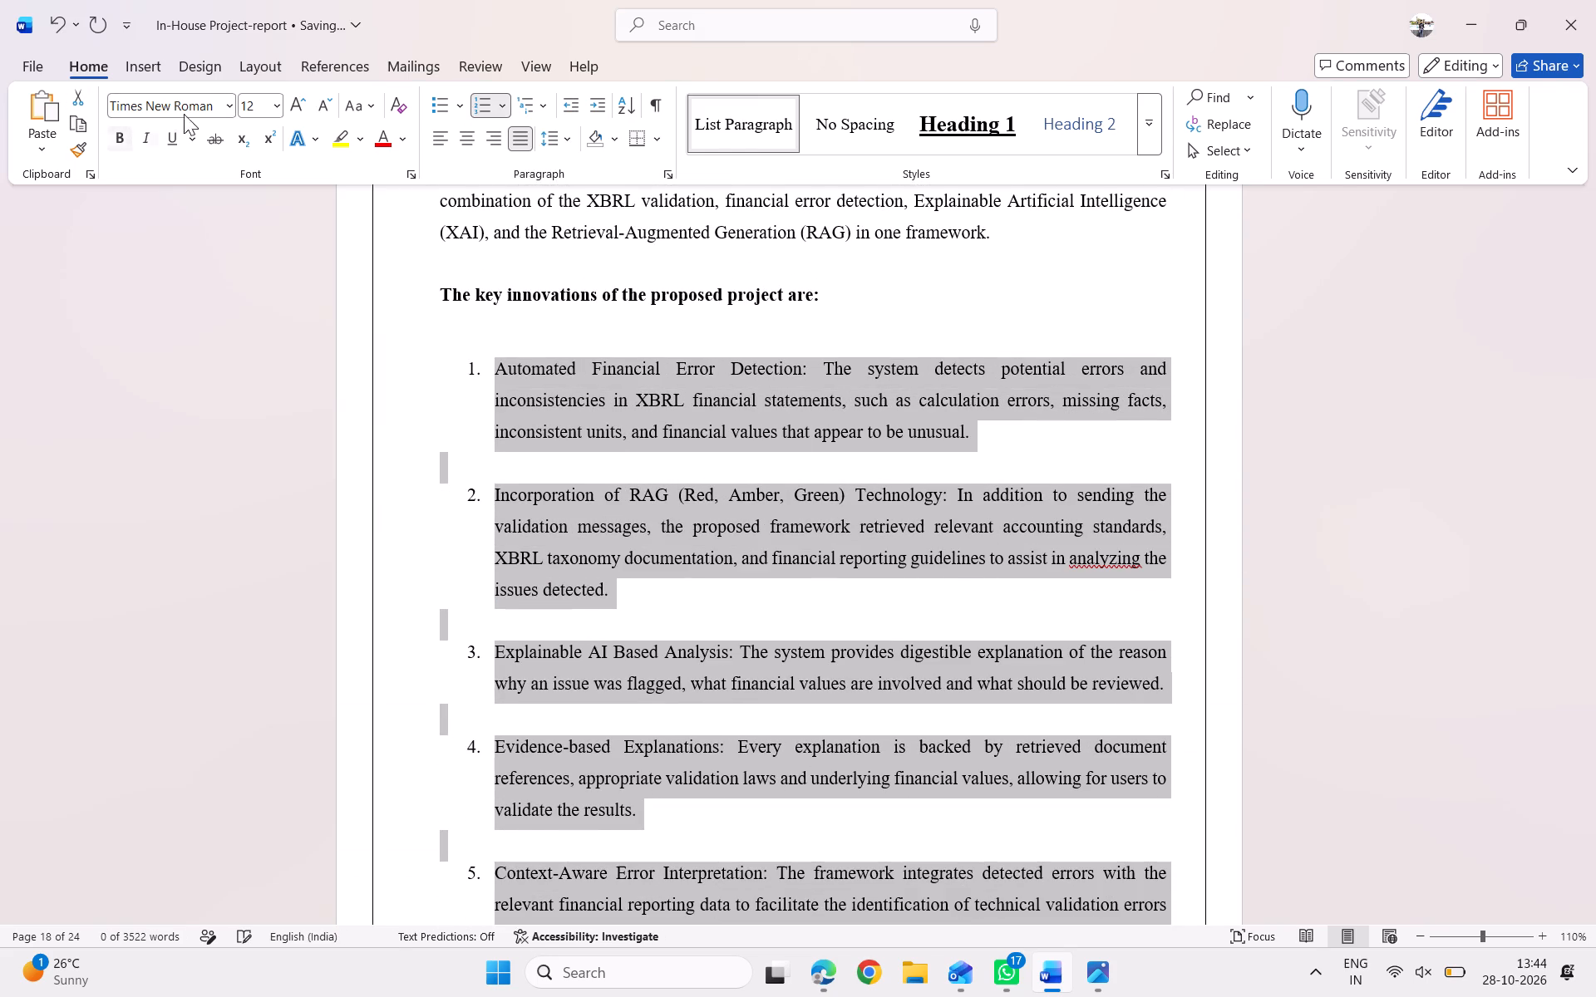
# Decrease the indent of the numbered innovations list three times.
pyautogui.click(562, 106)
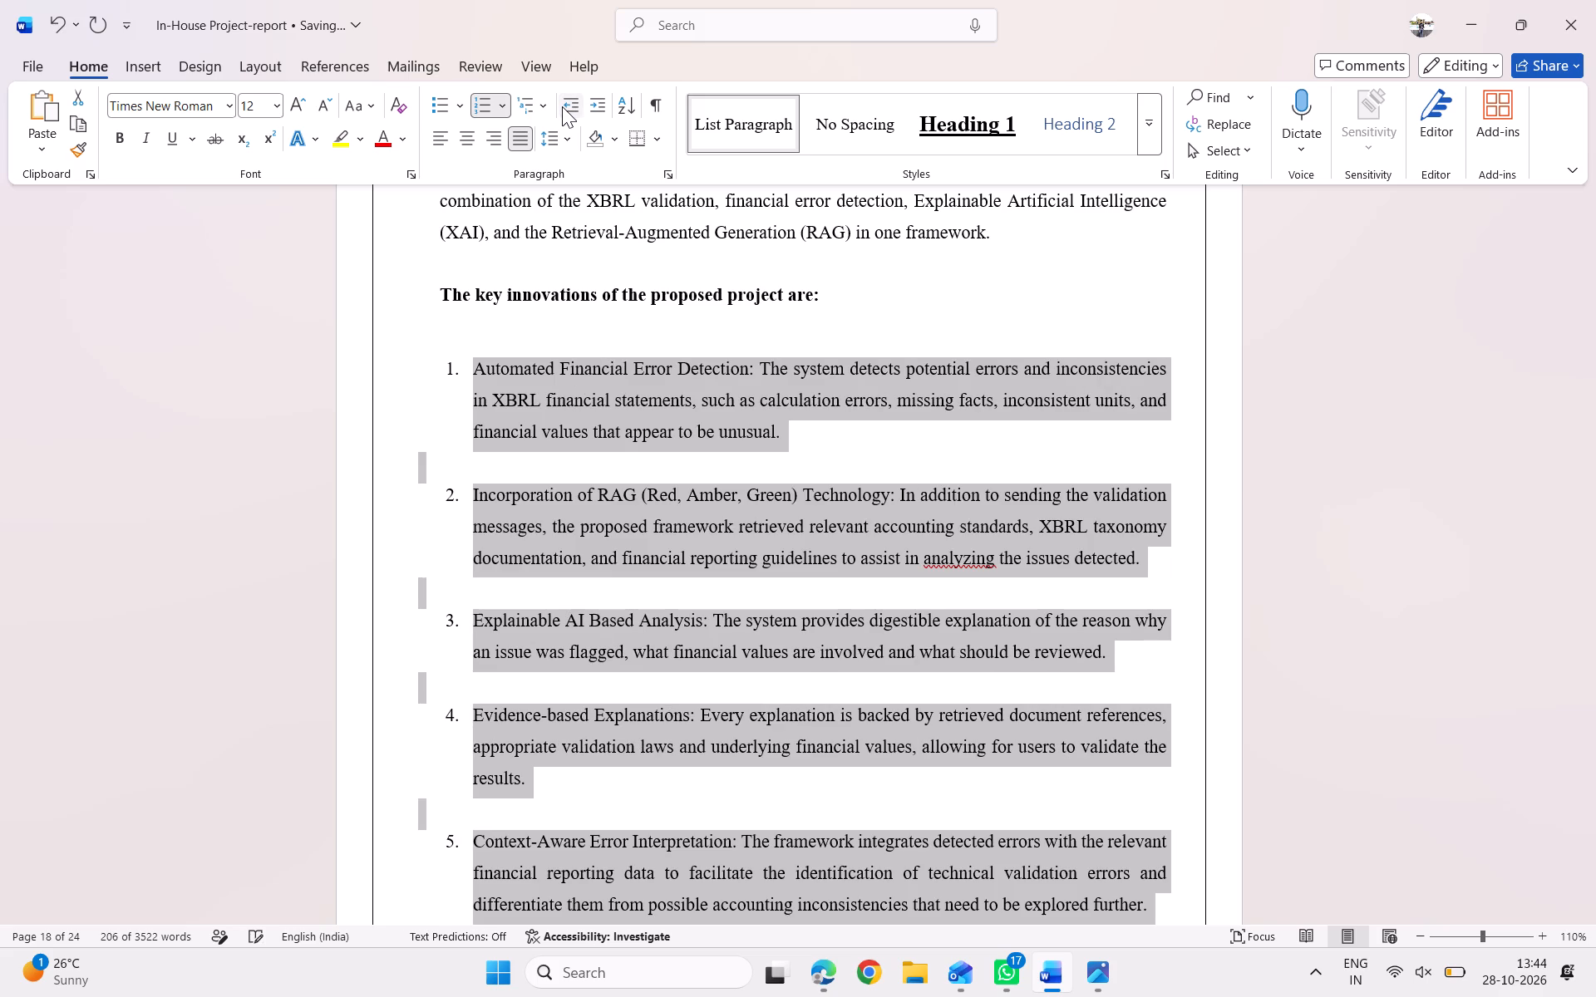
pyautogui.click(562, 106)
pyautogui.click(562, 106)
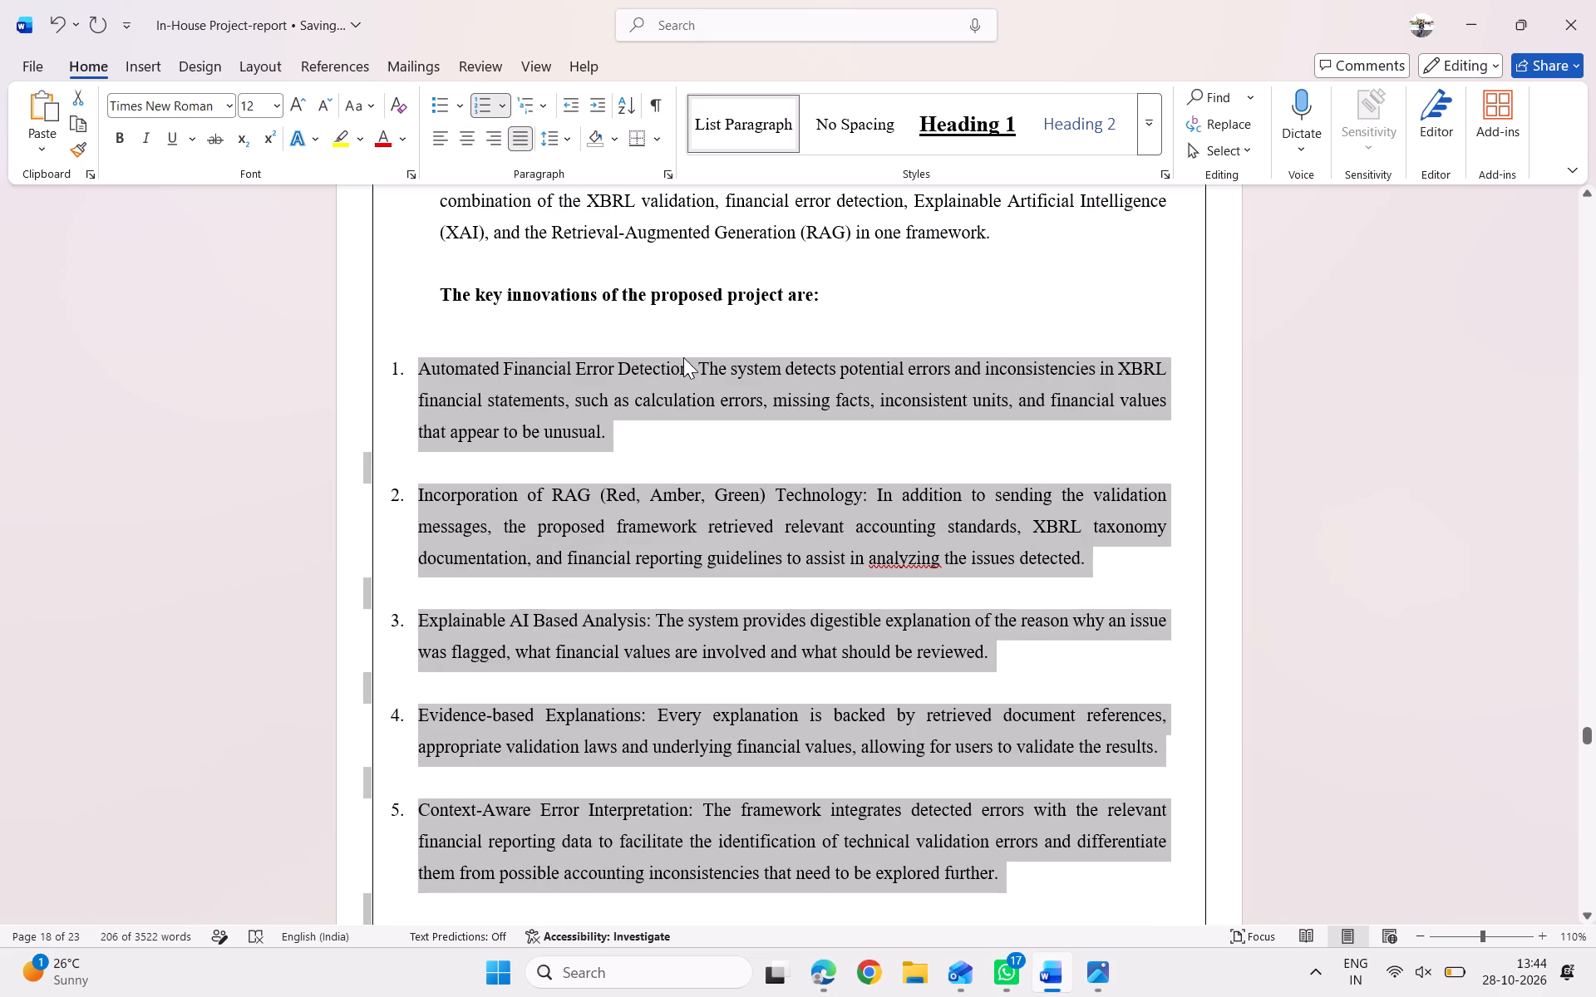
# Select the whole numbered innovations list, items 1 to 7, and increase its indent once.
pyautogui.click(699, 450)
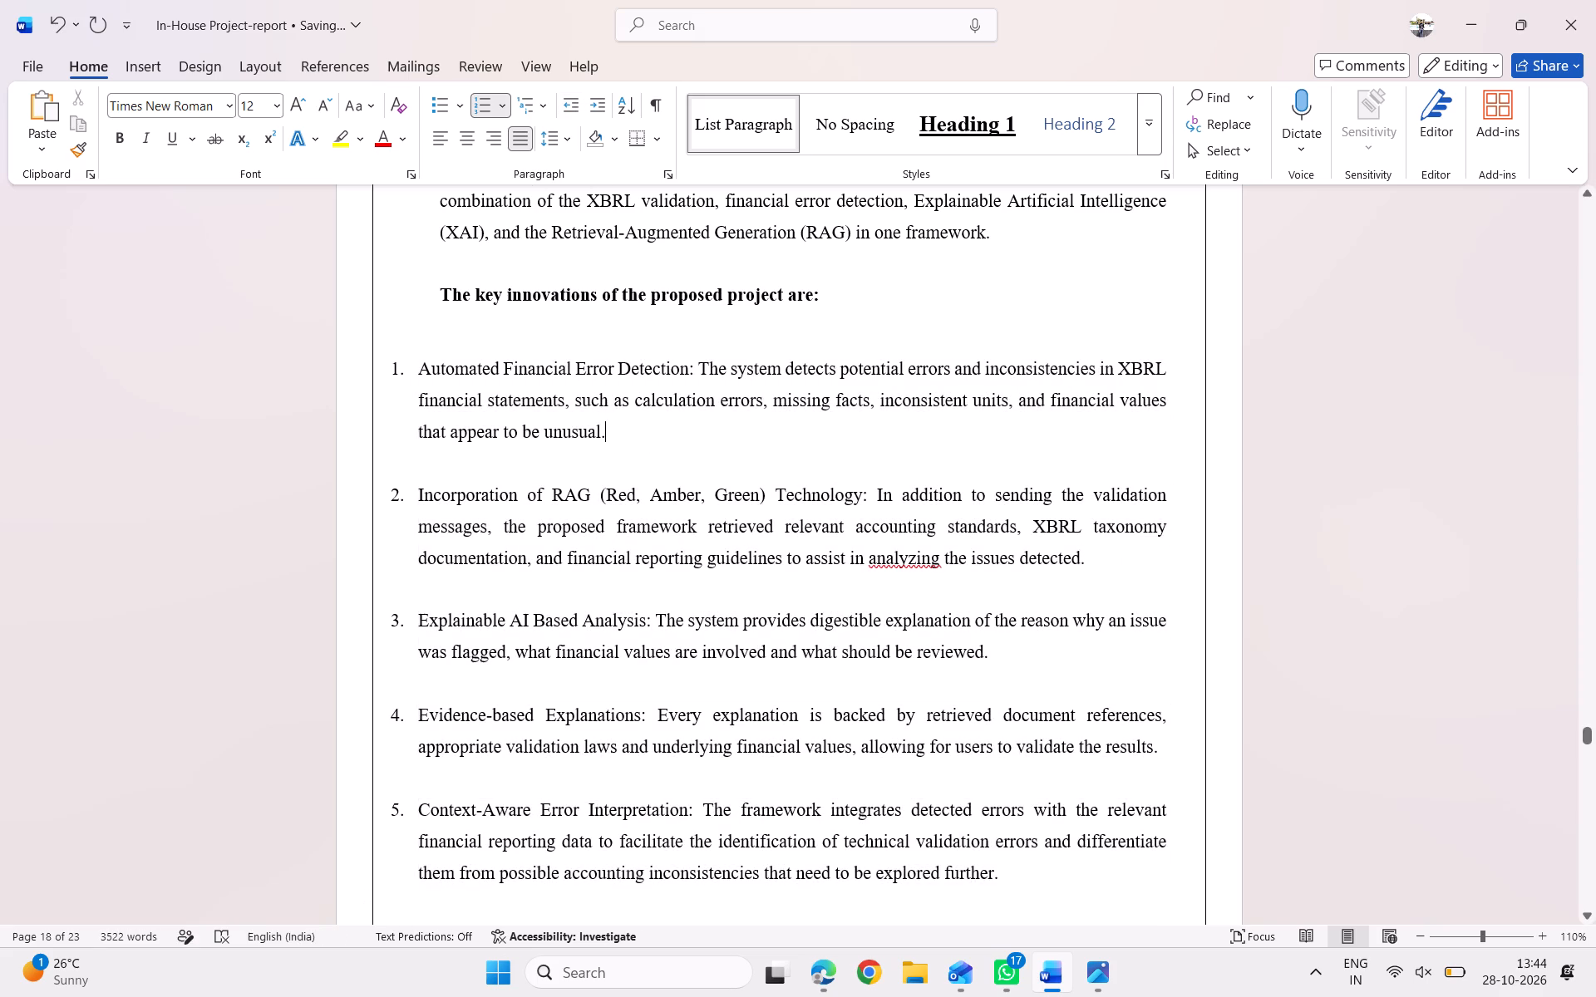
pyautogui.scroll(-2, 699, 450)
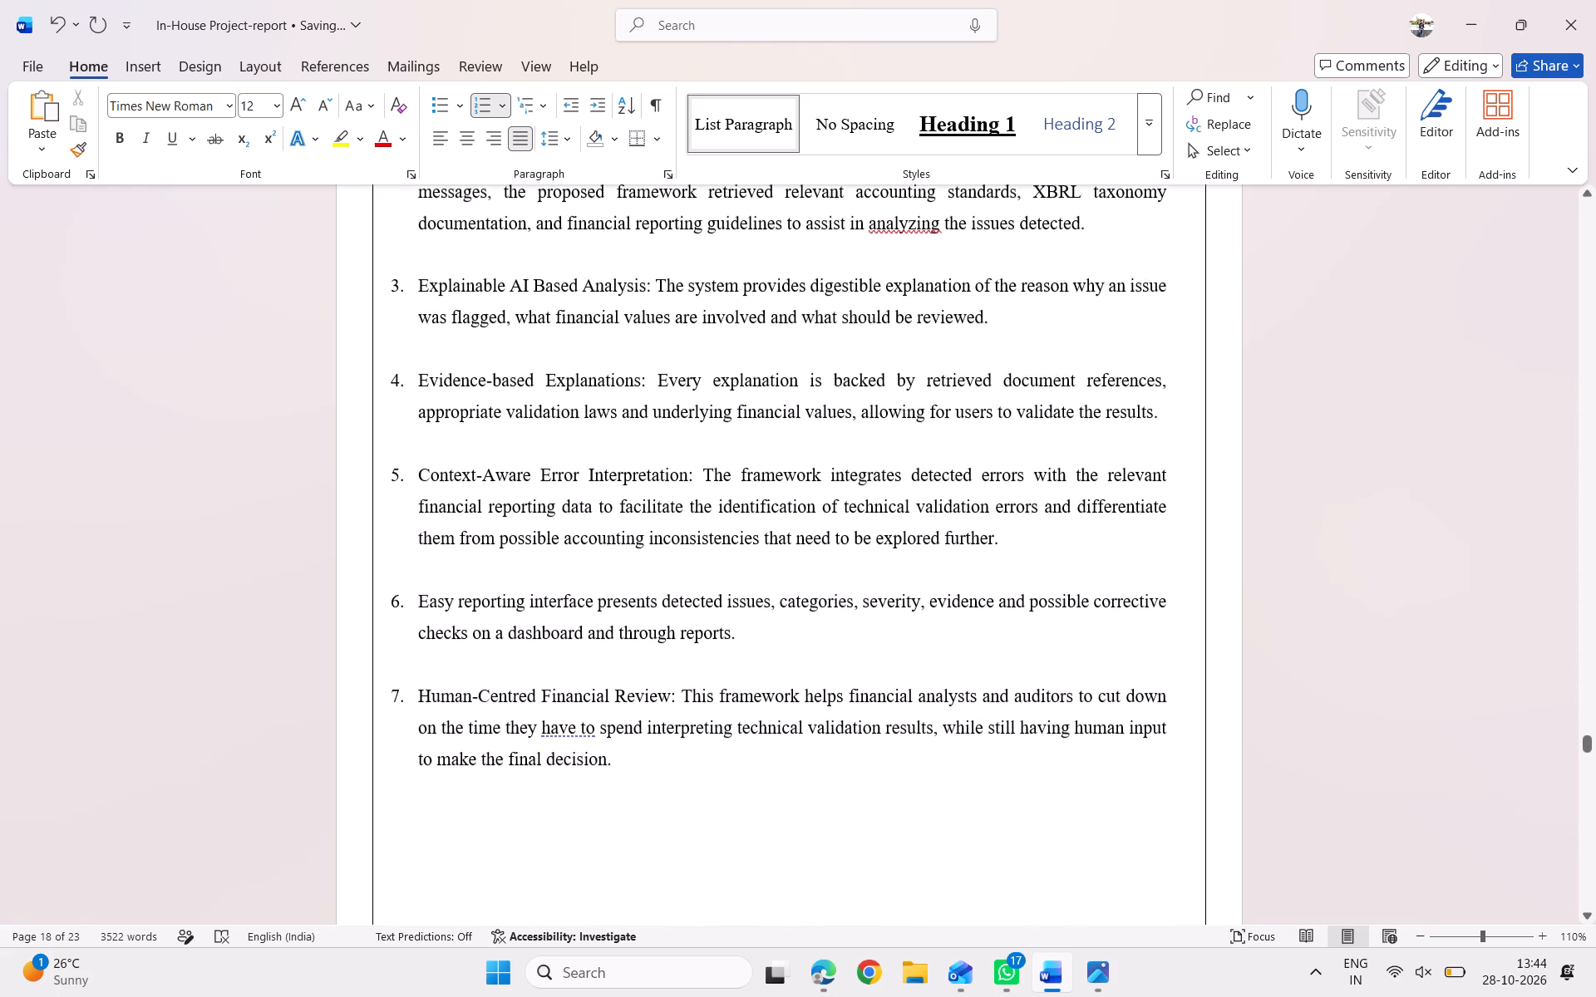
pyautogui.click(421, 332)
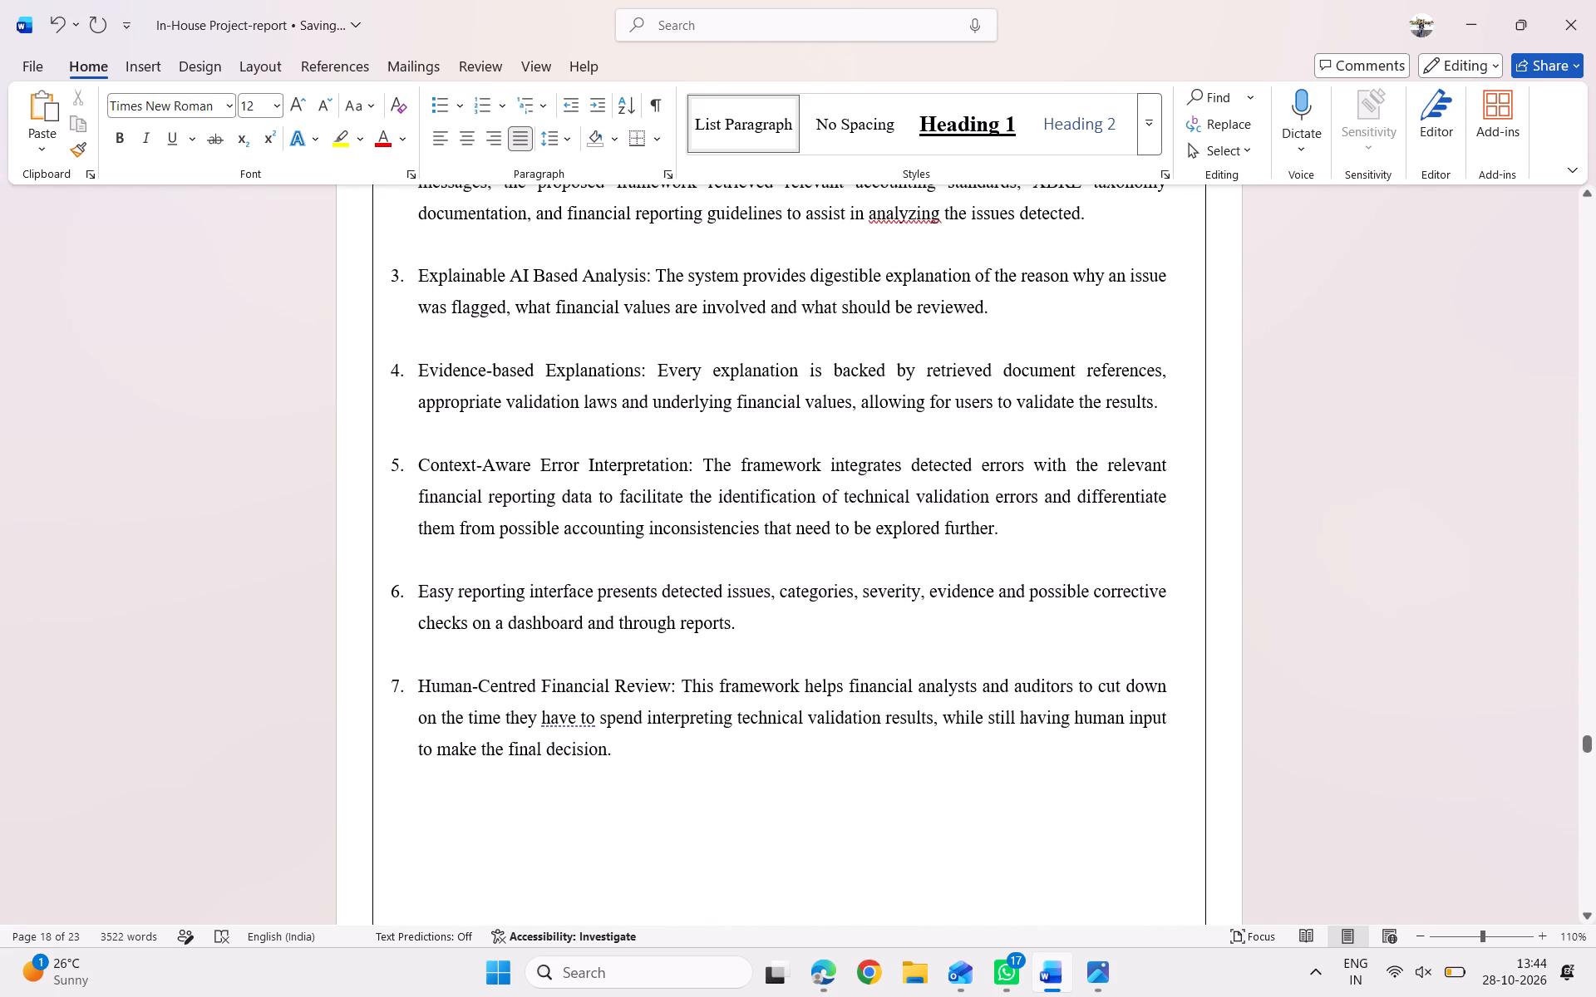
pyautogui.press('Right')
pyautogui.click(458, 340)
pyautogui.moveTo(616, 751); pyautogui.dragTo(418, 118)
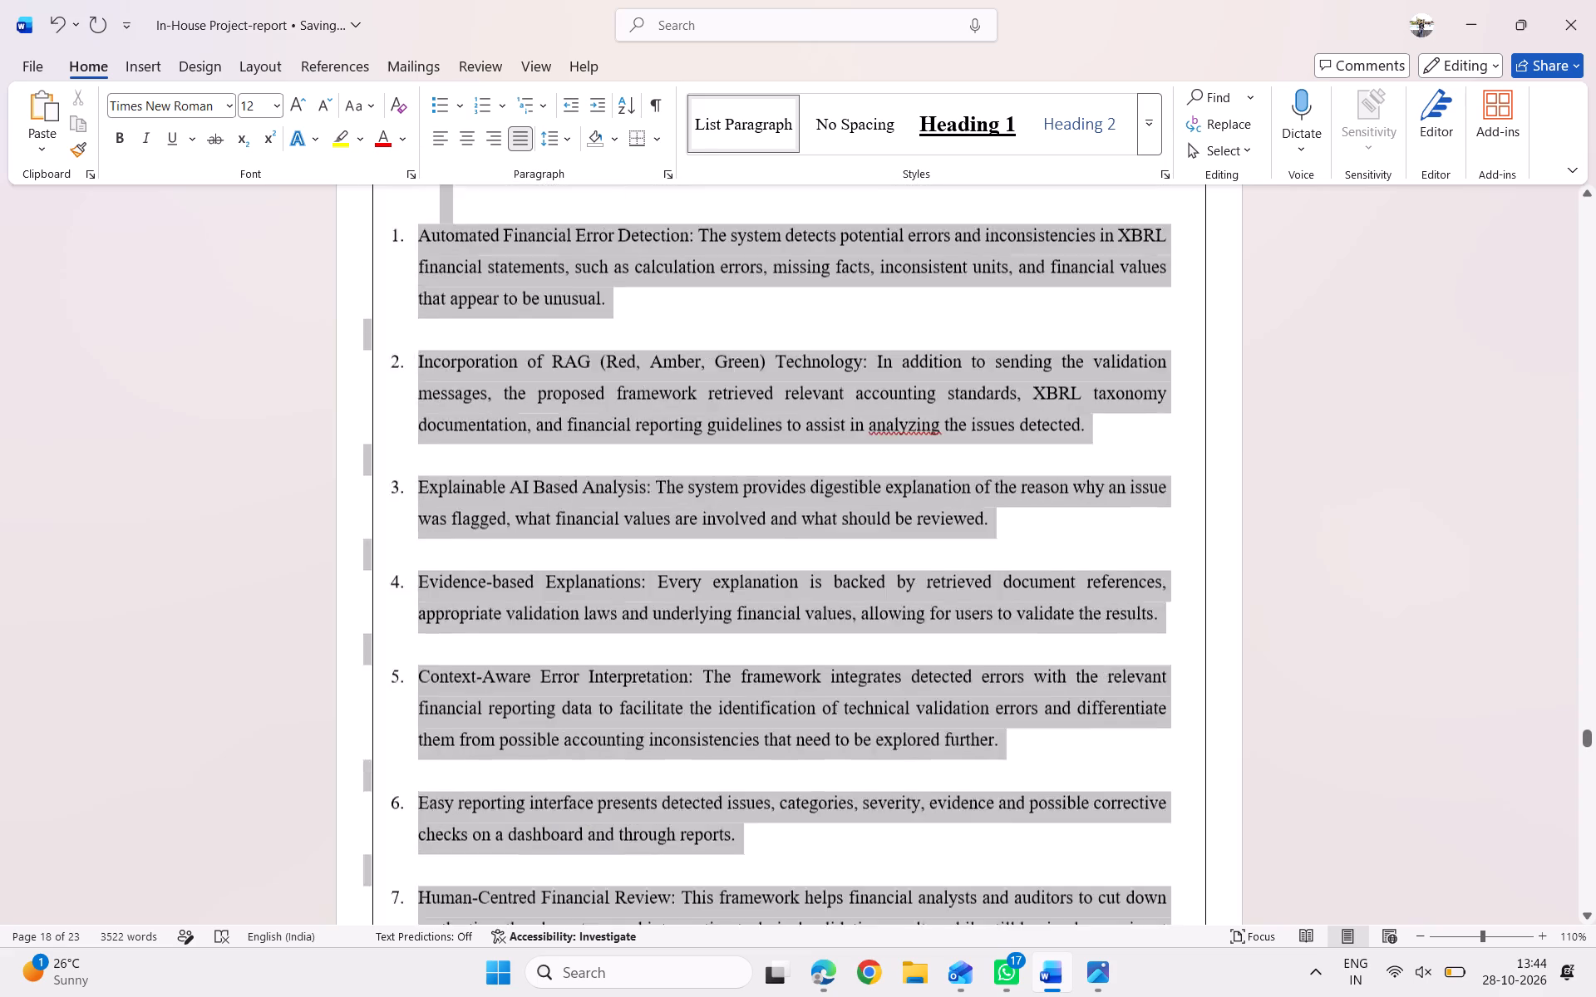
pyautogui.moveTo(418, 118); pyautogui.dragTo(409, 837)
pyautogui.click(598, 105)
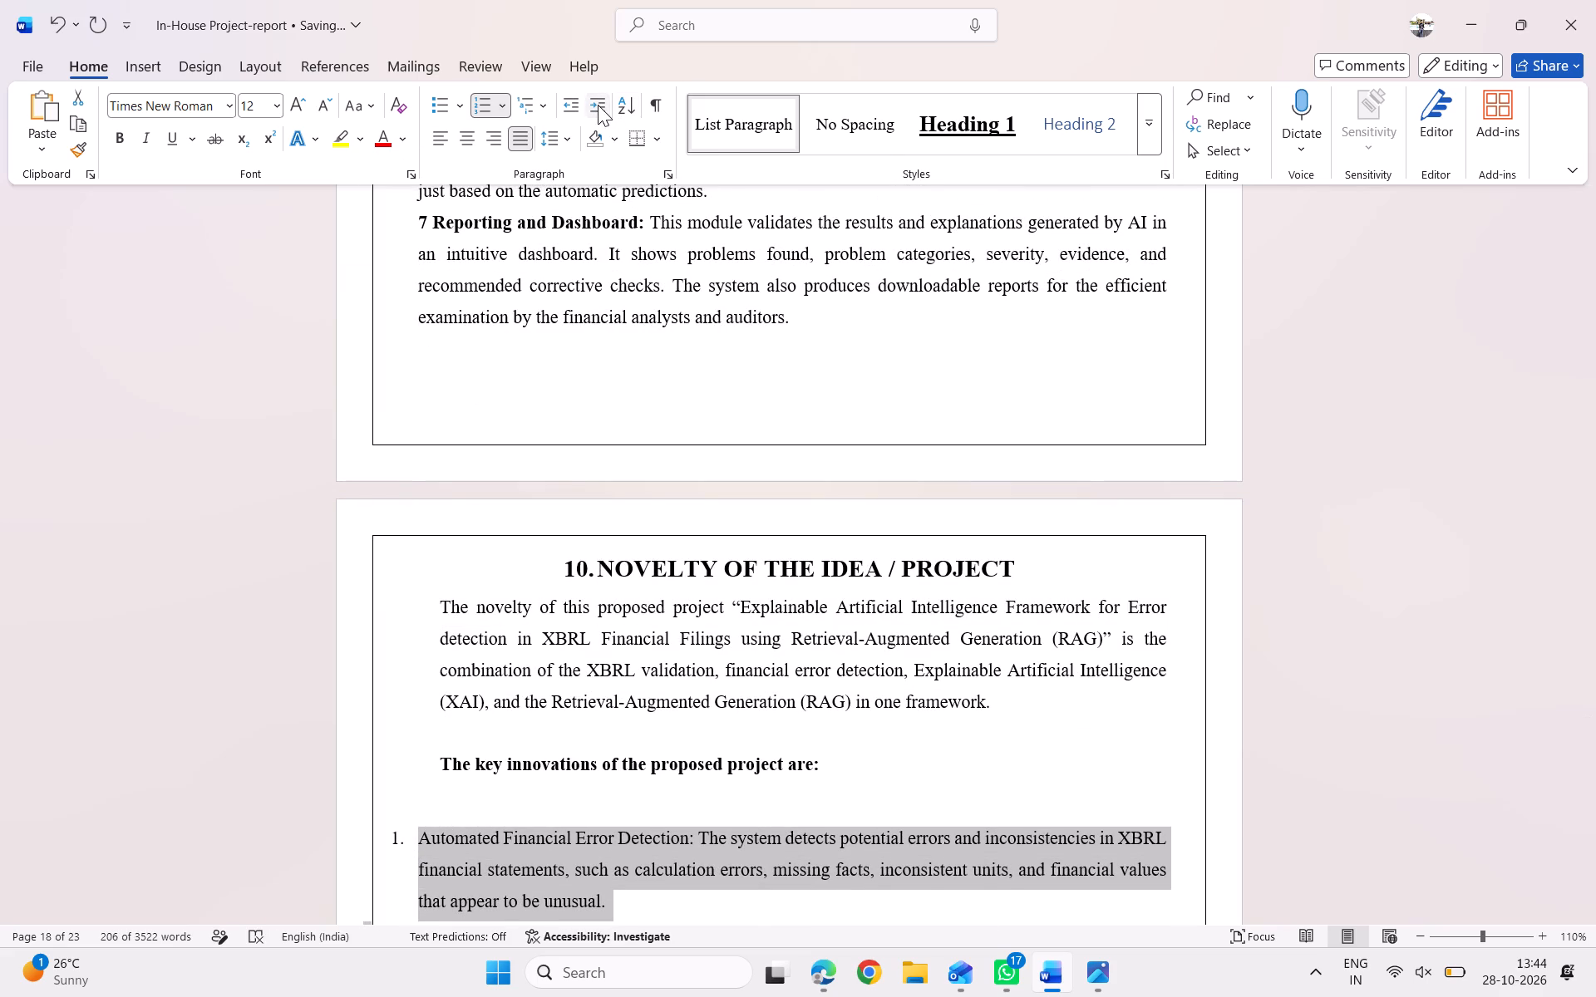
# Apply a line spacing preset to all section 10 text below the heading, from the introductory paragraph through item 7.
pyautogui.scroll(-1, 772, 718)
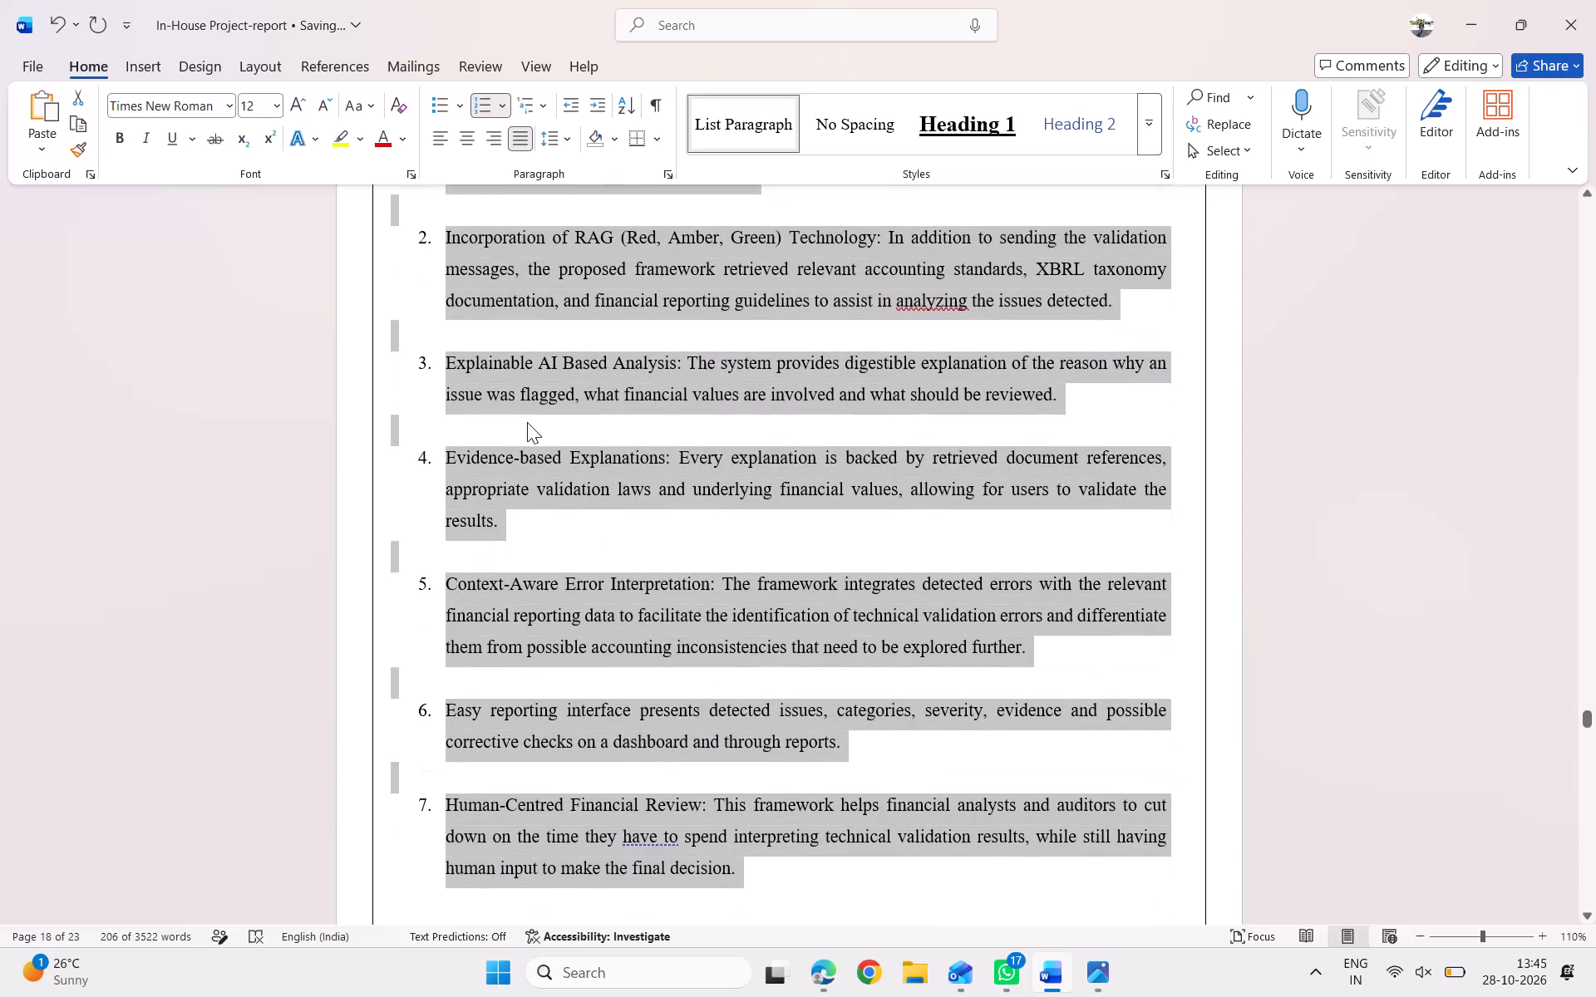
pyautogui.click(465, 333)
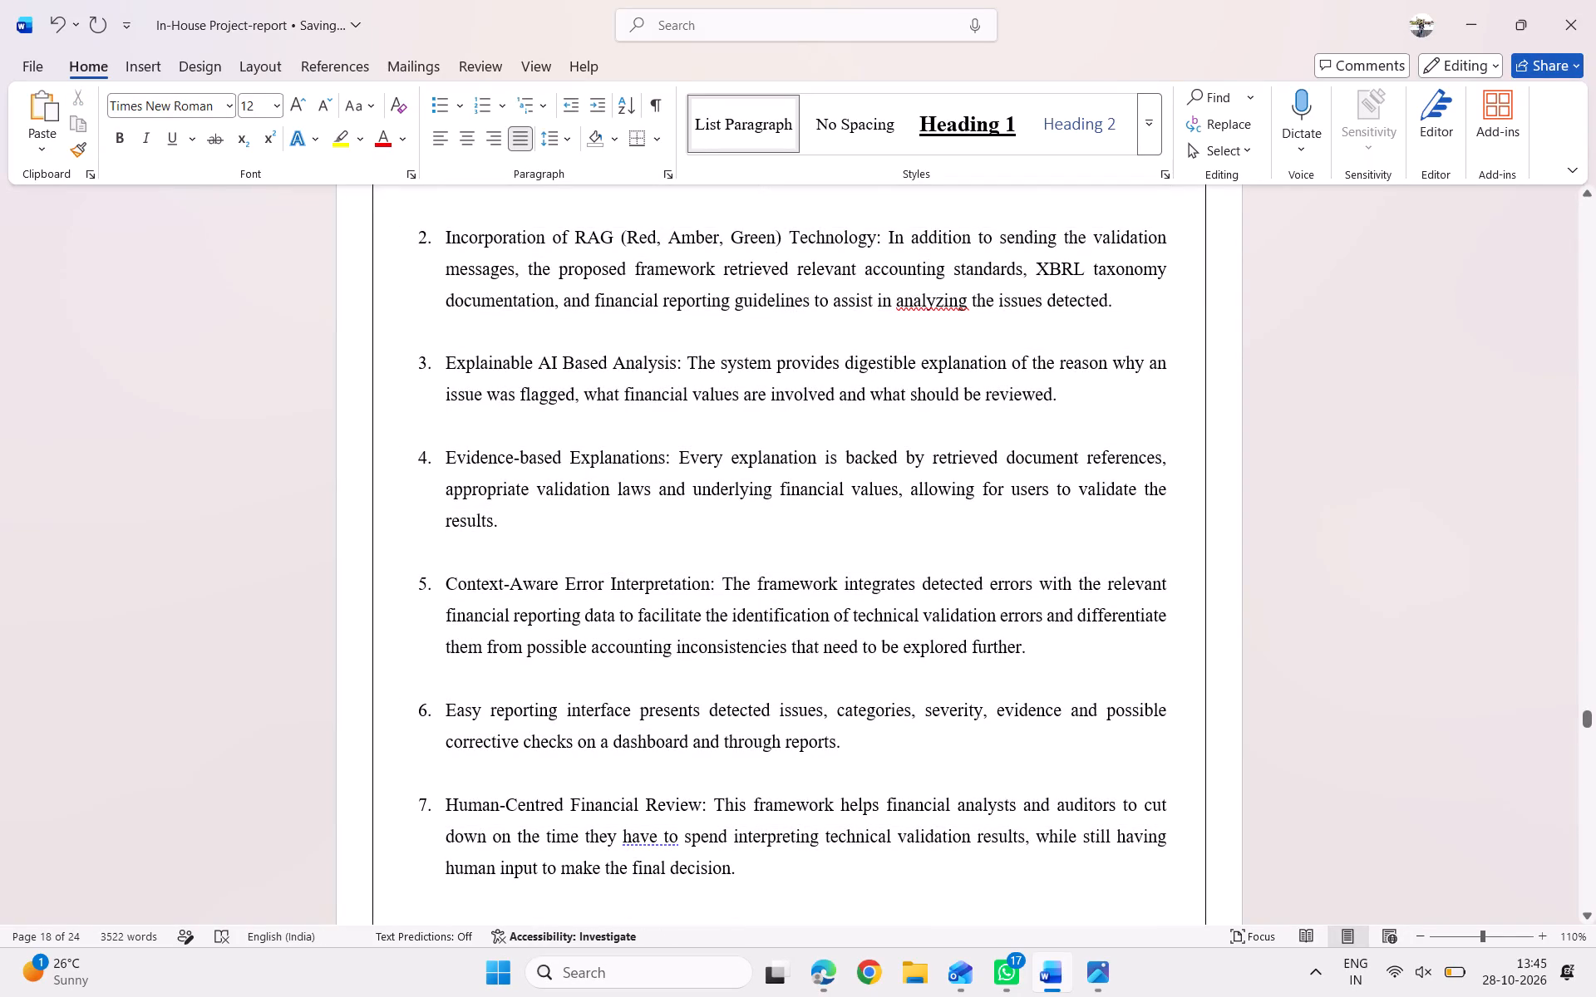
pyautogui.scroll(-1, 706, 763)
pyautogui.moveTo(741, 675); pyautogui.dragTo(372, 390)
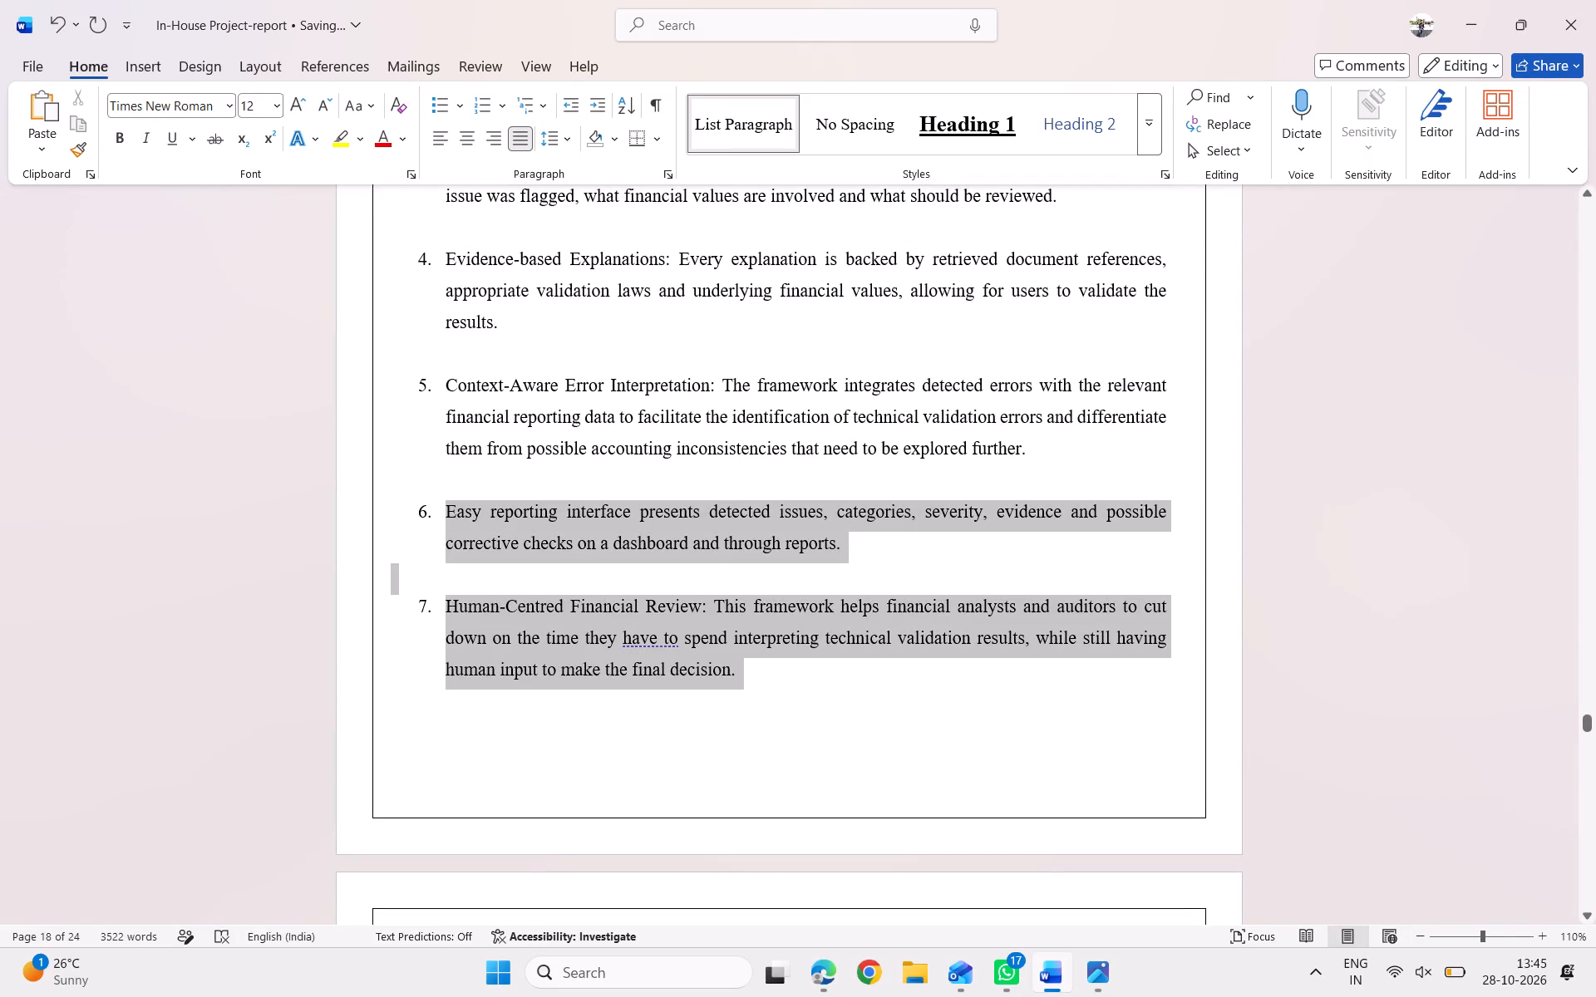
pyautogui.moveTo(372, 390); pyautogui.dragTo(411, 980)
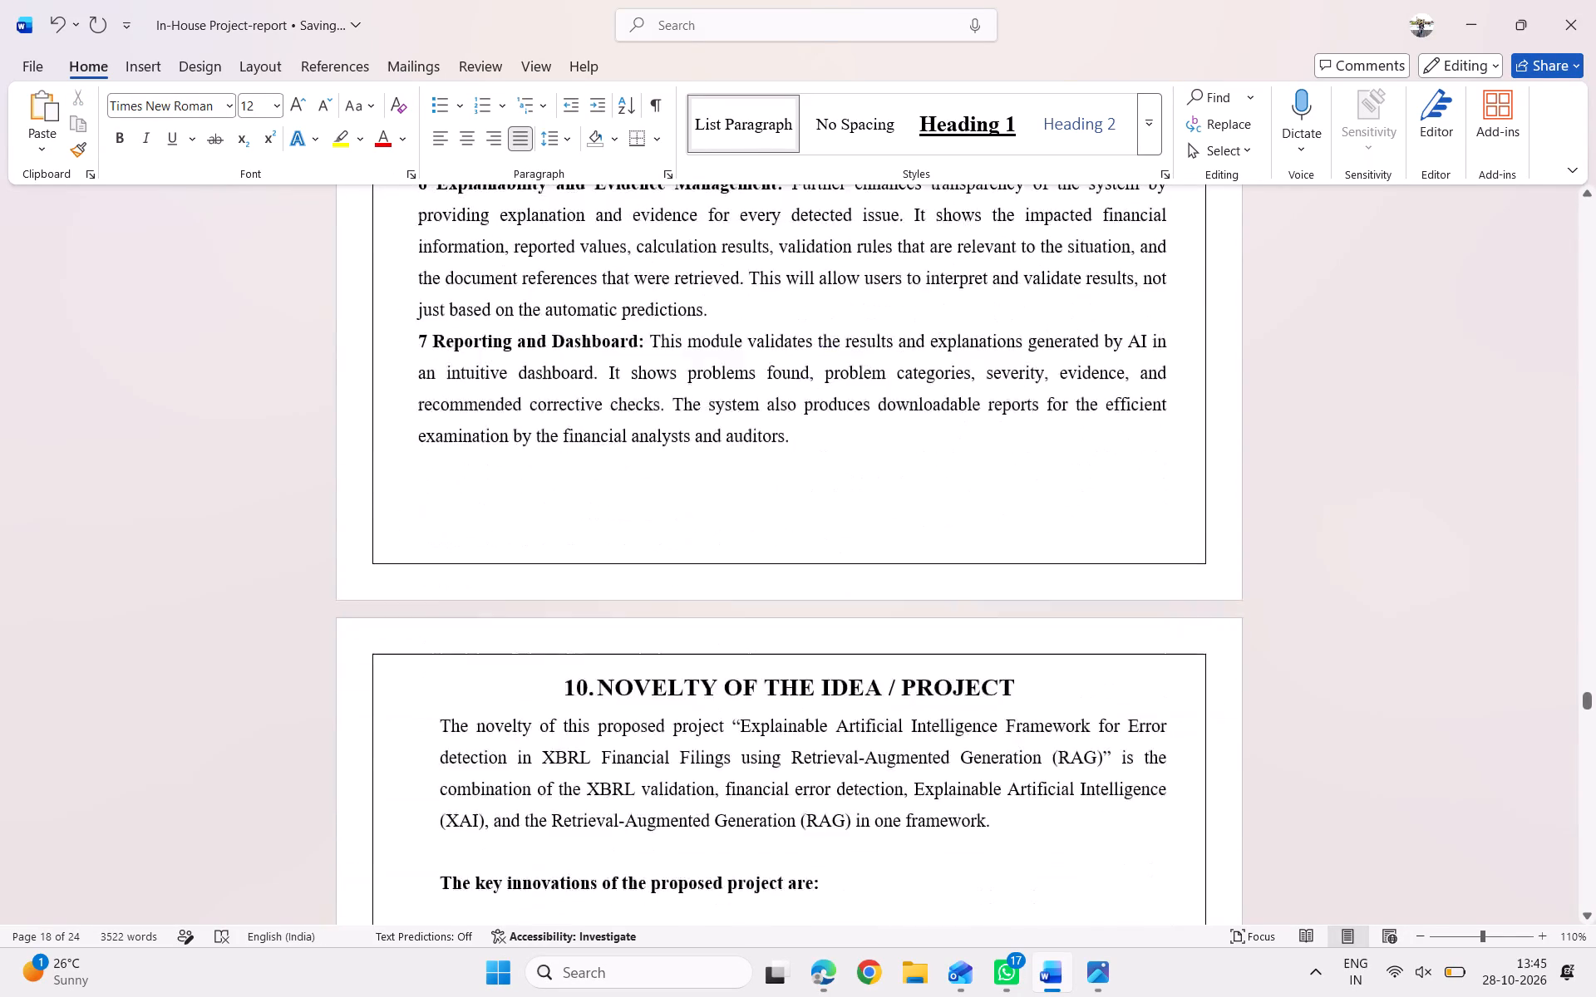
pyautogui.moveTo(411, 980); pyautogui.dragTo(395, 353)
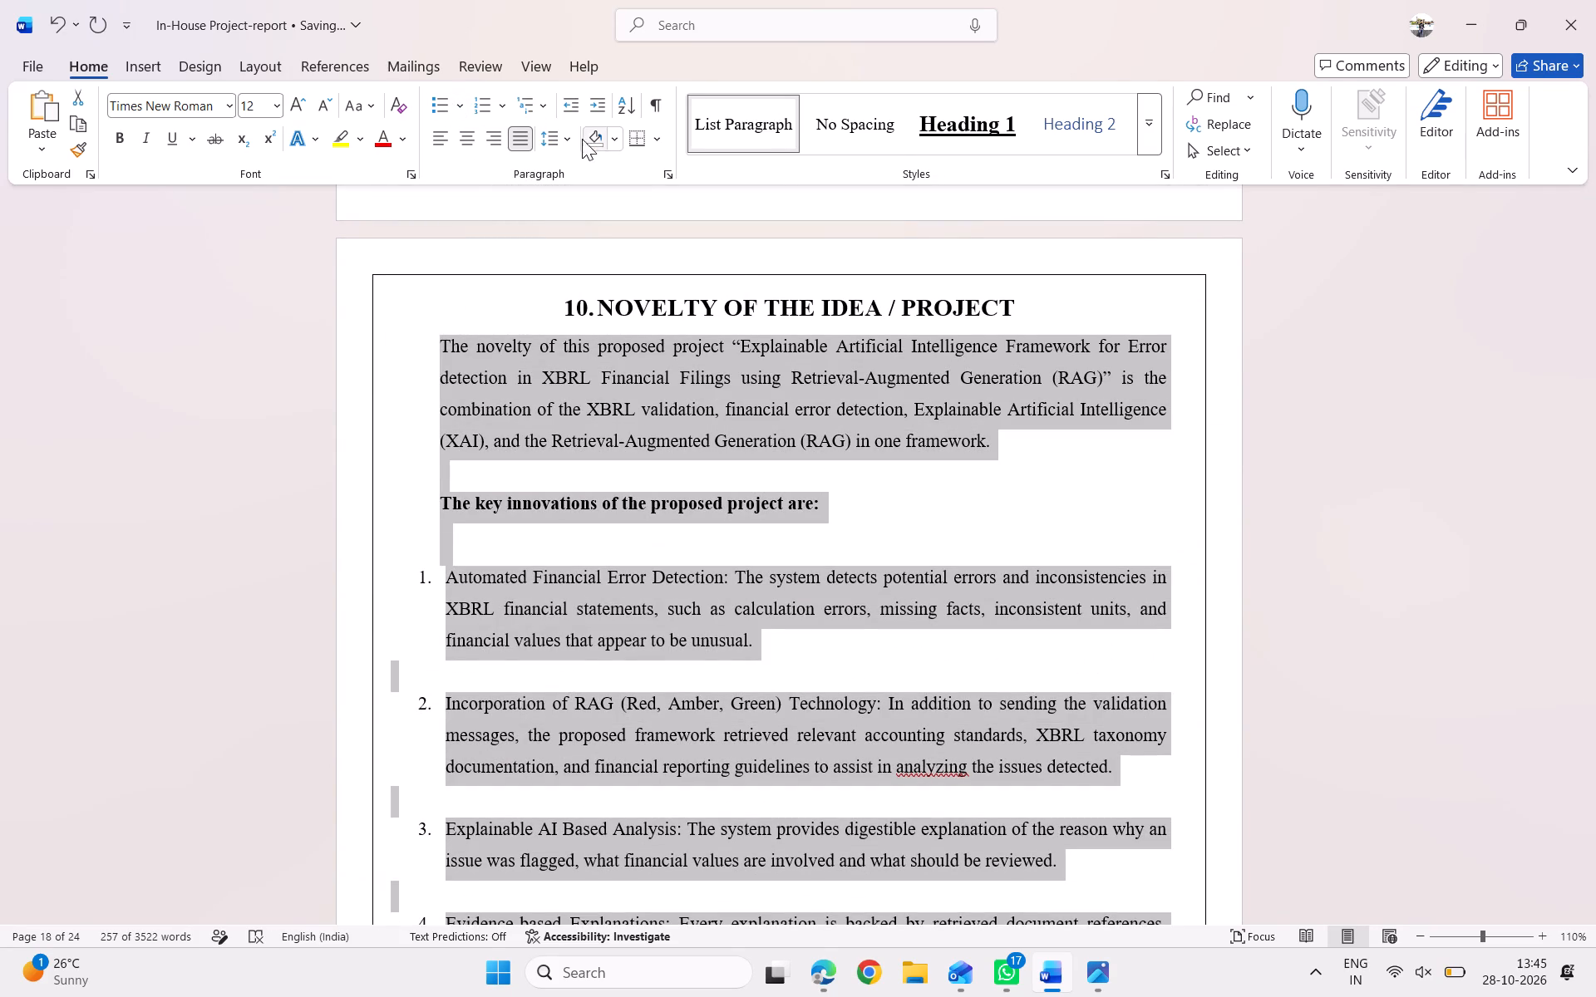
pyautogui.click(567, 138)
pyautogui.click(584, 220)
pyautogui.click(574, 570)
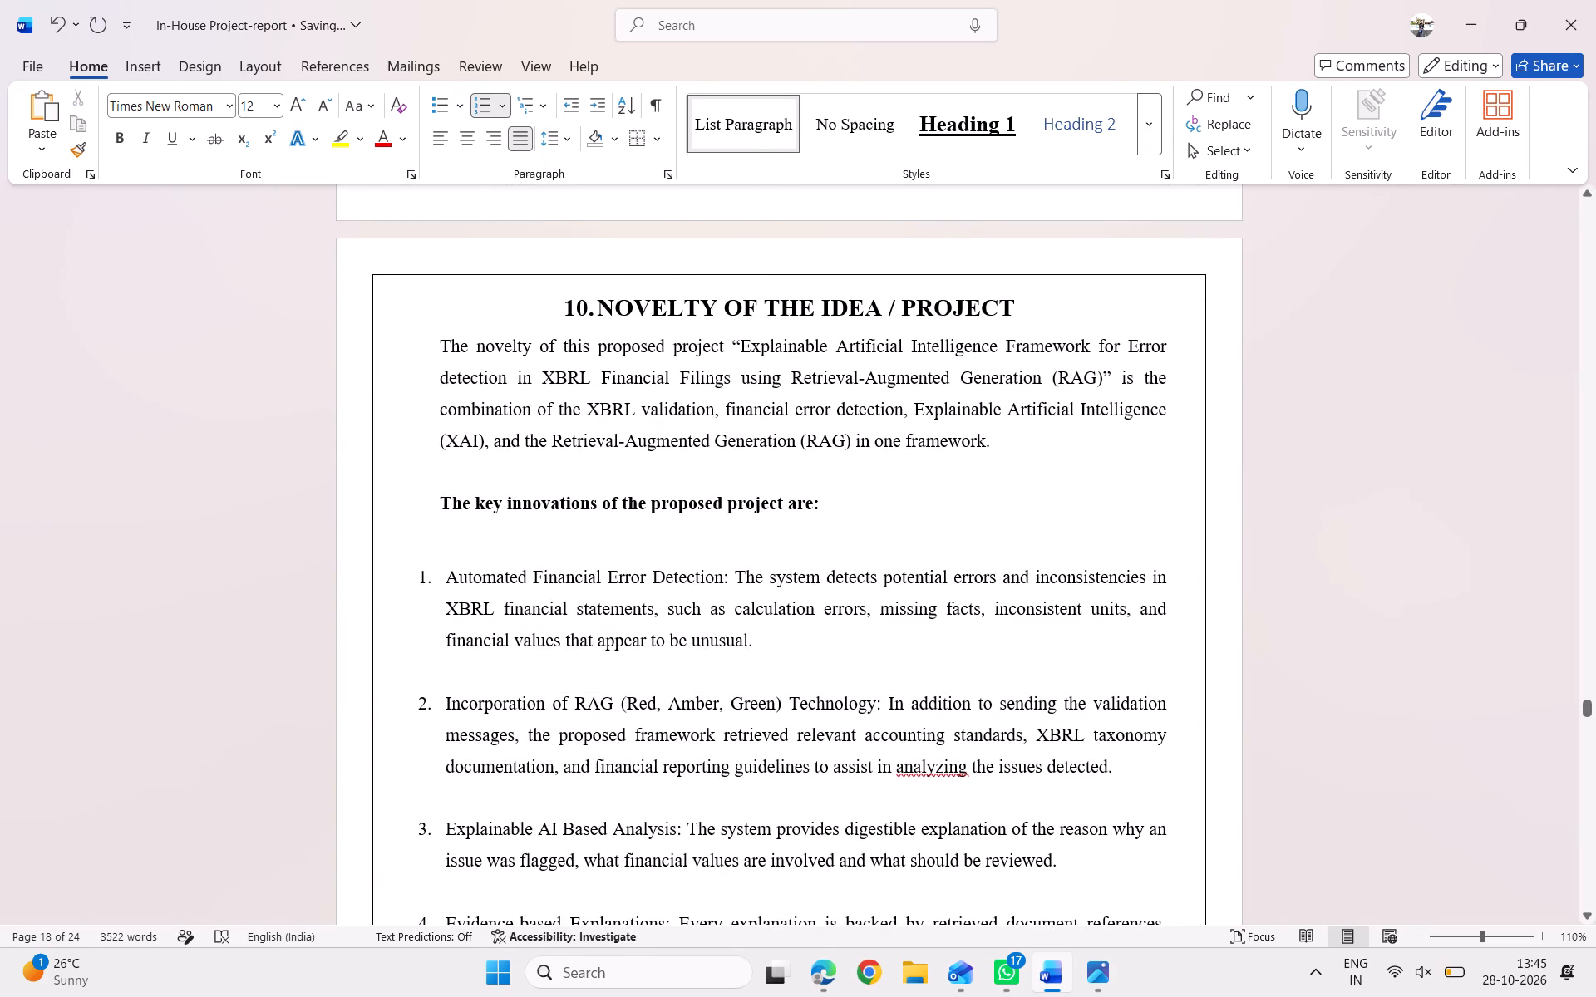
# Delete the blank line between "The key innovations of the proposed project are:" and list item 1.
pyautogui.click(452, 542)
pyautogui.press('BackSpace')
pyautogui.press('BackSpace')
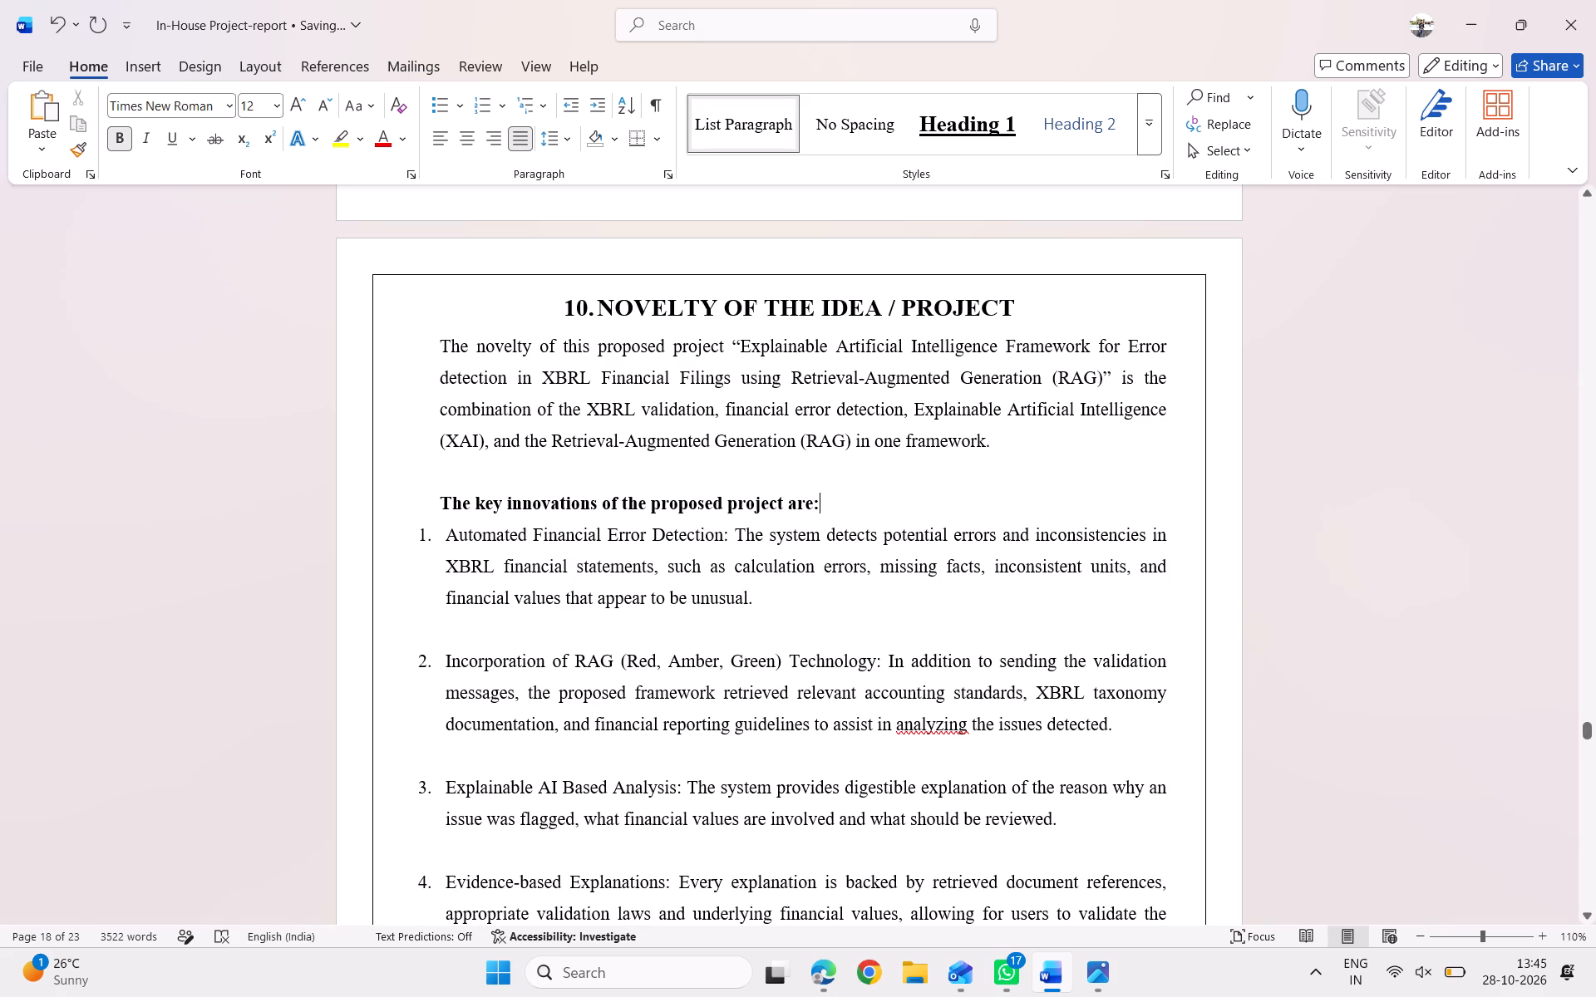
# Delete the blank lines separating numbered items 1, 2, 3 and 4 in the innovations list.
pyautogui.click(764, 596)
pyautogui.press('Return')
pyautogui.press('BackSpace')
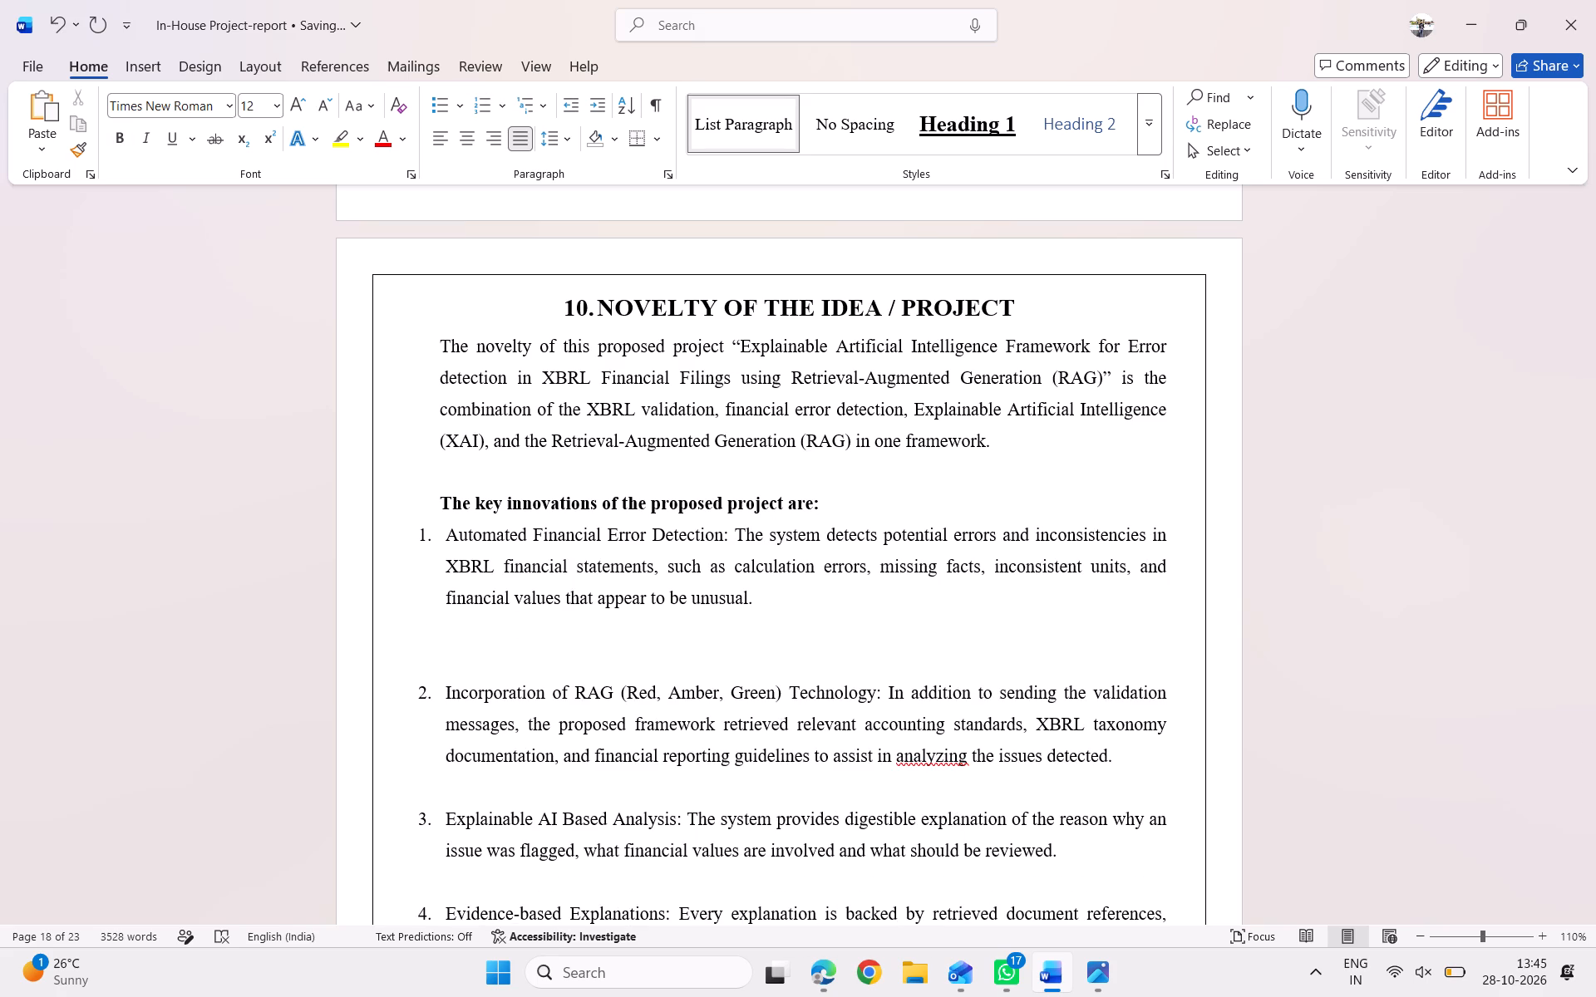
pyautogui.press('Down')
pyautogui.press('BackSpace')
pyautogui.press('BackSpace')
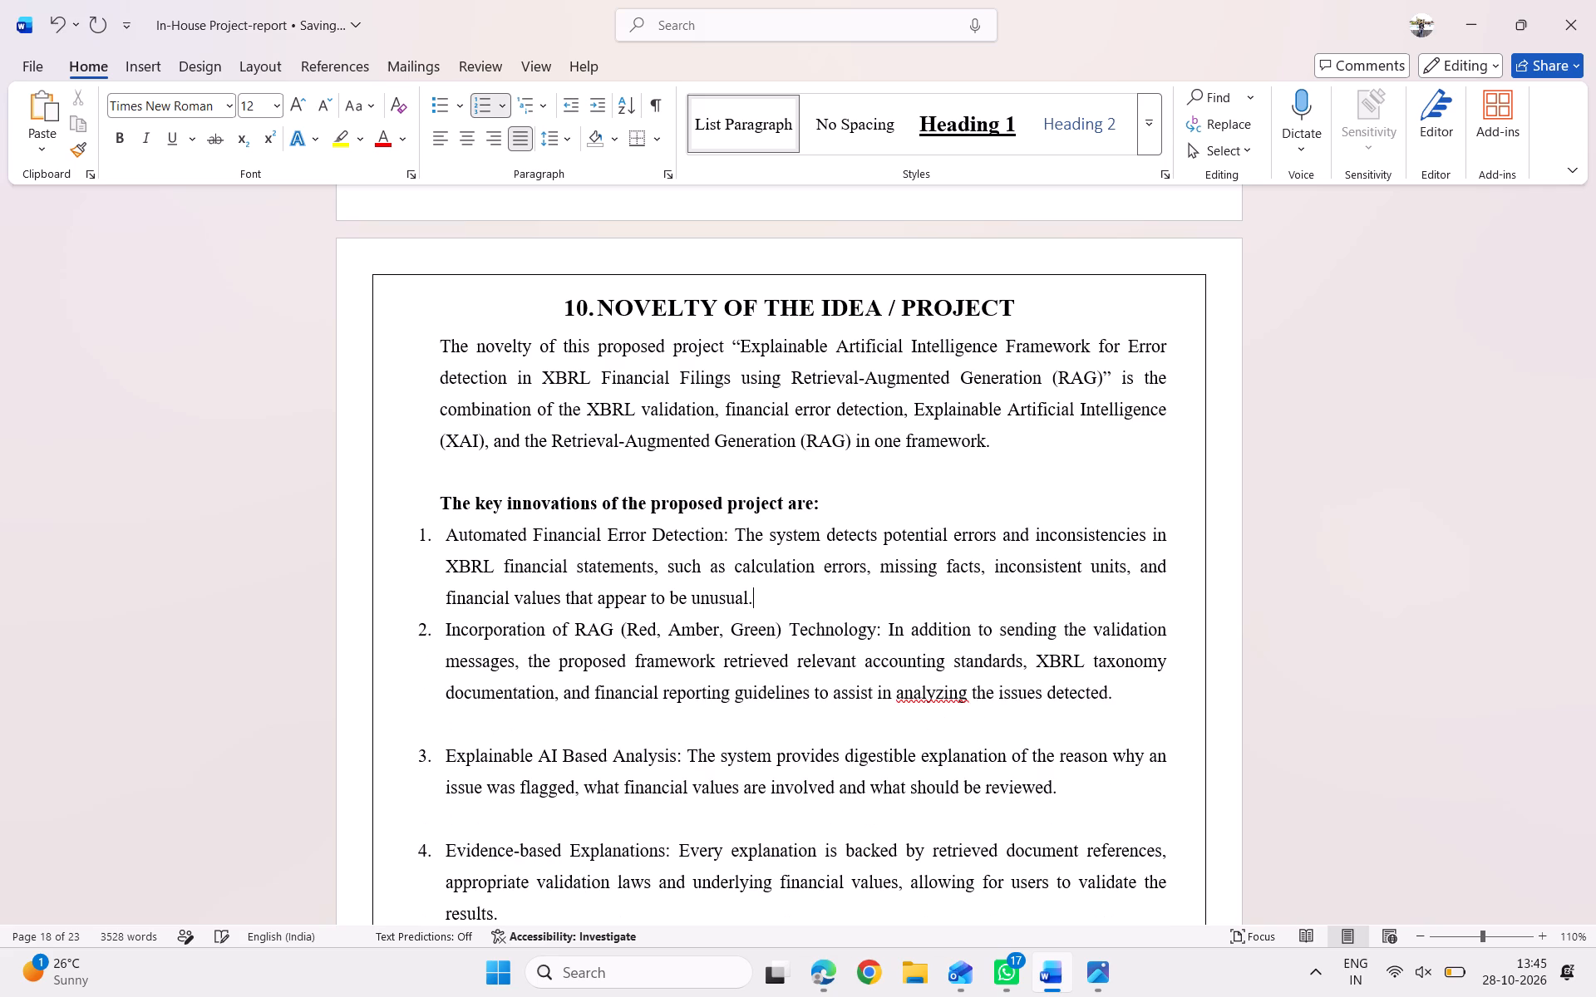
pyautogui.click(417, 744)
pyautogui.press('Left')
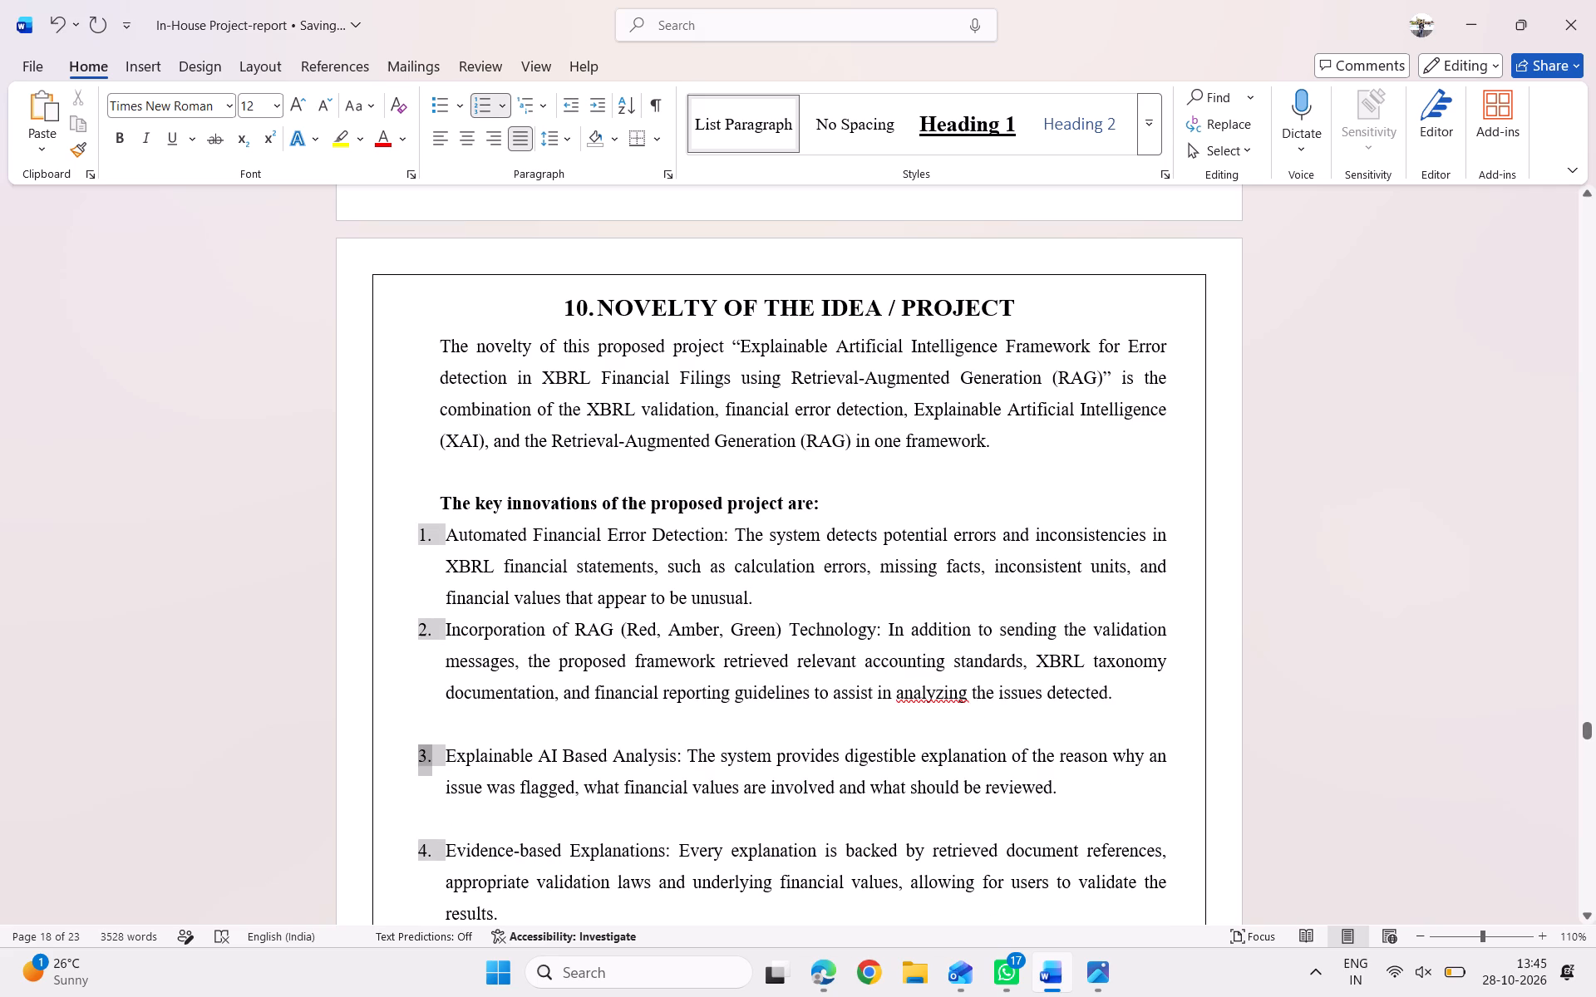
pyautogui.press('Left')
pyautogui.press('BackSpace')
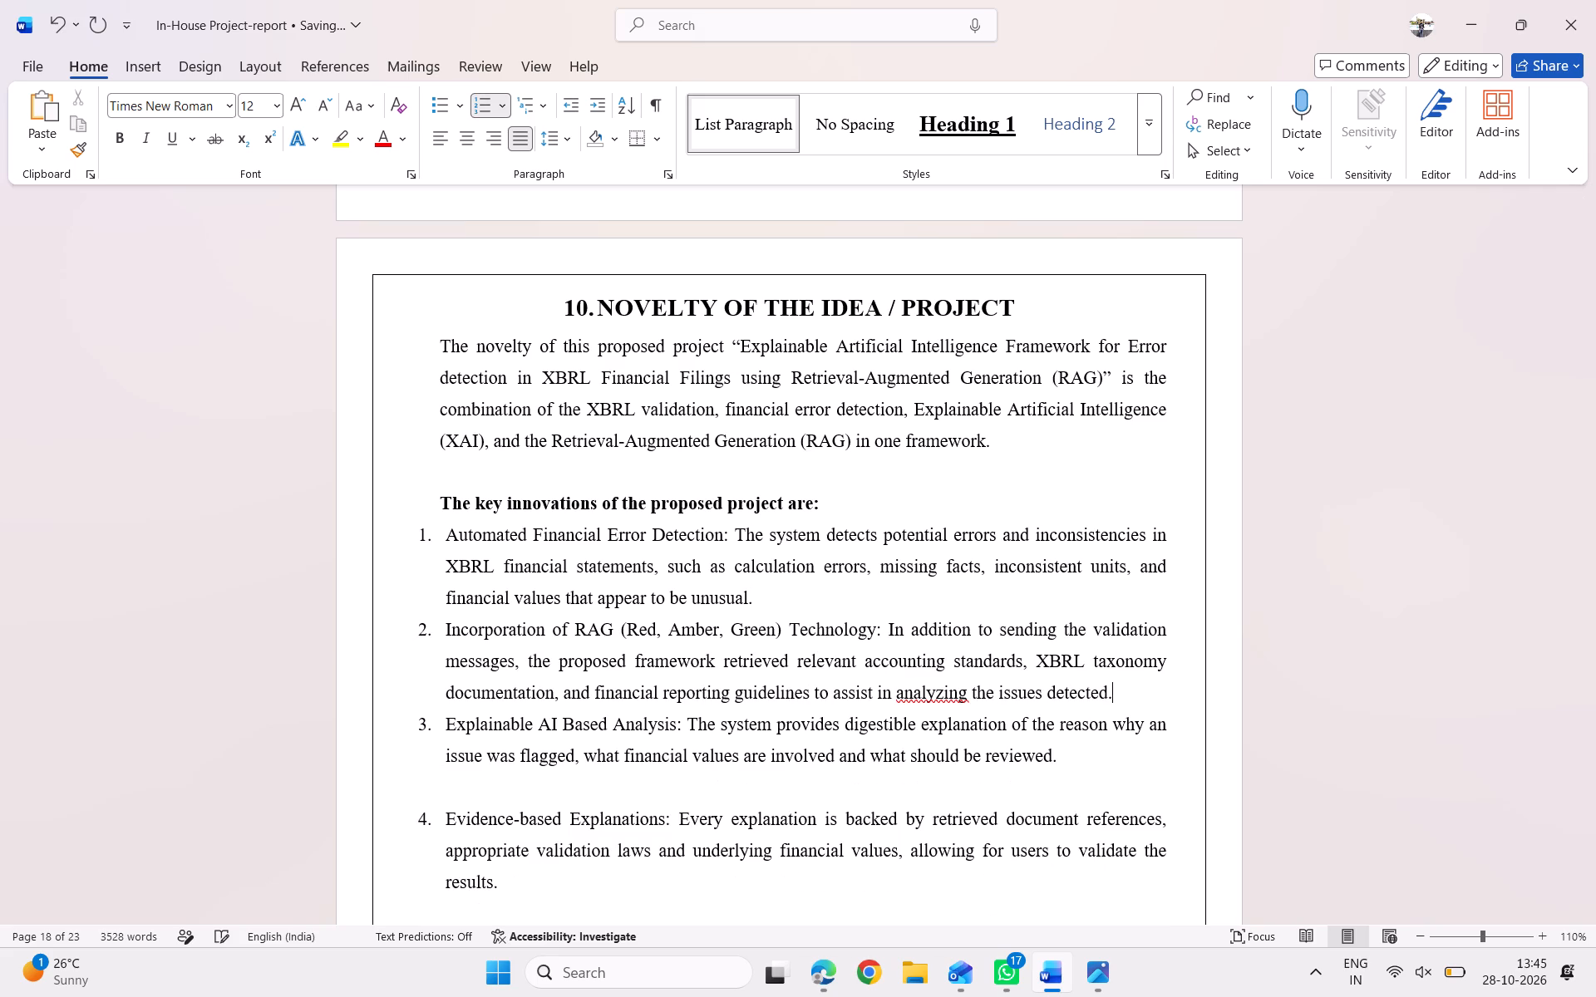
pyautogui.press('Down')
pyautogui.press('Down')
pyautogui.click(452, 792)
pyautogui.press('BackSpace')
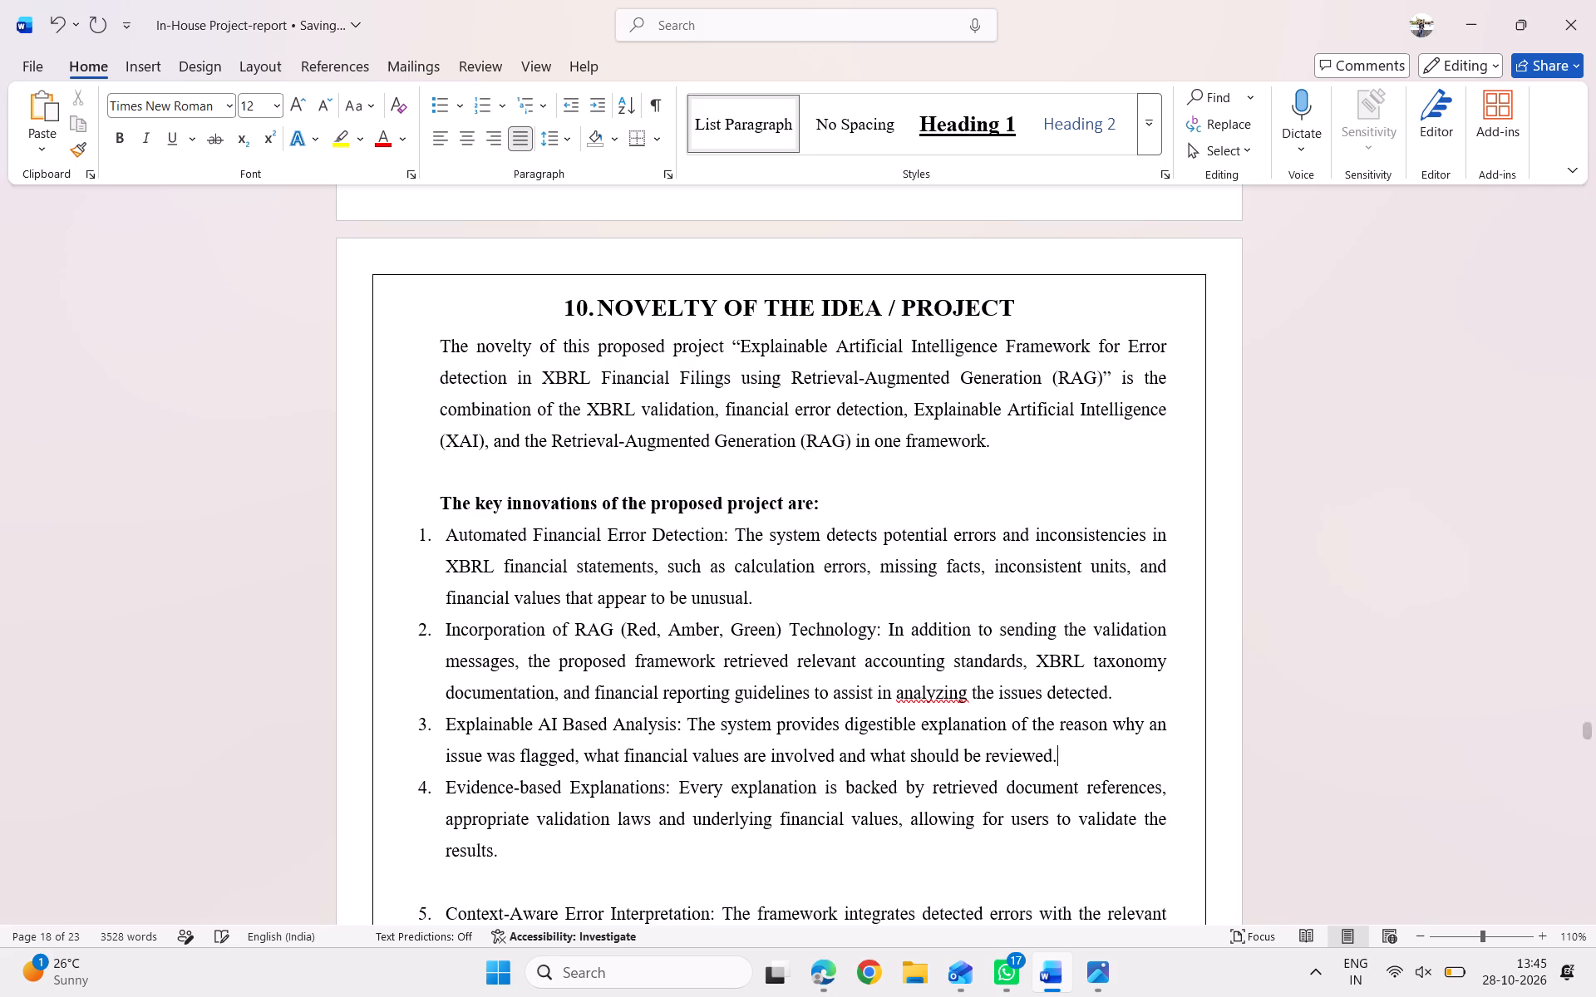
# Delete the blank lines separating numbered items 4, 5, 6 and 7 in the innovations list.
pyautogui.click(446, 881)
pyautogui.press('BackSpace')
pyautogui.scroll(-1, 446, 881)
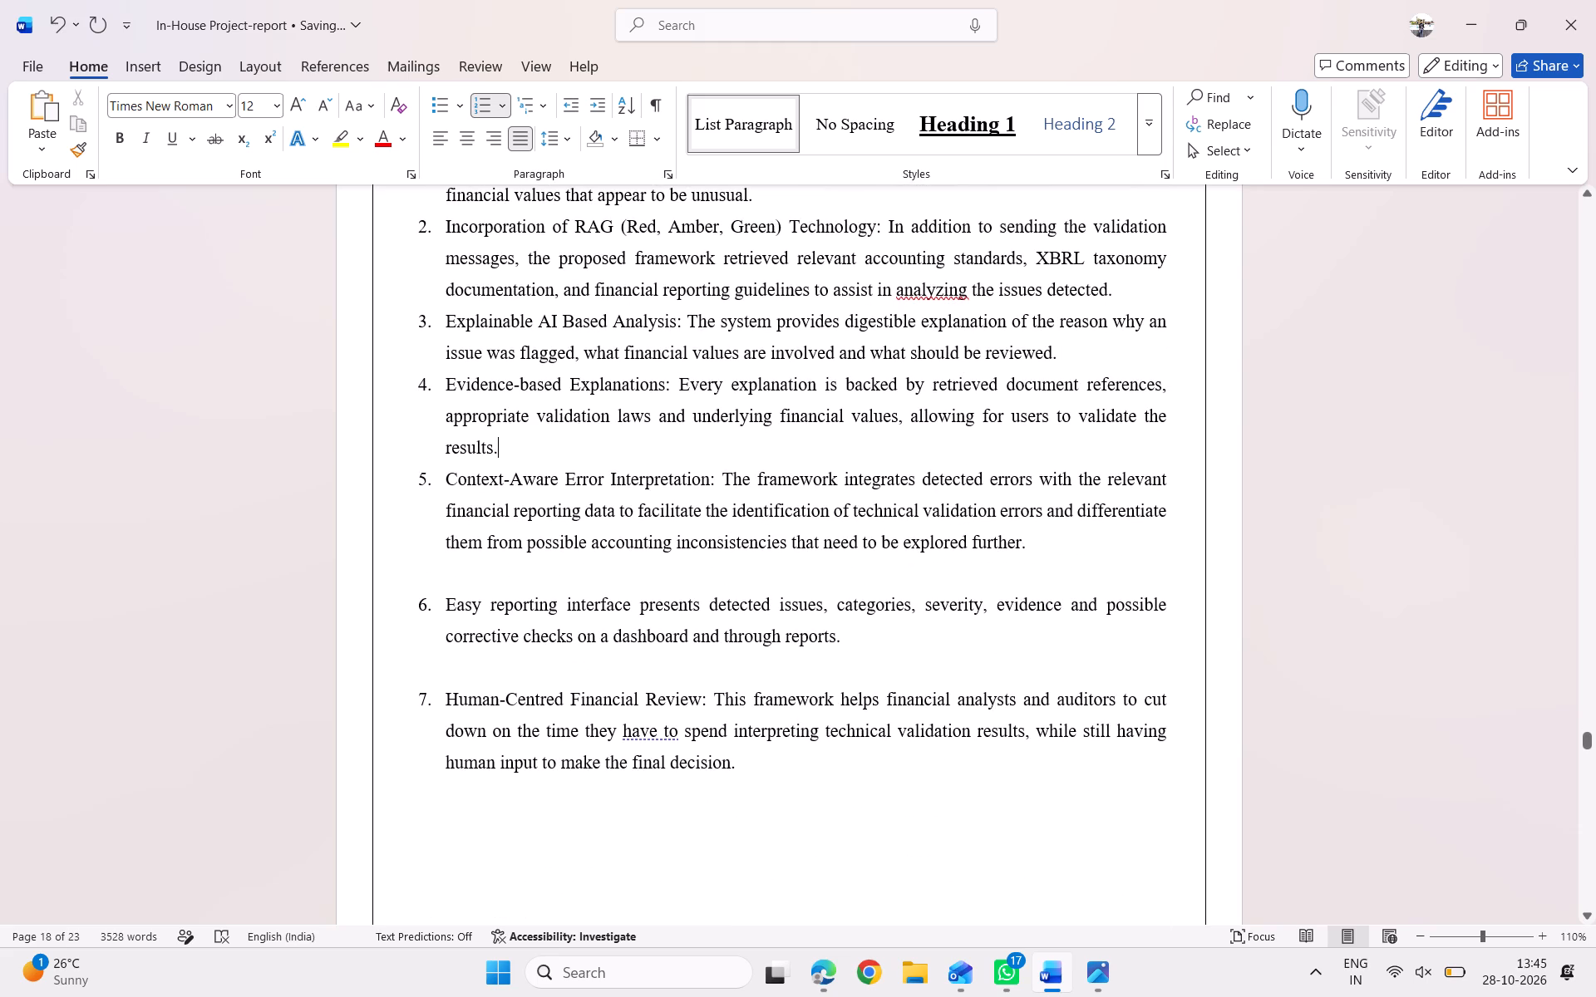
pyautogui.click(450, 572)
pyautogui.press('BackSpace')
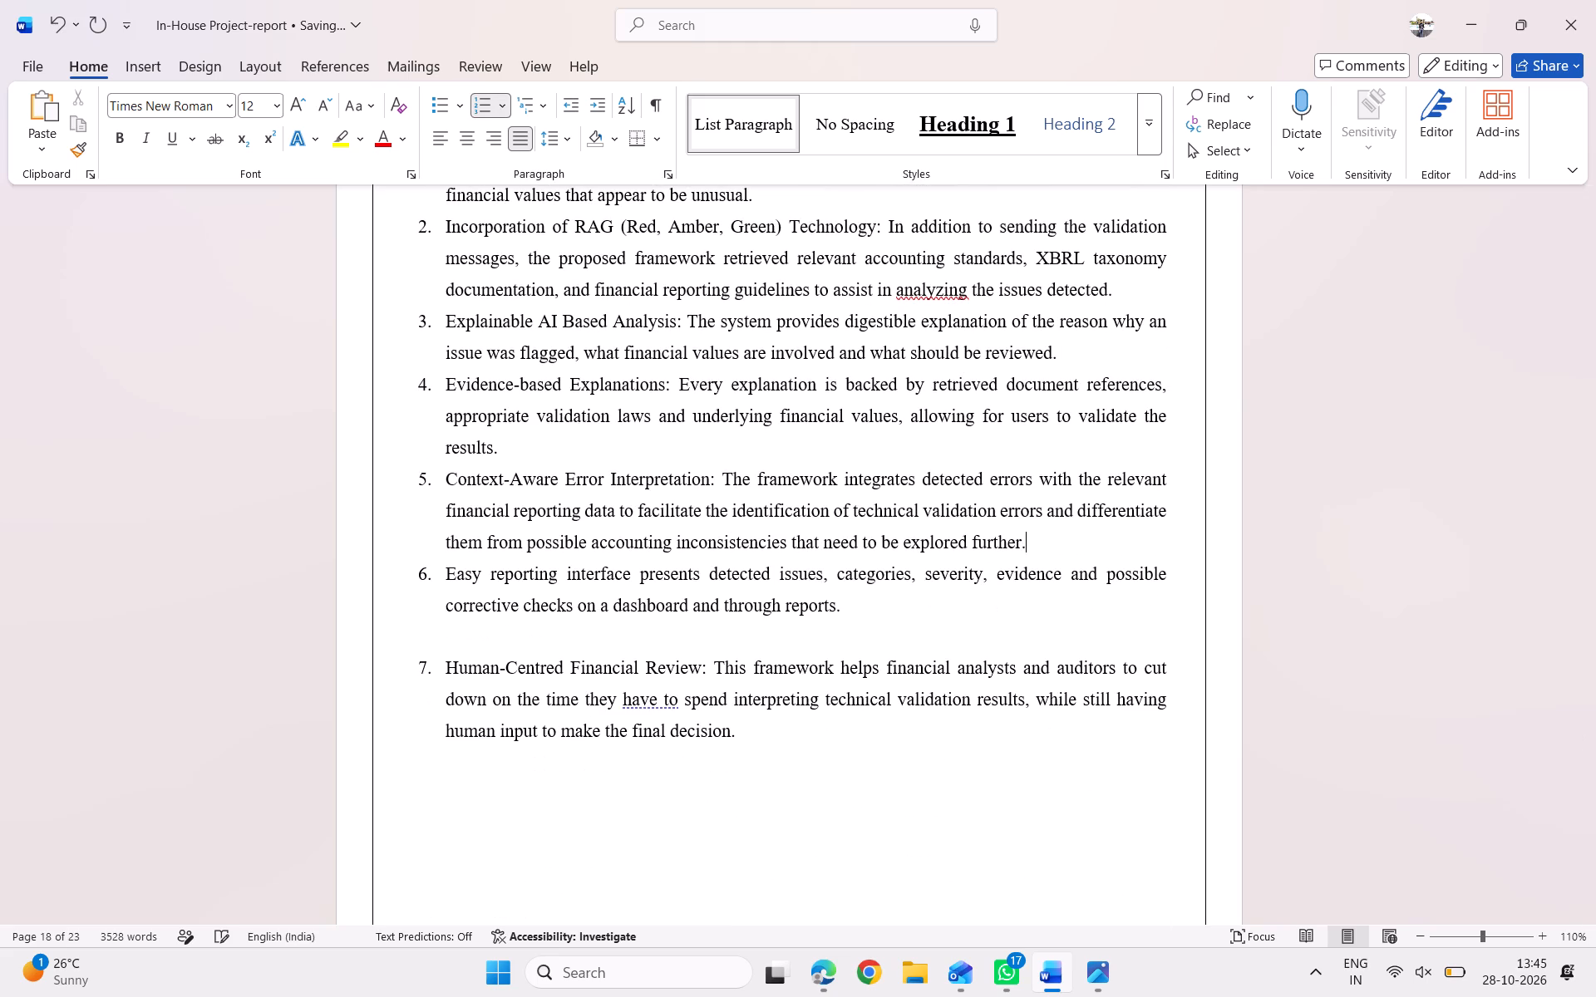
pyautogui.click(451, 629)
pyautogui.press('BackSpace')
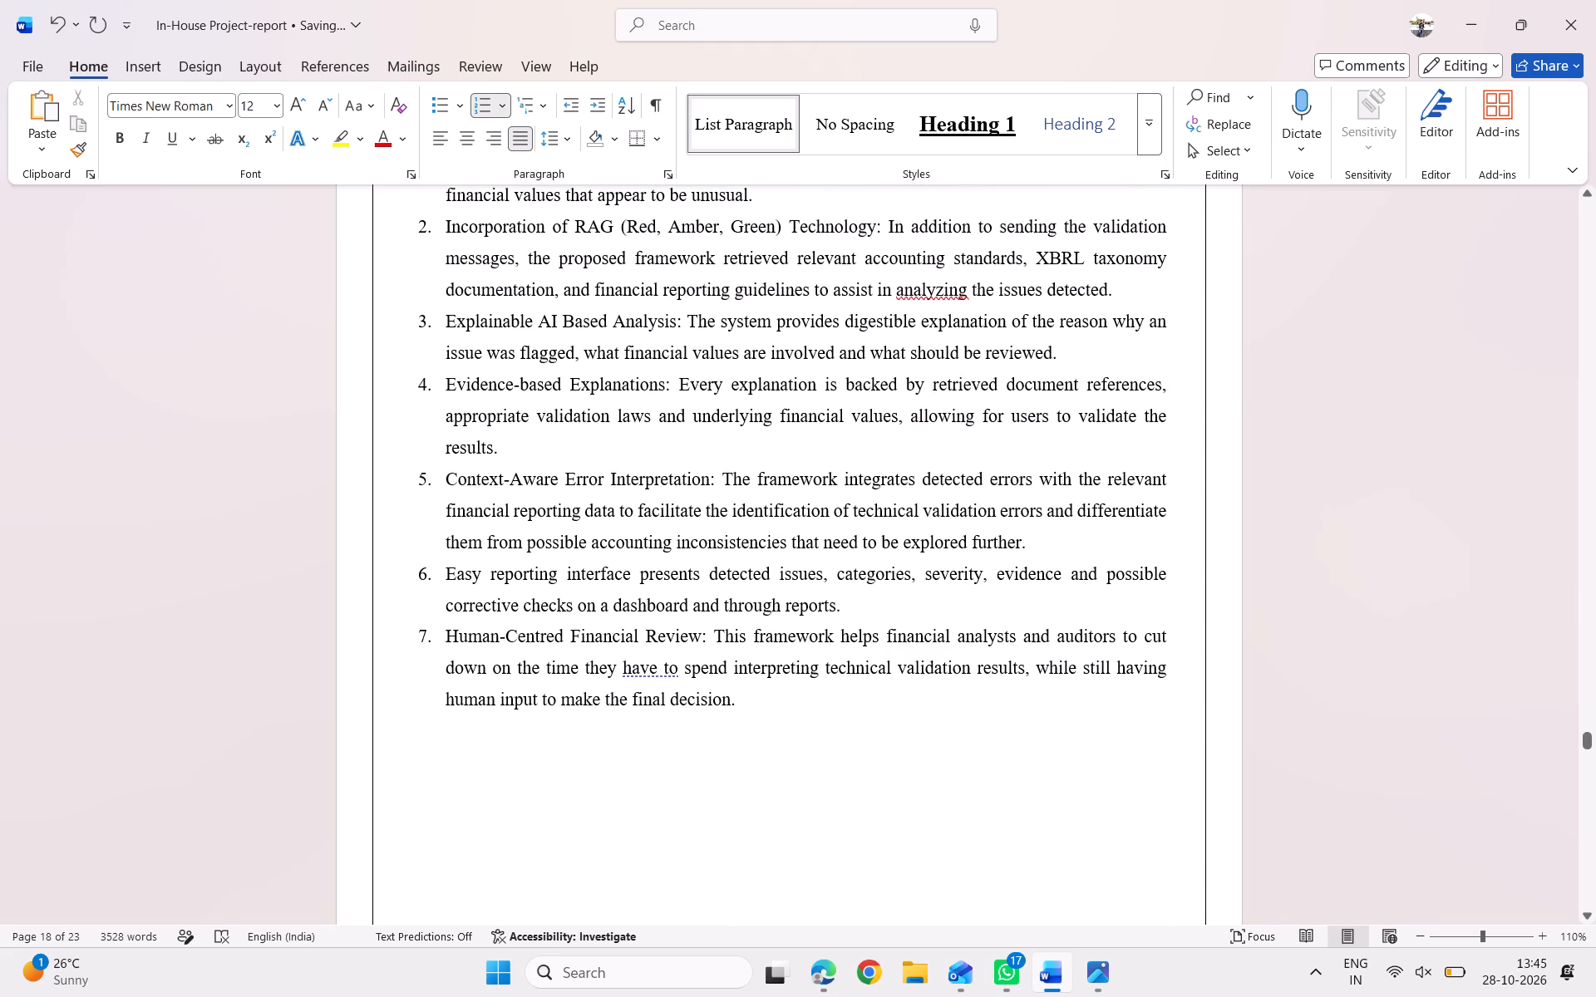
# Bold the lead-in titles "Automated Financial Error Detection:" and "Incorporation of RAG (Red, Amber, Green) Technology:" in items 1 and 2.
pyautogui.scroll(1, 628, 478)
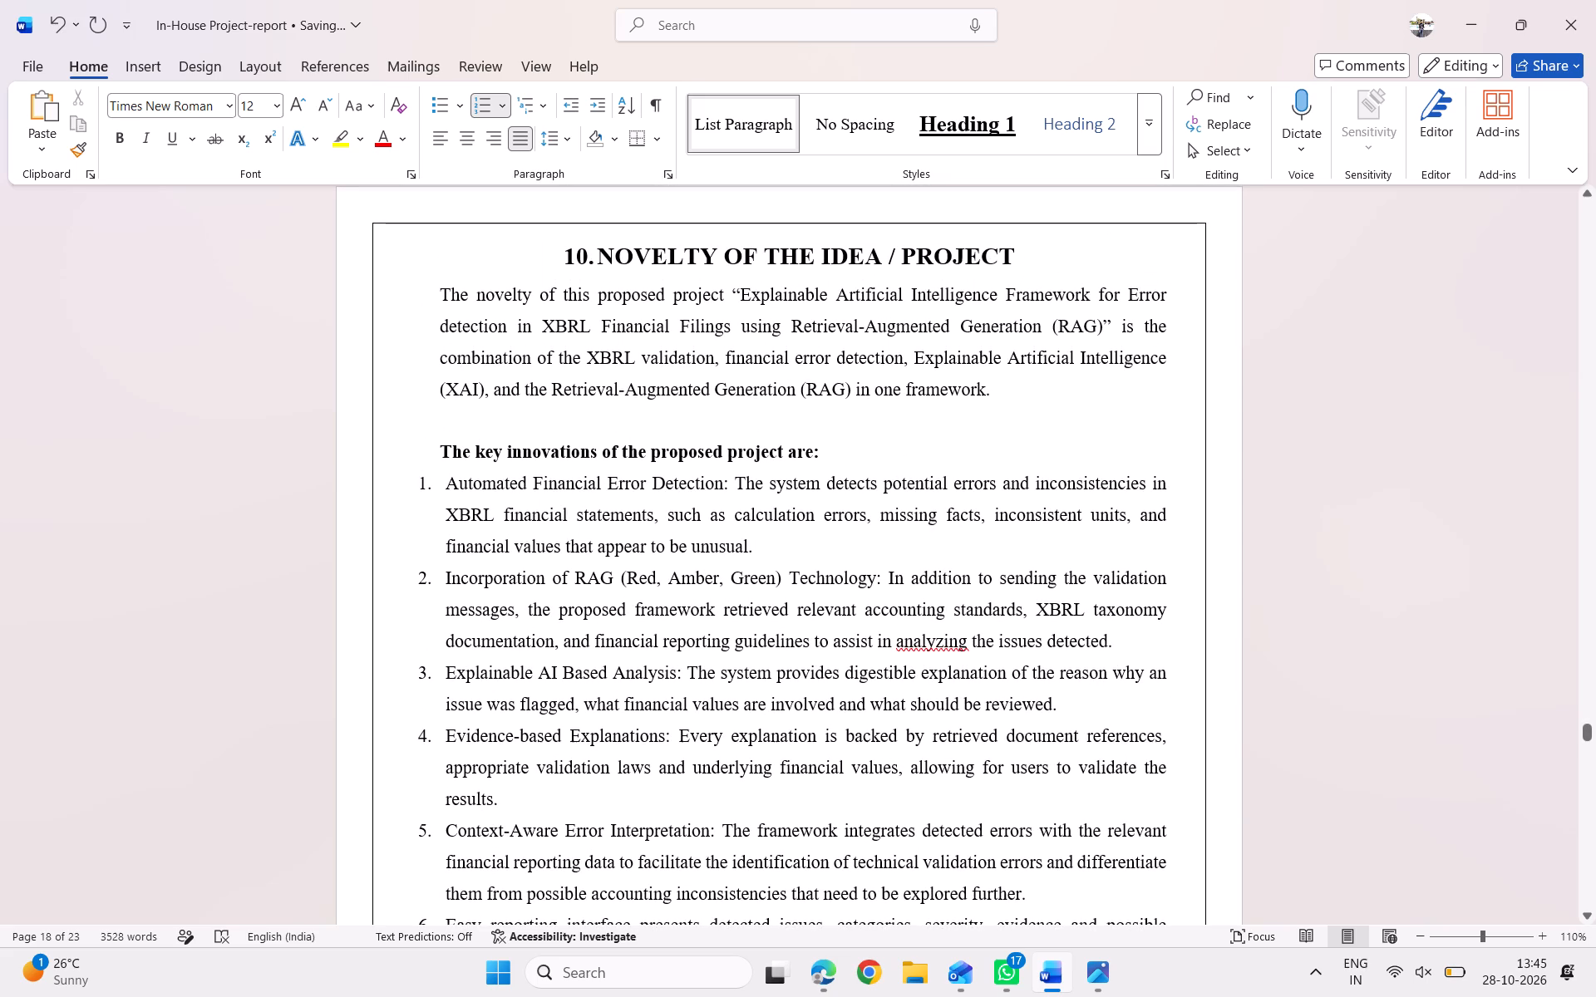
pyautogui.moveTo(731, 484); pyautogui.dragTo(370, 473)
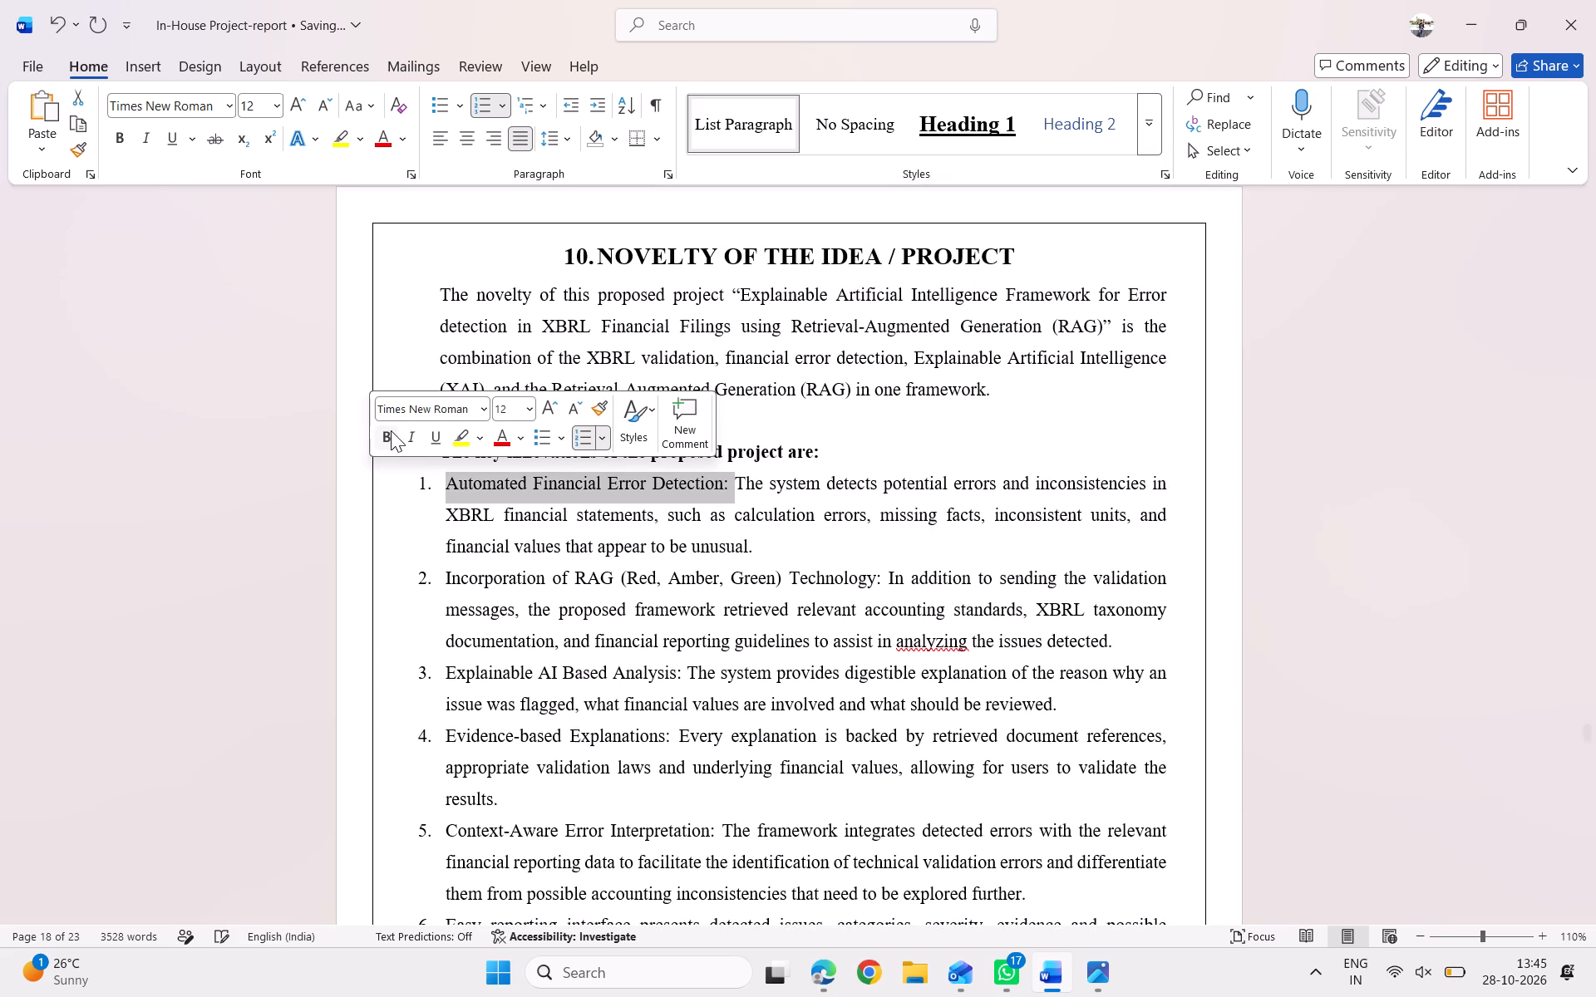
pyautogui.click(390, 434)
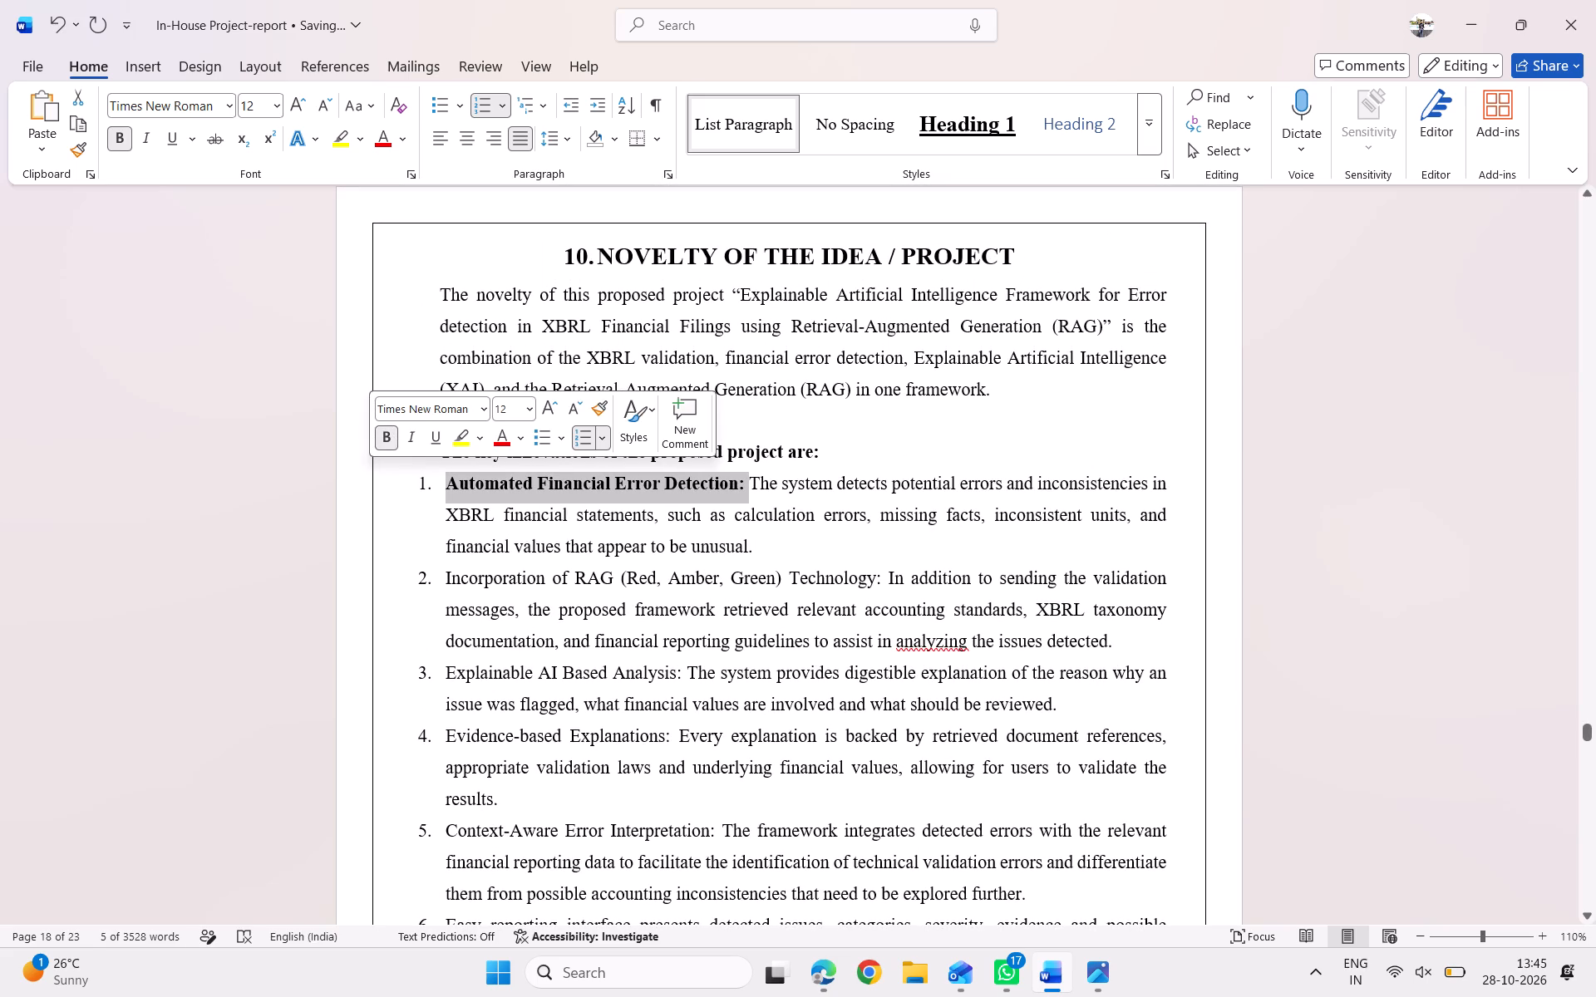
pyautogui.moveTo(884, 581); pyautogui.dragTo(802, 581)
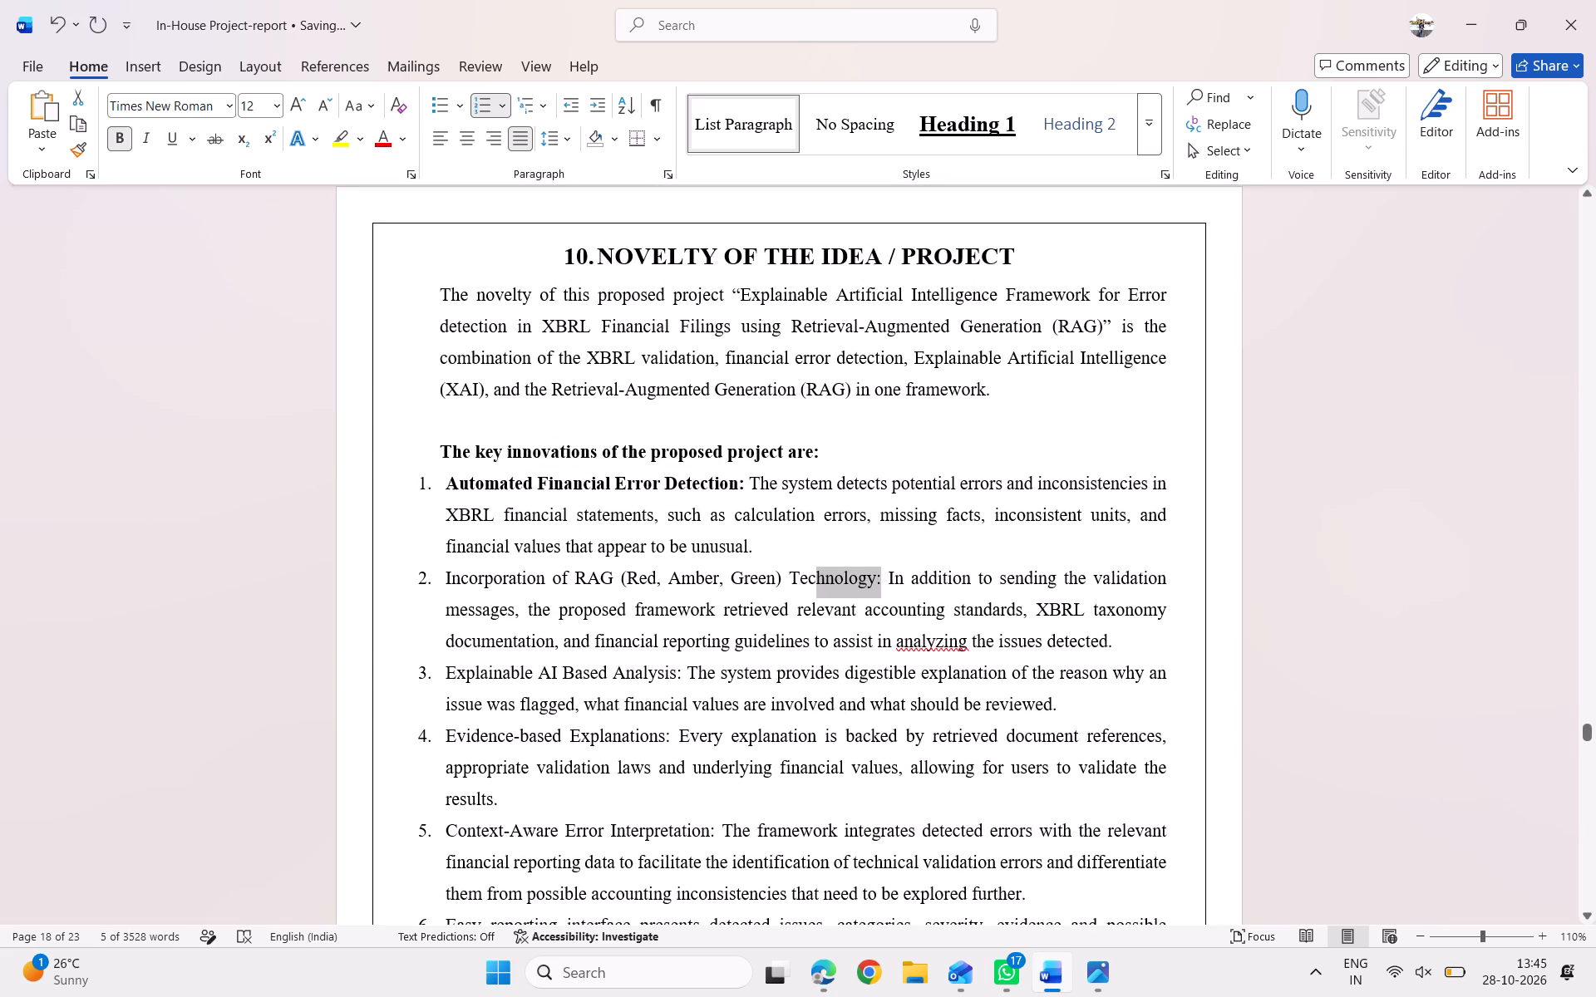
pyautogui.moveTo(802, 581); pyautogui.dragTo(389, 570)
pyautogui.click(405, 532)
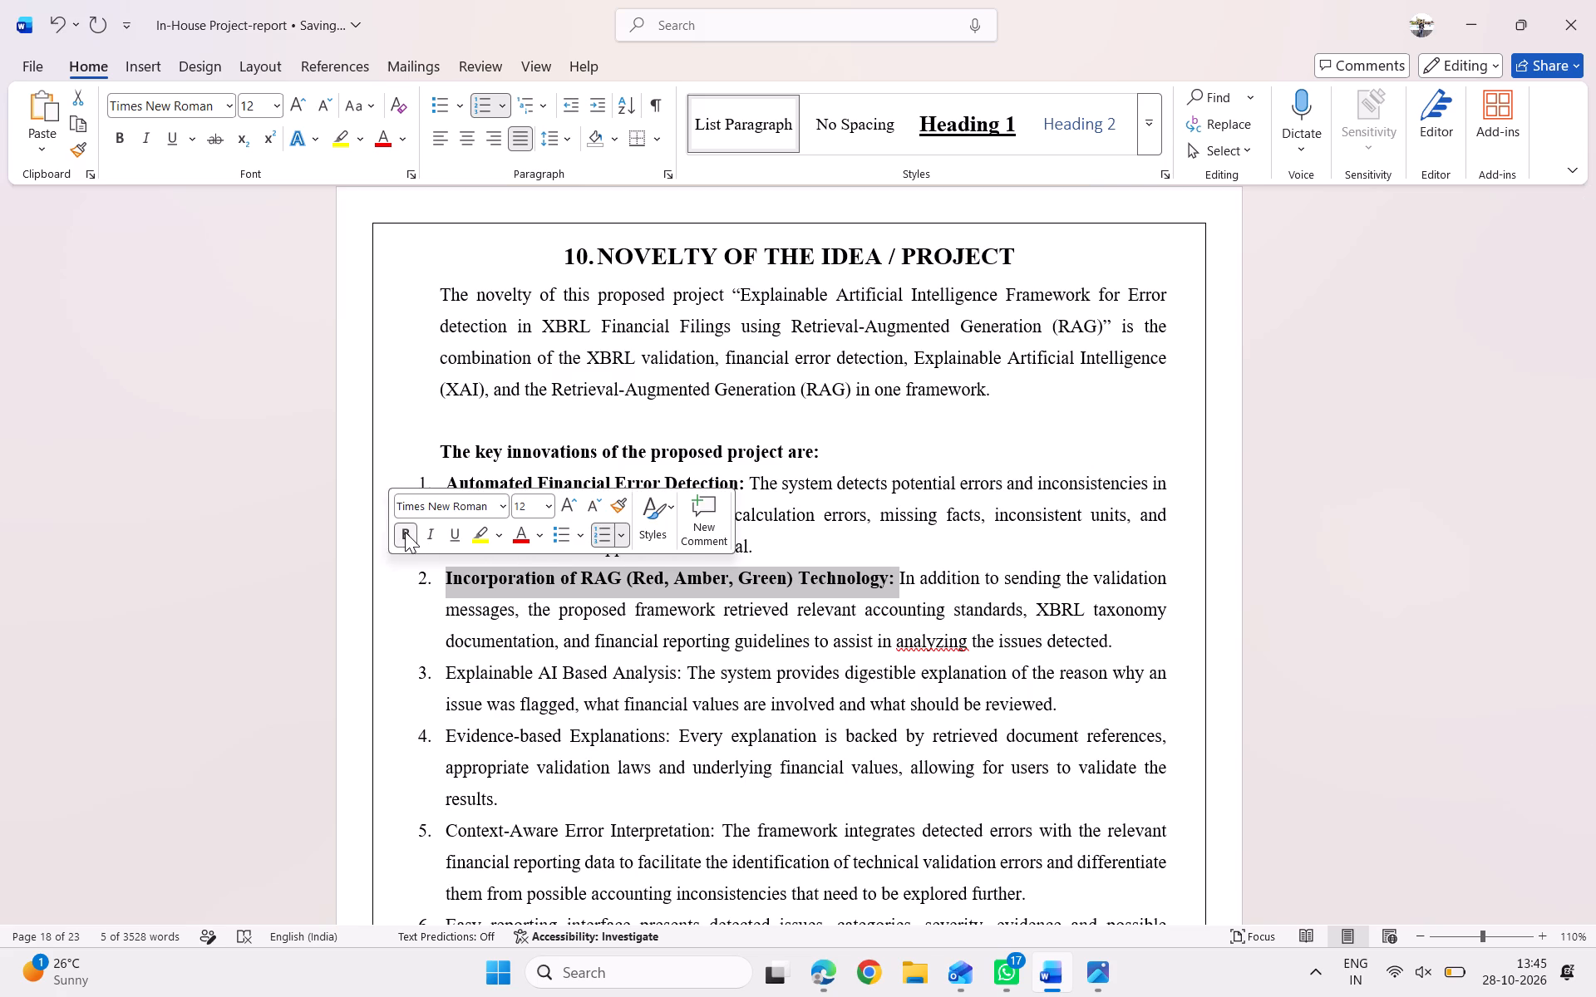
# Bold the lead-in titles "Explainable AI Based Analysis:" and "Evidence-based Explanations:" in items 3 and 4.
pyautogui.scroll(-1, 580, 686)
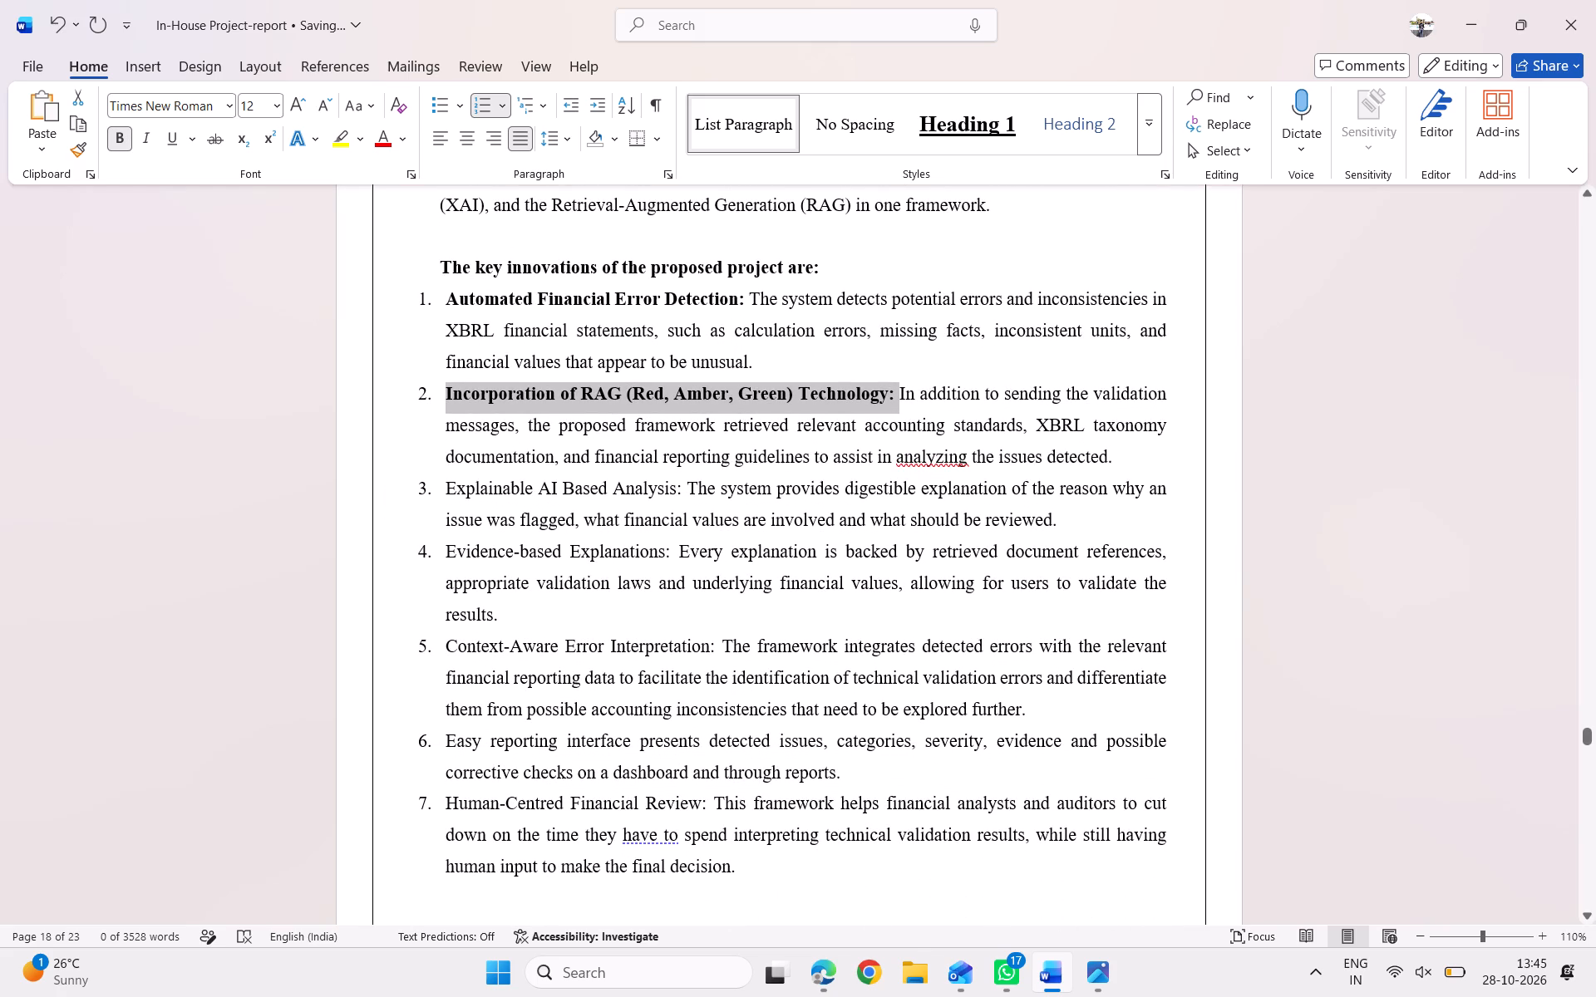
pyautogui.moveTo(683, 486); pyautogui.dragTo(396, 487)
pyautogui.click(407, 454)
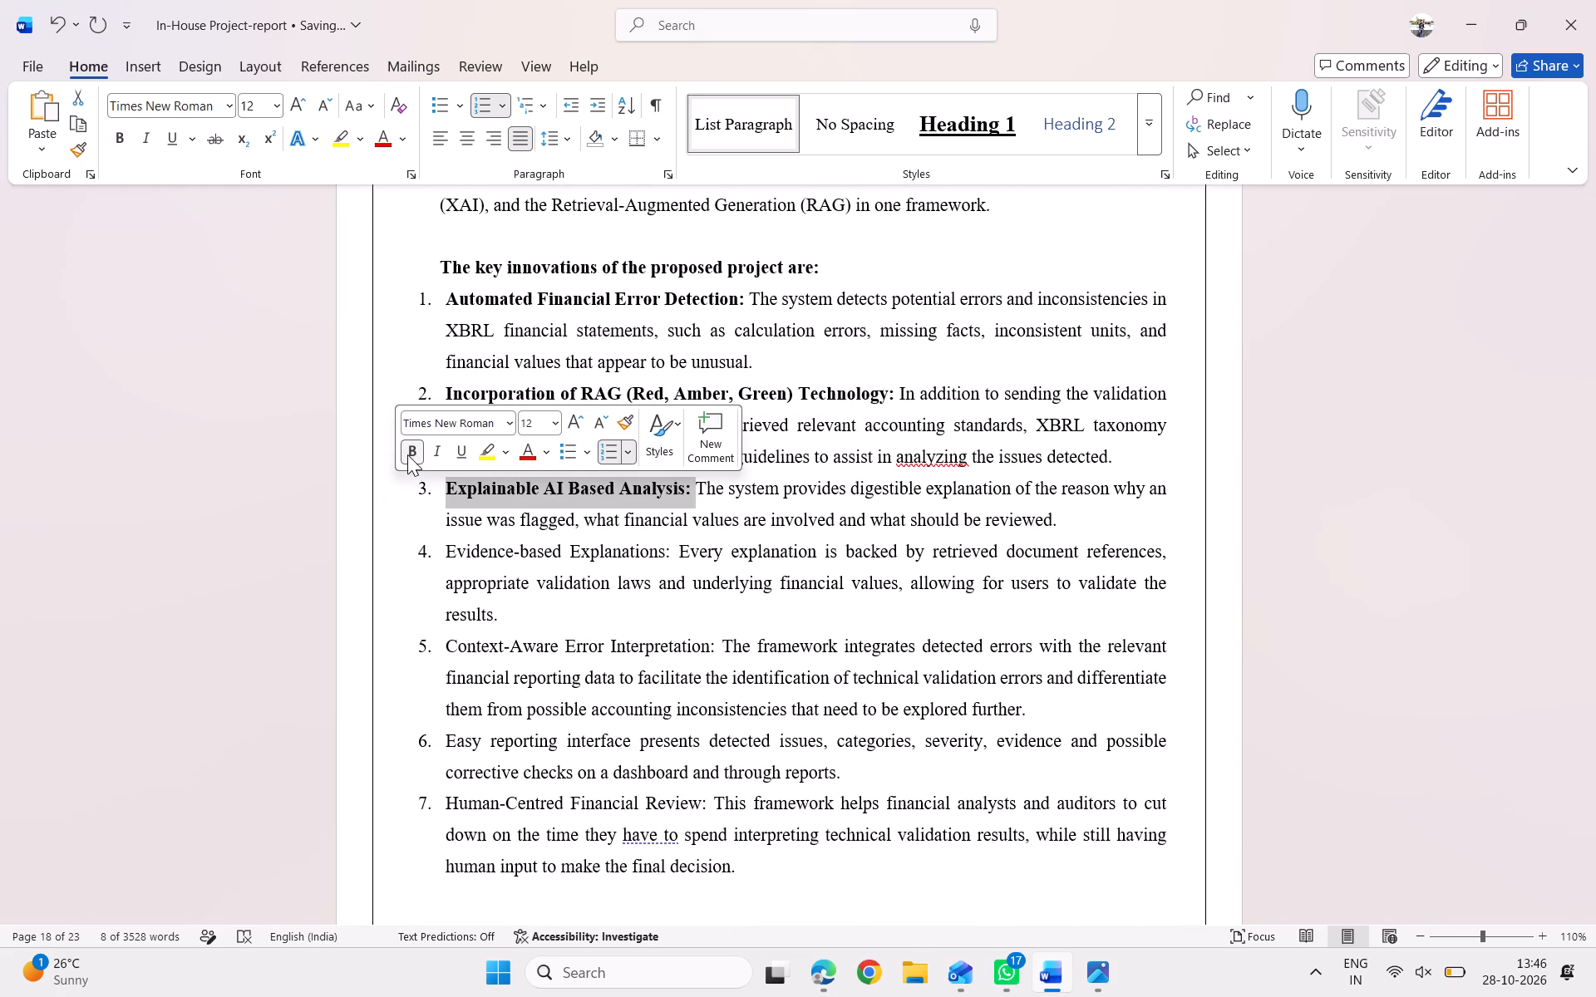
pyautogui.moveTo(673, 551); pyautogui.dragTo(431, 548)
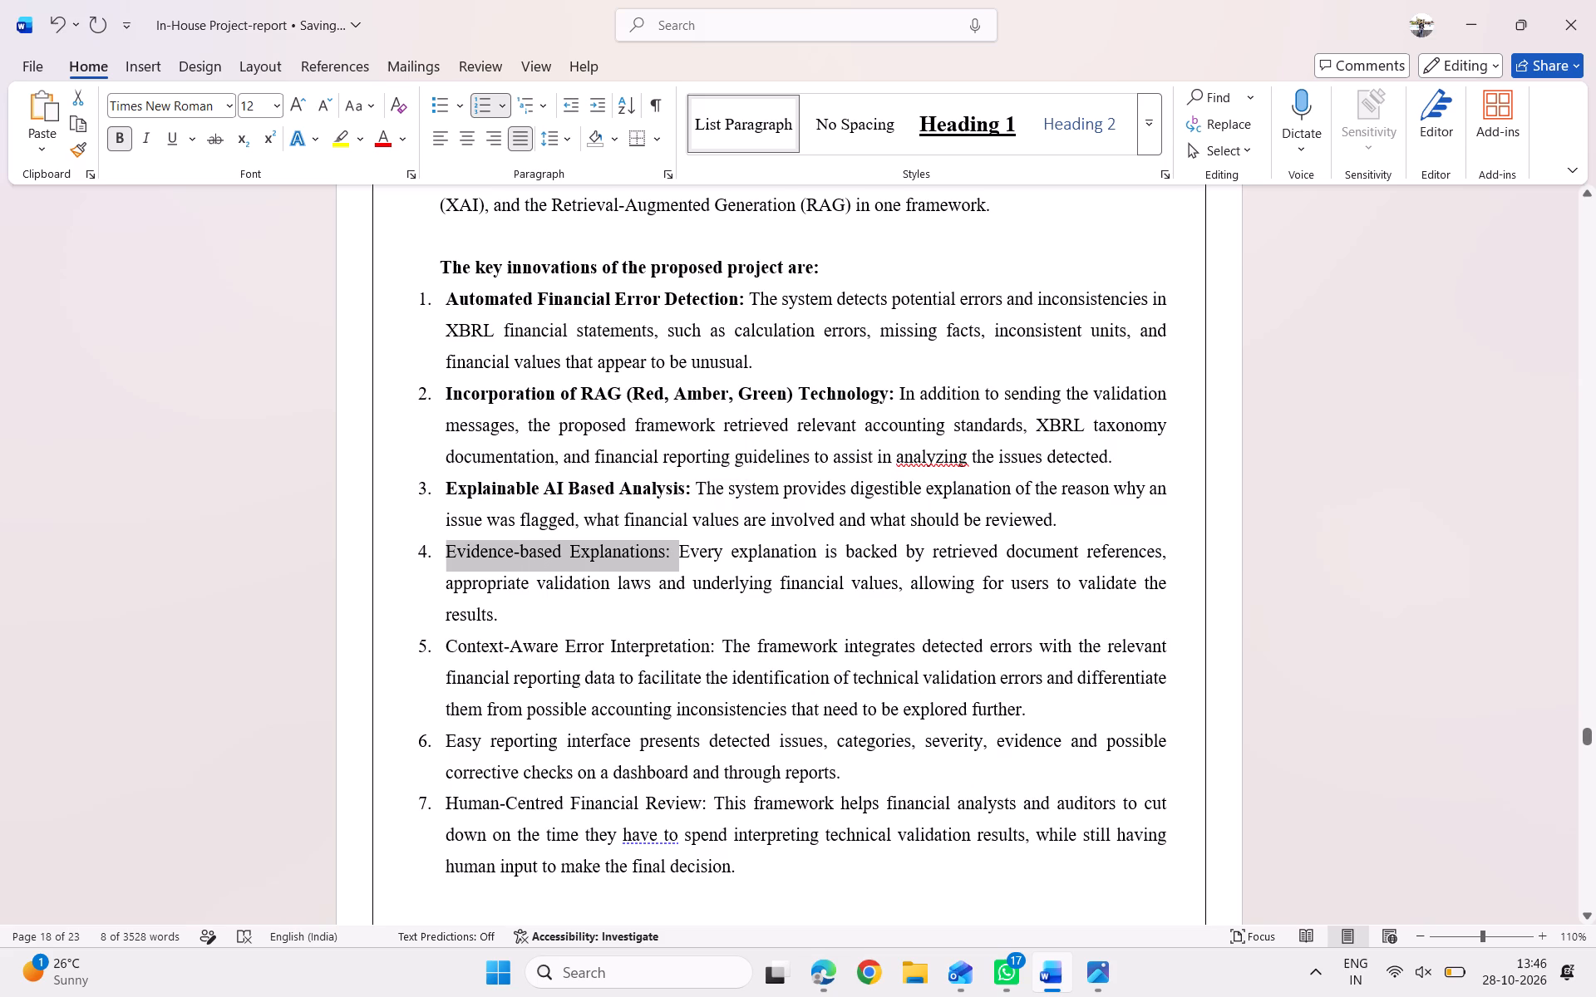
pyautogui.moveTo(431, 548); pyautogui.dragTo(421, 548)
pyautogui.click(431, 508)
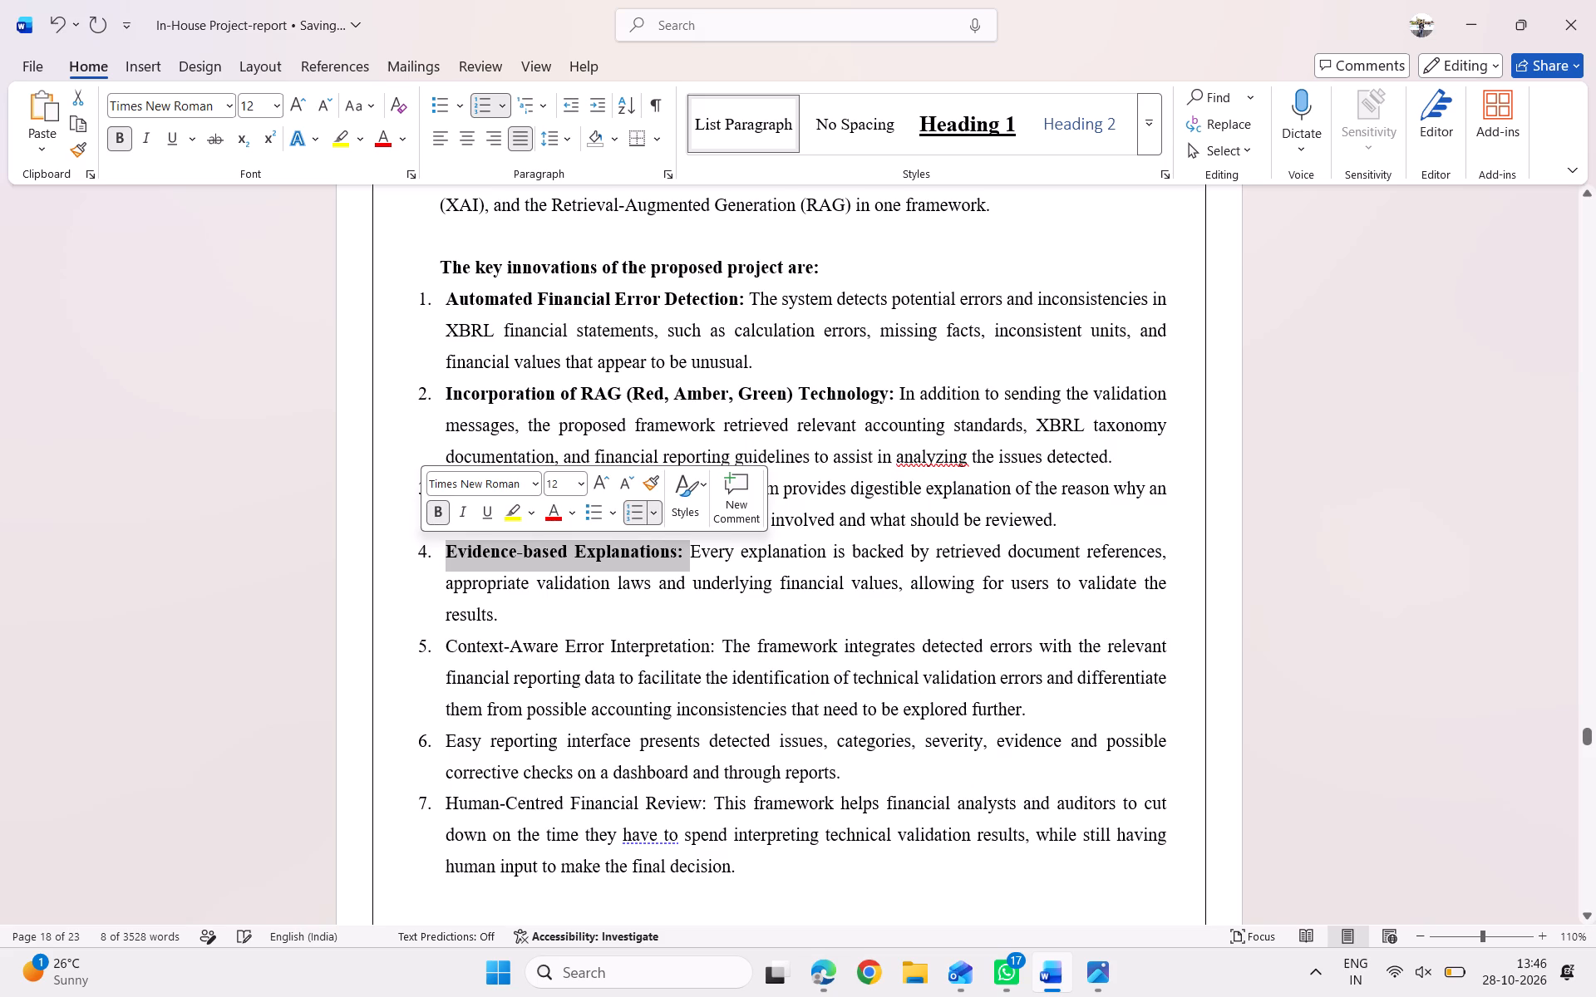
# Bold the lead-in title "Context-Aware Error Interpretation:" in item 5.
pyautogui.moveTo(719, 647); pyautogui.dragTo(376, 632)
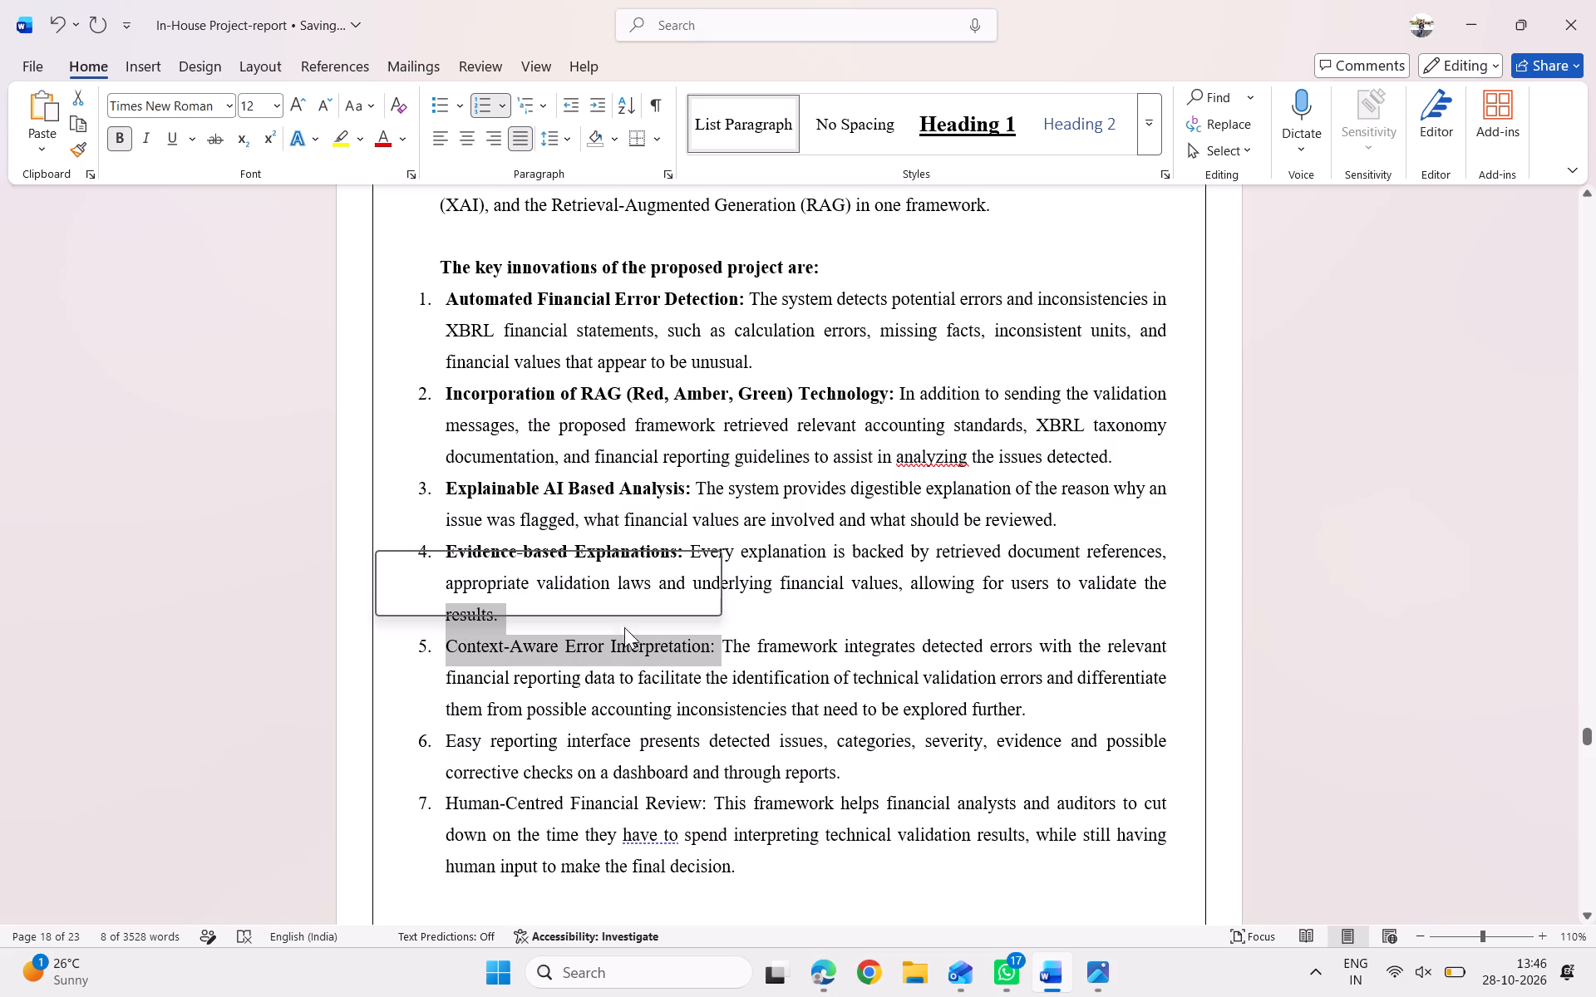
pyautogui.click(715, 641)
pyautogui.moveTo(716, 646); pyautogui.dragTo(470, 649)
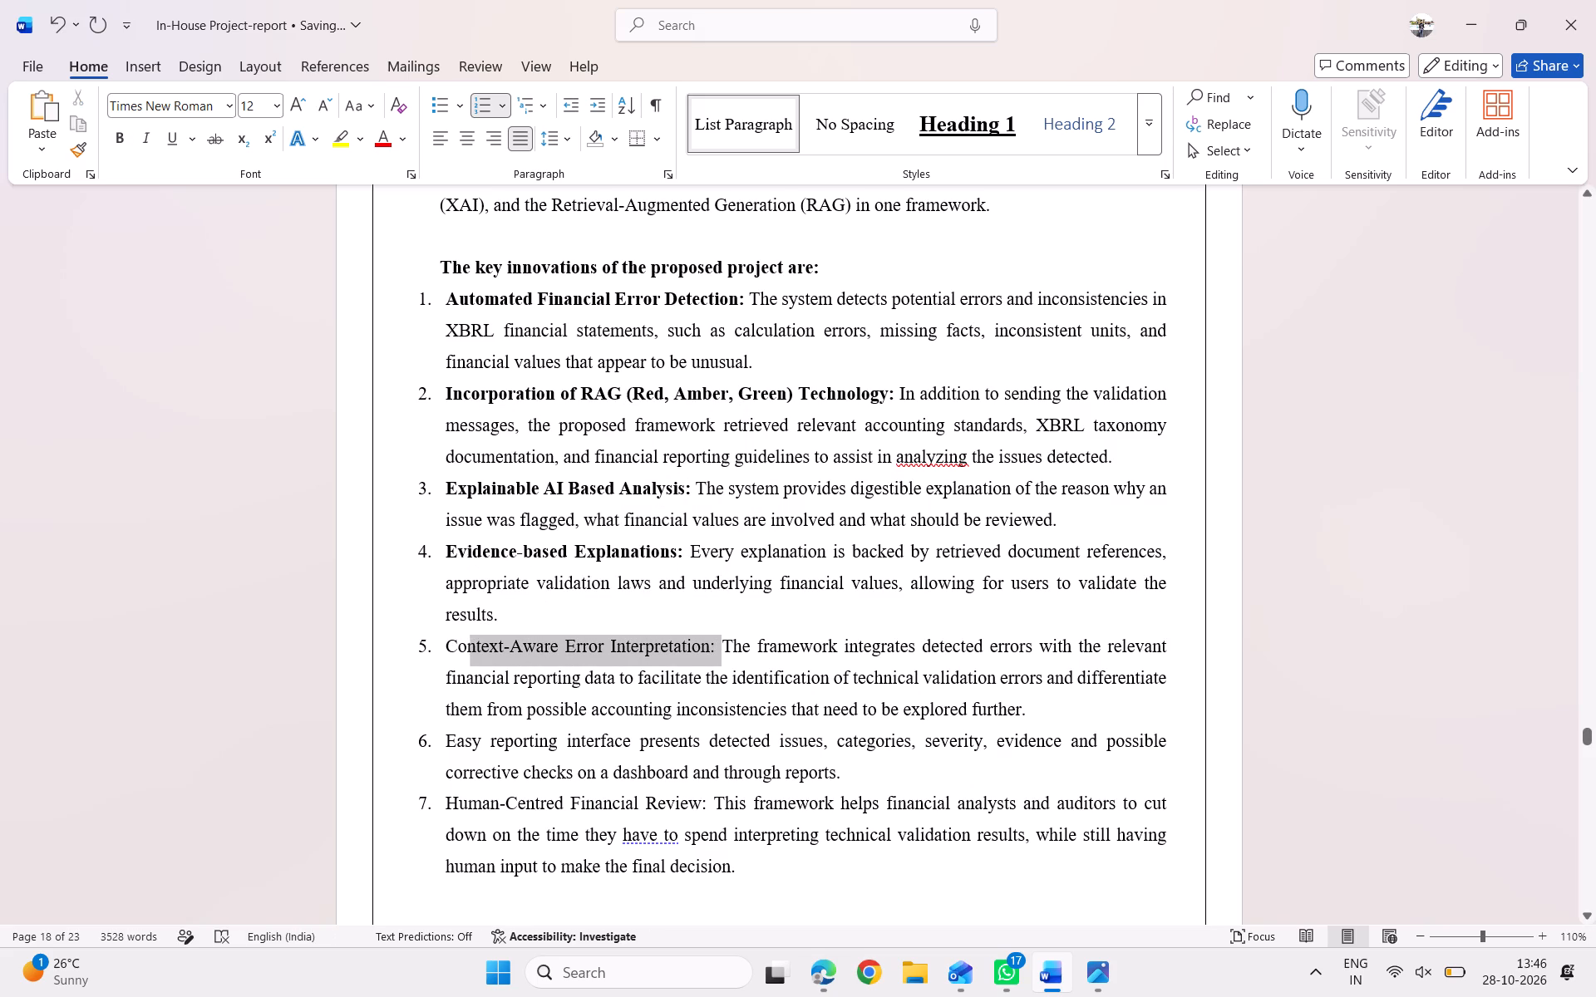
pyautogui.moveTo(470, 649); pyautogui.dragTo(401, 652)
pyautogui.click(419, 625)
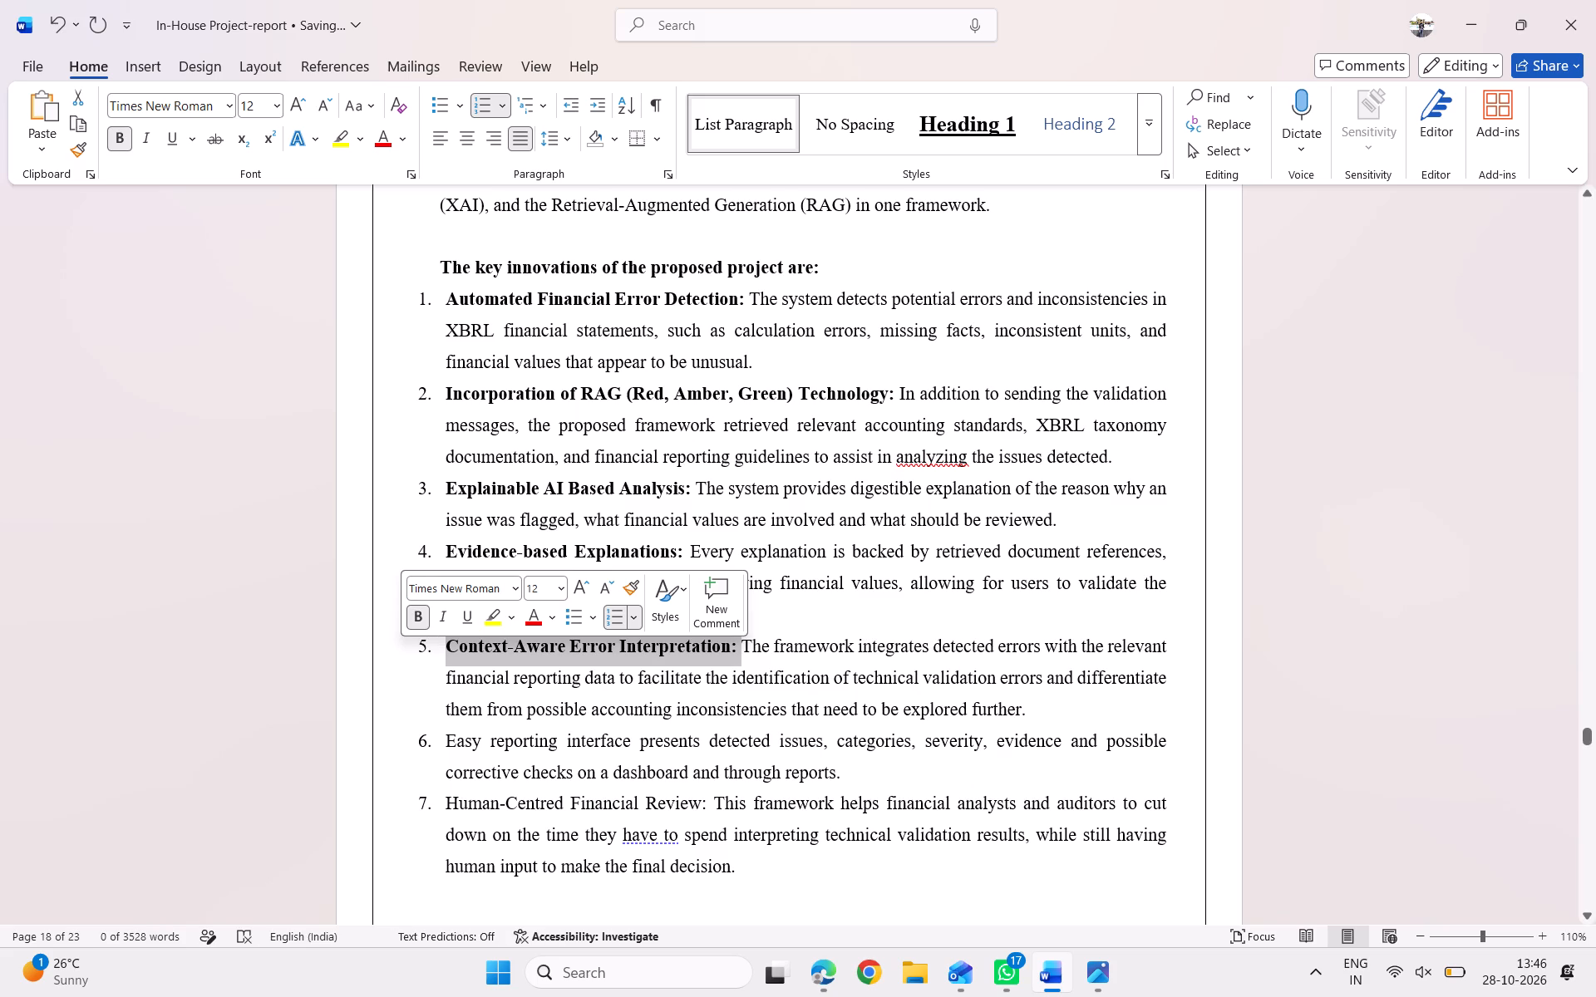
# Delete the whole of item 6, the one about the easy reporting interface, from the innovations list.
pyautogui.moveTo(849, 778); pyautogui.dragTo(561, 748)
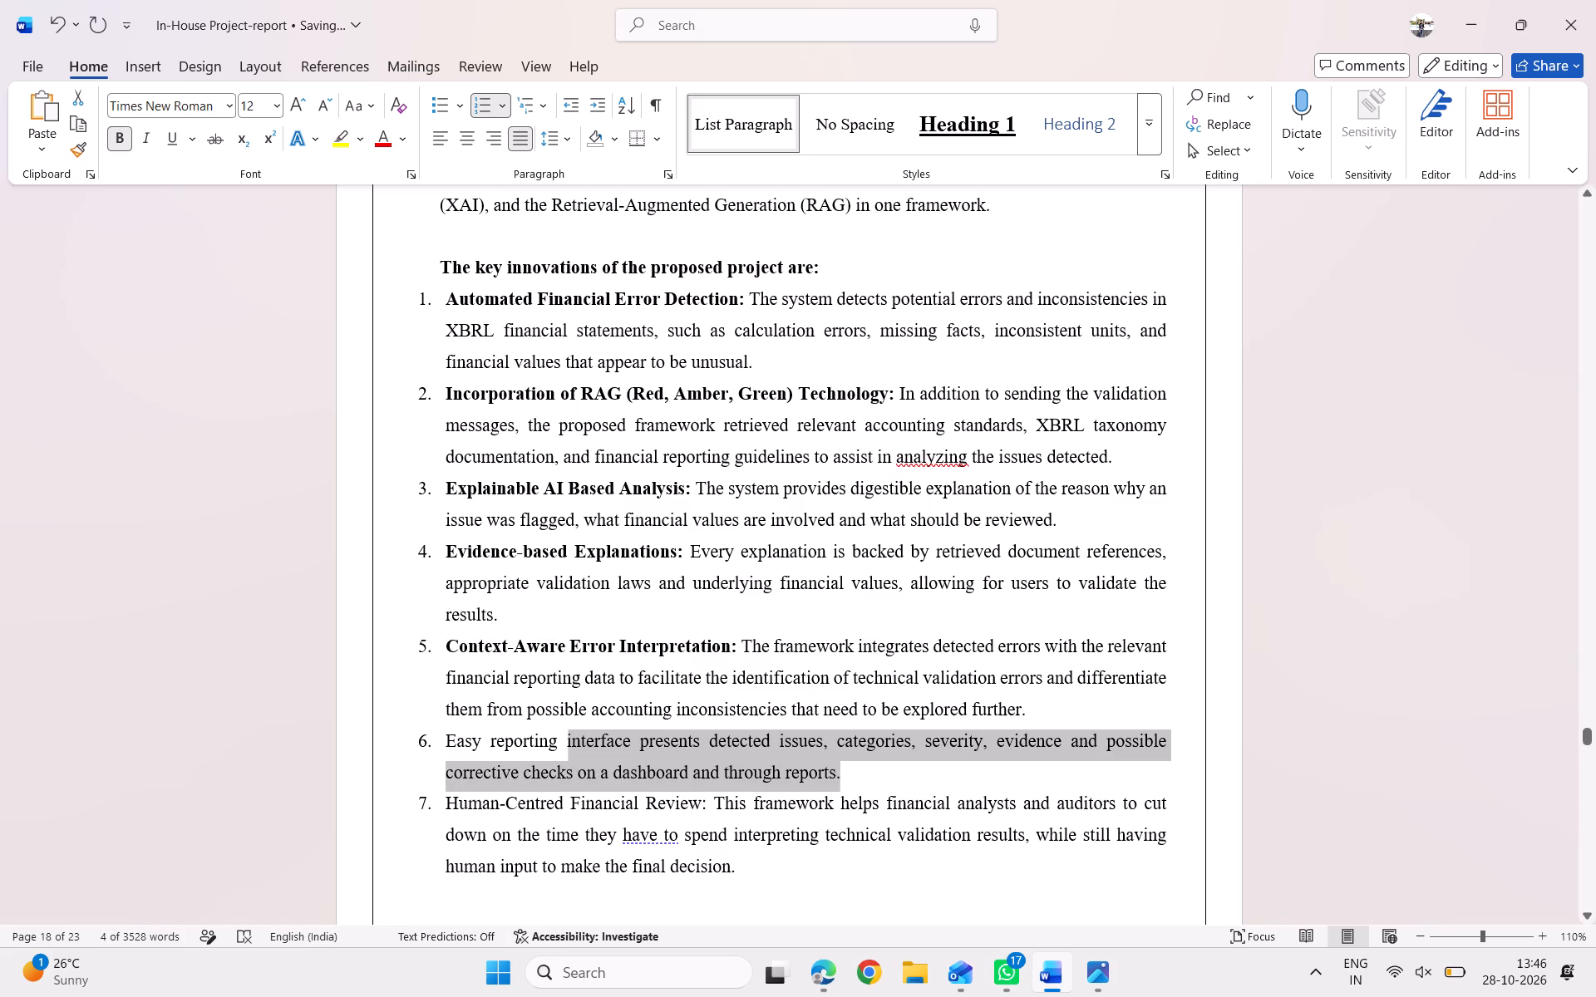
pyautogui.moveTo(561, 748); pyautogui.dragTo(440, 748)
pyautogui.press('BackSpace')
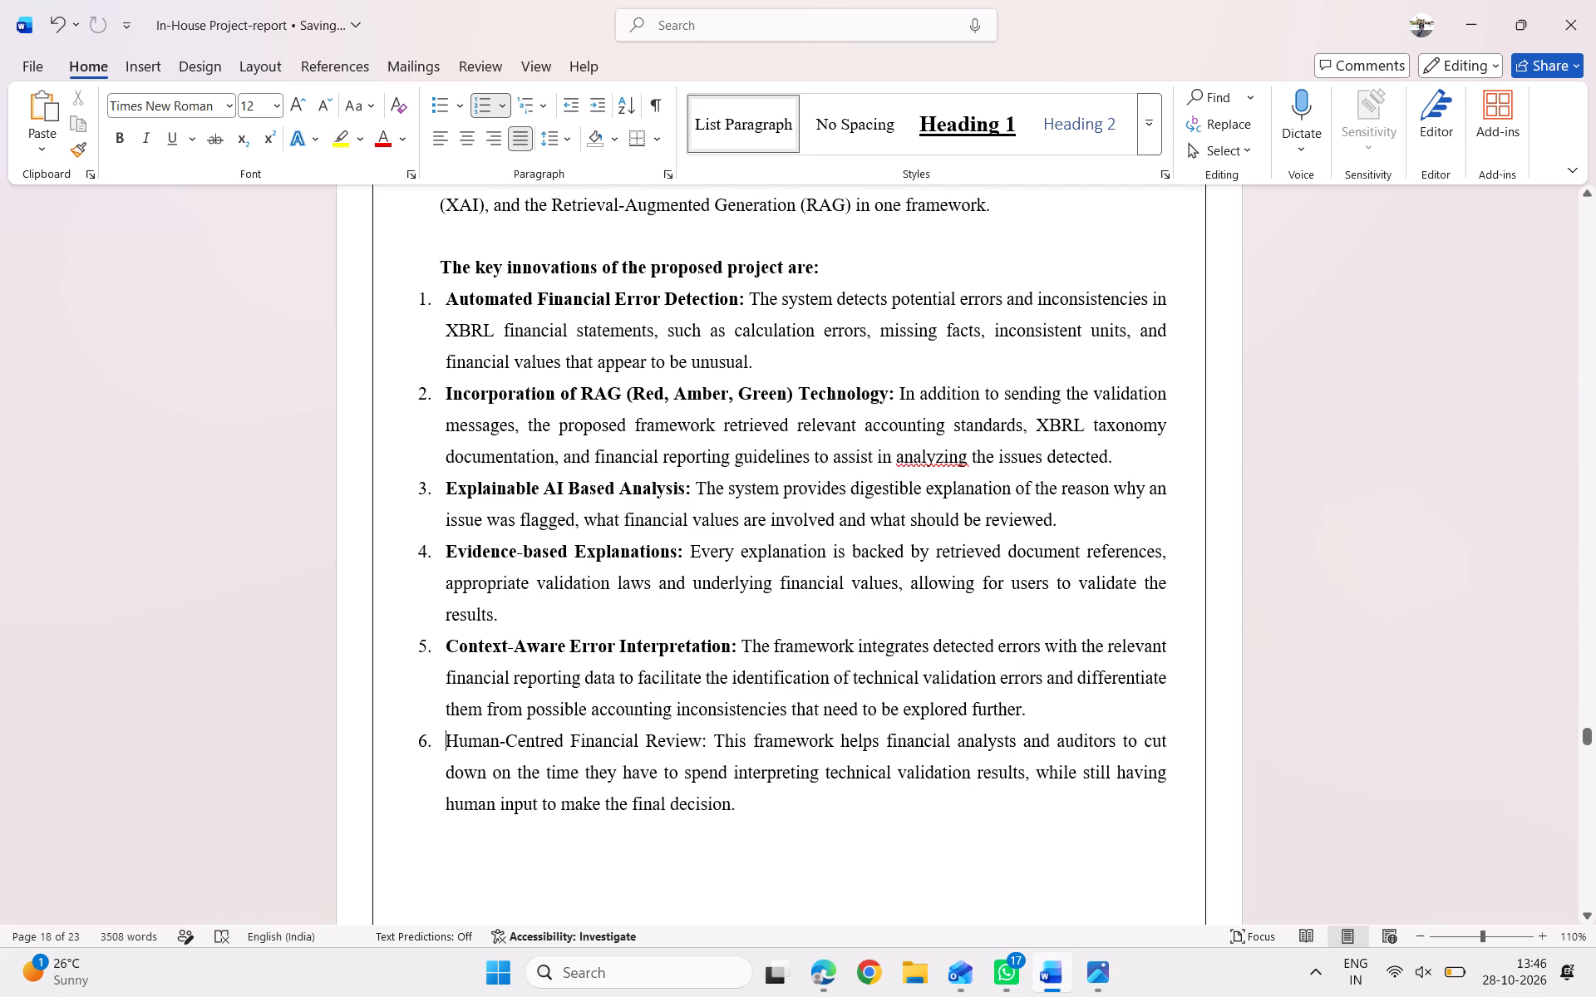
# Bold the lead-in title "Human-Centred Financial Review:" in the last list item.
pyautogui.moveTo(707, 743); pyautogui.dragTo(391, 735)
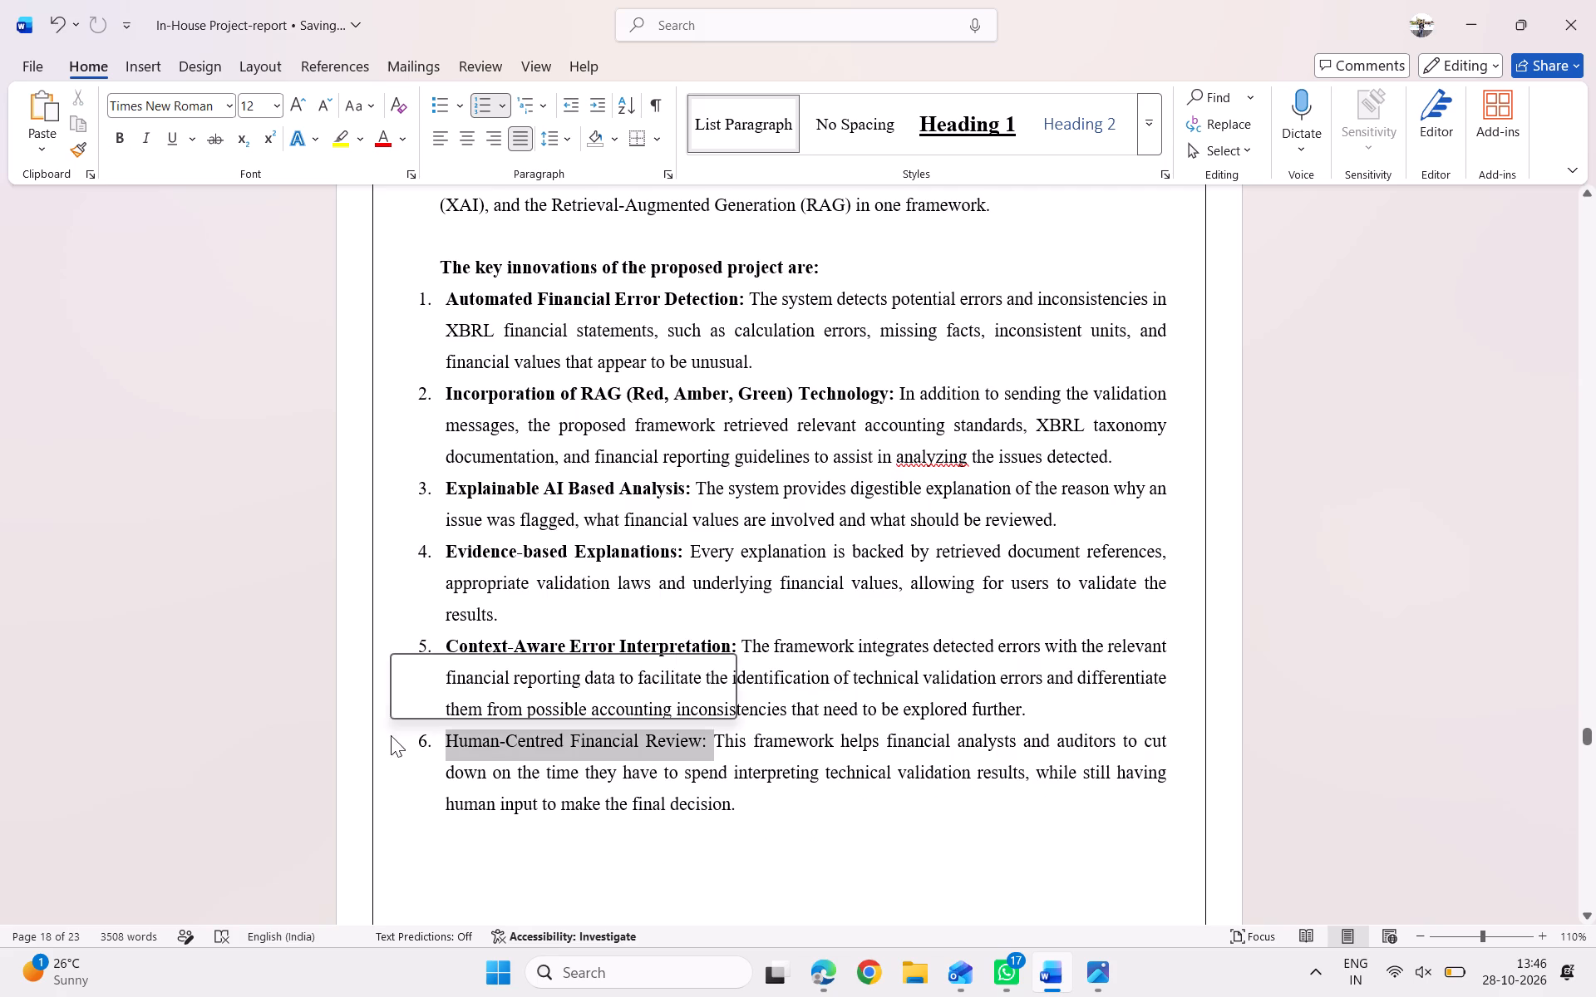
pyautogui.click(406, 706)
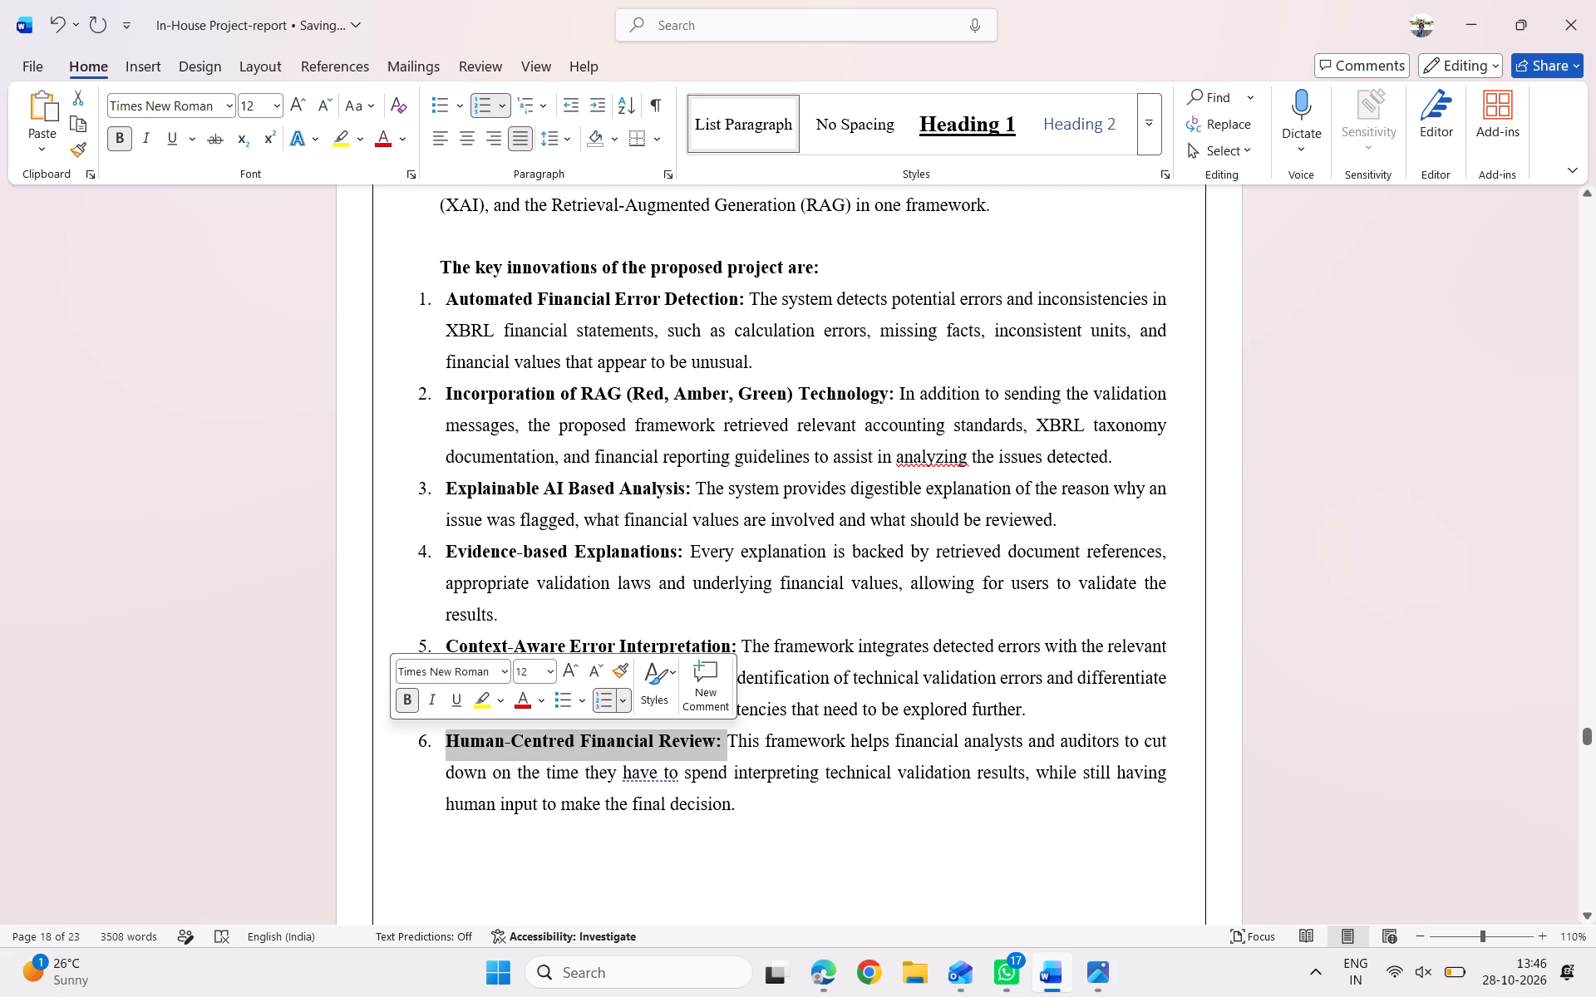
pyautogui.click(707, 881)
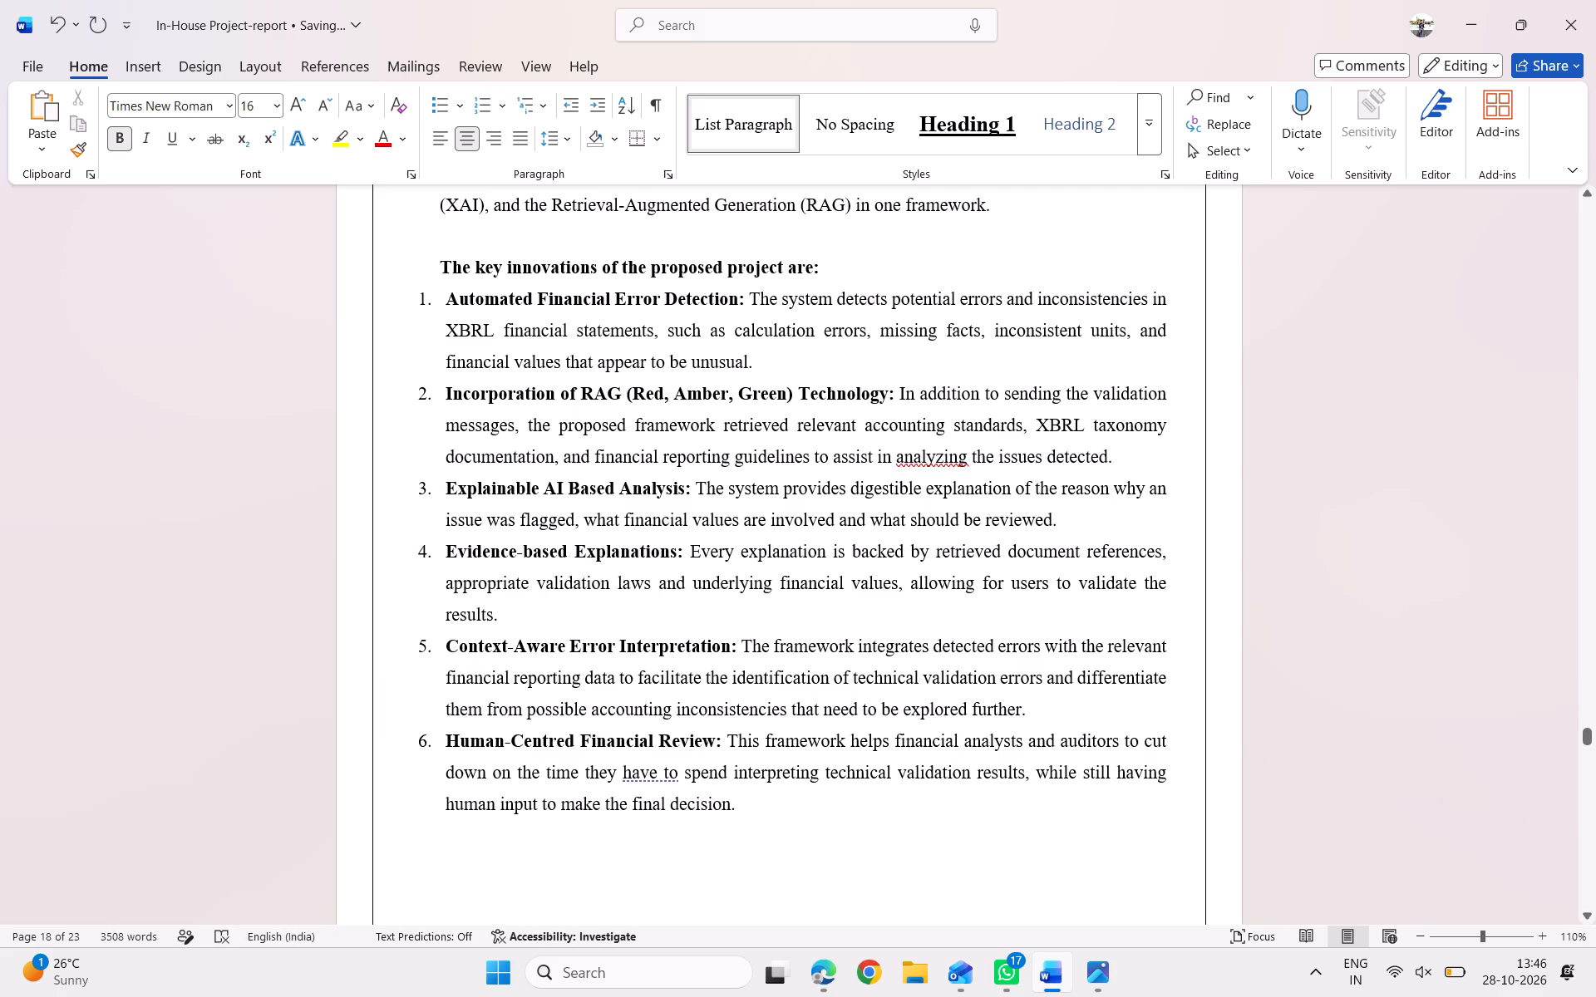
# Insert an unnumbered blank line between items 1 and 2 of the innovations list.
pyautogui.moveTo(735, 808); pyautogui.dragTo(436, 294)
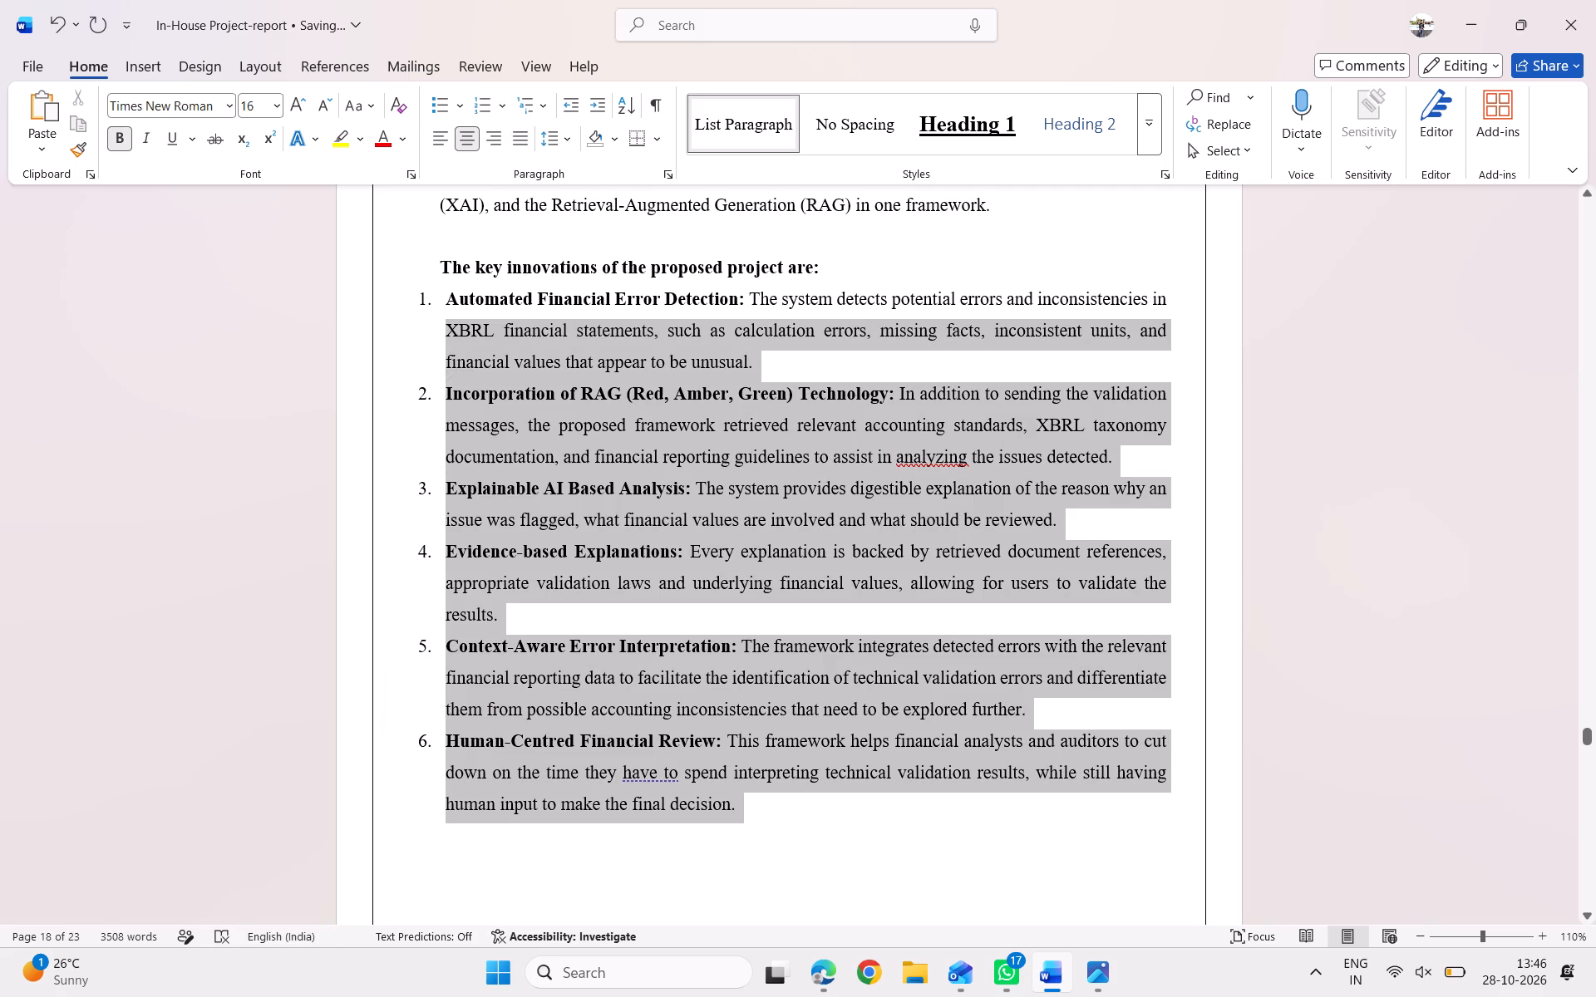
pyautogui.moveTo(436, 294); pyautogui.dragTo(761, 371)
pyautogui.click(761, 371)
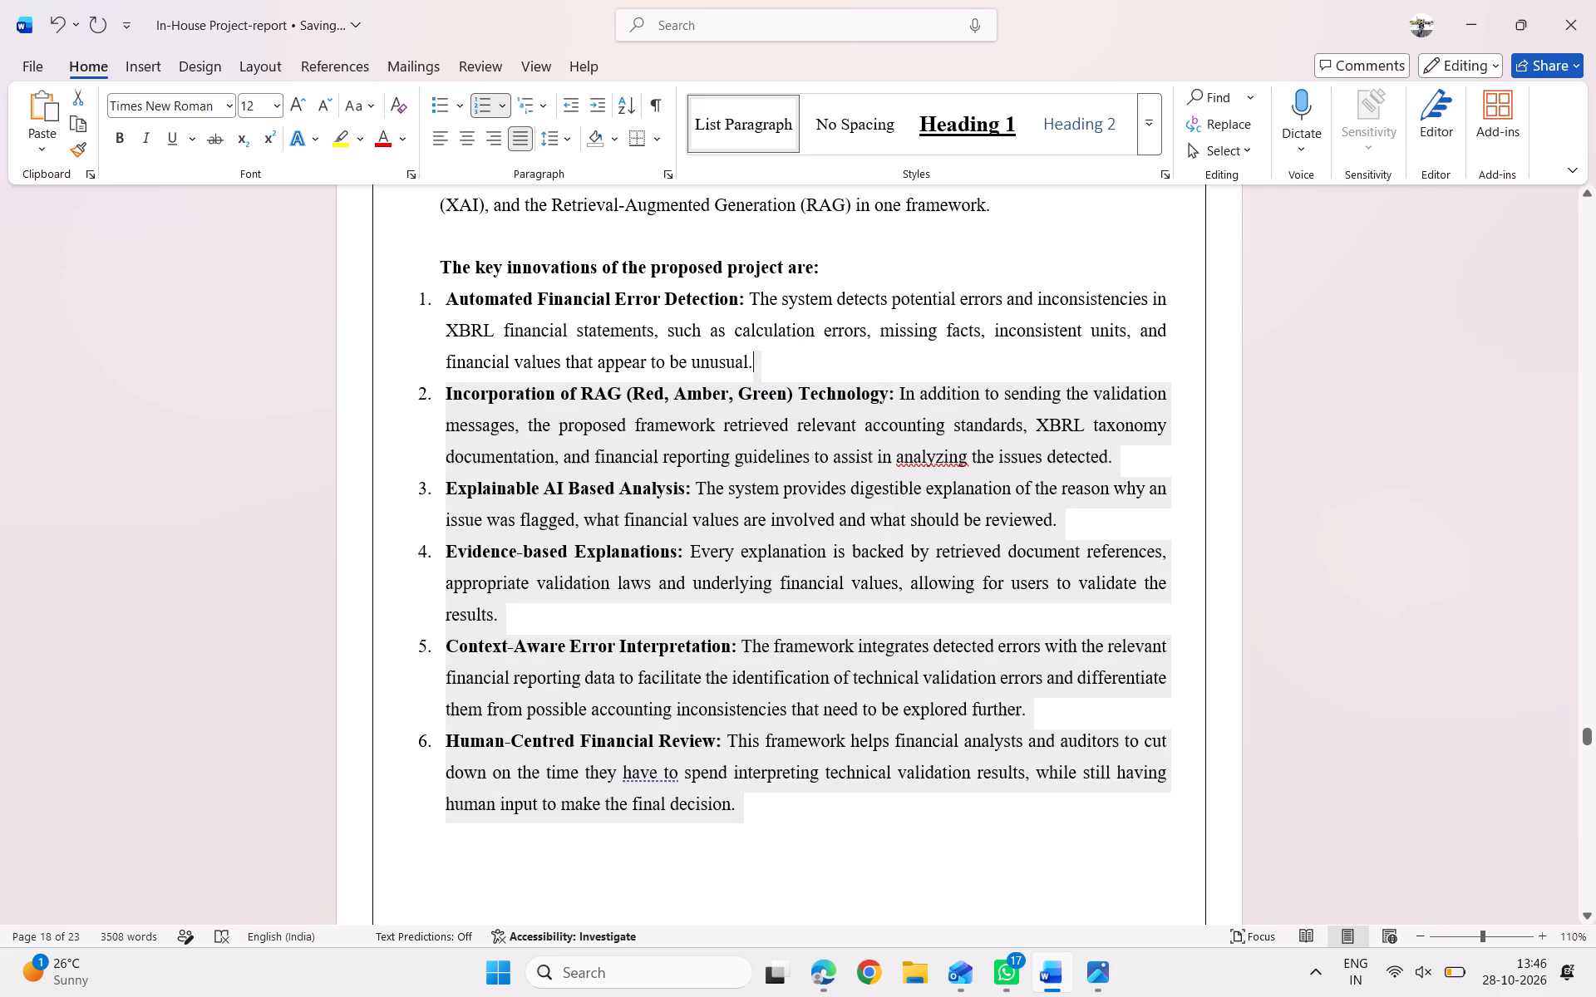
pyautogui.click(761, 371)
pyautogui.press('Return')
pyautogui.press('BackSpace')
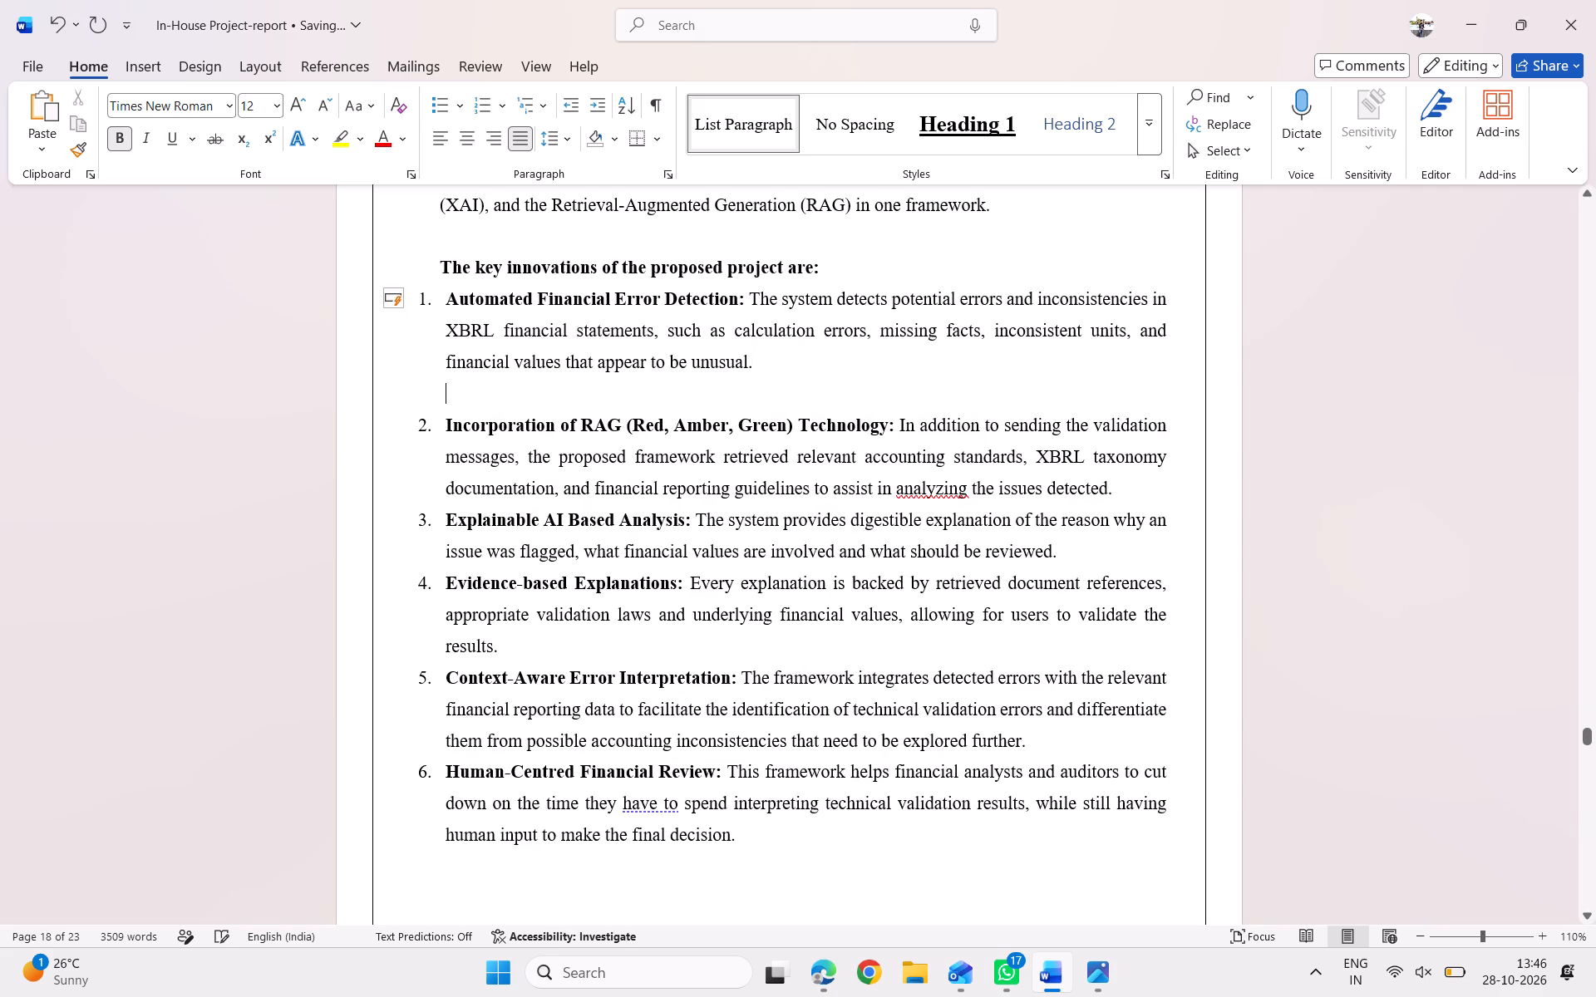
# Insert an unnumbered blank line between items 2 and 3 of the innovations list.
pyautogui.click(1119, 490)
pyautogui.press('Return')
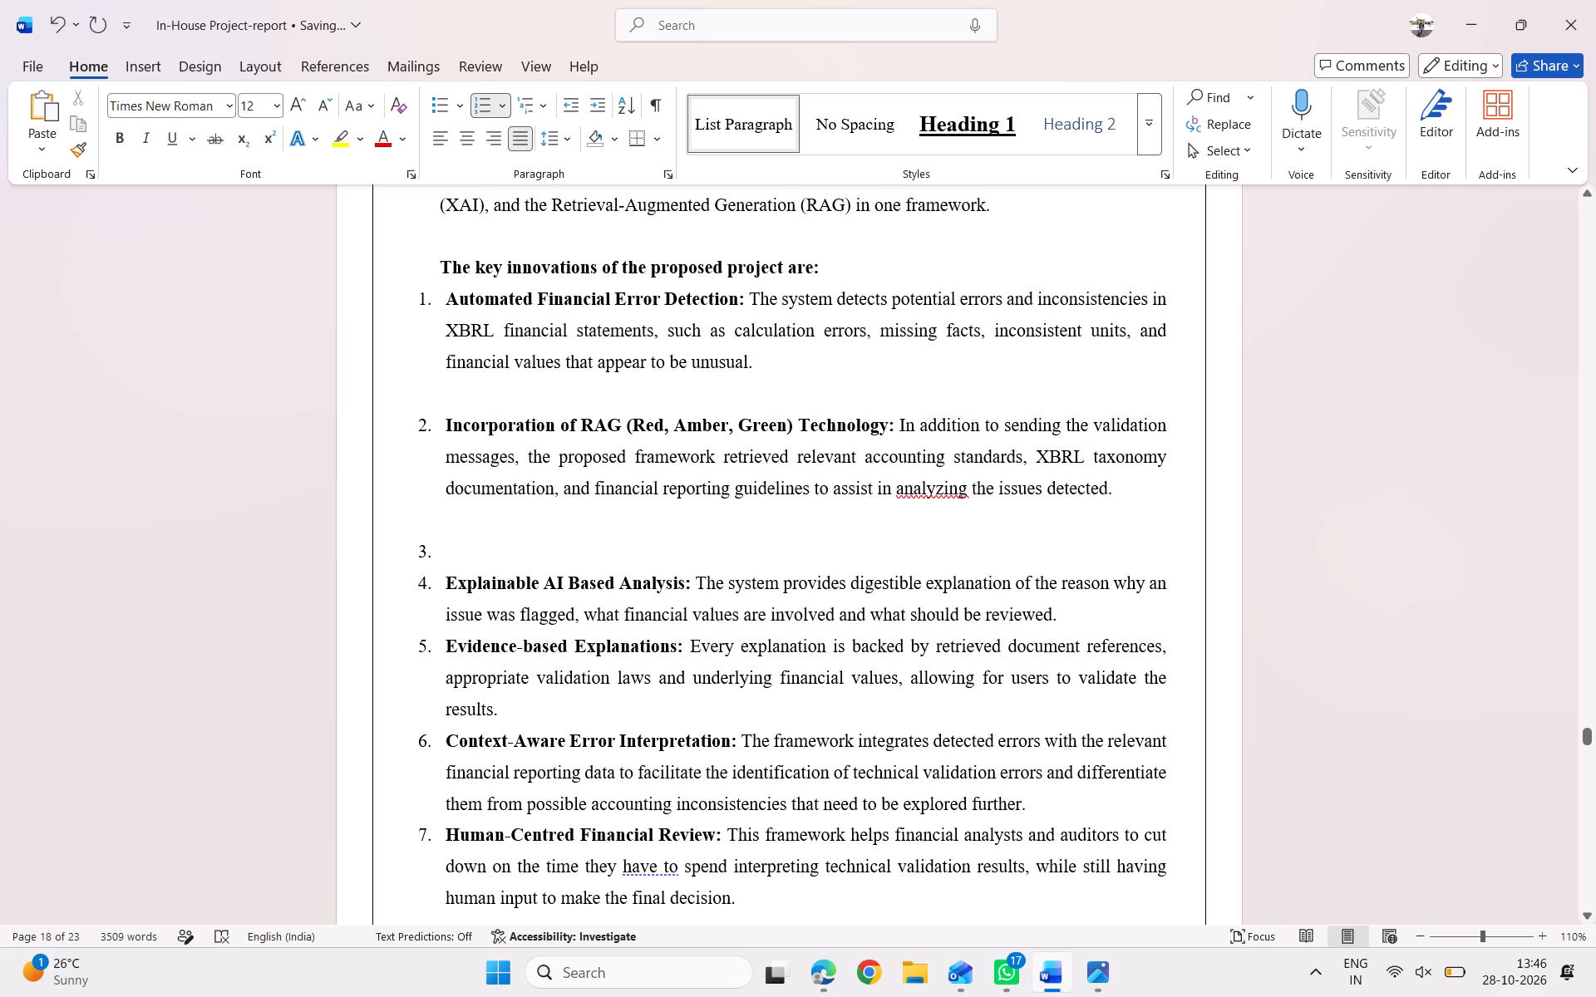
pyautogui.press('BackSpace')
pyautogui.press('BackSpace')
pyautogui.press('BackSpace')
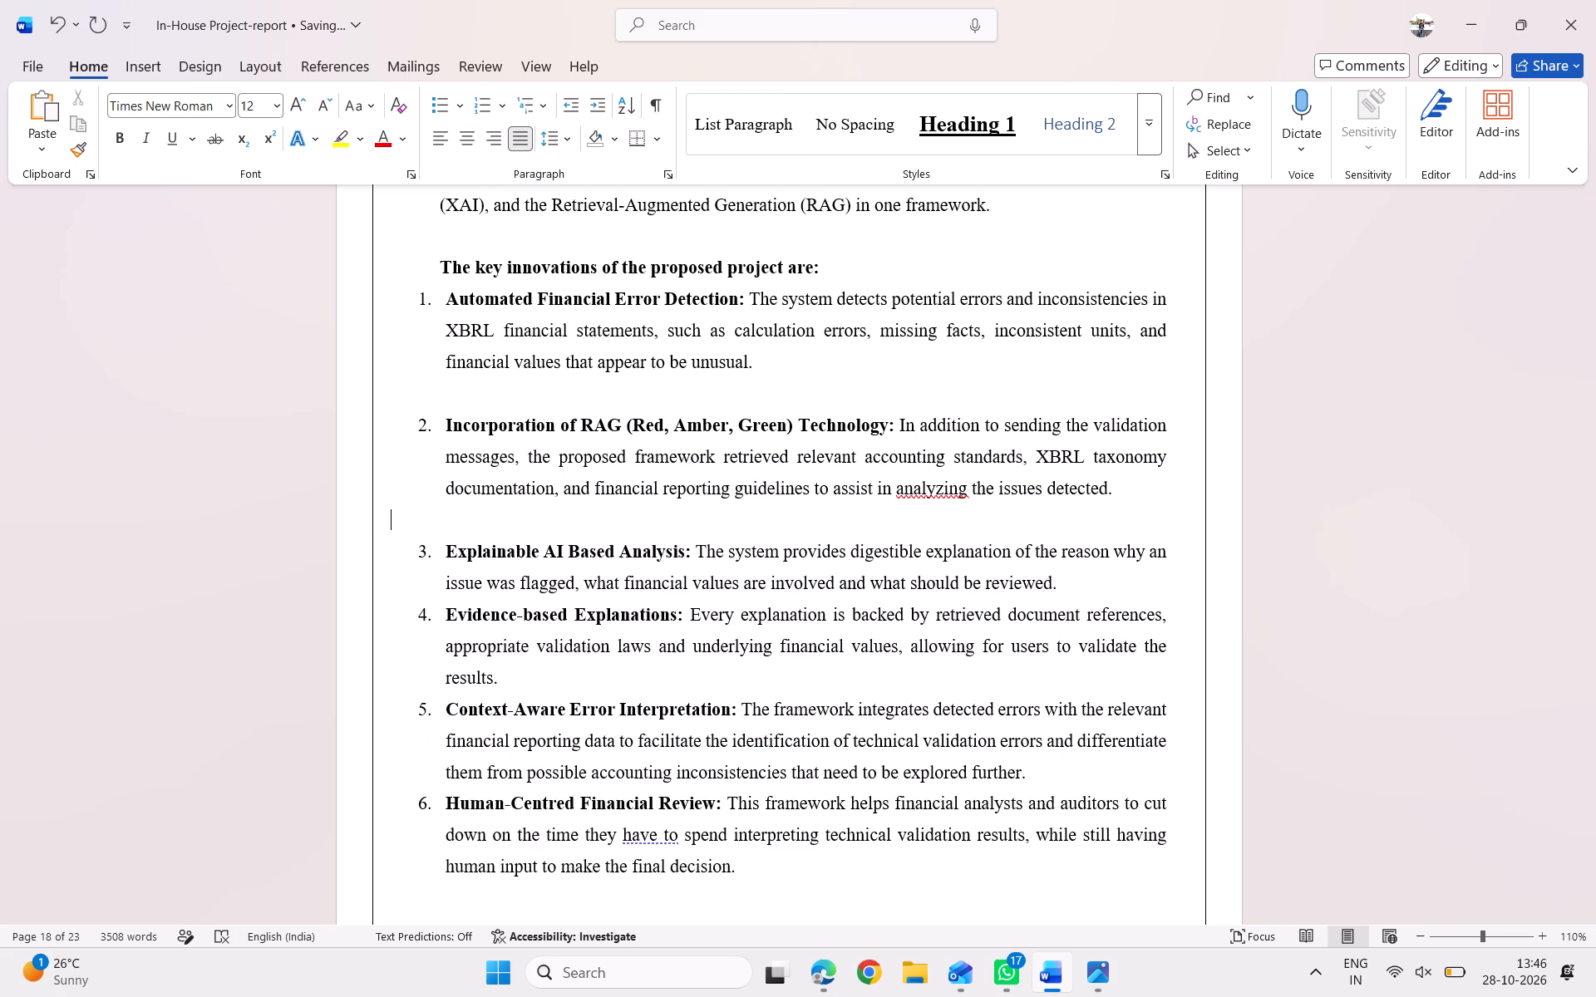
# Insert a single unnumbered blank line between items 3 and 4 of the innovations list.
pyautogui.click(477, 395)
pyautogui.click(1063, 586)
pyautogui.press('Return')
pyautogui.press('BackSpace')
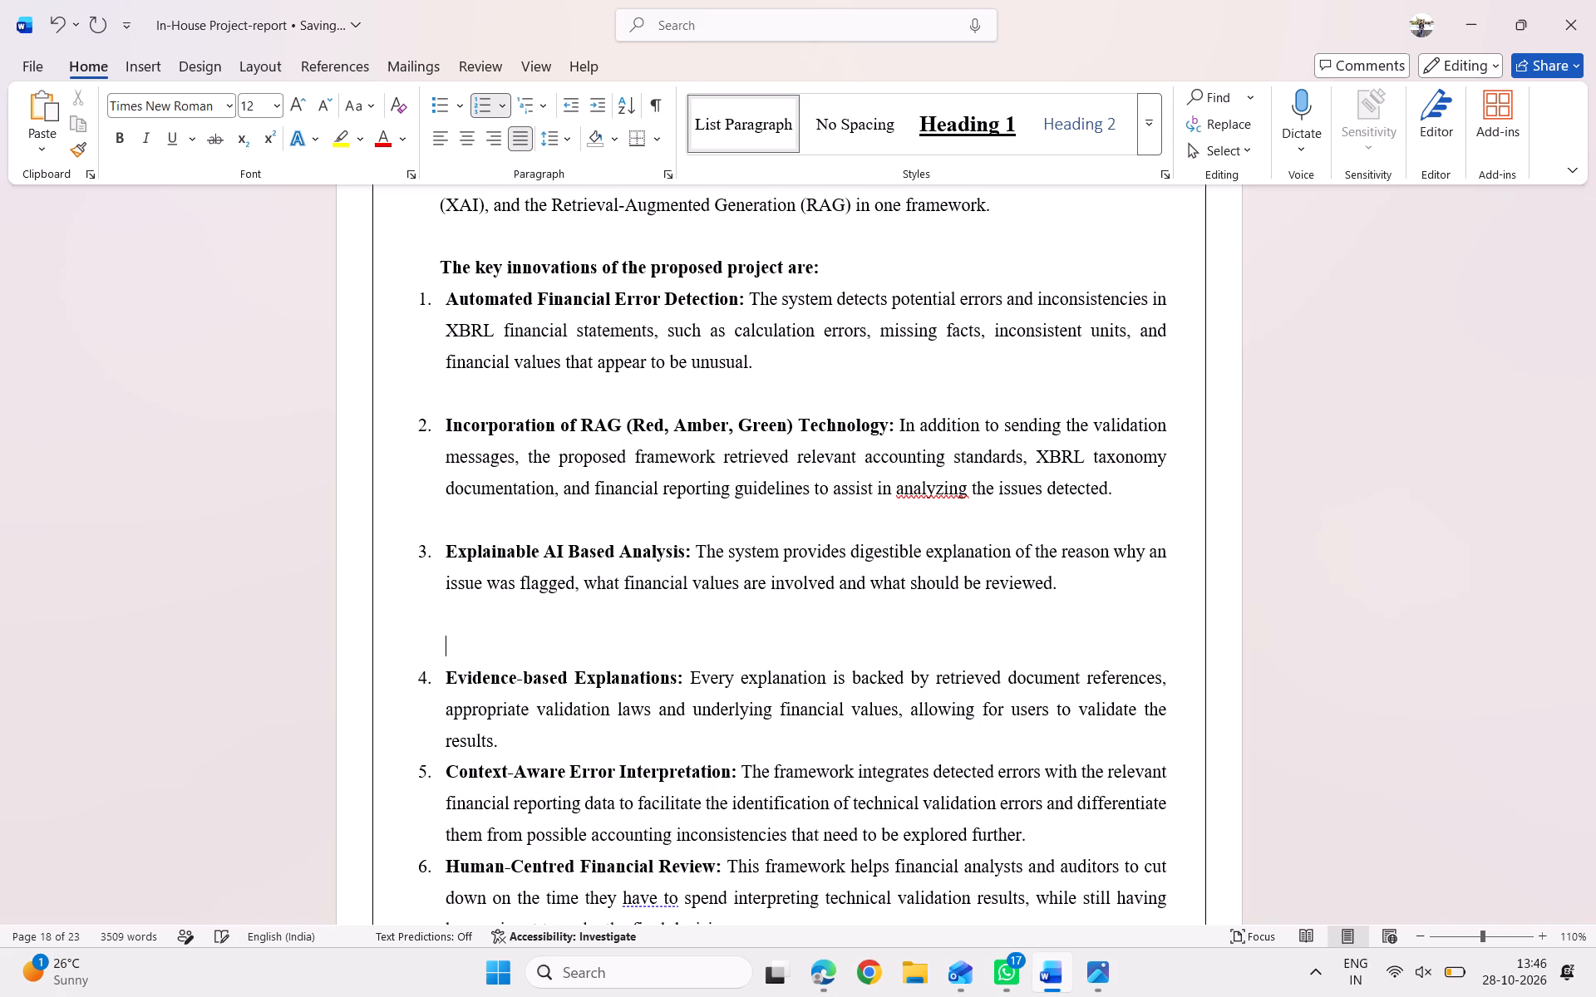
pyautogui.press('BackSpace')
pyautogui.press('BackSpace')
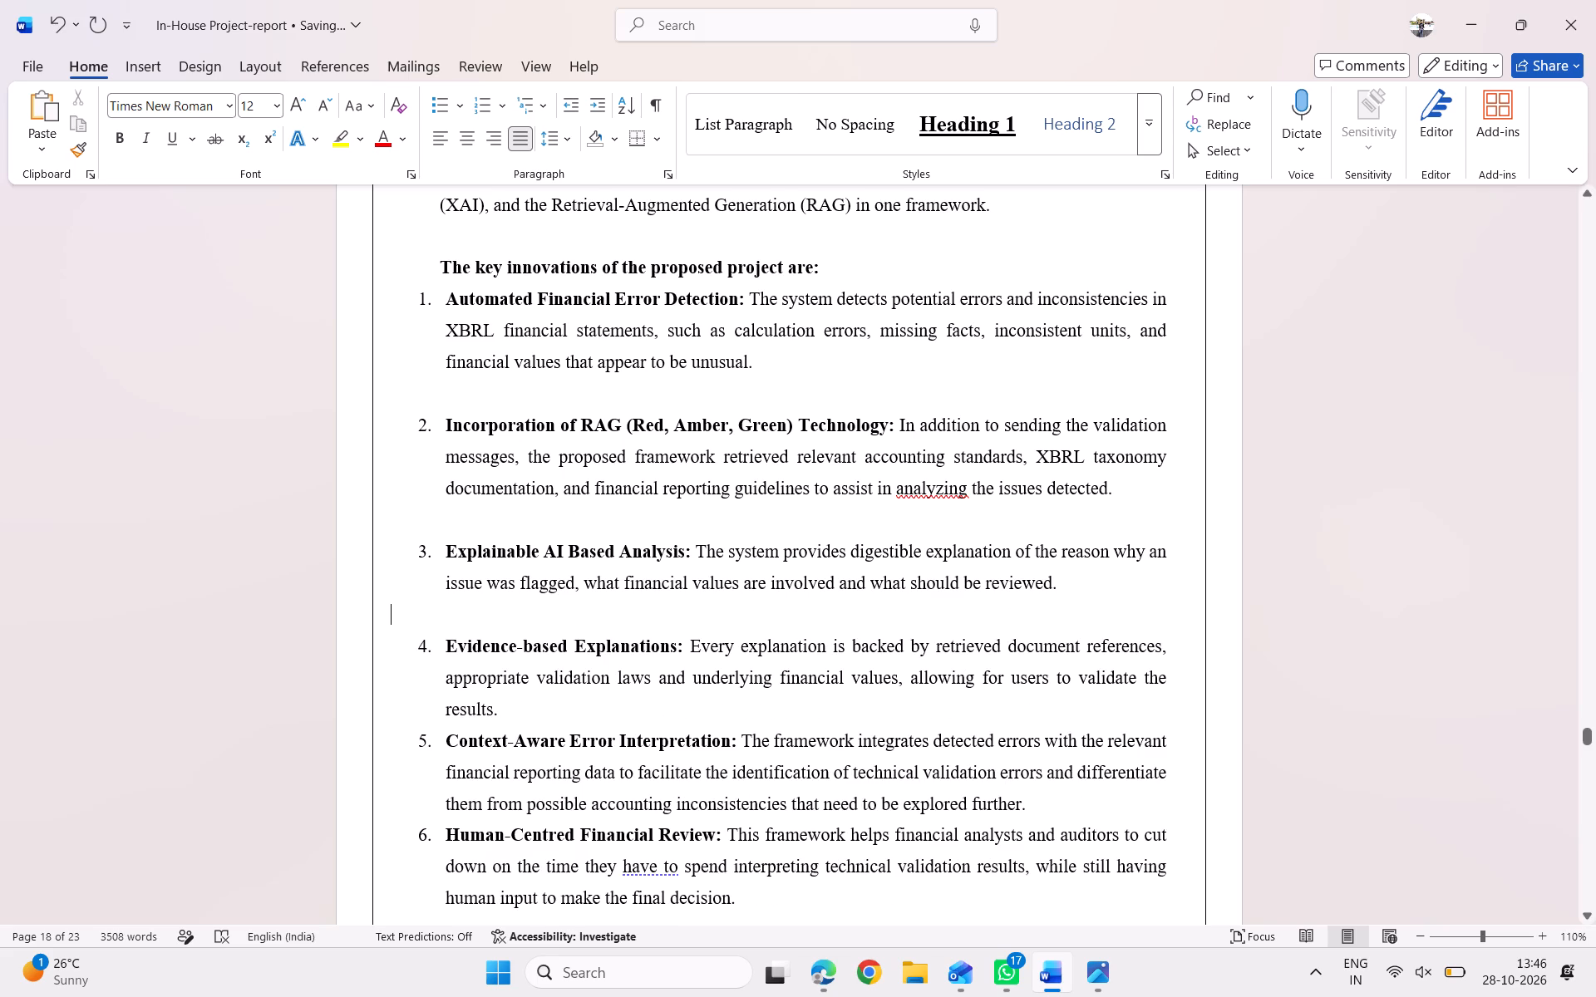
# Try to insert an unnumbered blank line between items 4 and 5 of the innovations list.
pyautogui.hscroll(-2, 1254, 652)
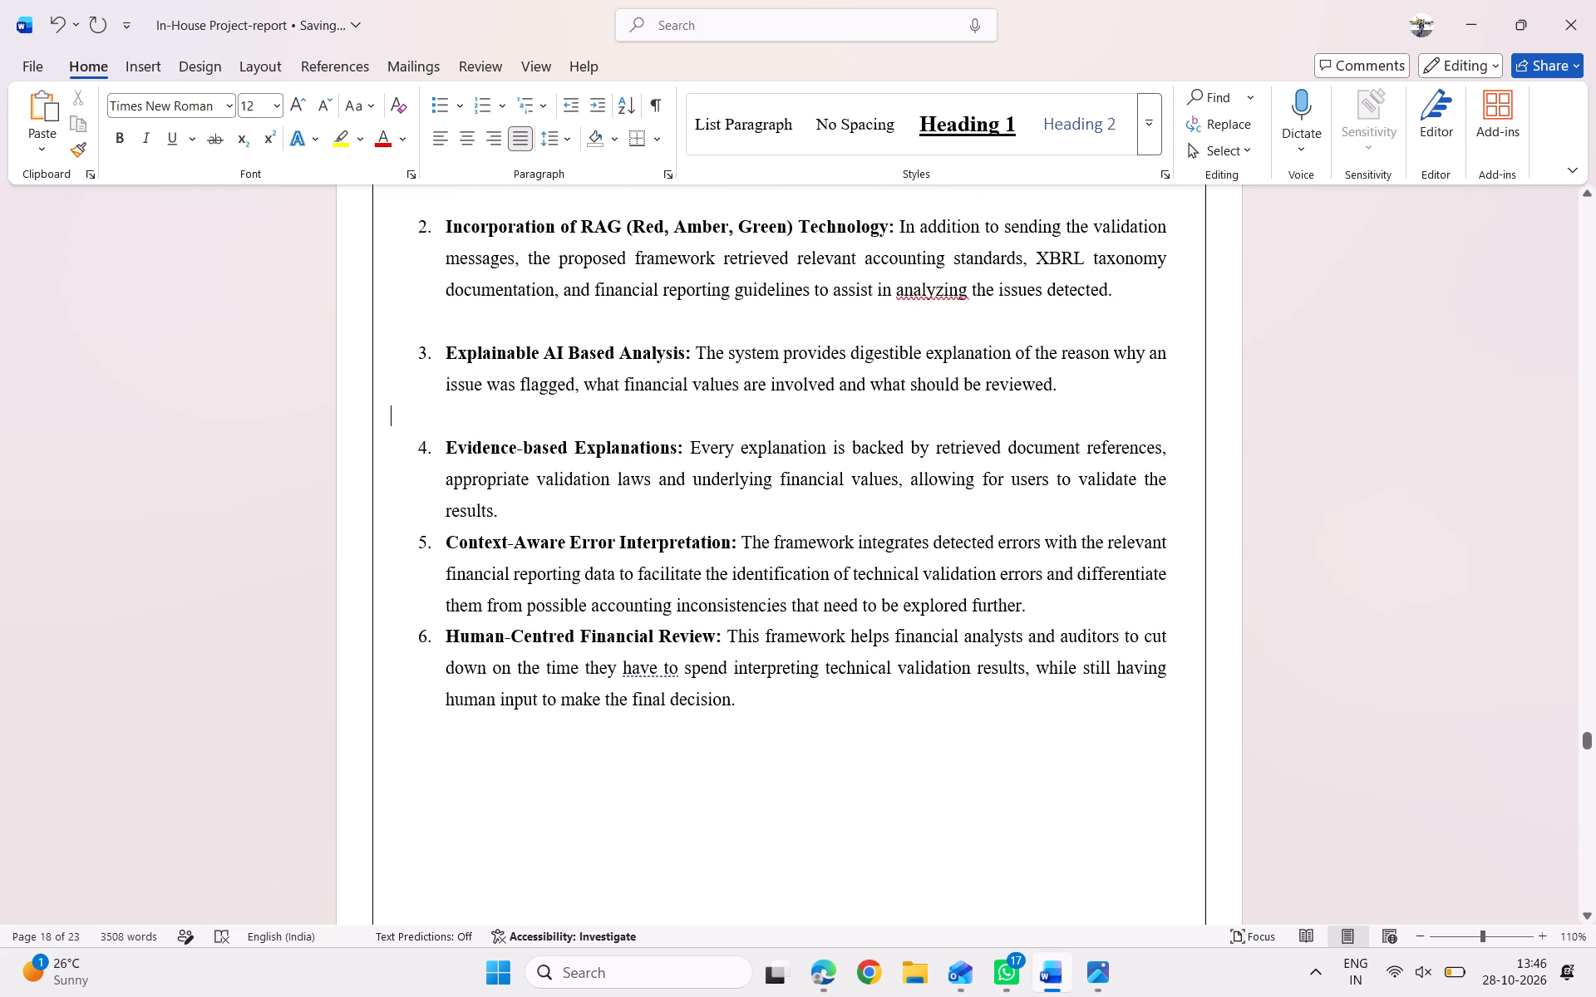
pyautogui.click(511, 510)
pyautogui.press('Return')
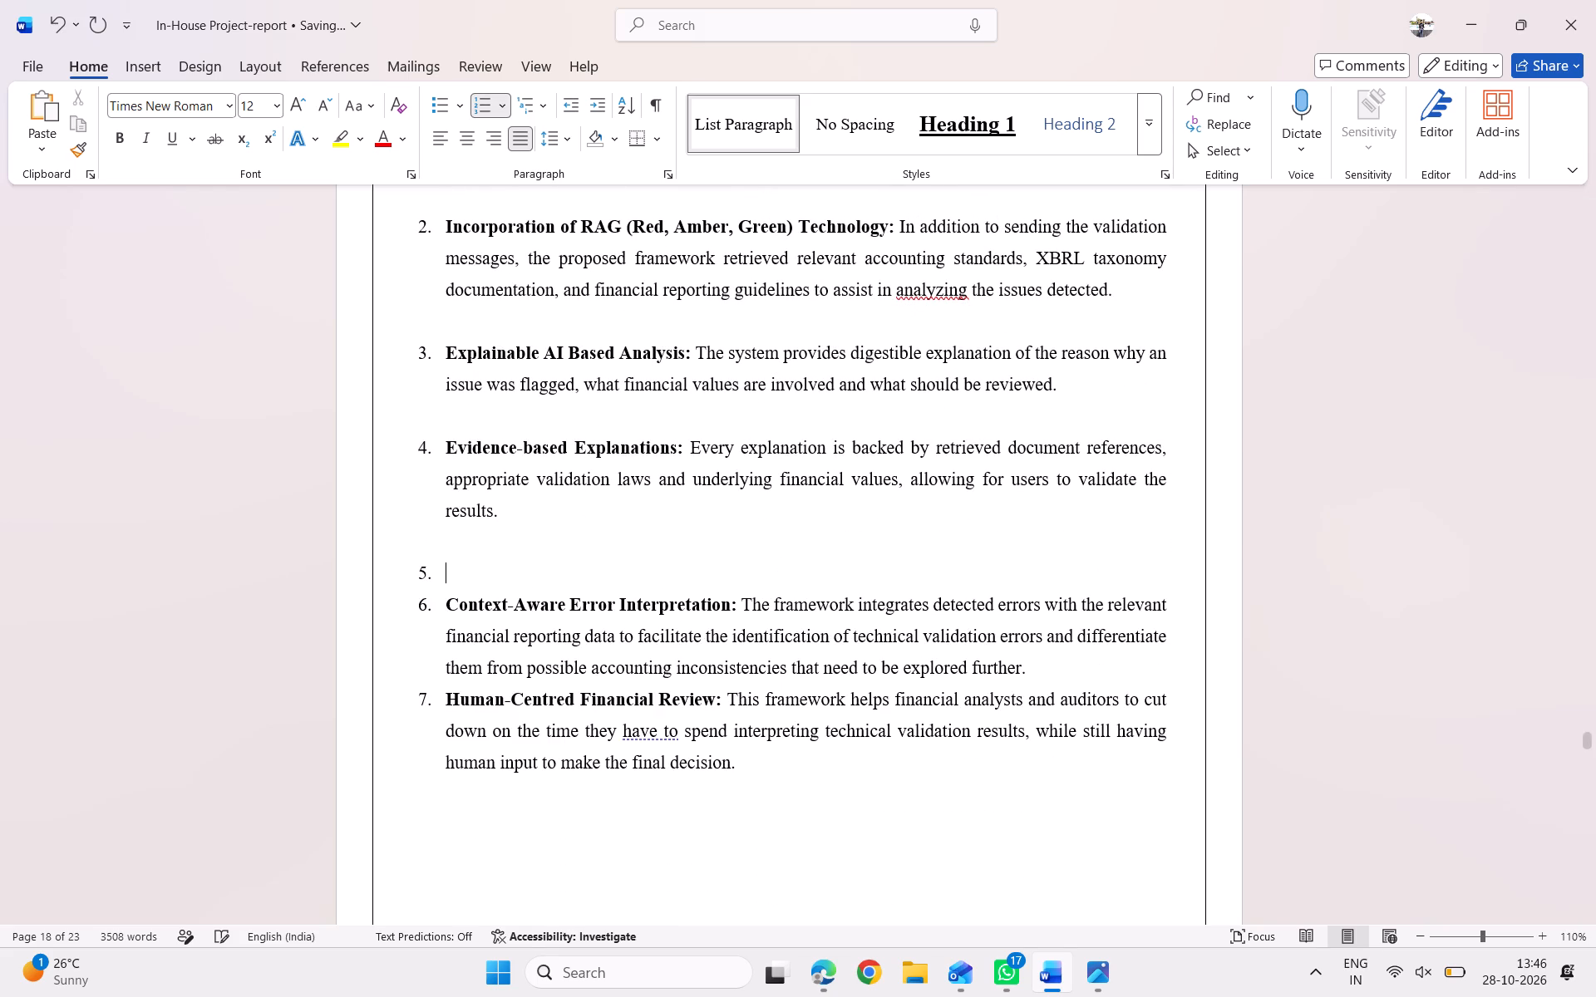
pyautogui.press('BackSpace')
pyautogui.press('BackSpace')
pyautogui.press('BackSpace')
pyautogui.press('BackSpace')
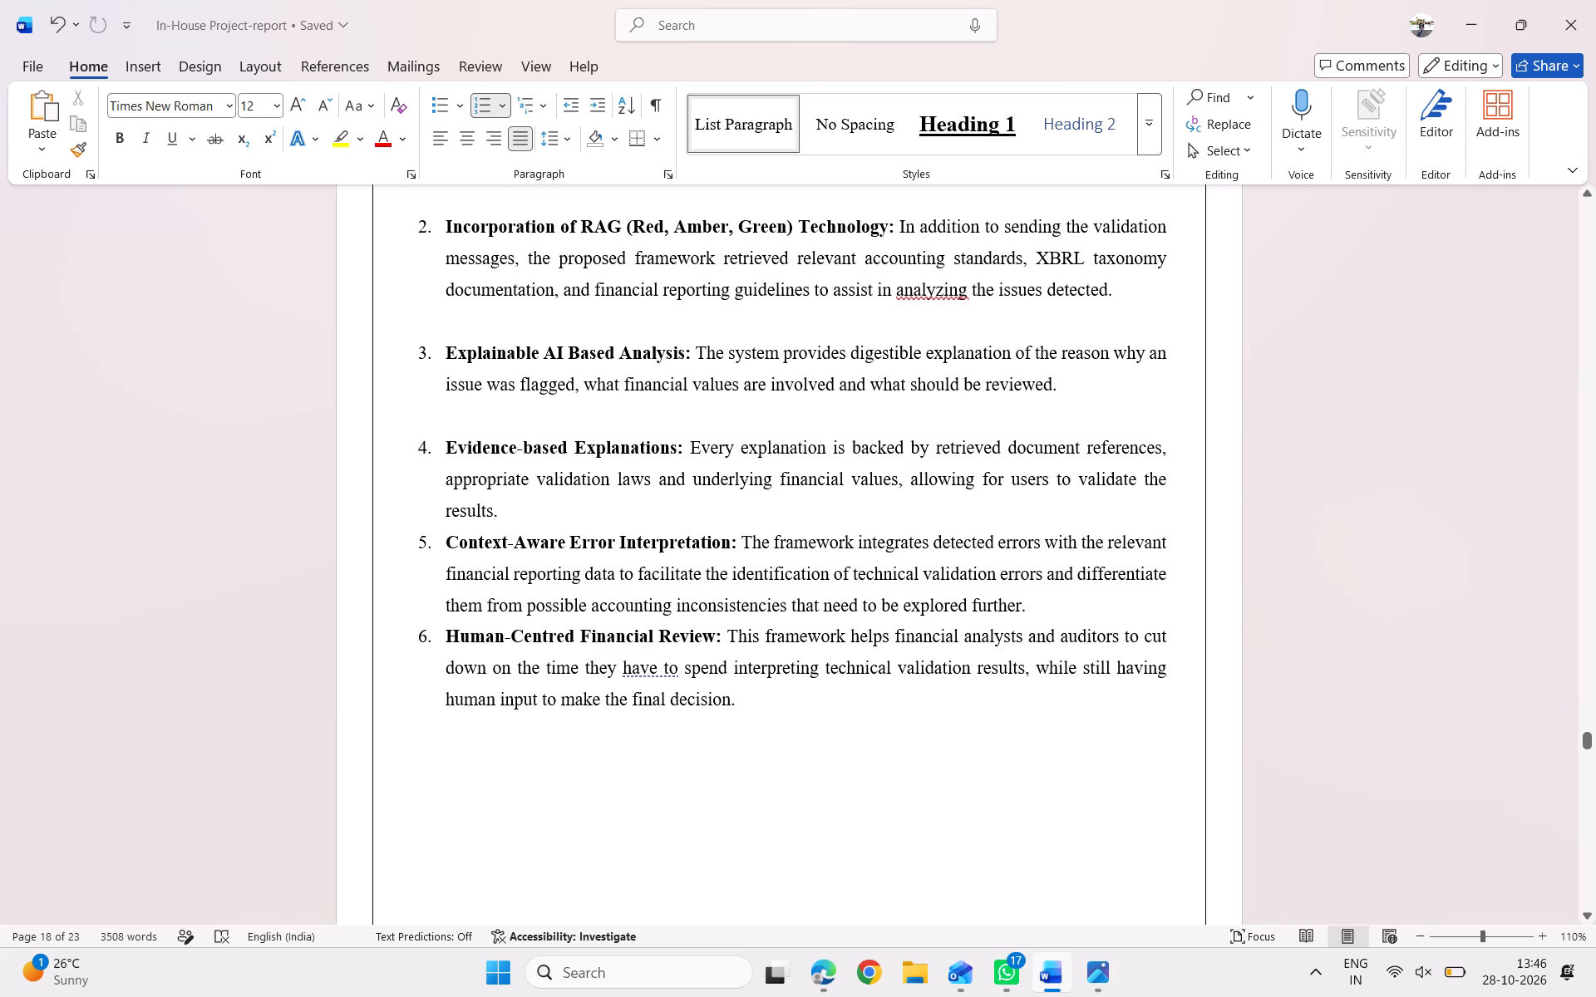
# Insert an unnumbered blank line between items 5 and 6 of the innovations list.
pyautogui.click(1034, 616)
pyautogui.press('Return')
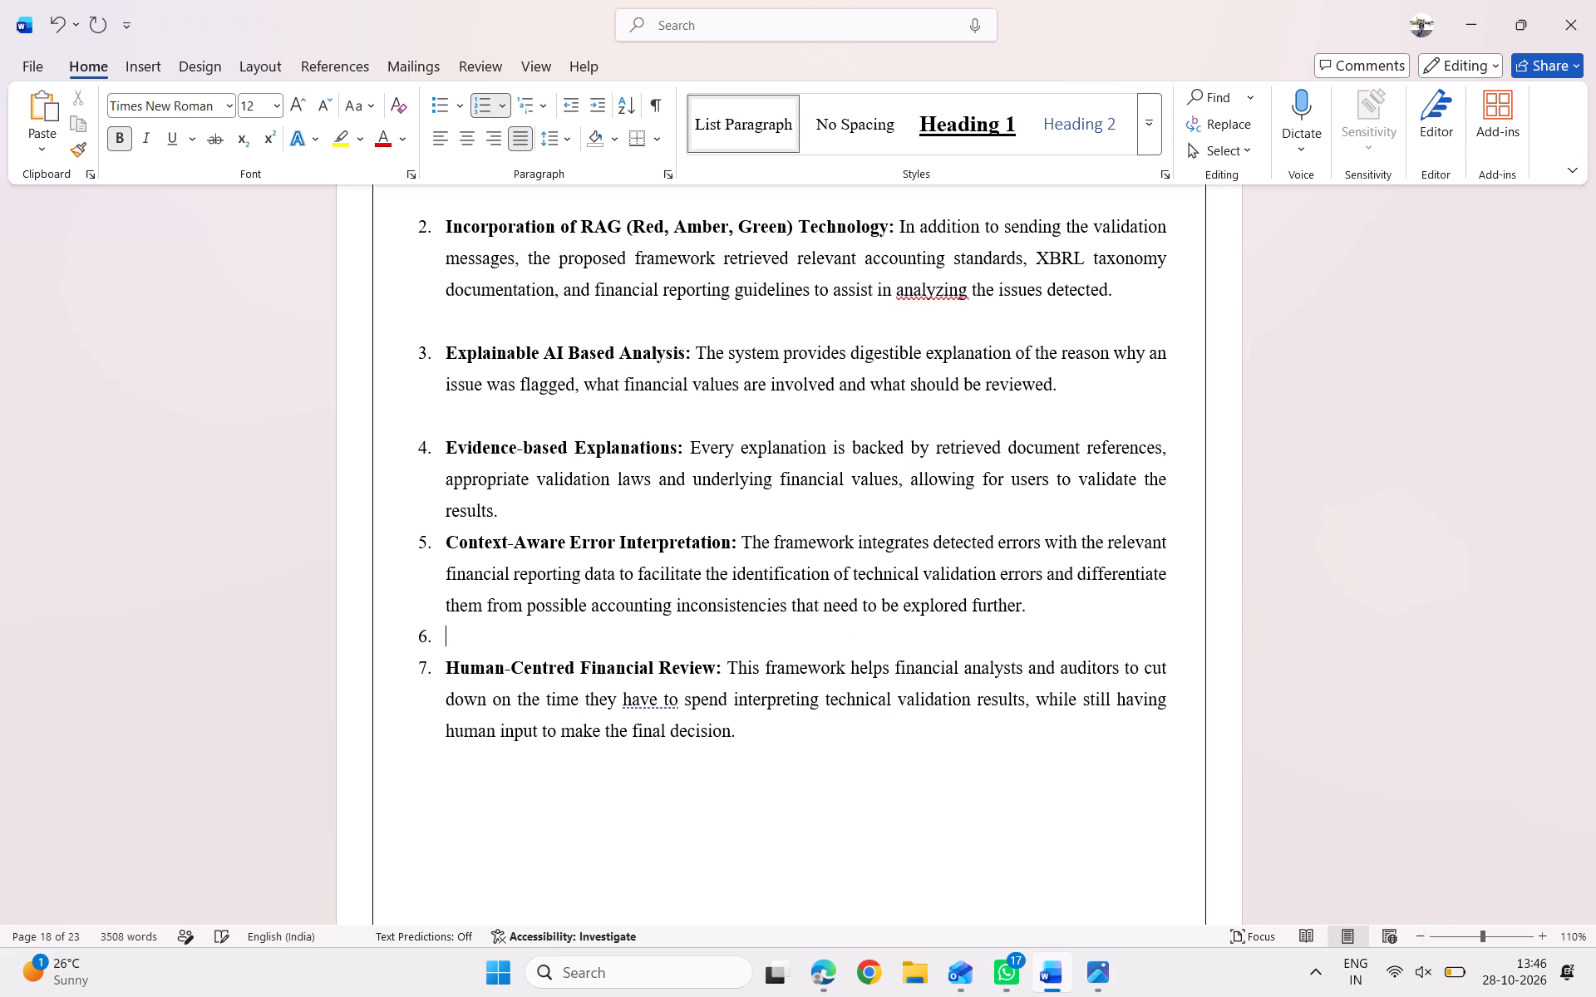
pyautogui.press('BackSpace')
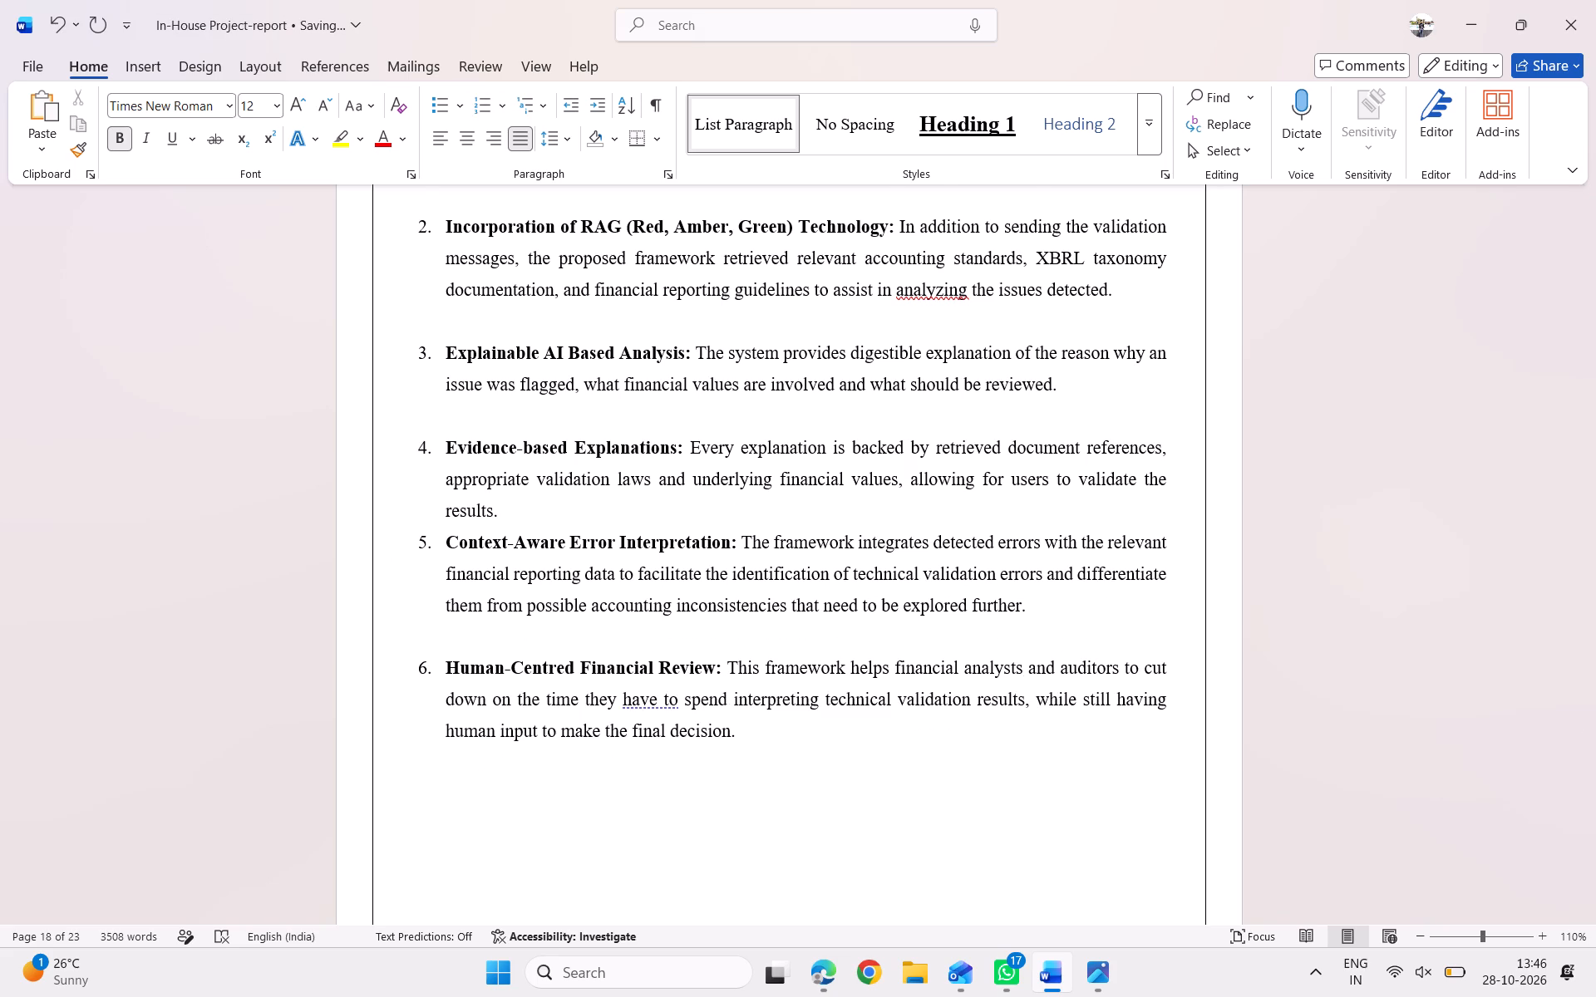
# Set the left indent of all of section 10's text, from the heading through the sixth innovation, to 0.4 cm.
pyautogui.hscroll(2, 1034, 616)
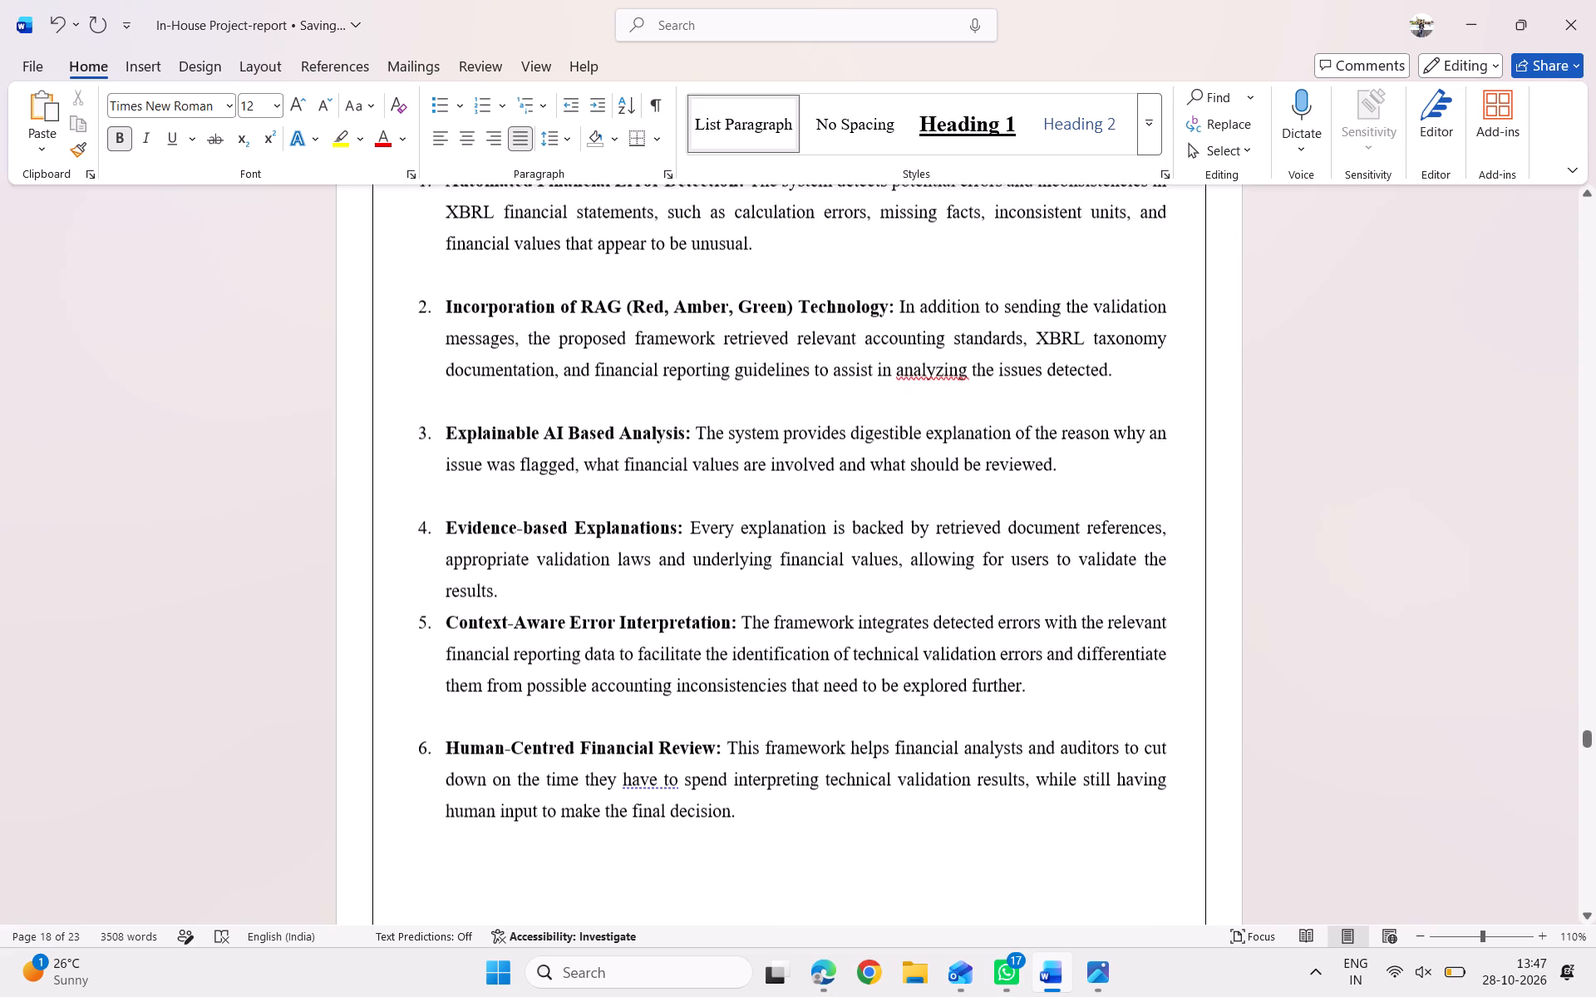
pyautogui.hscroll(1, 1034, 616)
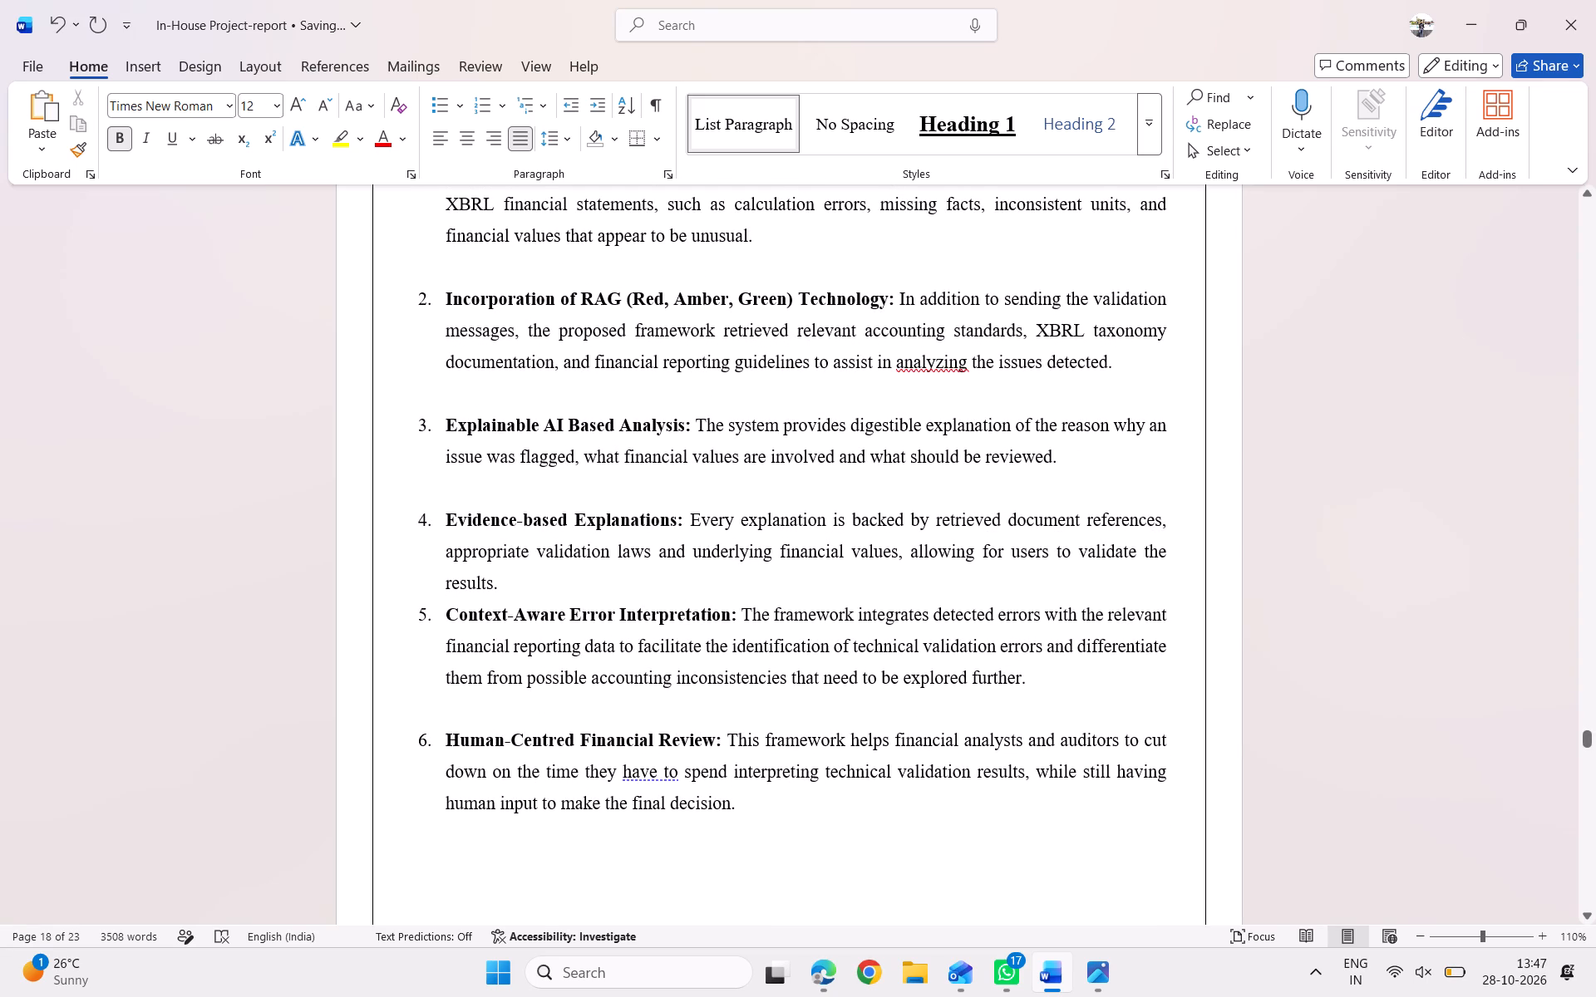
pyautogui.scroll(1, 495, 457)
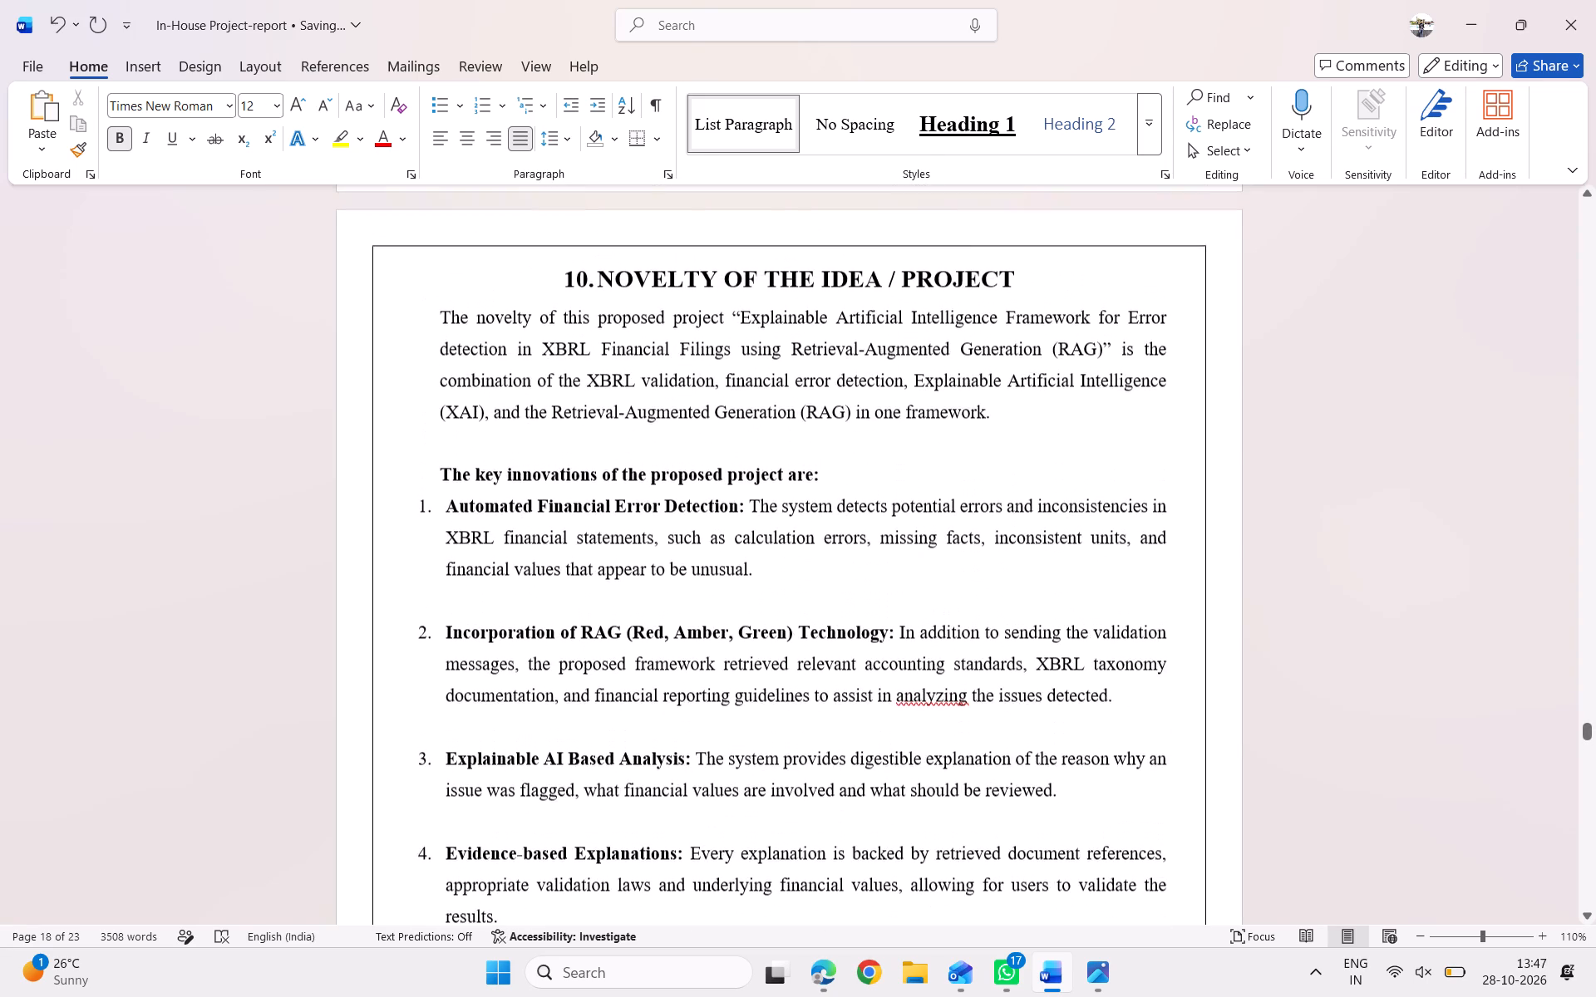
pyautogui.scroll(2, 495, 457)
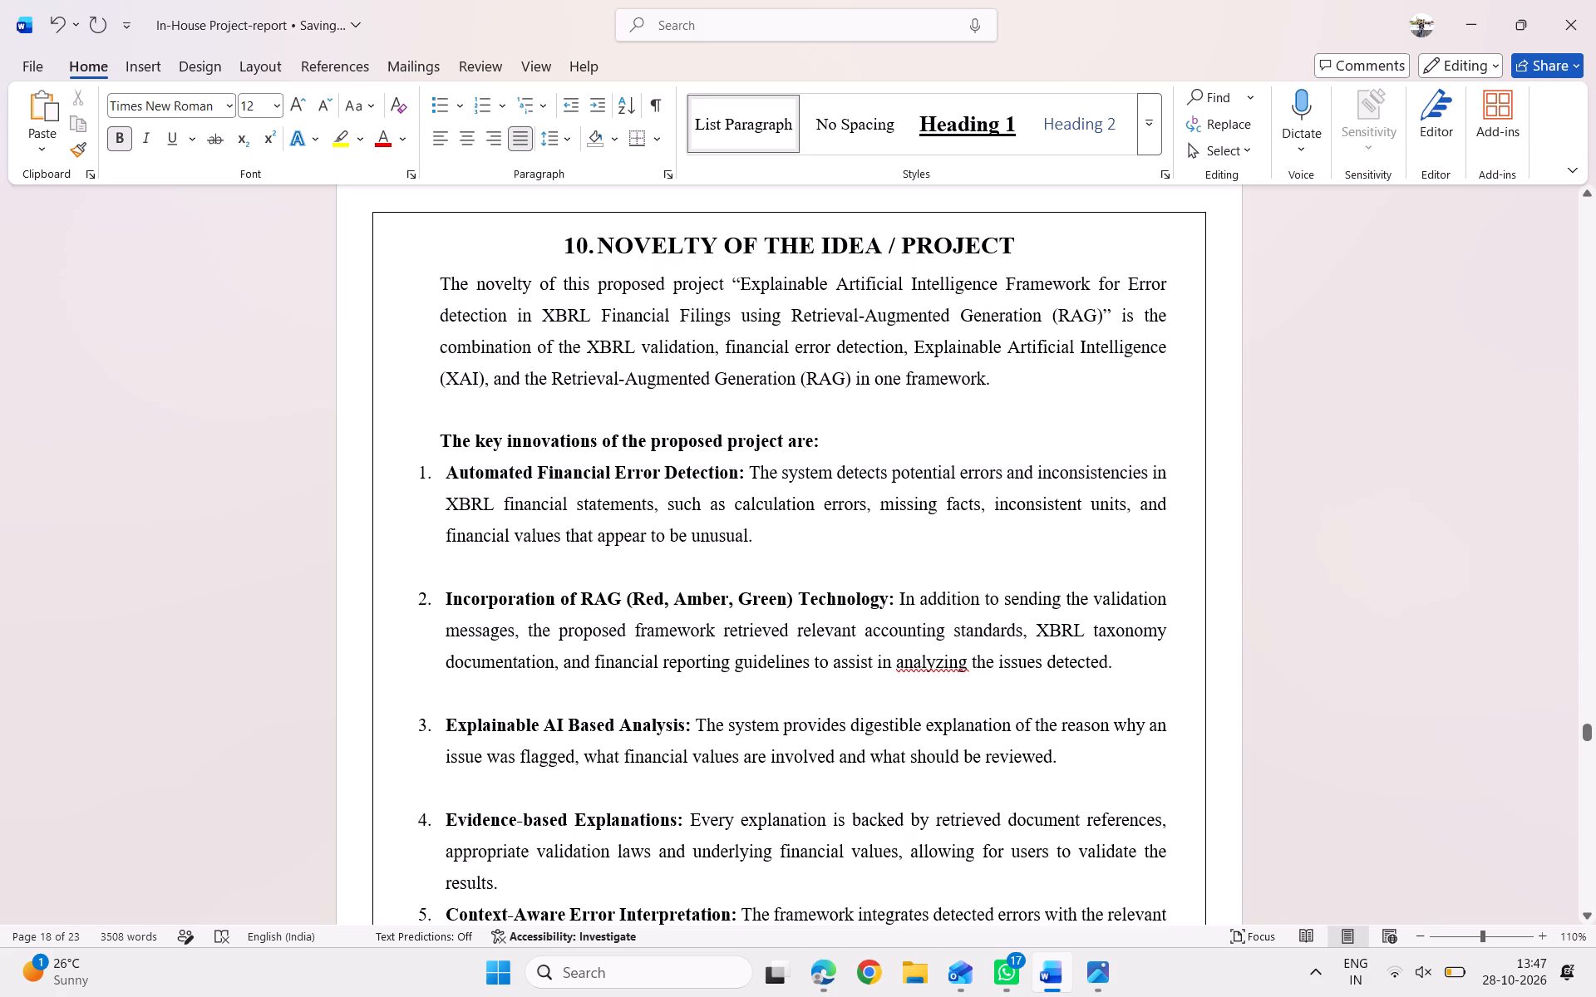
pyautogui.moveTo(409, 263); pyautogui.dragTo(722, 901)
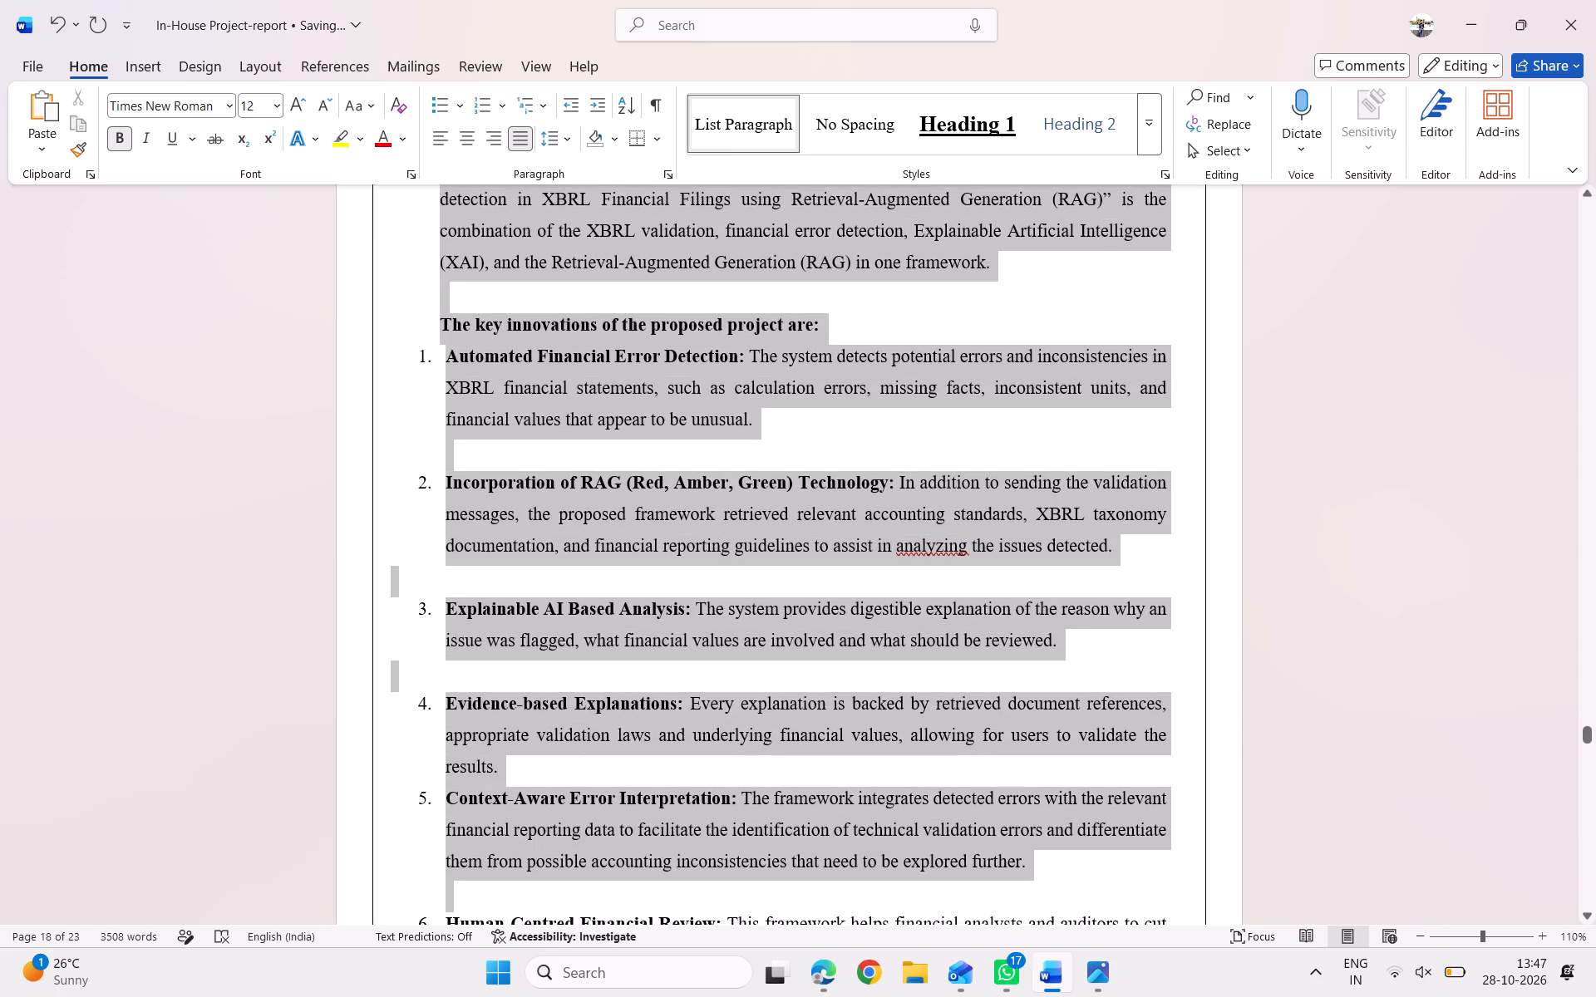
pyautogui.moveTo(722, 901); pyautogui.dragTo(744, 710)
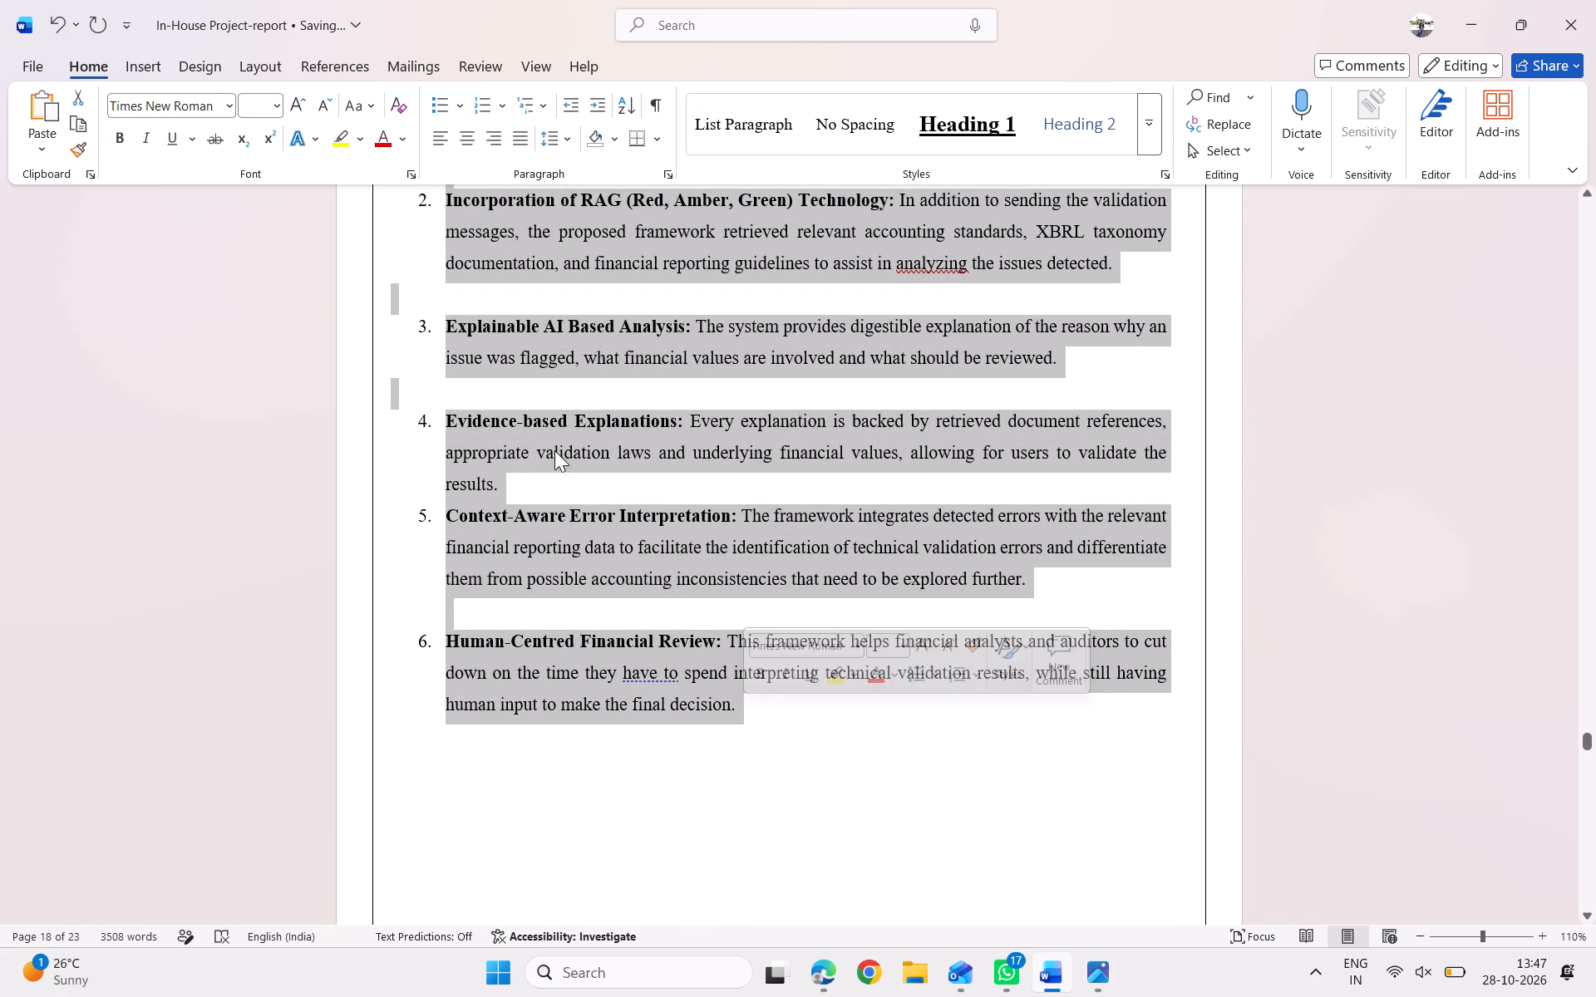
pyautogui.click(265, 65)
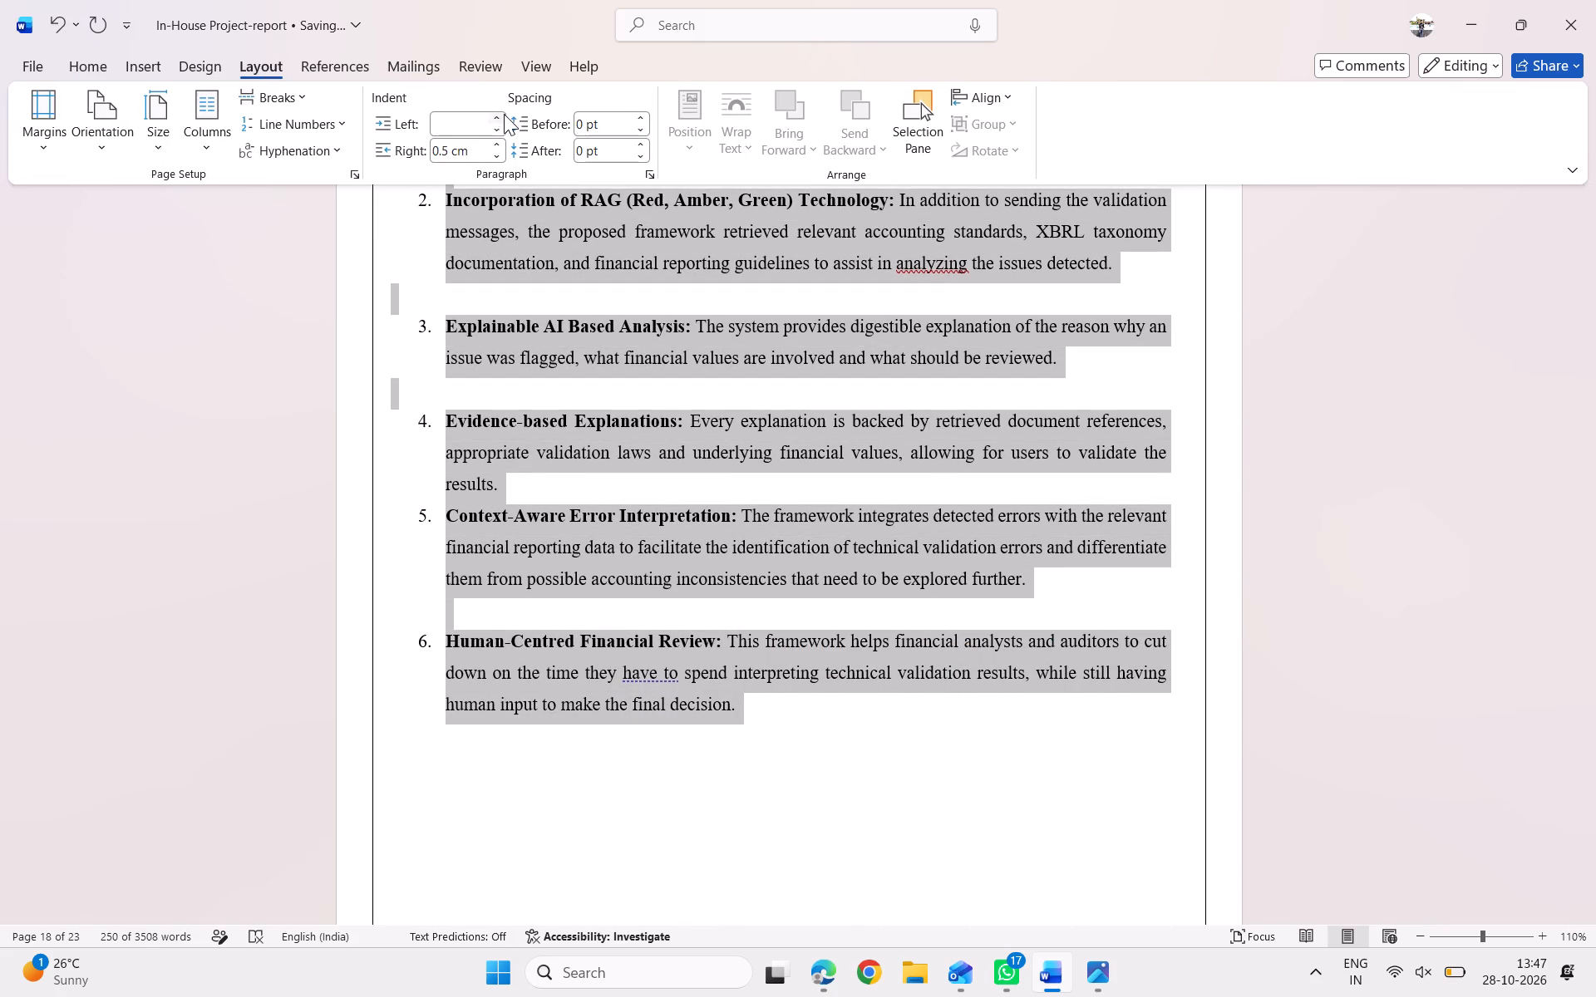
pyautogui.click(499, 115)
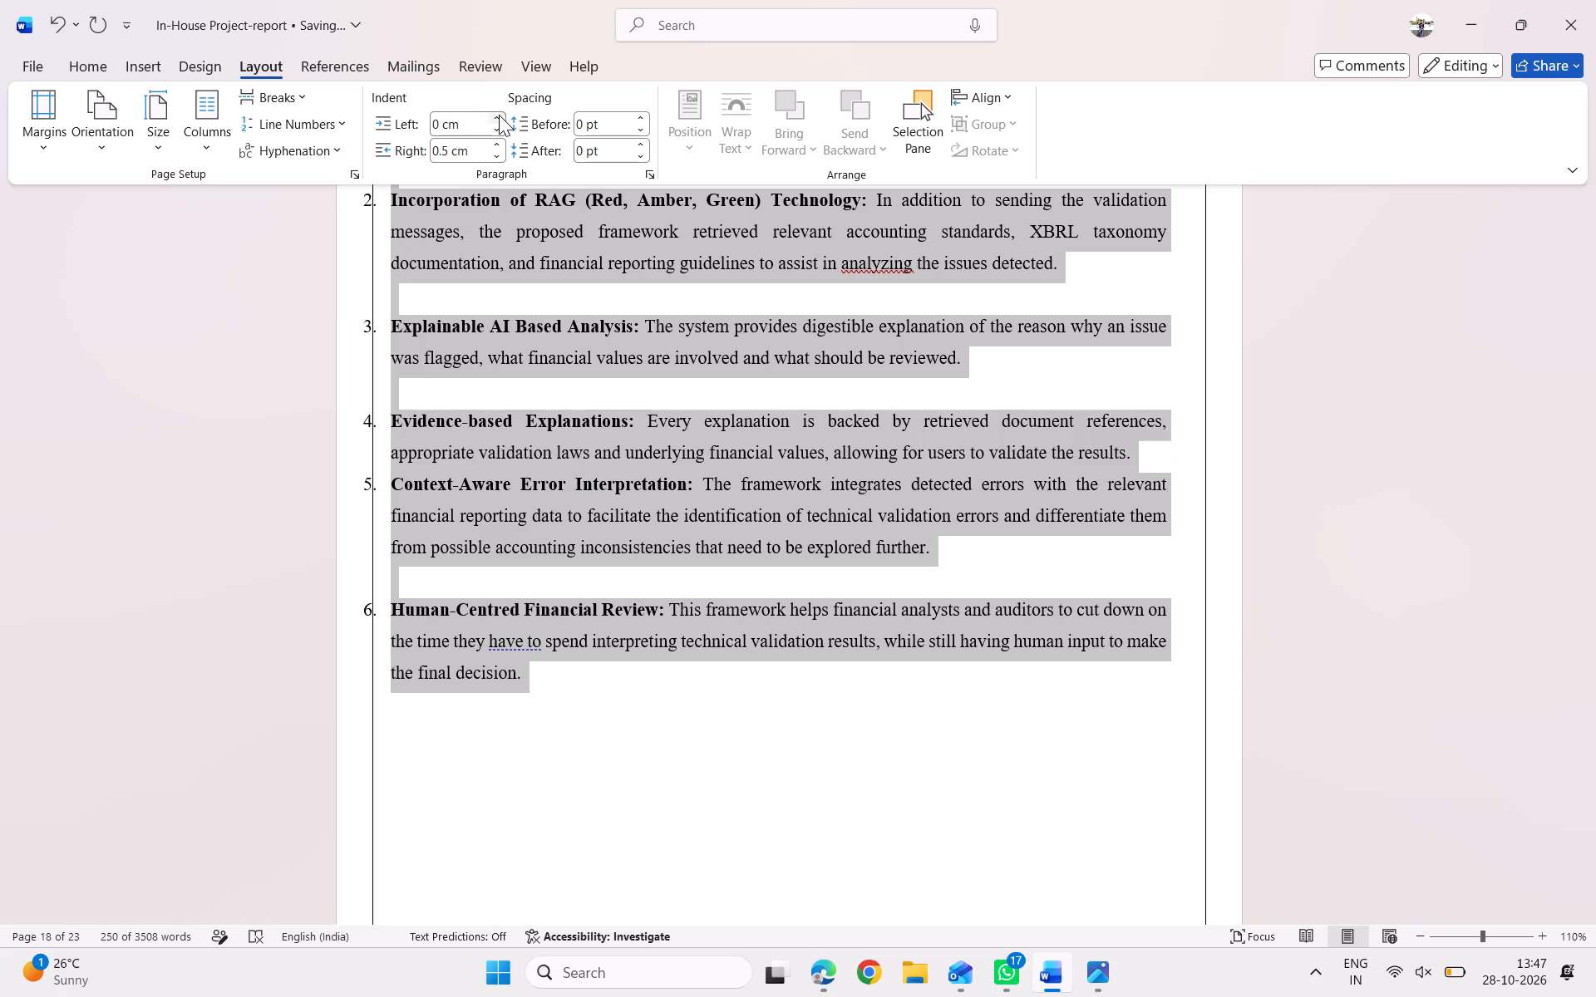
pyautogui.click(497, 117)
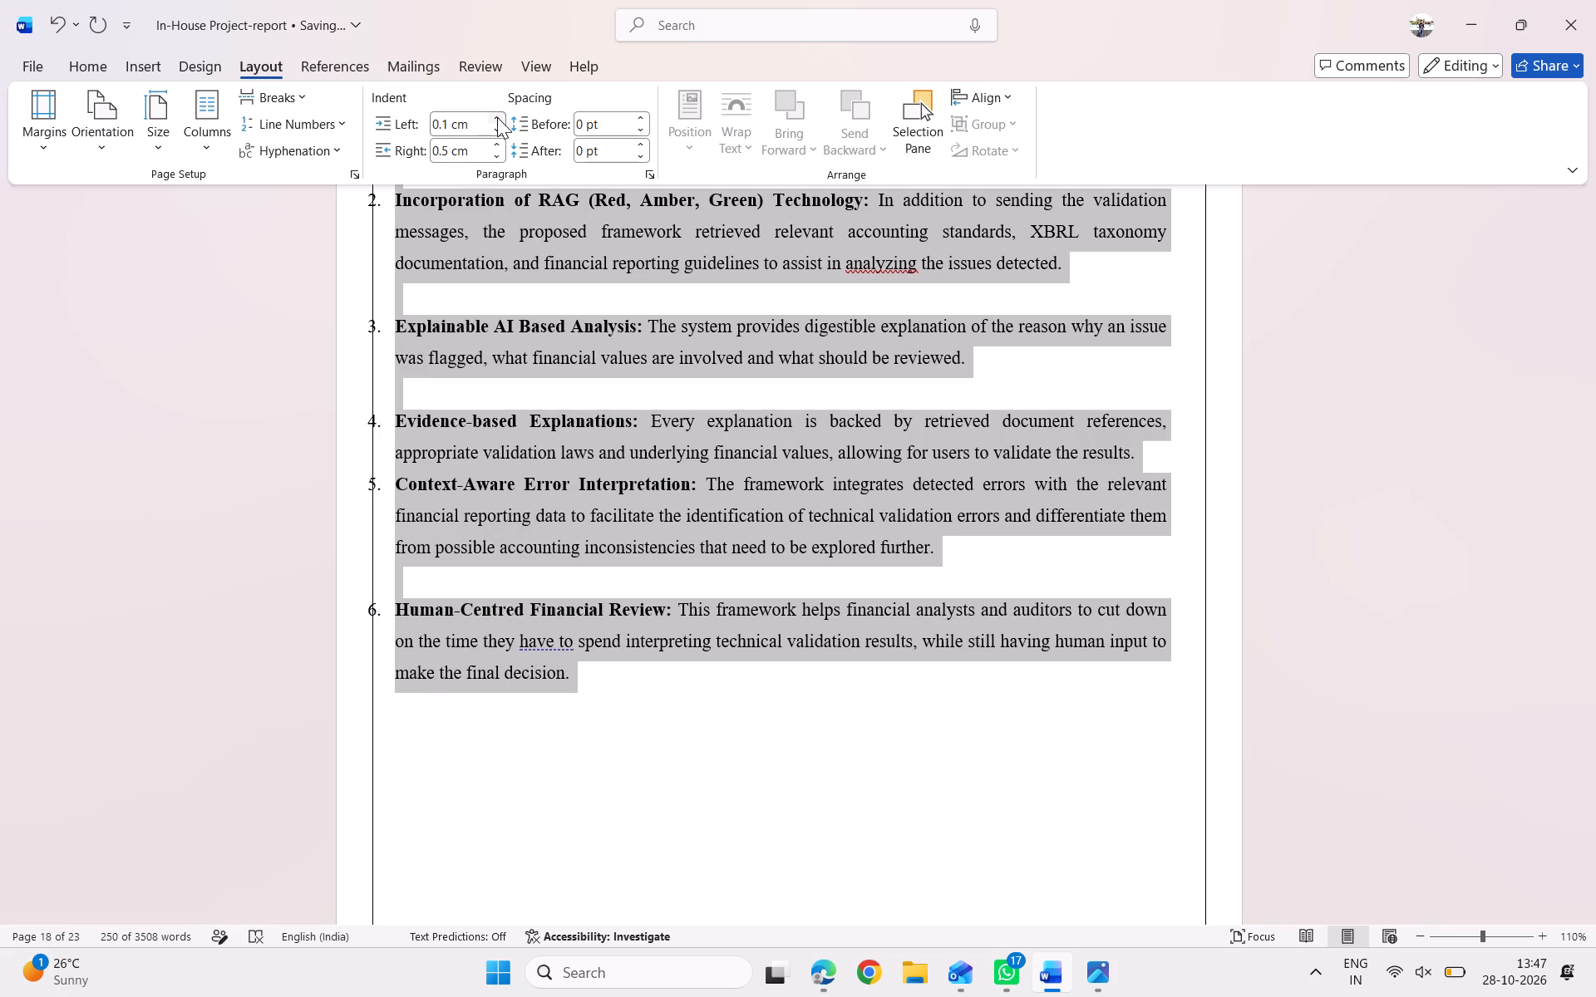
pyautogui.click(497, 117)
pyautogui.click(497, 117)
pyautogui.click(497, 117)
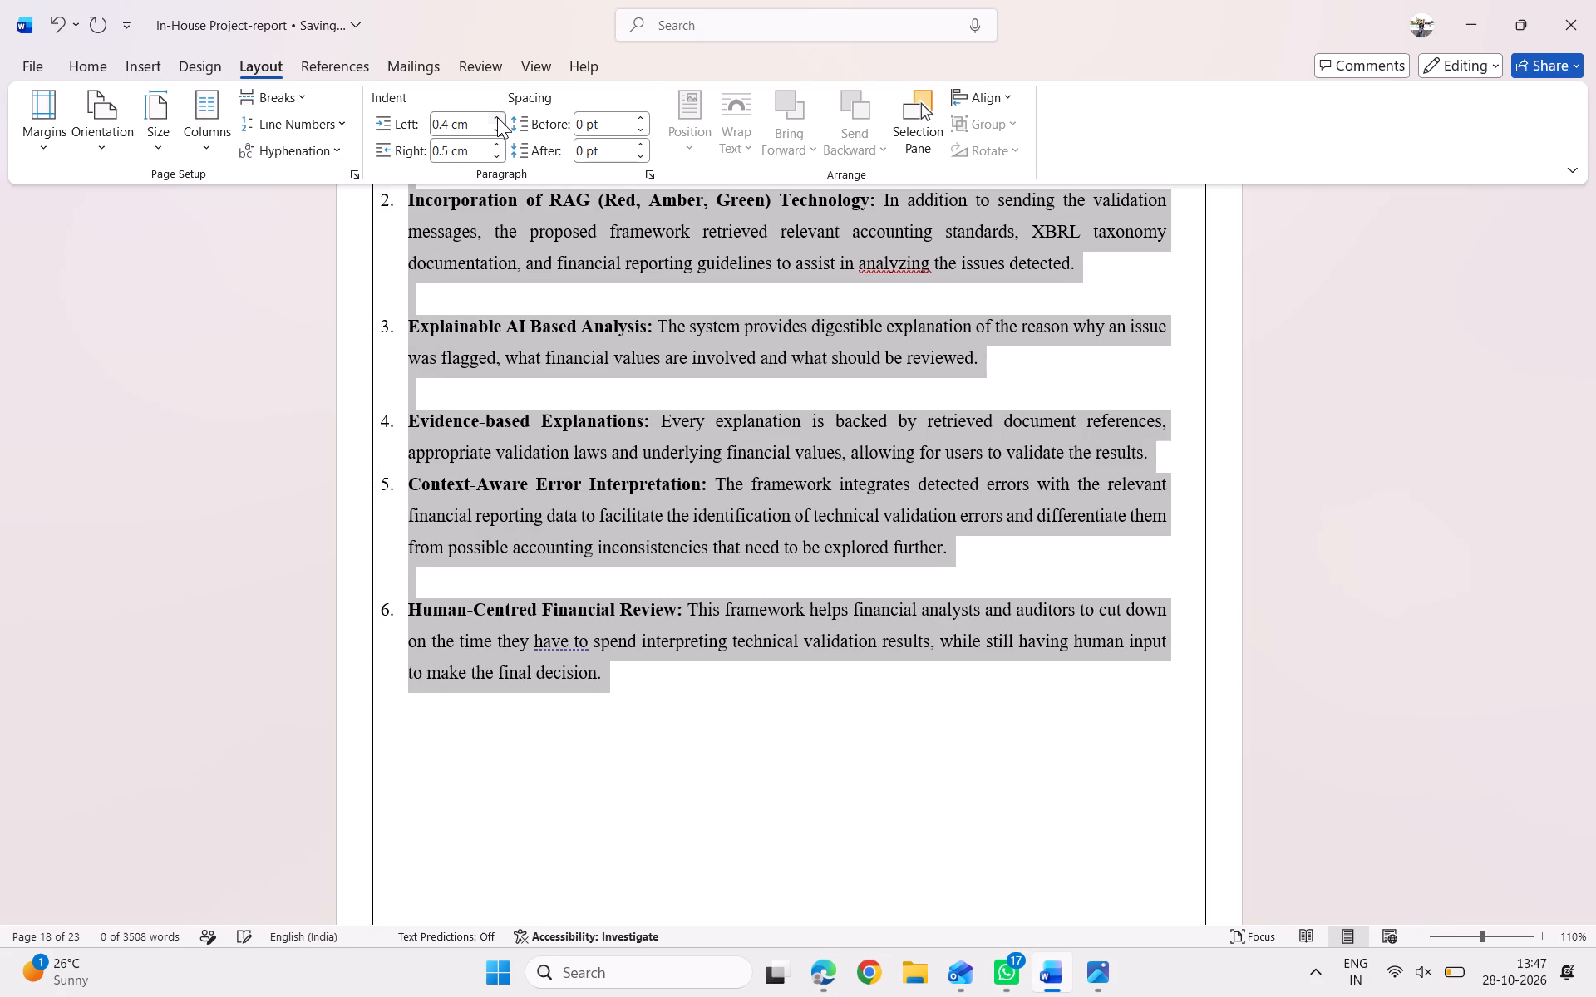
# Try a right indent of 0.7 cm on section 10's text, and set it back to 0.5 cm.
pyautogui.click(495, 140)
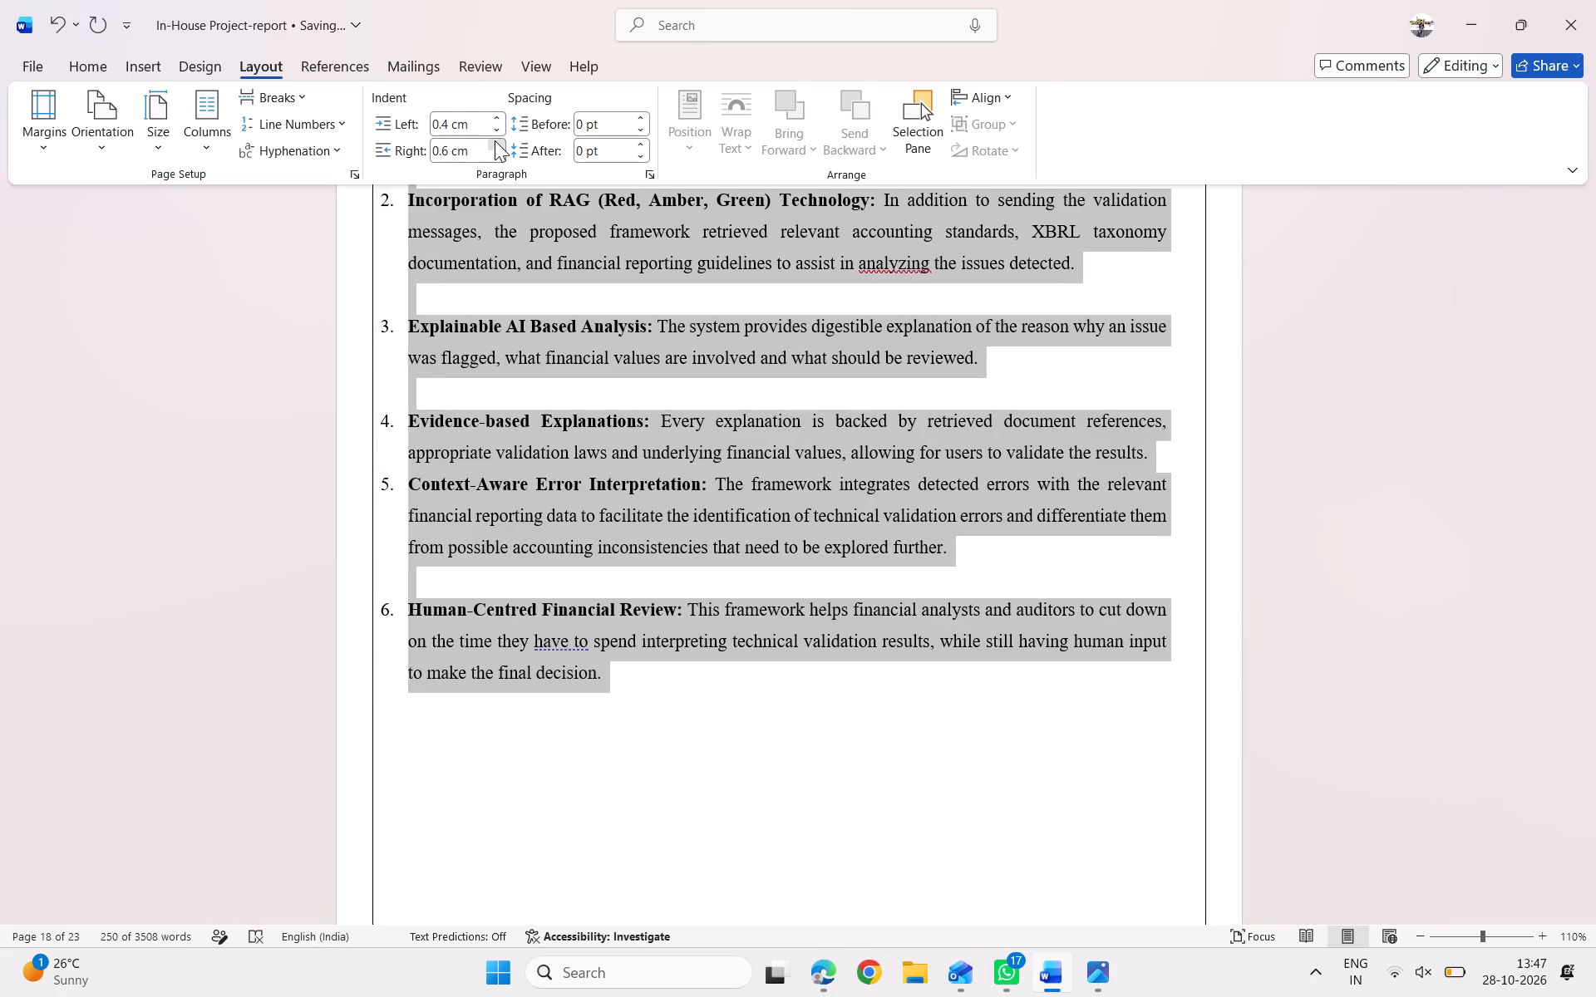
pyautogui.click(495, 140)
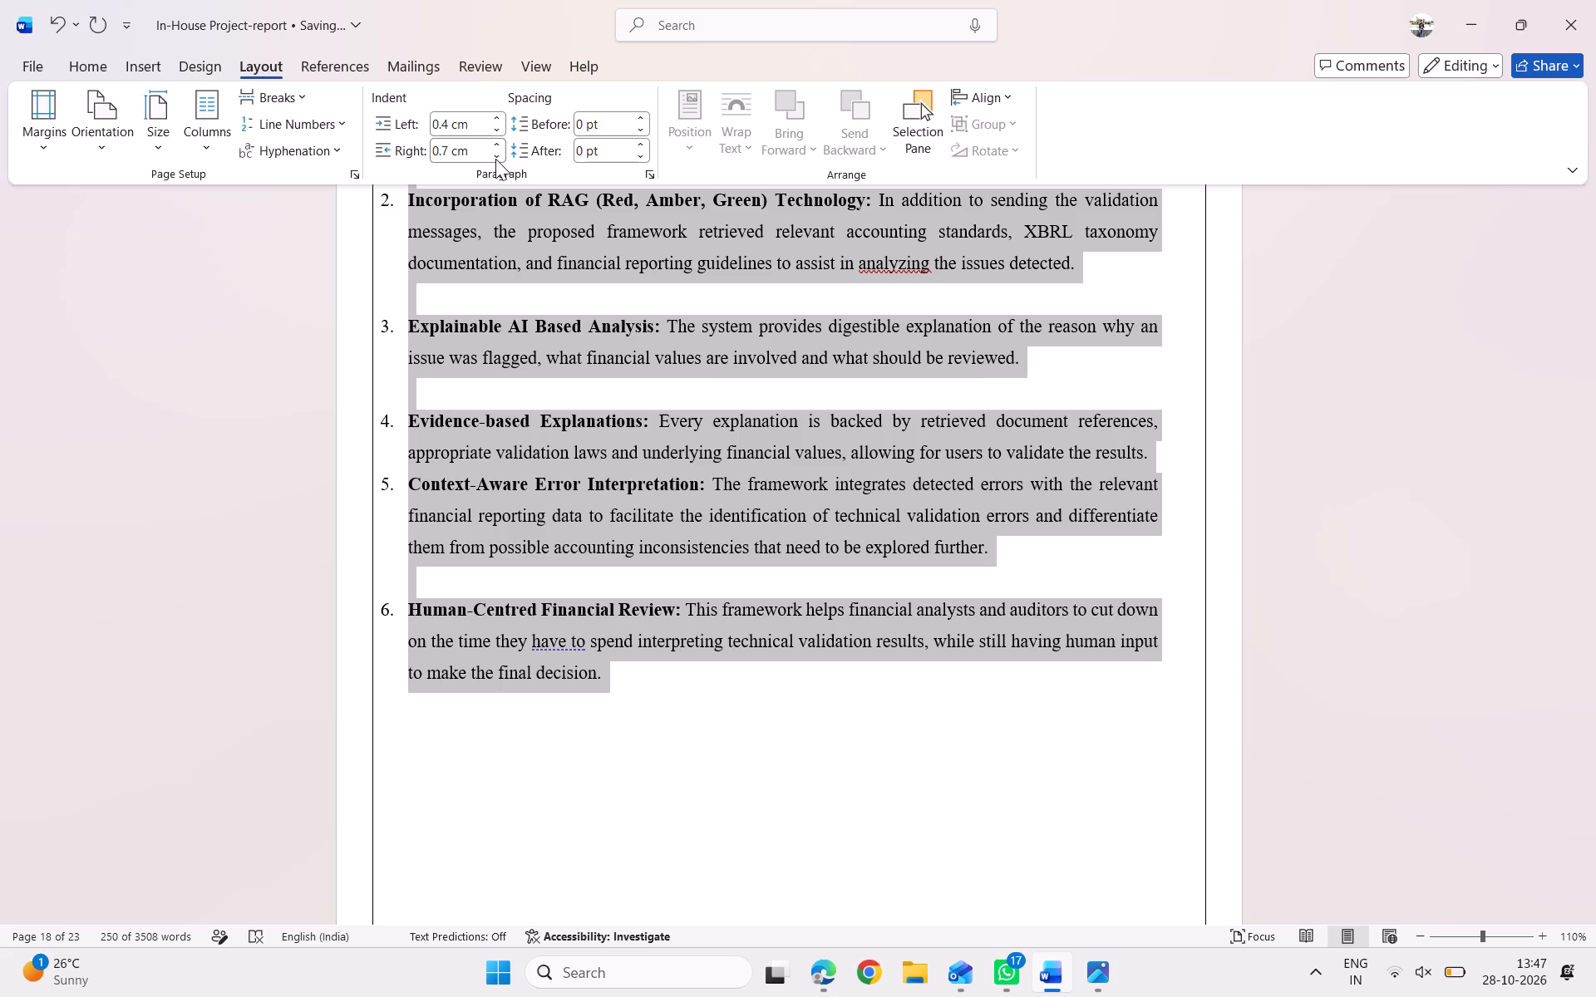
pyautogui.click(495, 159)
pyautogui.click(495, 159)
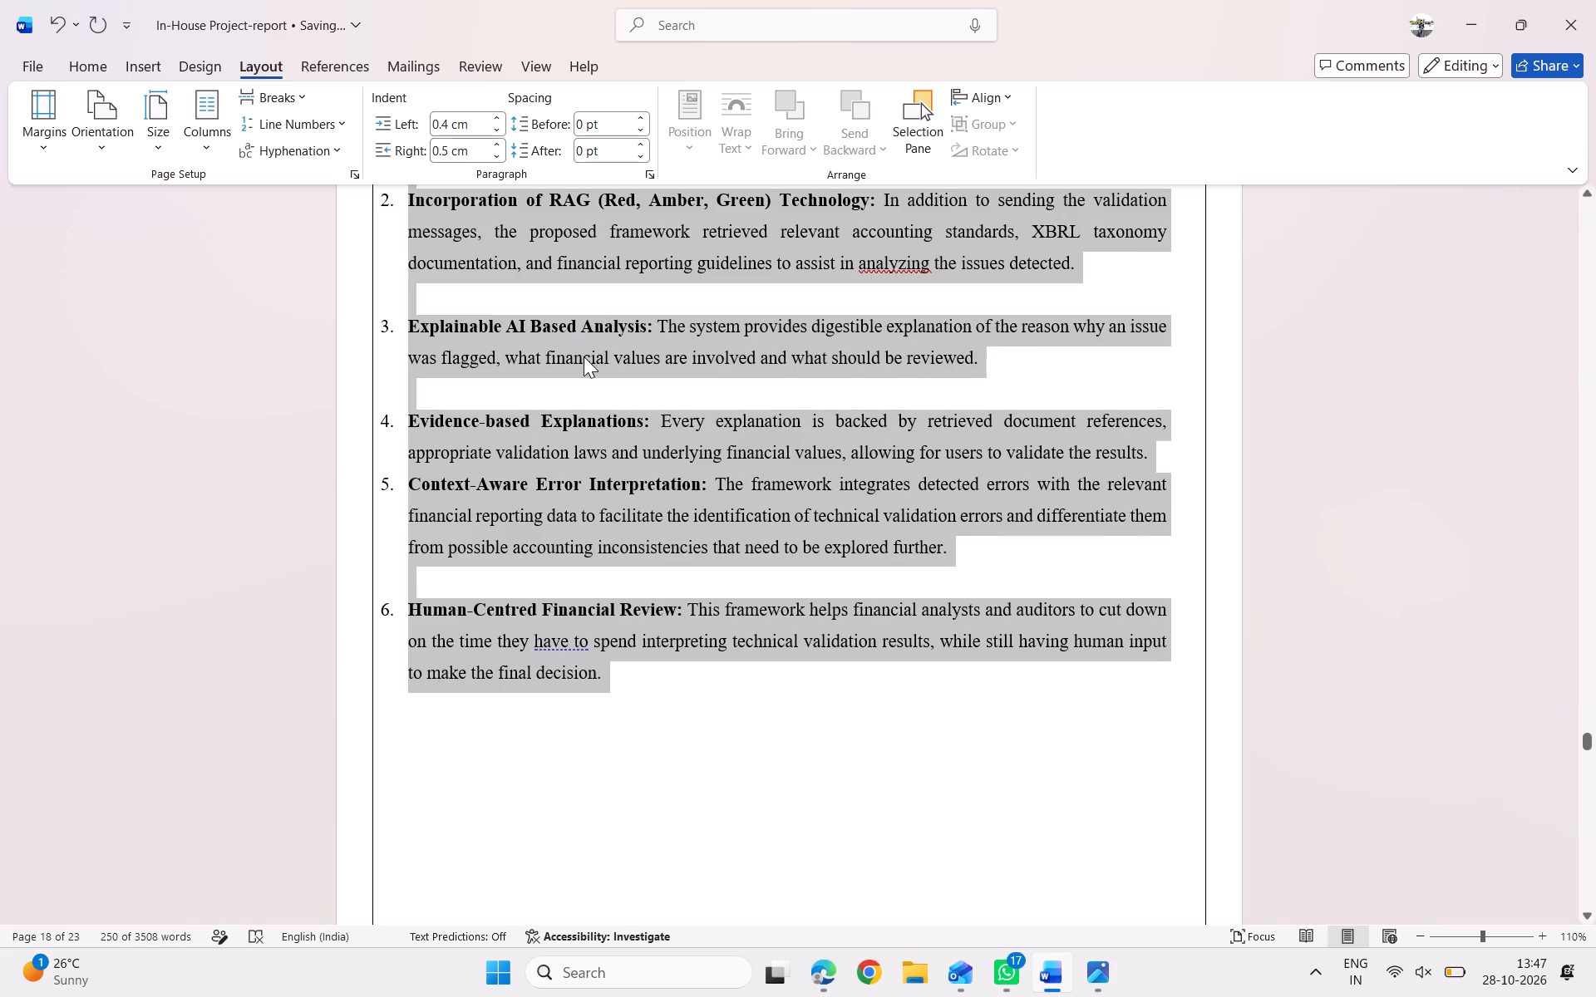
# Set the font of section 10's novelty paragraph and innovations list to Times New Roman.
pyautogui.click(603, 437)
pyautogui.moveTo(608, 677); pyautogui.dragTo(391, 776)
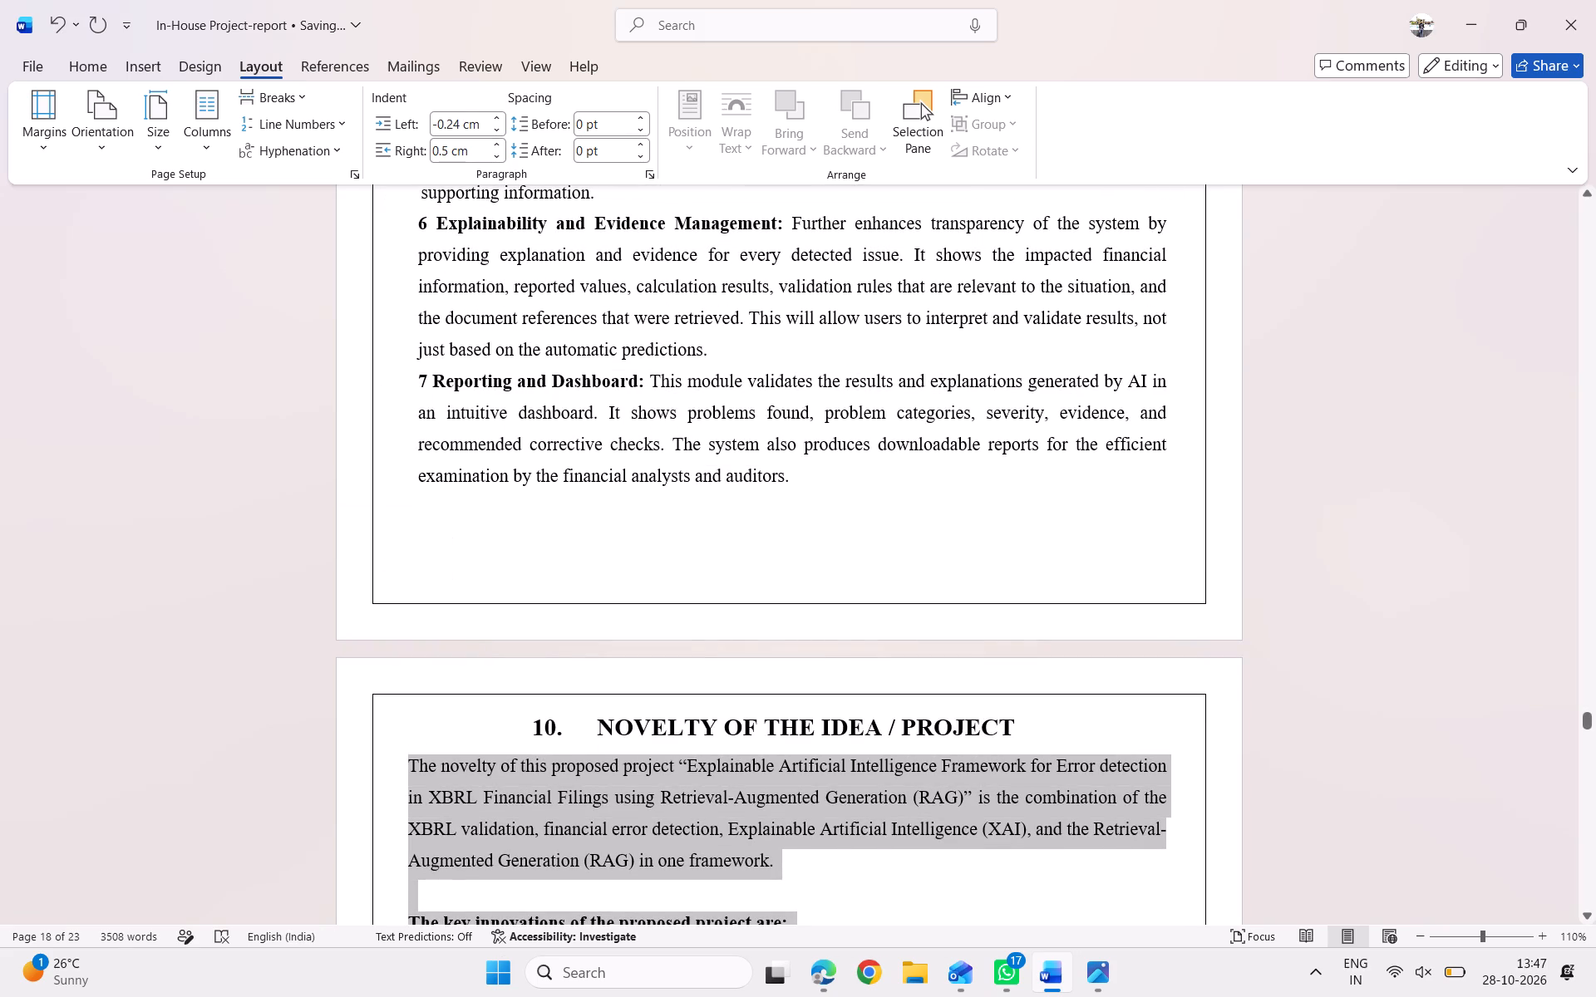
pyautogui.moveTo(391, 776); pyautogui.dragTo(379, 757)
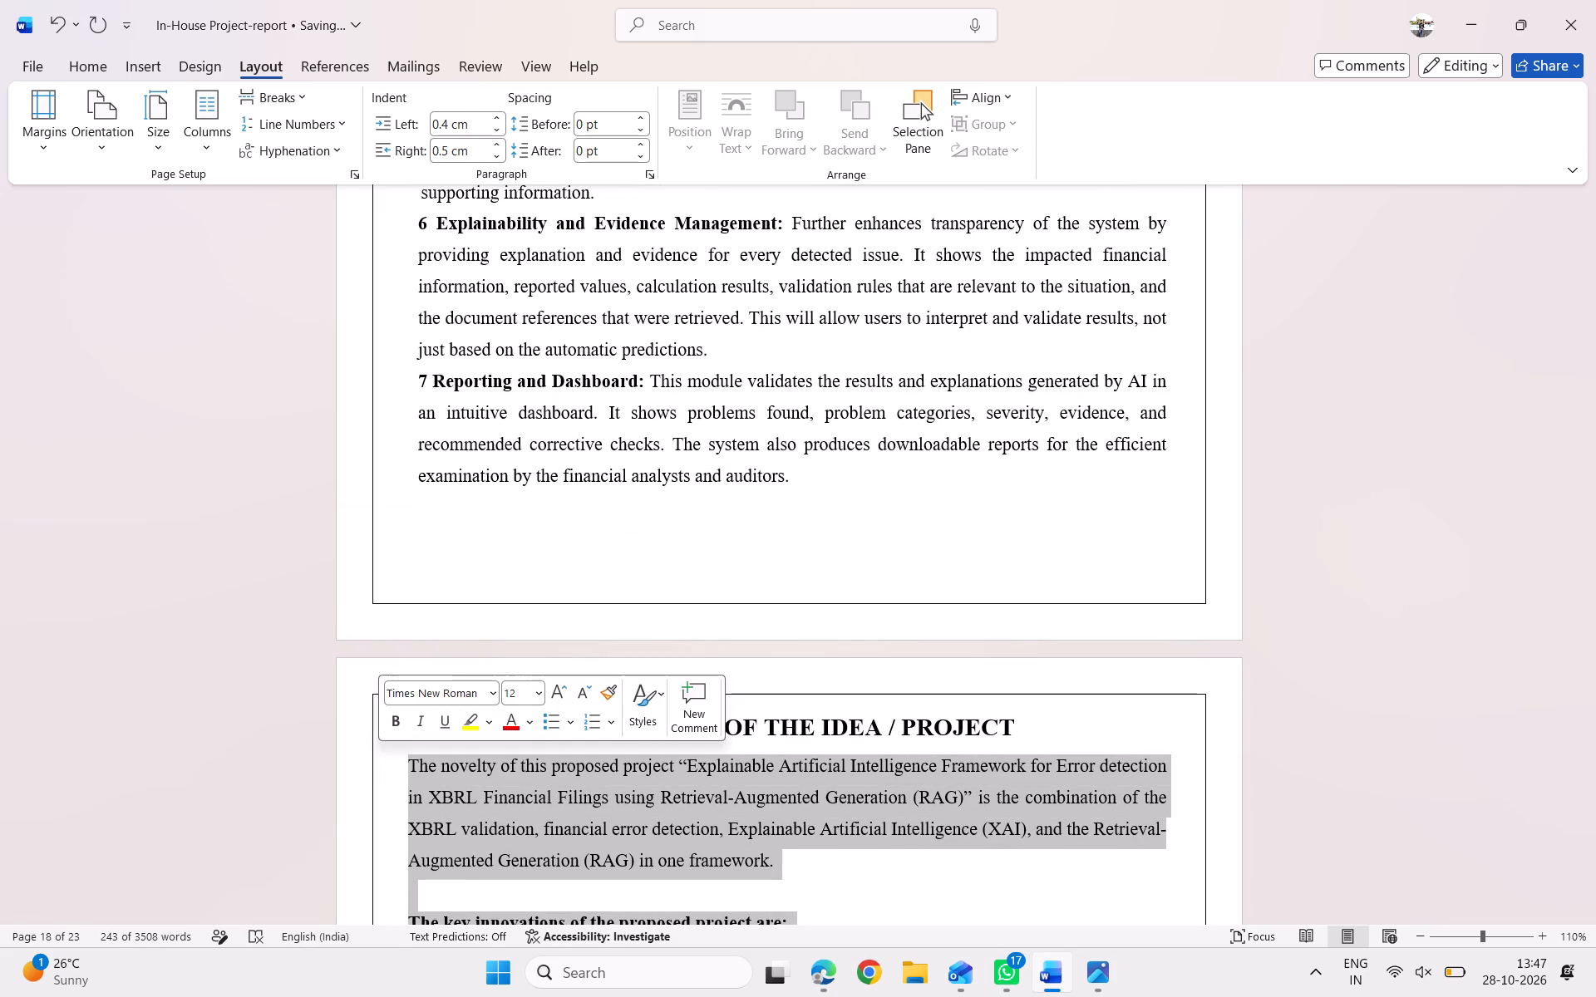
pyautogui.click(428, 691)
pyautogui.write('time')
pyautogui.press('Return')
pyautogui.click(840, 638)
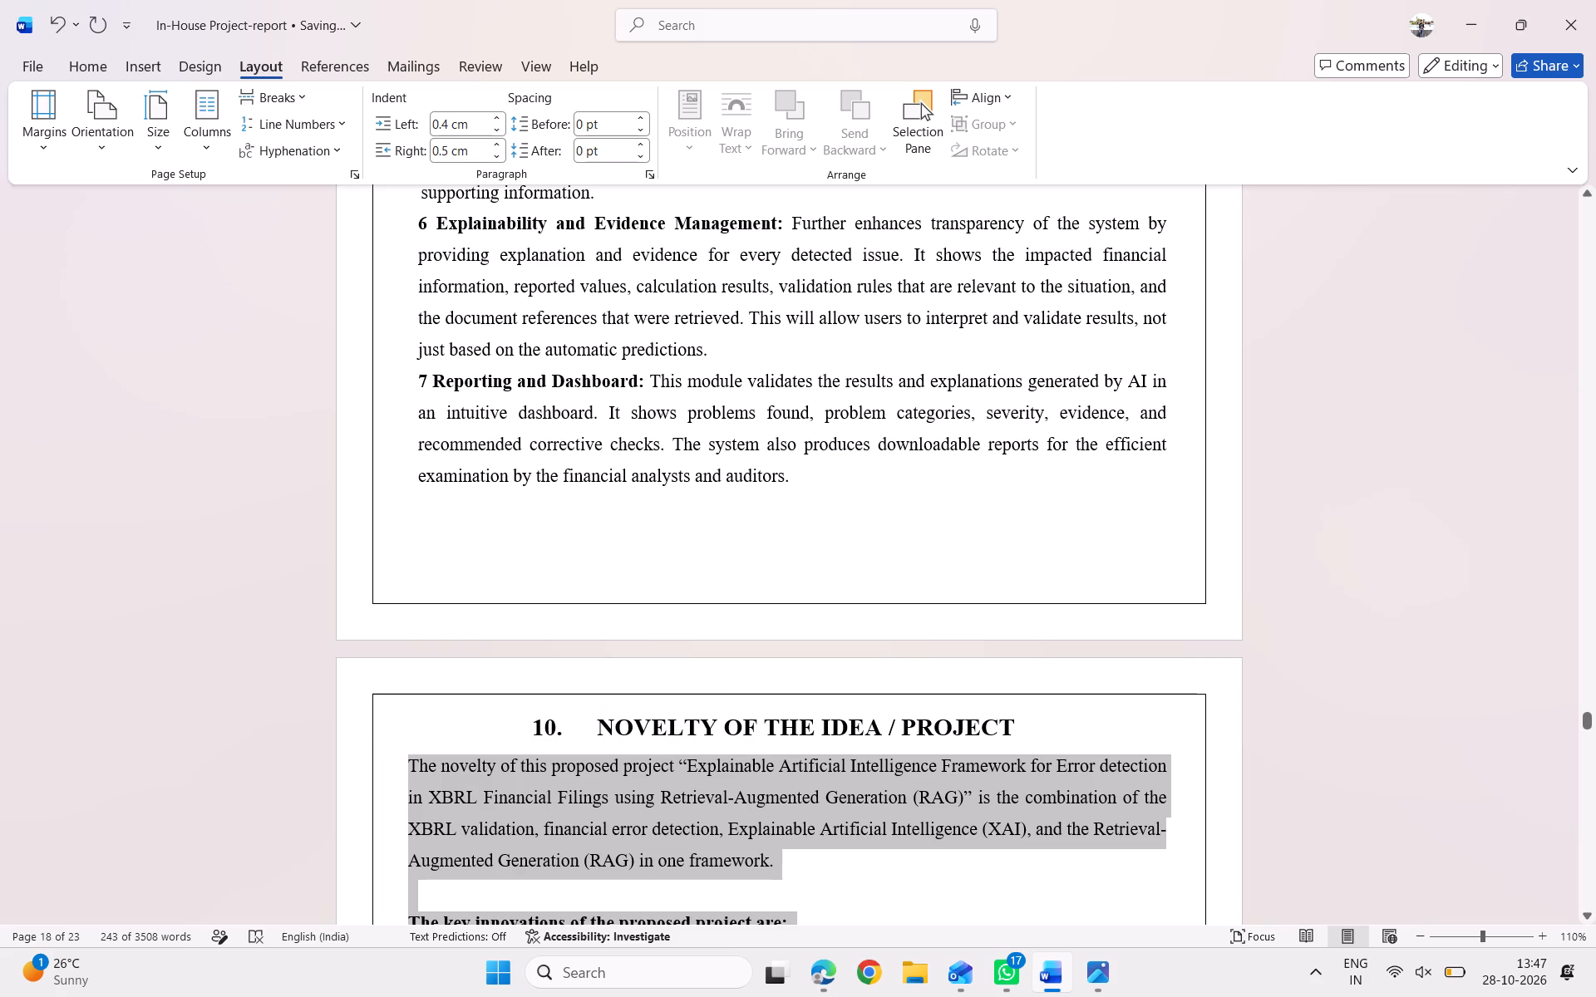
# Insert a blank line between the "Novelty of the Idea / Project" heading and its first paragraph.
pyautogui.scroll(-1, 840, 638)
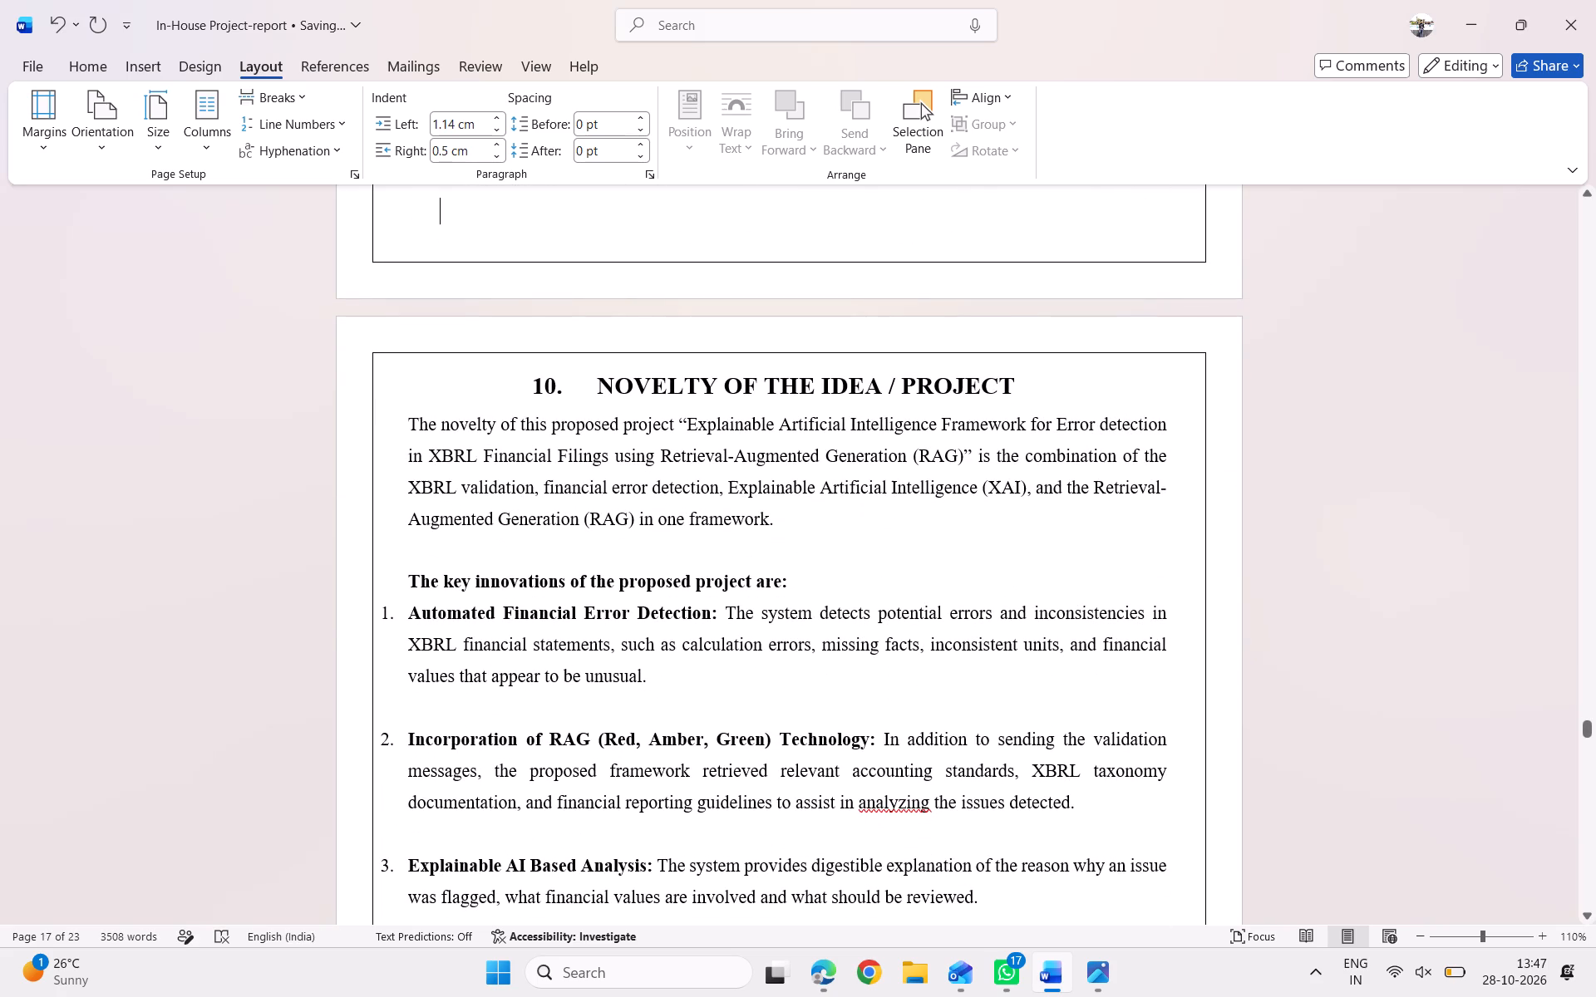
pyautogui.click(400, 416)
pyautogui.press('Return')
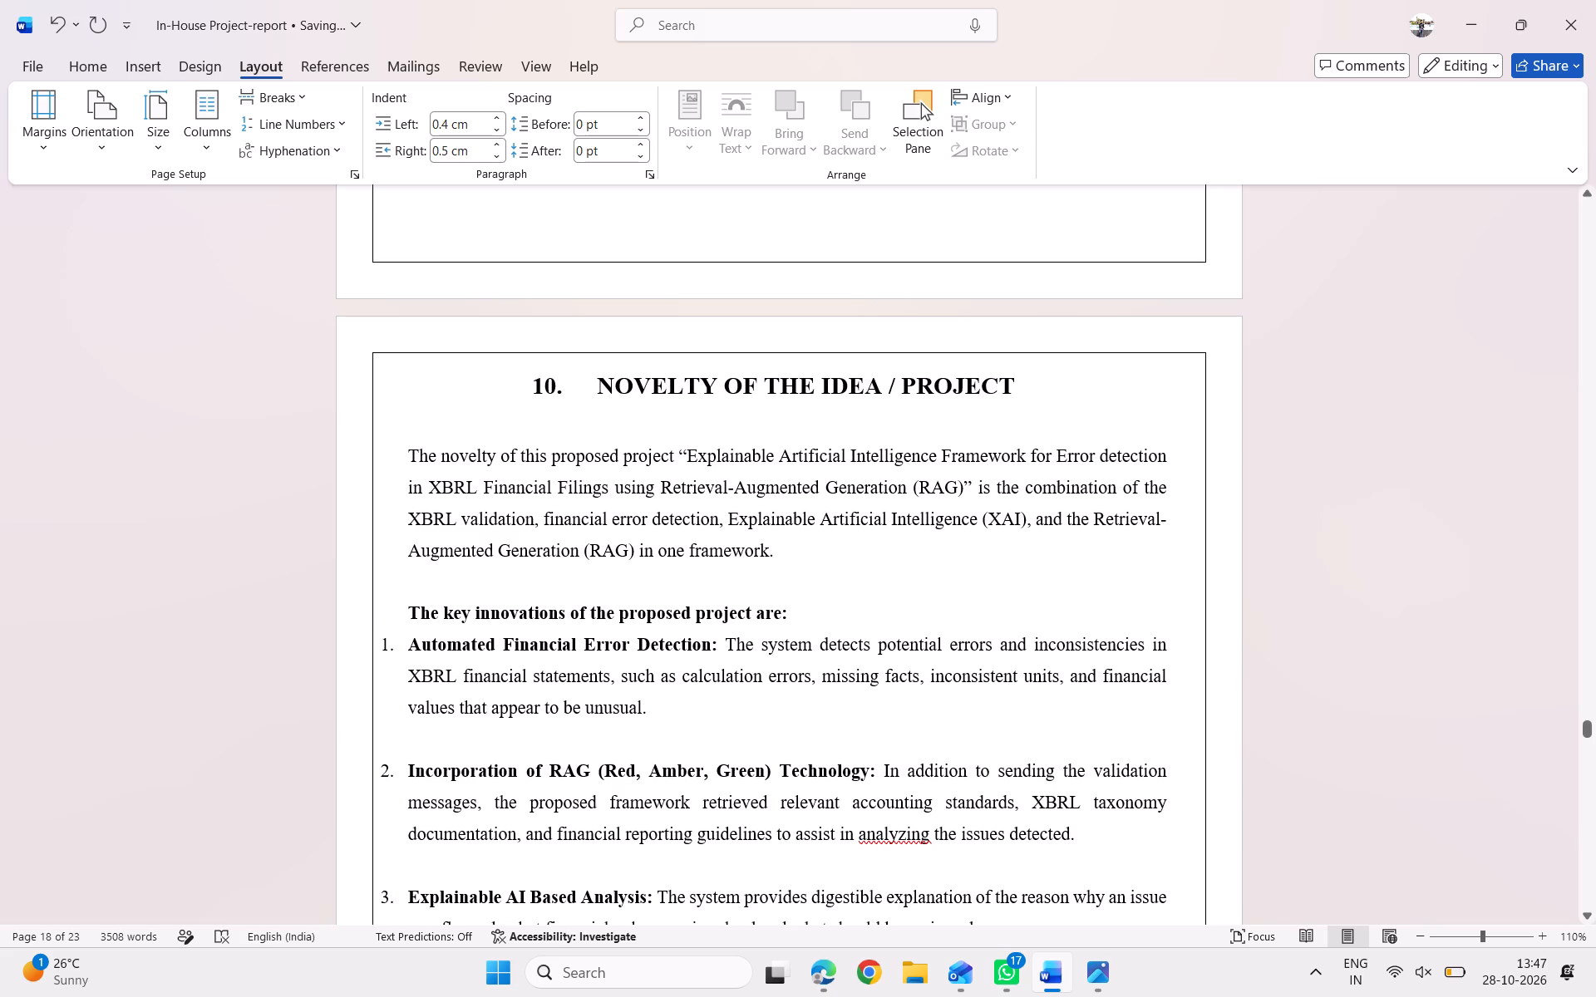
# Correct the spelling of "analyzing" to "analysing" in item 2 of the innovations list.
pyautogui.scroll(-1, 861, 607)
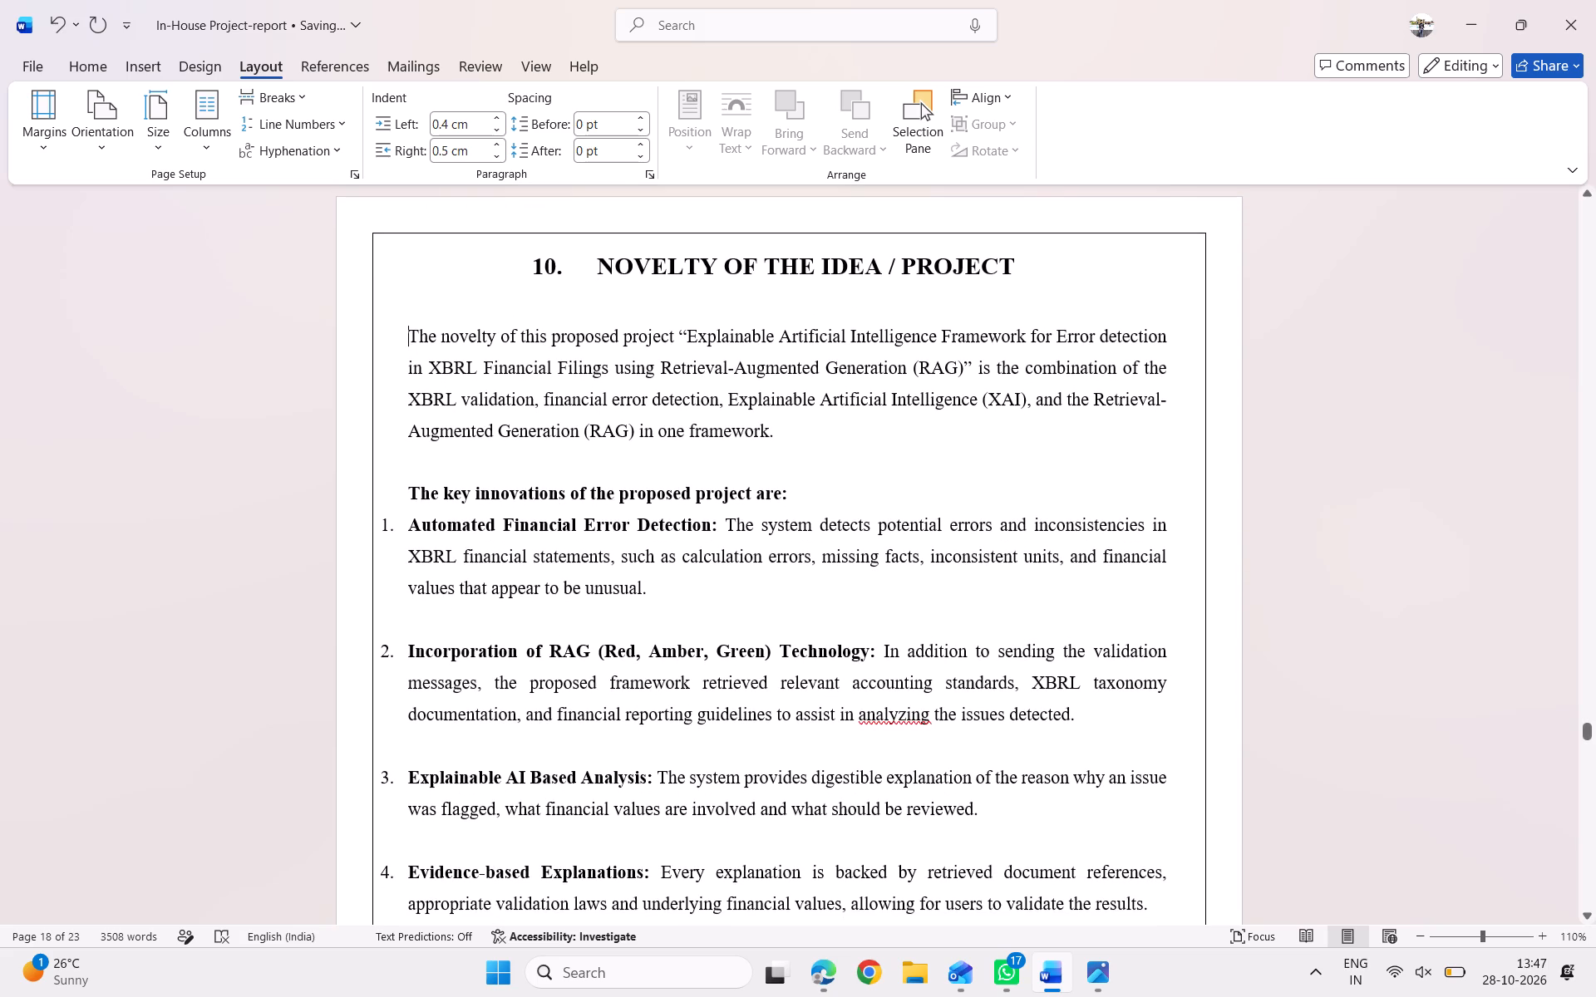
pyautogui.scroll(-1, 861, 607)
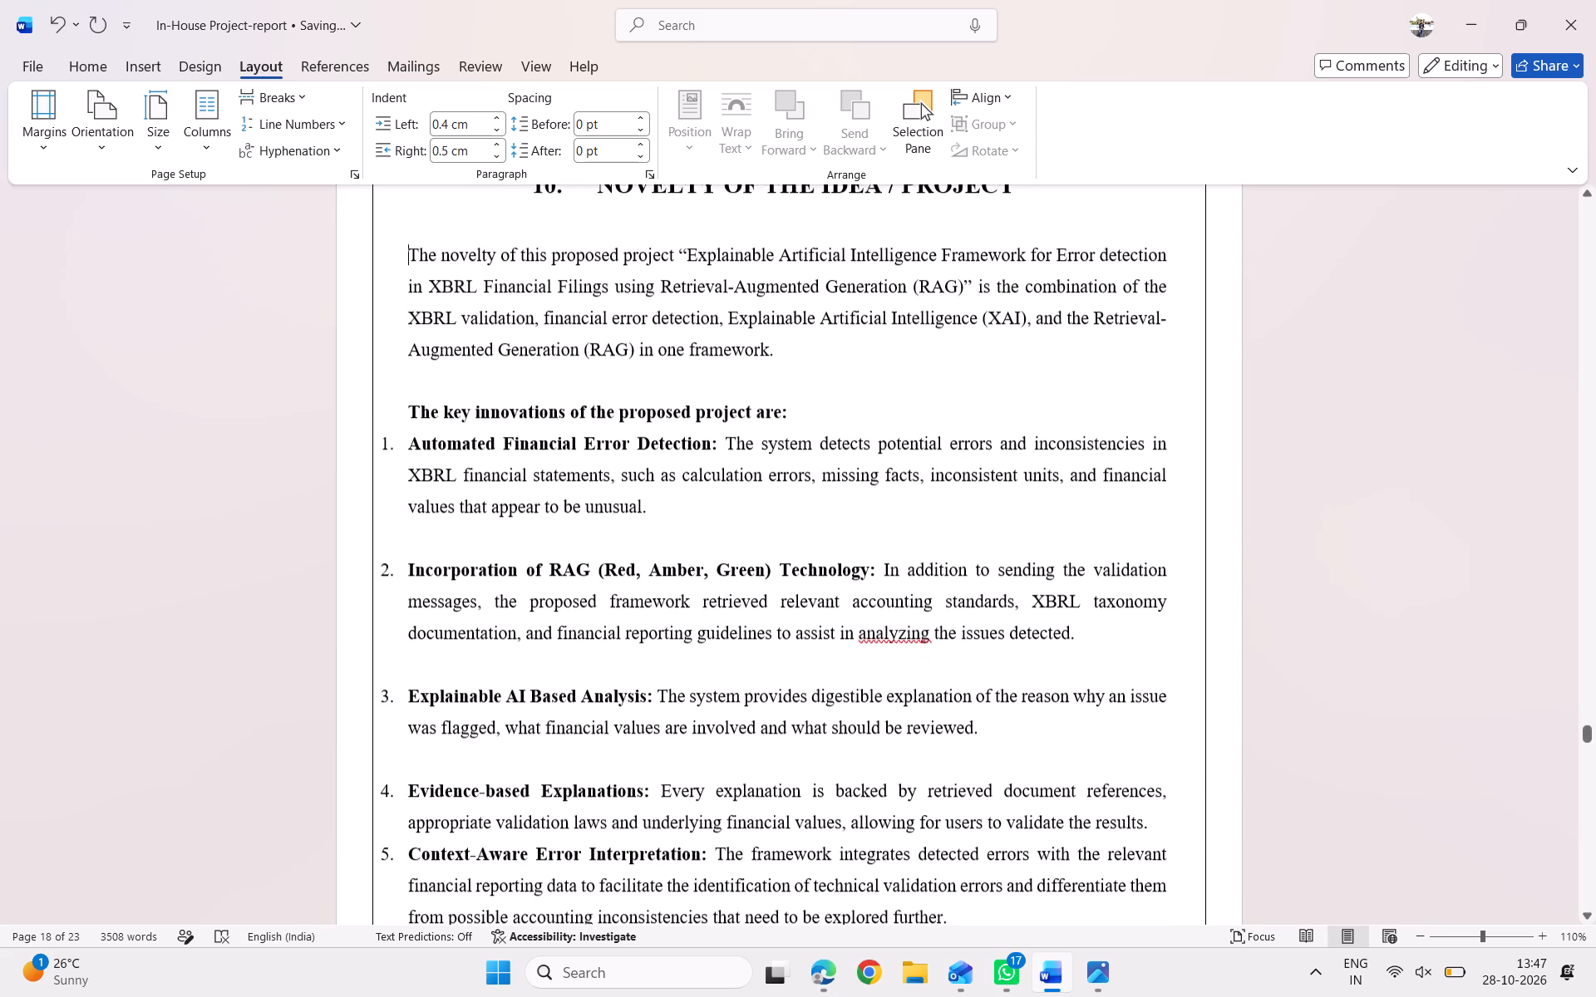
pyautogui.scroll(-1, 861, 607)
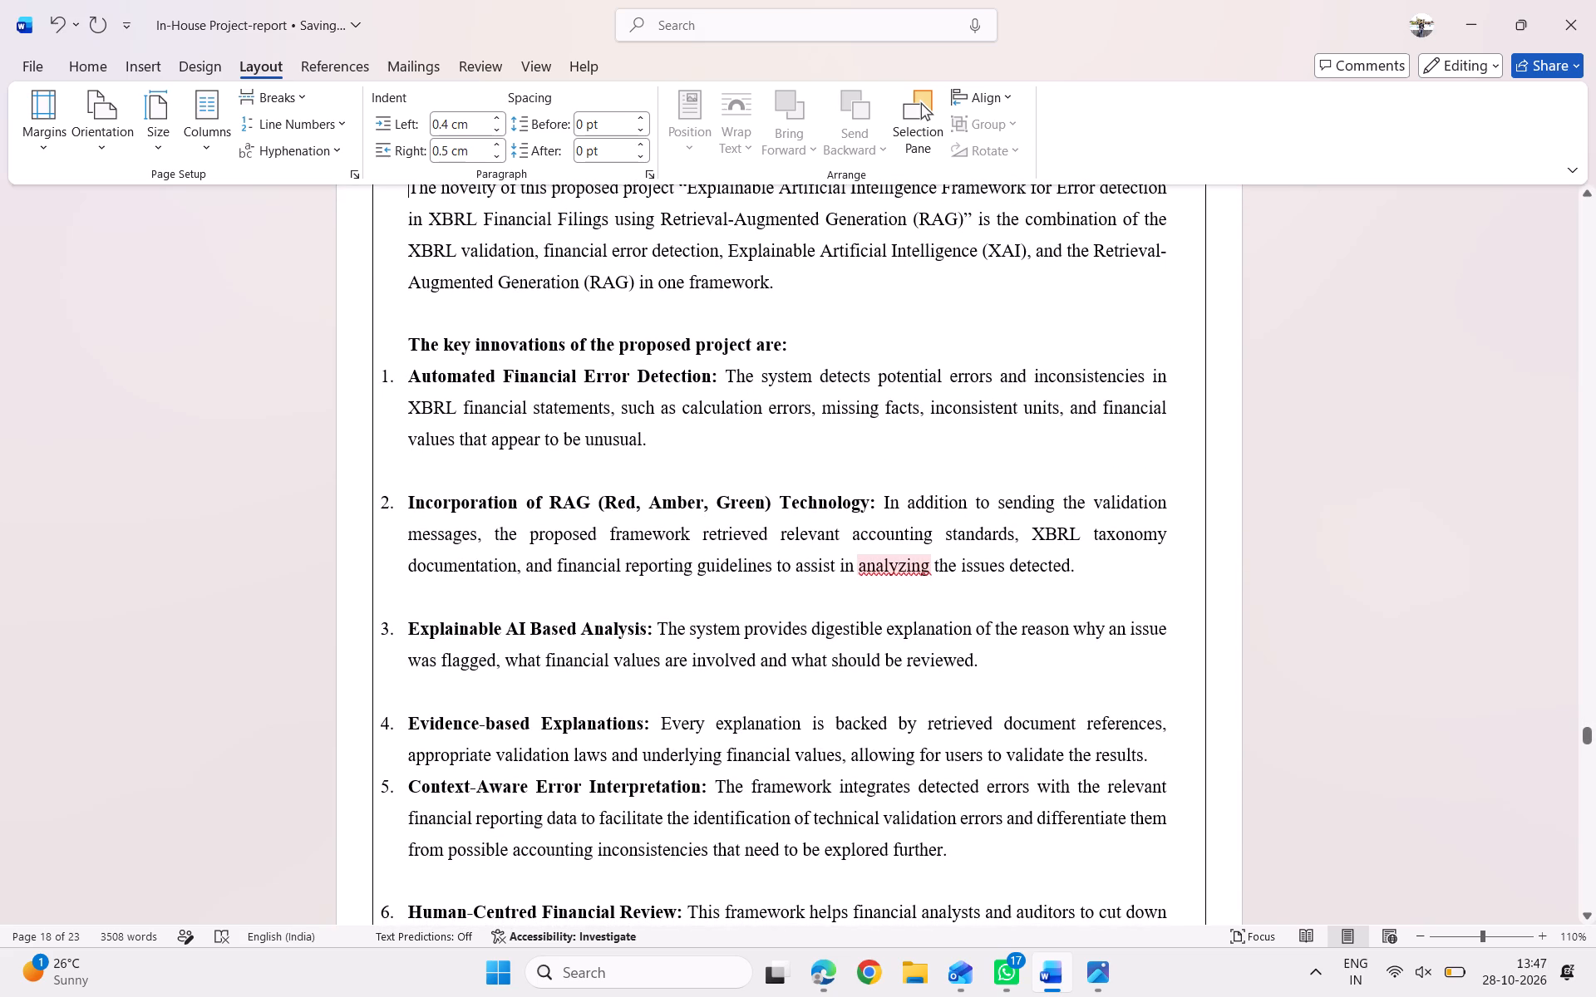
pyautogui.click(885, 565)
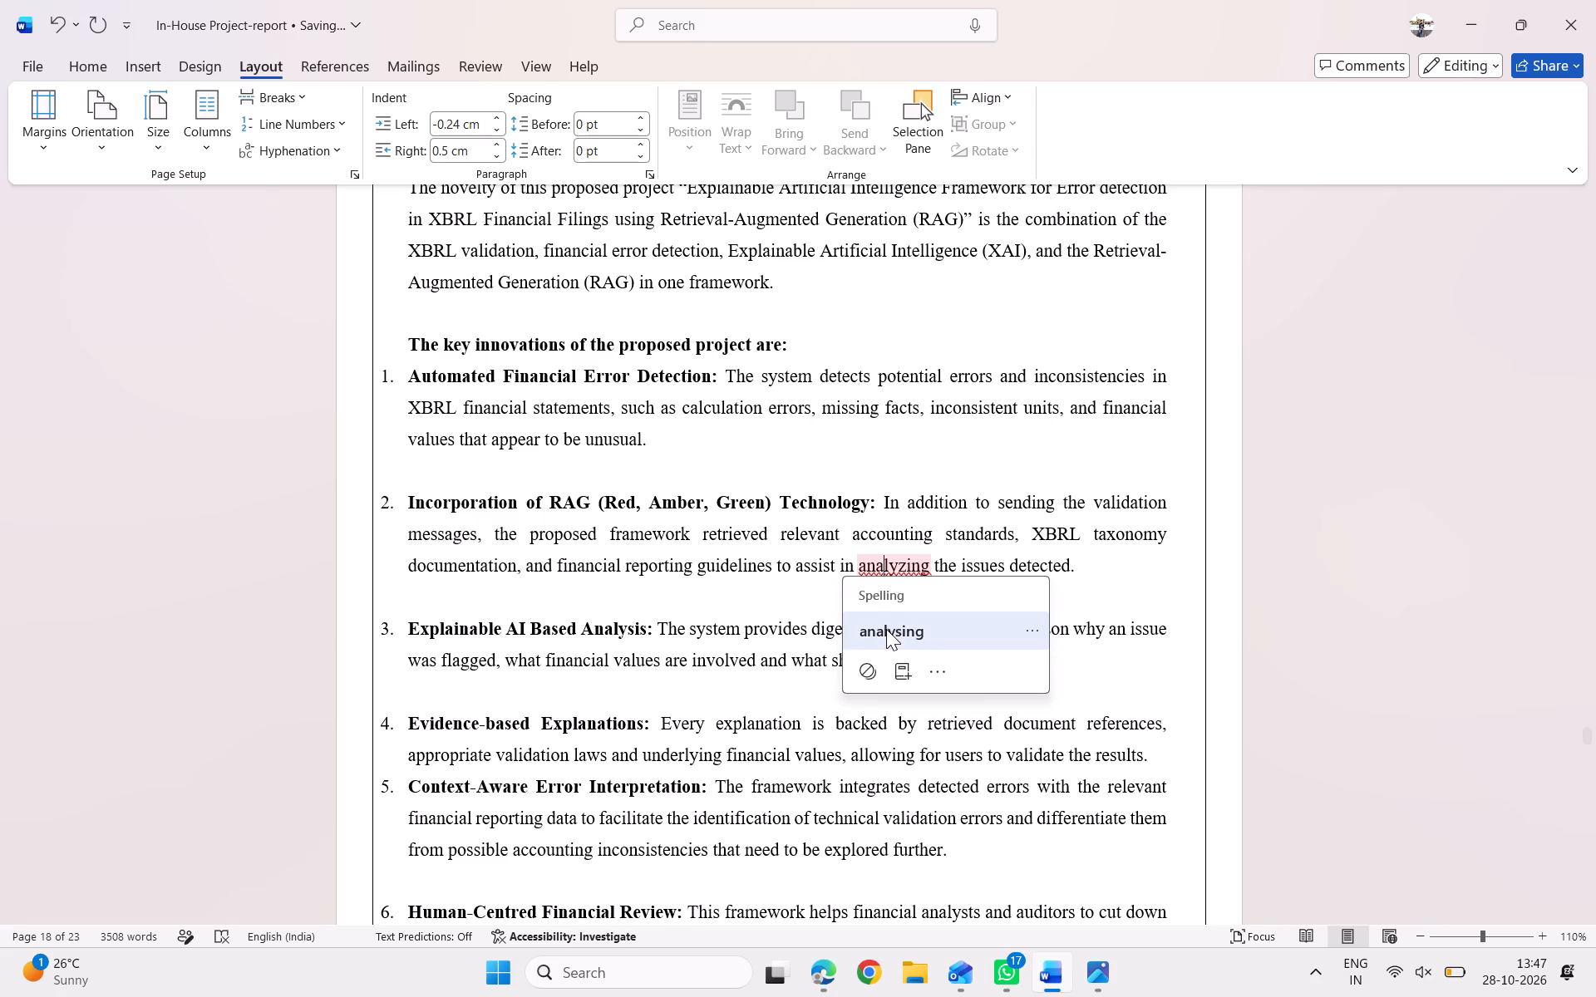
pyautogui.click(886, 629)
# Insert a single unnumbered blank line between items 4 and 5 of the innovations list.
pyautogui.scroll(-1, 936, 646)
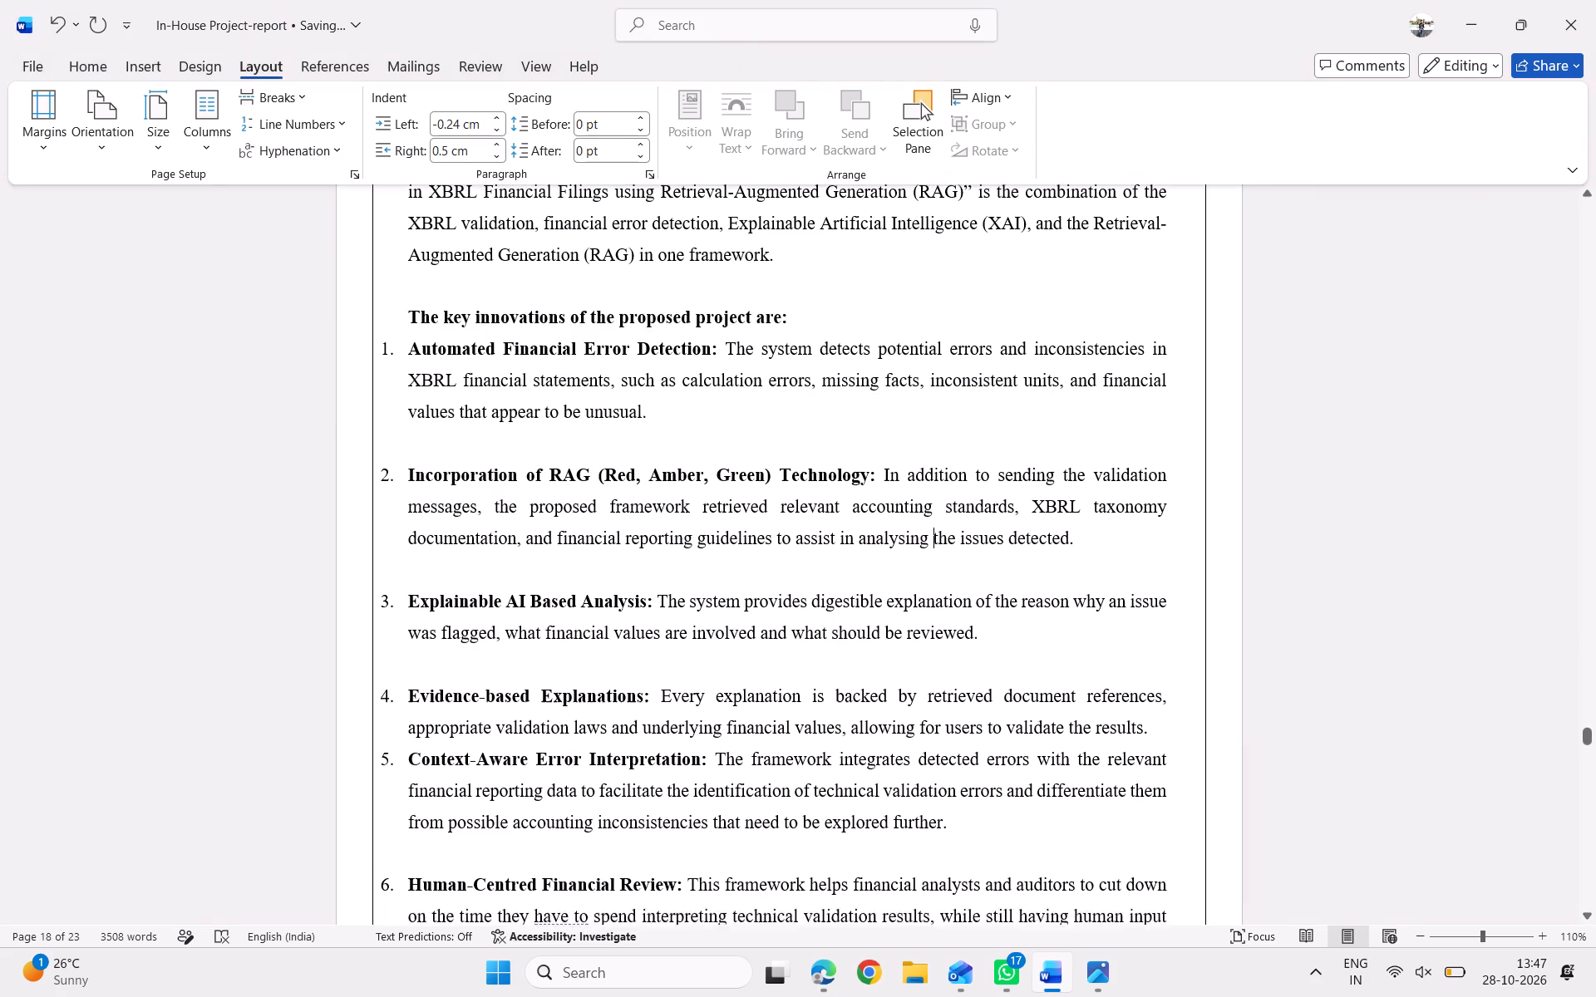
pyautogui.scroll(-2, 936, 646)
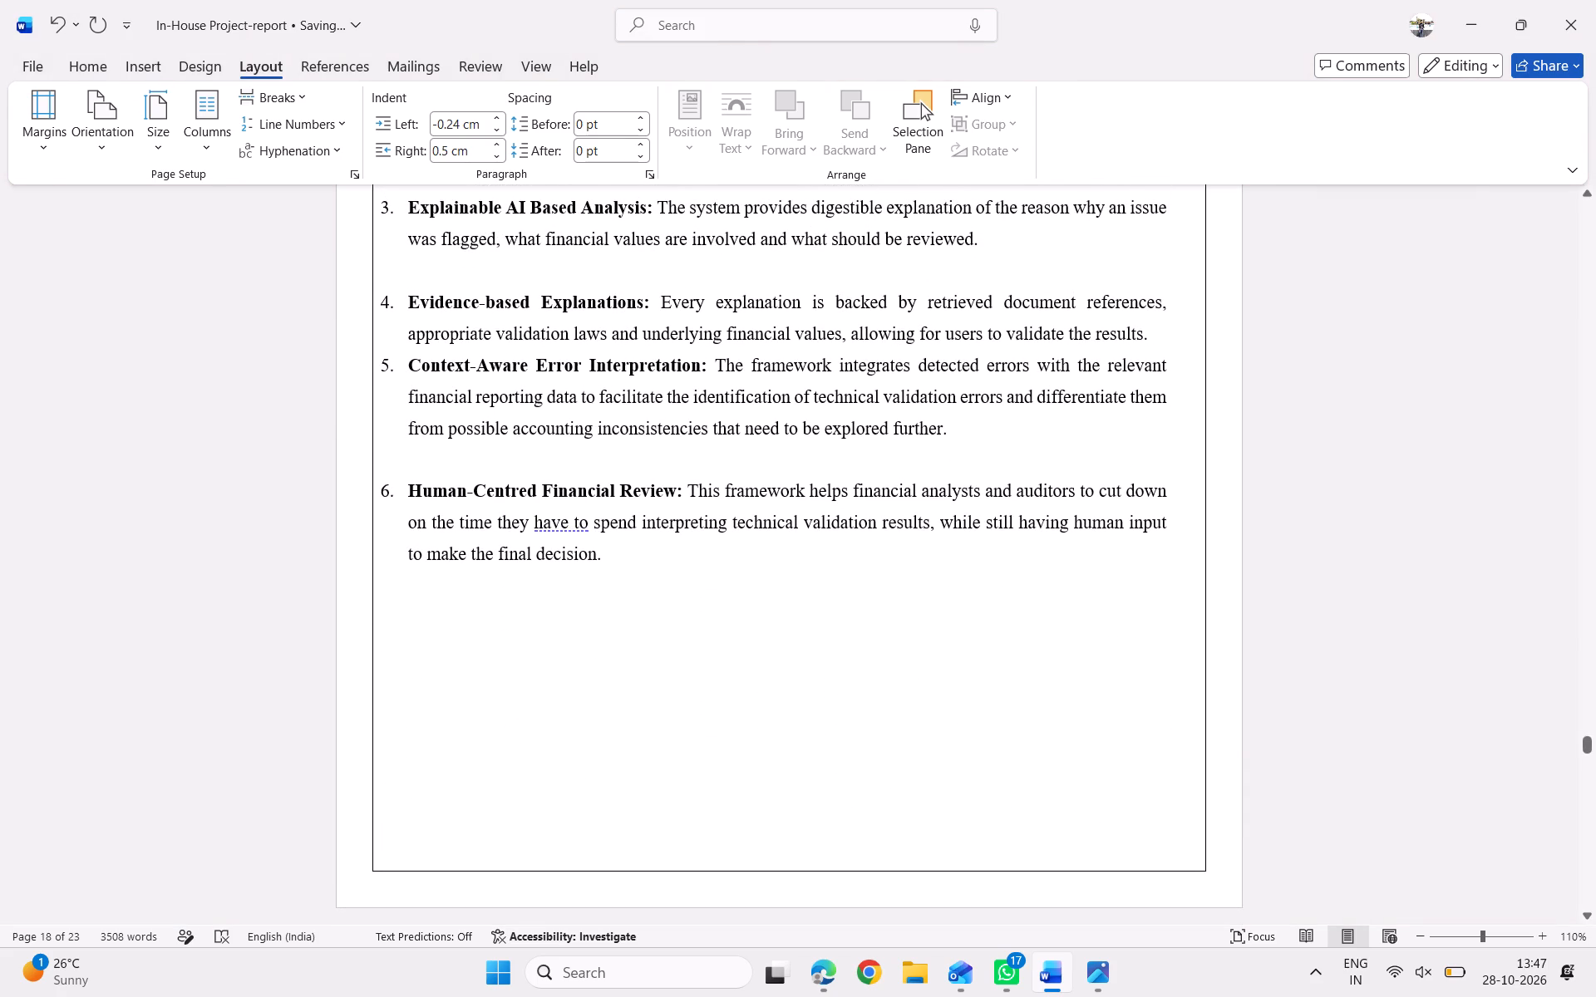
pyautogui.click(1152, 334)
pyautogui.press('Return')
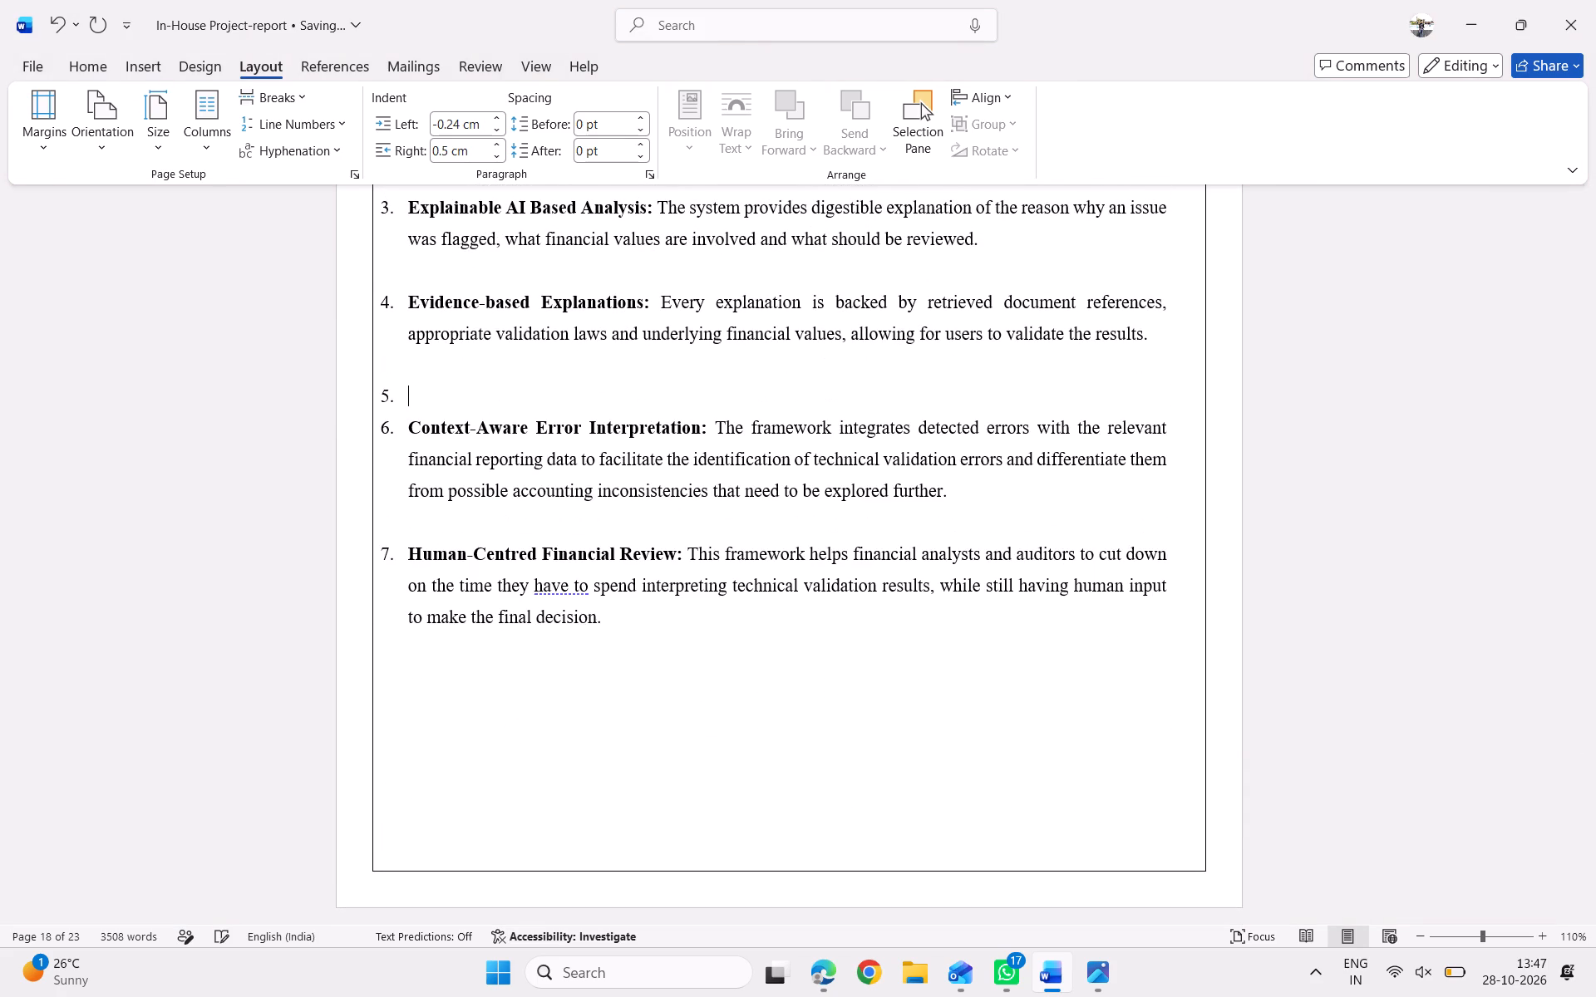
pyautogui.press('BackSpace')
pyautogui.press('BackSpace')
pyautogui.press('BackSpace')
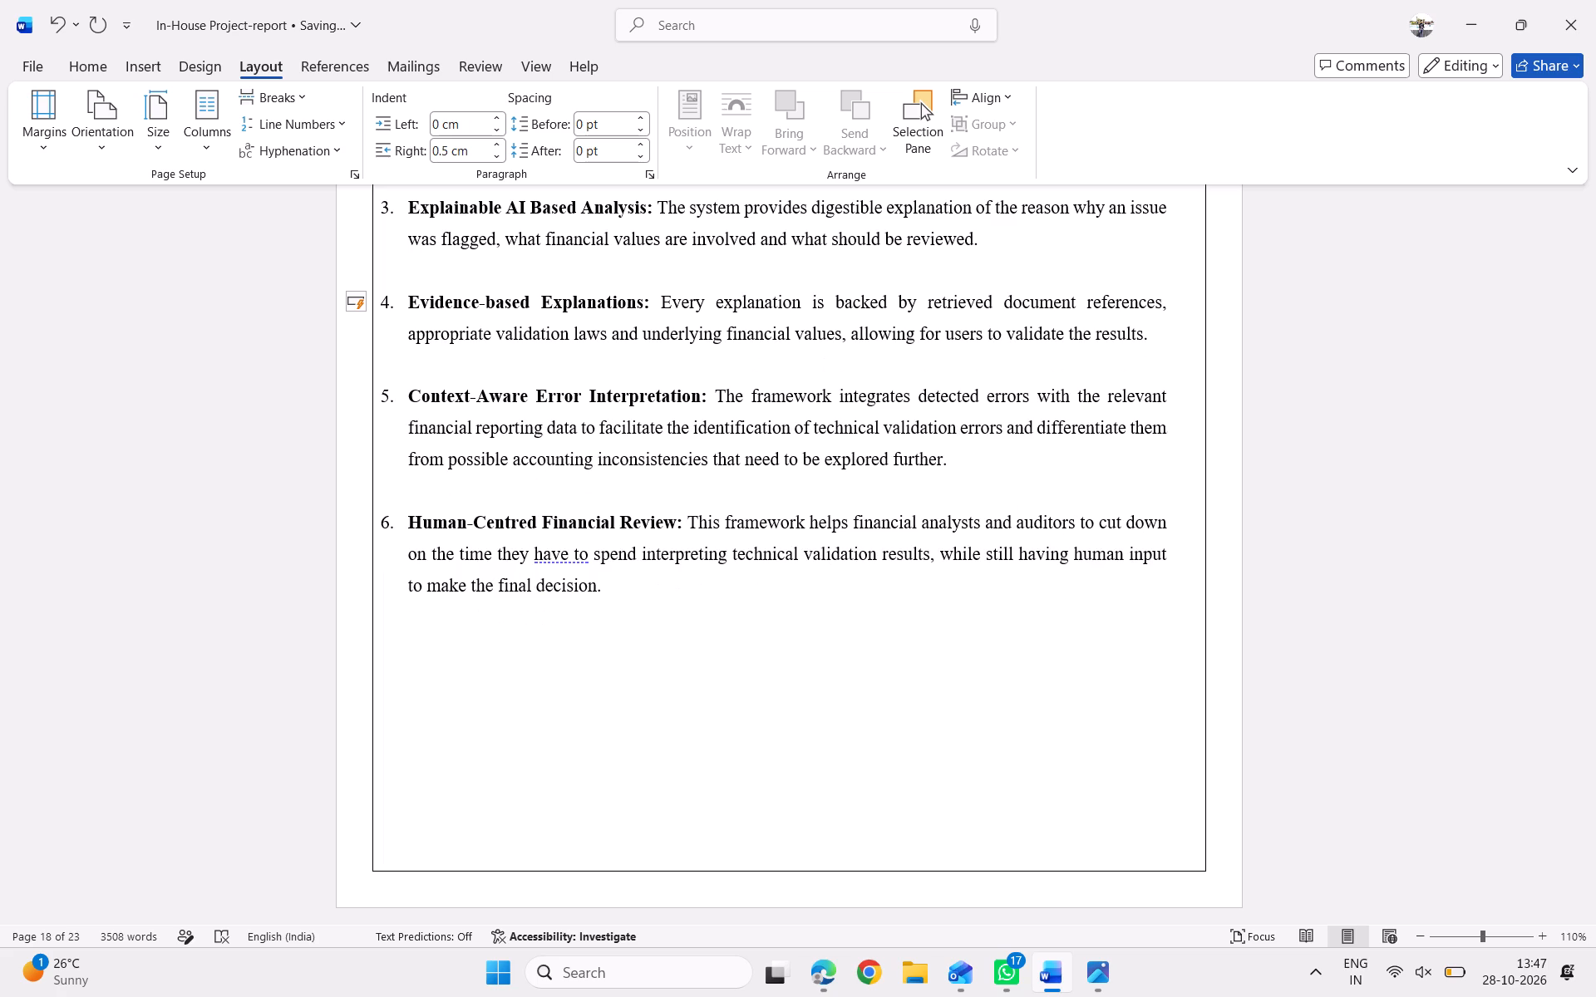
# Review the spacing of the innovations list and look through the remaining sections down to the Plagiarism Report page.
pyautogui.scroll(2, 904, 639)
pyautogui.scroll(-1, 904, 639)
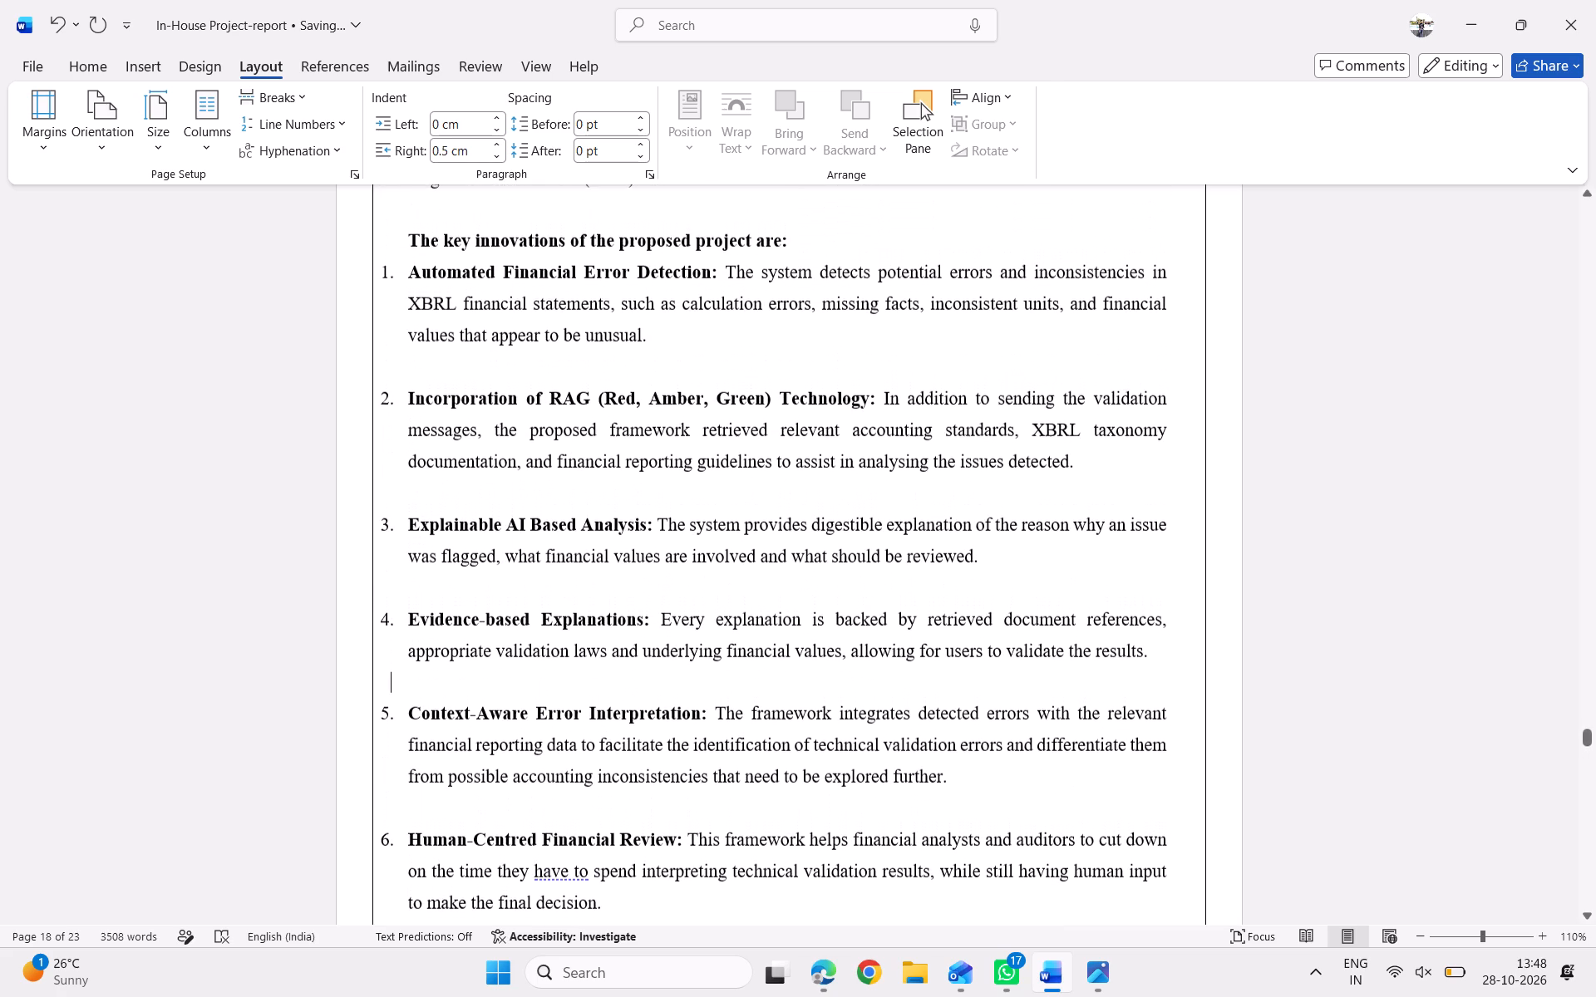
pyautogui.scroll(-3, 904, 639)
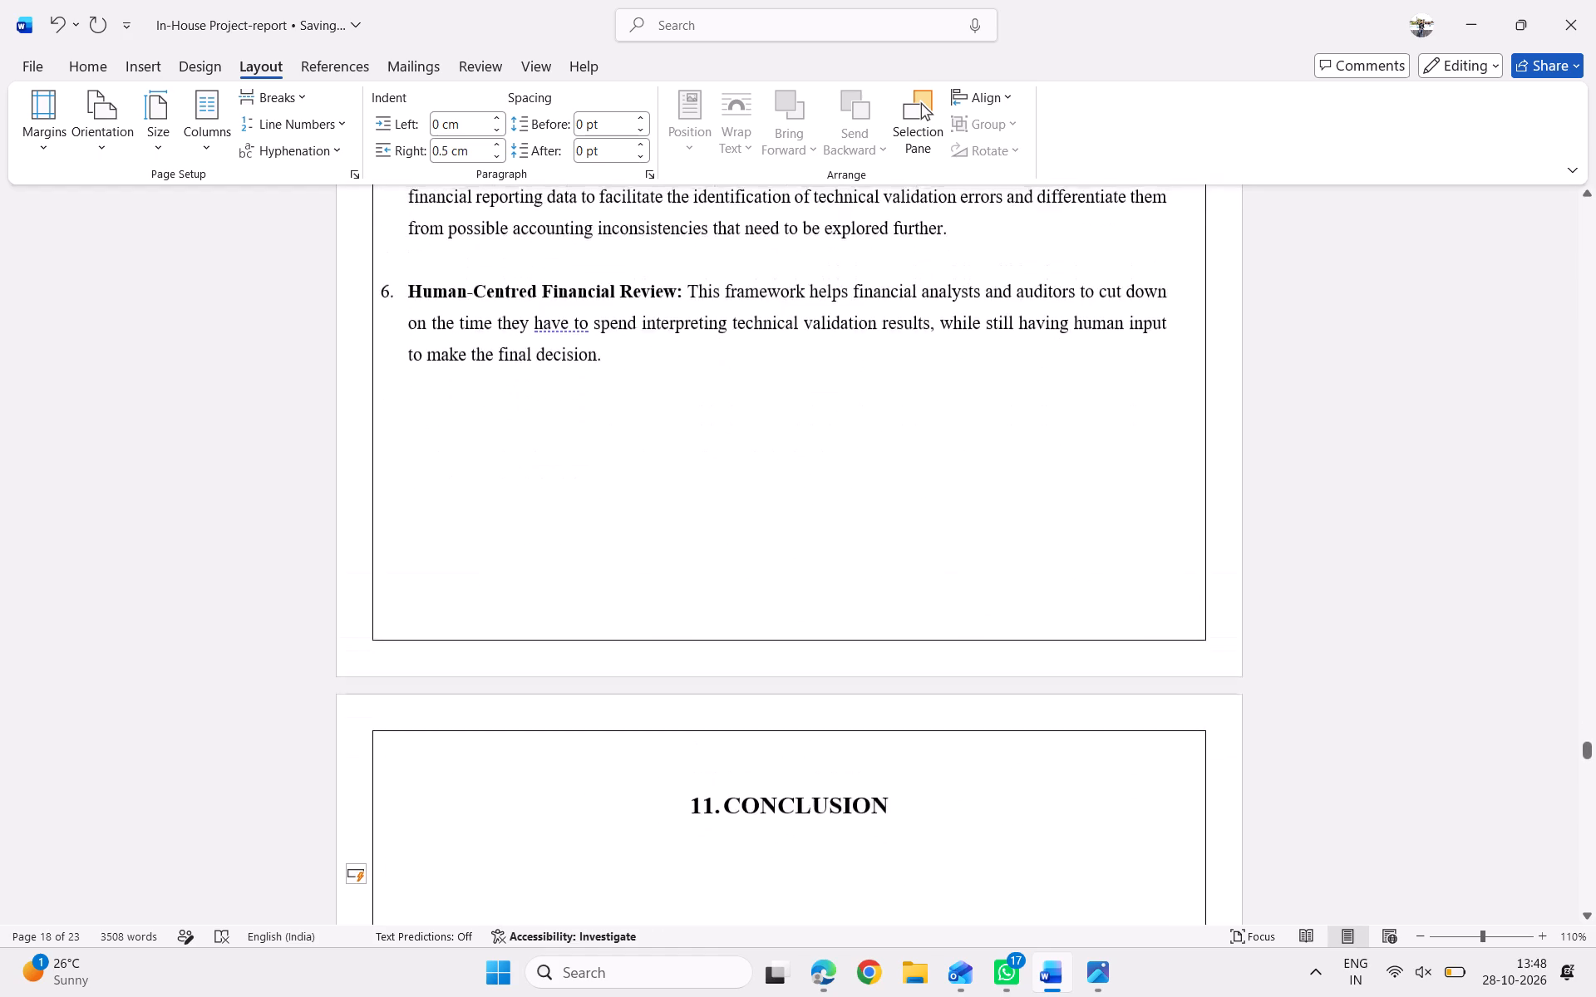
pyautogui.scroll(-6, 904, 639)
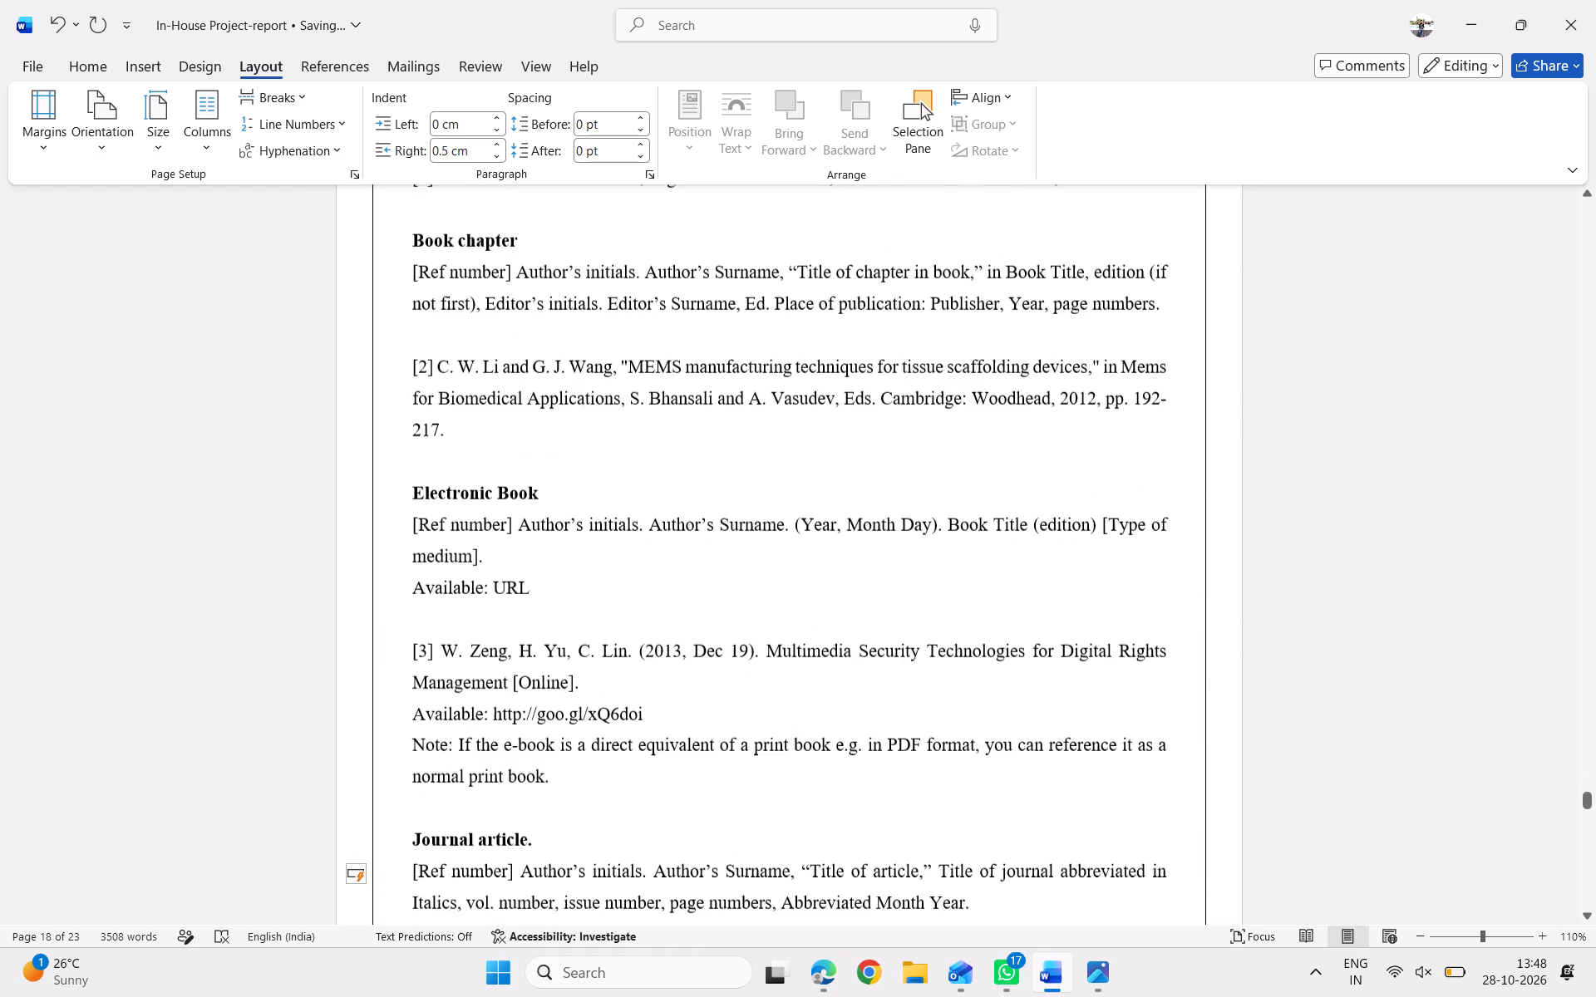
pyautogui.scroll(-4, 904, 639)
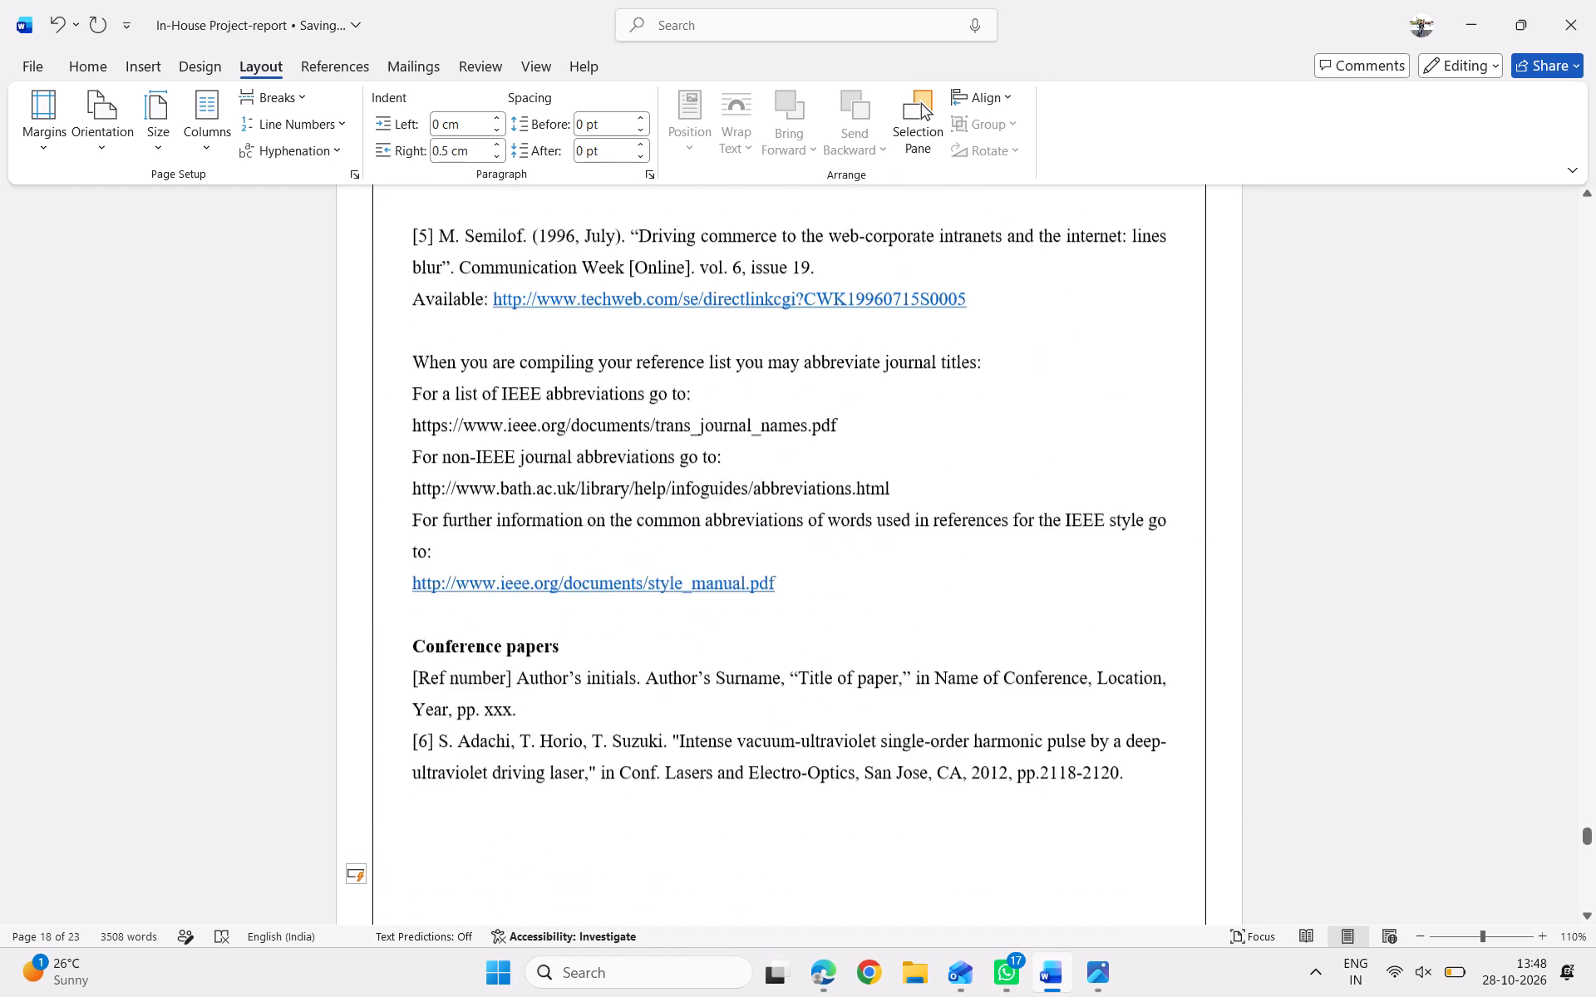
pyautogui.scroll(-4, 904, 639)
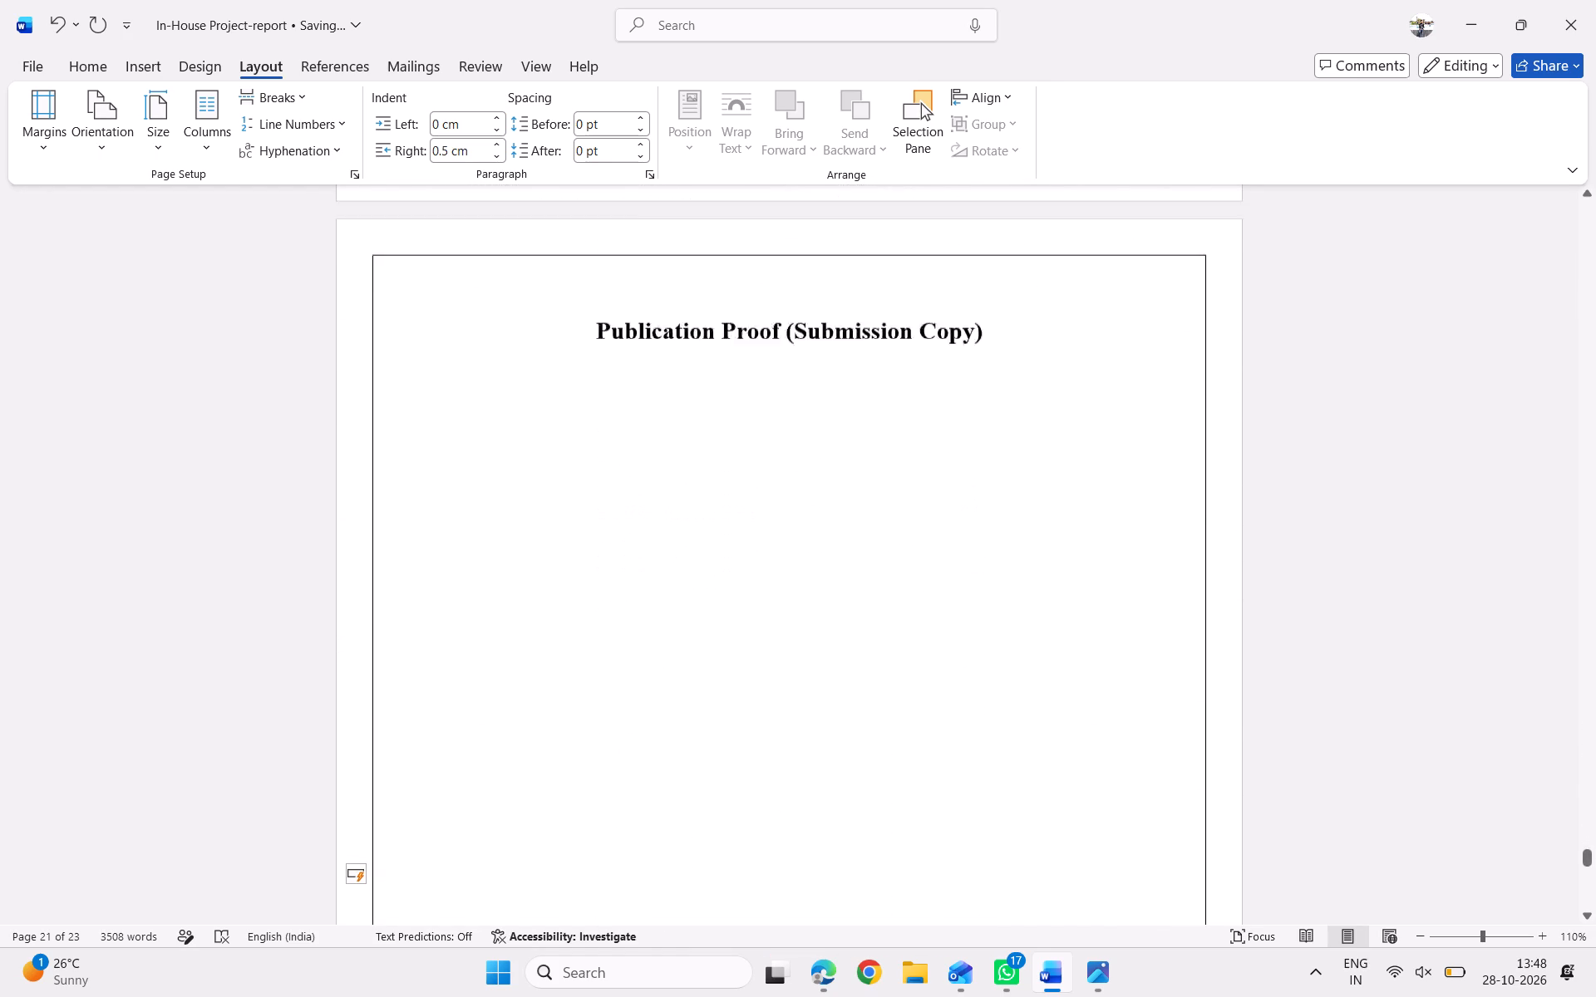
pyautogui.scroll(-3, 904, 639)
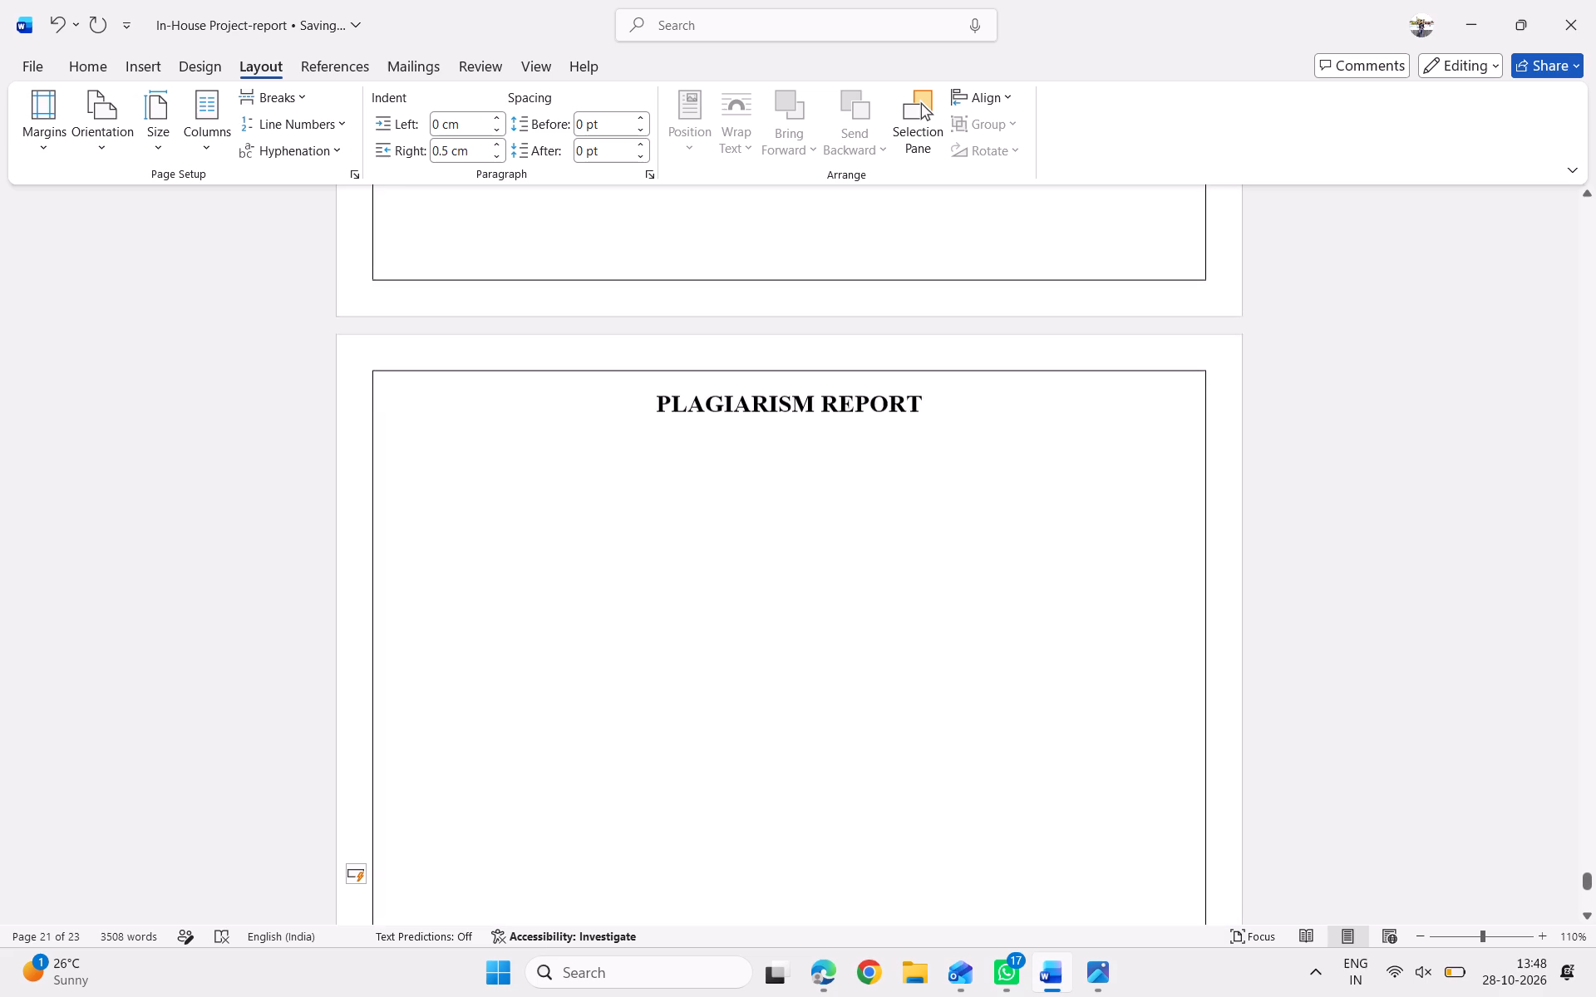
pyautogui.scroll(-2, 904, 639)
pyautogui.scroll(4, 904, 639)
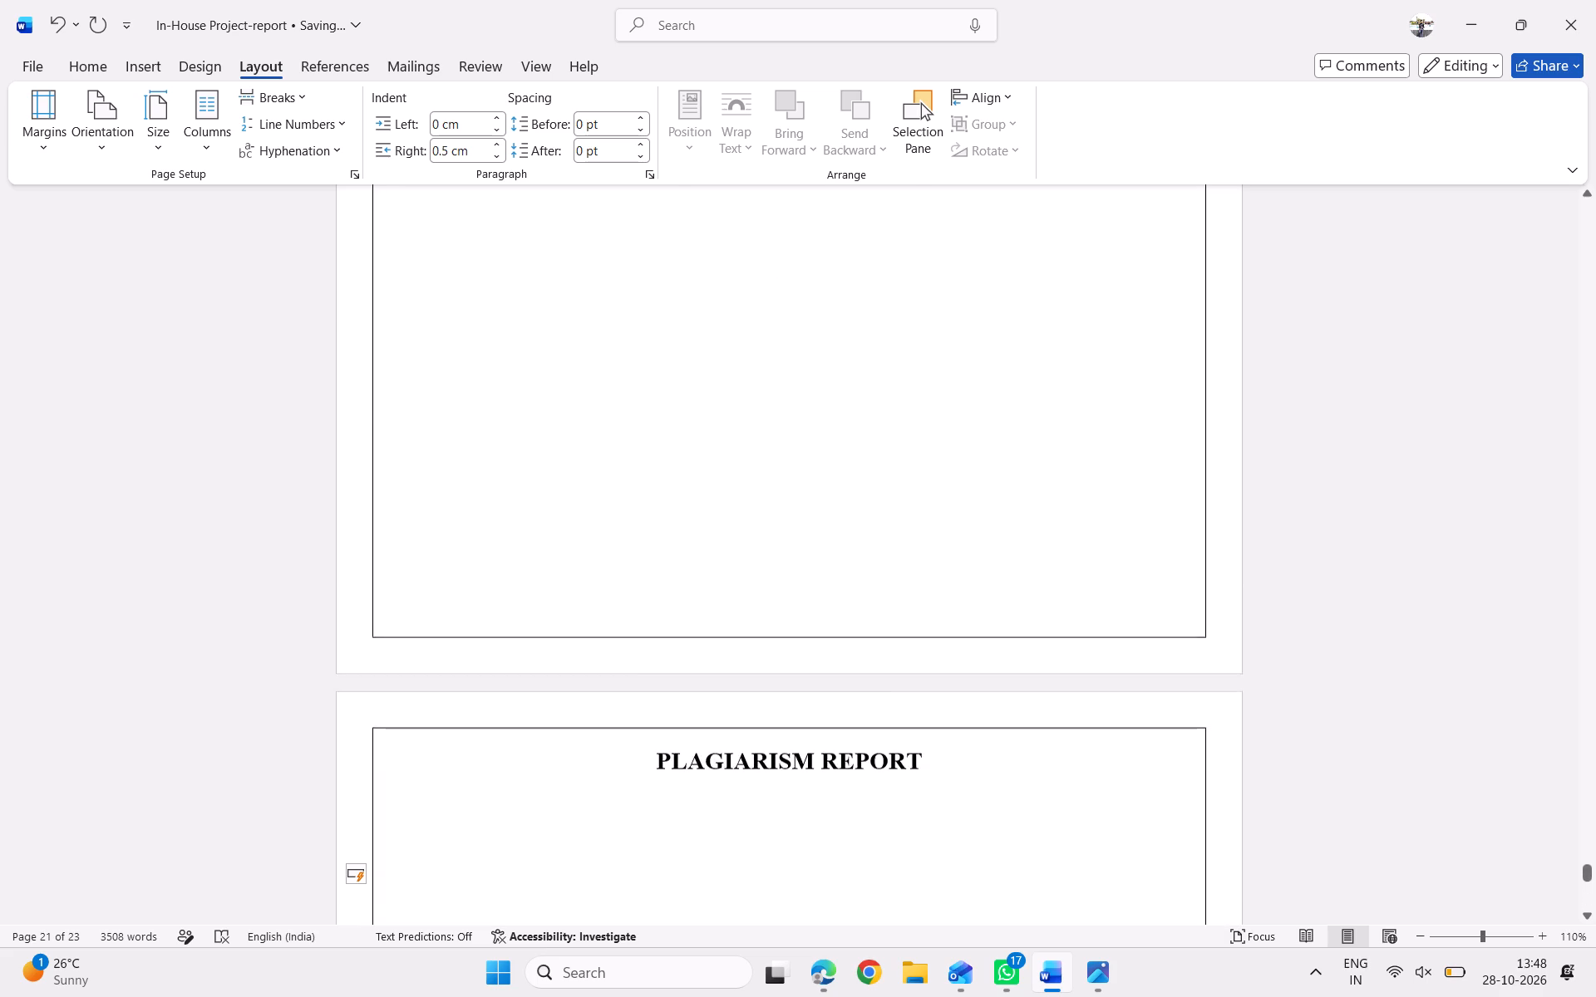
# Look back through the report pages from the Plagiarism Report page up to section 6.4, checking the section layouts.
pyautogui.scroll(7, 904, 639)
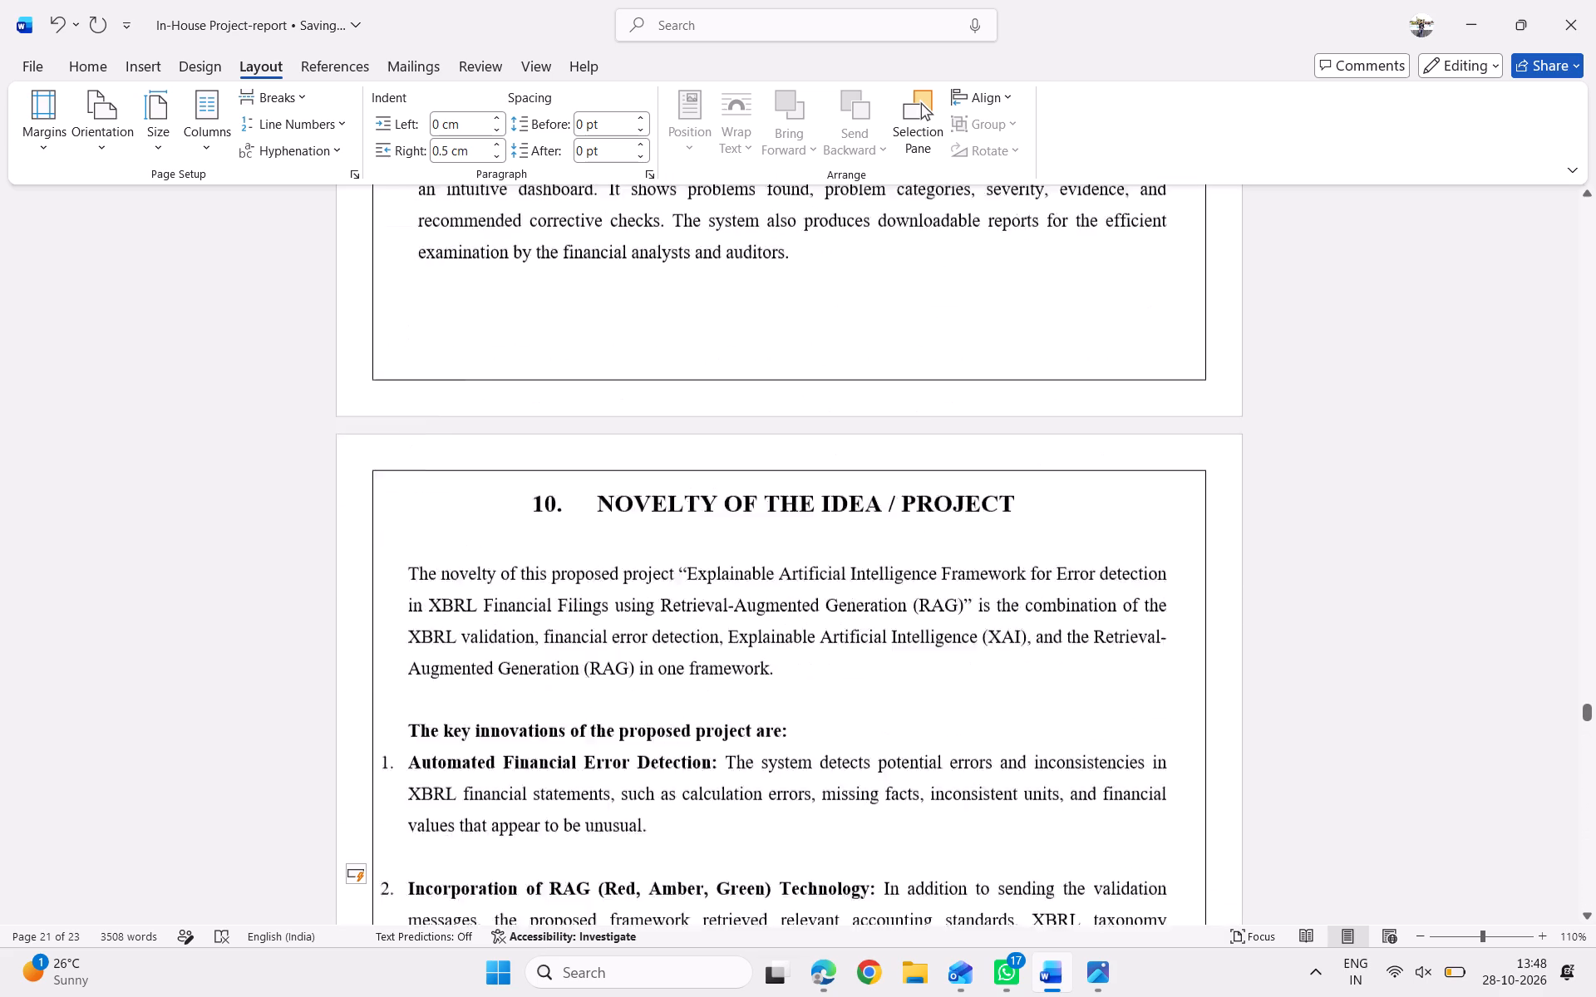
pyautogui.scroll(-4, 904, 639)
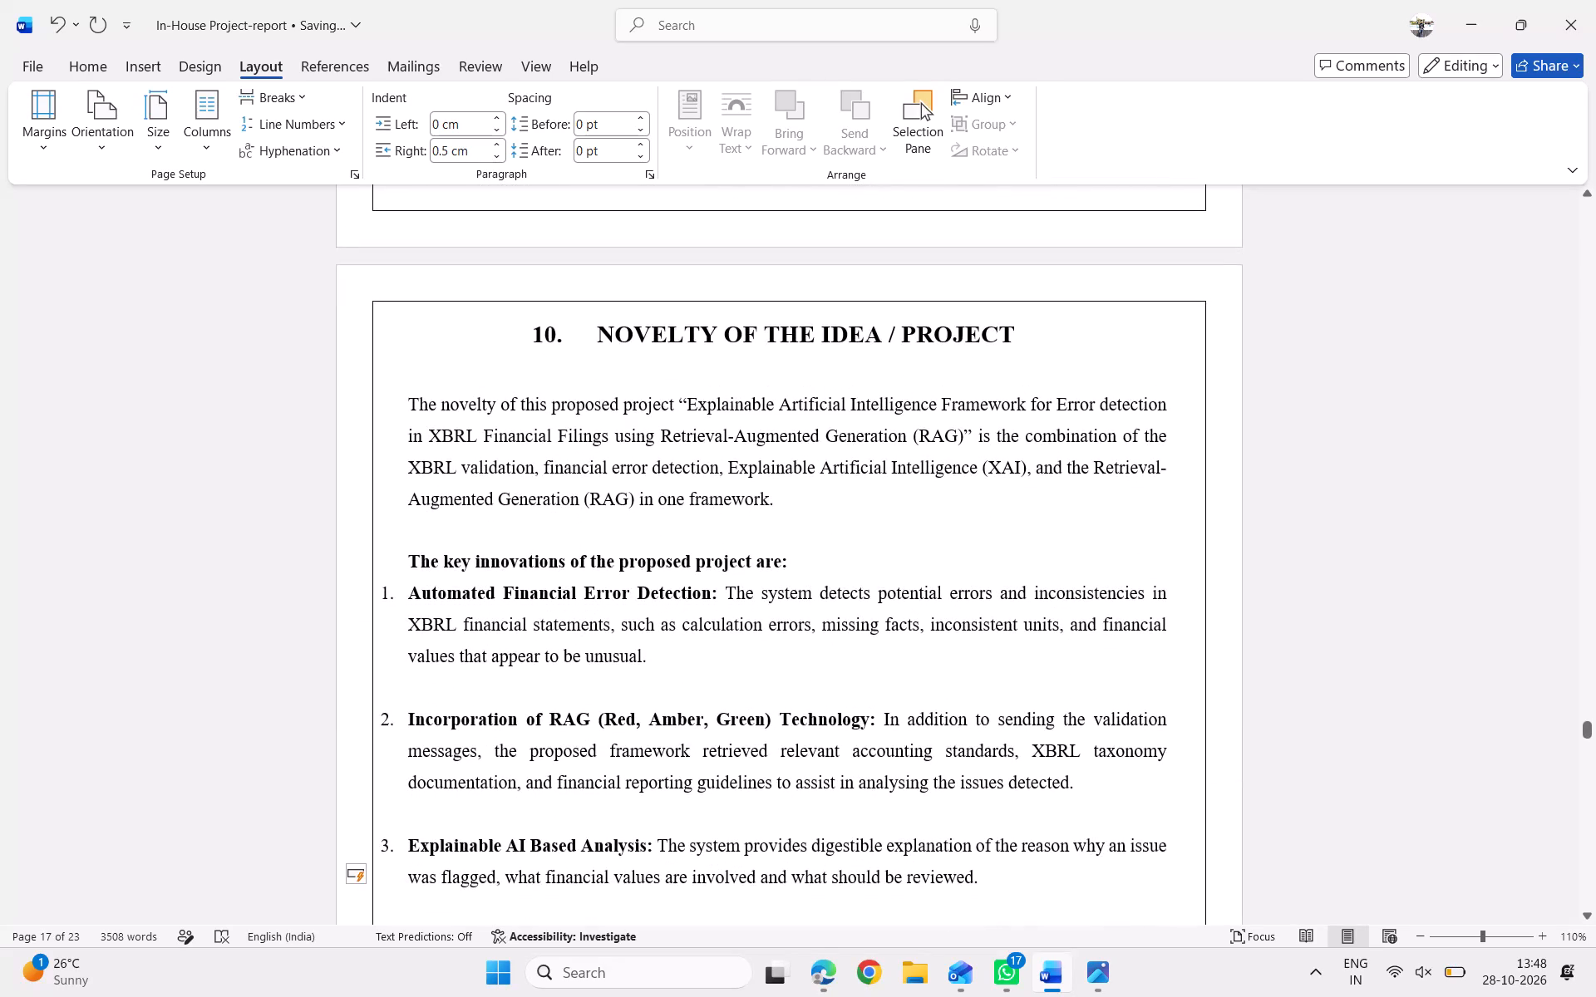
pyautogui.scroll(4, 904, 639)
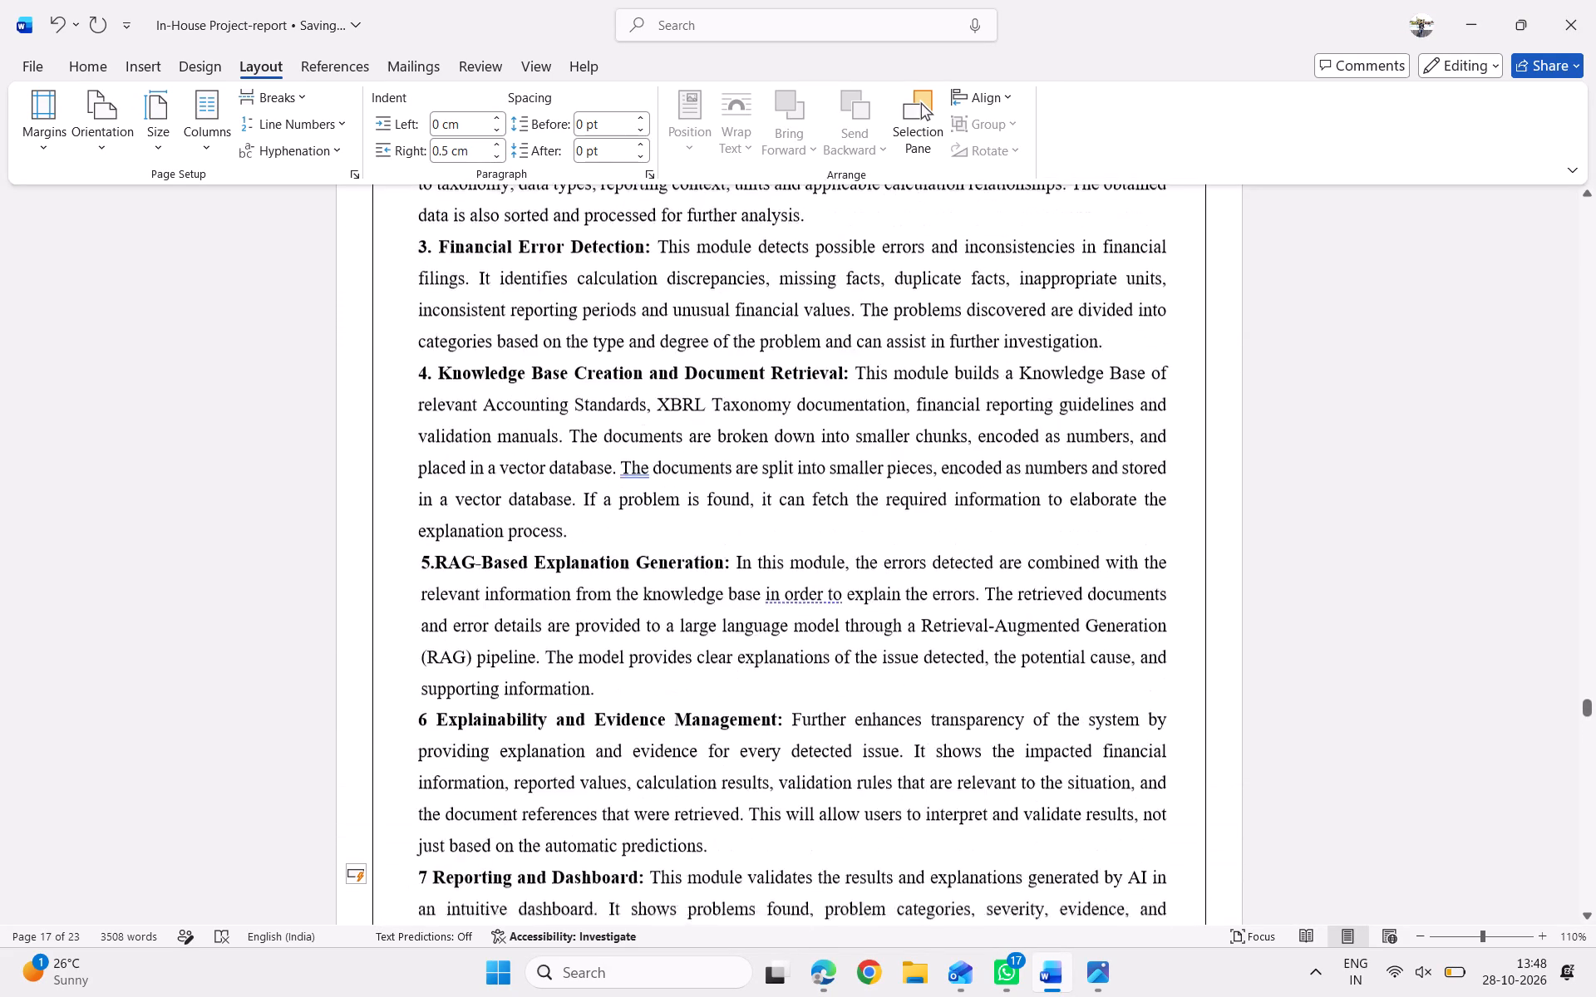
pyautogui.scroll(4, 904, 639)
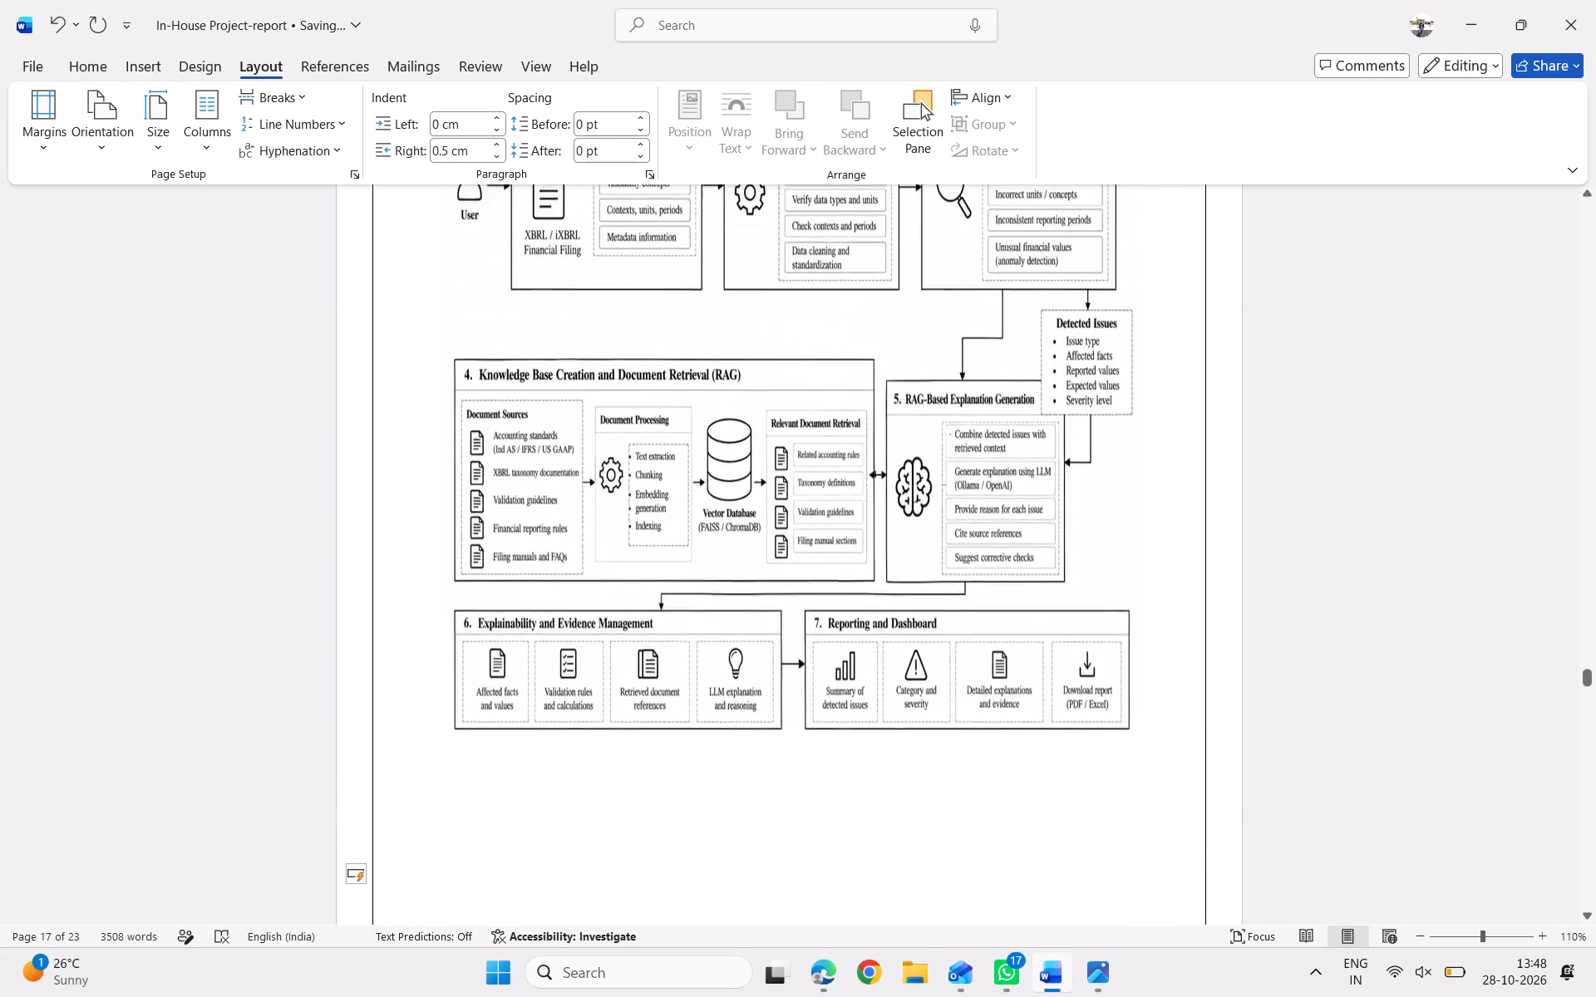
pyautogui.scroll(4, 904, 639)
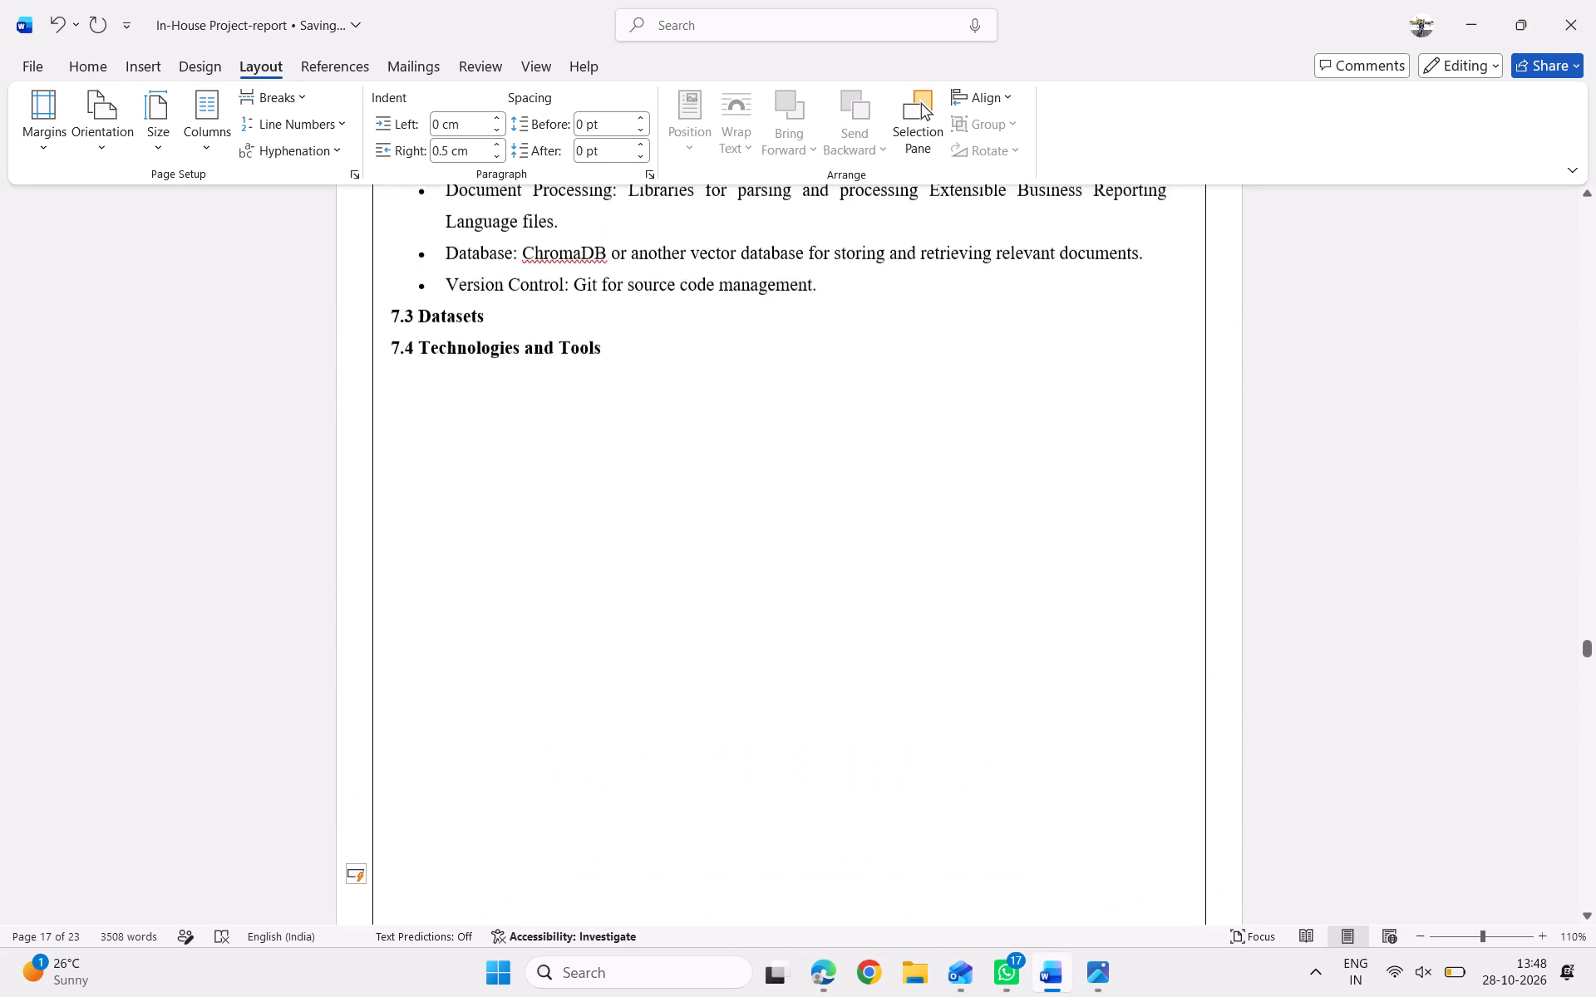
pyautogui.scroll(3, 904, 639)
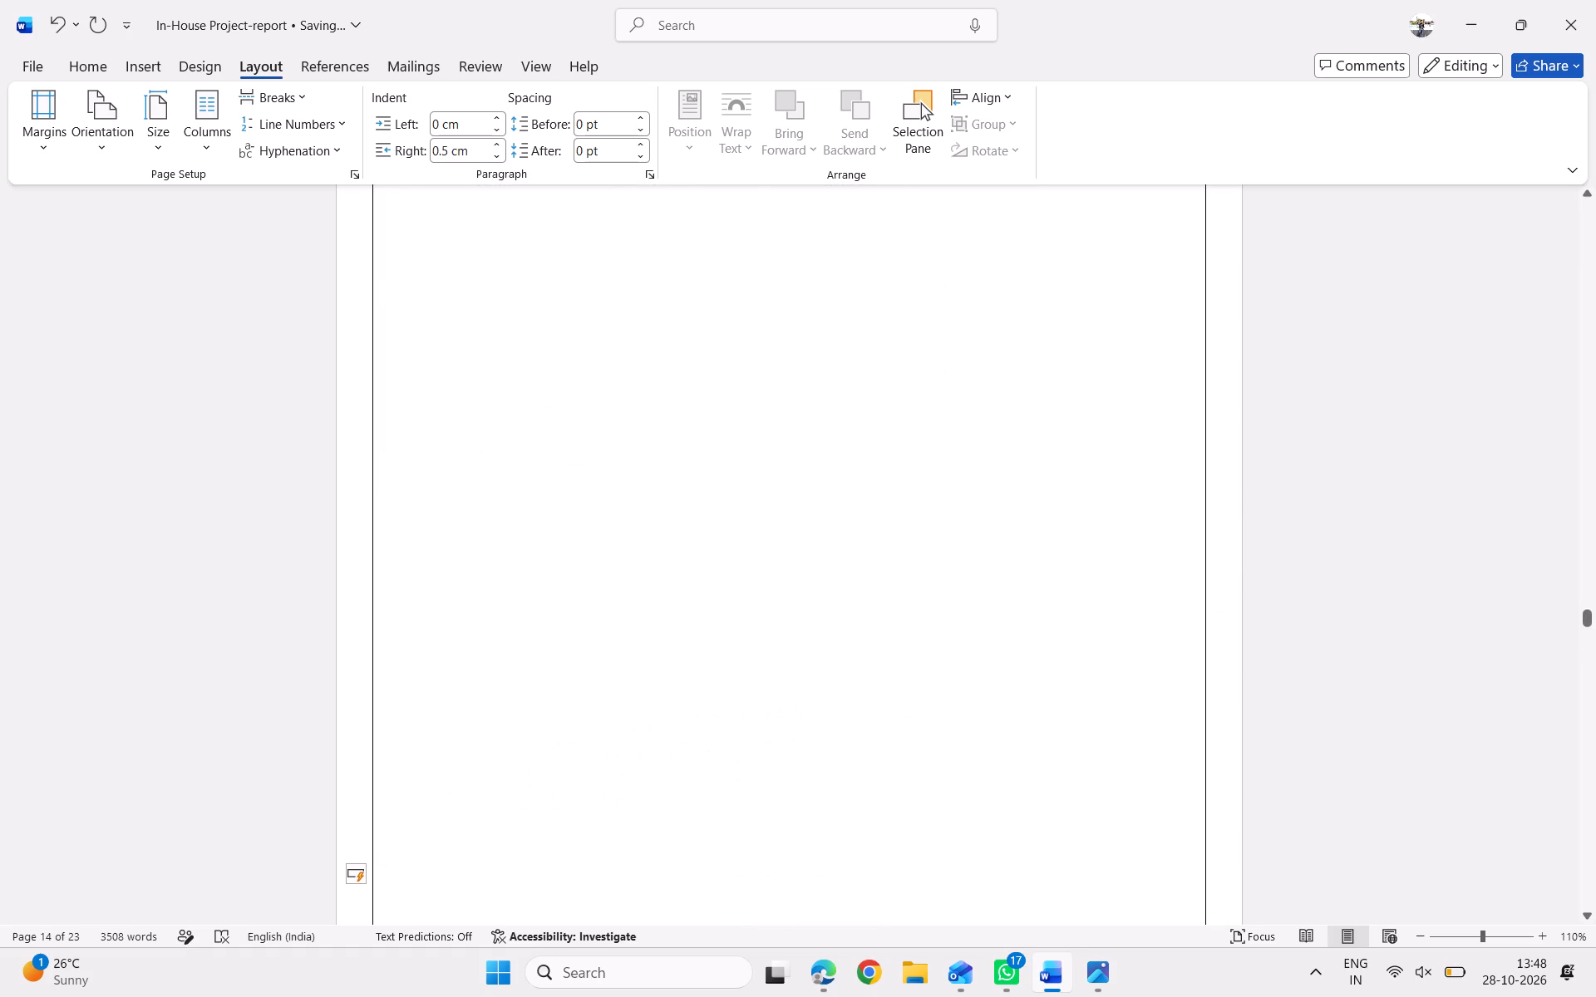
pyautogui.scroll(1, 904, 639)
# Delete the closing sentence of section 6.4, from "The framework intends to improve the efficiency" through "making final decisions.".
pyautogui.scroll(-2, 904, 639)
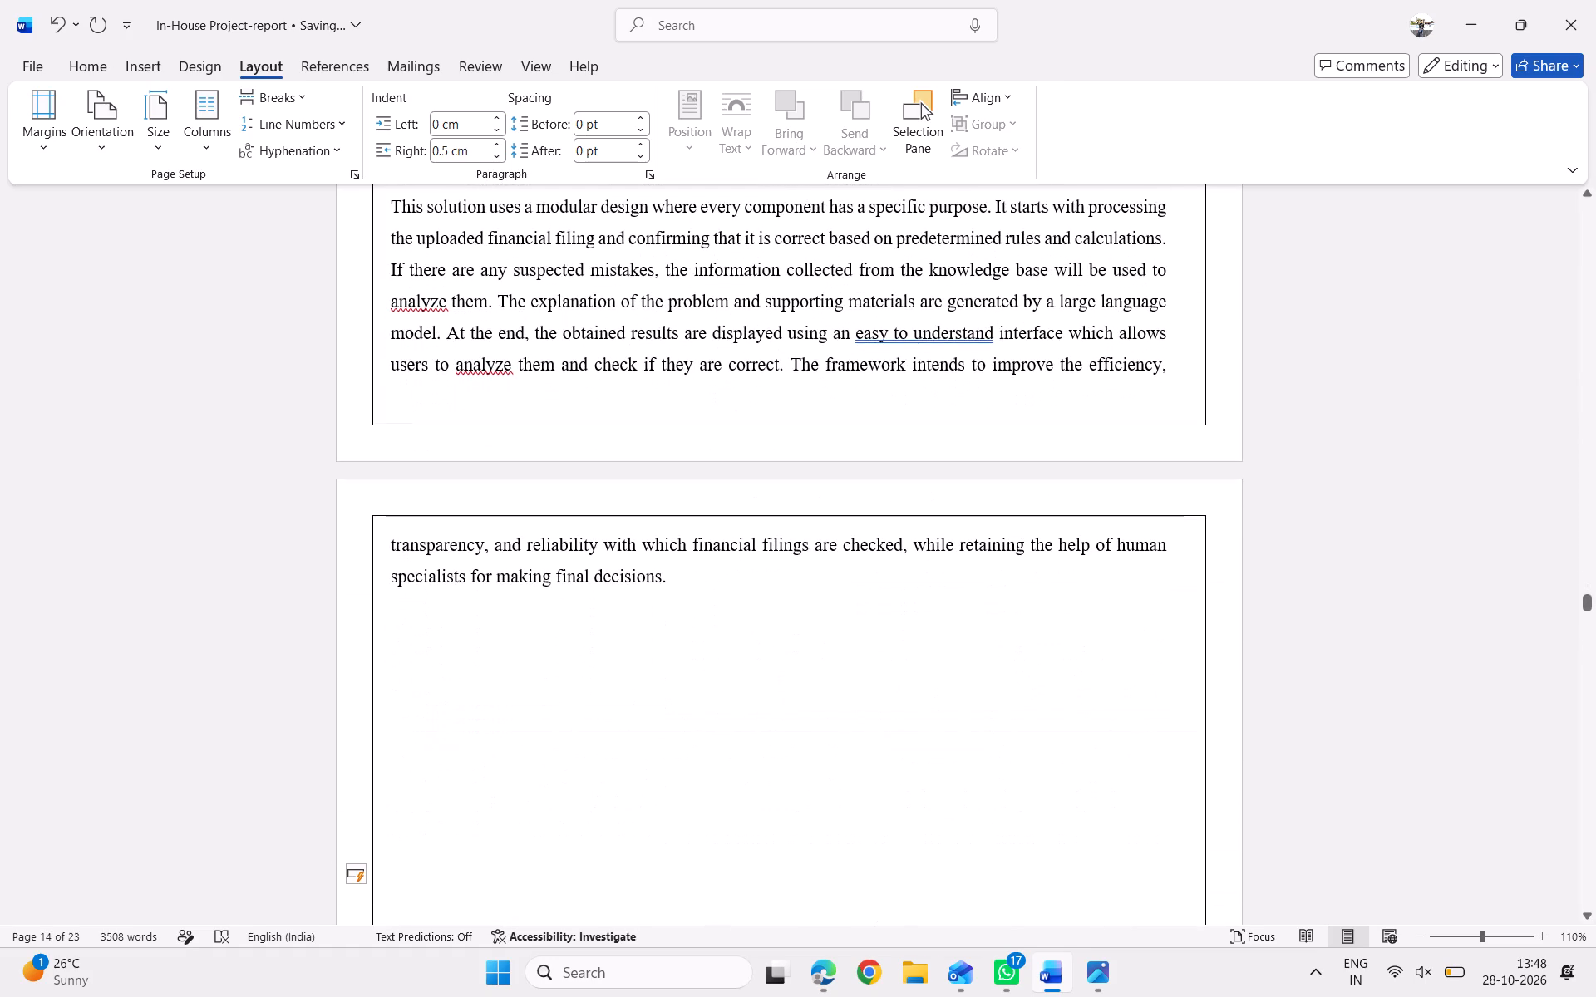
pyautogui.scroll(-1, 904, 639)
pyautogui.click(669, 583)
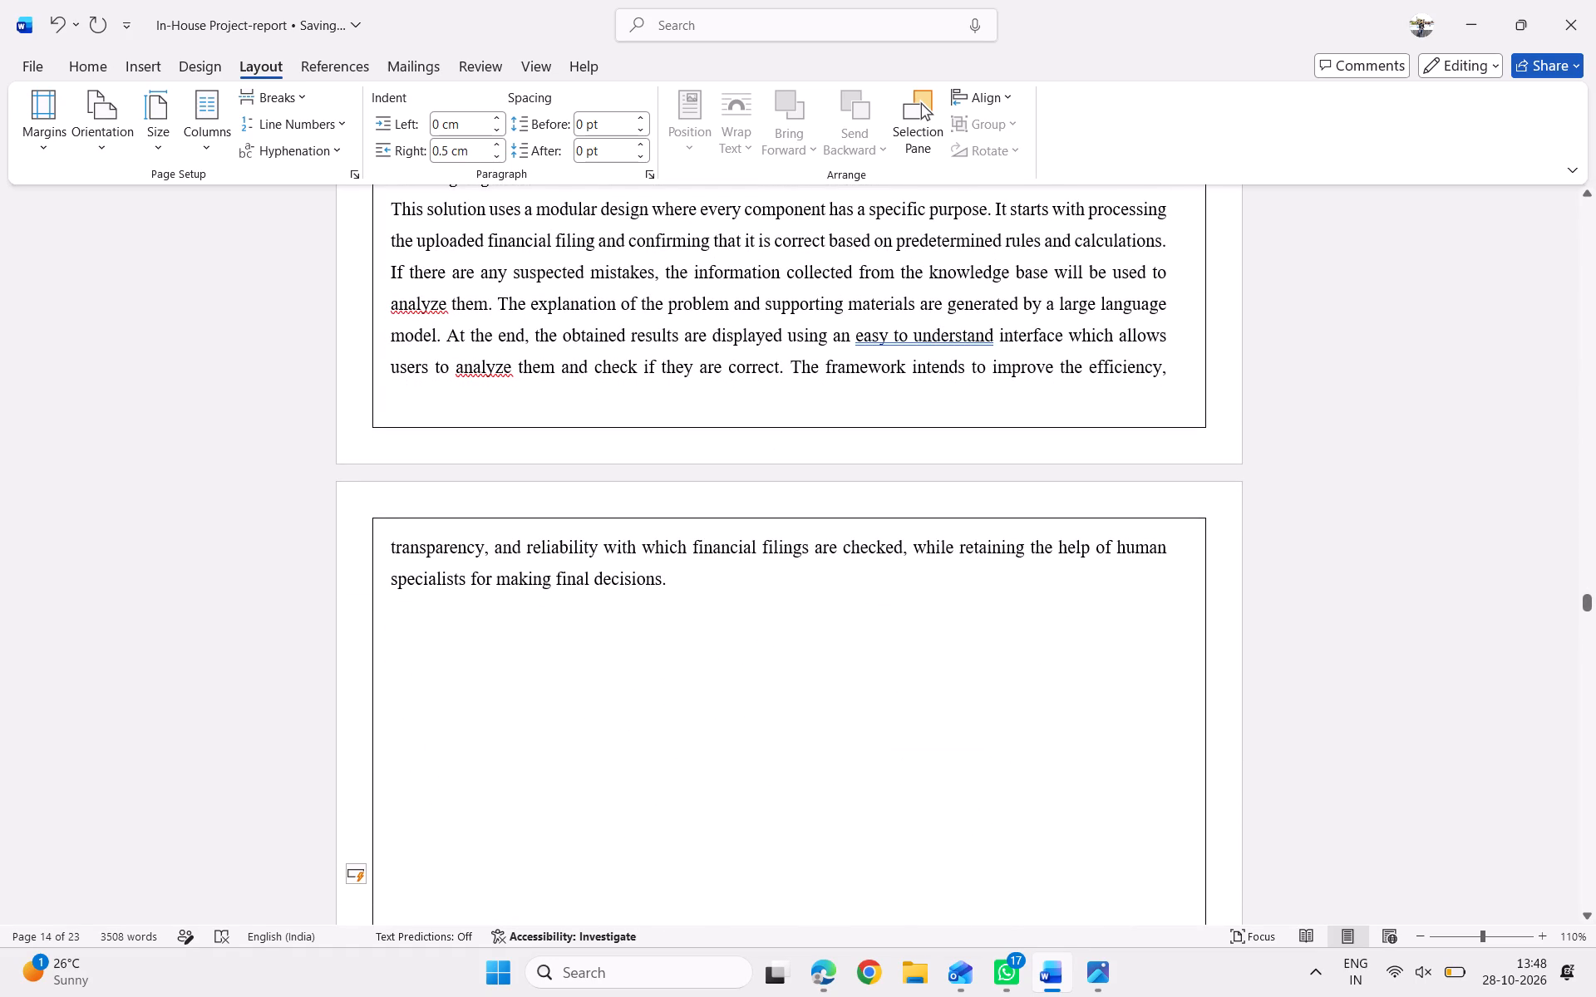
pyautogui.moveTo(669, 583); pyautogui.dragTo(799, 383)
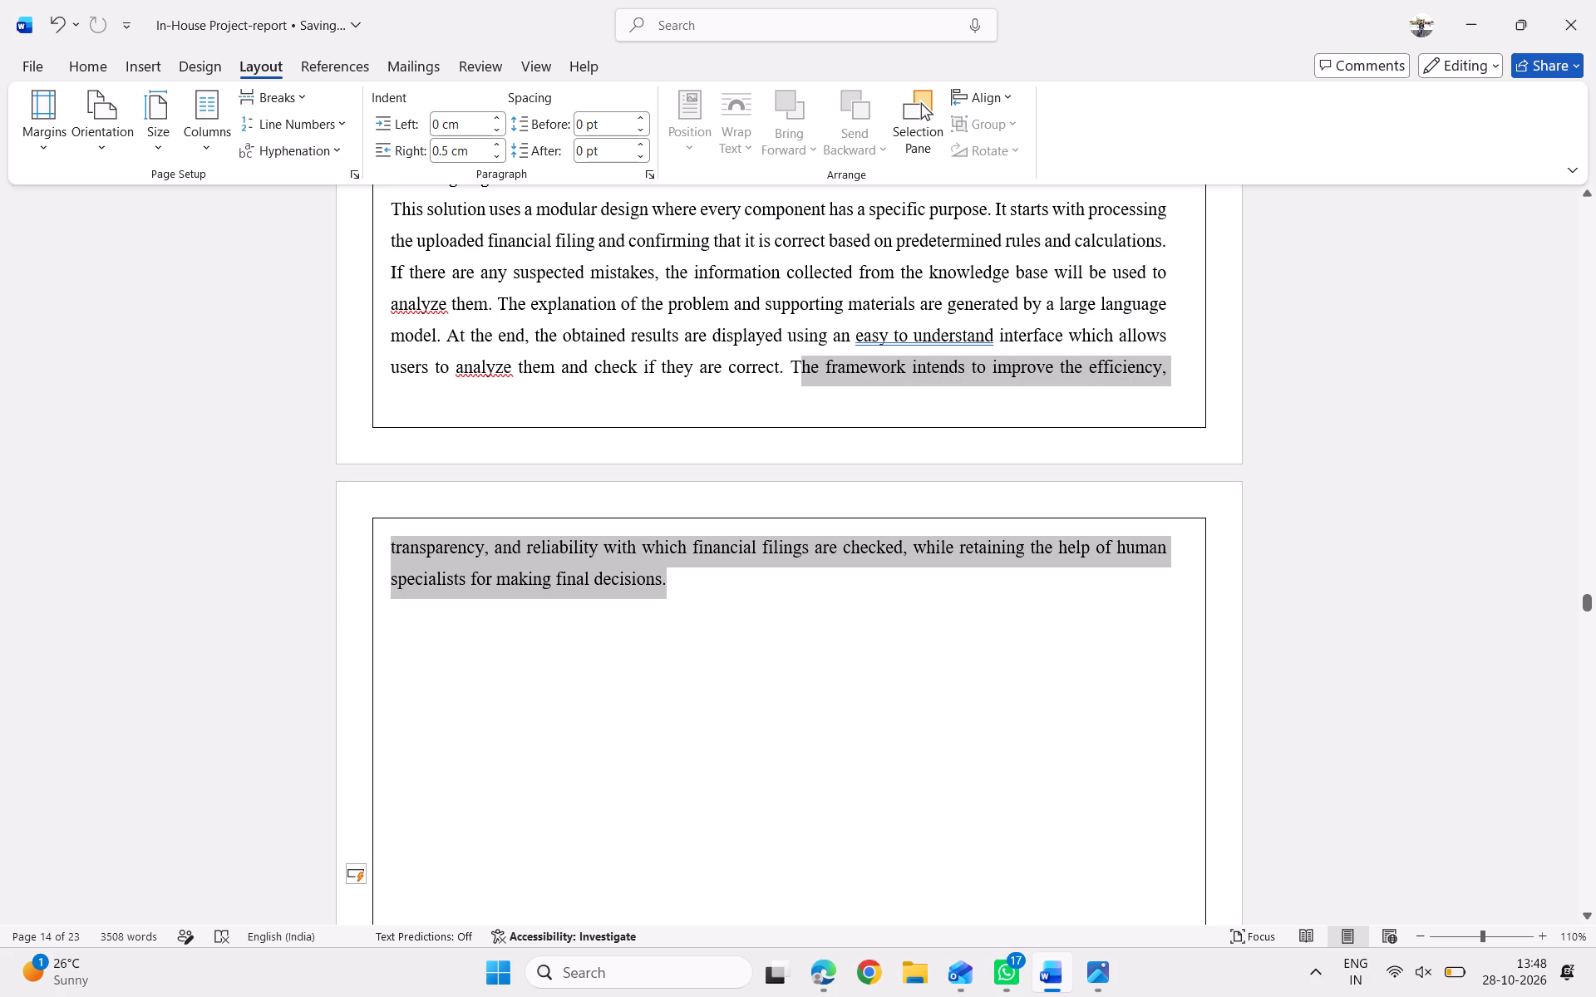
pyautogui.moveTo(799, 383); pyautogui.dragTo(790, 373)
pyautogui.press('BackSpace')
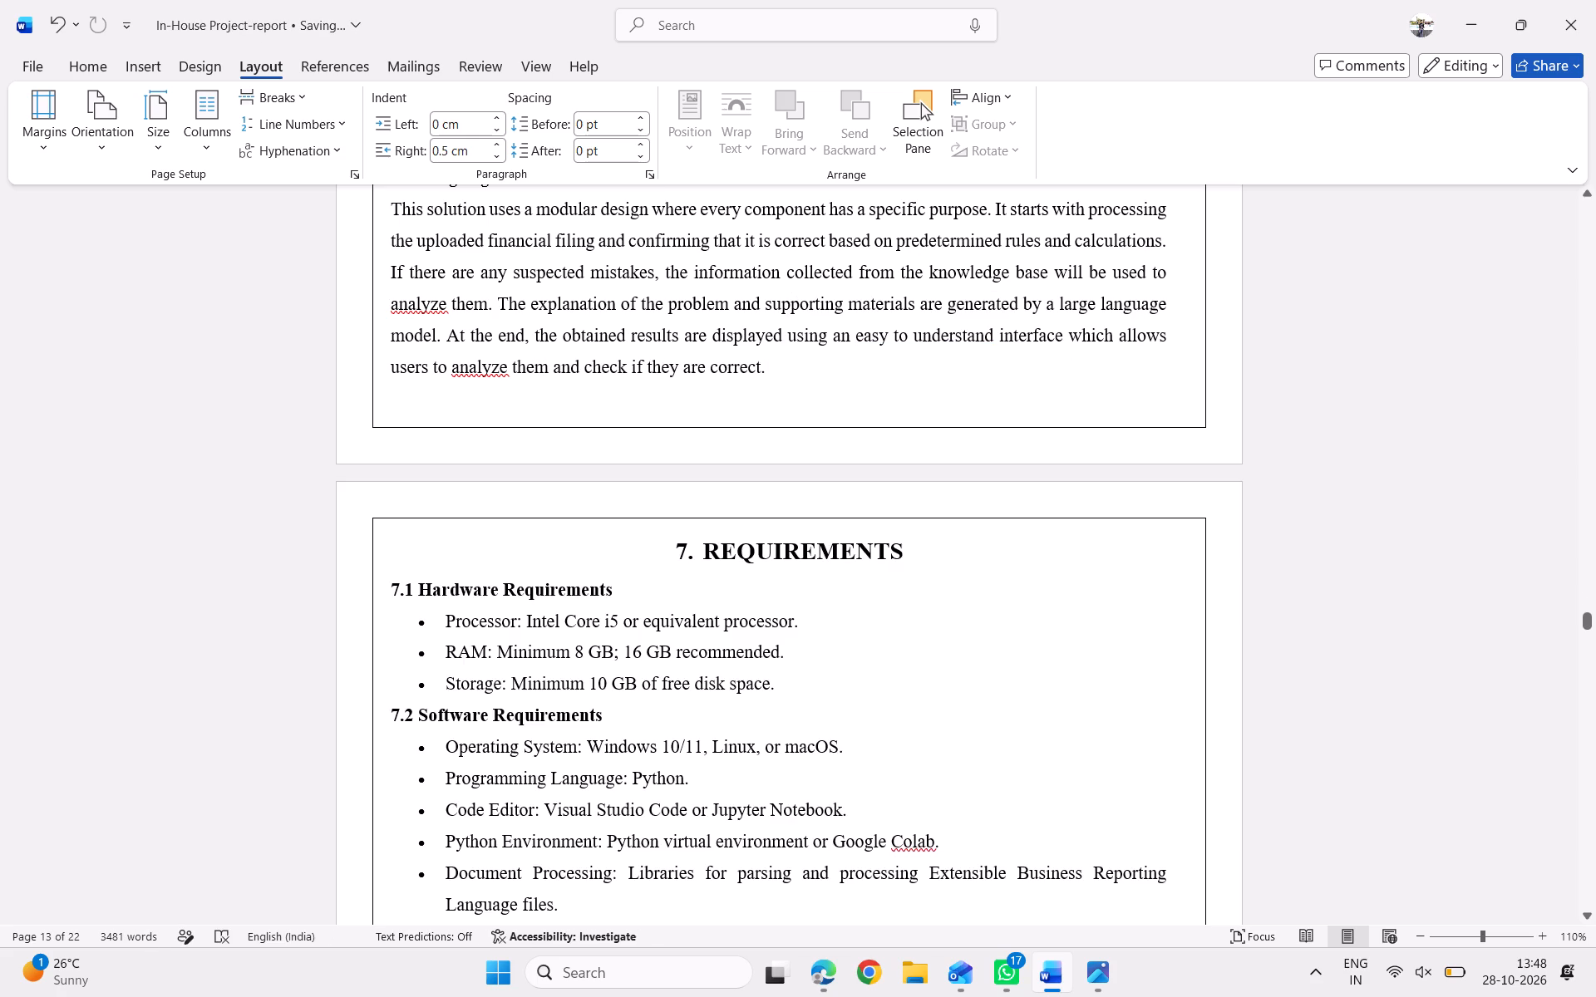
# Look through the earlier sections and front matter, from section 6 back to the List of Symbols & Abbreviations page.
pyautogui.scroll(3, 903, 592)
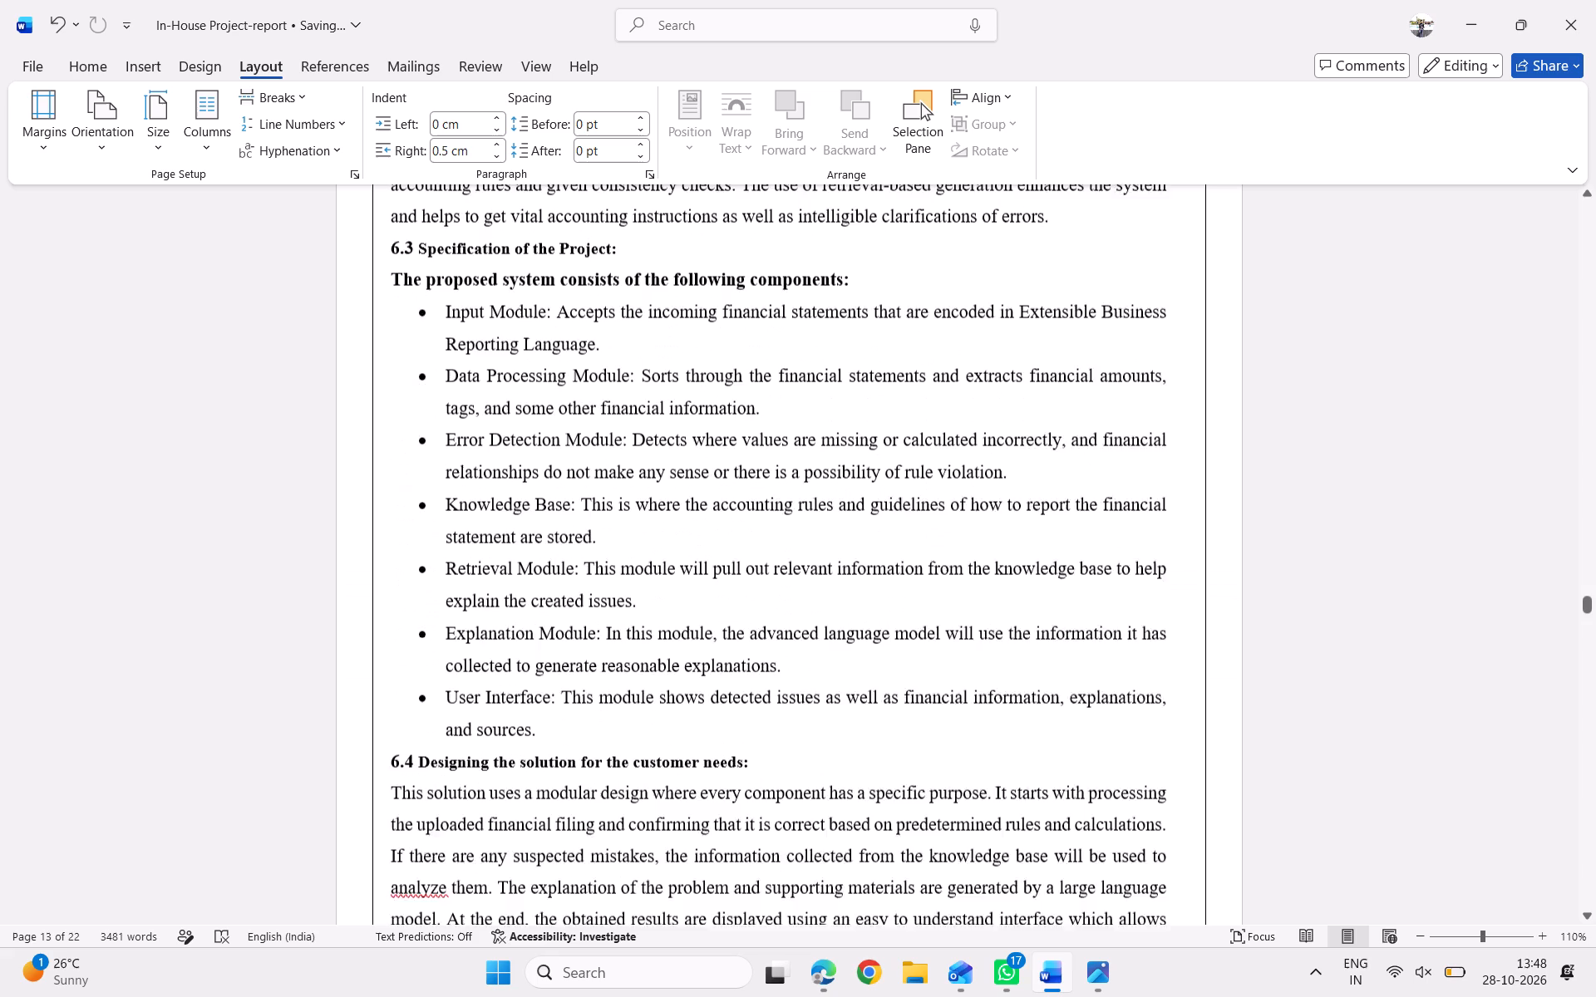
pyautogui.scroll(3, 903, 592)
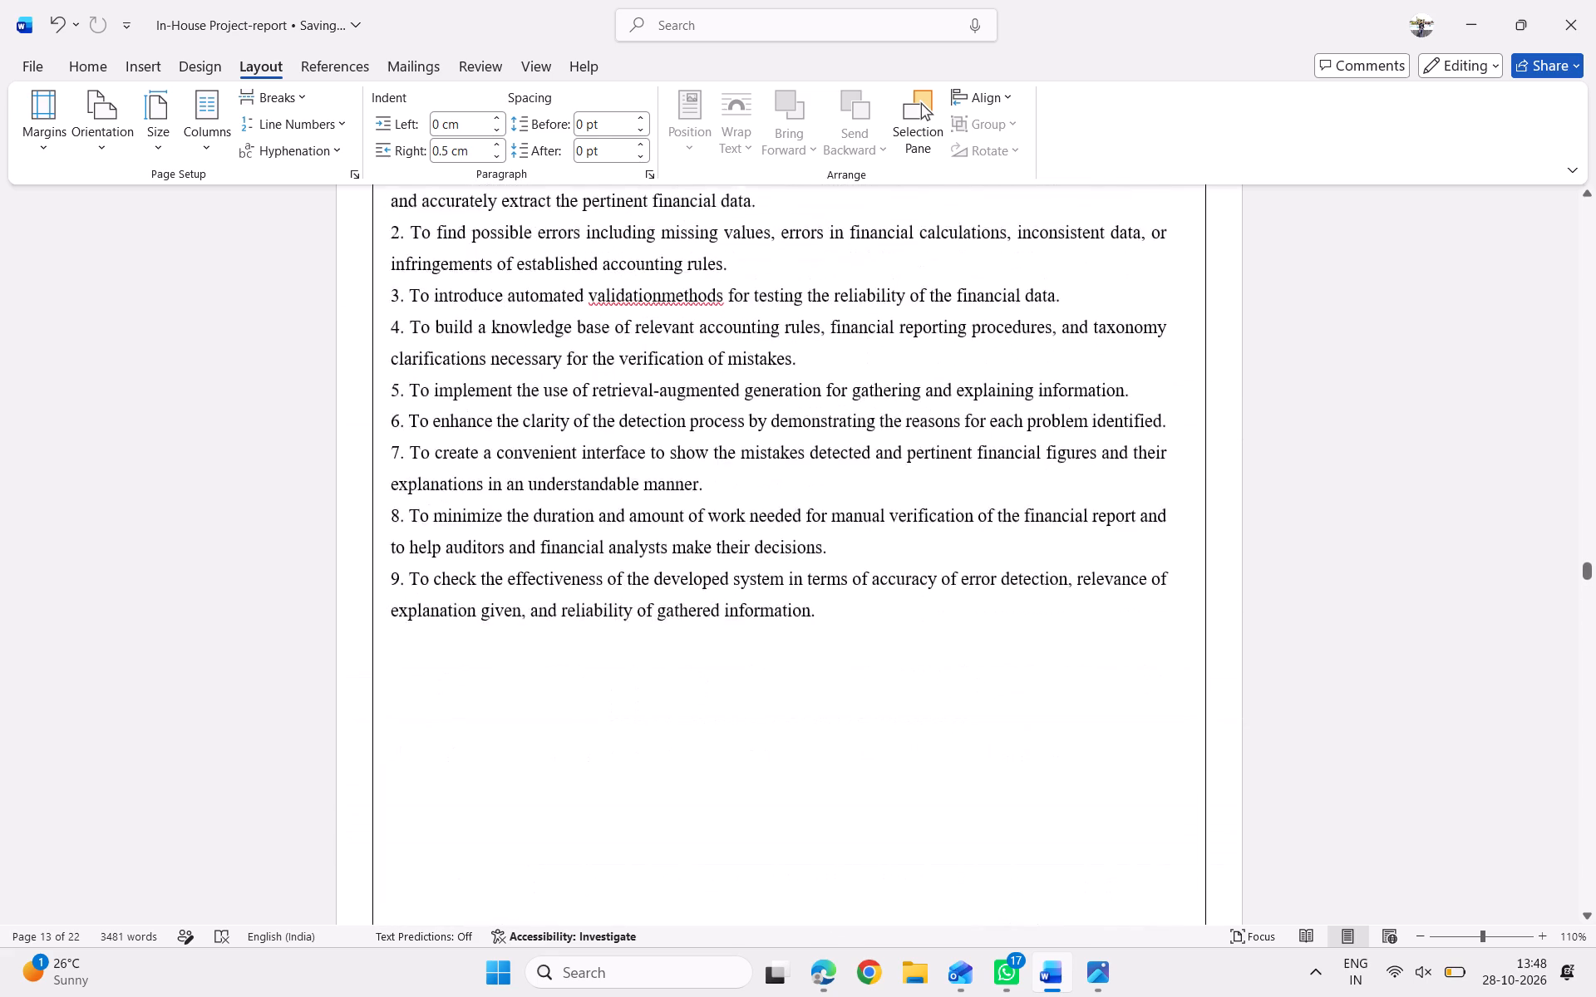
pyautogui.scroll(6, 903, 592)
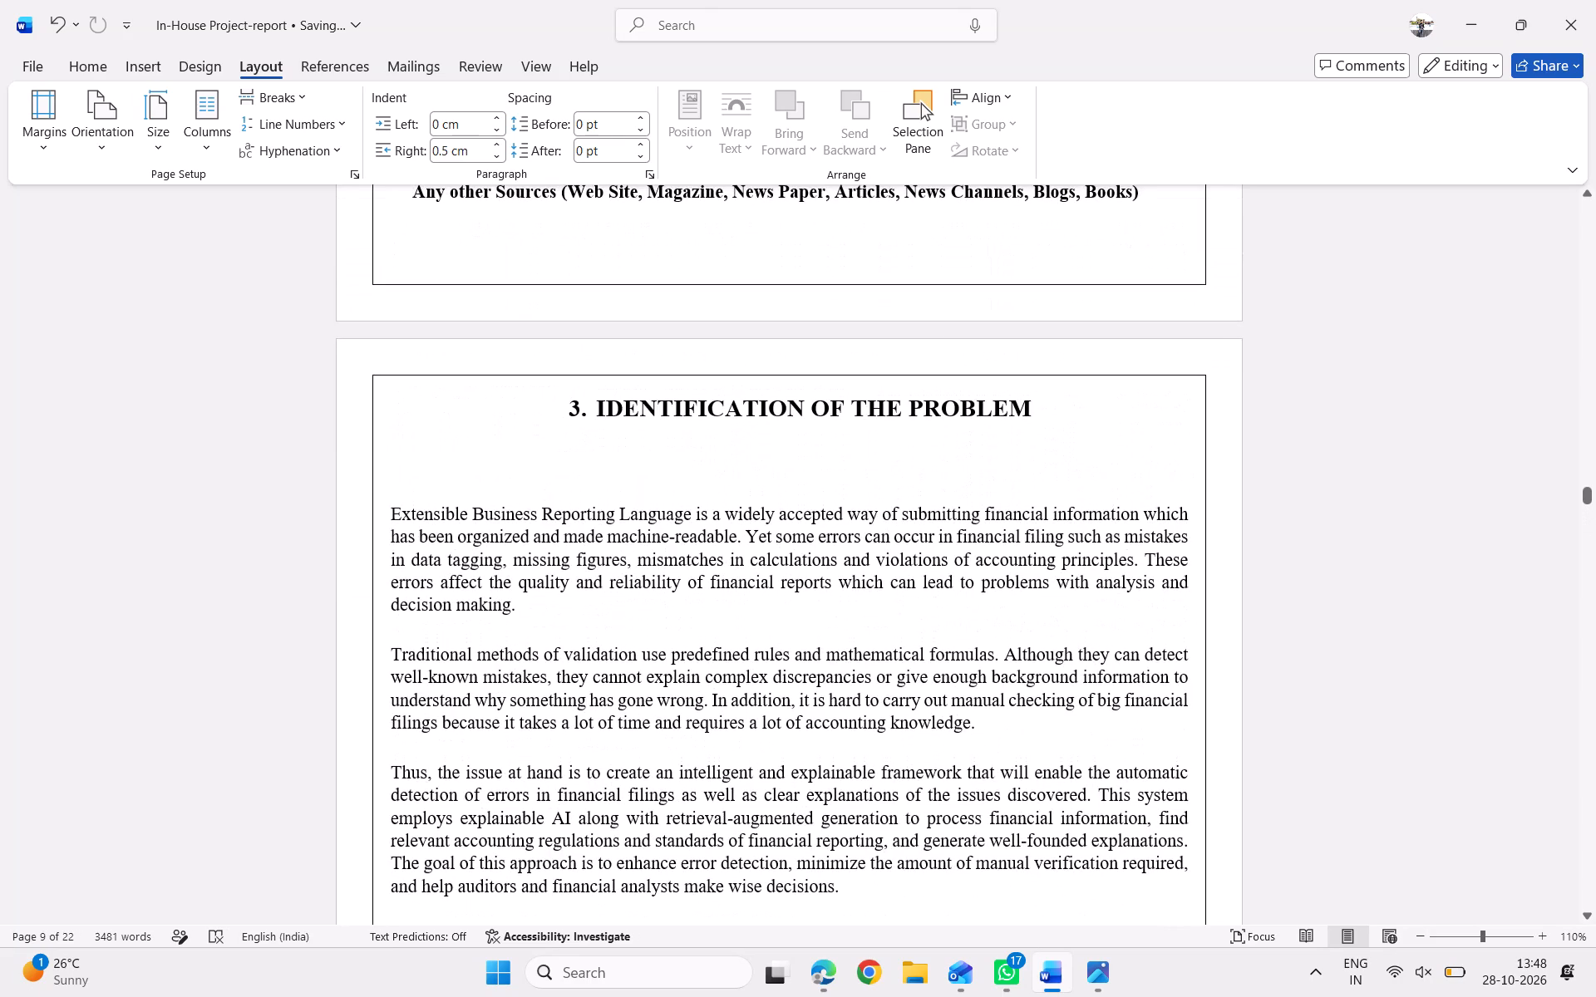
pyautogui.scroll(2, 903, 592)
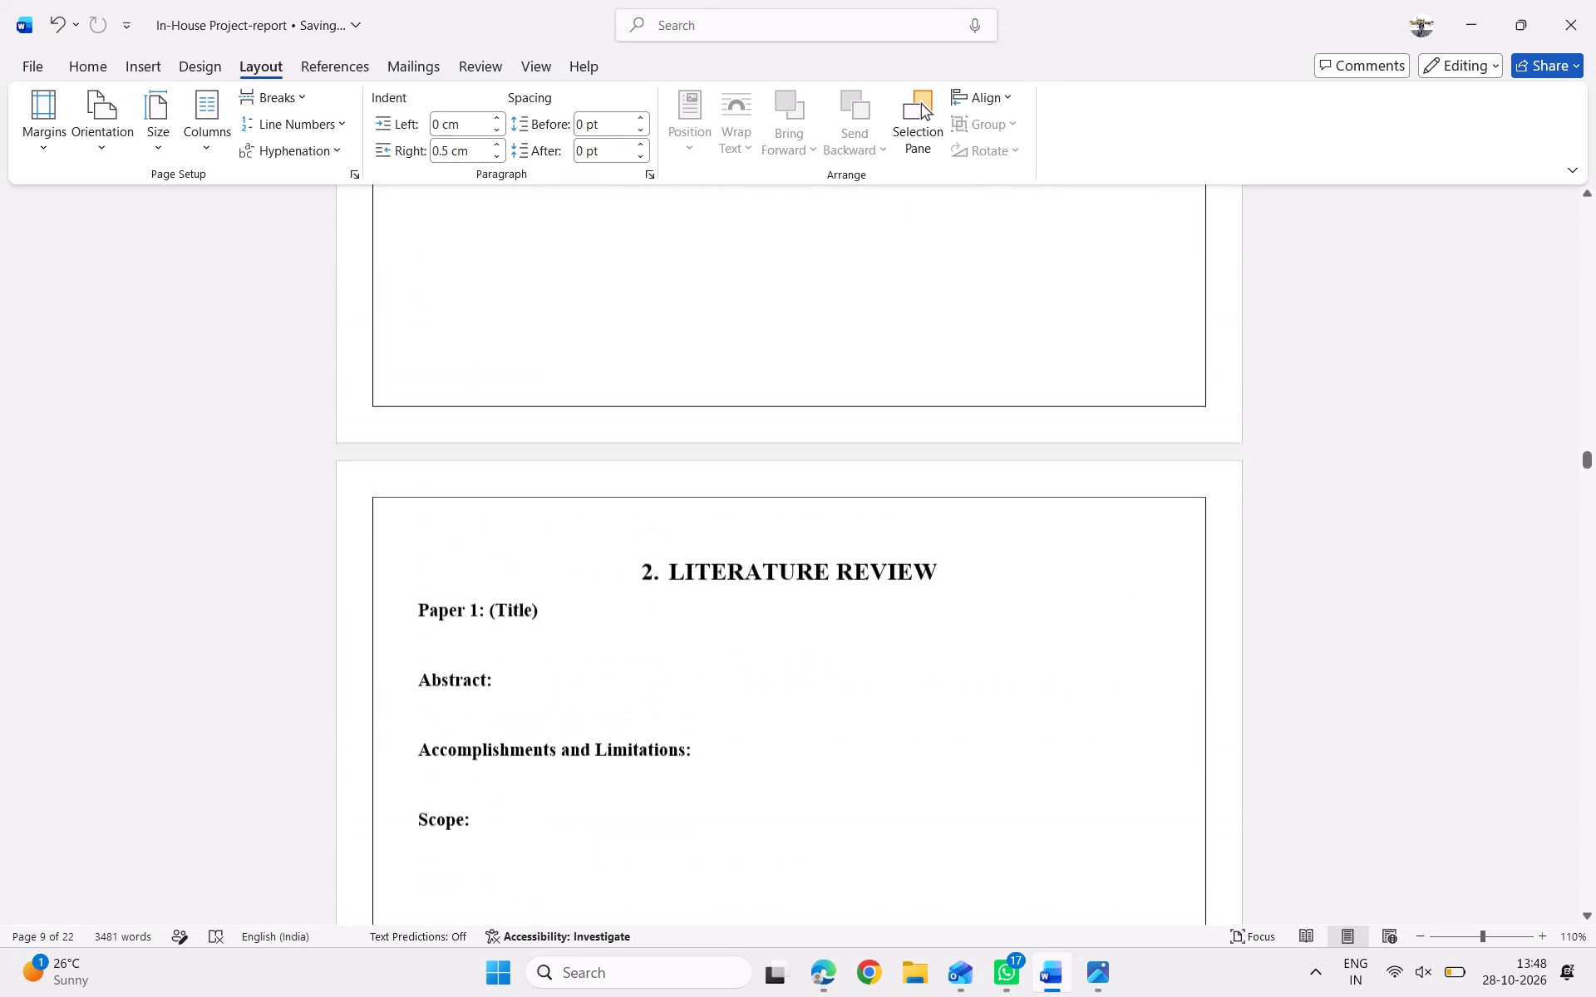
pyautogui.scroll(1, 903, 592)
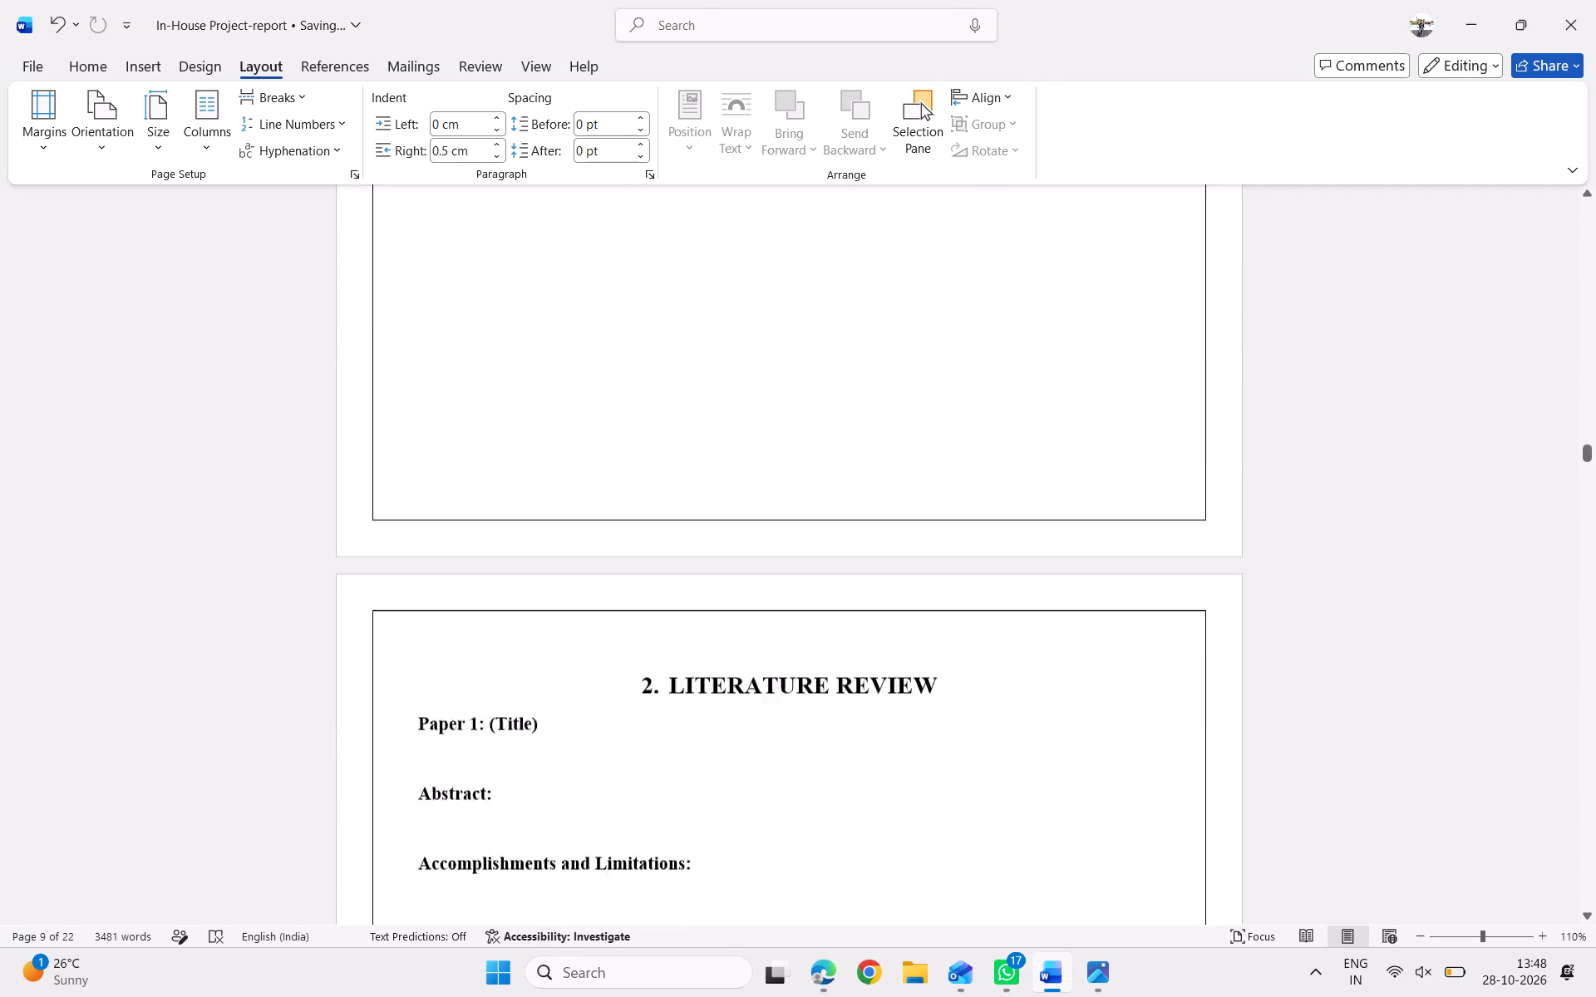
pyautogui.scroll(4, 903, 592)
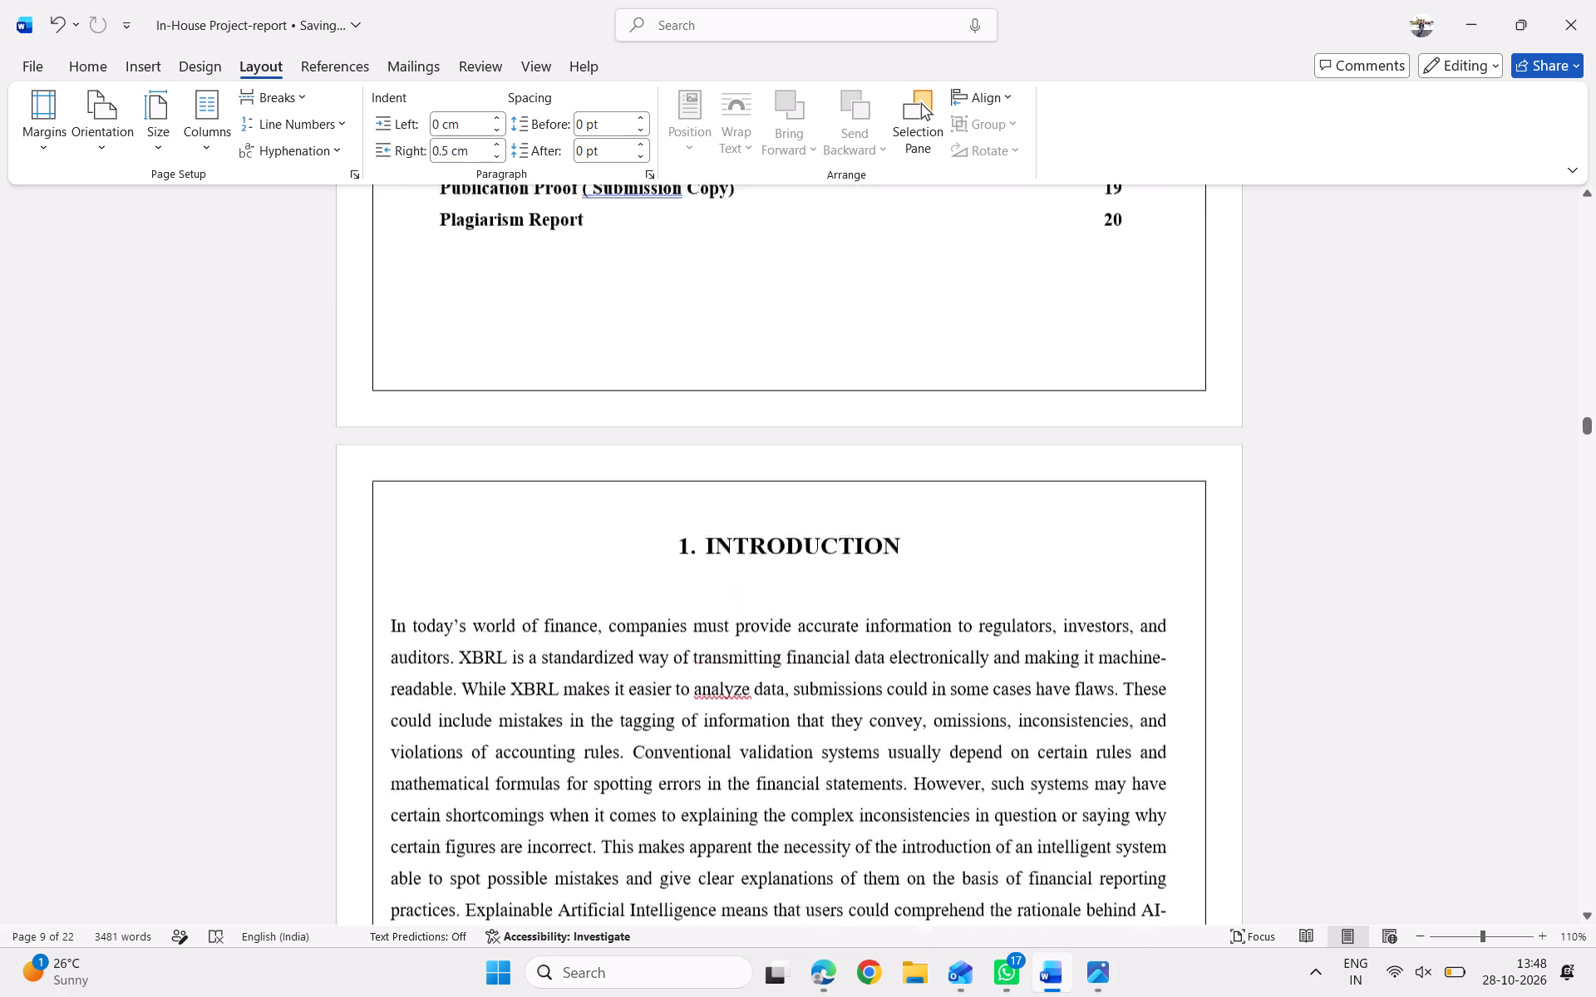
pyautogui.scroll(3, 903, 592)
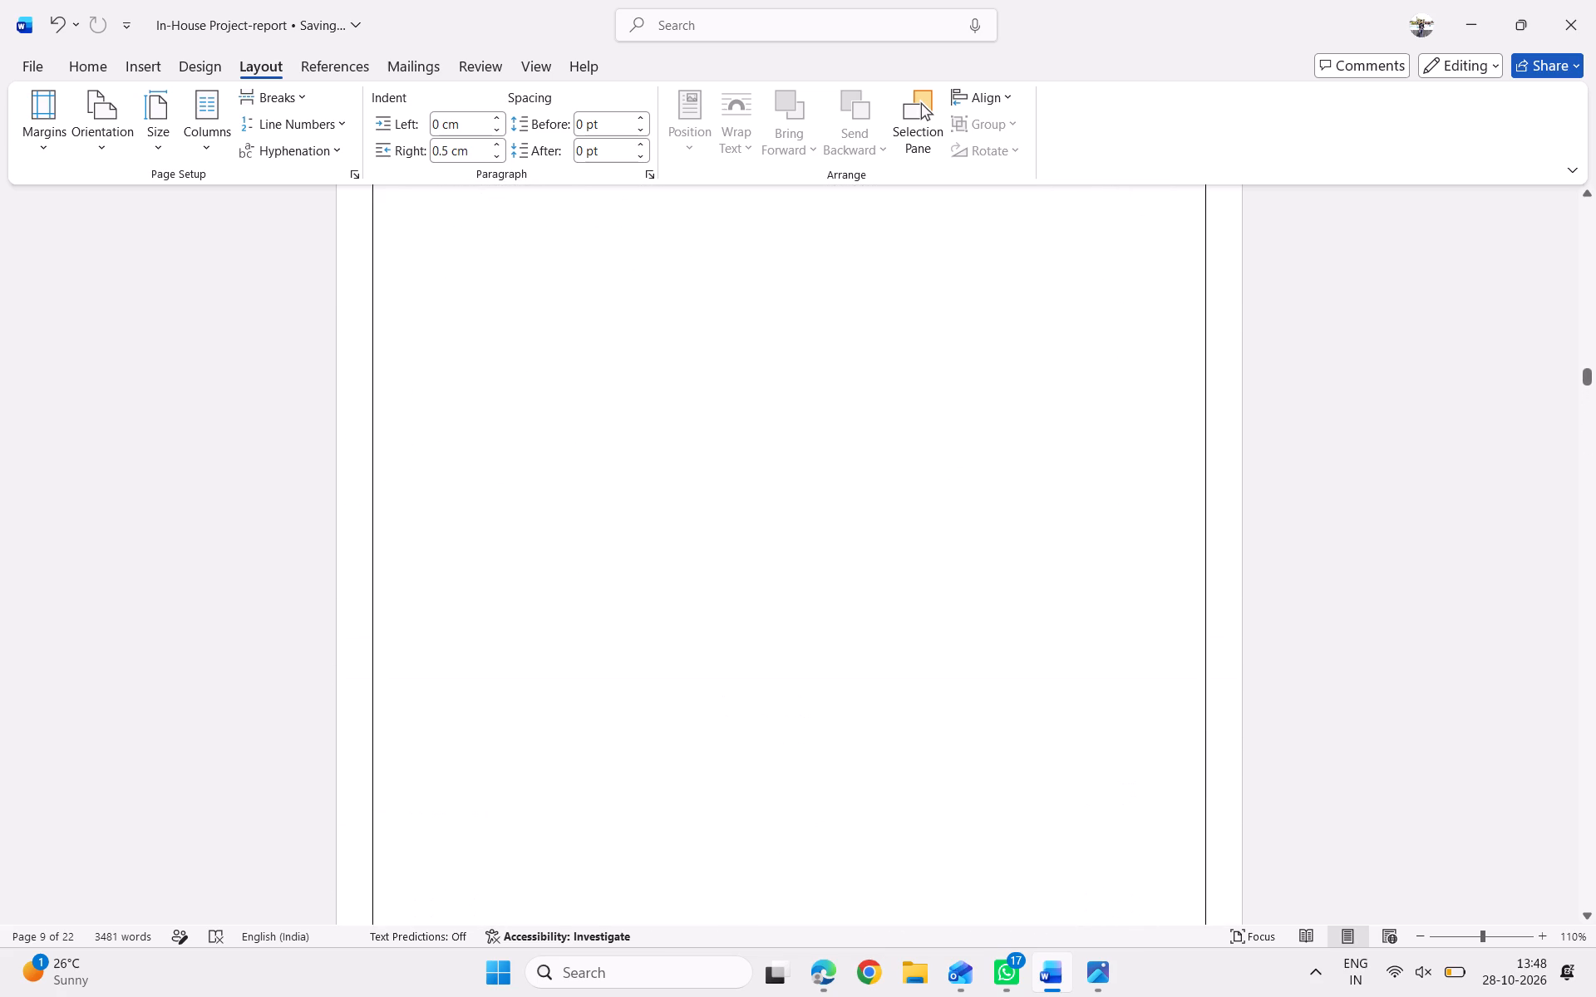
pyautogui.scroll(2, 903, 592)
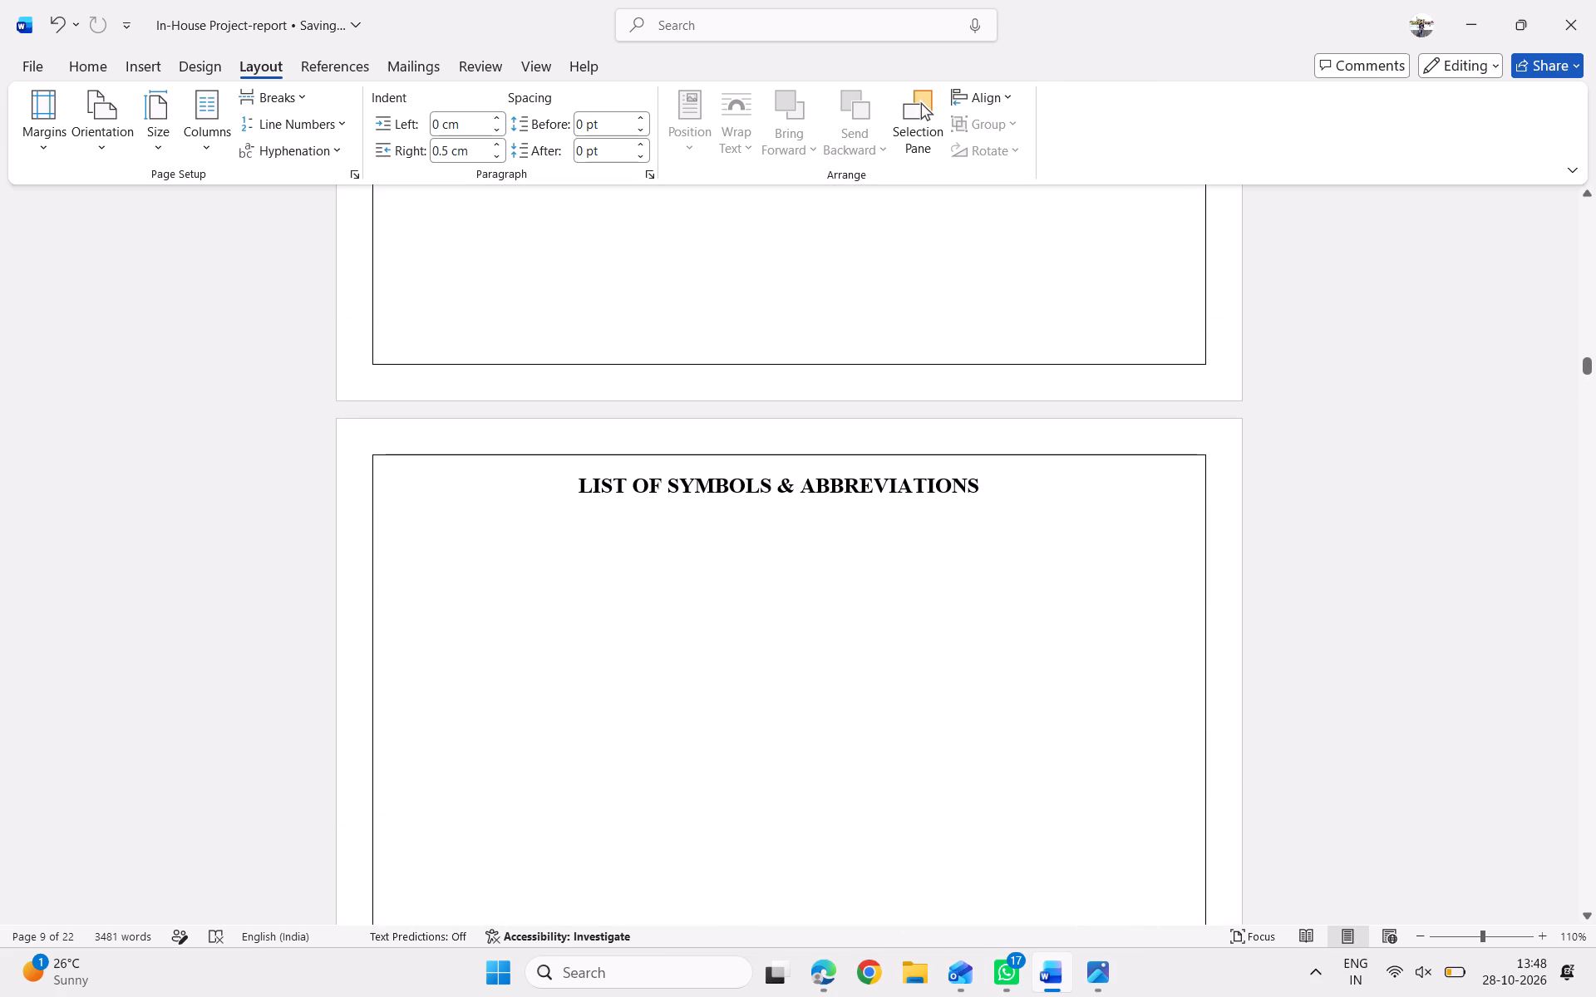
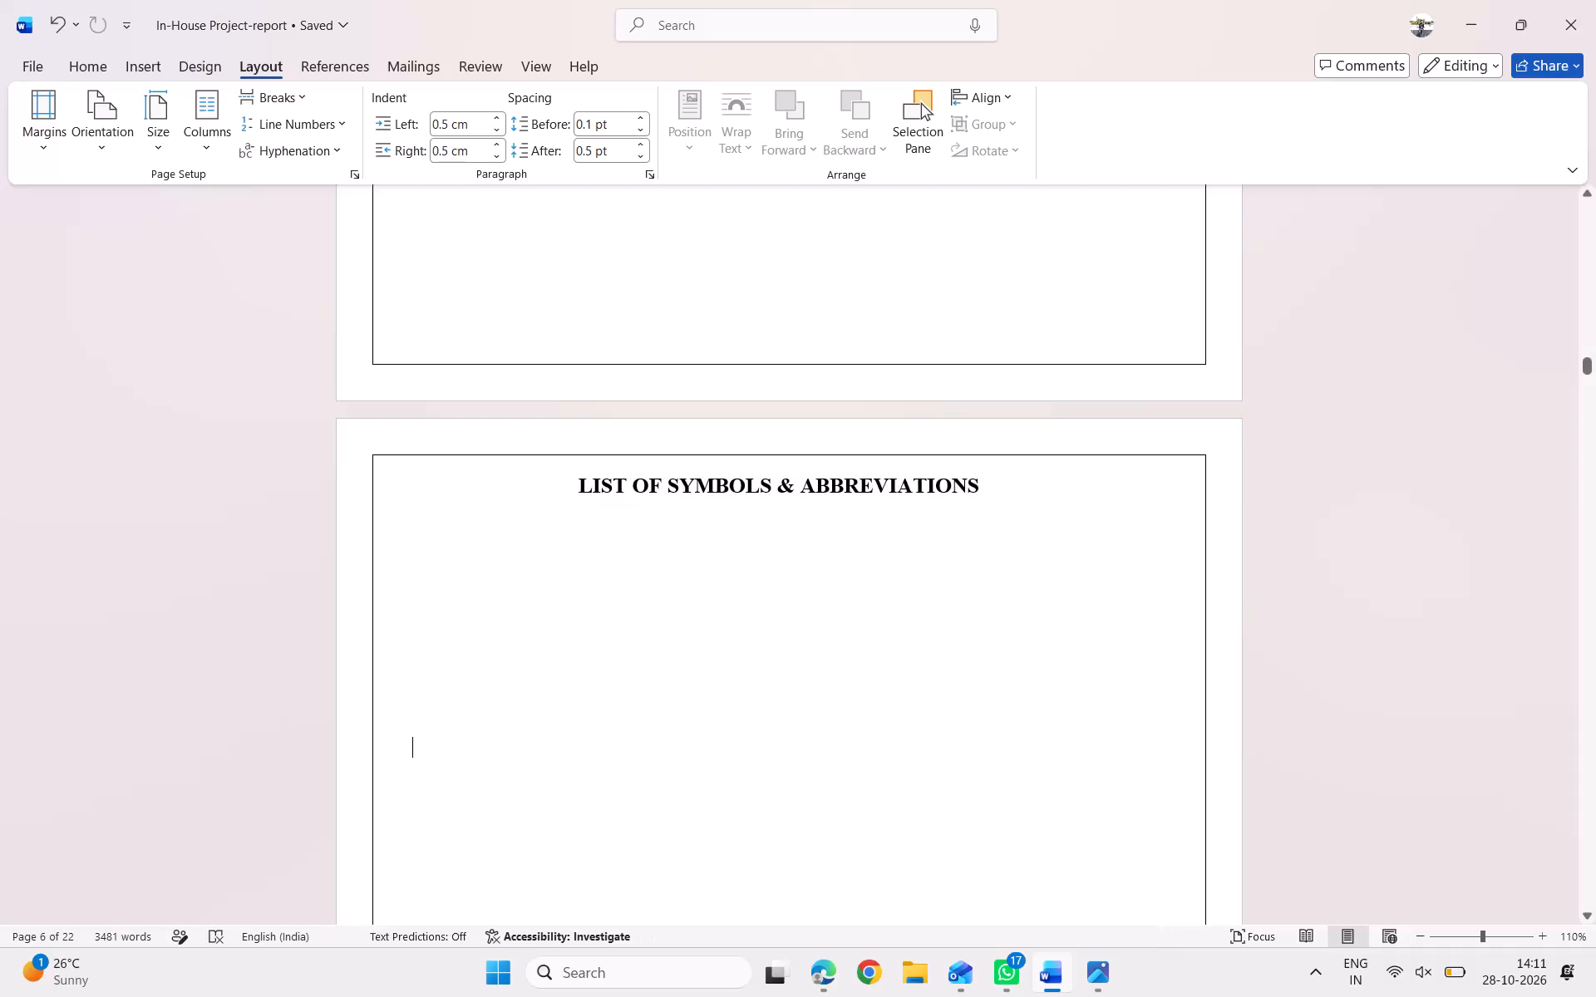
# Check the list of available Wi-Fi networks in the Windows quick settings, leaving the current connection in place.
pyautogui.click(1395, 981)
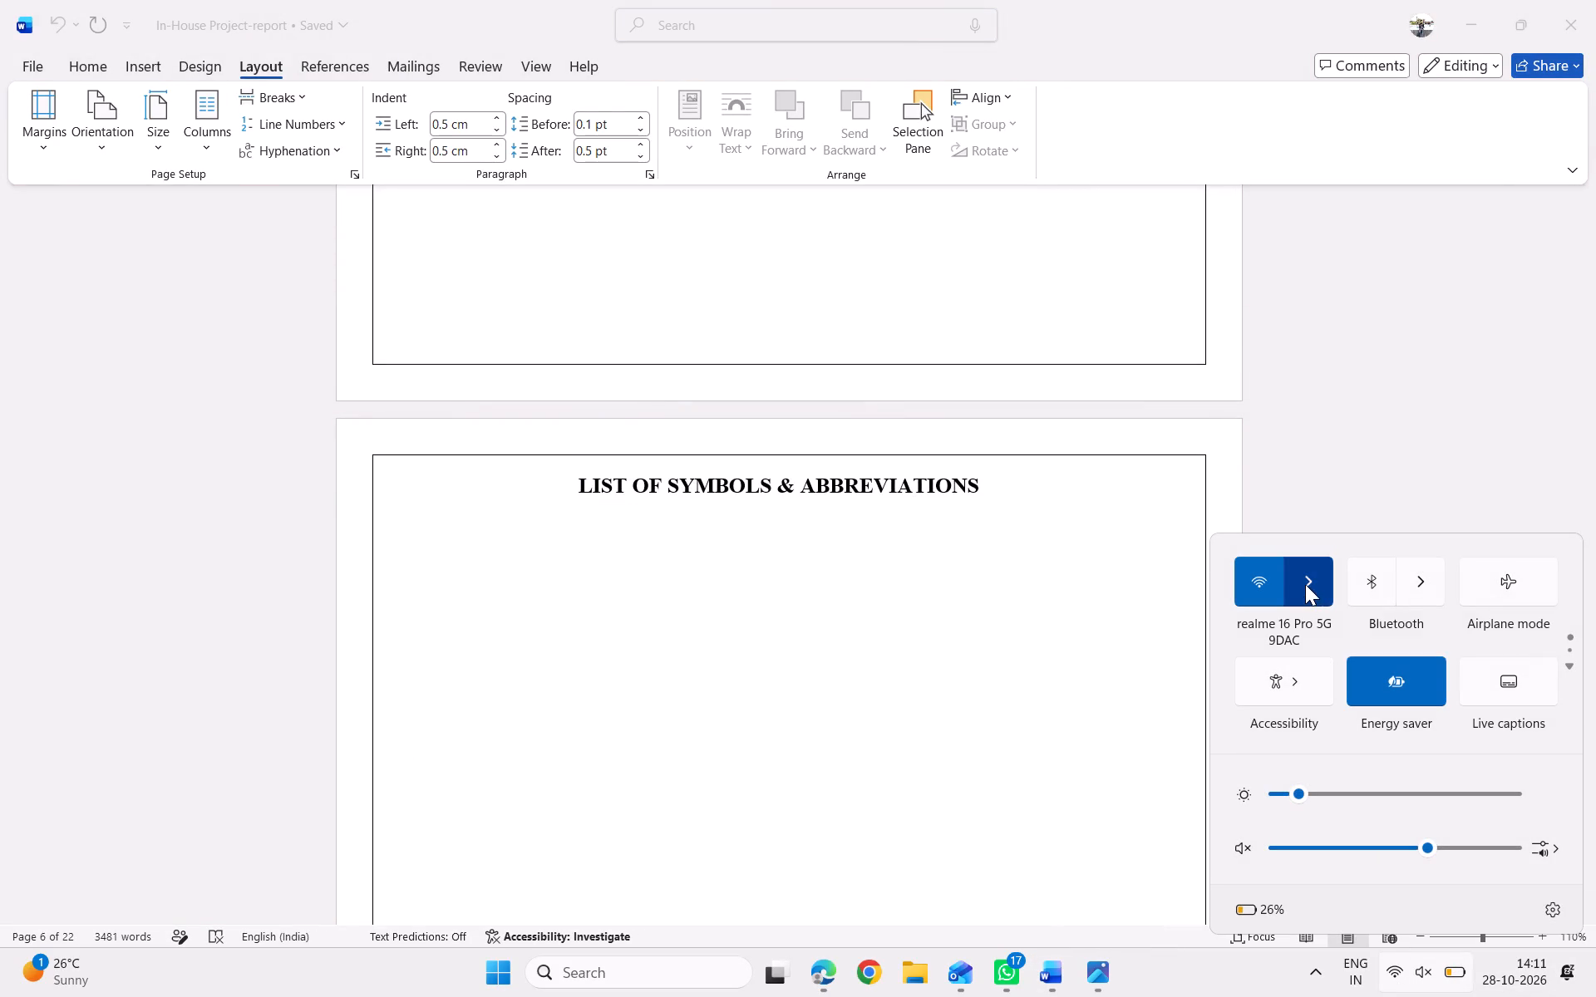
pyautogui.click(1305, 584)
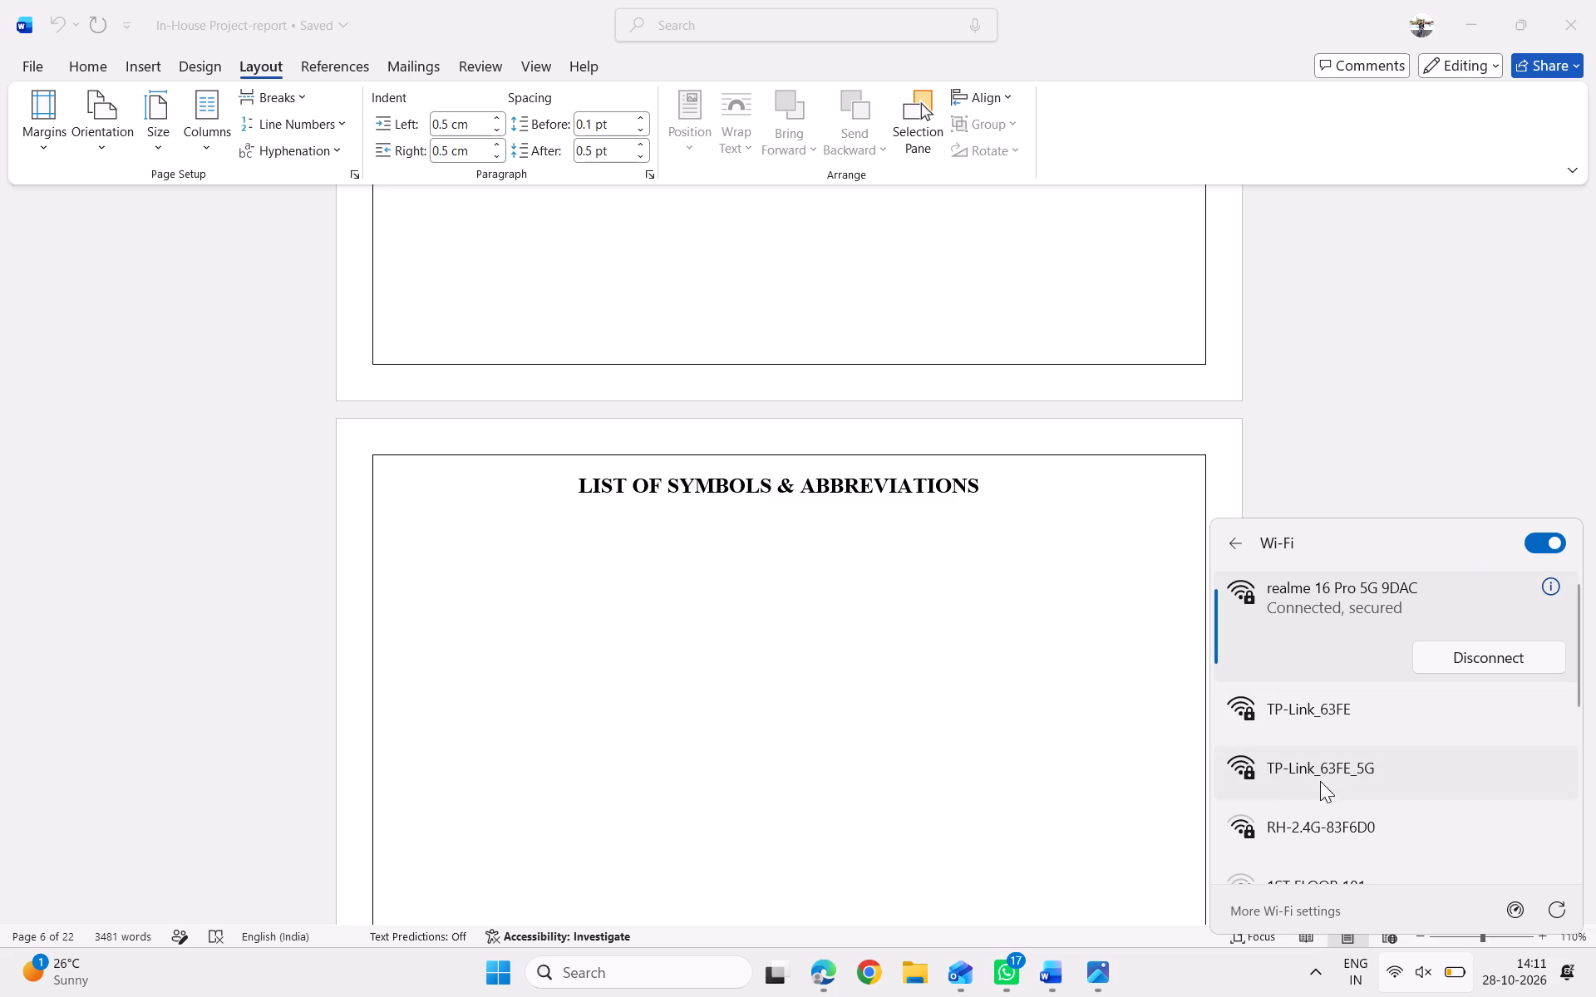
pyautogui.scroll(-1, 1326, 816)
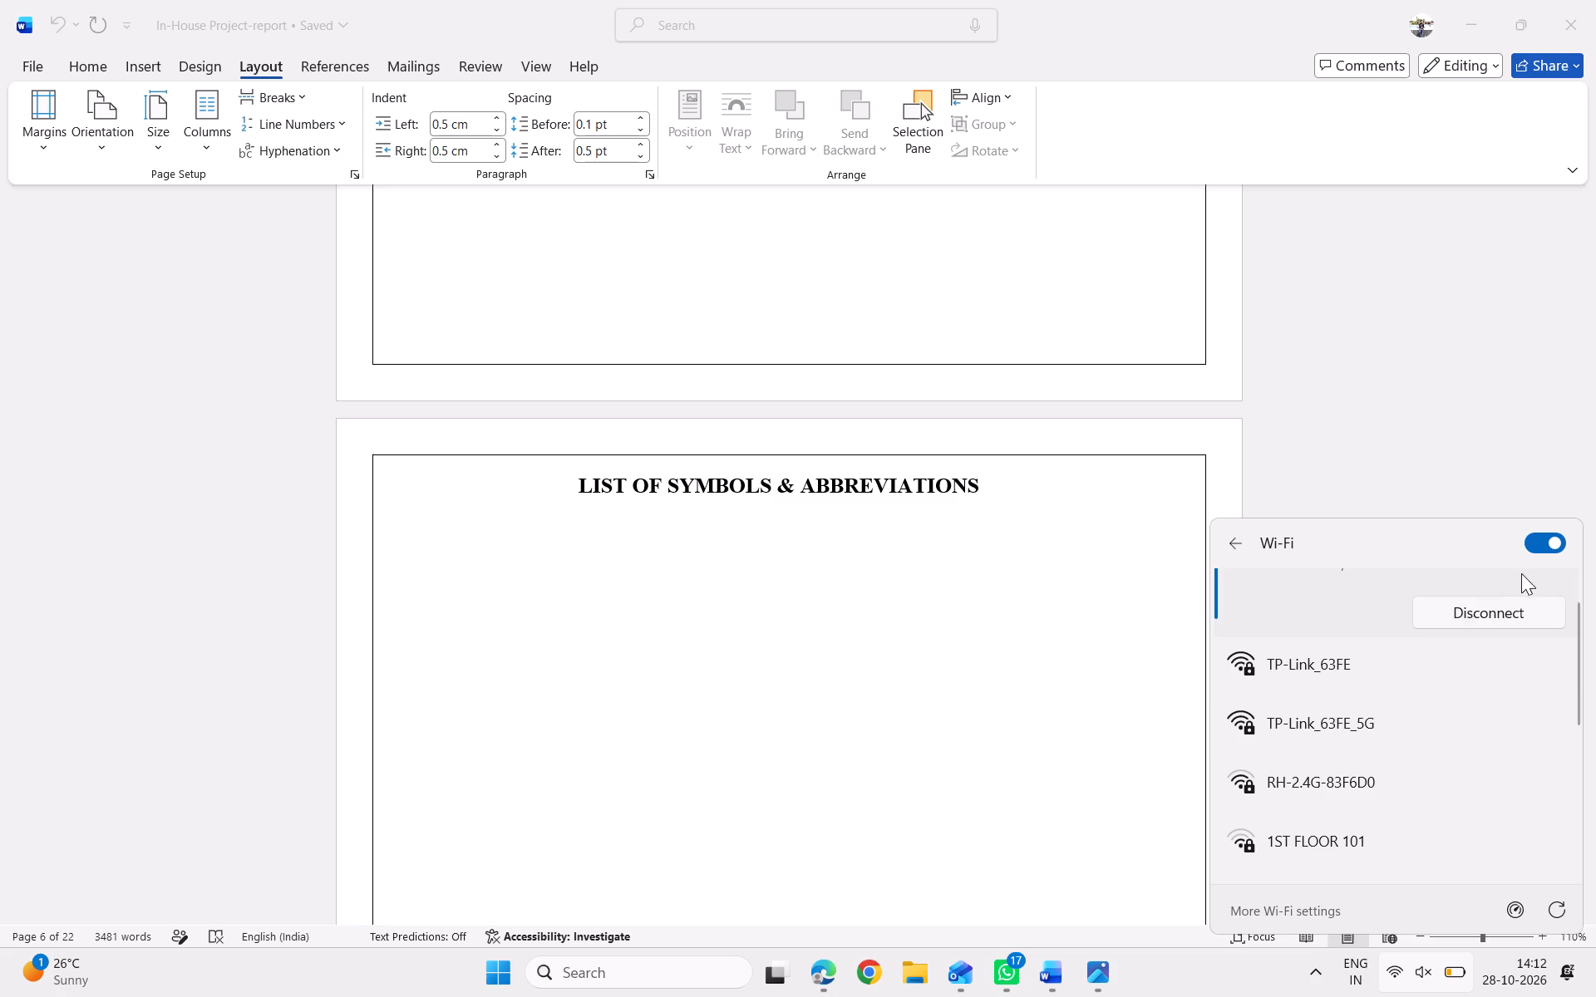
pyautogui.click(1153, 965)
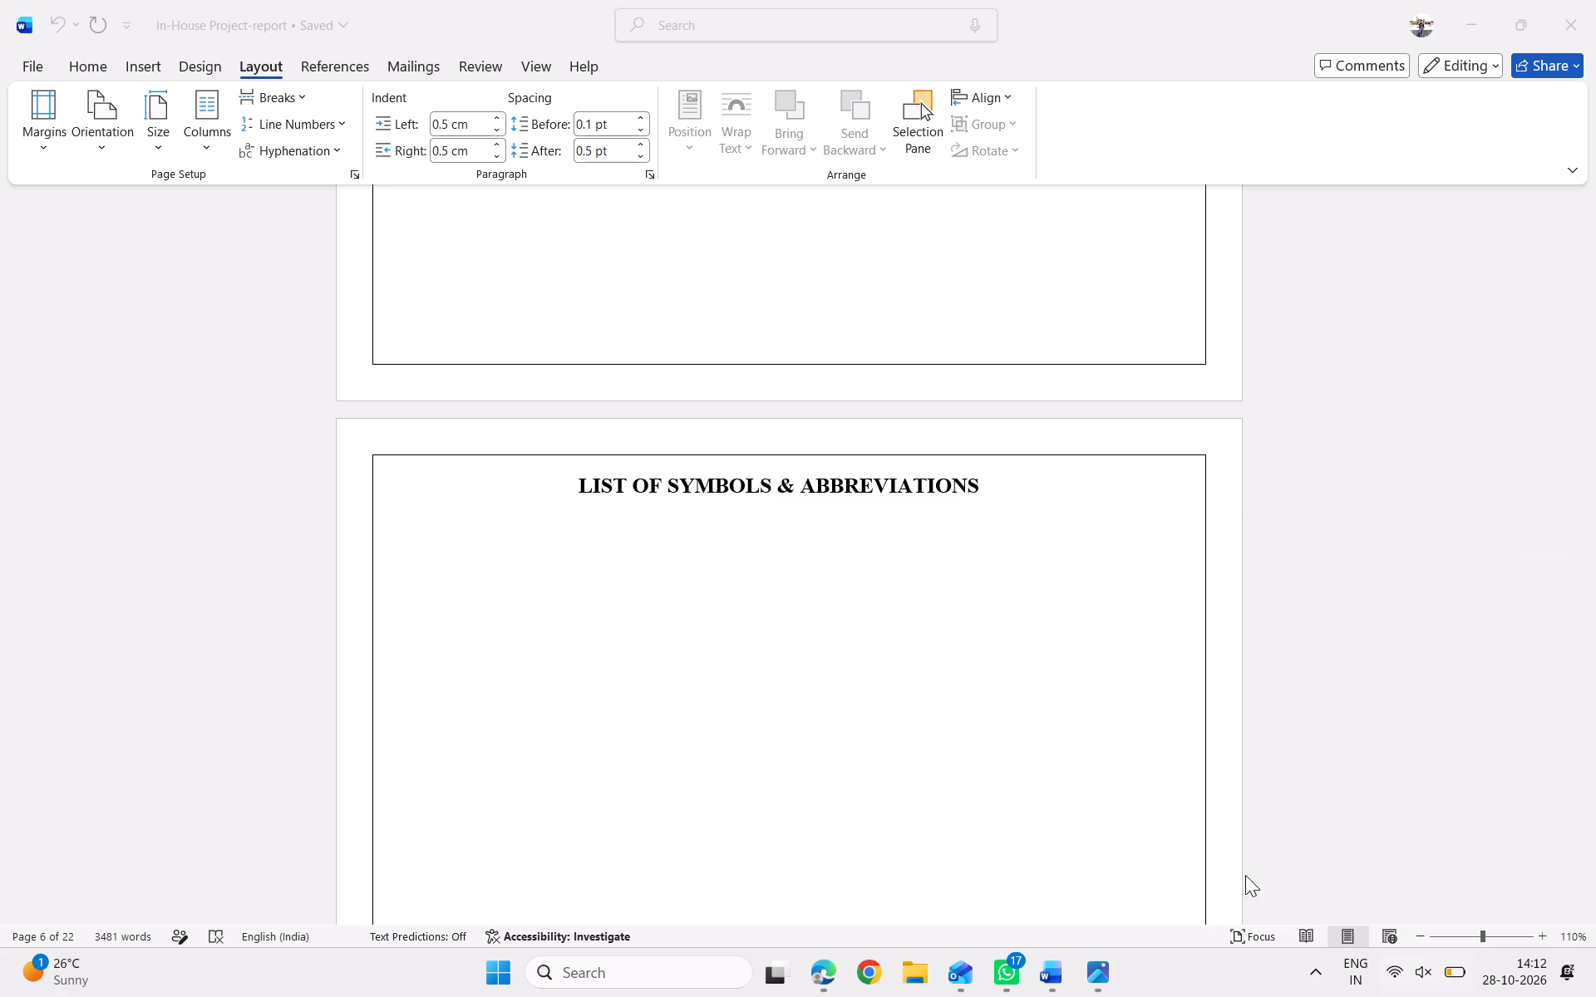
# Open the Bluetooth device page in the Windows quick settings.
pyautogui.click(1396, 964)
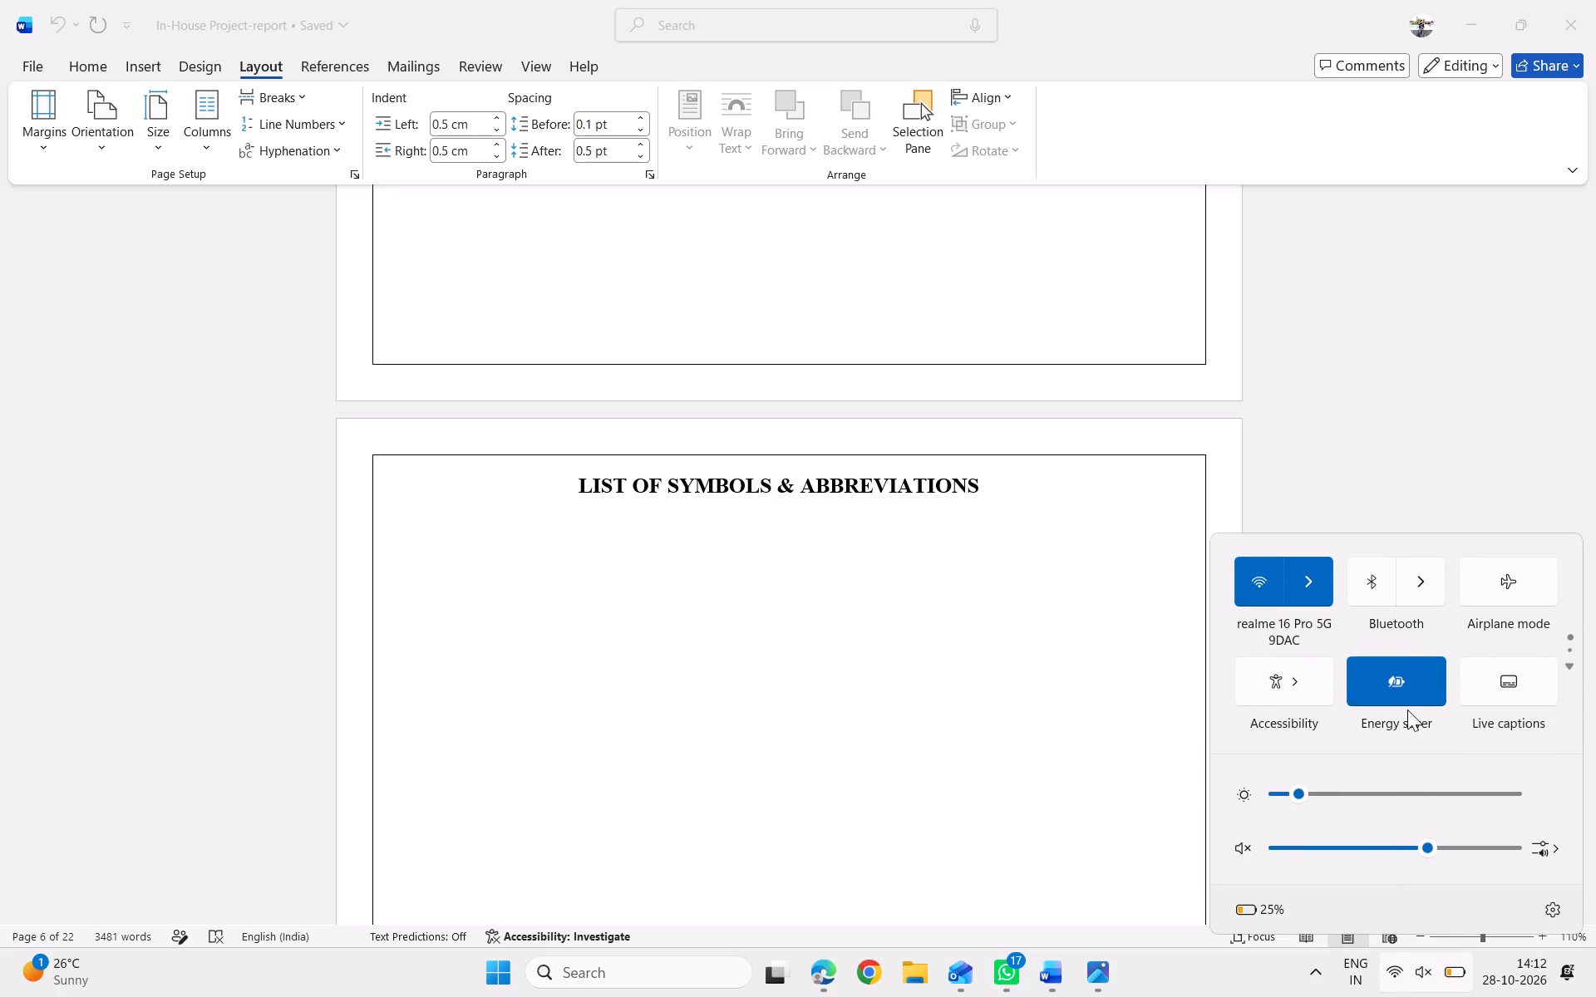
pyautogui.click(1415, 578)
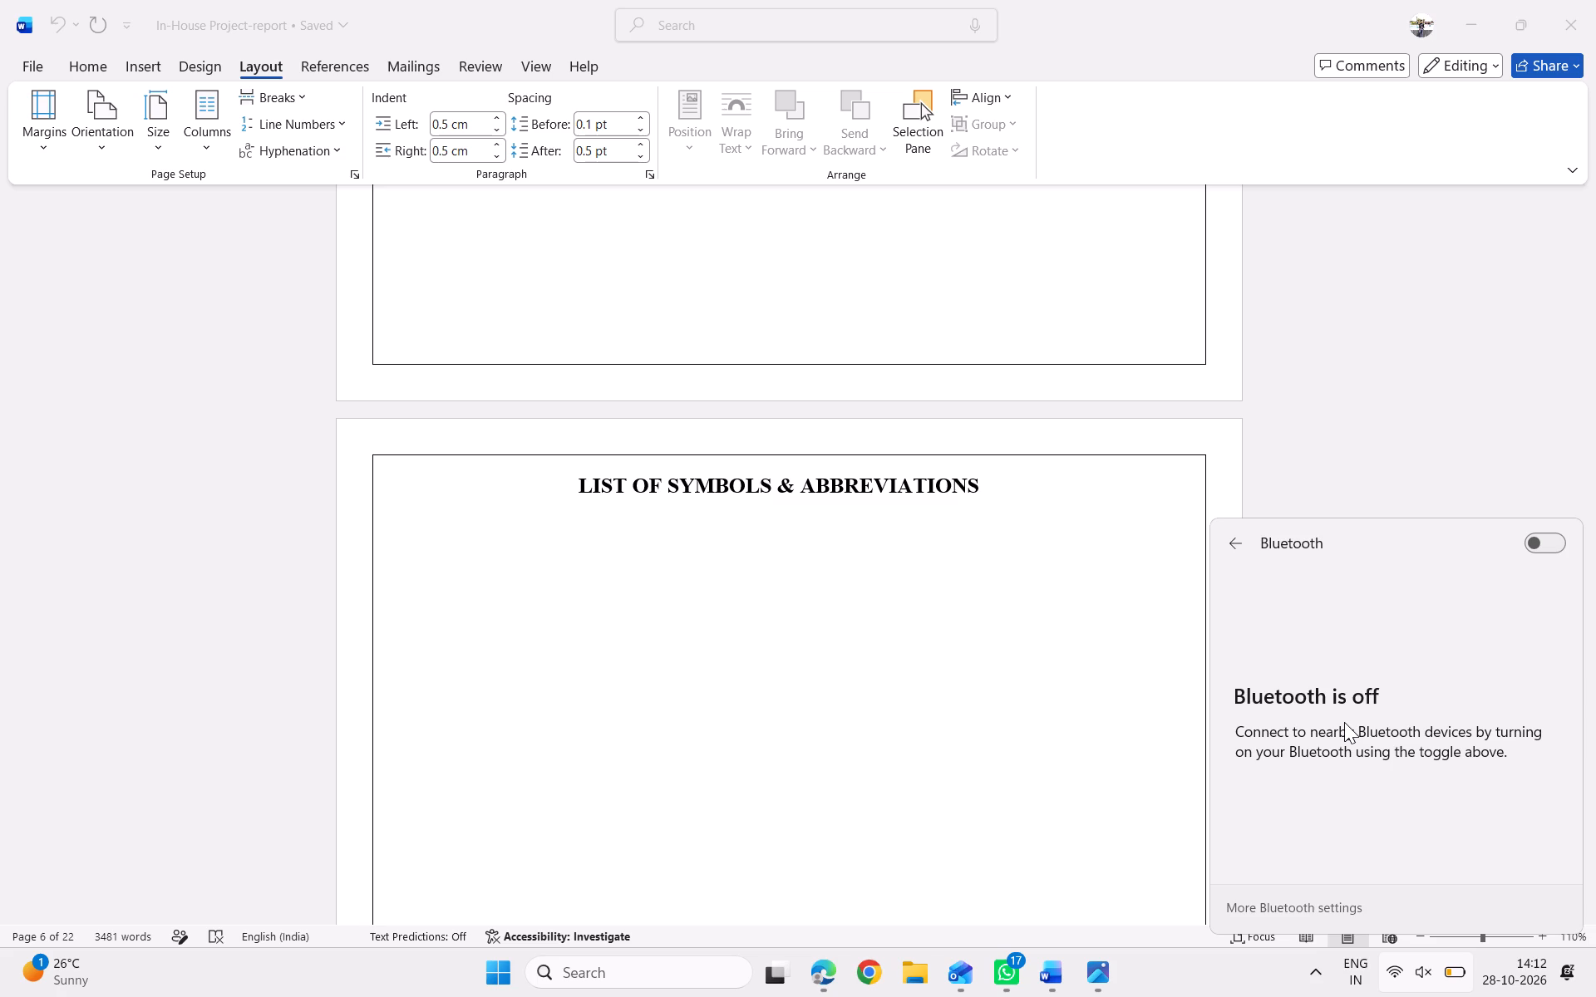
# Turn on Bluetooth and connect the Dell Mouse.
pyautogui.click(1531, 546)
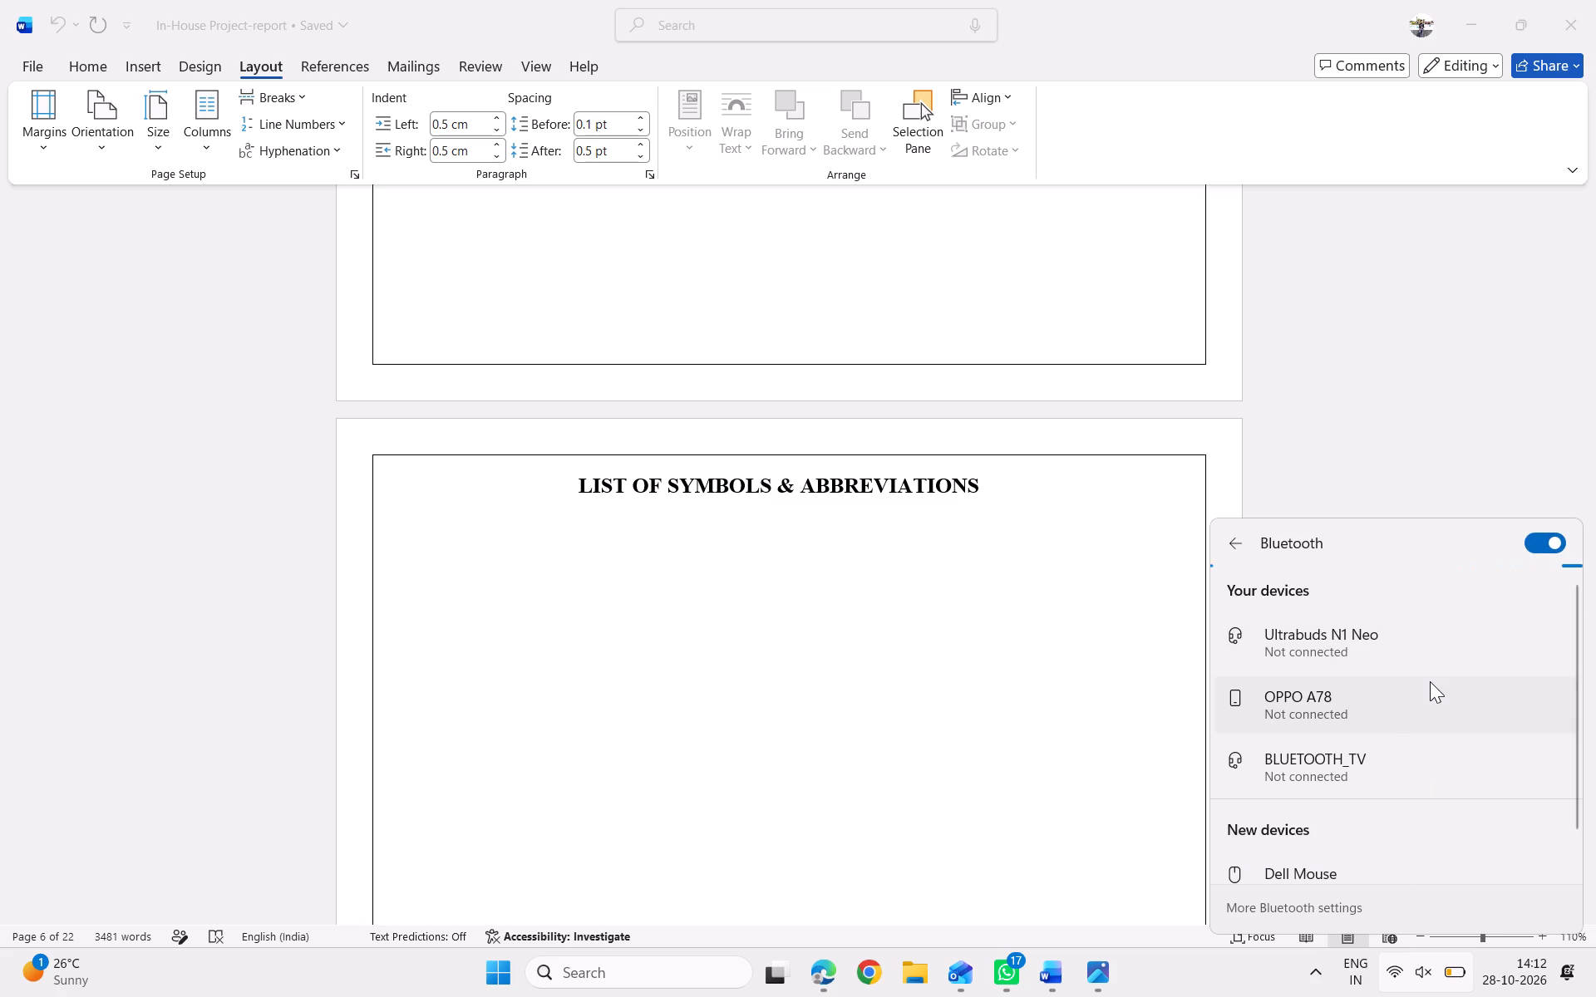
pyautogui.click(1198, 970)
pyautogui.click(1274, 906)
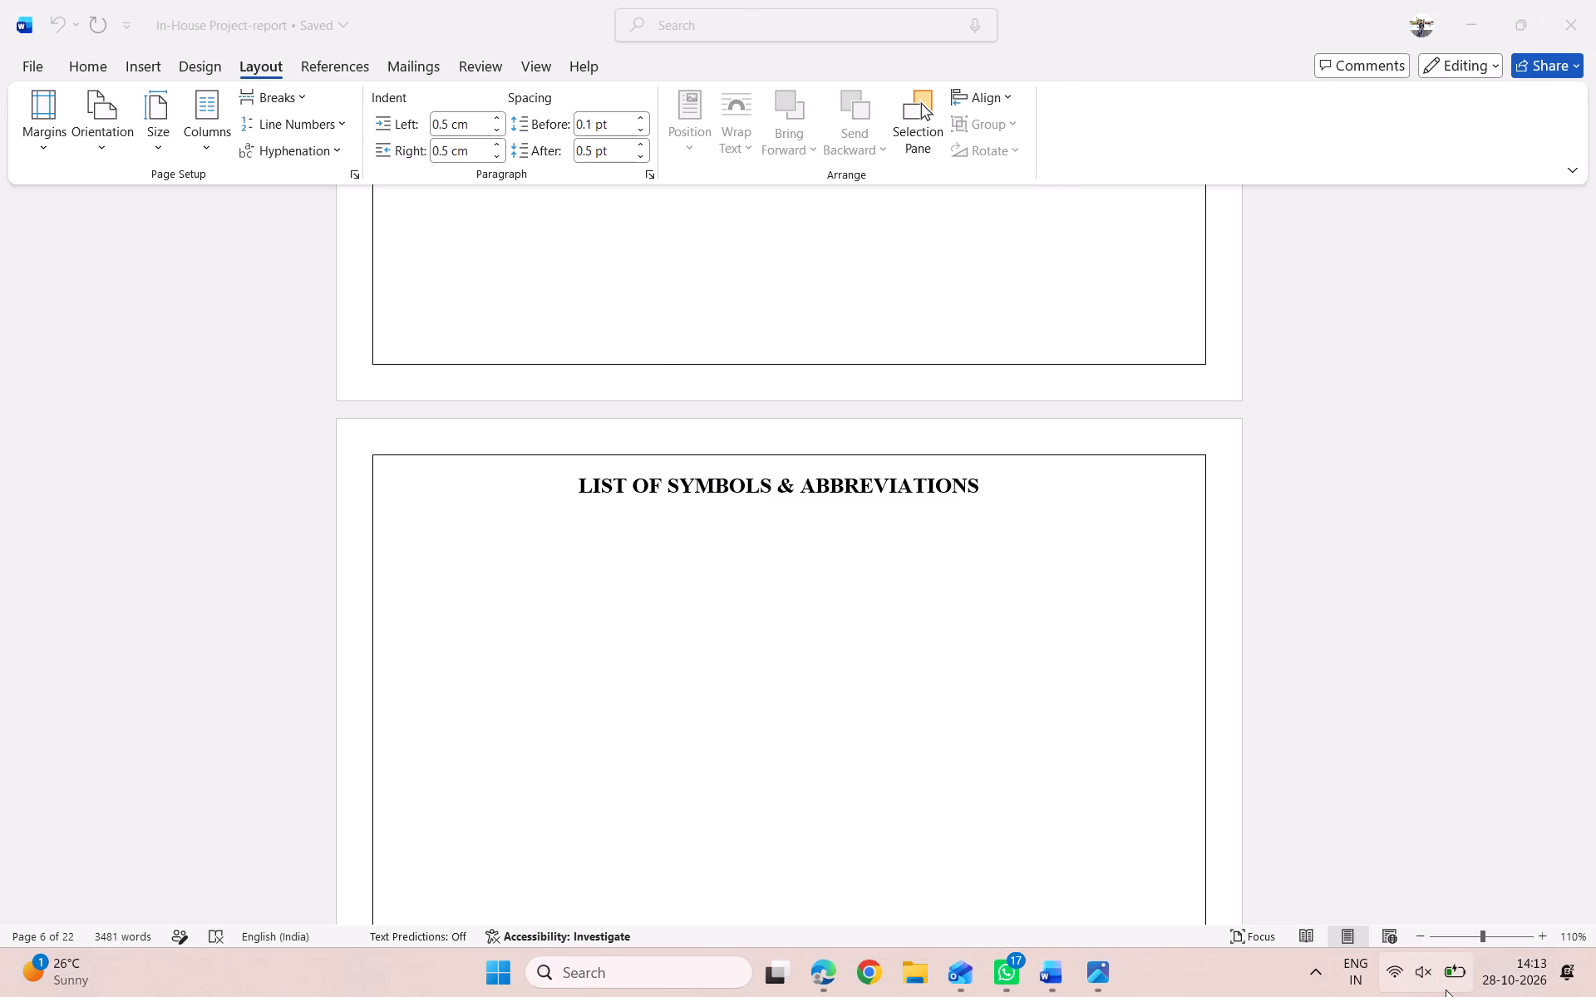
# Switch the Wi-Fi connection to the realme P3x 5G network with automatic connection kept enabled.
pyautogui.click(1401, 968)
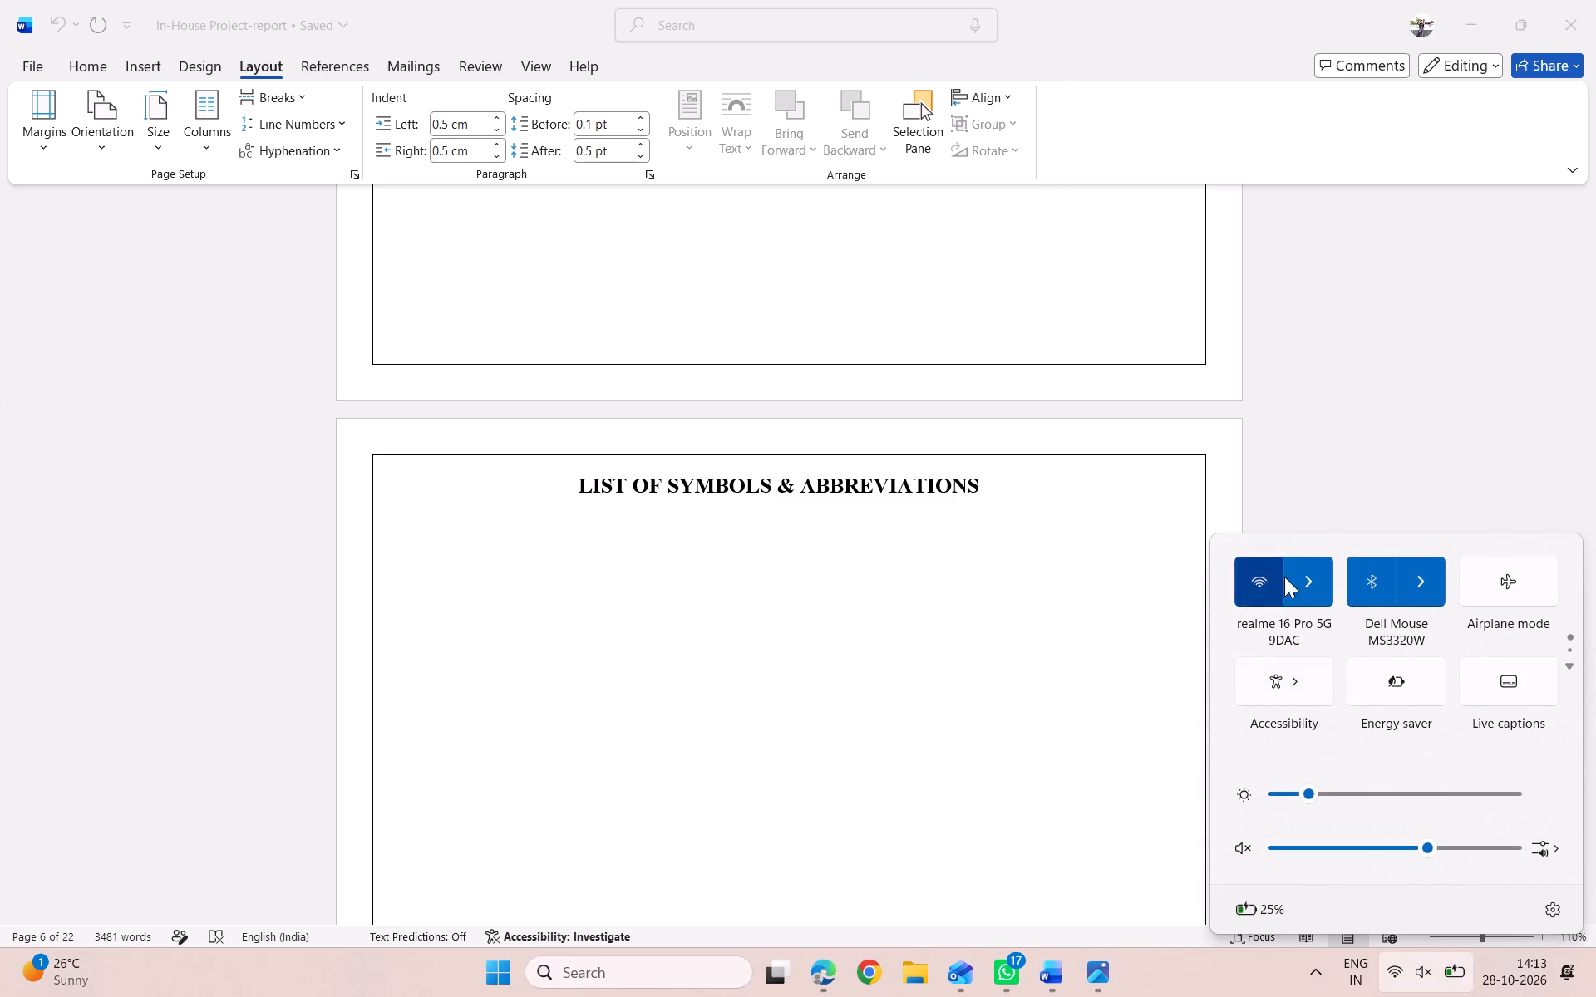
pyautogui.click(1306, 574)
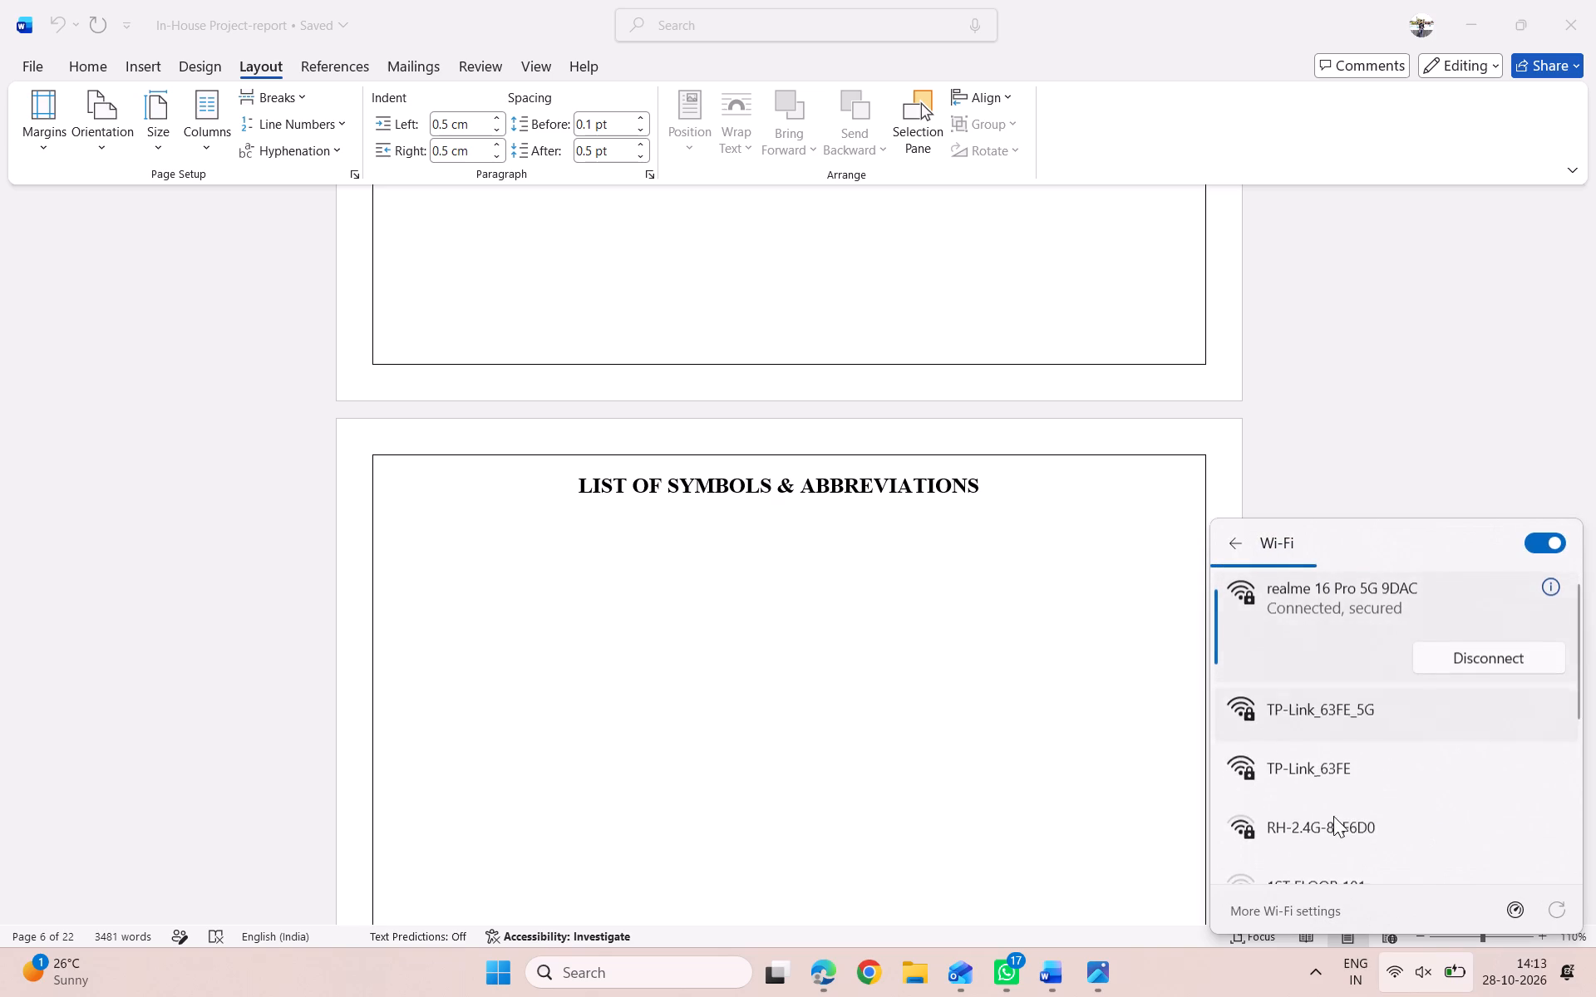
pyautogui.click(1315, 712)
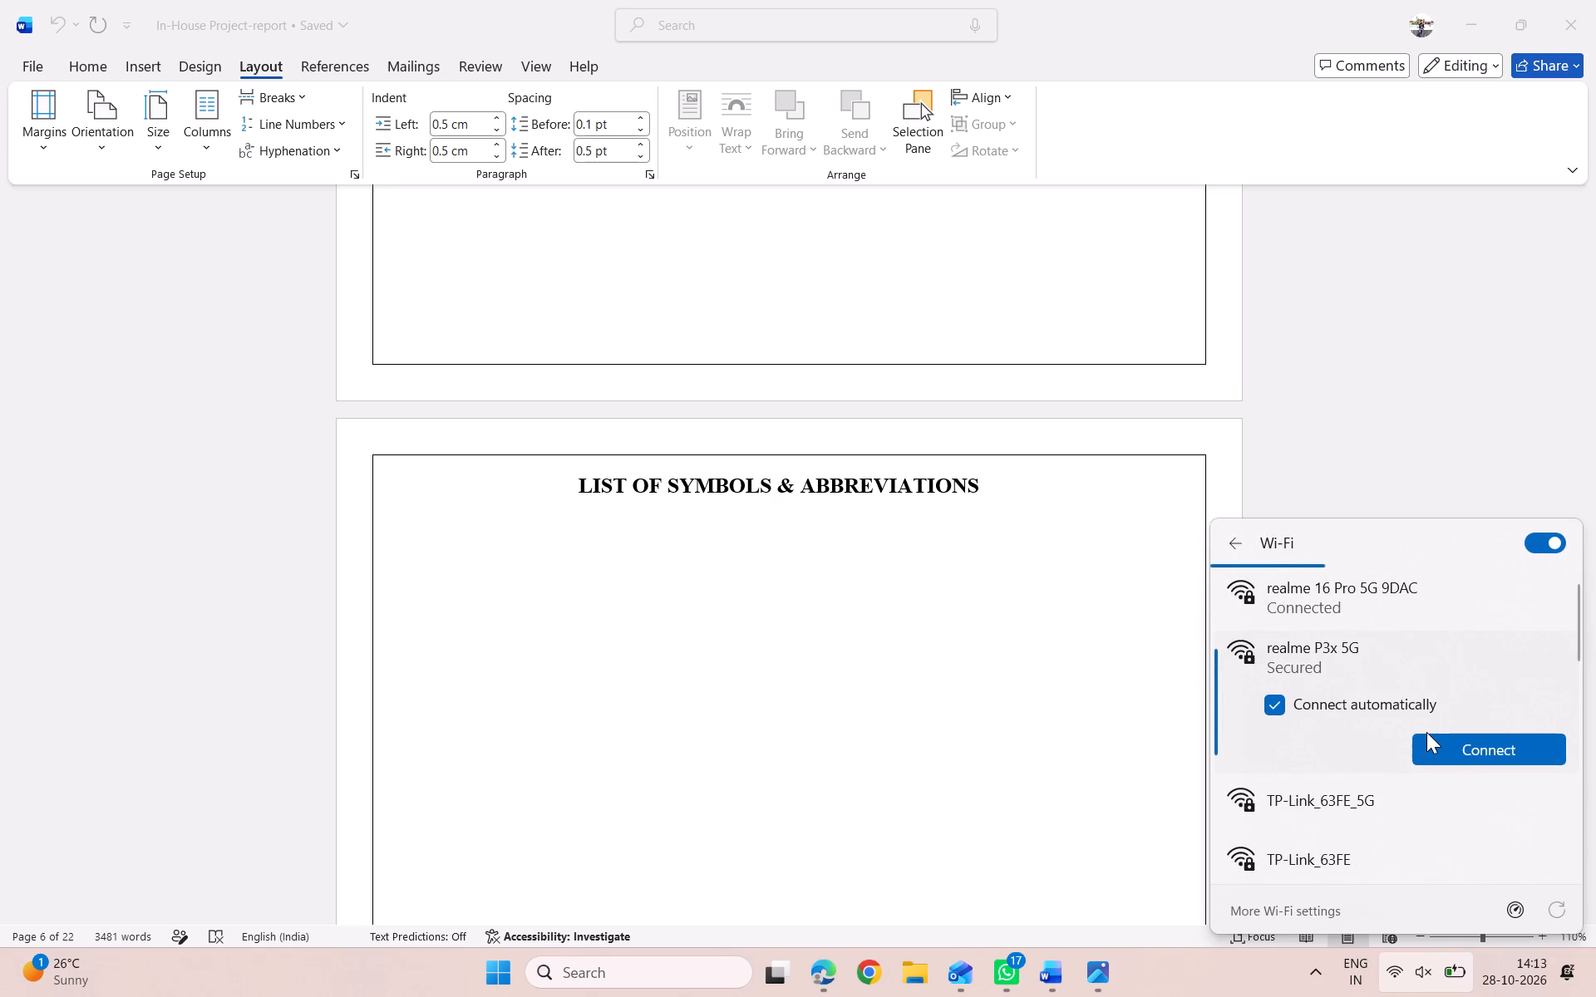
pyautogui.click(1431, 734)
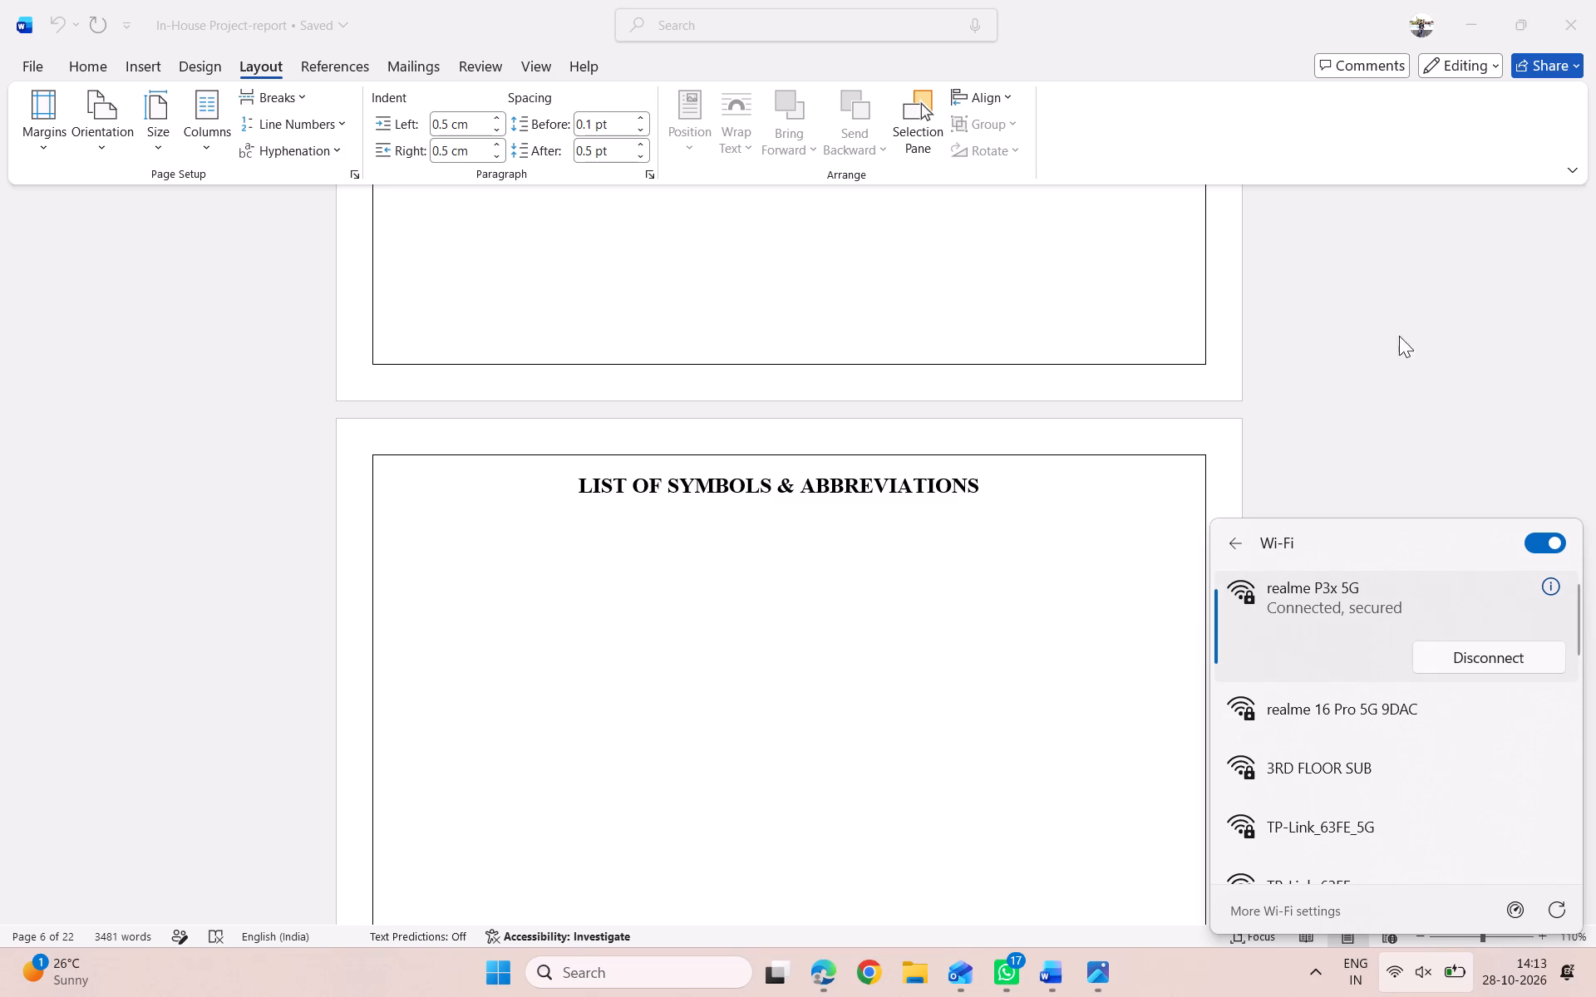
pyautogui.click(1364, 317)
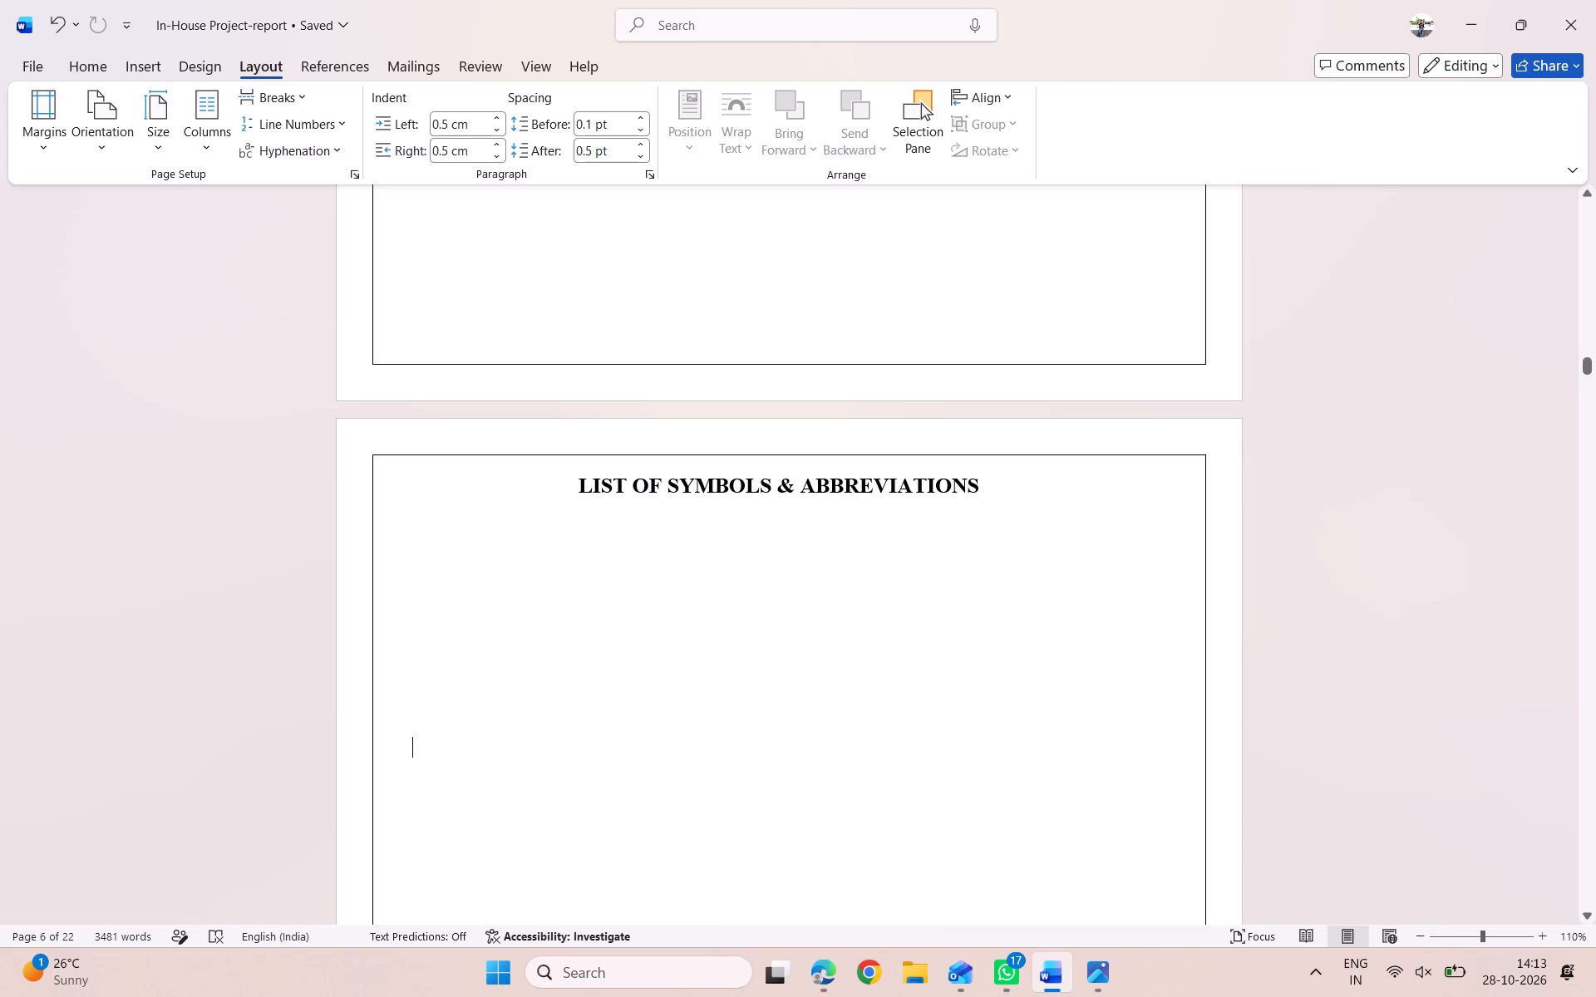
# Look over the Abstract page of the report and return to the List of Symbols & Abbreviations page.
pyautogui.scroll(5, 811, 527)
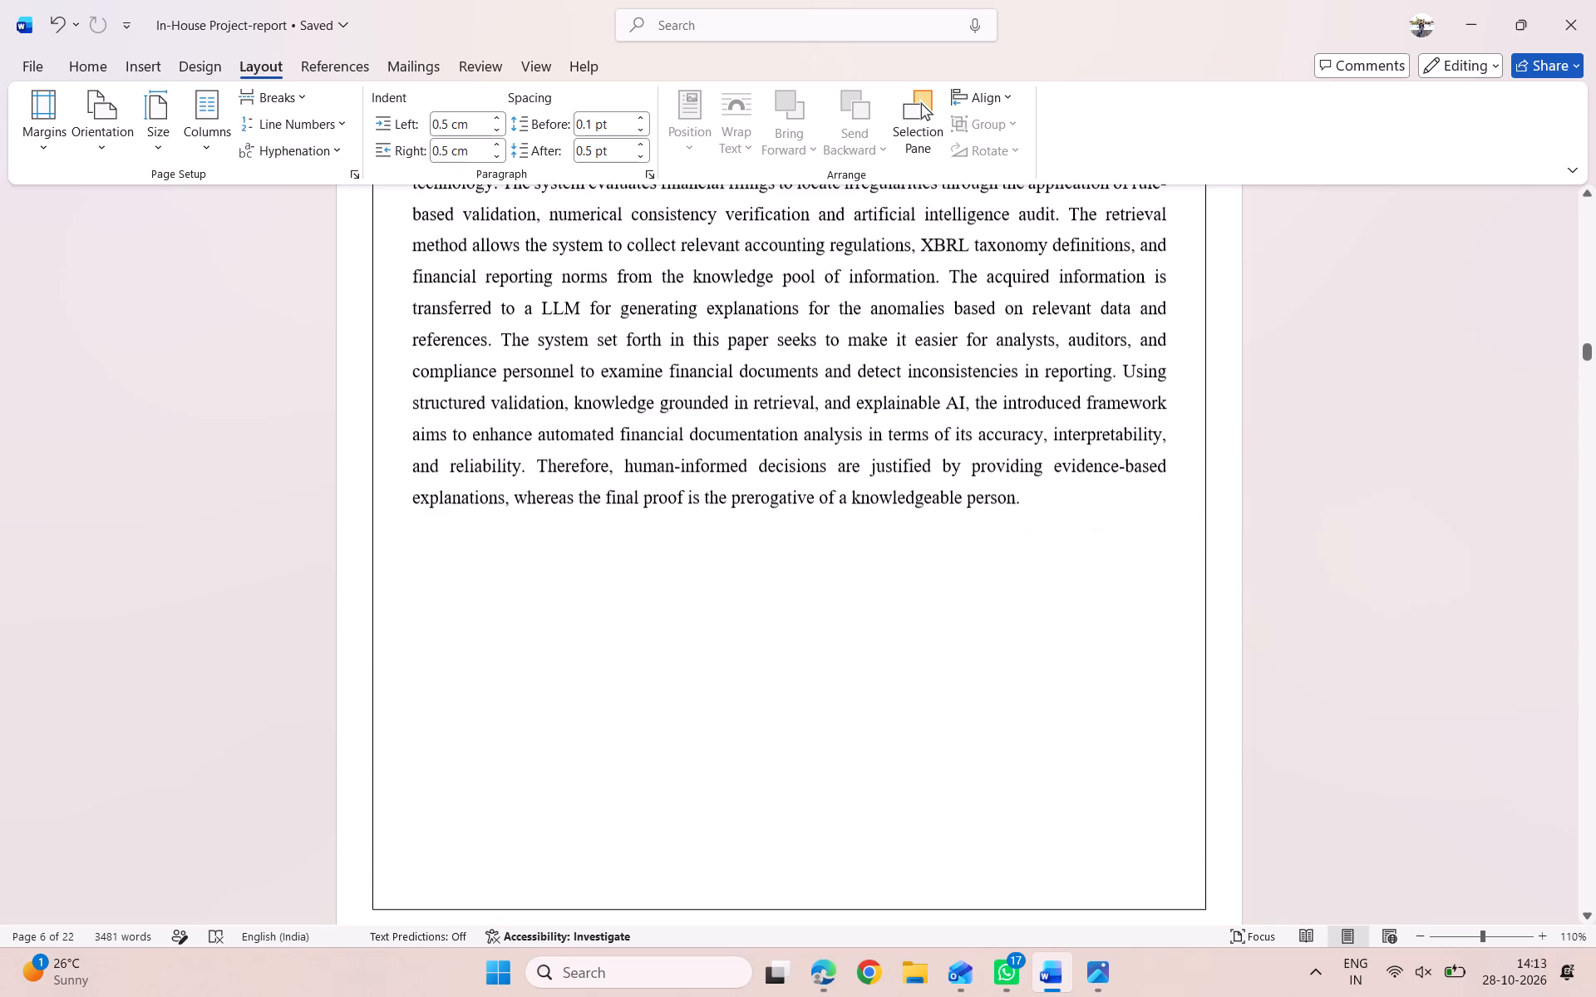
pyautogui.scroll(3, 811, 527)
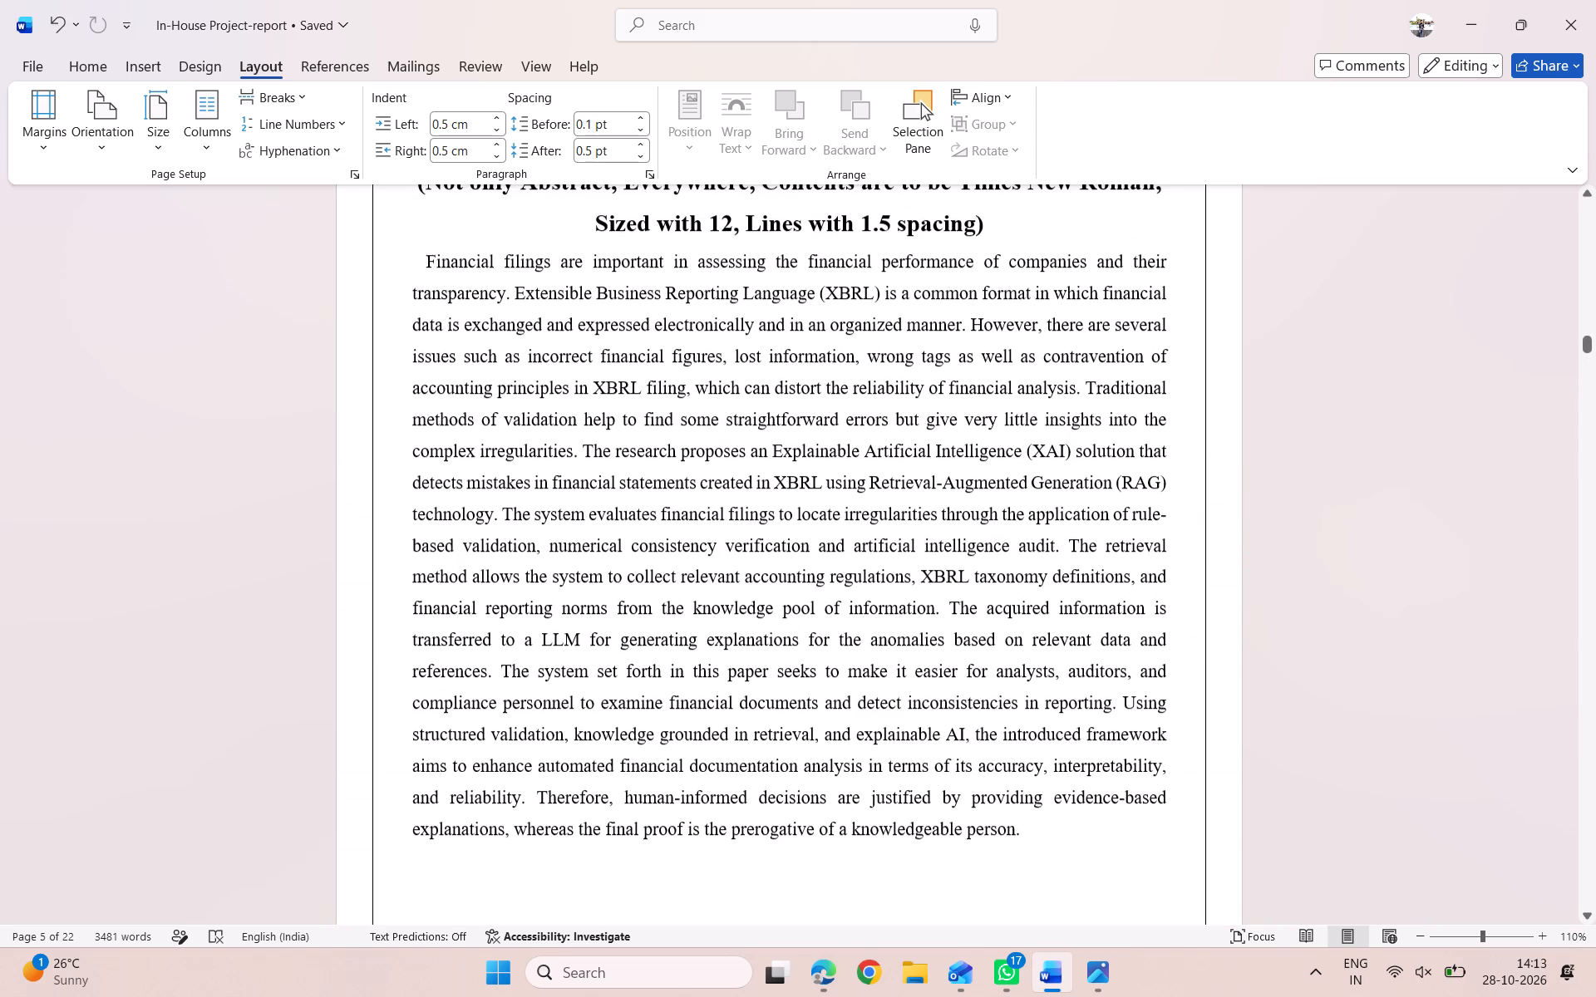
pyautogui.scroll(2, 811, 527)
pyautogui.scroll(-8, 811, 527)
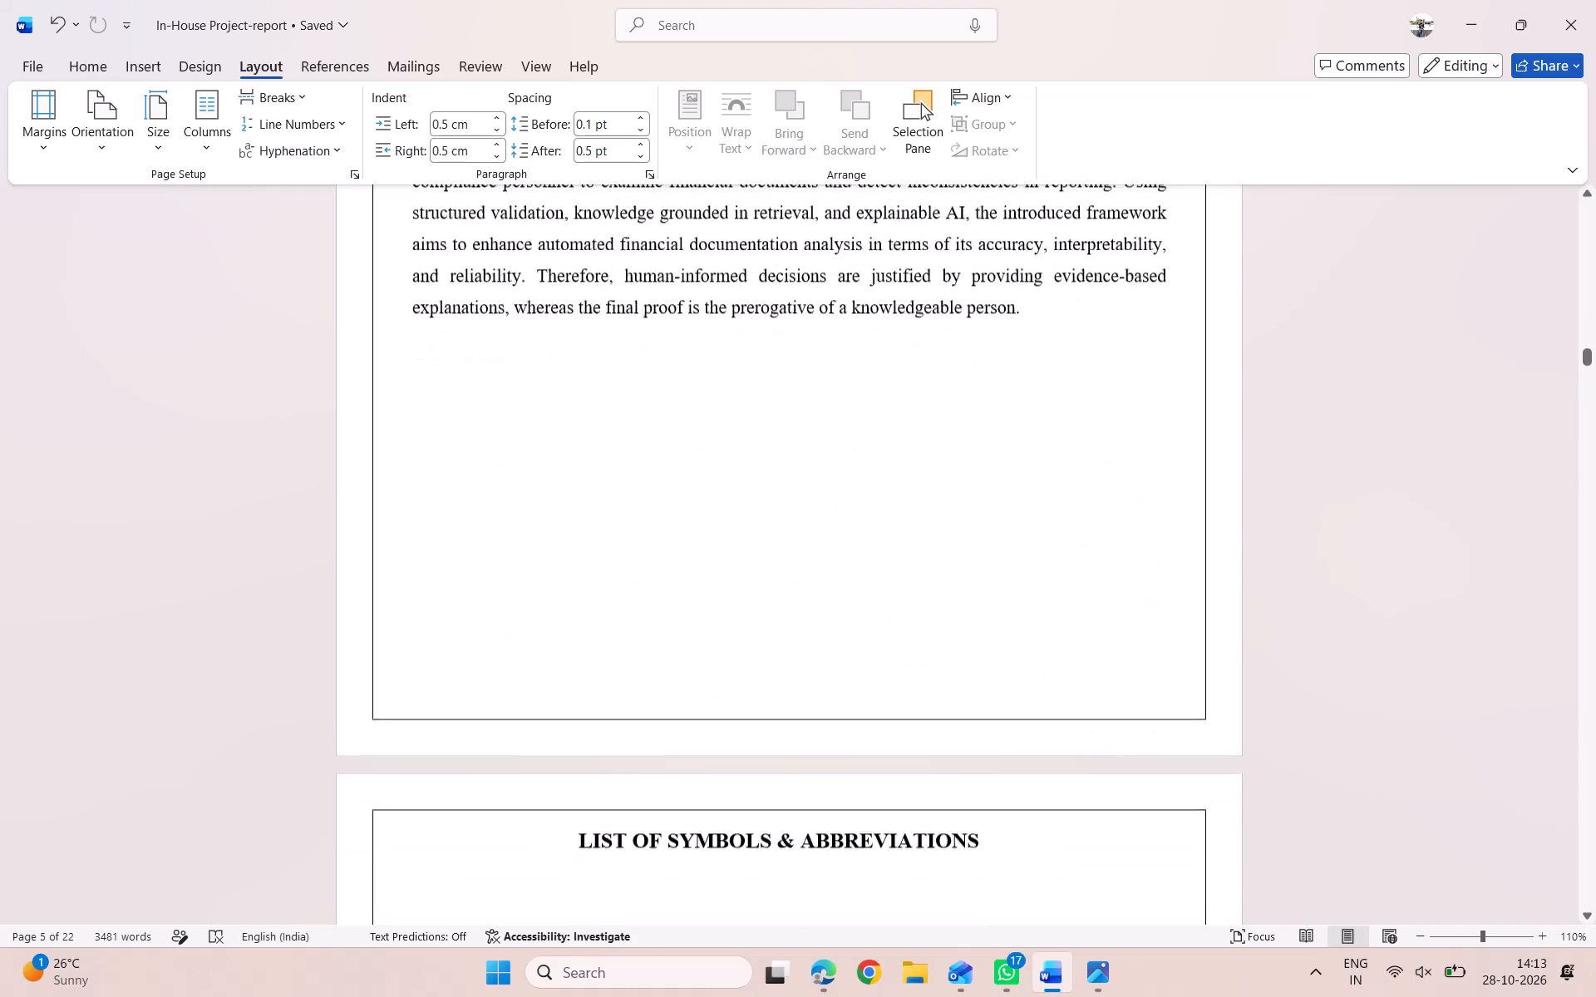
pyautogui.scroll(-4, 811, 531)
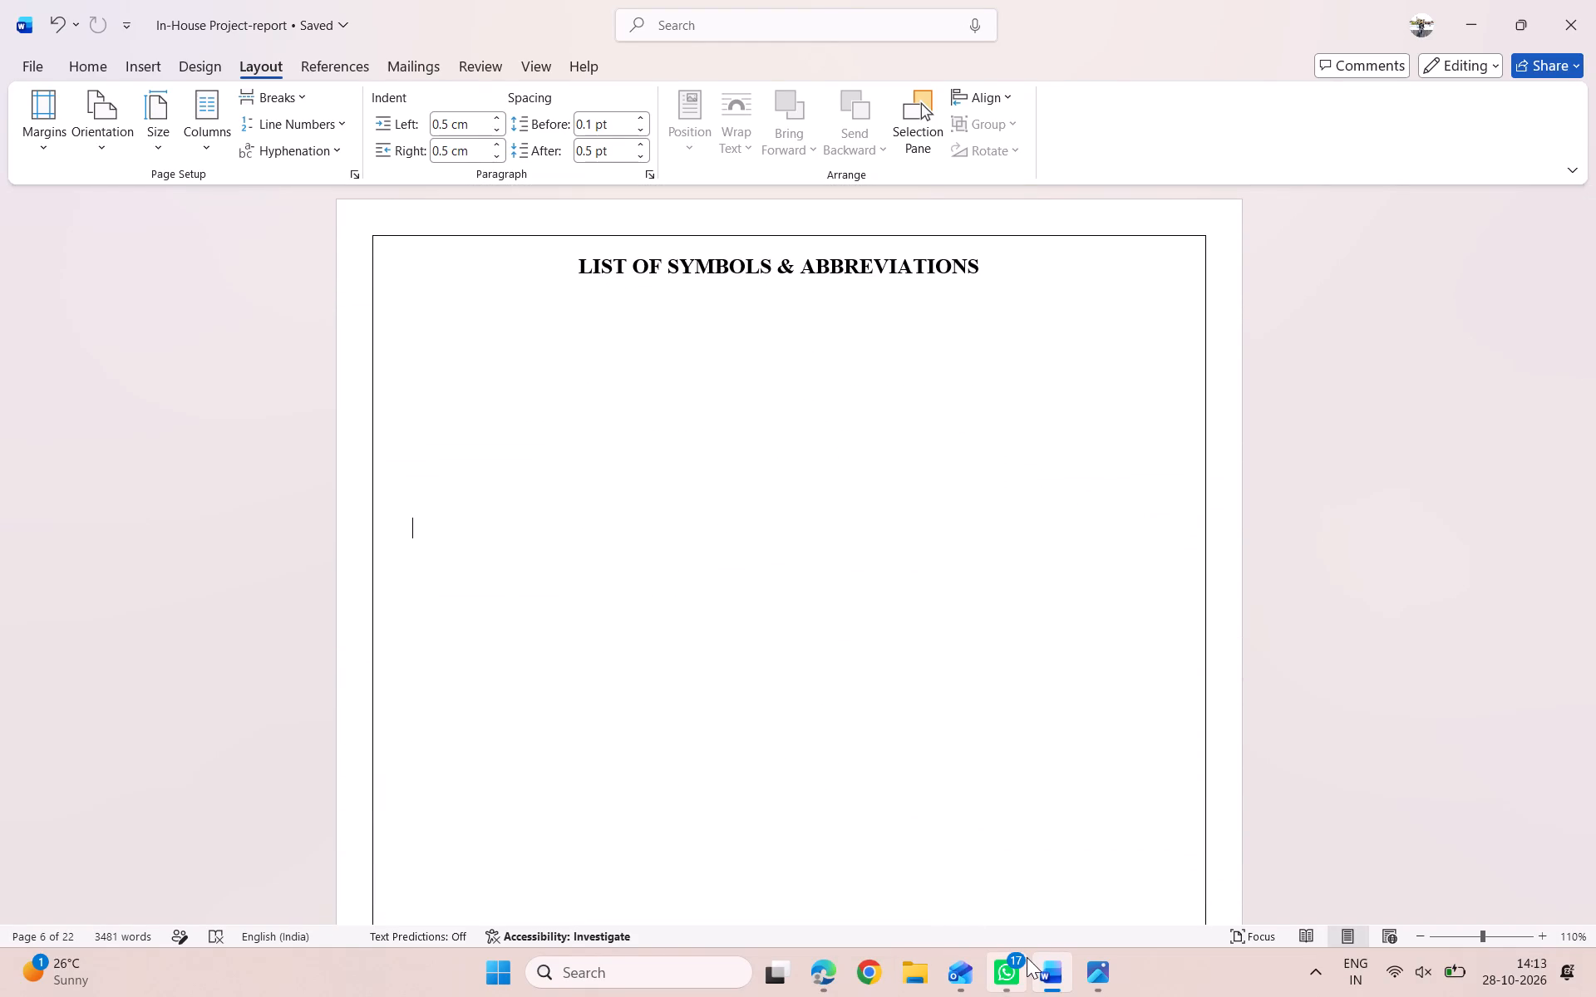
pyautogui.click(821, 975)
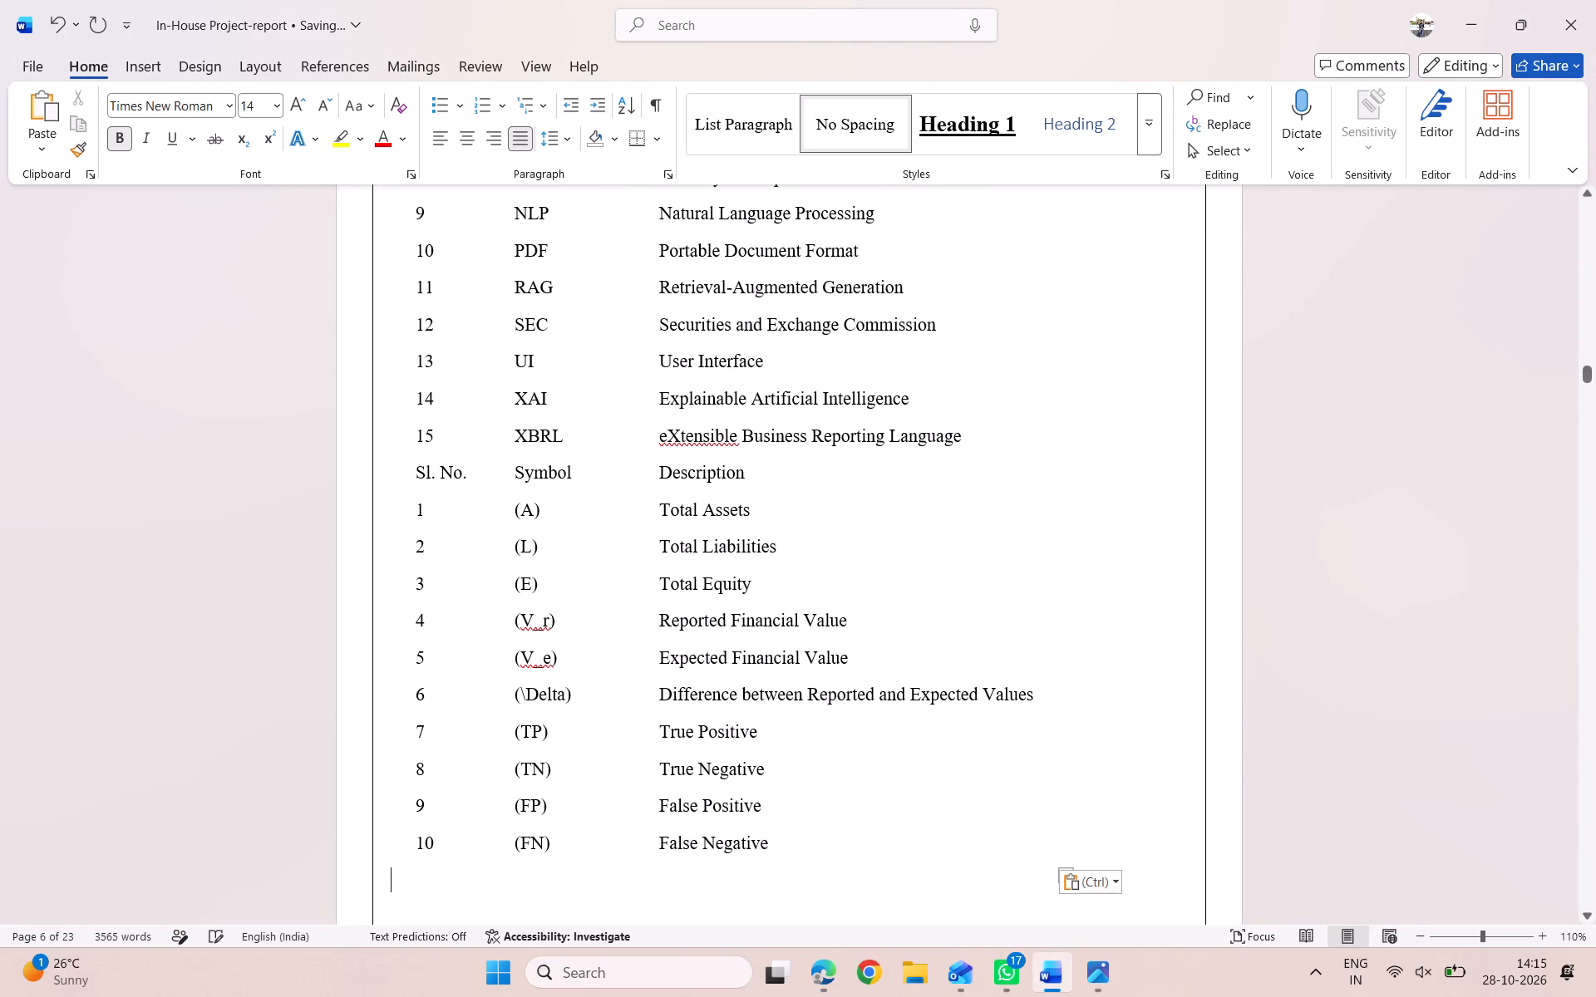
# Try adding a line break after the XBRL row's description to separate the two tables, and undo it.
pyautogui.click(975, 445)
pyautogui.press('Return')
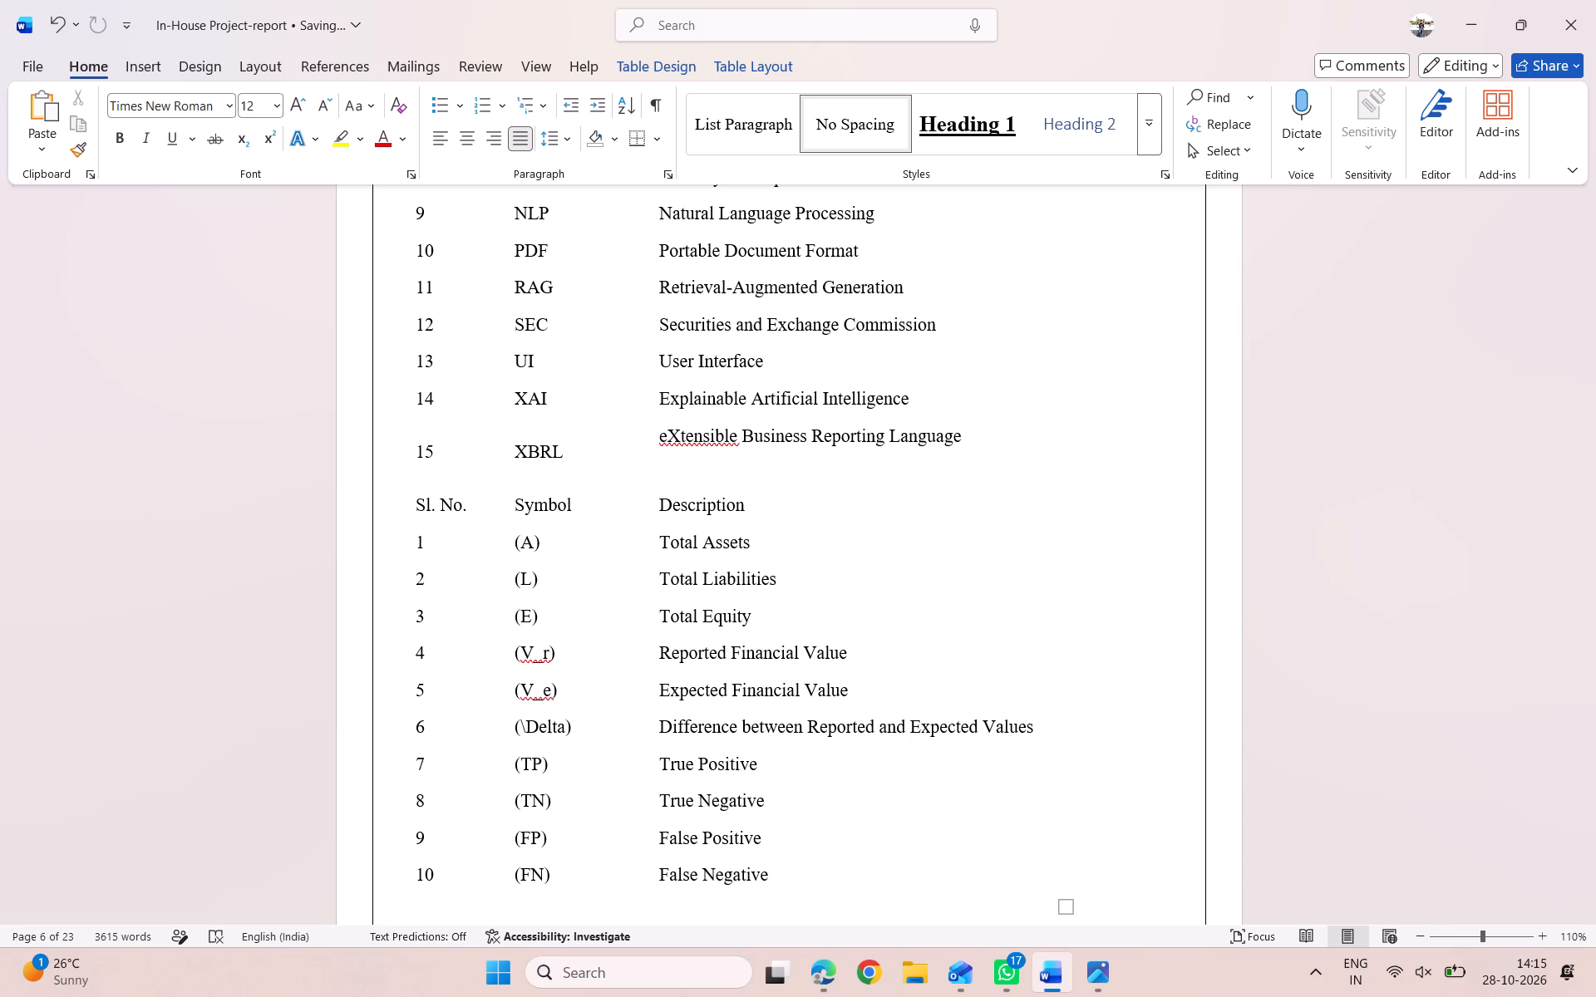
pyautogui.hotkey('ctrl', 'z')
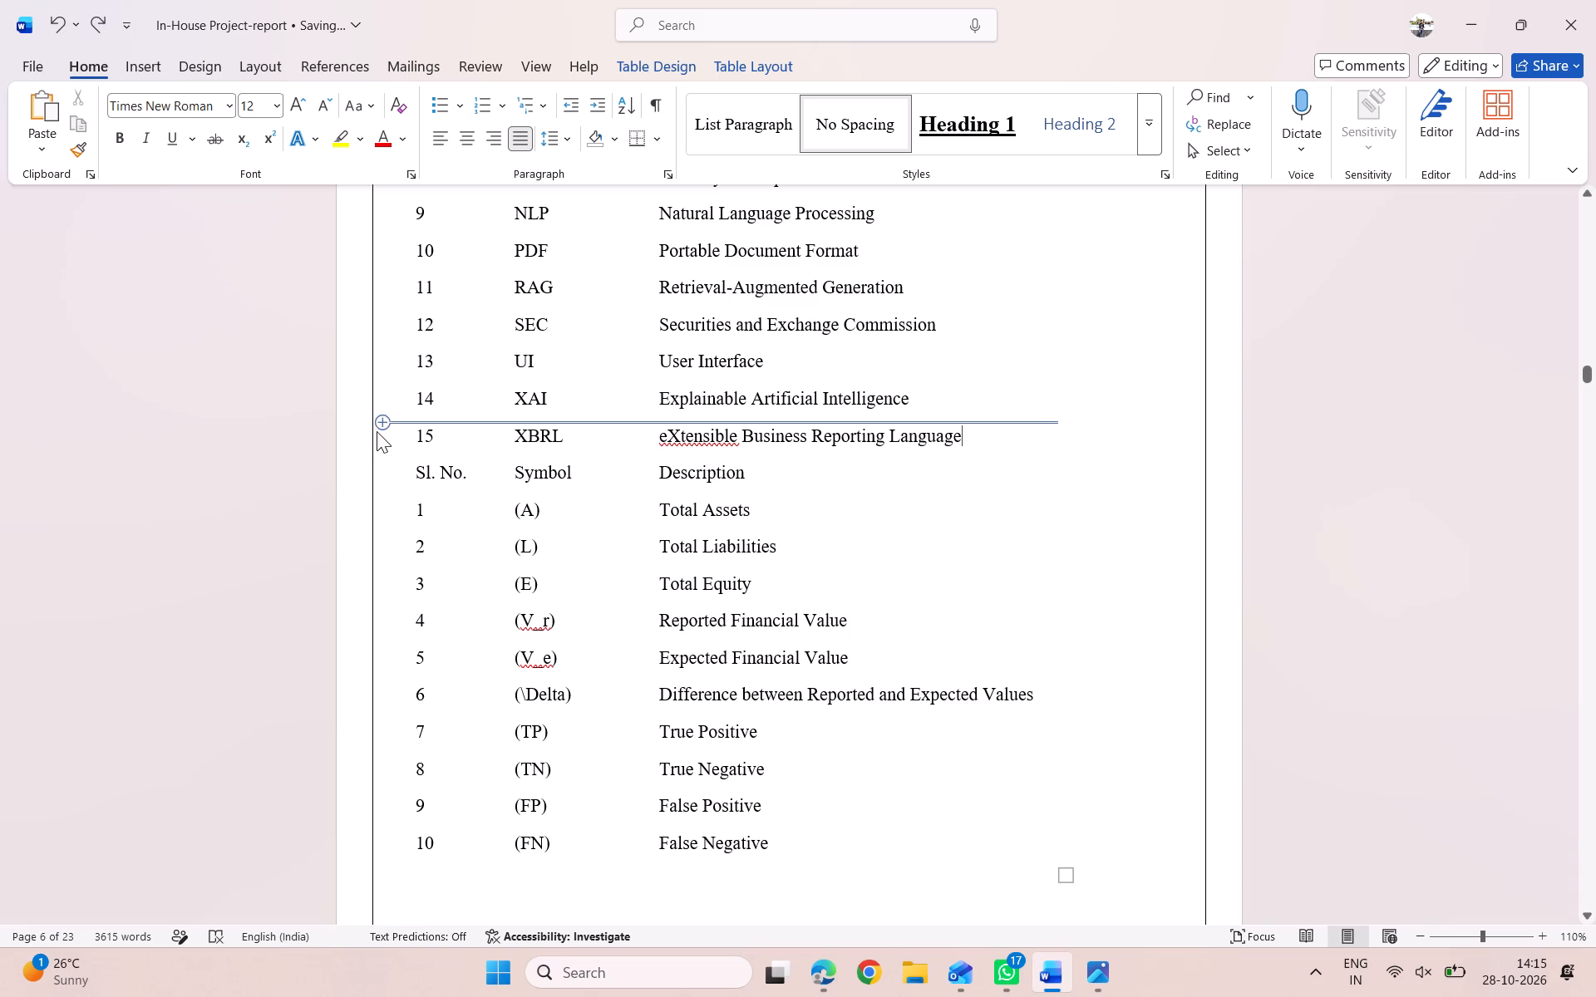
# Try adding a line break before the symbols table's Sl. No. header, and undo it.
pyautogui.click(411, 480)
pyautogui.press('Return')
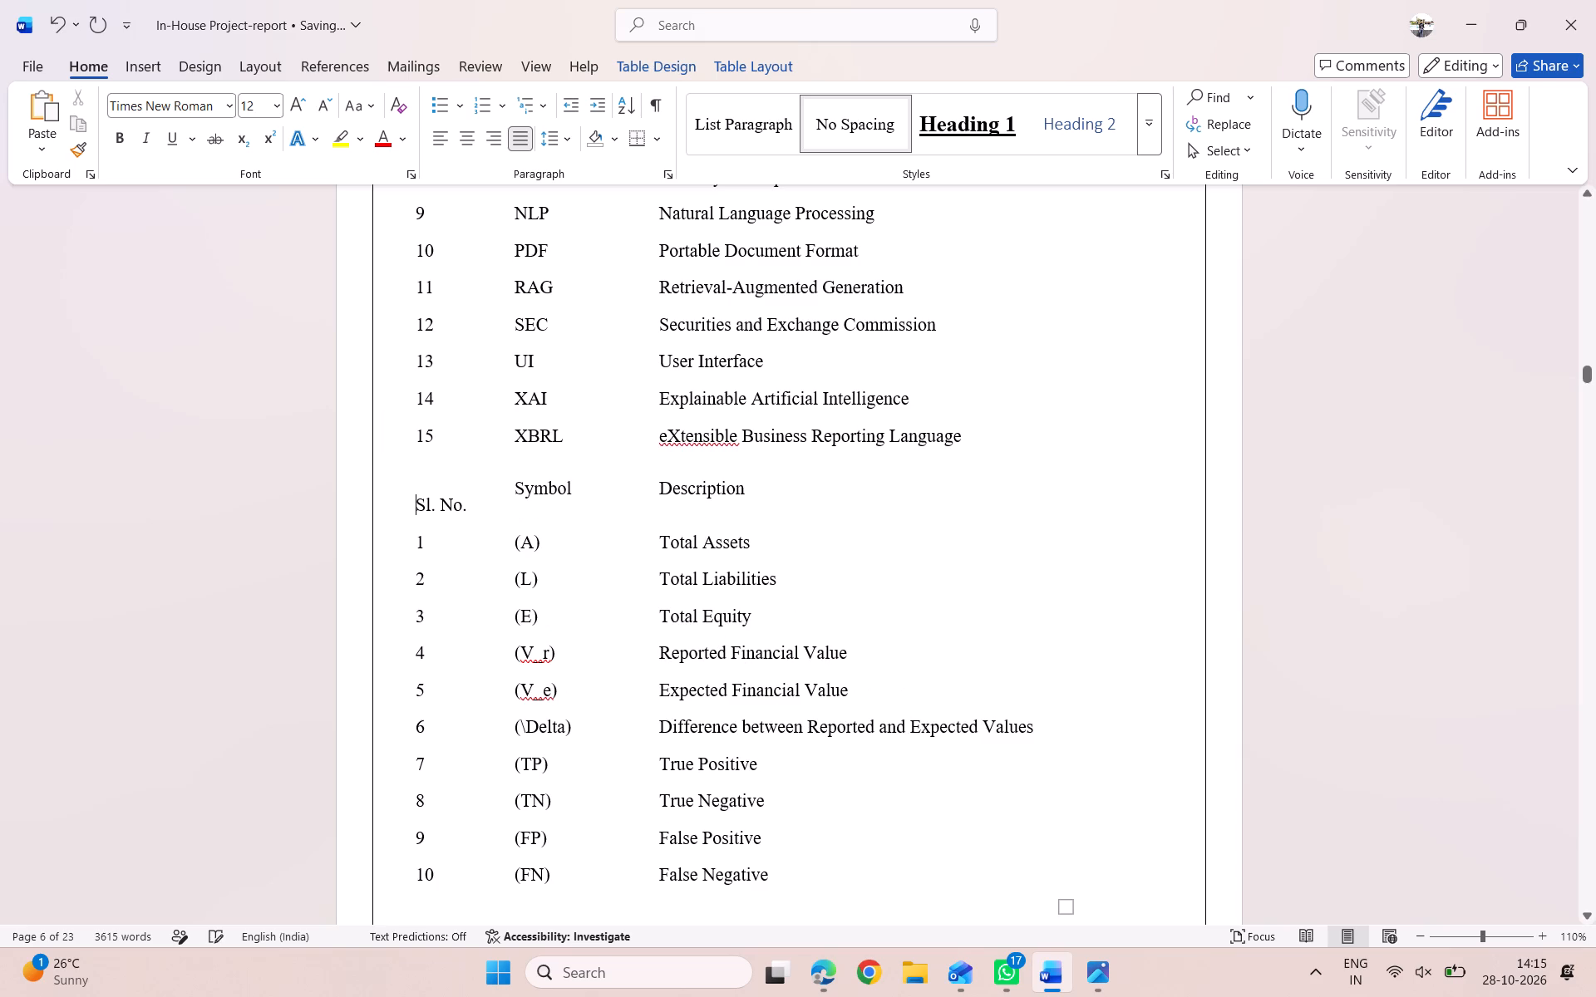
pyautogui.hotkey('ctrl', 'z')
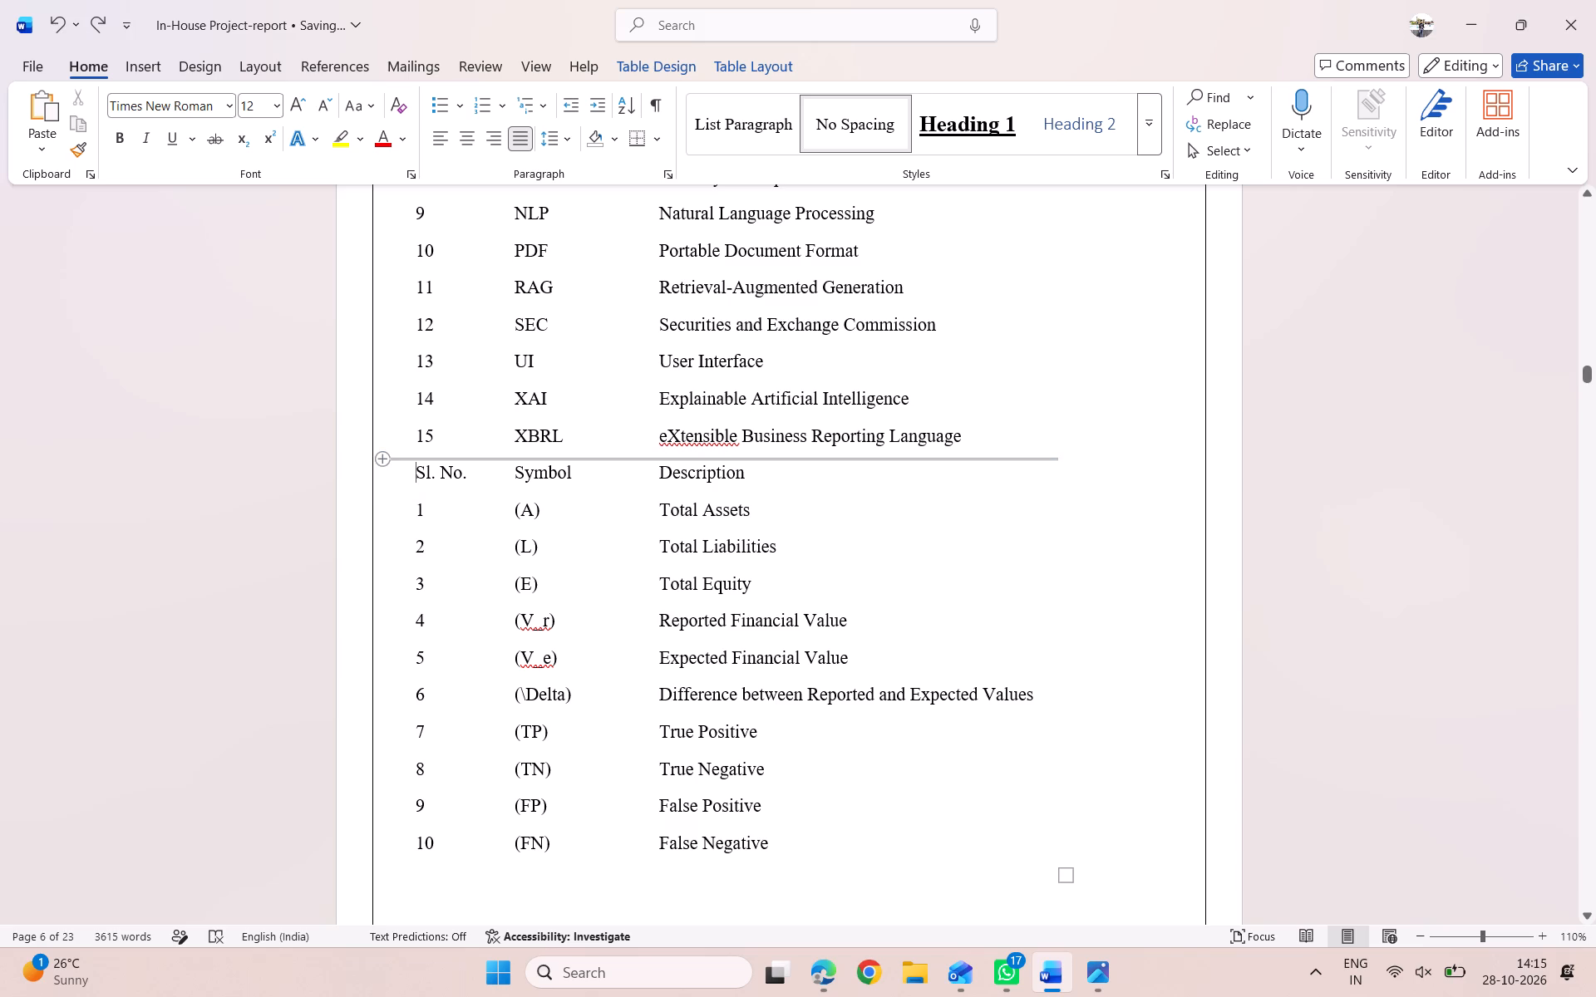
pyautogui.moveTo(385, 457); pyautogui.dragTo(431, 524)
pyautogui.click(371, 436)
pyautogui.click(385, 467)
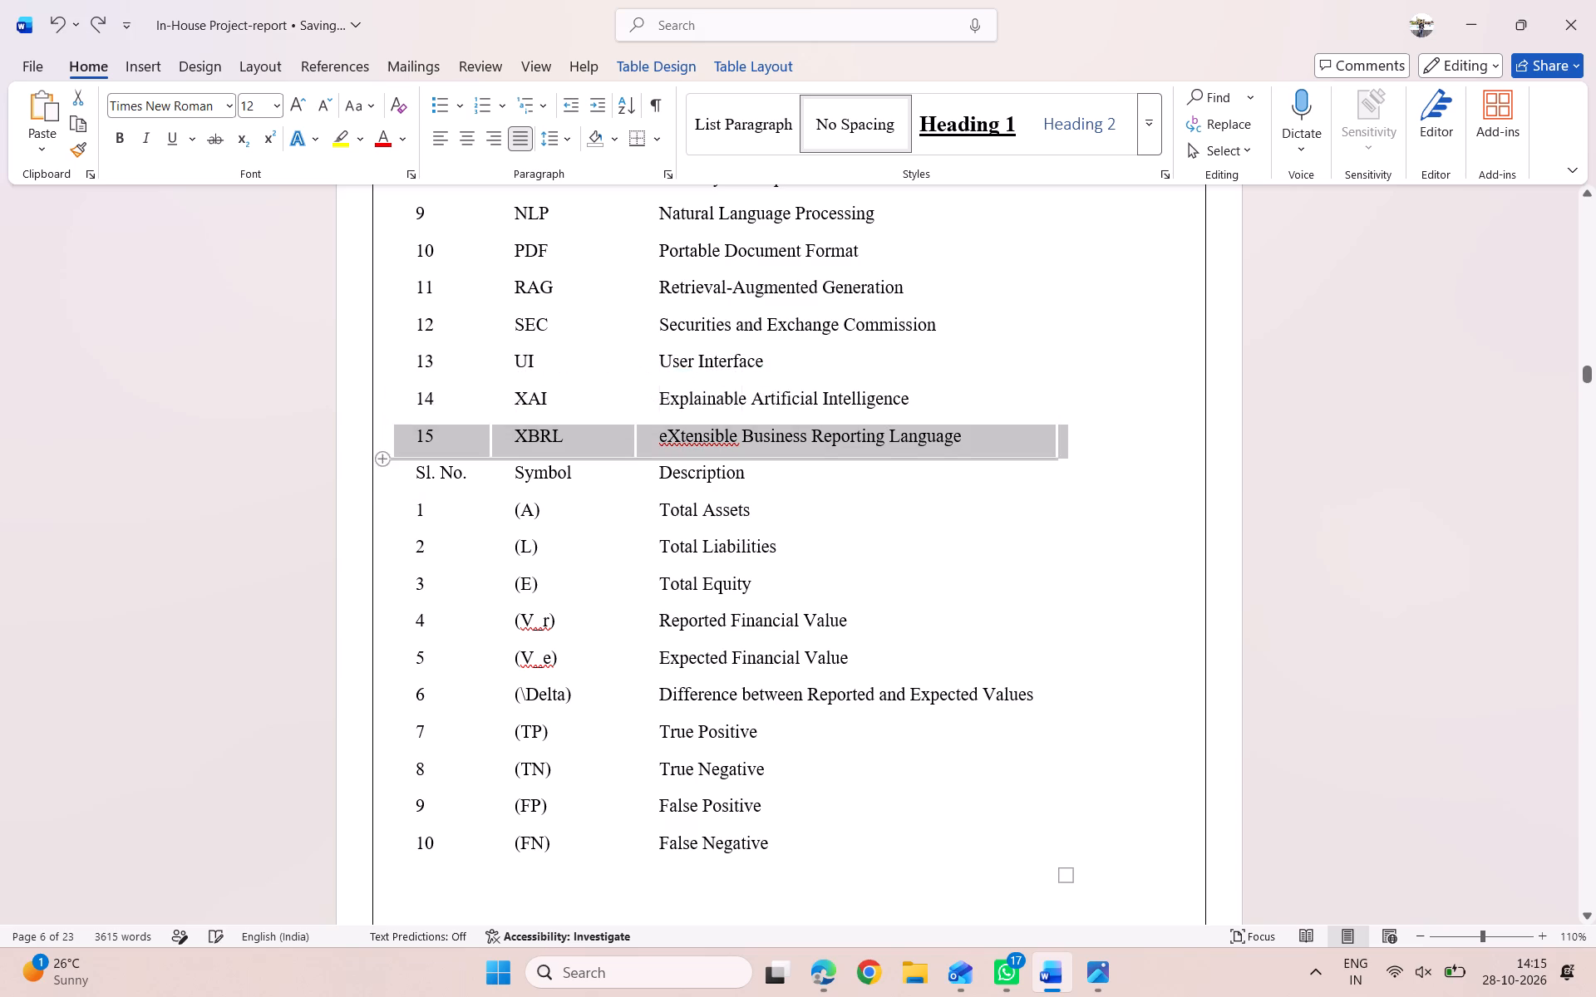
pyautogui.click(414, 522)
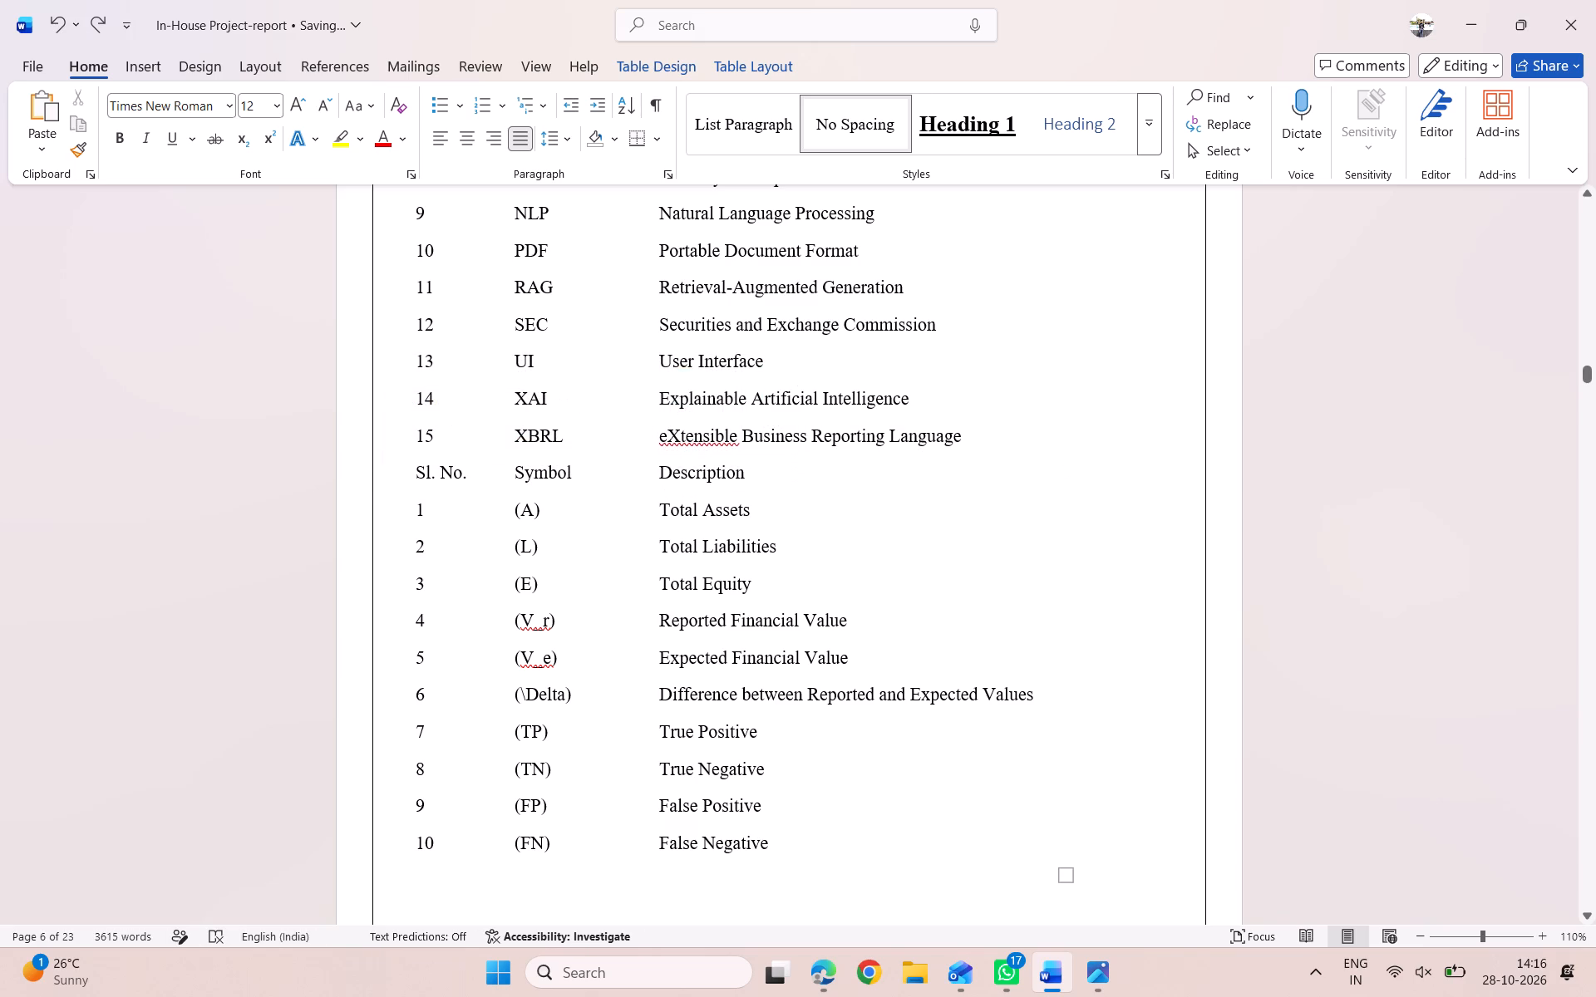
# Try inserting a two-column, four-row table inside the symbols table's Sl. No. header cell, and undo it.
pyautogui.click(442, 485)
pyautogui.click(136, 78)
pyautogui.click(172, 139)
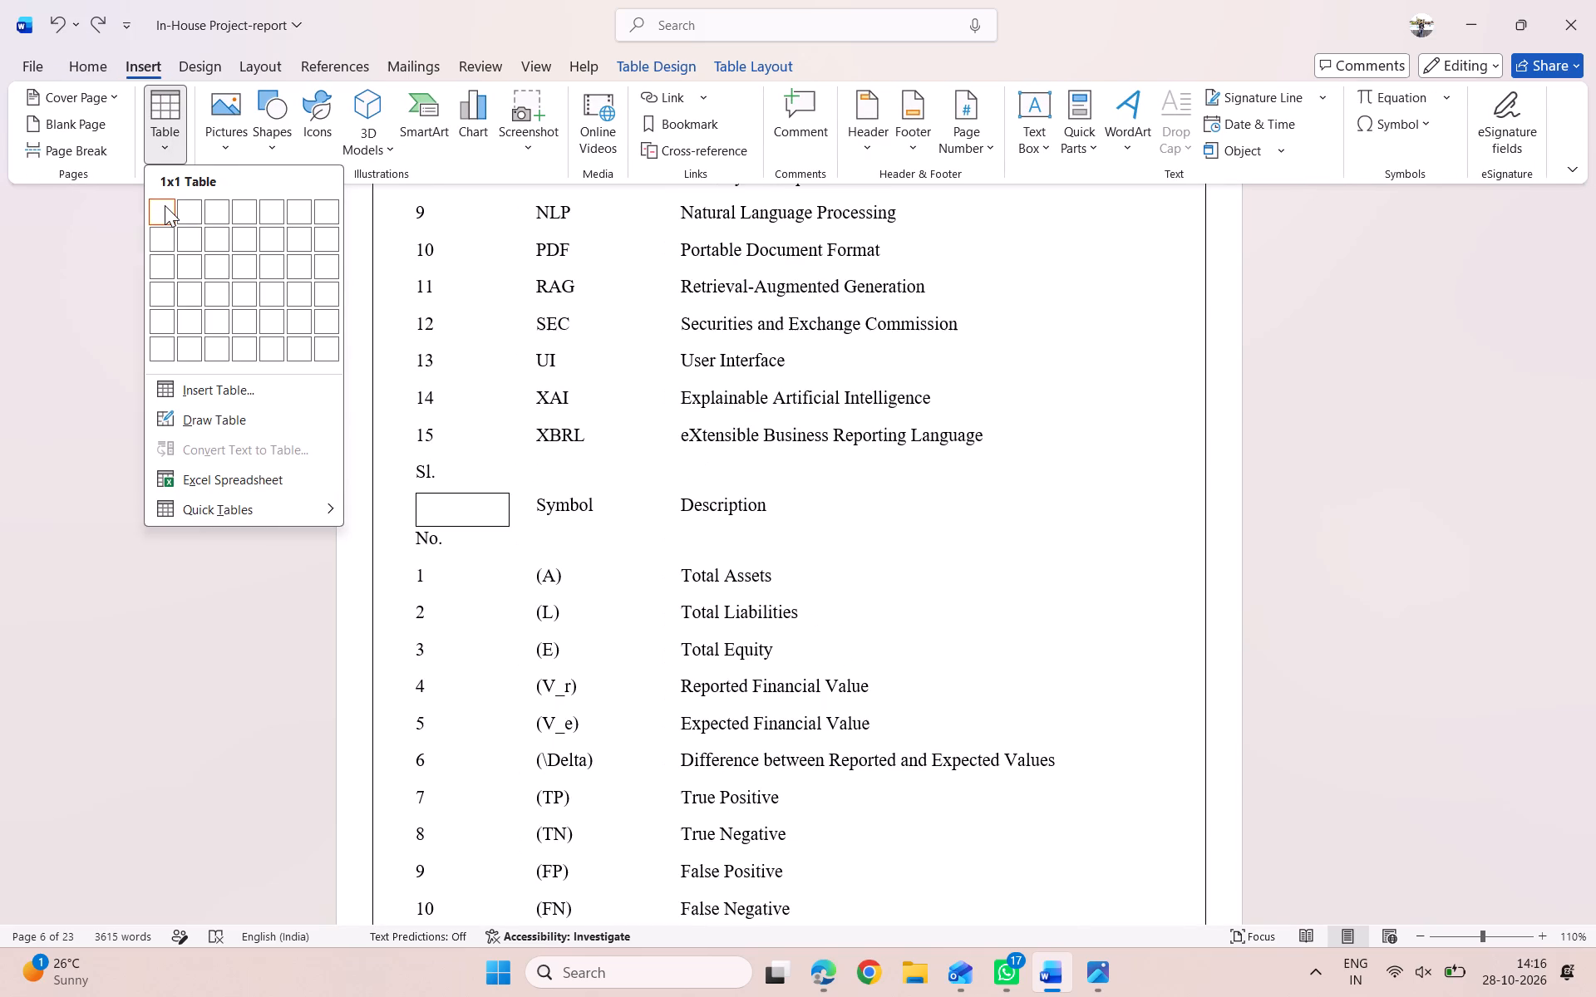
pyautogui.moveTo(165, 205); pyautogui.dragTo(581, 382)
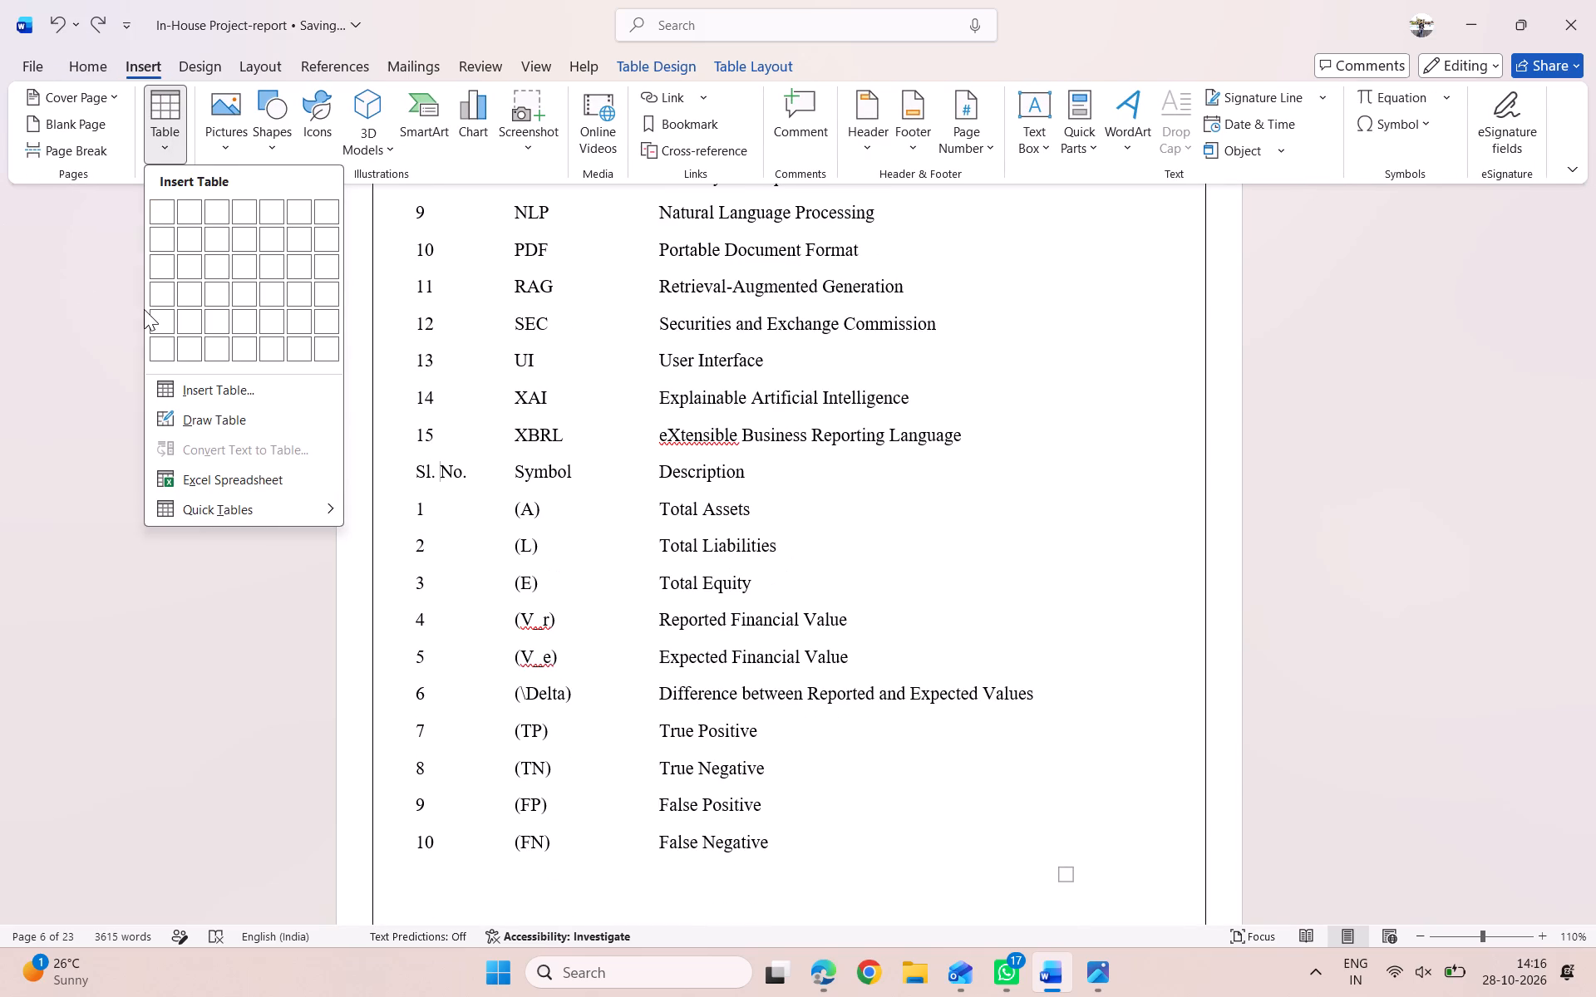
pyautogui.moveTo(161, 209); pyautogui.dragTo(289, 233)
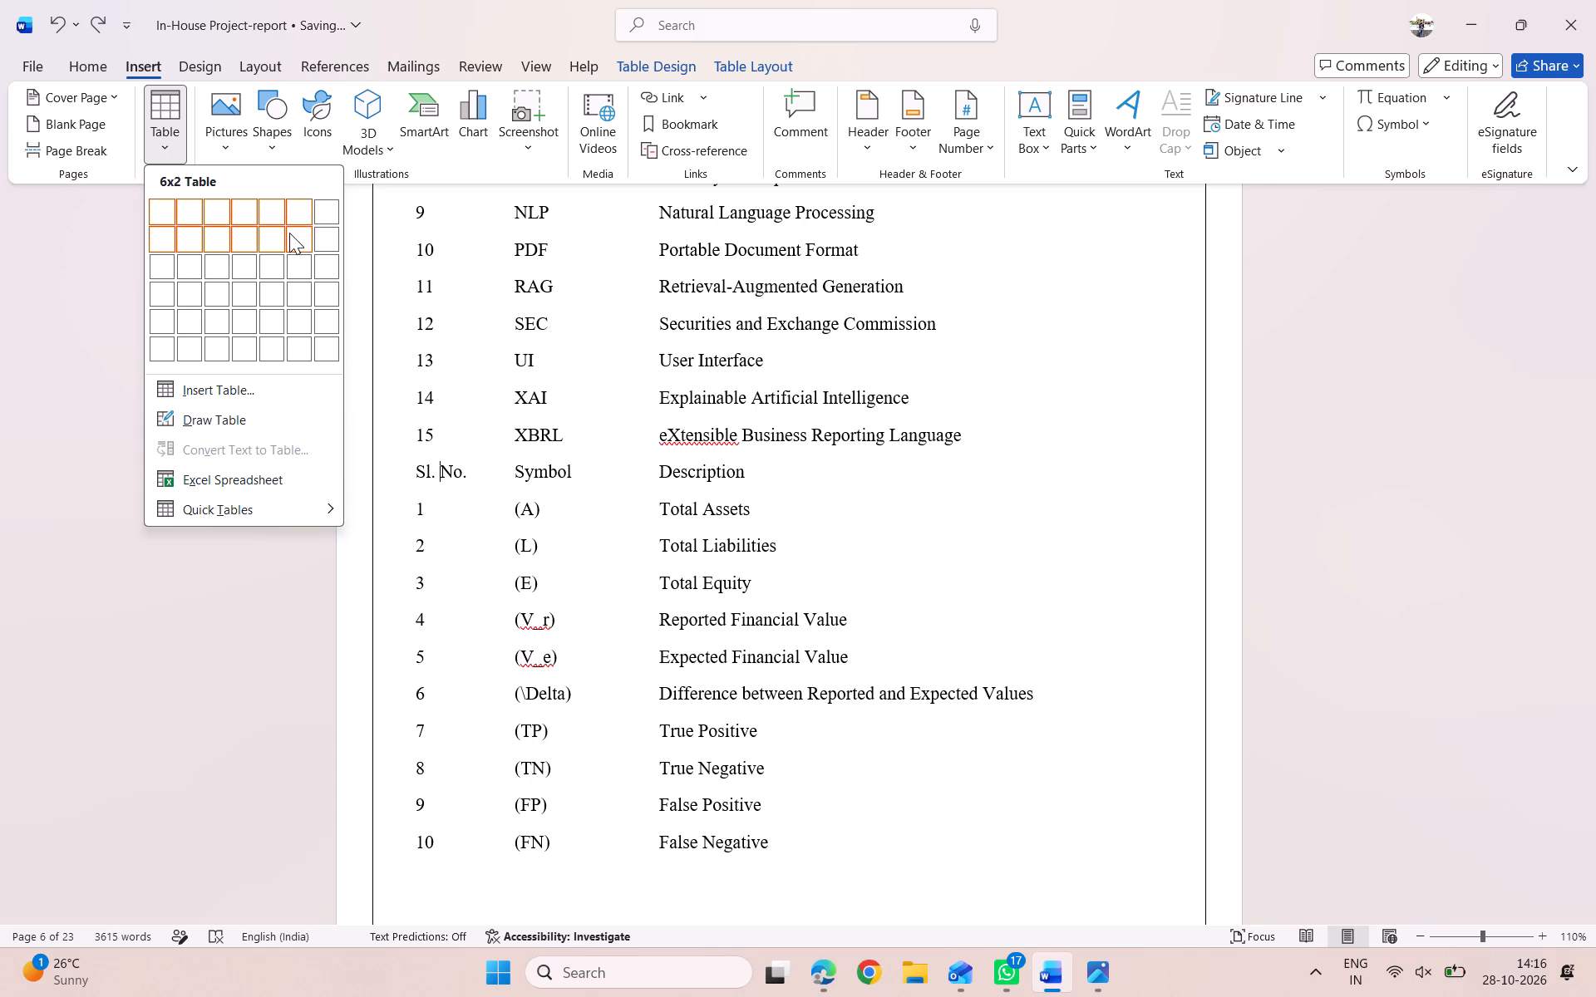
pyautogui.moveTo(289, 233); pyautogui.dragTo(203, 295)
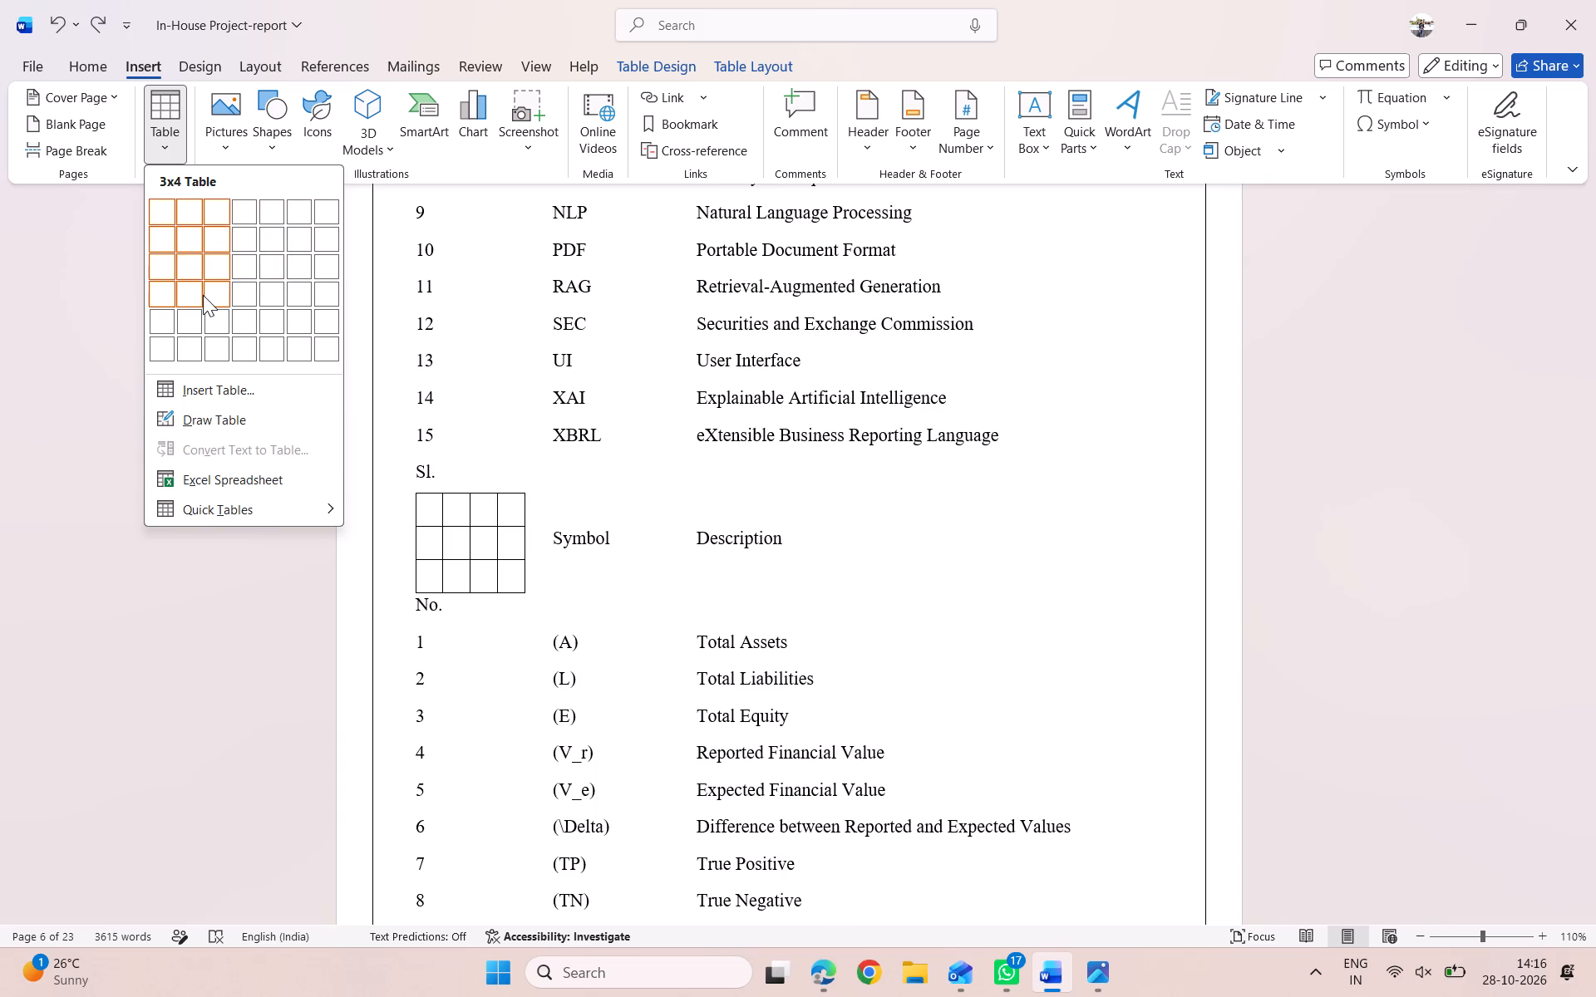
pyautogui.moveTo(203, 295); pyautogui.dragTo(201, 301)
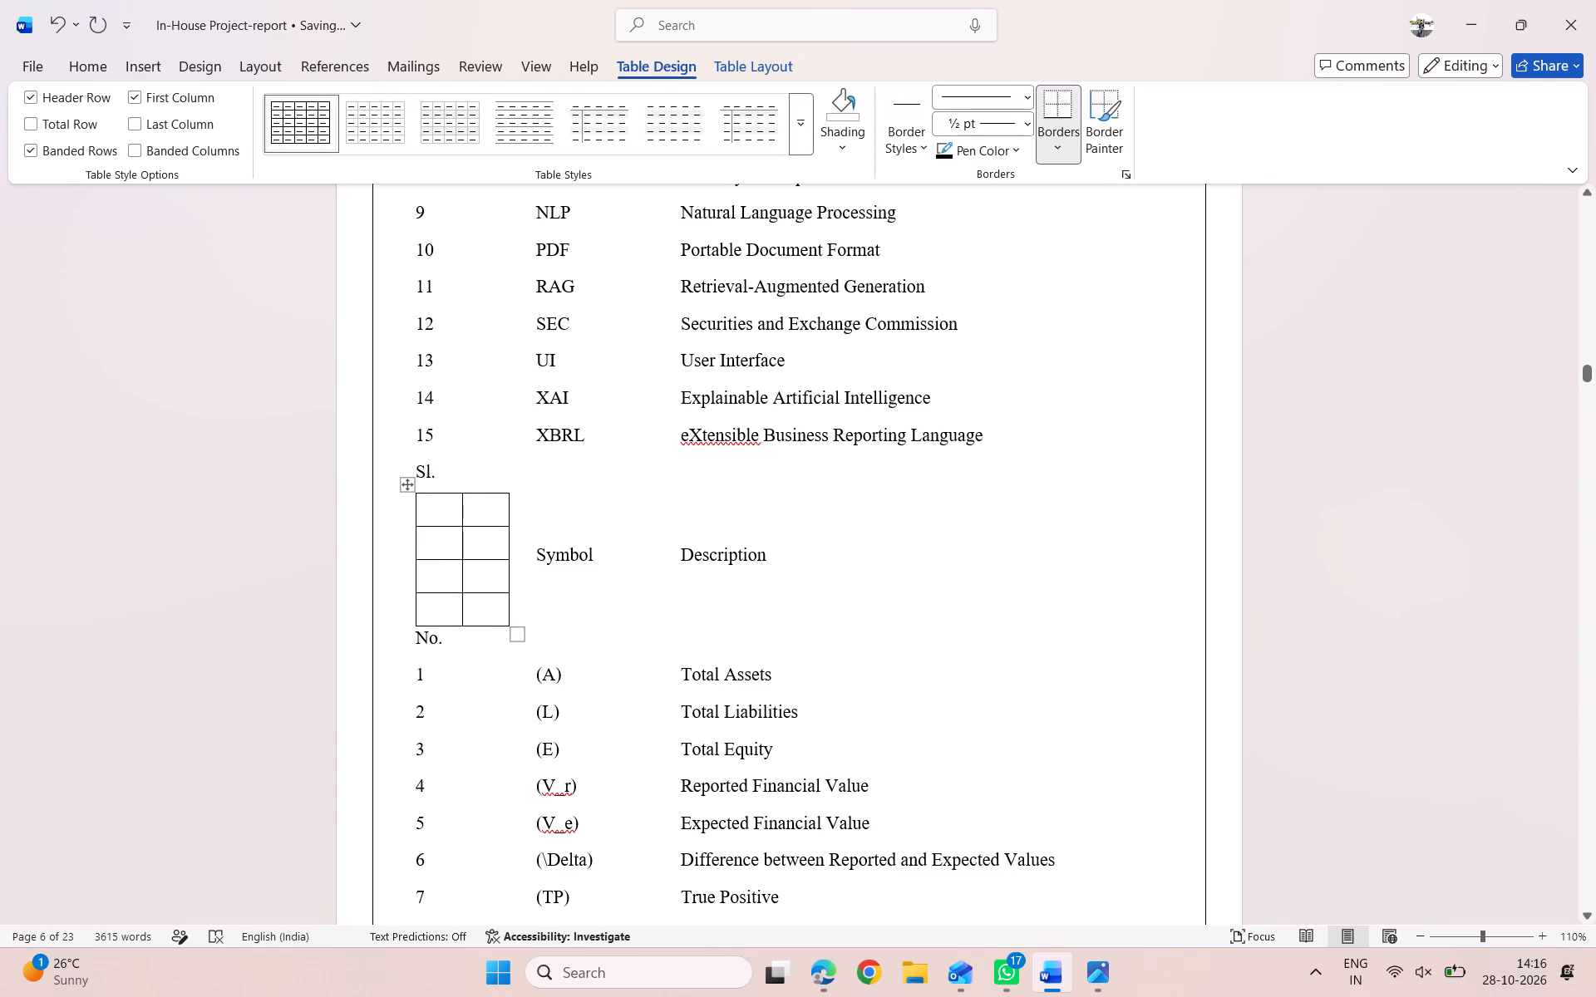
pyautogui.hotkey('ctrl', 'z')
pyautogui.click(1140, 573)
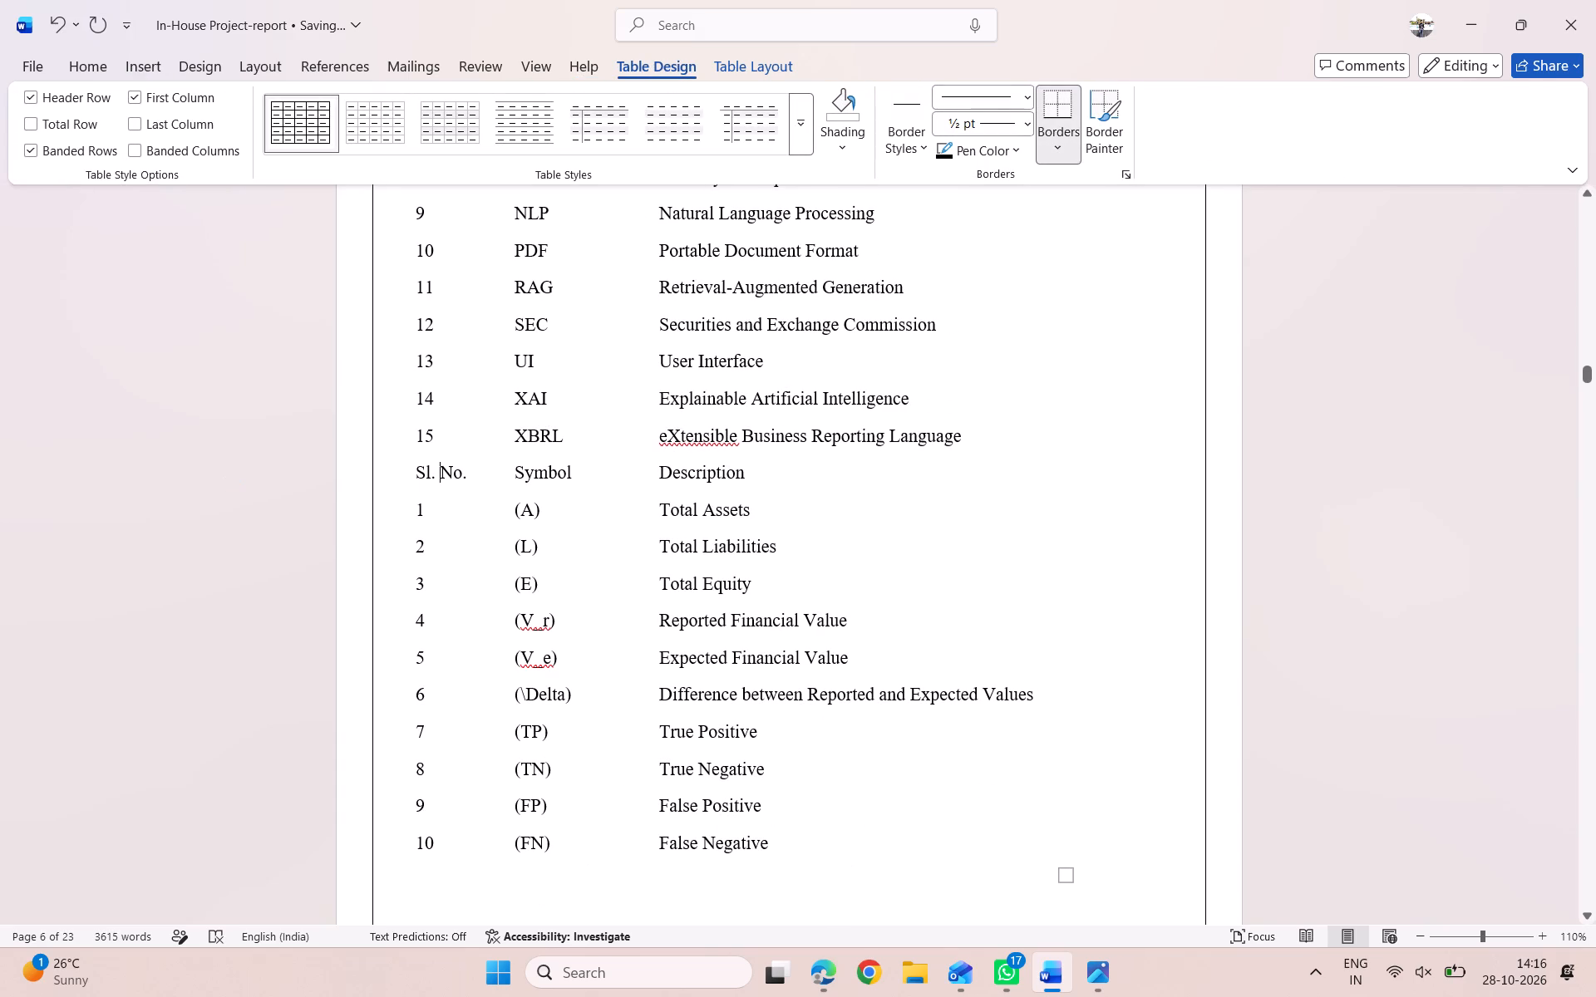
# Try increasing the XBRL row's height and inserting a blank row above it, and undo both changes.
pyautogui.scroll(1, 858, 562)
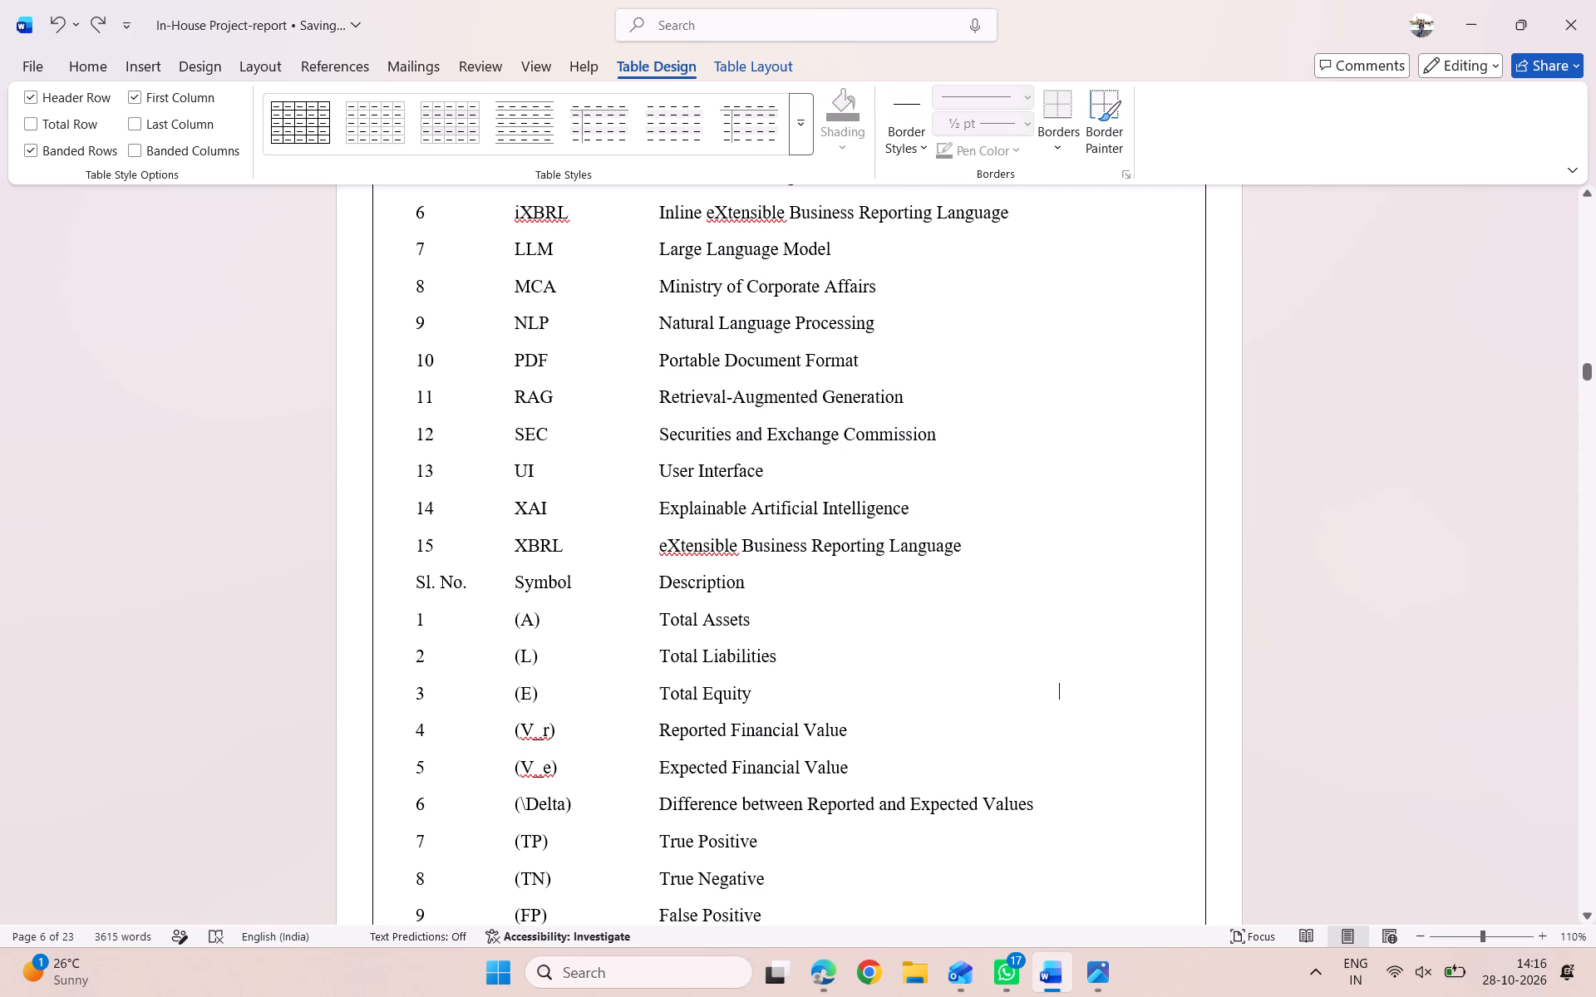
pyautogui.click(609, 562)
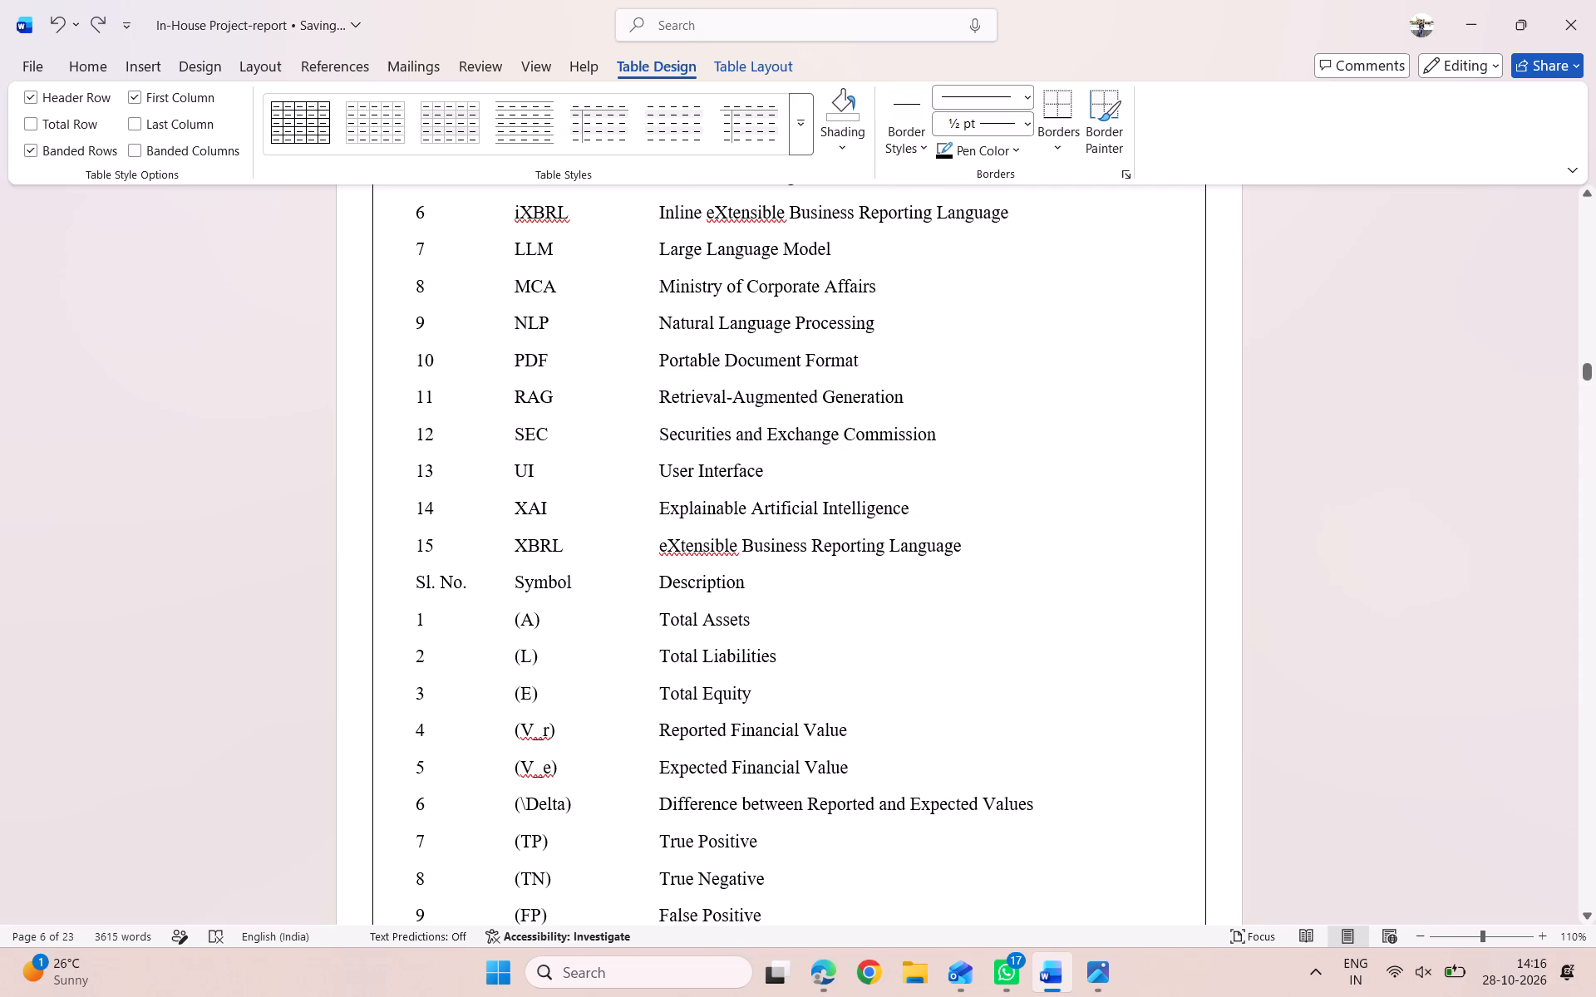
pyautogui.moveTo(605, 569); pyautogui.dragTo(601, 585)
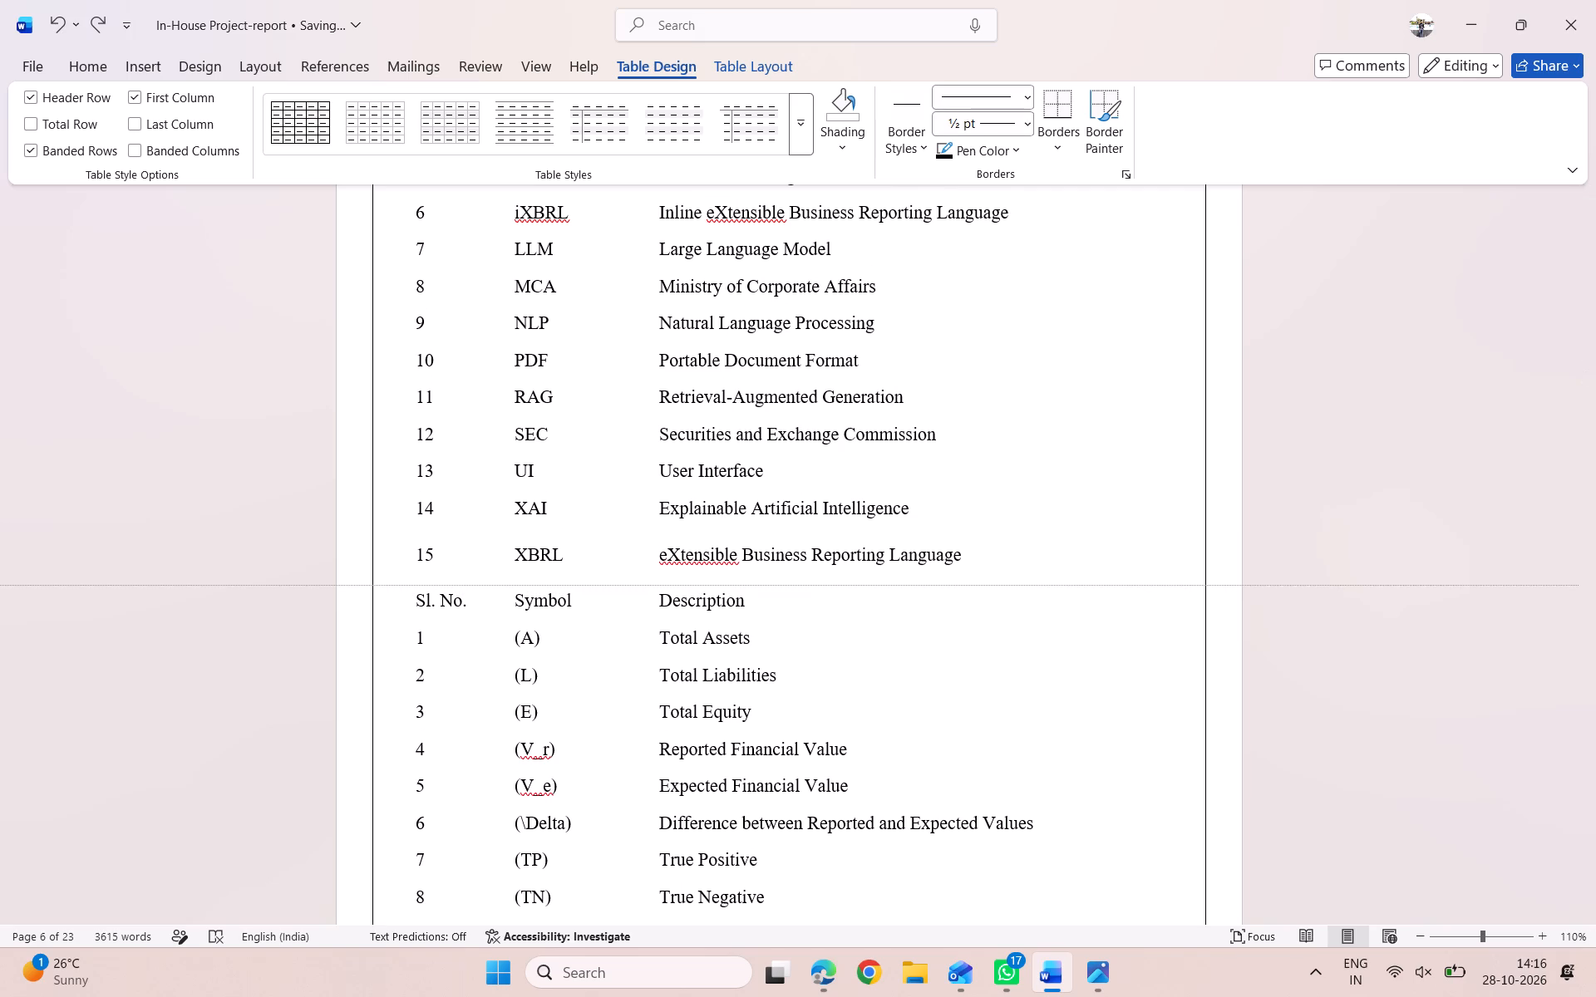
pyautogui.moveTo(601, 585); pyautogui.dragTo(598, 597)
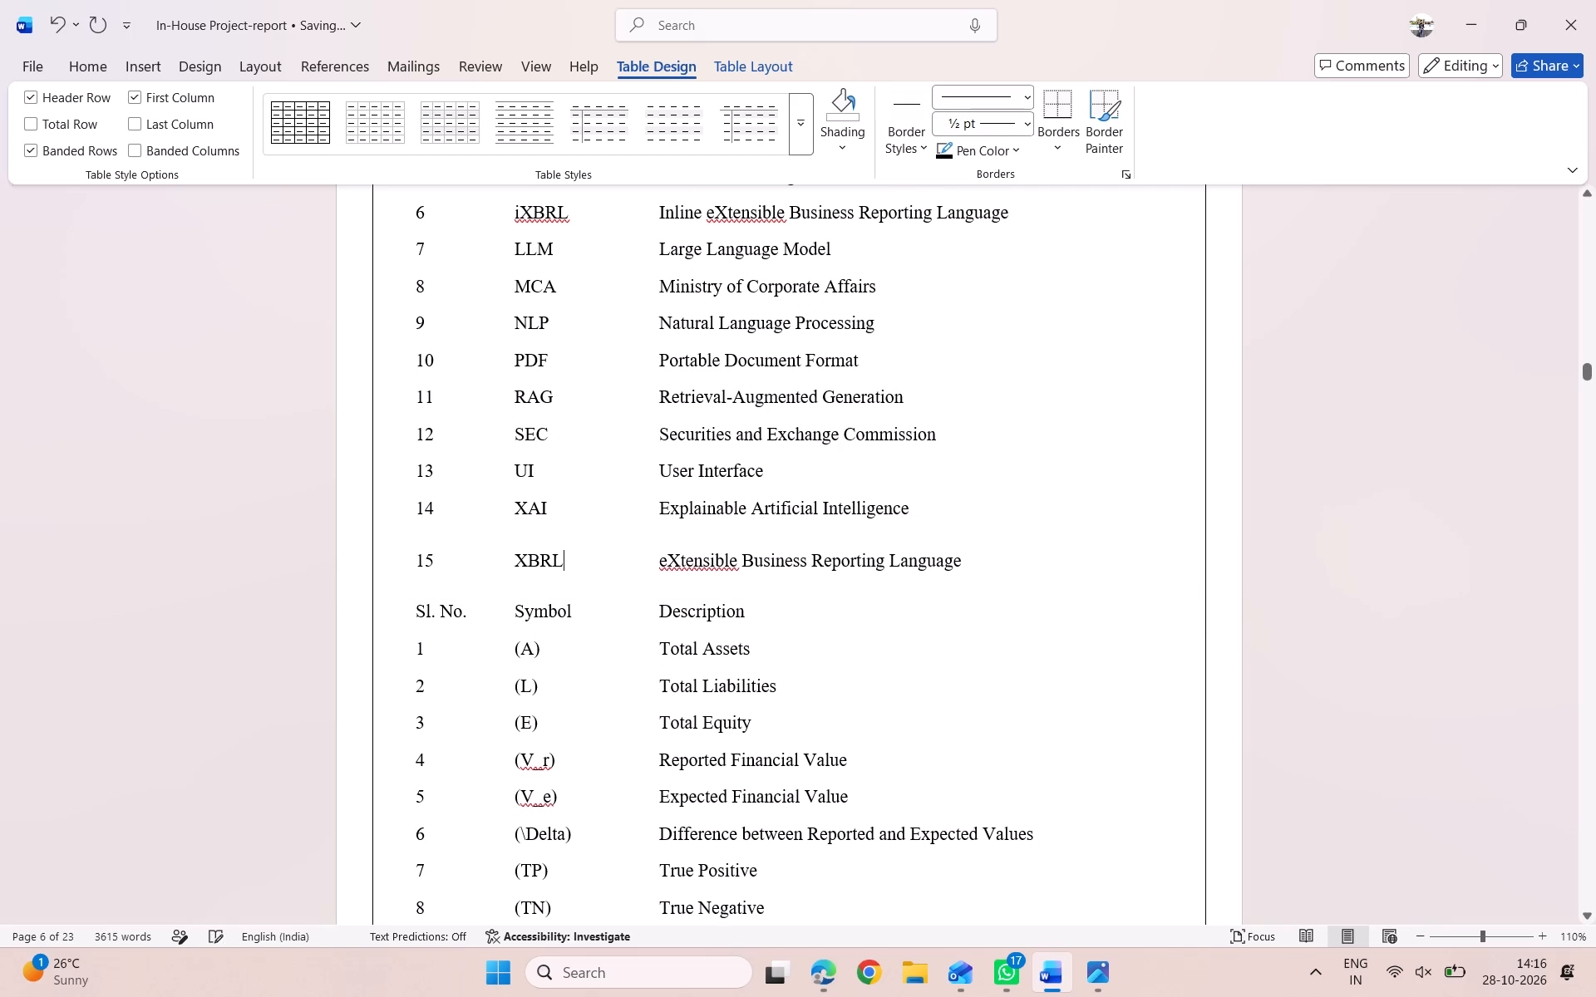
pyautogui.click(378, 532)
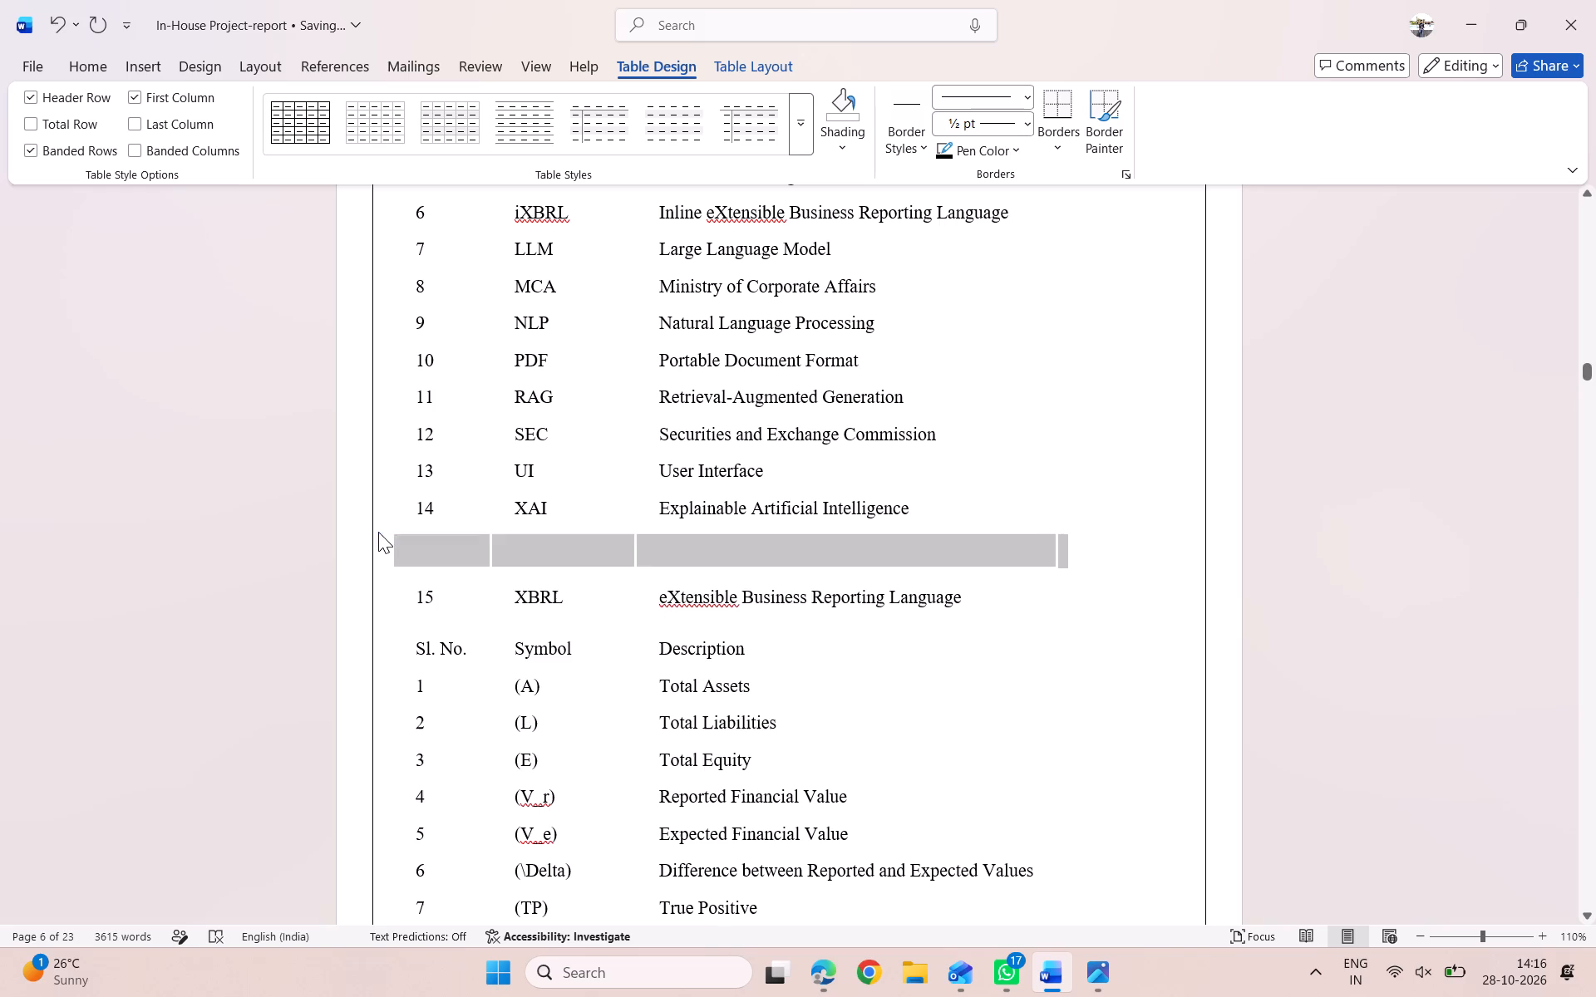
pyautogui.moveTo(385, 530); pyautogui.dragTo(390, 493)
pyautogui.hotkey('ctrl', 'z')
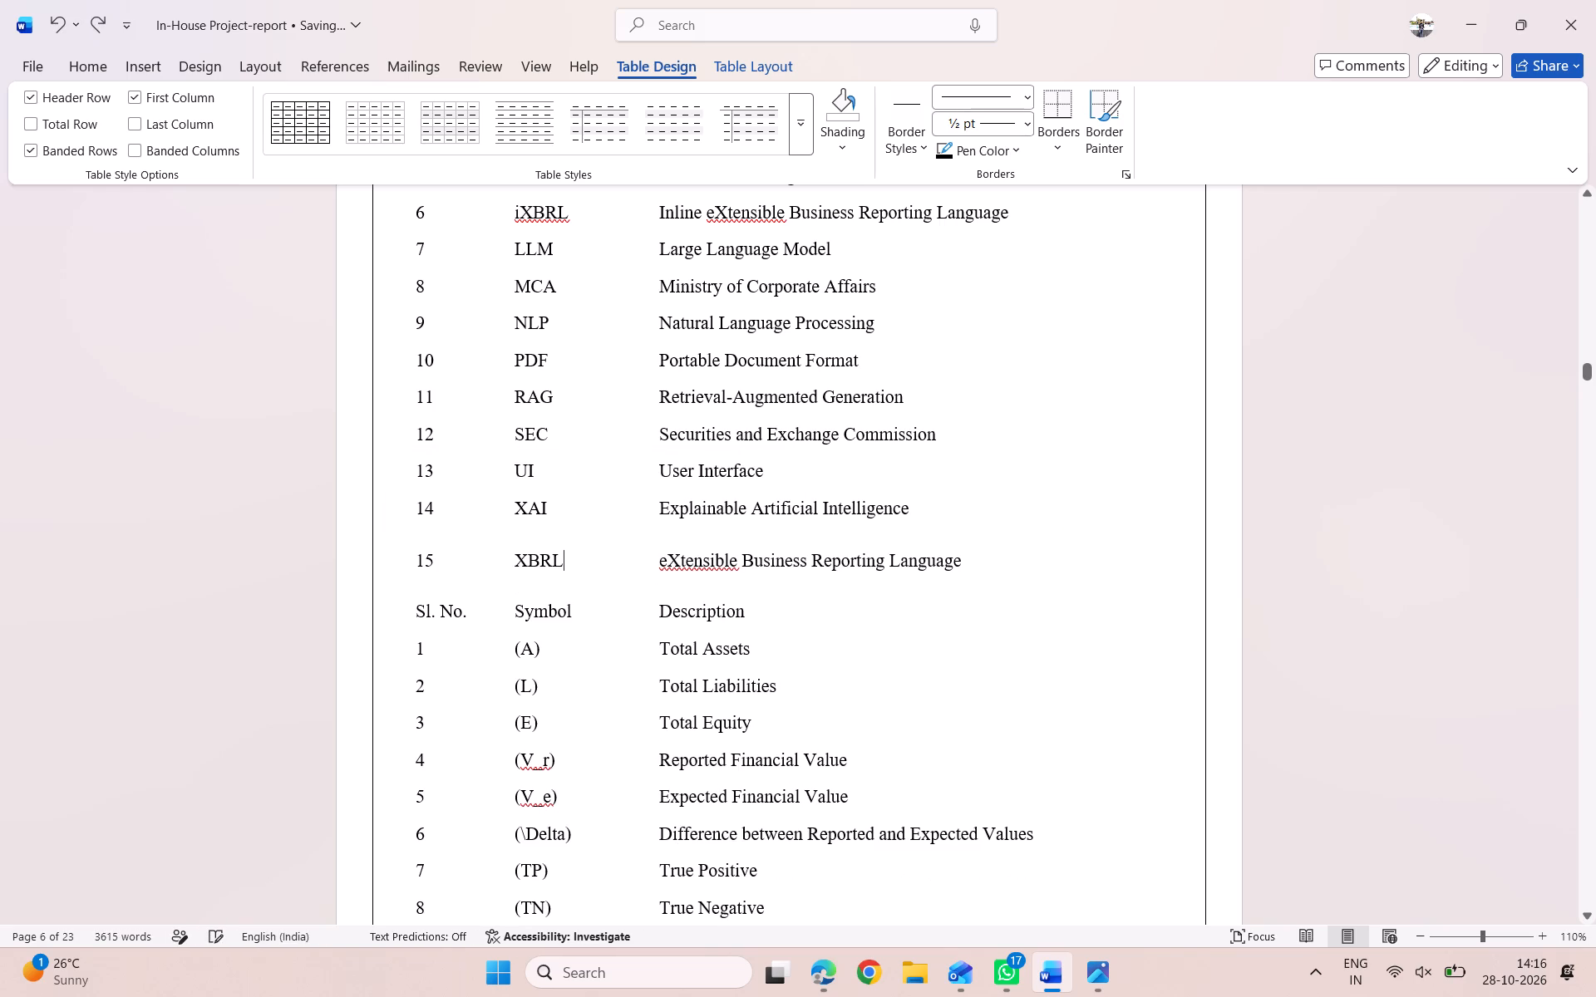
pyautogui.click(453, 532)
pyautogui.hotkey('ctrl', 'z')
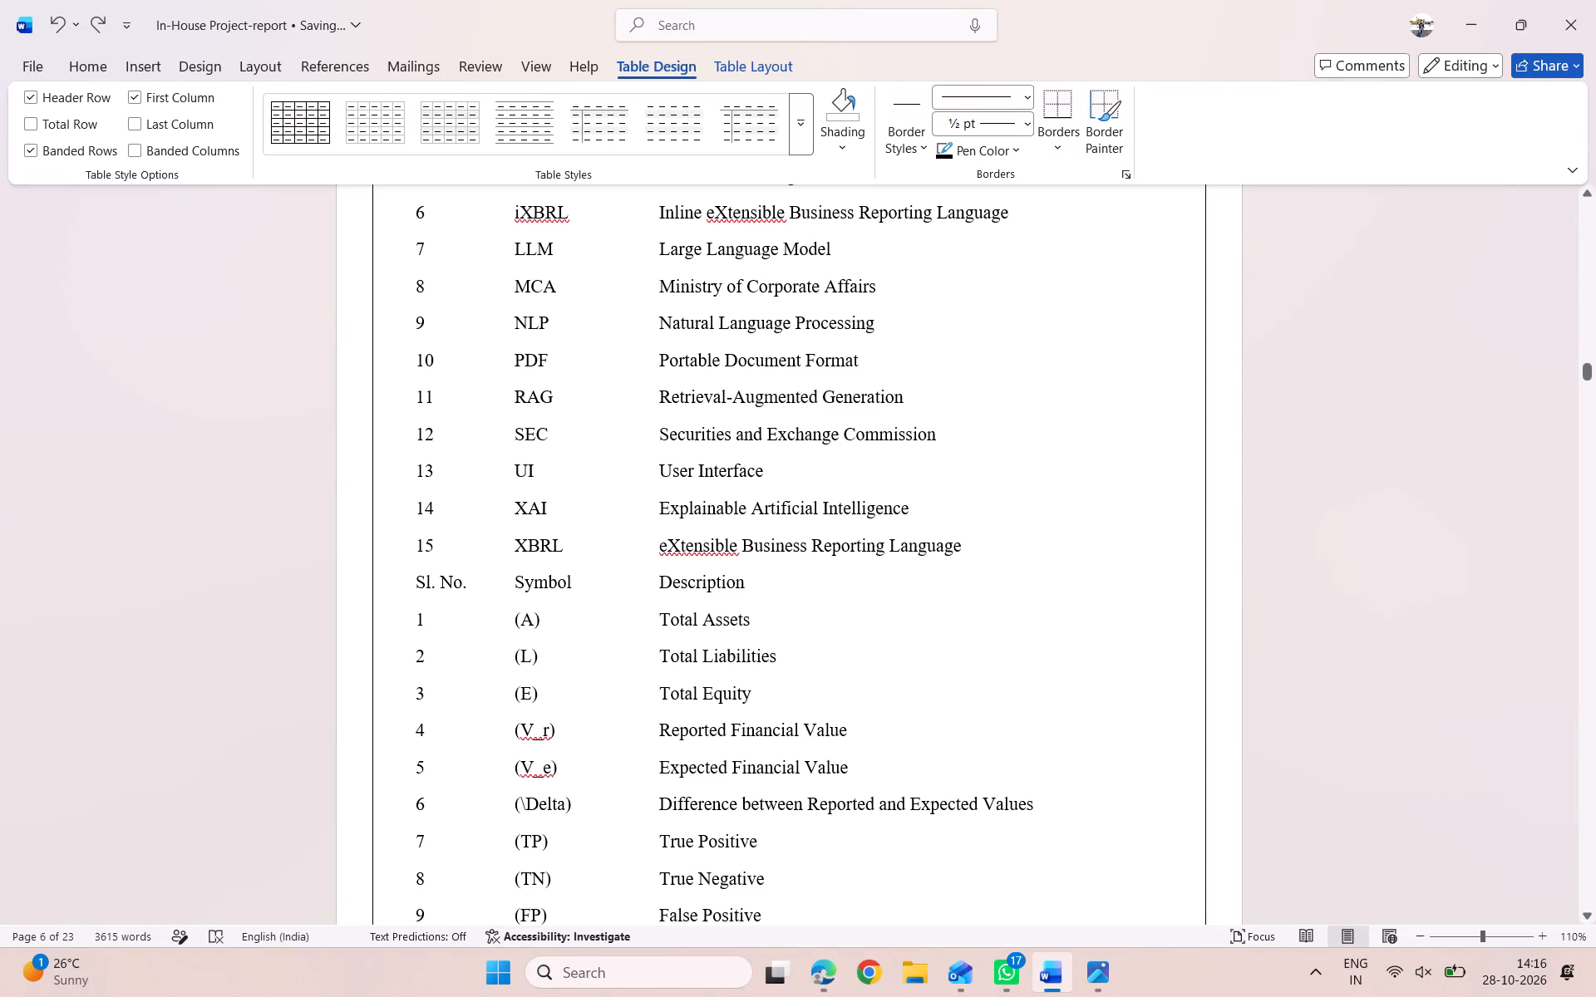
# Add two blank lines before each of the symbols table's headers, Sl. No., Symbol and Description, to separate the two tables.
pyautogui.click(418, 576)
pyautogui.press('Return')
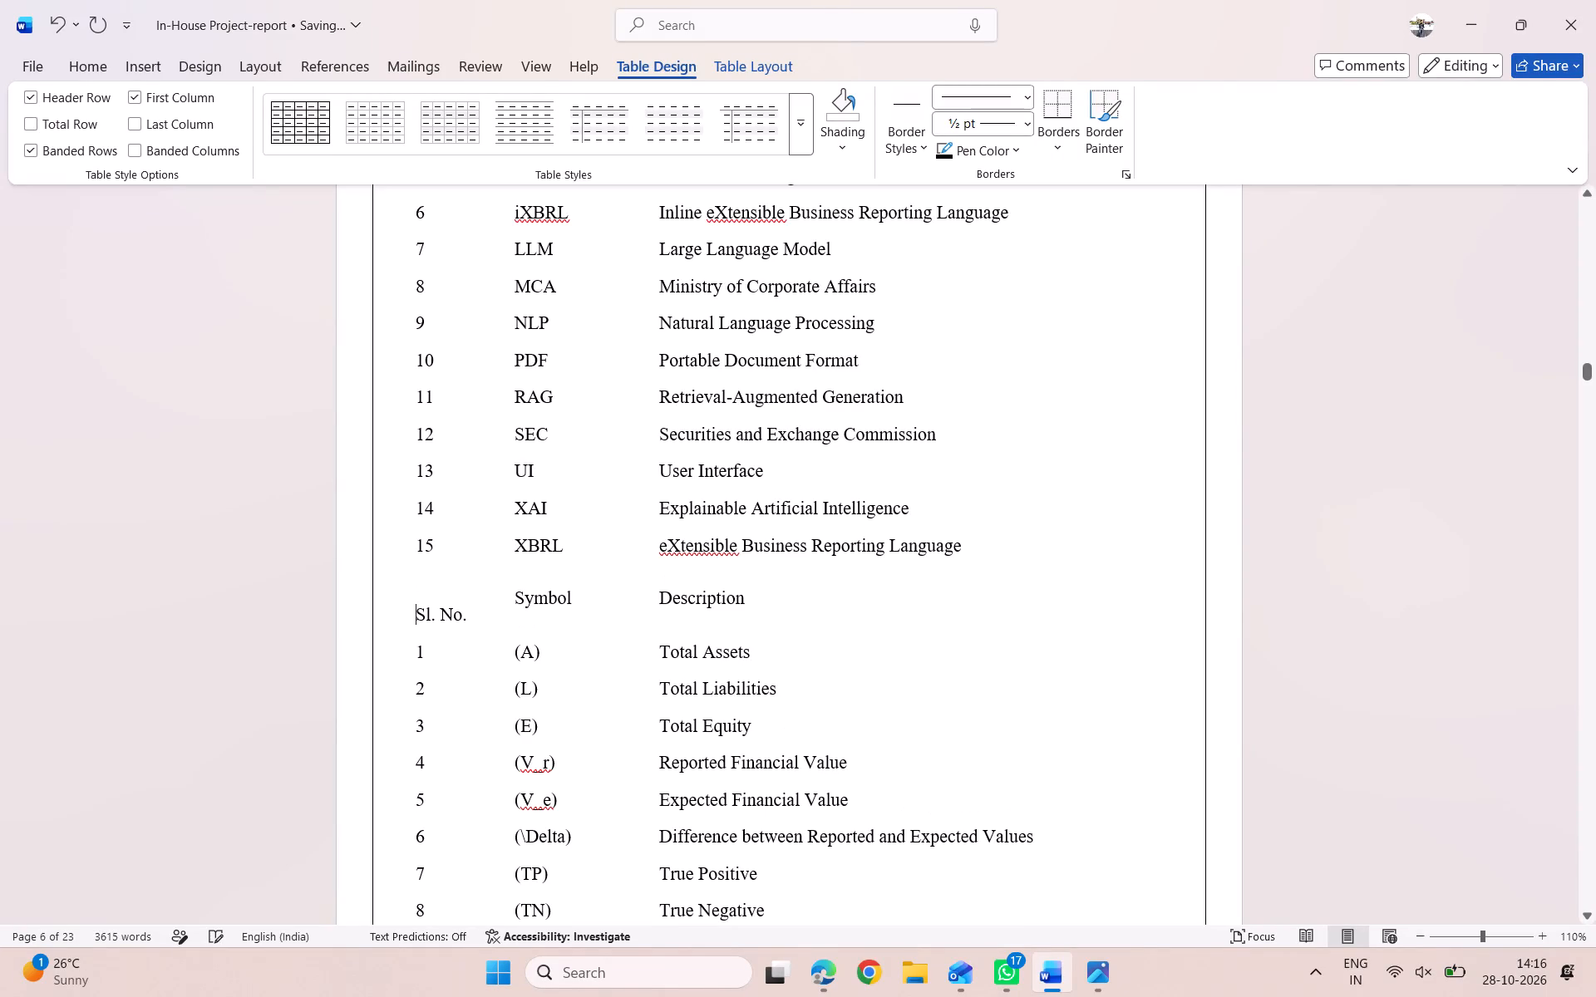
pyautogui.press('Return')
pyautogui.click(515, 614)
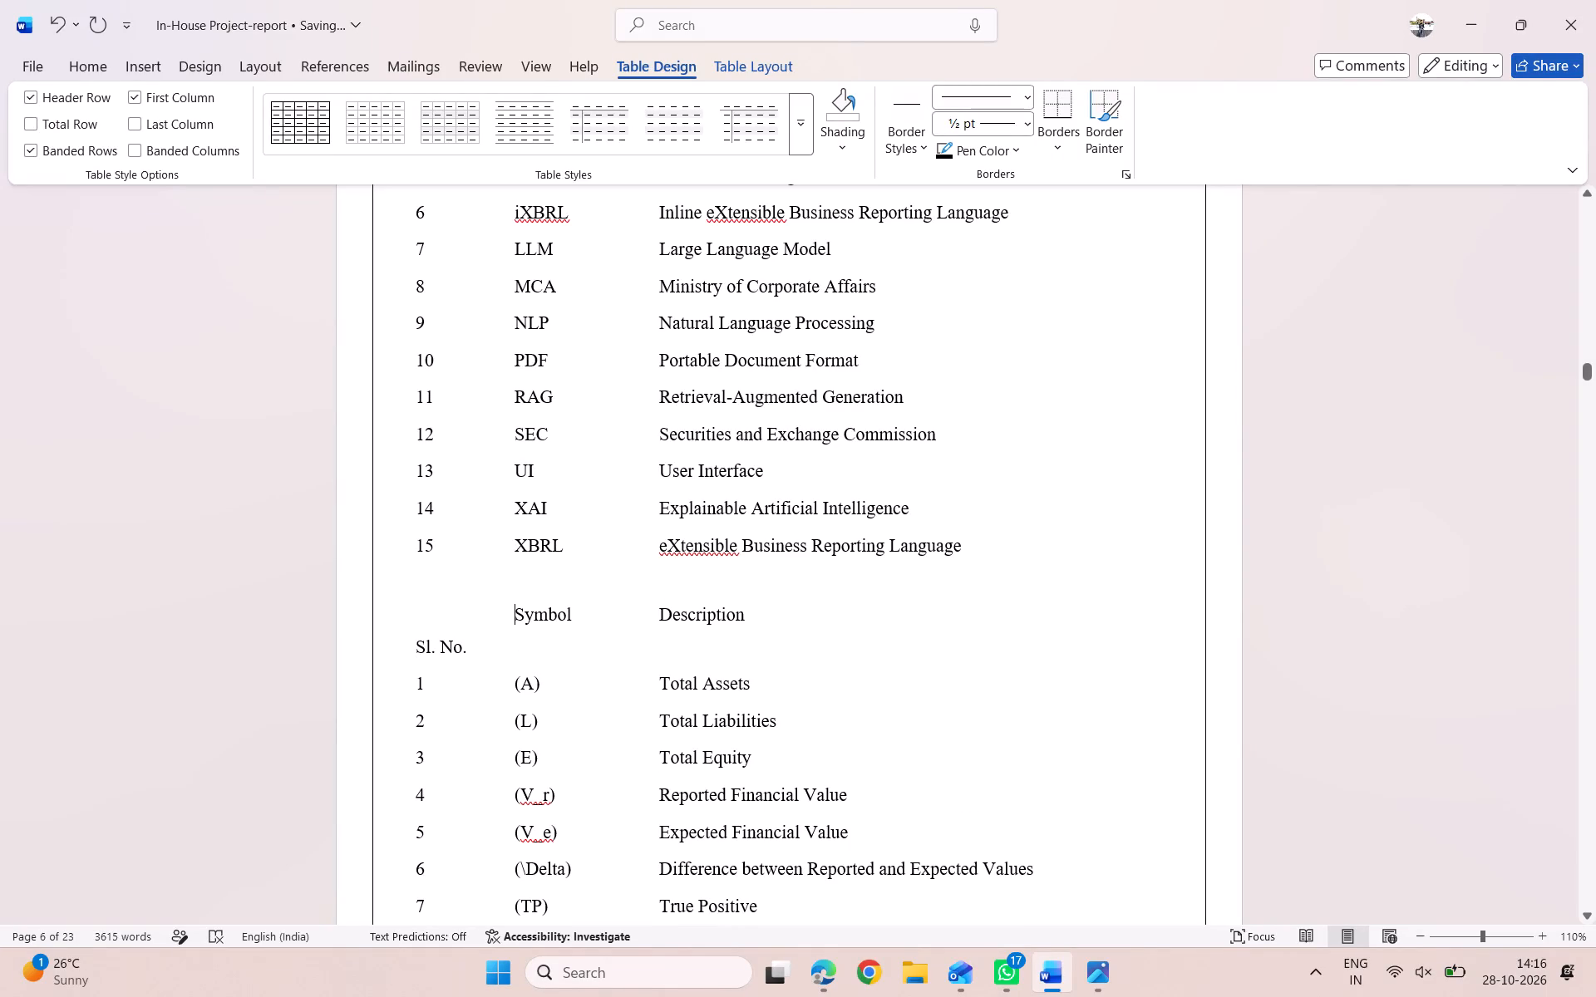
pyautogui.press('Return')
pyautogui.press('Return')
pyautogui.click(664, 618)
pyautogui.press('Return')
pyautogui.press('Return')
# Delete all the empty lines before the CONTENTS heading so it starts on the first line of page 7.
pyautogui.scroll(-3, 755, 594)
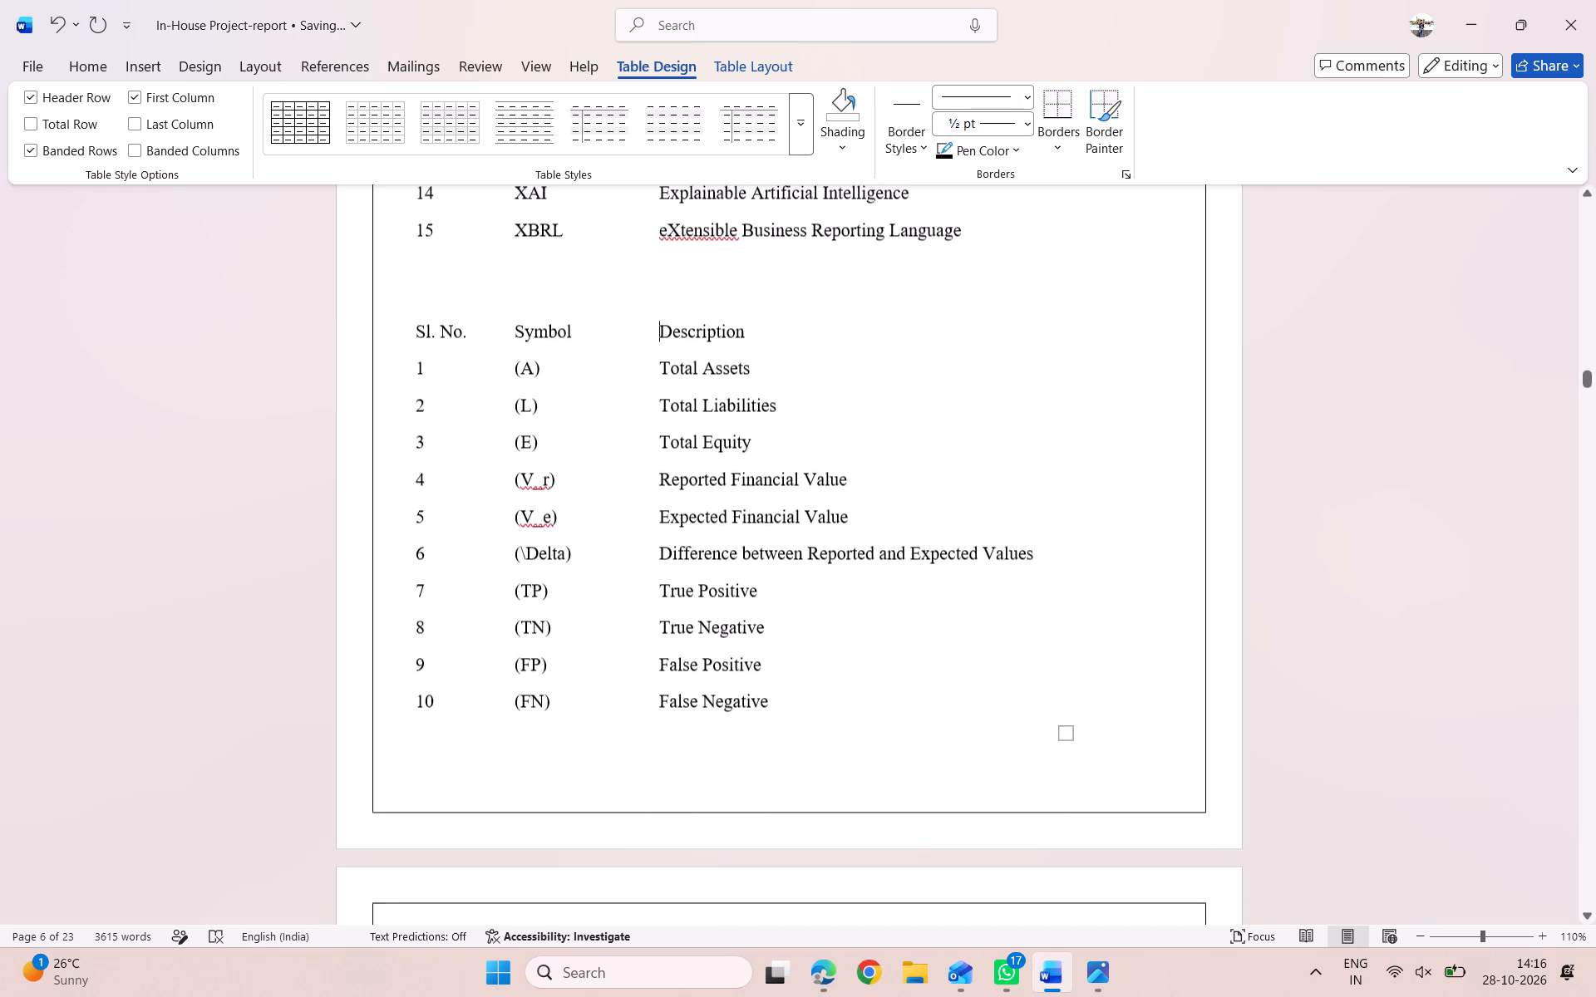
pyautogui.scroll(-1, 755, 594)
pyautogui.scroll(-8, 874, 579)
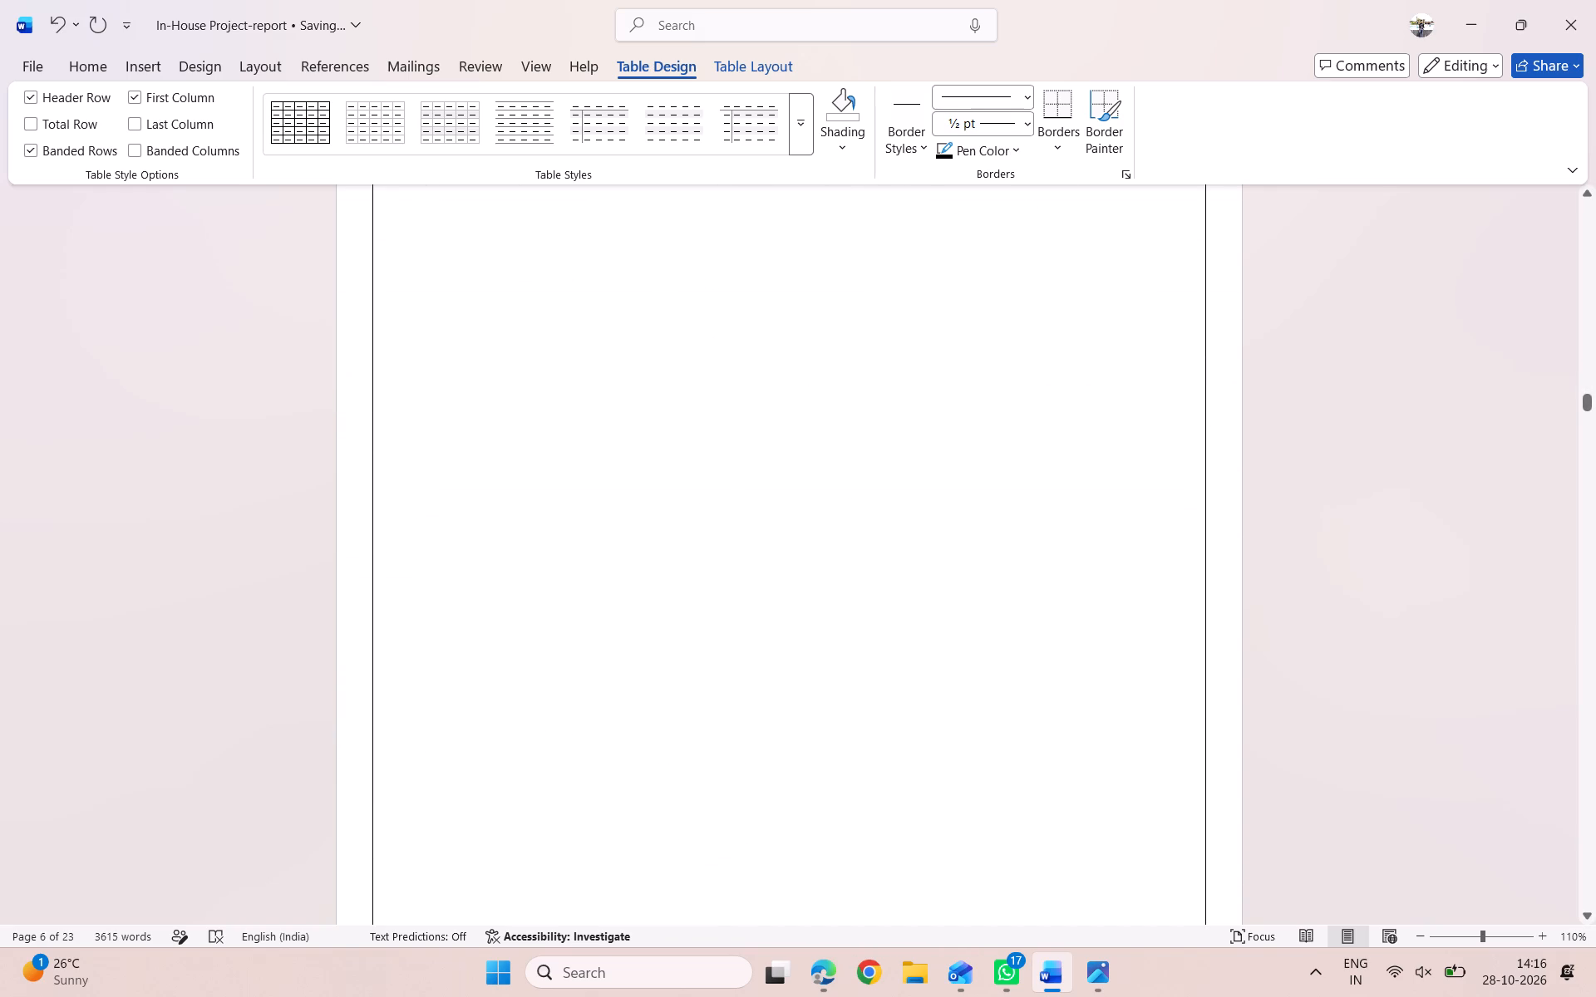
pyautogui.scroll(-6, 874, 581)
pyautogui.scroll(1, 874, 581)
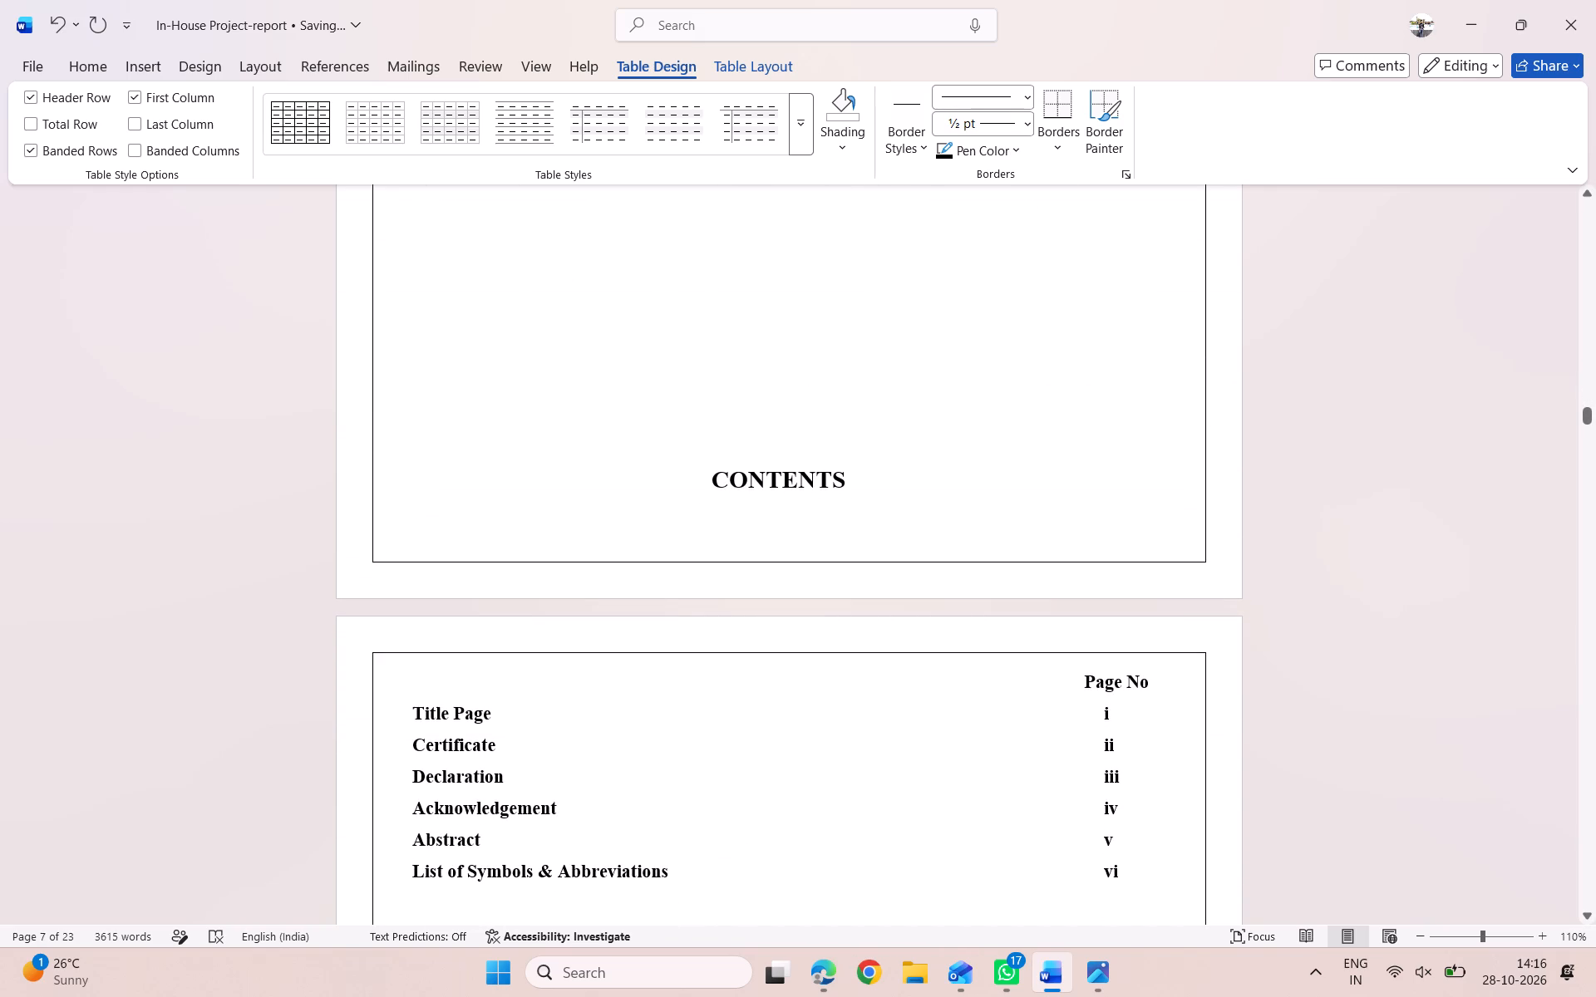
pyautogui.click(702, 479)
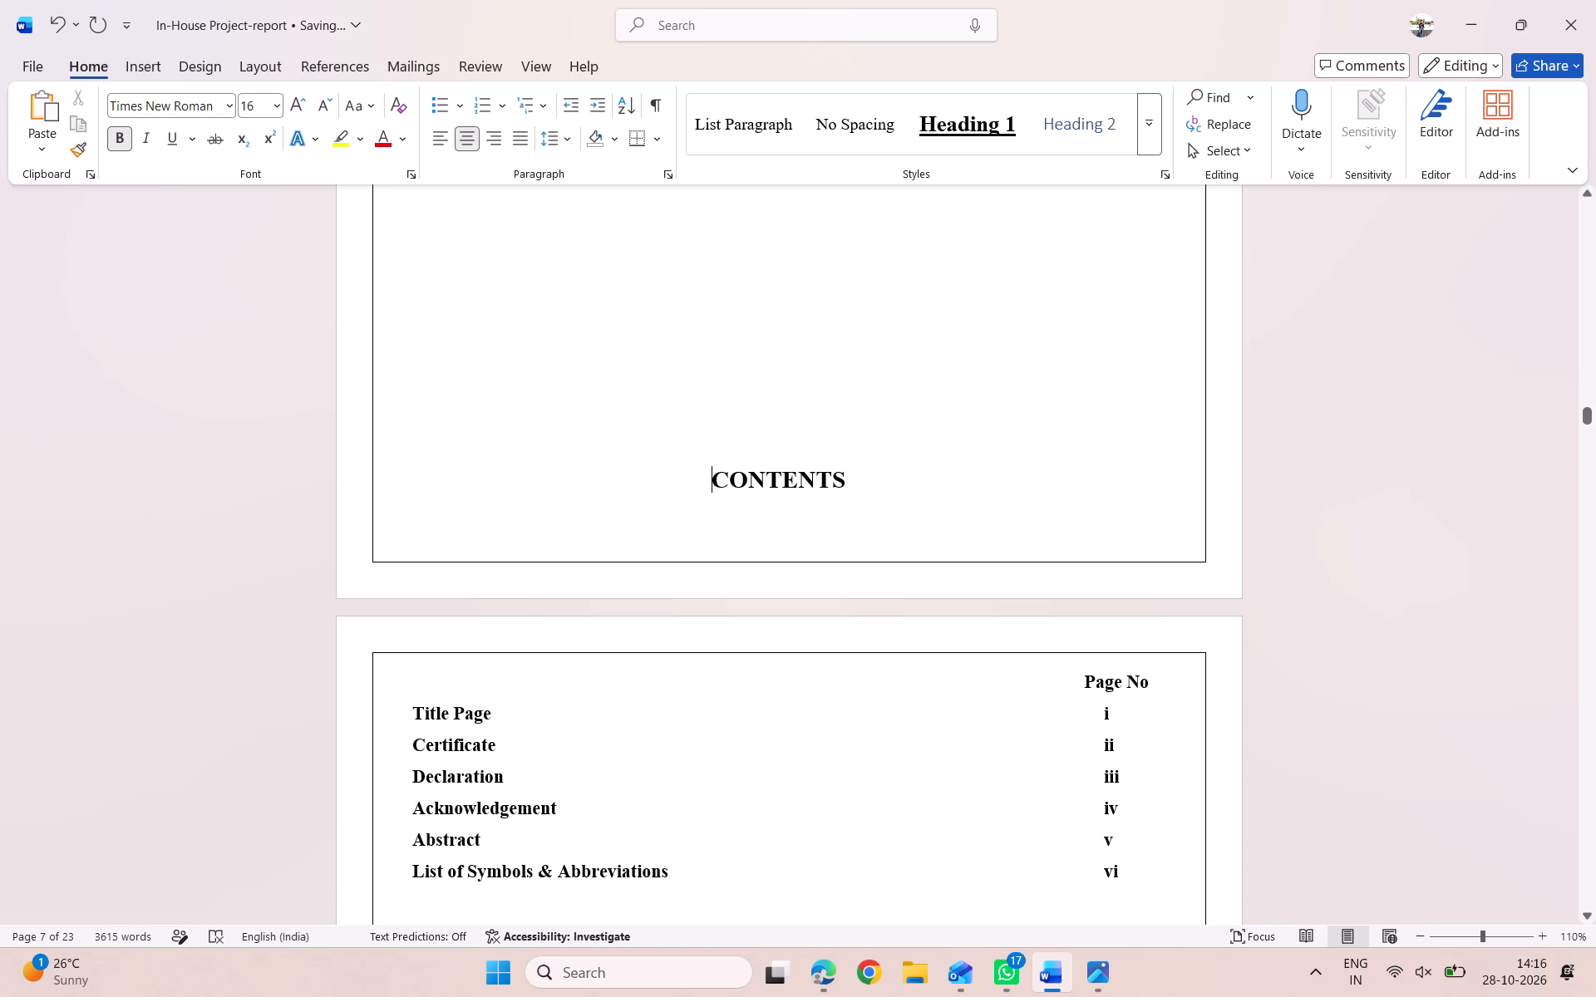
pyautogui.scroll(7, 728, 484)
pyautogui.scroll(2, 677, 432)
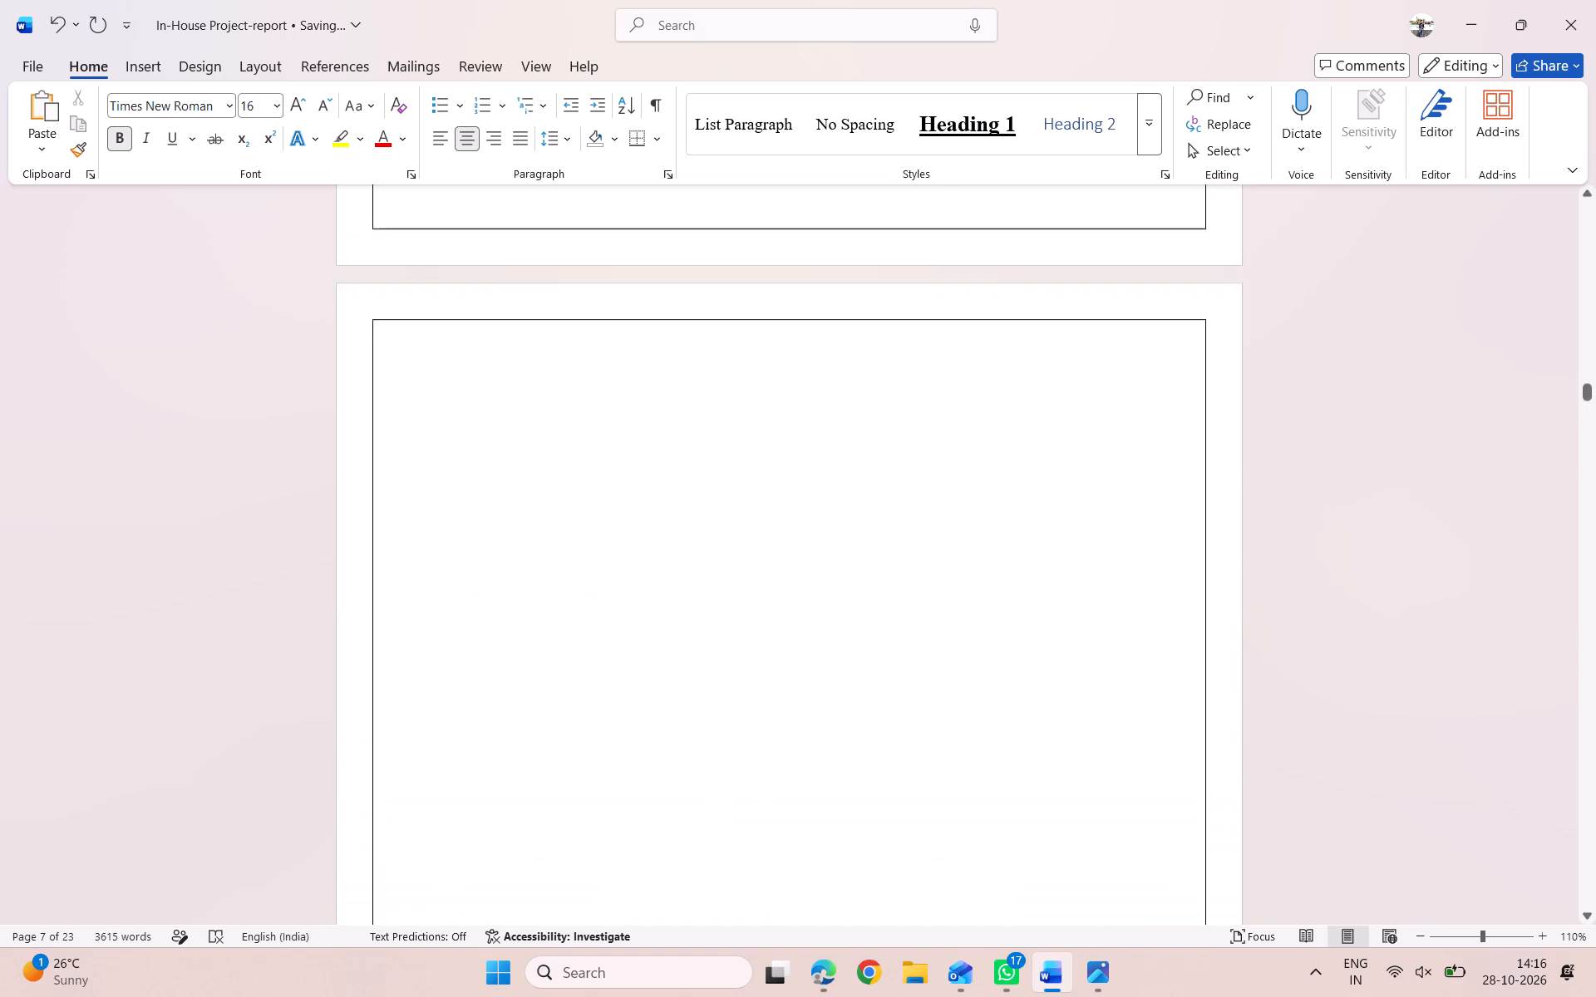
pyautogui.click(395, 373)
pyautogui.press('Delete')
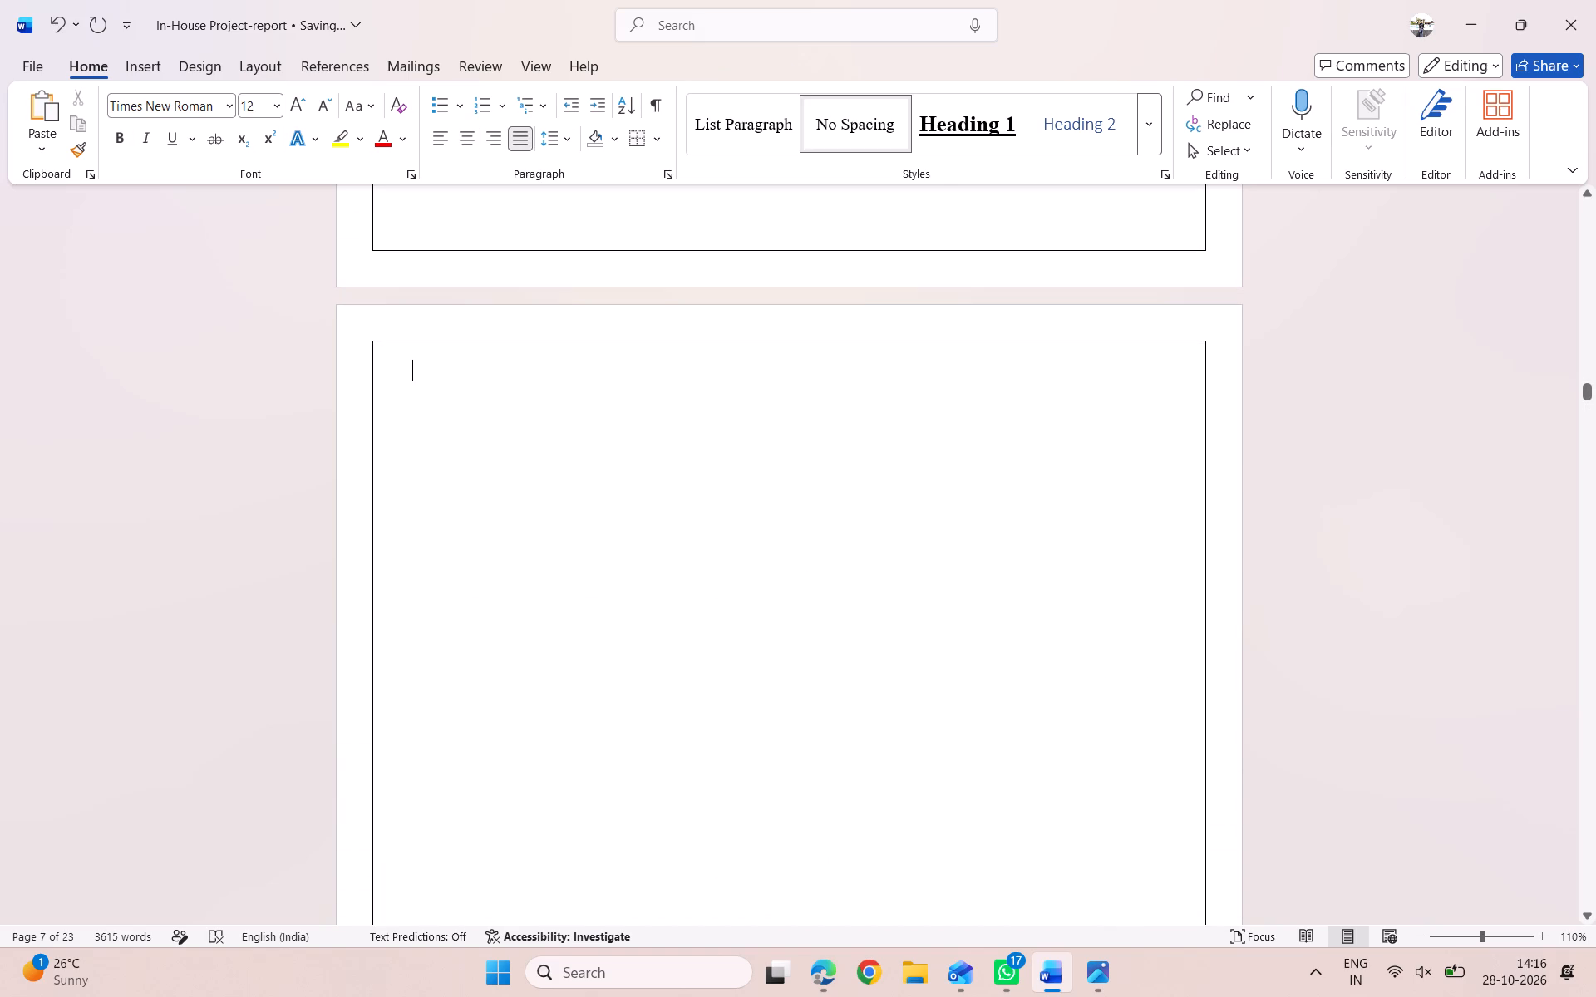
pyautogui.press('Delete')
pyautogui.press('Delete')
pyautogui.press('Delete')
pyautogui.press('Delete')
pyautogui.press('Delete')
pyautogui.press('Delete')
pyautogui.press('Delete')
pyautogui.press('Delete')
pyautogui.press('Delete')
pyautogui.press('Delete')
pyautogui.press('Delete')
pyautogui.press('Delete')
pyautogui.press('Delete')
pyautogui.press('Delete')
pyautogui.press('Delete')
pyautogui.press('Delete')
pyautogui.press('Delete')
pyautogui.press('Delete')
pyautogui.press('Delete')
pyautogui.press('Delete')
pyautogui.press('Delete')
pyautogui.press('Delete')
pyautogui.press('Delete')
pyautogui.press('Delete')
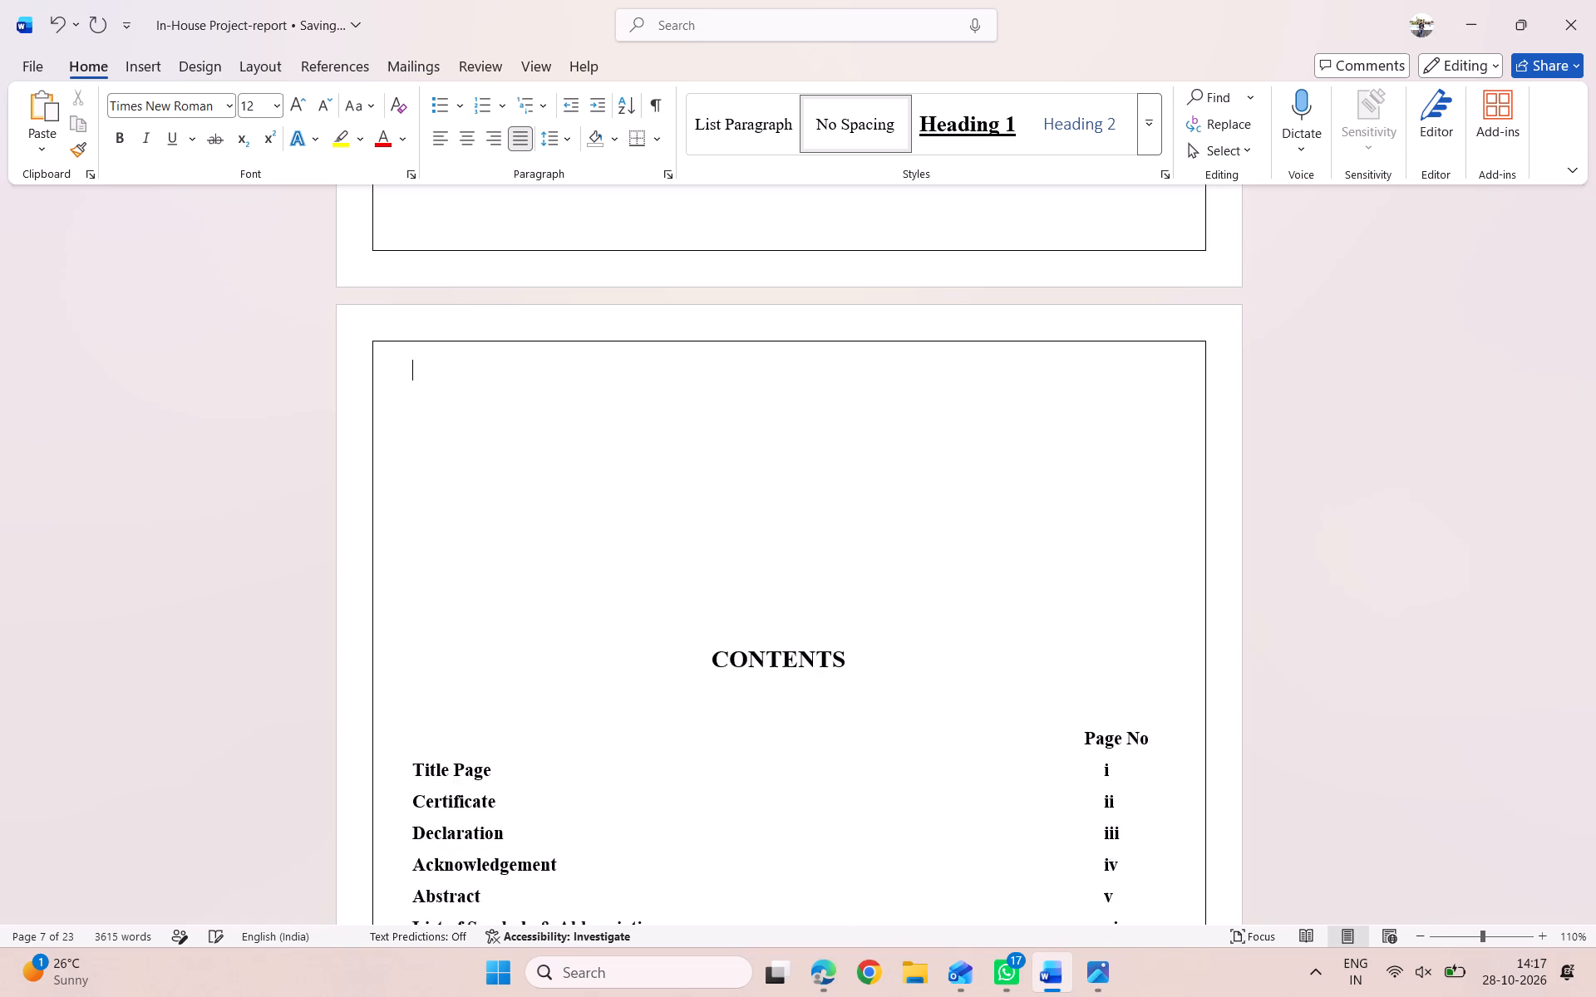
pyautogui.press('Delete')
pyautogui.press('Delete')
pyautogui.press('Delete')
pyautogui.press('Delete')
pyautogui.press('Delete')
pyautogui.press('Delete')
pyautogui.press('Delete')
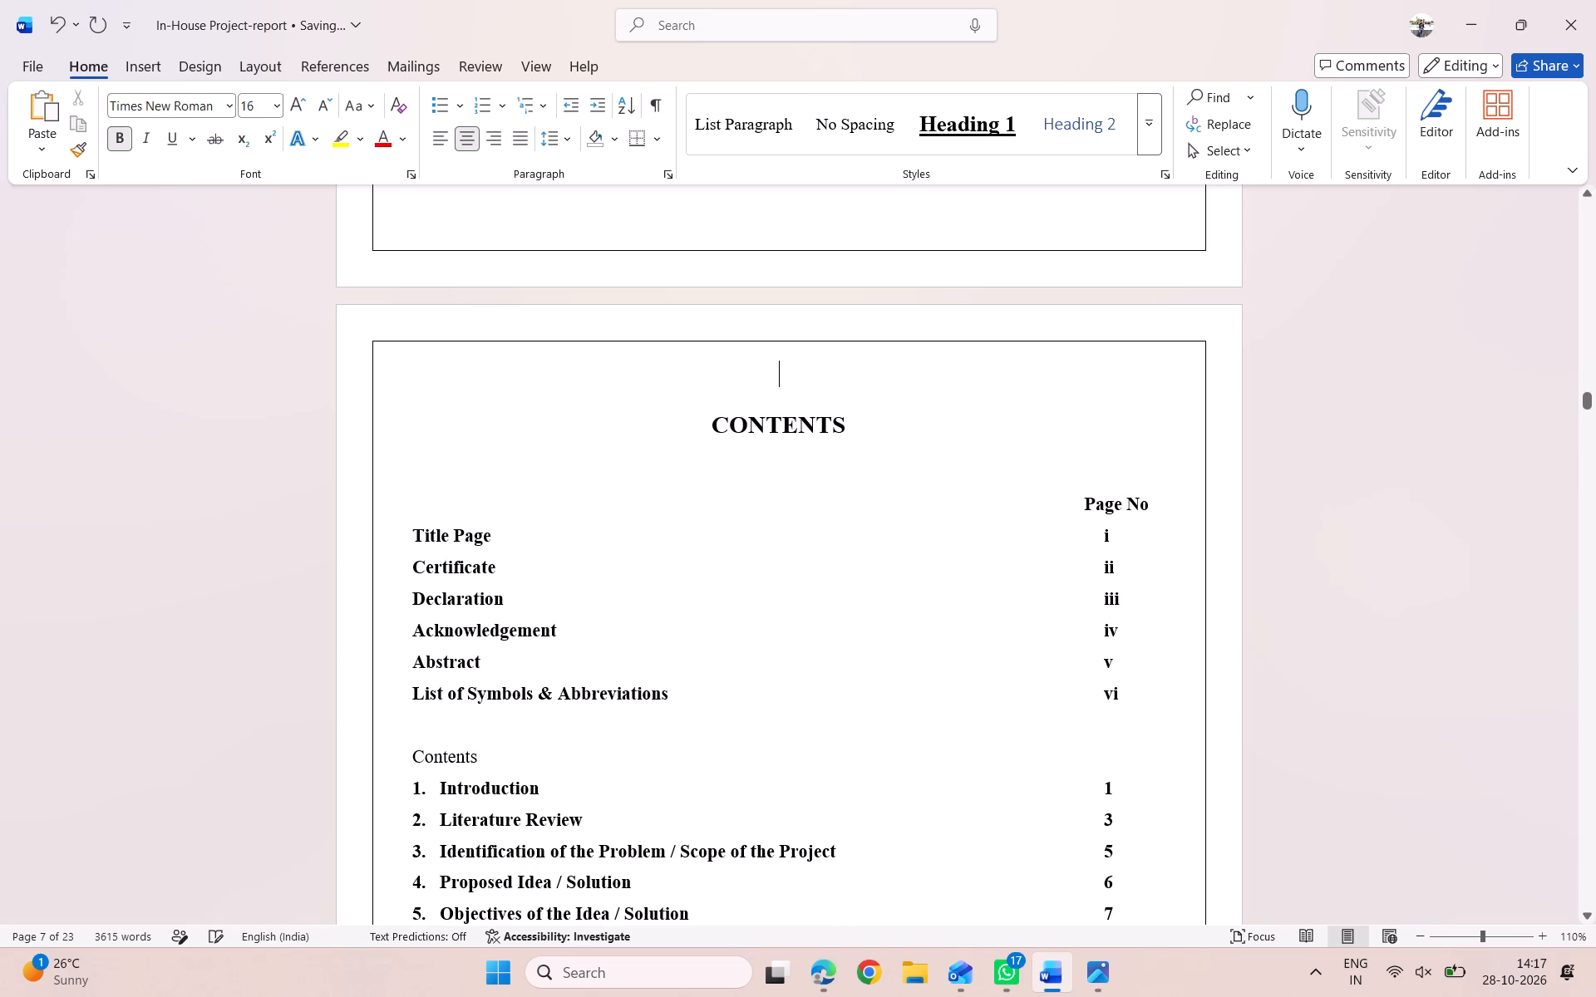
pyautogui.press('Delete')
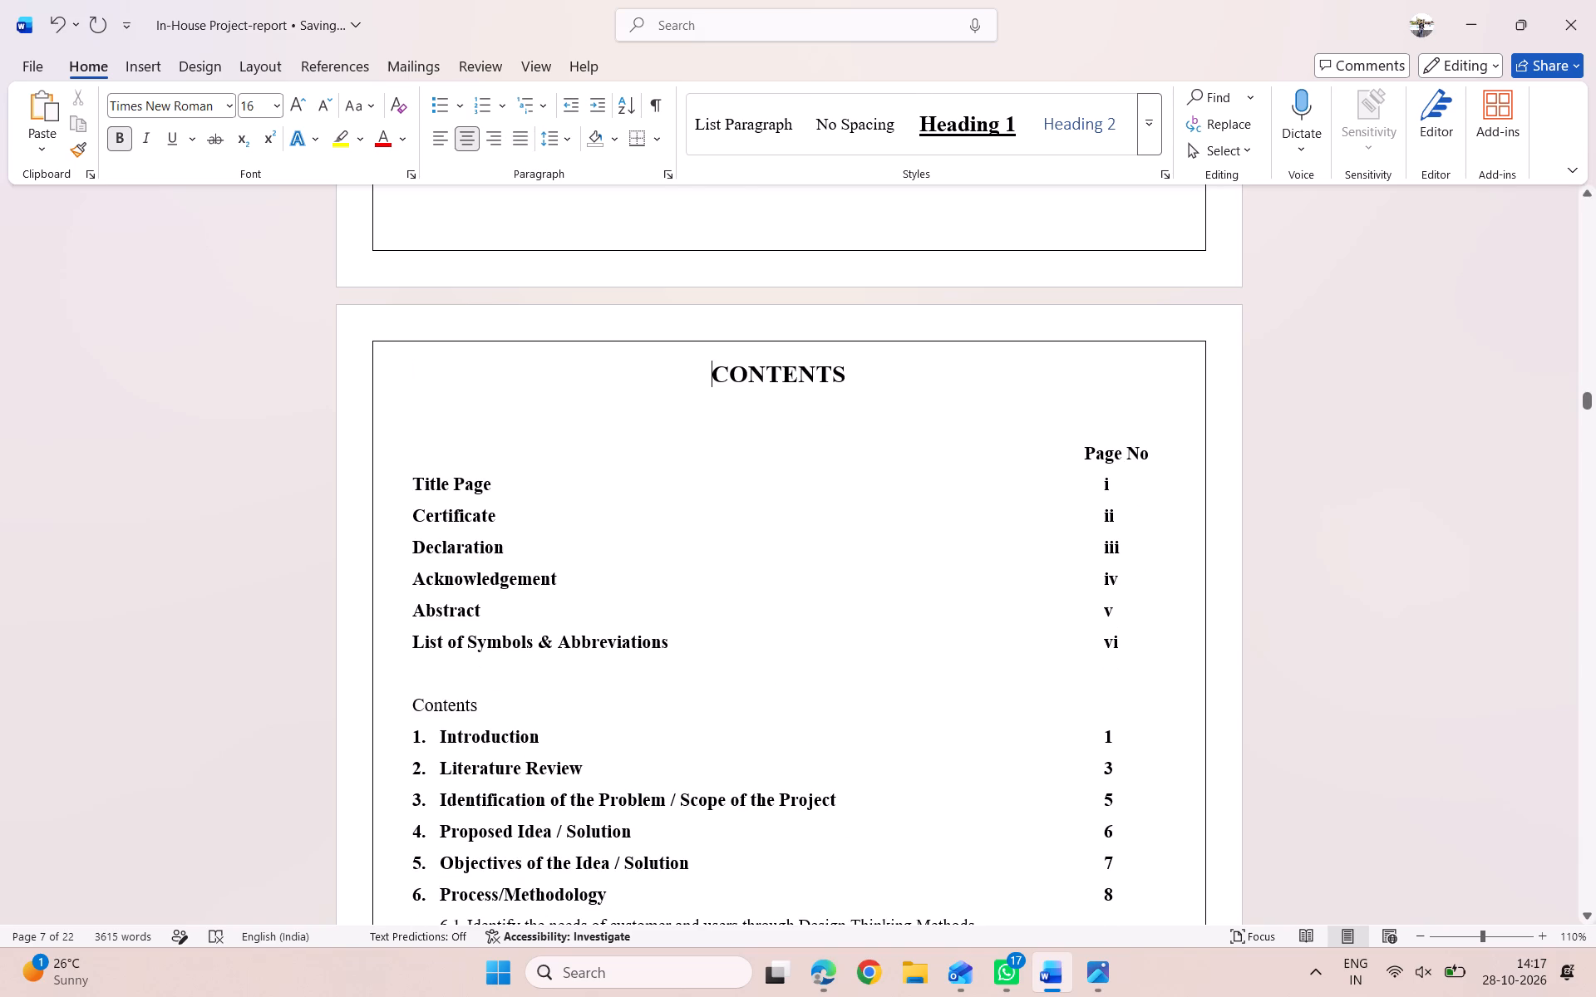
pyautogui.scroll(3, 541, 461)
pyautogui.scroll(-3, 649, 582)
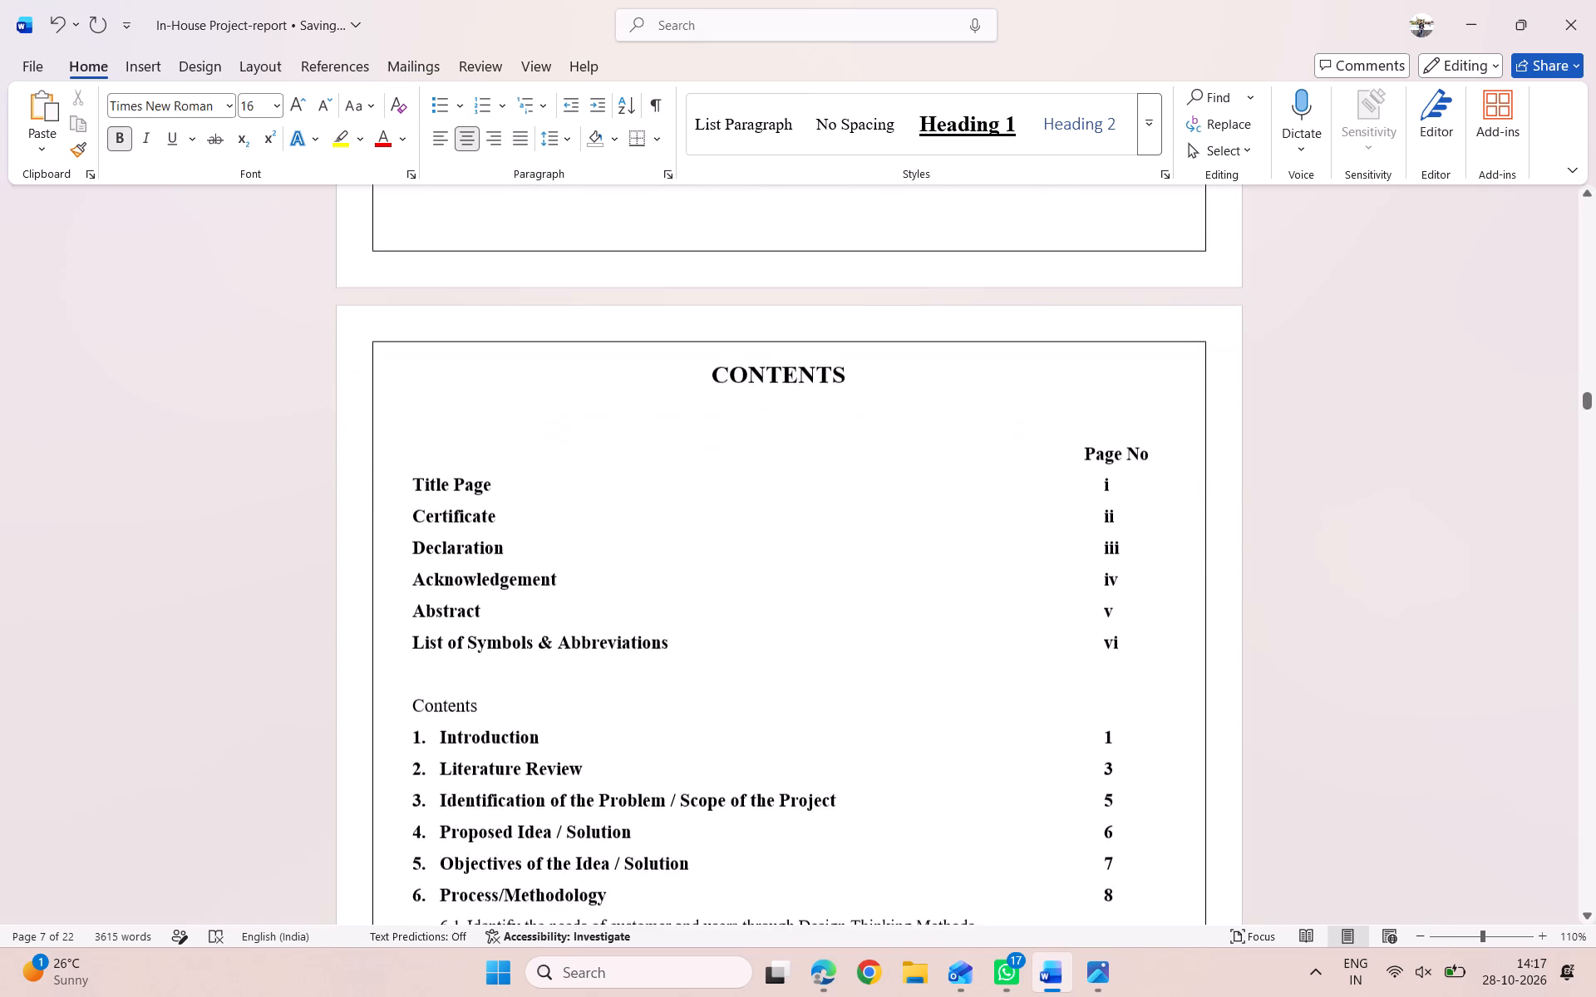
# Review the layout of the Contents page and the List of Symbols & Abbreviations page with its two tables.
pyautogui.scroll(-4, 822, 697)
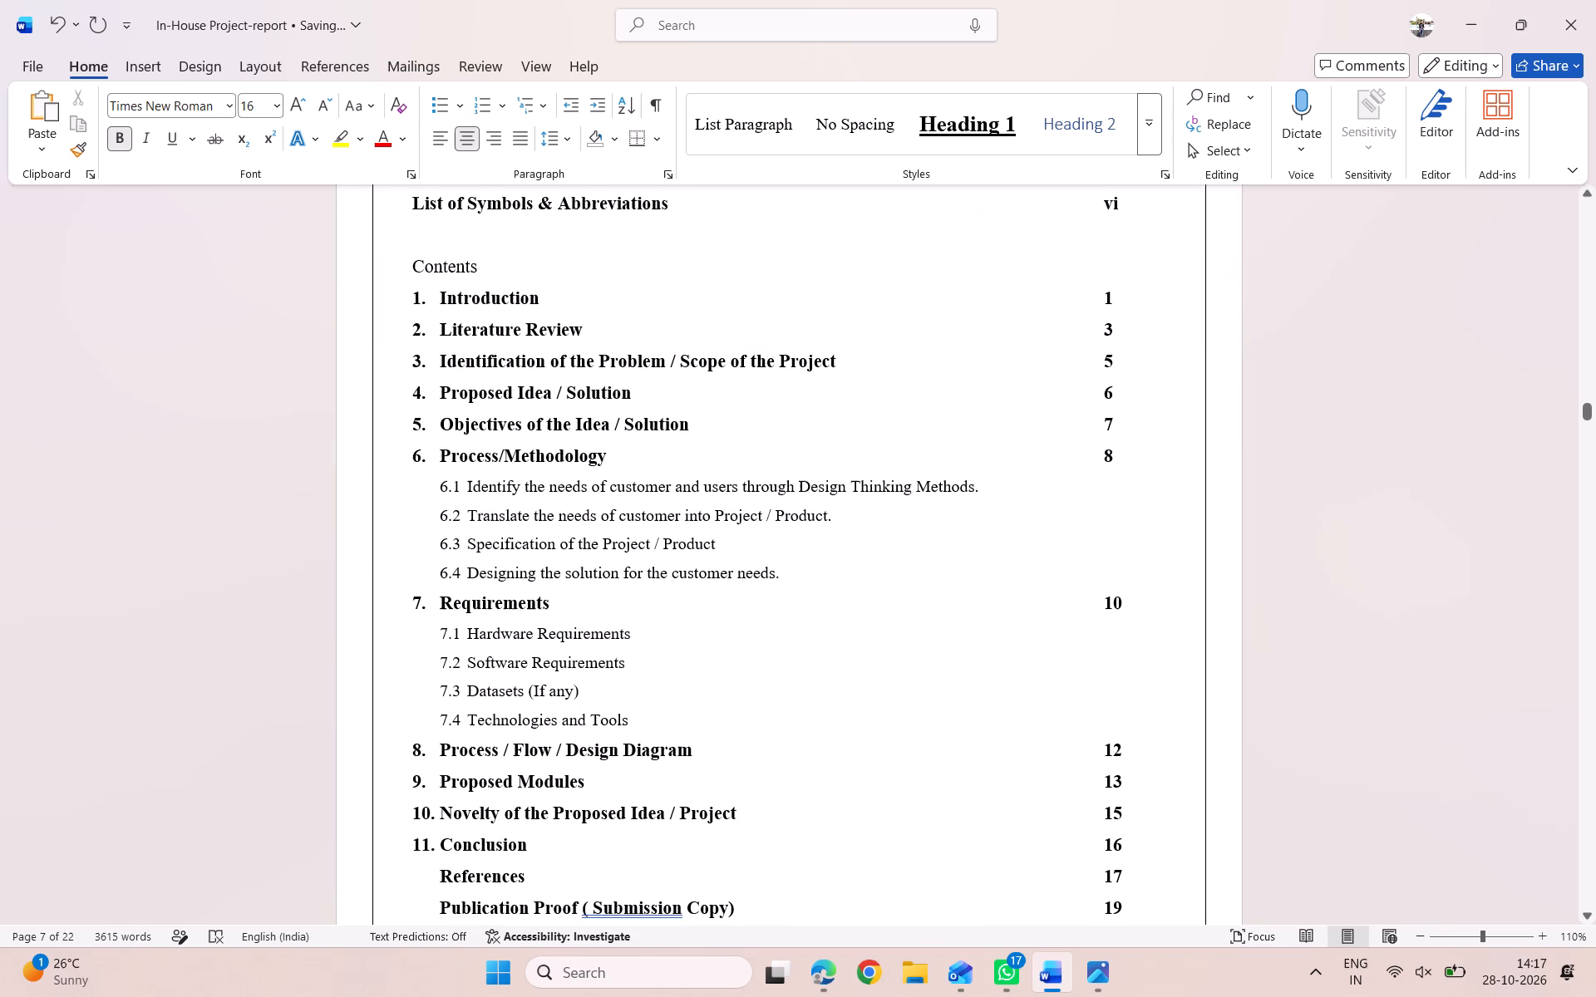
pyautogui.scroll(3, 826, 716)
pyautogui.scroll(-3, 826, 716)
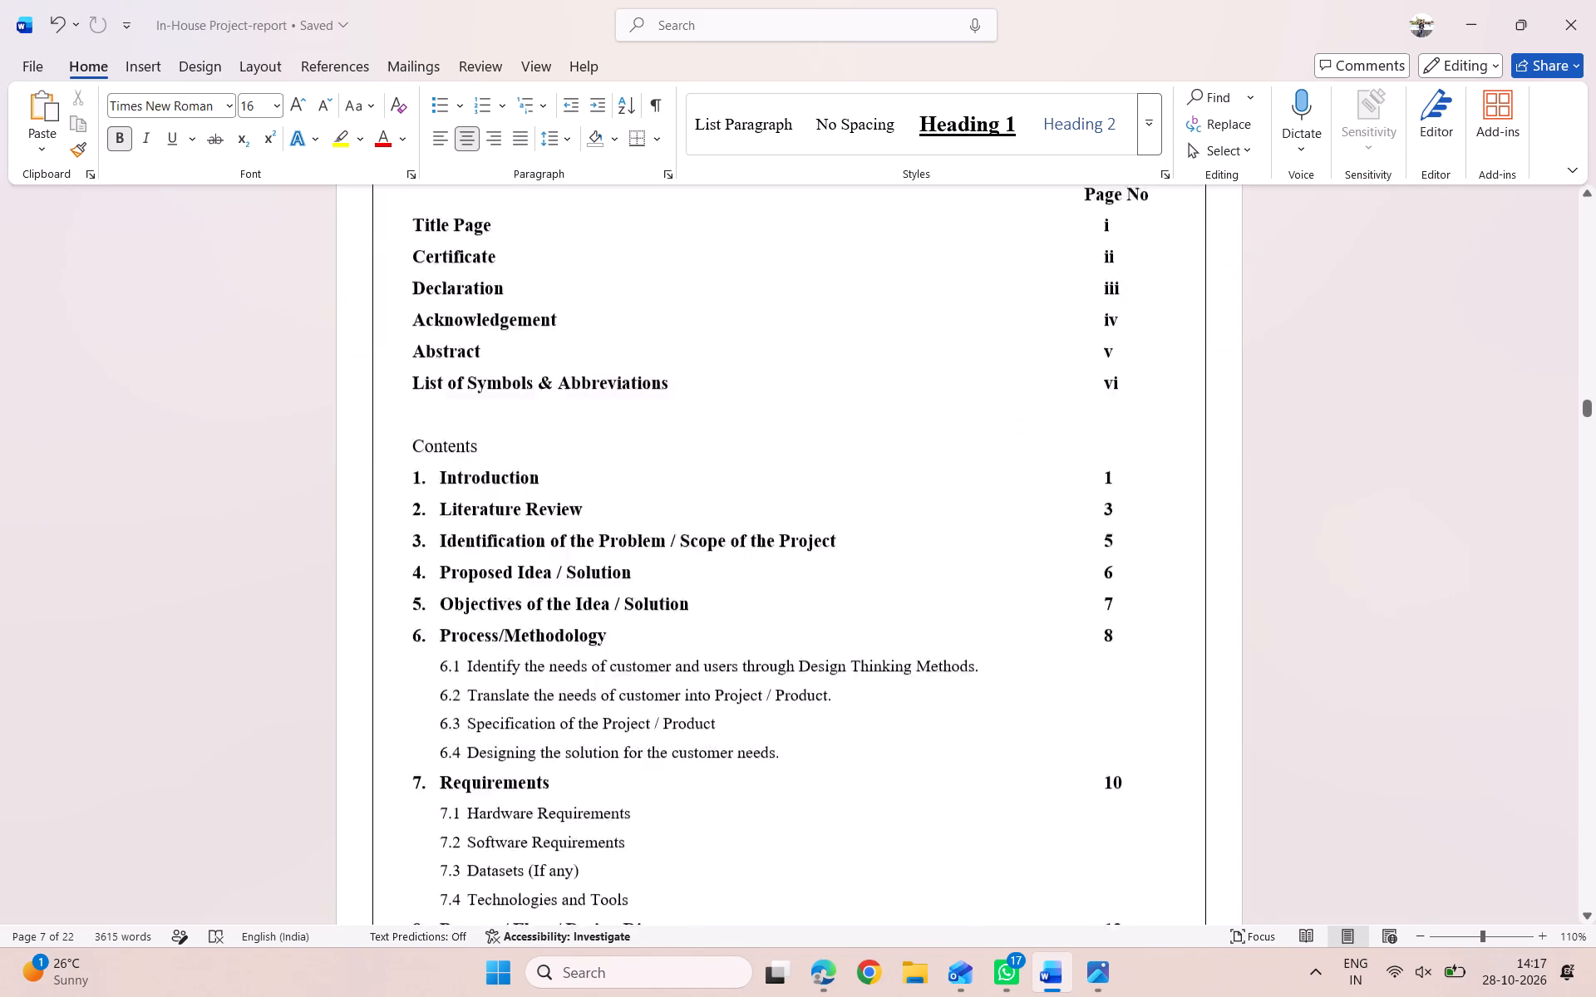
pyautogui.scroll(-5, 826, 716)
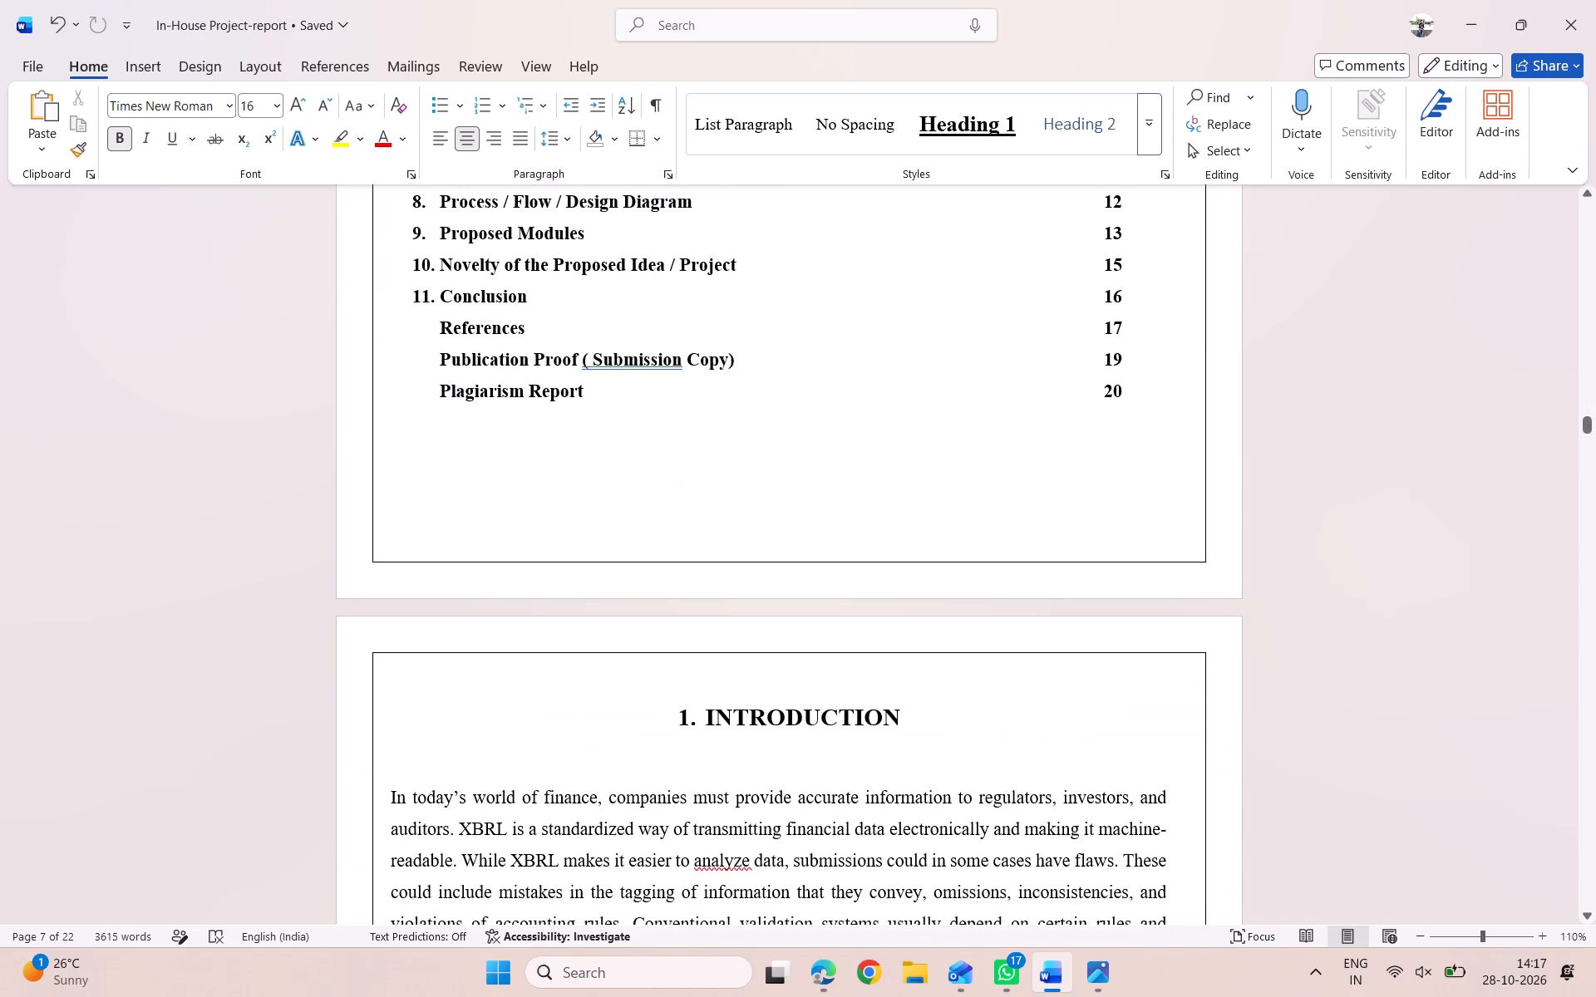
pyautogui.scroll(13, 826, 716)
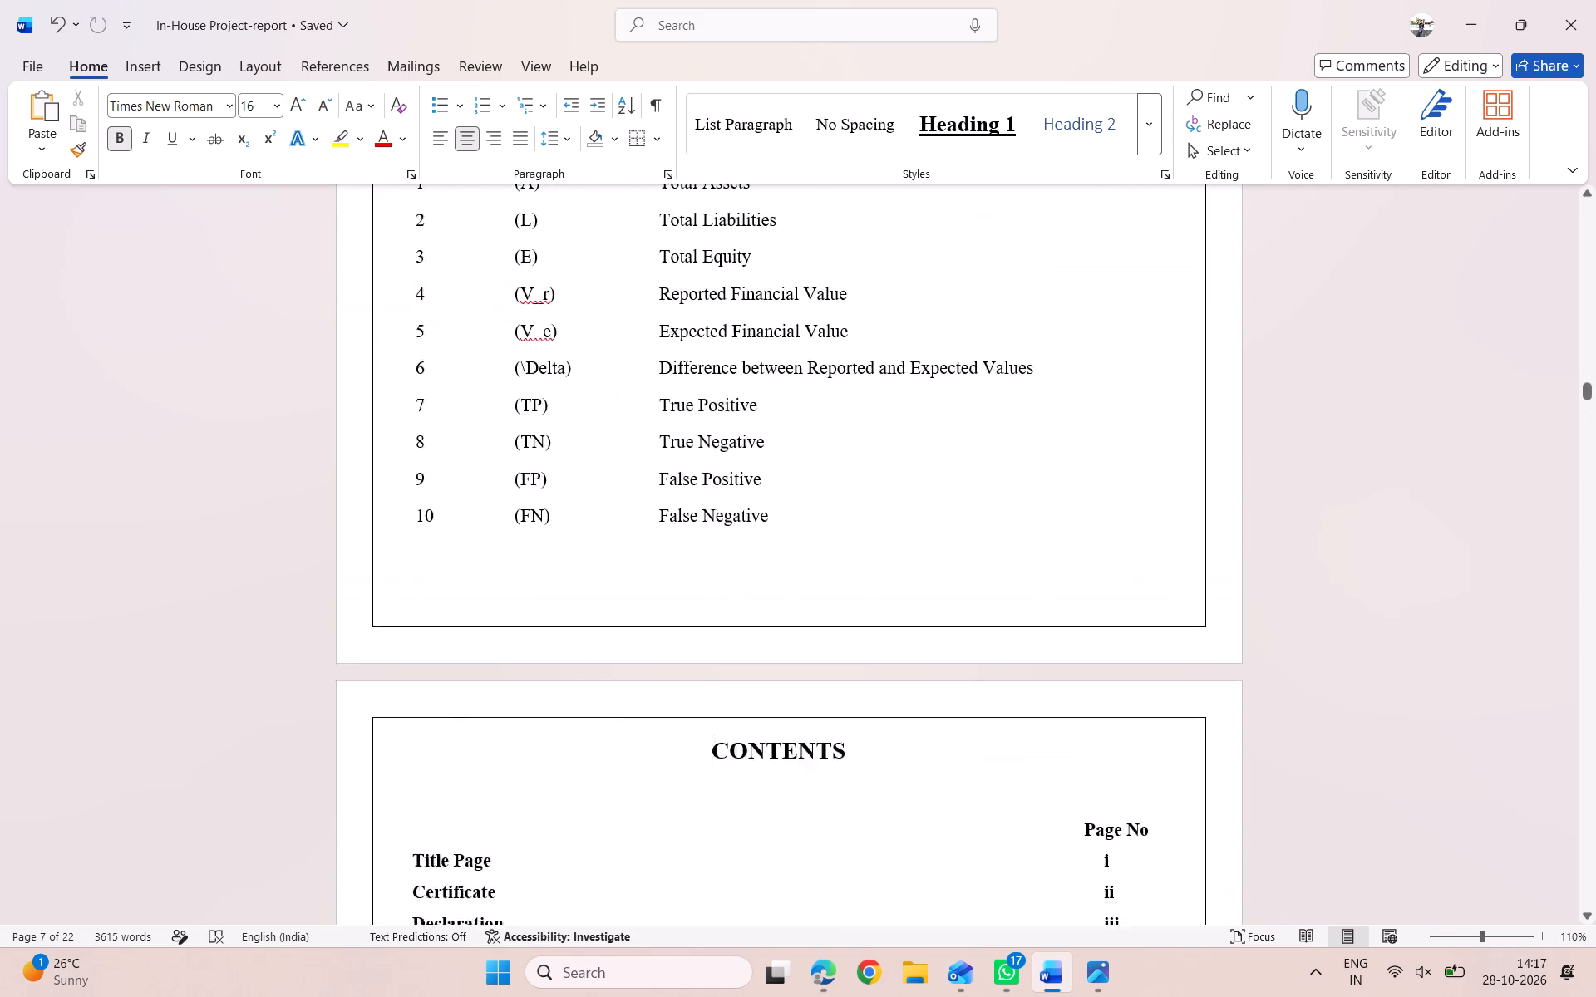
pyautogui.scroll(4, 826, 716)
pyautogui.scroll(-1, 958, 730)
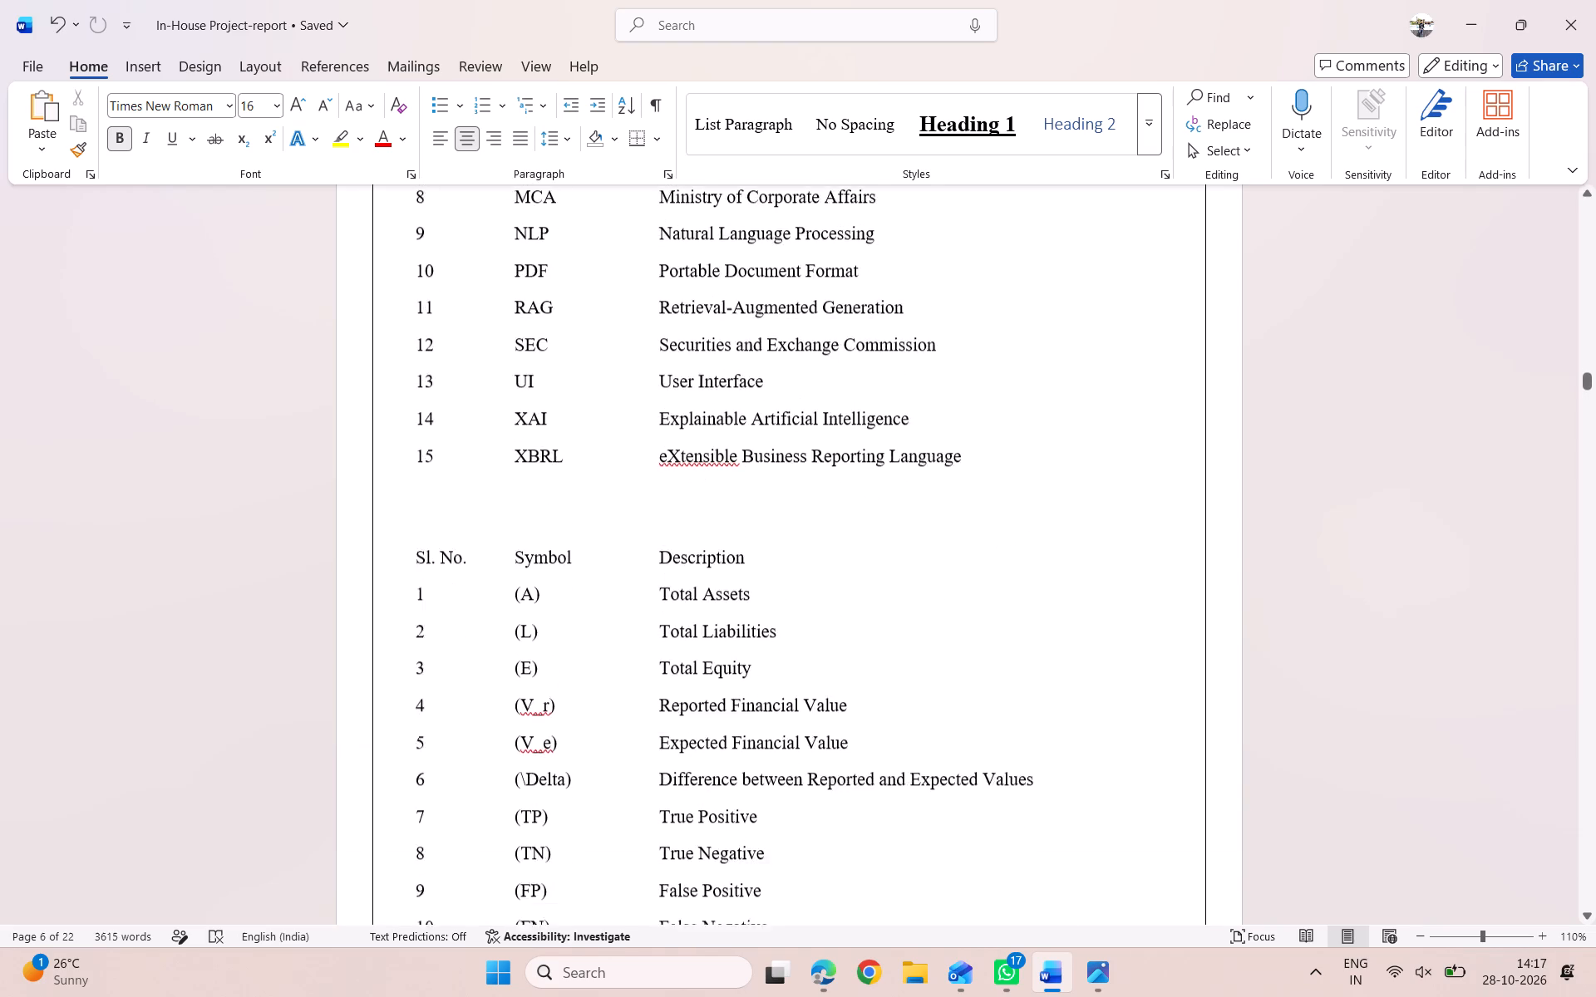
pyautogui.scroll(3, 958, 730)
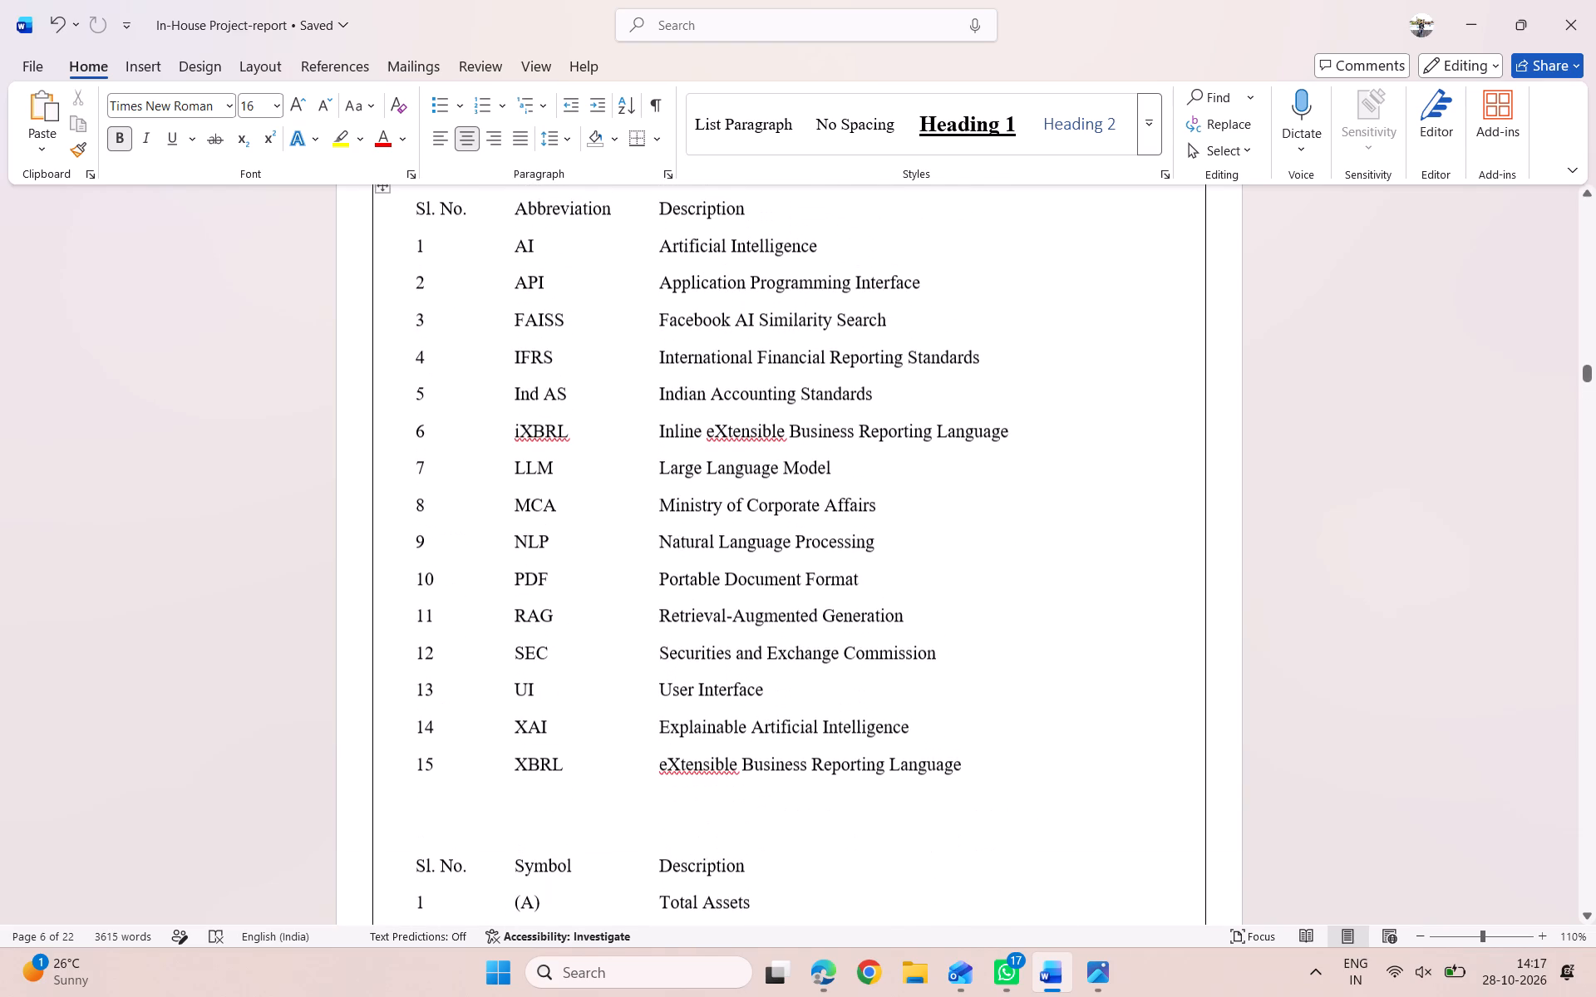
pyautogui.scroll(2, 958, 730)
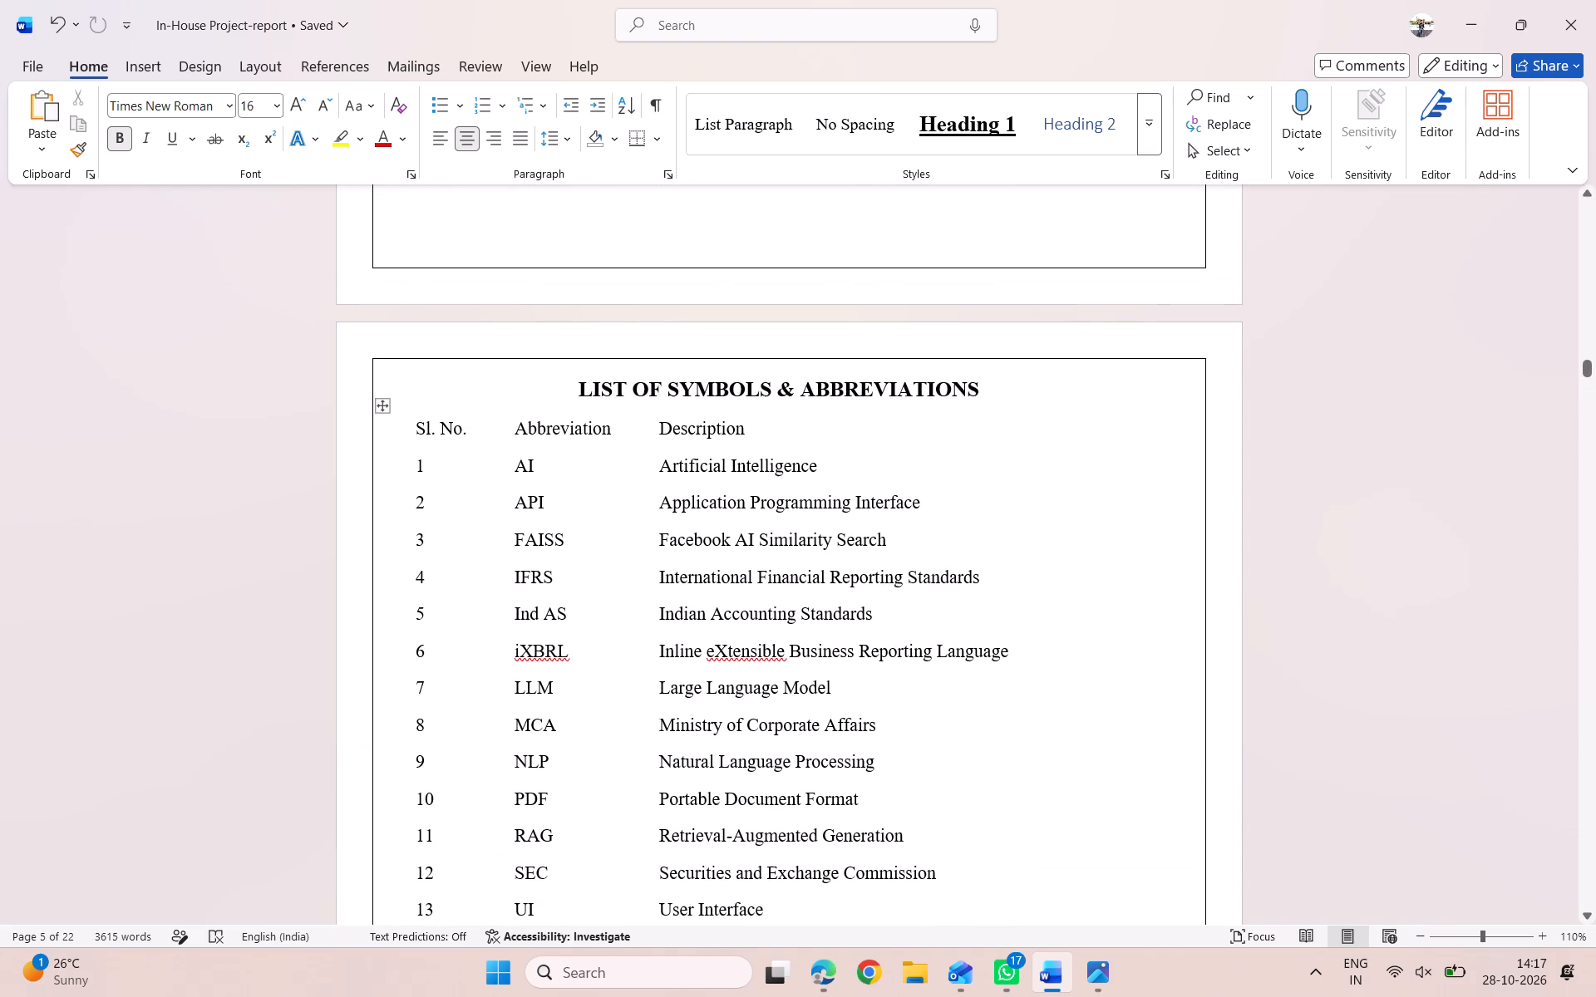
pyautogui.scroll(5, 848, 523)
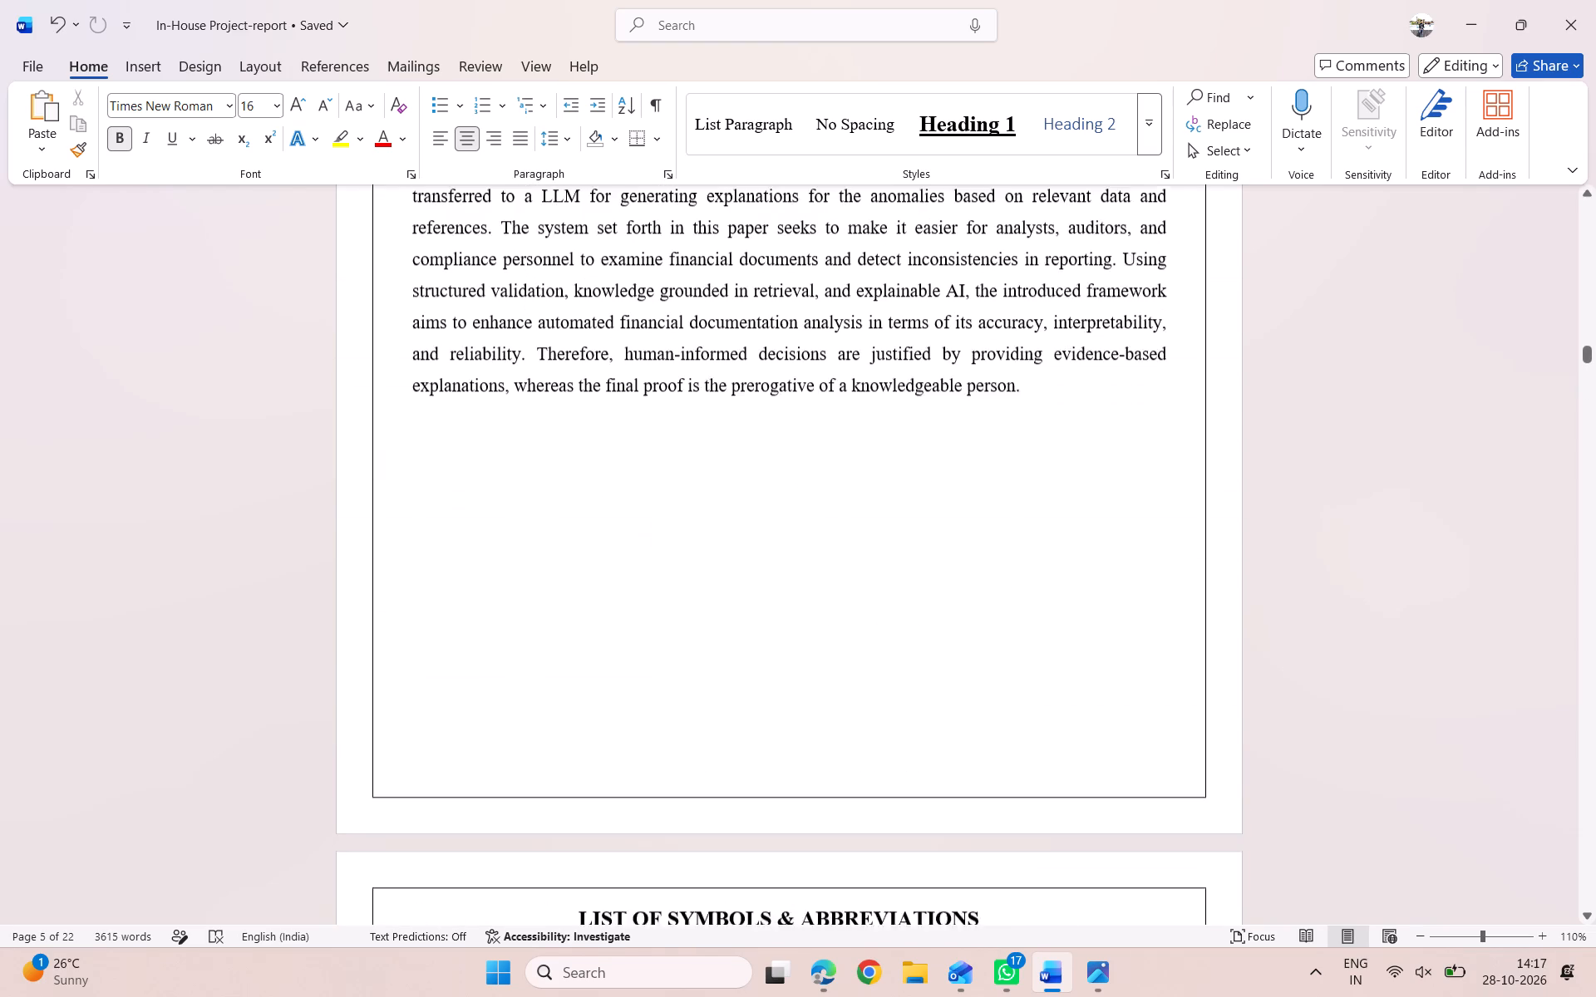
pyautogui.scroll(-16, 848, 523)
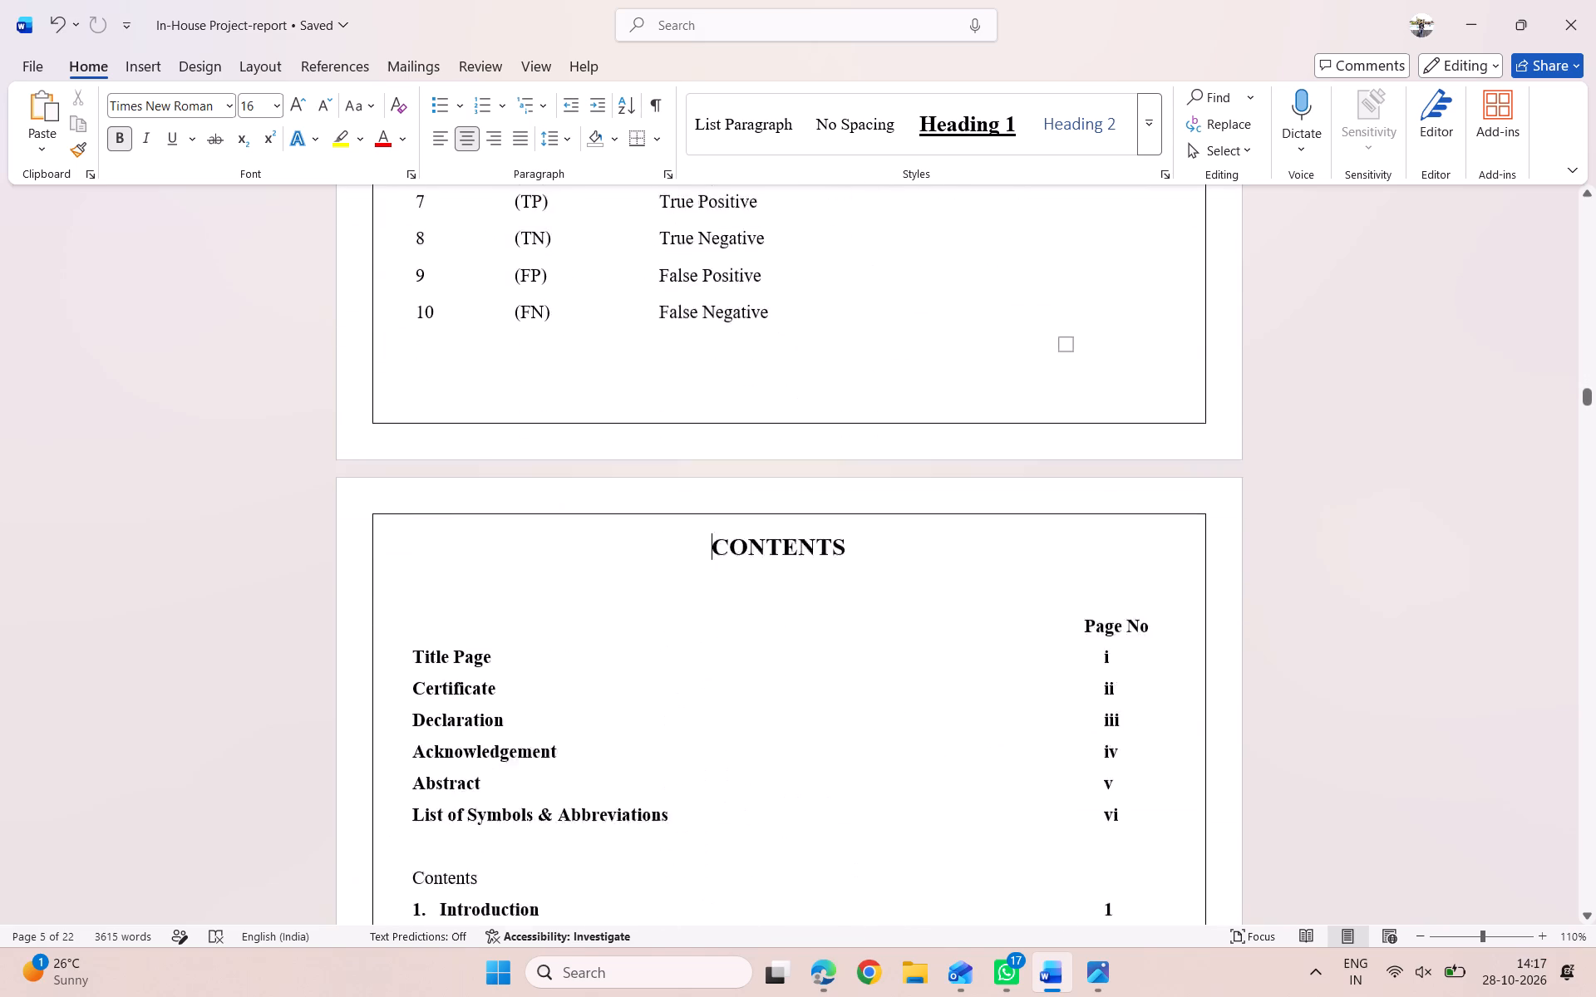
# Look through the Introduction, Literature Review and Identification of the Problem sections to check their content and layout.
pyautogui.scroll(-16, 848, 532)
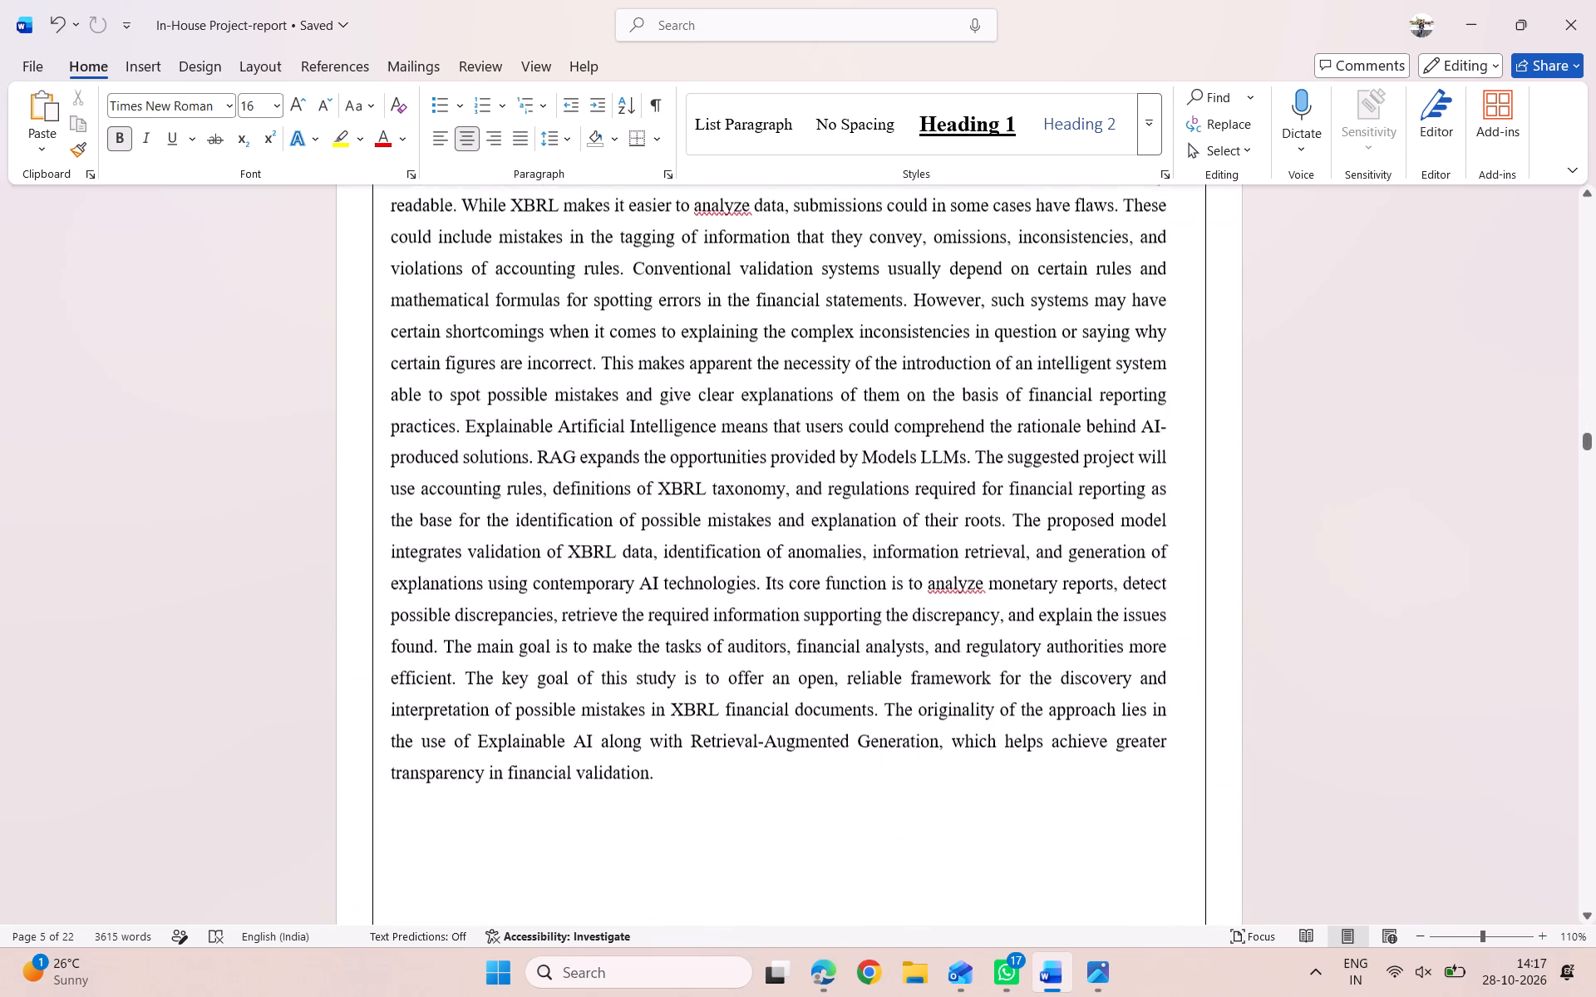
pyautogui.scroll(-10, 848, 541)
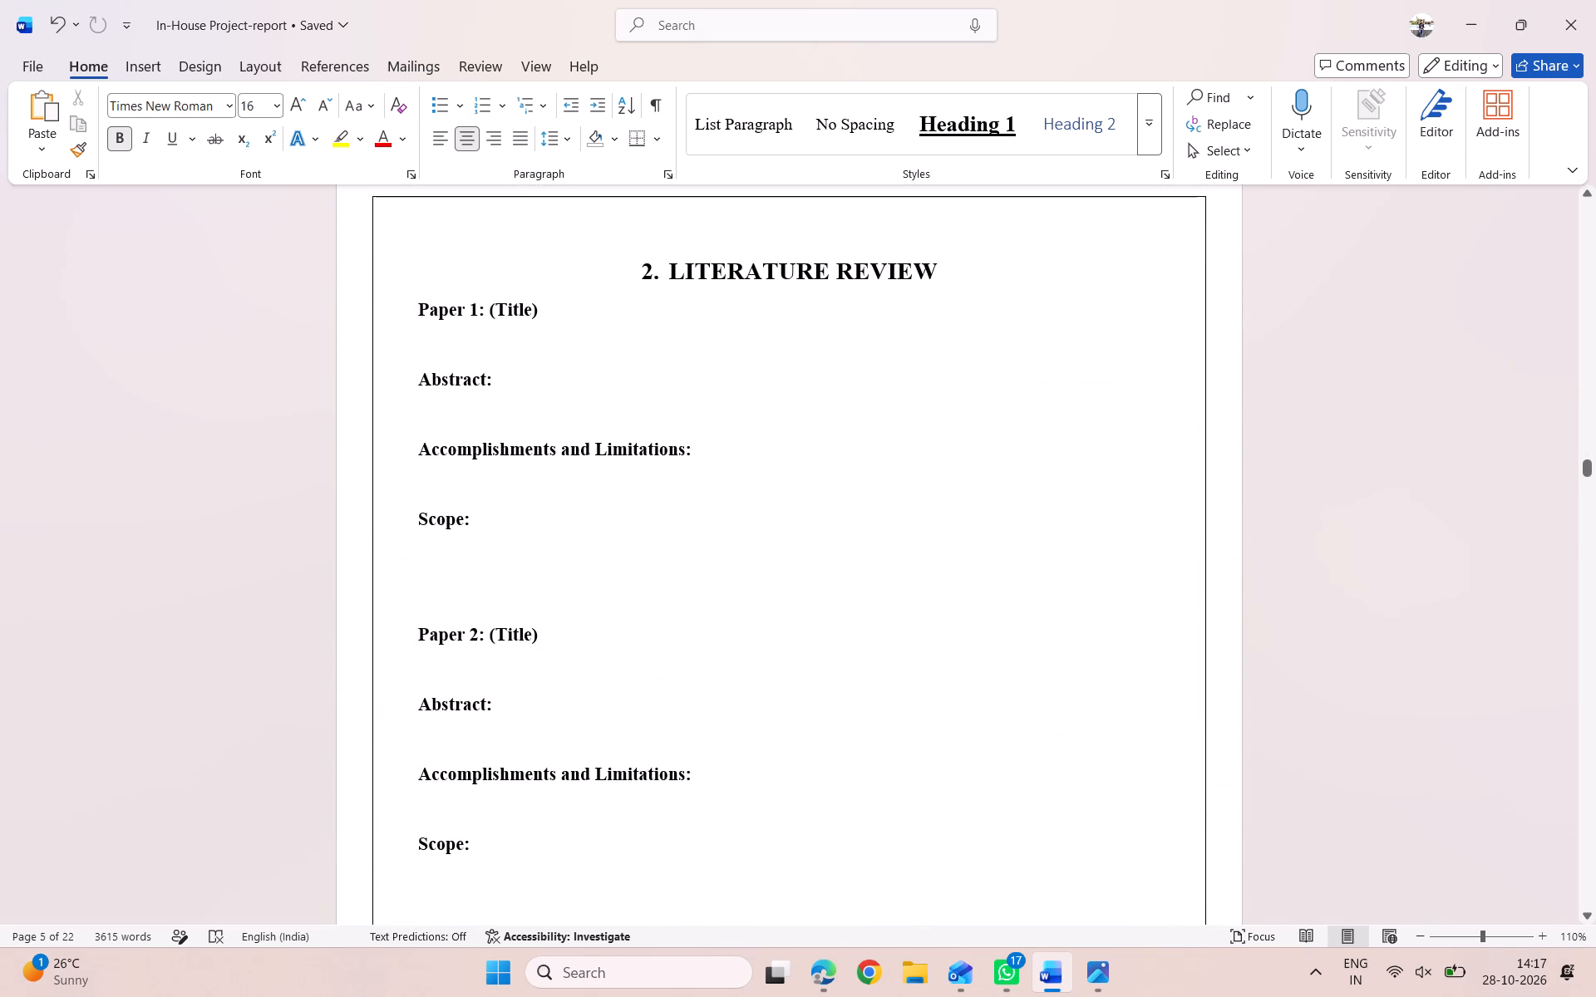
pyautogui.scroll(-8, 850, 578)
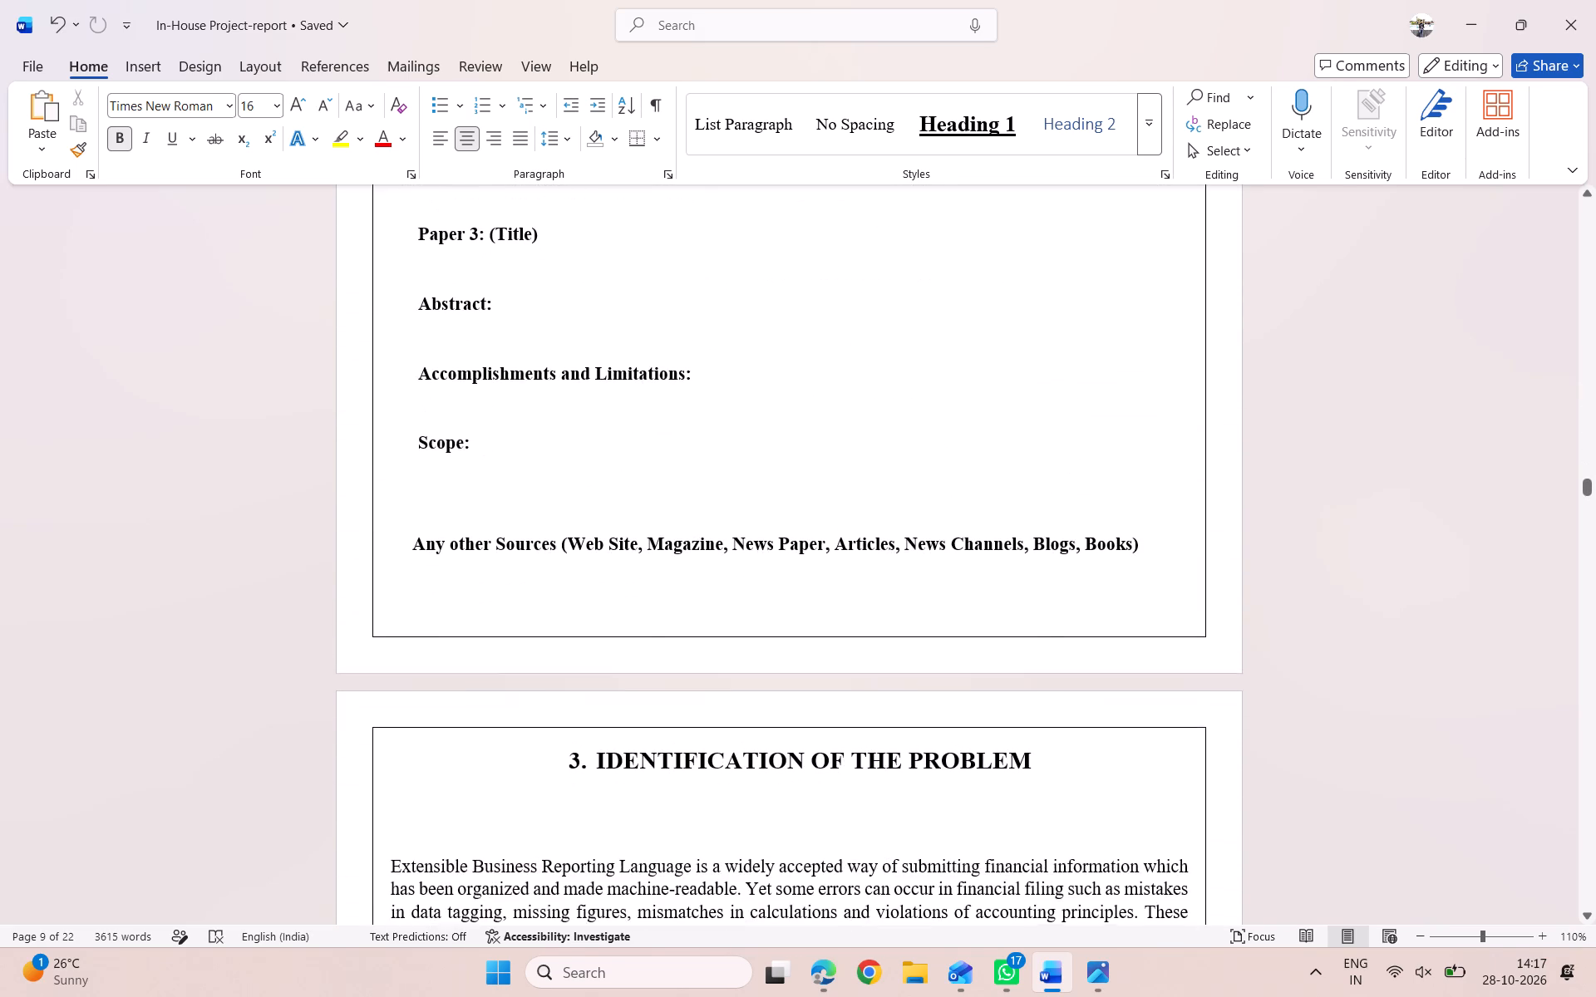
pyautogui.scroll(-5, 857, 627)
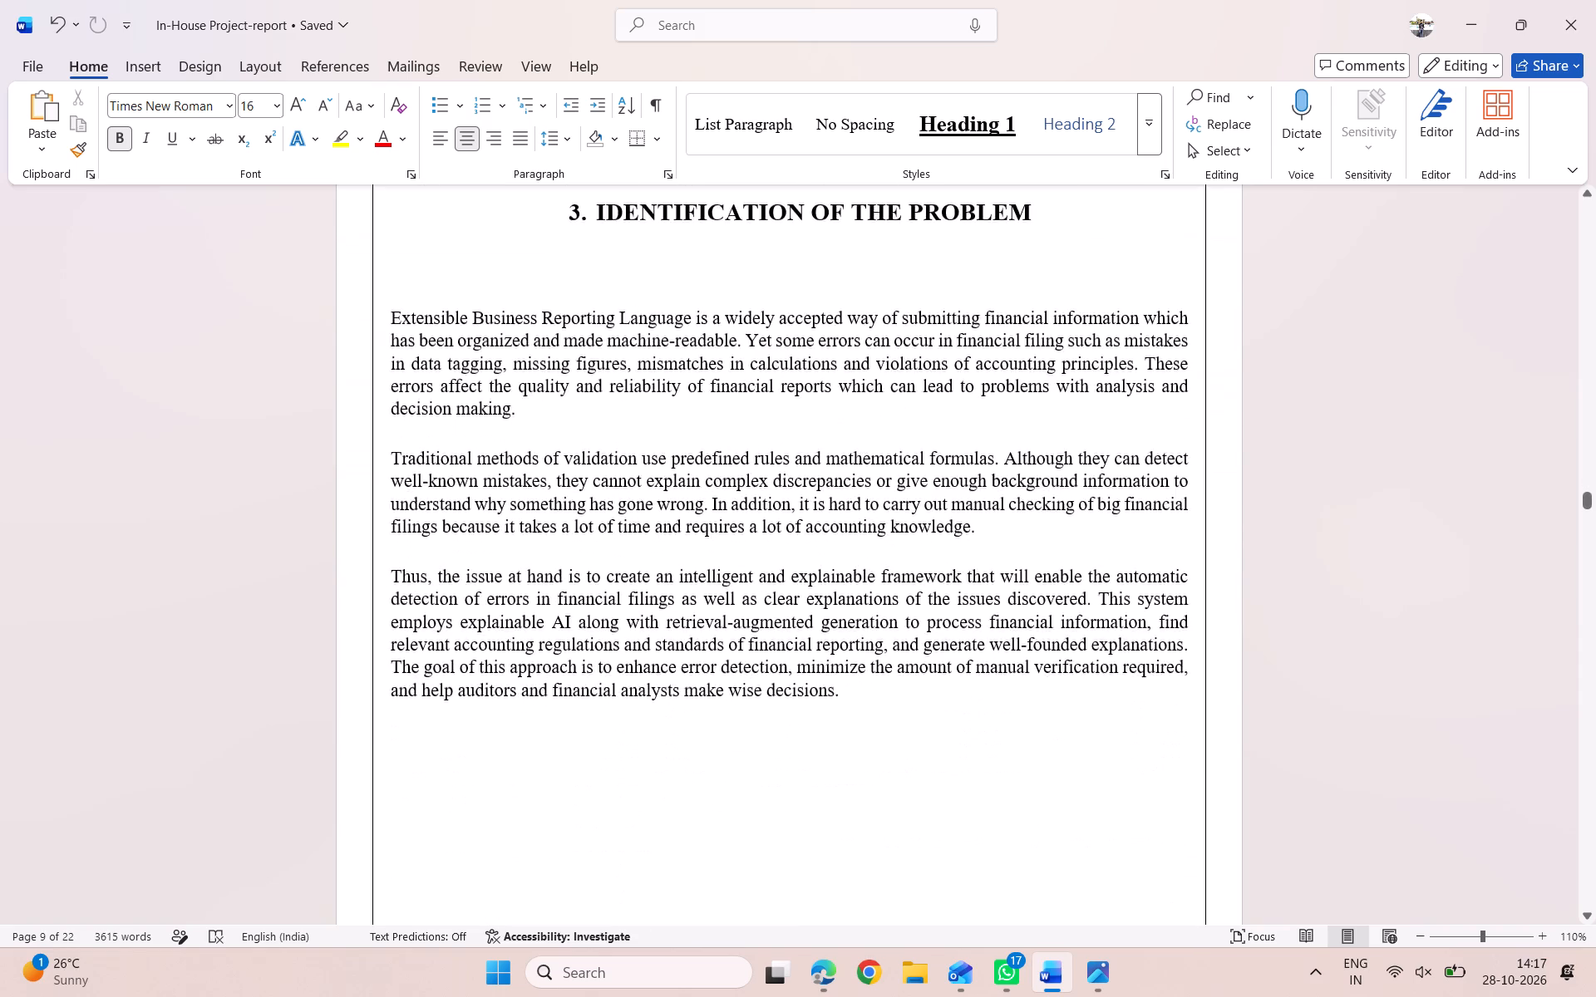
pyautogui.scroll(-10, 857, 627)
pyautogui.scroll(9, 860, 648)
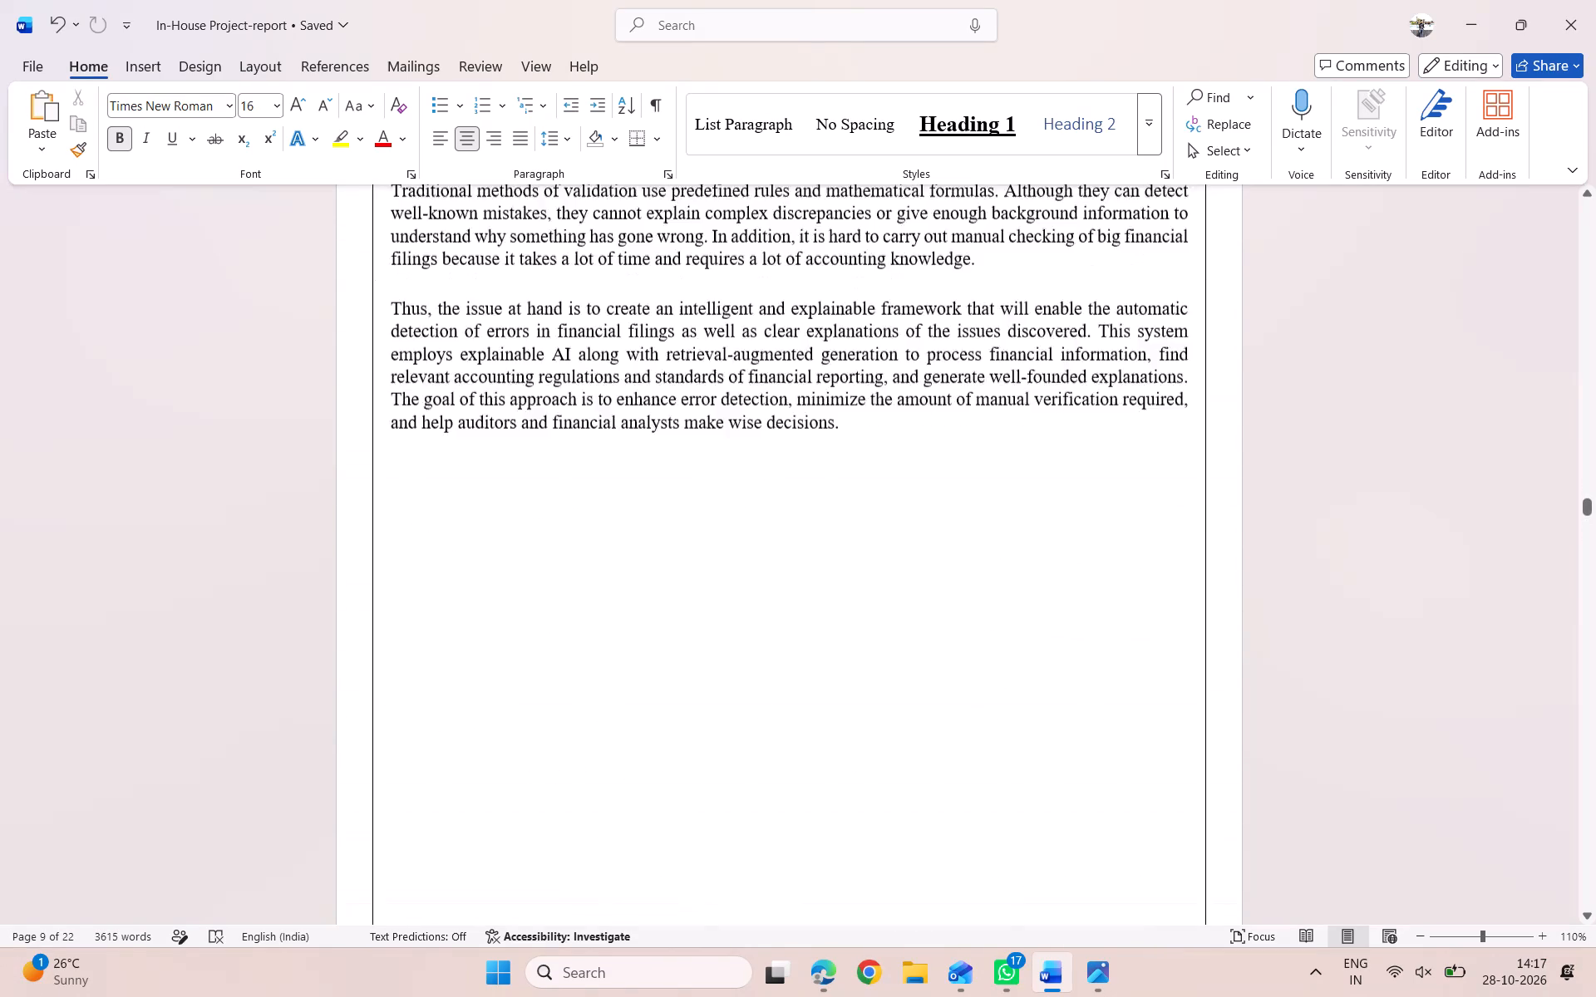
pyautogui.scroll(2, 860, 648)
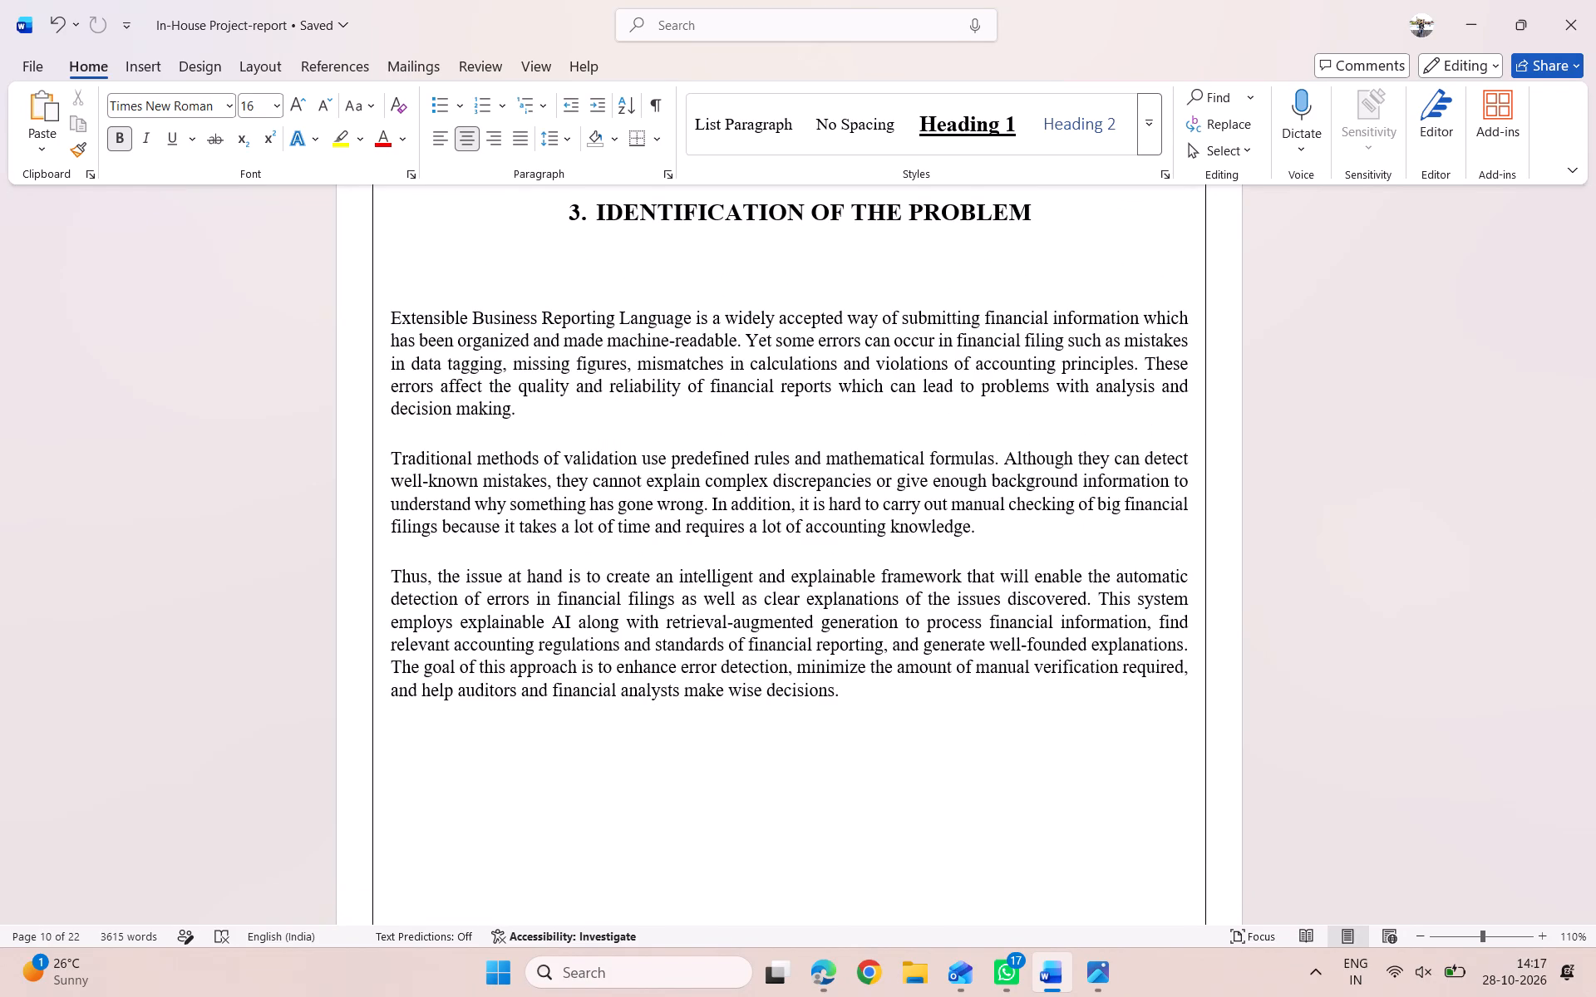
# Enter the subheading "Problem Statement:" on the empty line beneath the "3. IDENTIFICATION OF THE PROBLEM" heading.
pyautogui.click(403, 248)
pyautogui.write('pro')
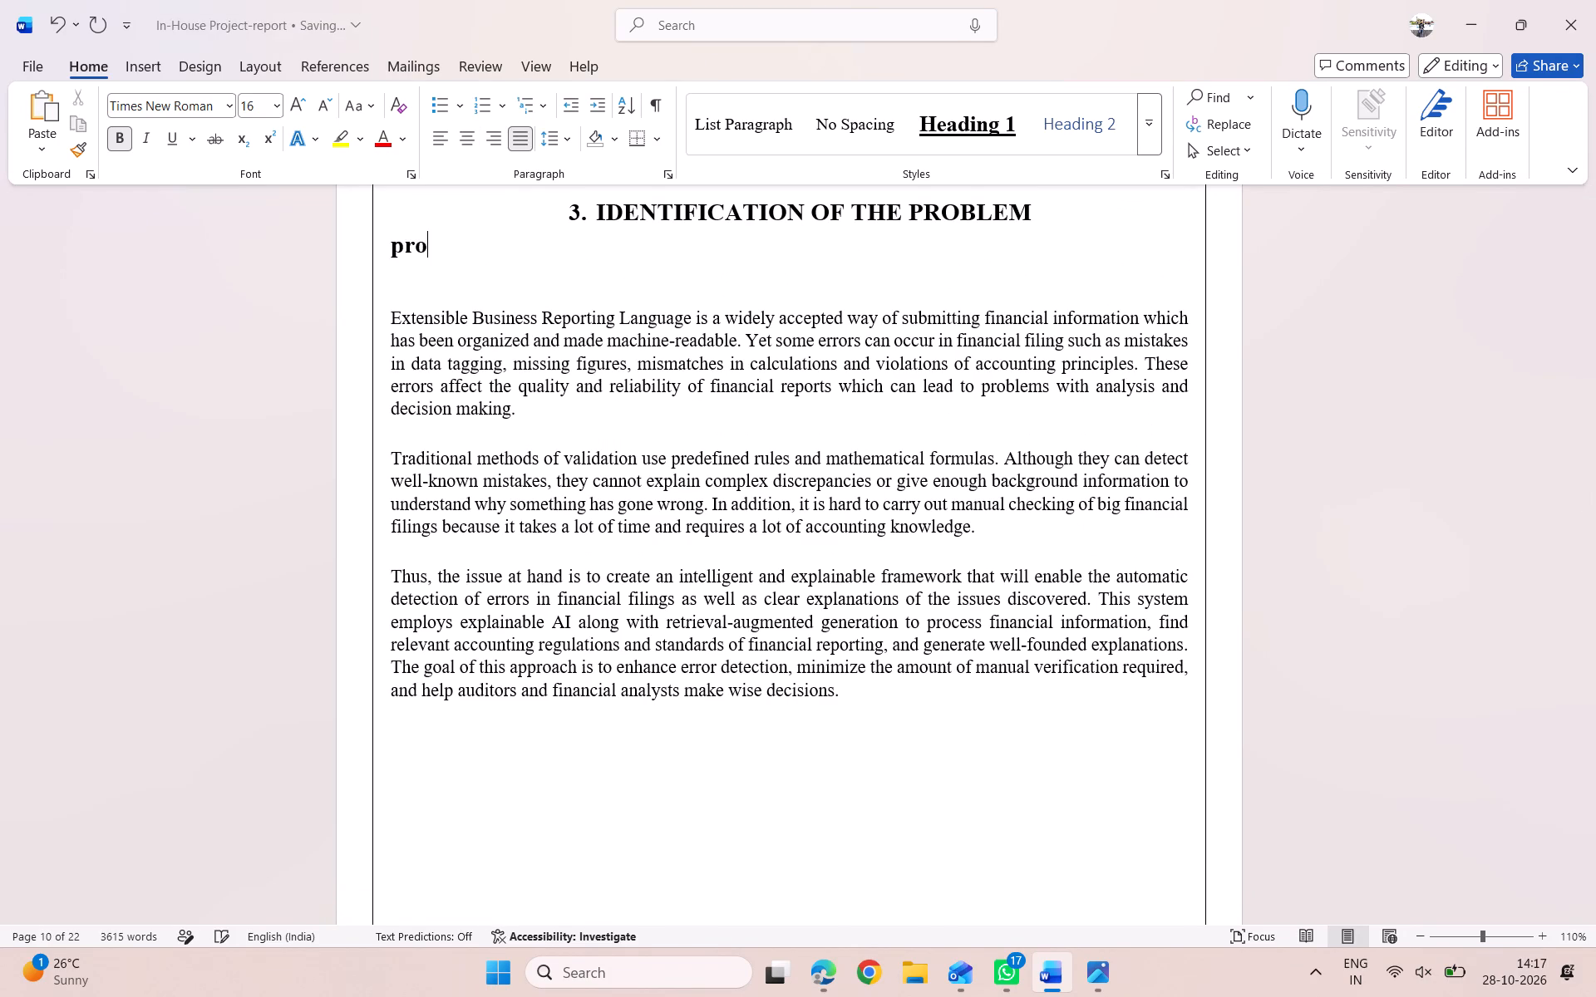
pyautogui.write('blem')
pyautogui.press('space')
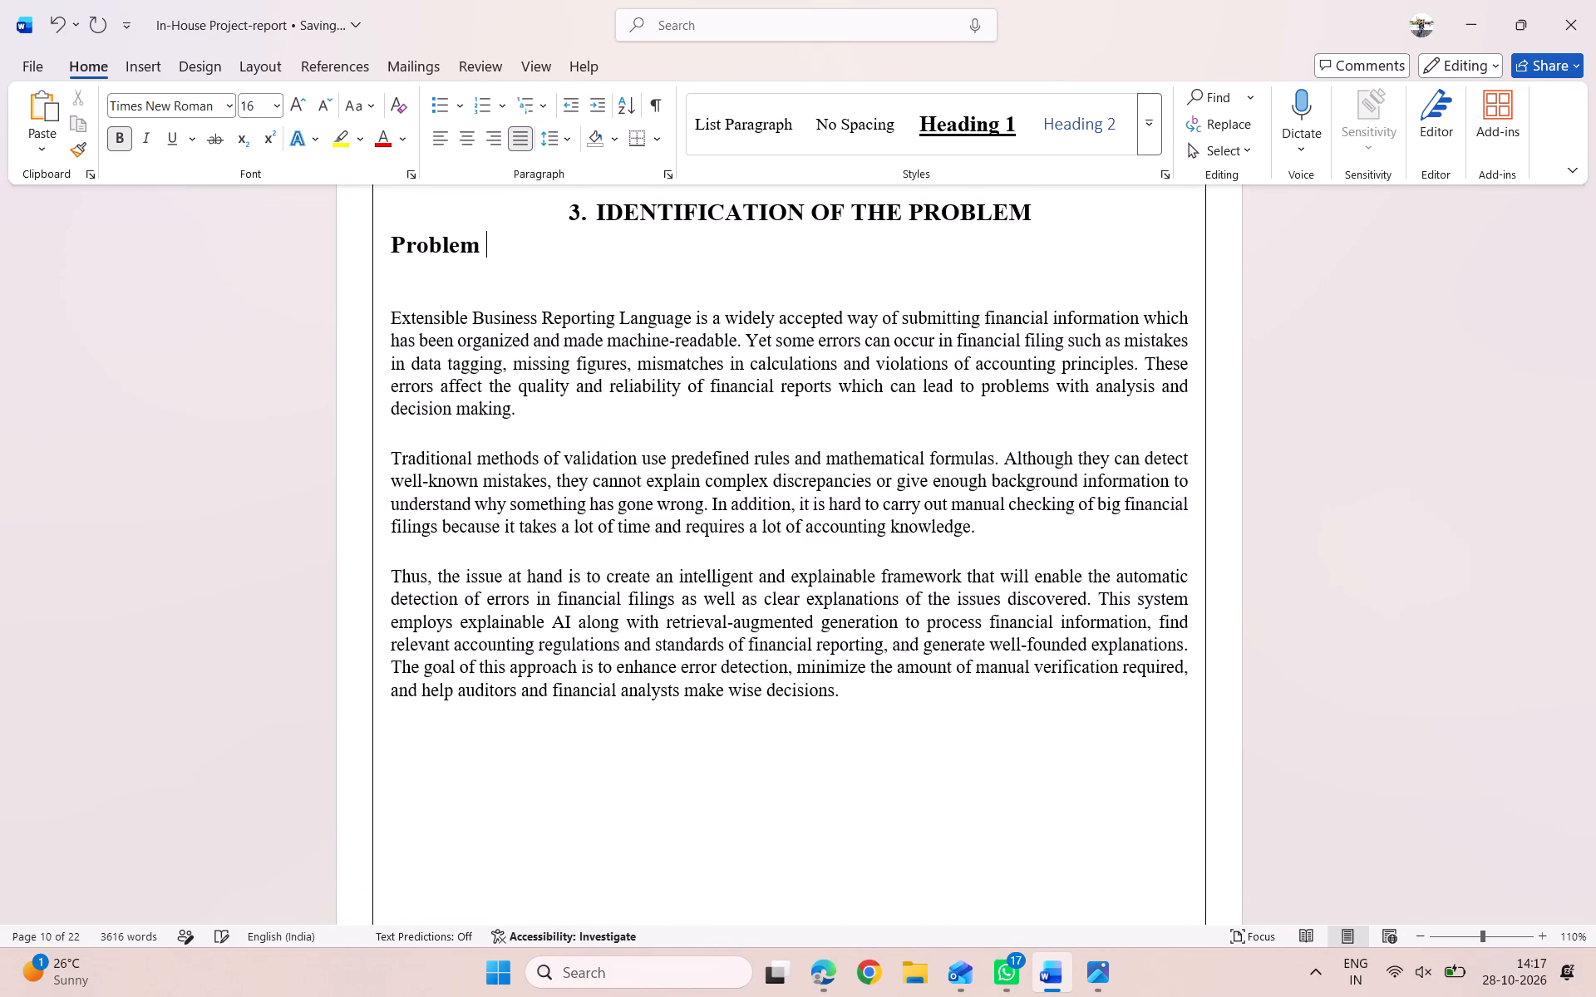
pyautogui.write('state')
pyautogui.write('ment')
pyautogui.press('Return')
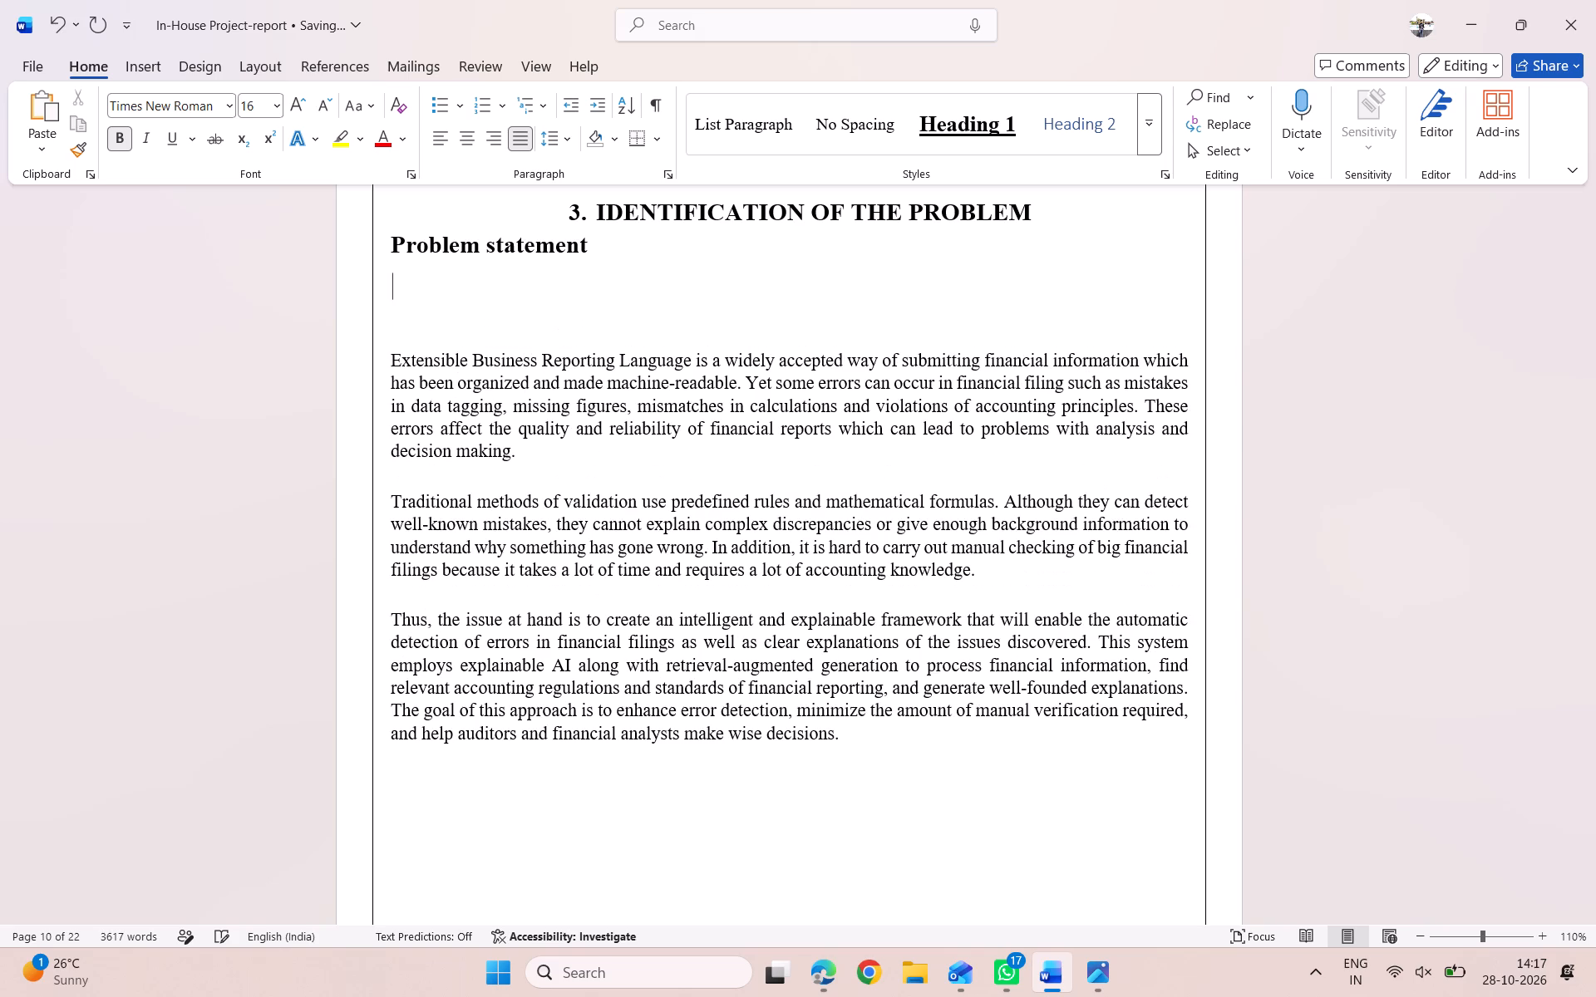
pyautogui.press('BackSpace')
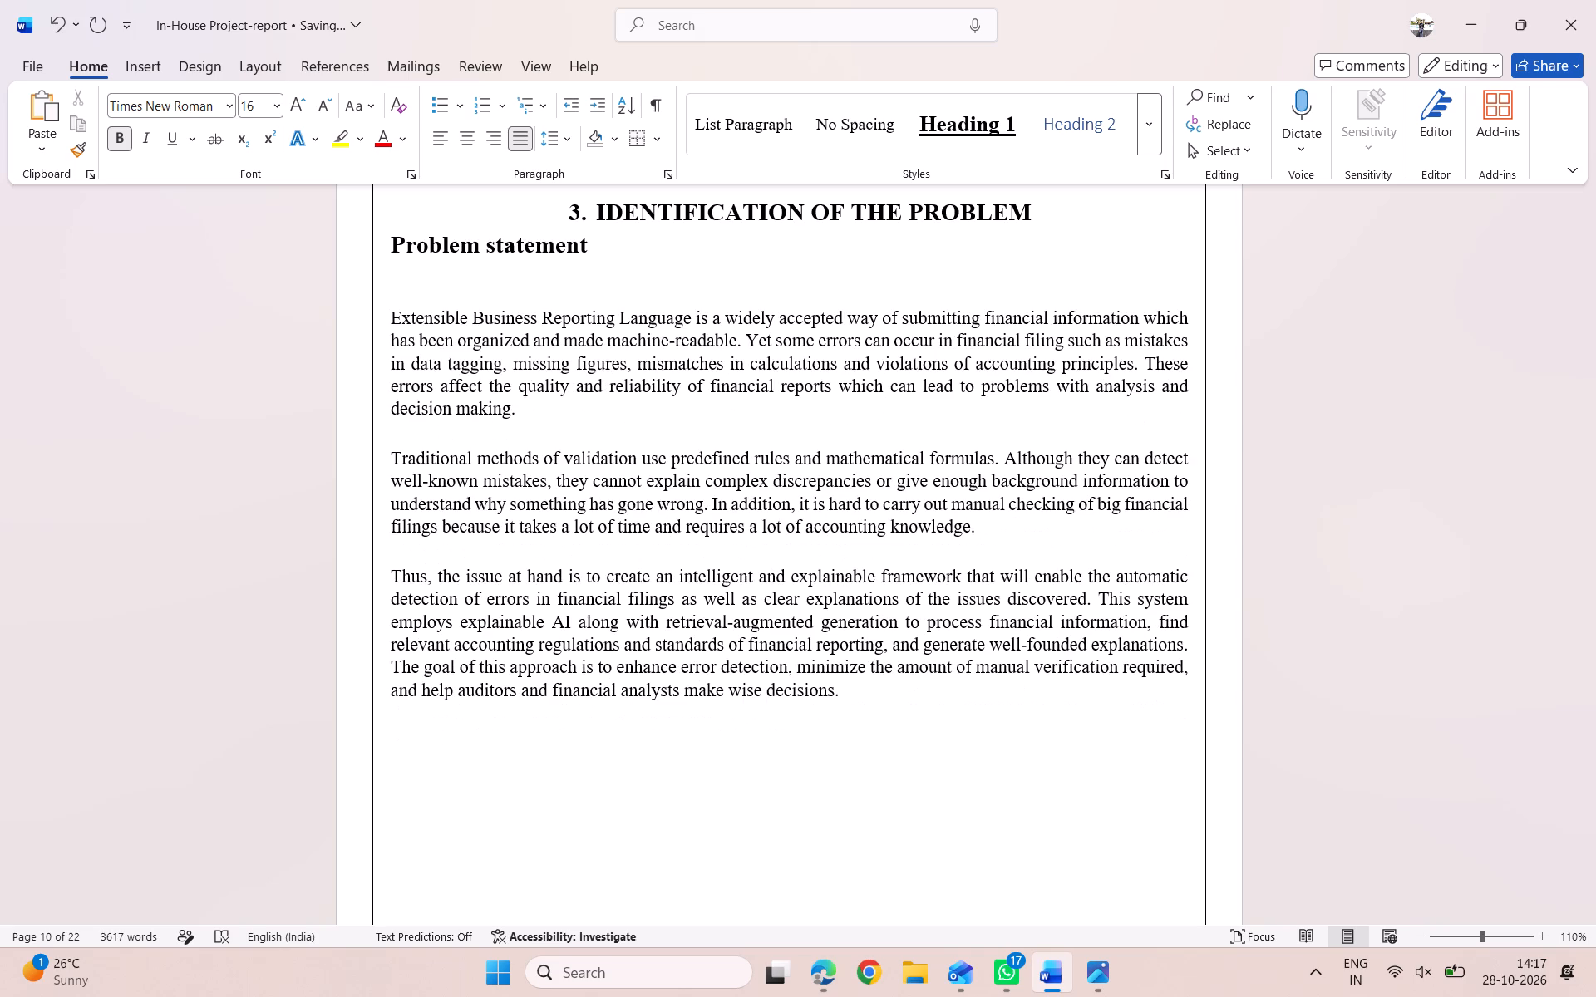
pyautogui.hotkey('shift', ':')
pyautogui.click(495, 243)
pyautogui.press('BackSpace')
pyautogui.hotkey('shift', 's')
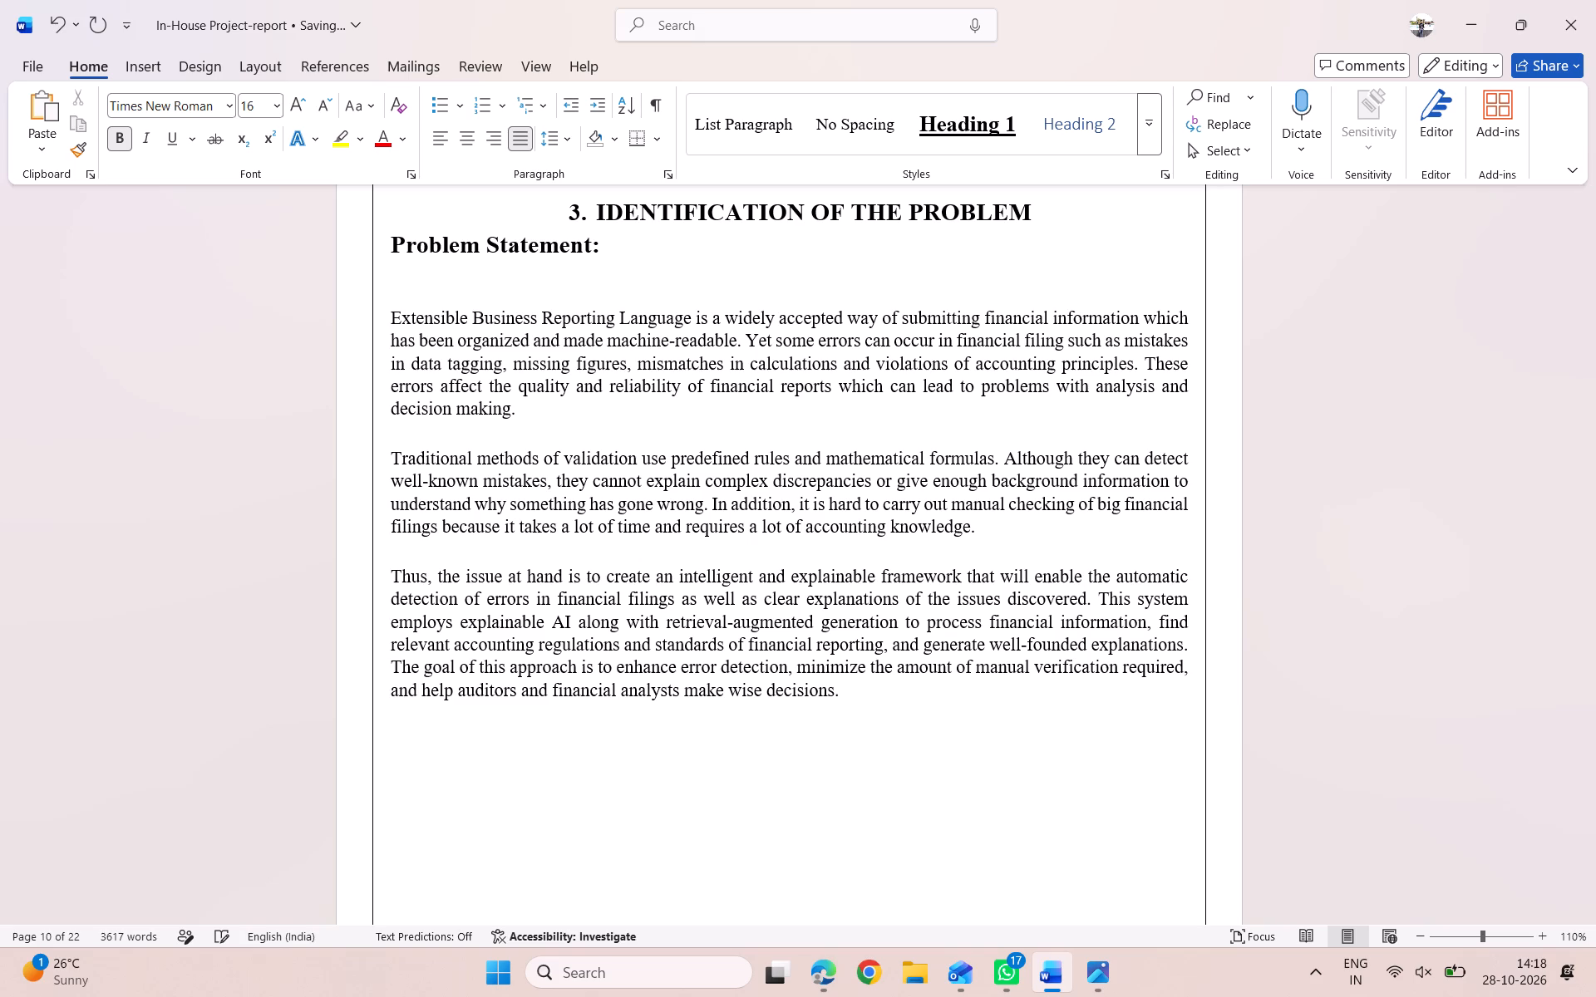
# Delete the empty line between the "Problem Statement:" subheading and the section's first paragraph.
pyautogui.click(744, 322)
pyautogui.click(398, 296)
pyautogui.press('BackSpace')
pyautogui.scroll(1, 781, 585)
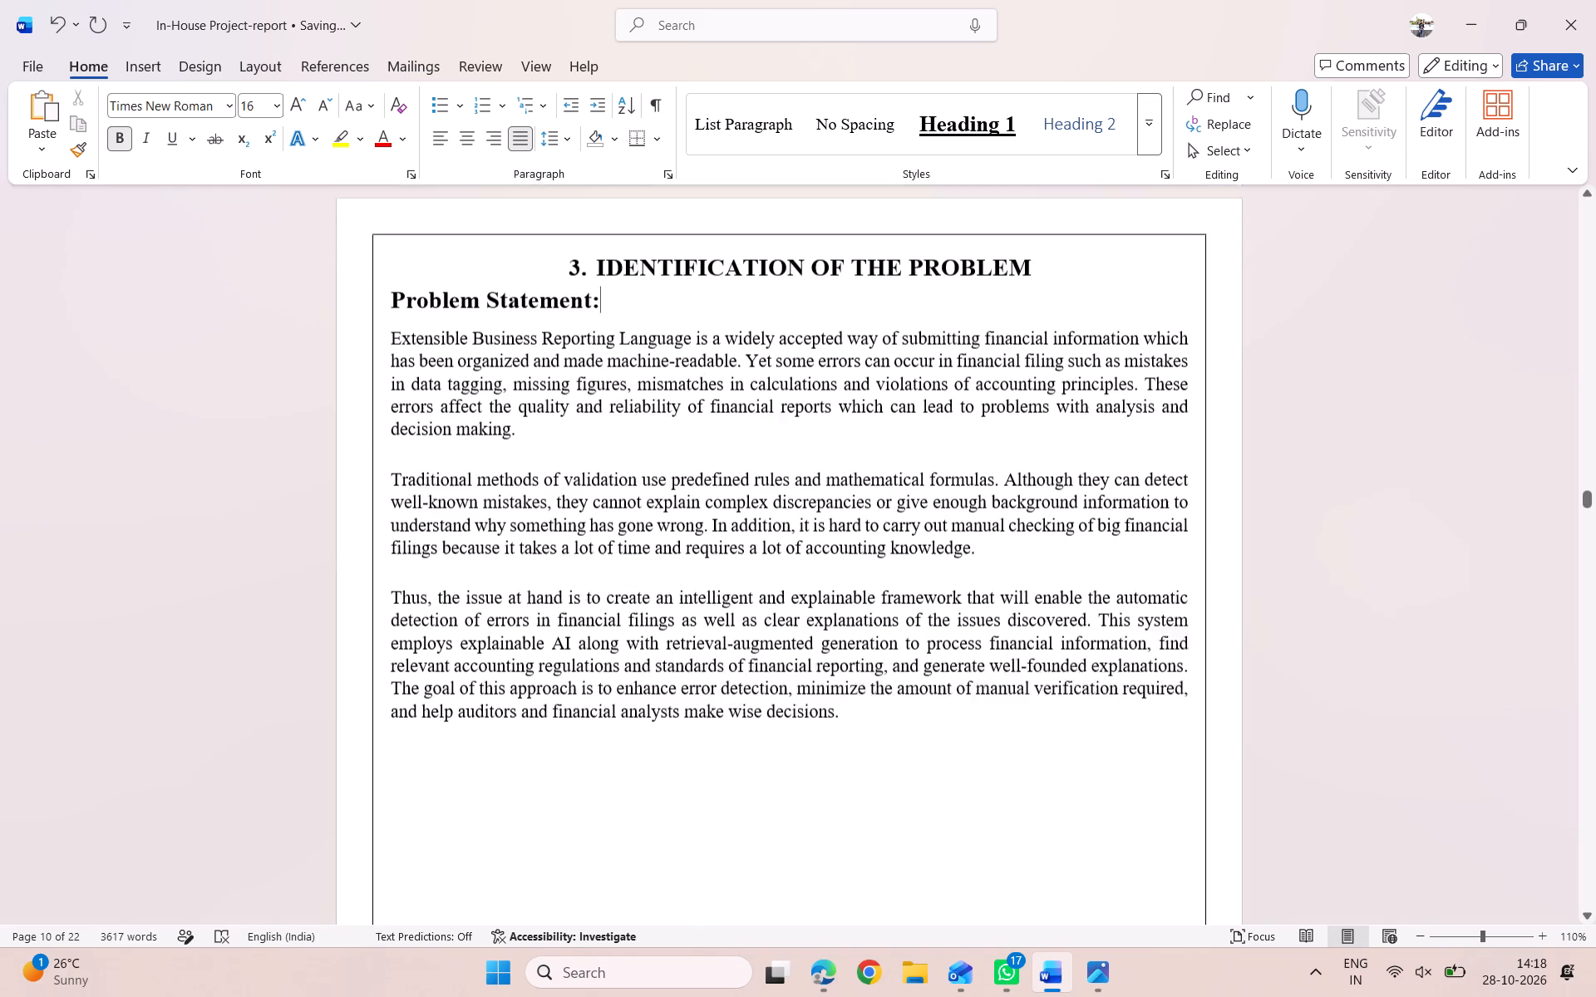
# Delete the whole "Problem Statement:" subheading line so the first paragraph directly follows the section 3 heading.
pyautogui.press('BackSpace')
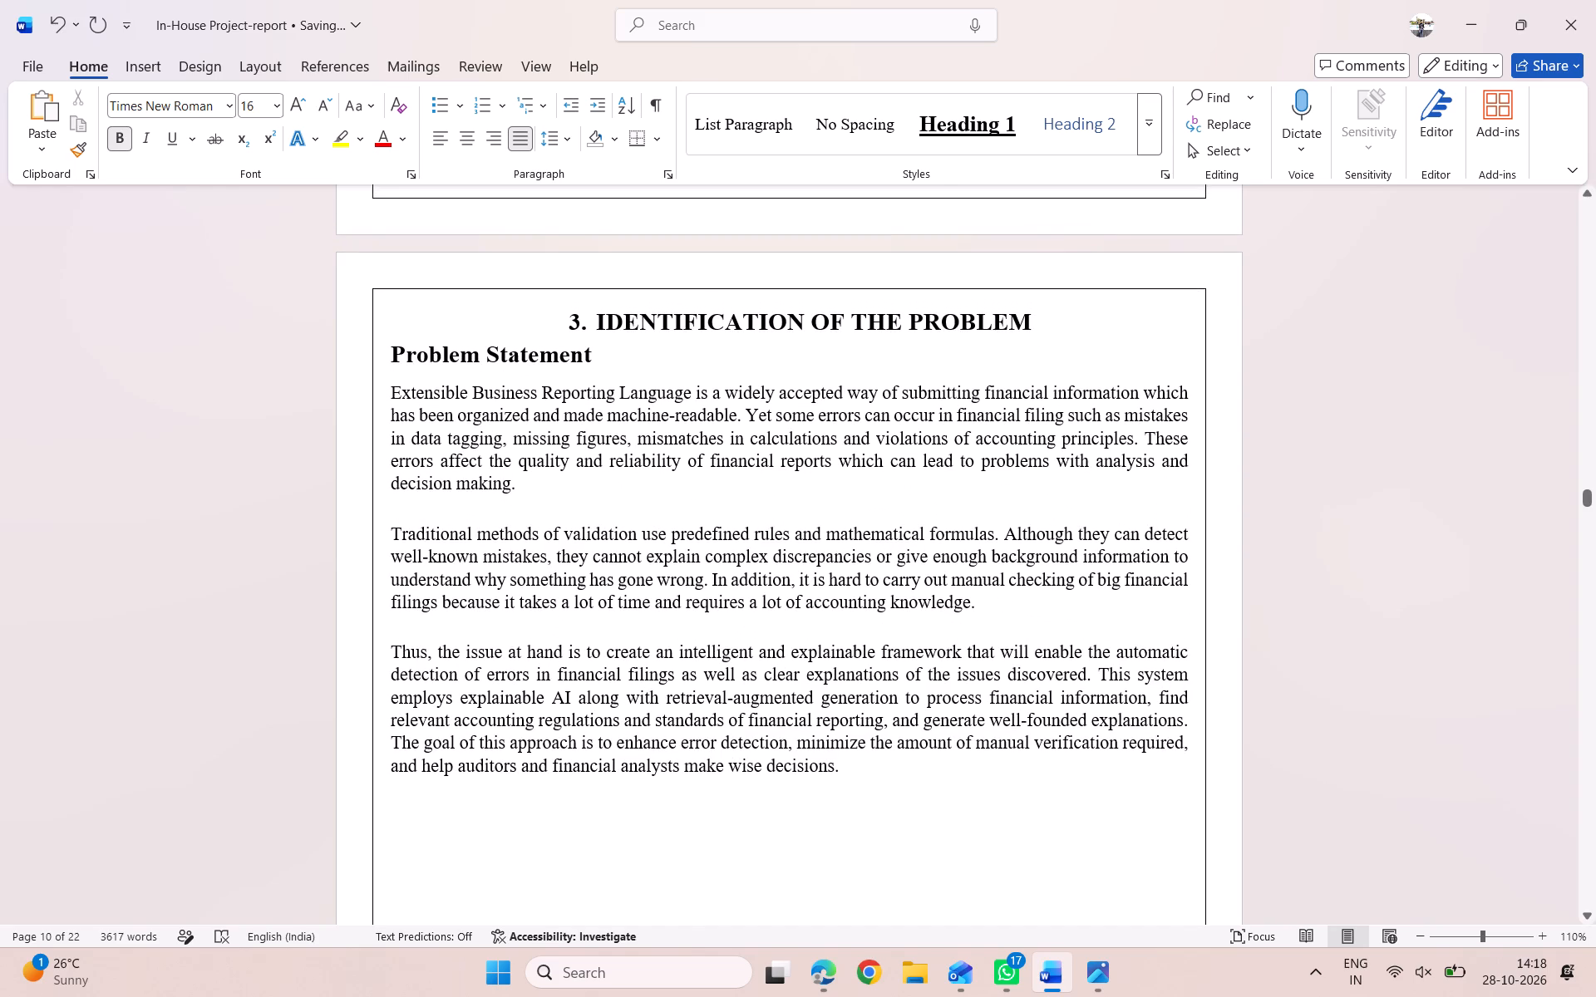
pyautogui.moveTo(590, 341); pyautogui.dragTo(598, 349)
pyautogui.moveTo(598, 349); pyautogui.dragTo(555, 349)
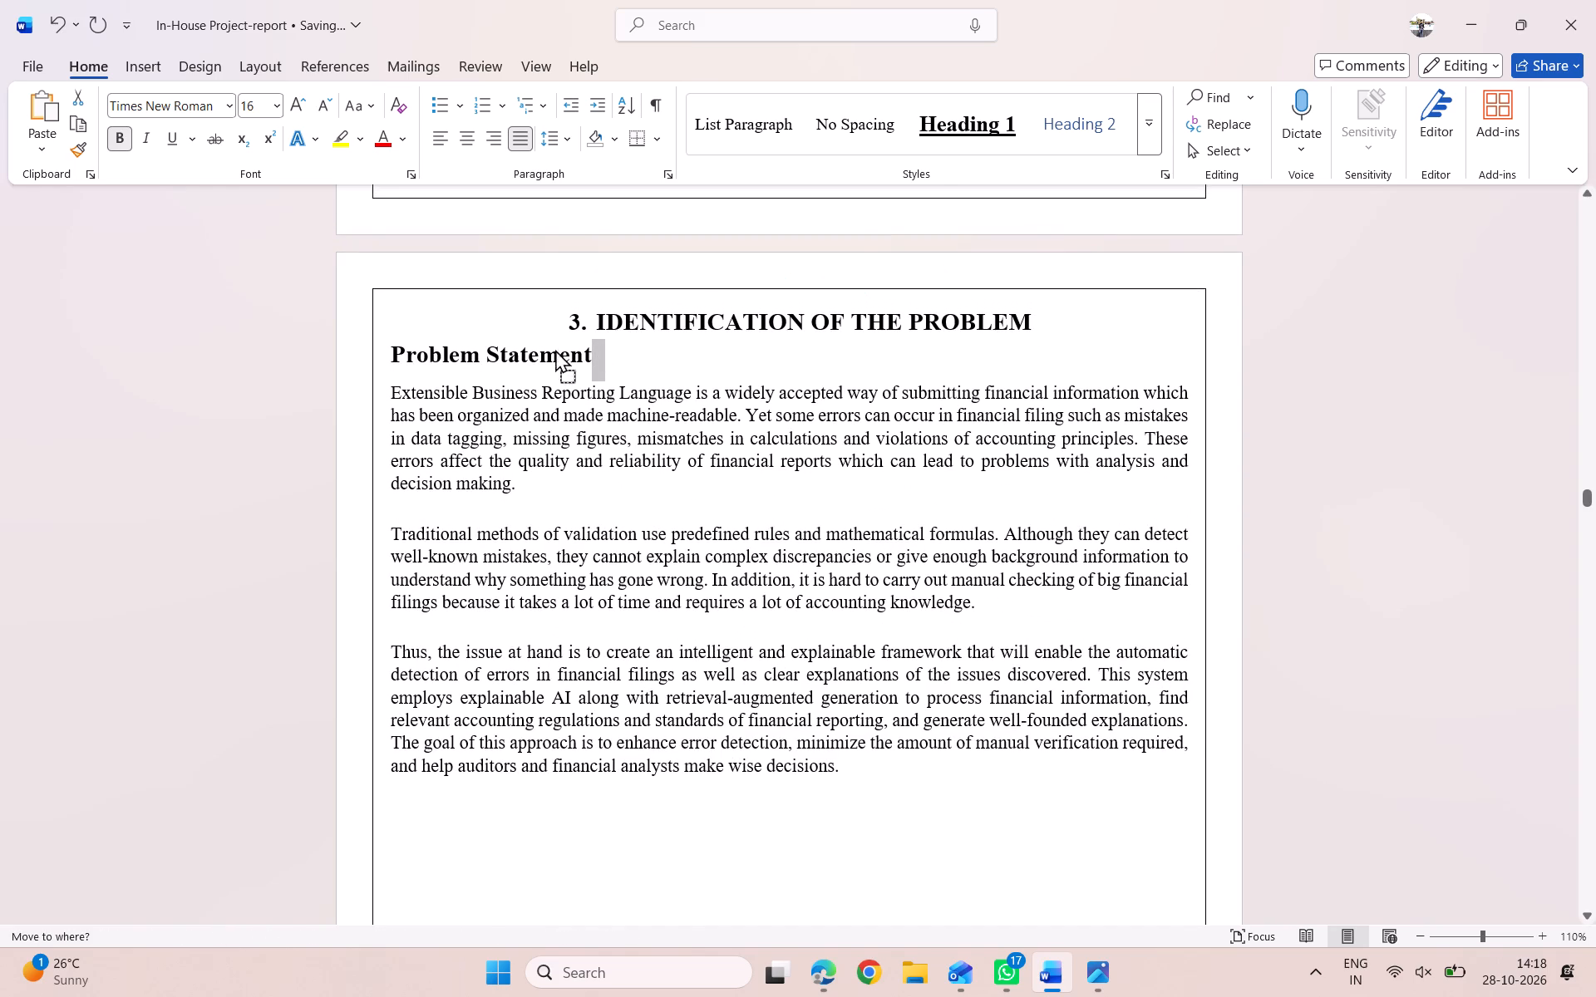
pyautogui.moveTo(555, 349); pyautogui.dragTo(504, 343)
pyautogui.click(505, 343)
pyautogui.hotkey('ctrl', 'z')
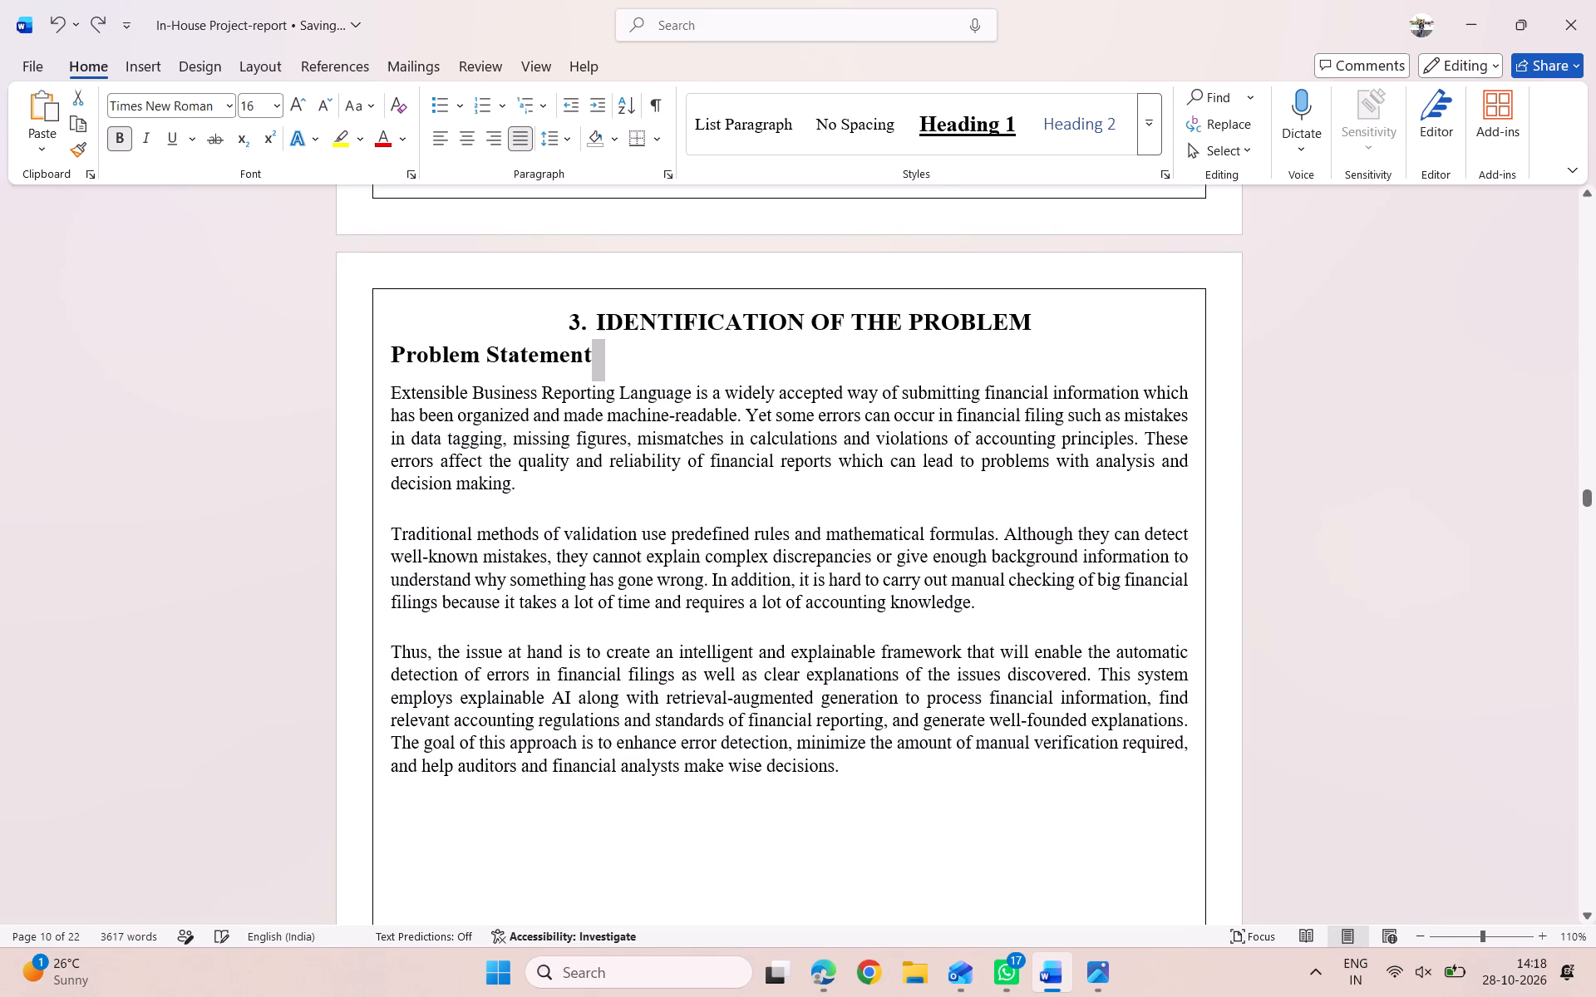
pyautogui.click(667, 371)
pyautogui.moveTo(597, 361); pyautogui.dragTo(389, 346)
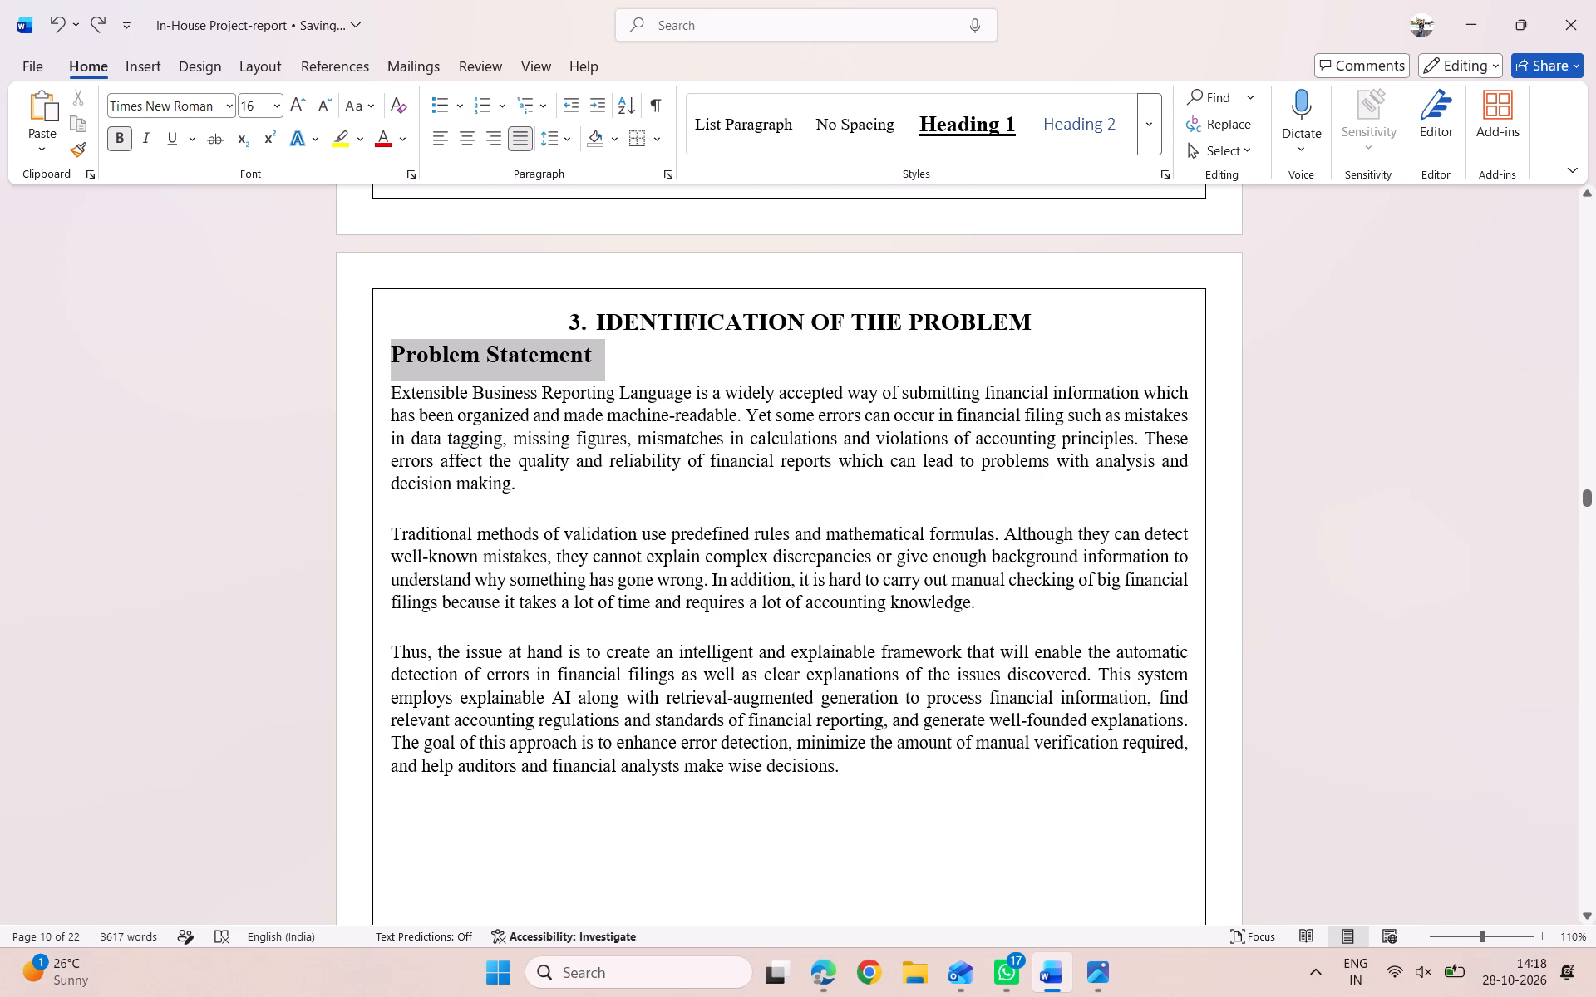
pyautogui.moveTo(389, 346); pyautogui.dragTo(380, 346)
pyautogui.press('BackSpace')
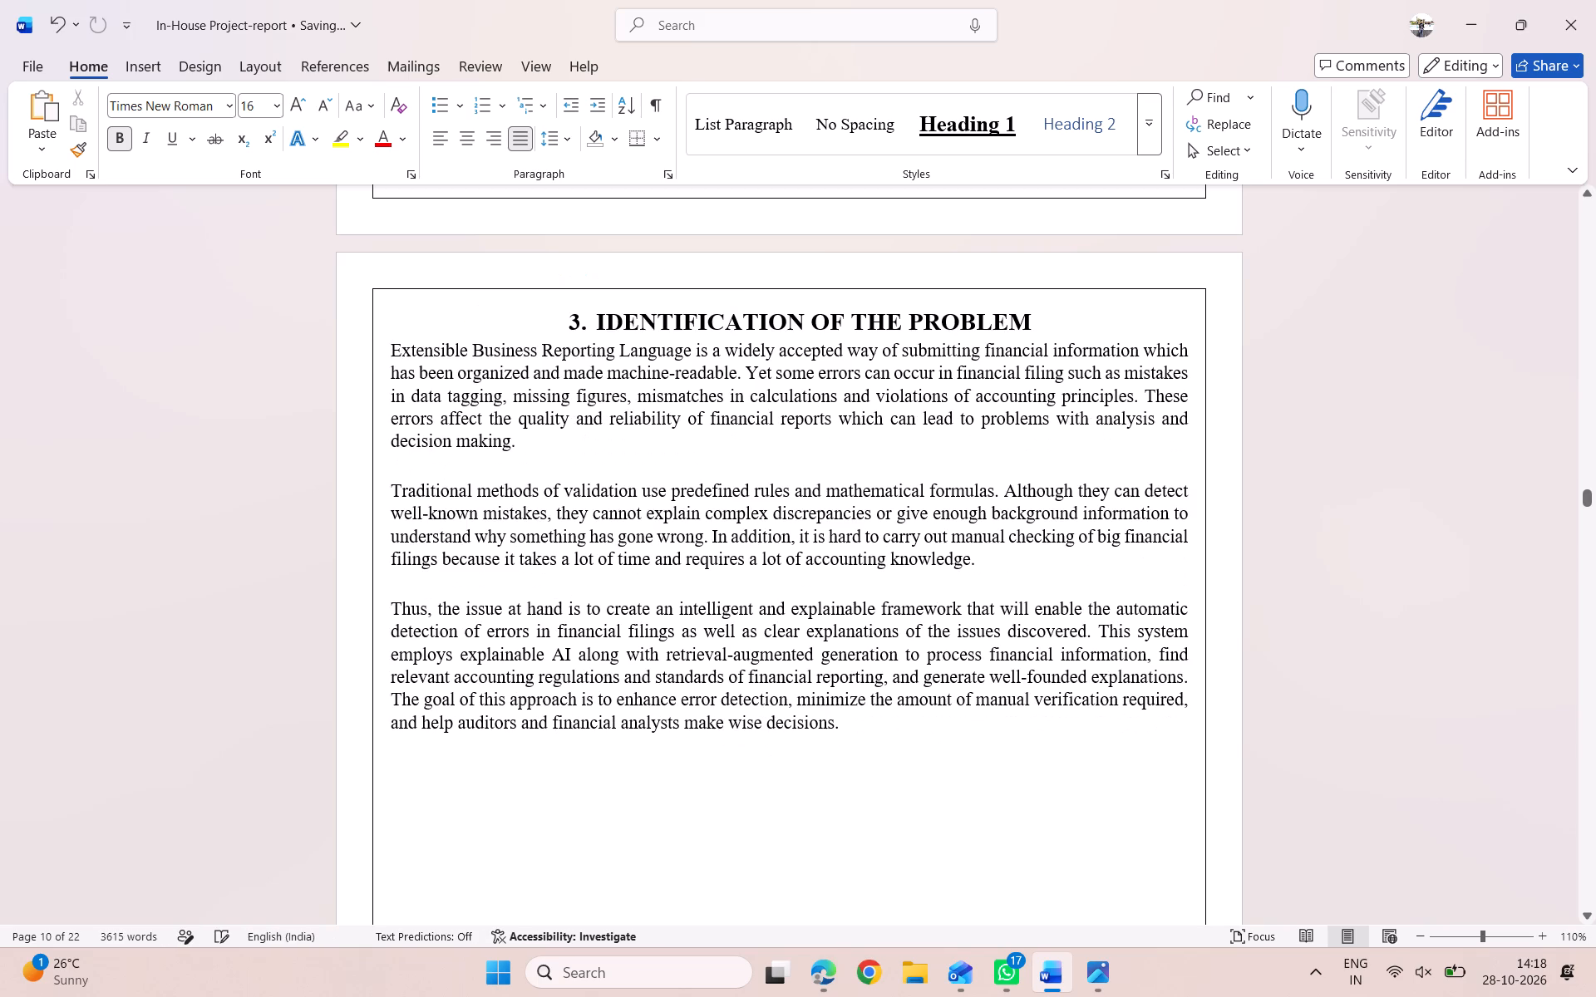
# Insert a new line directly after the "3. IDENTIFICATION OF THE PROBLEM" heading.
pyautogui.click(1039, 319)
pyautogui.press('Return')
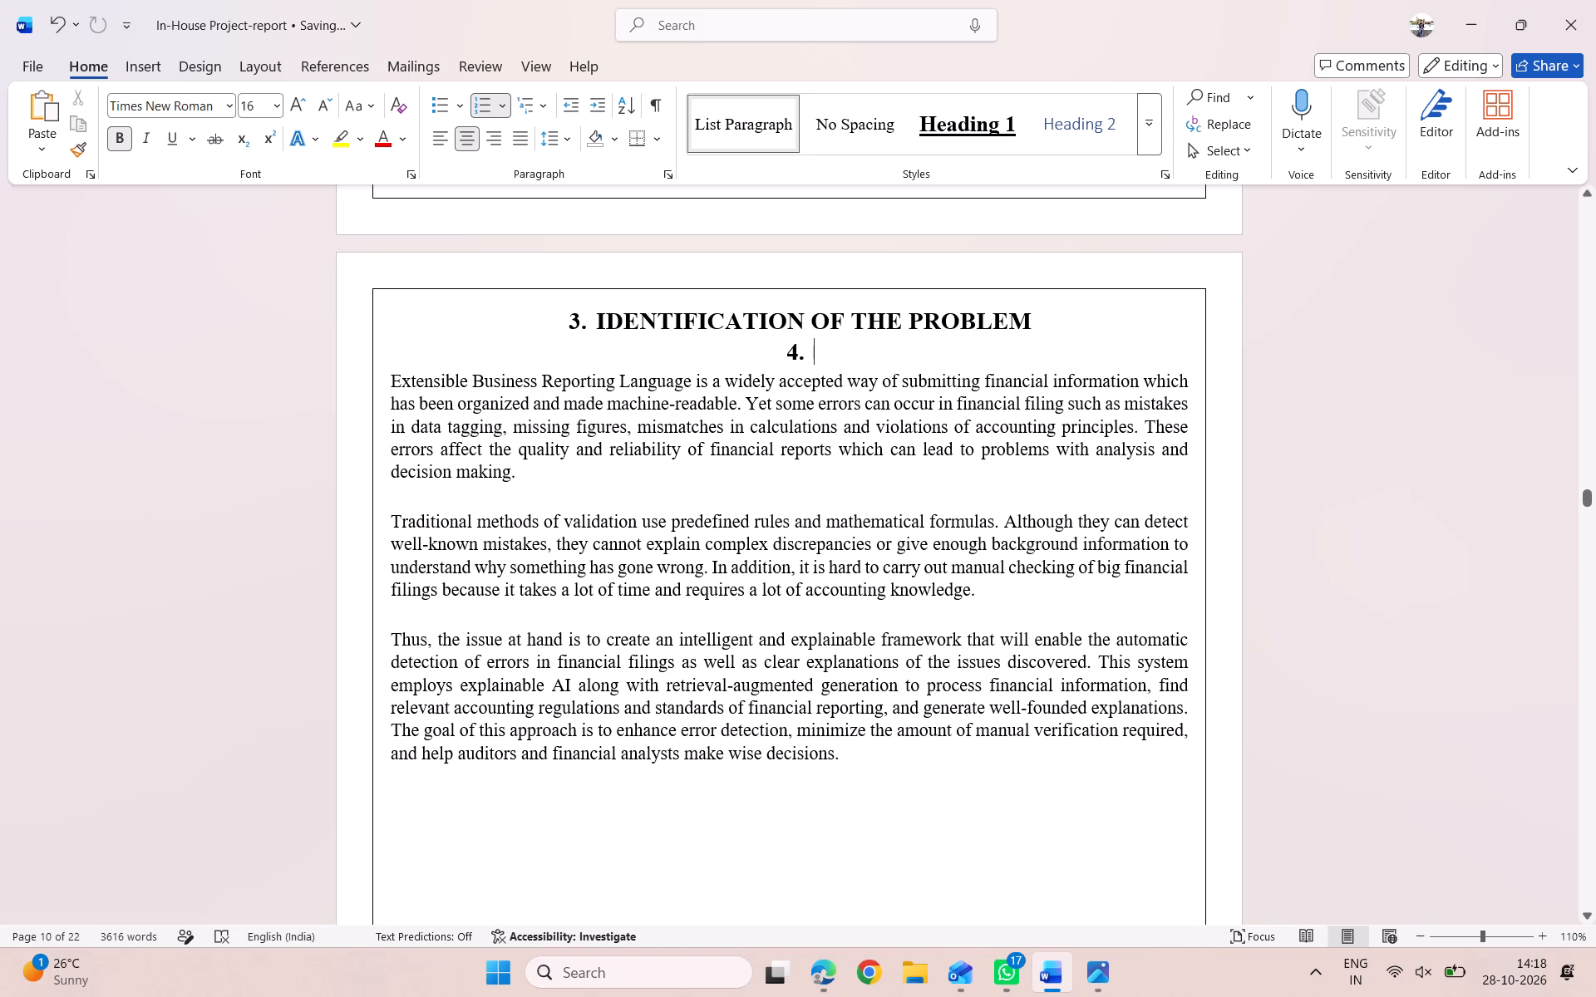
# Indent the first line of the paragraph beginning "Extensible Business Reporting Language" with five spaces.
pyautogui.click(387, 385)
pyautogui.press('space')
pyautogui.press('space')
pyautogui.press('space')
pyautogui.press('space')
pyautogui.press('space')
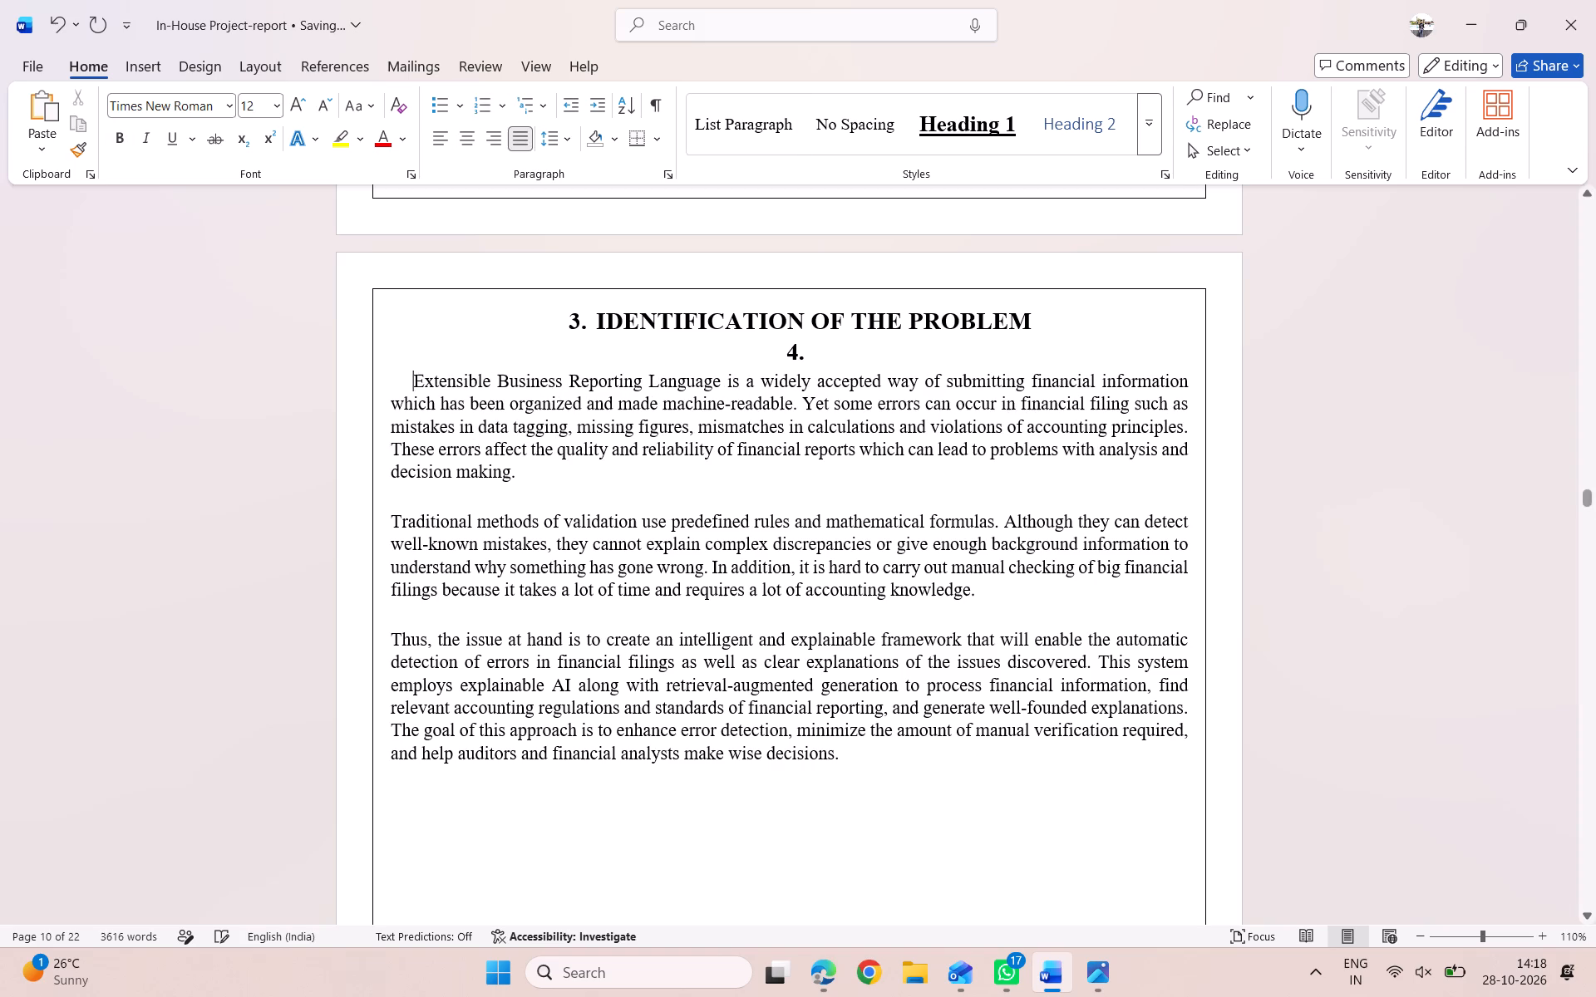
# Indent the first lines of the "Traditional methods of validation" and "Thus, the issue at hand" paragraphs with four and three spaces, respectively.
pyautogui.click(394, 516)
pyautogui.press('space')
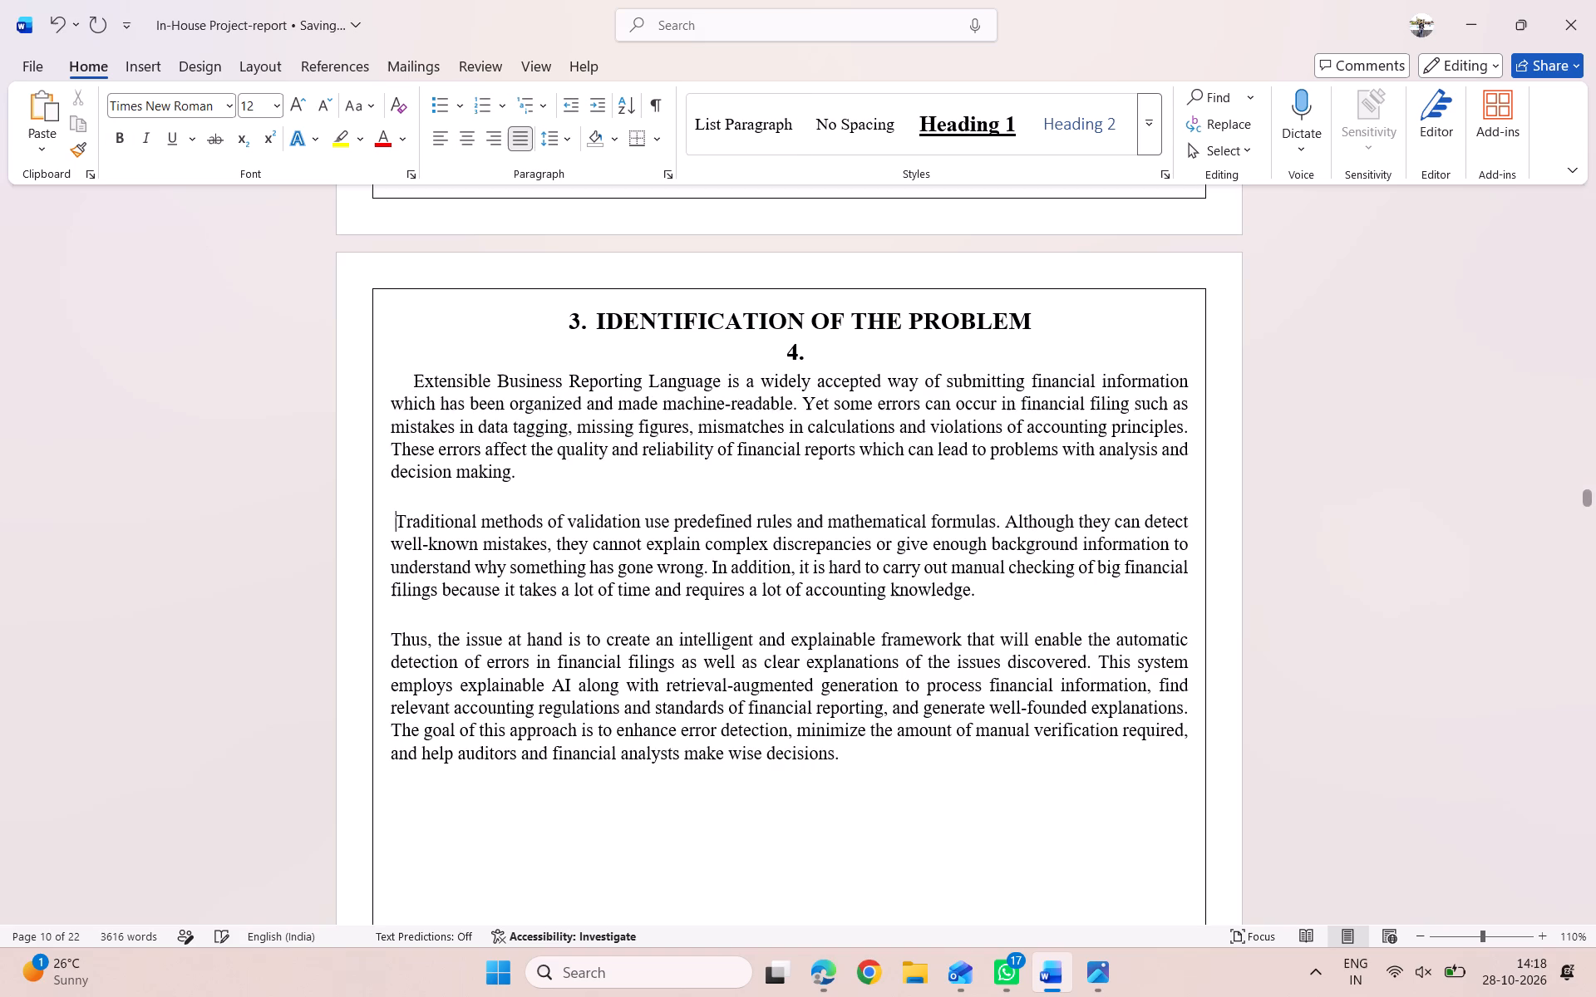
pyautogui.press('space')
pyautogui.press('space')
pyautogui.press('space')
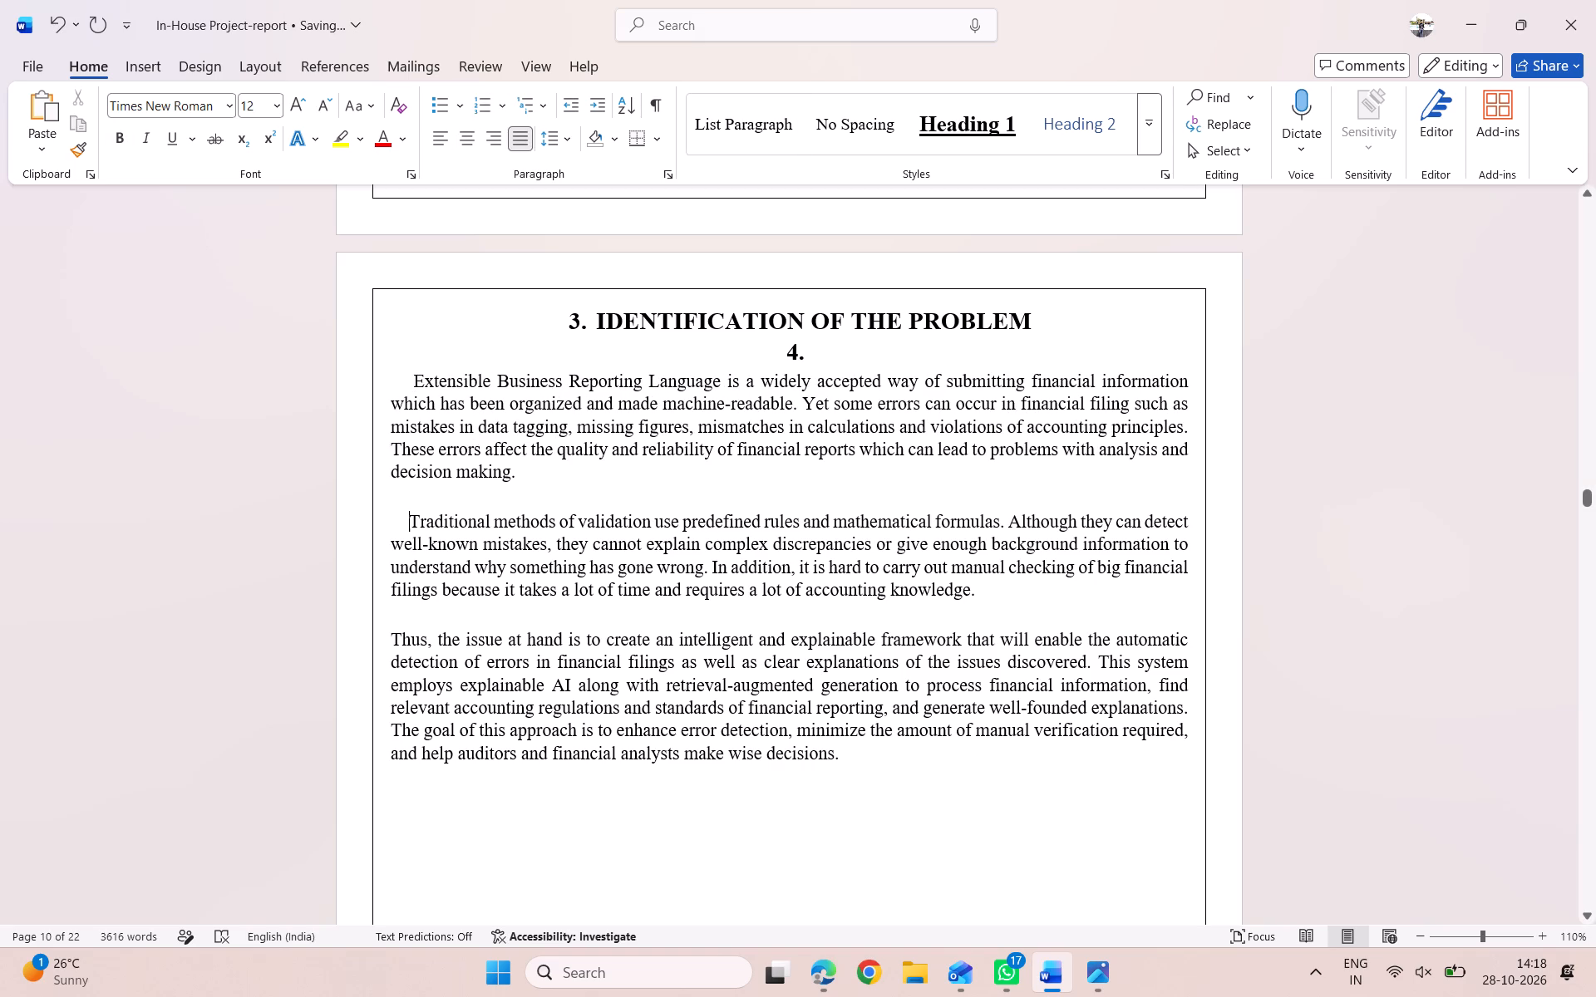
pyautogui.click(392, 631)
pyautogui.press('space')
pyautogui.press('space')
pyautogui.press('space')
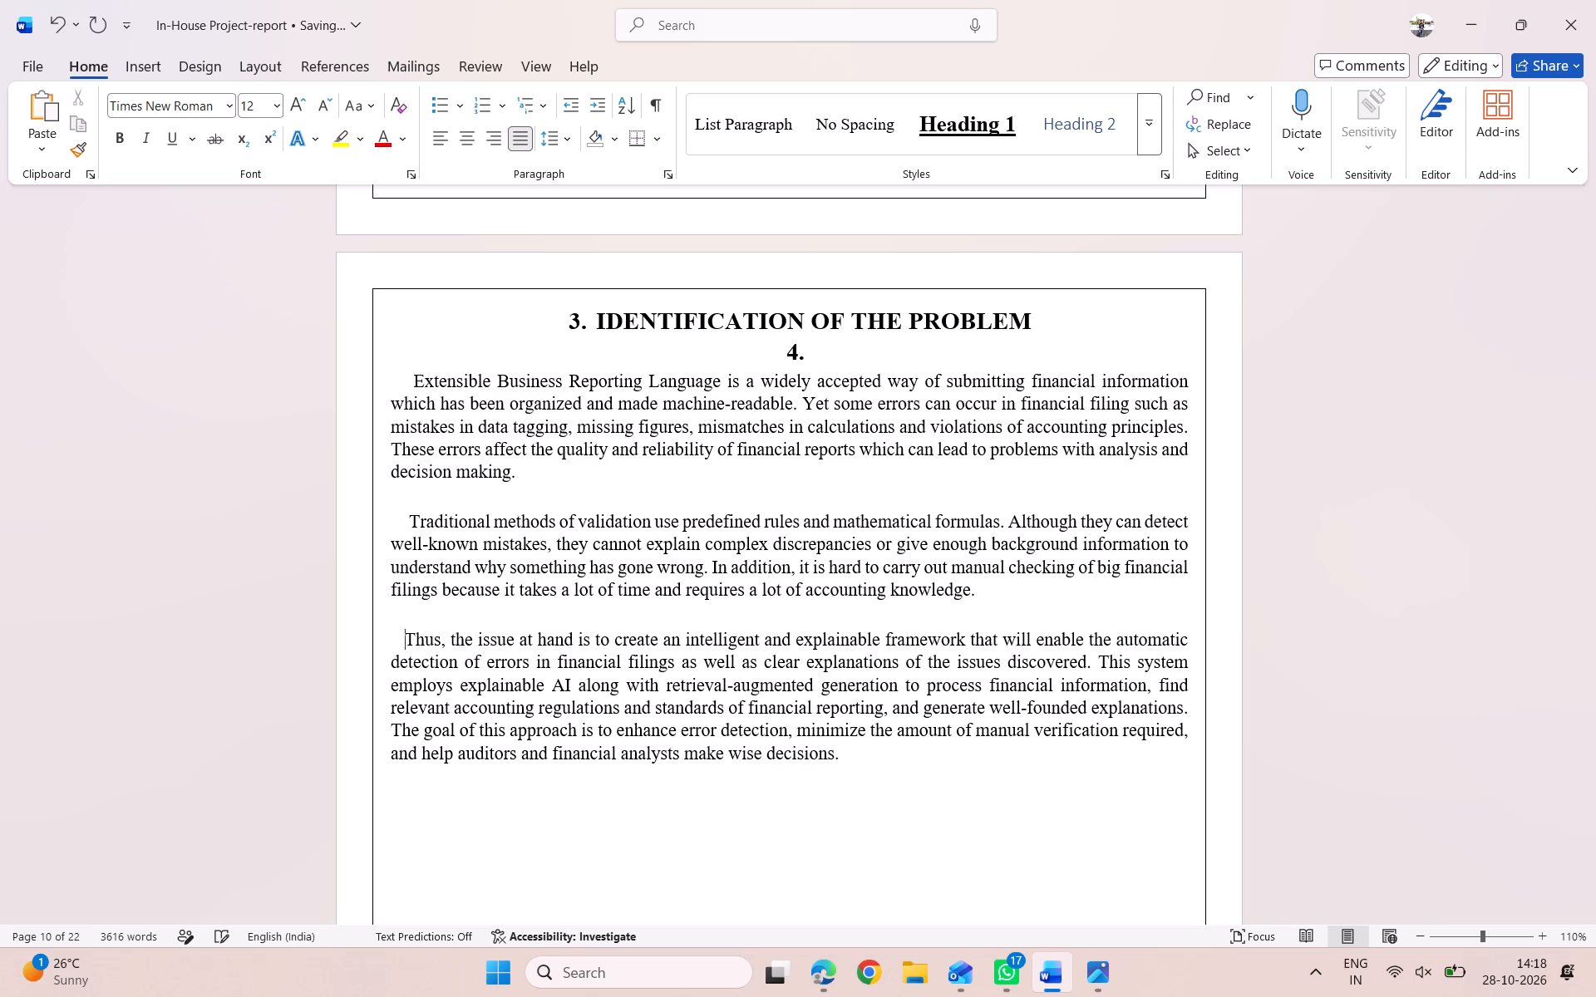
# Set the left indent of the whole Identification of the Problem section, including its heading, to 0.2 cm.
pyautogui.scroll(-2, 898, 607)
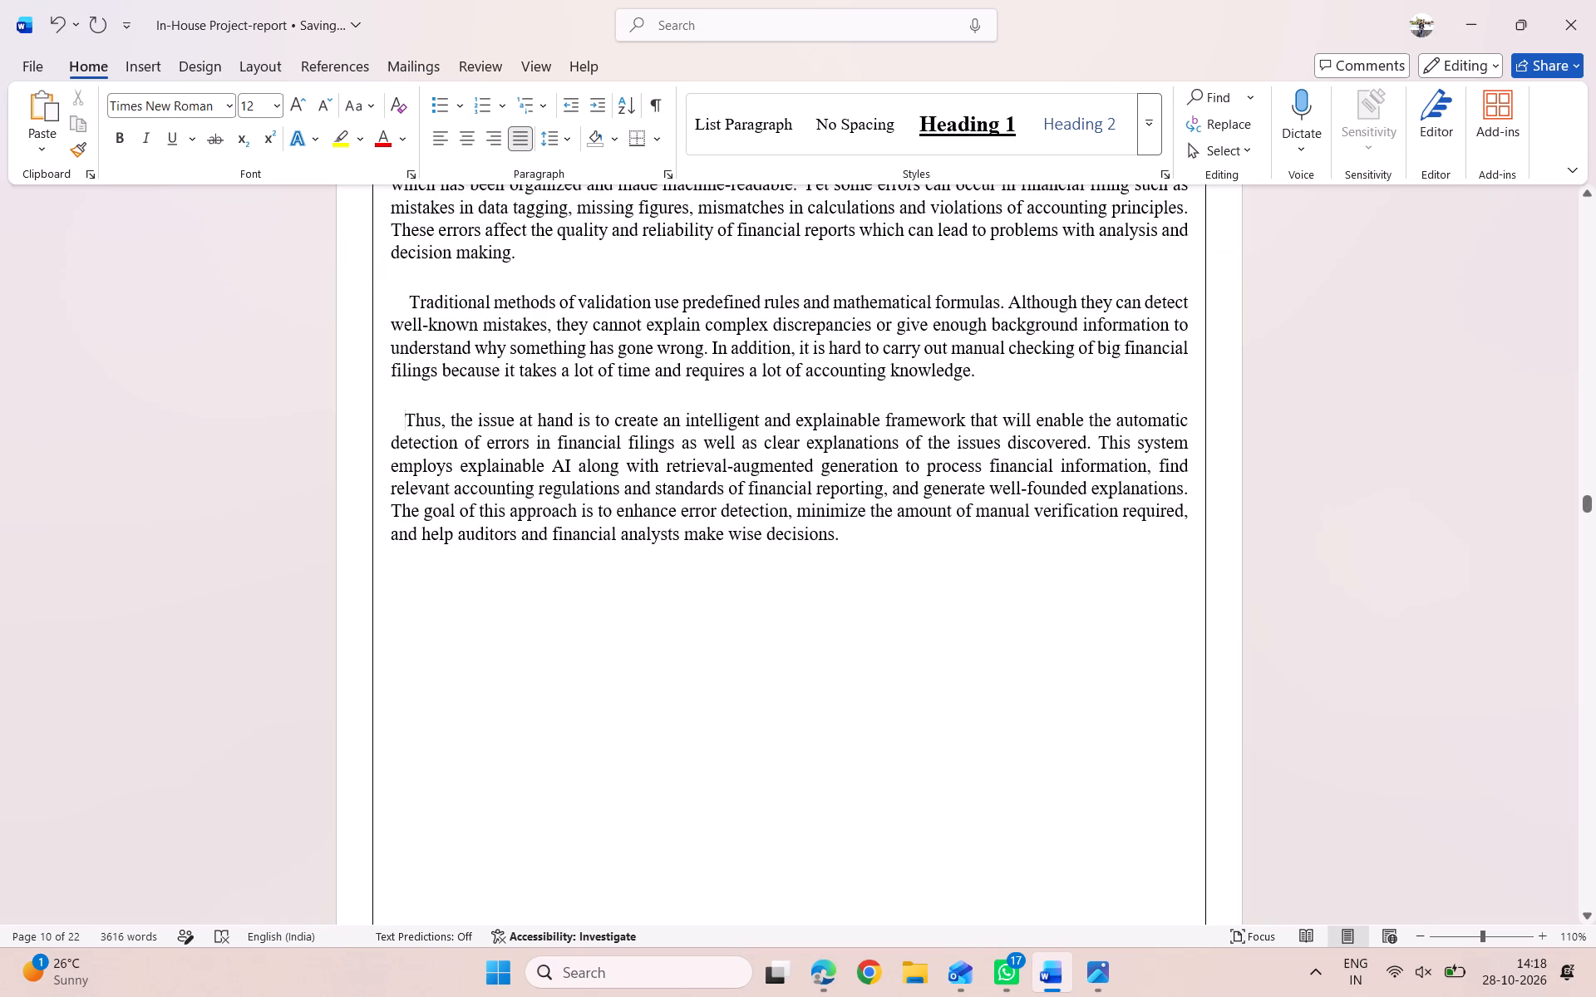
pyautogui.moveTo(852, 536); pyautogui.dragTo(700, 504)
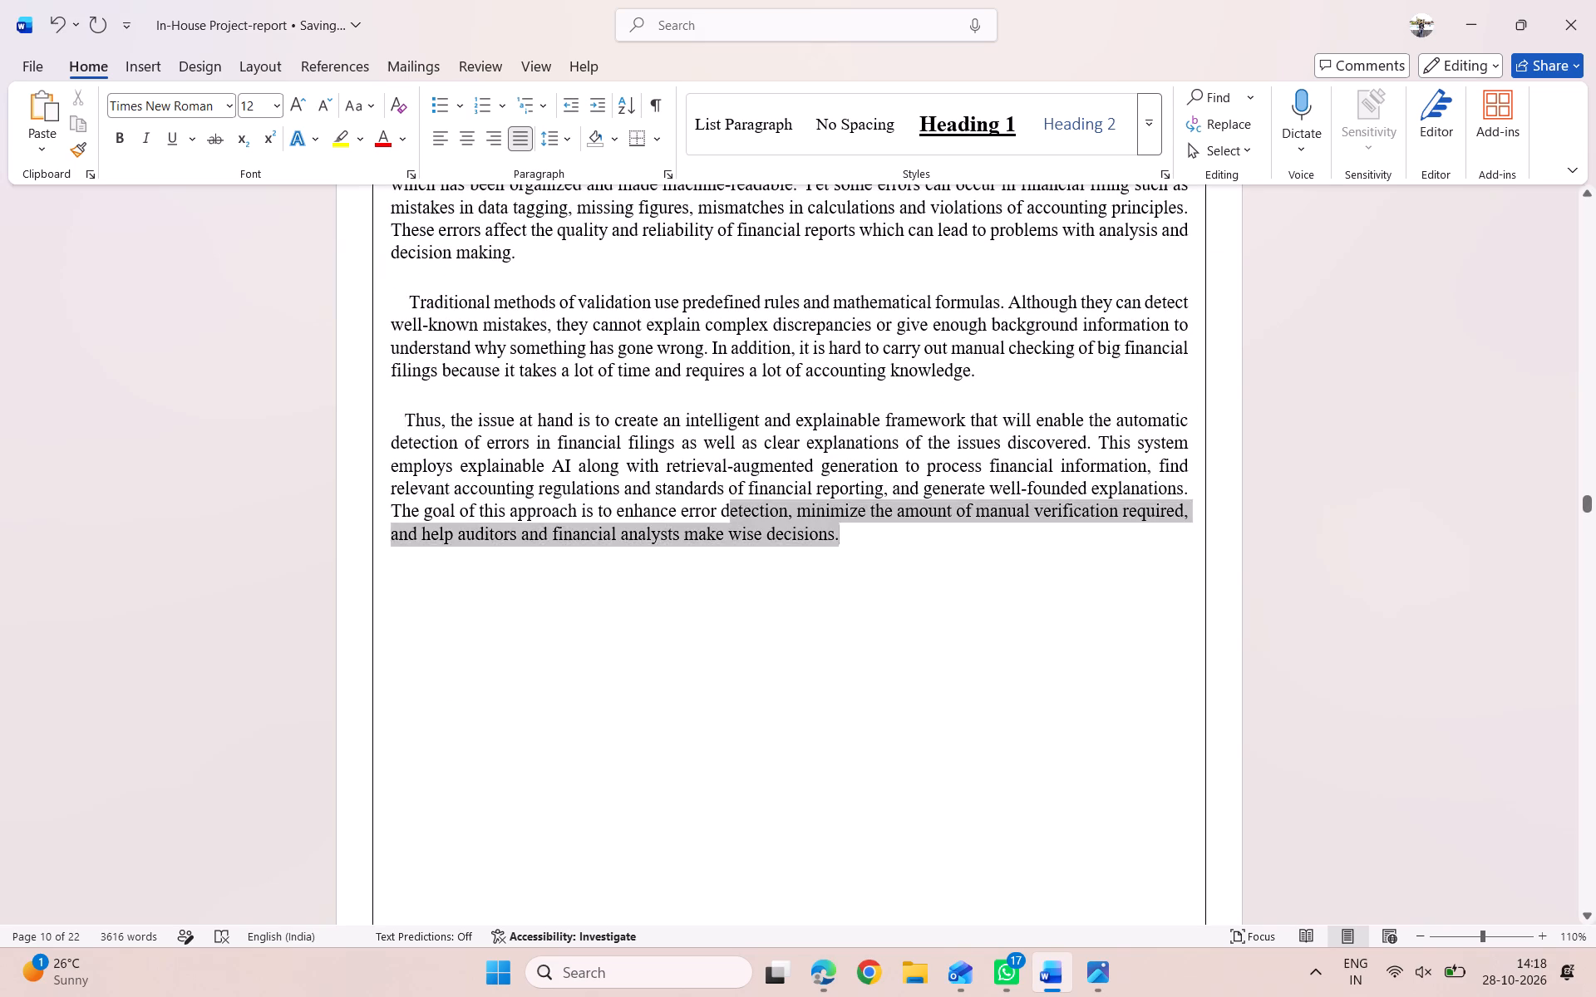
pyautogui.moveTo(700, 504); pyautogui.dragTo(442, 961)
pyautogui.moveTo(446, 941); pyautogui.dragTo(446, 904)
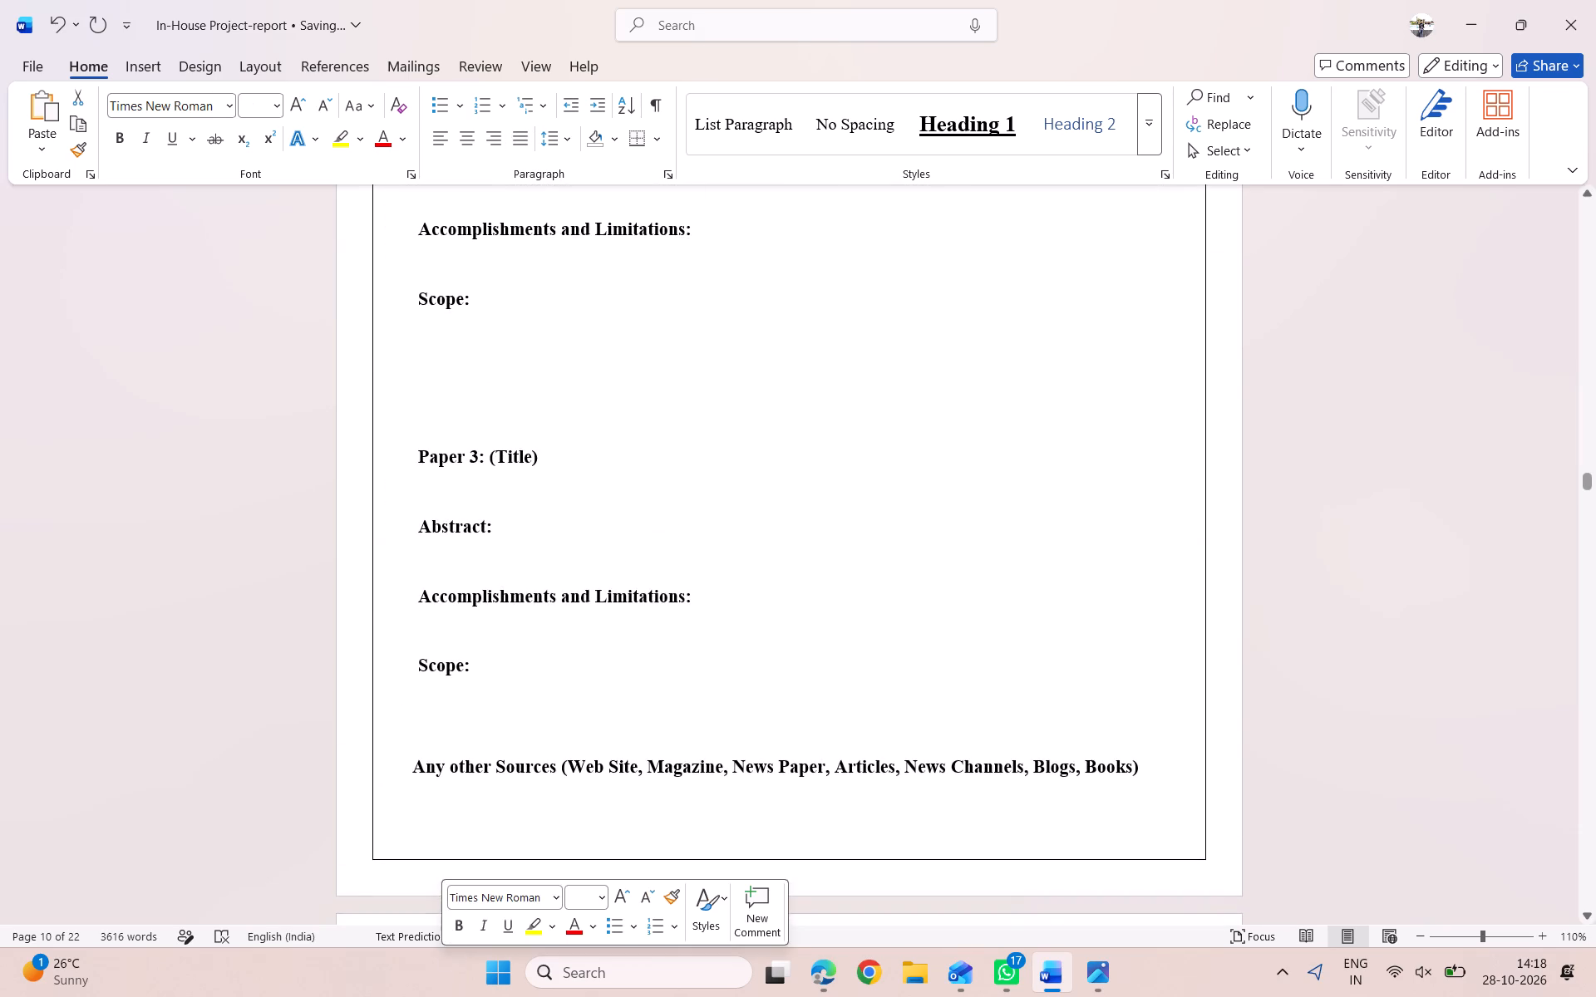
pyautogui.scroll(-4, 622, 724)
pyautogui.scroll(-2, 944, 711)
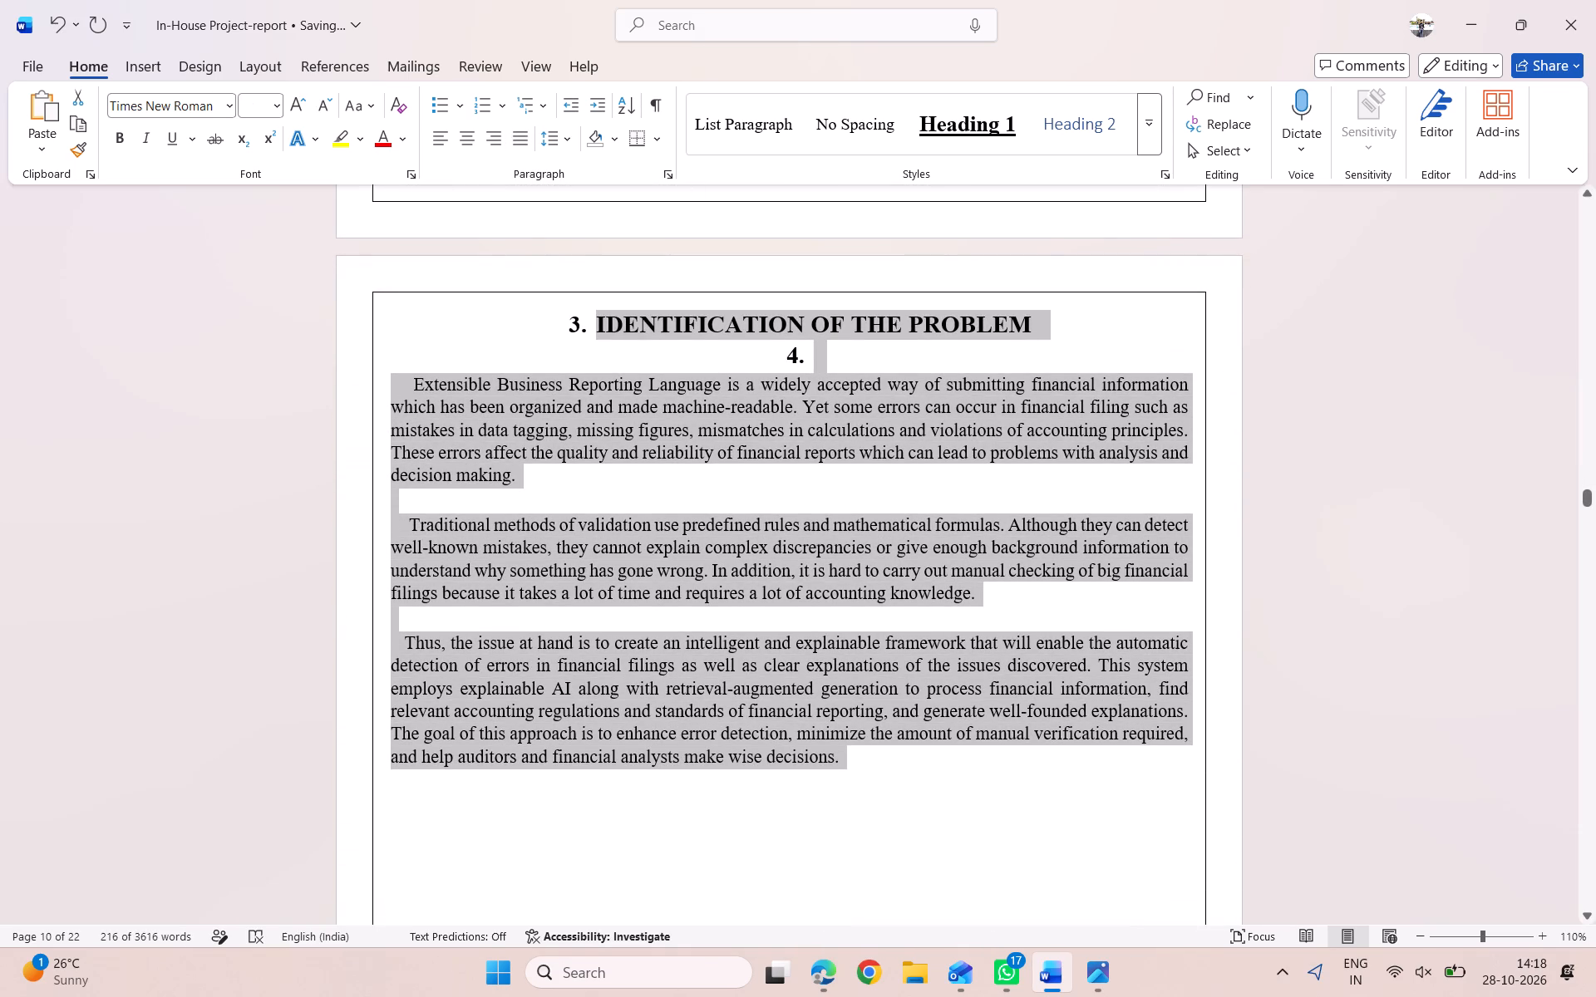
pyautogui.scroll(4, 910, 506)
pyautogui.scroll(-2, 910, 506)
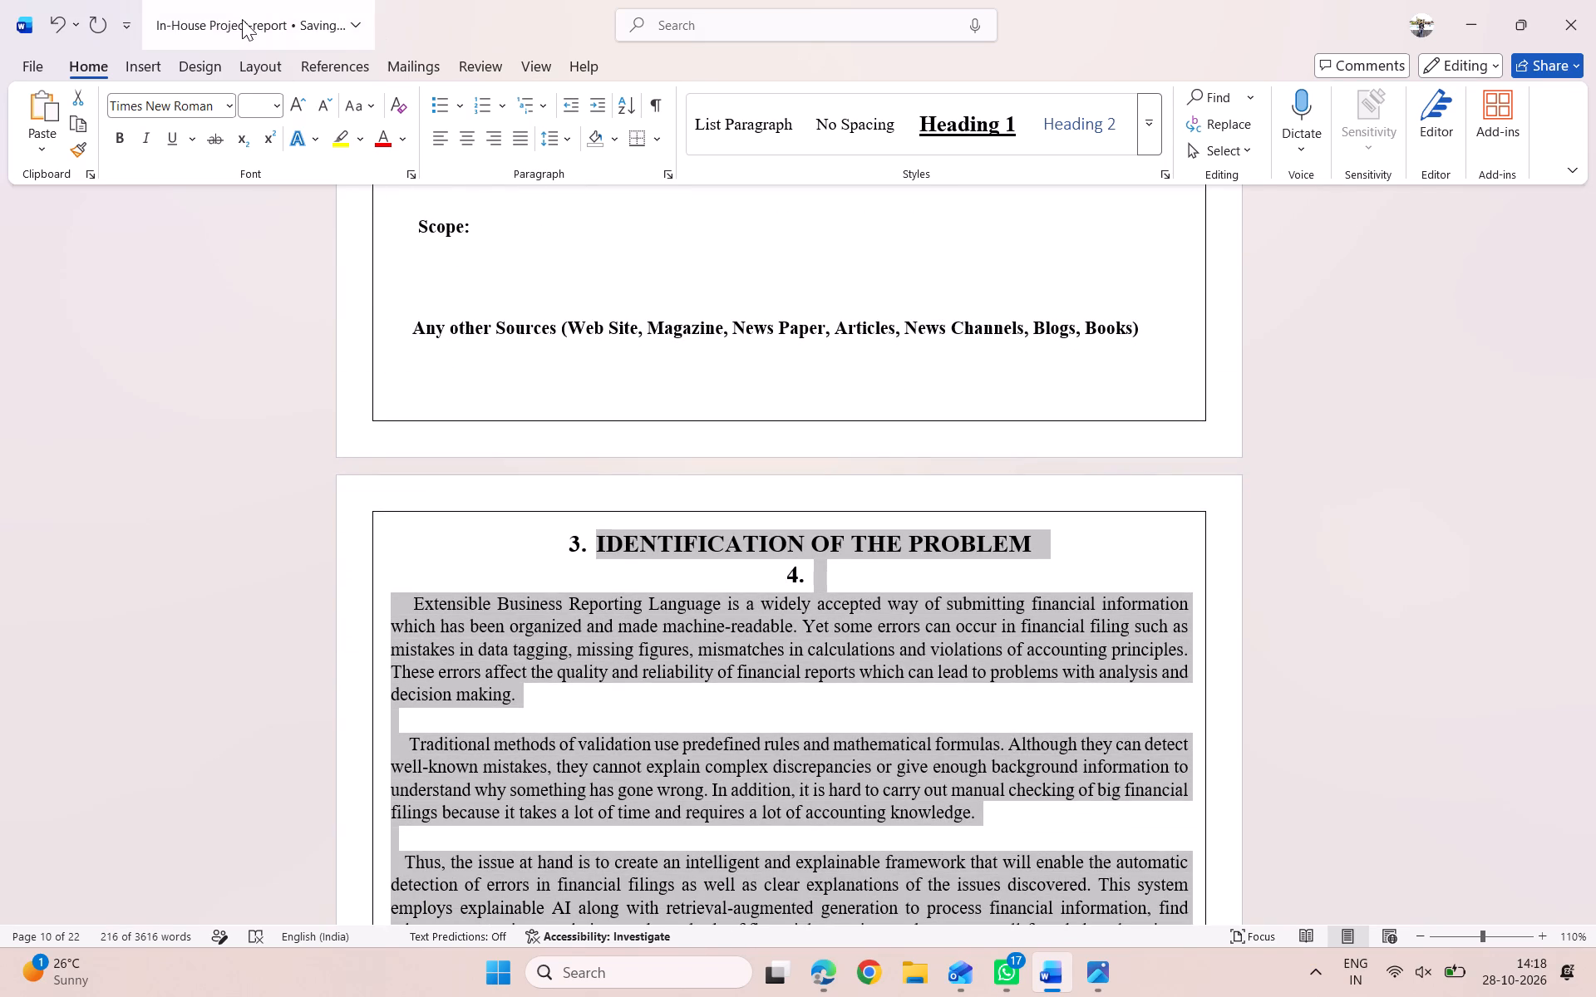
pyautogui.click(250, 56)
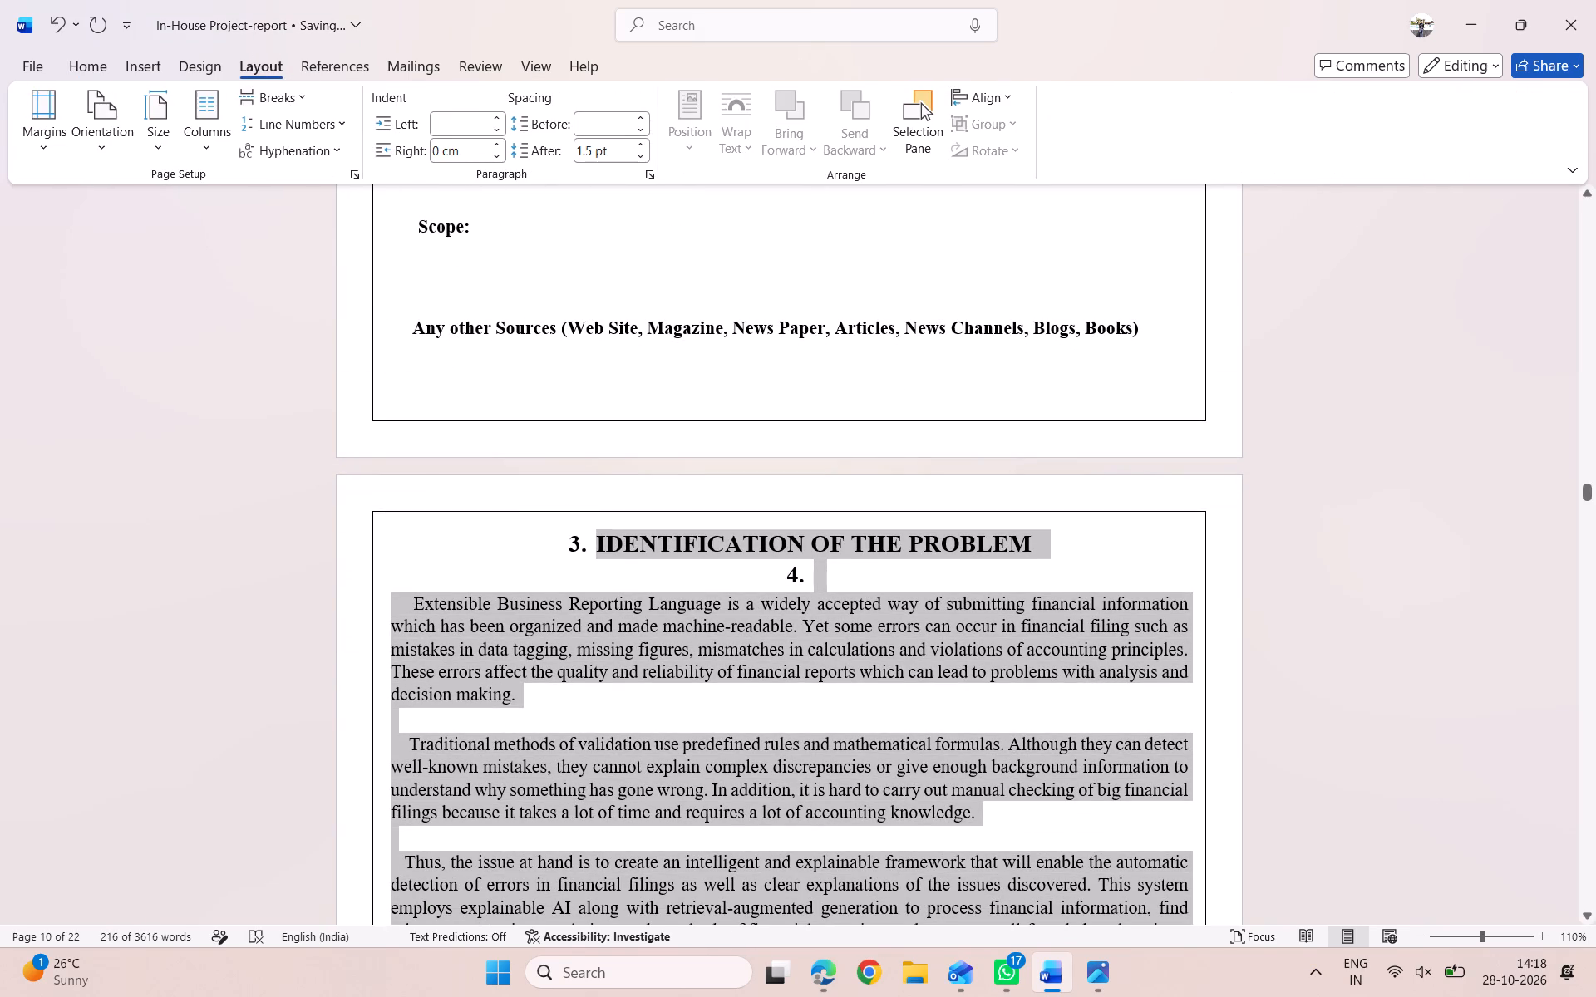
pyautogui.click(491, 119)
pyautogui.click(491, 119)
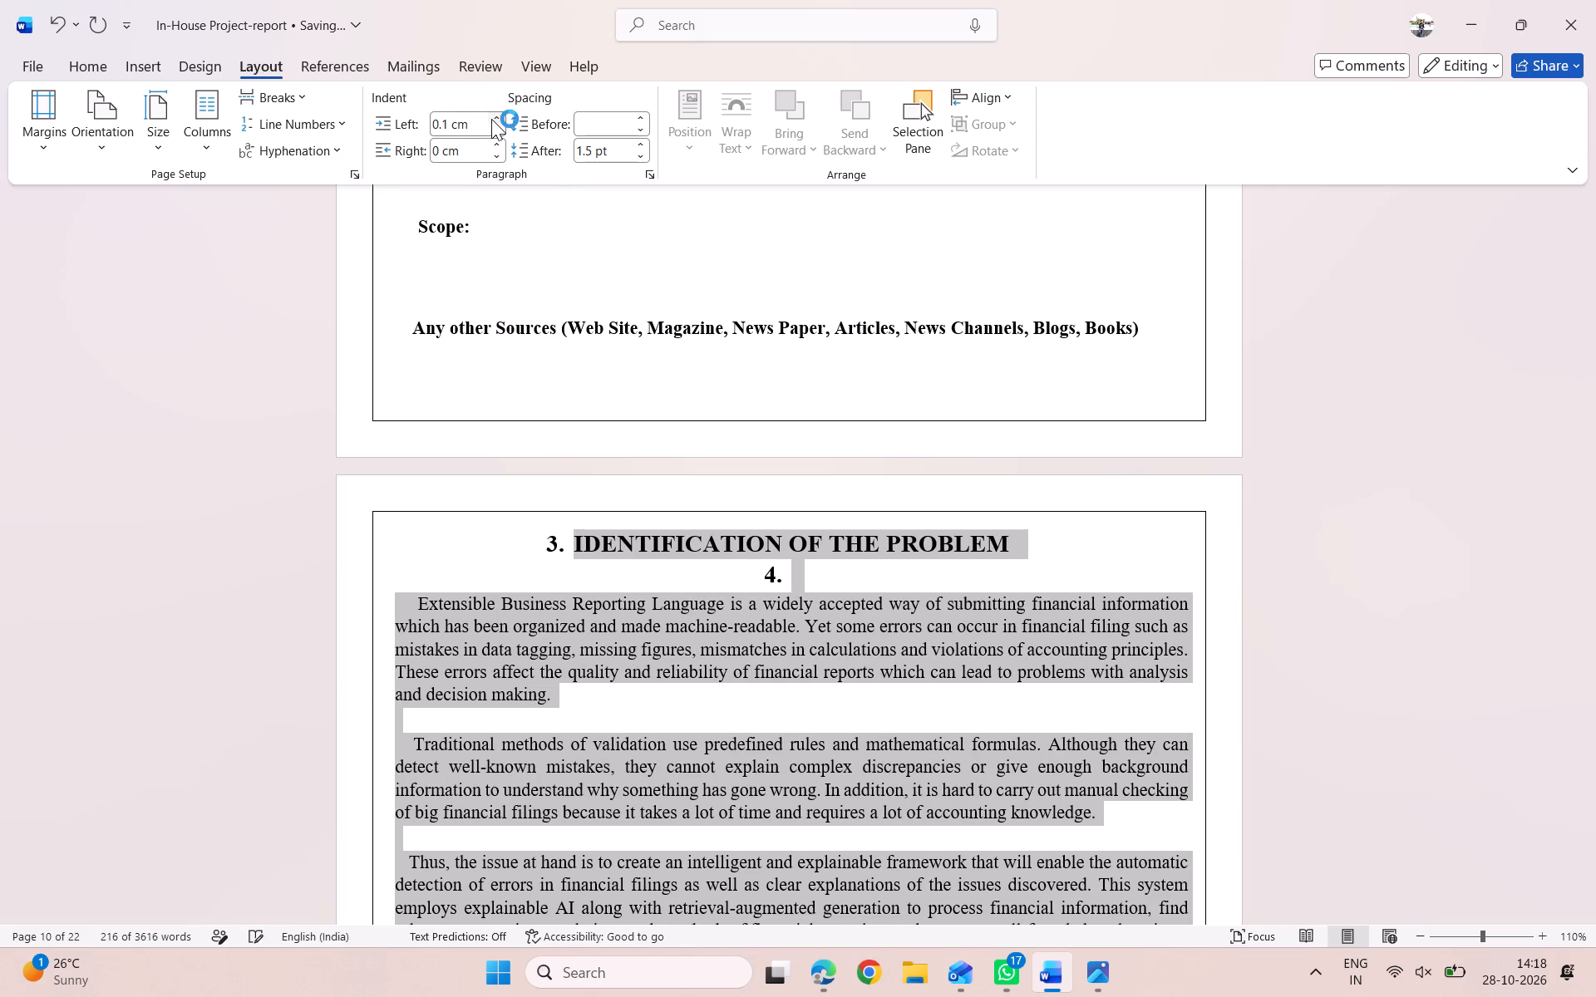
pyautogui.click(491, 119)
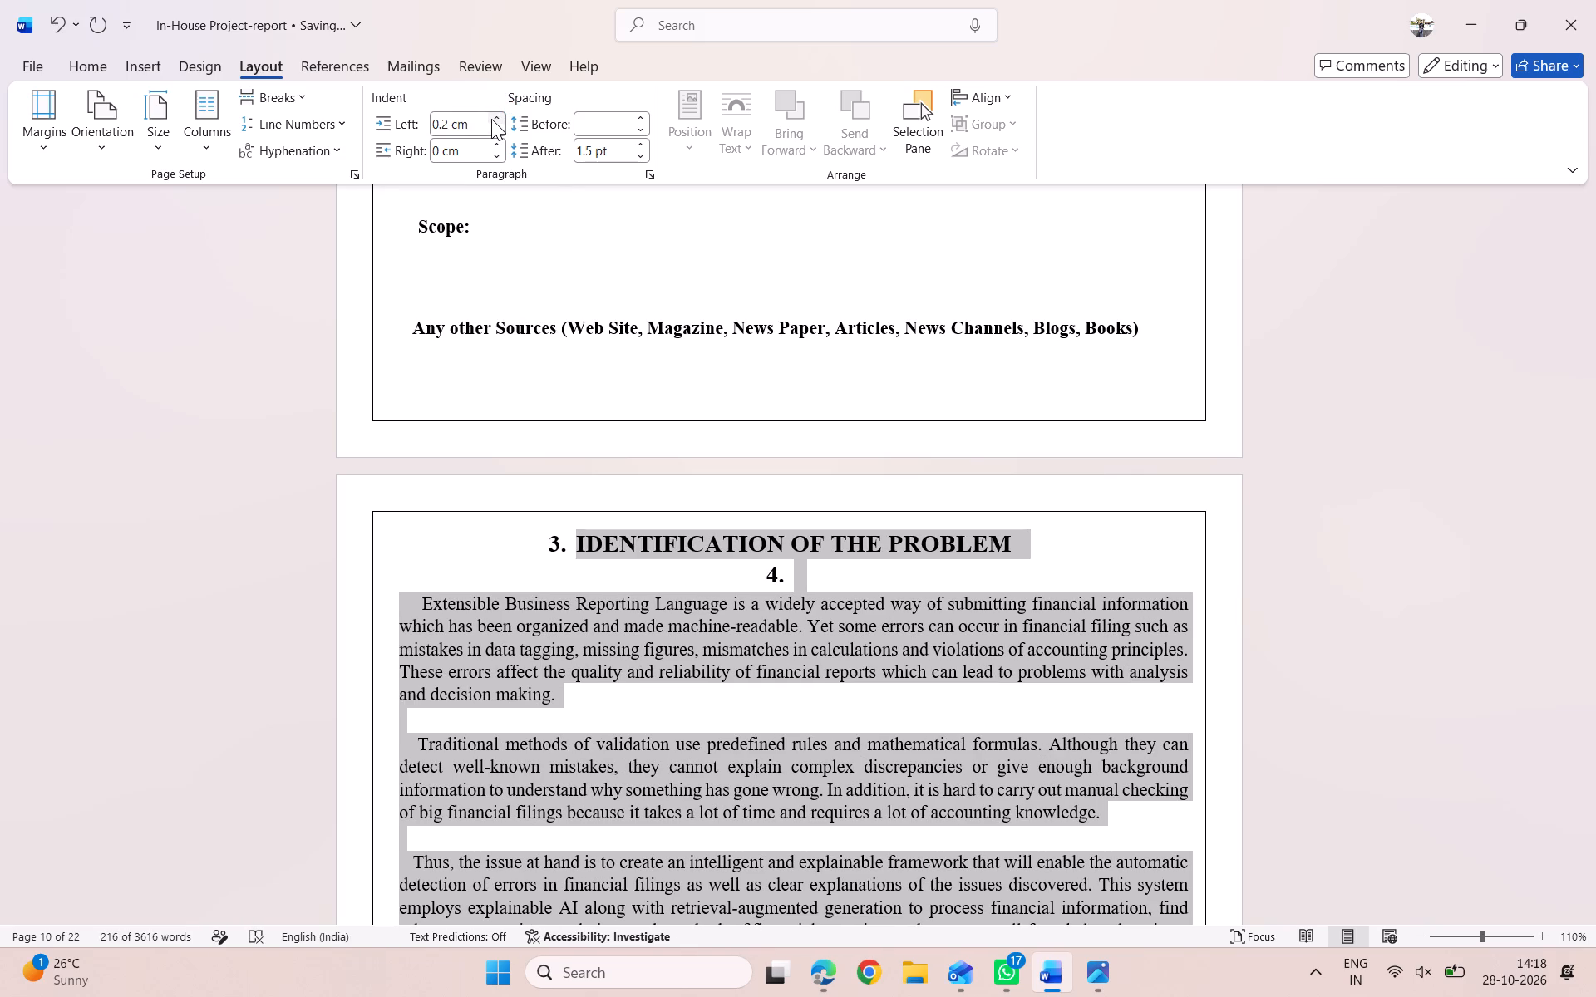
# Set the right indent of the whole Identification of the Problem section to 0.2 cm.
pyautogui.click(491, 156)
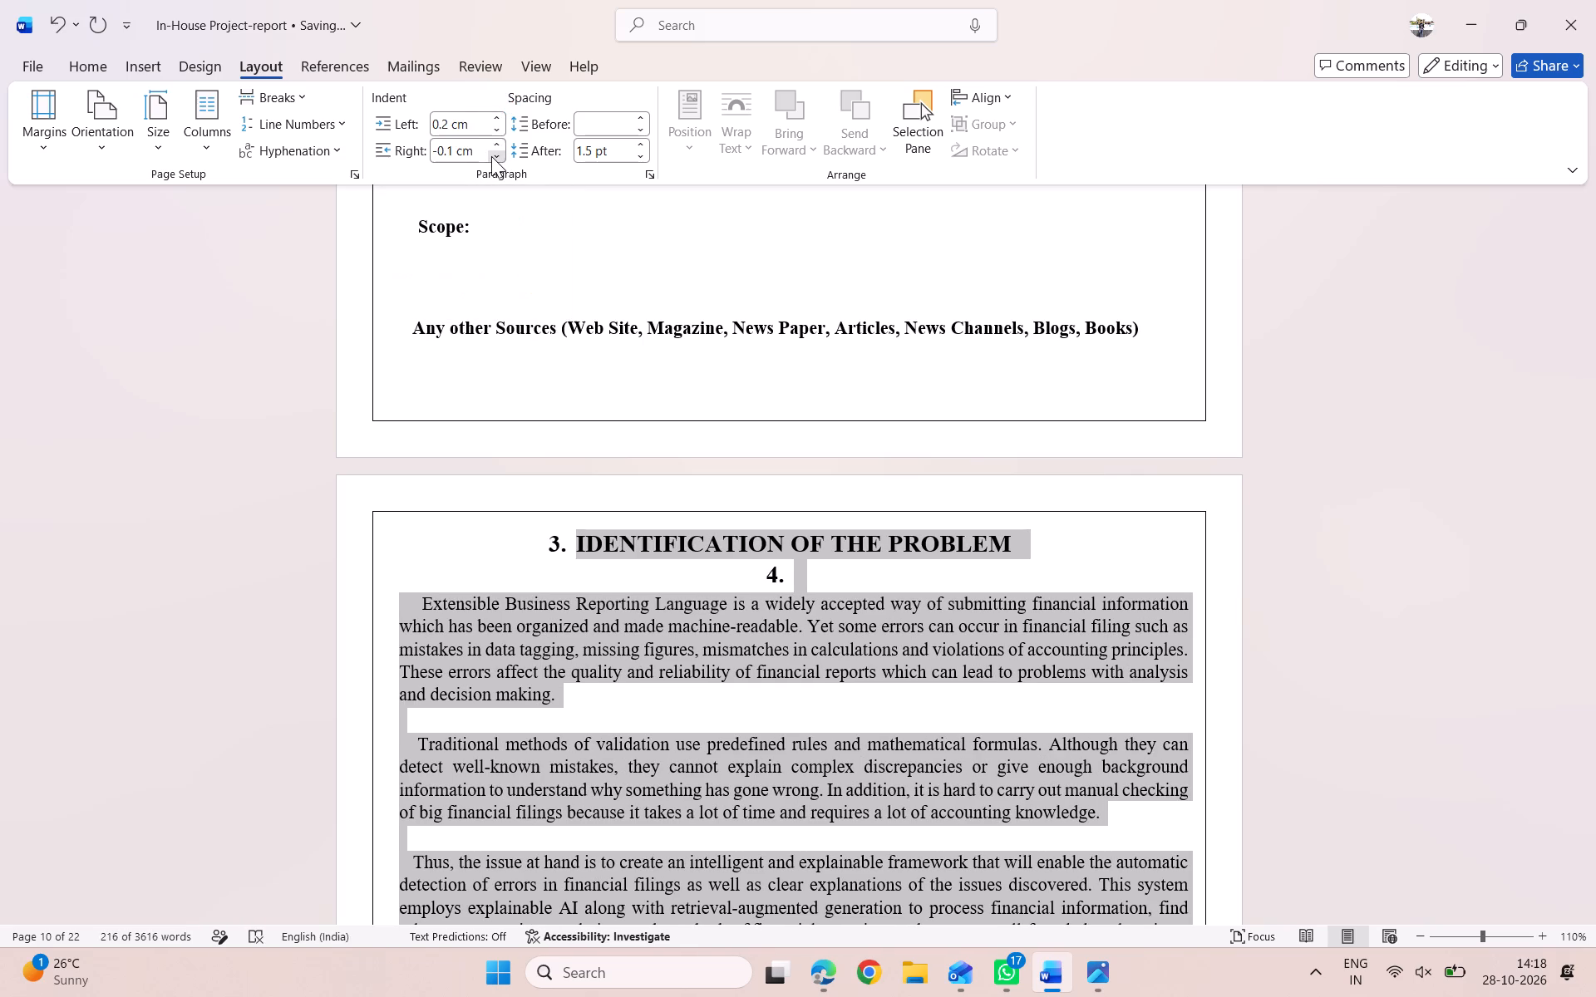
pyautogui.click(491, 156)
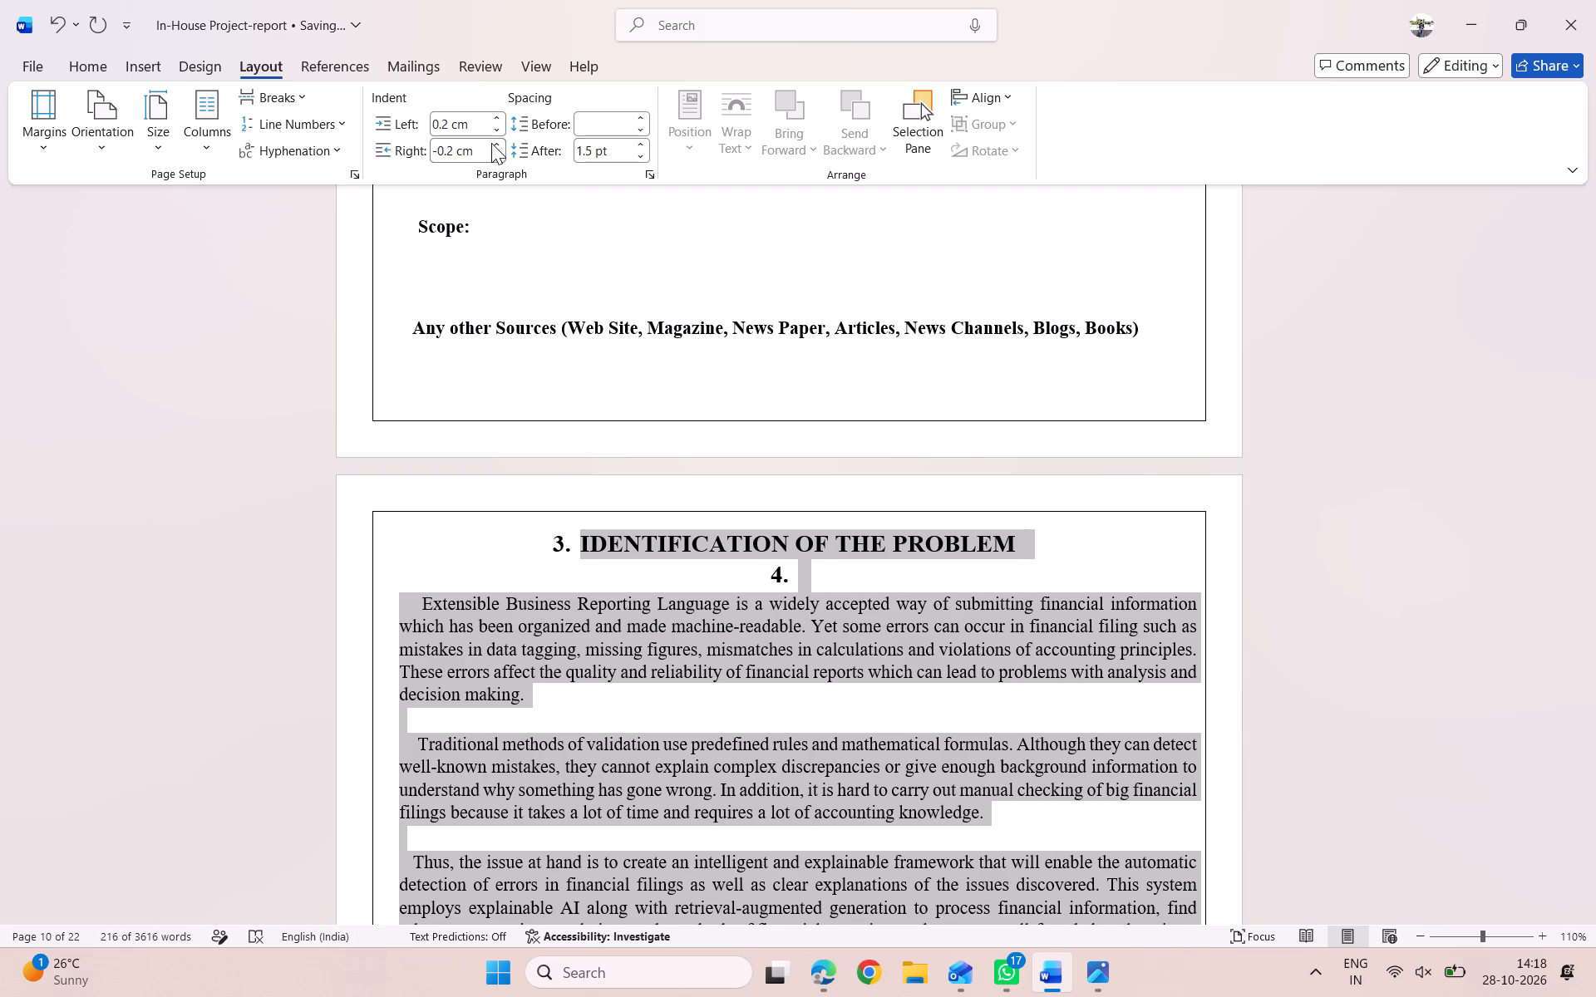
pyautogui.click(491, 143)
pyautogui.click(491, 143)
pyautogui.click(491, 143)
pyautogui.click(491, 143)
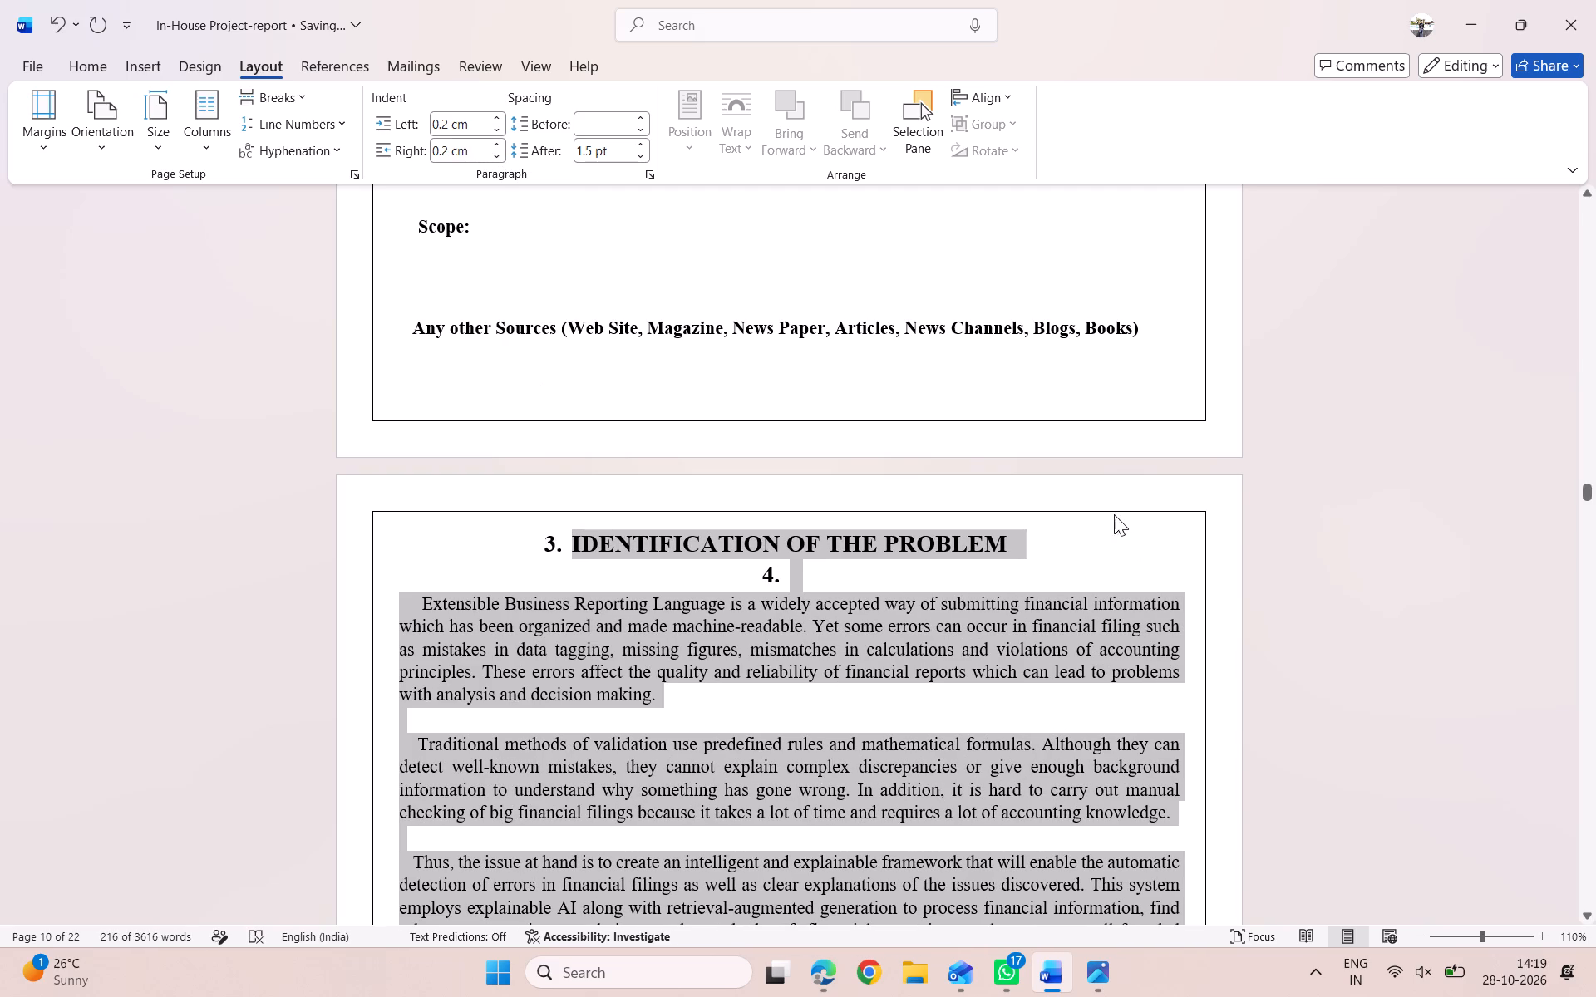
pyautogui.click(1083, 539)
# Insert an empty line between each of the four body paragraphs in the Proposed Idea section.
pyautogui.scroll(-4, 964, 528)
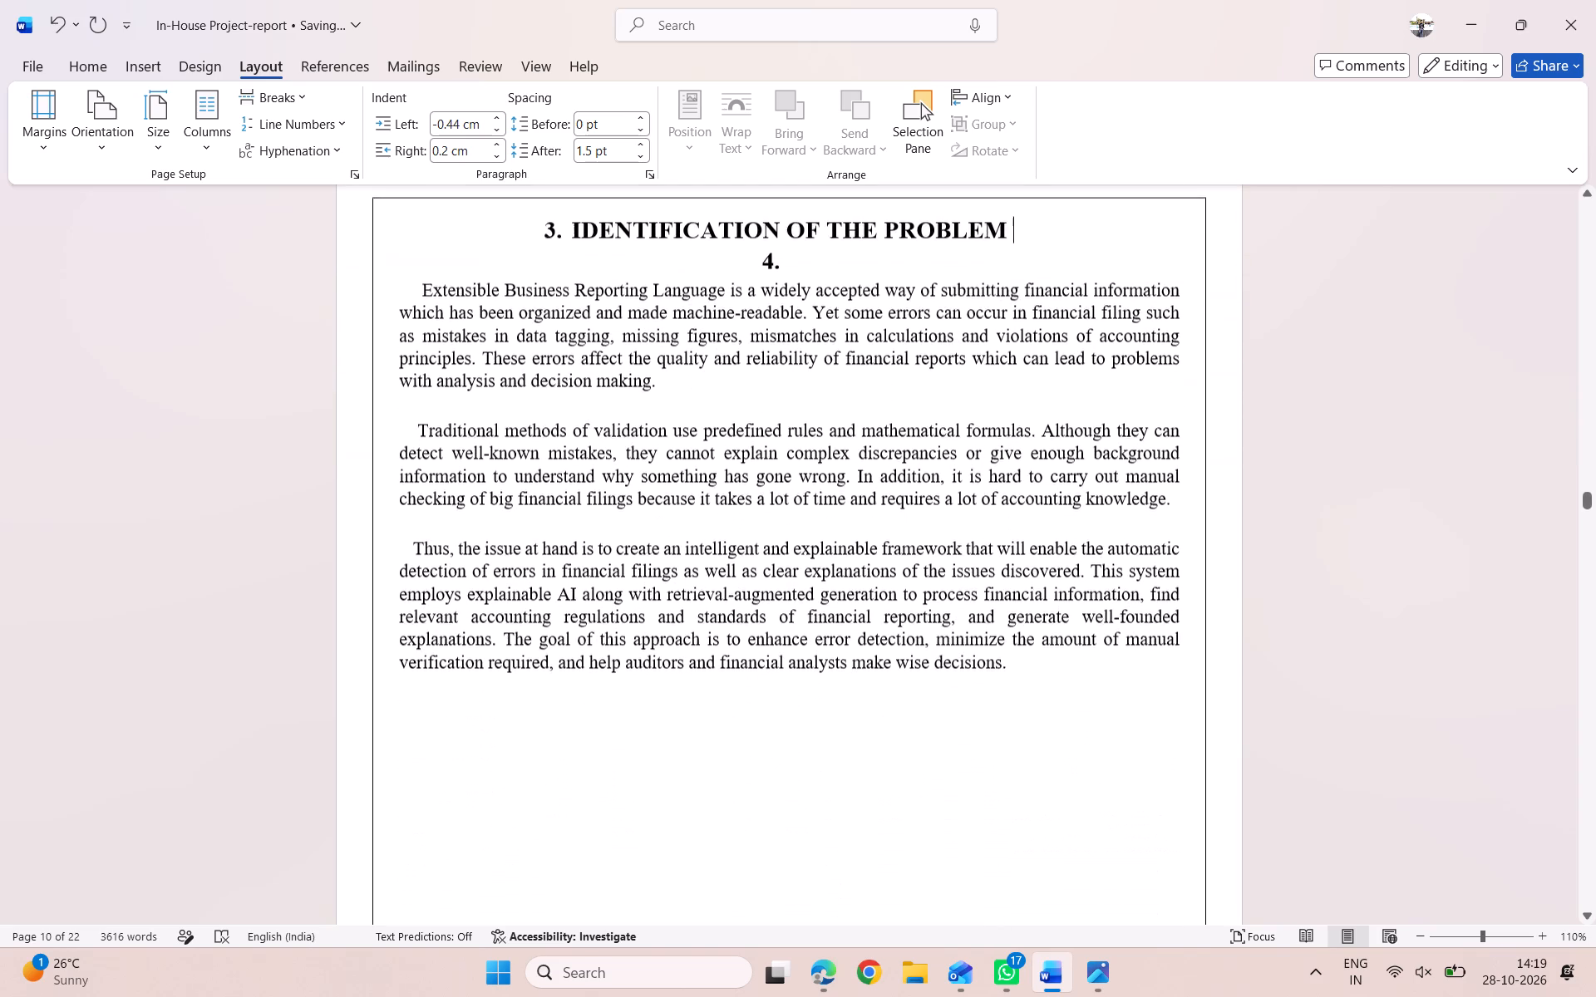
pyautogui.scroll(-11, 964, 519)
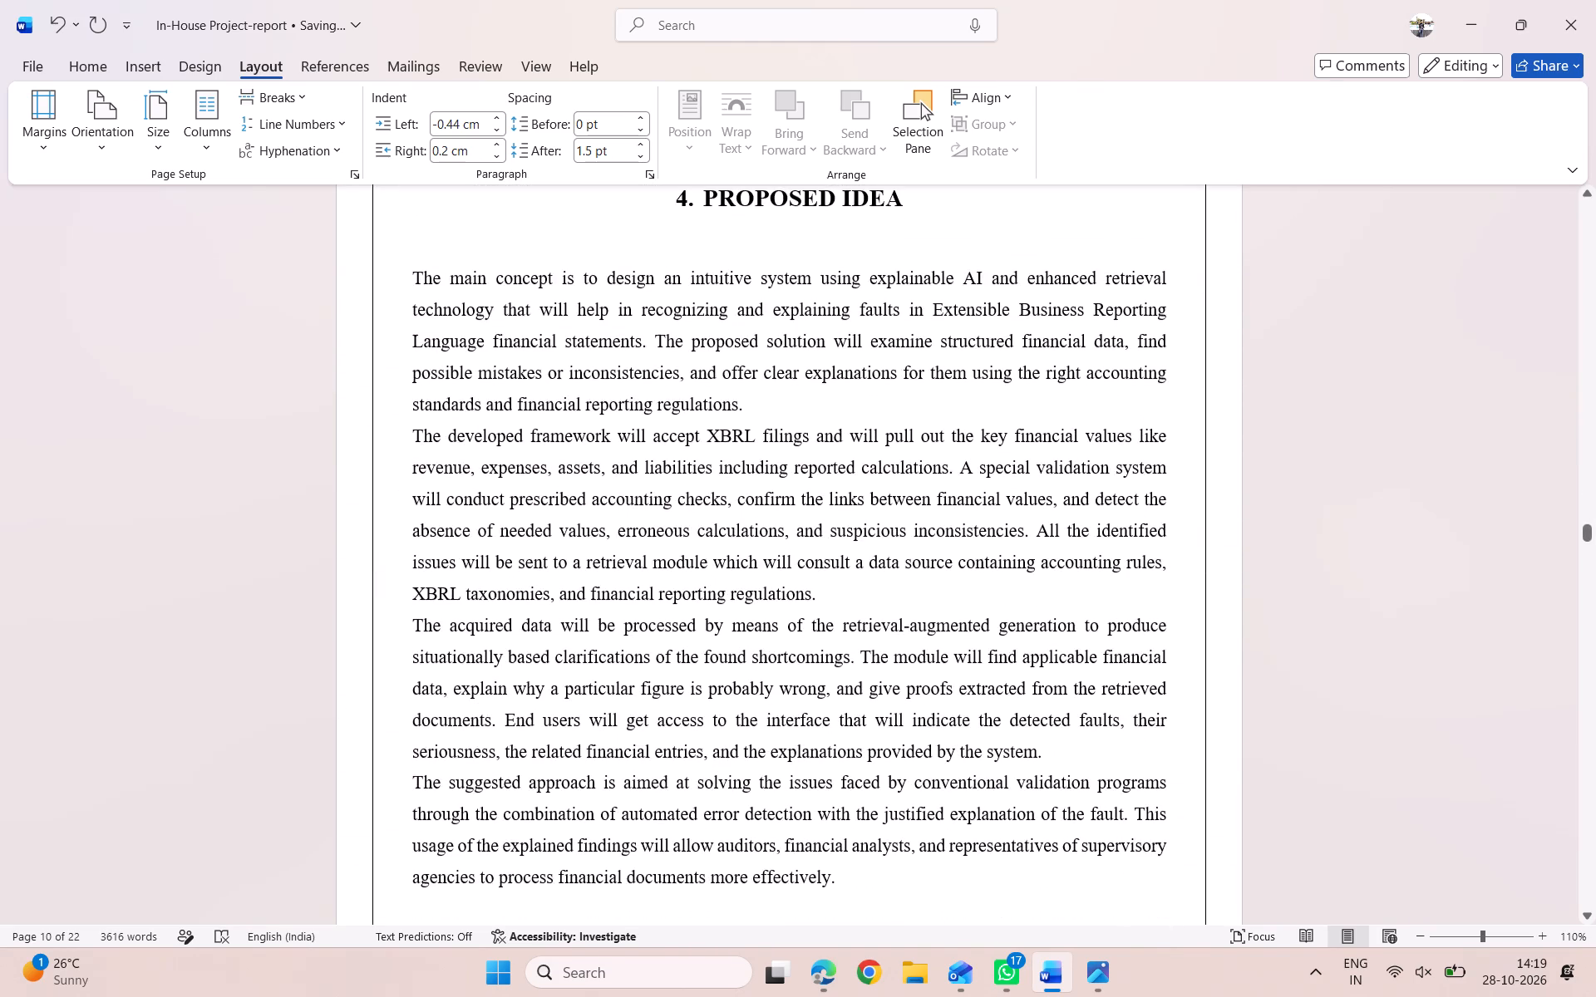
pyautogui.scroll(-1, 964, 519)
pyautogui.scroll(1, 751, 361)
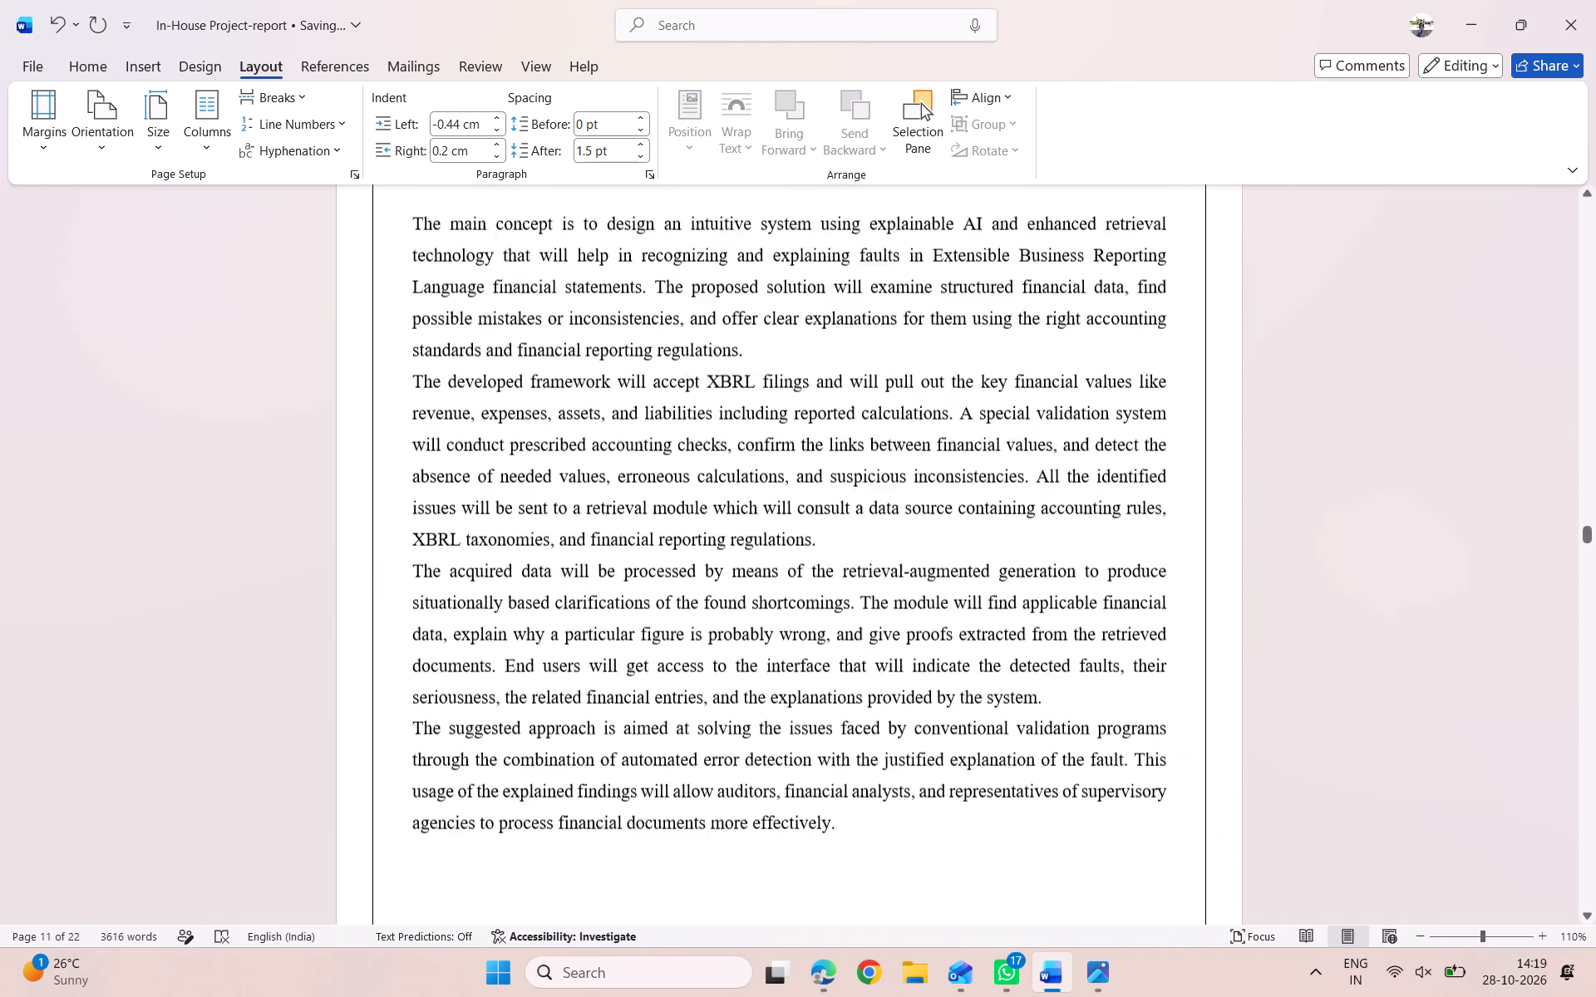
pyautogui.scroll(1, 751, 361)
pyautogui.click(751, 523)
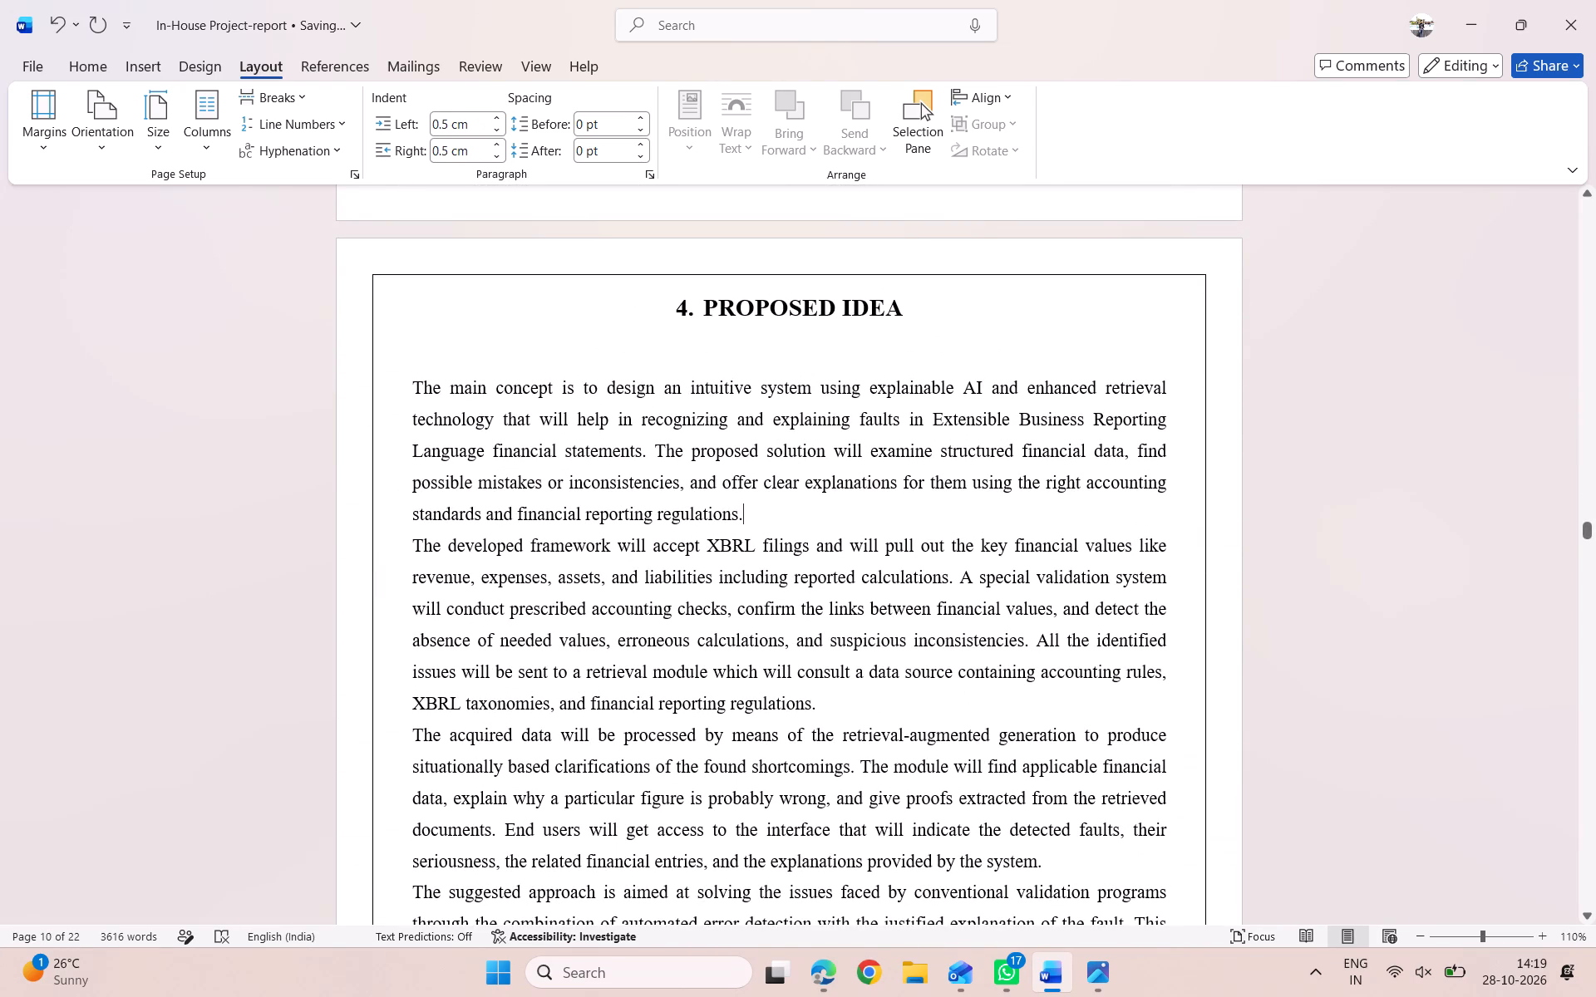
pyautogui.press('Return')
pyautogui.scroll(-1, 842, 562)
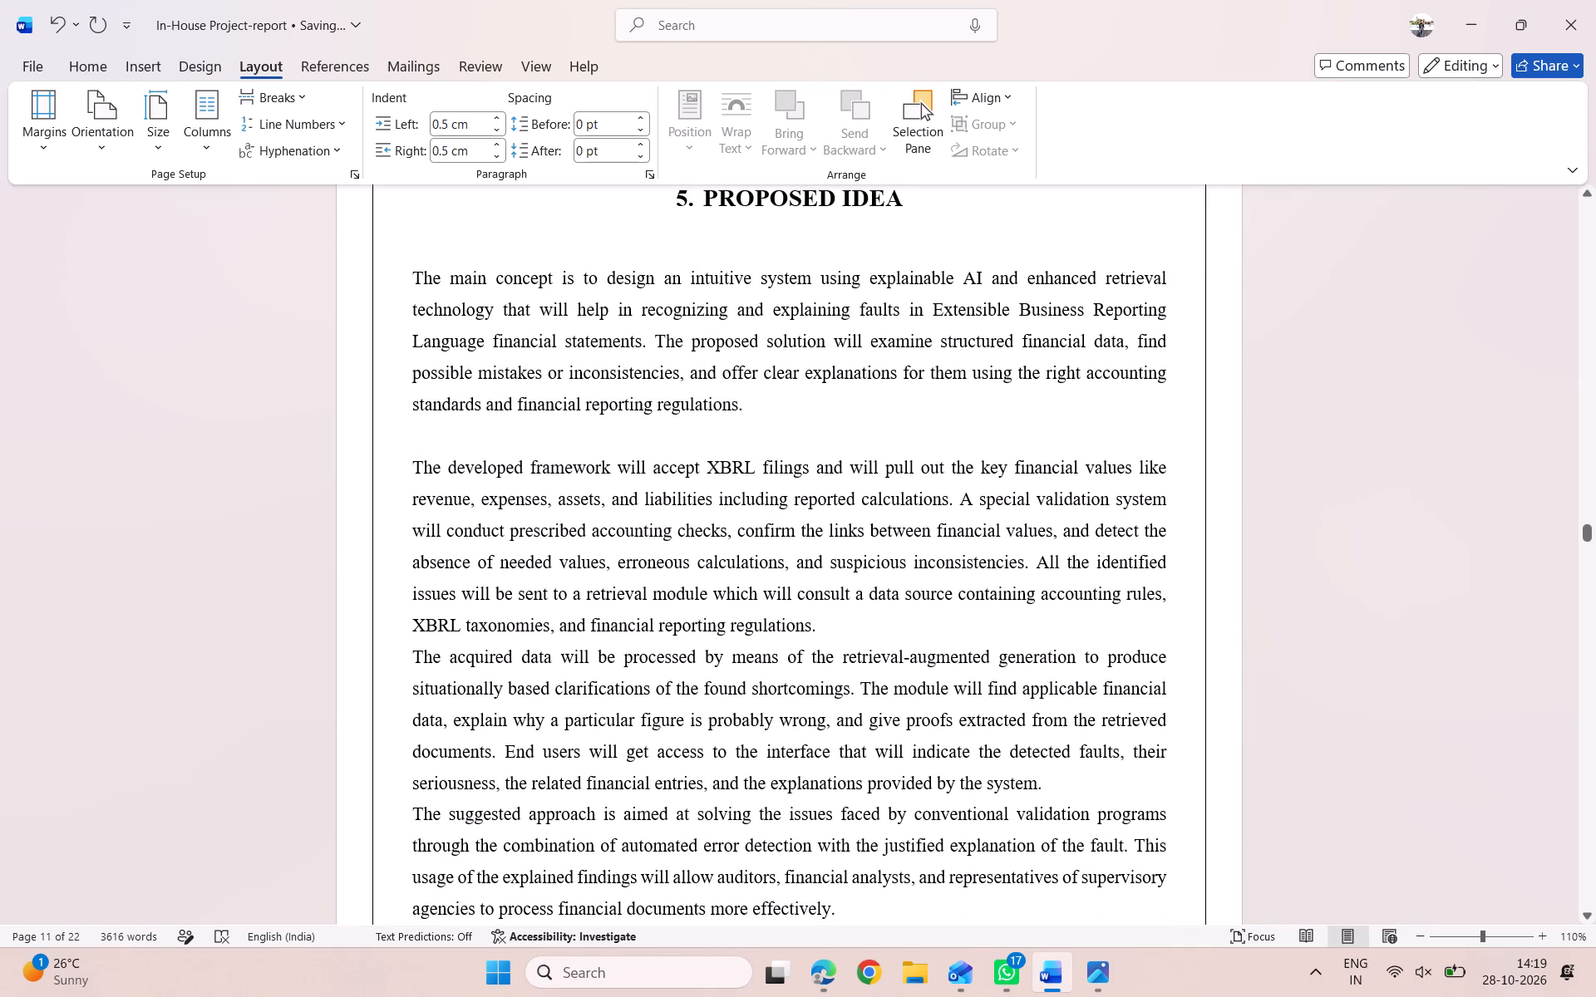
pyautogui.click(829, 634)
pyautogui.press('Return')
pyautogui.scroll(-2, 837, 629)
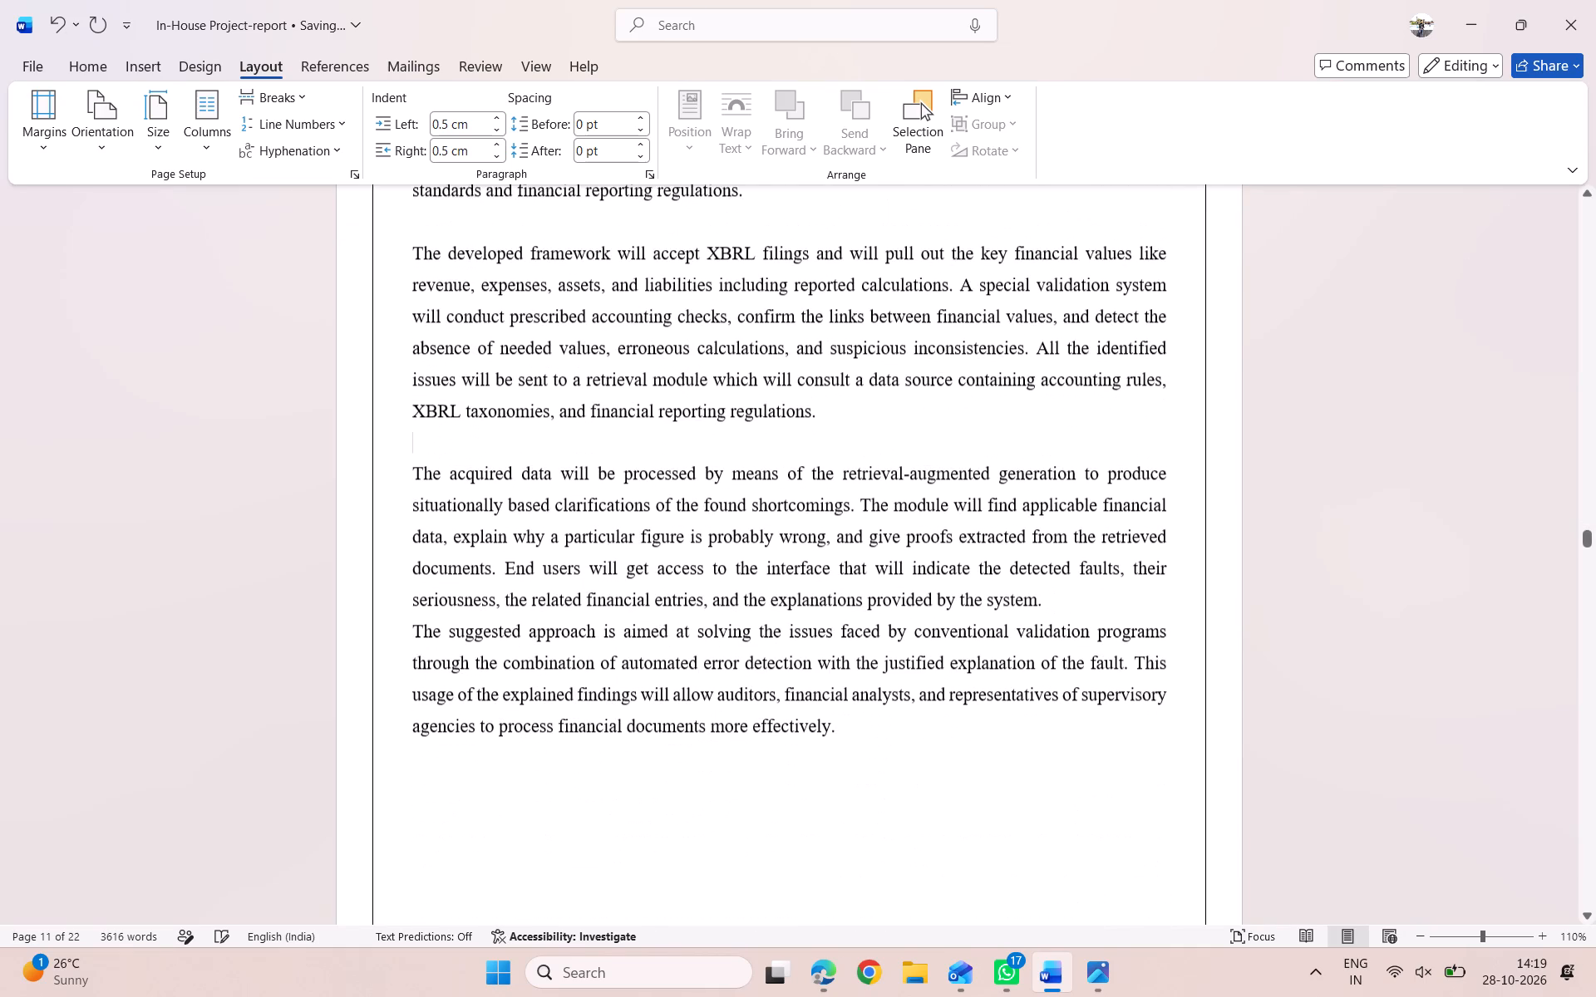
pyautogui.click(1057, 597)
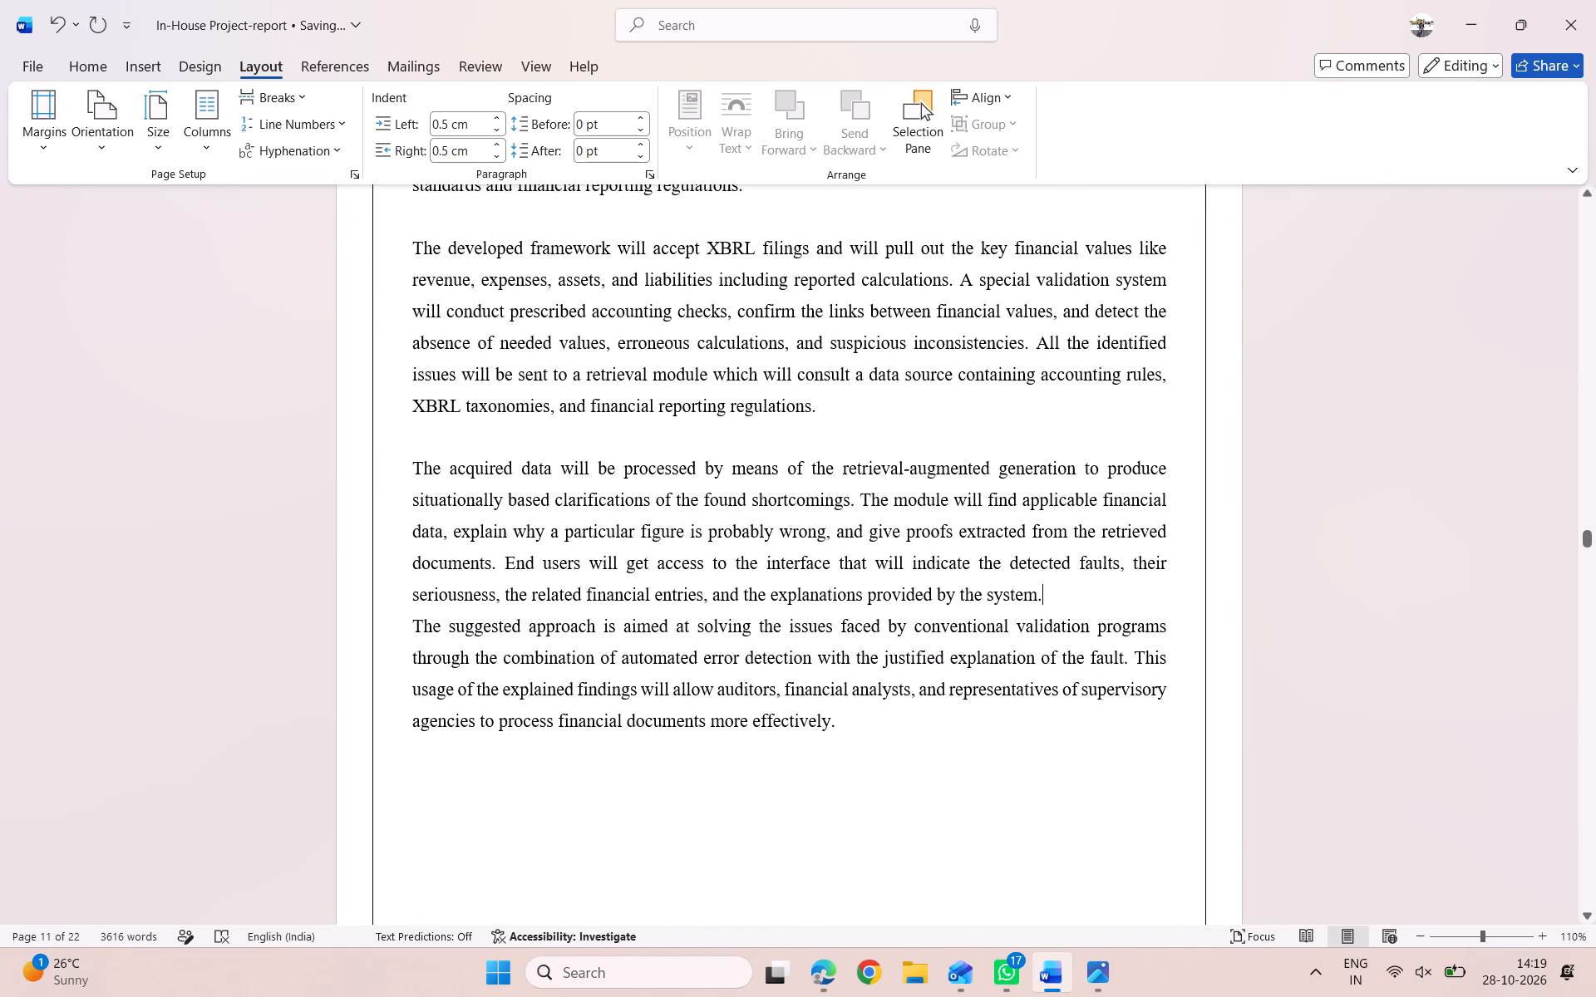
pyautogui.press('Return')
# Set the left indent of all the body text under the Proposed Idea heading to 0.2 cm.
pyautogui.scroll(-1, 993, 602)
pyautogui.scroll(4, 985, 592)
pyautogui.scroll(-1, 985, 592)
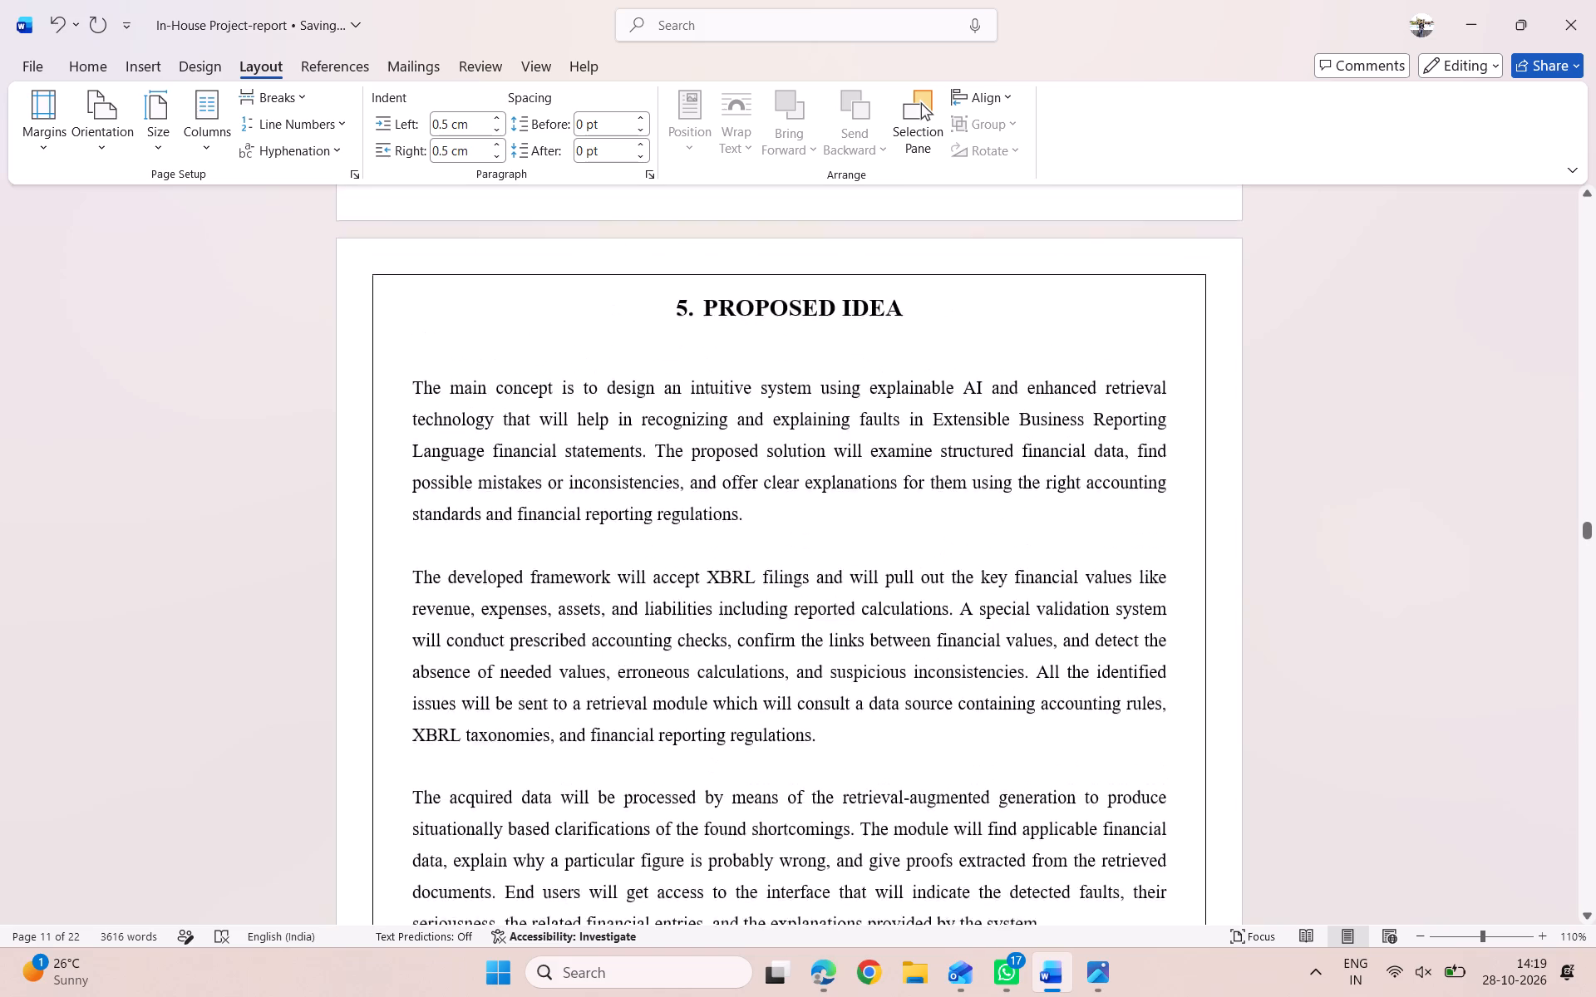
pyautogui.scroll(-1, 985, 592)
pyautogui.scroll(1, 985, 592)
pyautogui.scroll(-1, 978, 843)
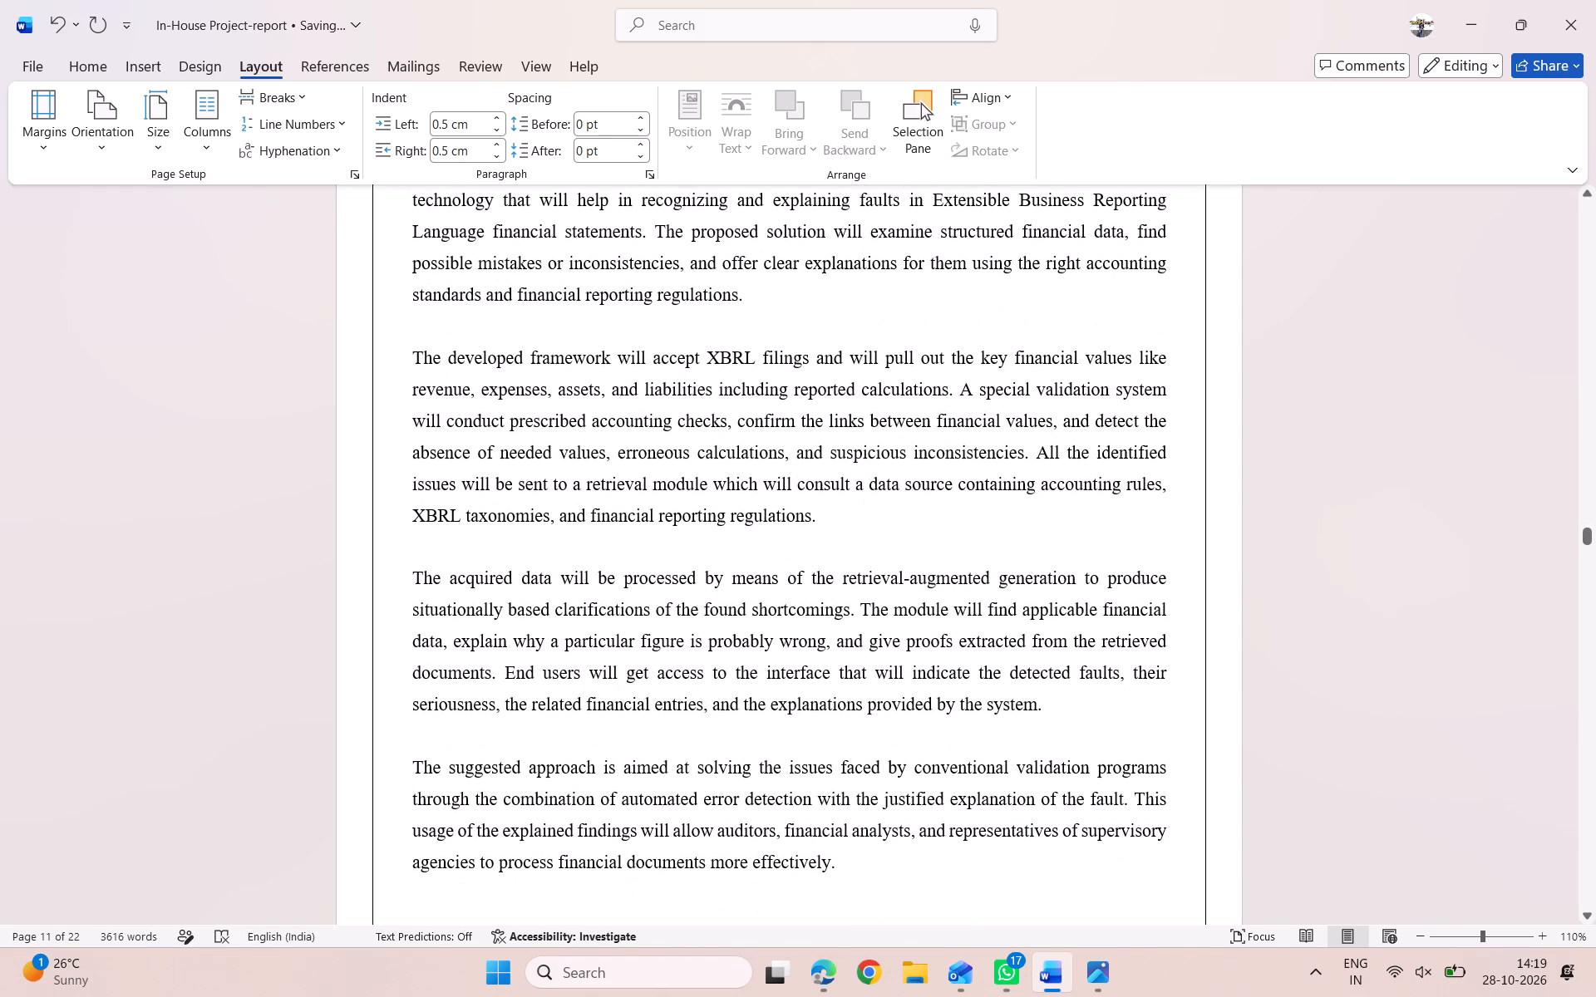
pyautogui.moveTo(840, 867); pyautogui.dragTo(362, 124)
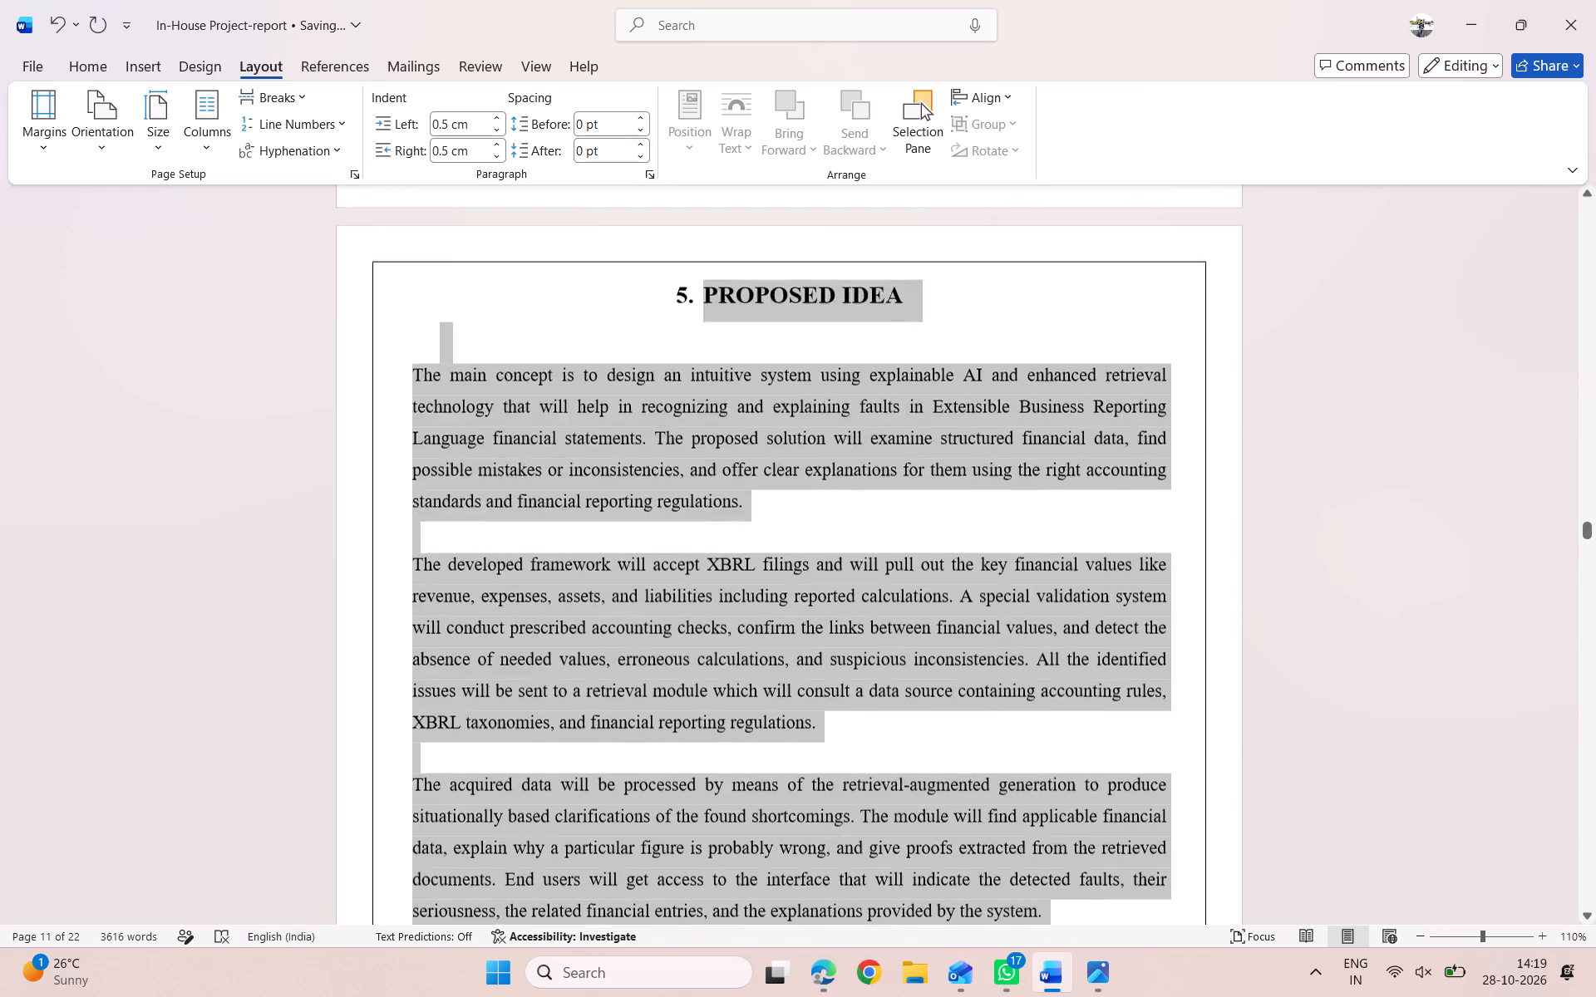
pyautogui.moveTo(362, 124); pyautogui.dragTo(387, 551)
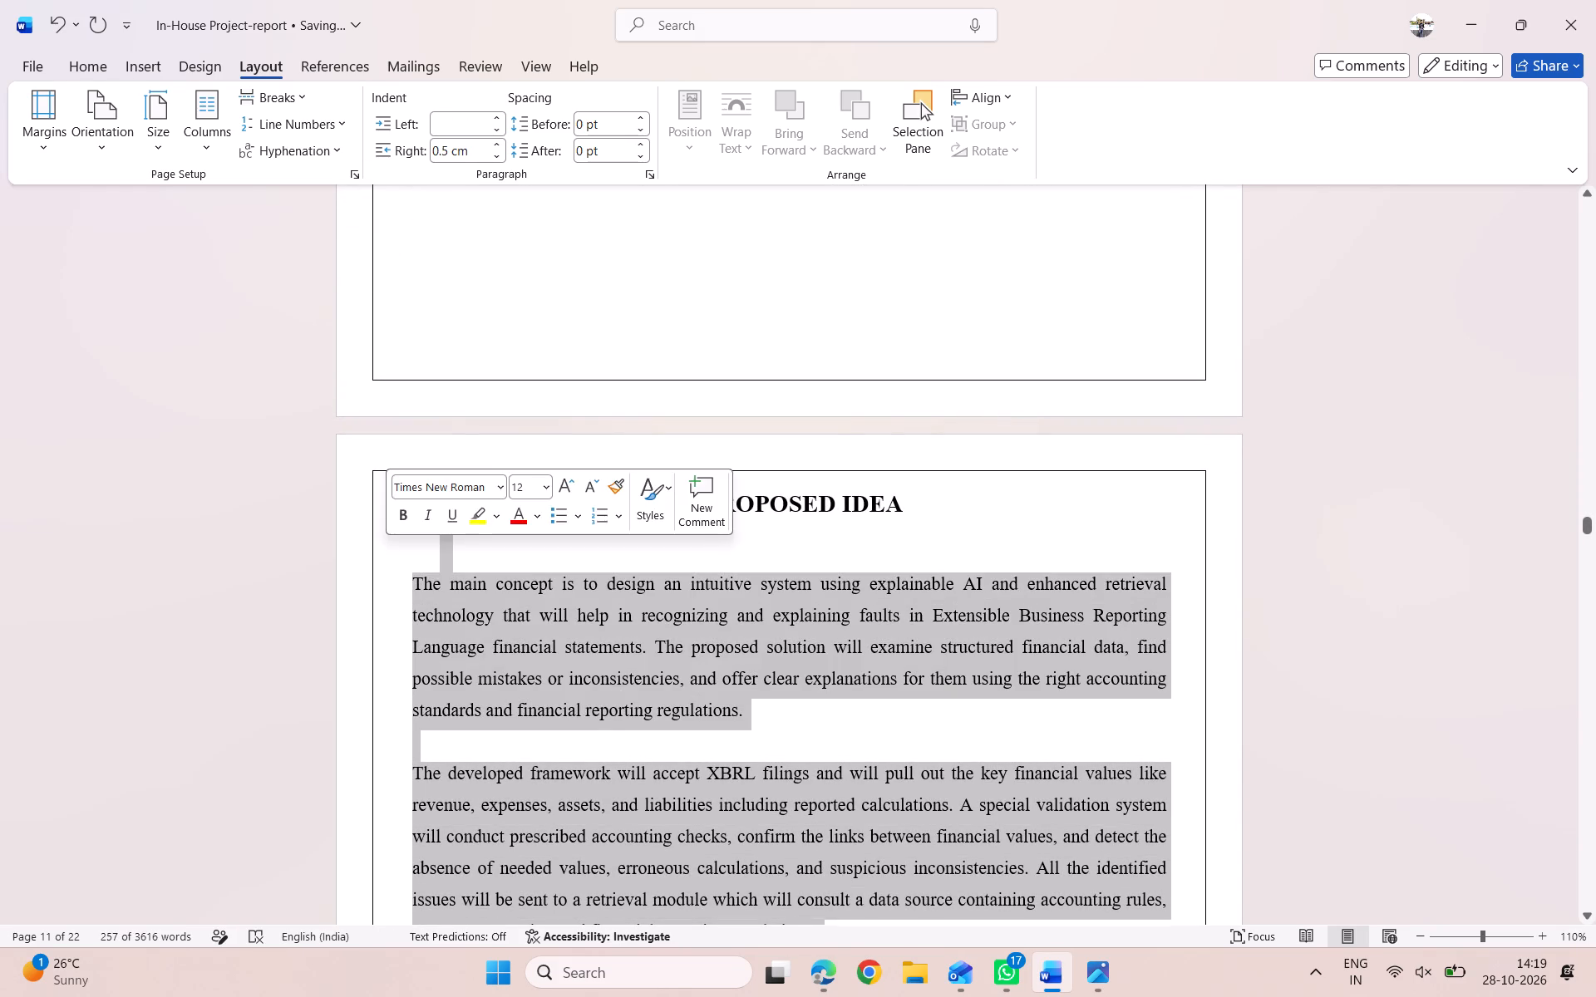
pyautogui.click(495, 117)
pyautogui.click(495, 117)
pyautogui.click(495, 117)
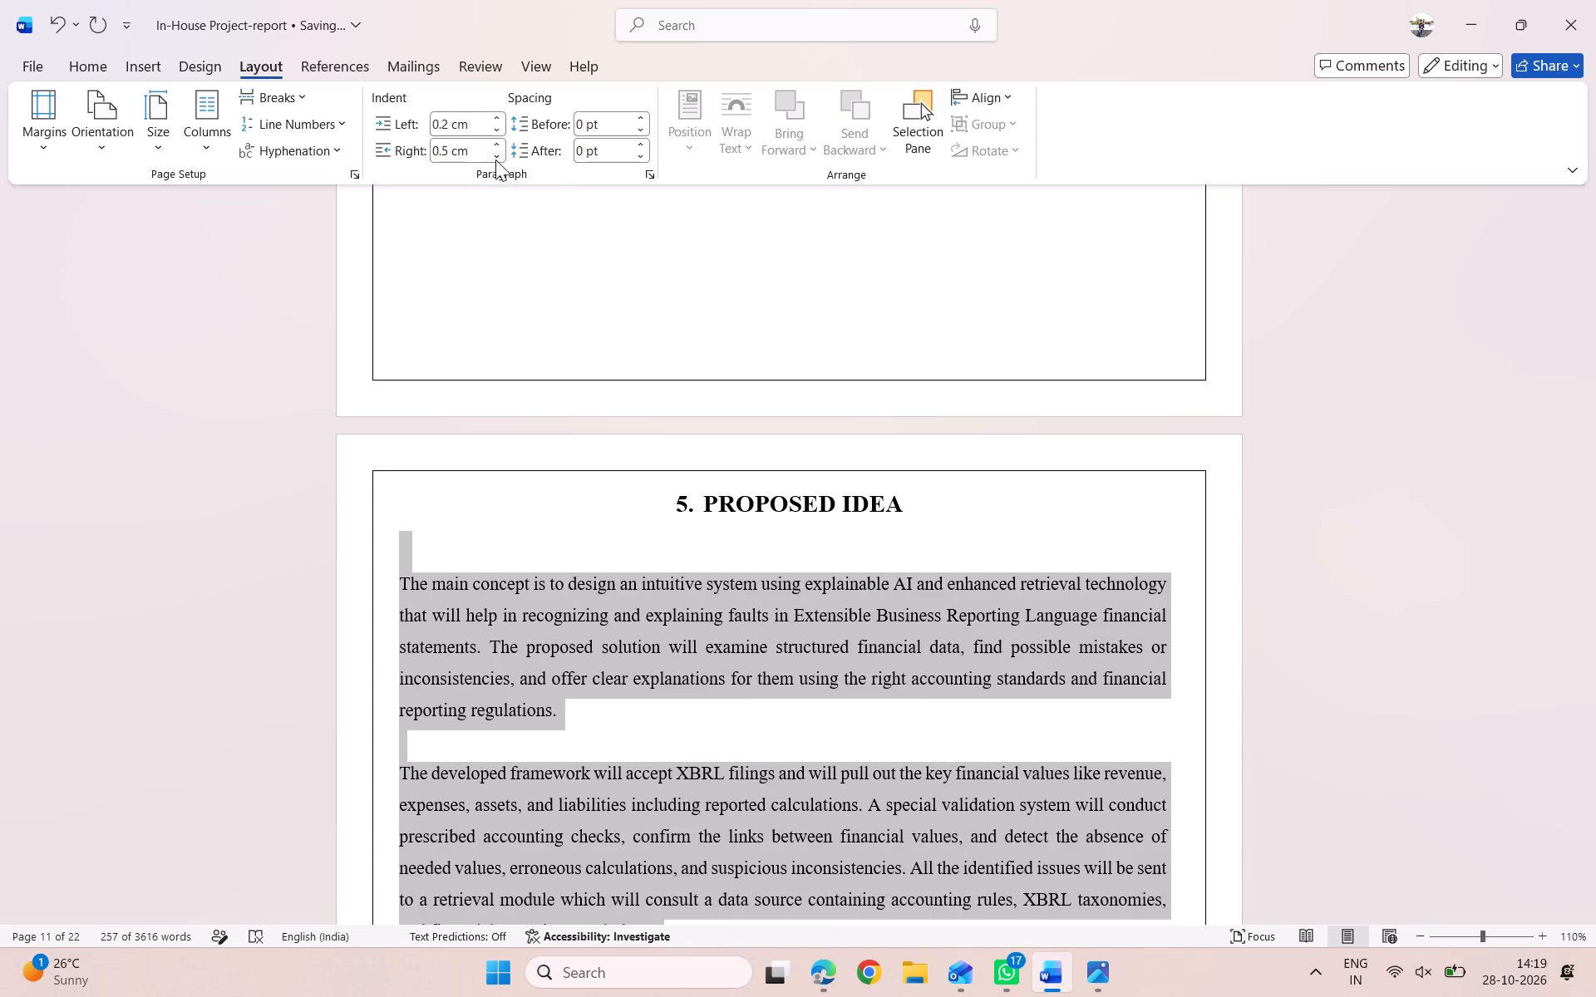
# Set the right indent of the Proposed Idea body text to 0.2 cm.
pyautogui.click(495, 148)
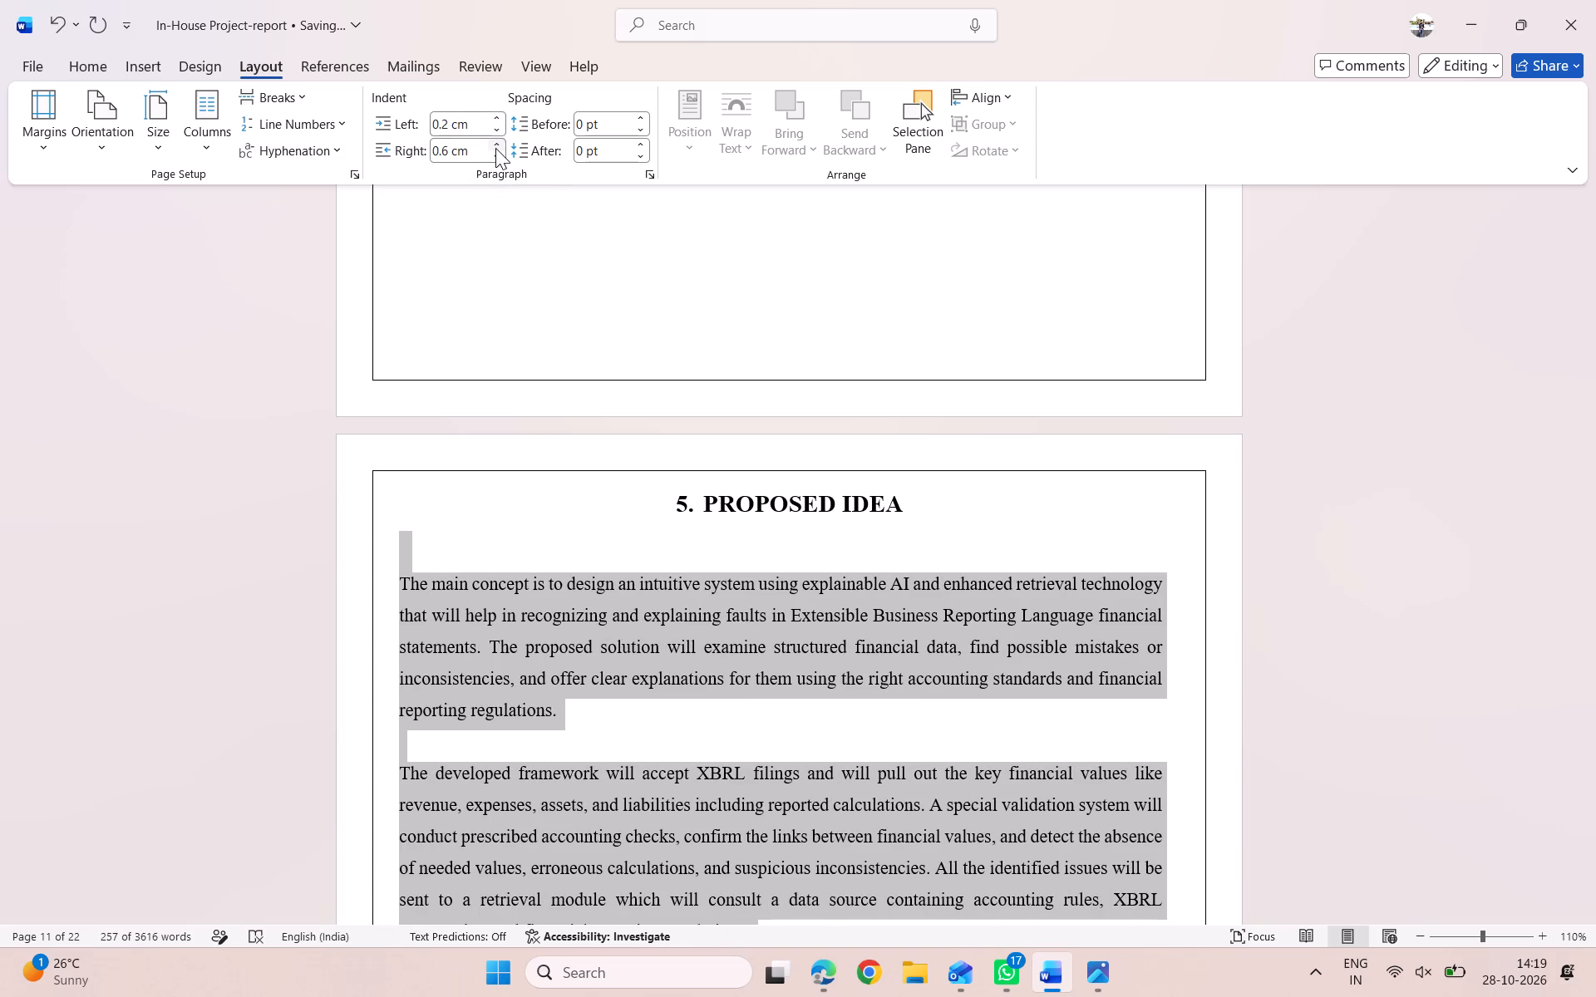
pyautogui.tripleClick(495, 156)
pyautogui.click(495, 156)
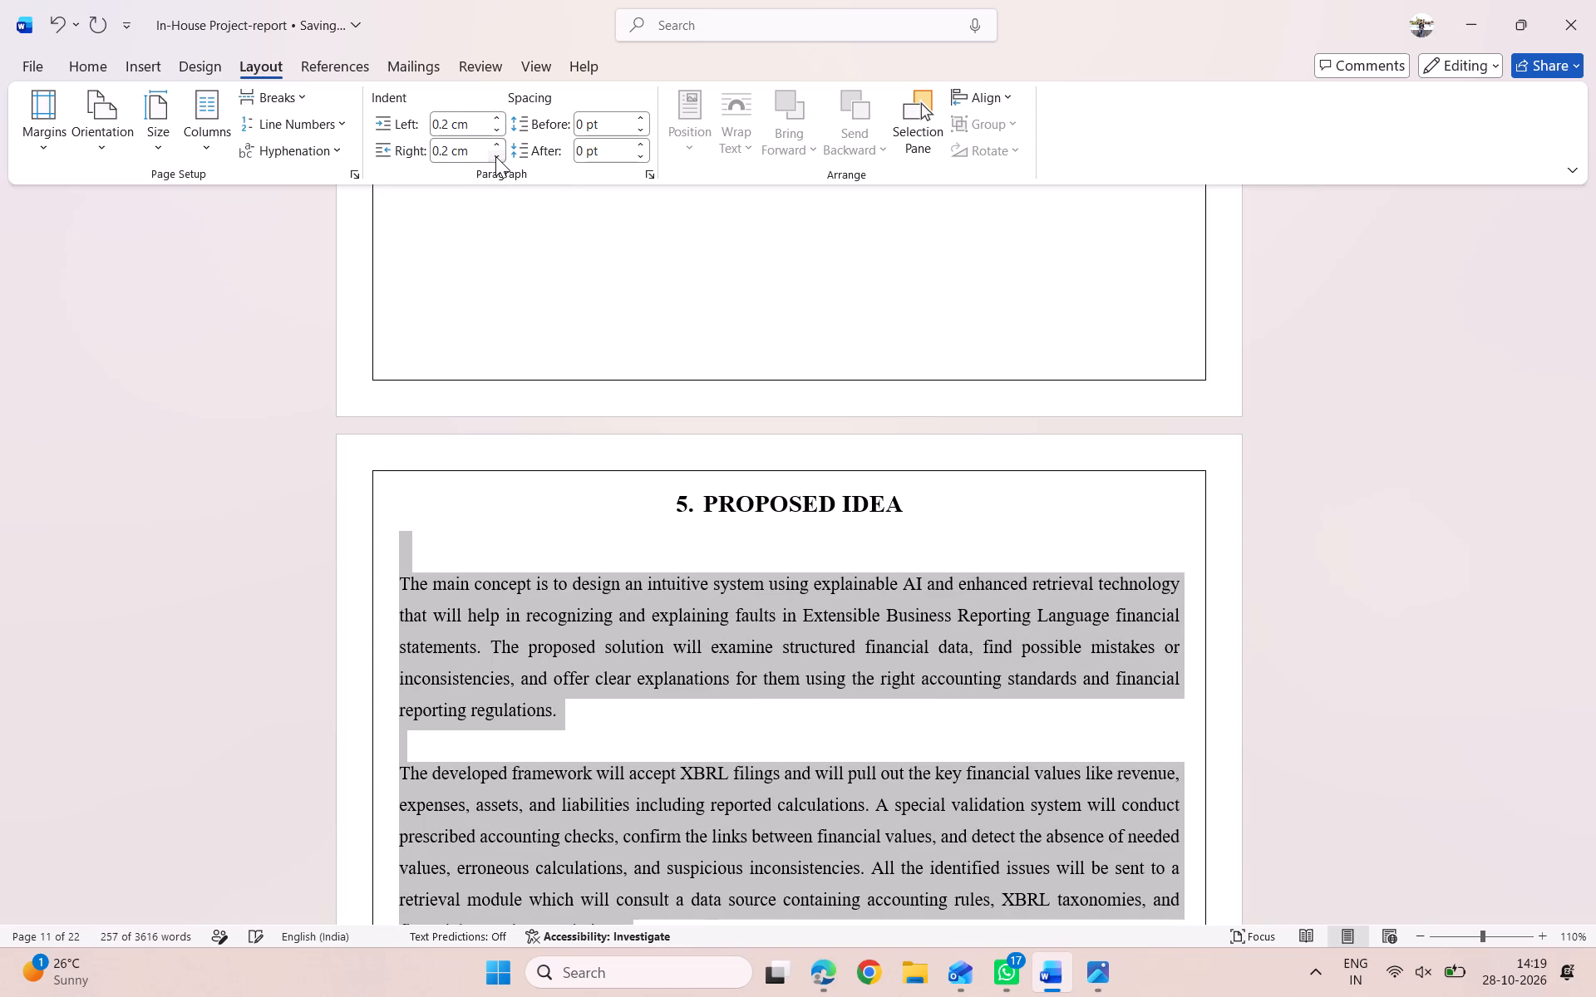
pyautogui.click(712, 634)
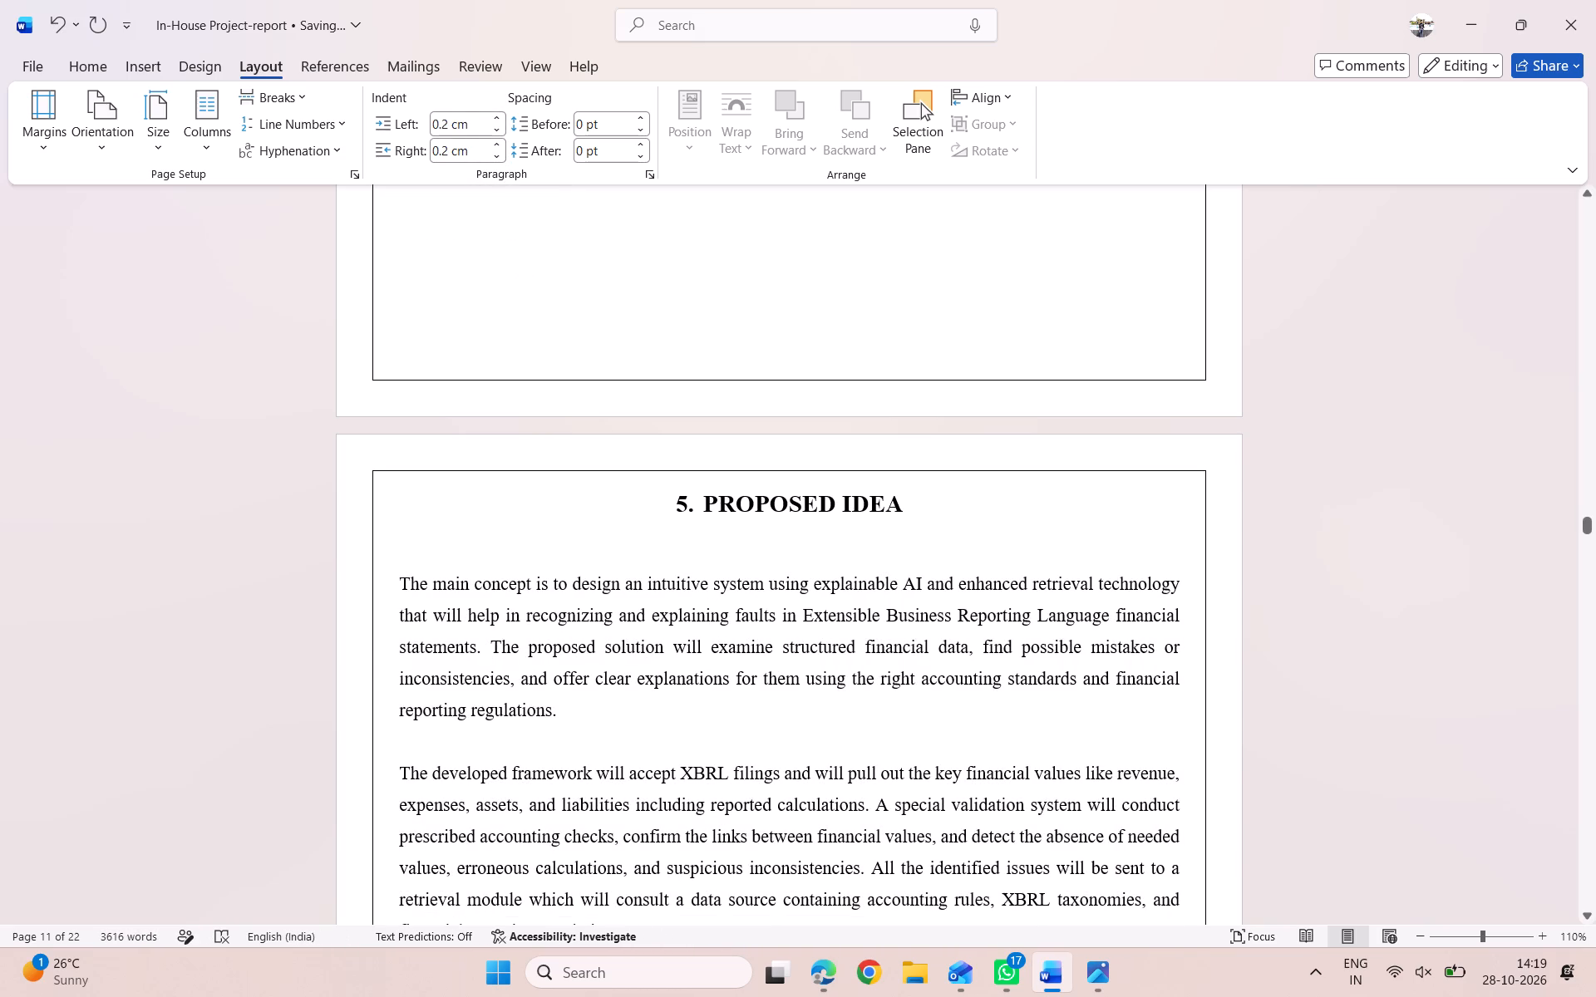
# Review the report's layout from the Proposed Idea section back through the Contents and Abstract pages to the acknowledgement text.
pyautogui.scroll(-5, 744, 496)
pyautogui.scroll(2, 744, 496)
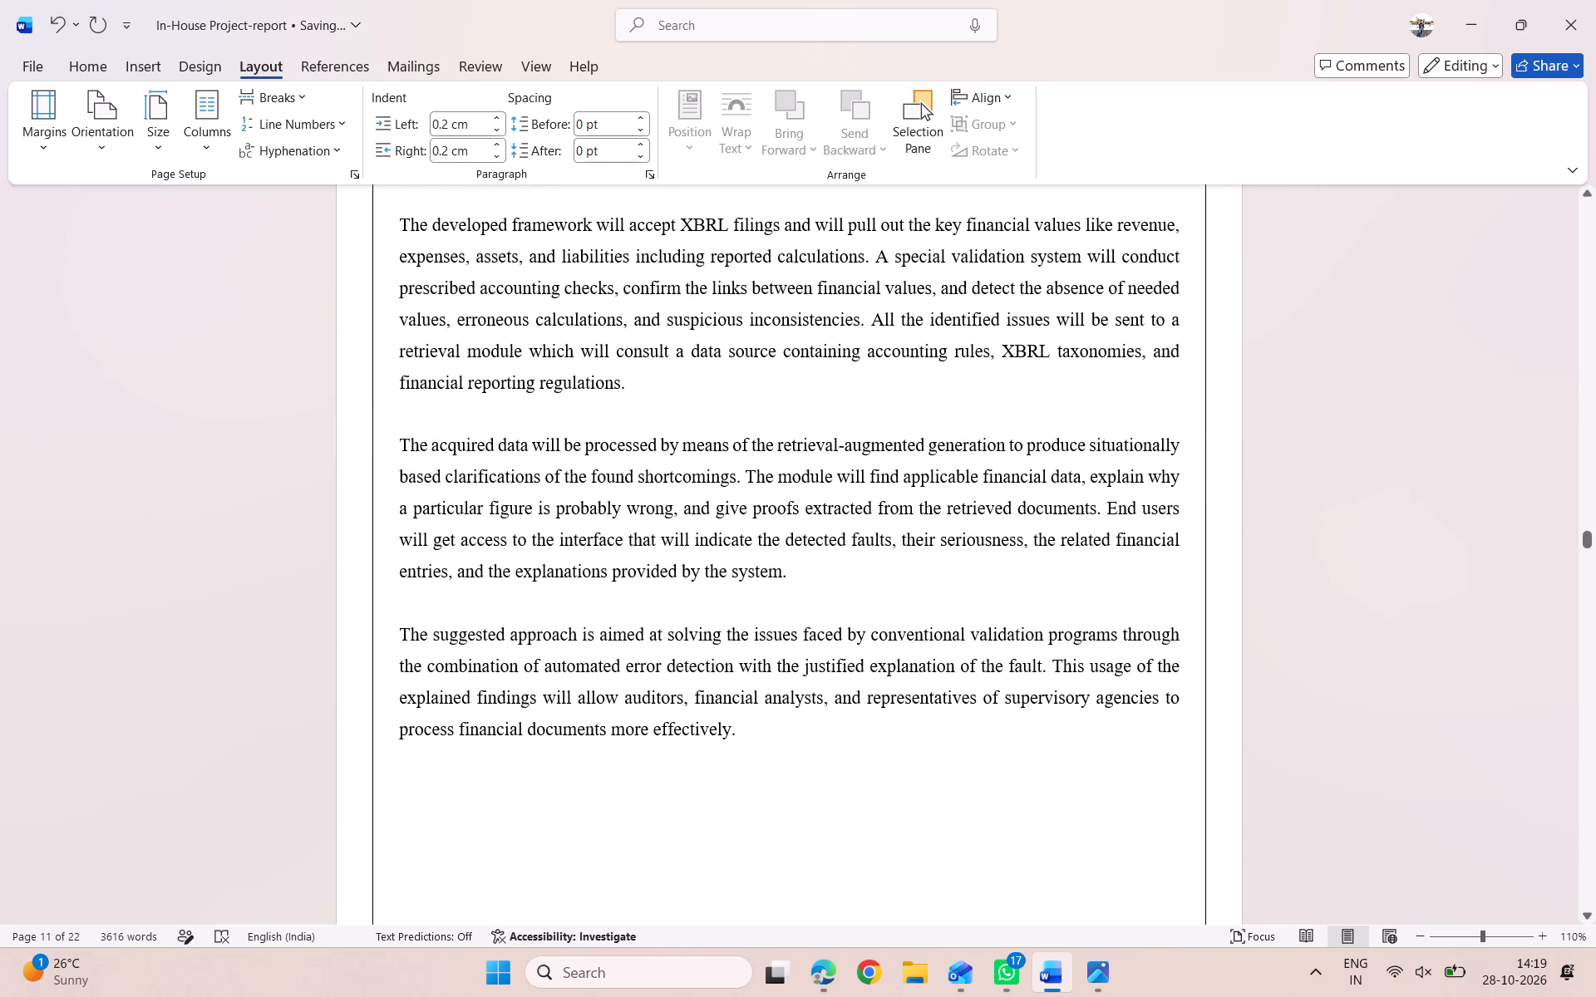
pyautogui.scroll(18, 744, 496)
pyautogui.scroll(9, 744, 498)
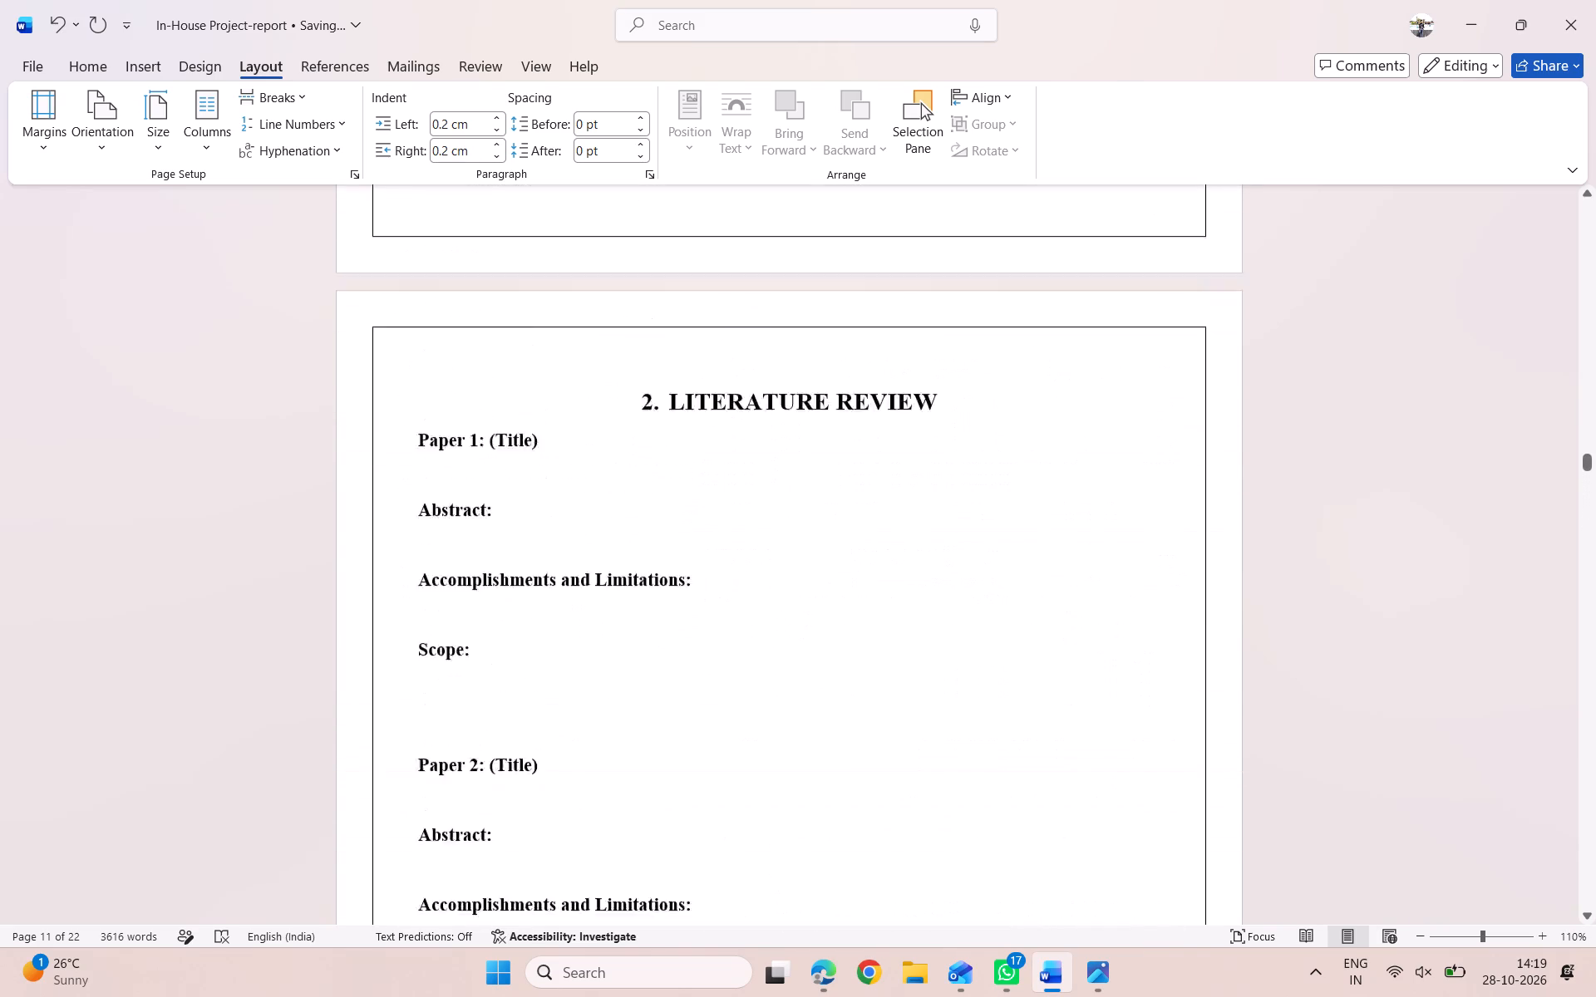
pyautogui.scroll(14, 744, 498)
pyautogui.scroll(9, 744, 498)
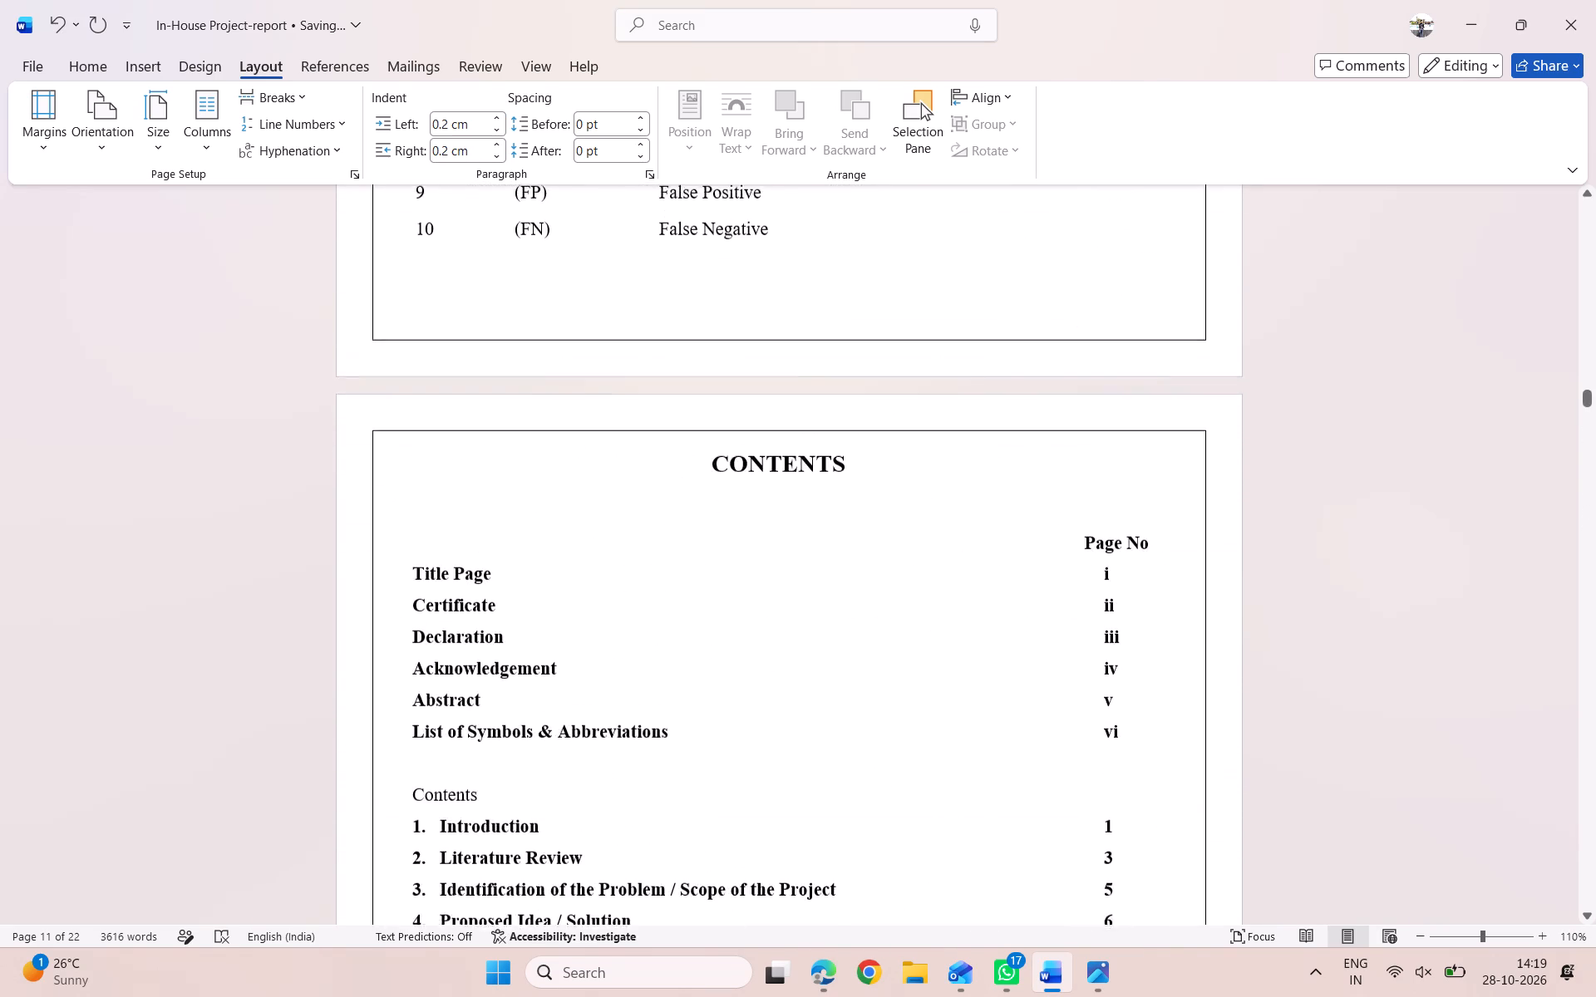
pyautogui.scroll(19, 744, 498)
pyautogui.scroll(4, 744, 498)
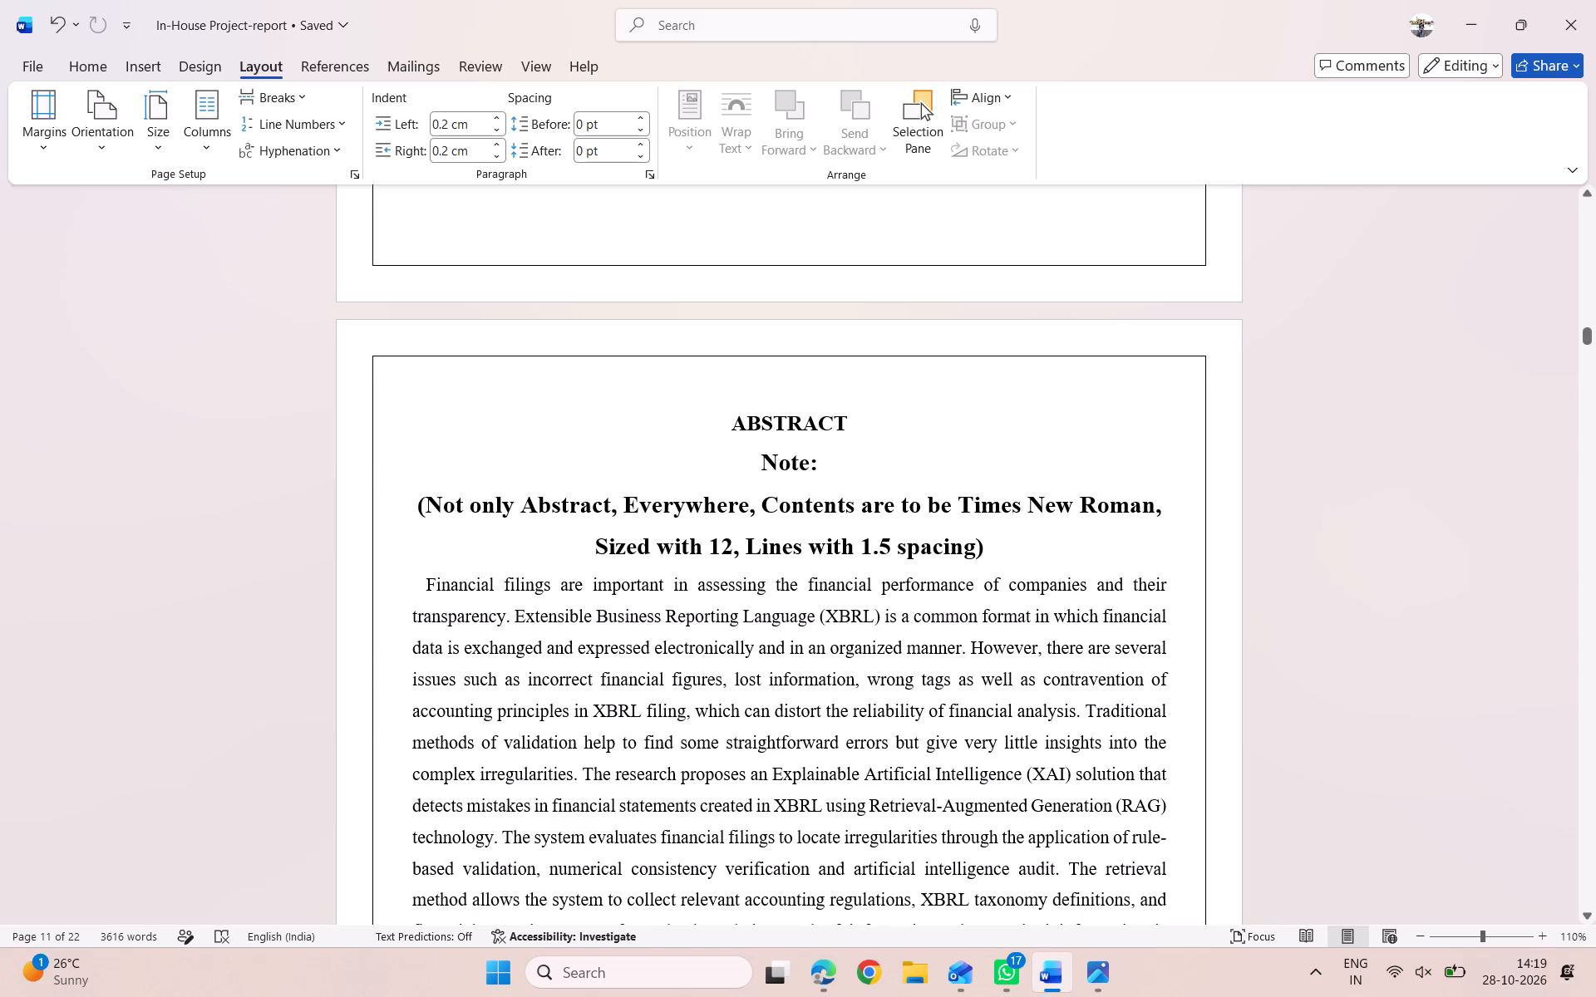
pyautogui.scroll(8, 775, 677)
pyautogui.scroll(-5, 775, 677)
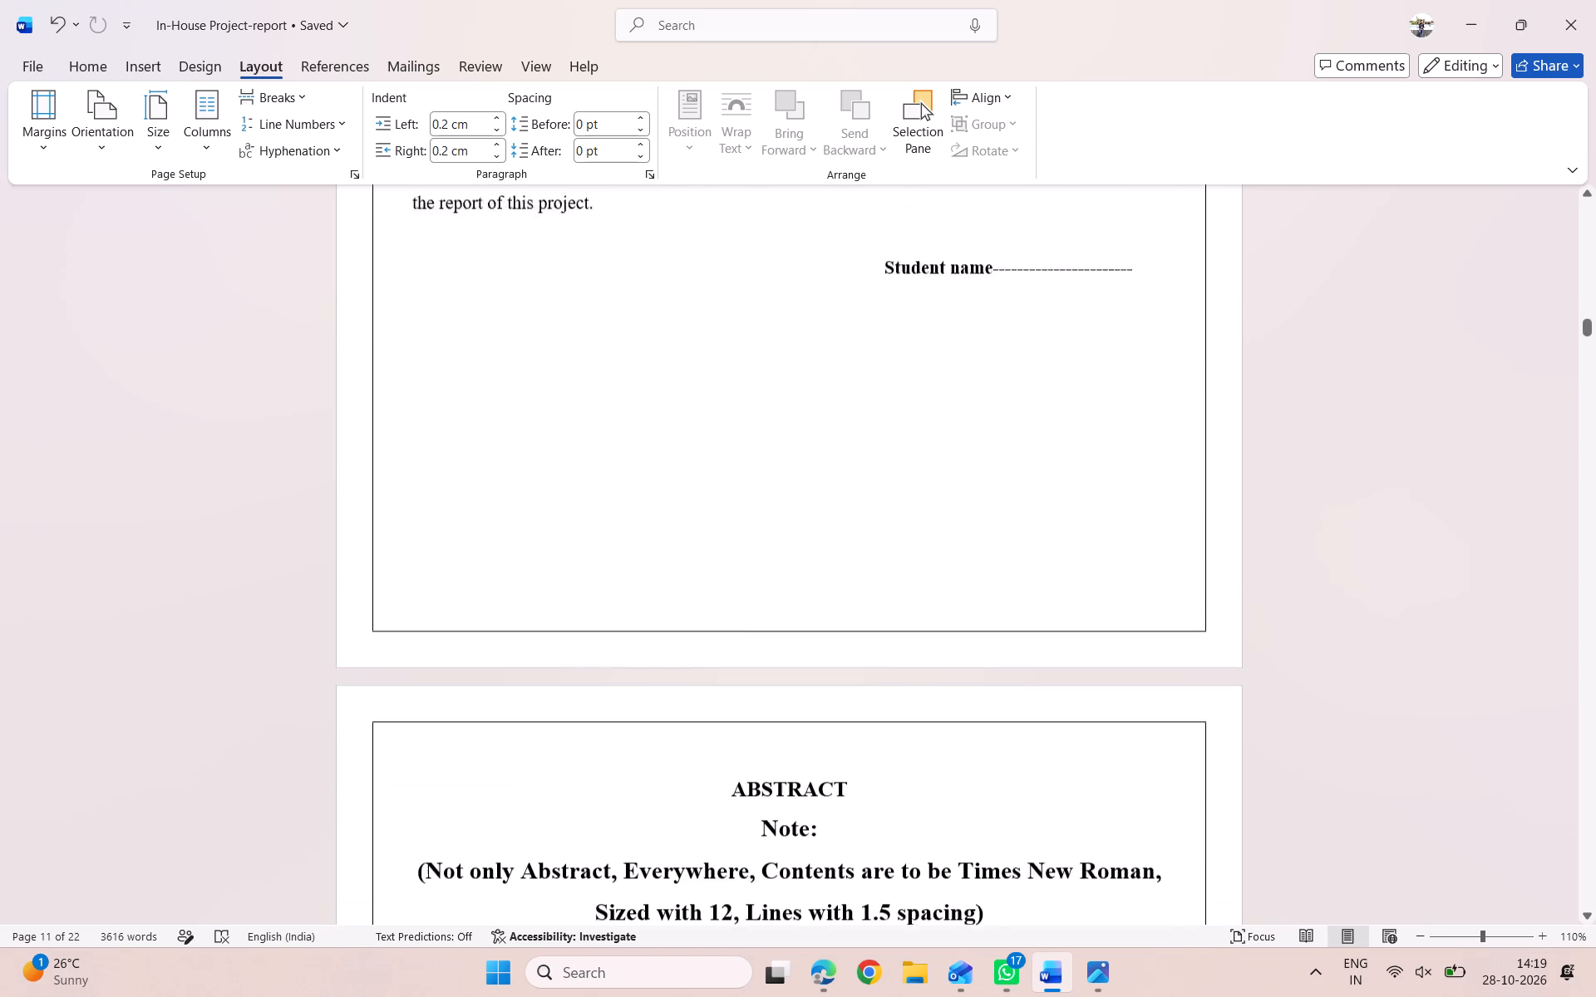
pyautogui.scroll(-1, 775, 685)
pyautogui.scroll(6, 775, 685)
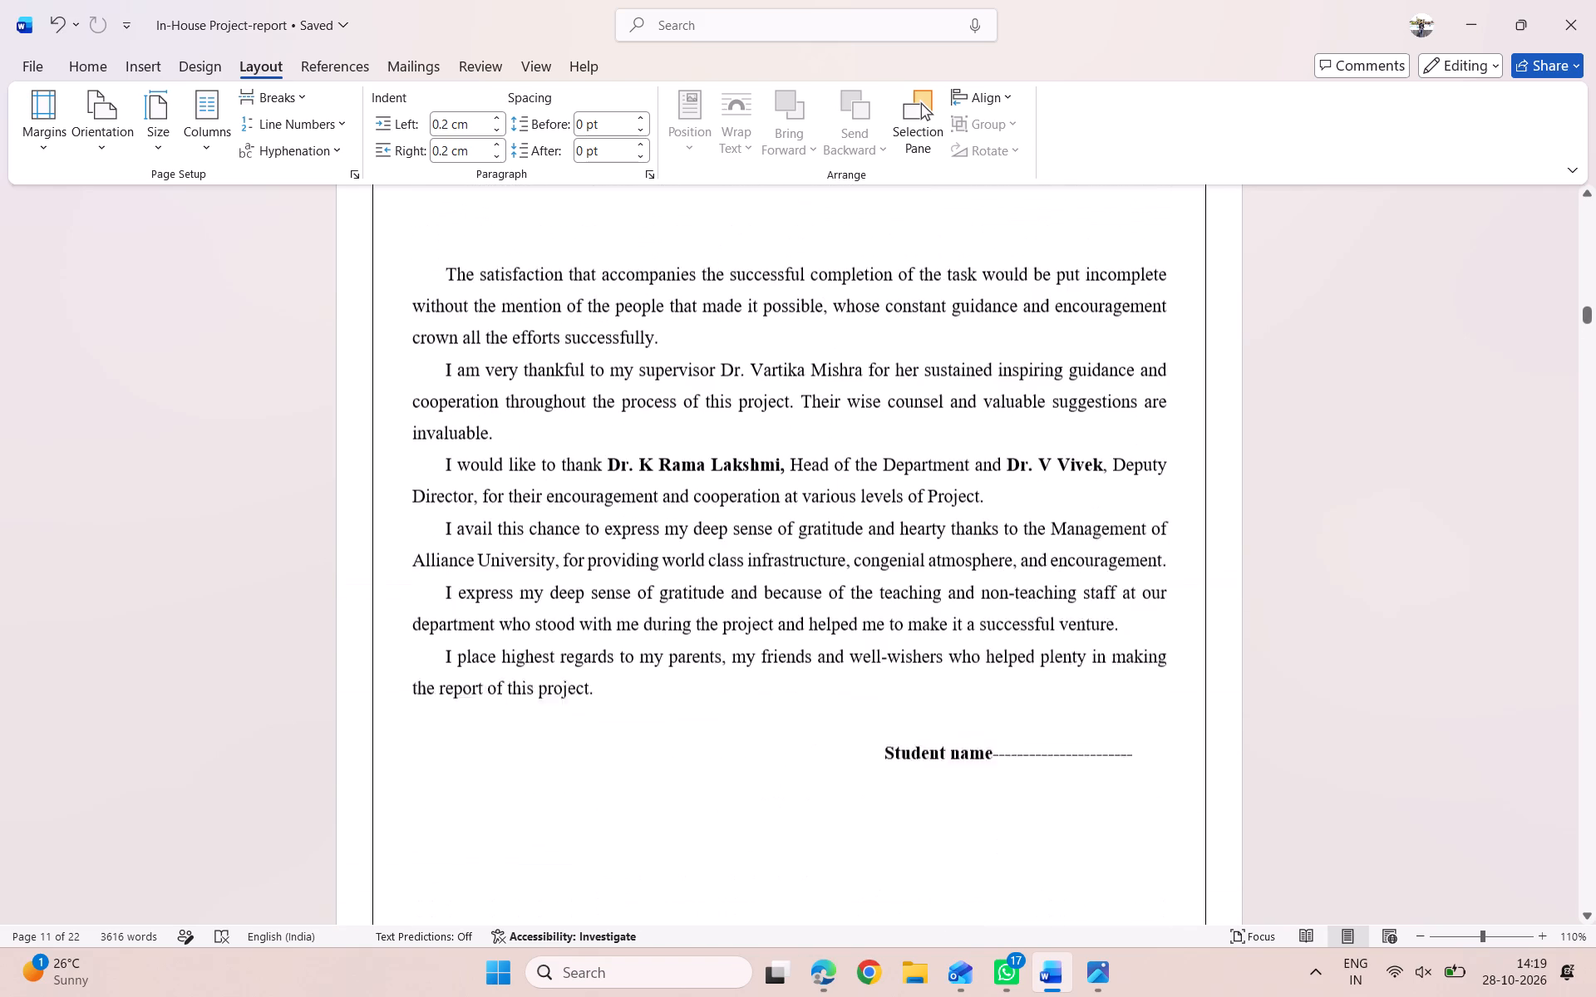
# Review the layout of the front pages from the Acknowledgement back through the Declaration and Certificate to the title page.
pyautogui.scroll(11, 775, 685)
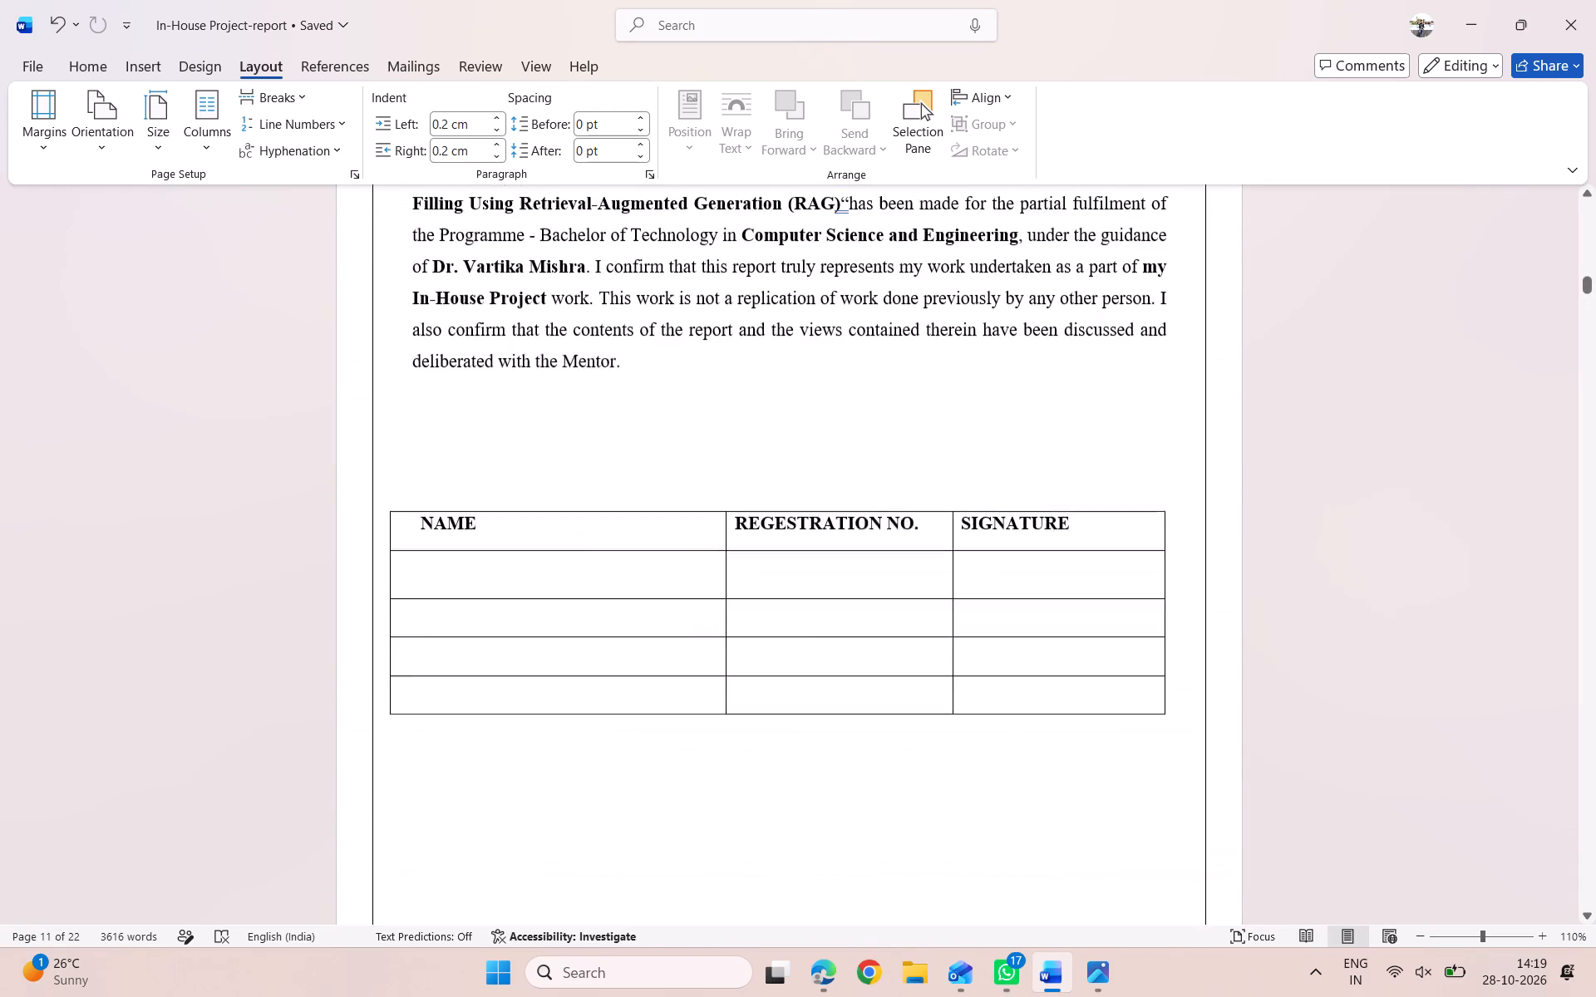
pyautogui.scroll(2, 779, 731)
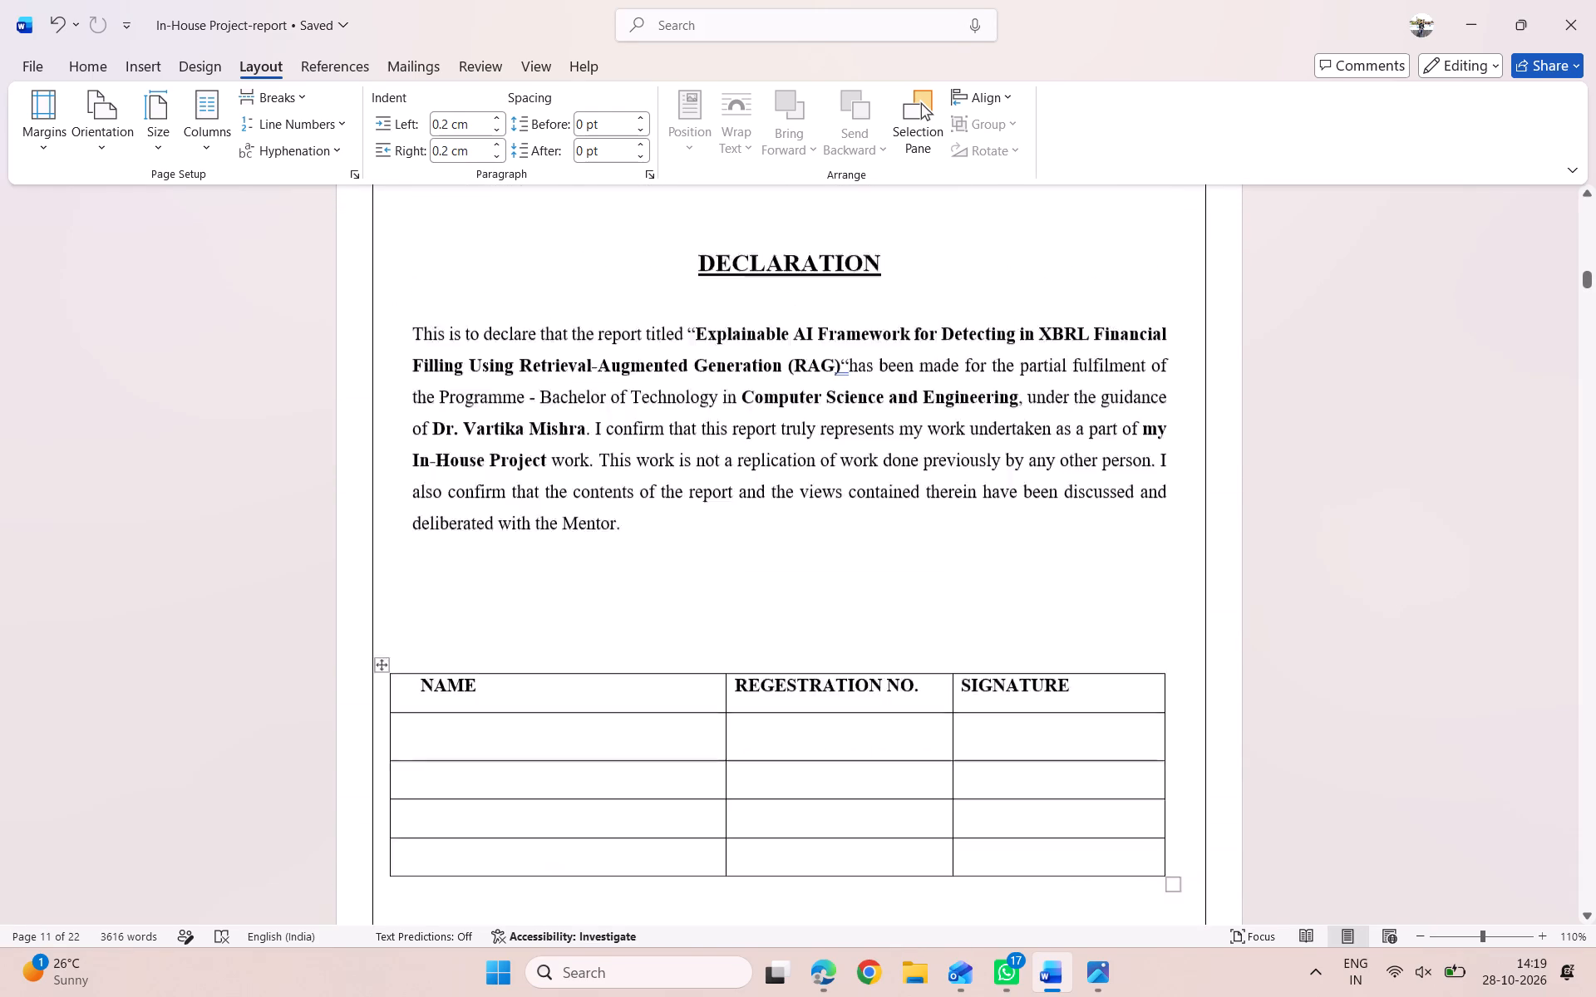
pyautogui.scroll(13, 779, 731)
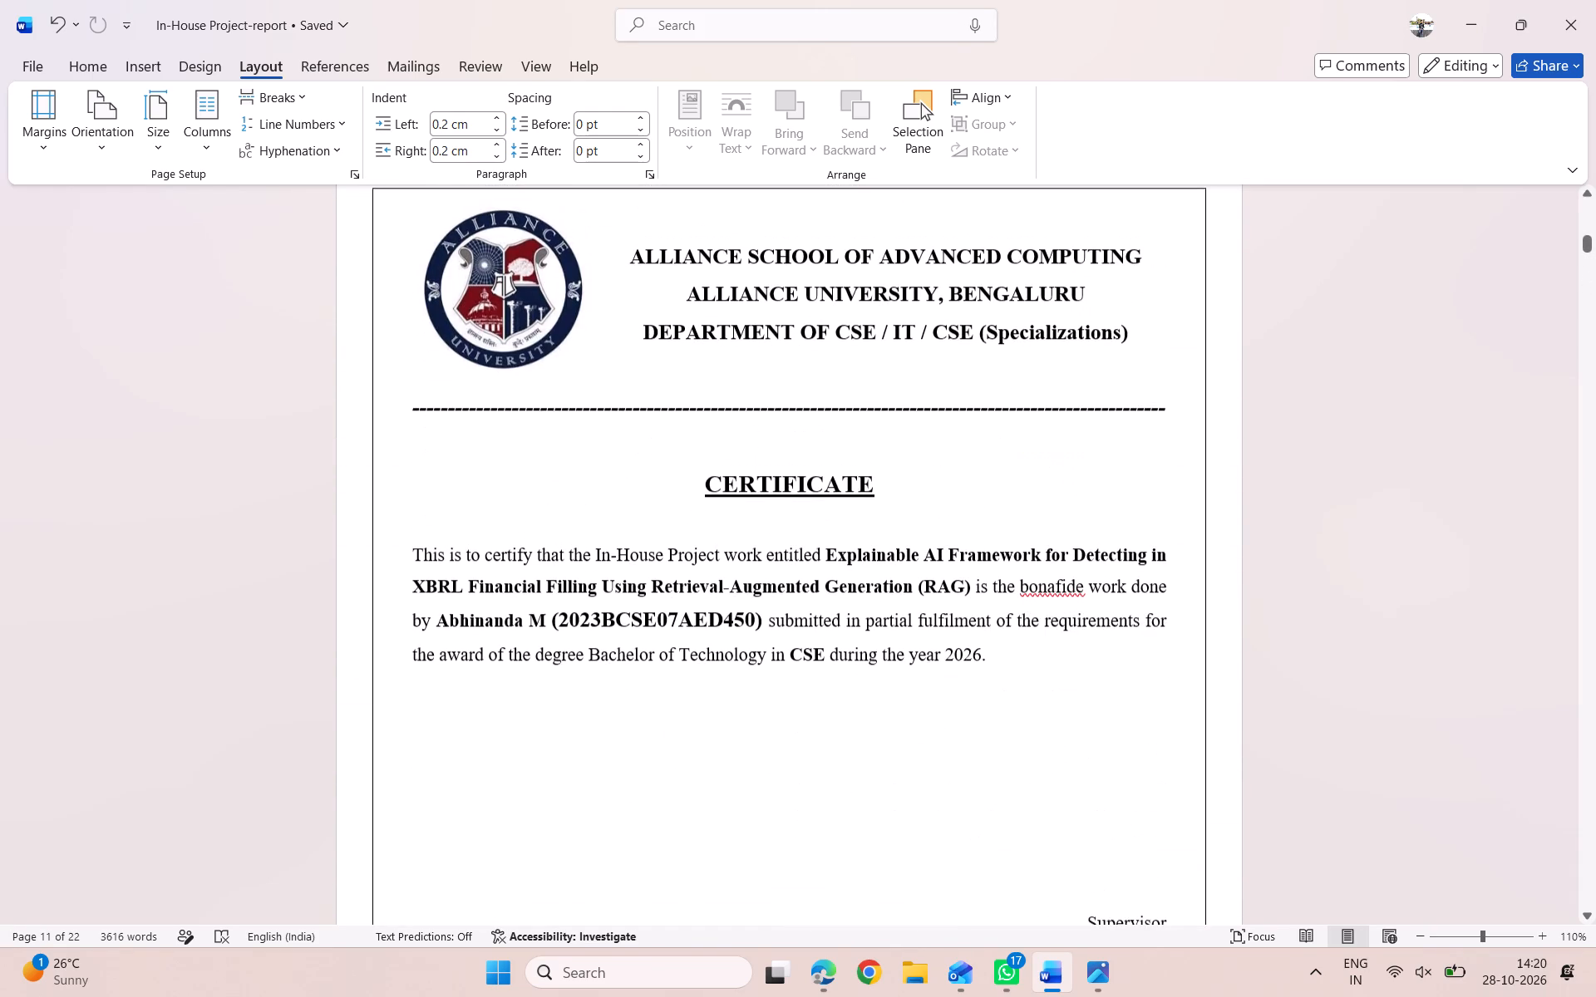
pyautogui.scroll(15, 779, 731)
# Review the layout from the title page forward through the abbreviations, symbols and Introduction to the Identification of the Problem section.
pyautogui.scroll(-6, 779, 734)
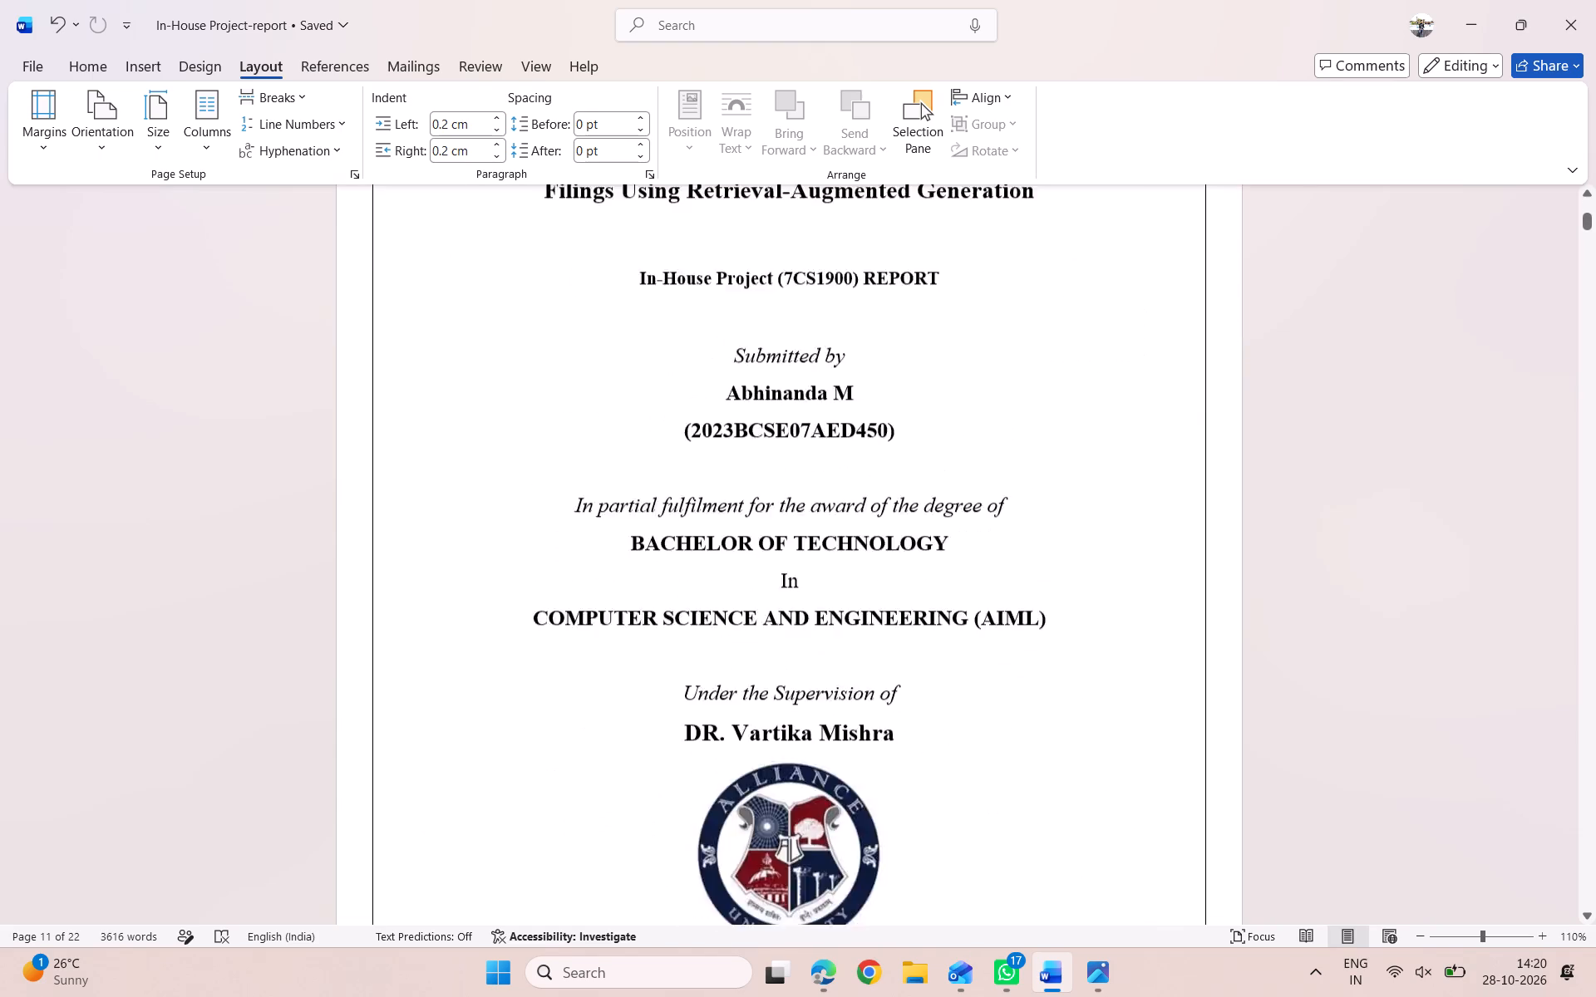
pyautogui.scroll(-15, 779, 766)
pyautogui.scroll(-20, 777, 789)
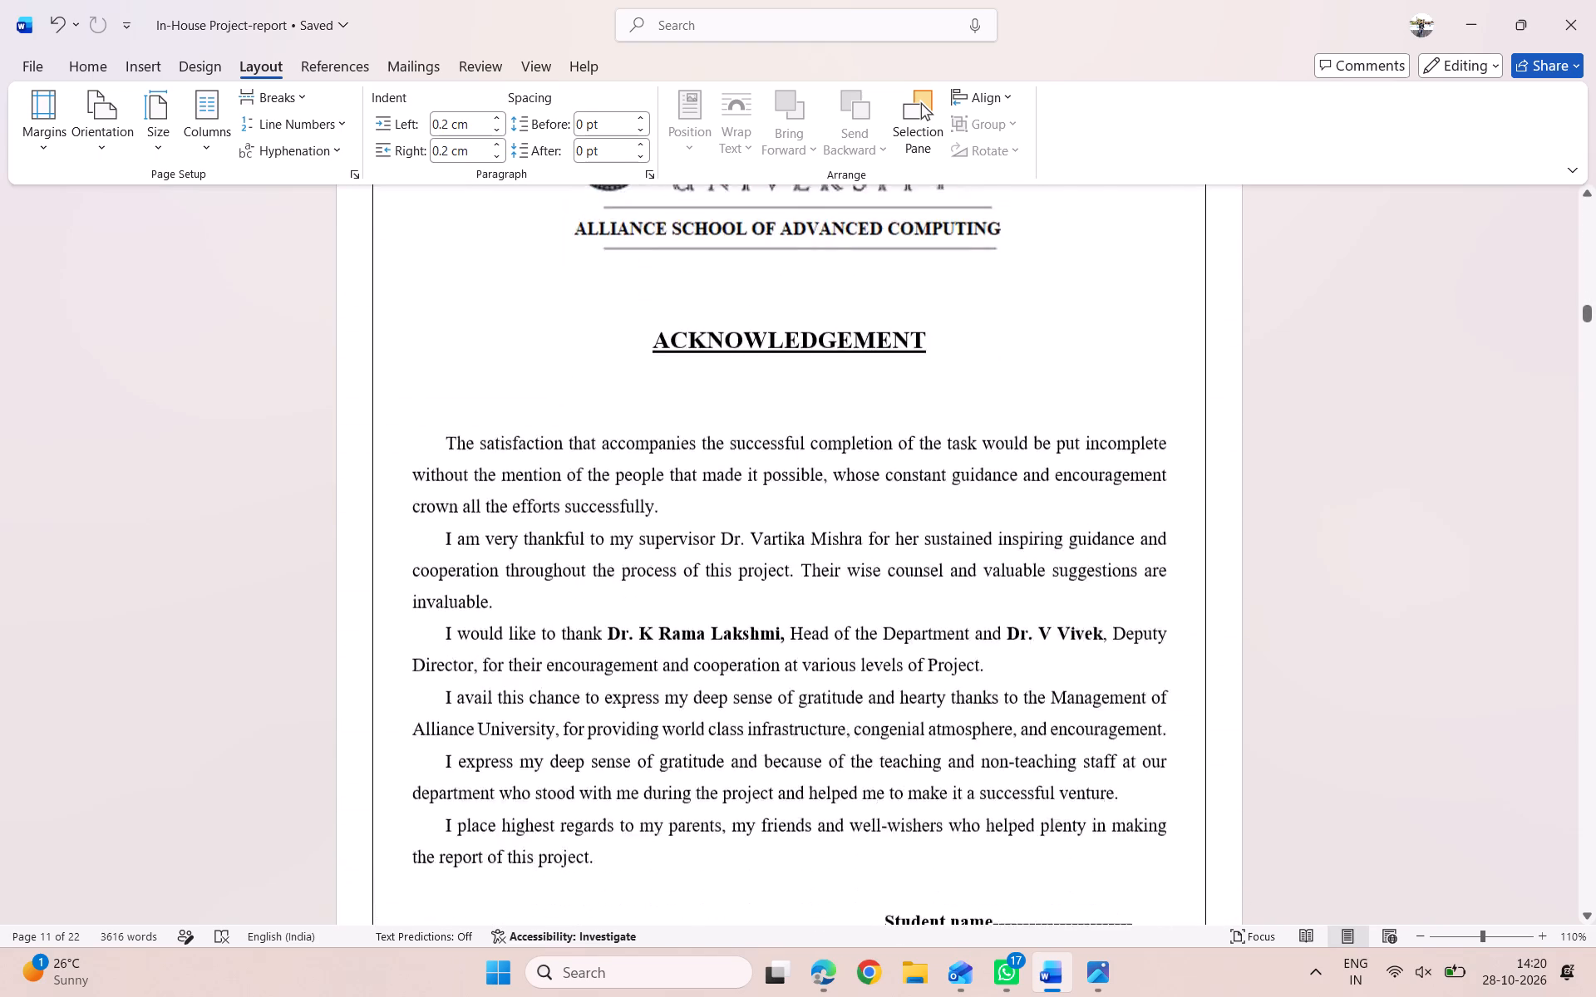
pyautogui.scroll(-18, 770, 818)
pyautogui.scroll(-6, 770, 867)
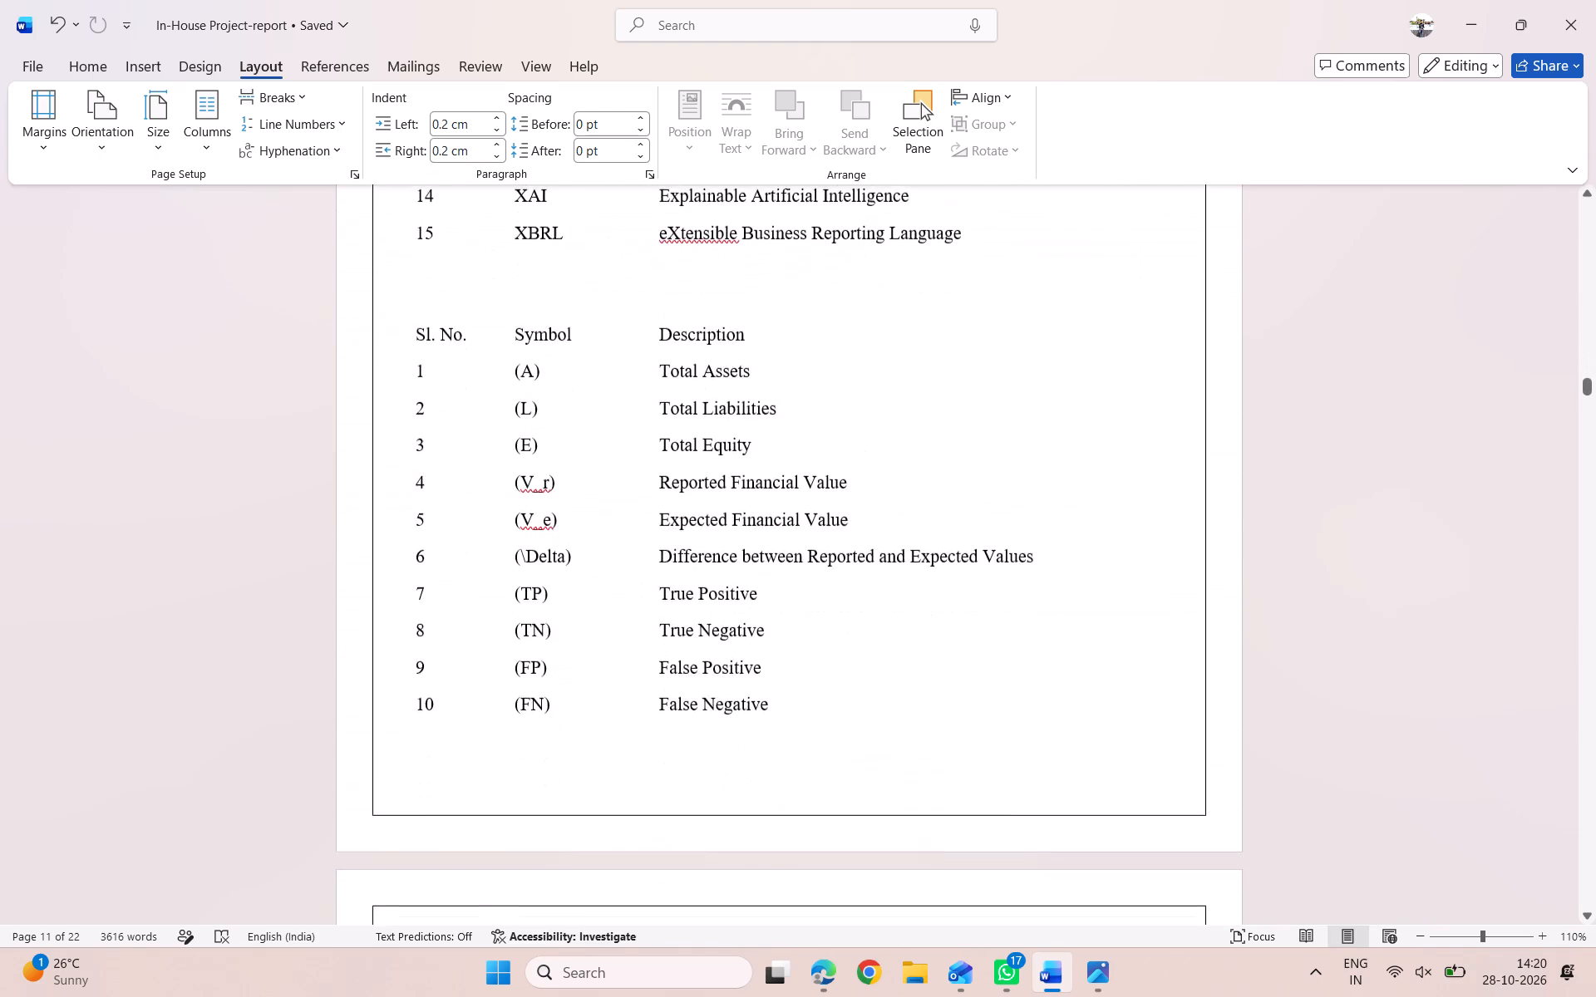
pyautogui.scroll(-16, 770, 869)
pyautogui.scroll(-5, 768, 887)
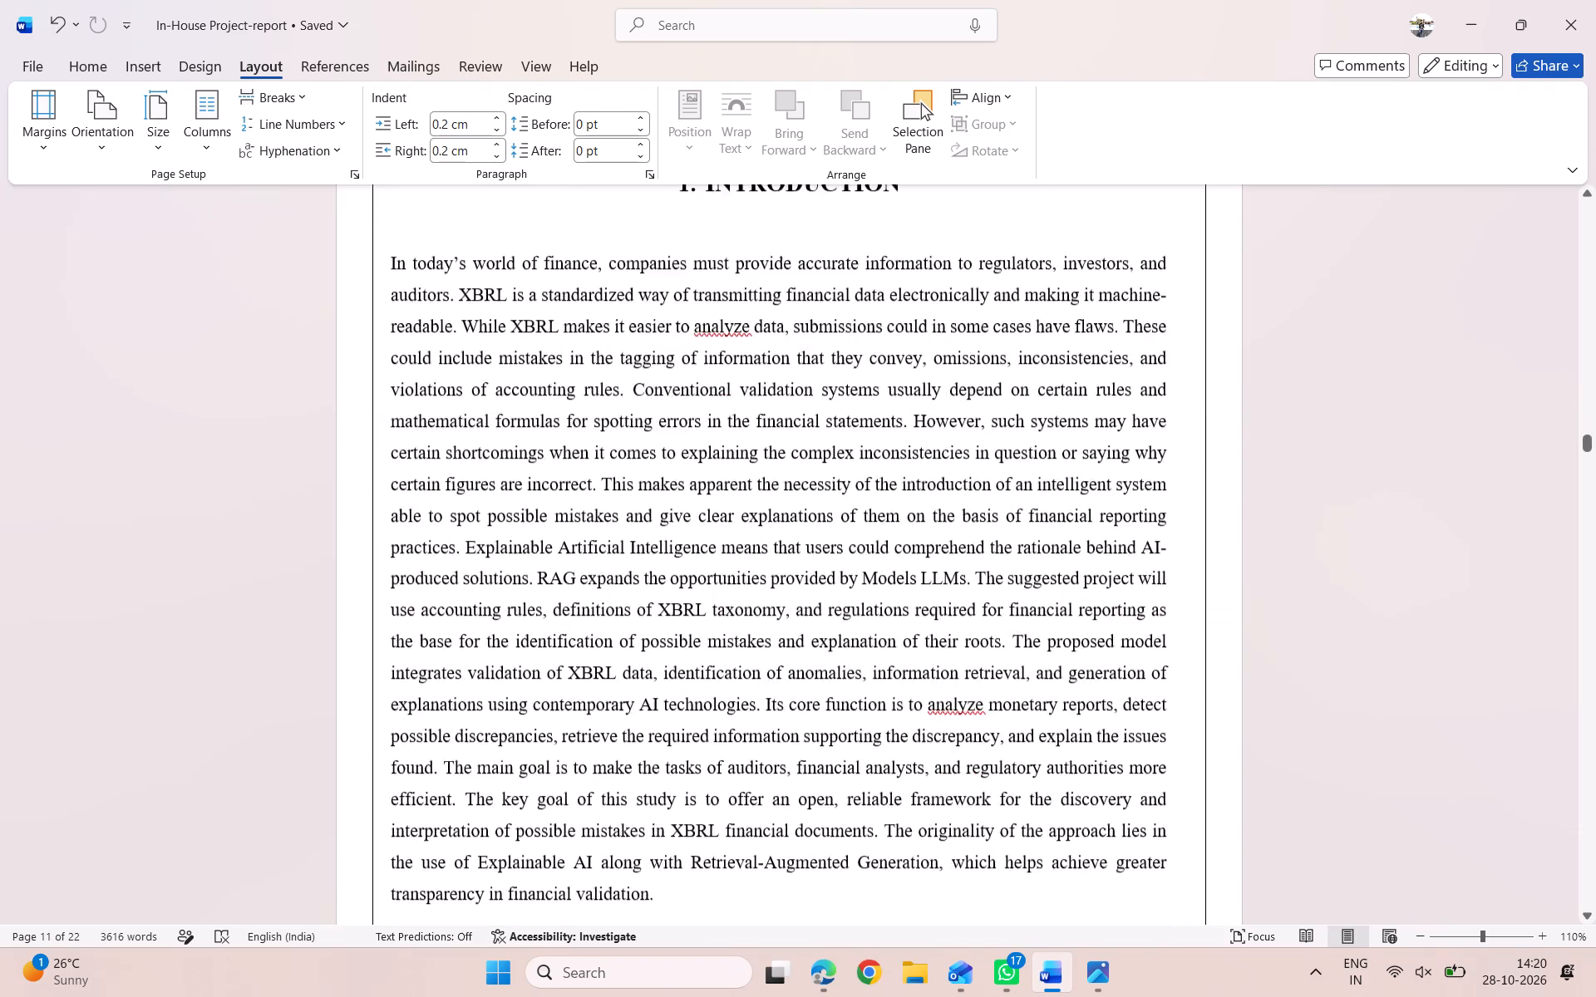
pyautogui.scroll(-20, 768, 906)
pyautogui.scroll(-4, 768, 922)
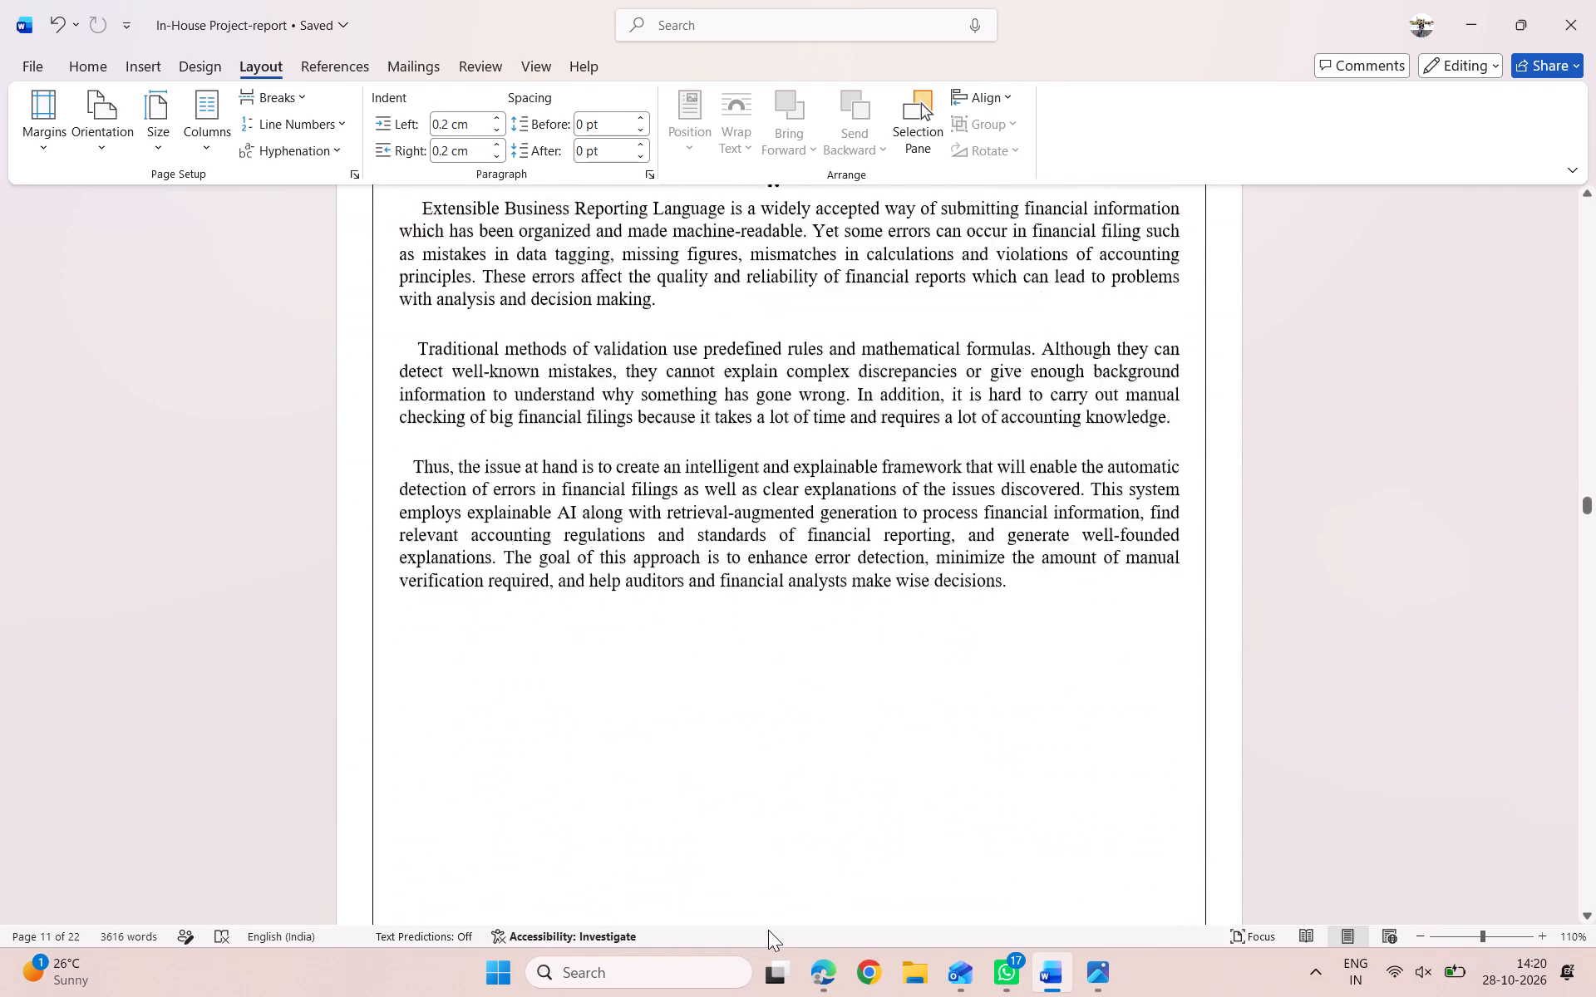
# Remove the stray number 4. from the empty line under the Identification of the Problem heading.
pyautogui.scroll(-7, 768, 930)
pyautogui.scroll(10, 768, 934)
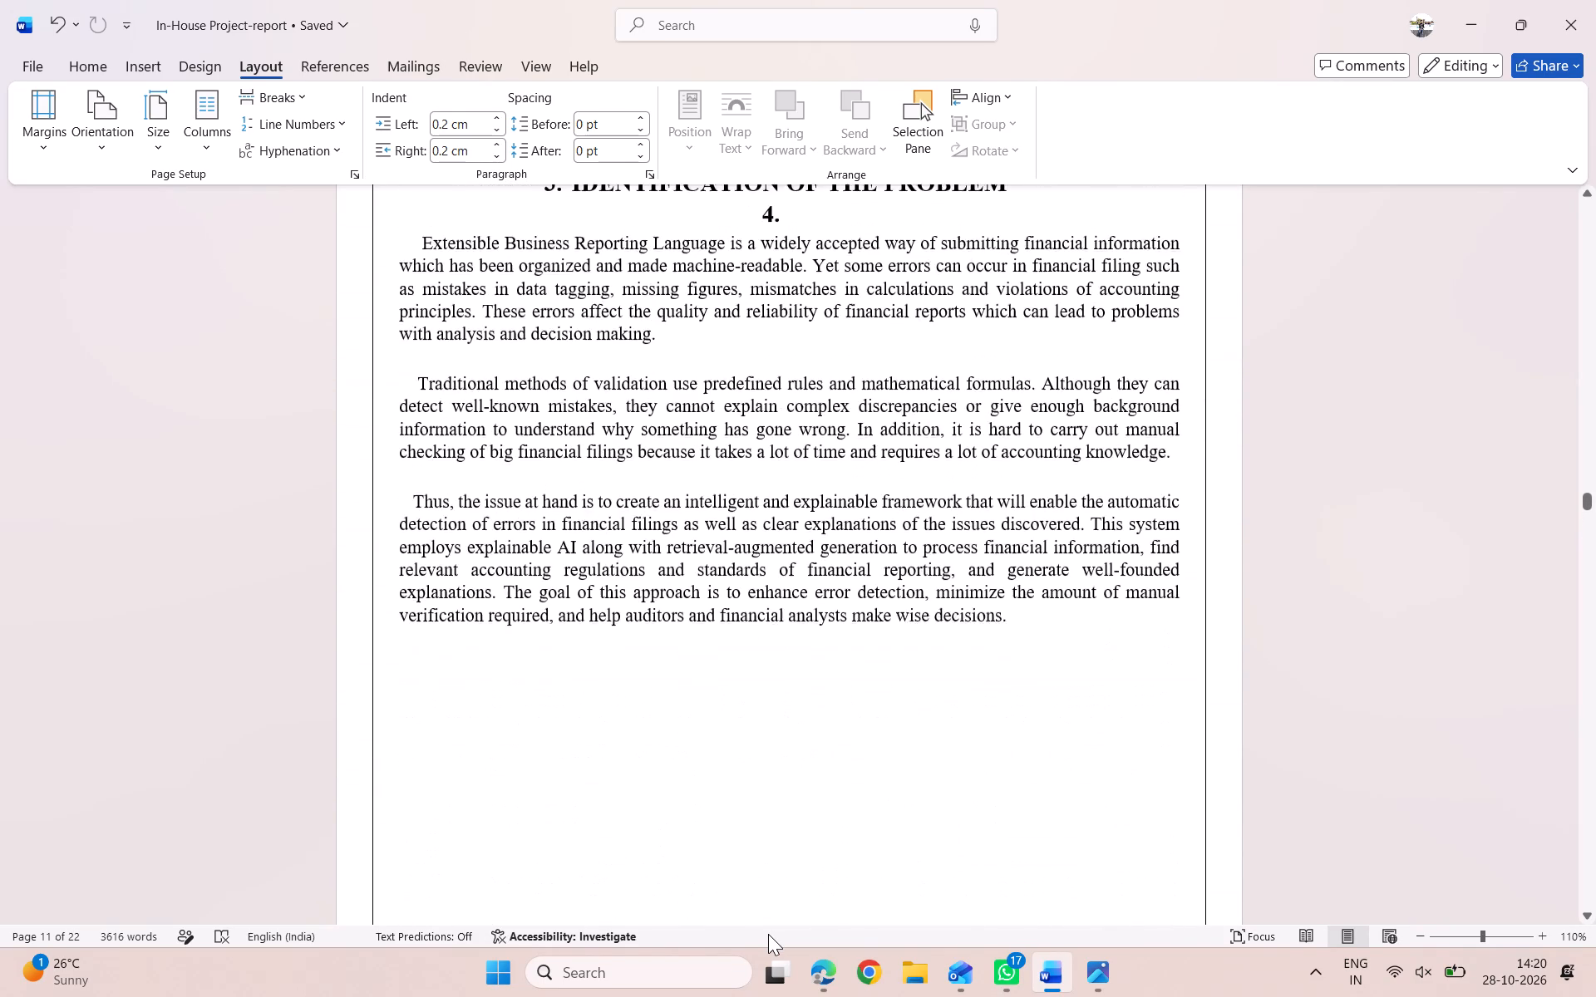
pyautogui.scroll(1, 768, 934)
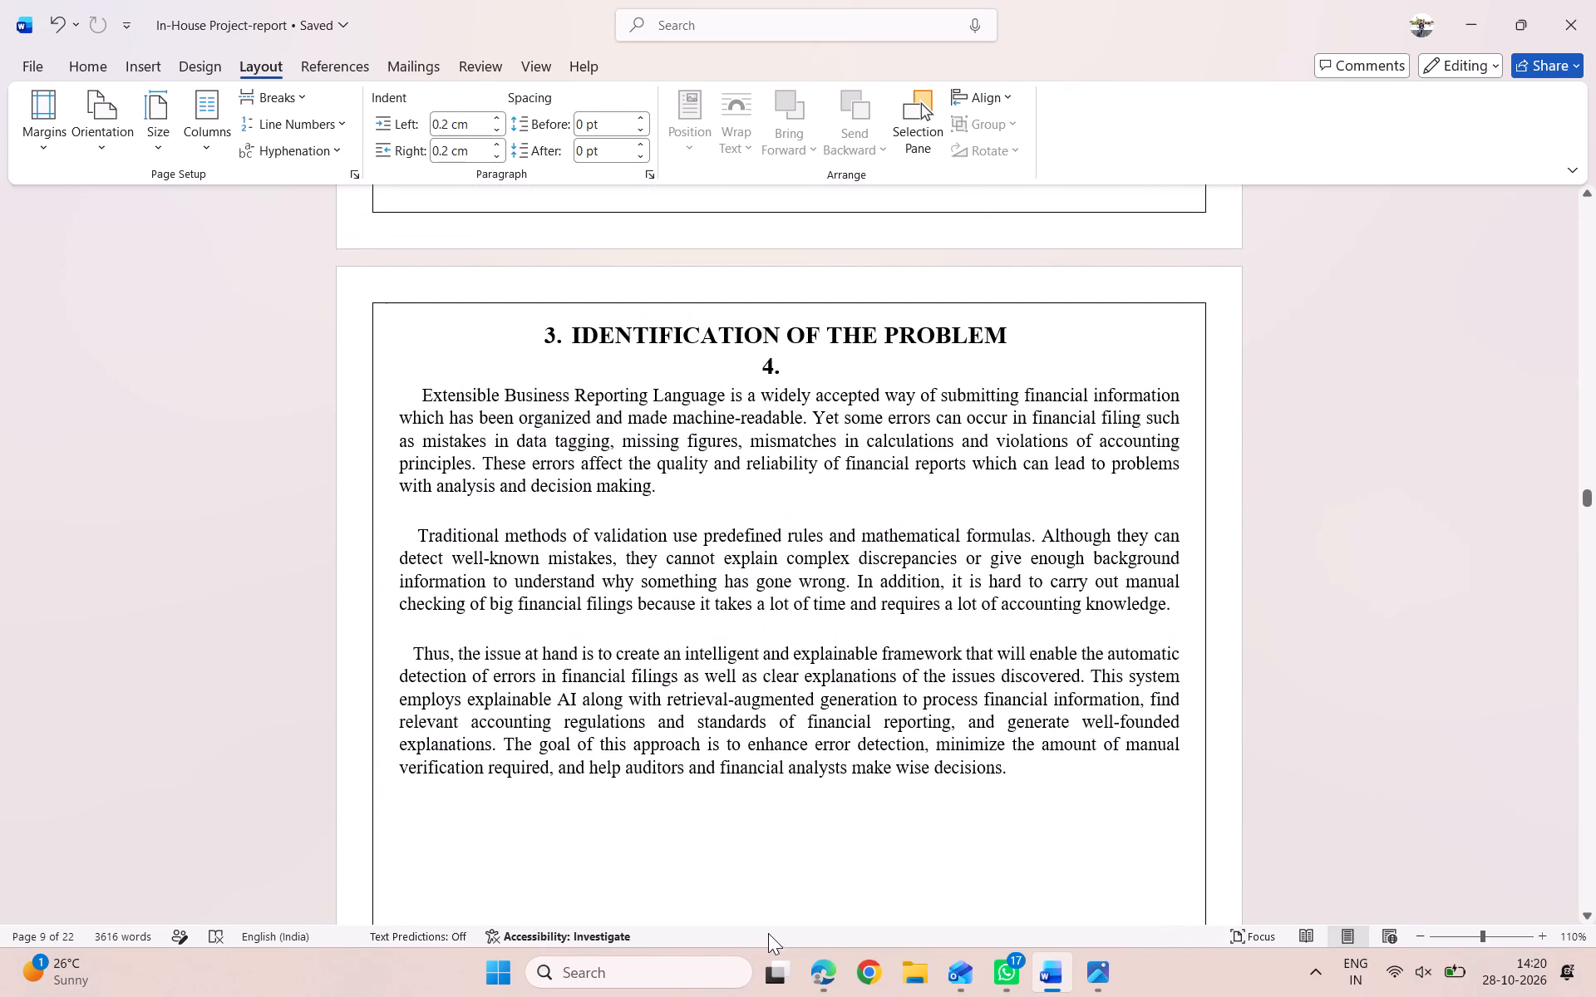
pyautogui.scroll(-5, 662, 423)
pyautogui.scroll(6, 767, 510)
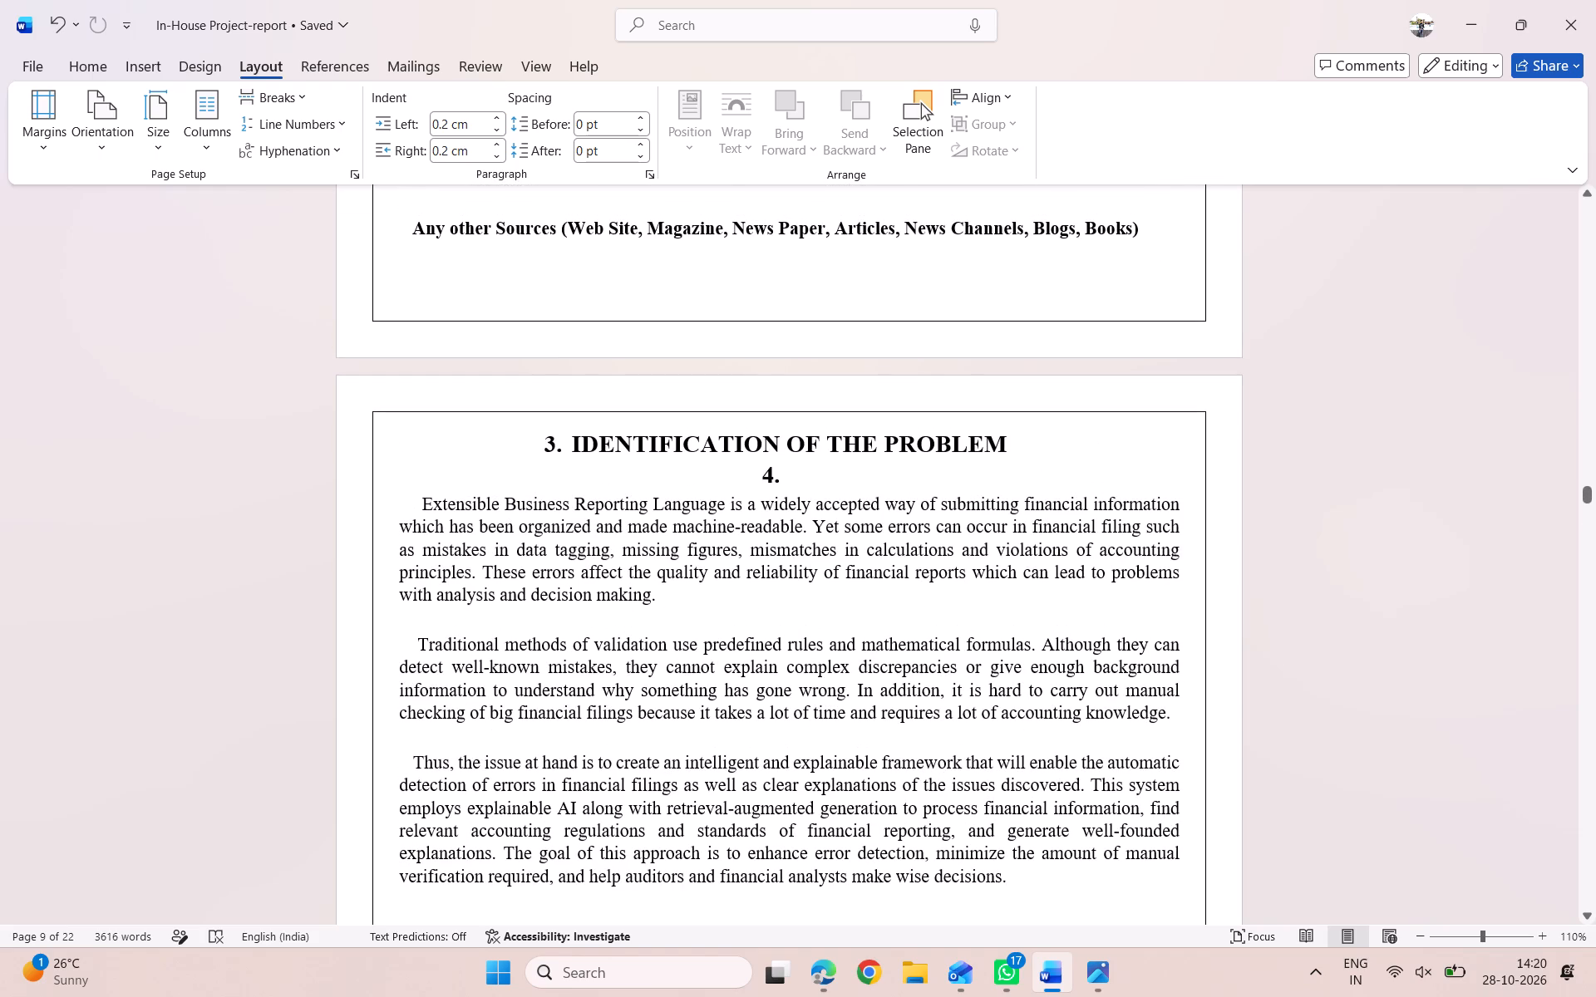
pyautogui.click(795, 463)
pyautogui.press('BackSpace')
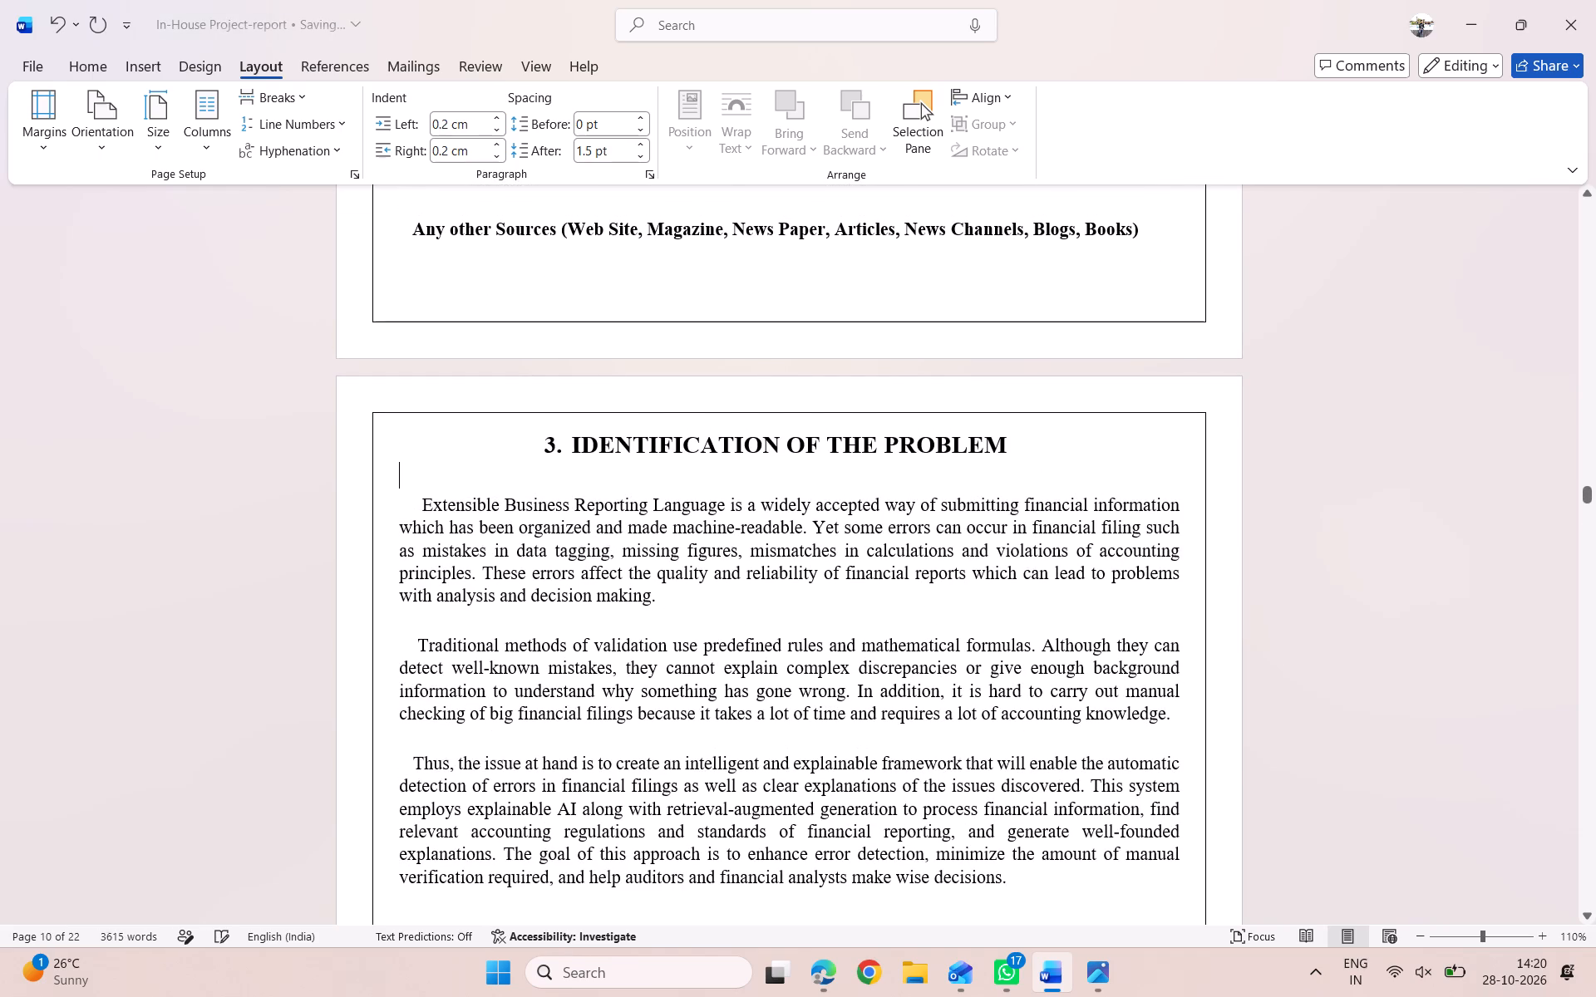
# Delete the empty lines above the Objectives of the Idea / Solution as Design Project heading.
pyautogui.scroll(-6, 795, 485)
pyautogui.scroll(-5, 828, 638)
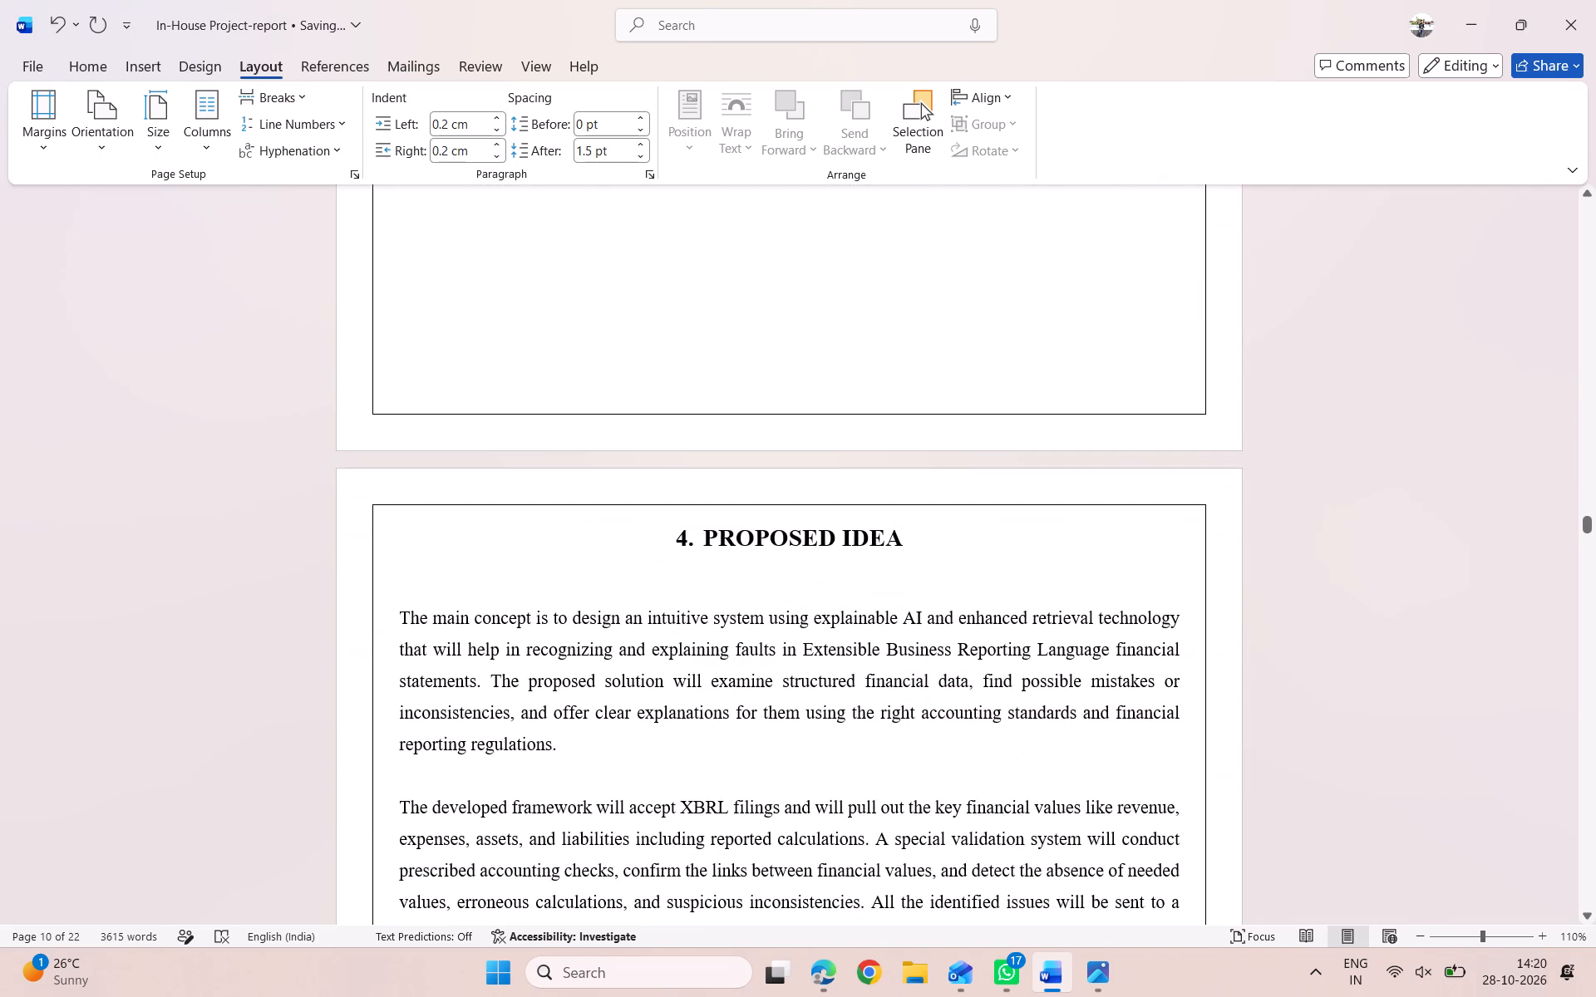
pyautogui.scroll(-12, 828, 638)
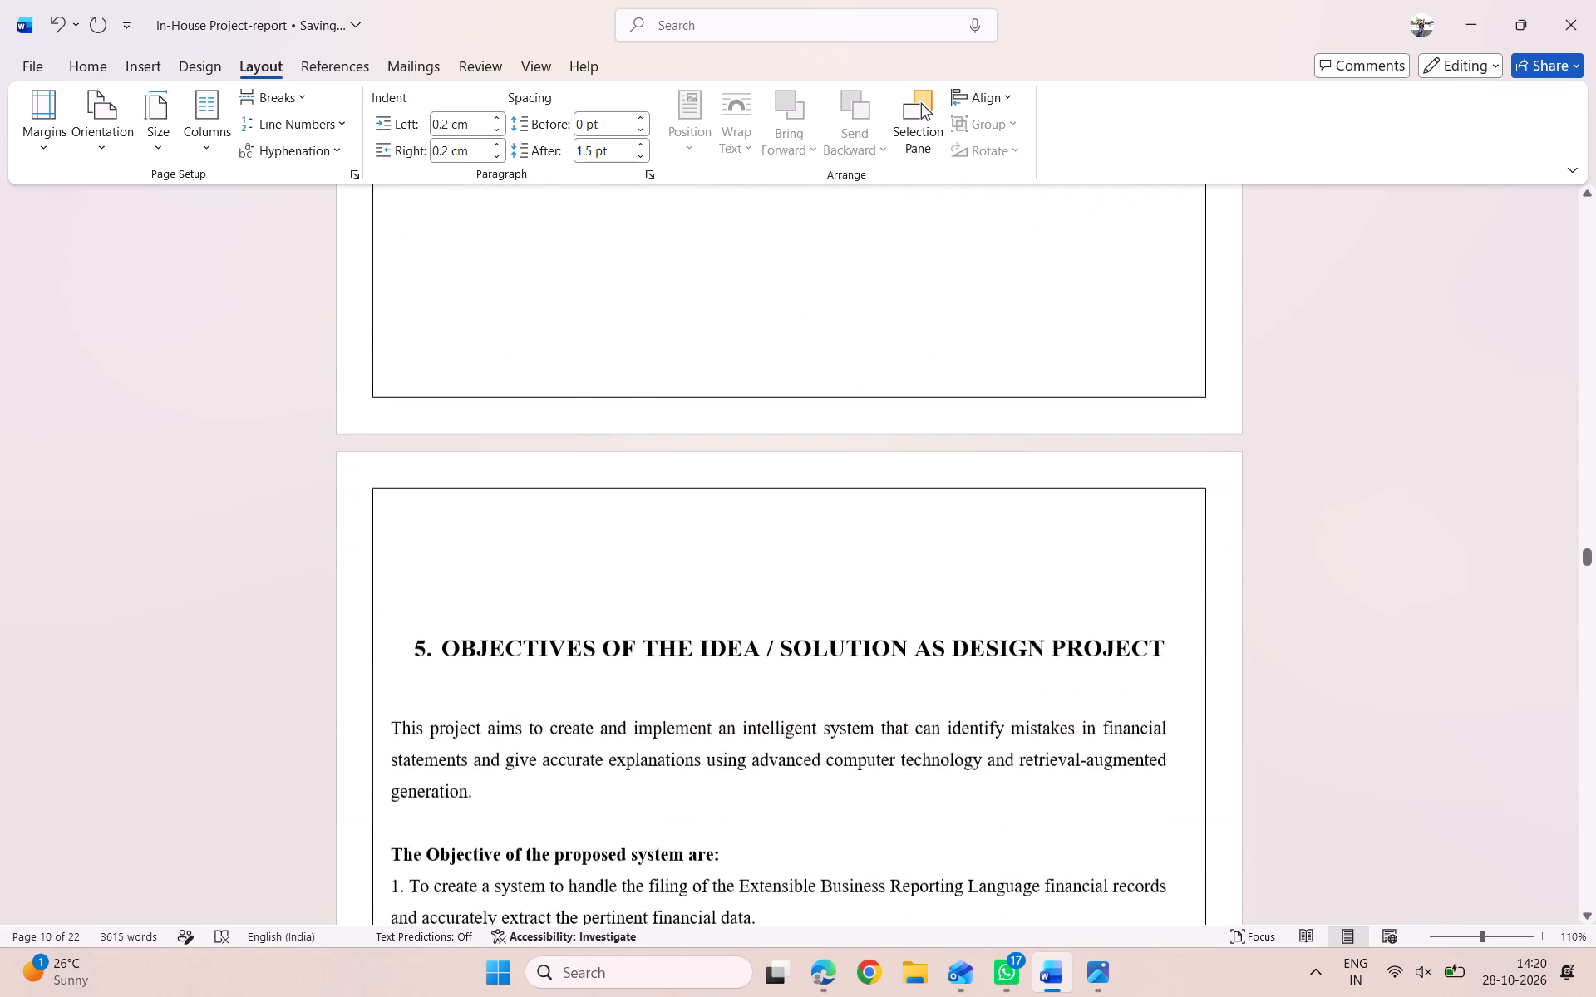
pyautogui.scroll(-3, 828, 638)
pyautogui.scroll(2, 821, 442)
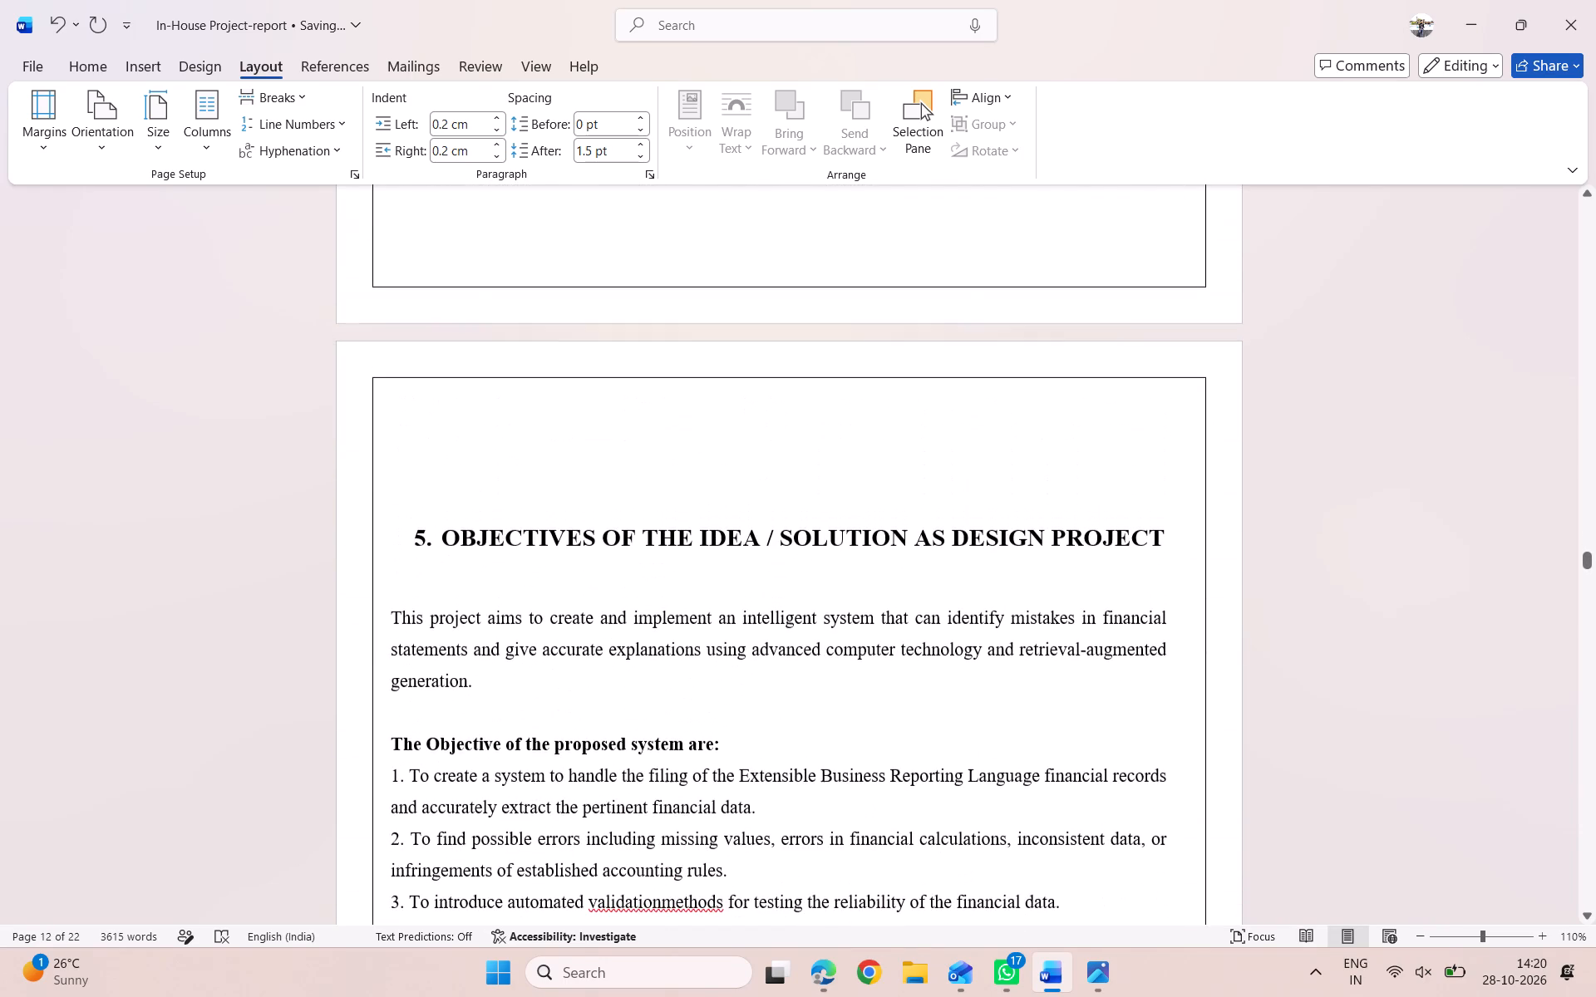
pyautogui.click(450, 432)
pyautogui.press('Delete')
pyautogui.press('Delete')
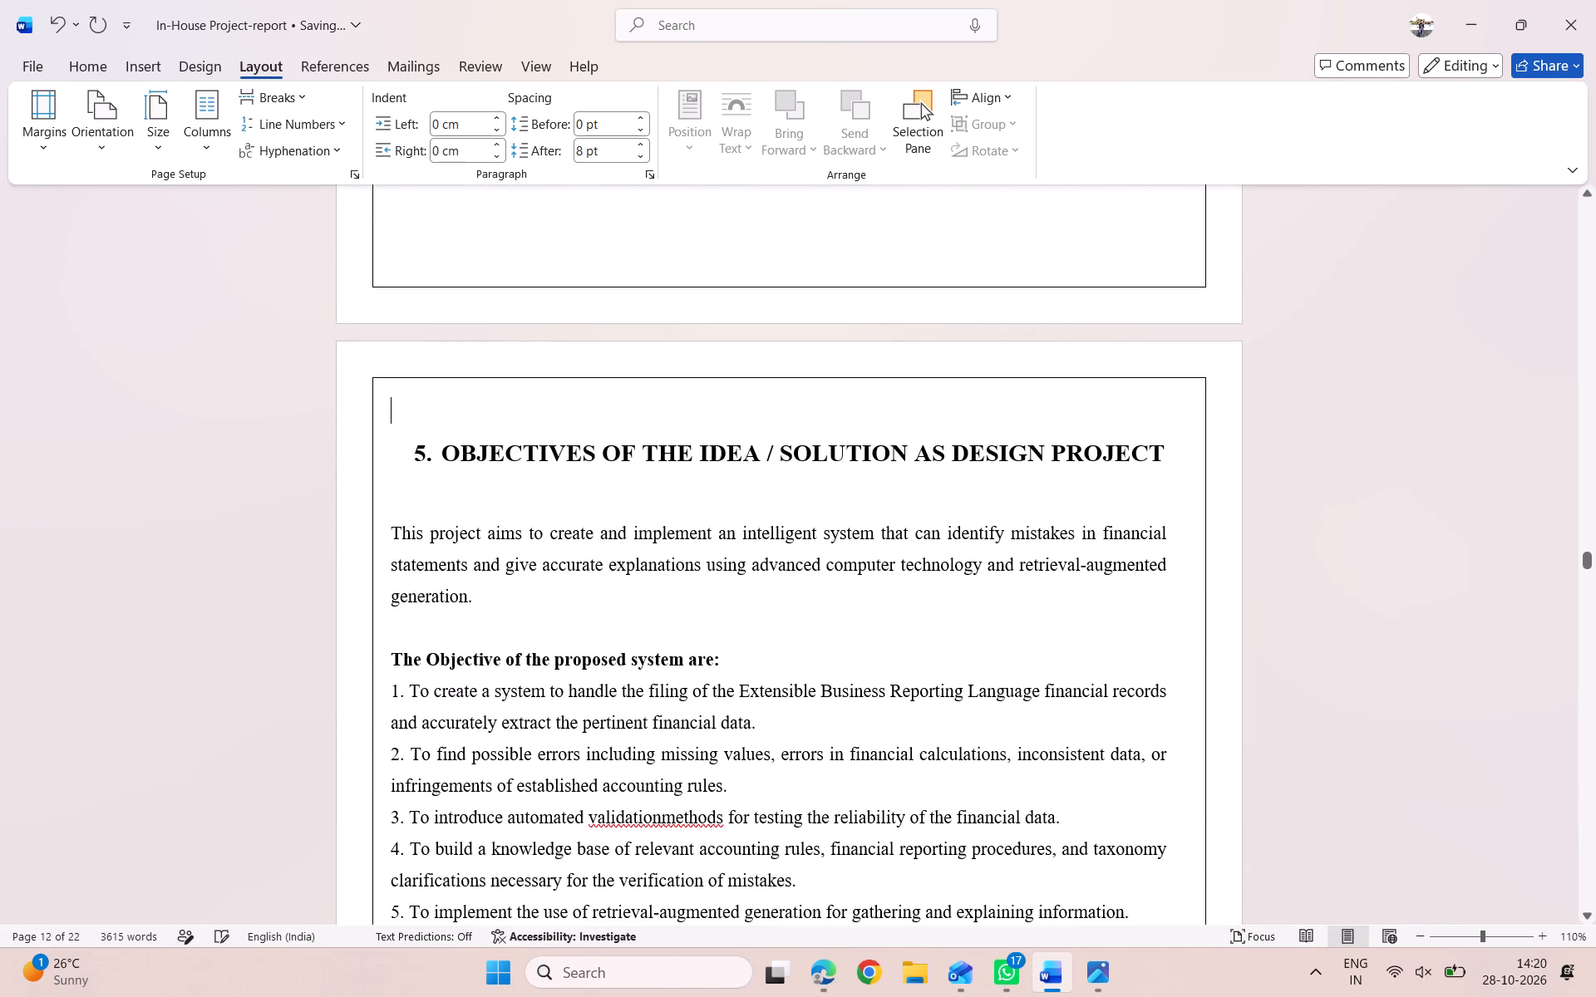
pyautogui.press('Delete')
# Set both the left and right indents of all the body text under the Objectives heading to 0.2 cm.
pyautogui.scroll(-1, 734, 601)
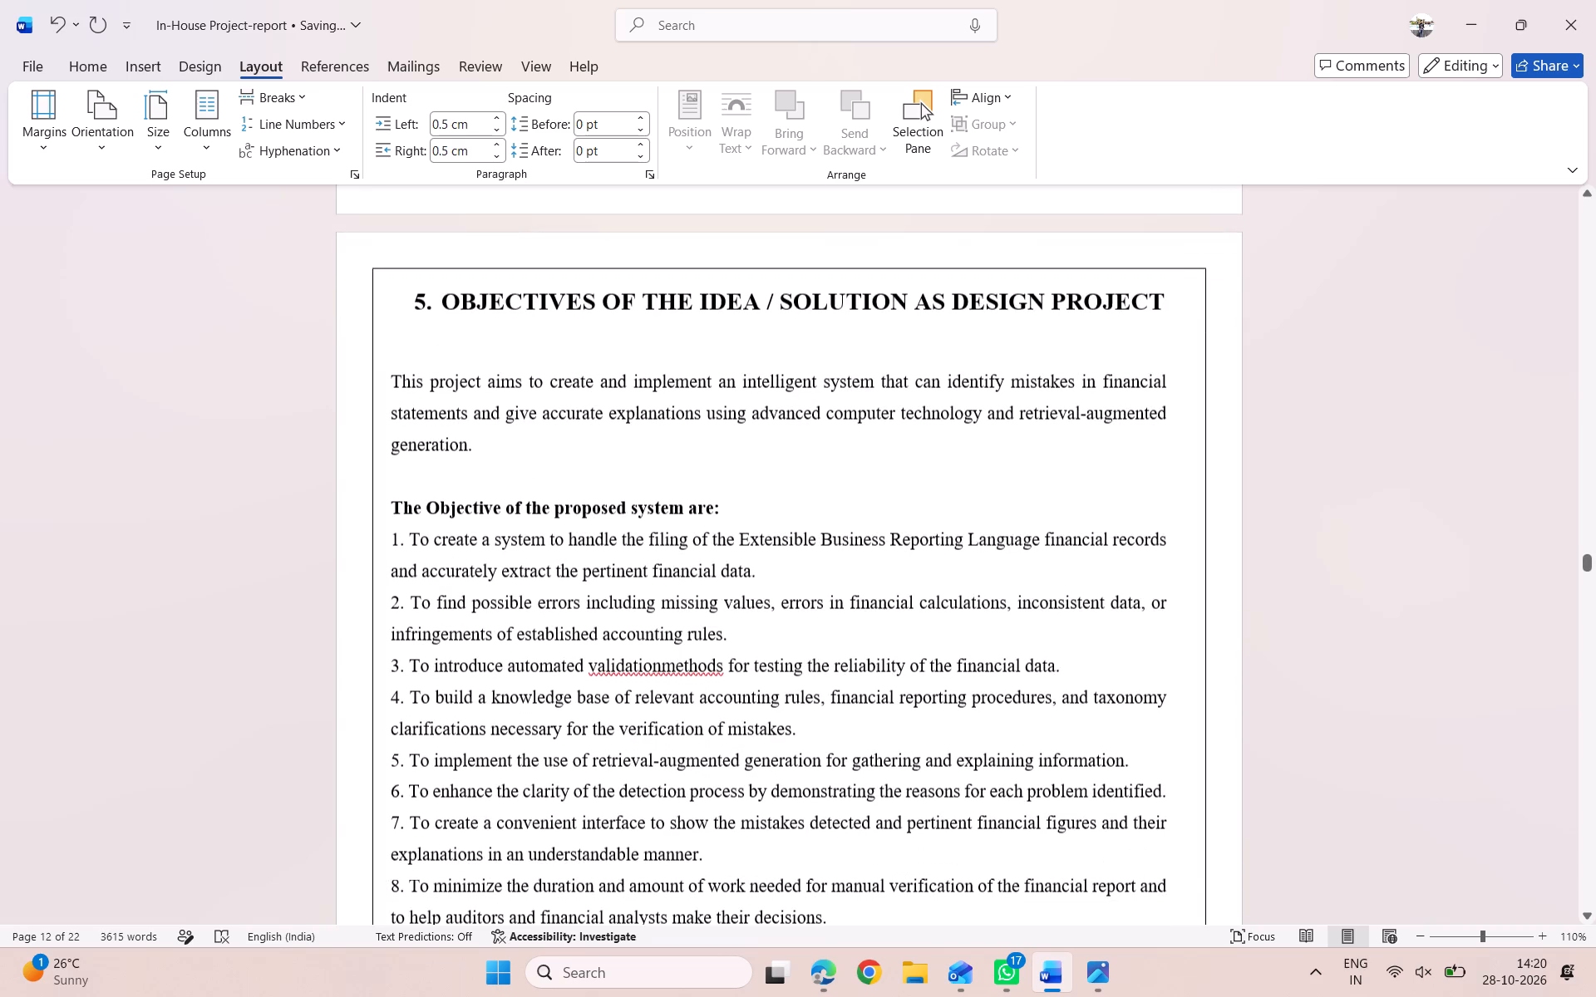
pyautogui.scroll(-1, 709, 594)
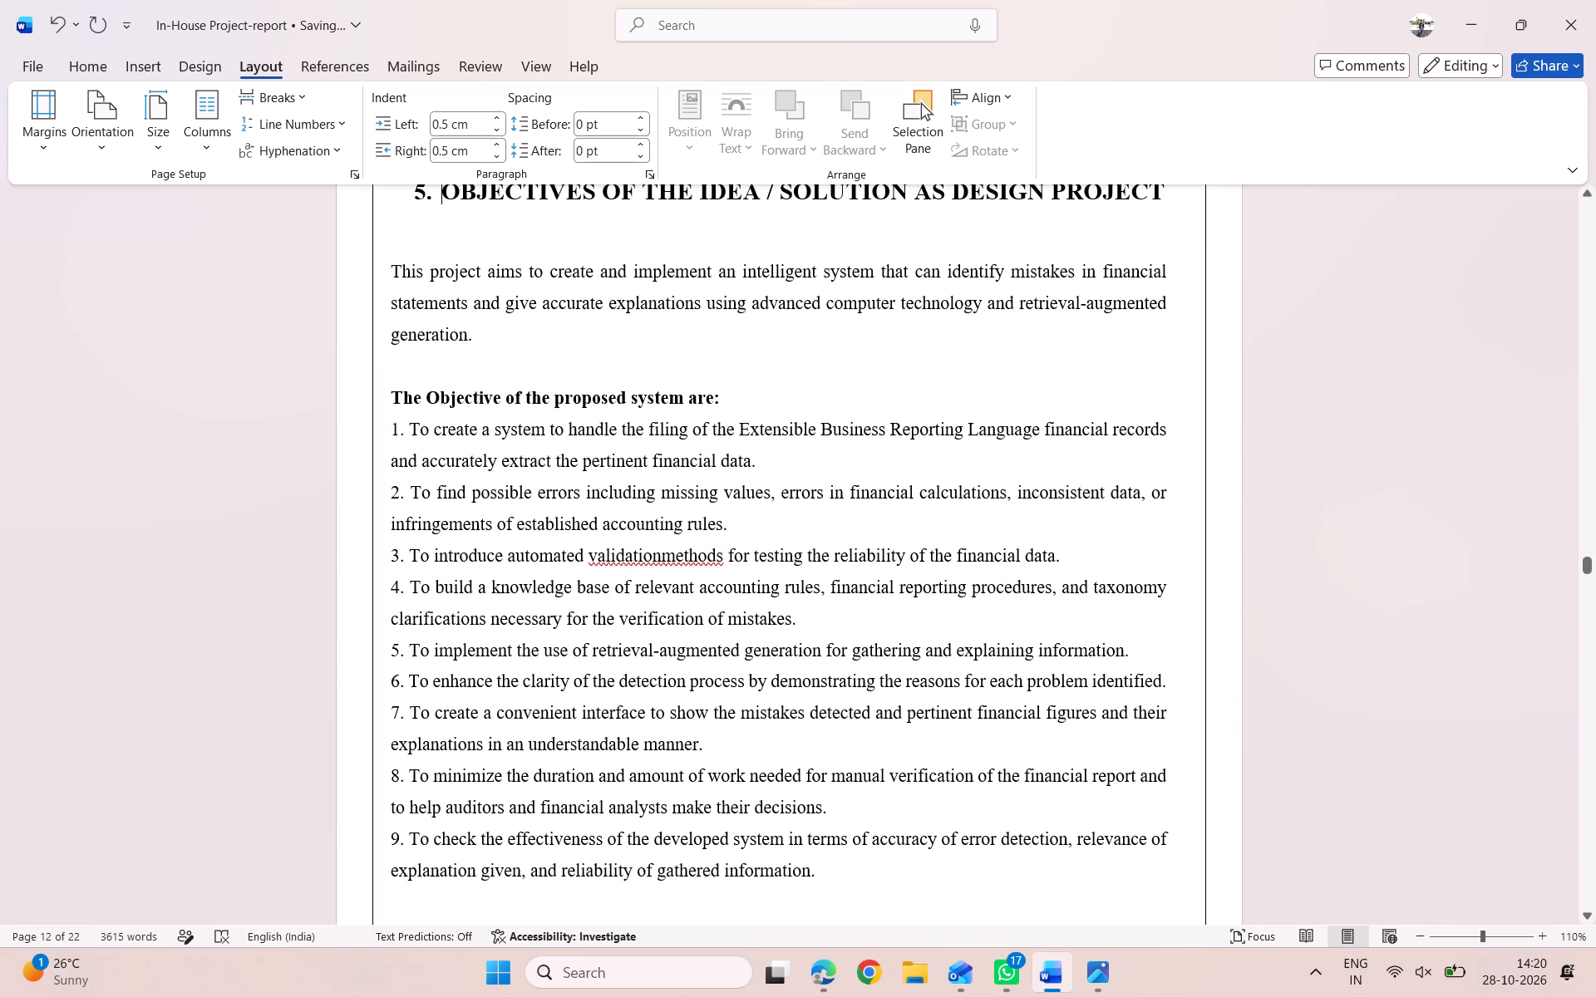
pyautogui.moveTo(392, 261); pyautogui.dragTo(811, 799)
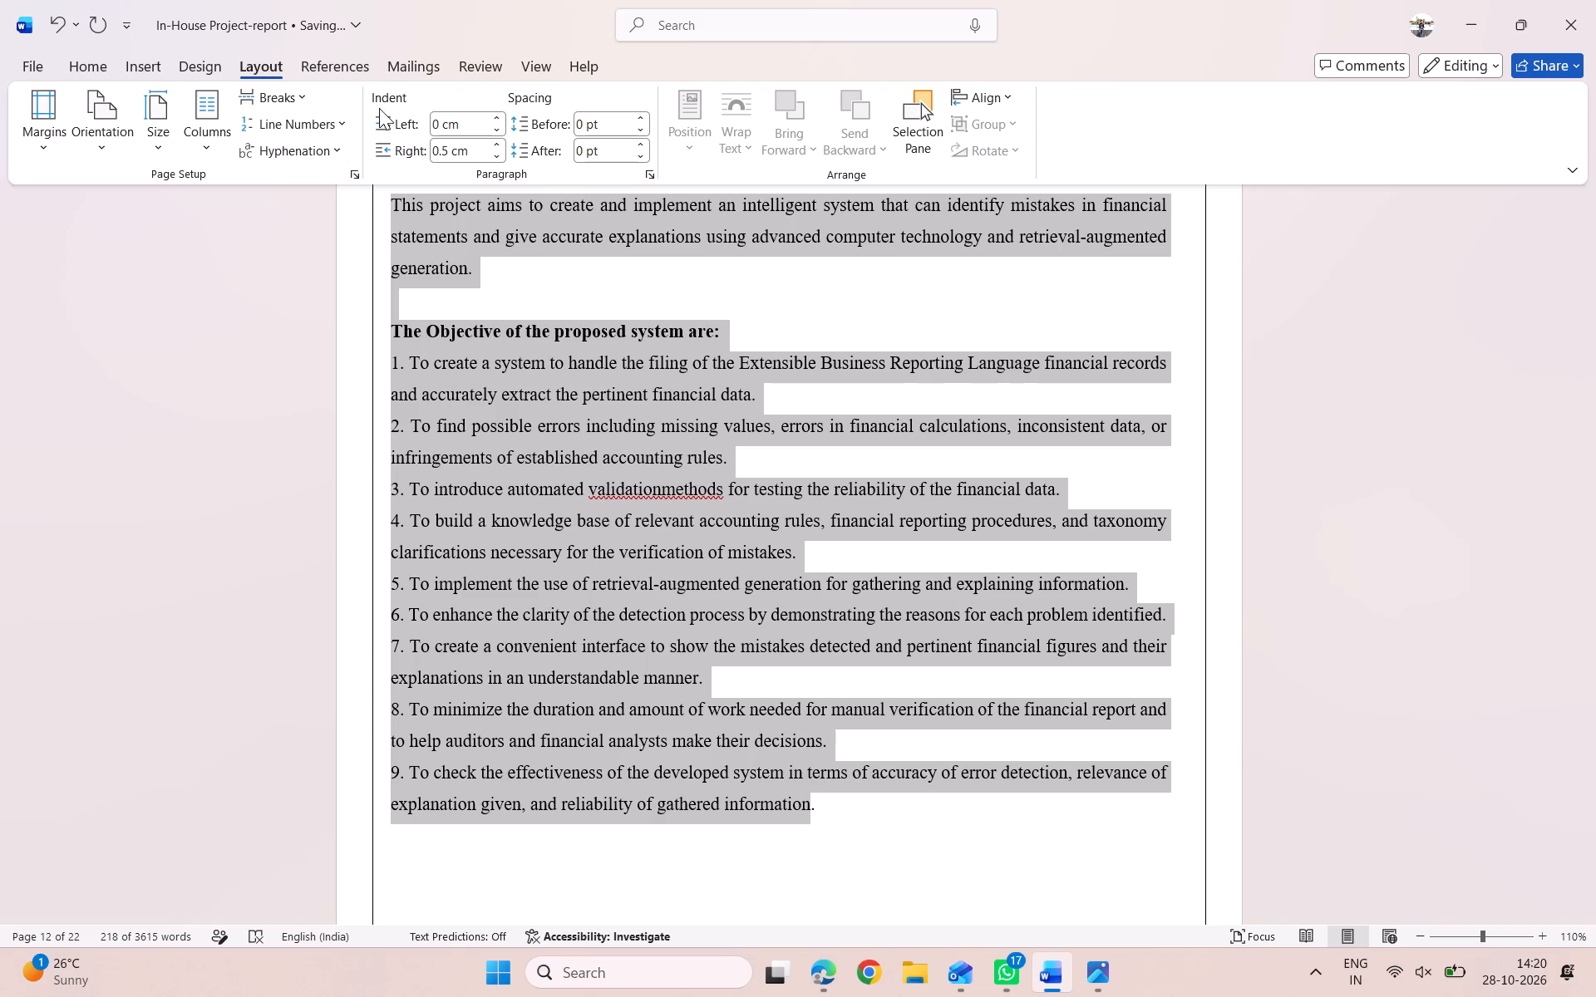
pyautogui.doubleClick(494, 120)
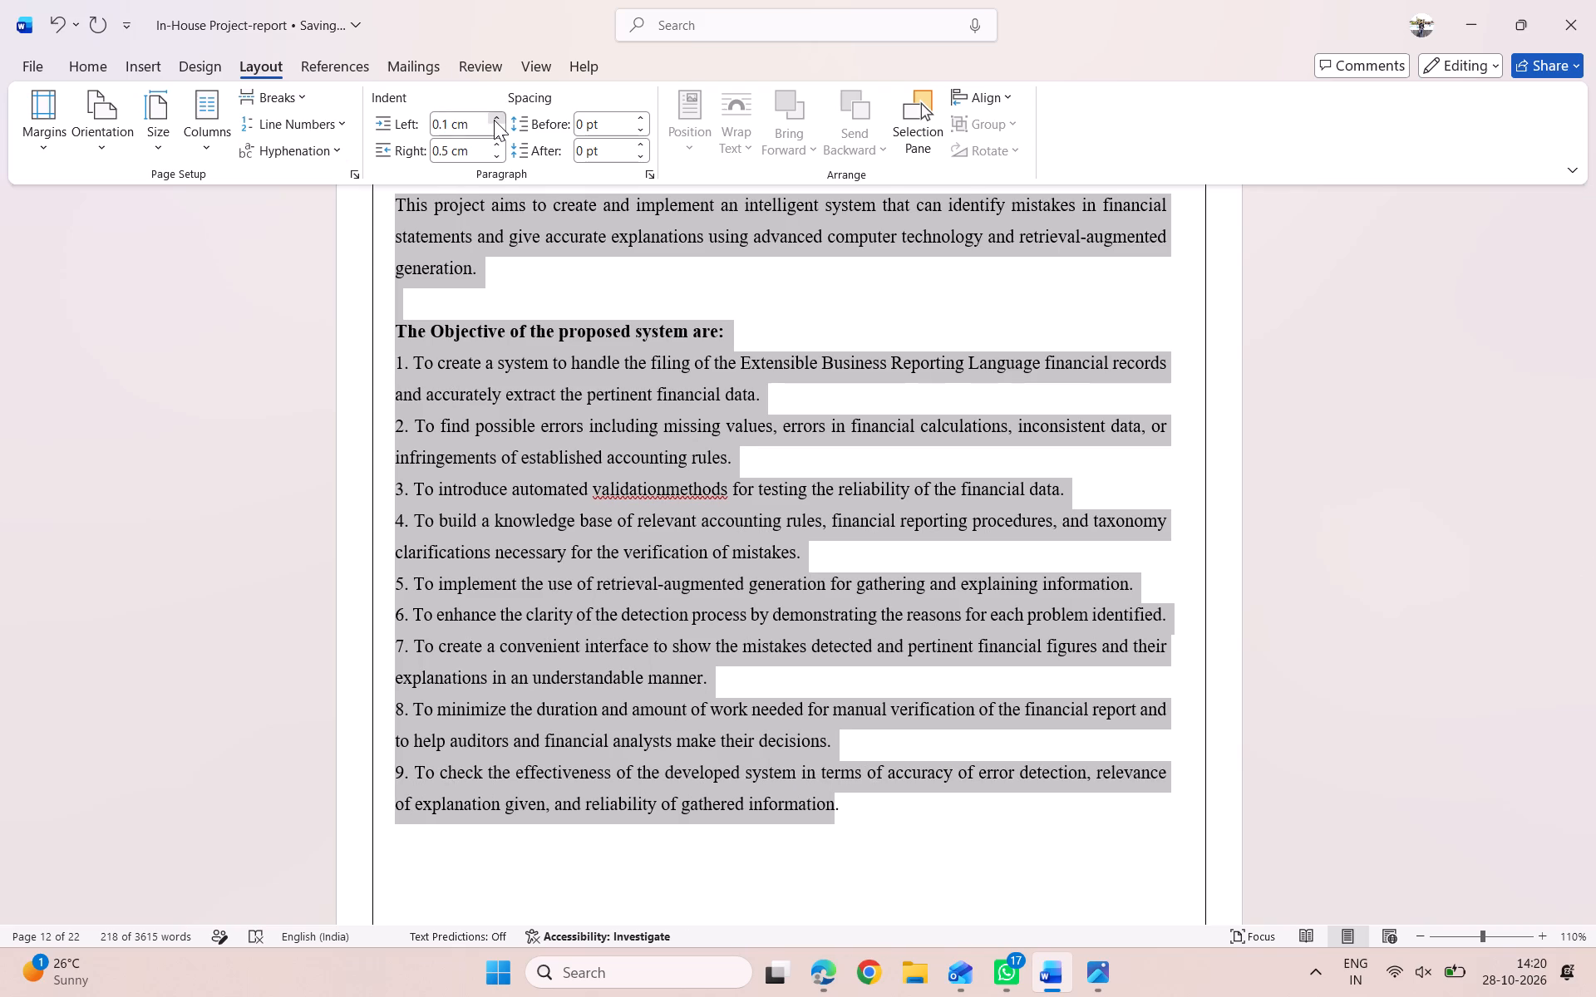
pyautogui.click(499, 154)
pyautogui.click(499, 154)
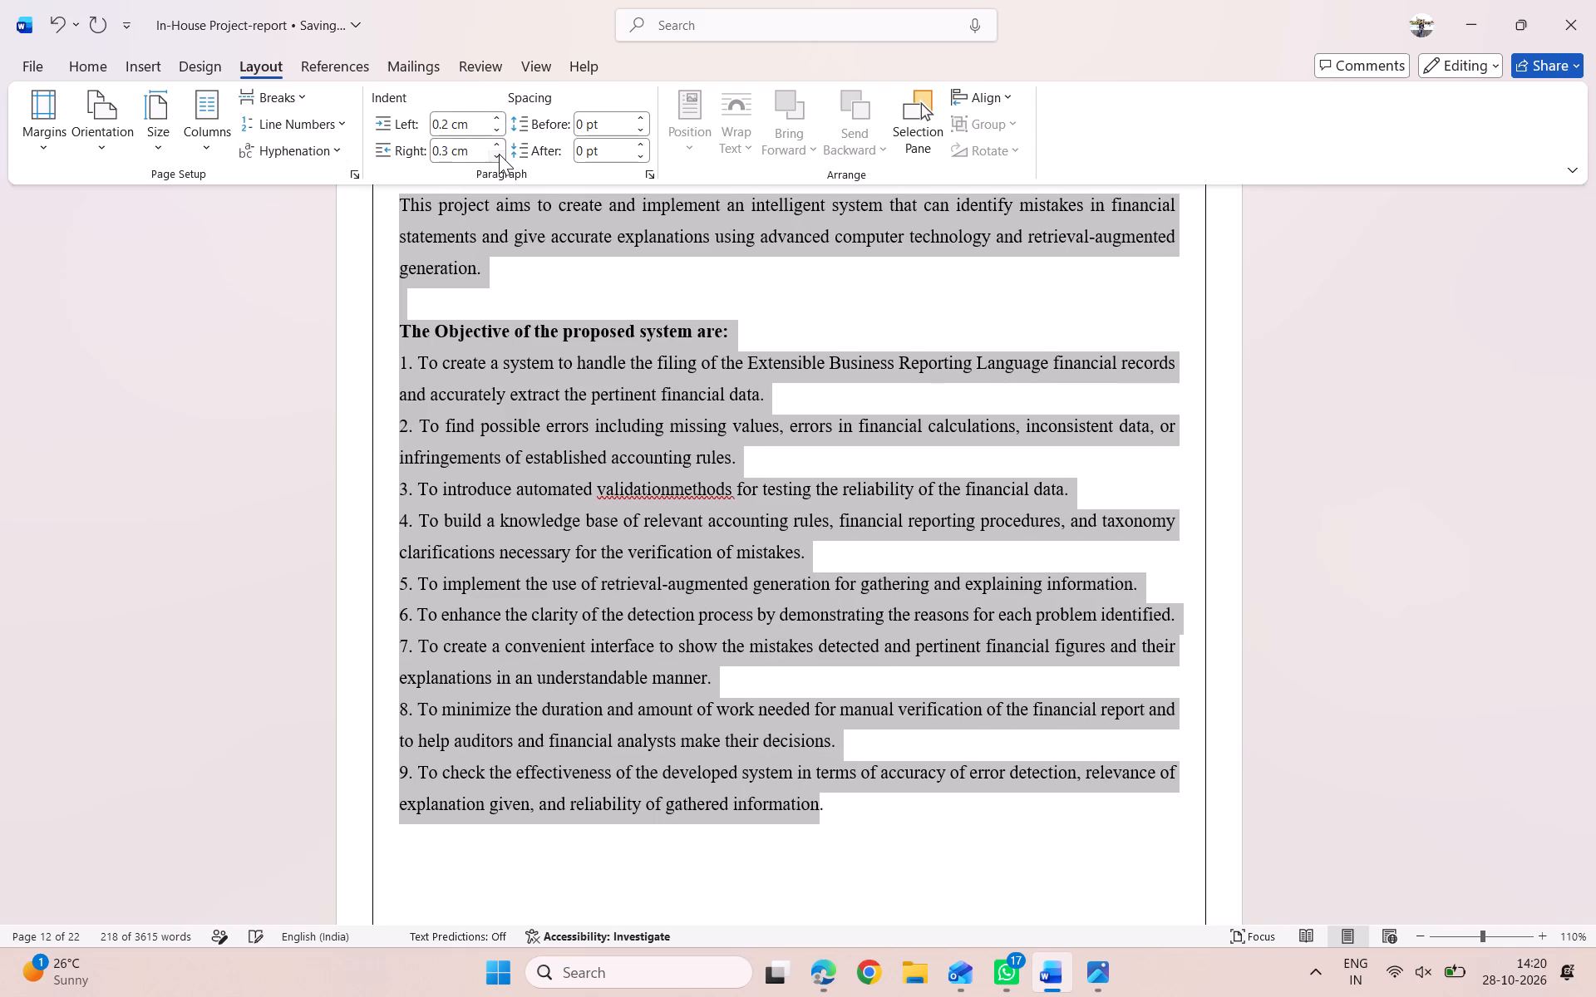
pyautogui.click(499, 154)
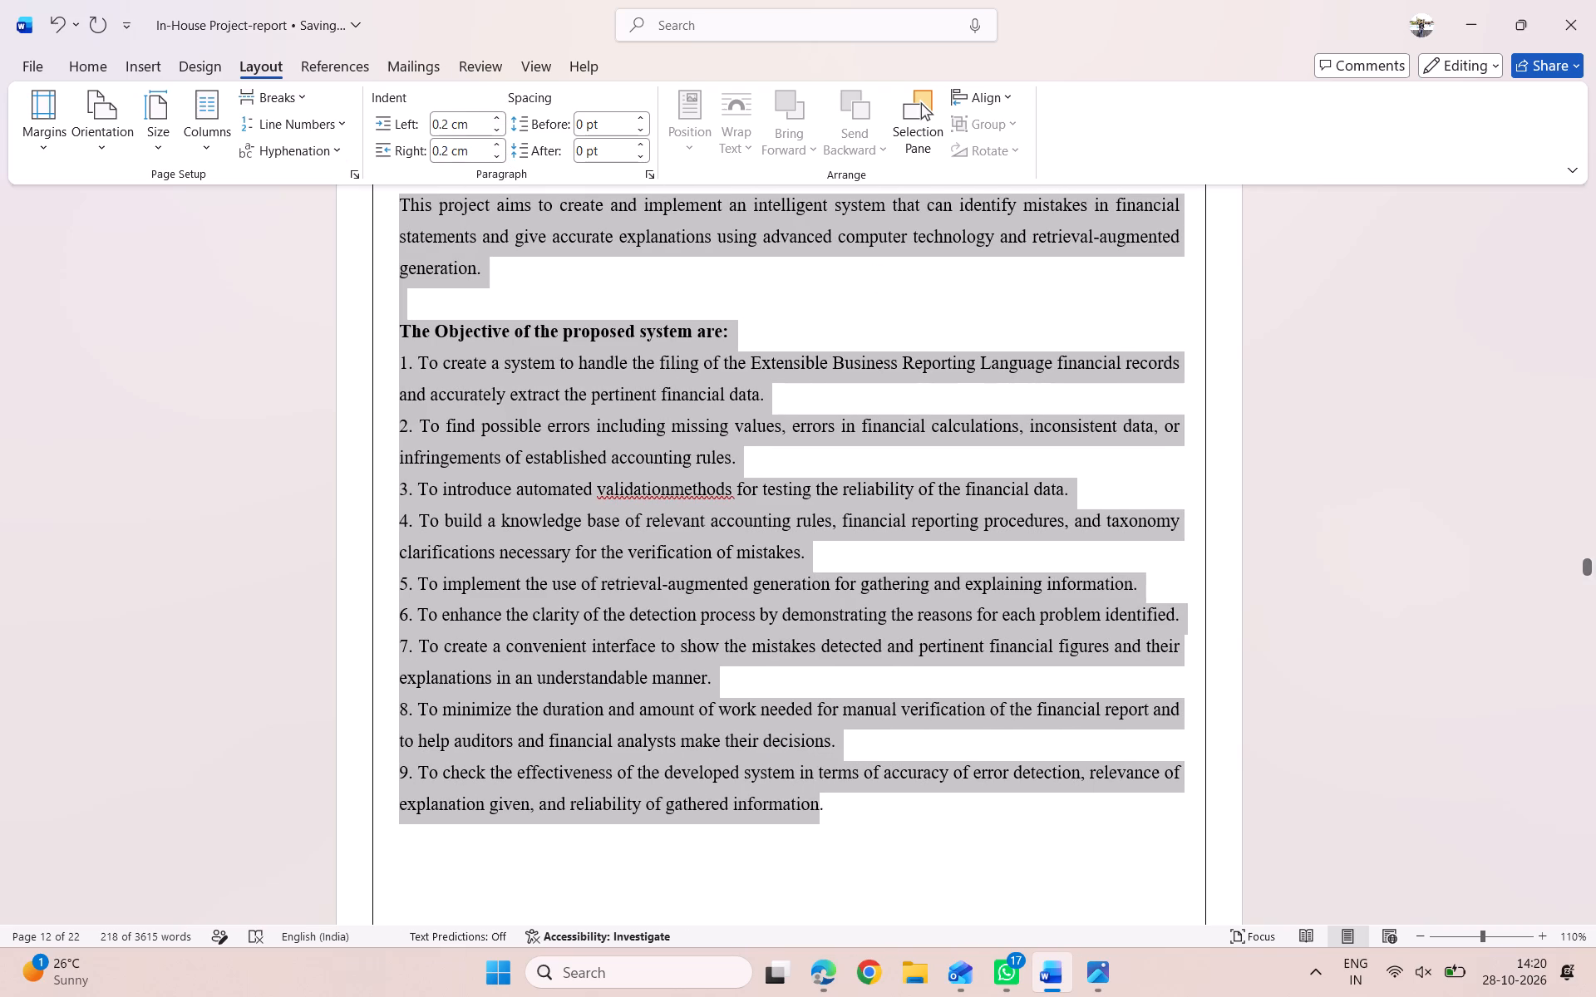
pyautogui.click(87, 59)
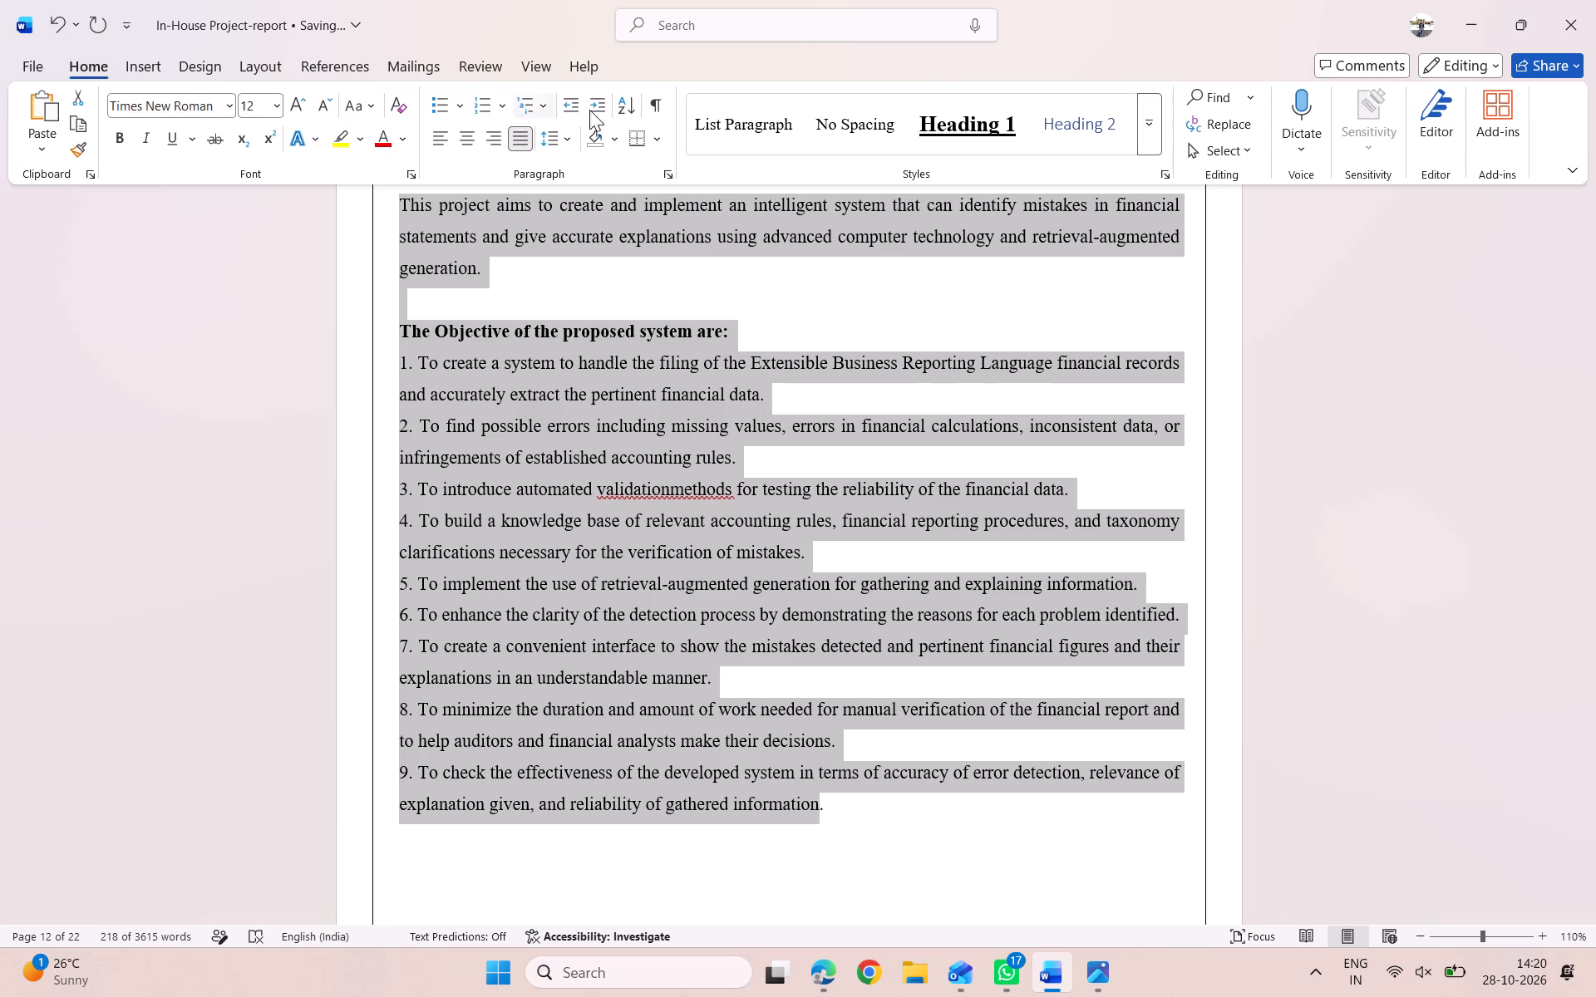
pyautogui.click(905, 318)
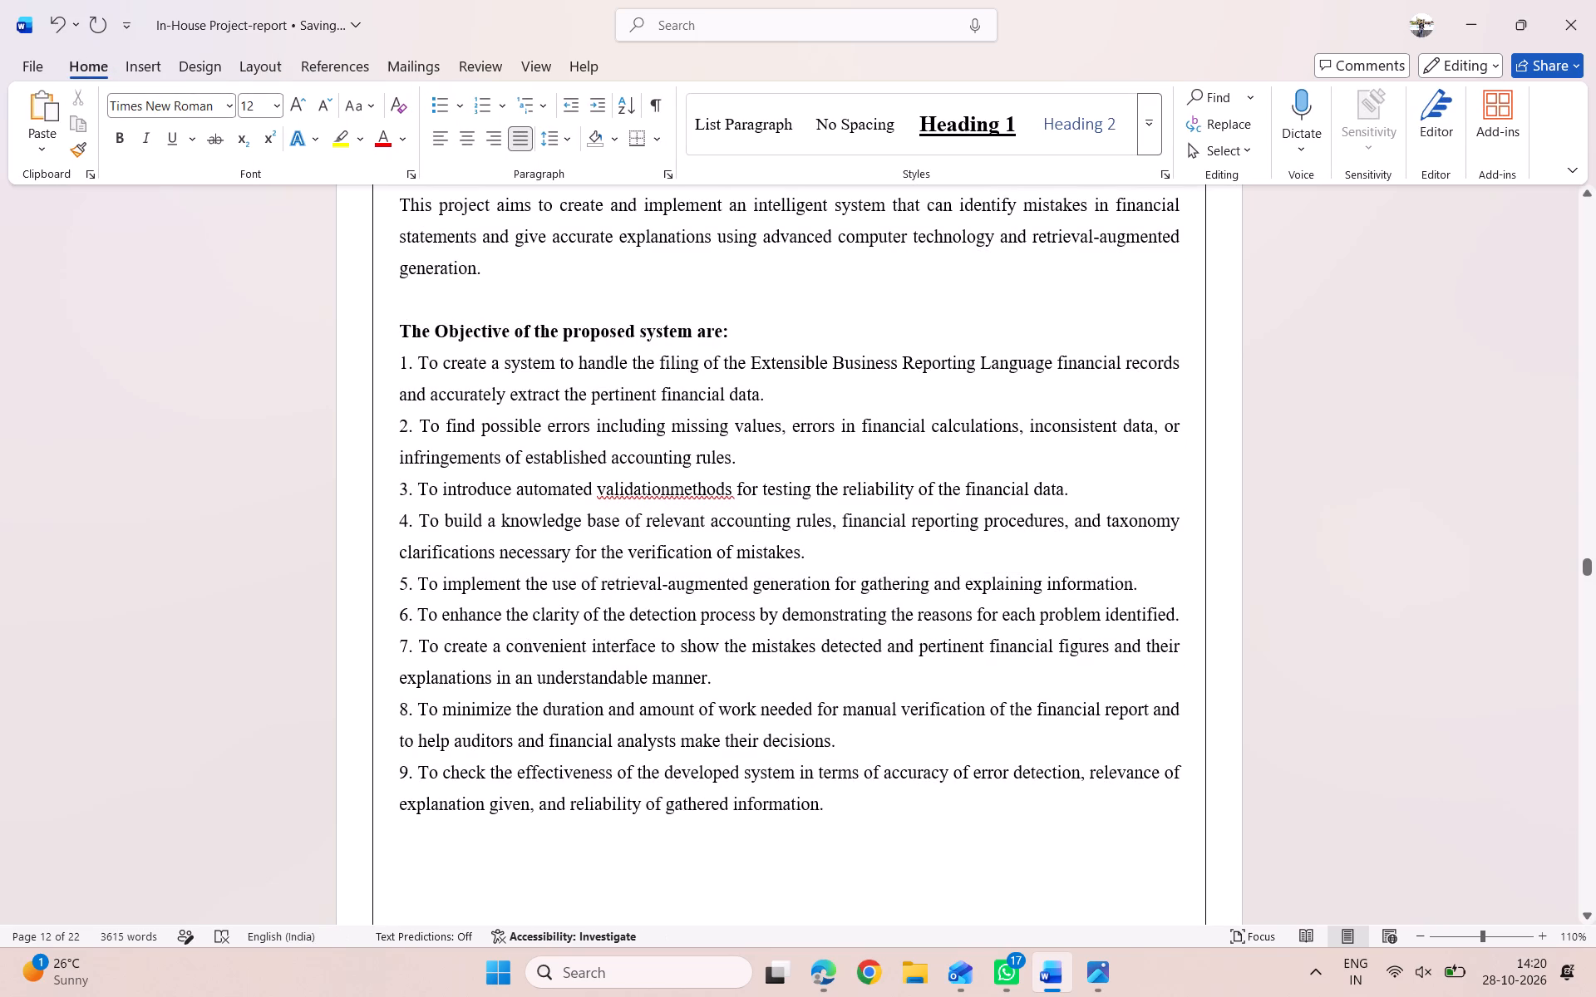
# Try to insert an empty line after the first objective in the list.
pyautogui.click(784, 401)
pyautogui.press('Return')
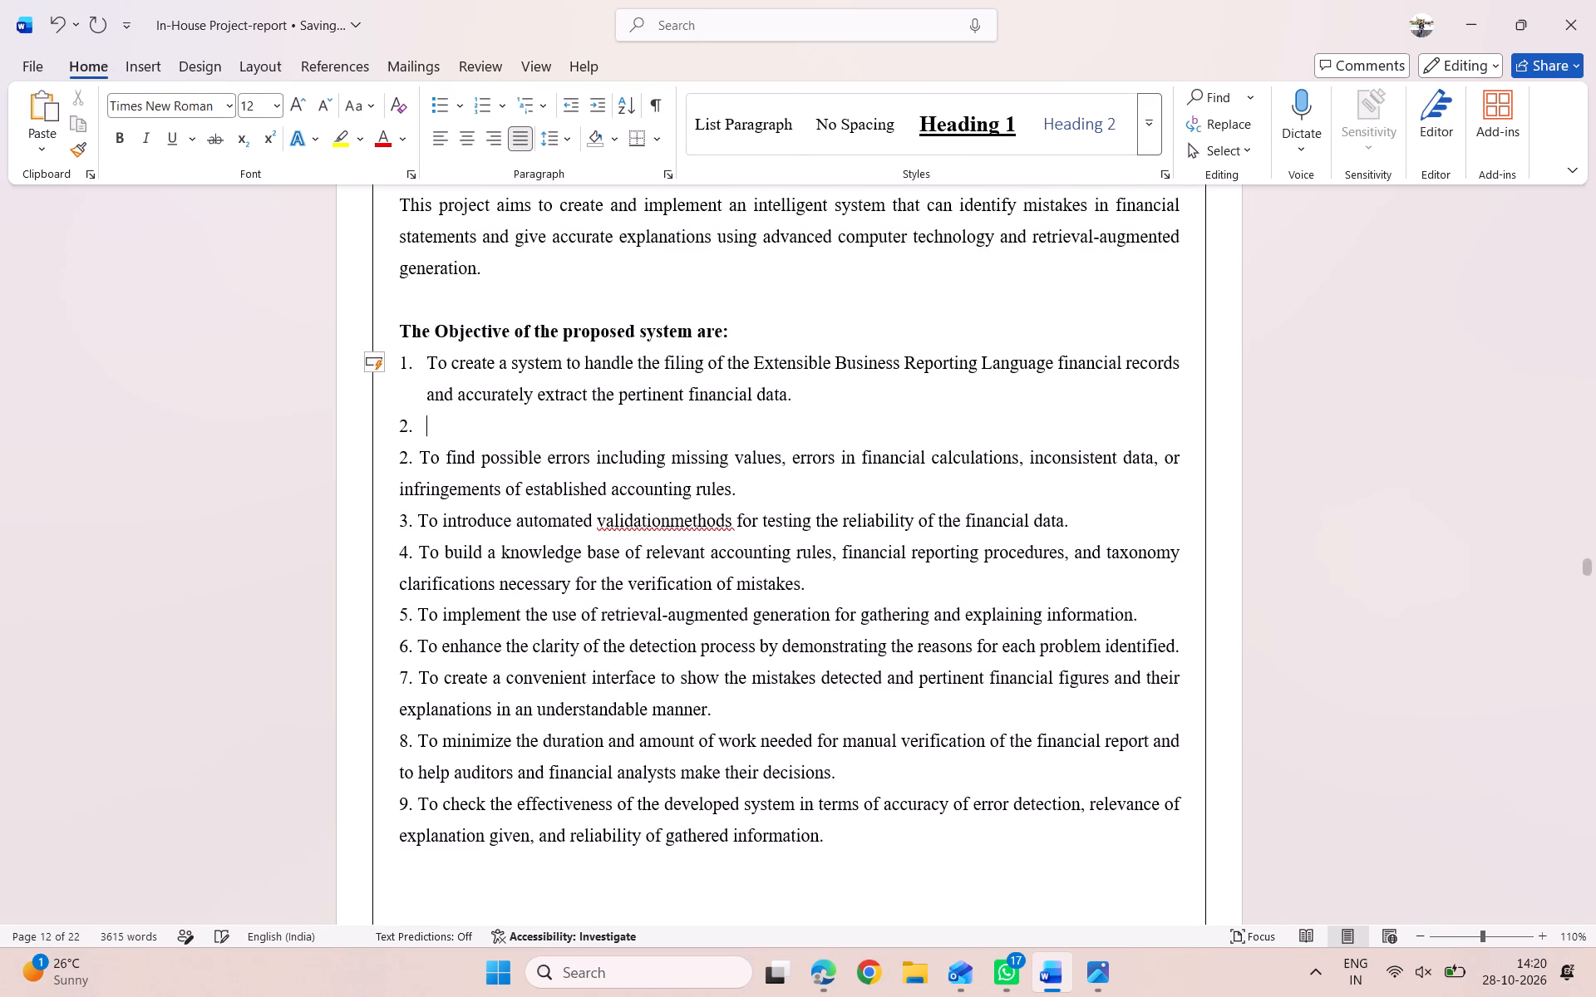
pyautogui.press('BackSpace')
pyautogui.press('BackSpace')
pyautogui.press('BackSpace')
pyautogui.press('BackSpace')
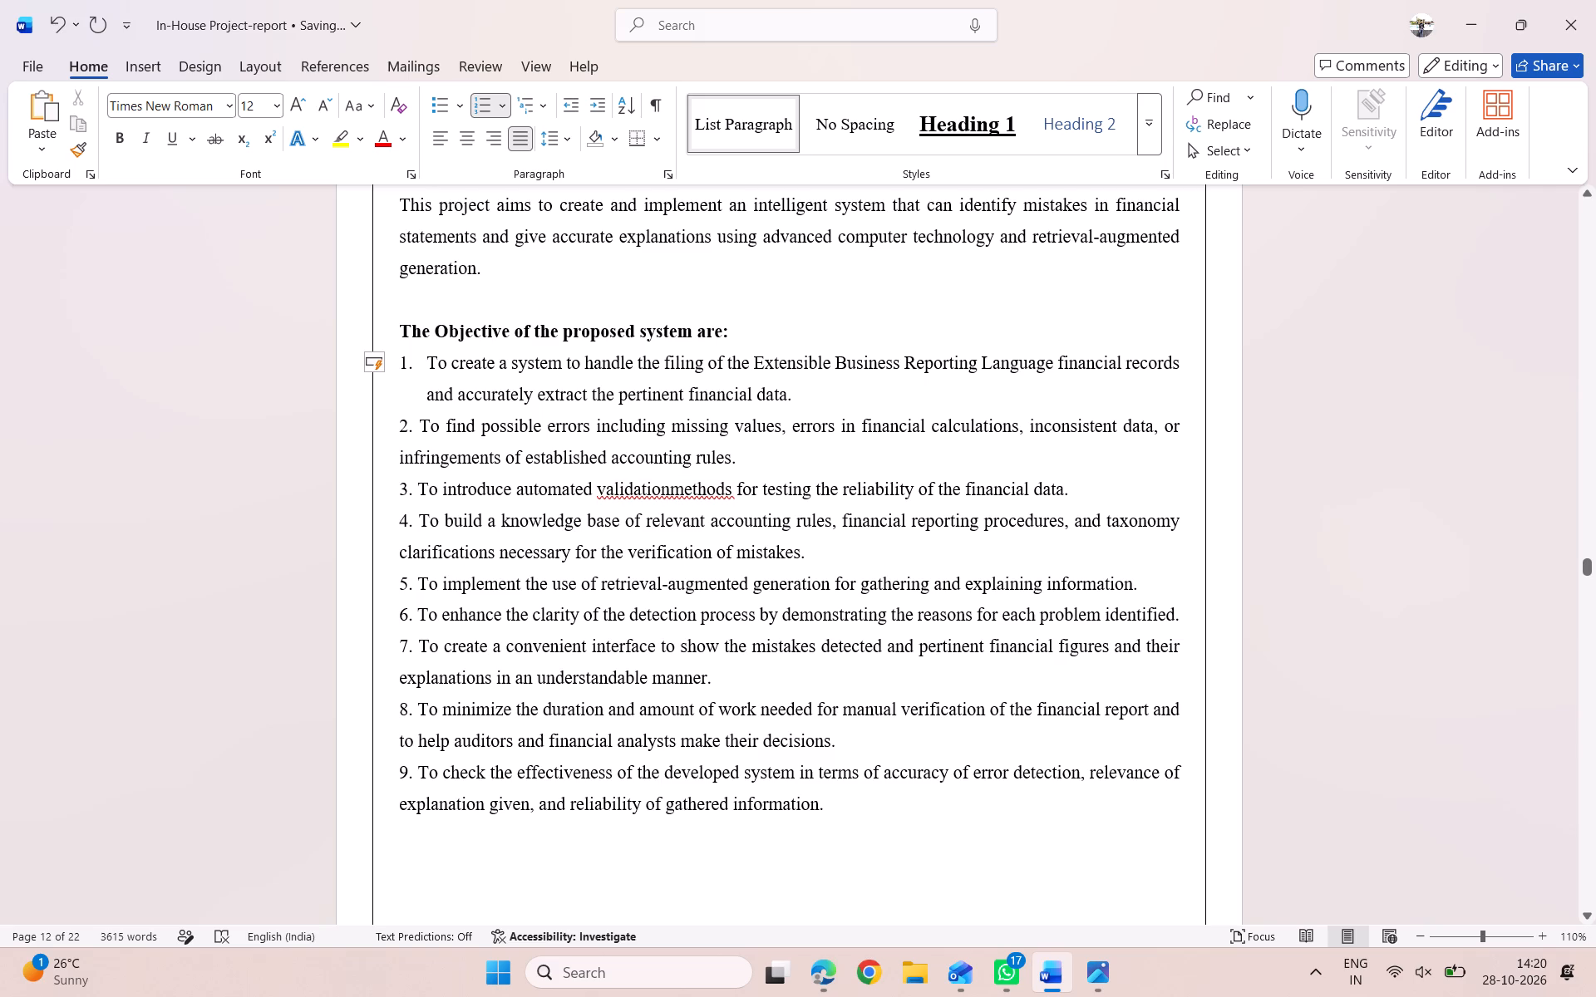
# Insert a new line after each of the second, third, fourth and fifth objectives in the list.
pyautogui.click(744, 456)
pyautogui.press('Return')
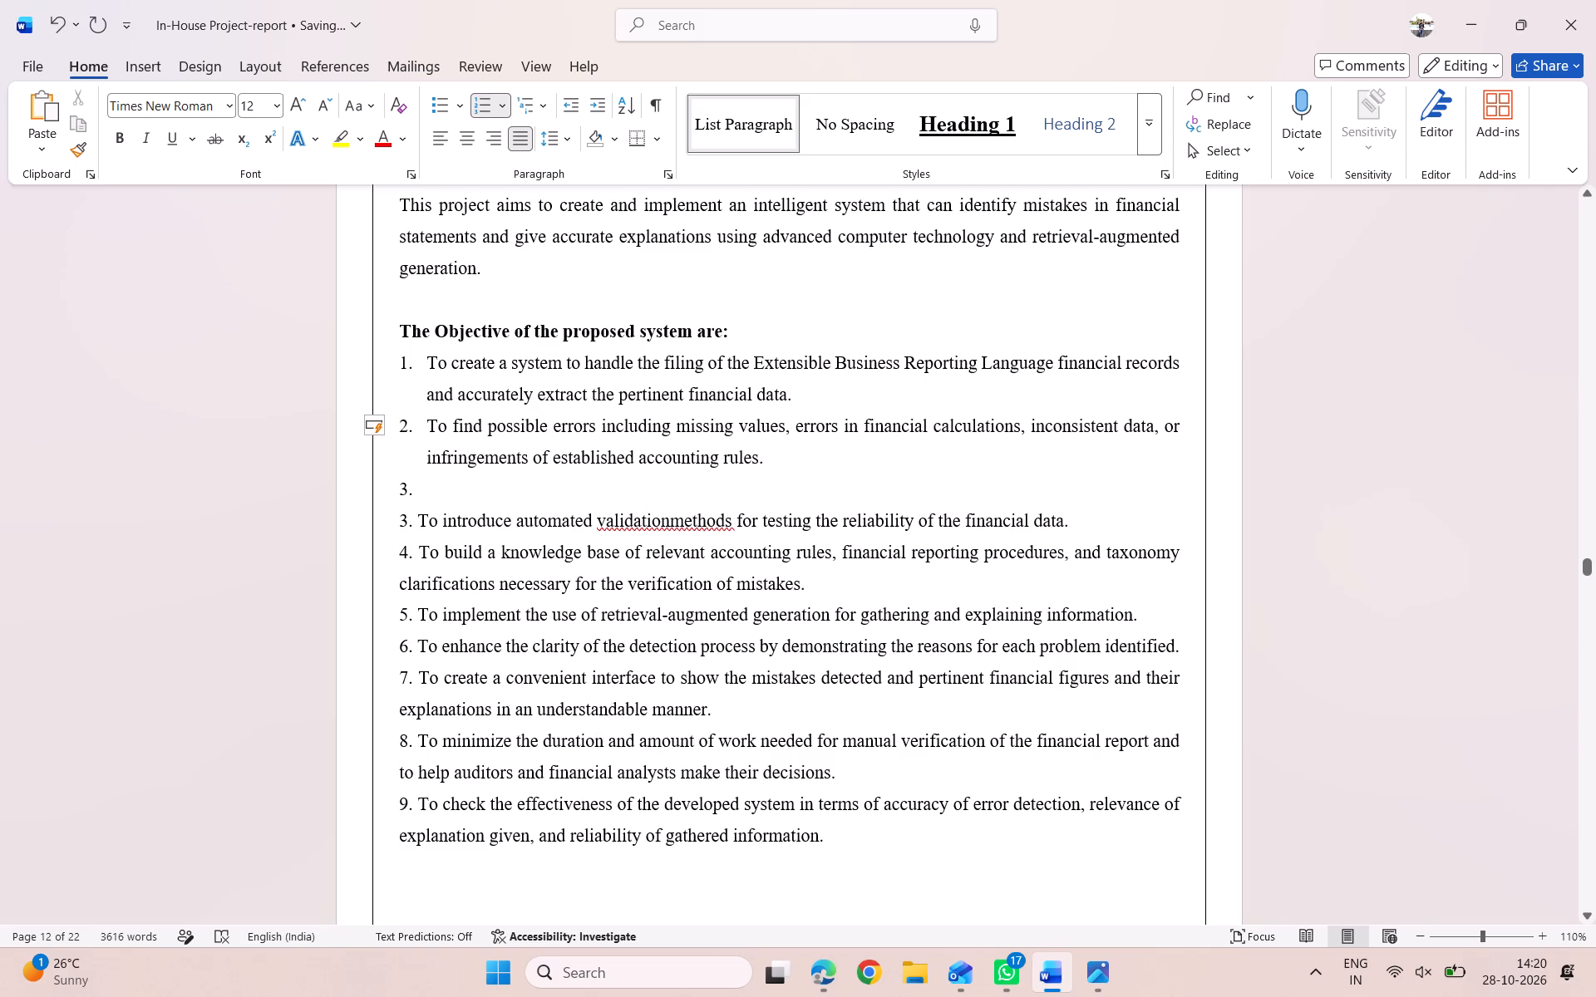
pyautogui.click(817, 593)
pyautogui.click(1069, 517)
pyautogui.press('Return')
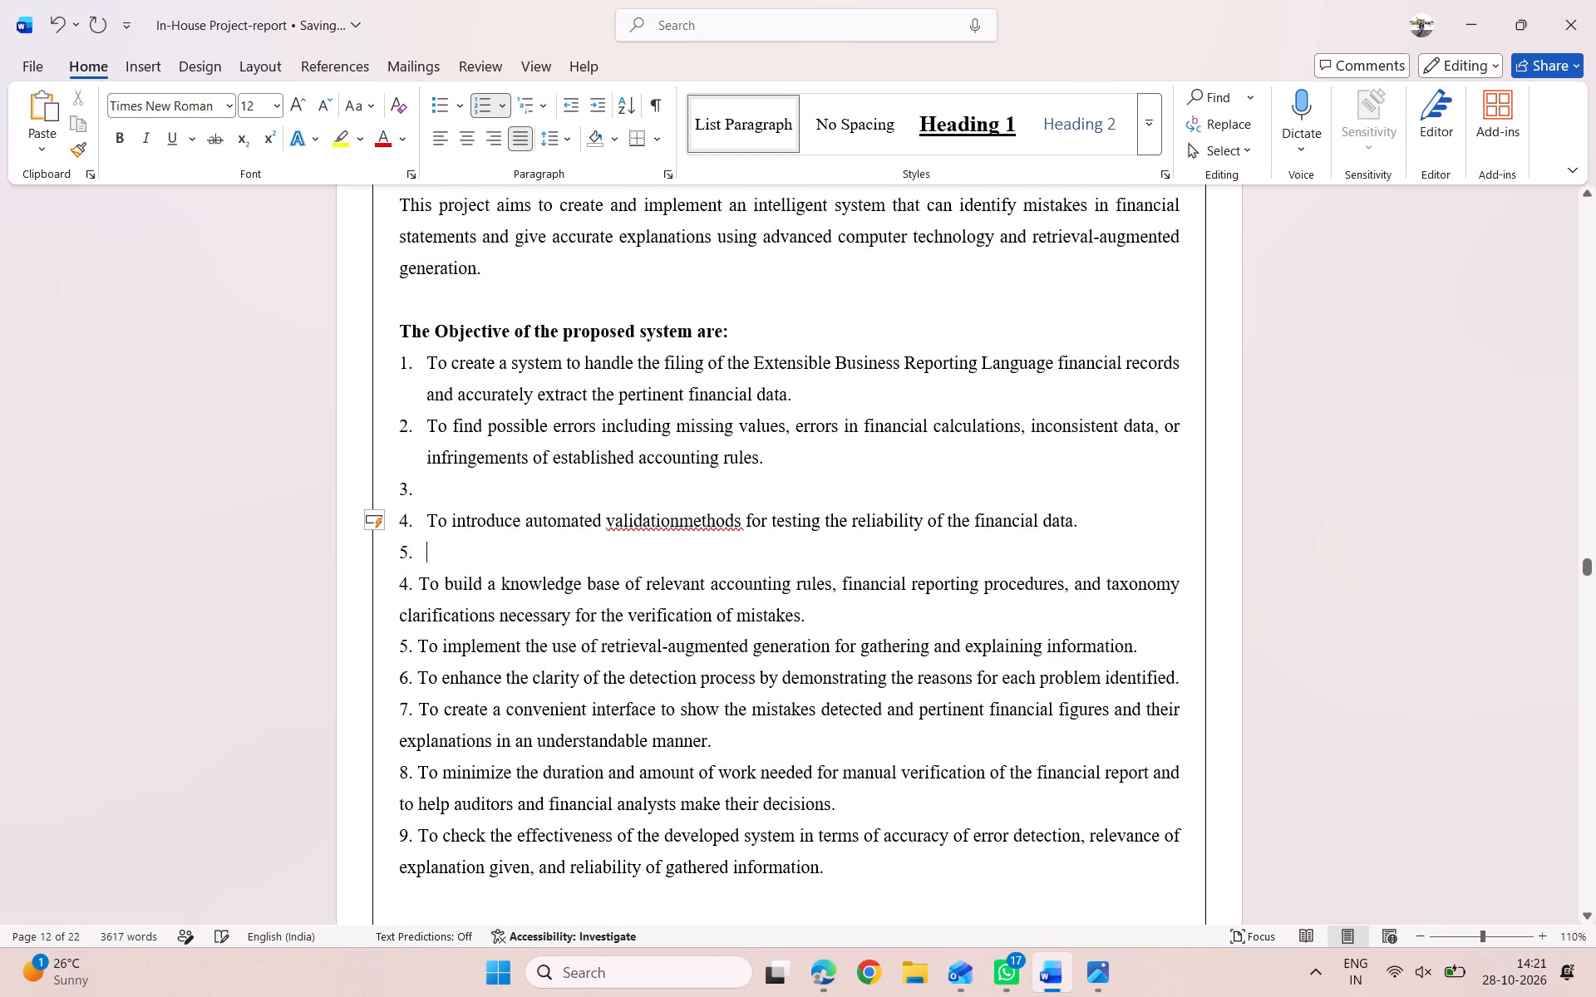
pyautogui.moveTo(830, 616); pyautogui.dragTo(824, 628)
pyautogui.press('Return')
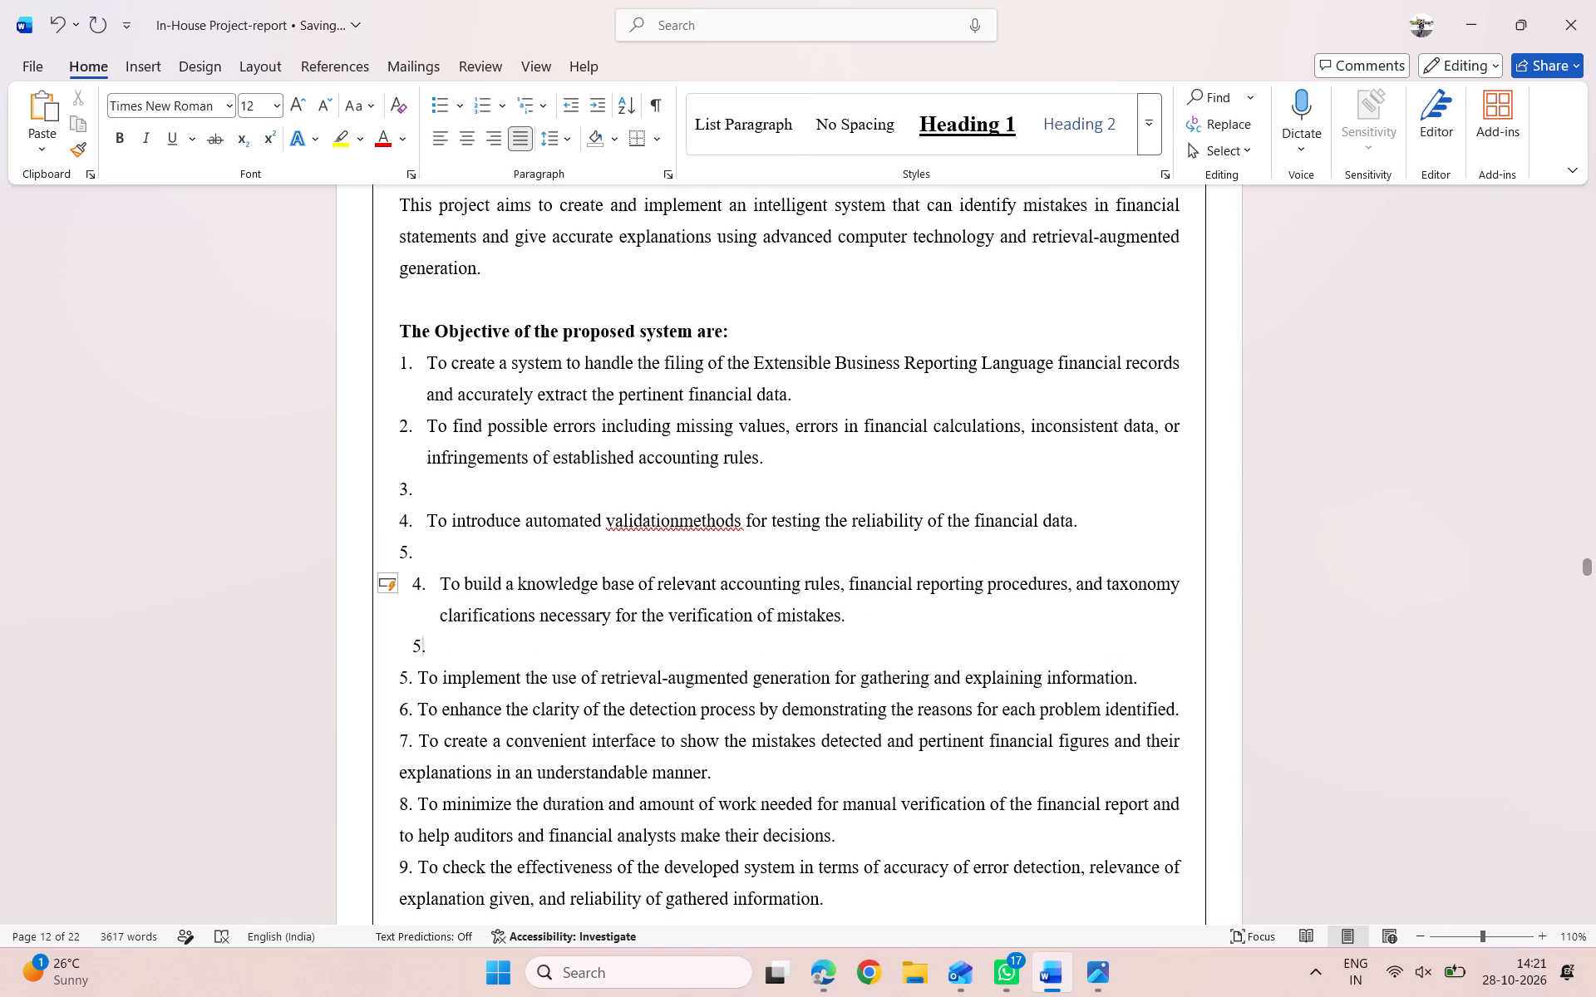
pyautogui.scroll(-1, 879, 660)
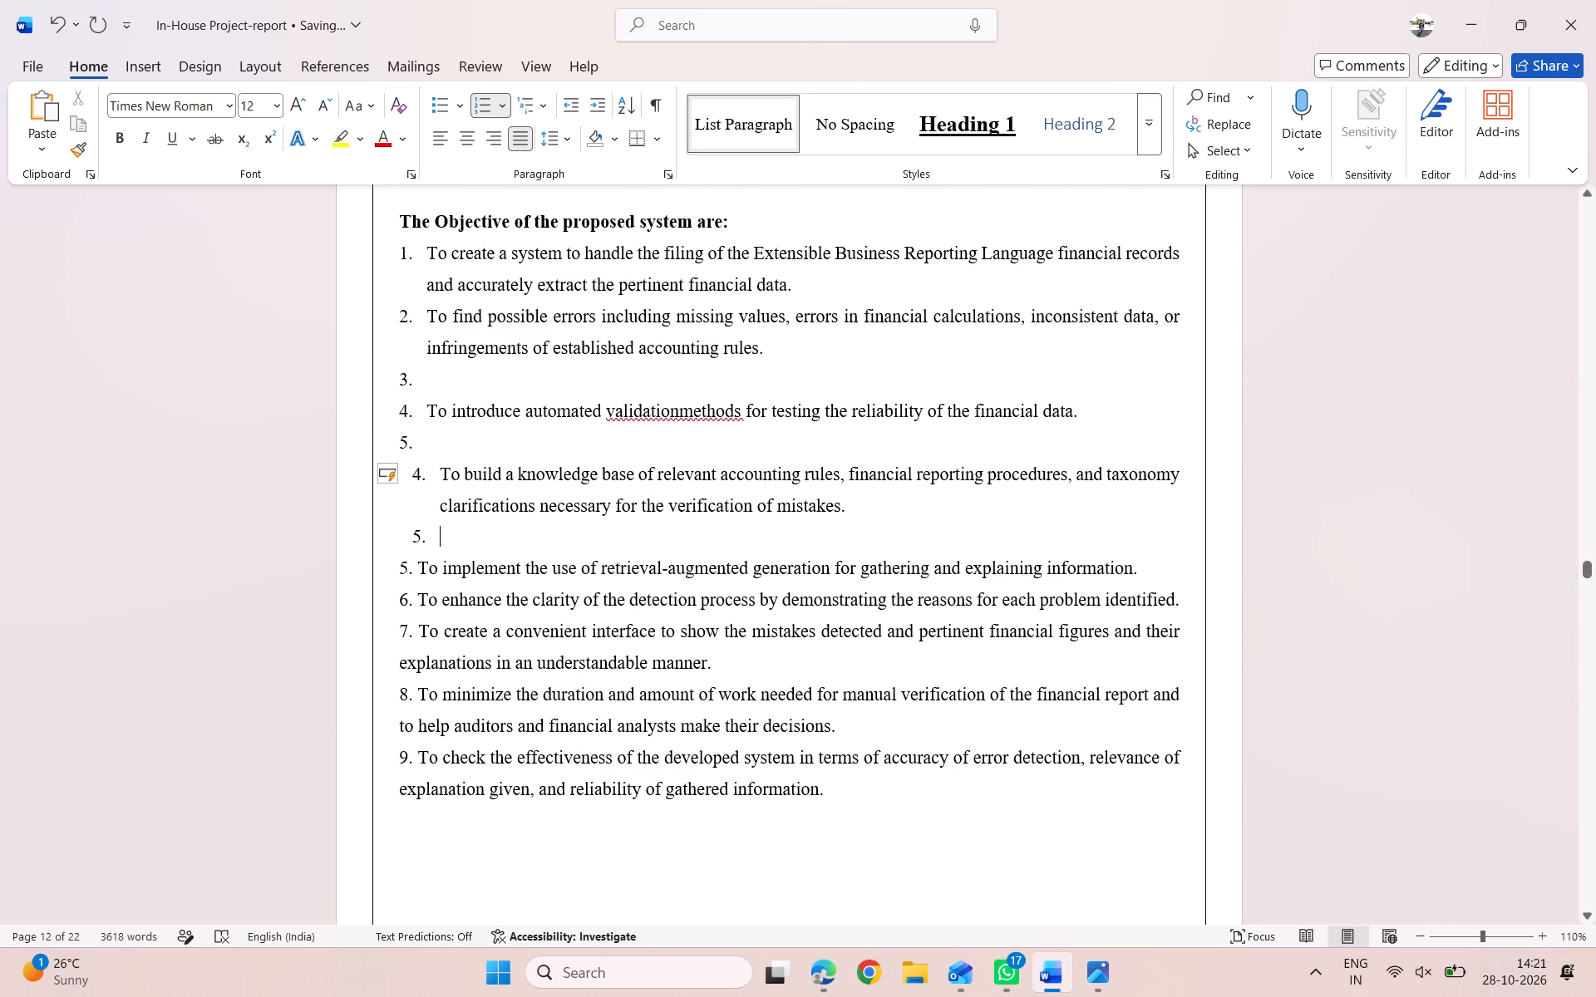
pyautogui.click(1139, 577)
pyautogui.press('Return')
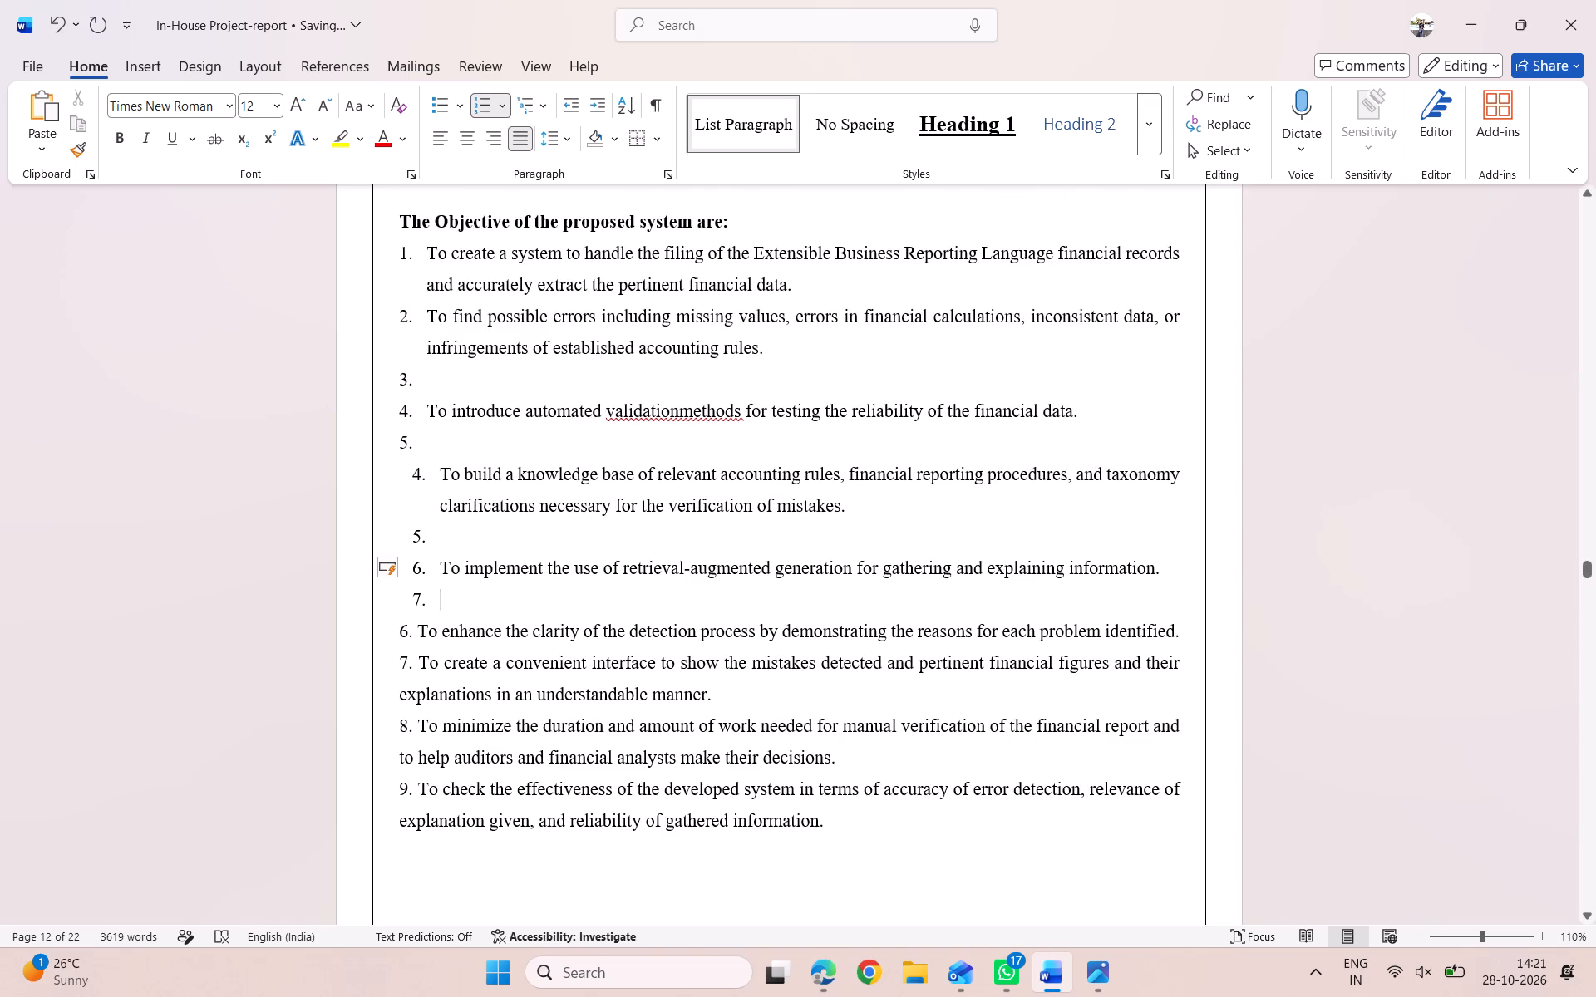
# Remove the numbering from the empty lines after the second, third, fourth and fifth objectives, keeping those lines blank.
pyautogui.click(424, 444)
pyautogui.press('BackSpace')
pyautogui.click(421, 374)
pyautogui.press('BackSpace')
pyautogui.click(447, 539)
pyautogui.press('BackSpace')
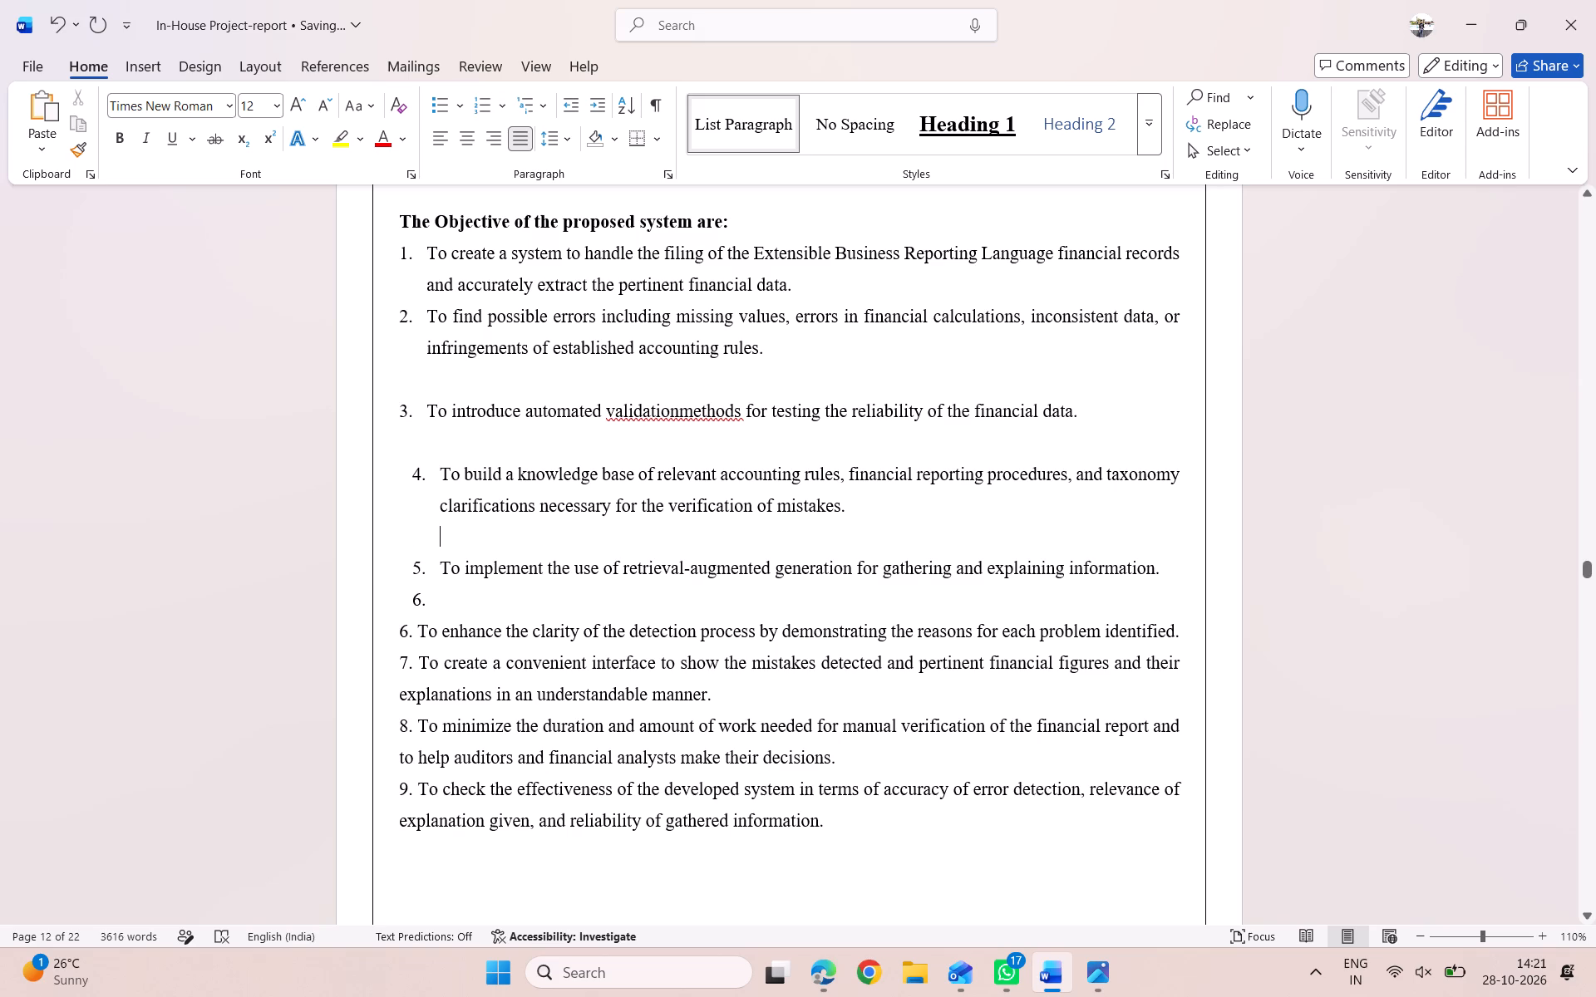
pyautogui.click(441, 610)
pyautogui.press('BackSpace')
# Insert a single unnumbered empty line after the sixth objective, about enhancing the clarity of the detection process.
pyautogui.scroll(-1, 596, 610)
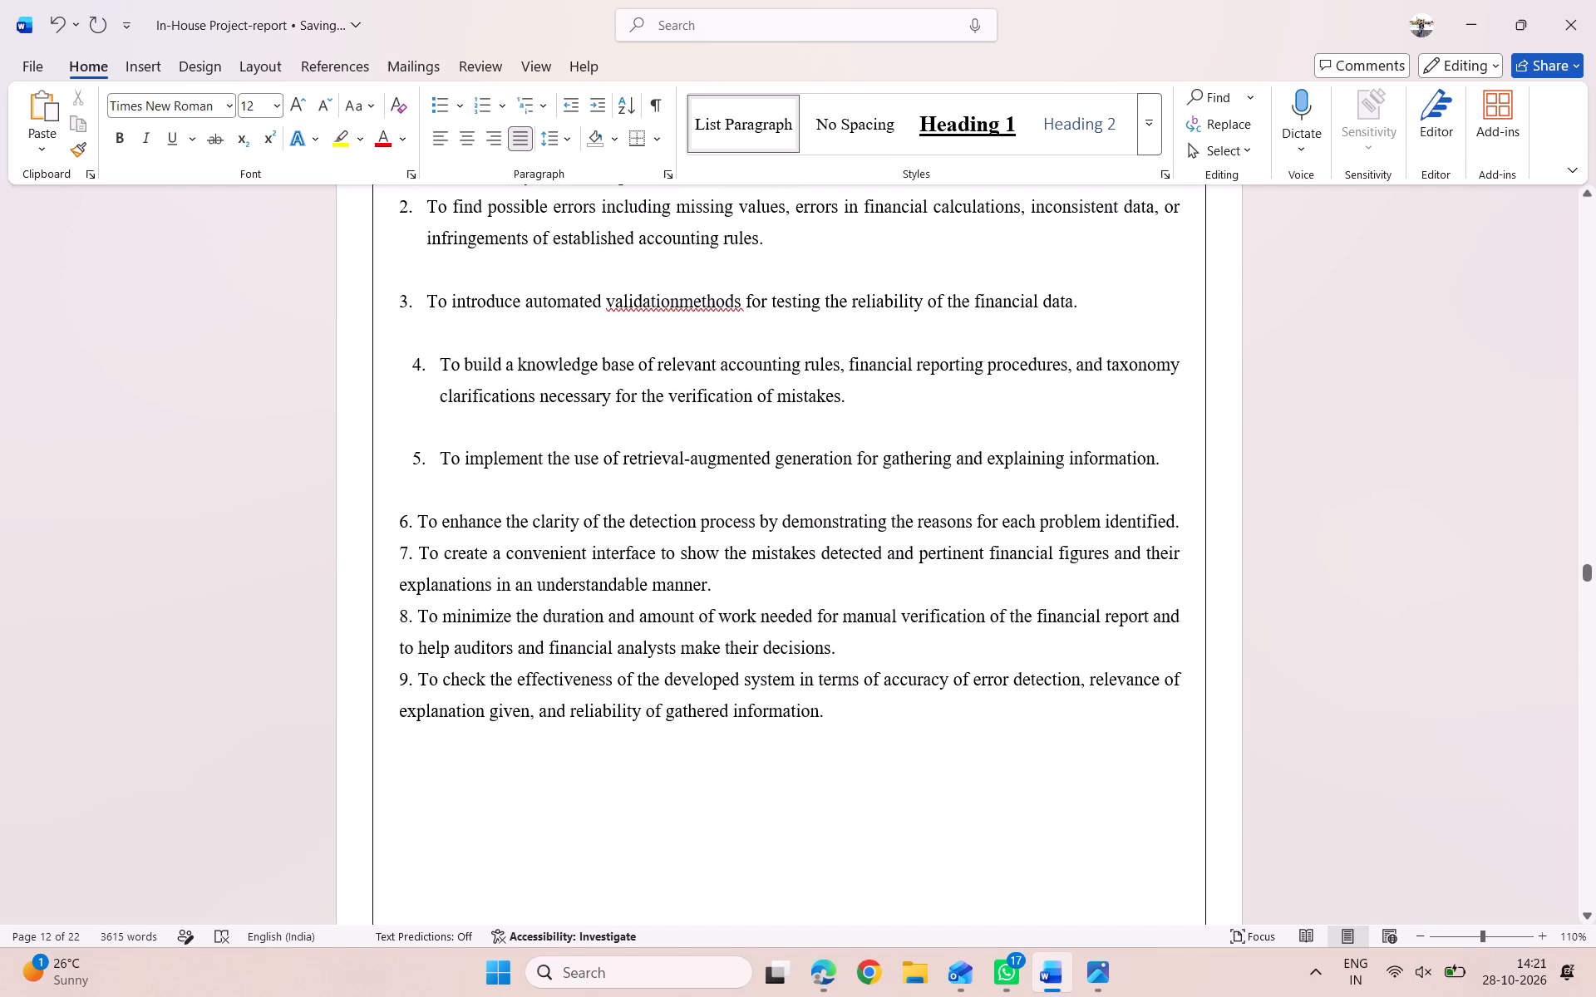
pyautogui.click(1183, 522)
pyautogui.press('Return')
pyautogui.press('BackSpace')
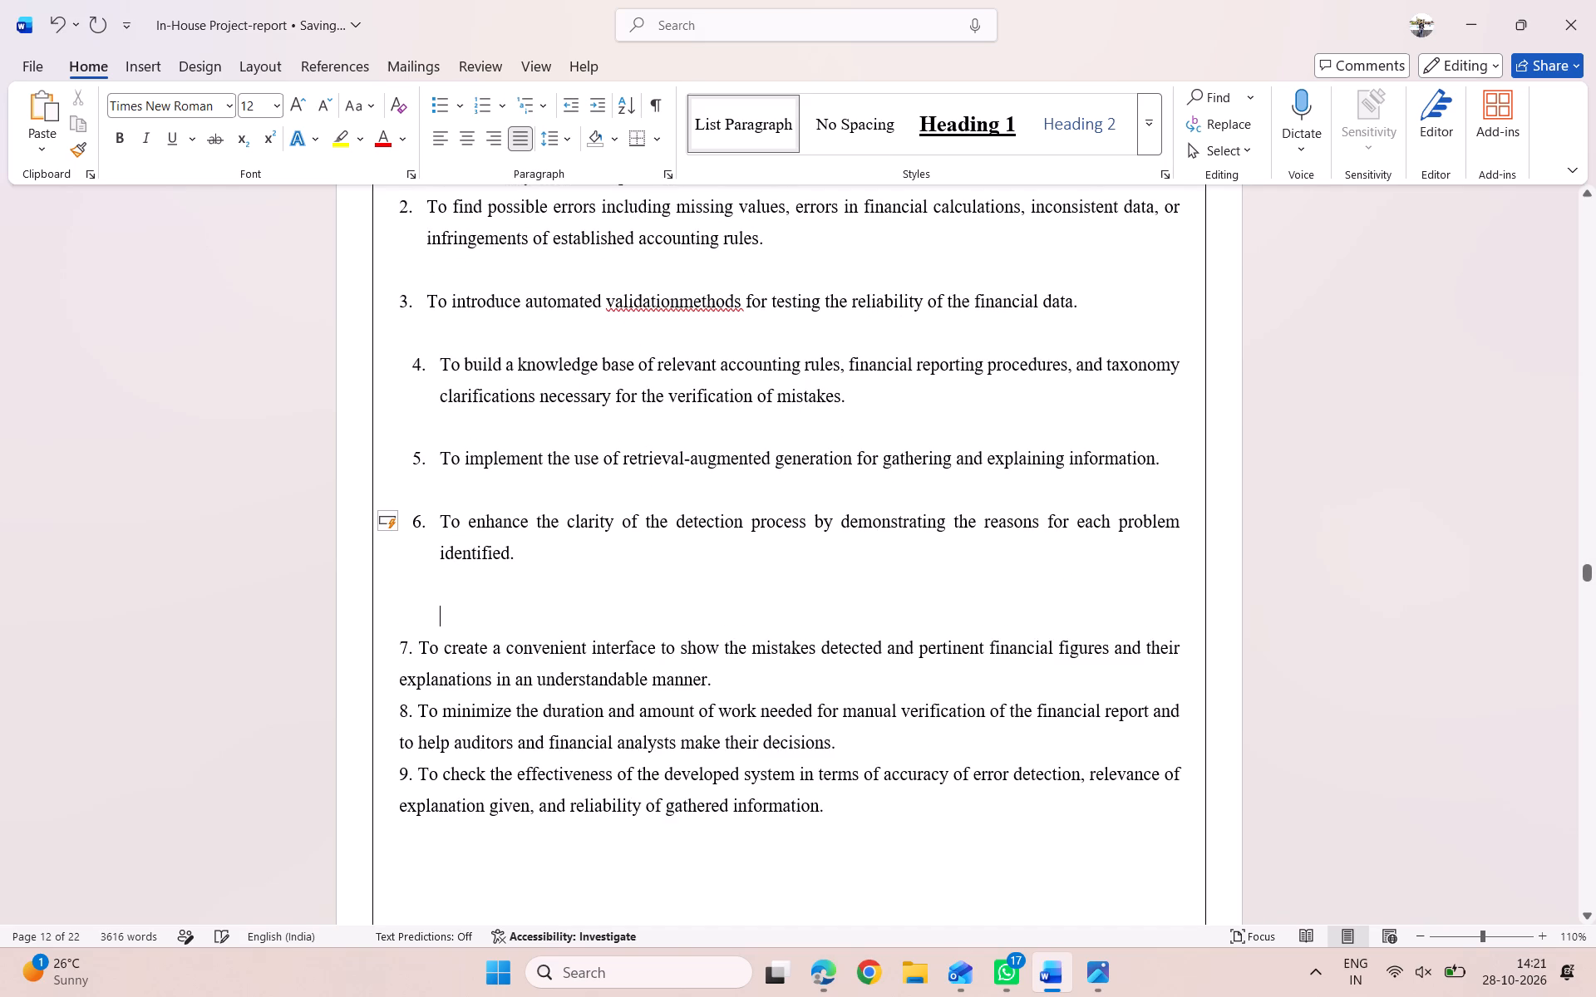
pyautogui.press('BackSpace')
pyautogui.press('BackSpace')
pyautogui.press('BackSpace')
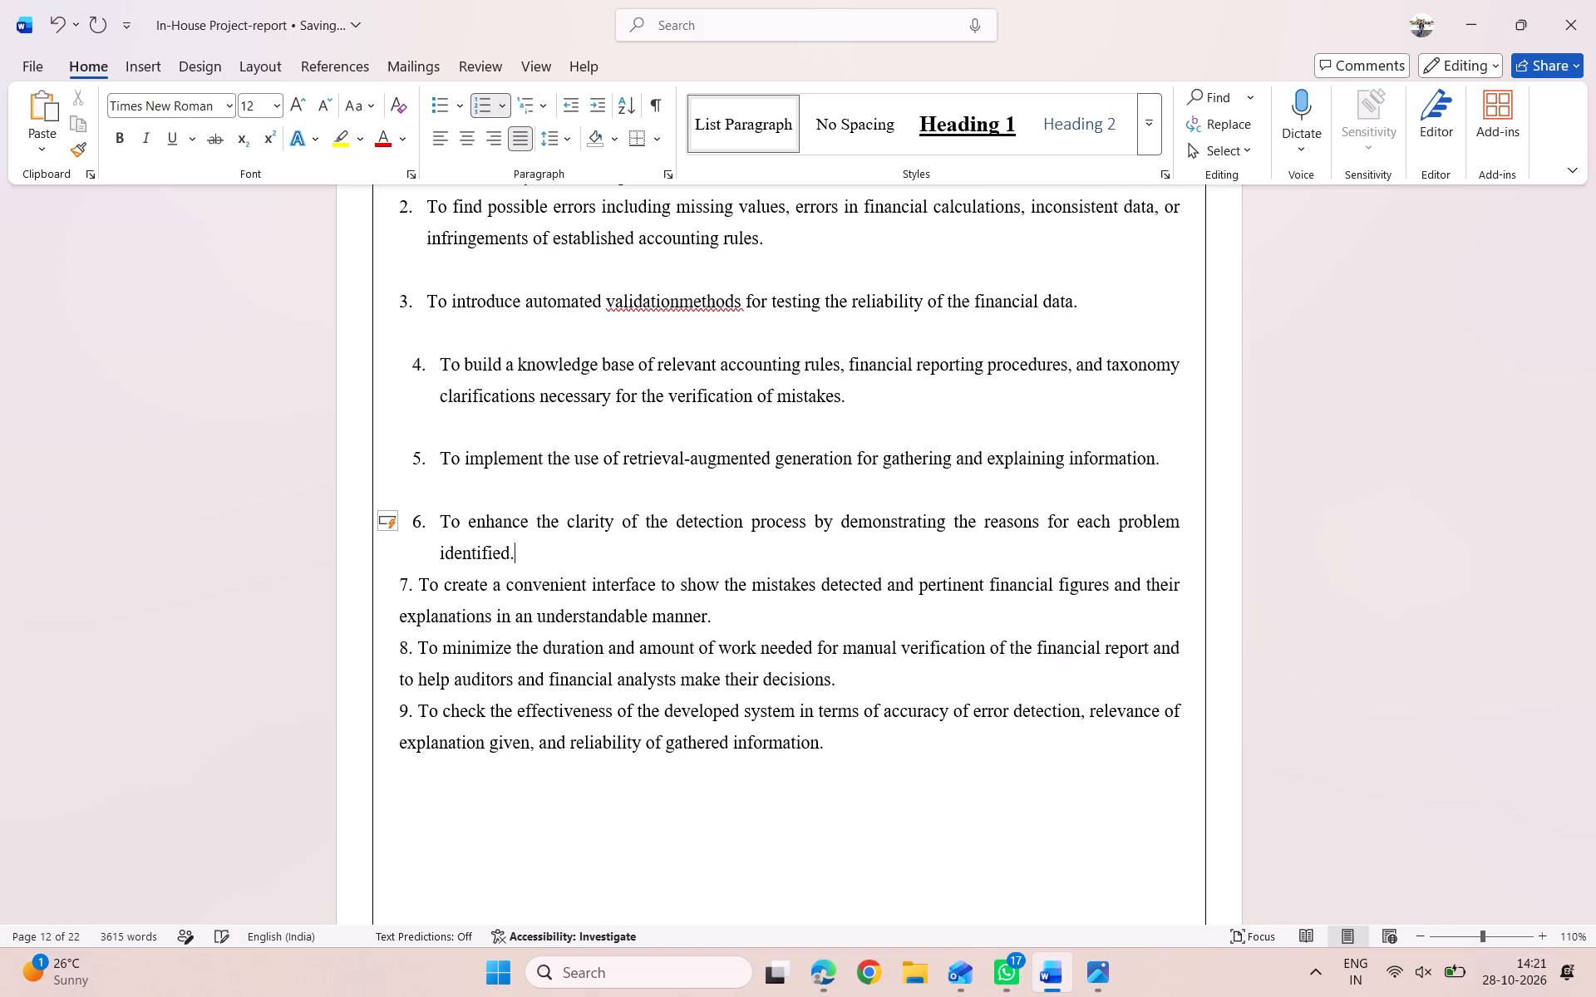
pyautogui.press('\\')
pyautogui.press('BackSpace')
pyautogui.press('Return')
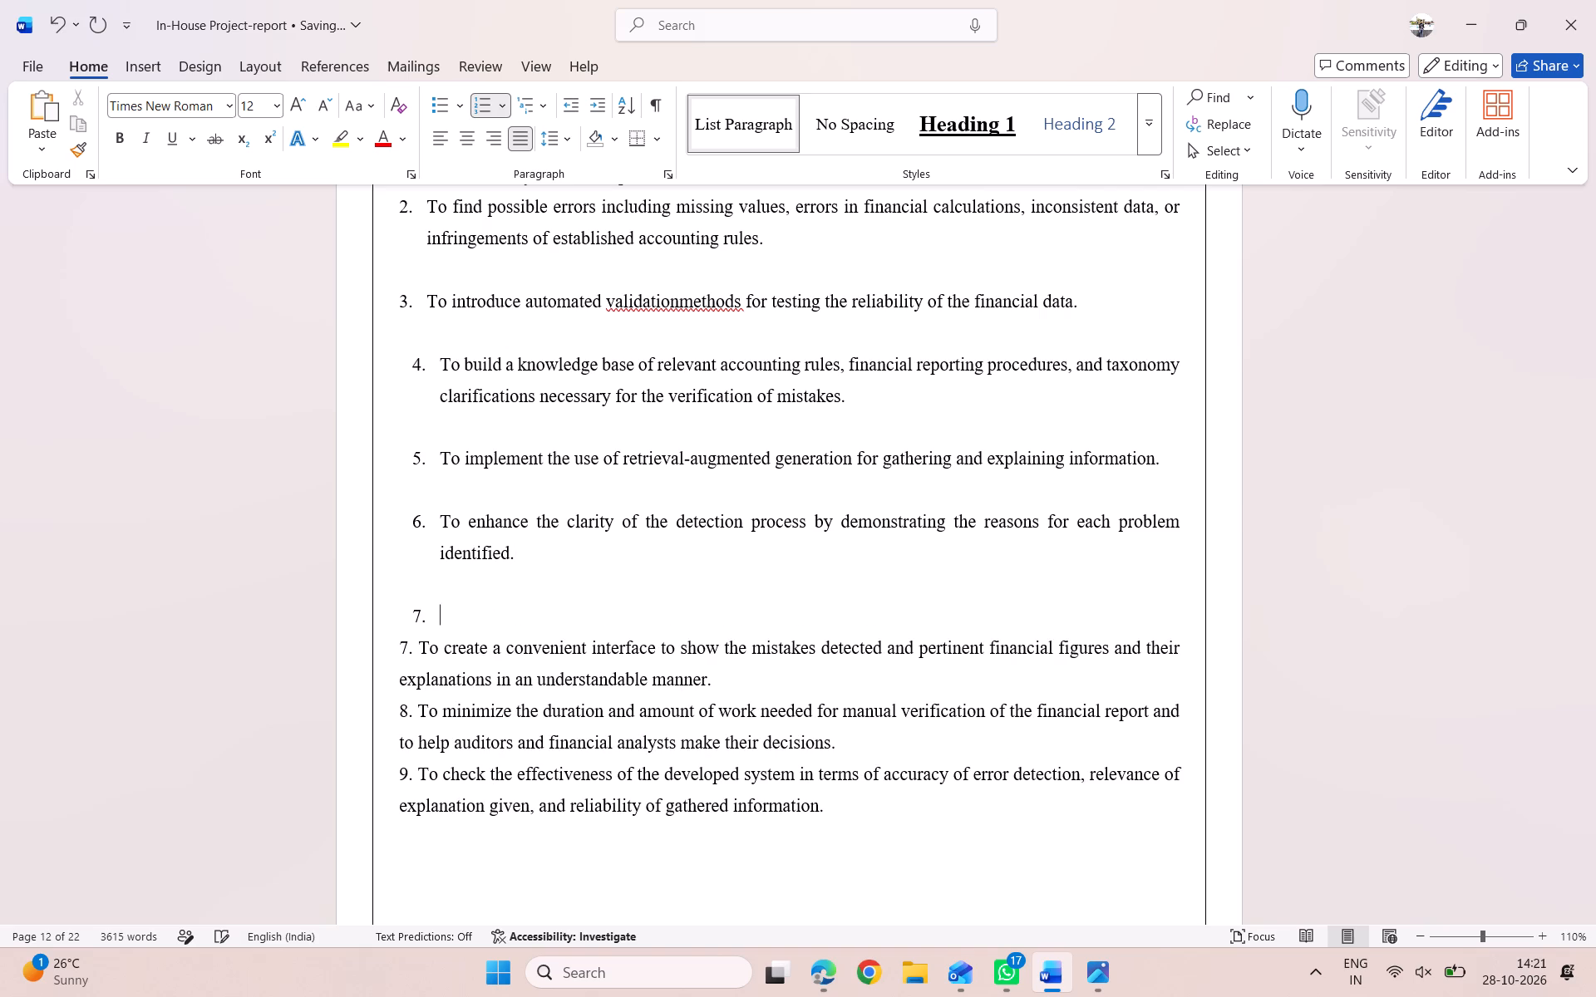
pyautogui.press('BackSpace')
pyautogui.press('BackSpace')
pyautogui.press('BackSpace')
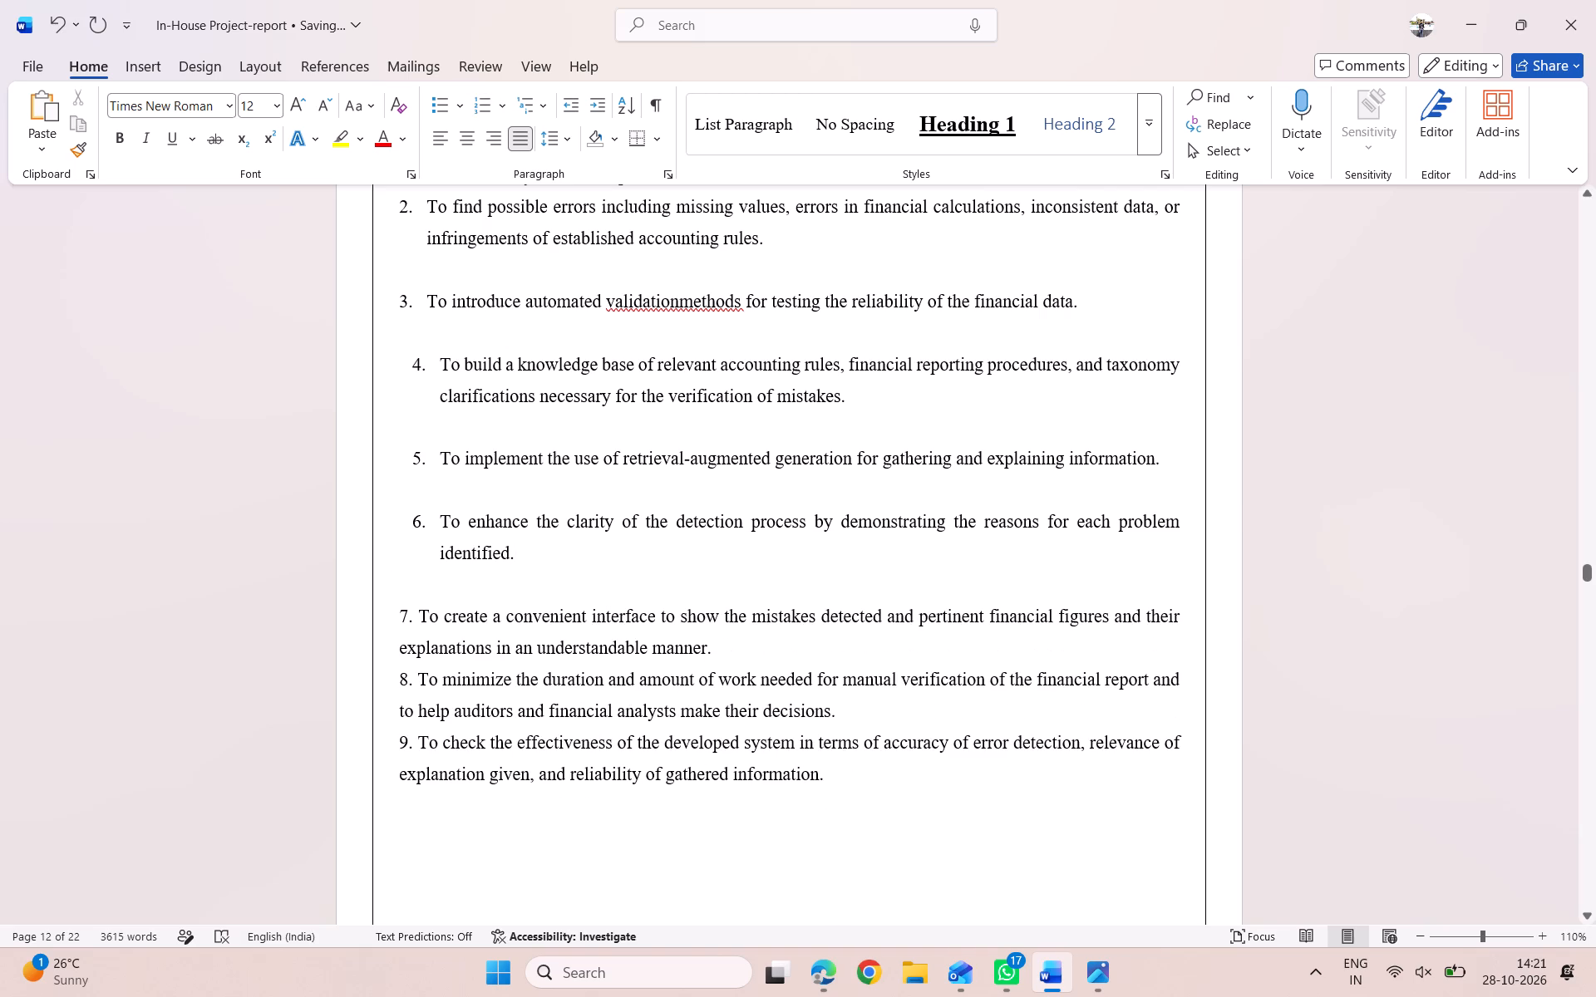
pyautogui.press('BackSpace')
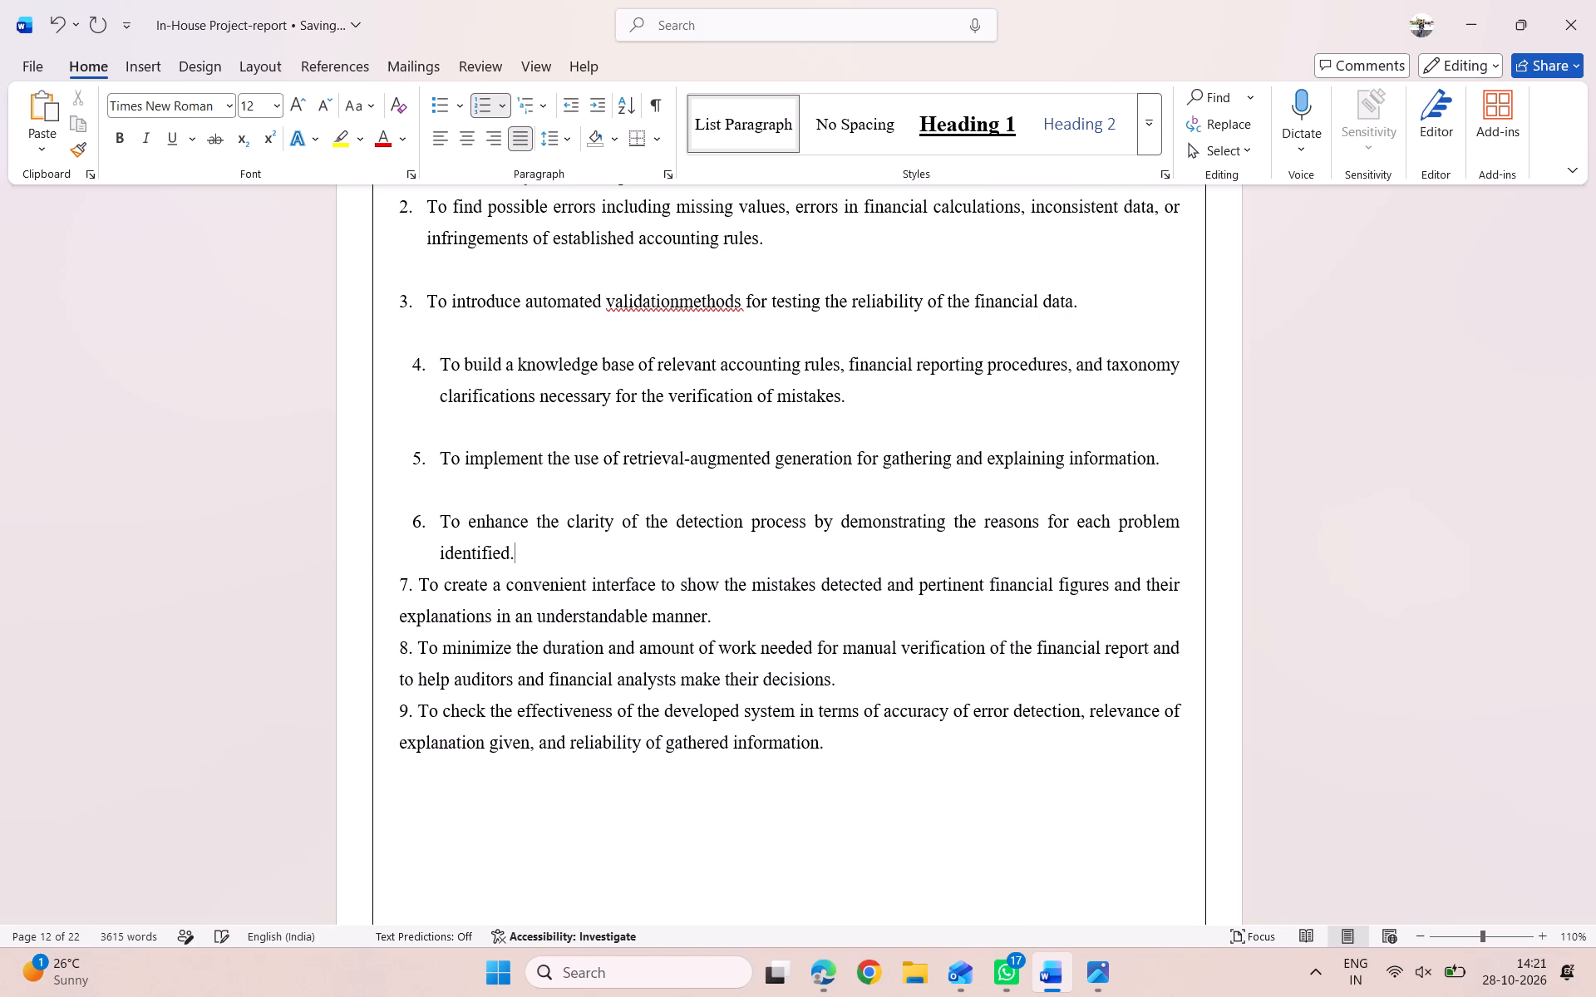
pyautogui.press('Return')
pyautogui.press('BackSpace')
pyautogui.press('BackSpace')
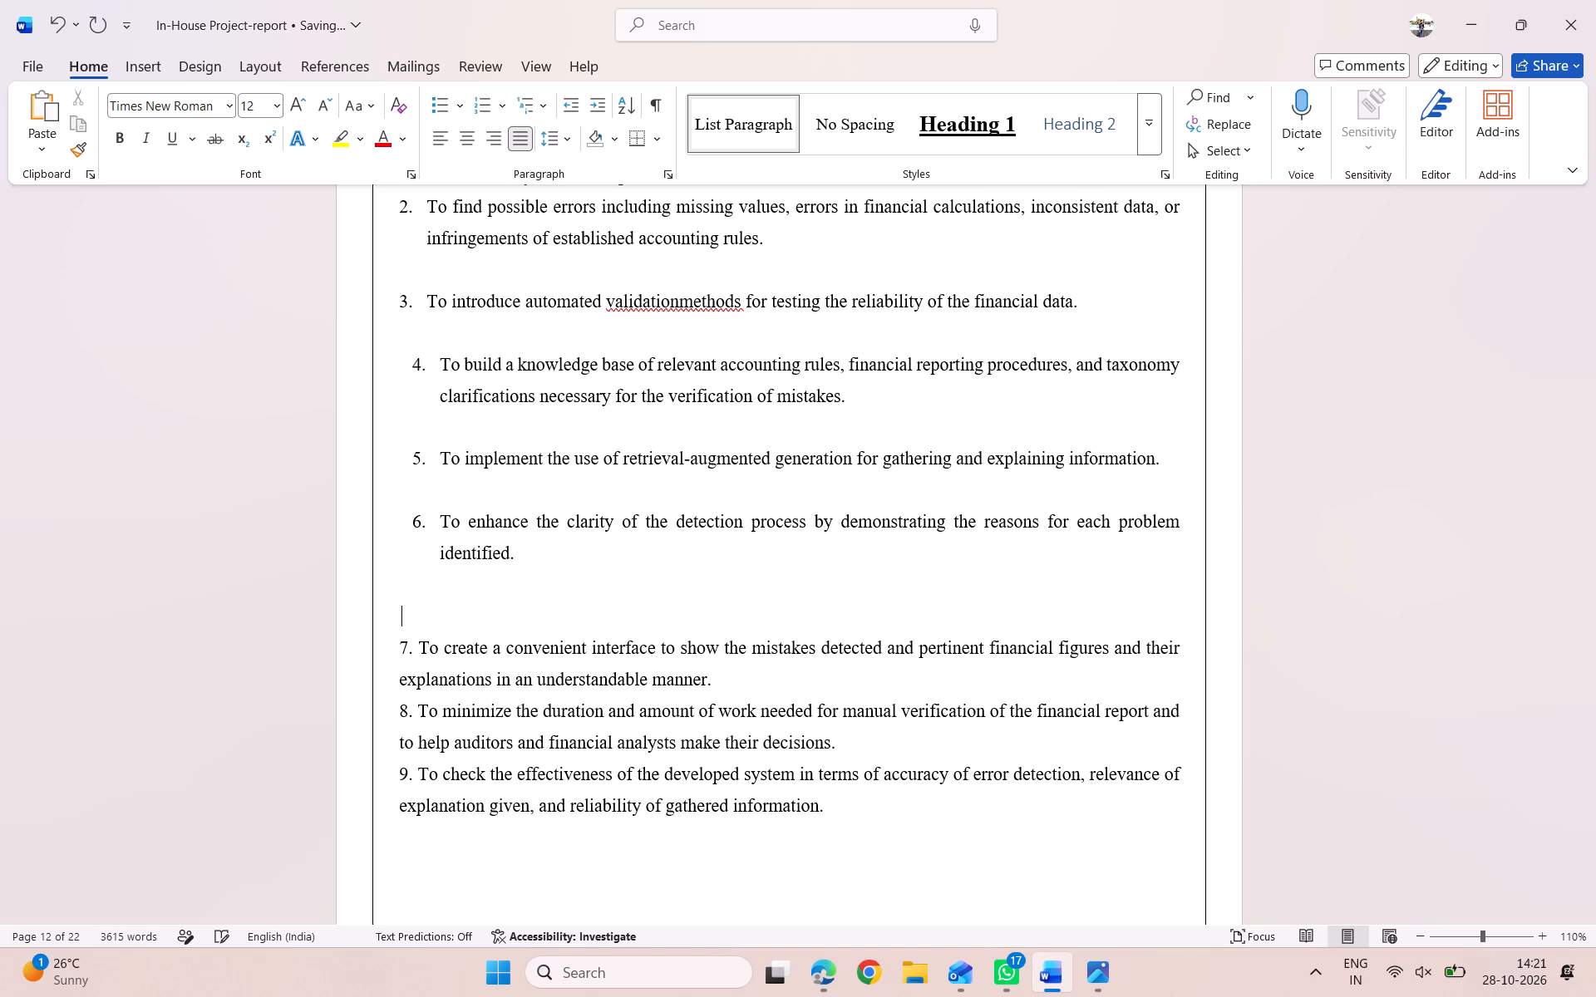
pyautogui.press('BackSpace')
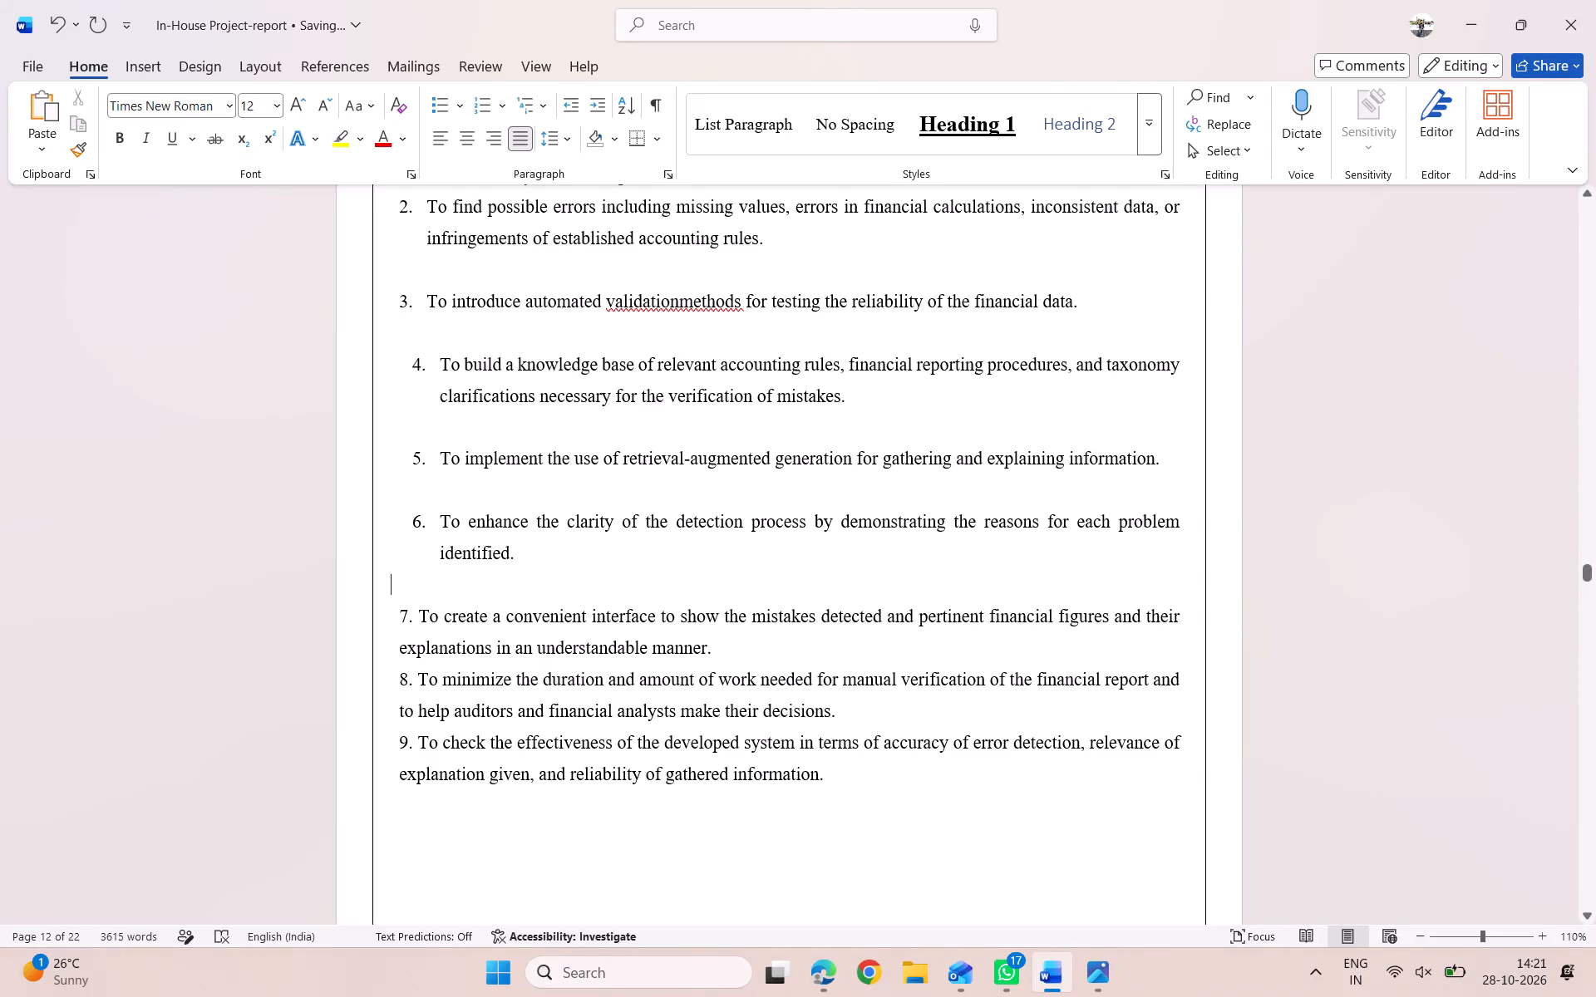
# Insert a single unnumbered empty line after the seventh objective, about creating a convenient interface.
pyautogui.click(716, 642)
pyautogui.press('Return')
pyautogui.press('BackSpace')
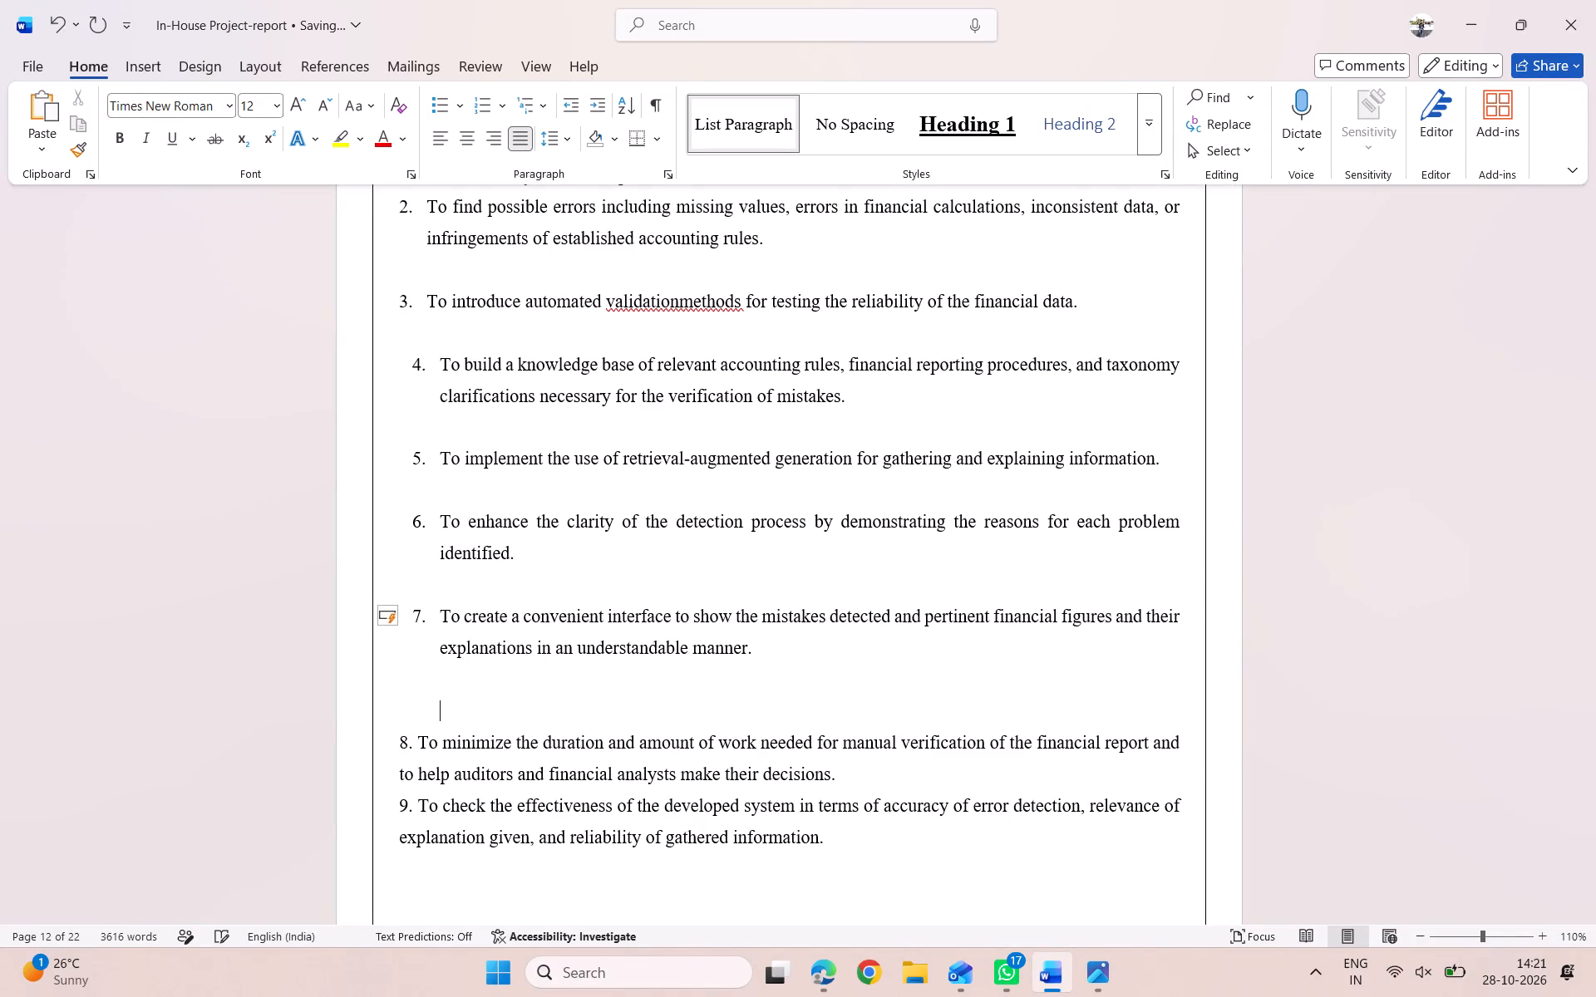
pyautogui.press('BackSpace')
pyautogui.press('BackSpace')
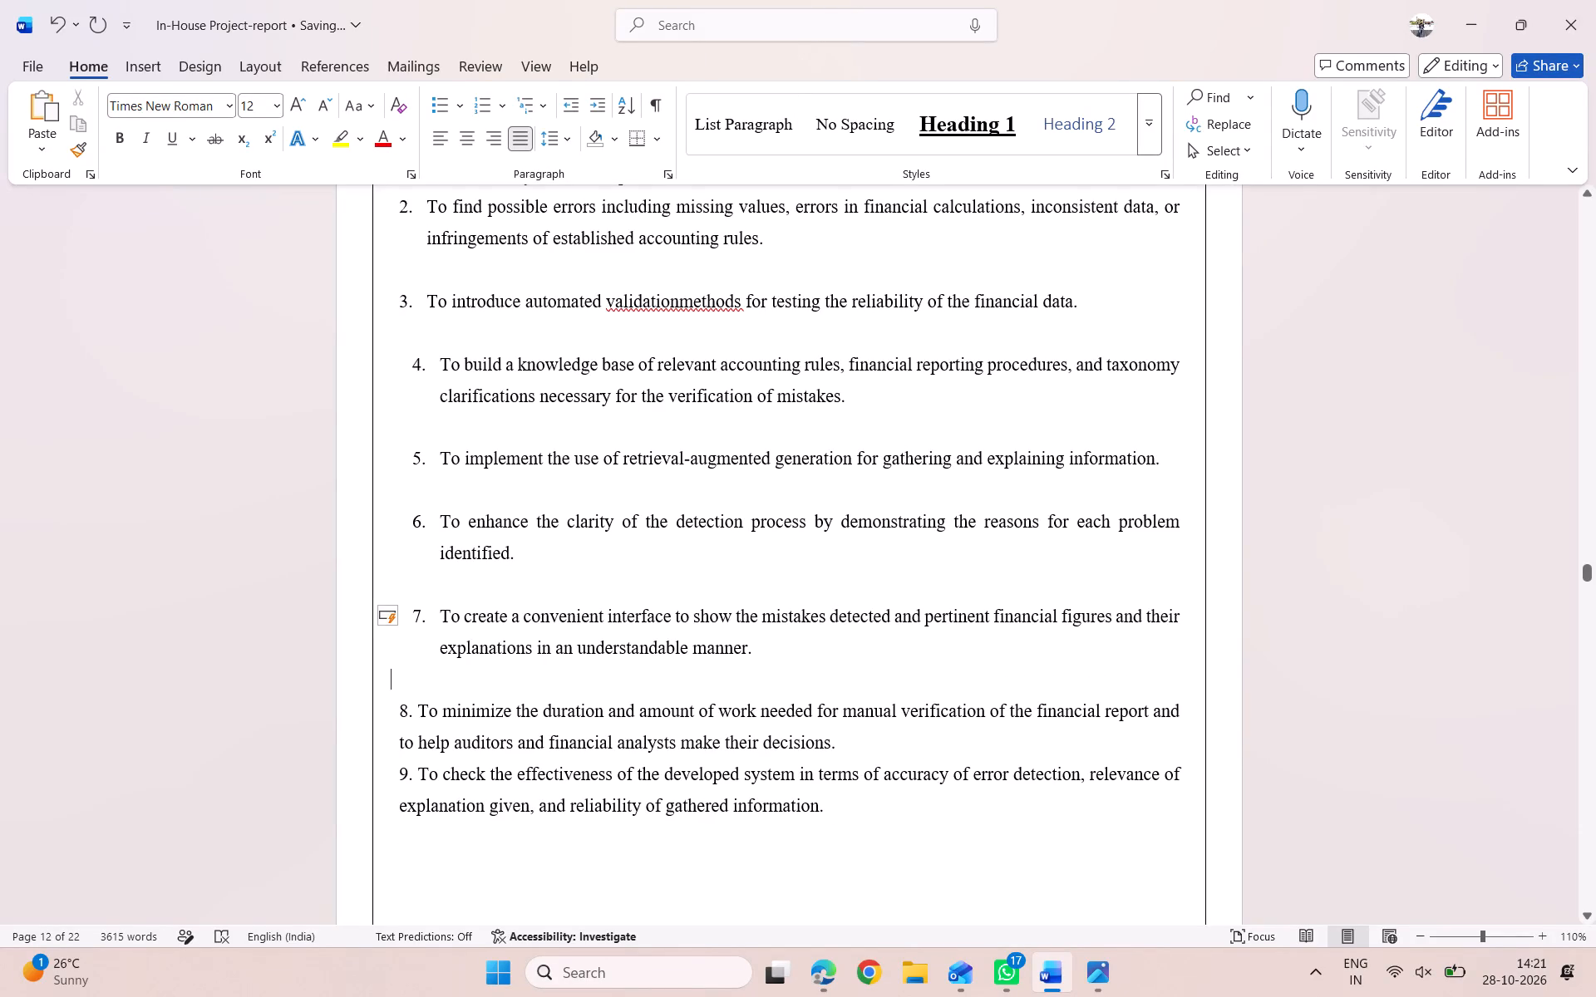
# Insert a single unnumbered empty line after the eighth objective, about minimizing manual verification work, keeping its text intact.
pyautogui.click(845, 738)
pyautogui.press('BackSpace')
pyautogui.press('BackSpace')
pyautogui.hotkey('ctrl', 'z')
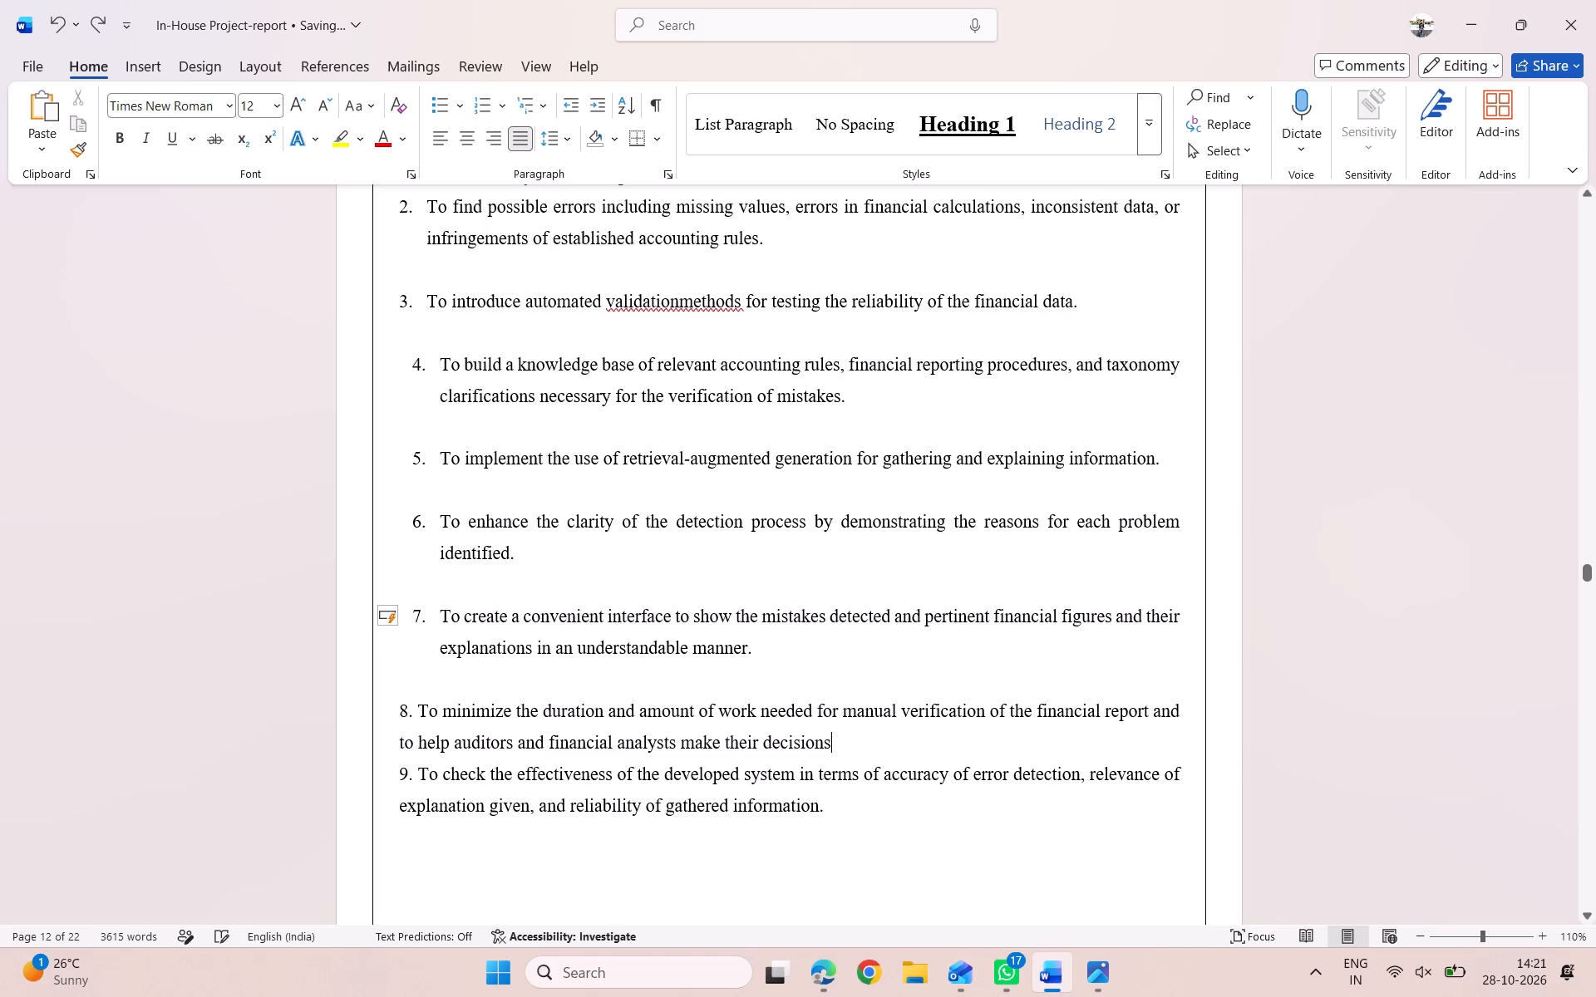
pyautogui.hotkey('ctrl', 'z')
pyautogui.press('Return')
pyautogui.press('BackSpace')
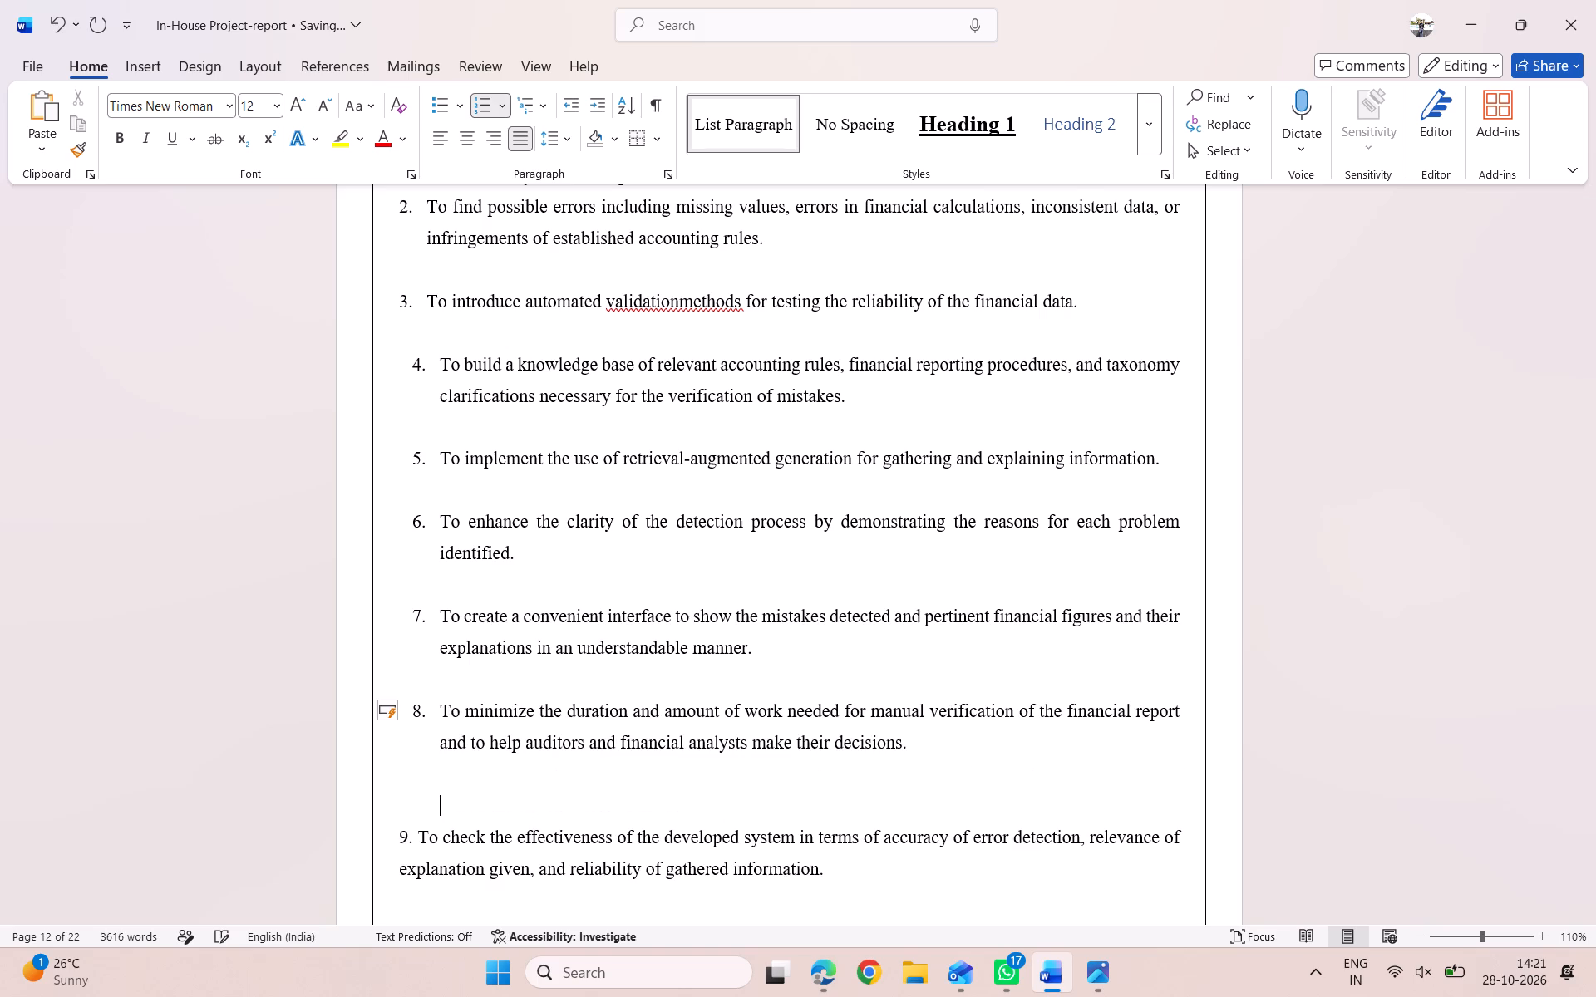
pyautogui.press('BackSpace')
pyautogui.press('BackSpace')
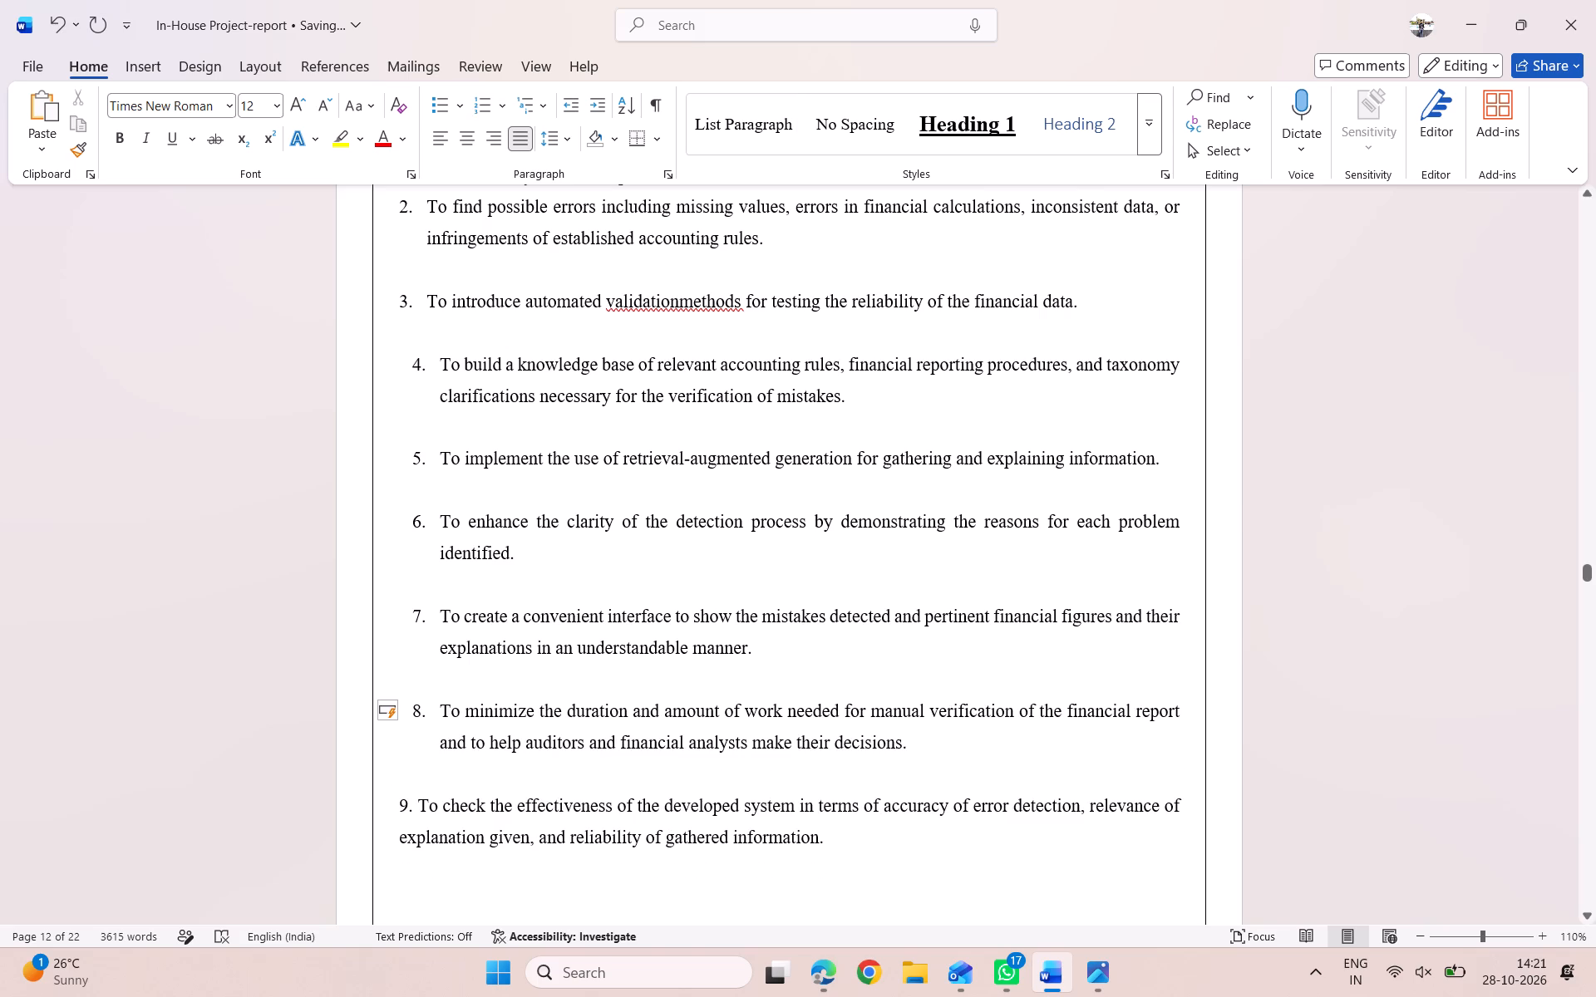
# Apply one uniform 1., 2., 3. numbered list format to all nine objectives of the proposed system.
pyautogui.moveTo(830, 850); pyautogui.dragTo(269, 186)
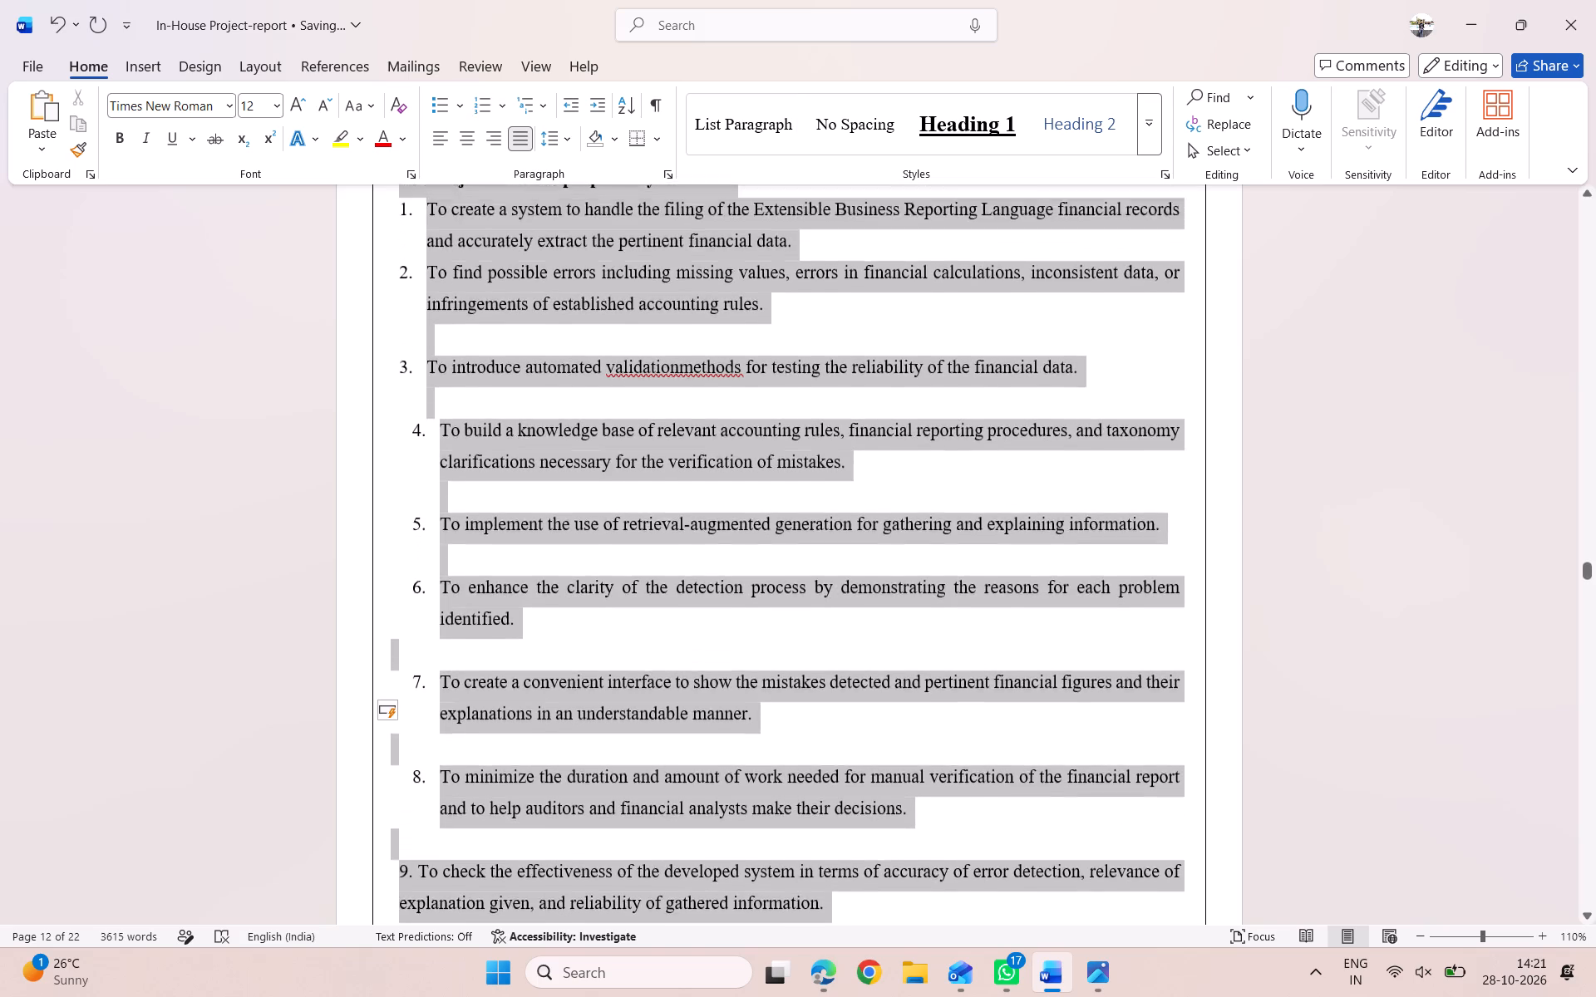
pyautogui.moveTo(269, 186); pyautogui.dragTo(342, 229)
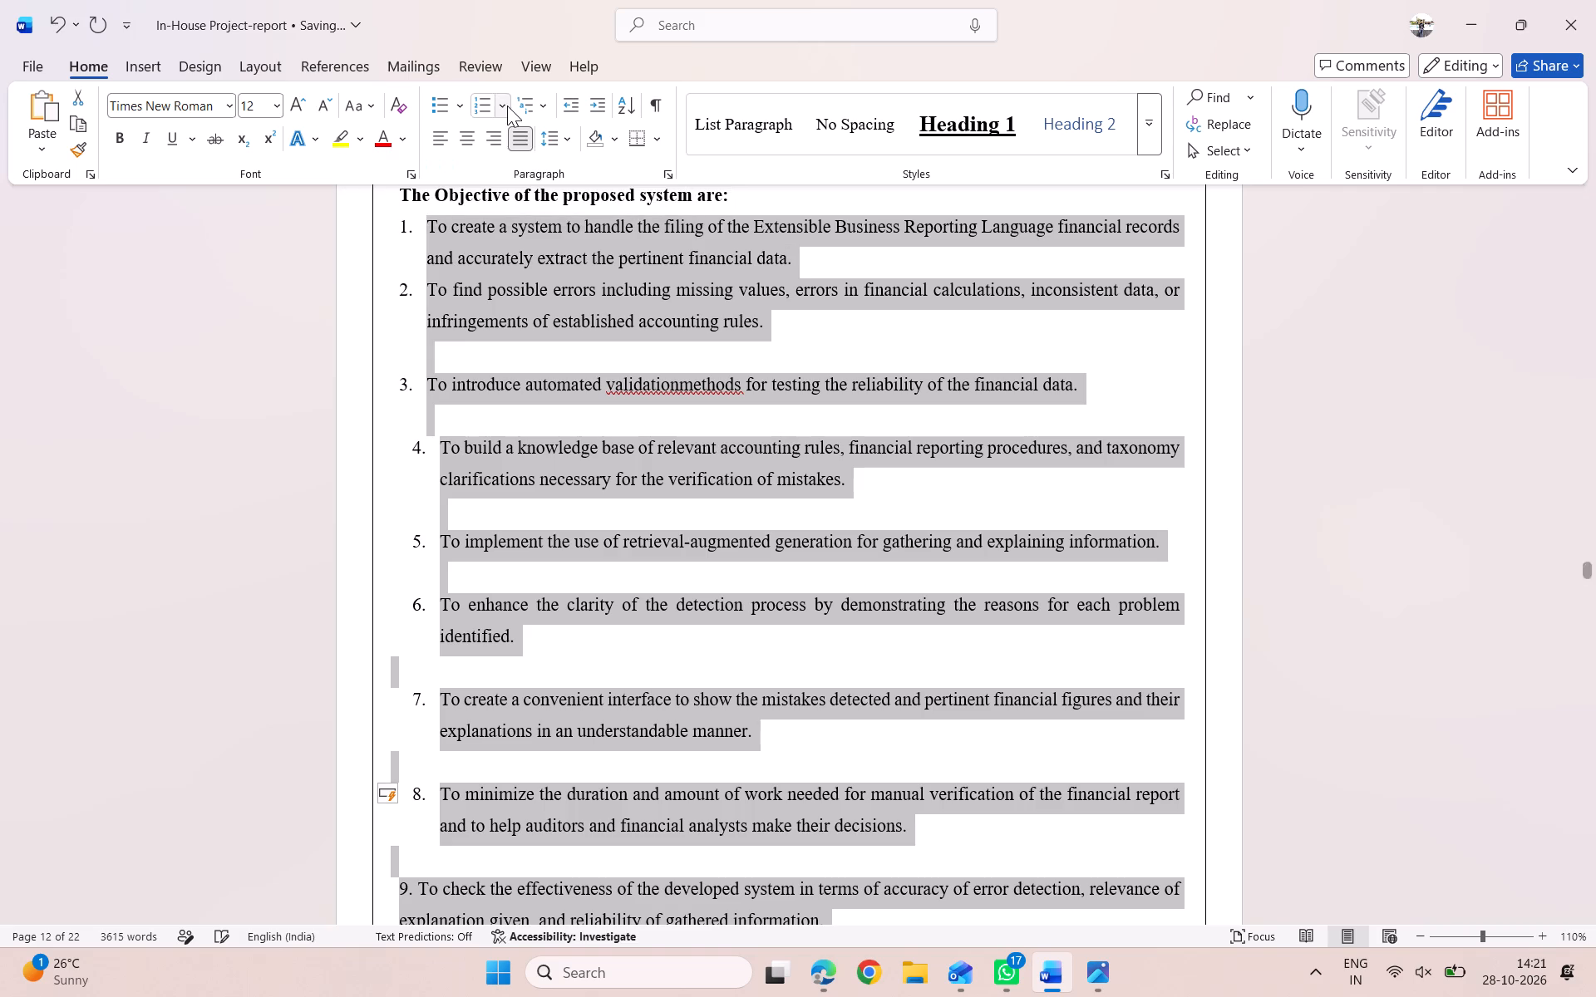
pyautogui.click(510, 106)
pyautogui.click(529, 184)
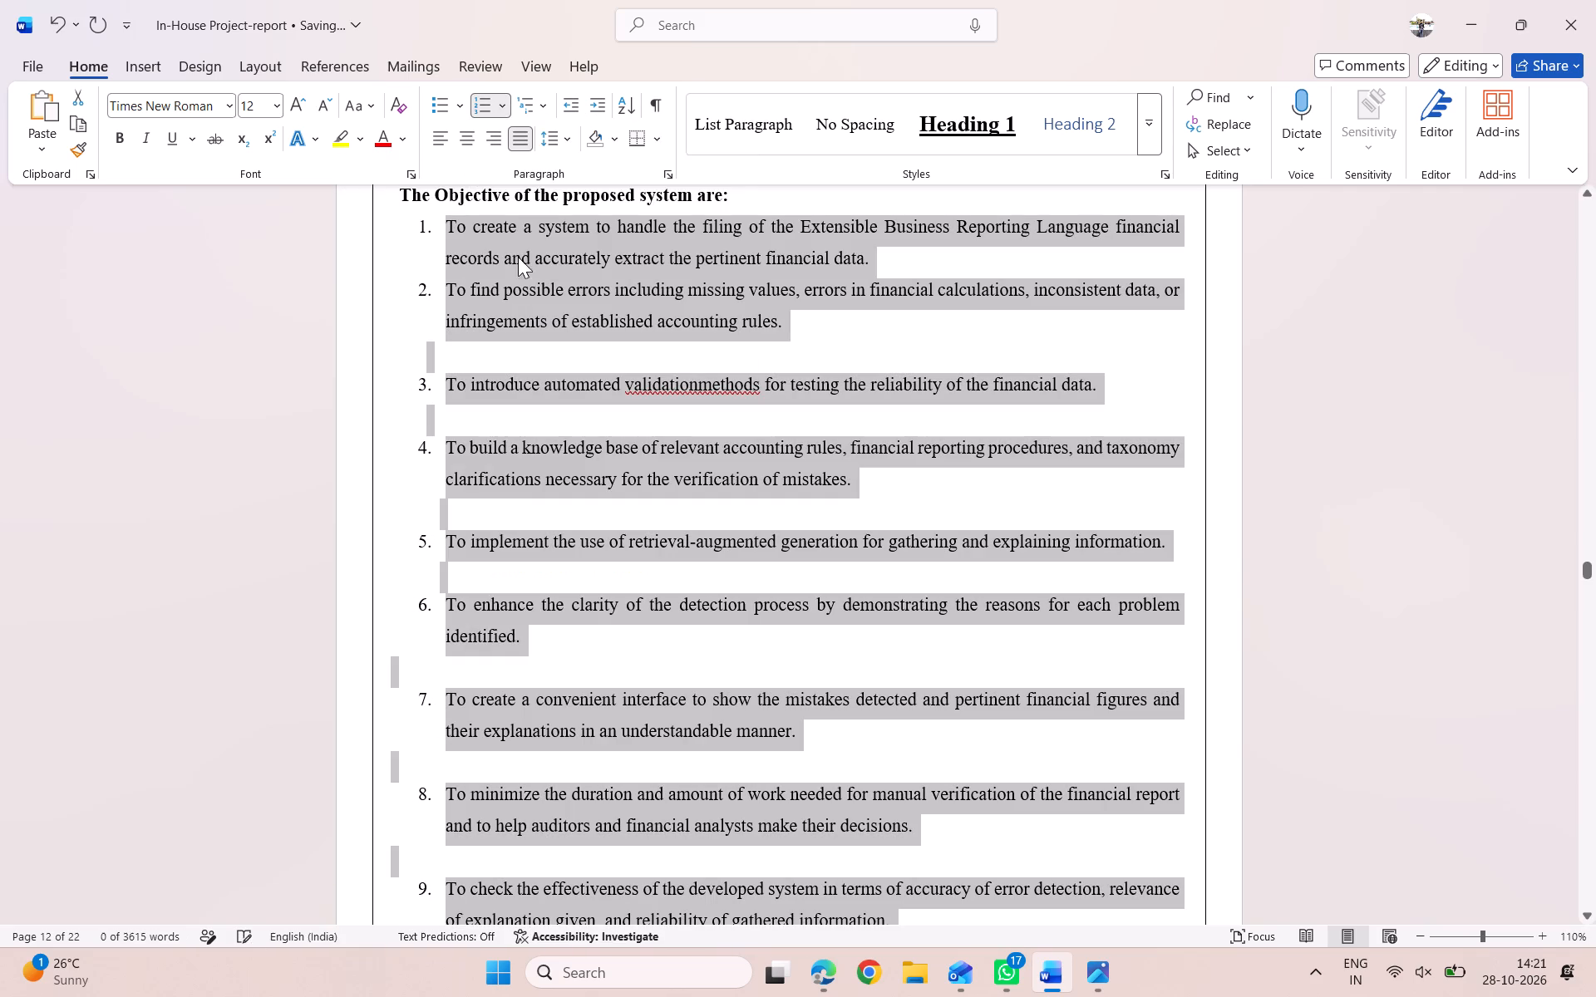
pyautogui.click(543, 544)
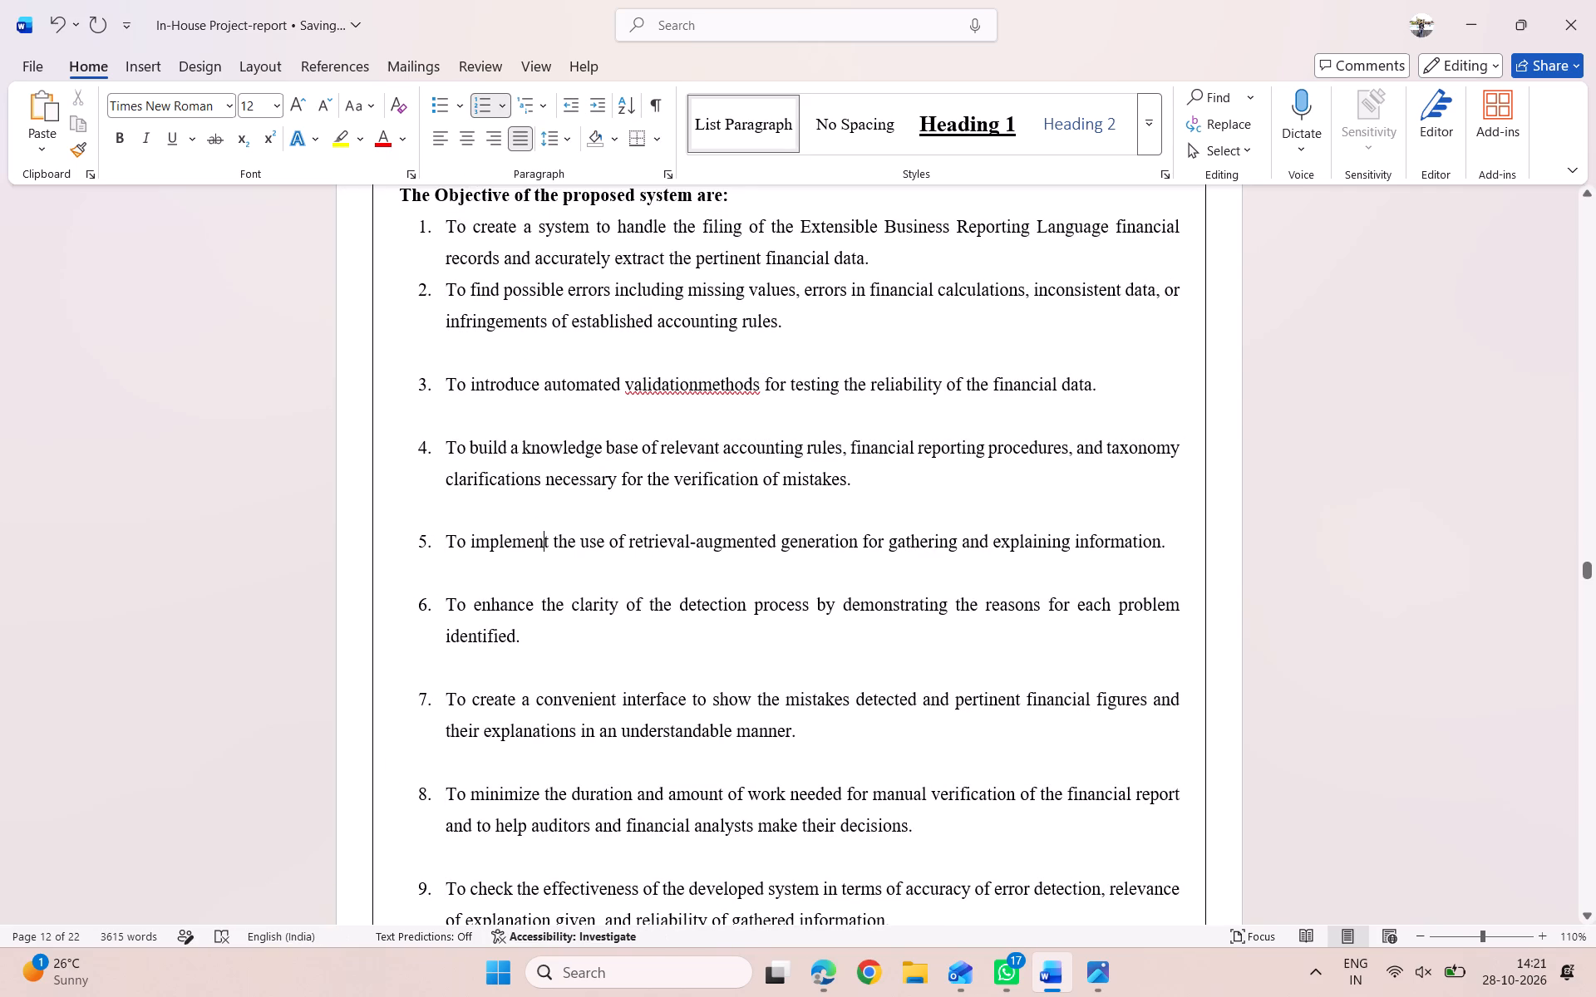
# Insert an unnumbered empty line between the first and second objectives.
pyautogui.scroll(1, 687, 580)
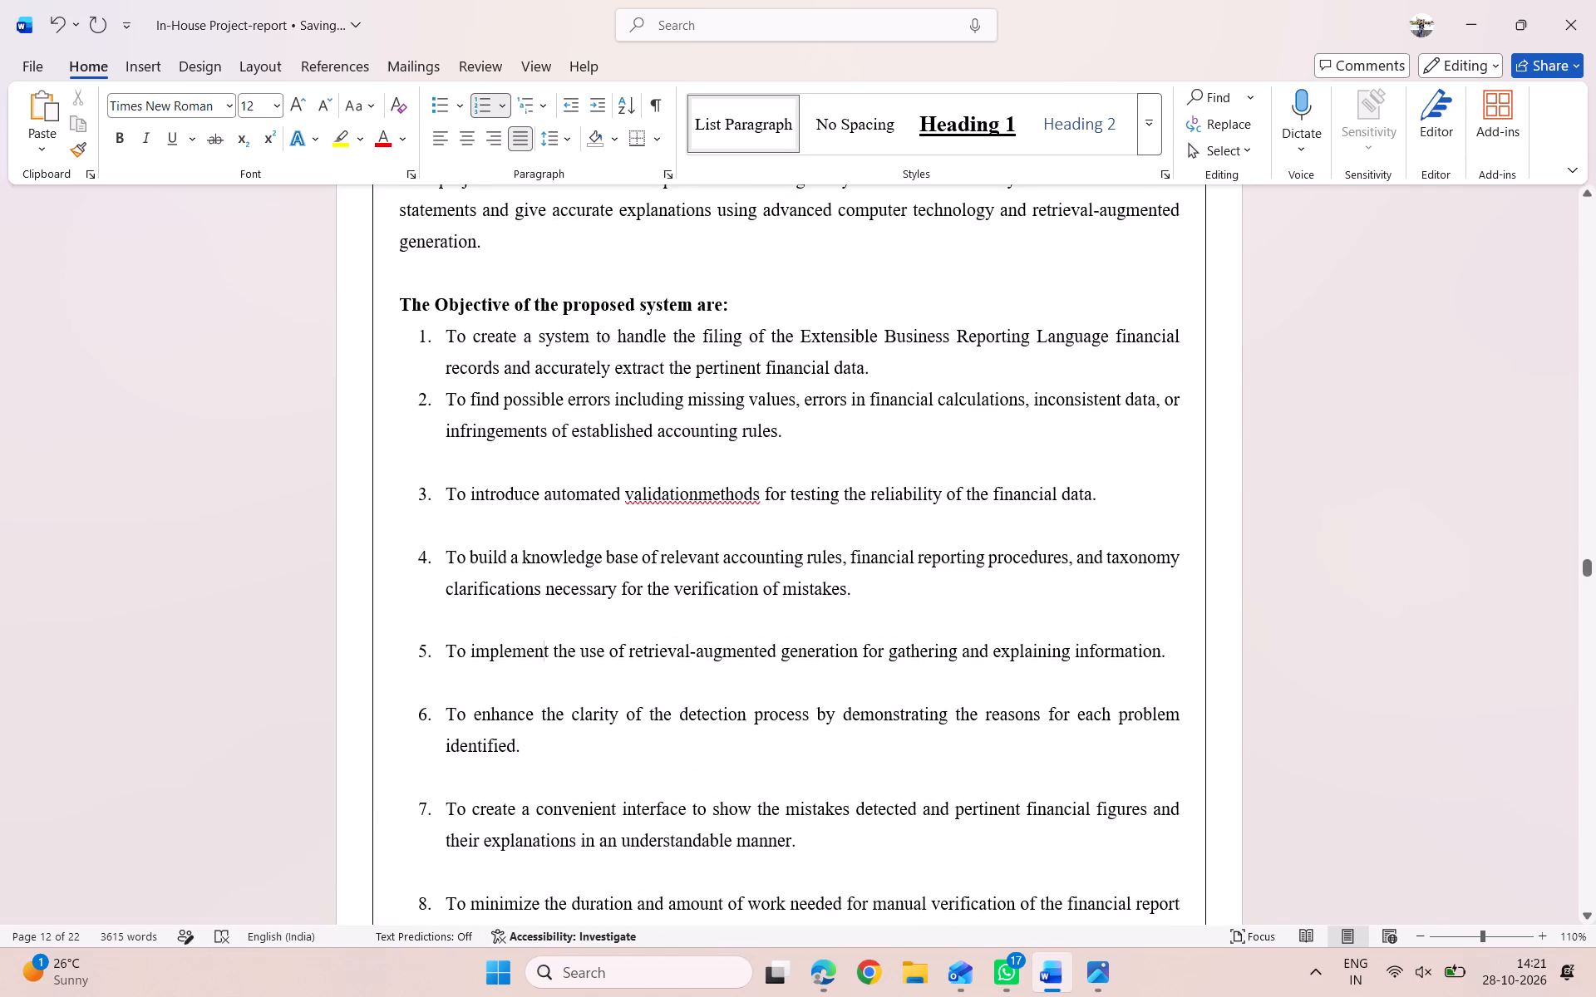
pyautogui.click(878, 369)
pyautogui.press('Return')
pyautogui.press('BackSpace')
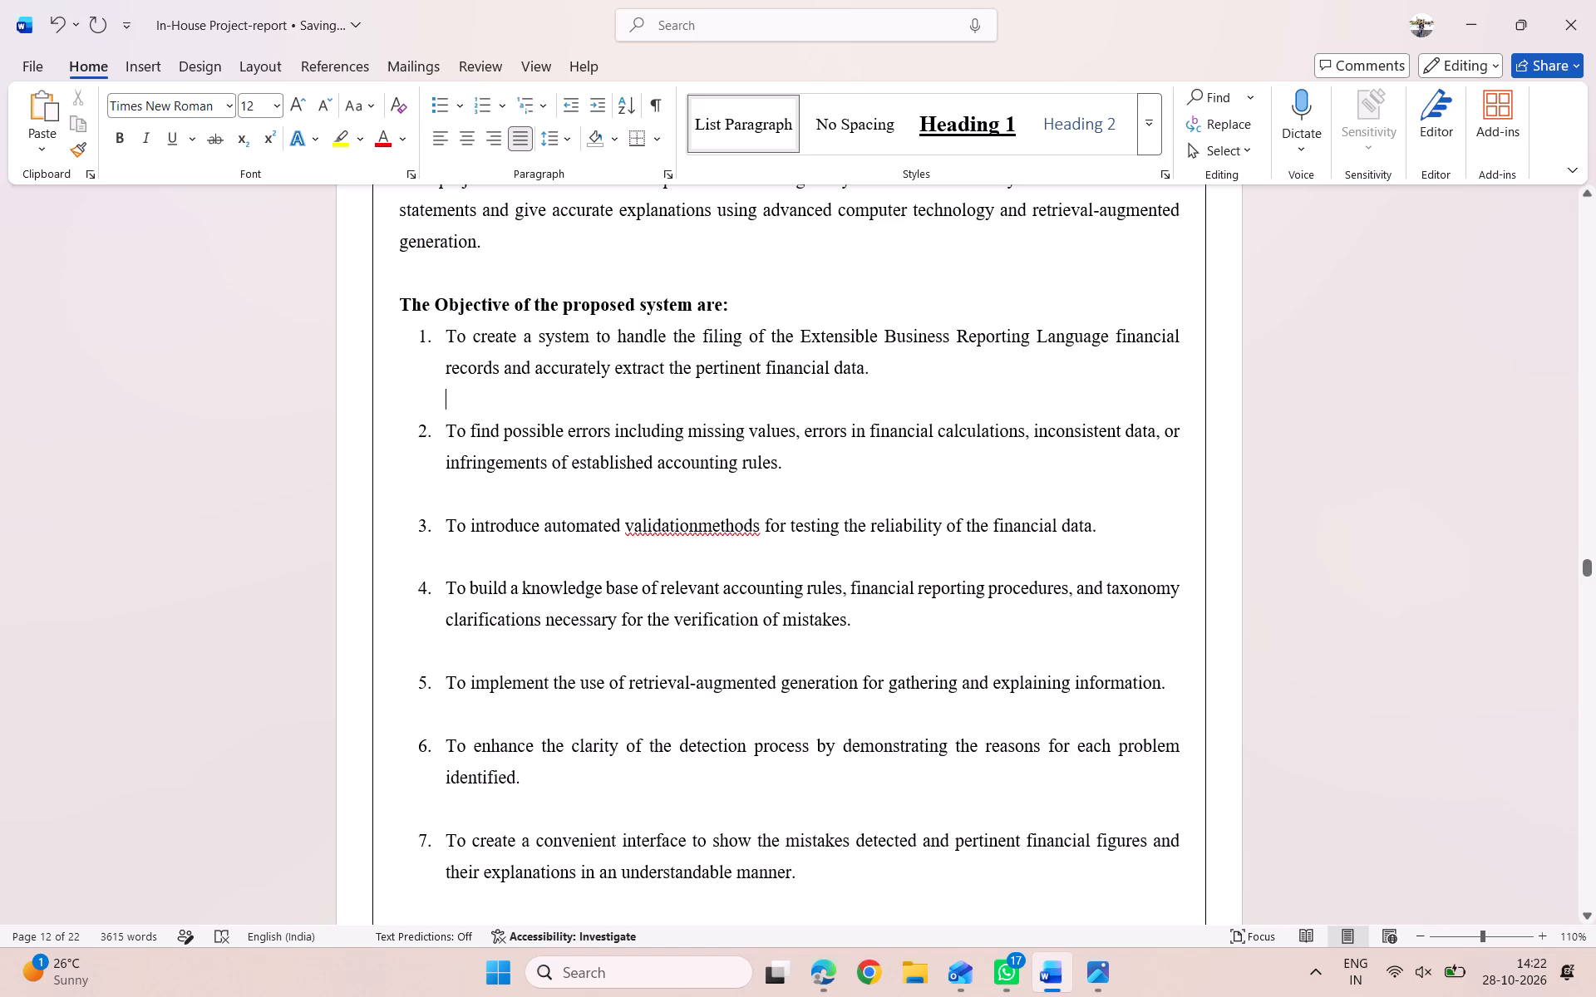
# Set the left and right indents to 0.2 cm for all text under the Process / Methodology heading, from 6.1 through the end of 6.4.
pyautogui.scroll(-1, 875, 566)
pyautogui.scroll(2, 875, 566)
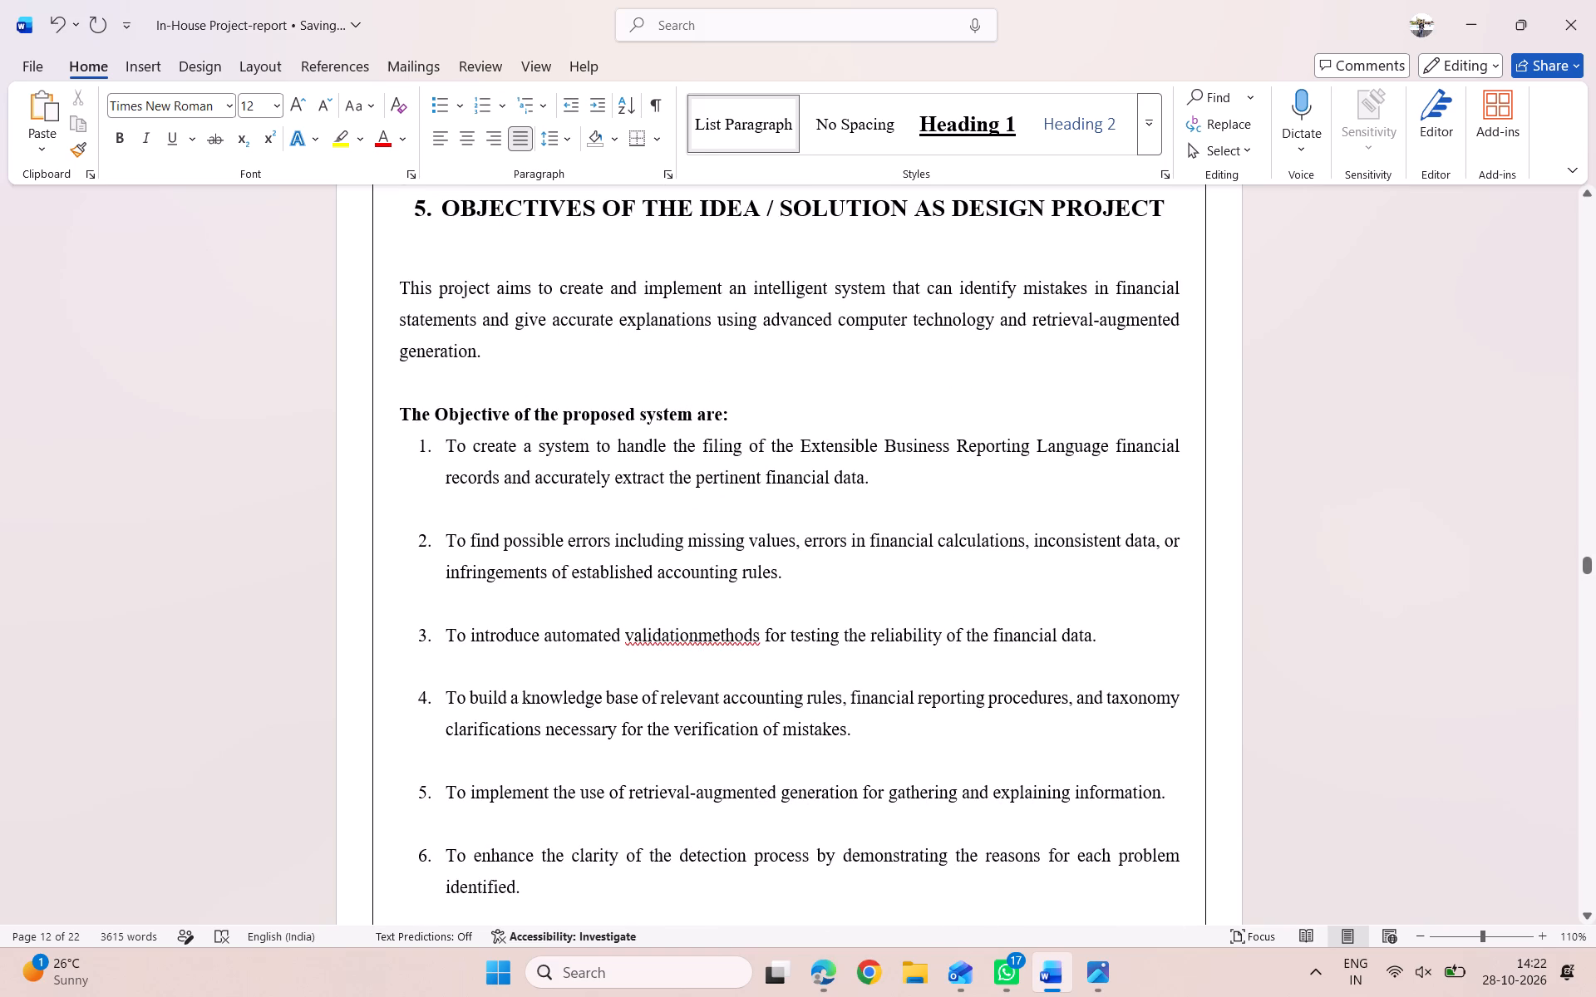
pyautogui.scroll(-4, 594, 591)
pyautogui.scroll(5, 869, 709)
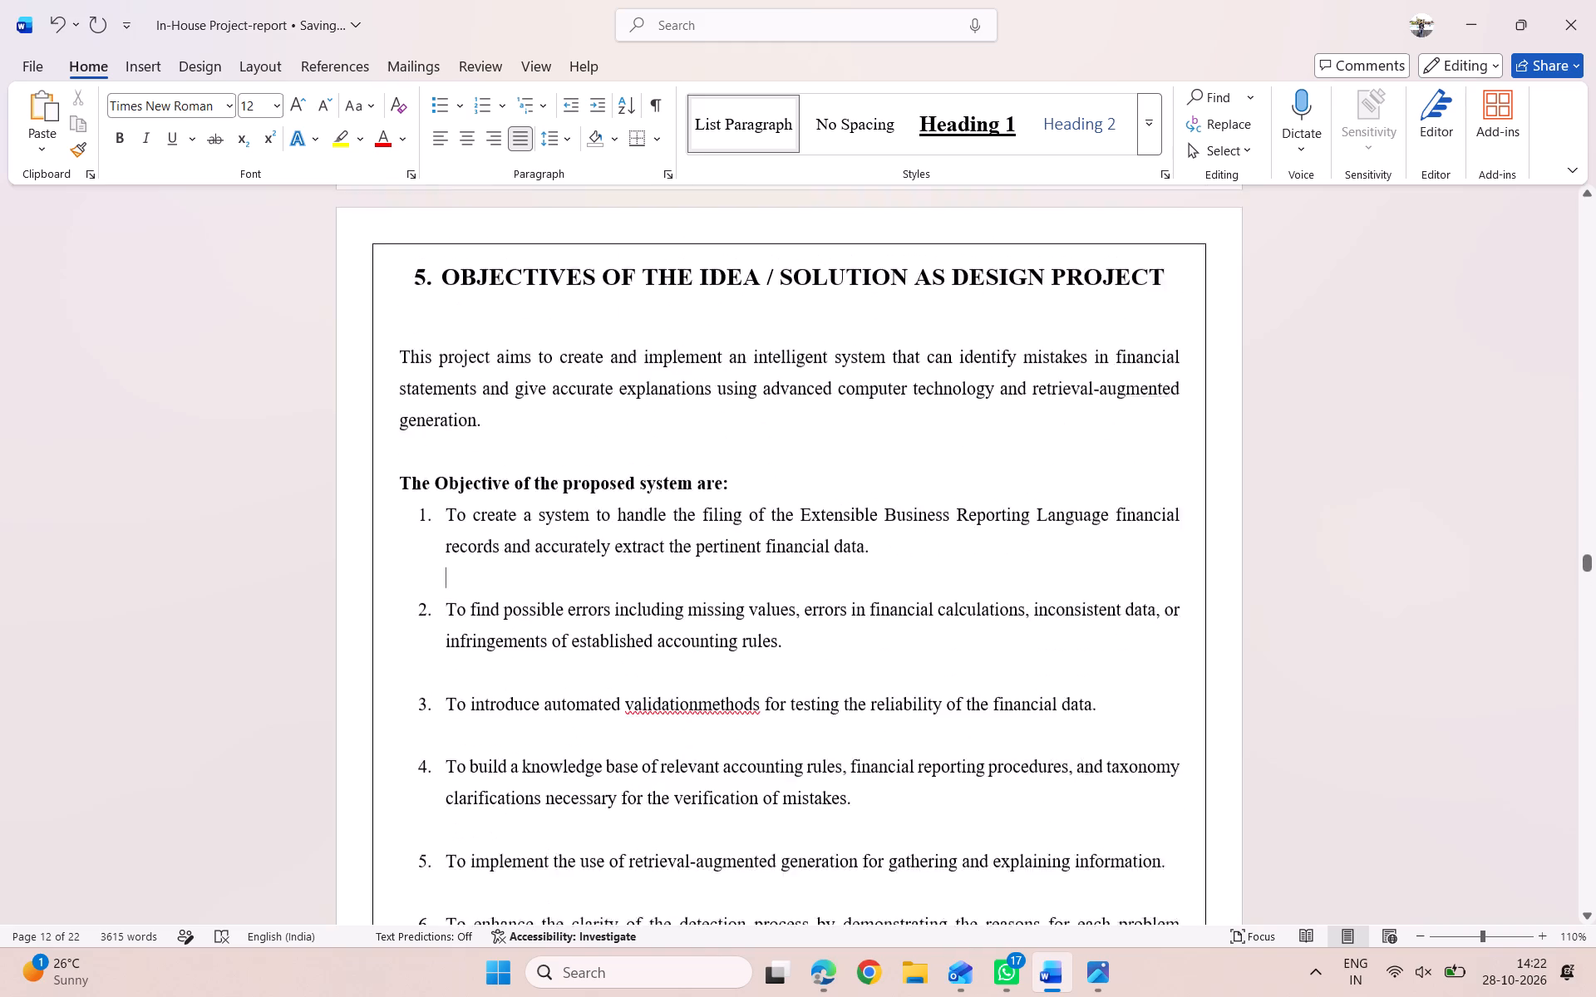
pyautogui.scroll(-12, 869, 709)
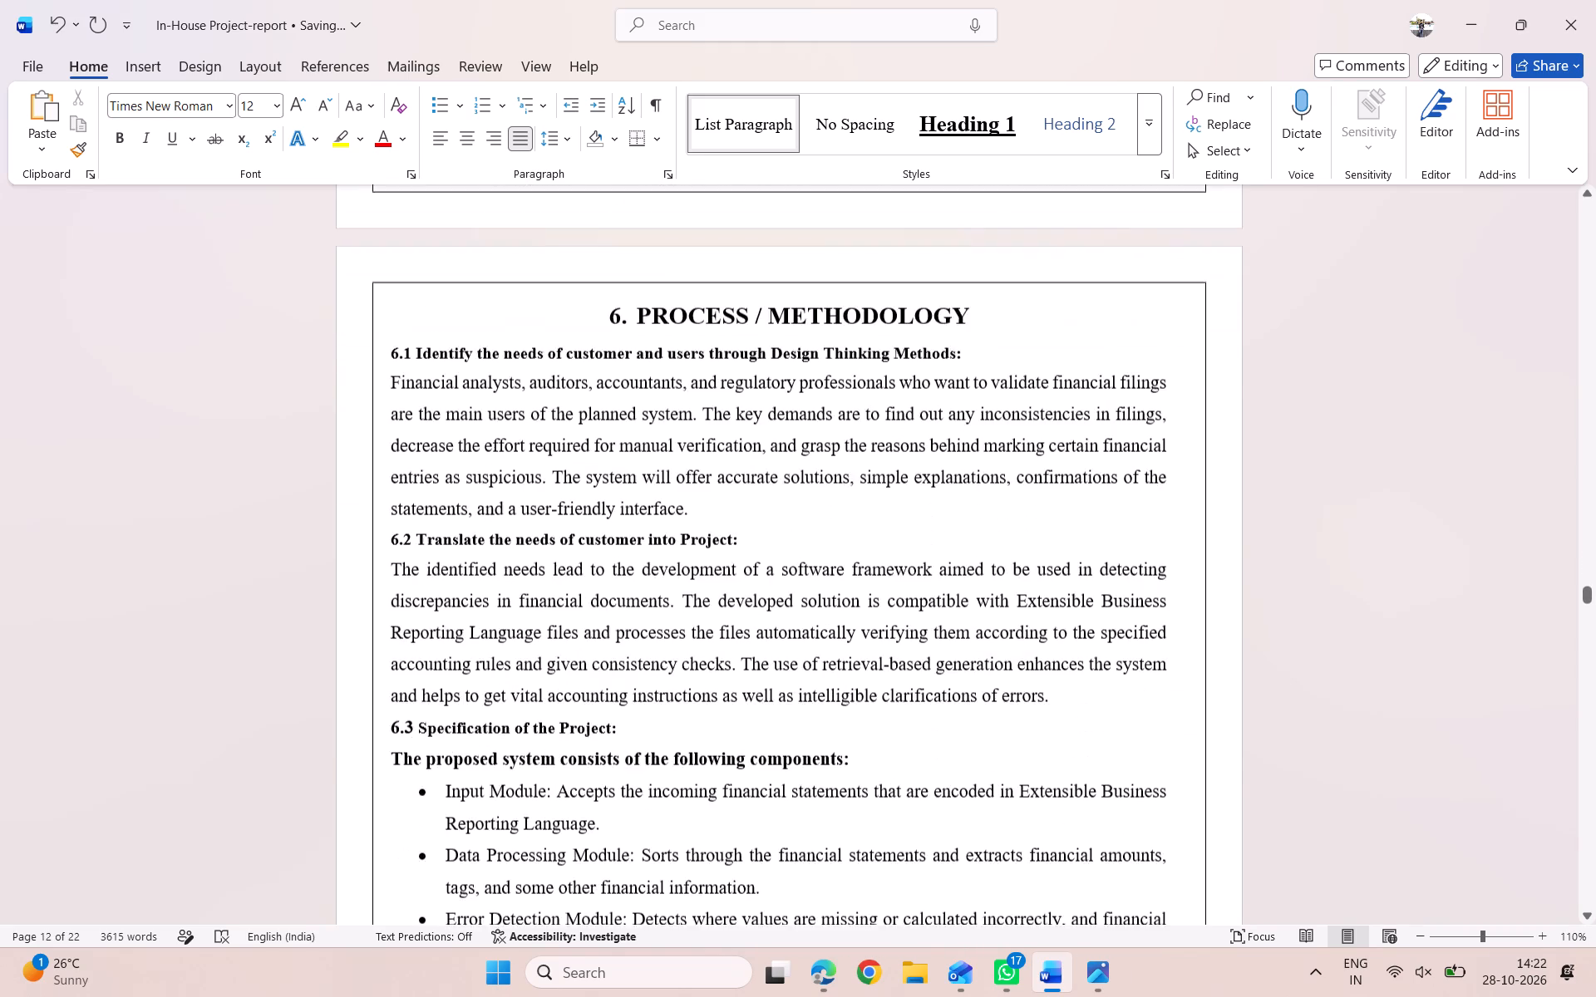
pyautogui.scroll(-1, 874, 678)
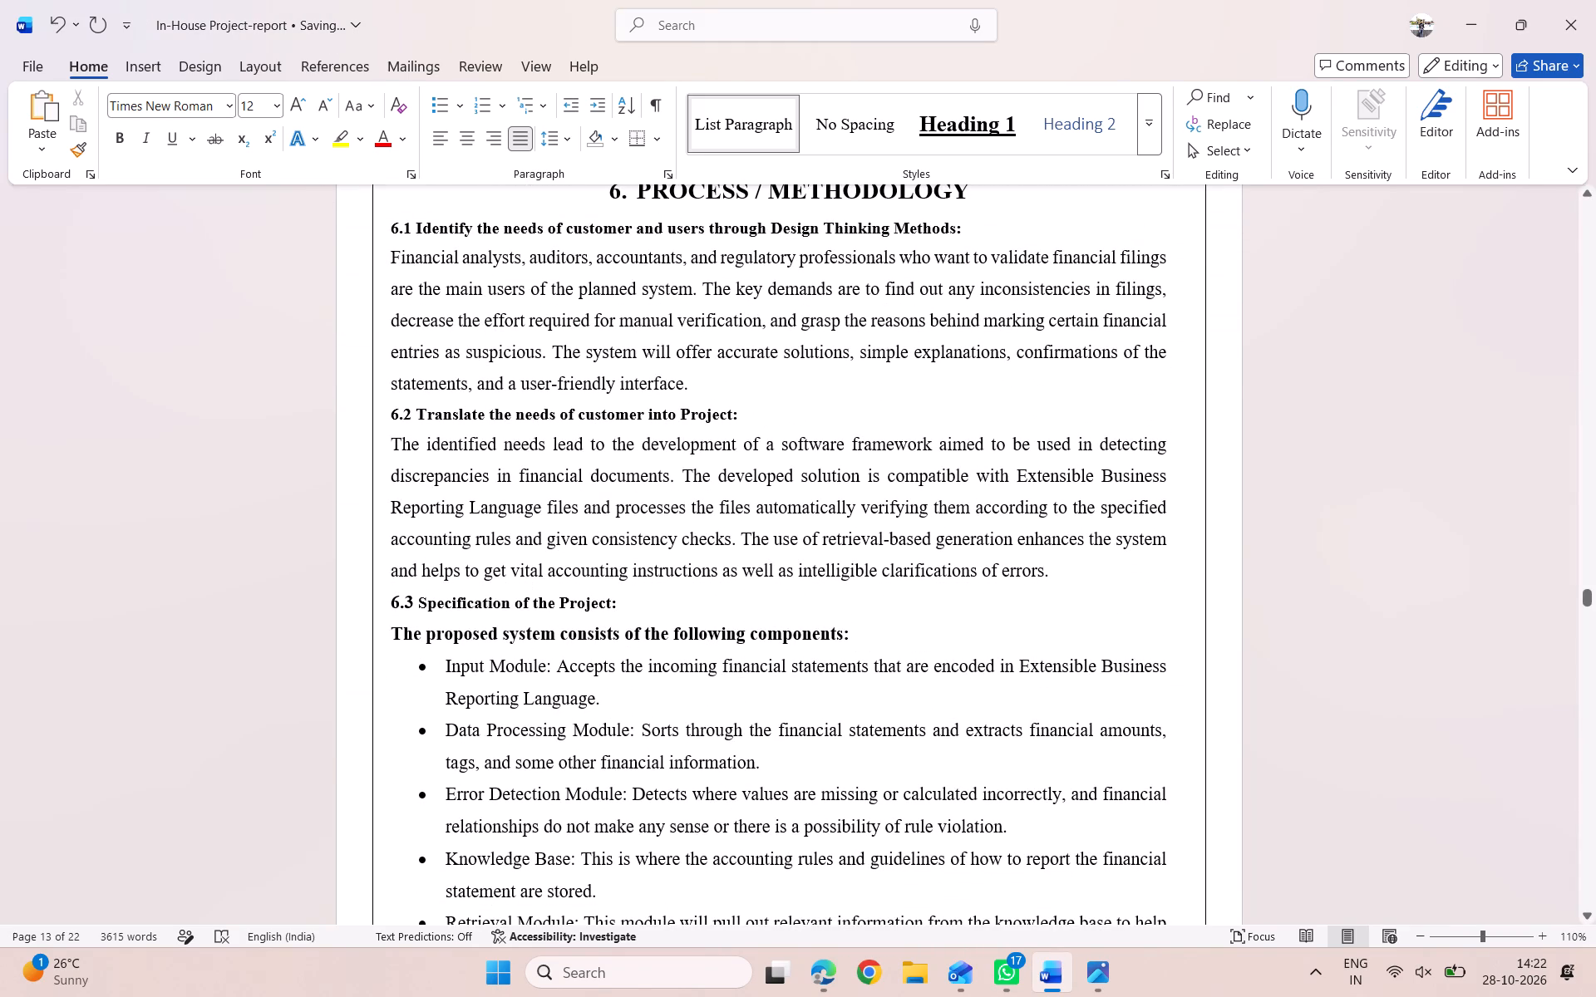
pyautogui.moveTo(388, 223); pyautogui.dragTo(531, 873)
pyautogui.scroll(-4, 522, 872)
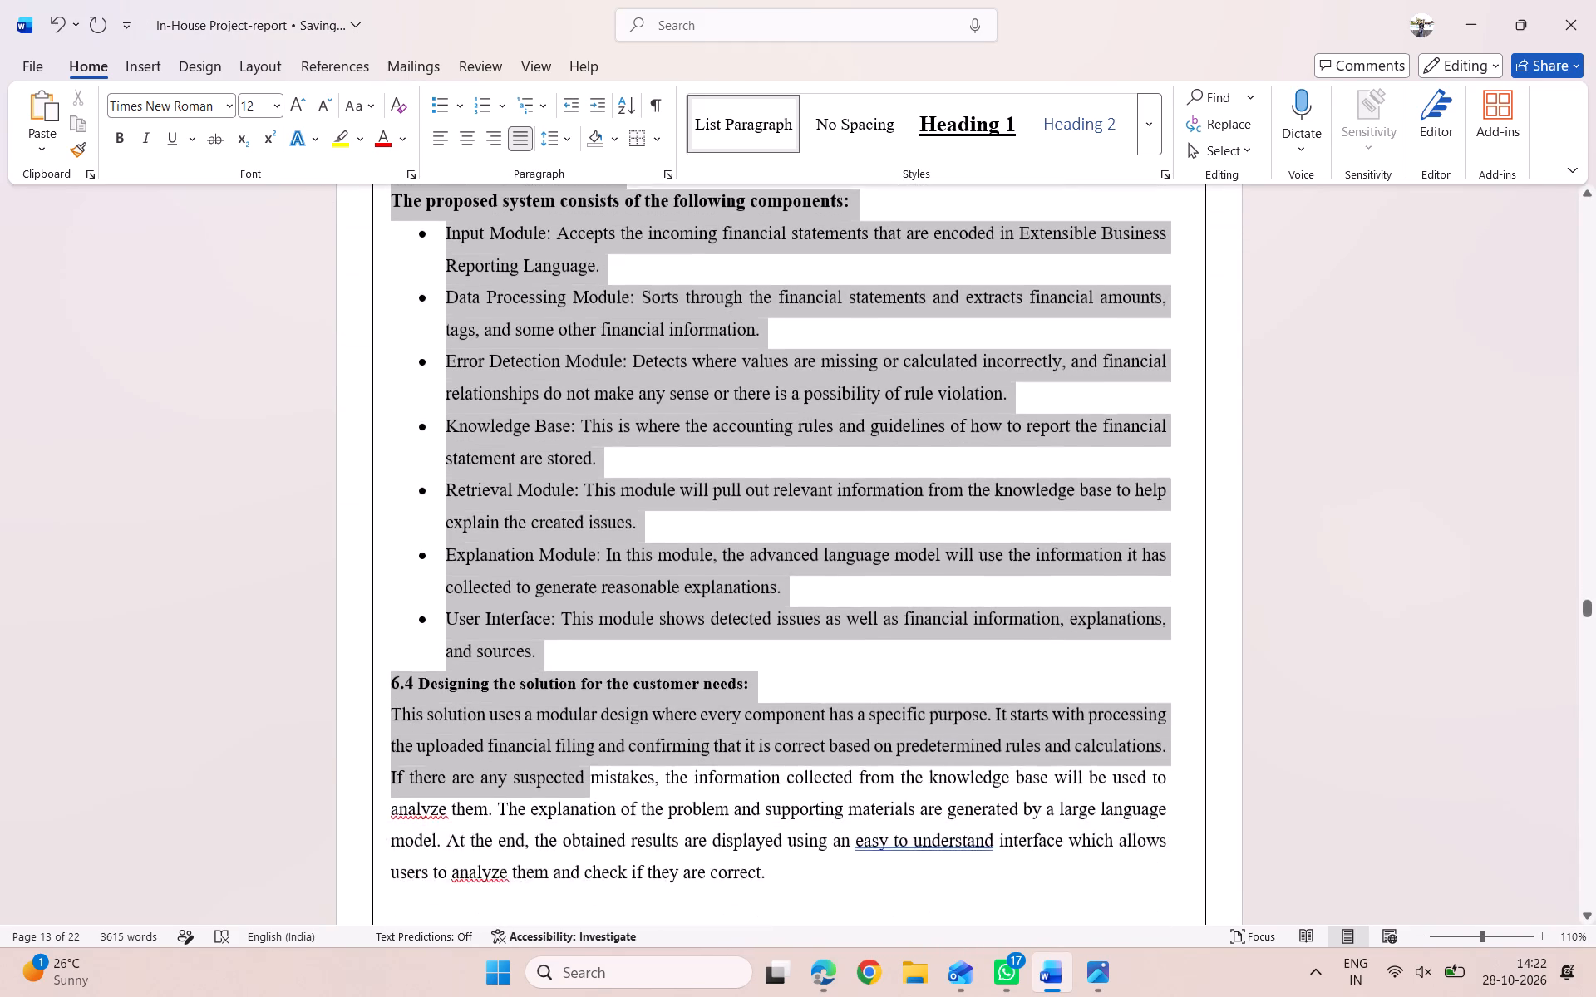
pyautogui.moveTo(531, 873); pyautogui.dragTo(796, 547)
pyautogui.scroll(-3, 531, 873)
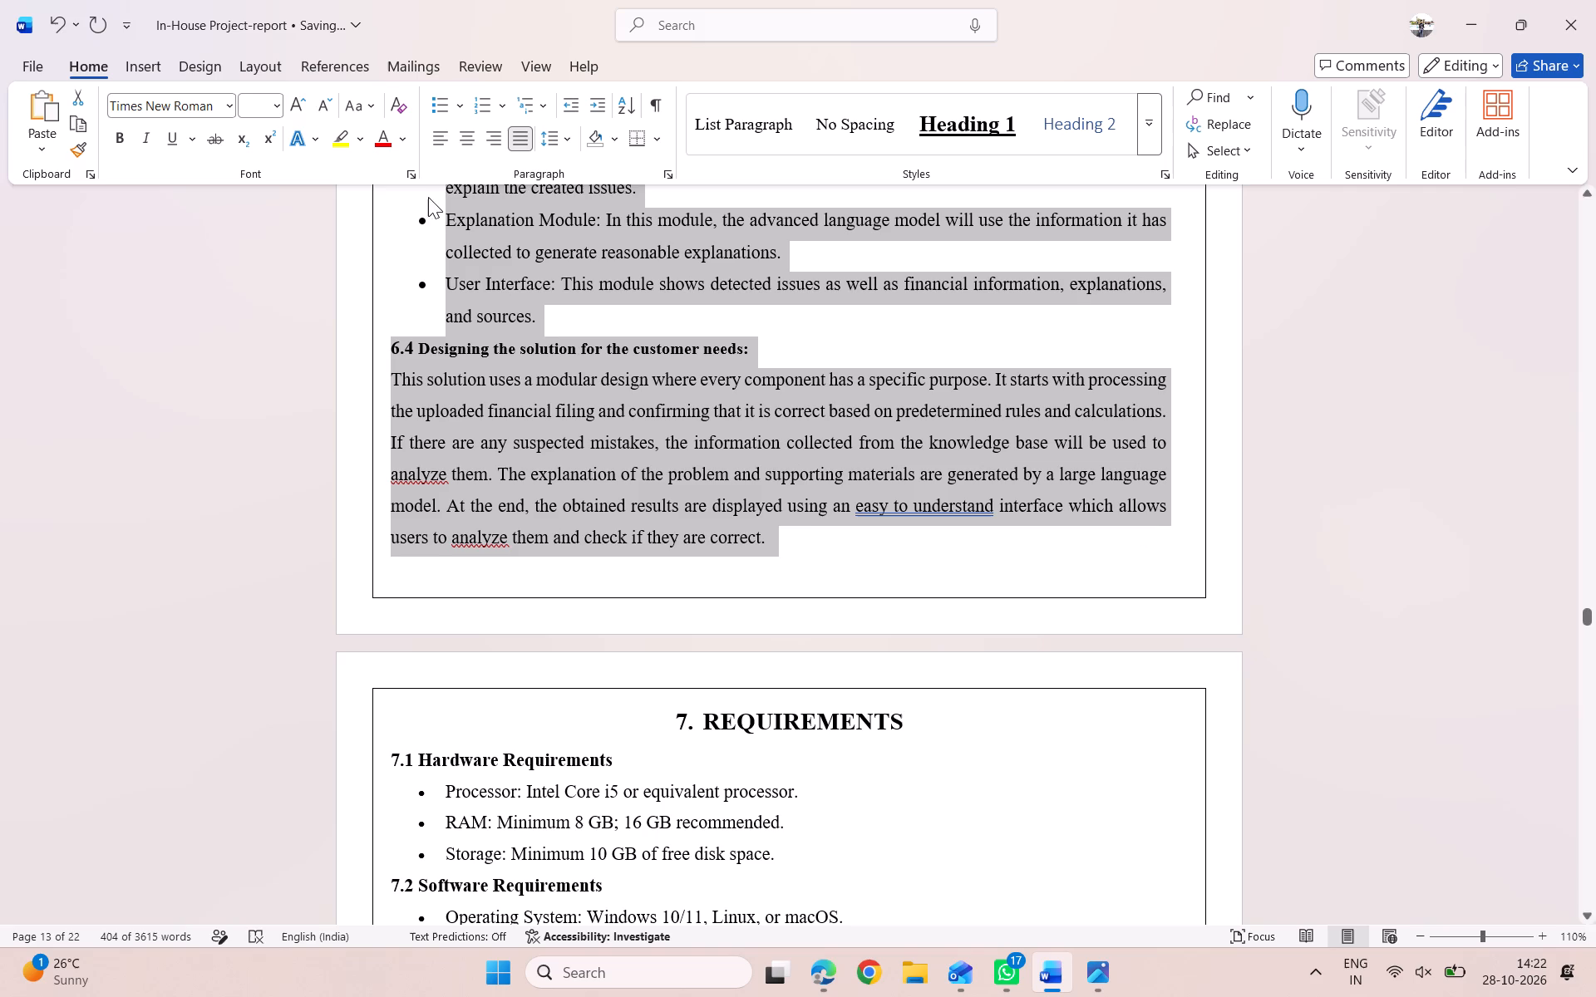
pyautogui.click(230, 71)
pyautogui.click(253, 72)
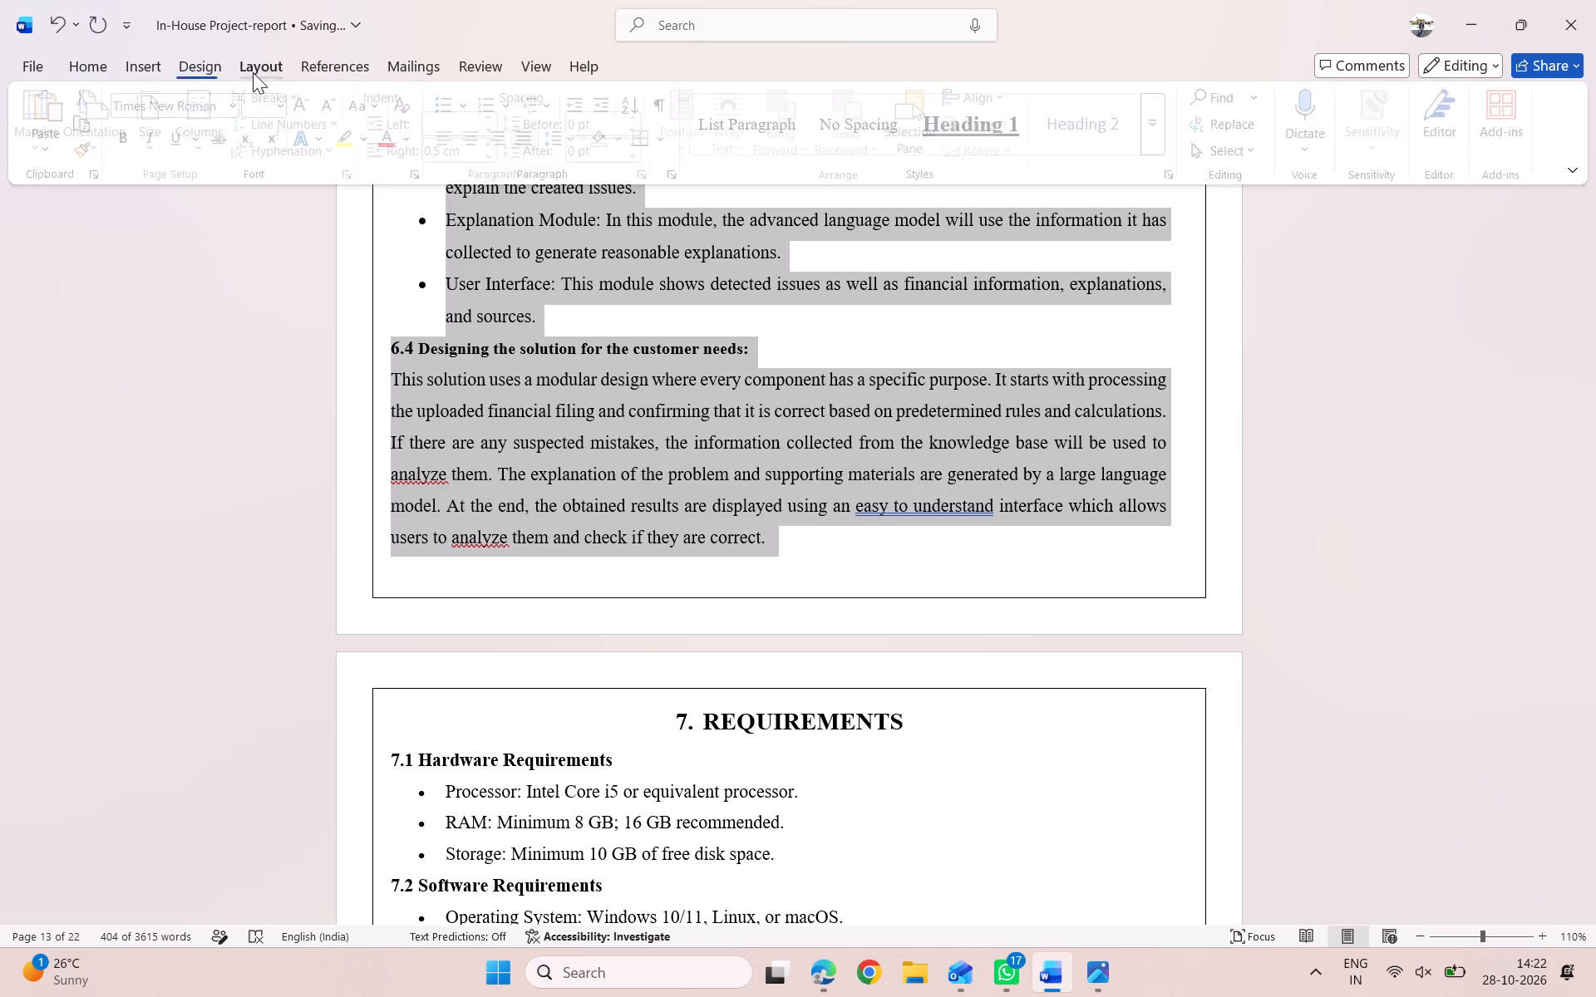
pyautogui.click(495, 115)
pyautogui.doubleClick(495, 115)
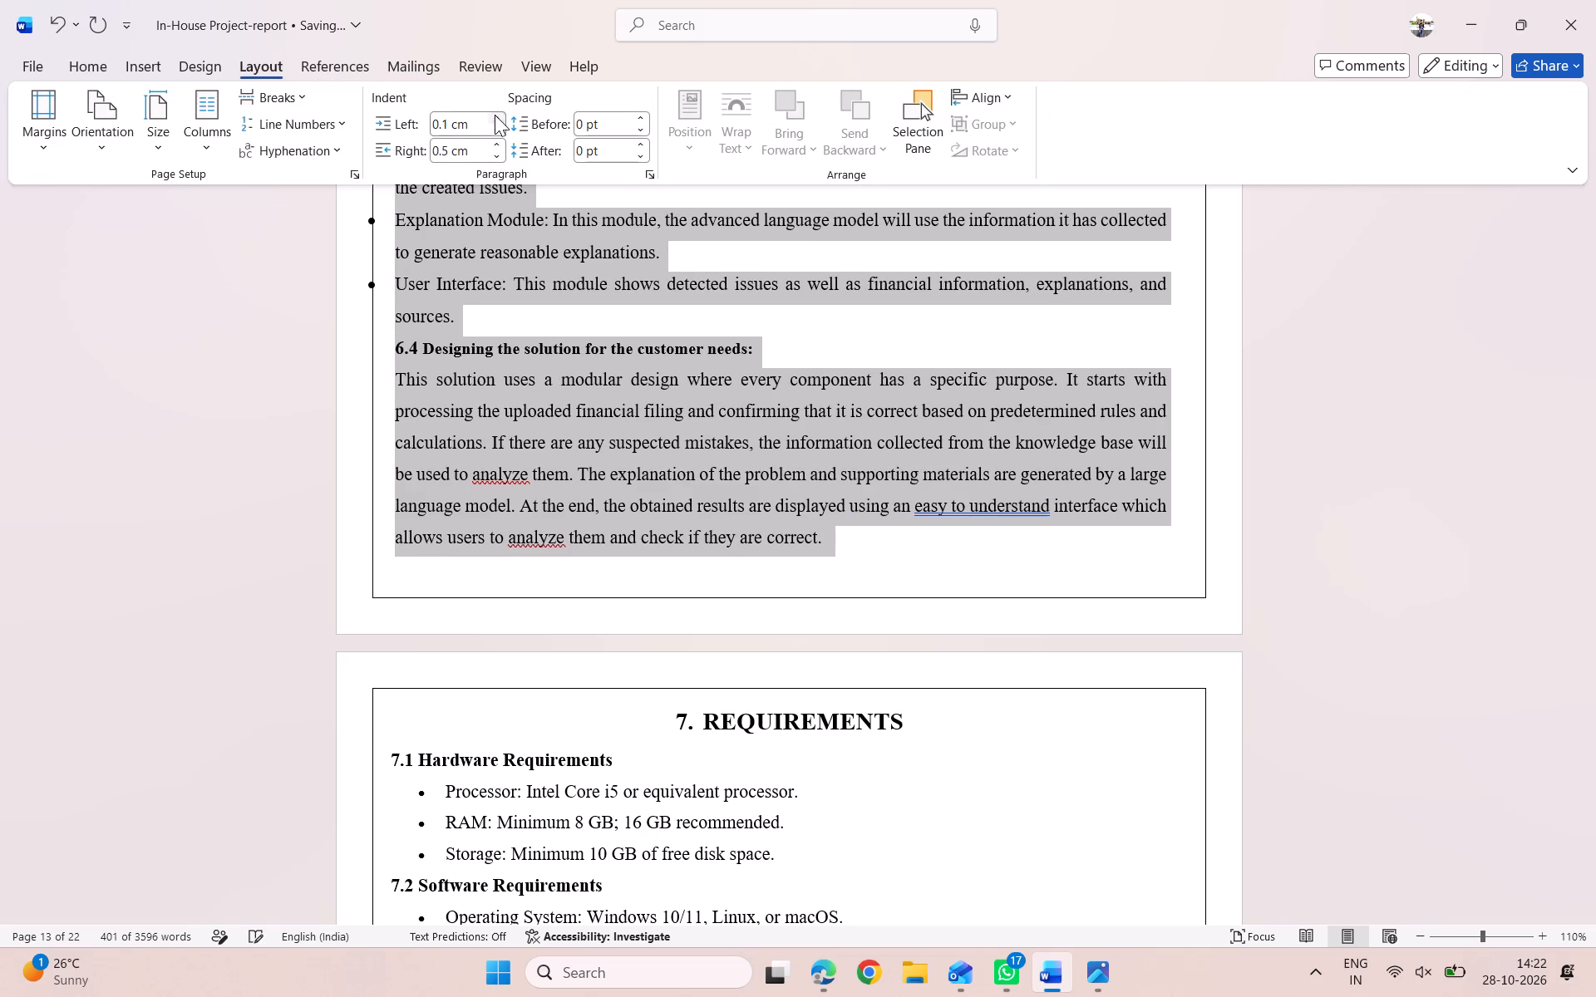
pyautogui.tripleClick(490, 159)
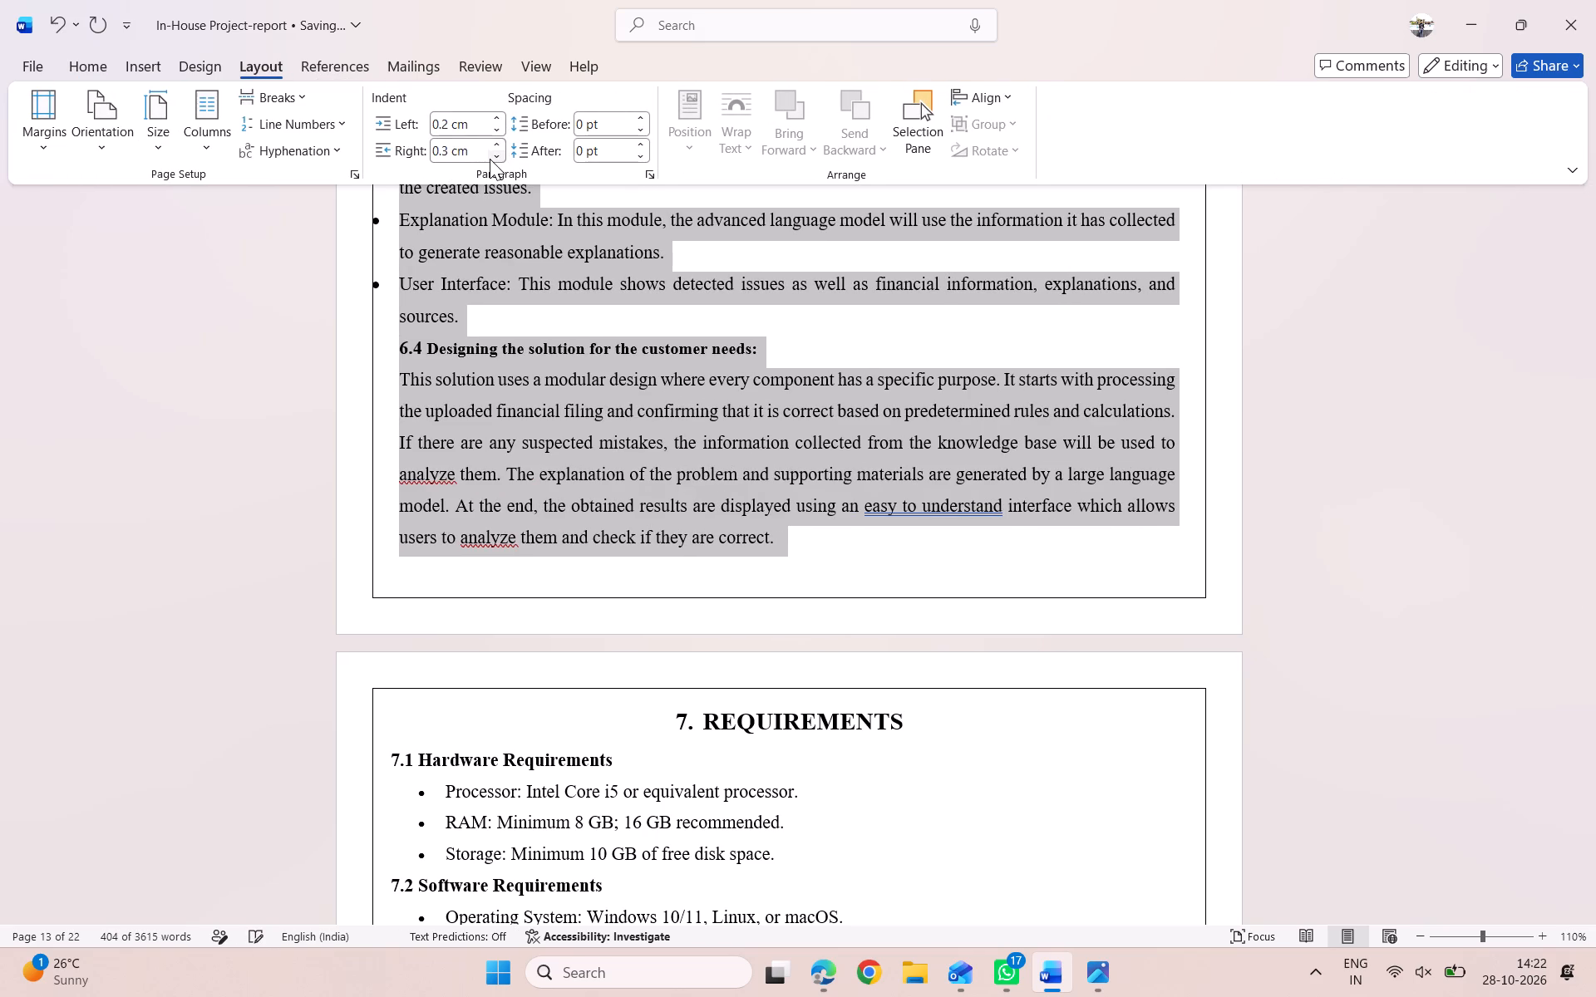
pyautogui.click(798, 543)
pyautogui.scroll(1, 805, 540)
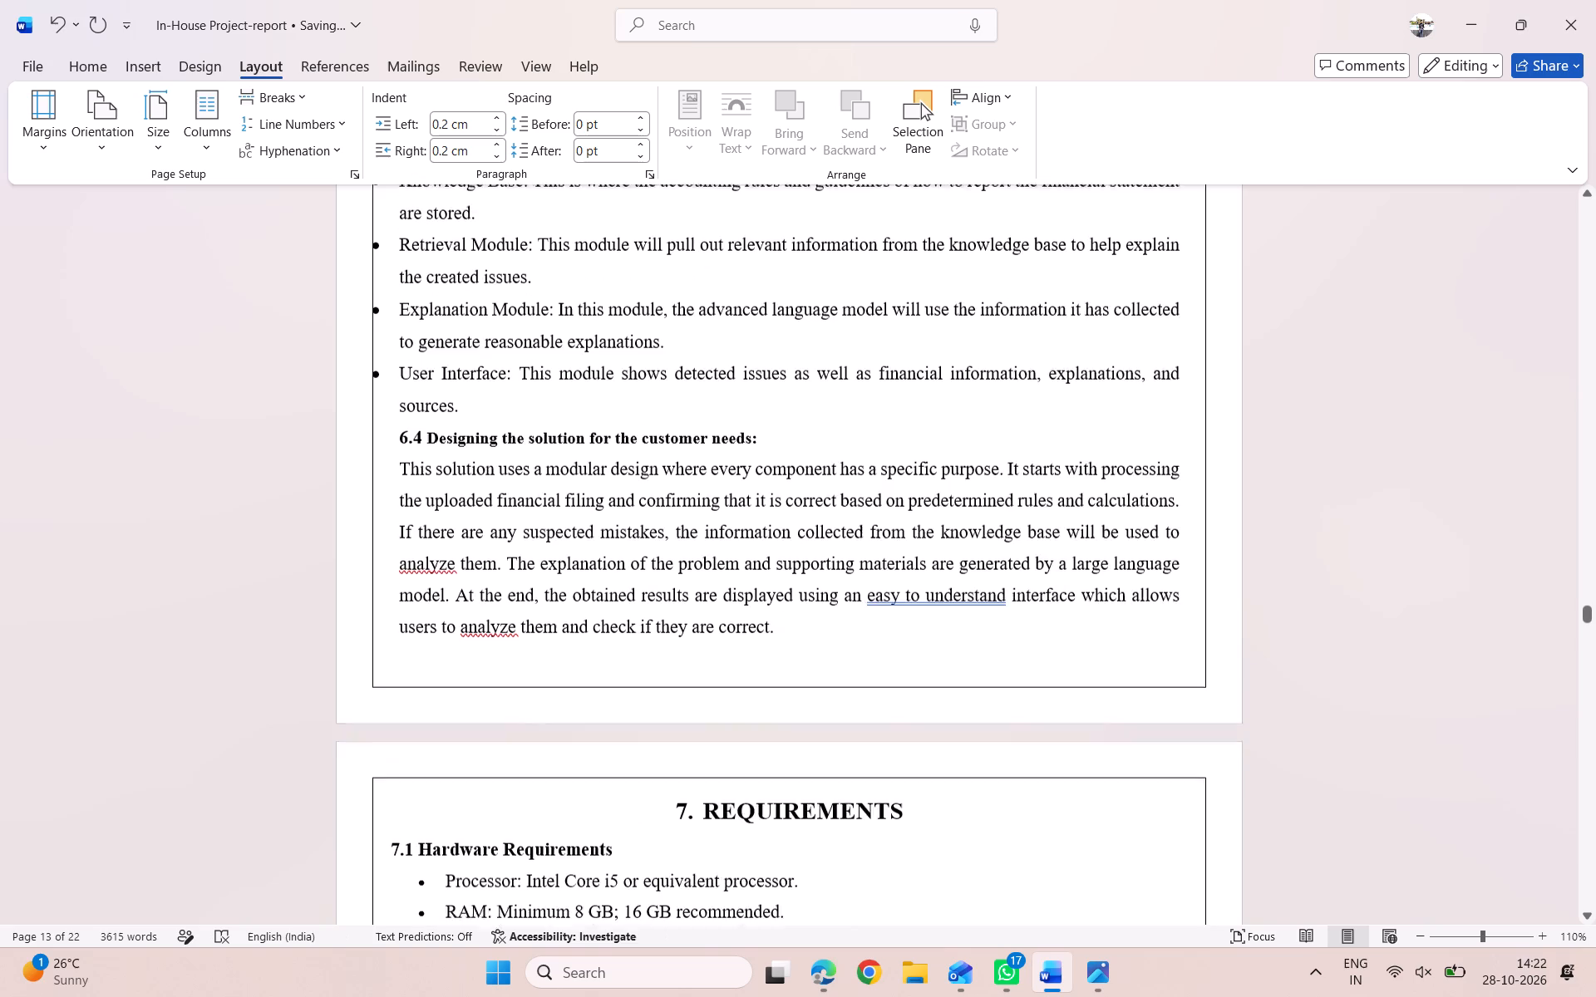
# Increase the indent by one level for the components intro line and all seven module bullets under heading 6.3.
pyautogui.scroll(3, 805, 540)
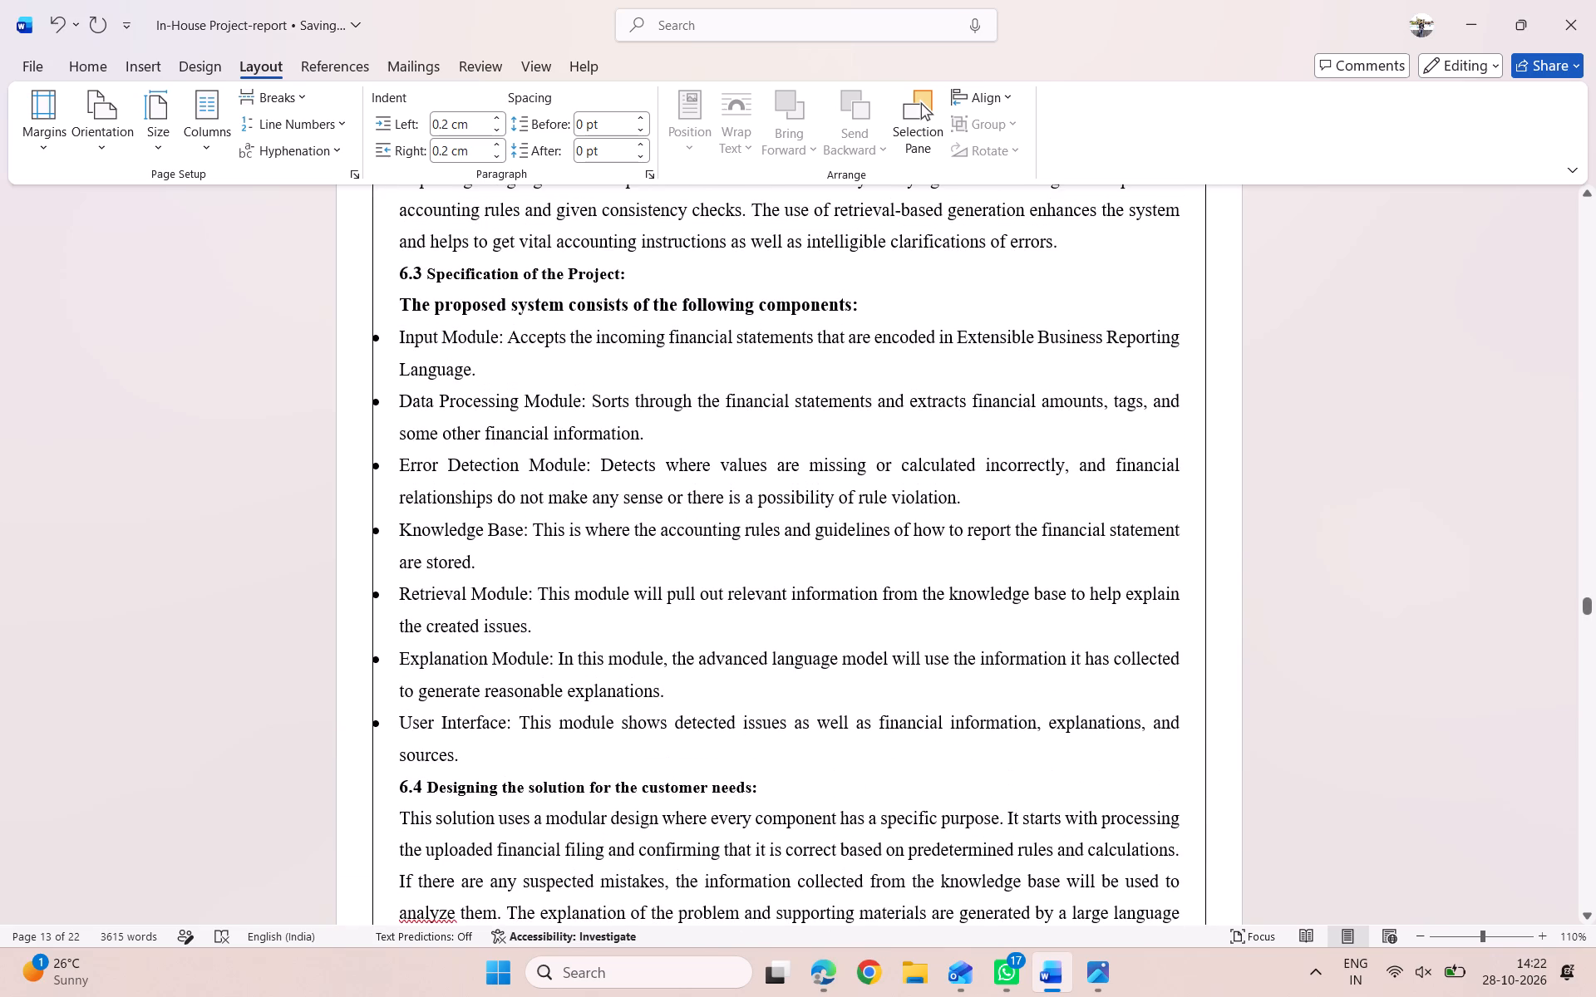
pyautogui.moveTo(398, 307); pyautogui.dragTo(428, 317)
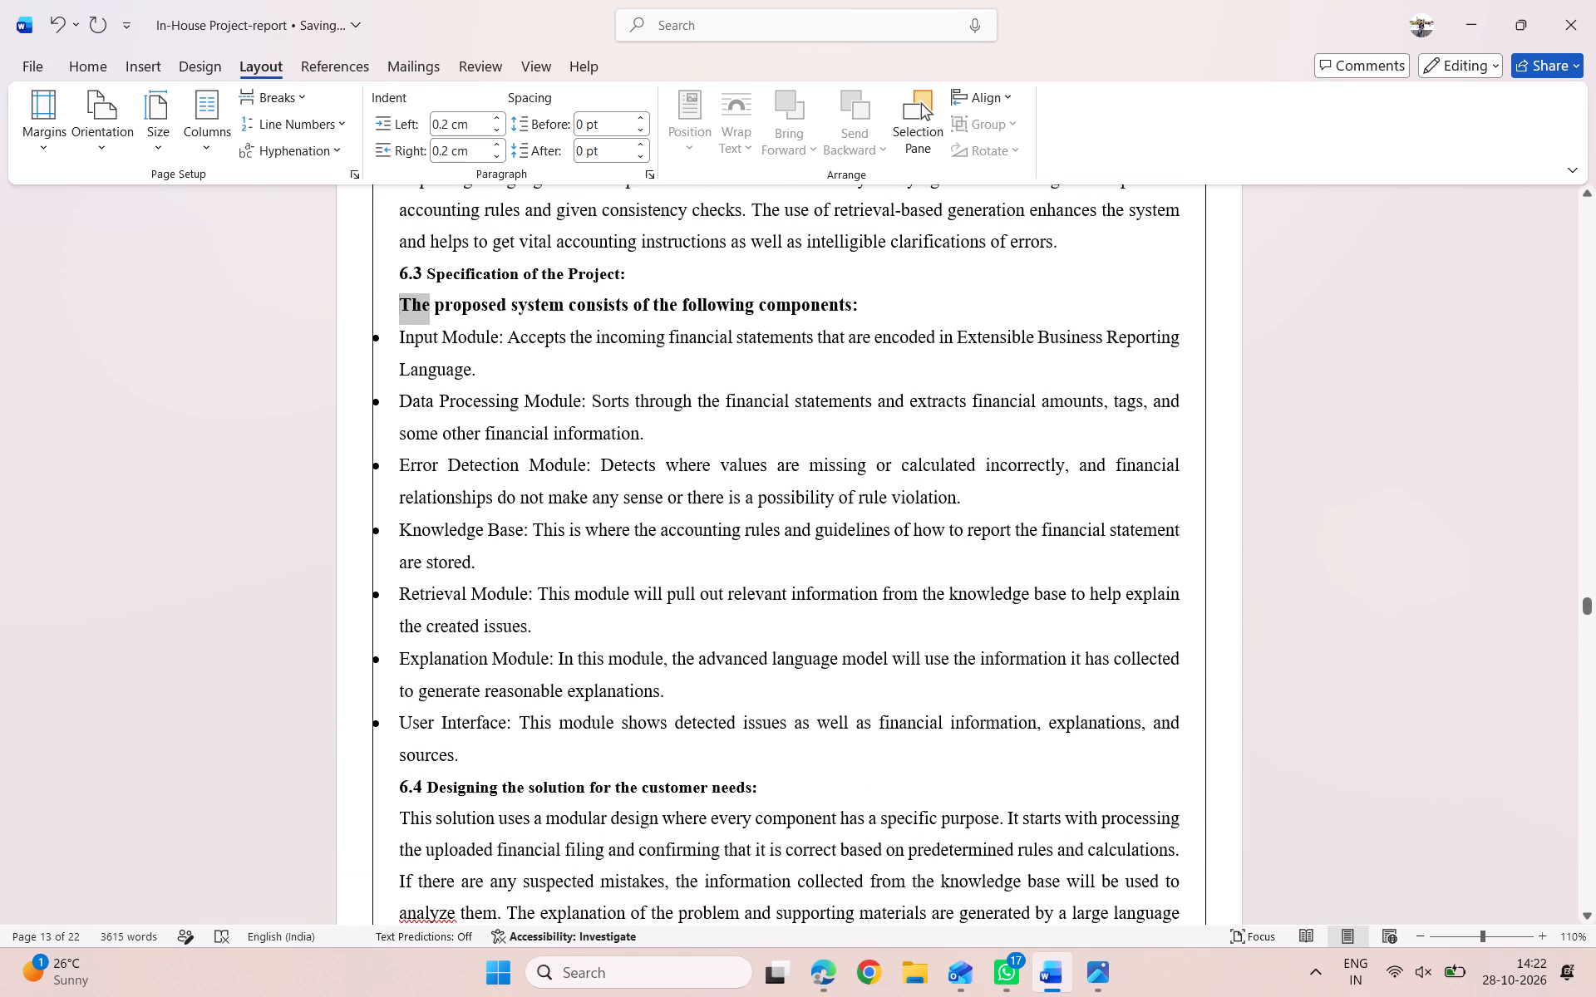
pyautogui.moveTo(428, 317); pyautogui.dragTo(466, 759)
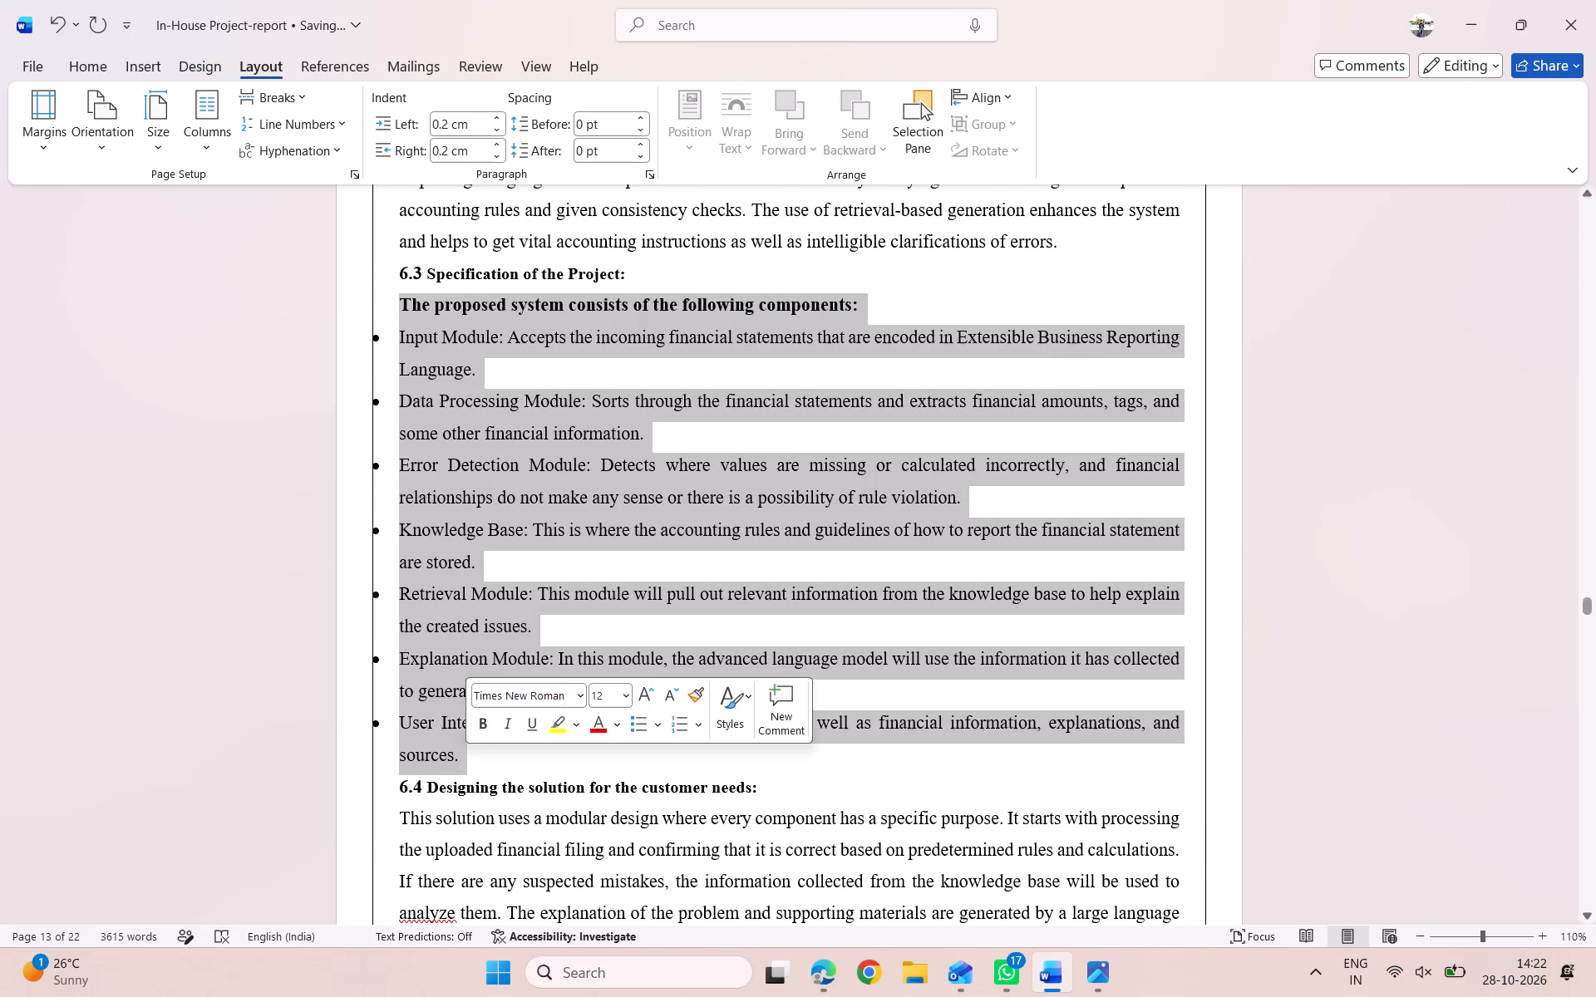
pyautogui.click(74, 75)
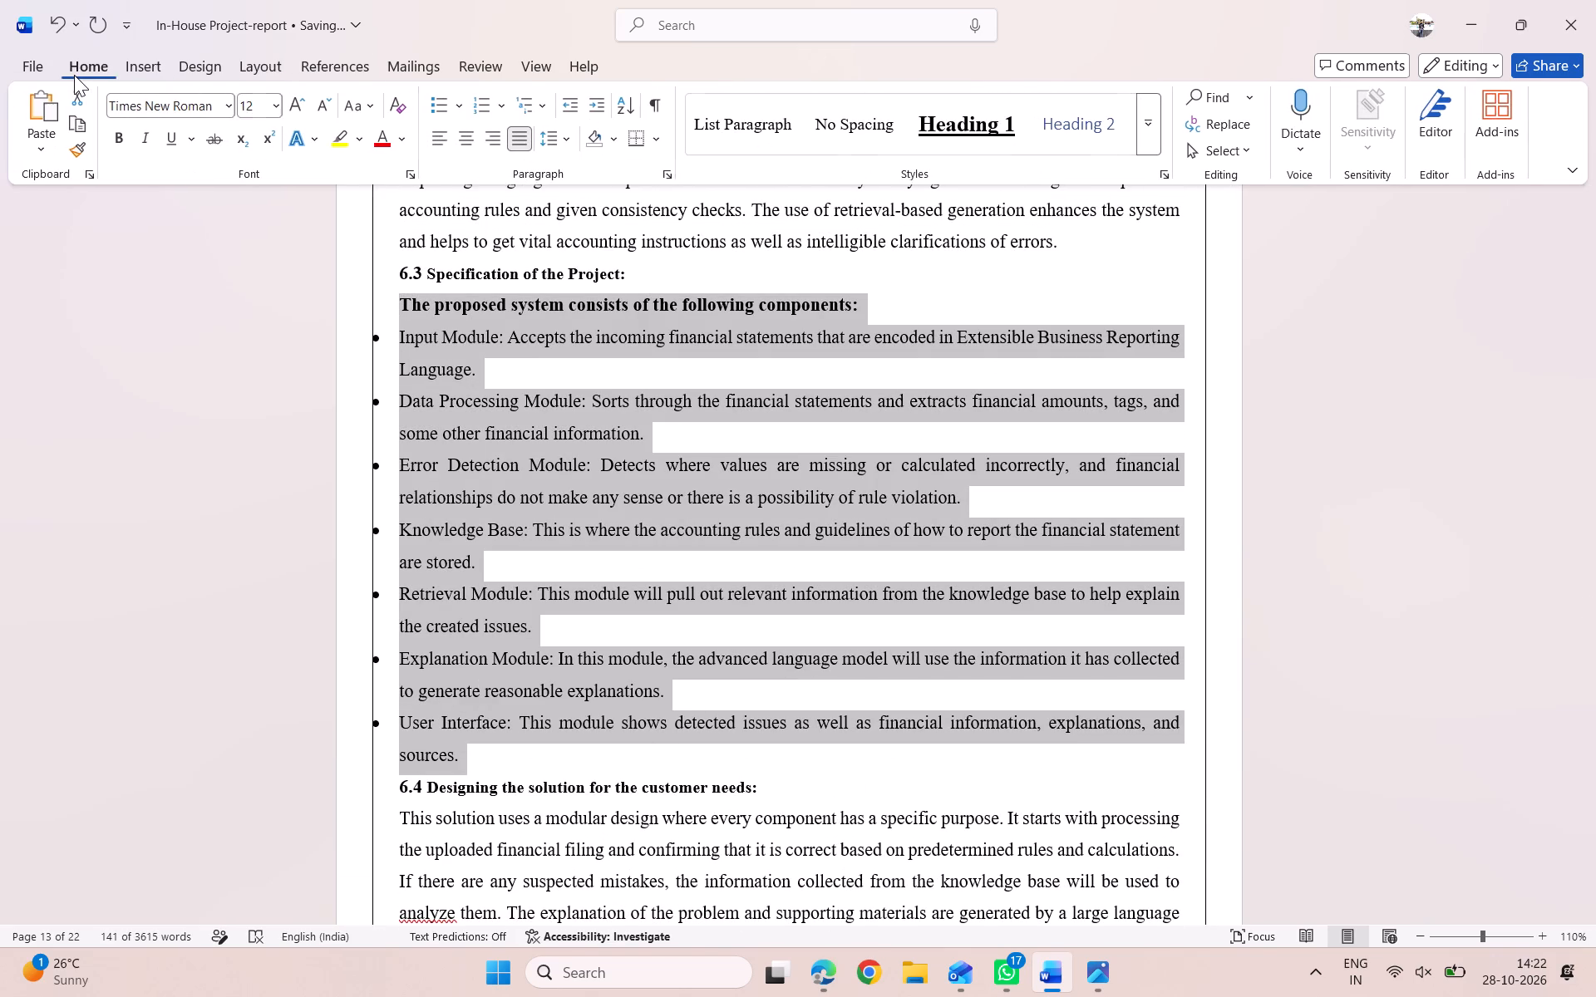
pyautogui.click(605, 103)
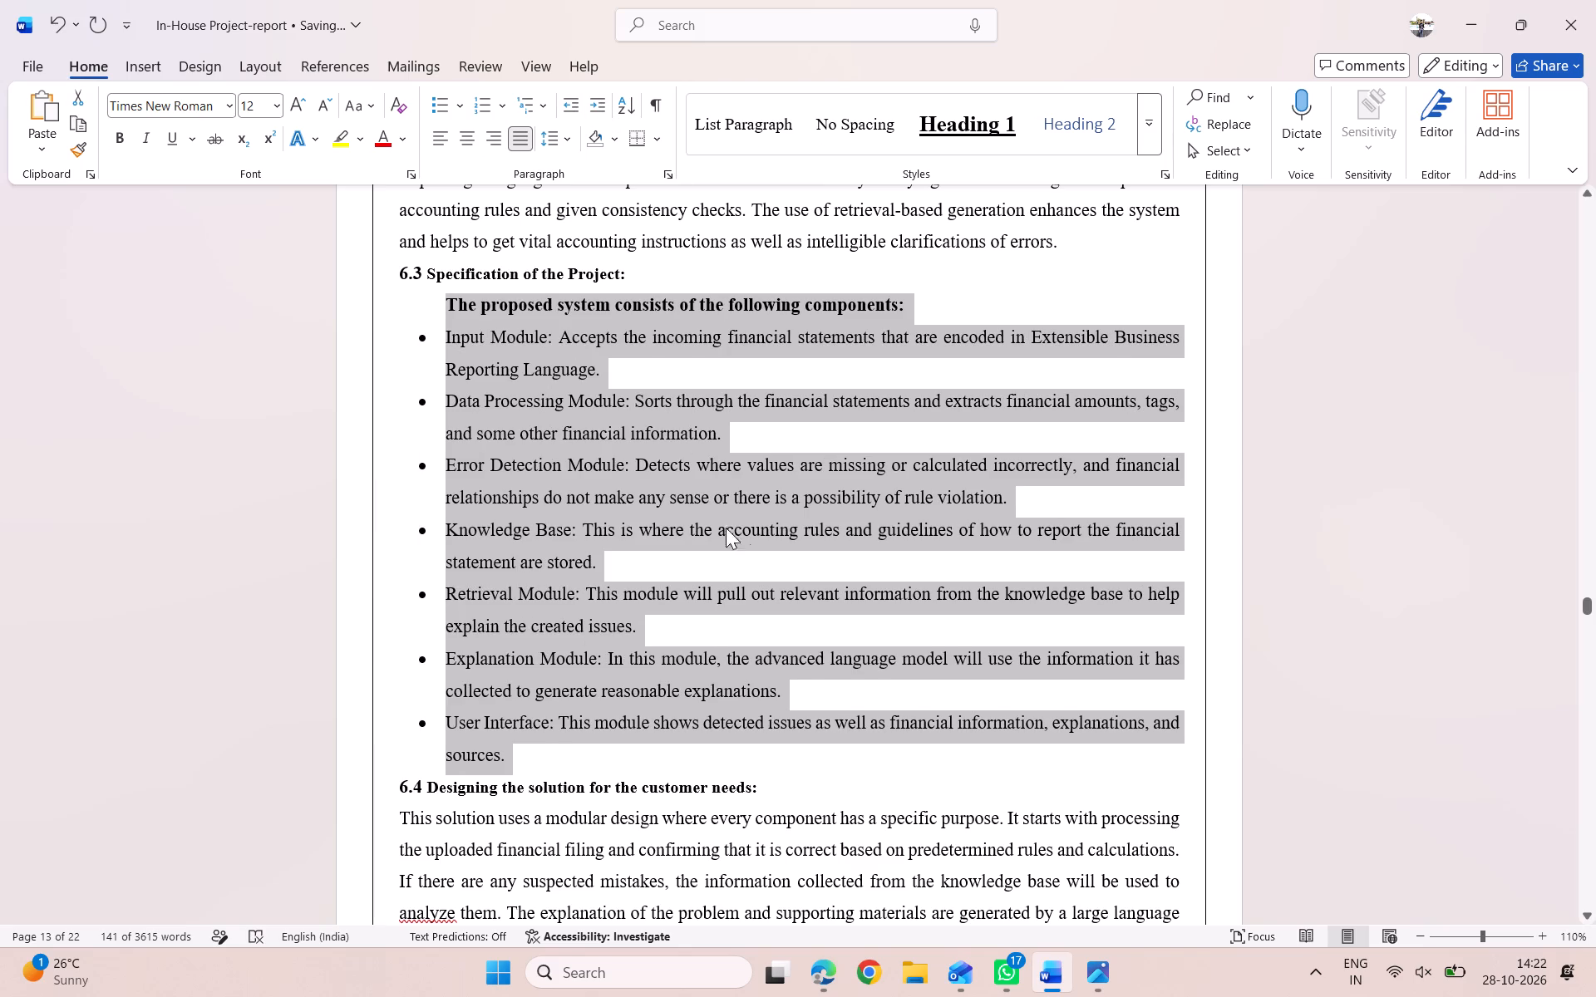
pyautogui.click(874, 351)
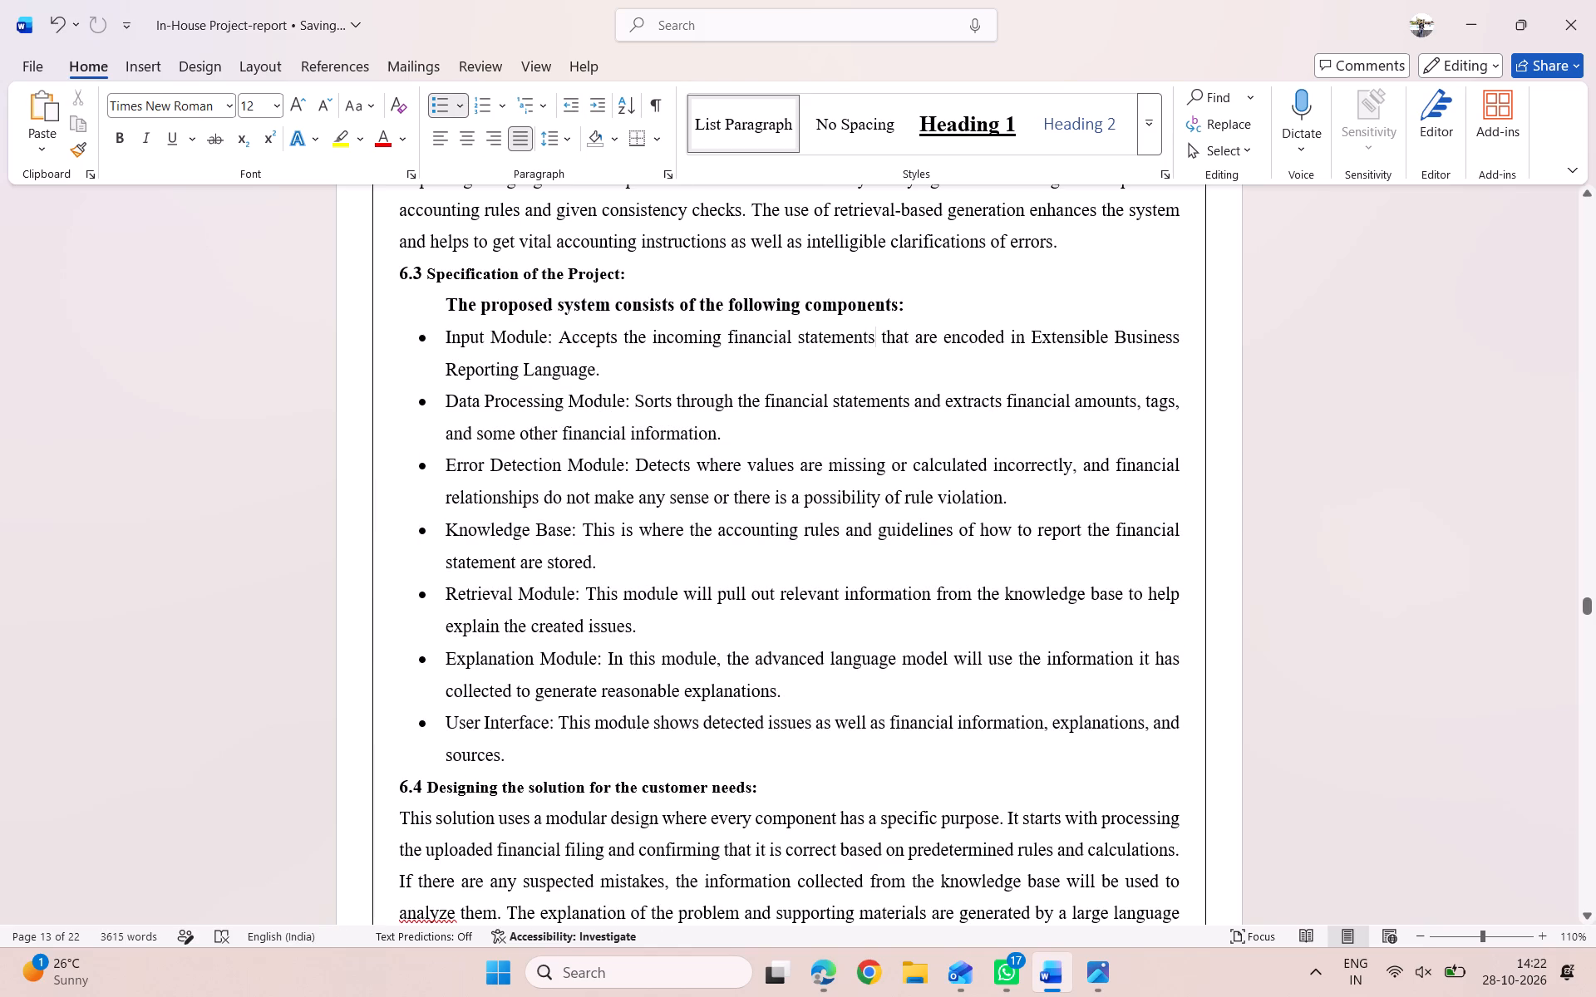
# Review the layout of the Requirements and Process / Flow / Design Diagram sections, up to Proposed Modules.
pyautogui.scroll(-7, 800, 530)
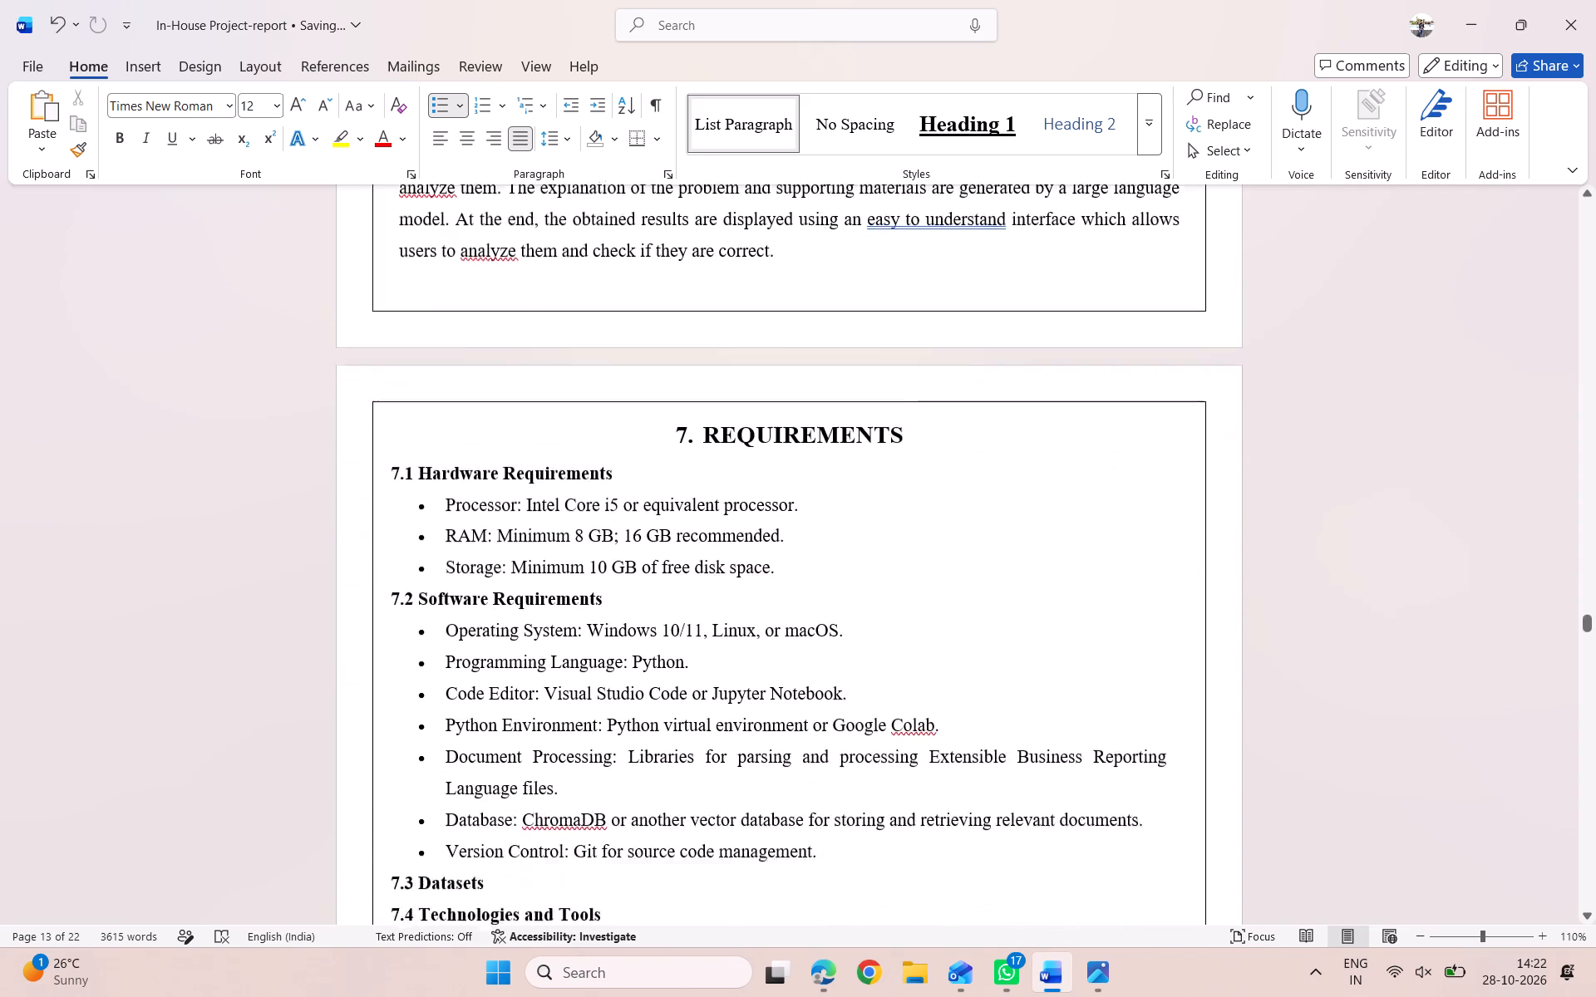
pyautogui.scroll(-9, 810, 553)
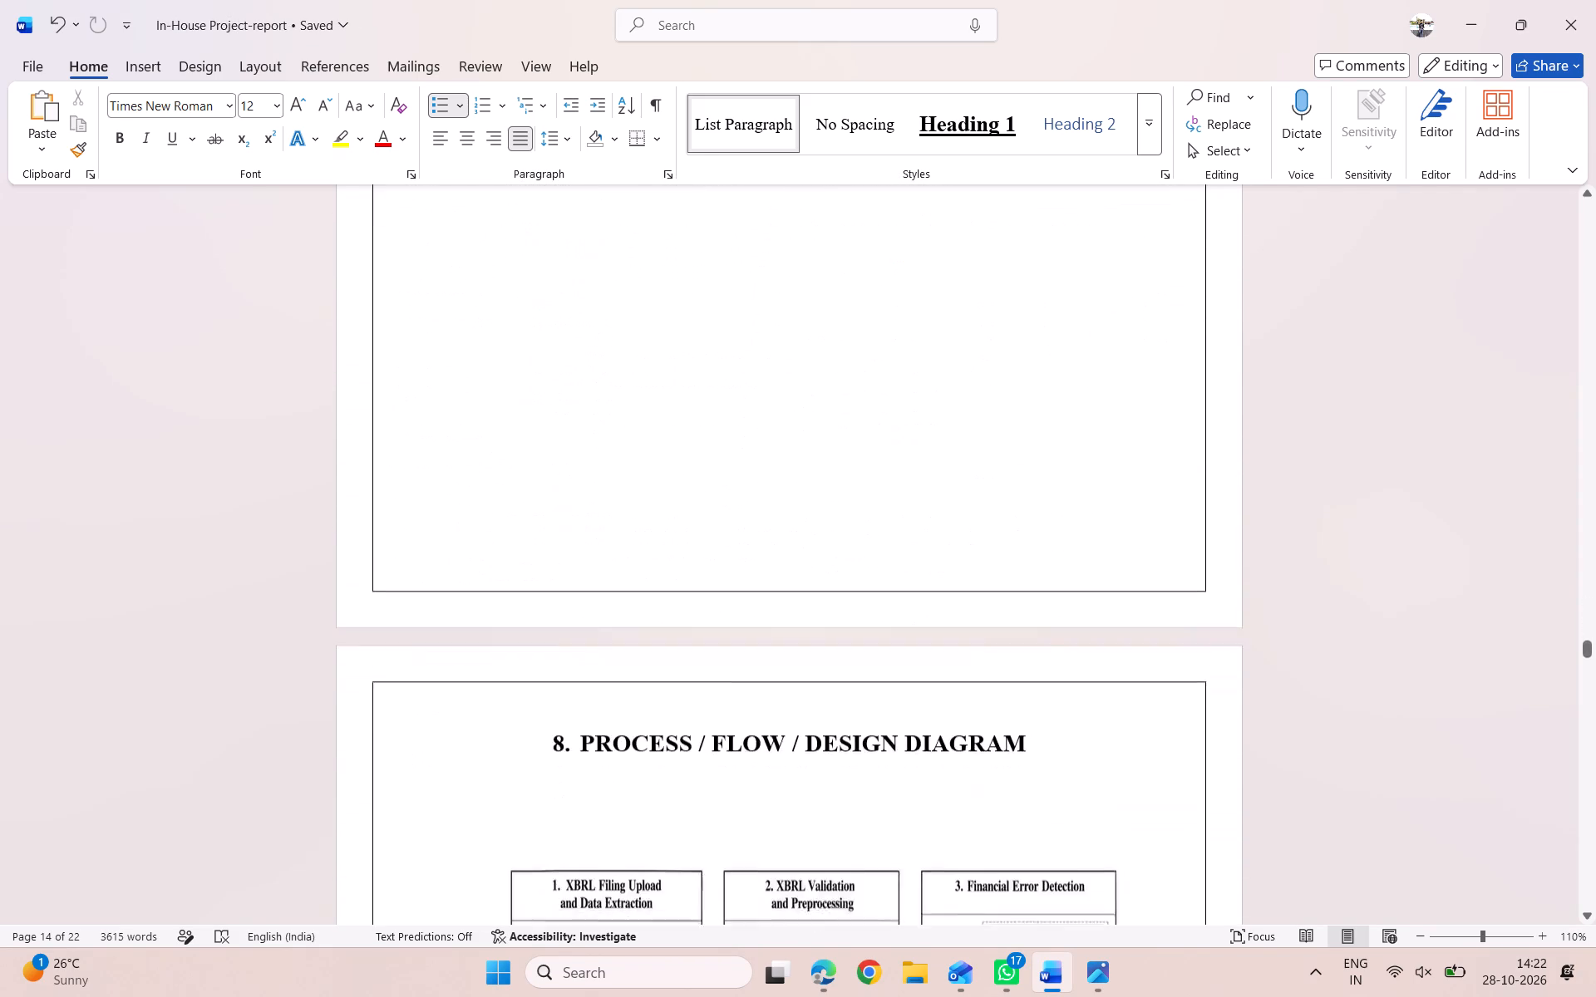
pyautogui.scroll(-6, 810, 553)
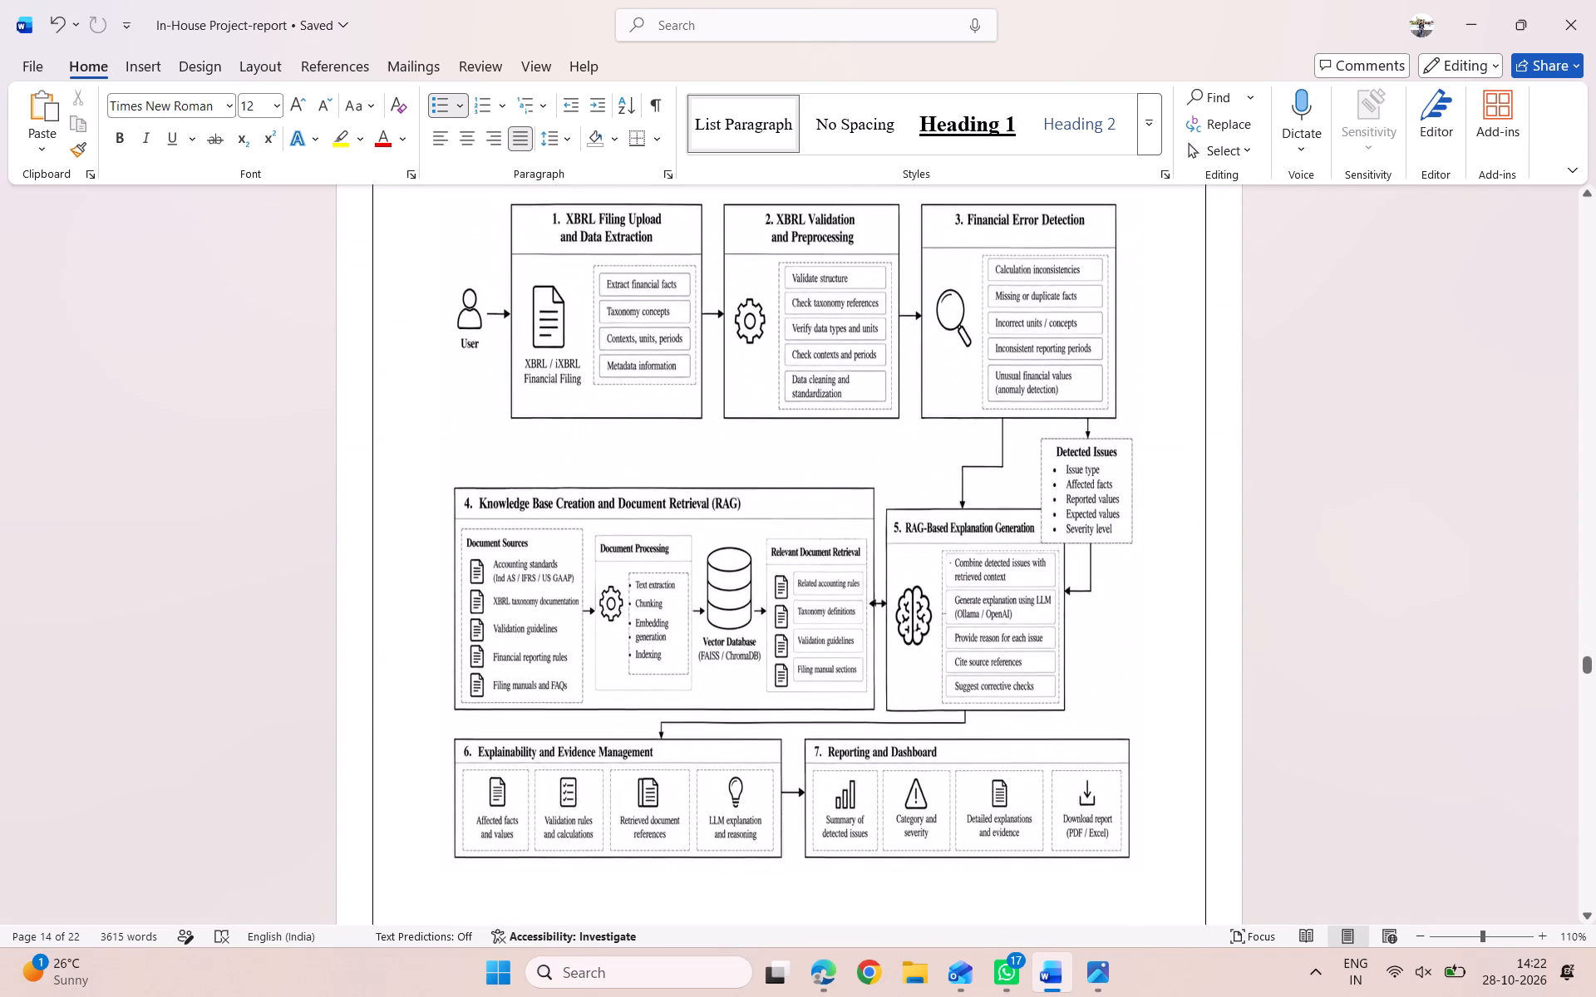
pyautogui.scroll(2, 810, 553)
pyautogui.scroll(-10, 810, 553)
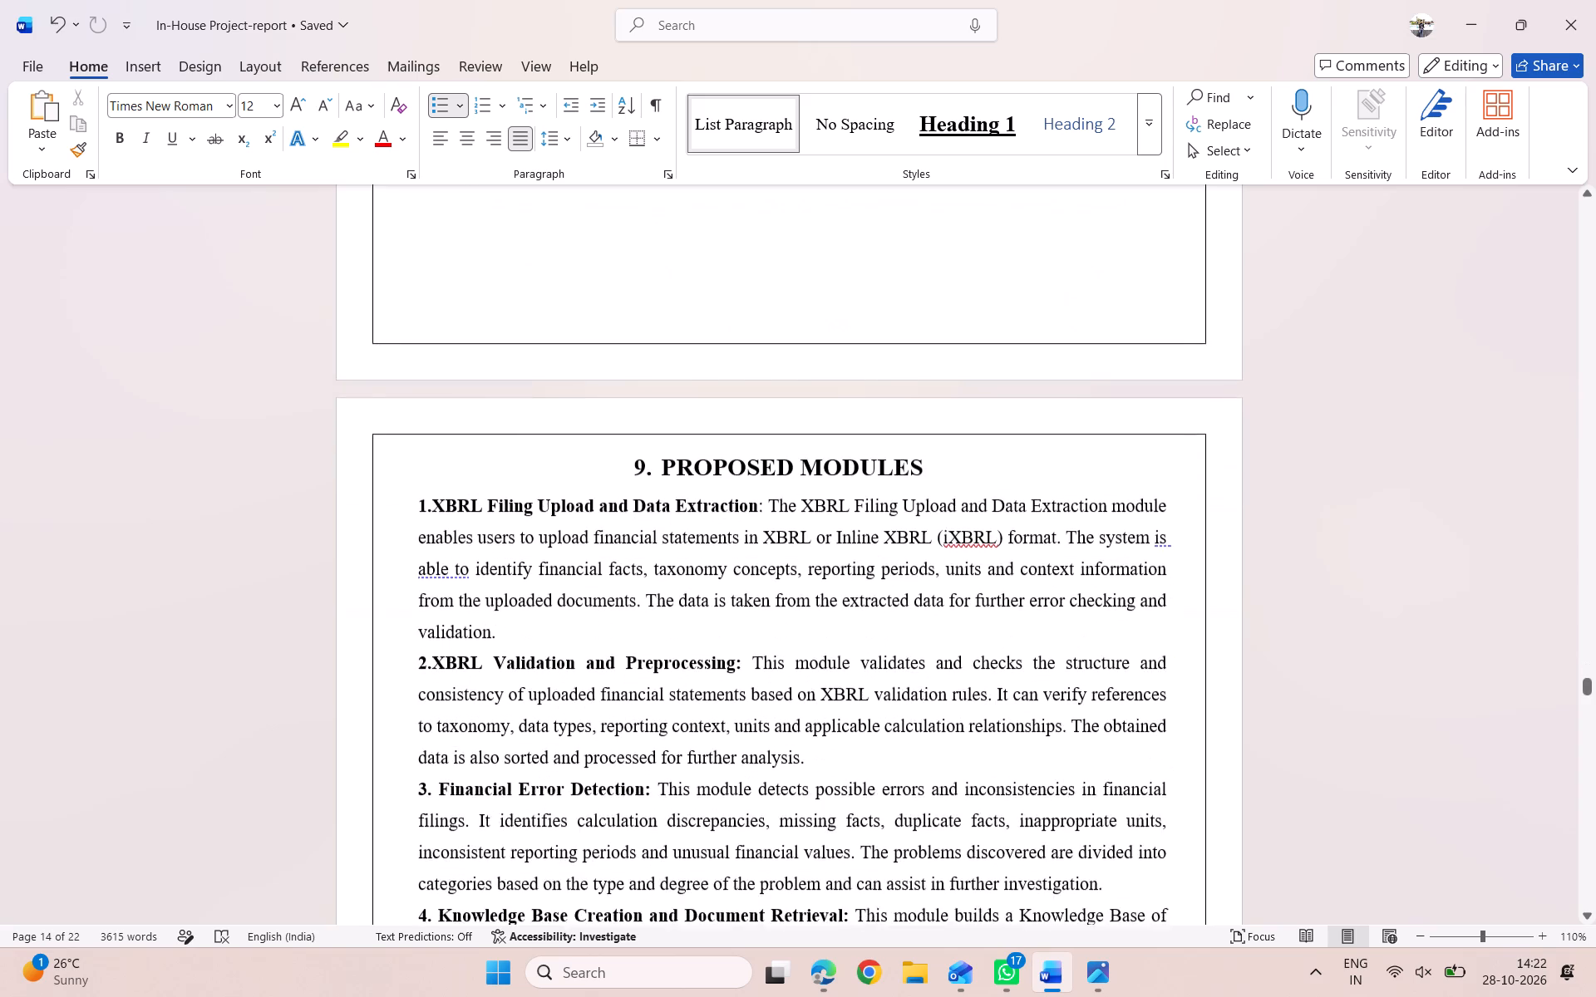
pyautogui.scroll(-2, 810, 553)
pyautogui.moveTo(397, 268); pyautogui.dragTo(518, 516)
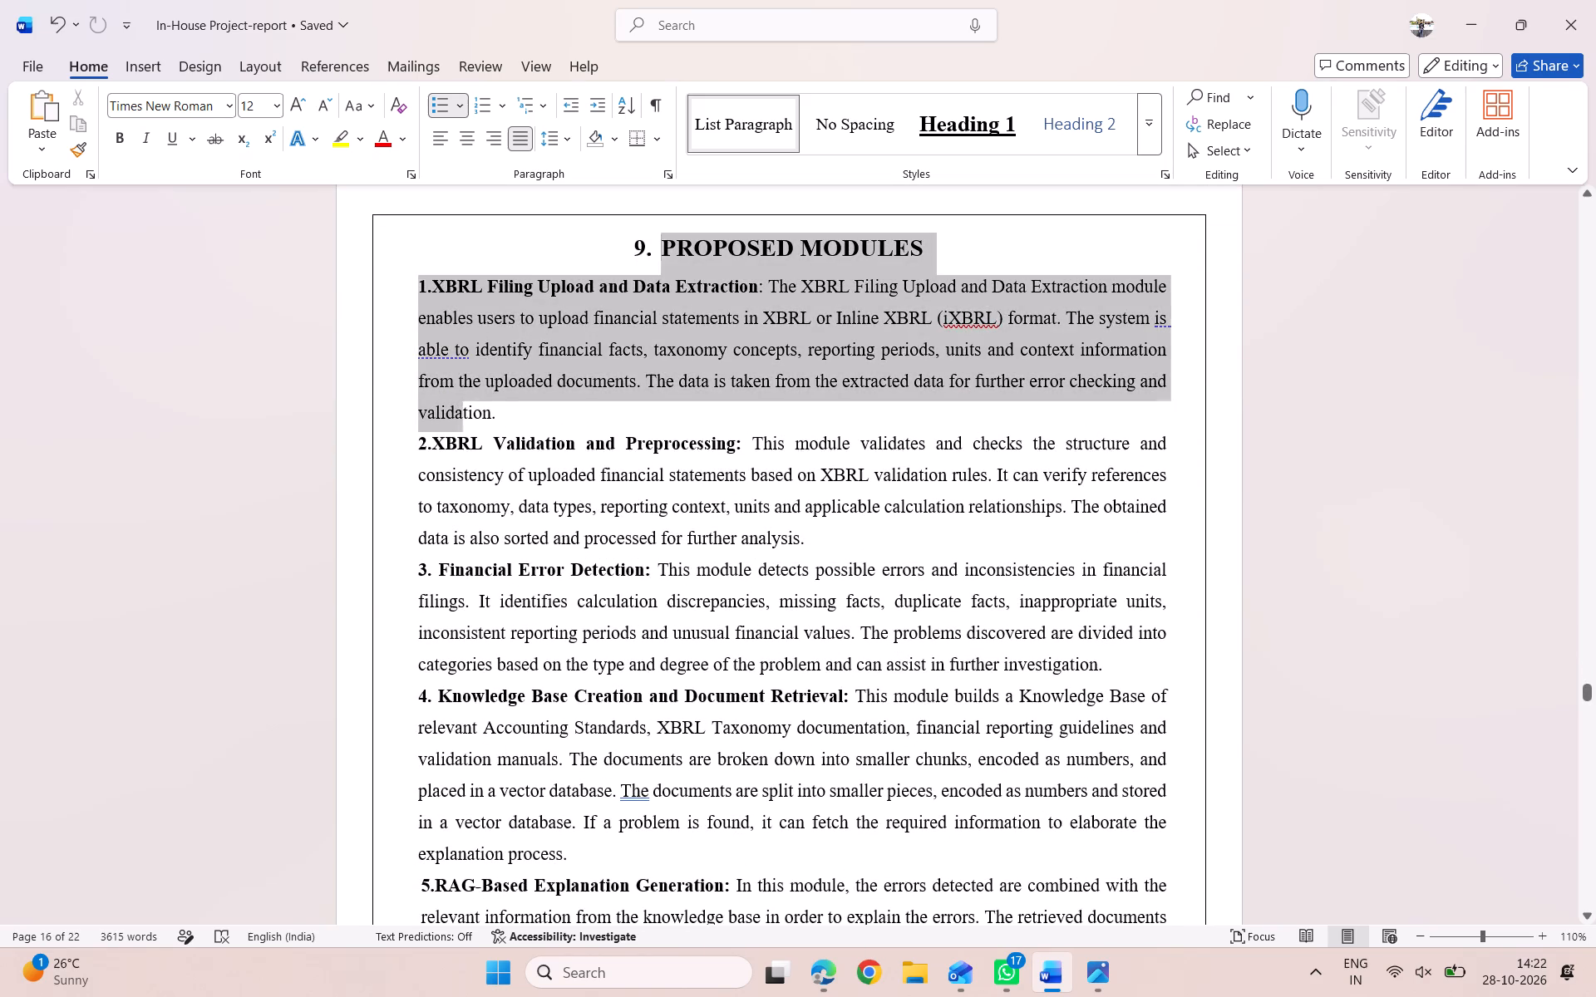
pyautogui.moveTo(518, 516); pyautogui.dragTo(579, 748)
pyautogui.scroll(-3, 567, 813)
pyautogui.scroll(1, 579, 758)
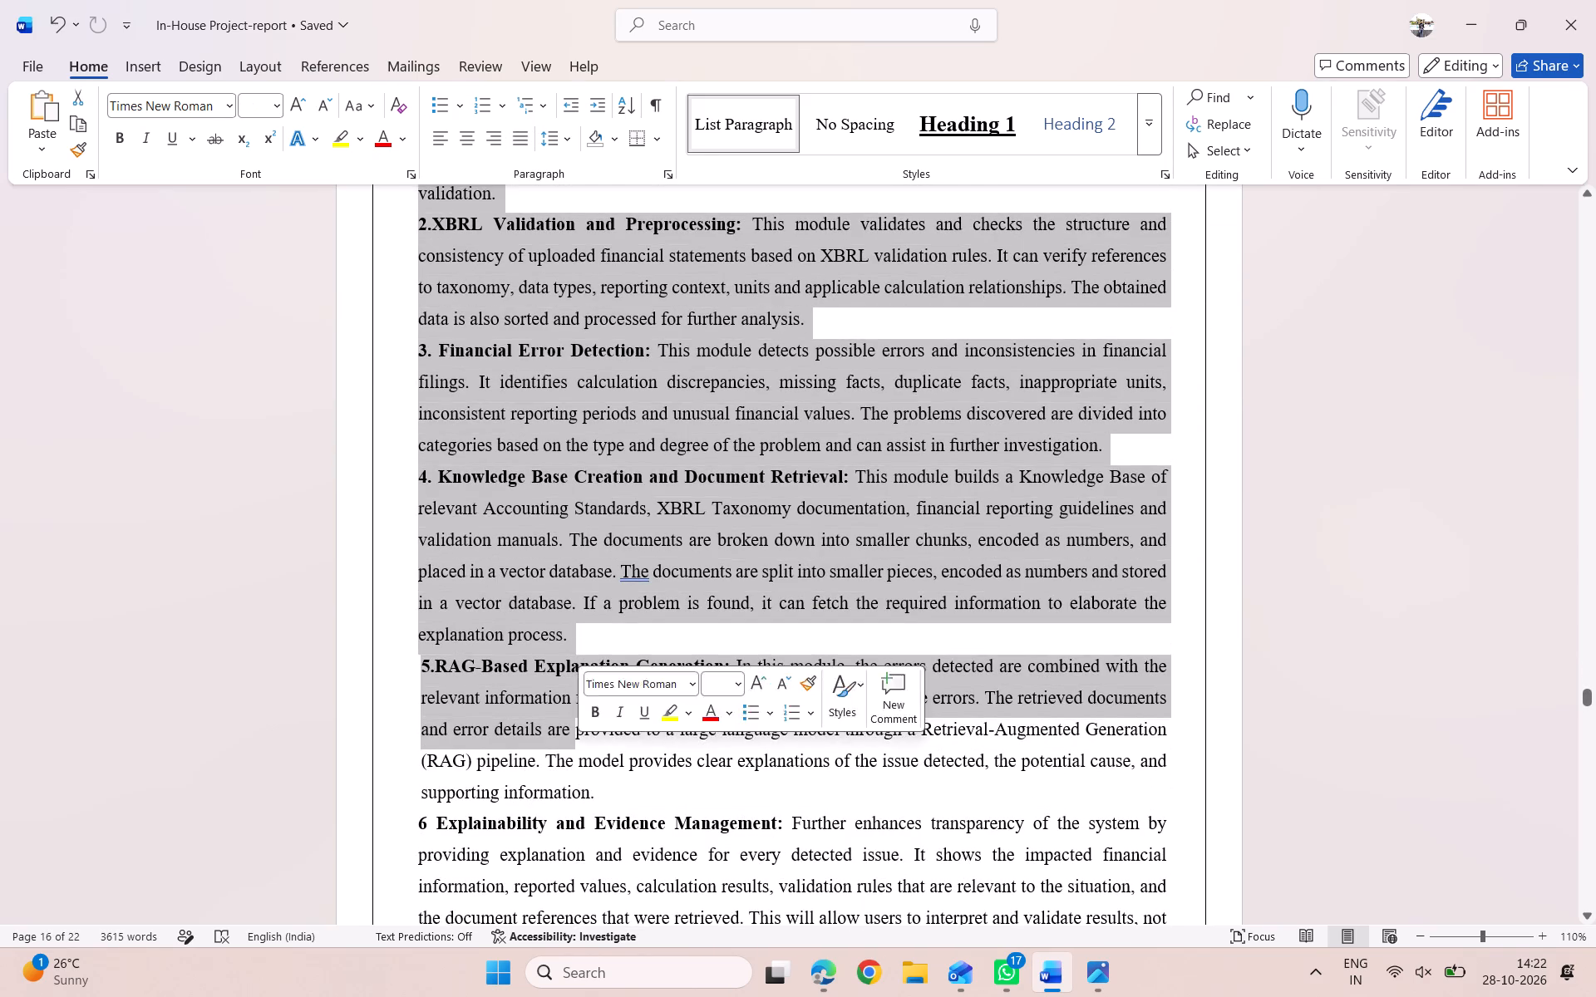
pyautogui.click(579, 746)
# Set the left and right indents to 0.2 cm for all seven module descriptions under the Proposed Modules heading.
pyautogui.scroll(3, 579, 746)
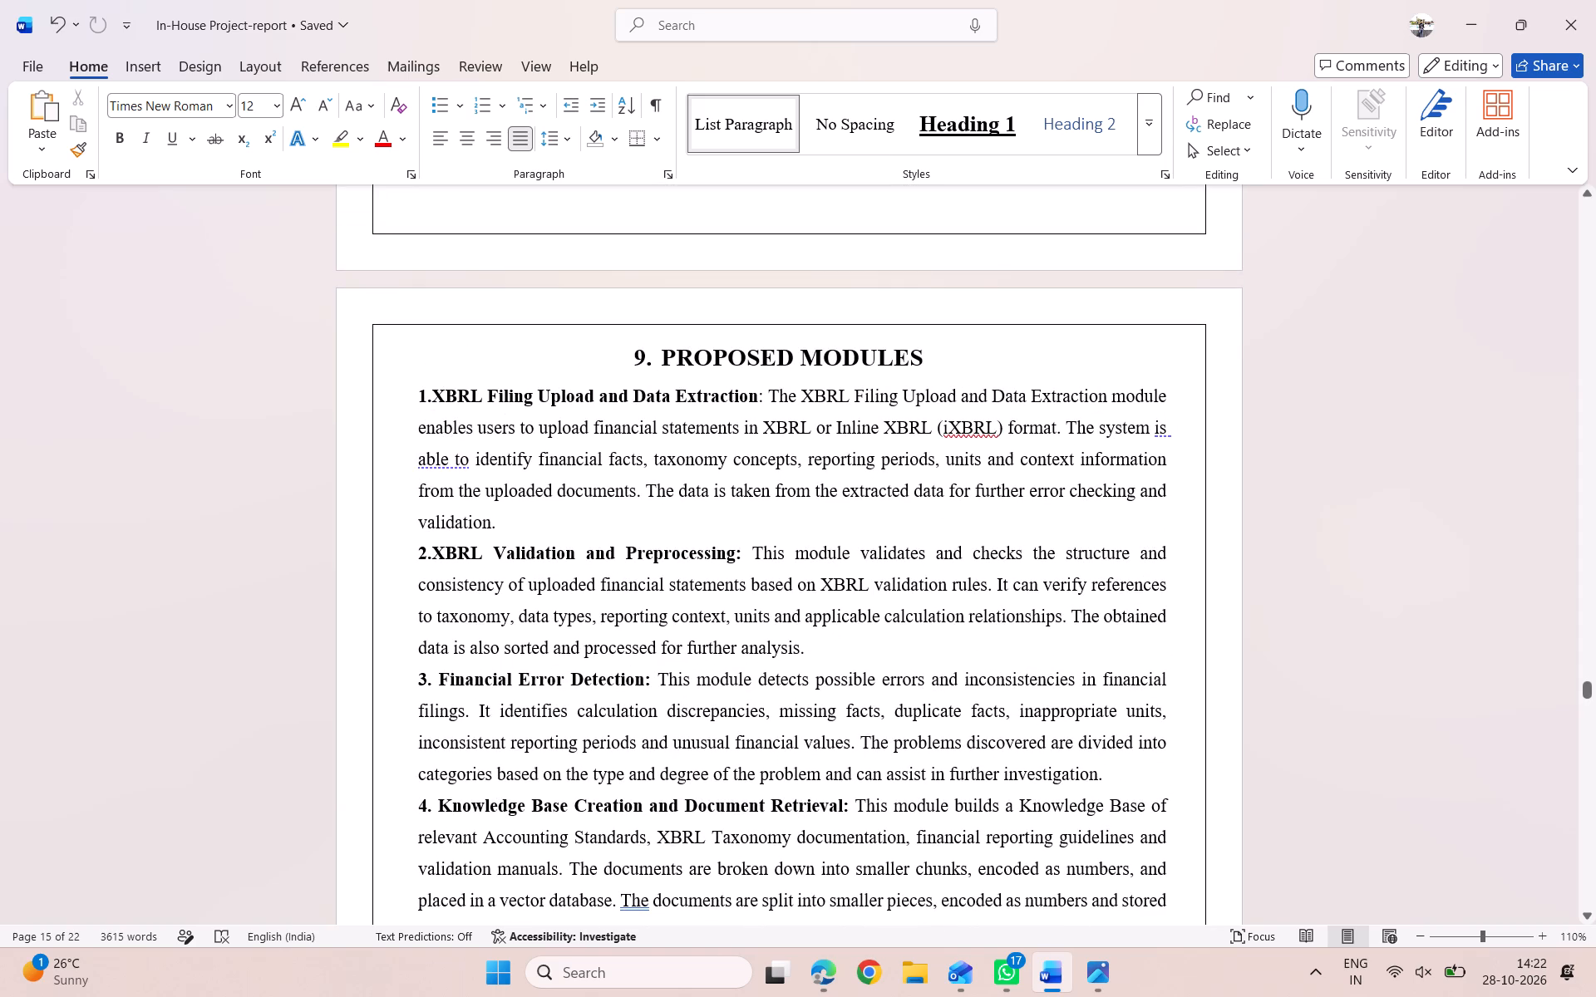
pyautogui.moveTo(403, 397); pyautogui.dragTo(661, 764)
pyautogui.scroll(-6, 600, 832)
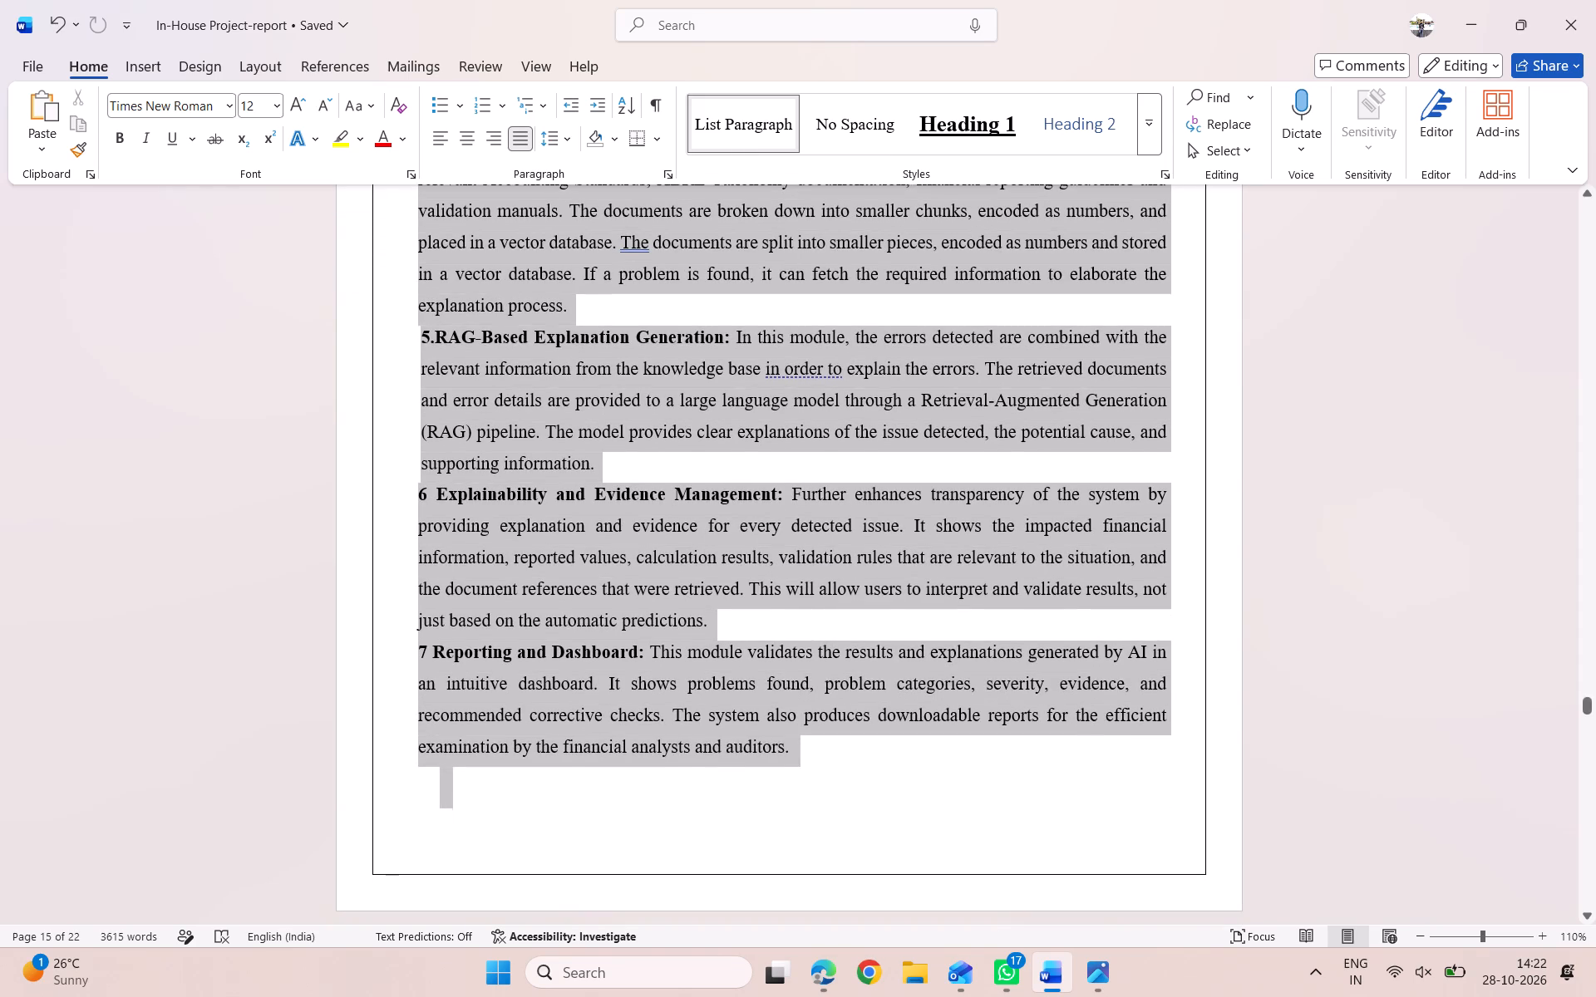
pyautogui.moveTo(661, 764); pyautogui.dragTo(864, 740)
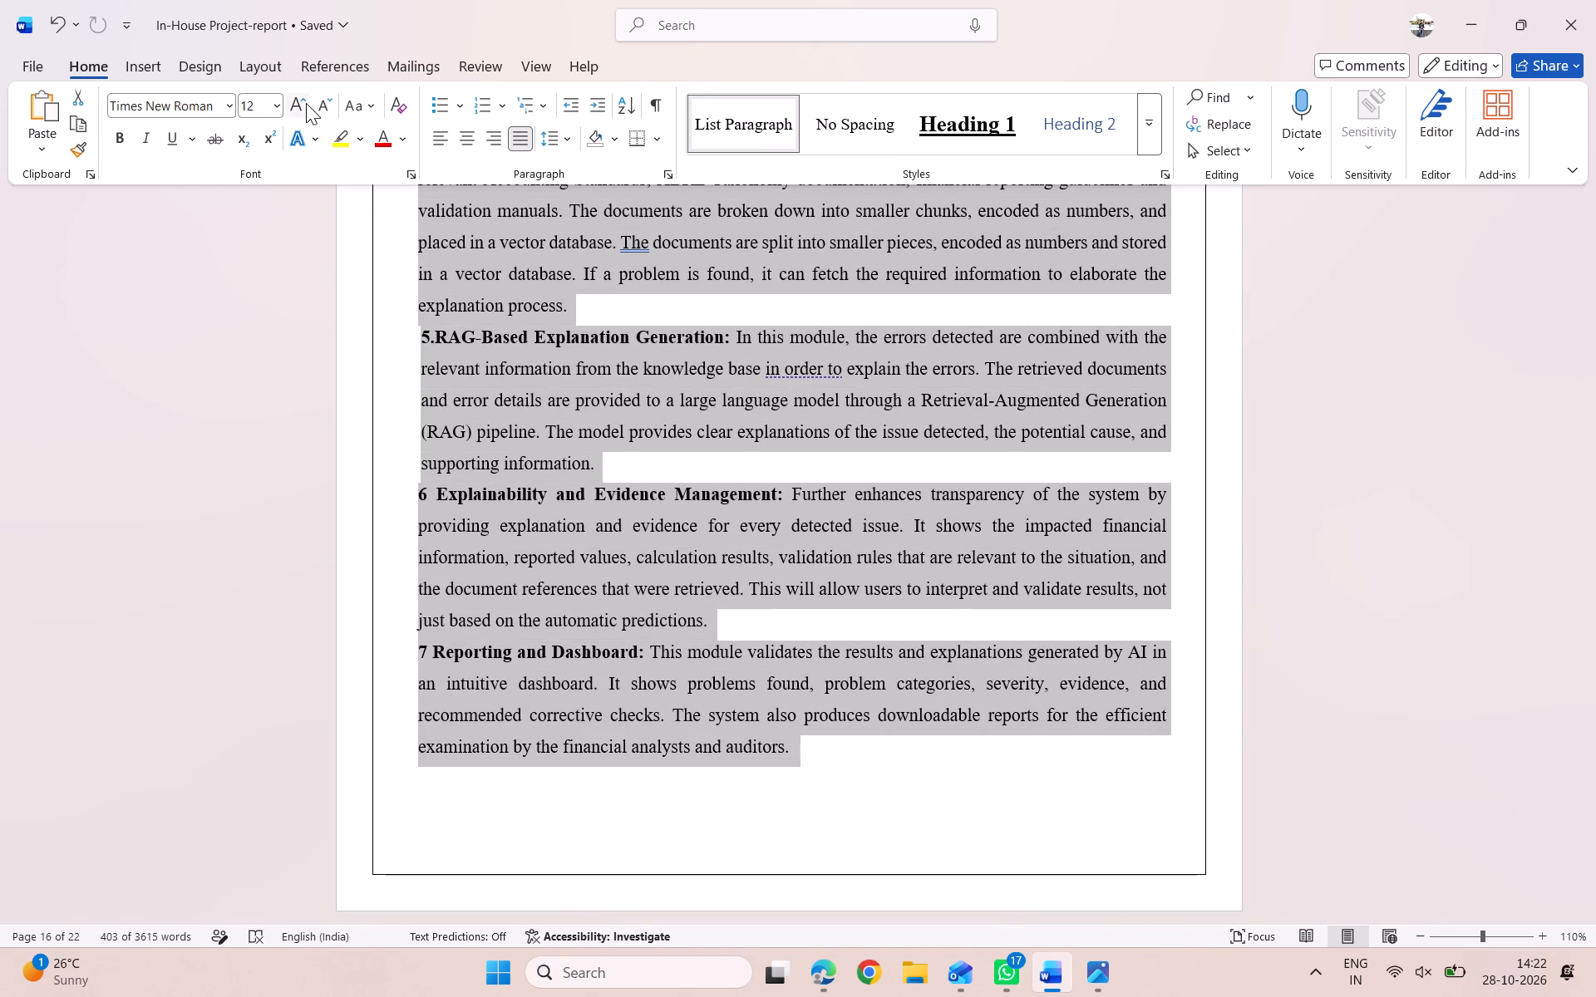
pyautogui.click(259, 65)
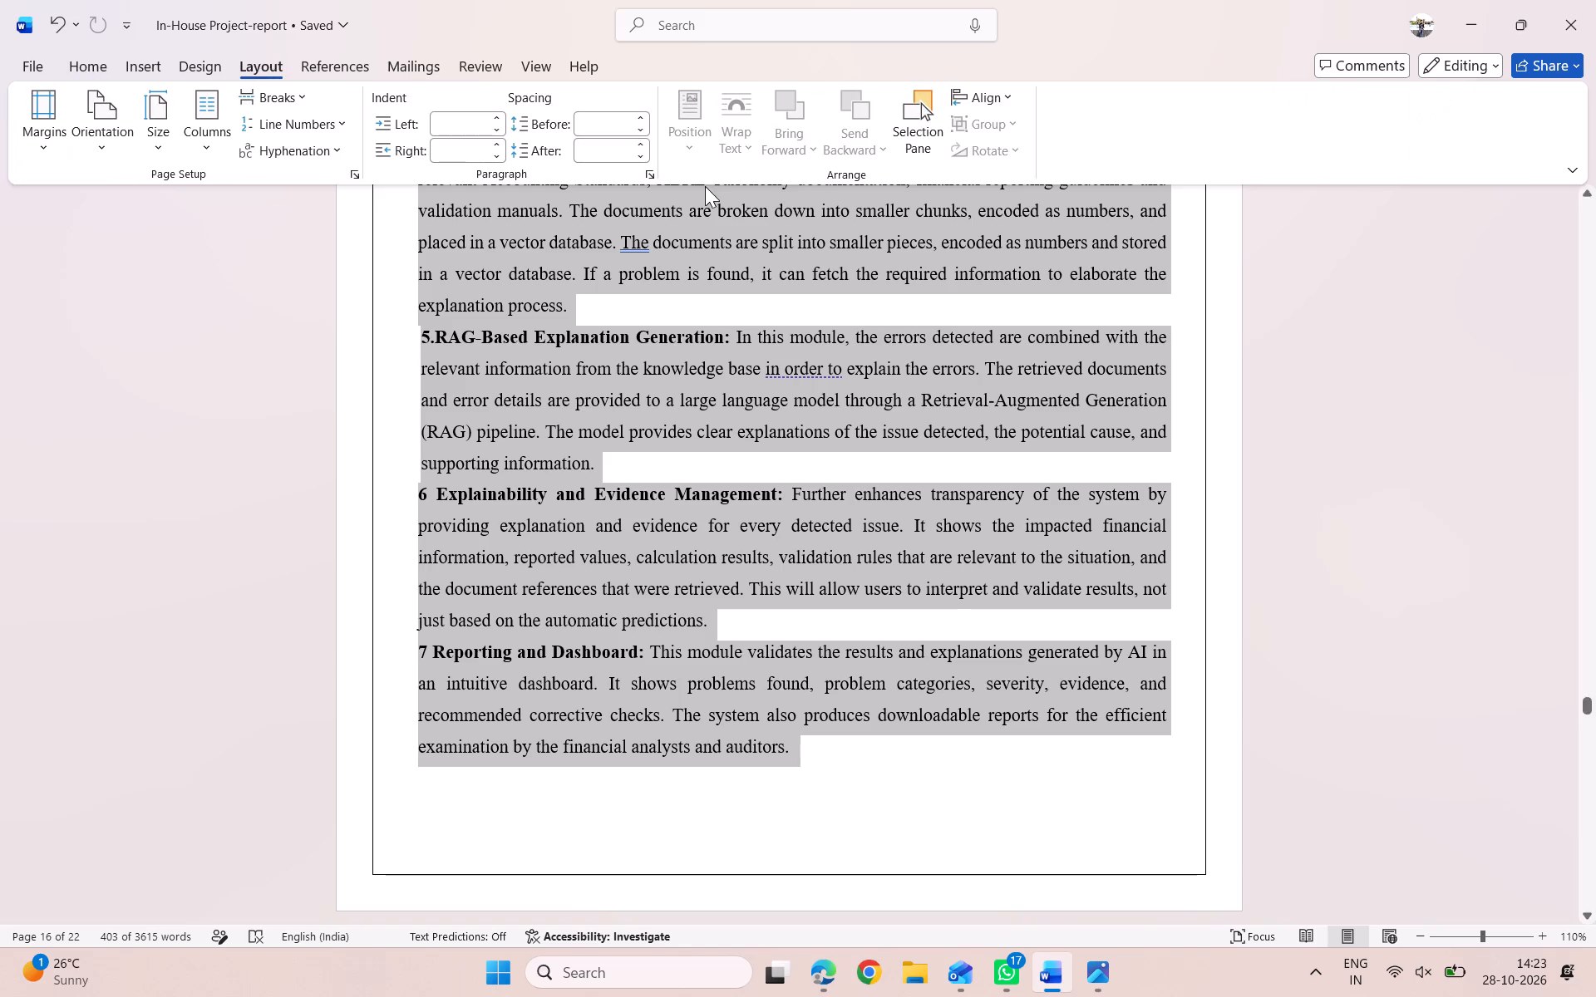
pyautogui.doubleClick(500, 120)
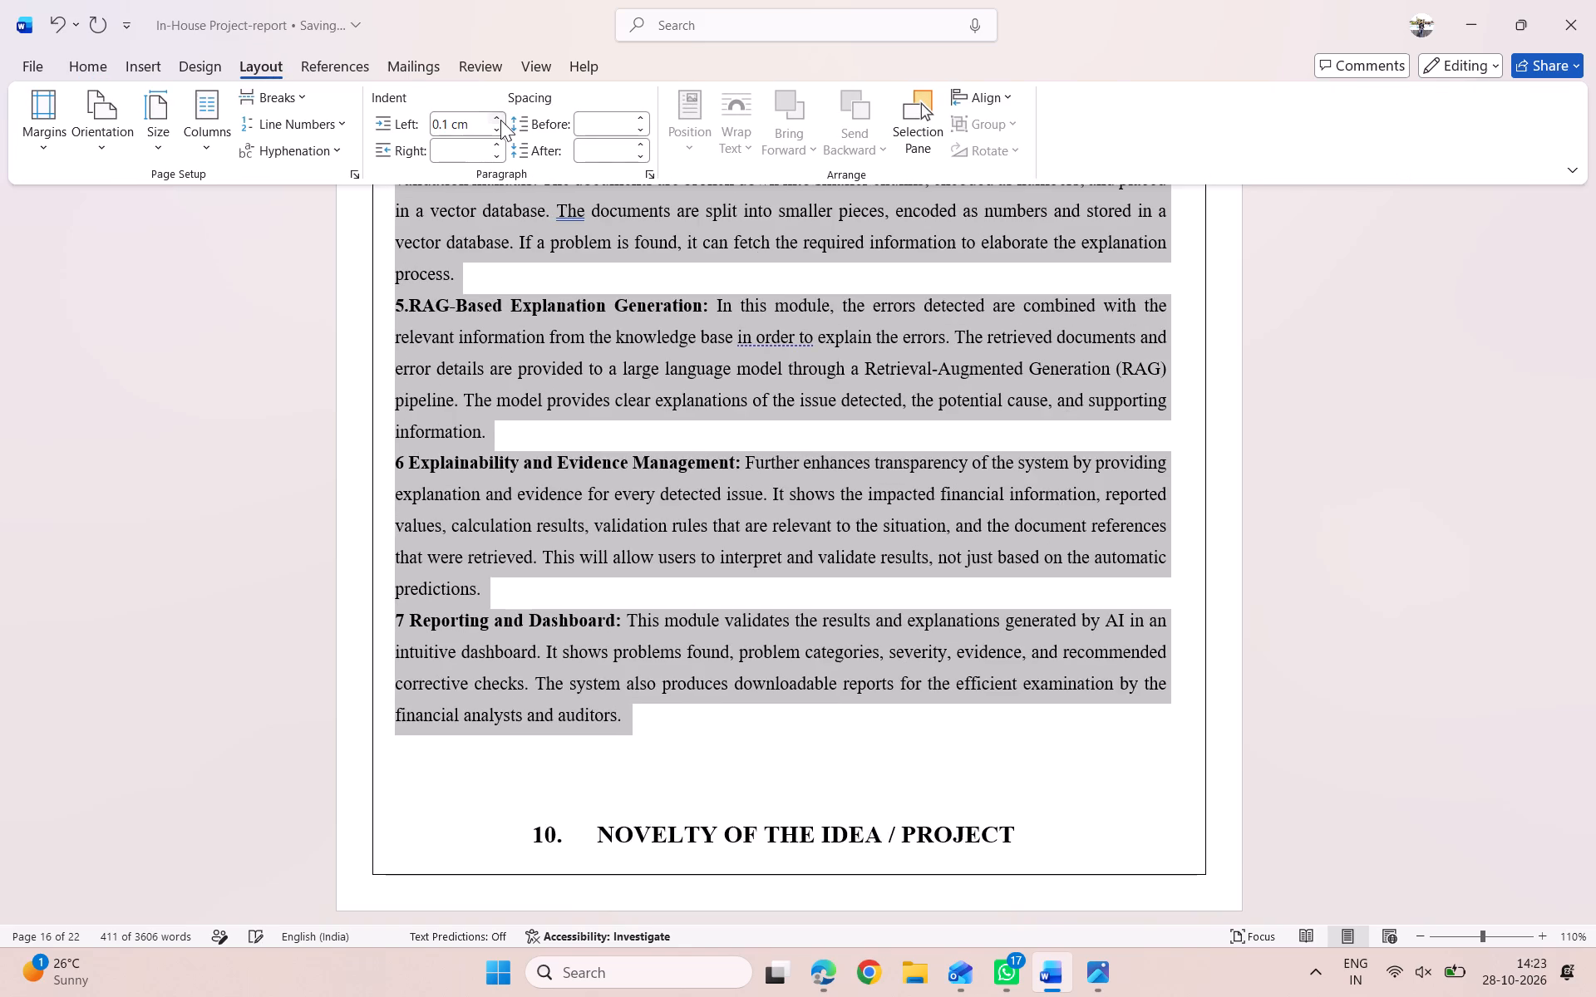
pyautogui.click(500, 120)
pyautogui.click(492, 154)
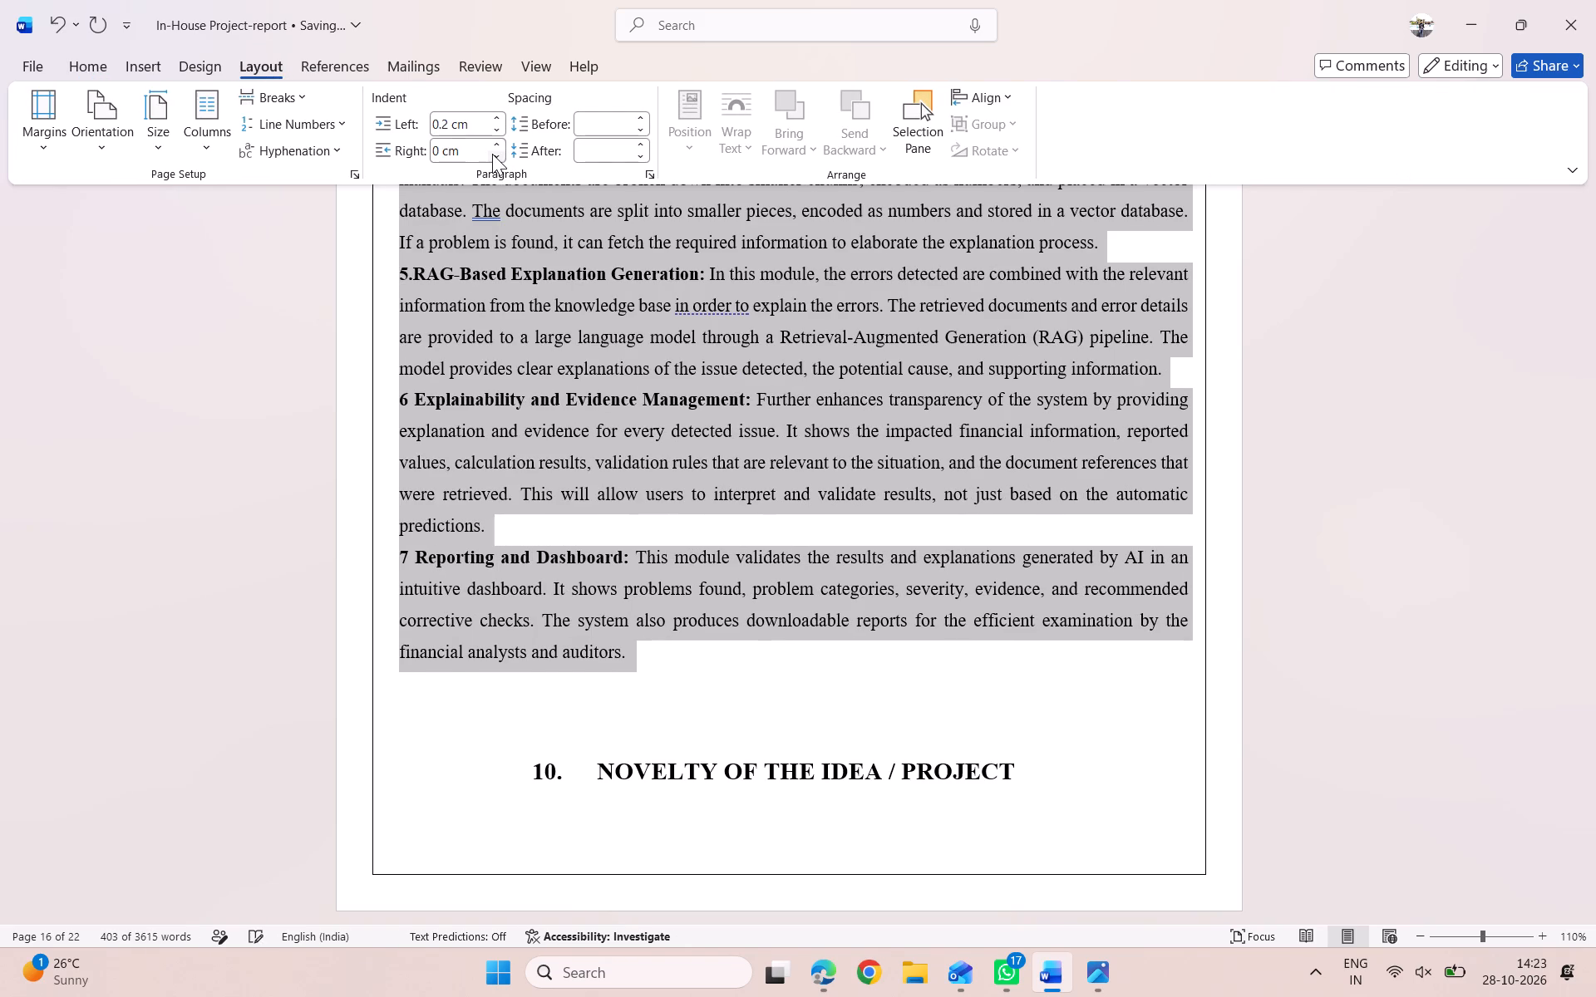
pyautogui.click(492, 154)
pyautogui.click(492, 154)
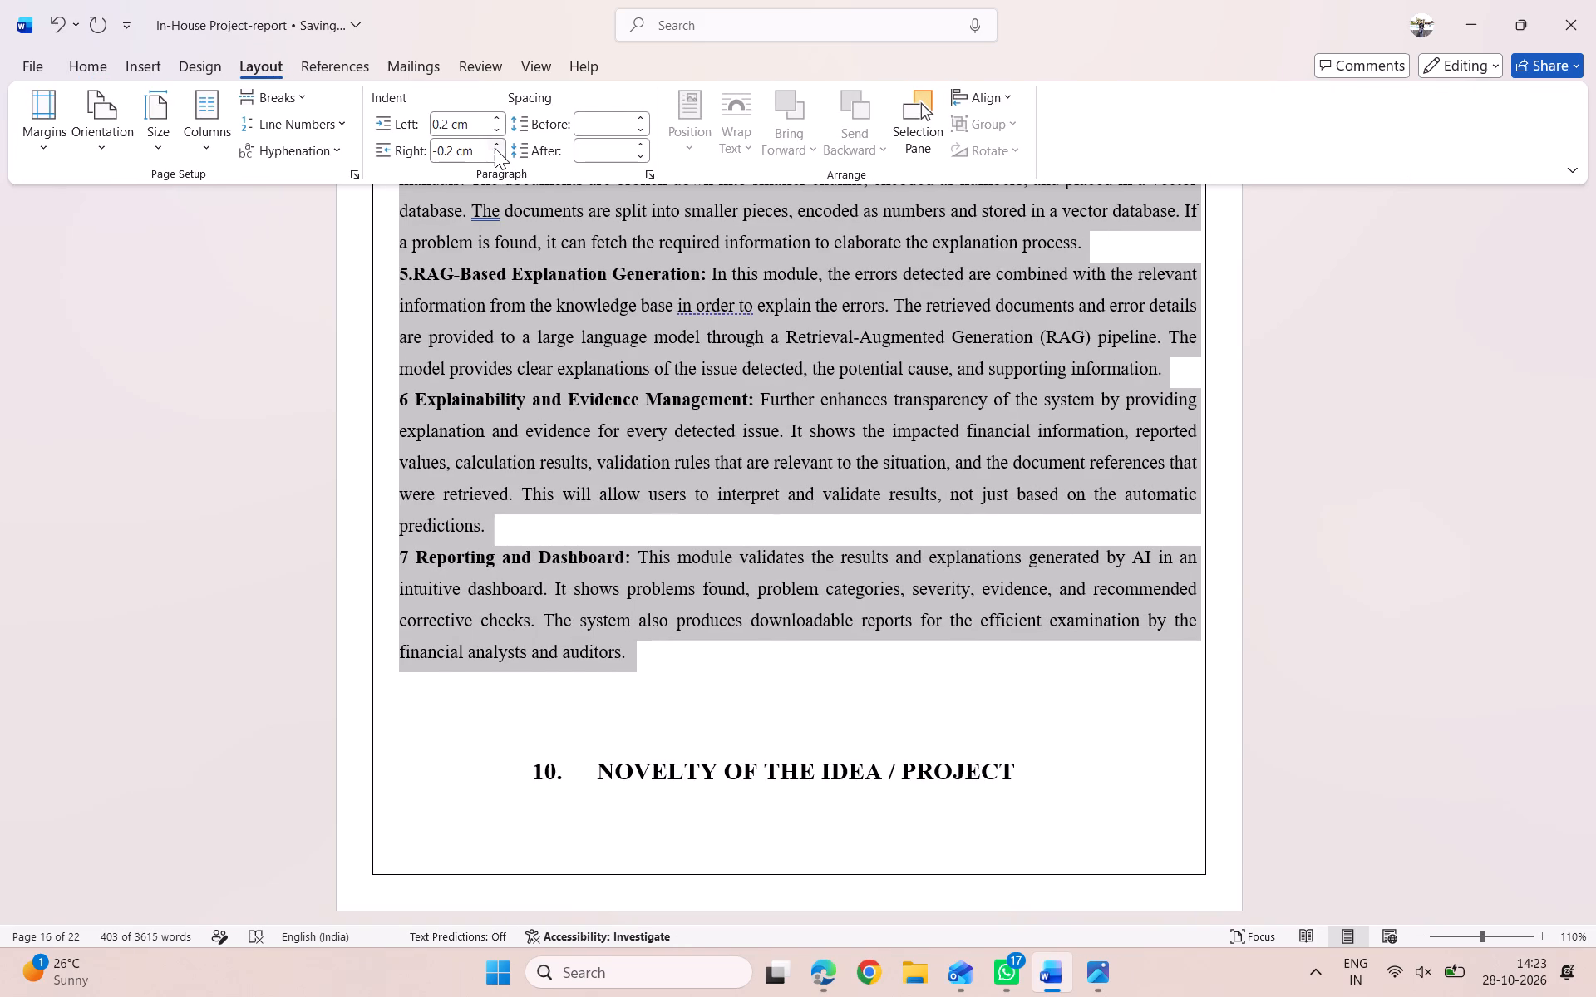
pyautogui.tripleClick(495, 148)
pyautogui.click(495, 148)
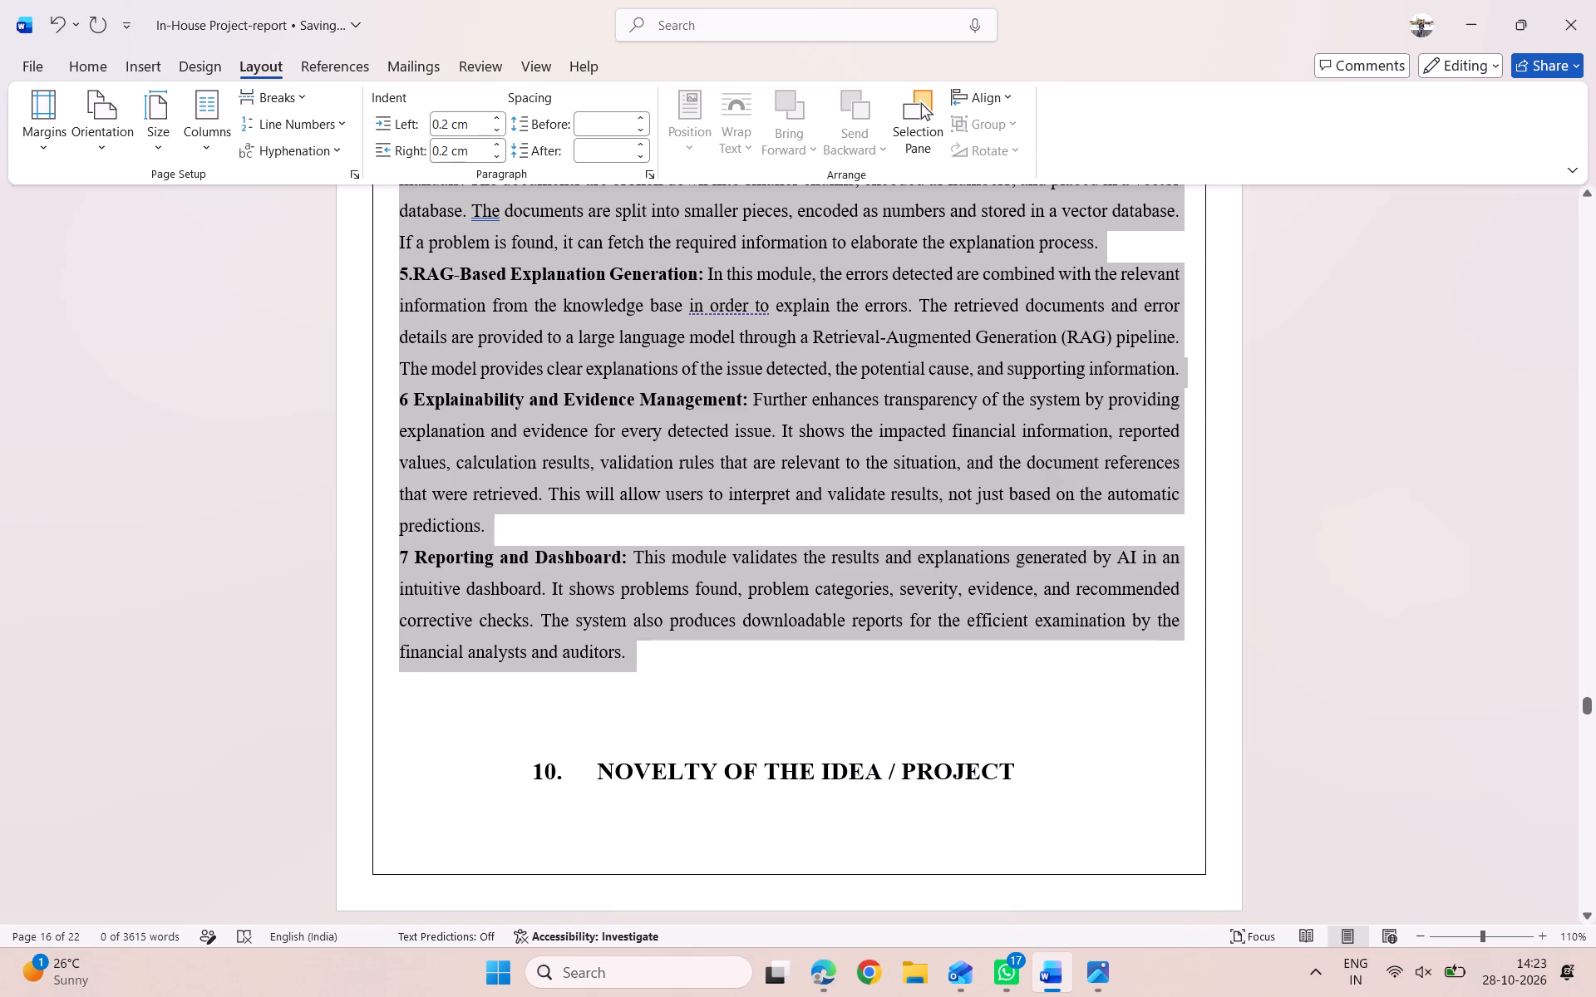
pyautogui.click(715, 691)
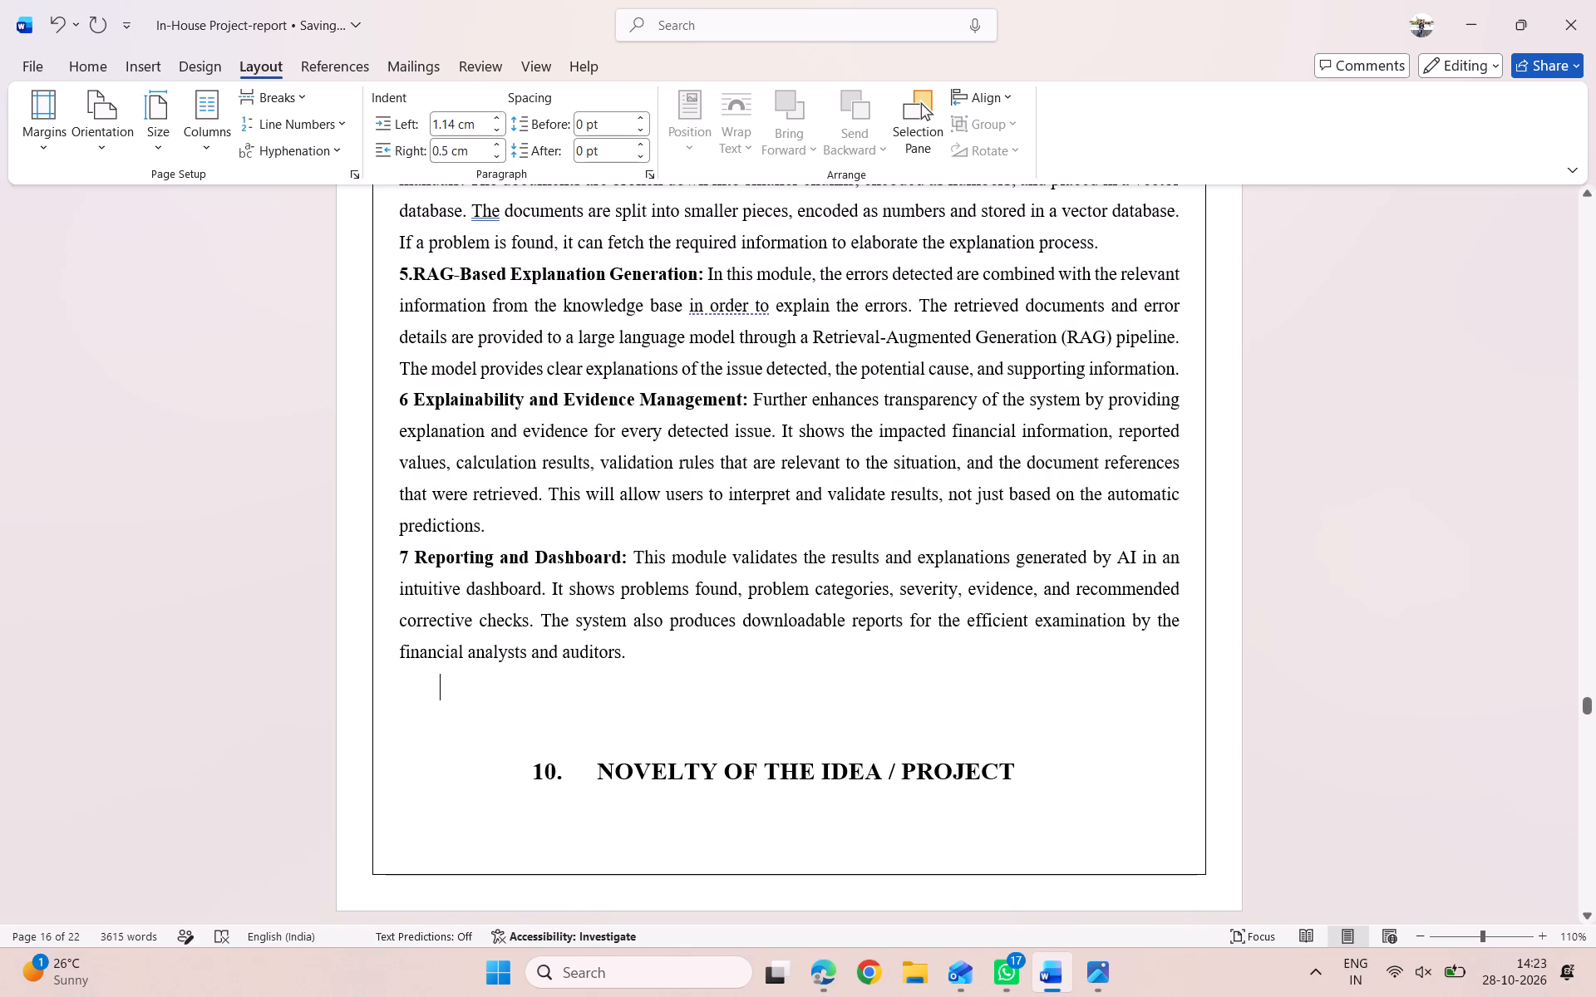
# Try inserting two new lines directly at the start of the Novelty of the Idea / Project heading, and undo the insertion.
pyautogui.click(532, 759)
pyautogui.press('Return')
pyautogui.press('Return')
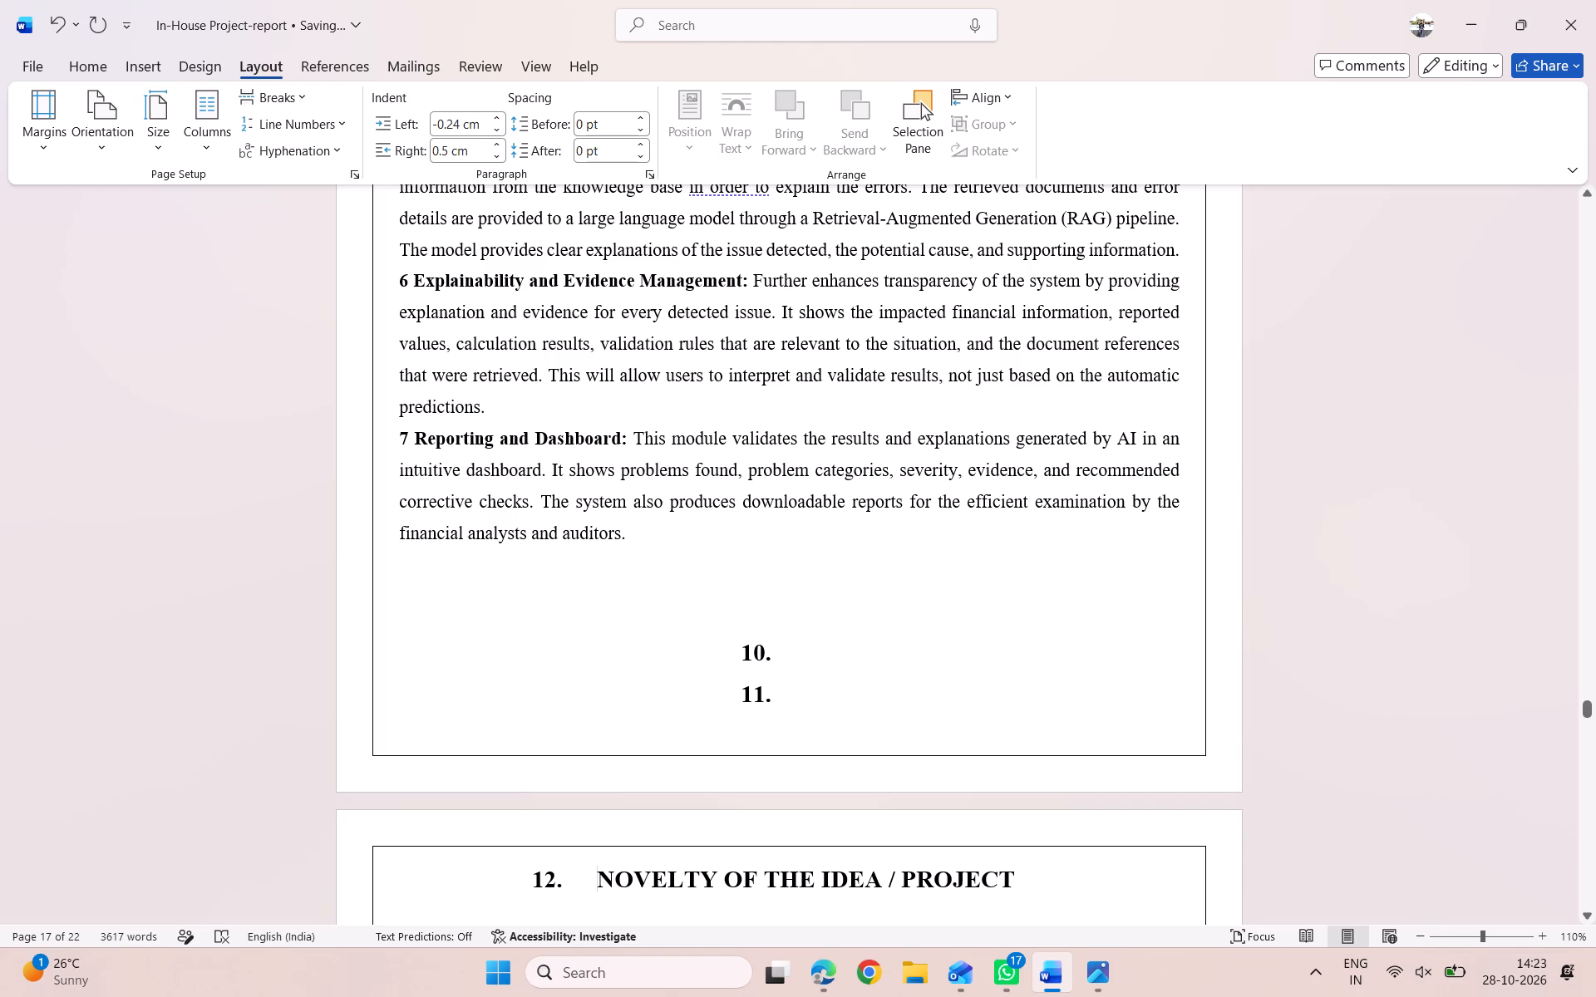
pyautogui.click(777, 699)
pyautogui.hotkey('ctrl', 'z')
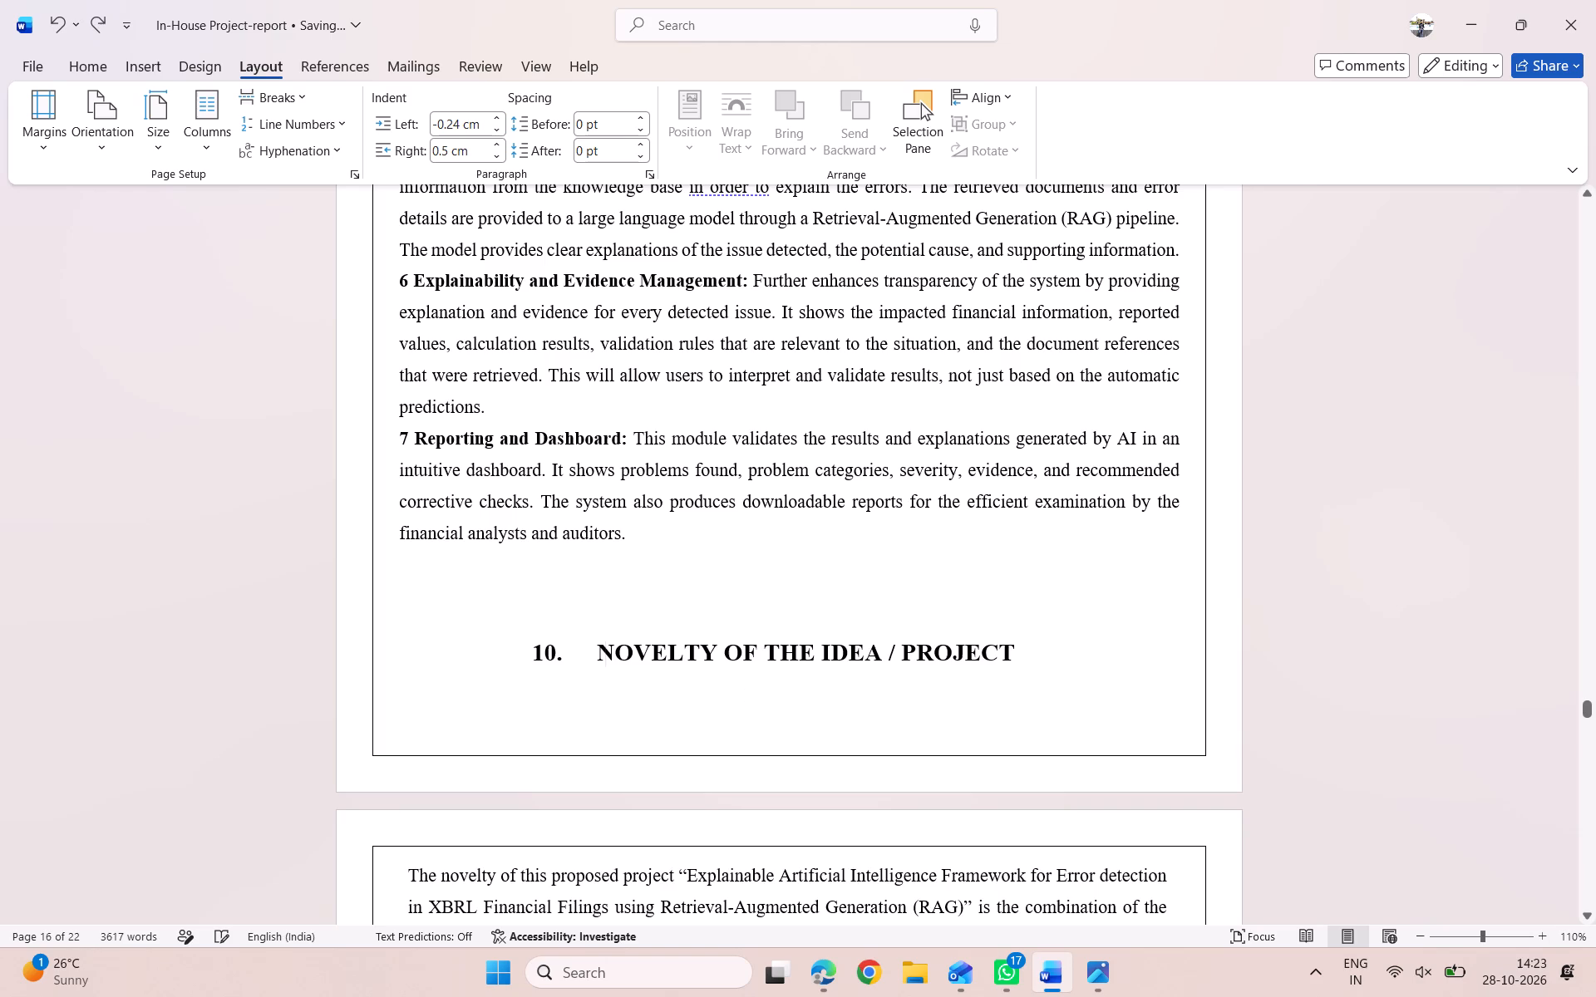
# Insert two unnumbered empty lines above the Novelty of the Idea / Project heading to move it onto the next page.
pyautogui.click(514, 608)
pyautogui.press('Return')
pyautogui.press('Return')
# Set the left and right indents to 0.2 cm for all text under the Novelty of the Idea / Project heading, through the sixth innovation.
pyautogui.scroll(-2, 731, 598)
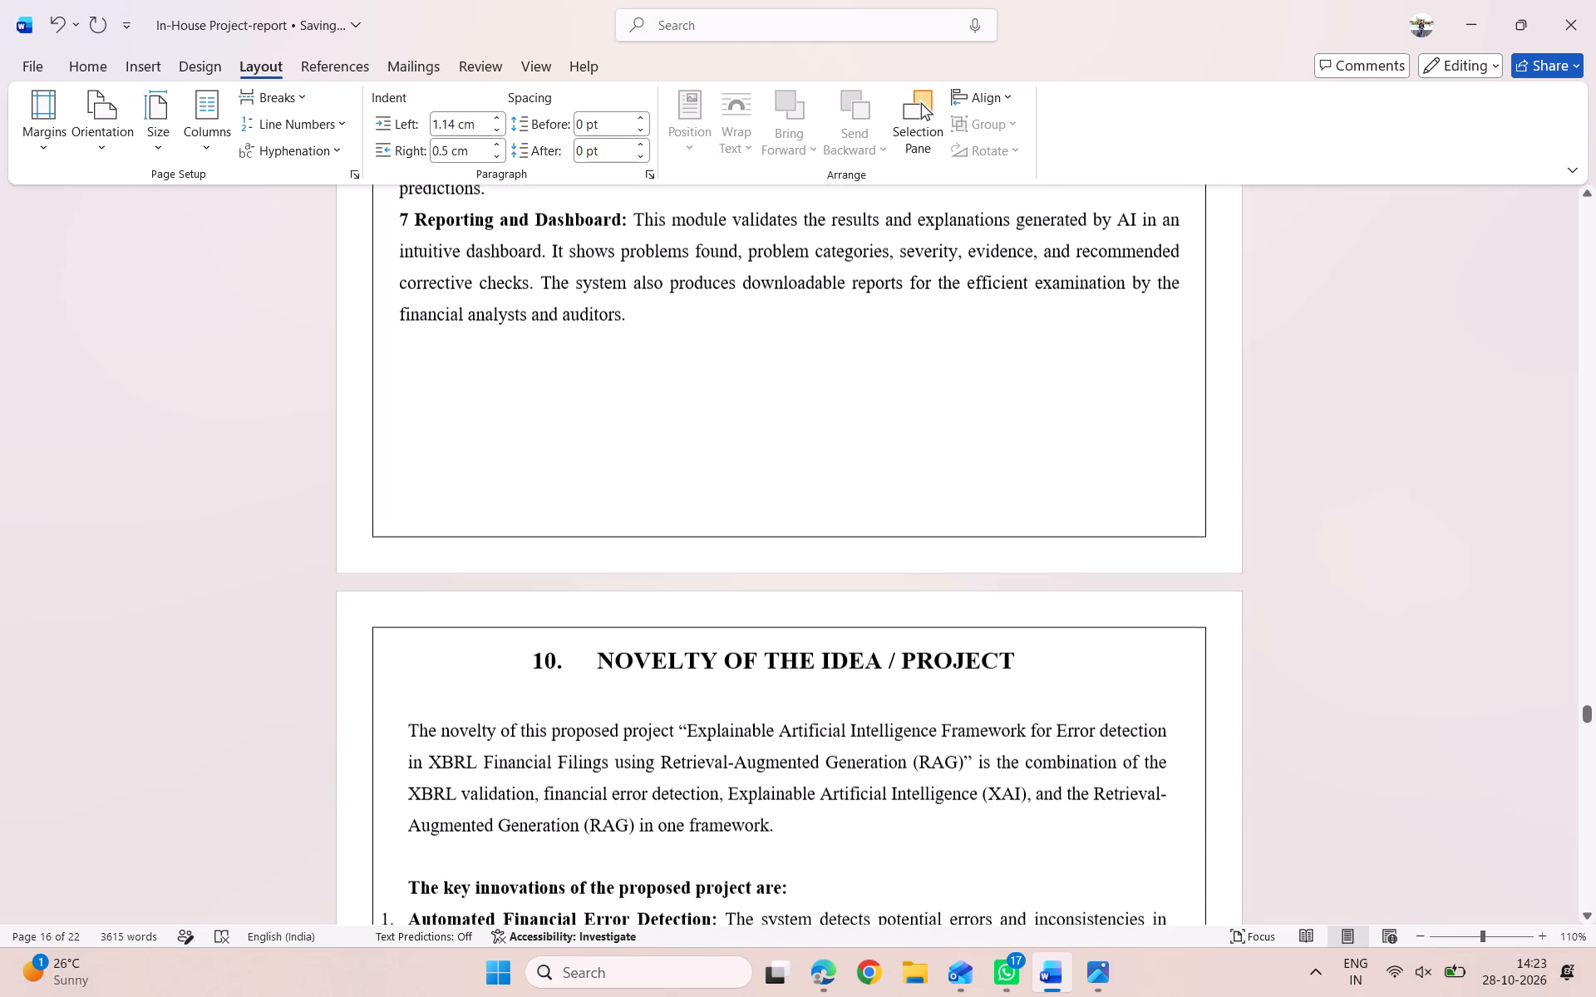
pyautogui.scroll(-3, 756, 626)
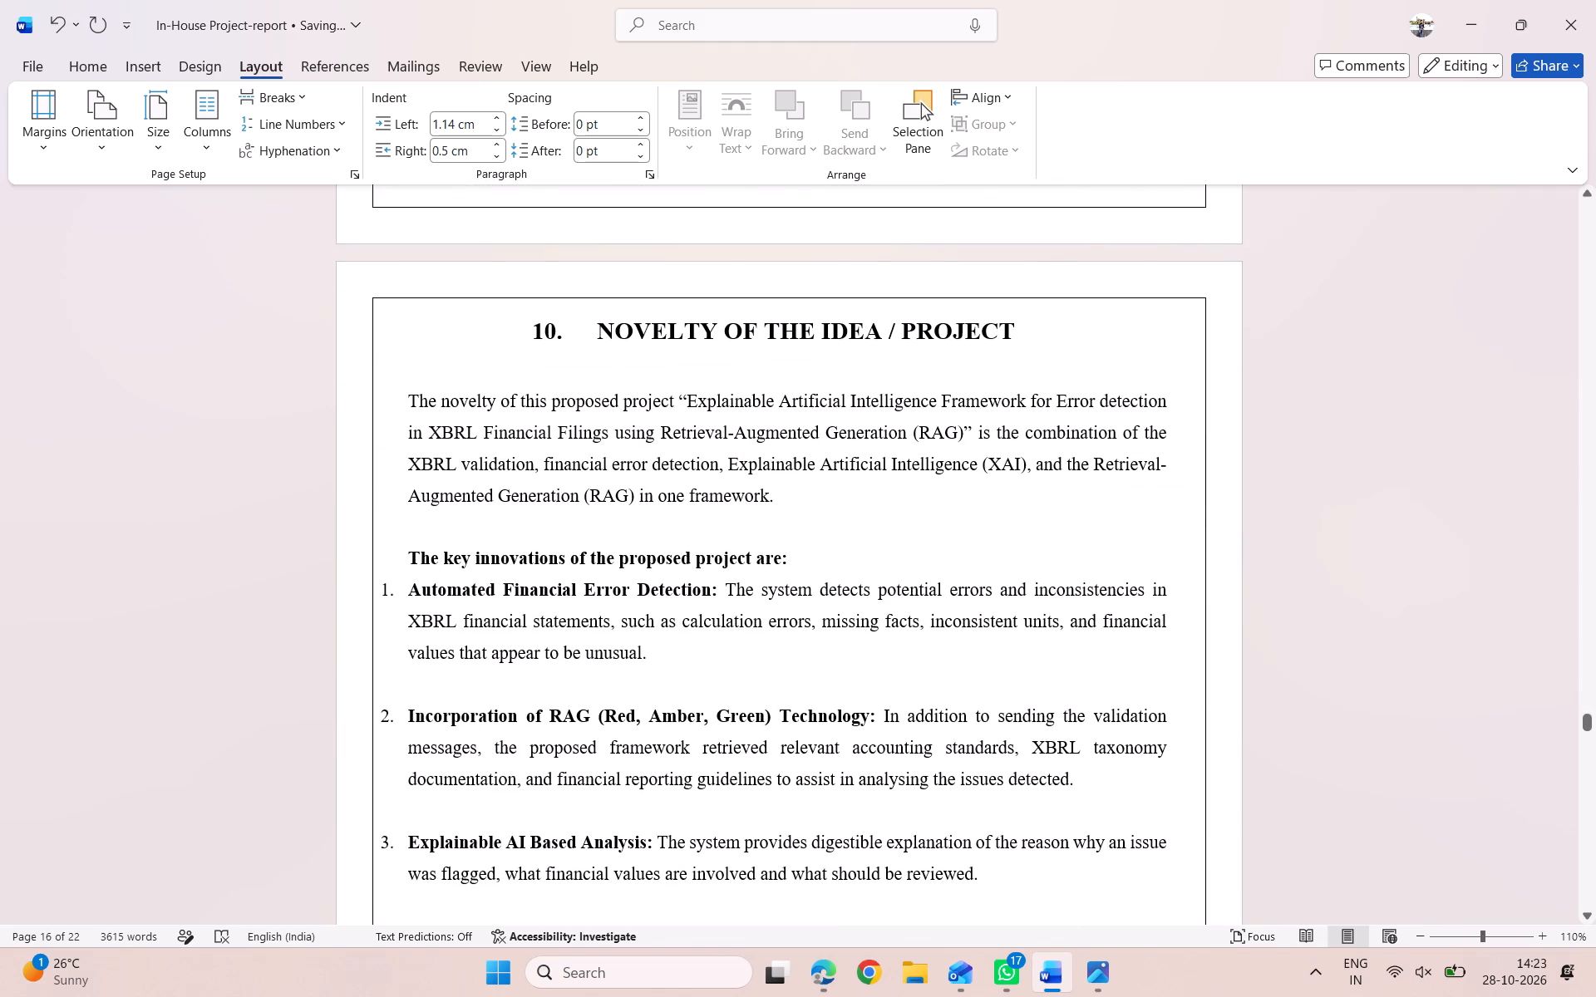
pyautogui.moveTo(389, 365); pyautogui.dragTo(567, 809)
pyautogui.scroll(-2, 422, 846)
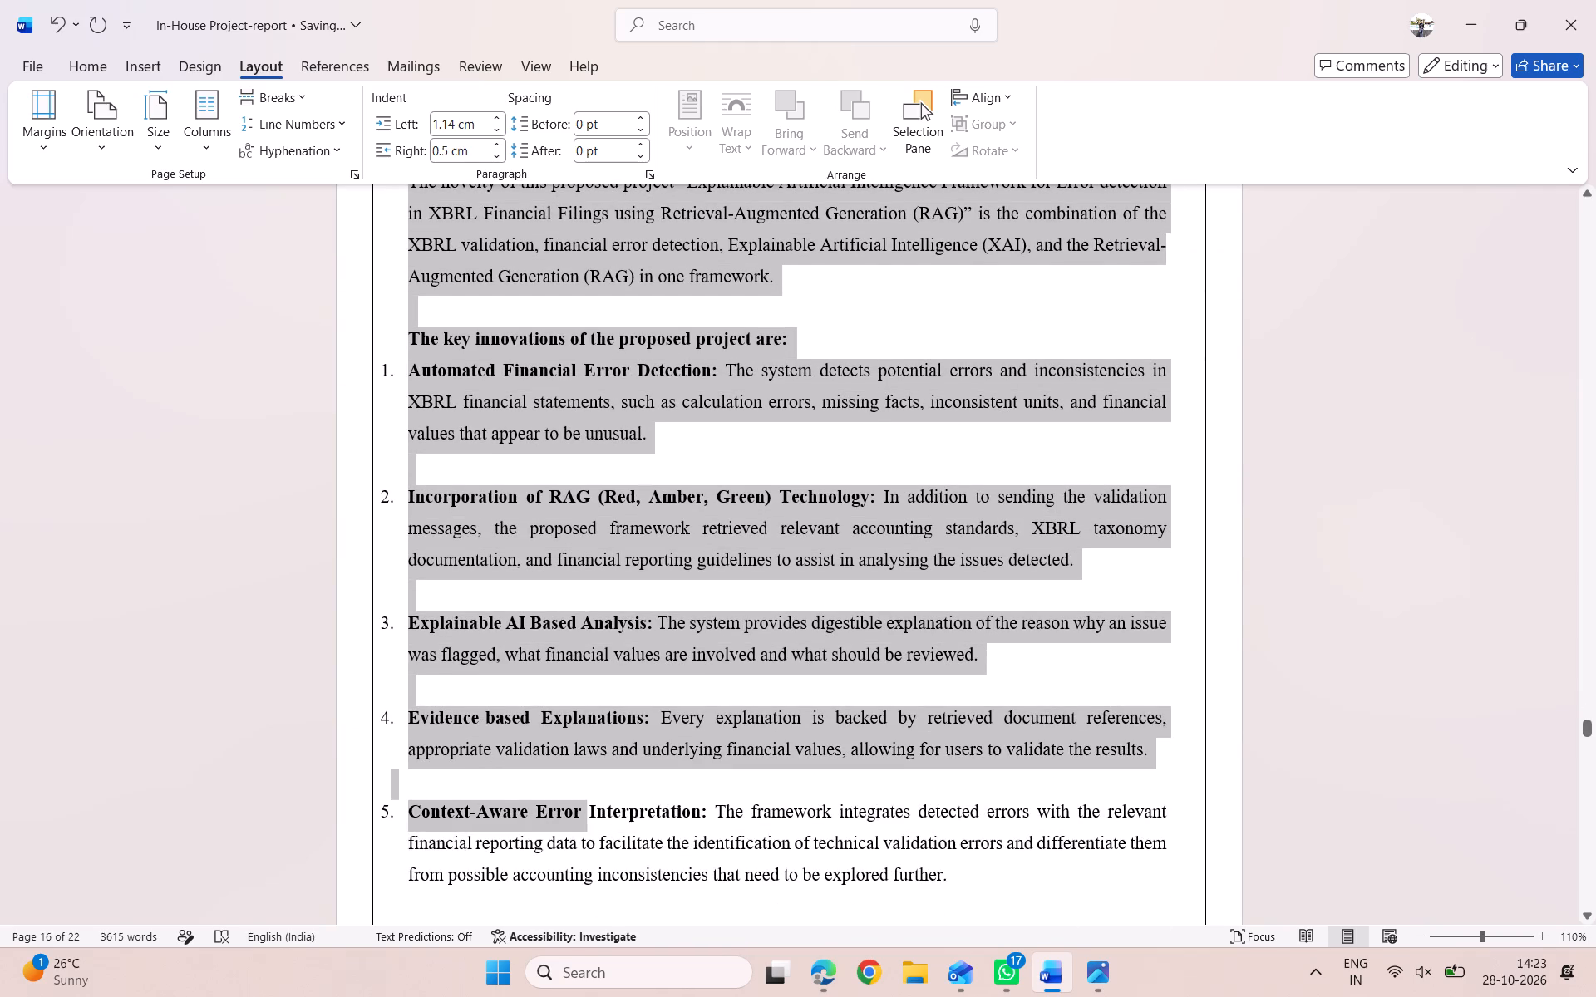
pyautogui.moveTo(567, 809); pyautogui.dragTo(613, 799)
pyautogui.scroll(-2, 969, 878)
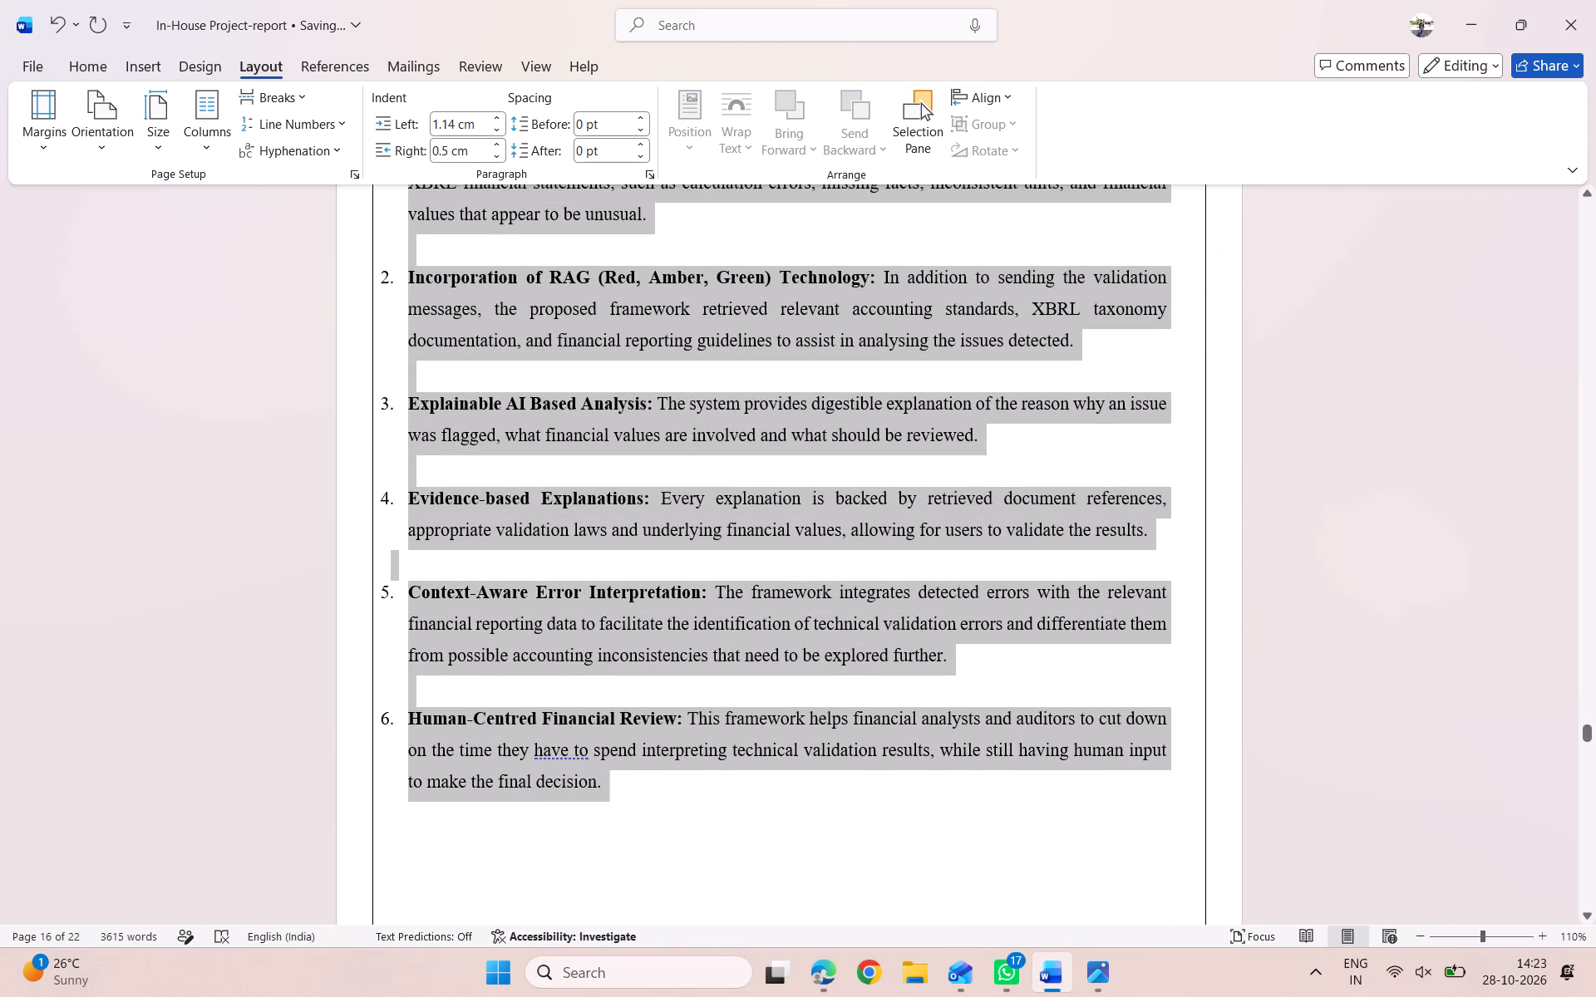
pyautogui.moveTo(613, 799); pyautogui.dragTo(616, 799)
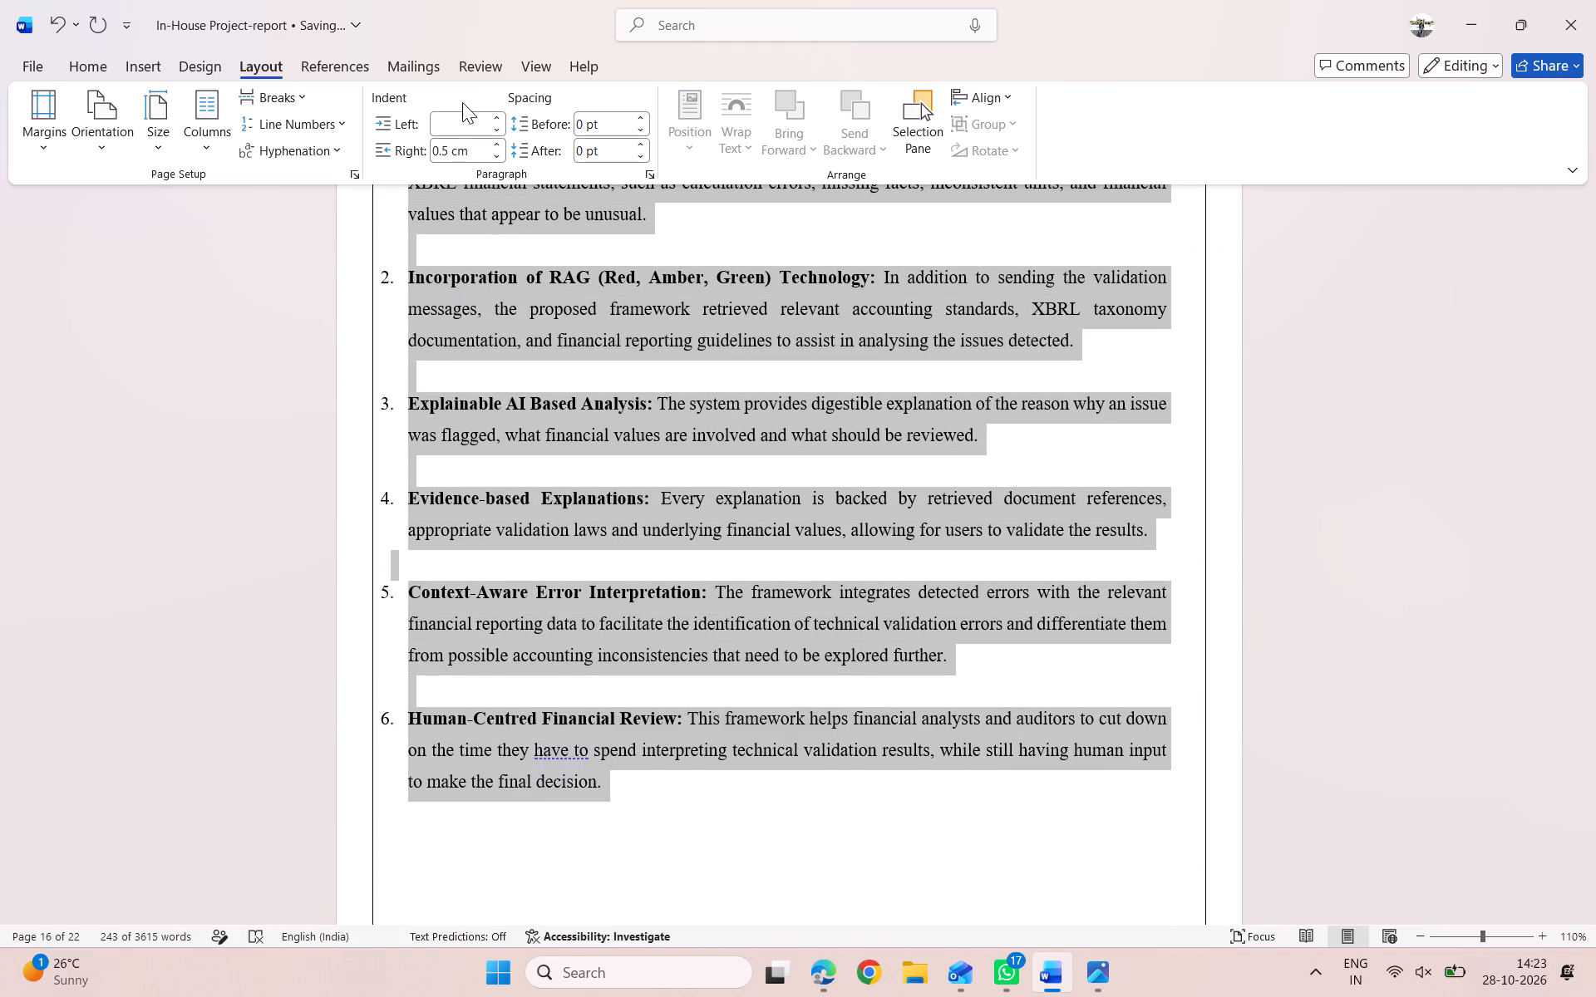
pyautogui.click(501, 119)
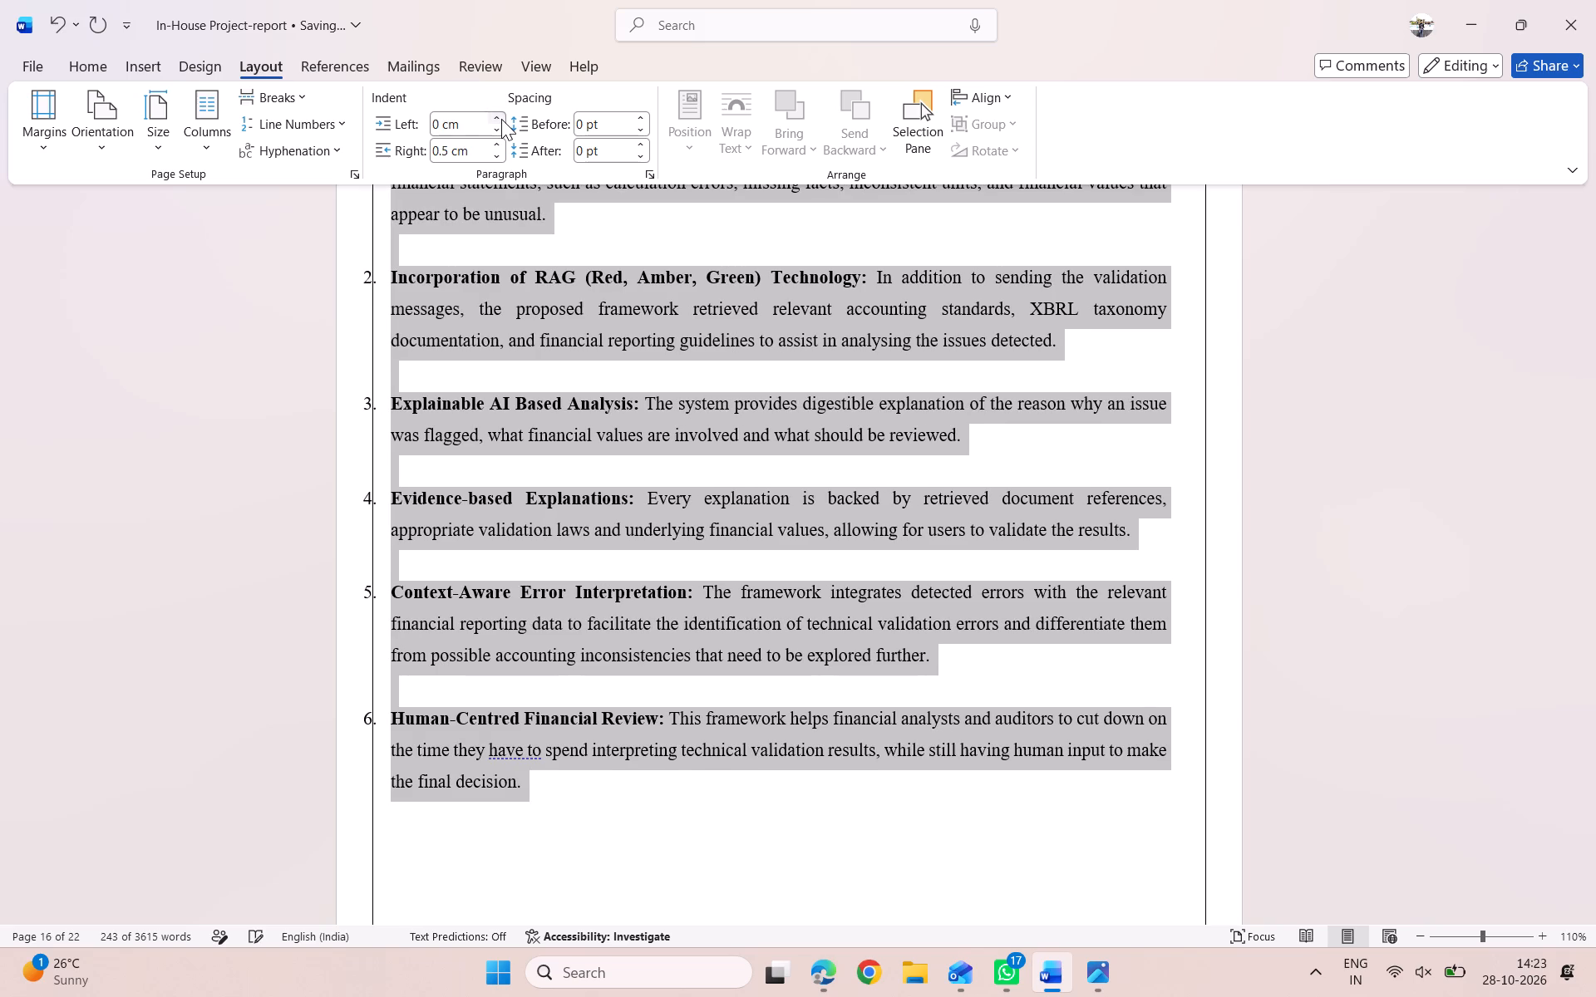
pyautogui.doubleClick(501, 119)
pyautogui.tripleClick(501, 155)
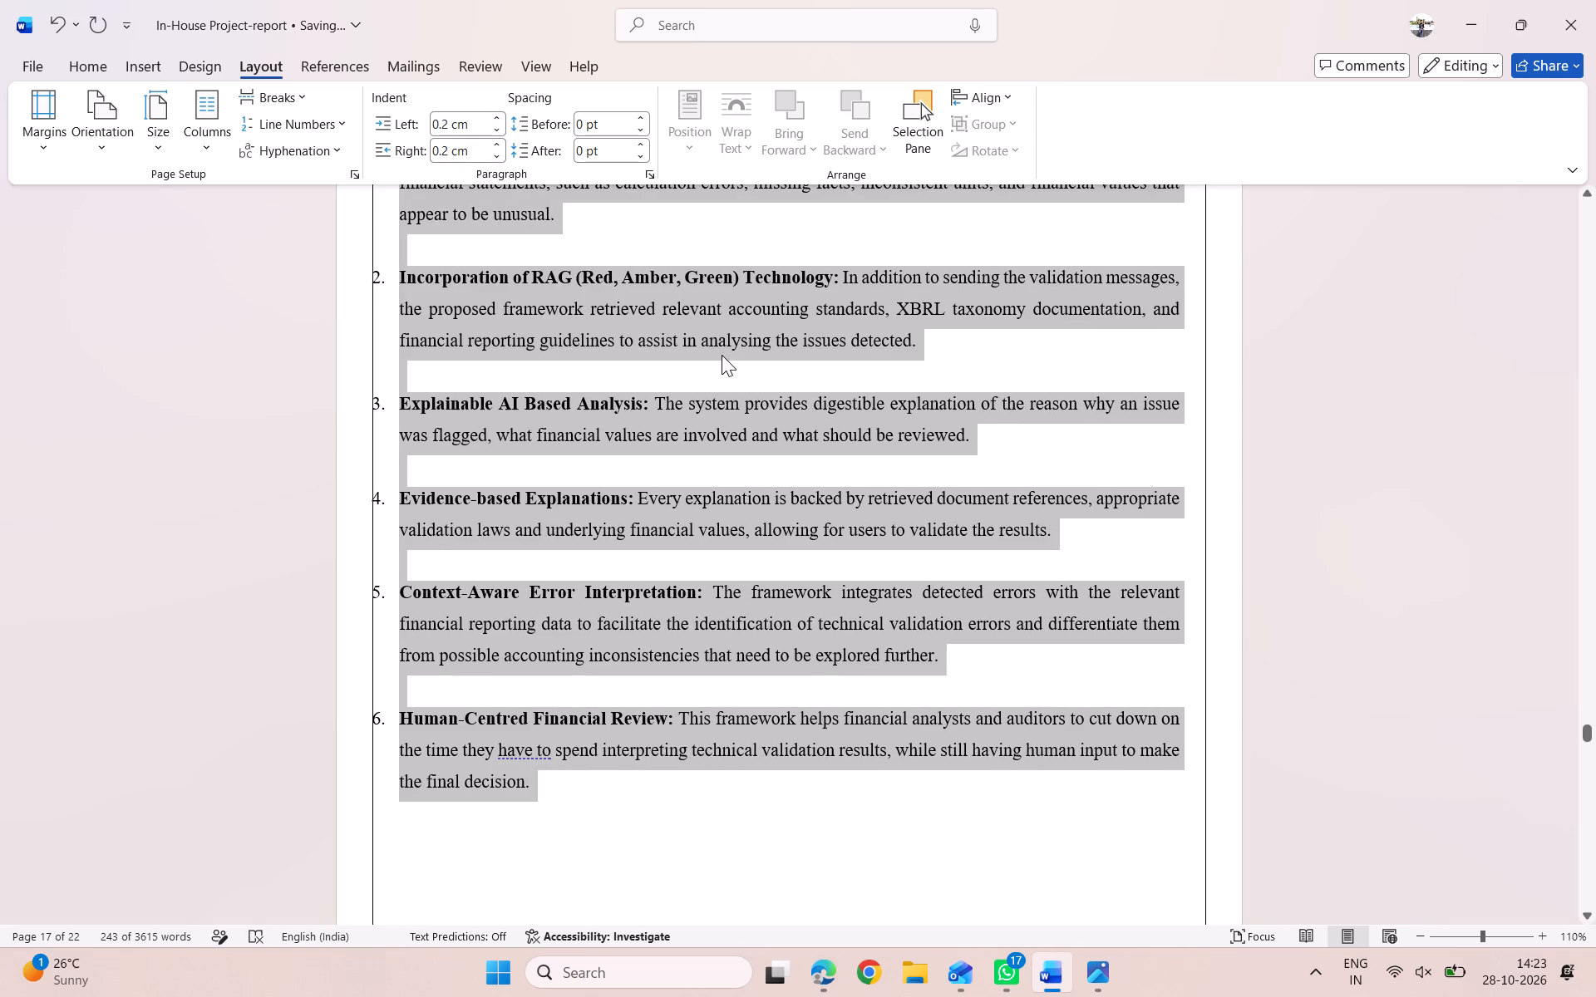
pyautogui.click(703, 373)
# Increase the indent of the six numbered key innovations by one level.
pyautogui.scroll(1, 703, 372)
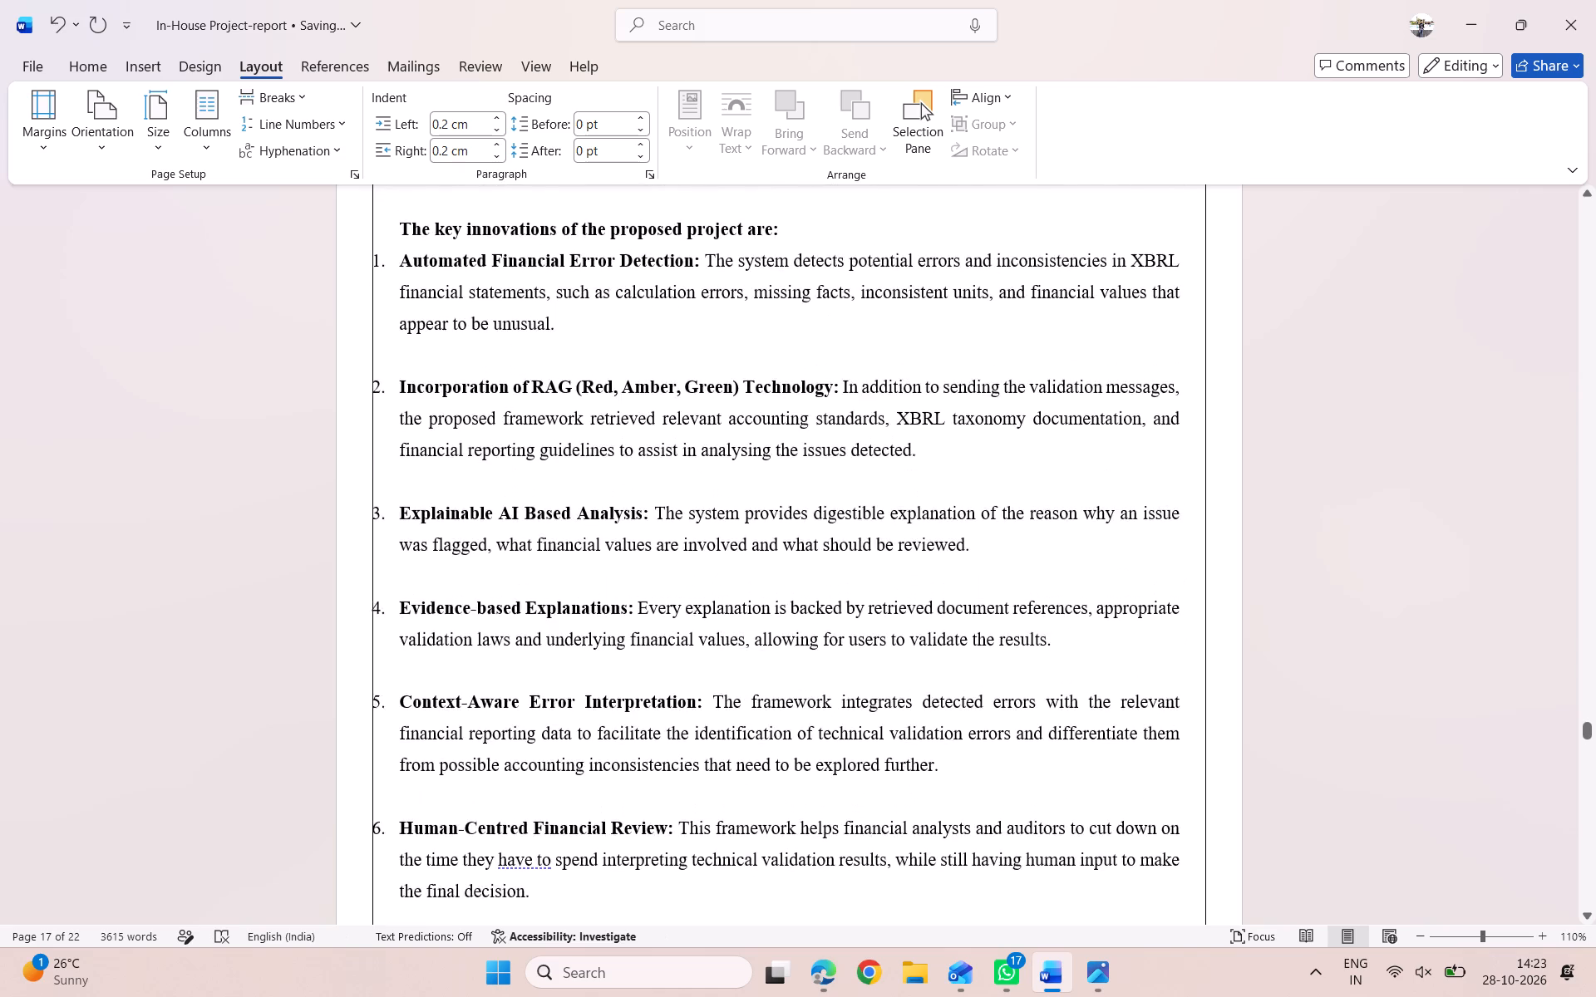
pyautogui.scroll(1, 703, 372)
pyautogui.moveTo(392, 365); pyautogui.dragTo(850, 787)
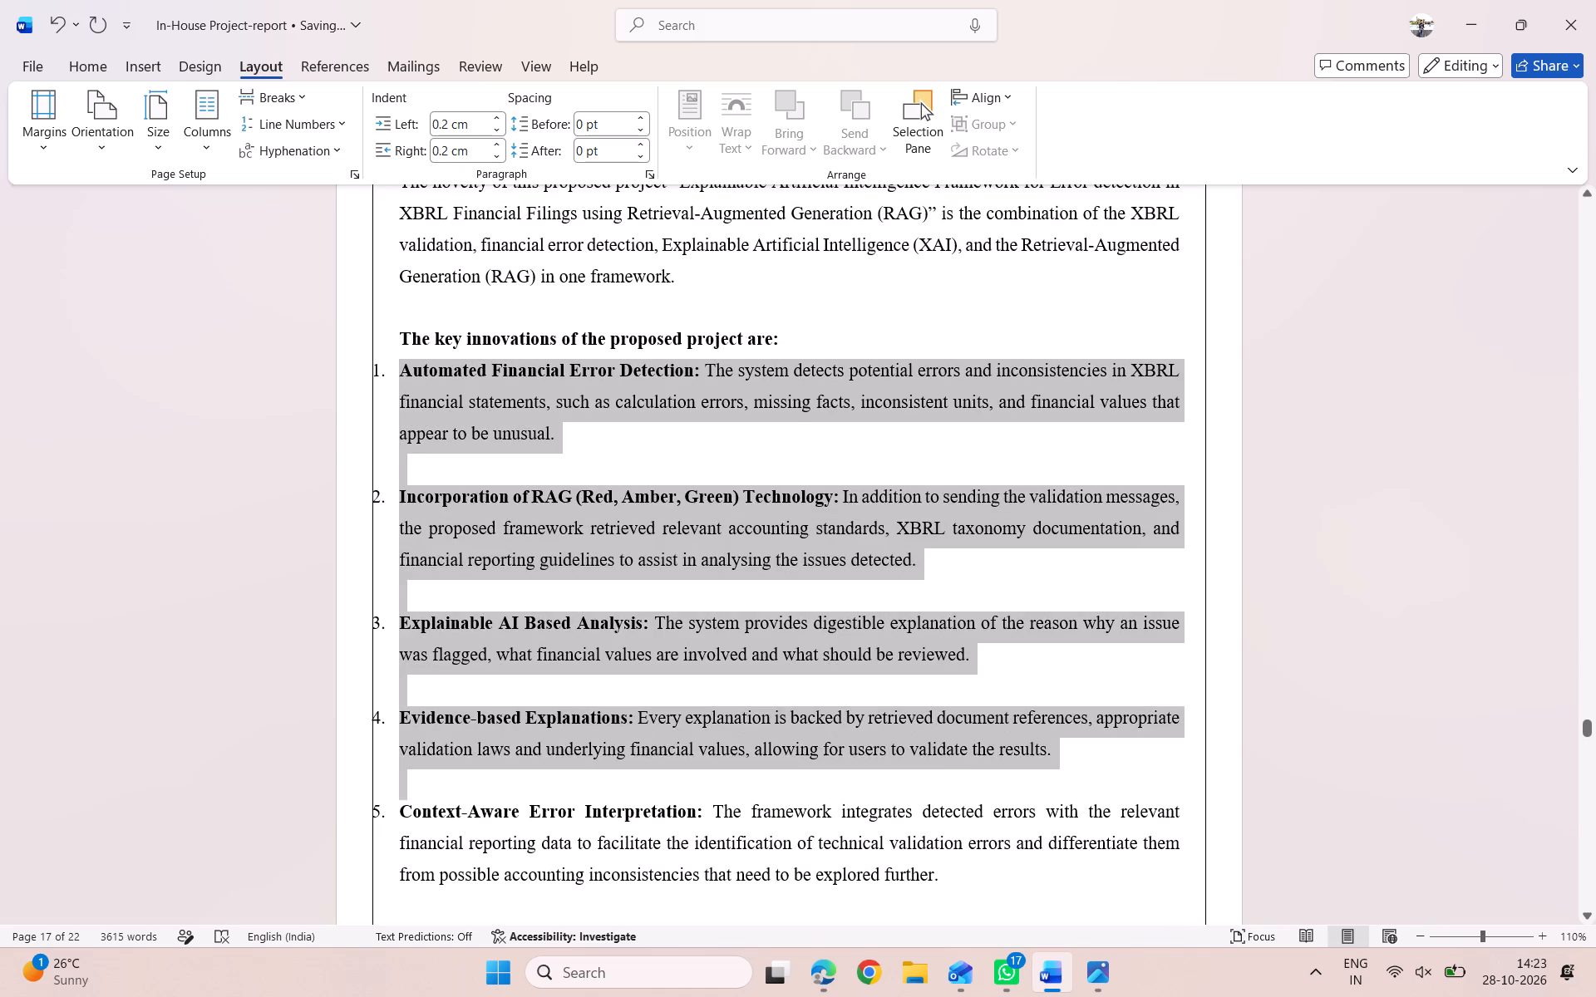
pyautogui.moveTo(850, 787); pyautogui.dragTo(530, 802)
pyautogui.scroll(-2, 850, 789)
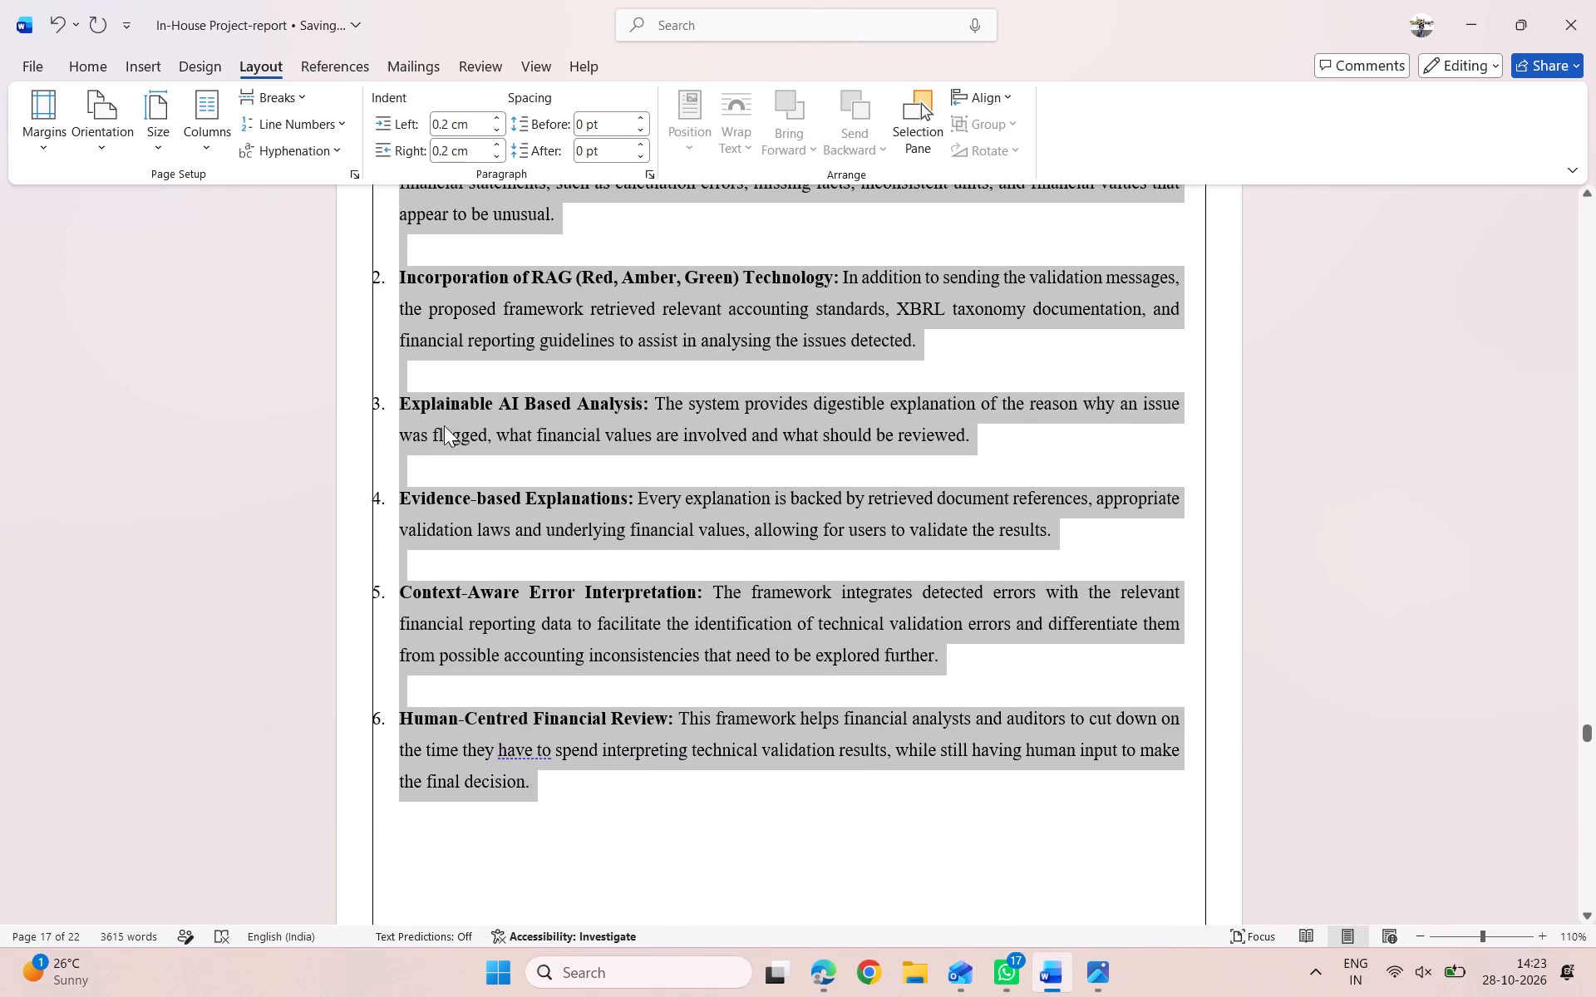
pyautogui.click(83, 79)
pyautogui.click(598, 111)
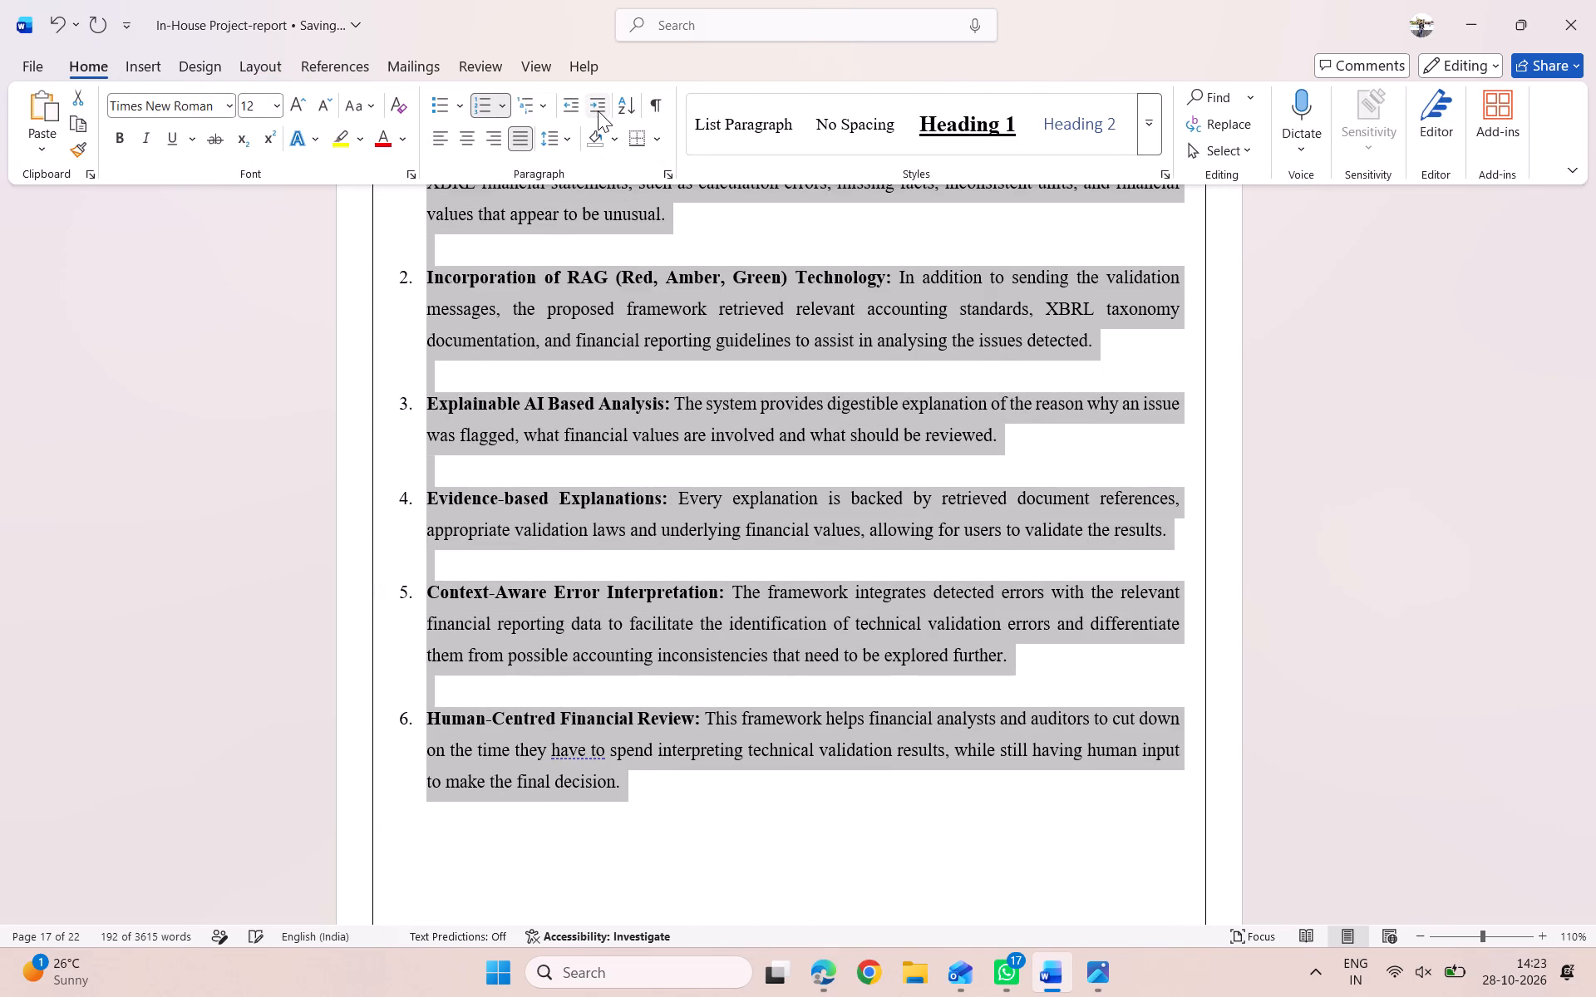
pyautogui.click(737, 841)
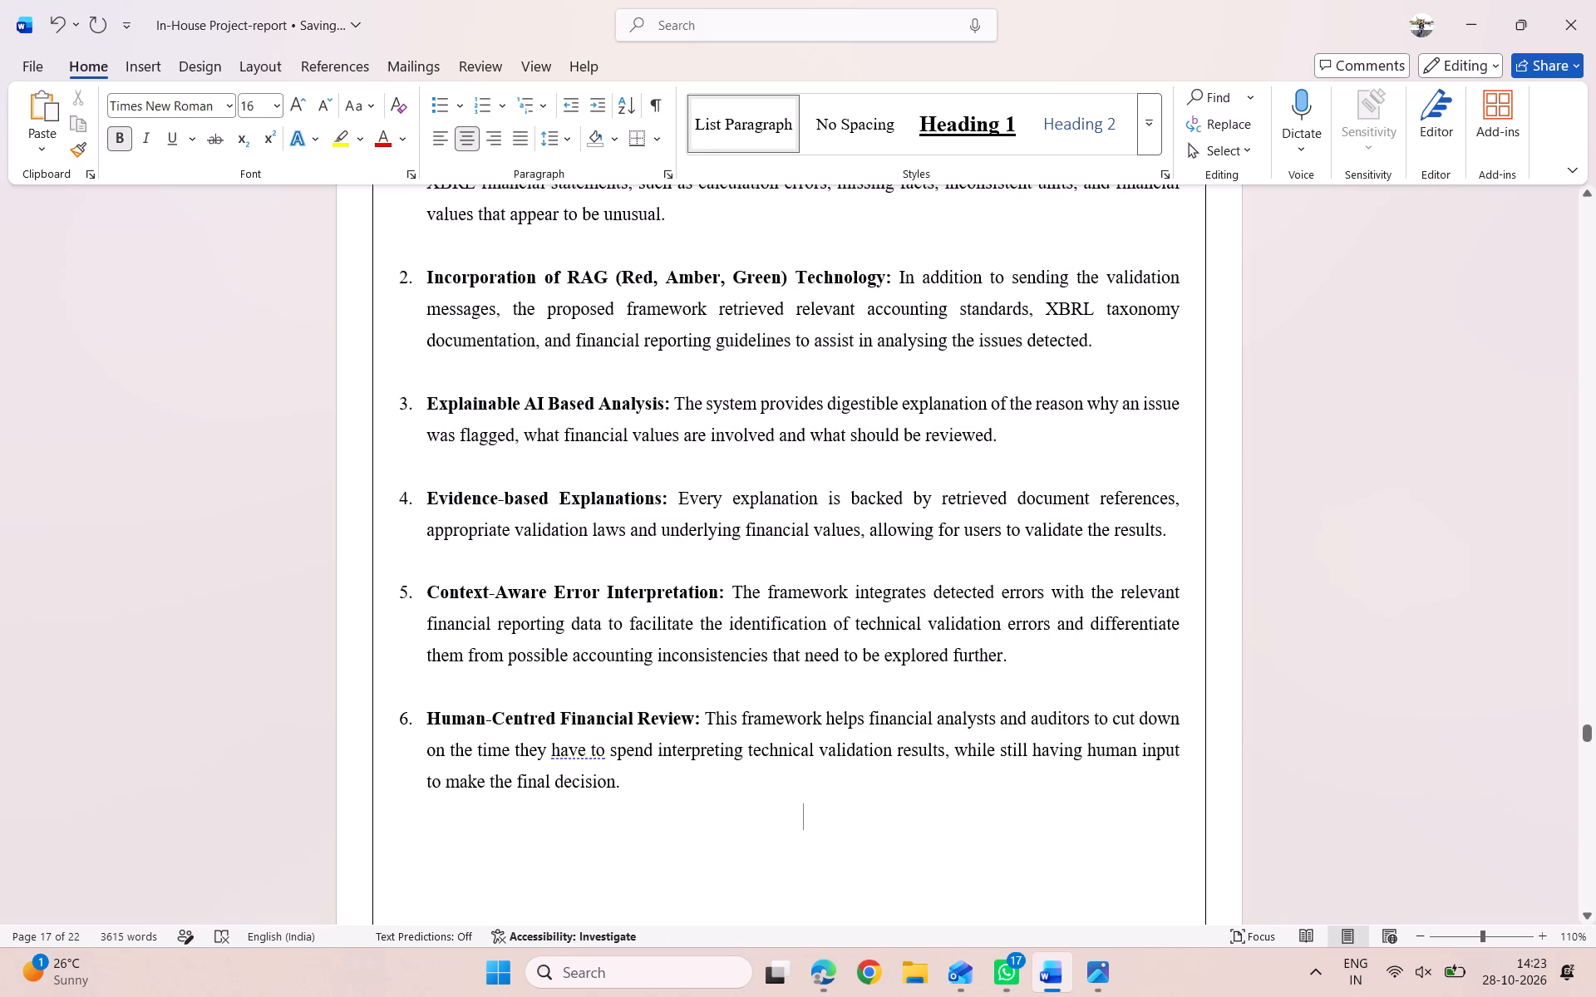
pyautogui.scroll(2, 737, 841)
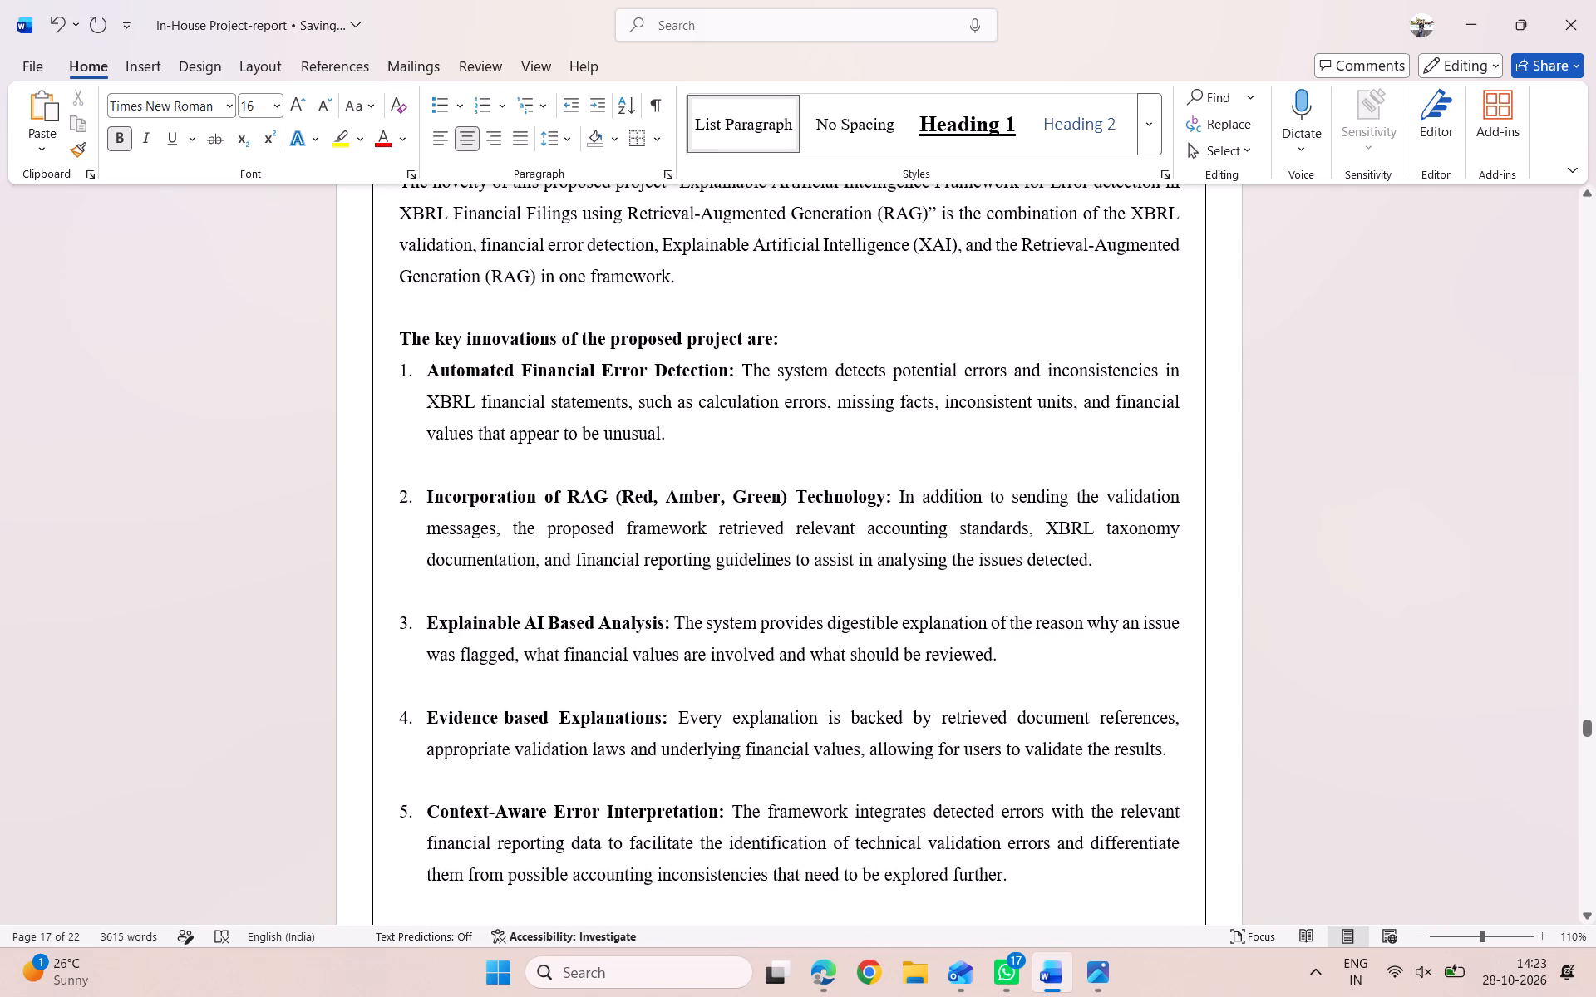
pyautogui.scroll(-2, 791, 701)
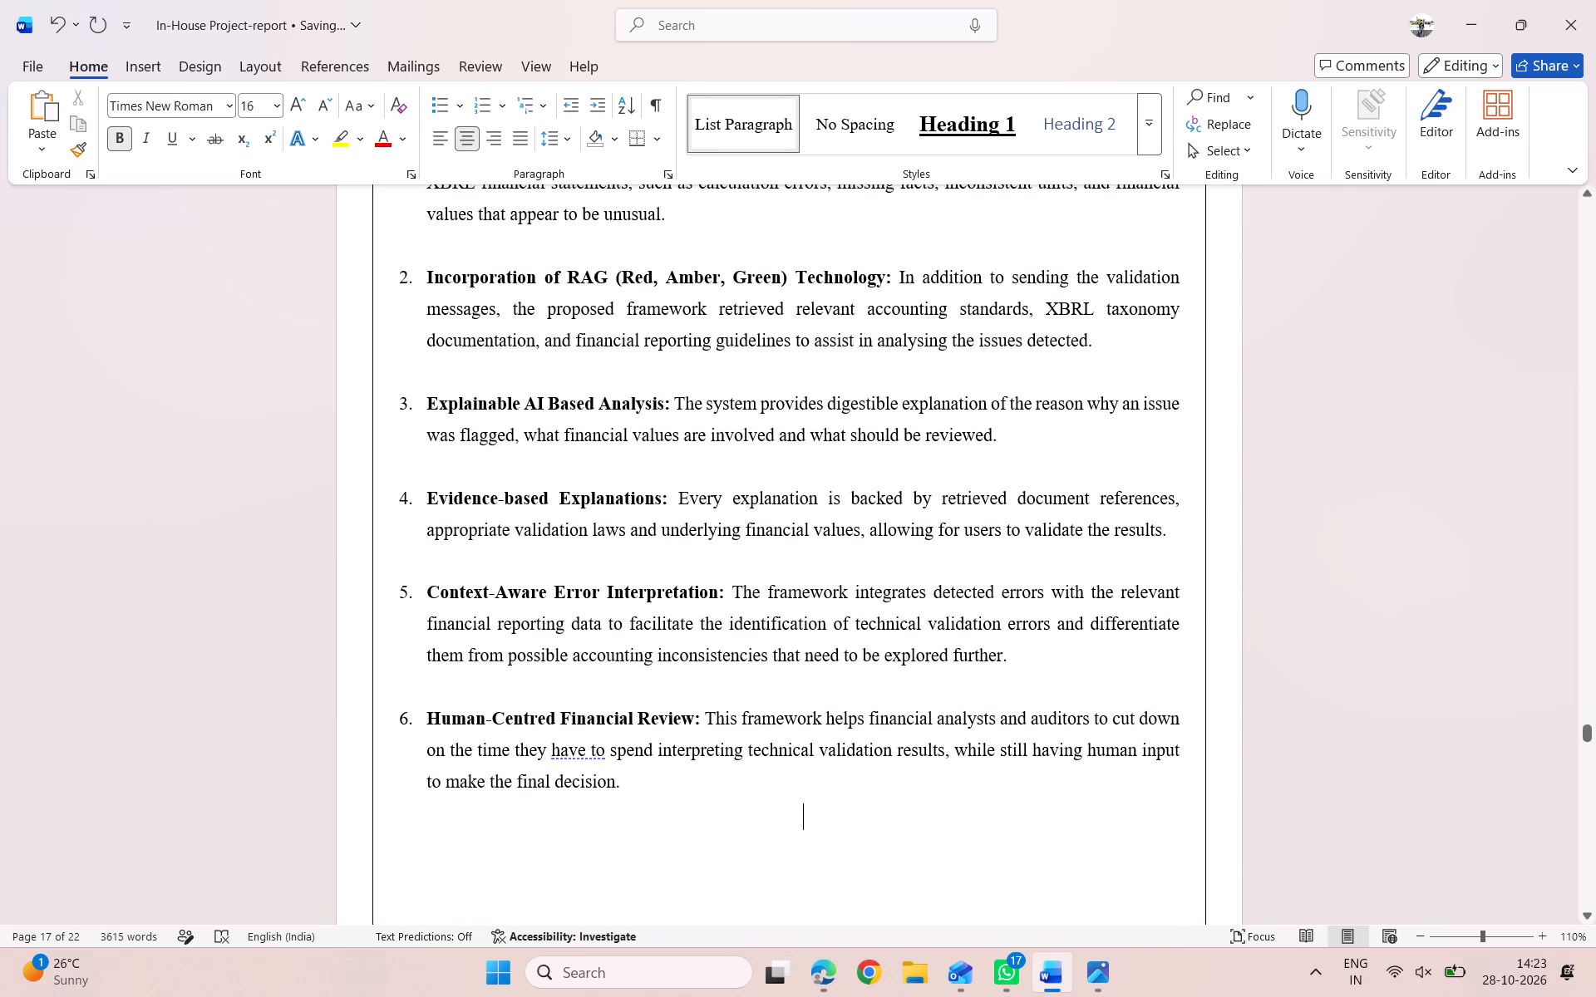
pyautogui.scroll(-7, 794, 701)
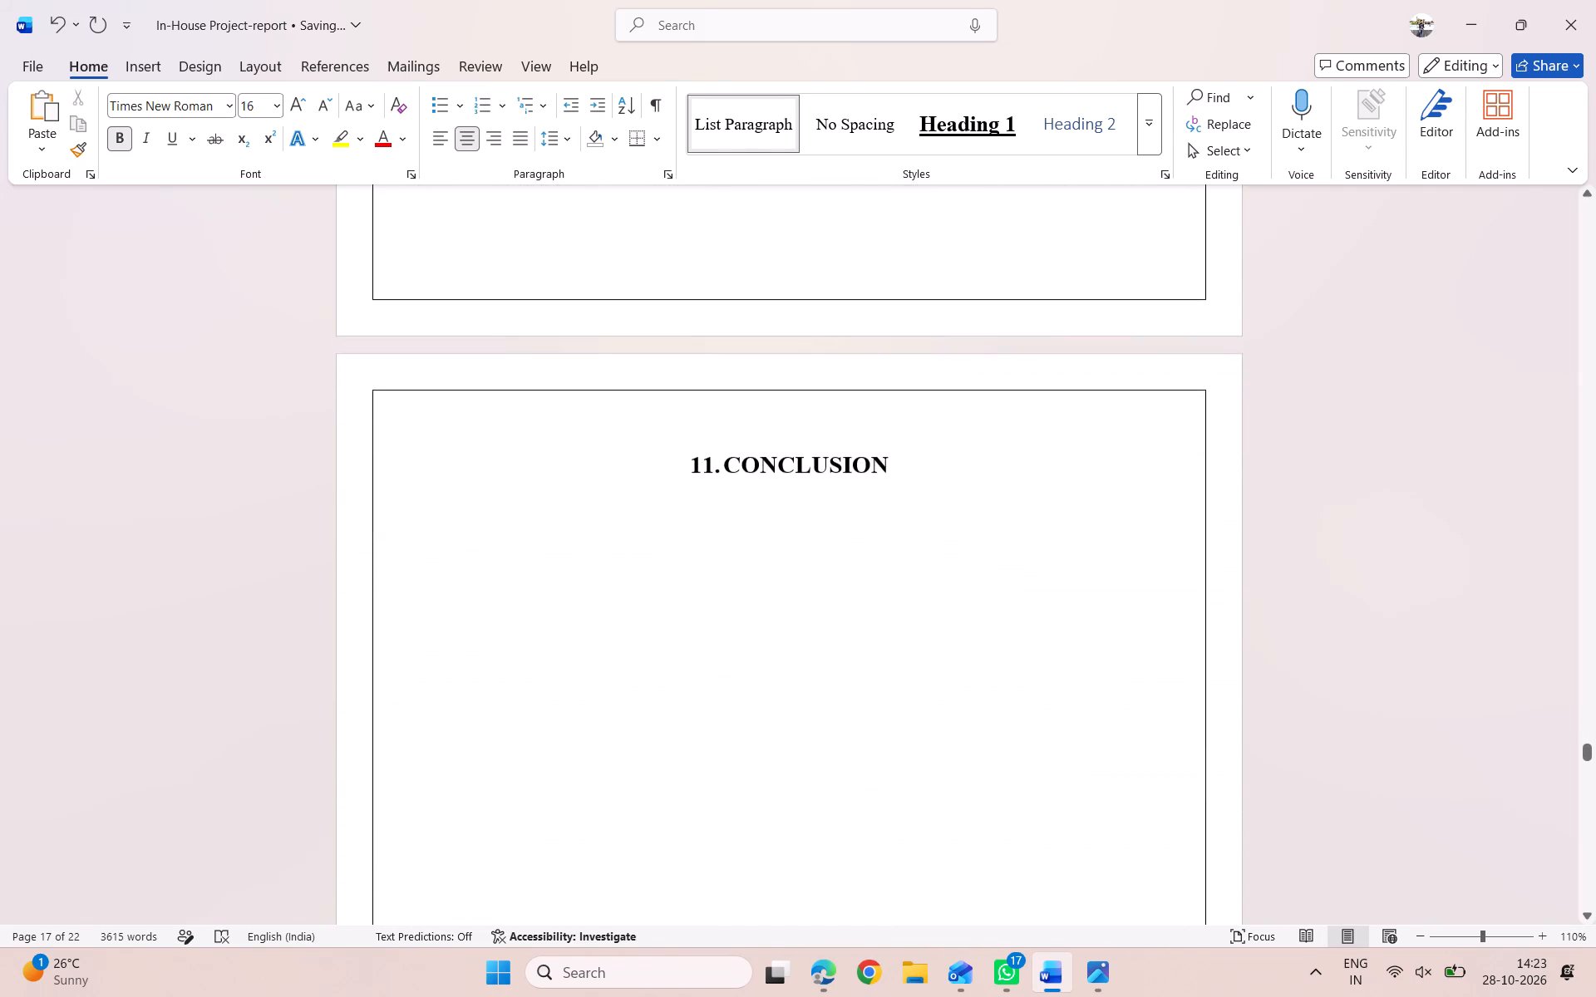
pyautogui.scroll(-11, 796, 701)
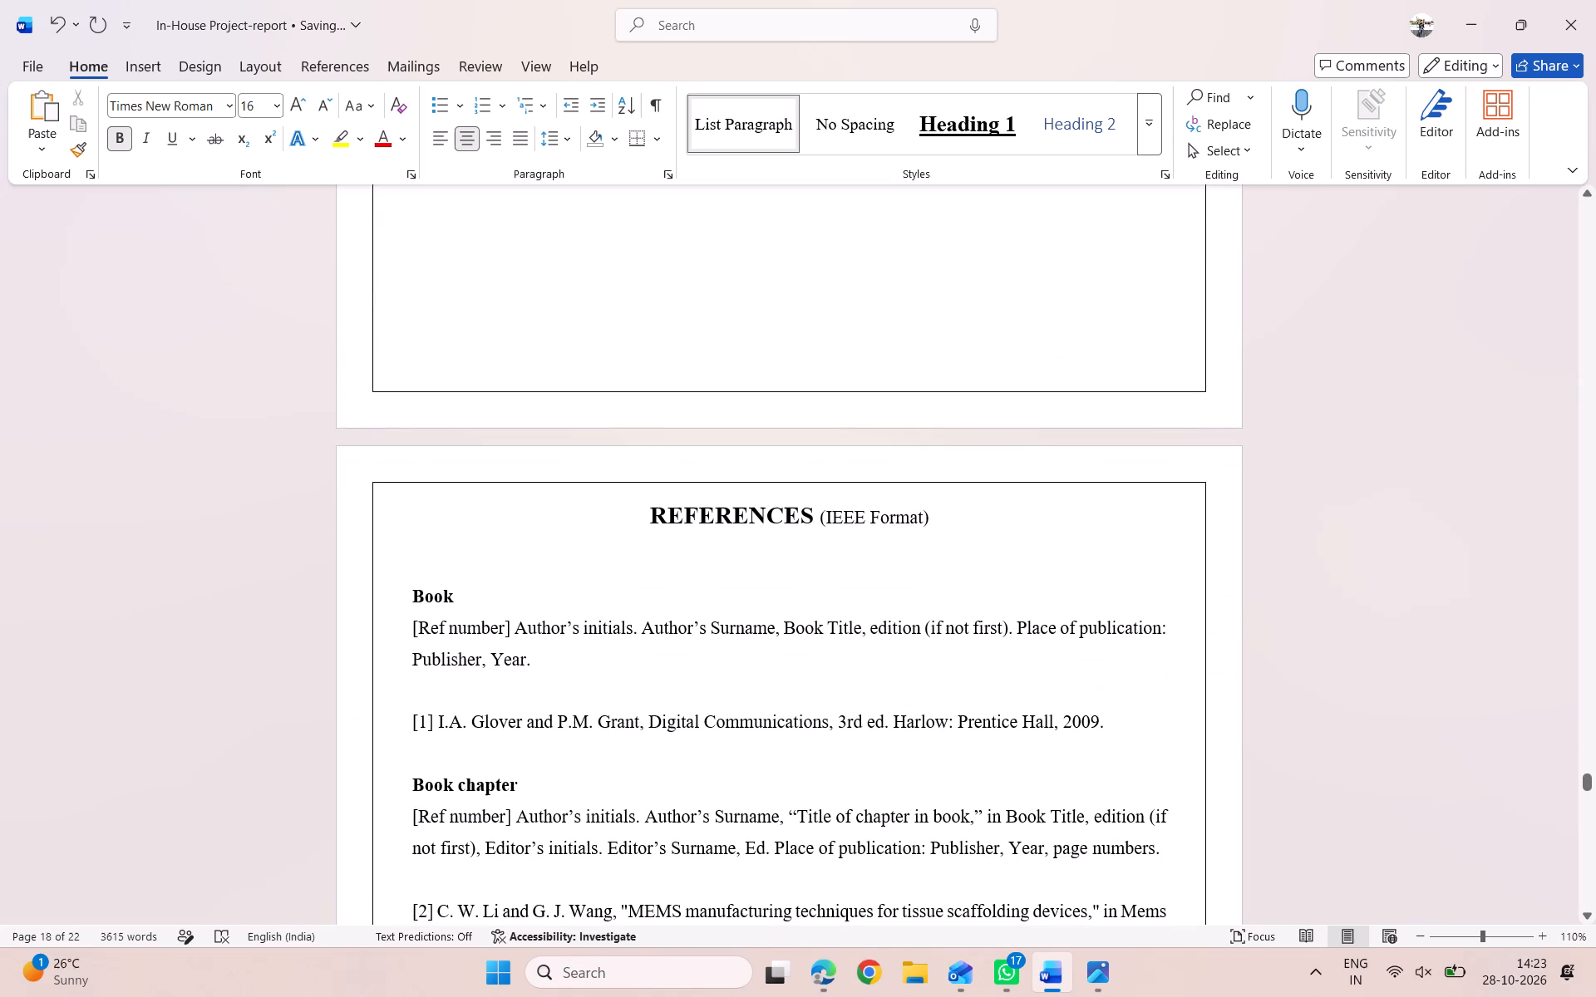
pyautogui.scroll(8, 796, 701)
pyautogui.scroll(2, 789, 617)
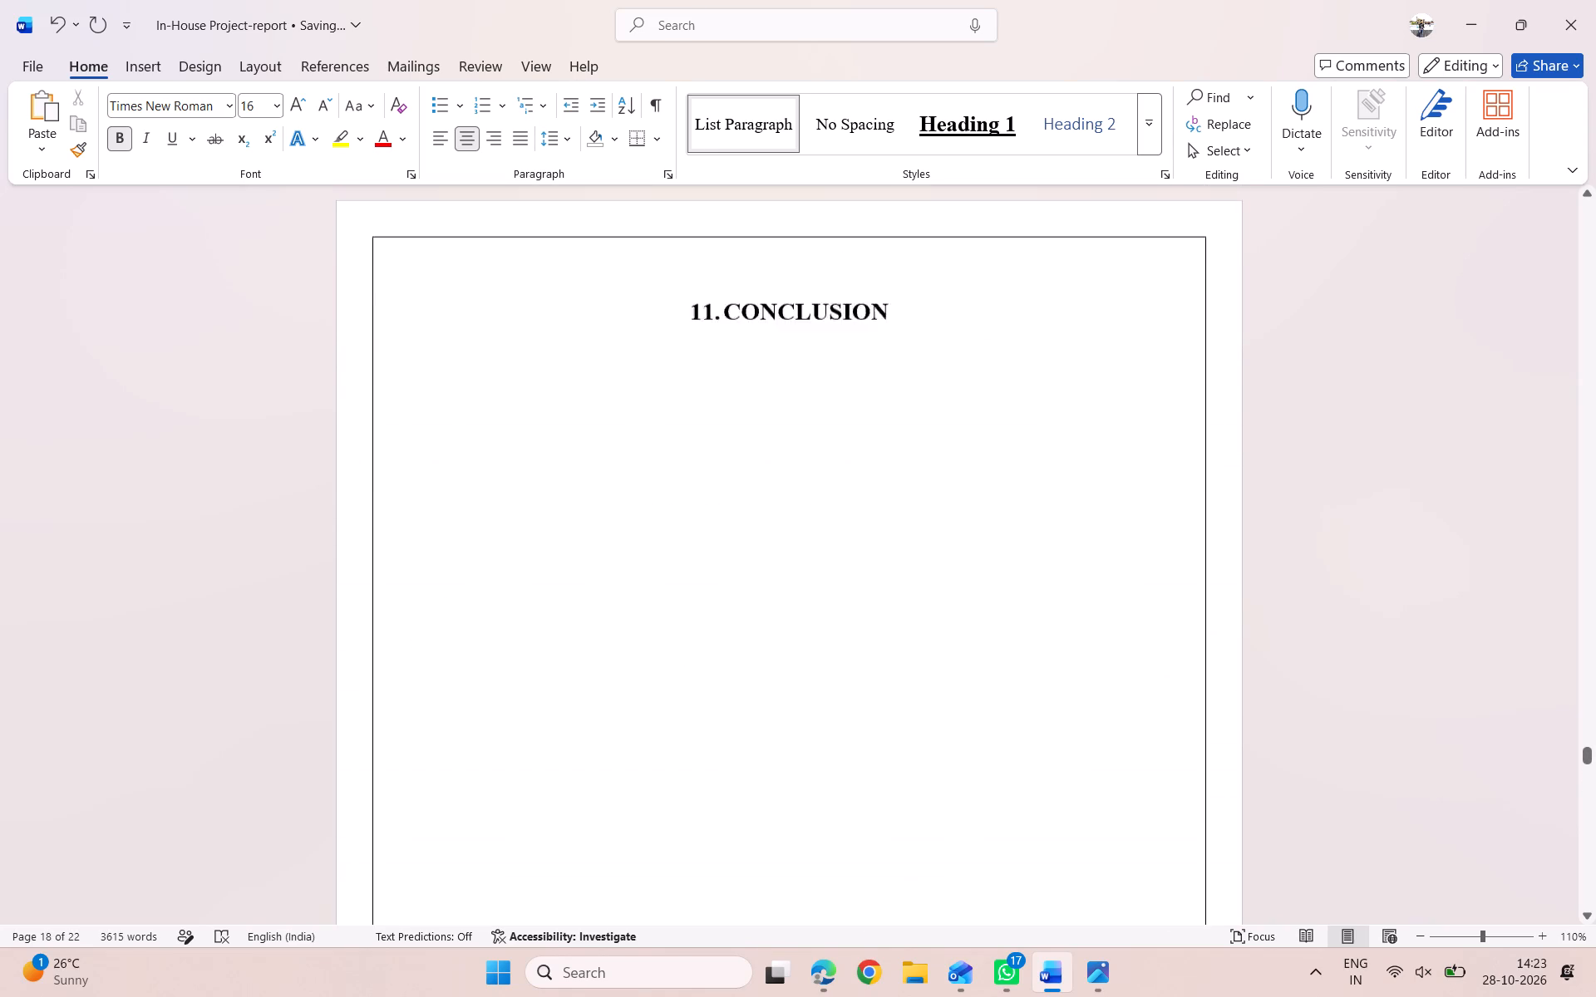
pyautogui.moveTo(921, 358); pyautogui.dragTo(636, 357)
pyautogui.hotkey('ctrl', 'c')
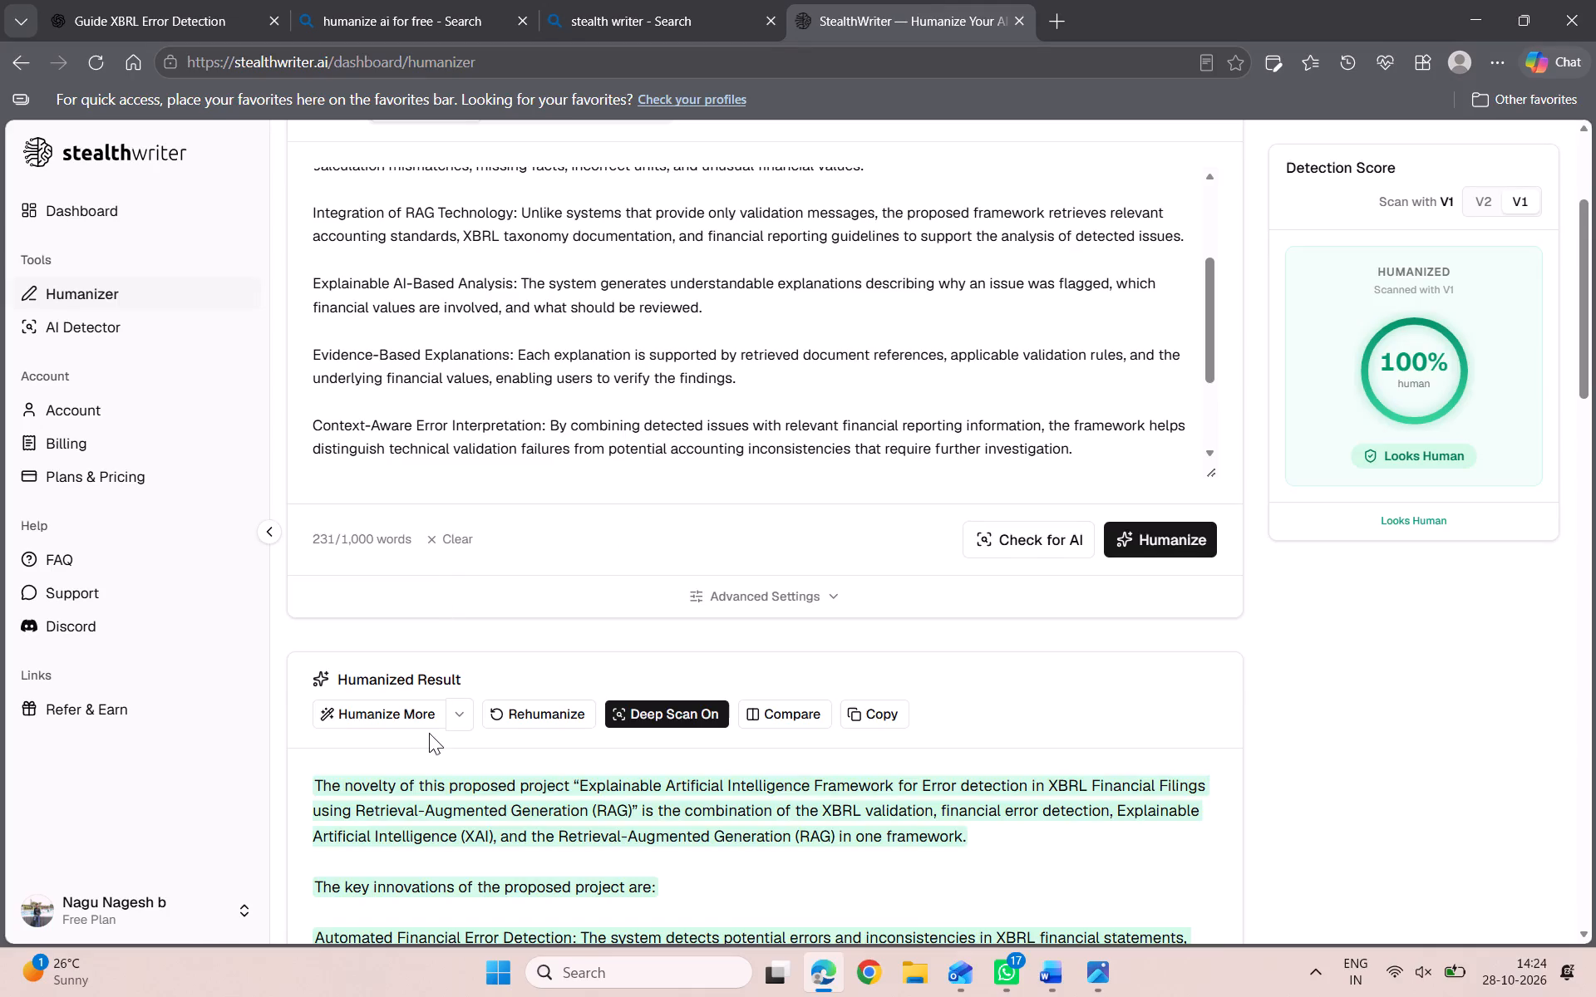
pyautogui.scroll(-4, 679, 435)
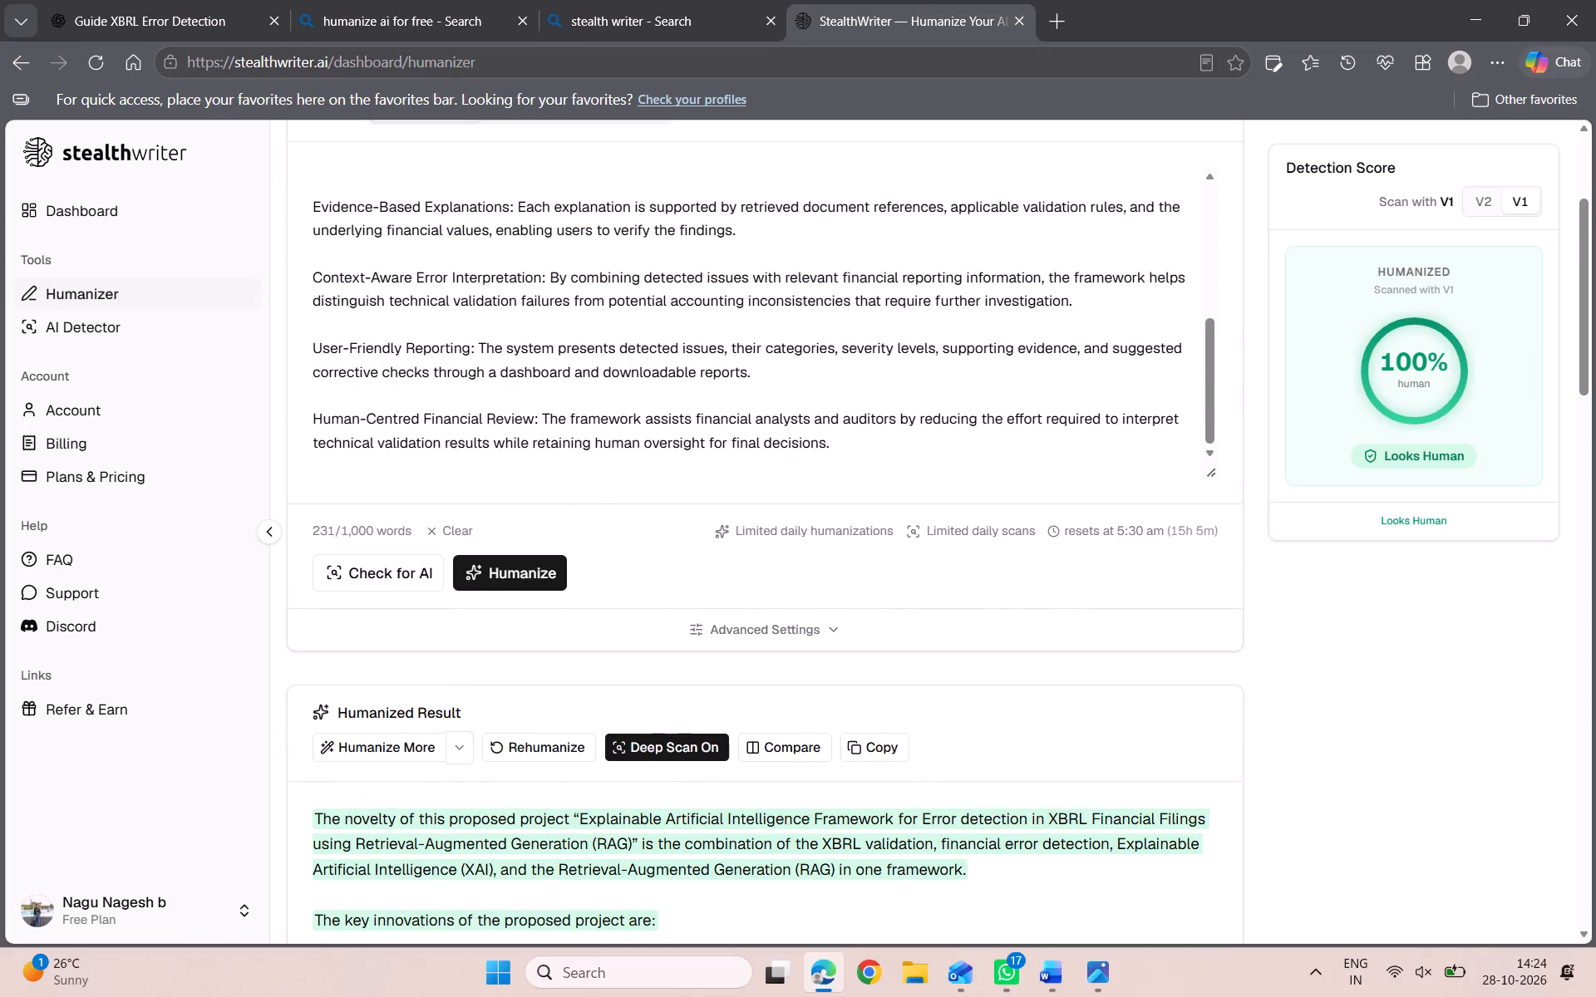
pyautogui.scroll(-7, 662, 443)
pyautogui.scroll(6, 733, 408)
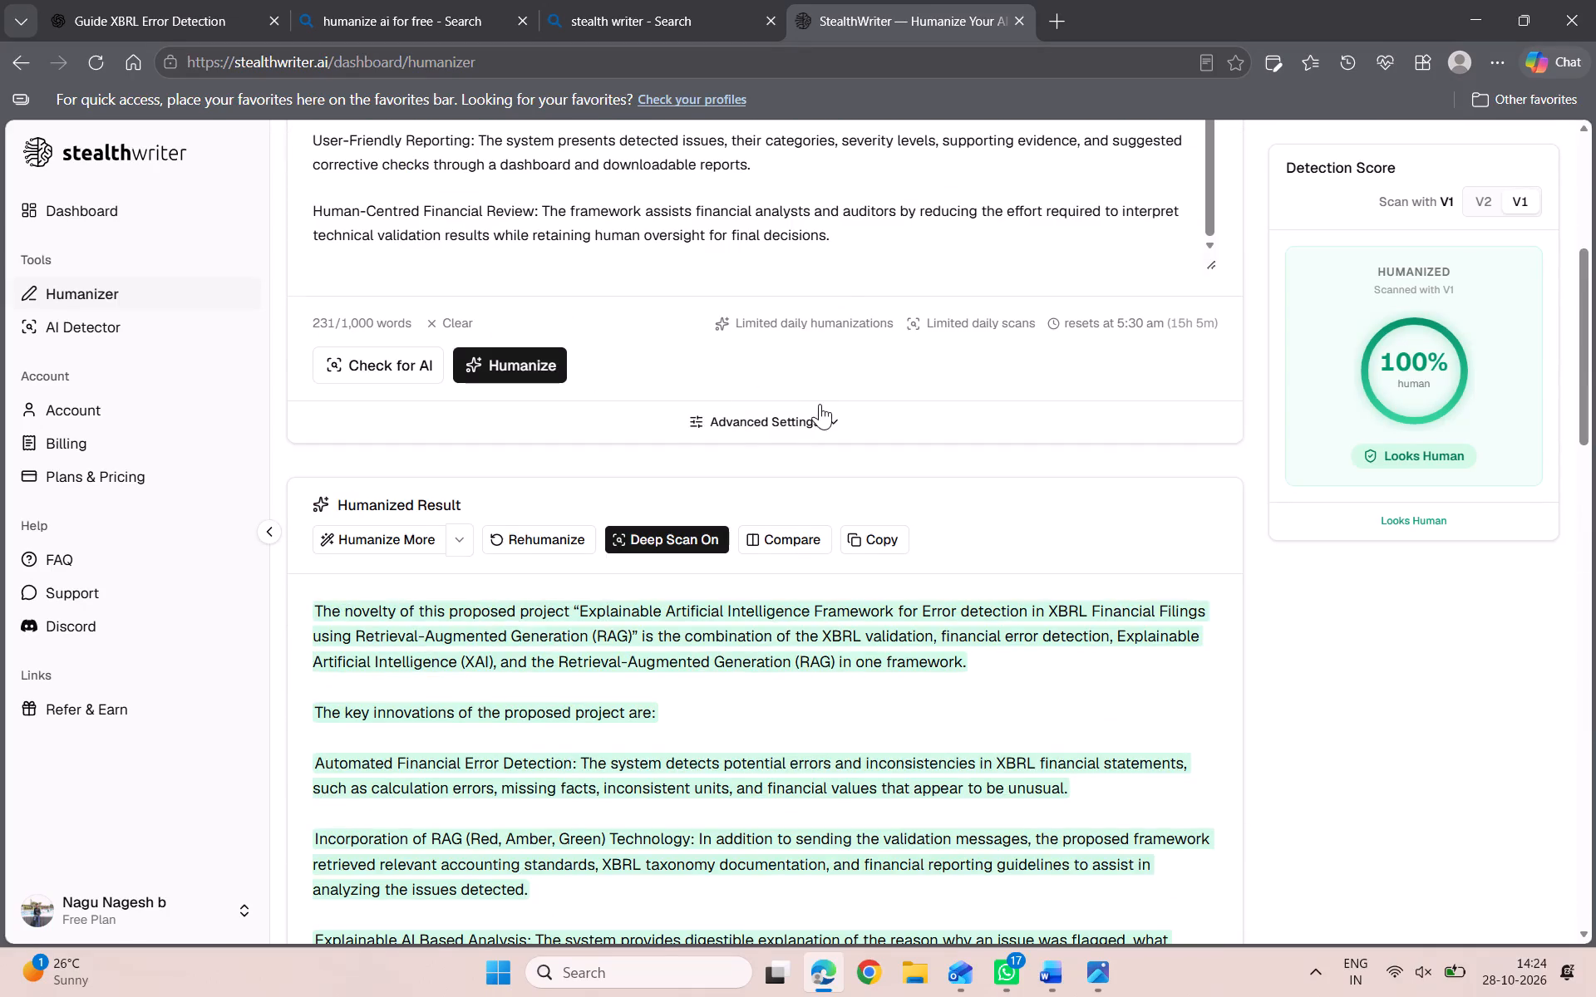
pyautogui.moveTo(848, 235); pyautogui.dragTo(39, 467)
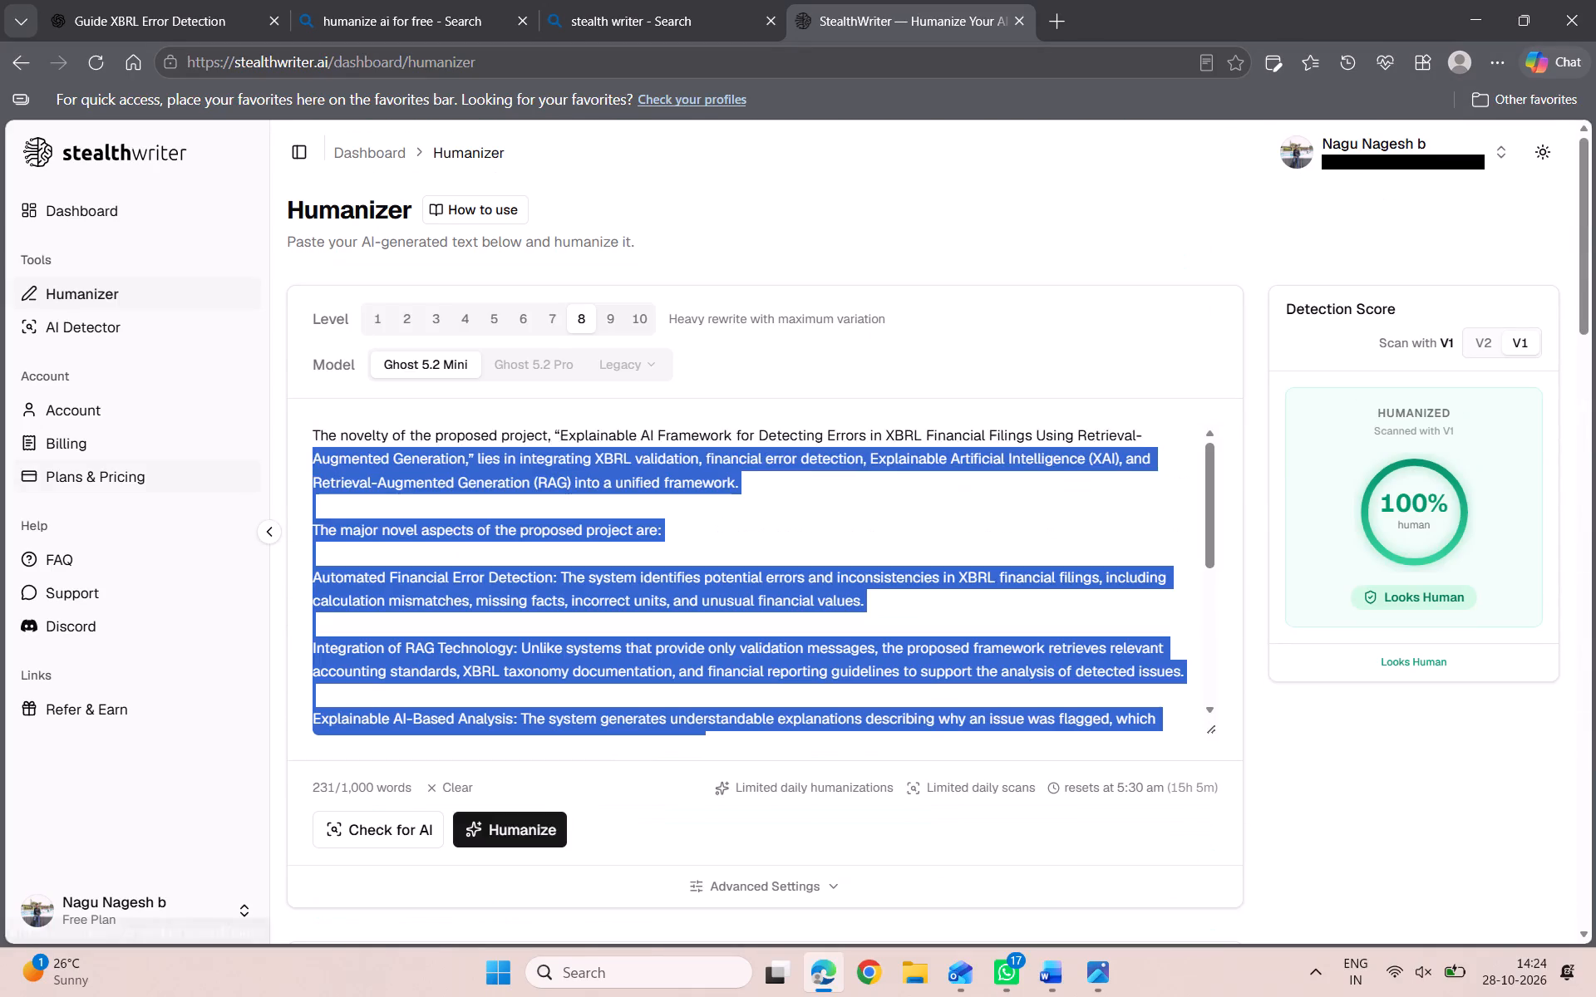
pyautogui.moveTo(39, 467); pyautogui.dragTo(14, 353)
pyautogui.hotkey('ctrl', 'v')
pyautogui.scroll(-2, 687, 661)
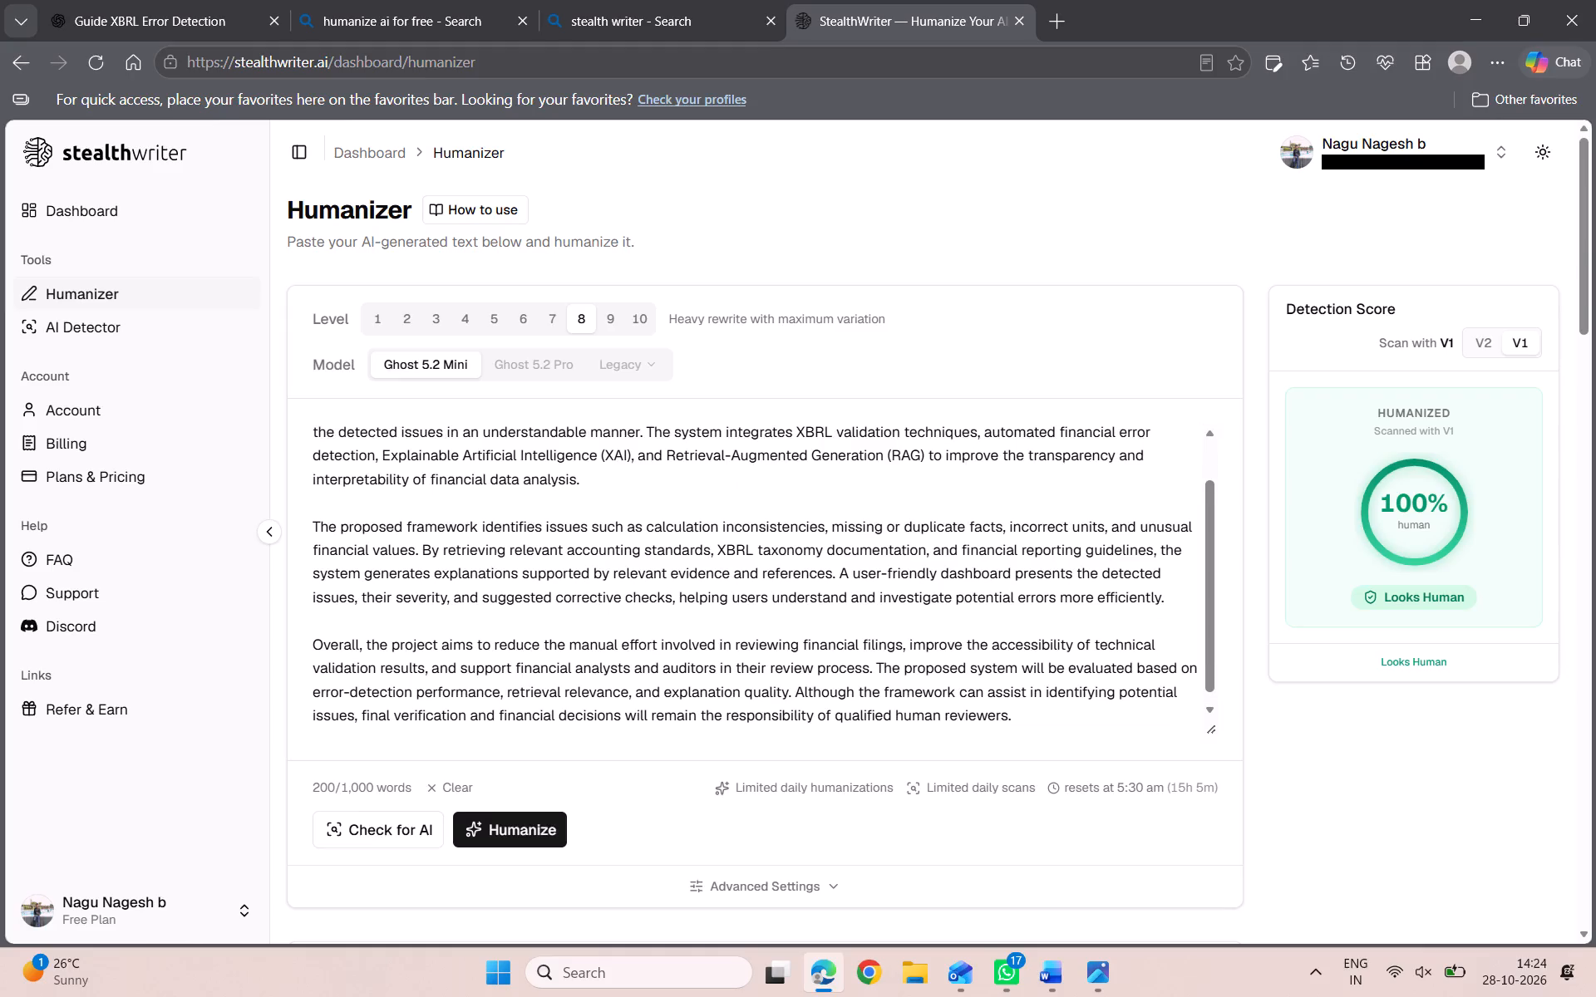
pyautogui.scroll(-2, 691, 661)
pyautogui.click(516, 827)
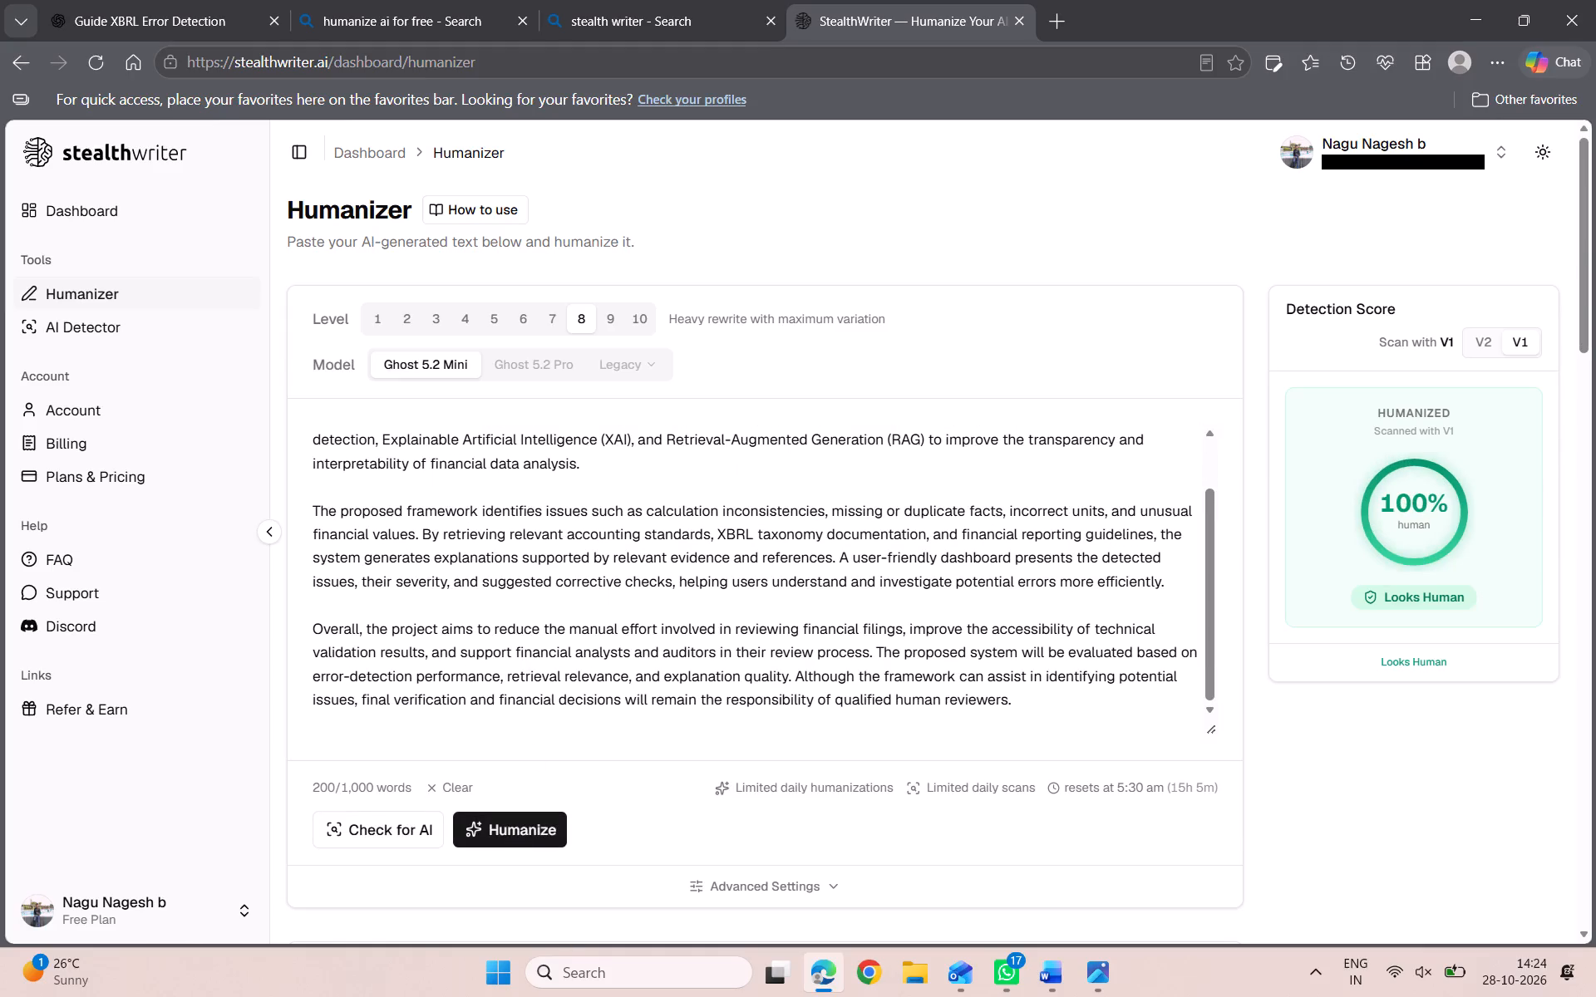
# Copy the humanized conclusion and paste it into the Word report as unnumbered text directly below the Conclusion heading.
pyautogui.scroll(-3, 621, 681)
pyautogui.click(862, 371)
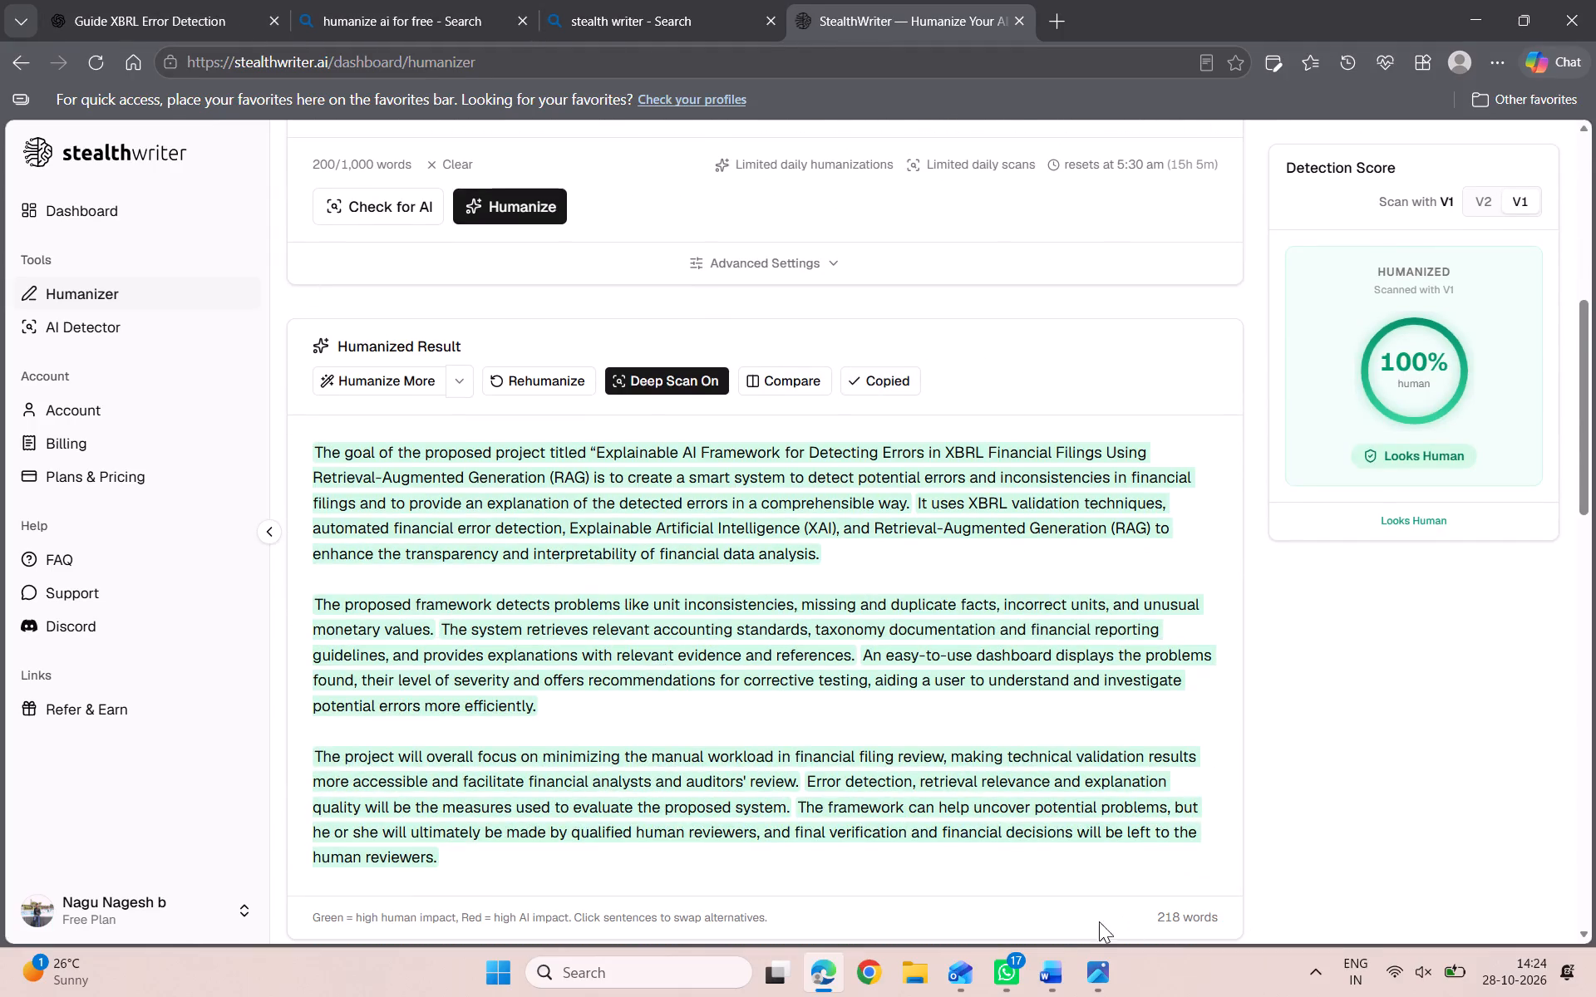
pyautogui.click(1054, 996)
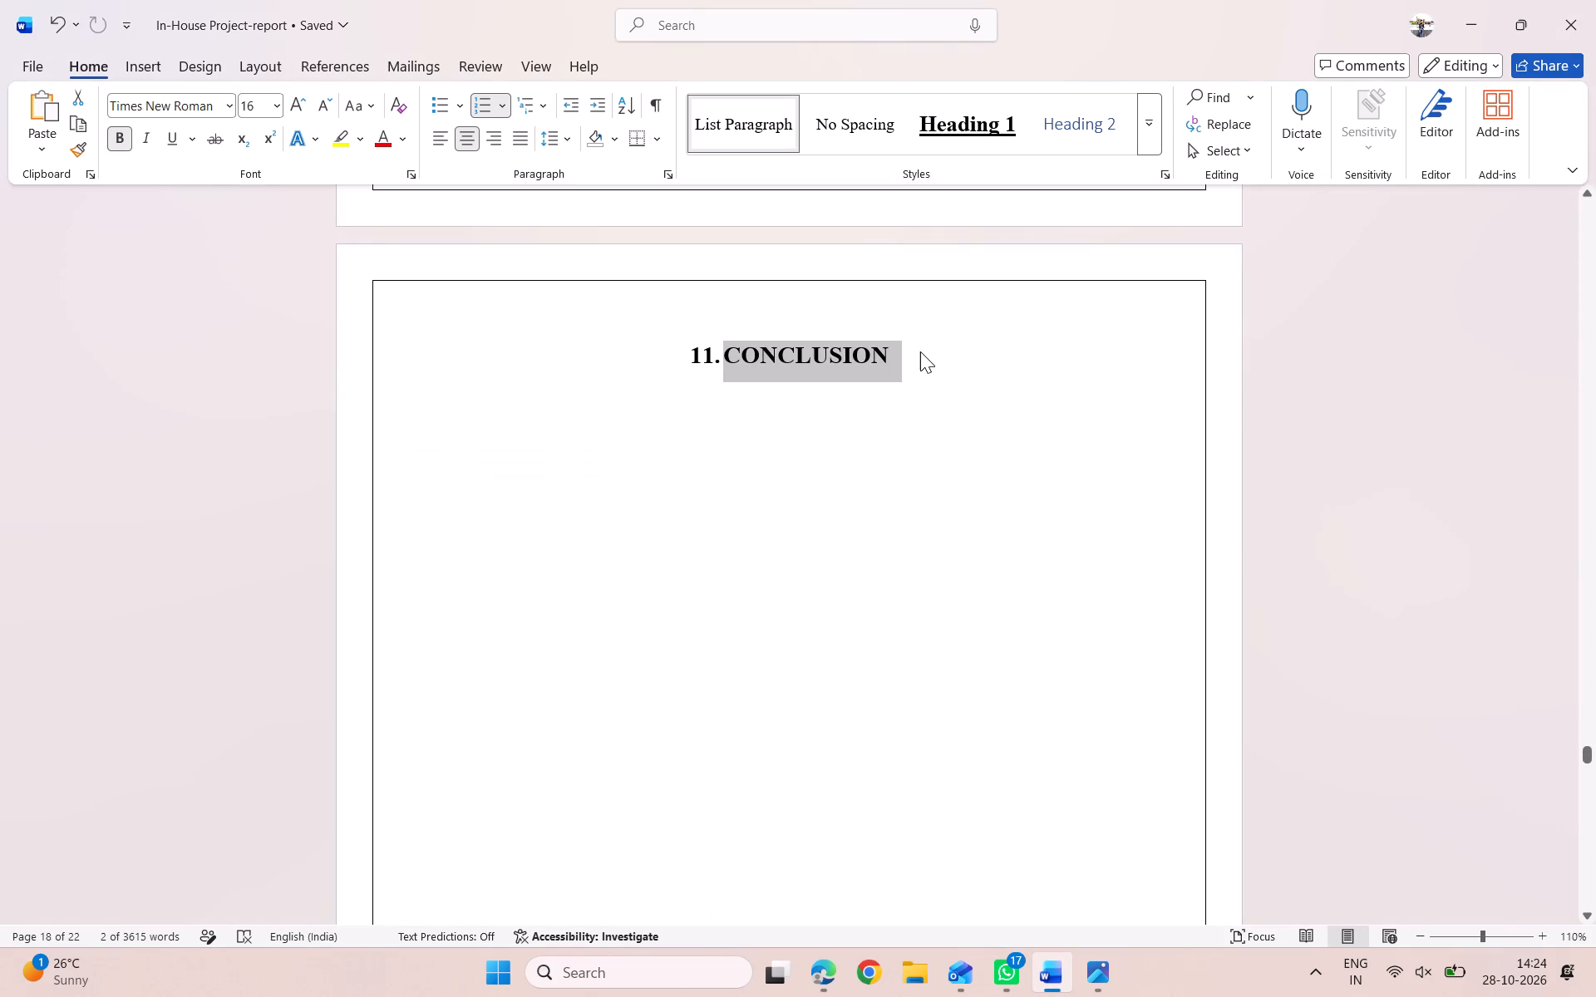
pyautogui.click(923, 354)
pyautogui.press('Return')
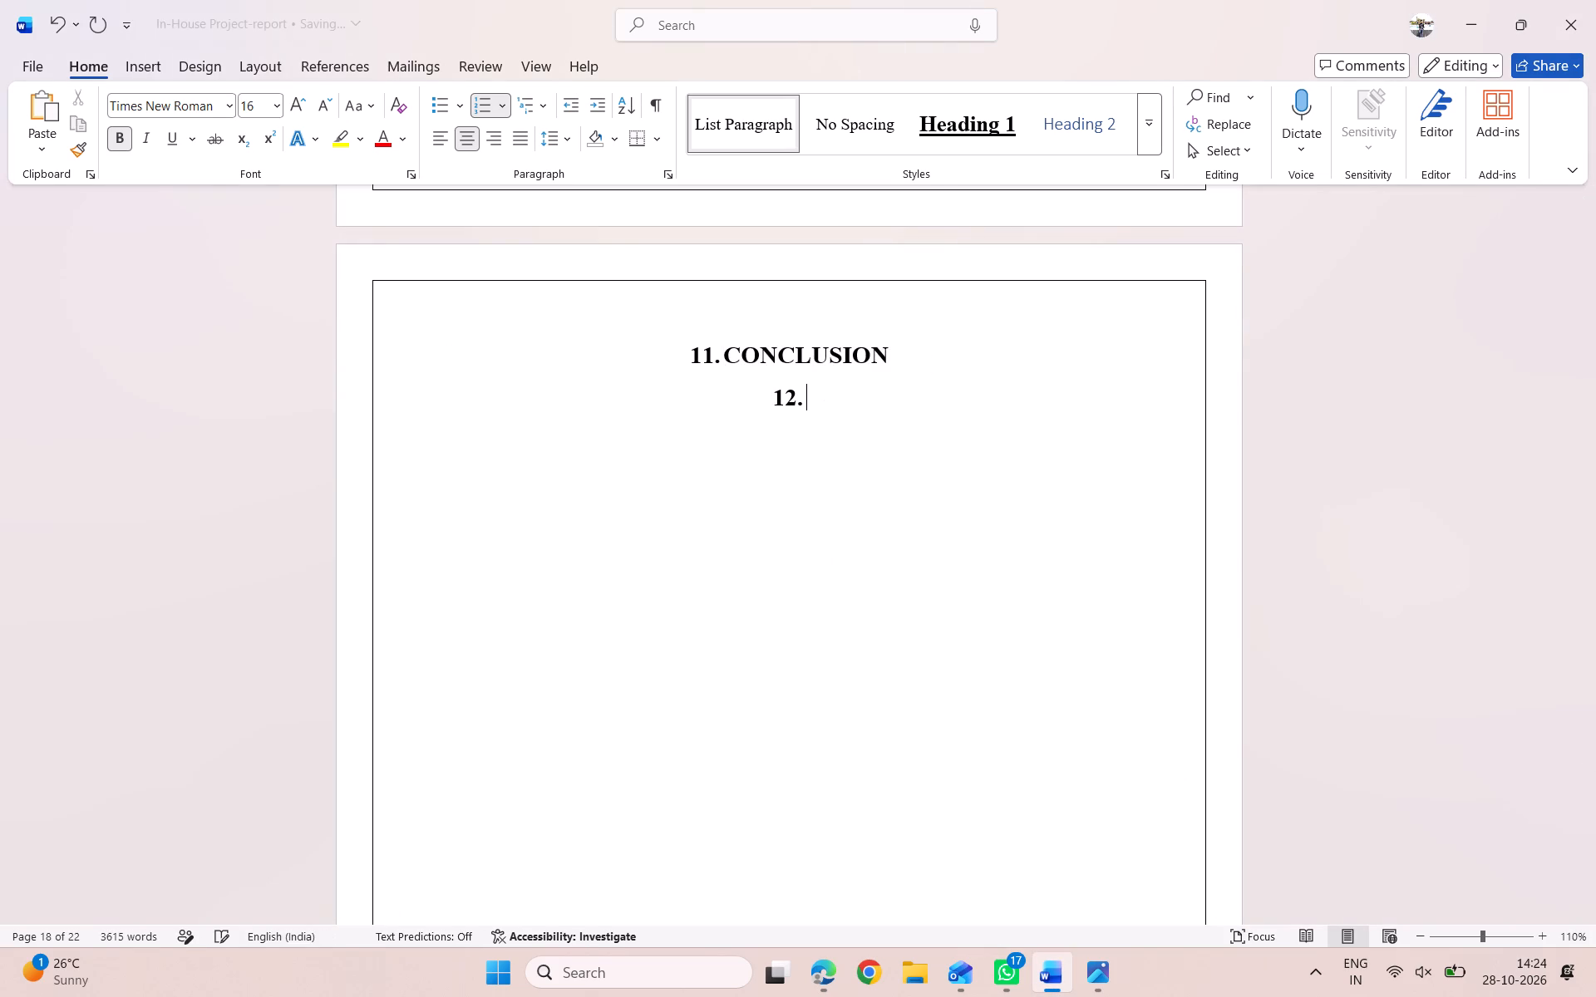
pyautogui.press('BackSpace')
pyautogui.hotkey('ctrl', 'v')
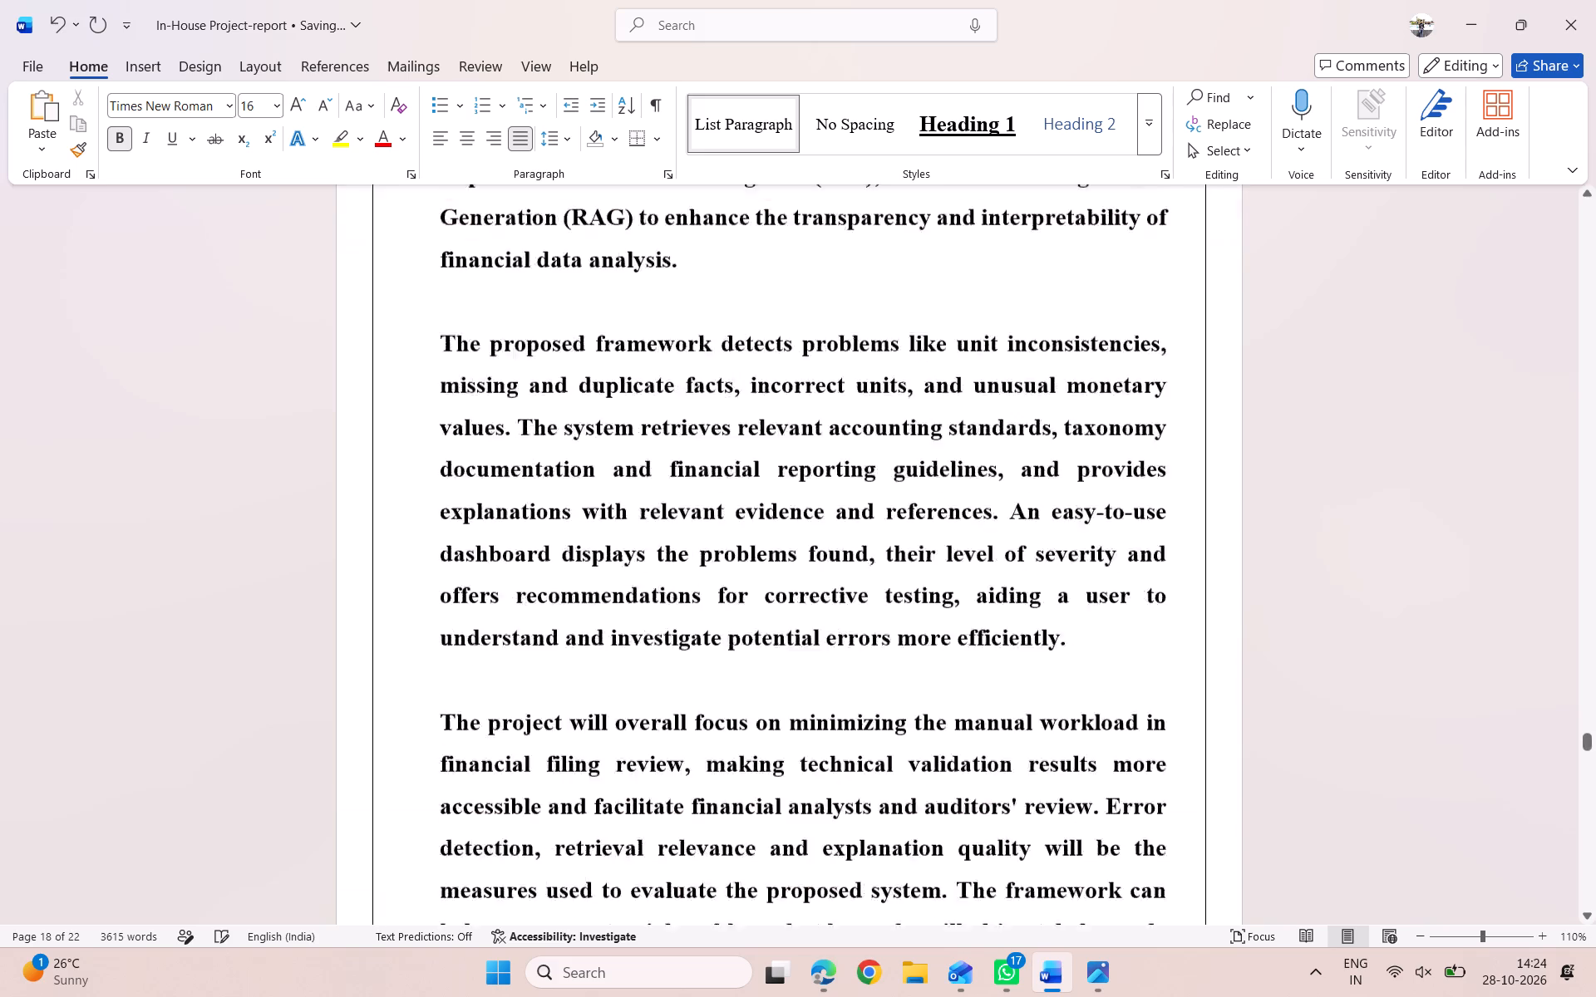
# Remove bold from all three pasted conclusion paragraphs and set their font size to 12.
pyautogui.scroll(6, 715, 515)
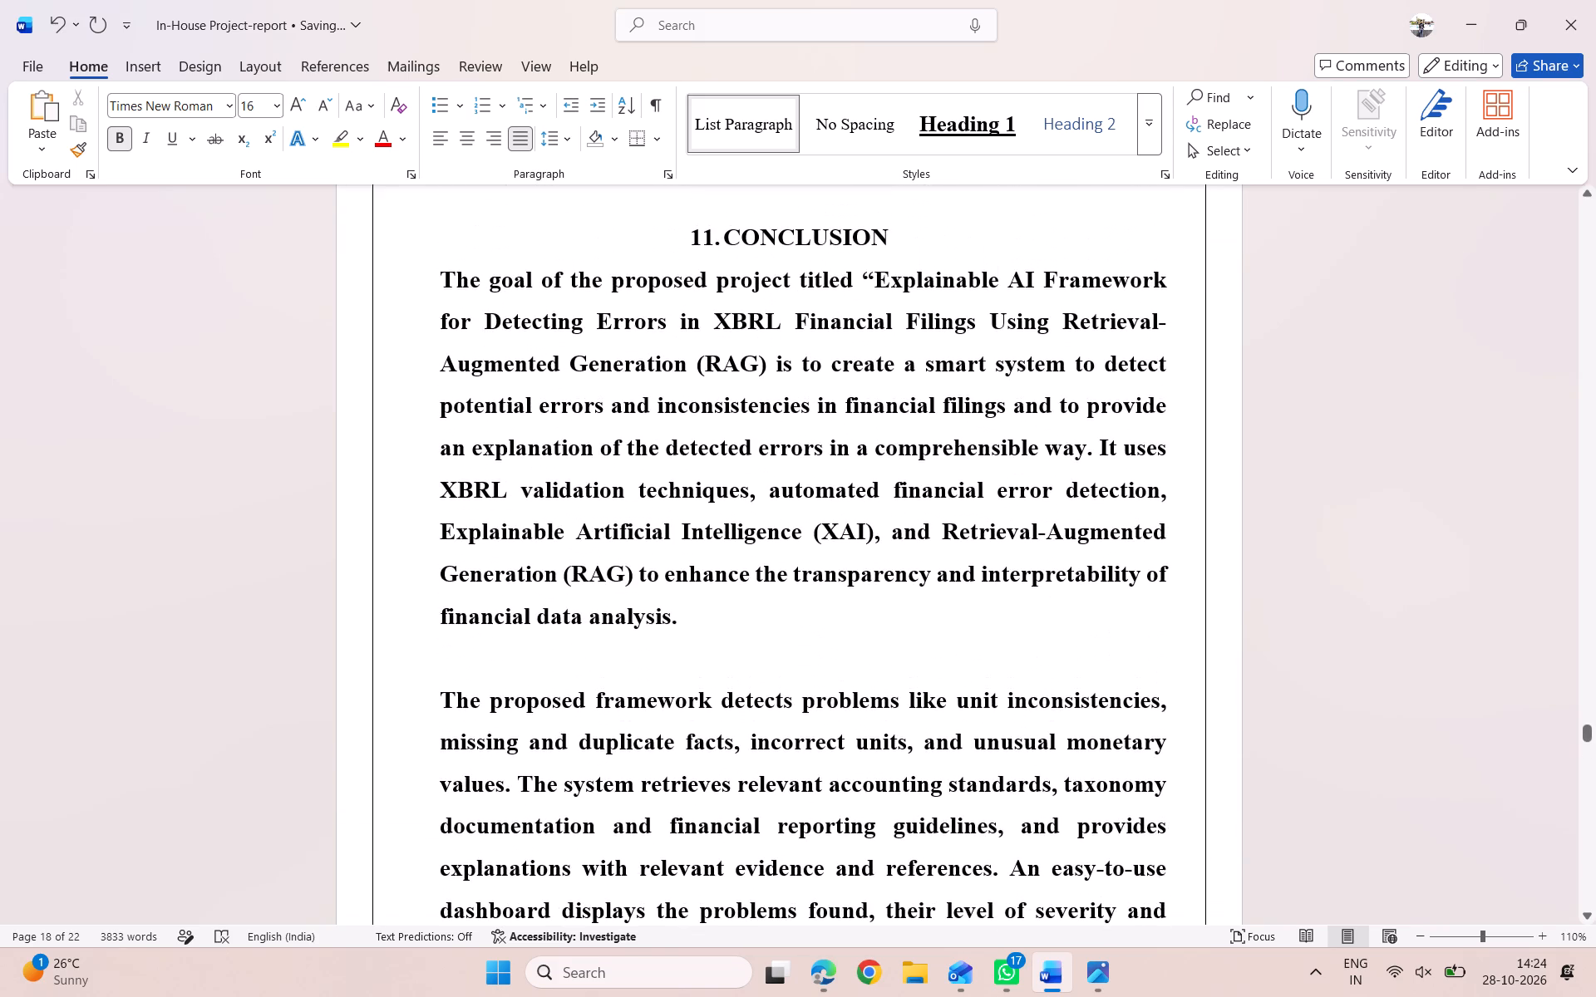
pyautogui.moveTo(426, 268); pyautogui.dragTo(525, 471)
pyautogui.scroll(-1, 525, 471)
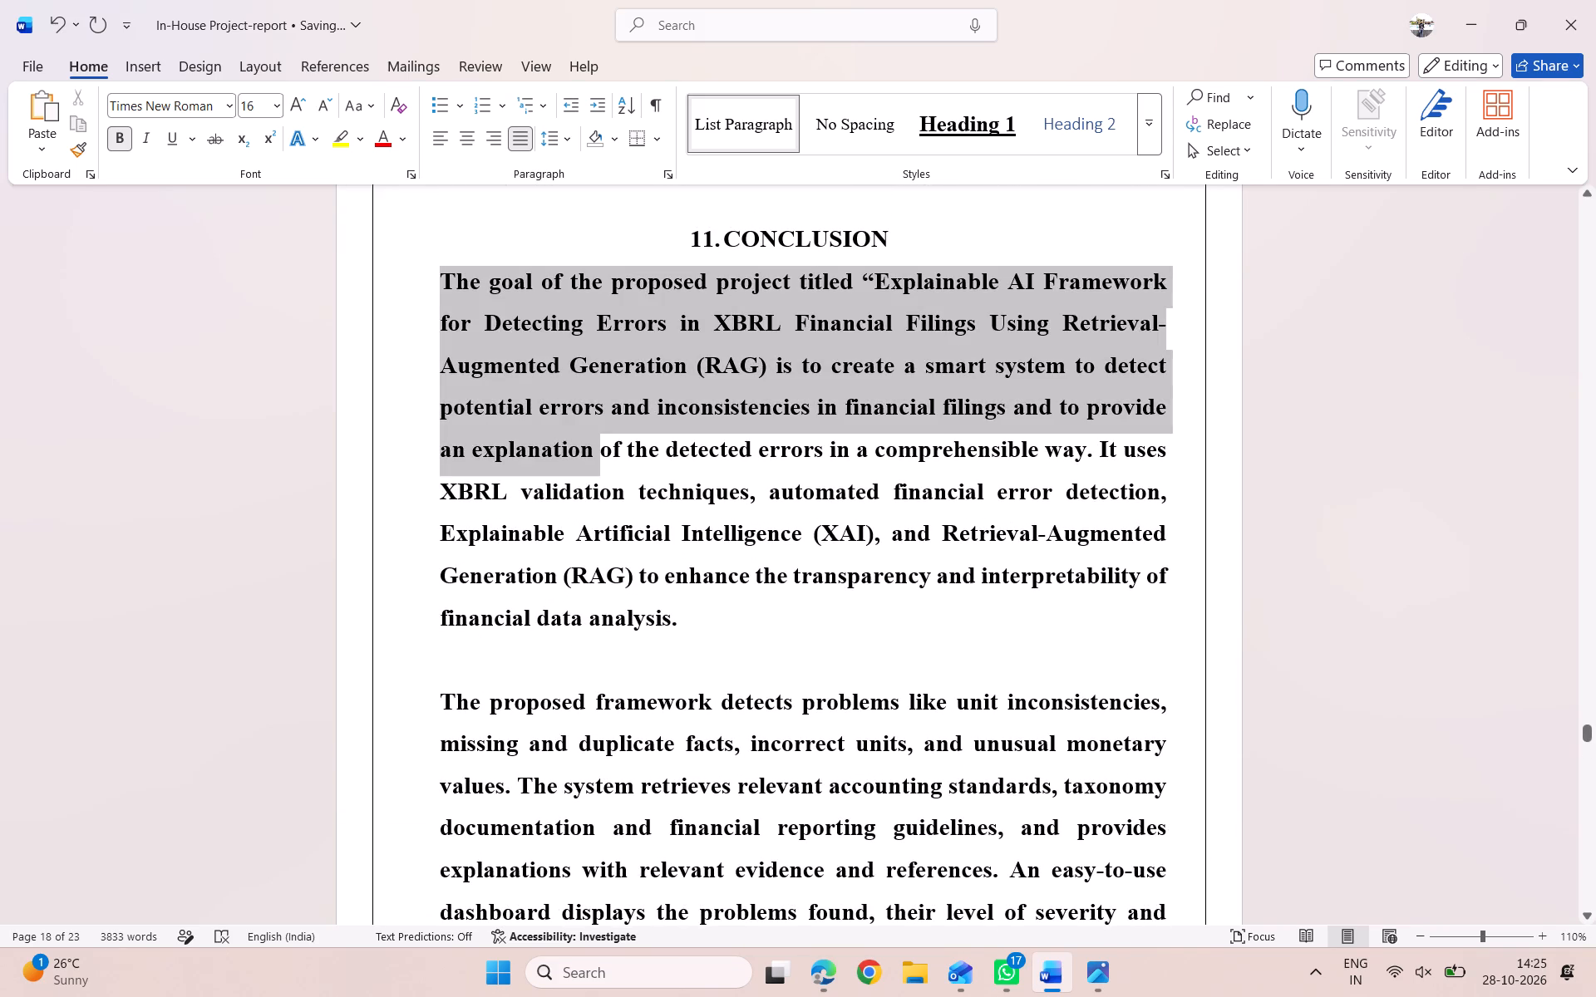
pyautogui.scroll(-2, 525, 471)
pyautogui.moveTo(525, 471); pyautogui.dragTo(1124, 611)
pyautogui.scroll(-6, 525, 471)
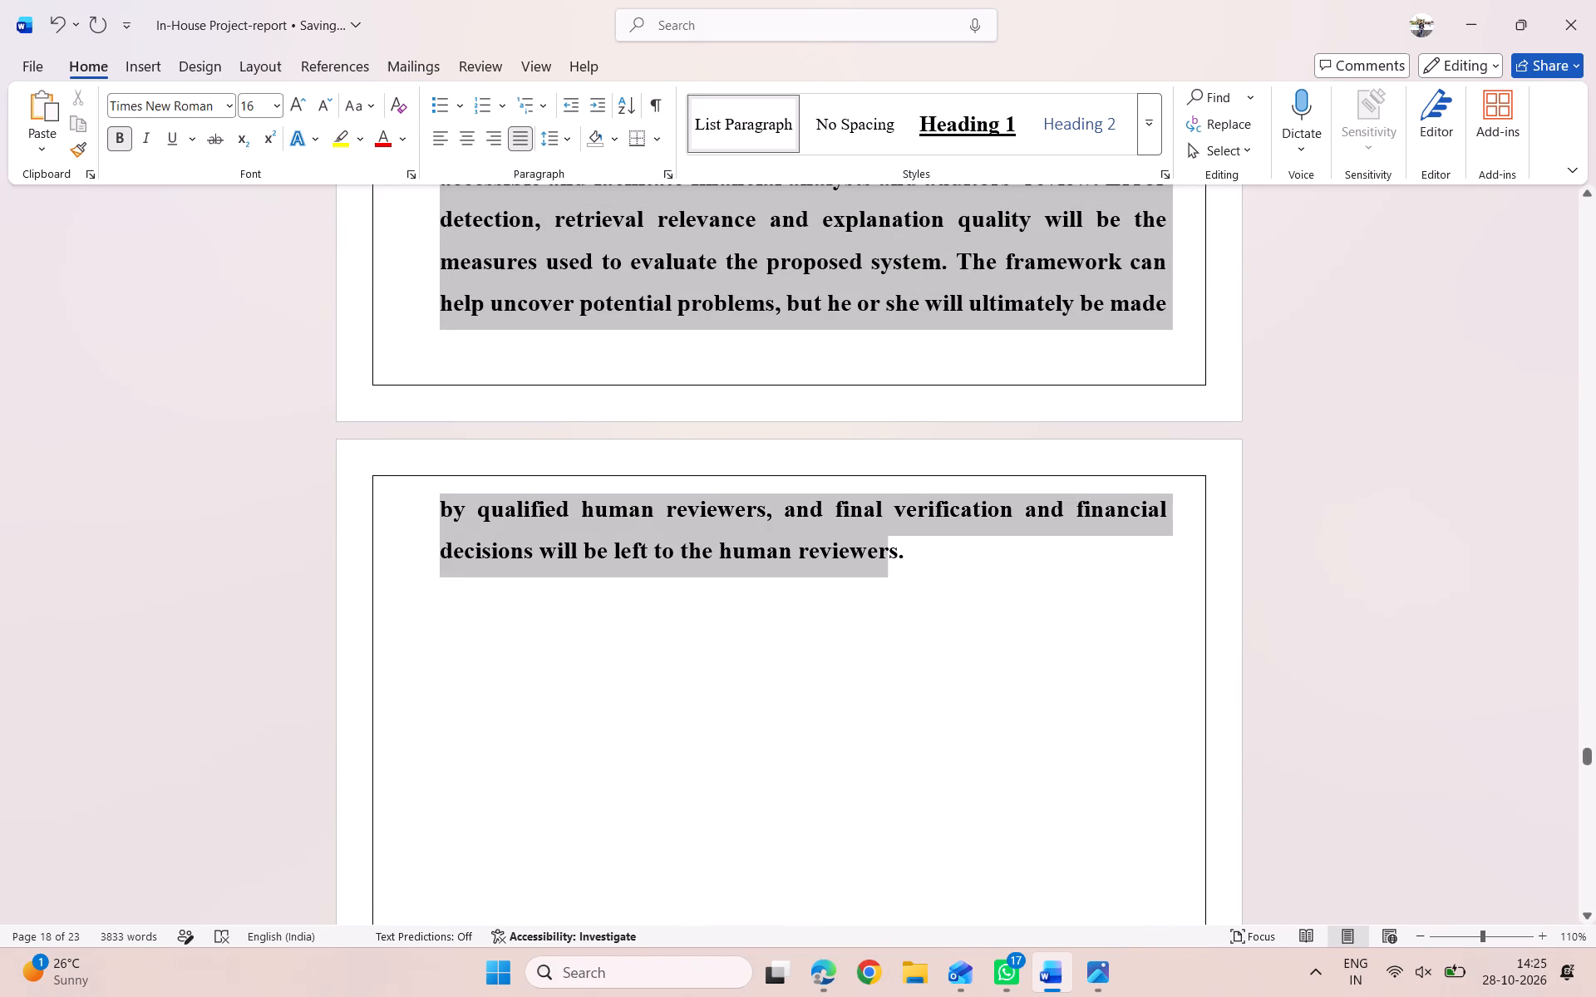
pyautogui.moveTo(1124, 611); pyautogui.dragTo(924, 562)
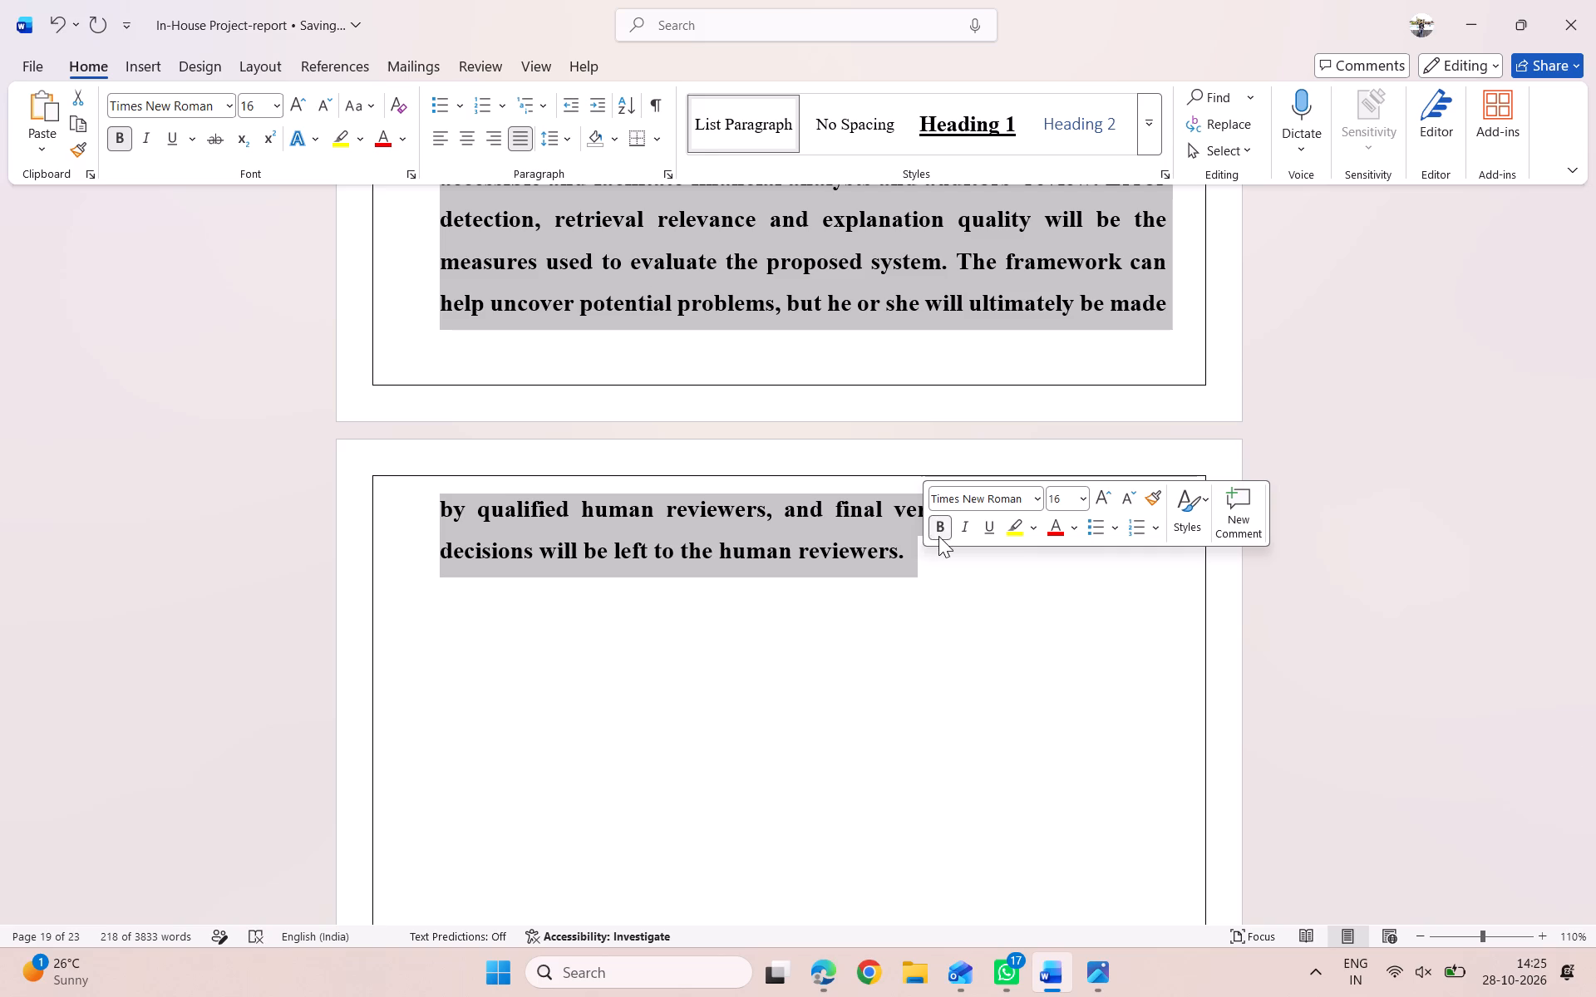
pyautogui.click(938, 536)
pyautogui.click(1085, 501)
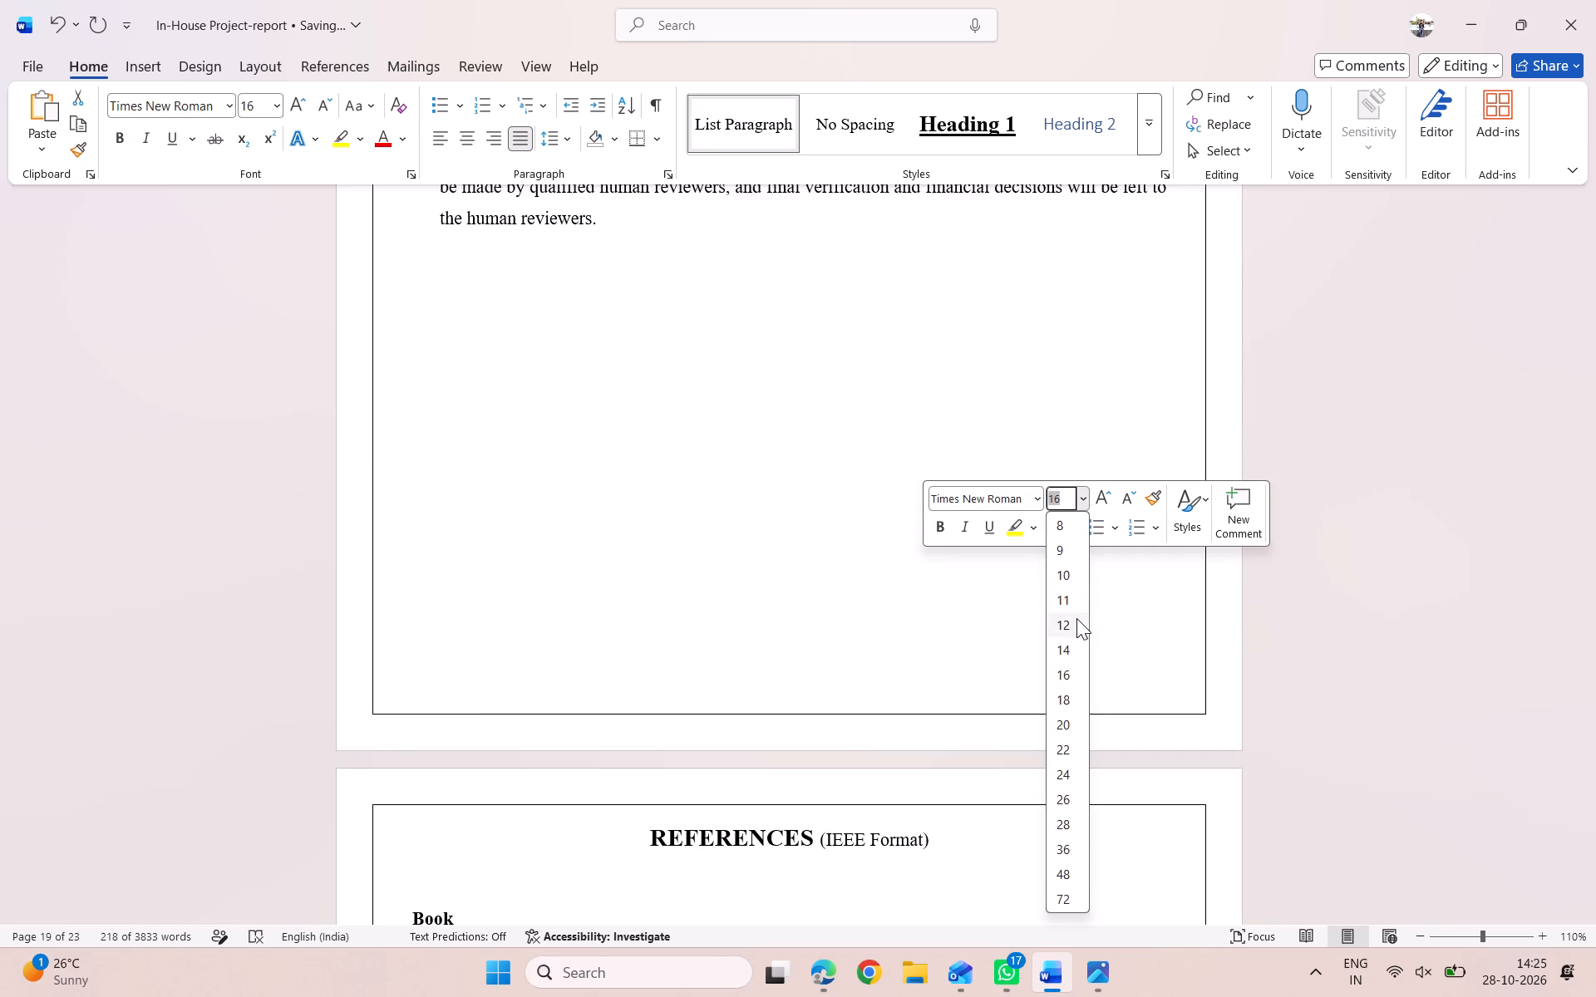
pyautogui.click(1076, 618)
pyautogui.scroll(4, 781, 588)
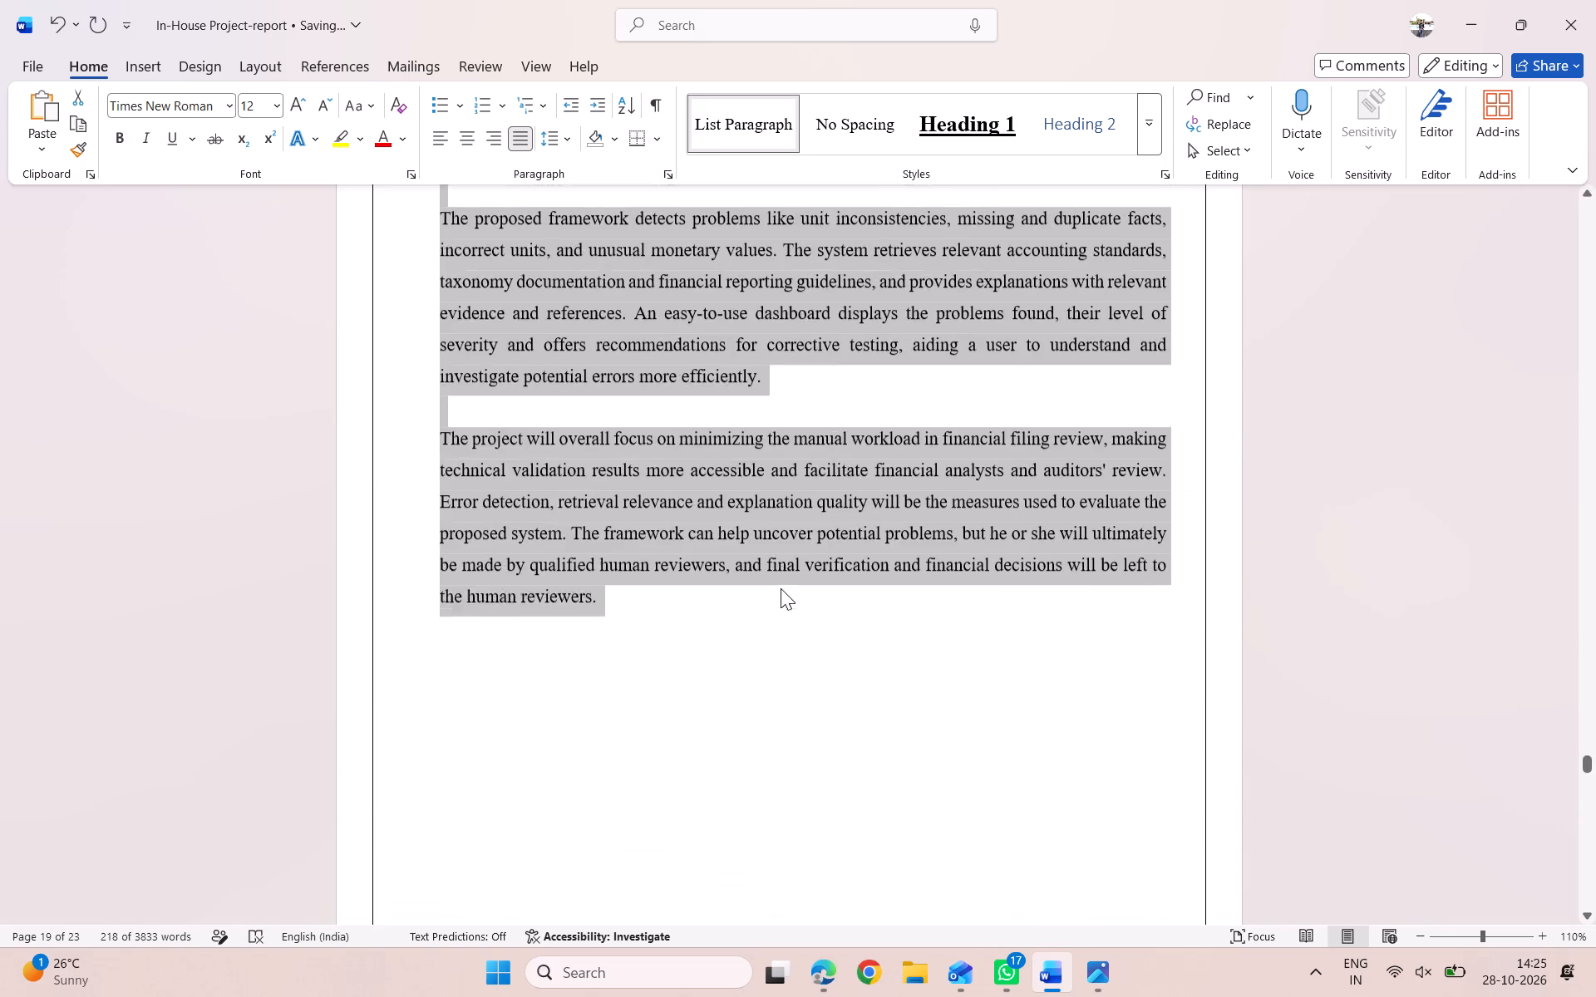
# Set both the left and right indents of the three conclusion paragraphs to 0.2 cm.
pyautogui.scroll(3, 781, 588)
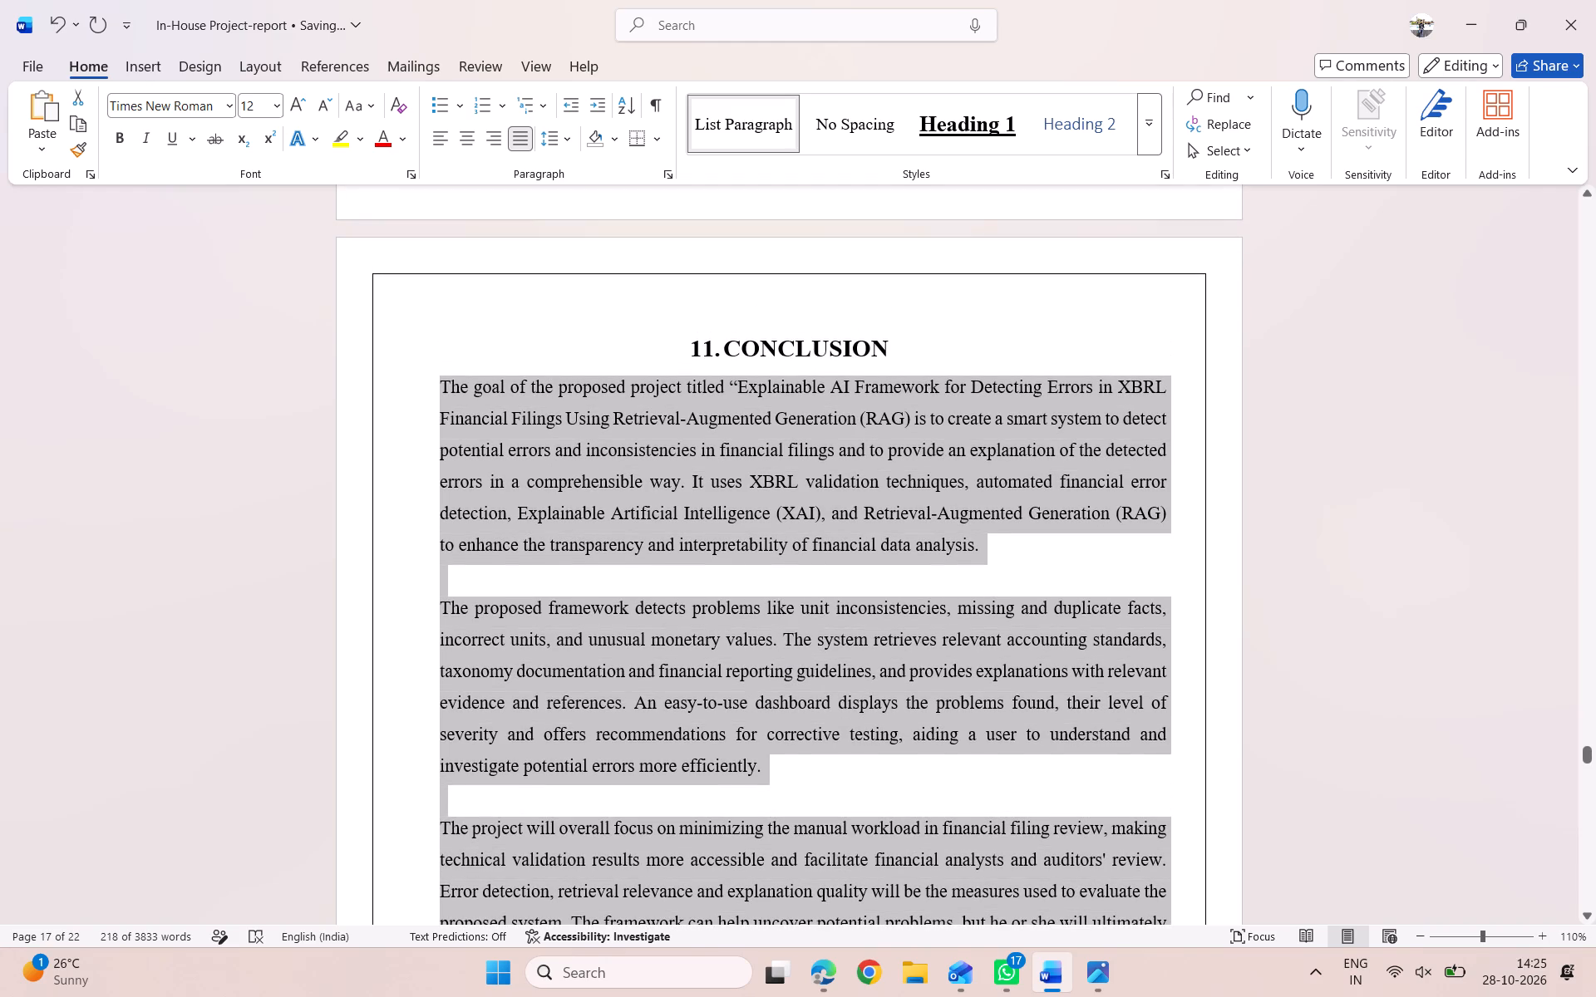
pyautogui.click(240, 61)
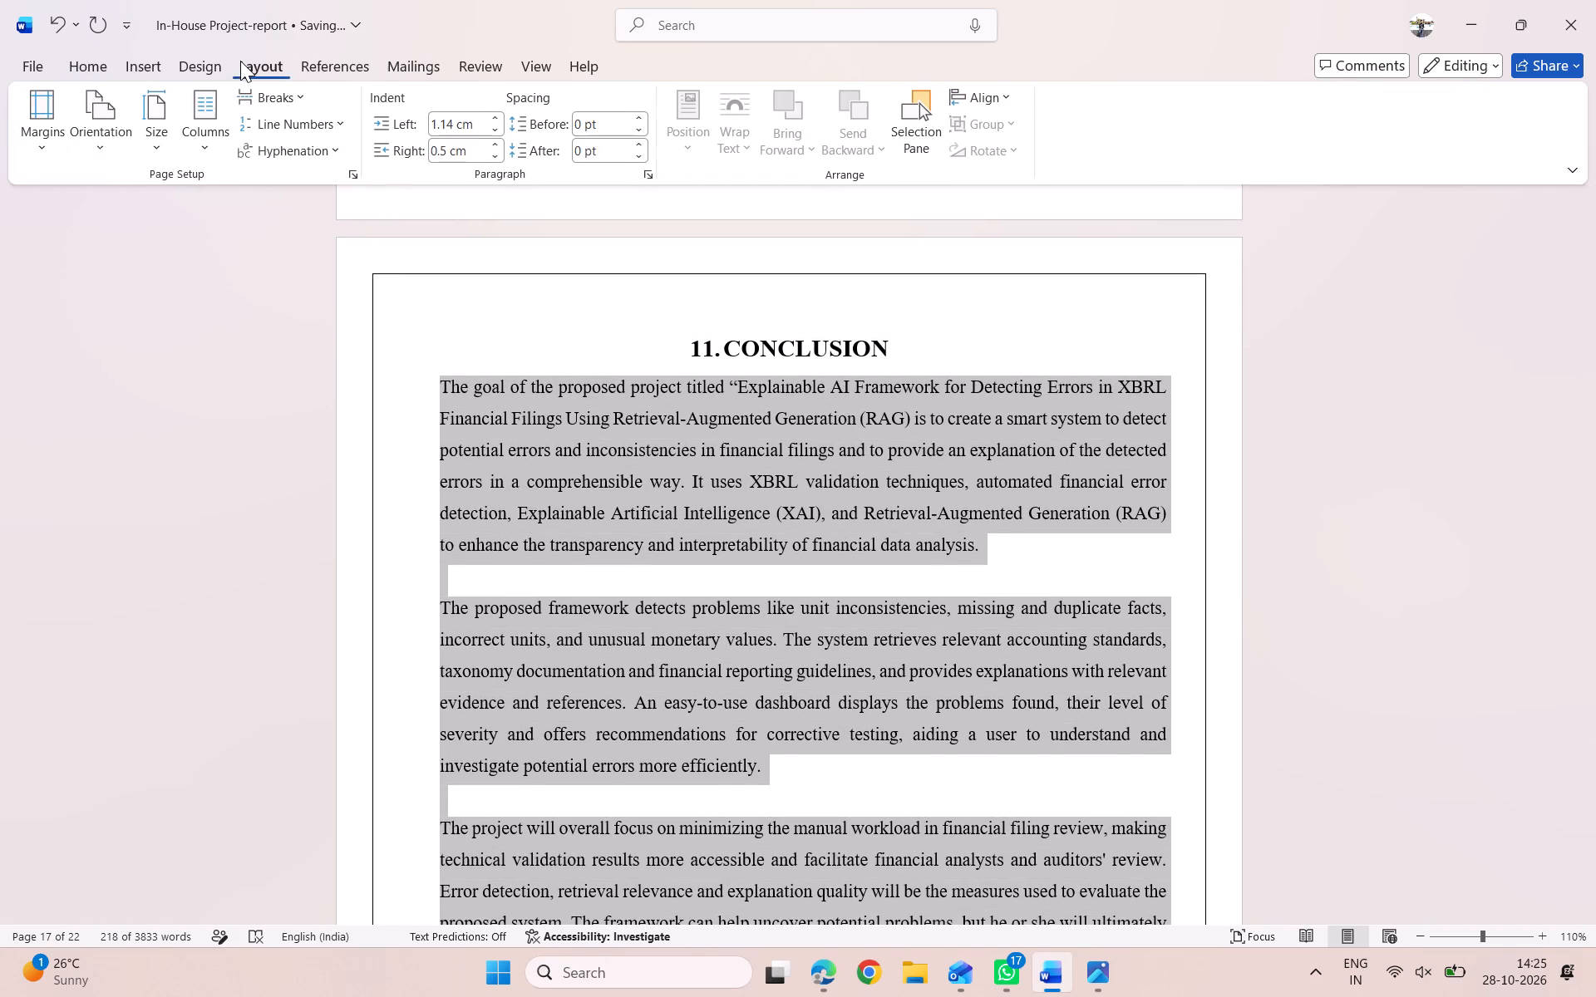
pyautogui.tripleClick(495, 125)
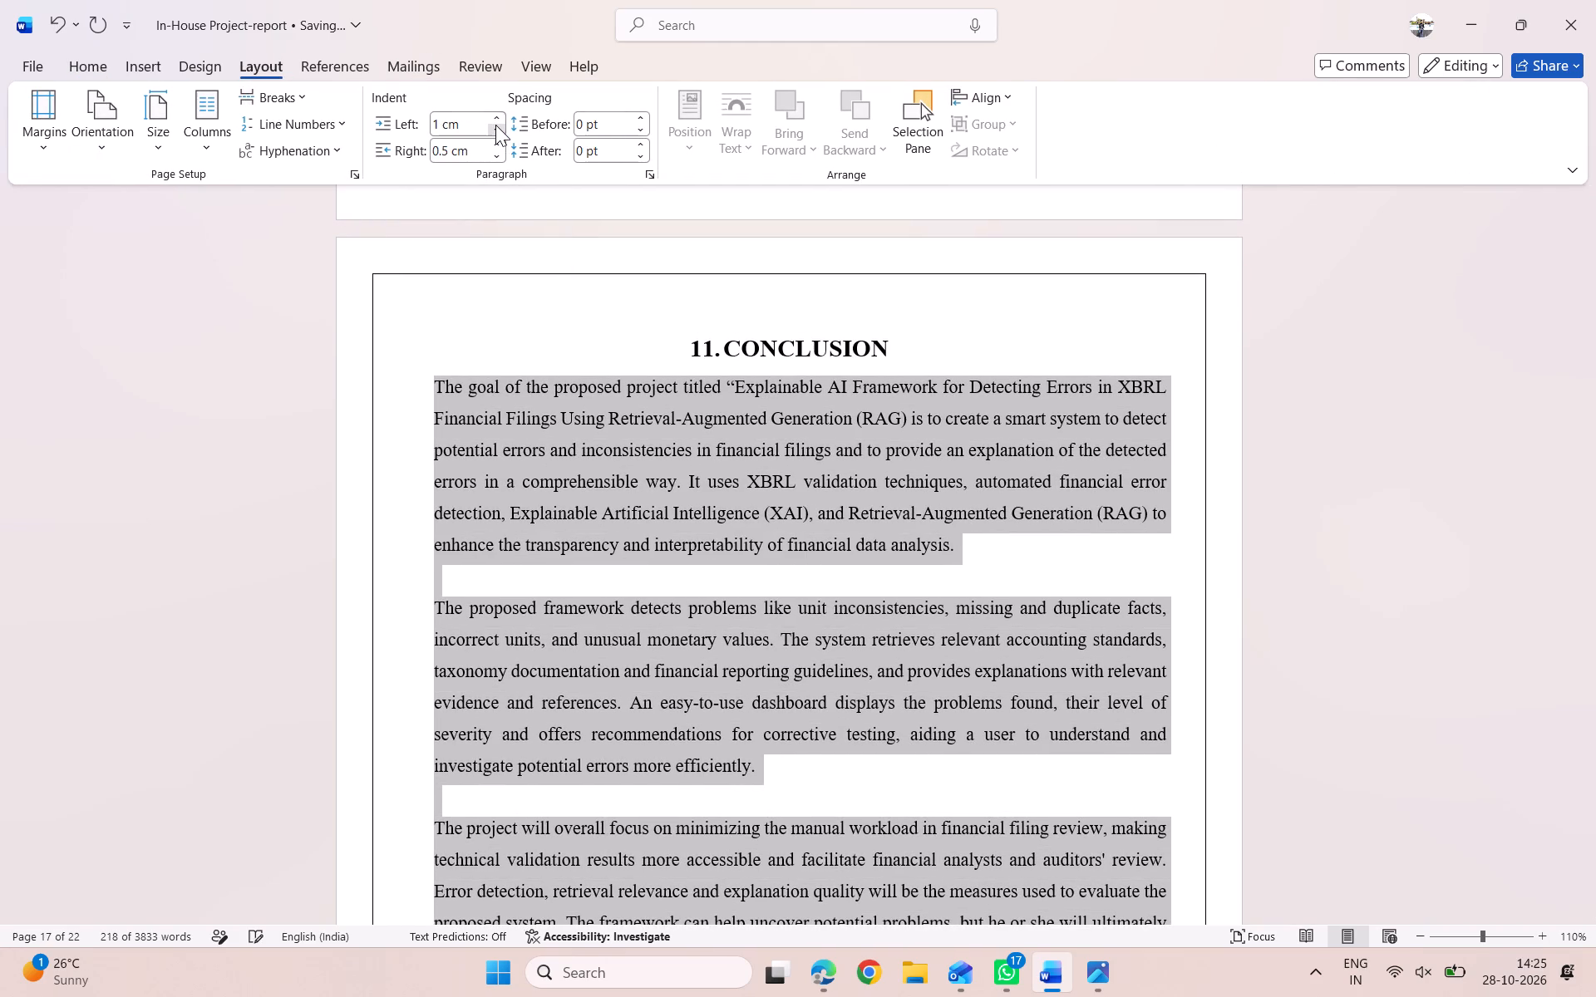
pyautogui.tripleClick(495, 125)
pyautogui.doubleClick(495, 125)
pyautogui.click(495, 125)
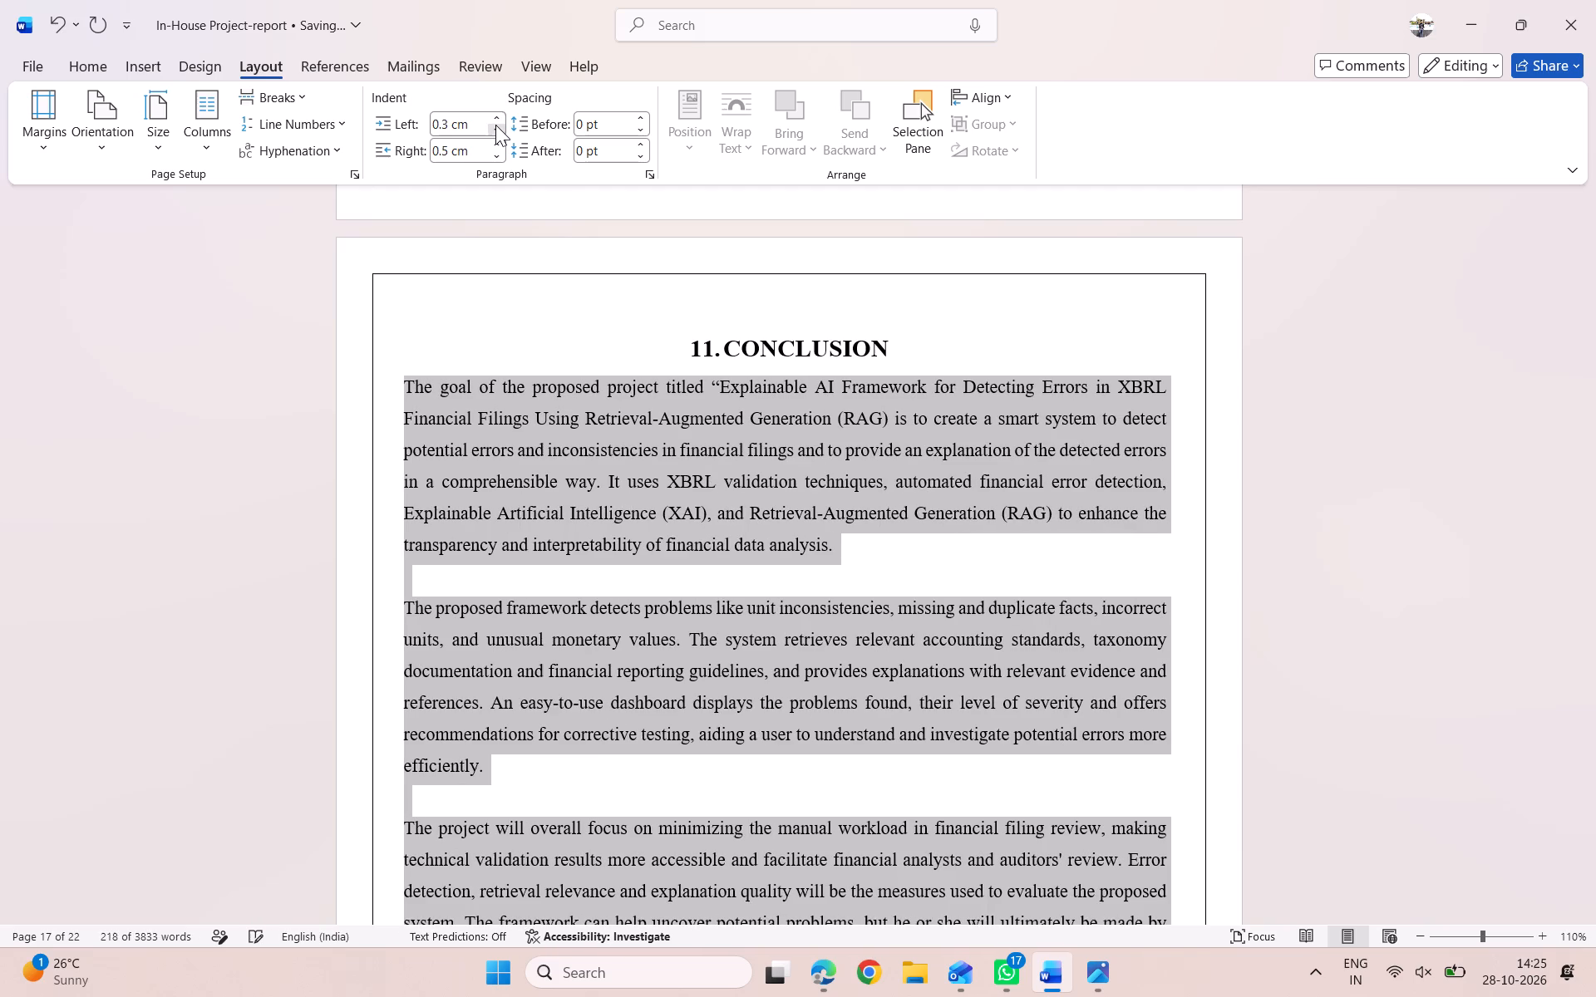
pyautogui.click(495, 125)
pyautogui.click(495, 146)
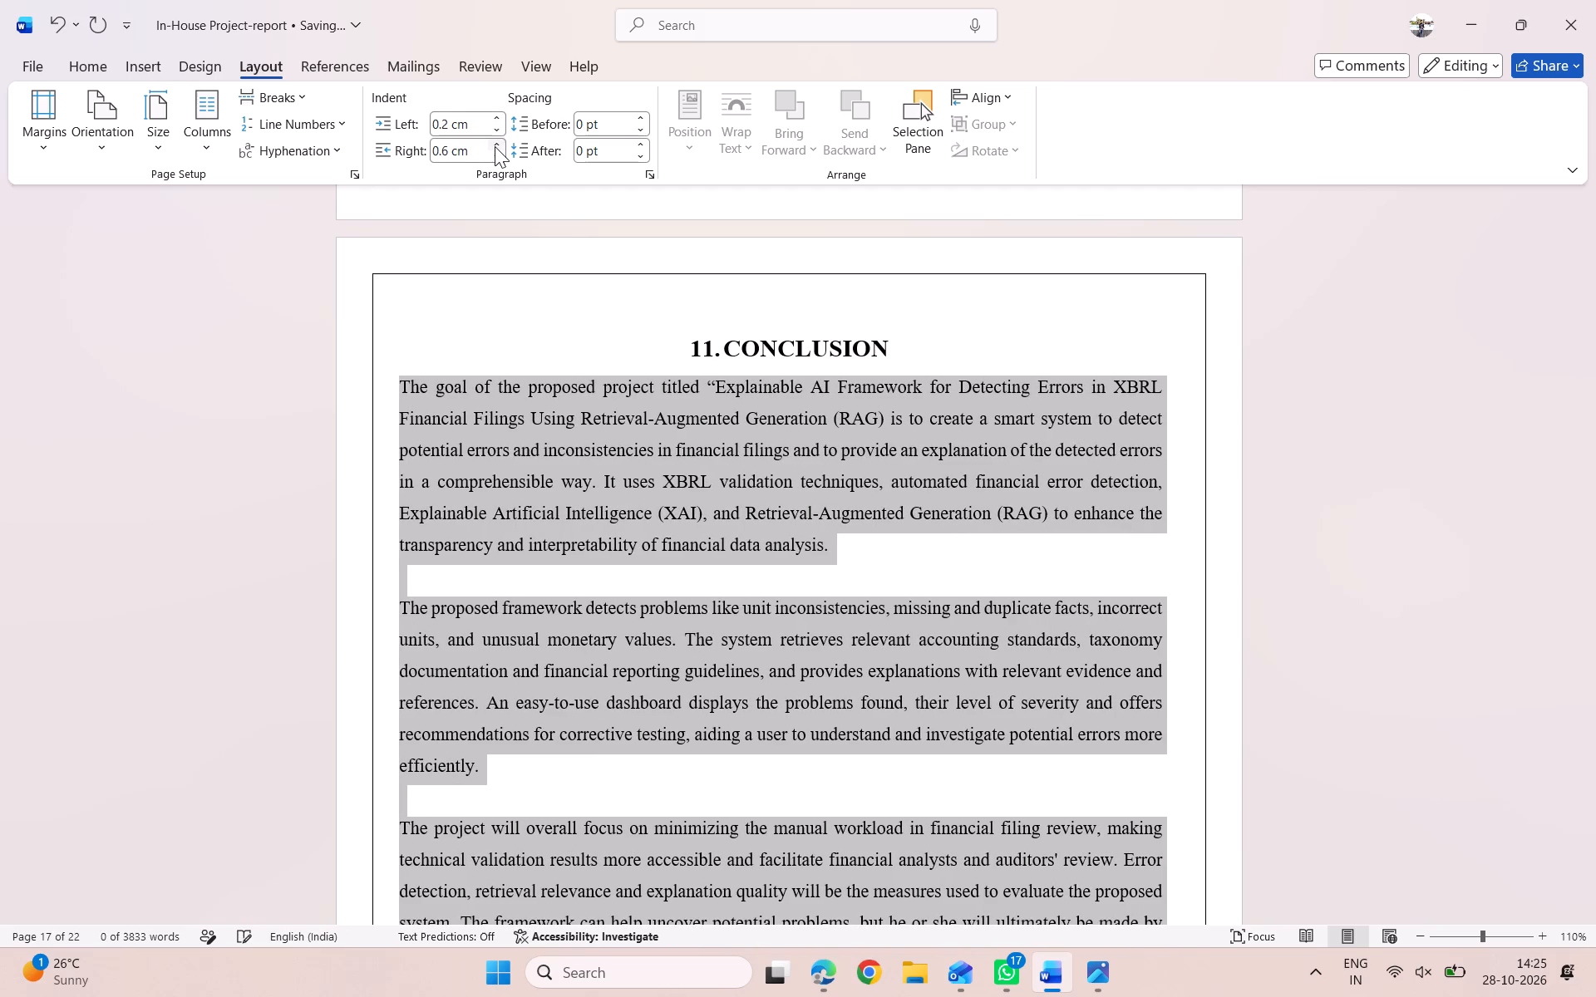
pyautogui.doubleClick(497, 155)
pyautogui.doubleClick(497, 155)
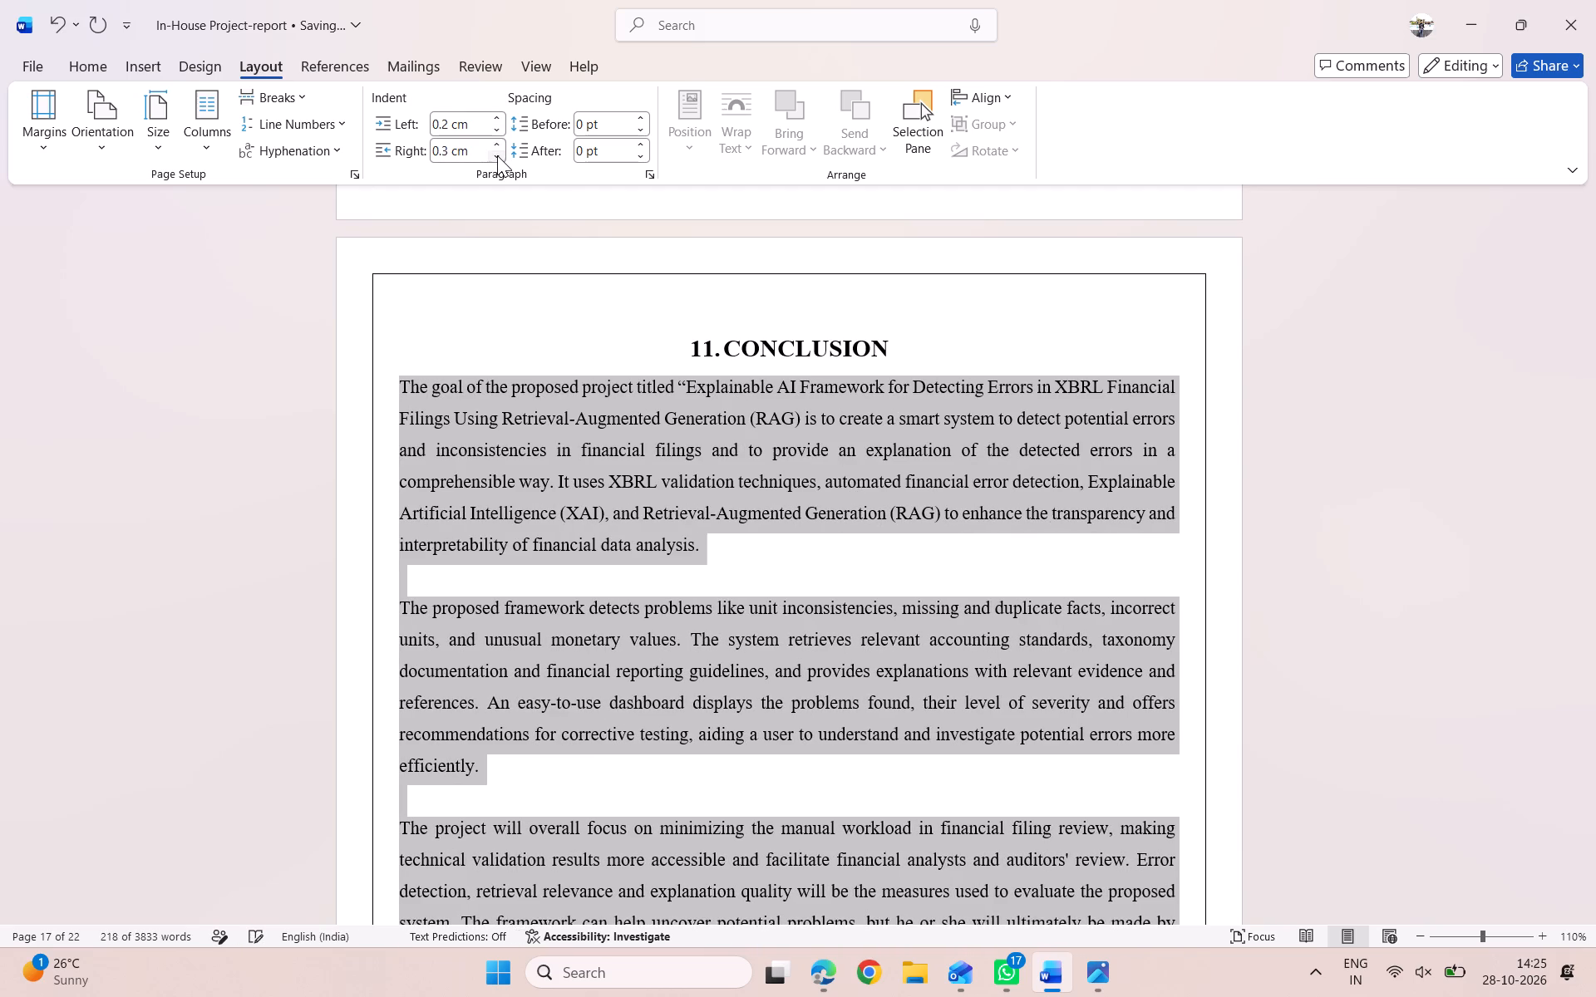
pyautogui.click(515, 314)
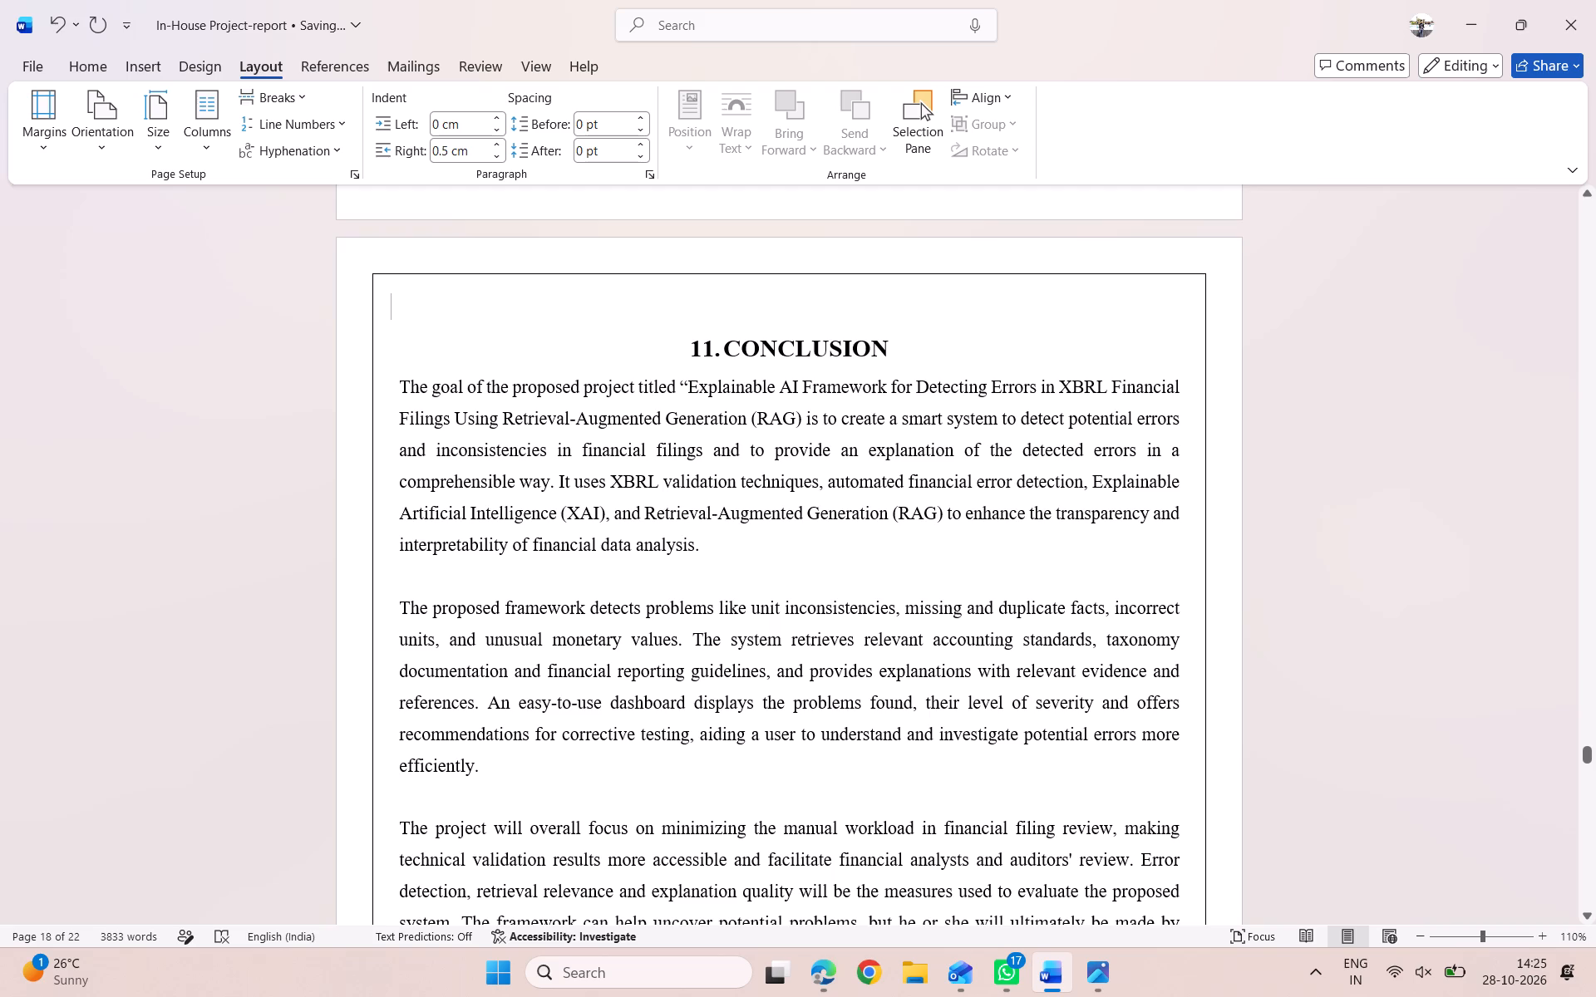
# Reselect the whole conclusion text and check its line spacing setting.
pyautogui.moveTo(400, 381); pyautogui.dragTo(972, 209)
pyautogui.scroll(-2, 573, 978)
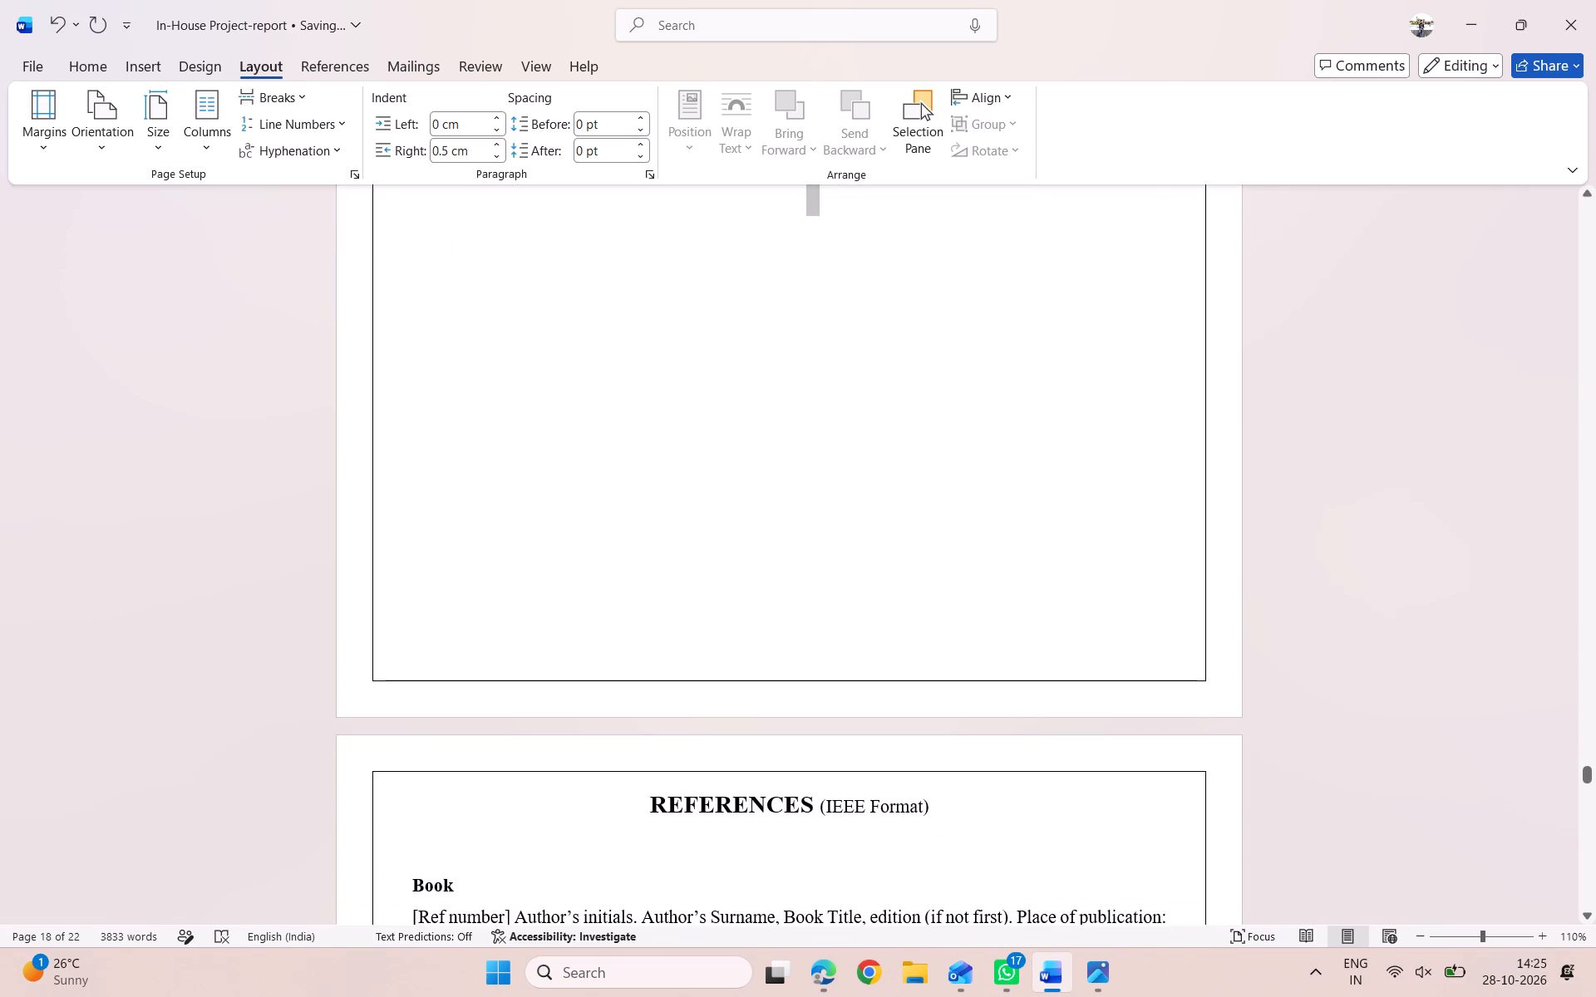
pyautogui.moveTo(972, 209); pyautogui.dragTo(1183, 336)
pyautogui.scroll(1, 1037, 179)
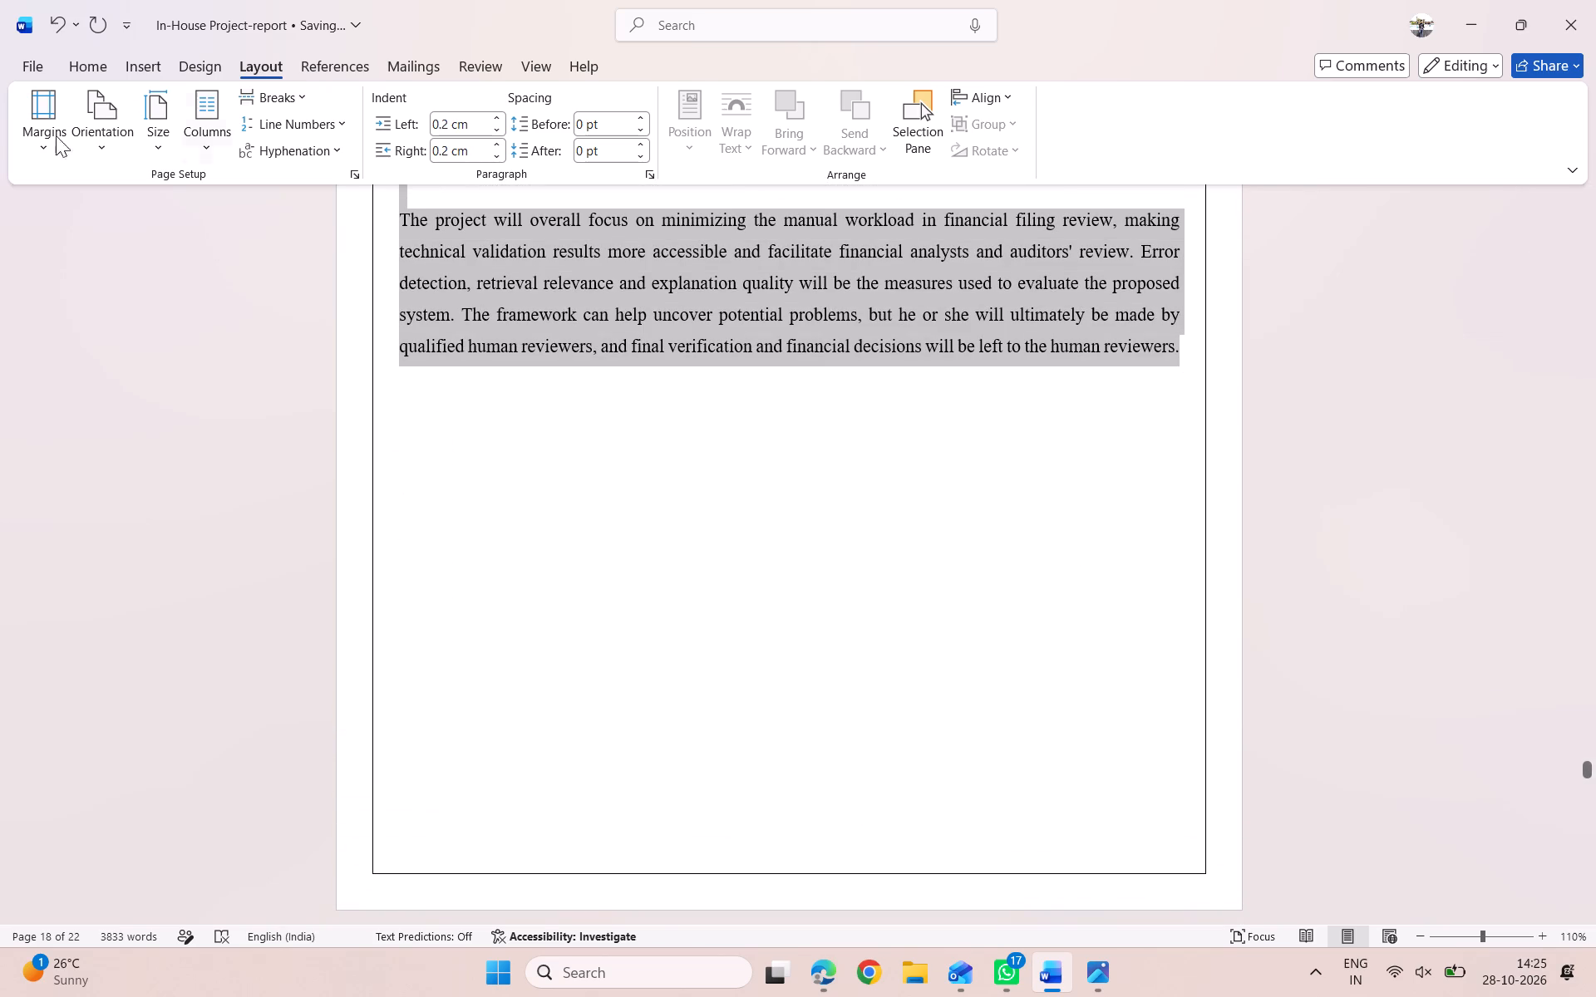
pyautogui.click(84, 55)
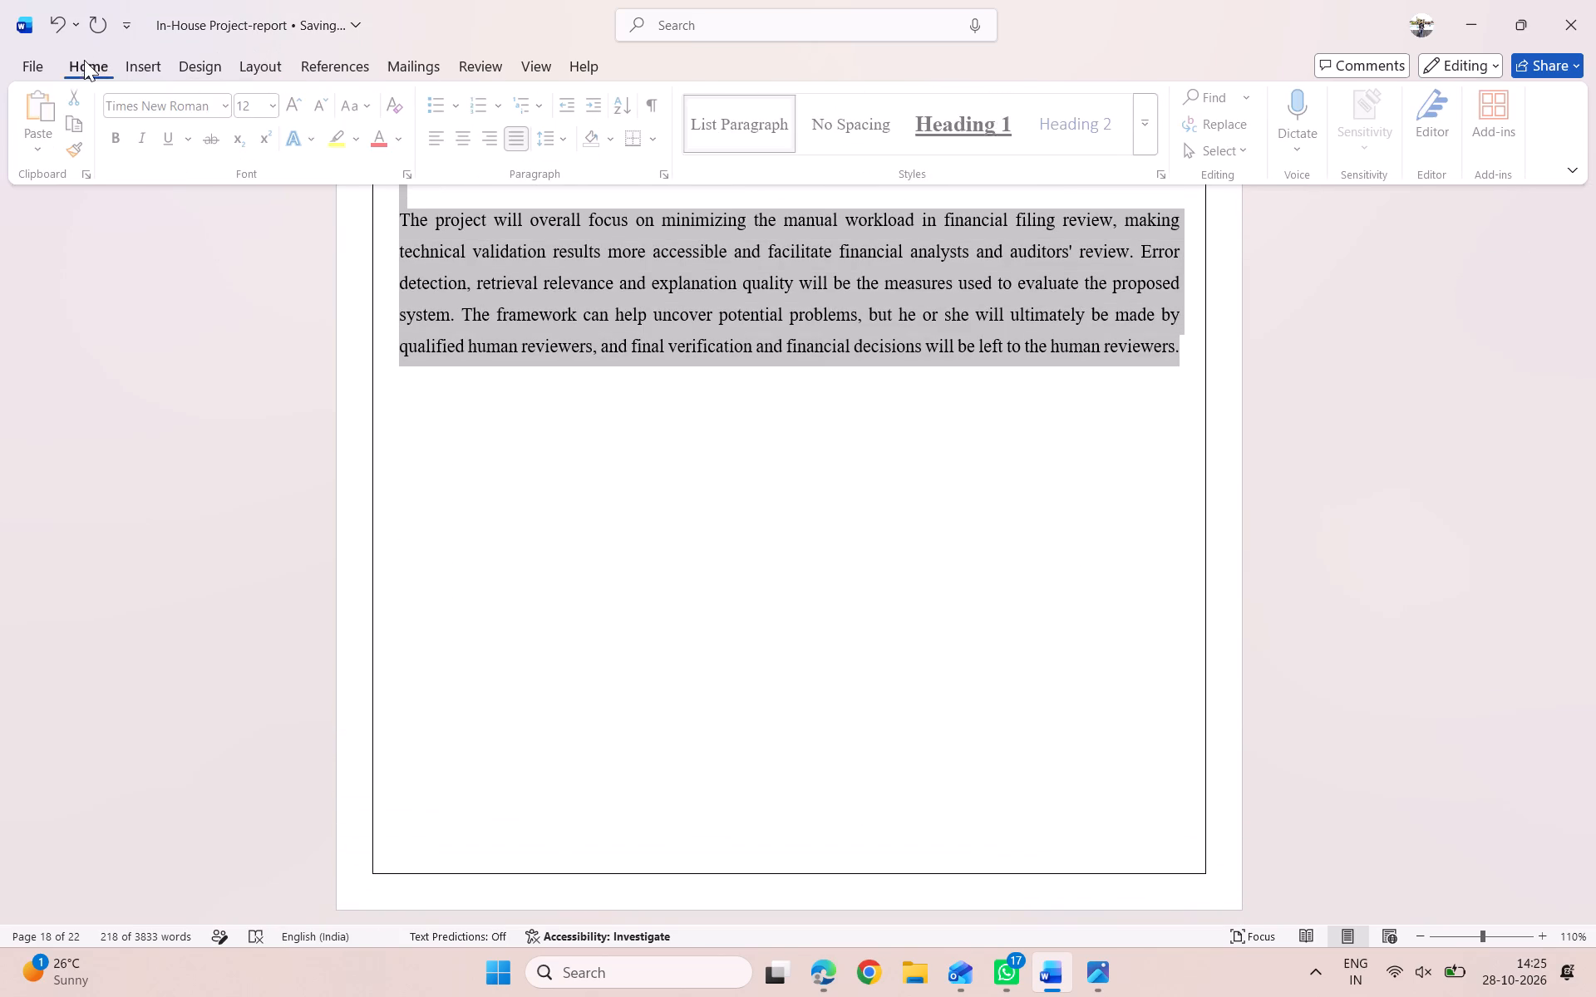
pyautogui.click(564, 140)
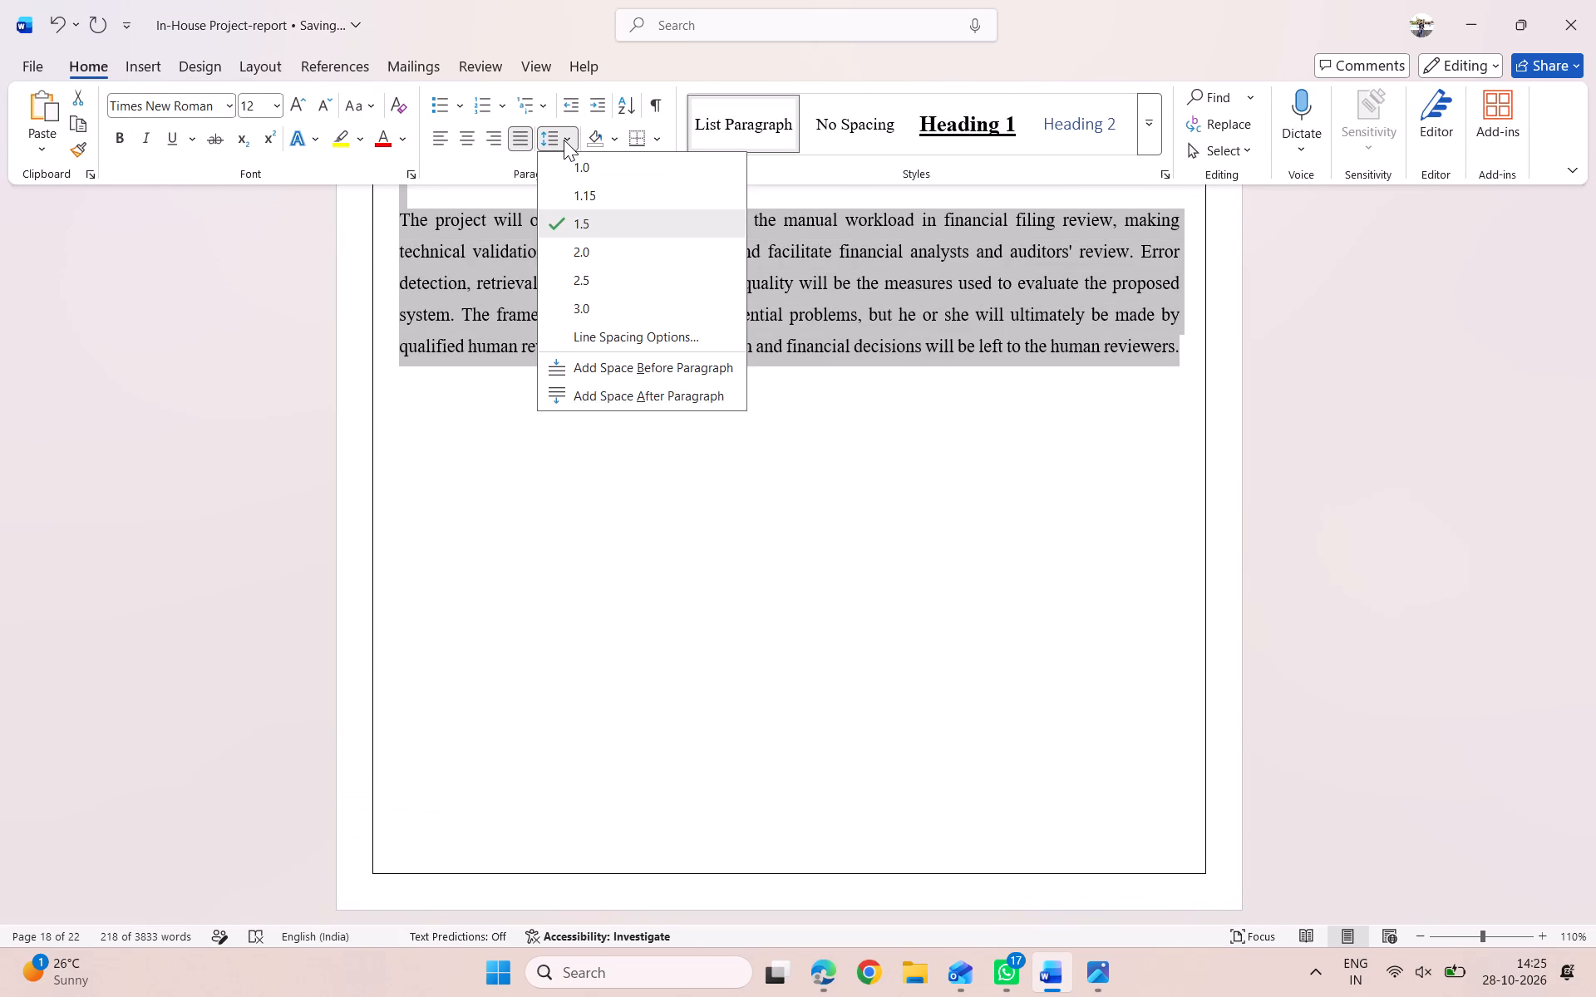
pyautogui.moveTo(1016, 597); pyautogui.dragTo(1016, 604)
pyautogui.scroll(4, 837, 645)
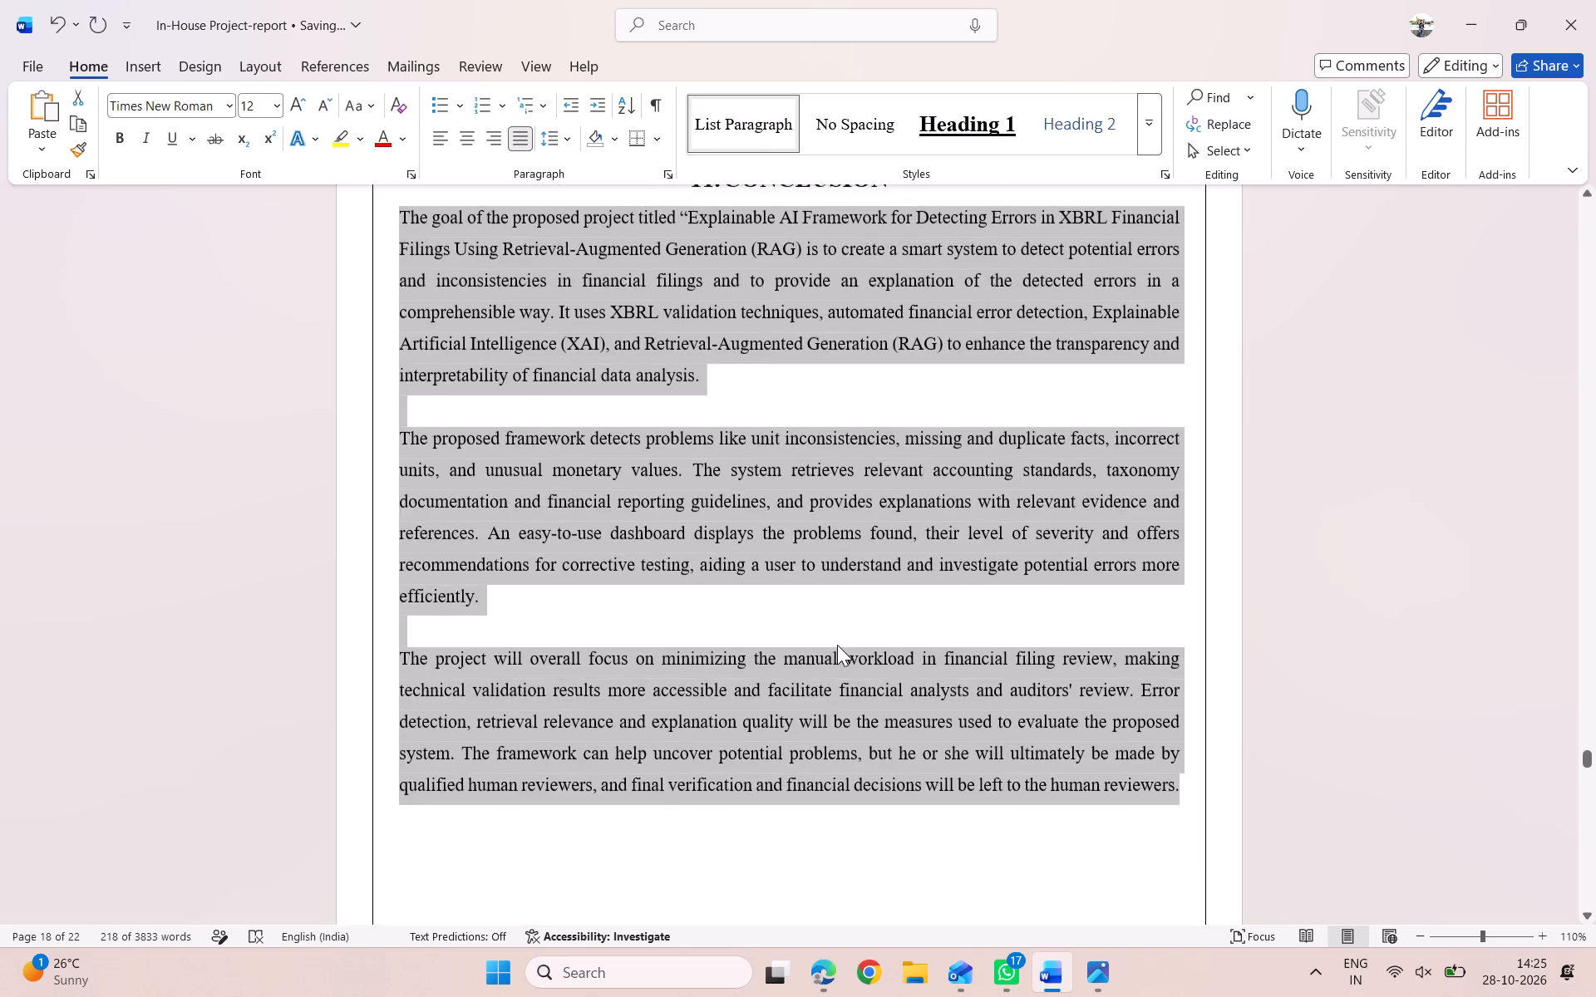
pyautogui.scroll(2, 837, 645)
pyautogui.click(839, 645)
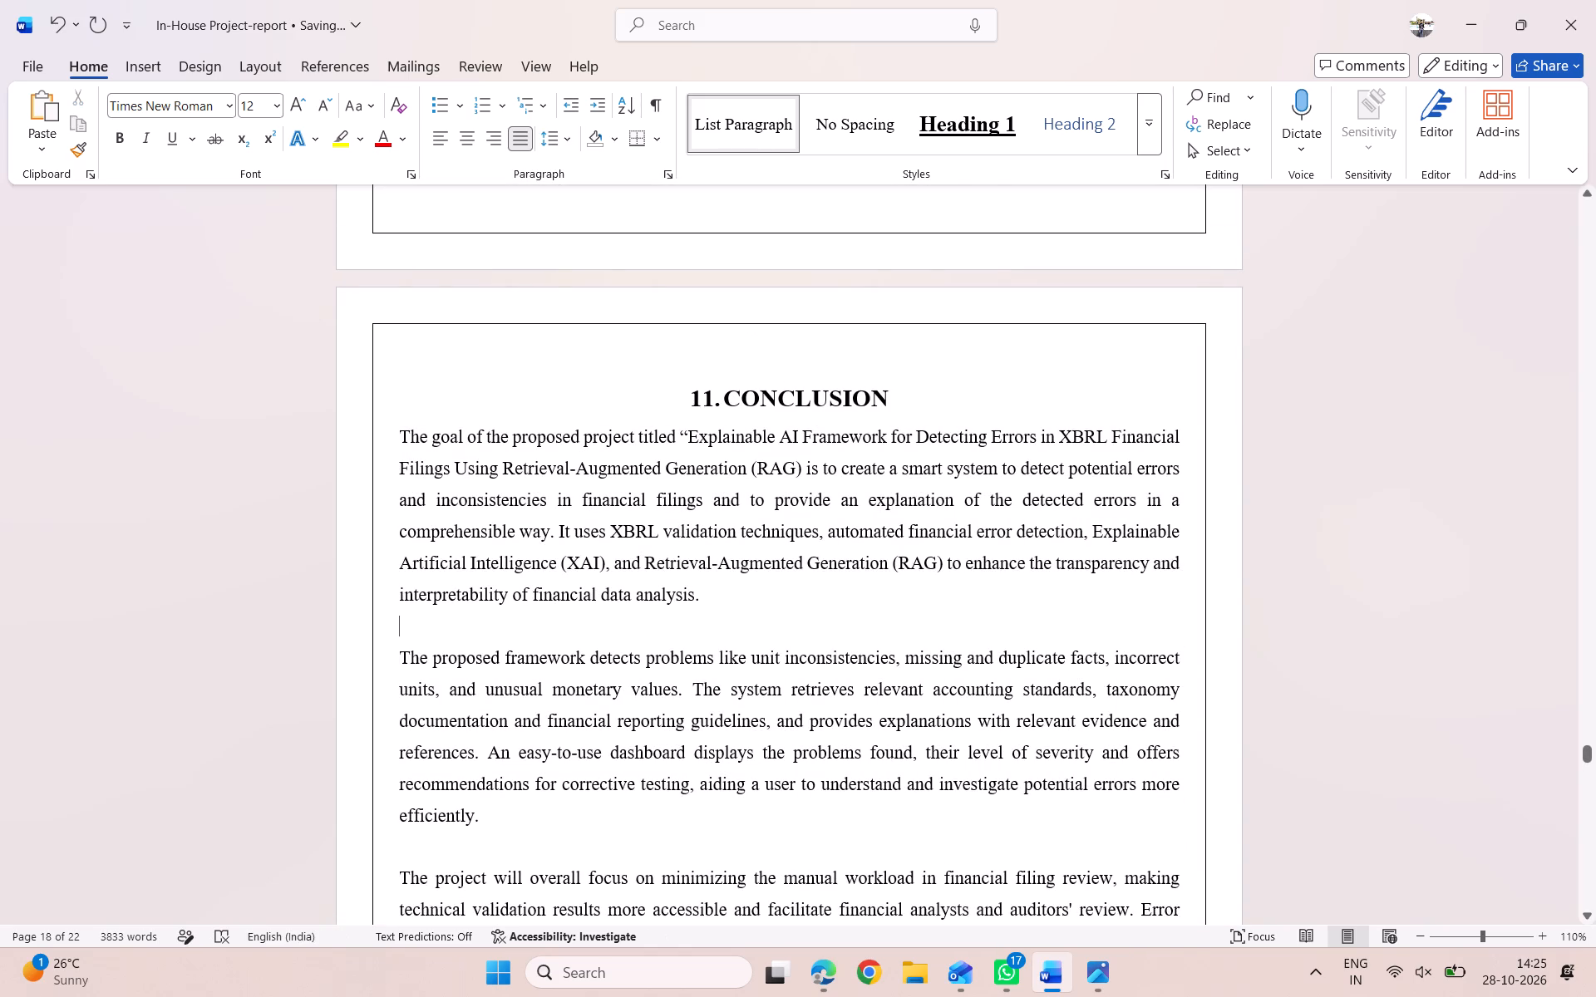
# Insert a blank line between the Conclusion heading and its first paragraph, and start that paragraph with a space.
pyautogui.click(406, 435)
pyautogui.press('Left')
pyautogui.press('Return')
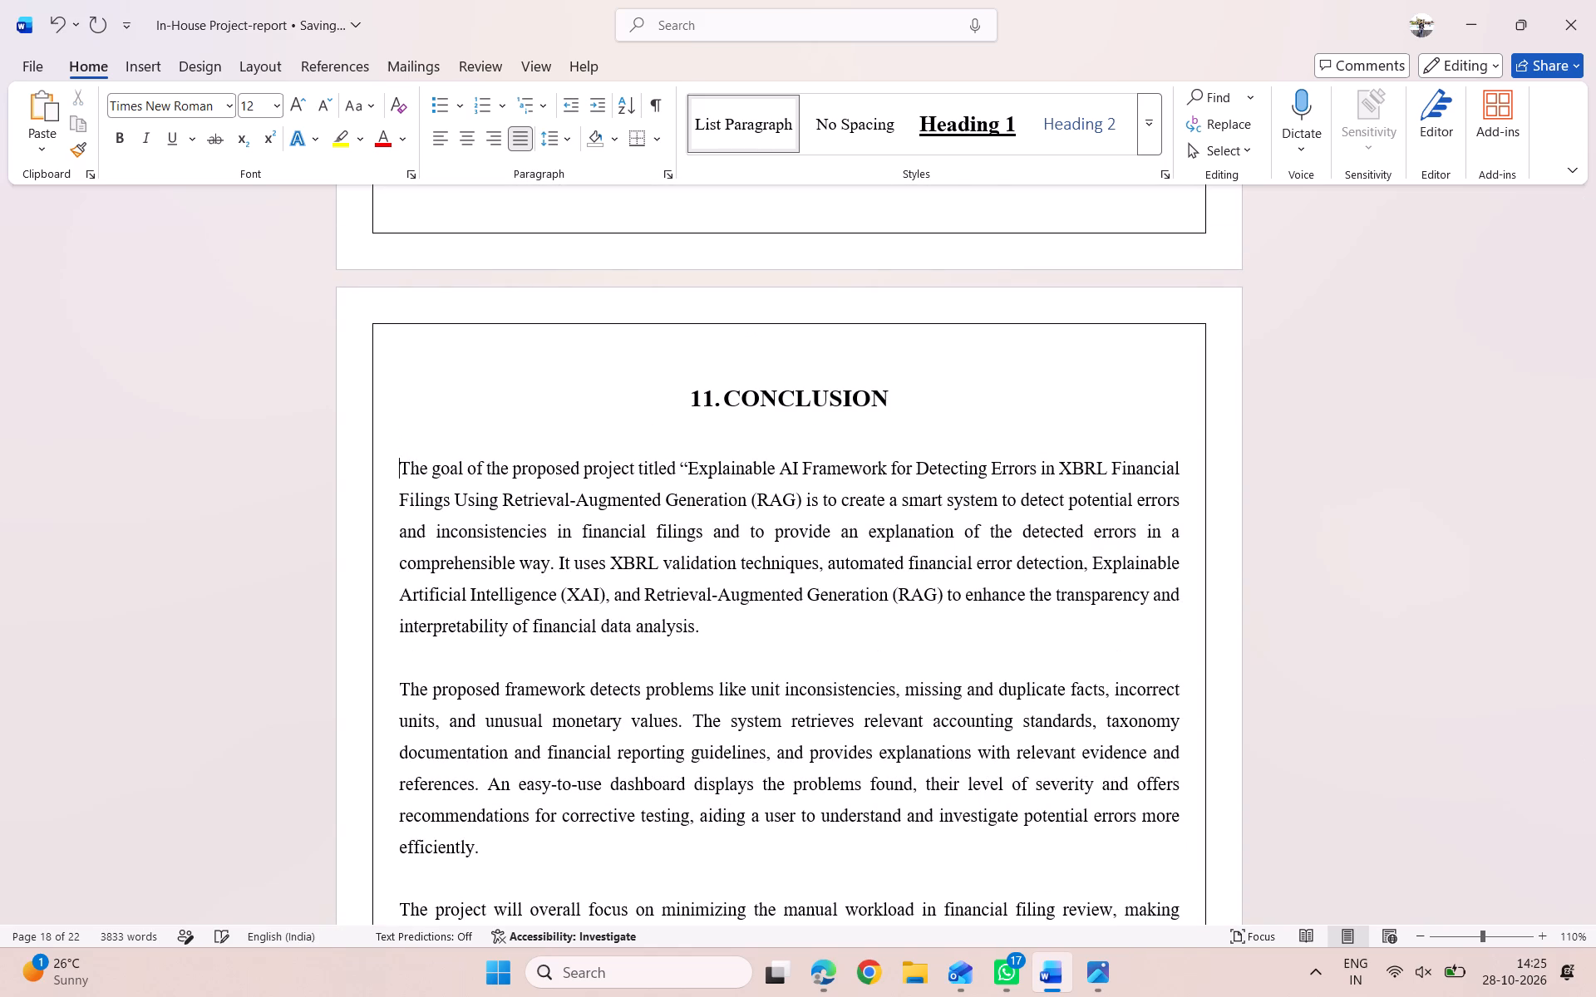
pyautogui.press('space')
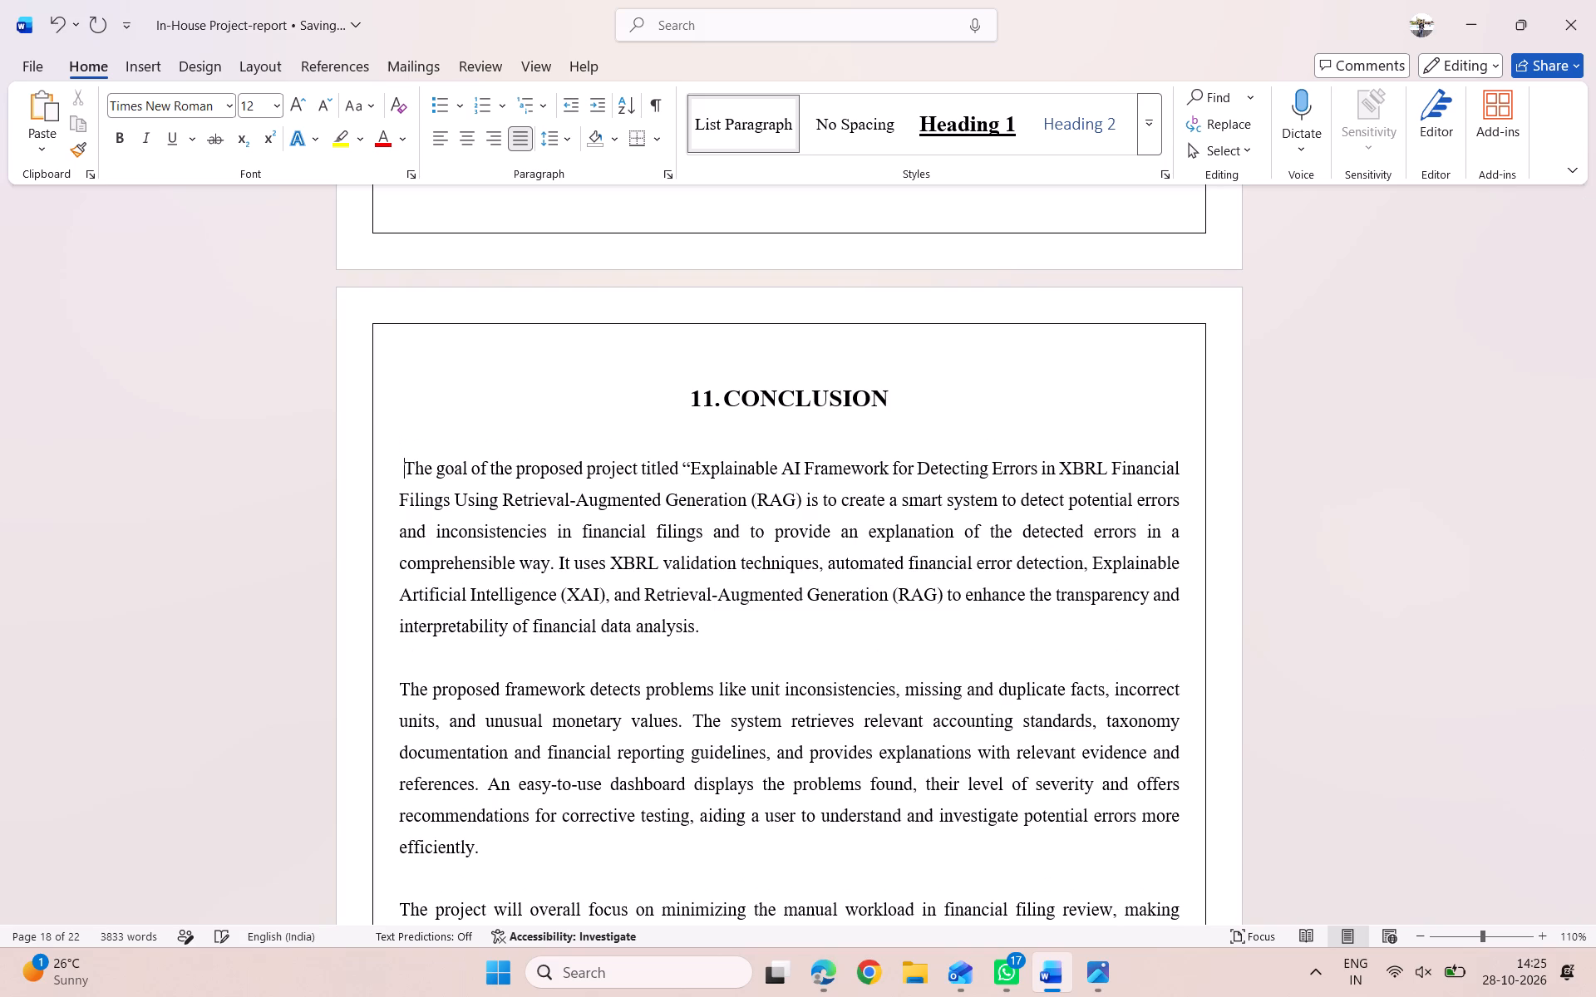
# Delete the empty line above the Conclusion heading so the heading starts its page.
pyautogui.click(696, 334)
pyautogui.press('BackSpace')
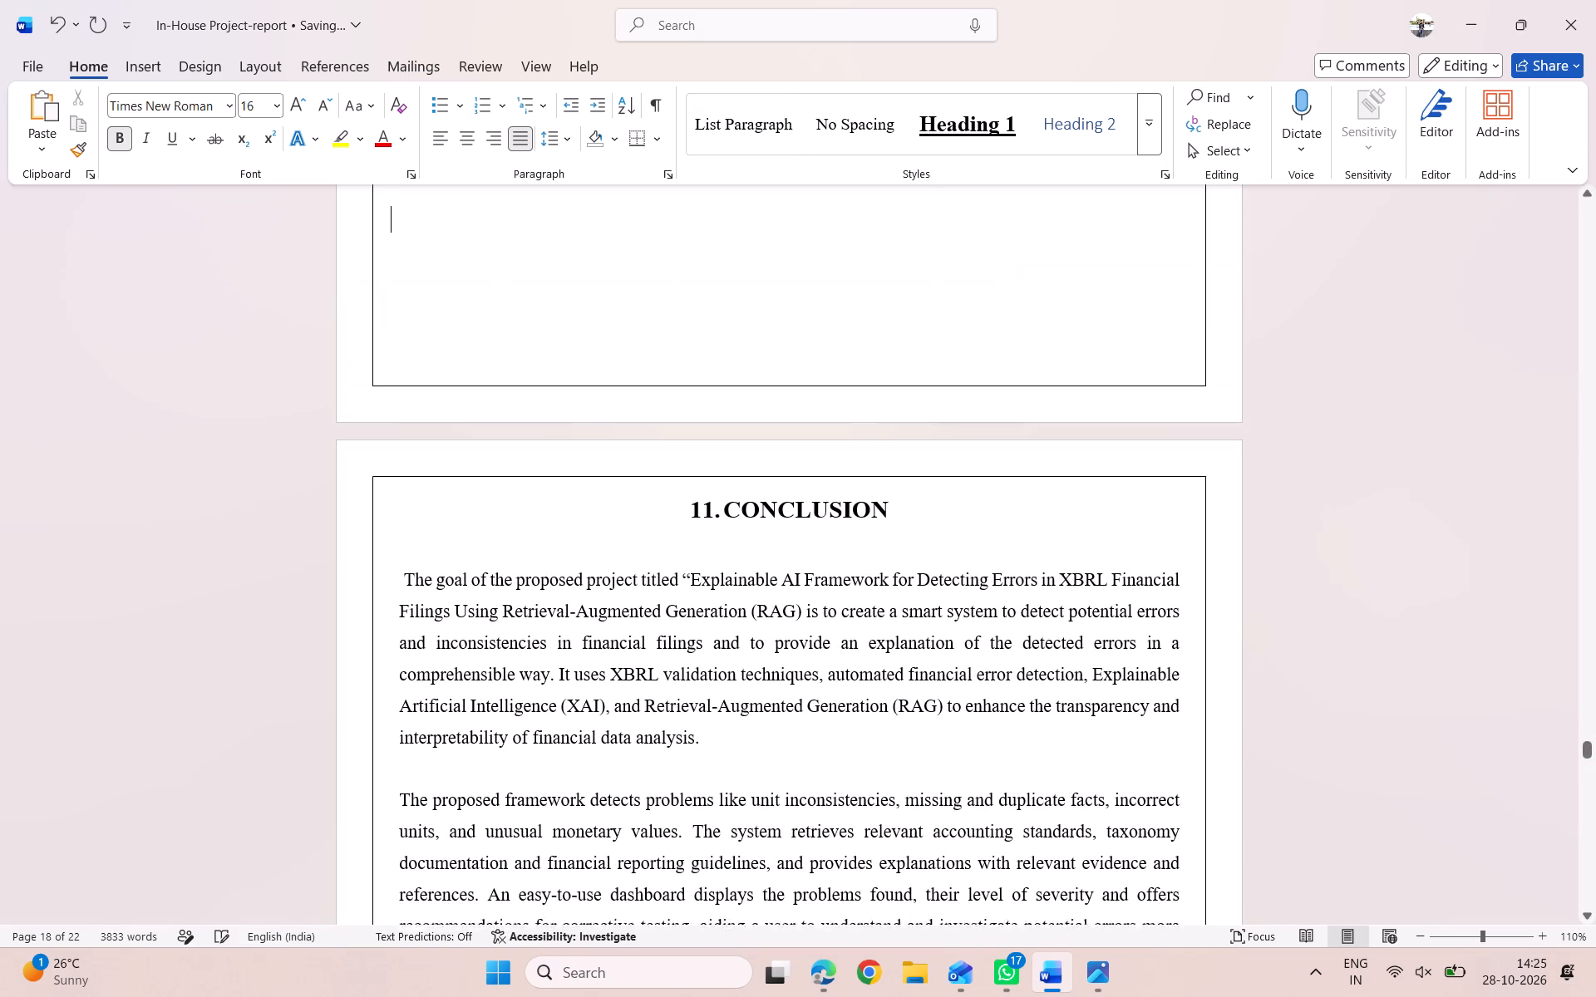
pyautogui.scroll(4, 705, 592)
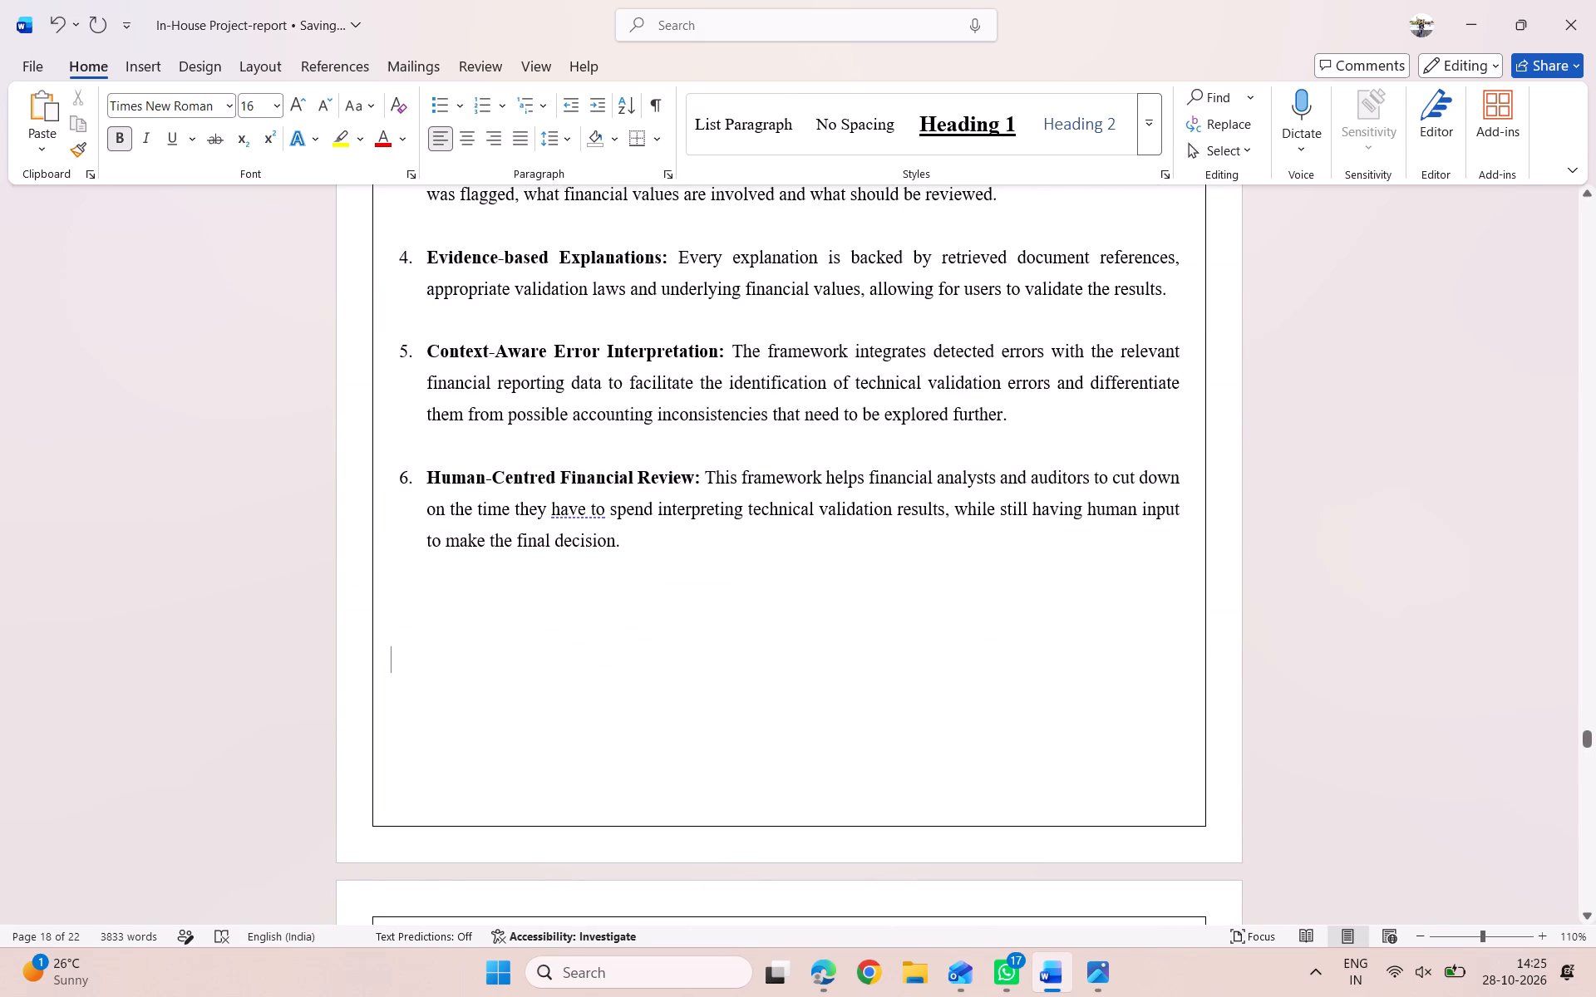
pyautogui.scroll(-4, 705, 592)
pyautogui.scroll(-1, 556, 632)
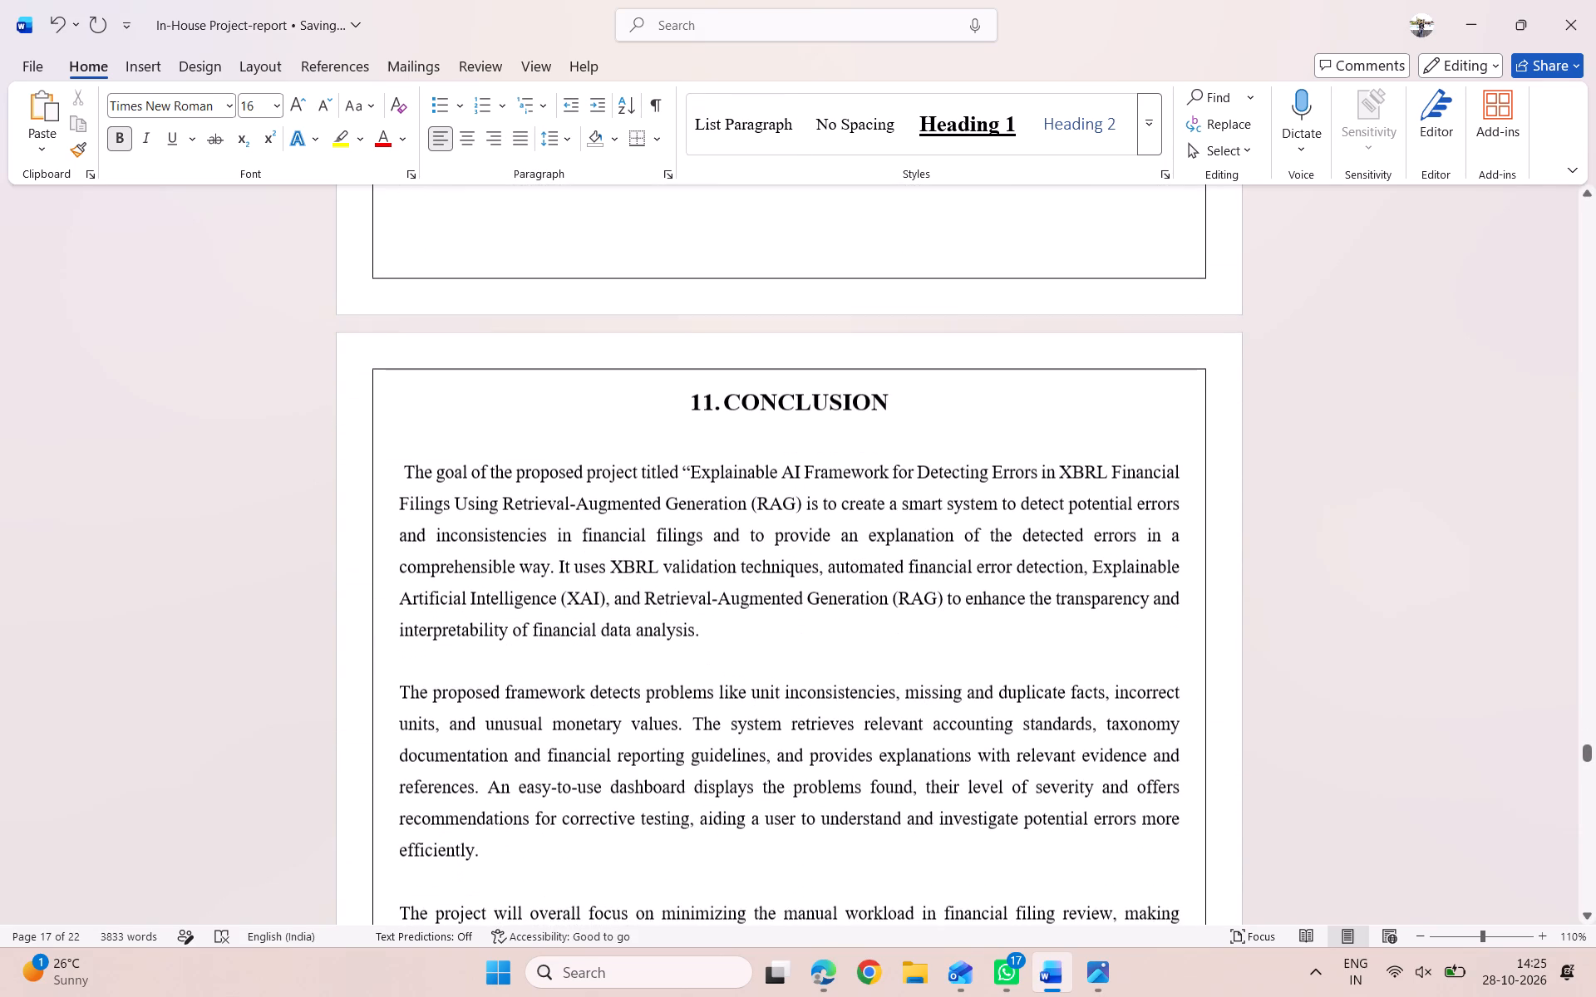
# Add two leading spaces each to the first and second conclusion paragraphs, and three to the third.
pyautogui.click(403, 466)
pyautogui.press('space')
pyautogui.press('space')
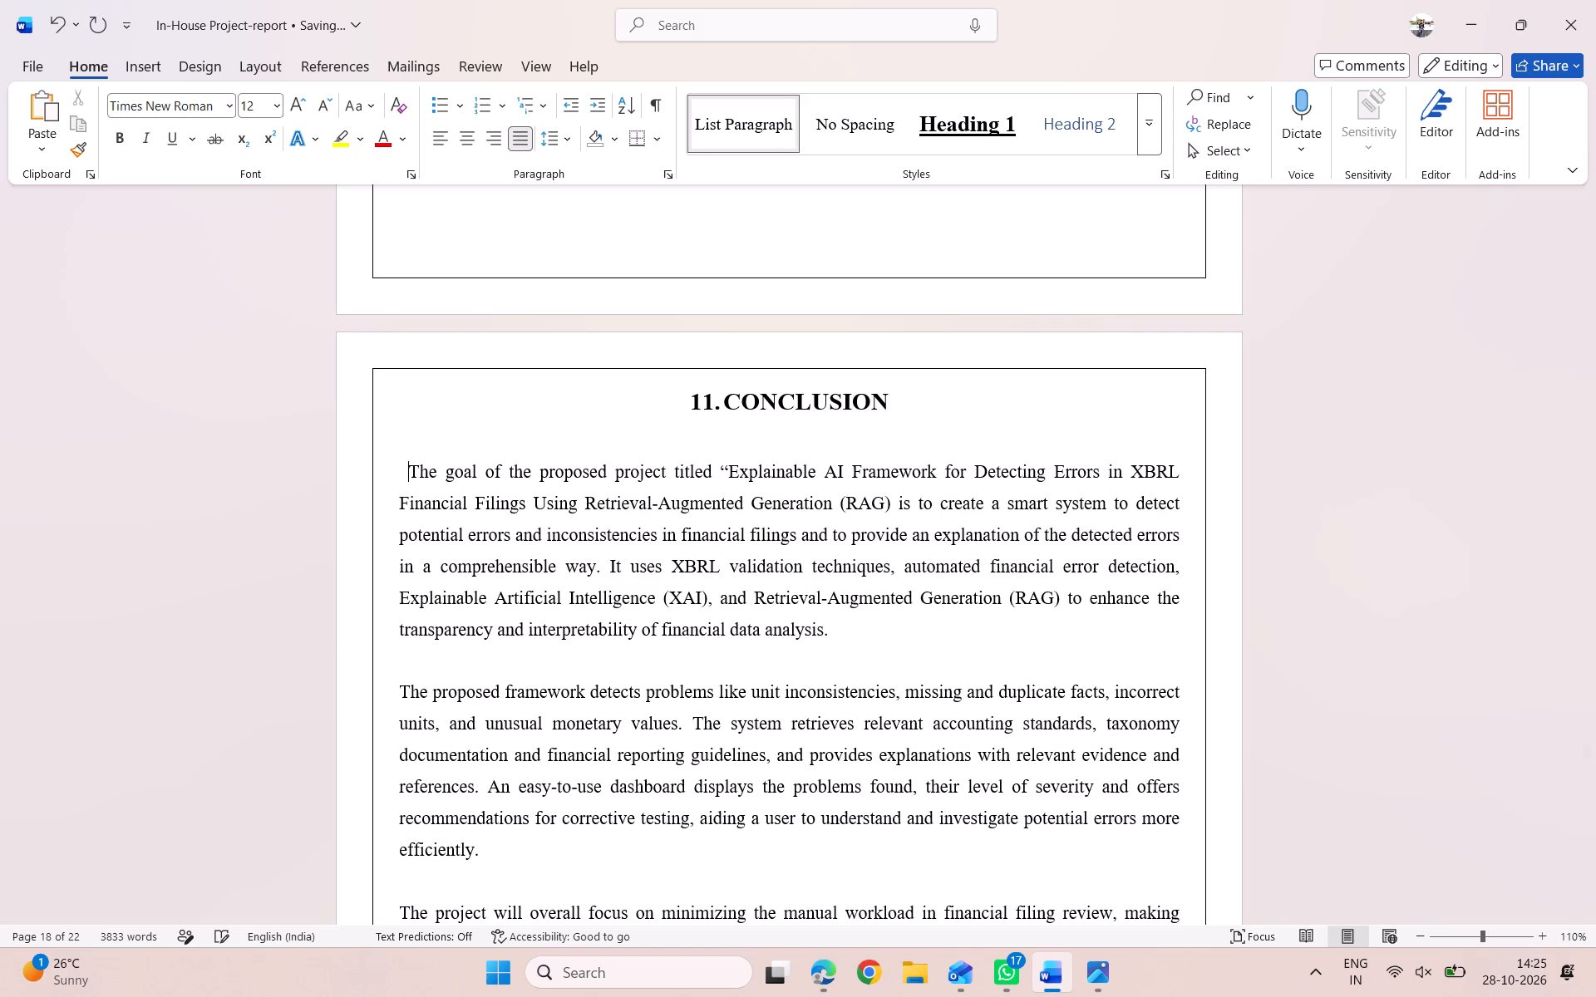
pyautogui.click(392, 689)
pyautogui.press('space')
pyautogui.press('space')
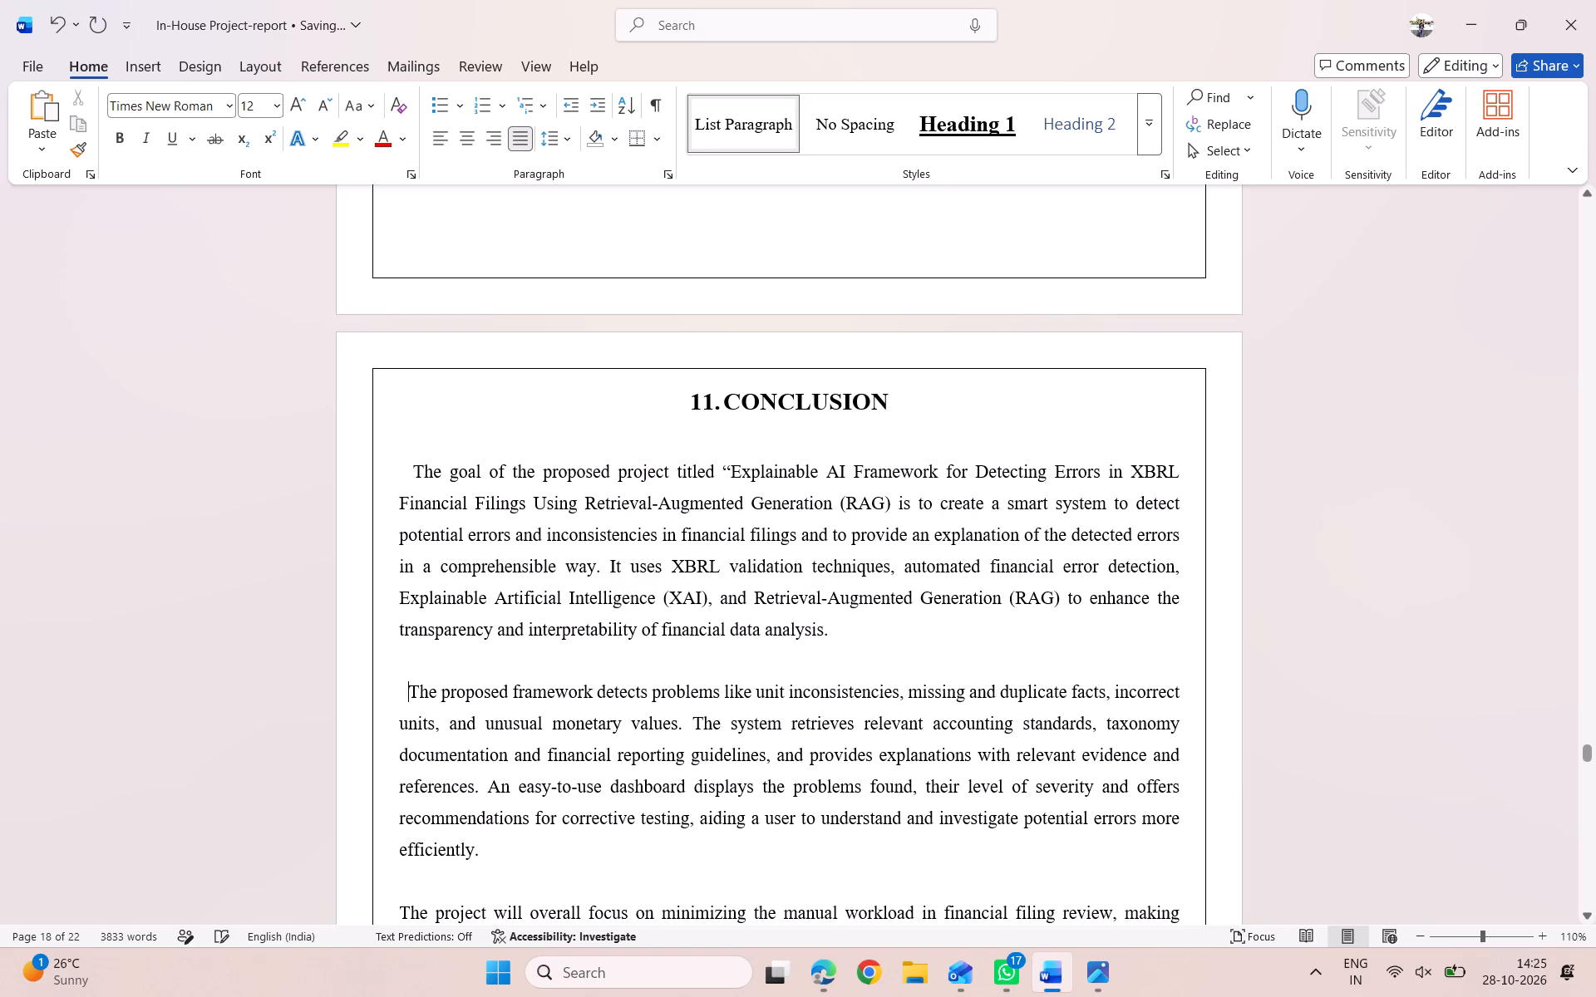
pyautogui.scroll(-2, 502, 757)
pyautogui.click(399, 691)
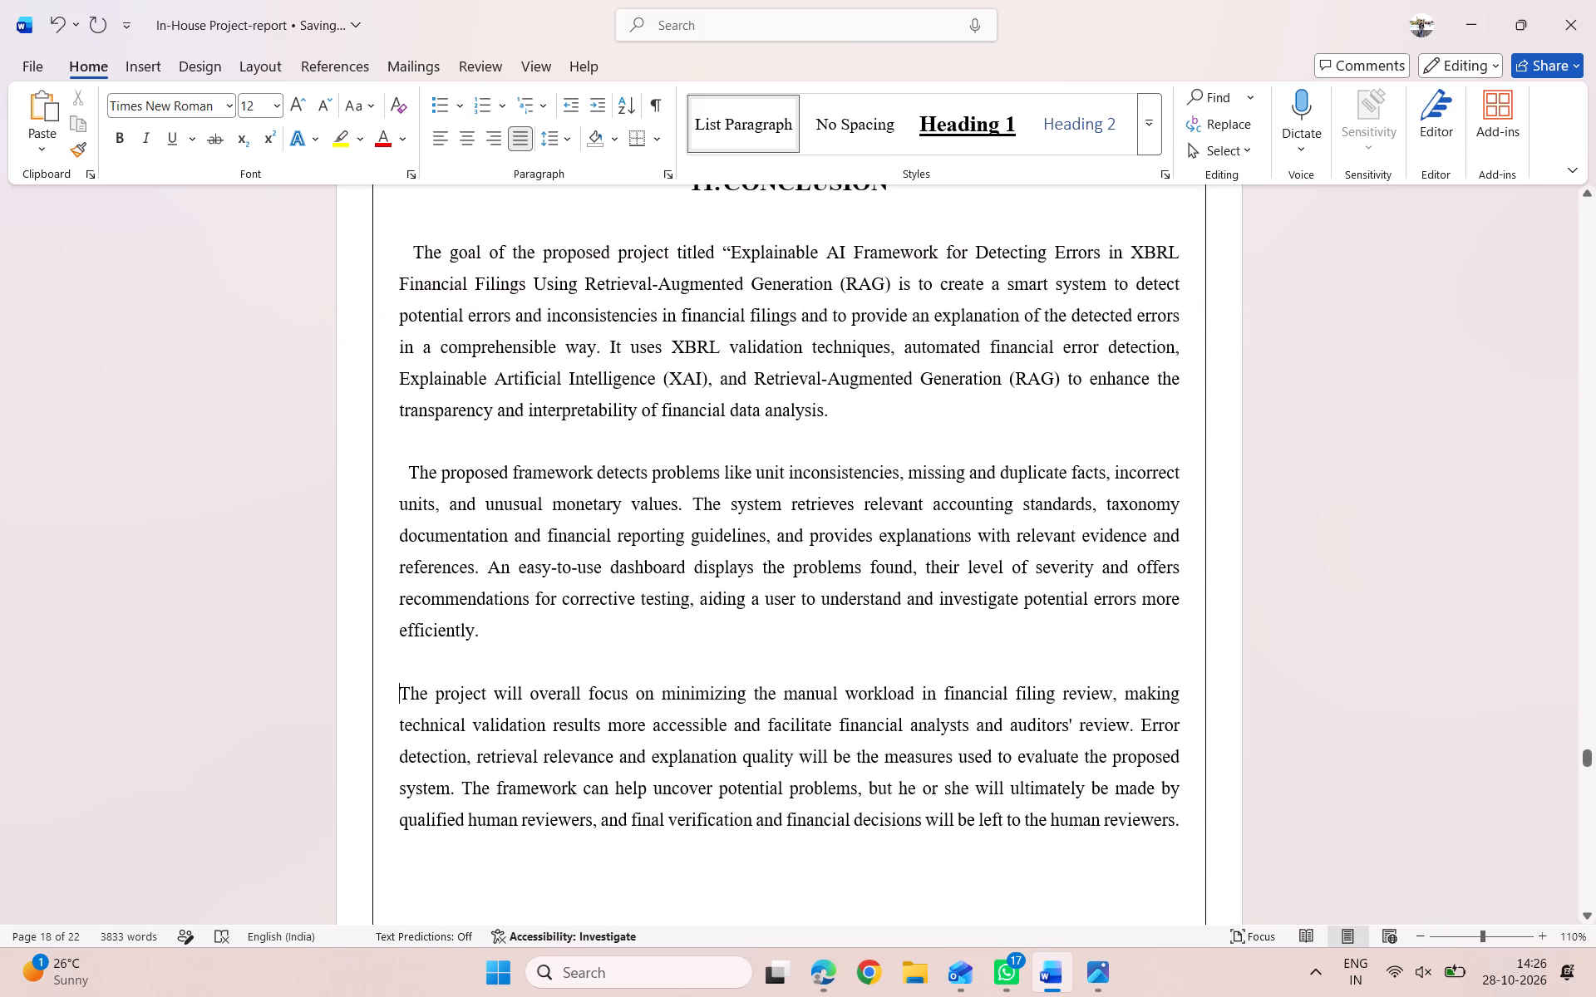
pyautogui.press('space')
pyautogui.press('space')
pyautogui.press('space')
# Review the report from the conclusion through References and Publication Proof, and back up to the Requirements section.
pyautogui.scroll(-4, 705, 717)
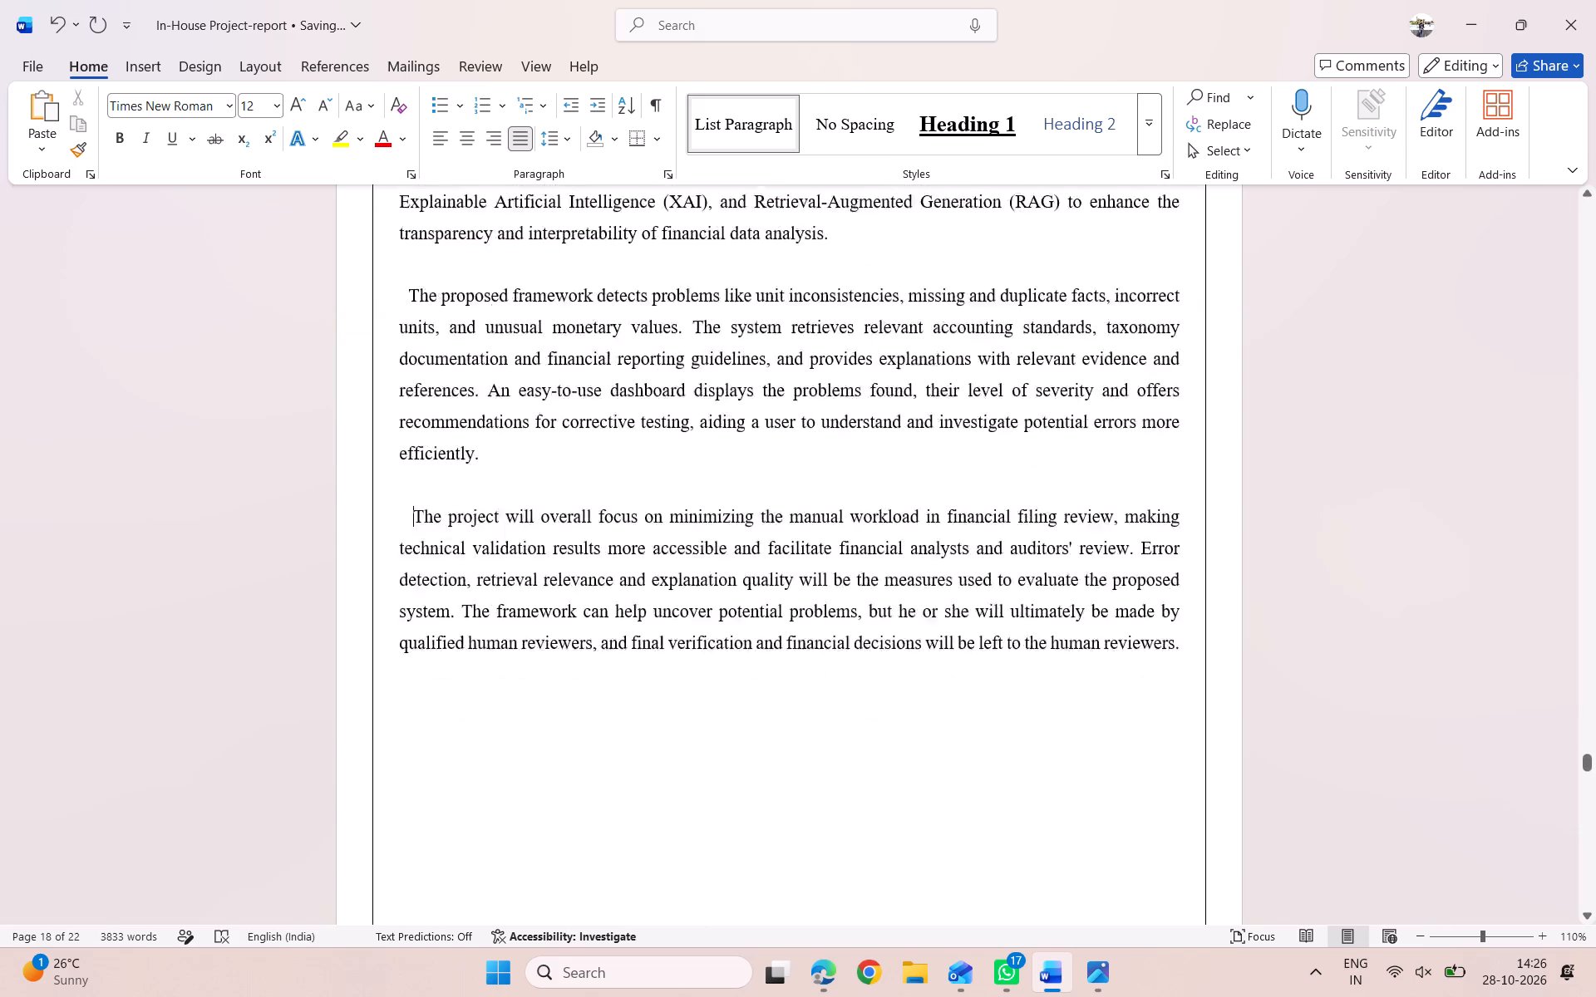
pyautogui.scroll(-20, 790, 714)
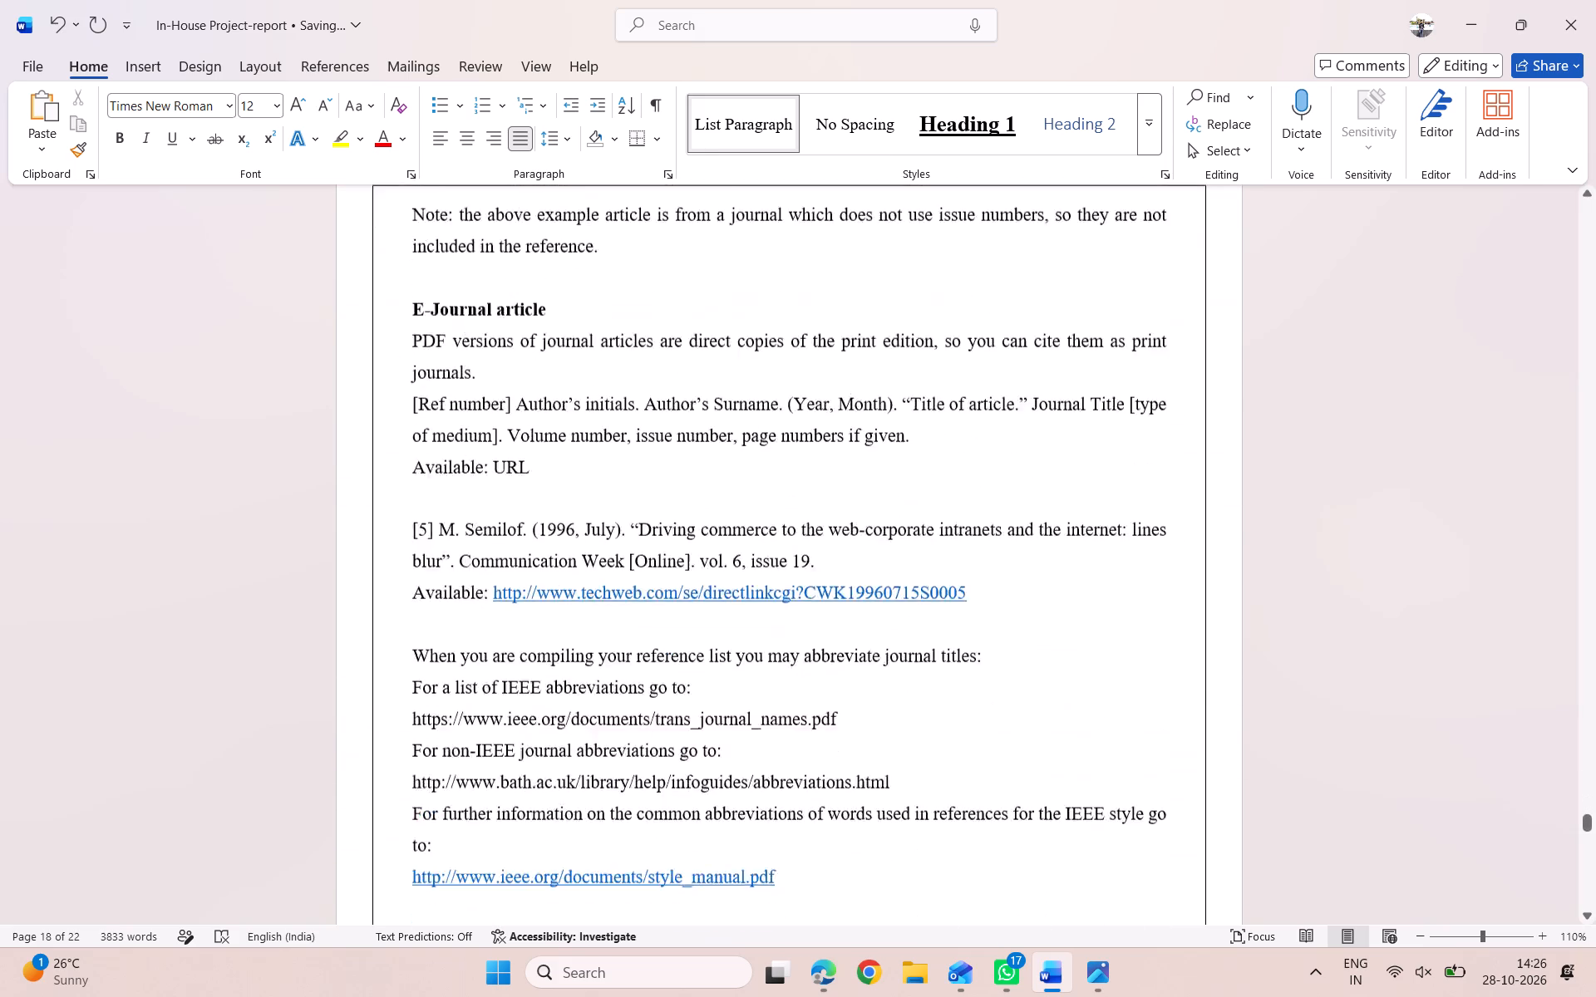
pyautogui.scroll(-13, 796, 710)
pyautogui.scroll(3, 796, 710)
pyautogui.scroll(-4, 796, 710)
pyautogui.scroll(6, 796, 710)
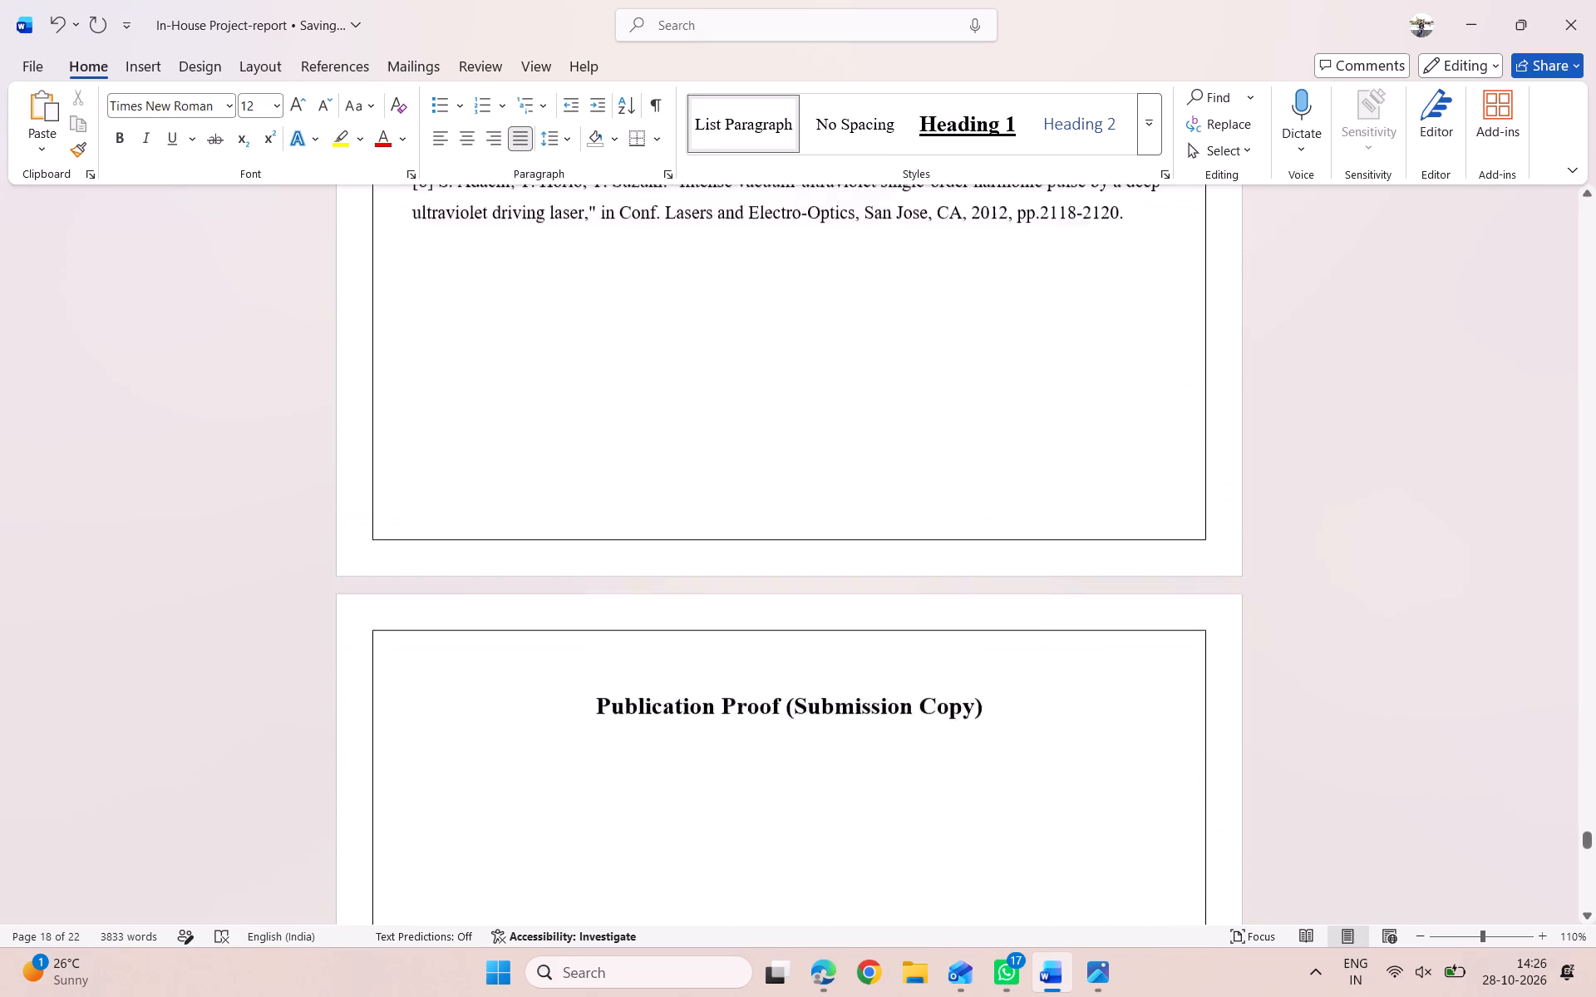
pyautogui.scroll(20, 806, 716)
pyautogui.scroll(20, 806, 716)
pyautogui.scroll(7, 806, 716)
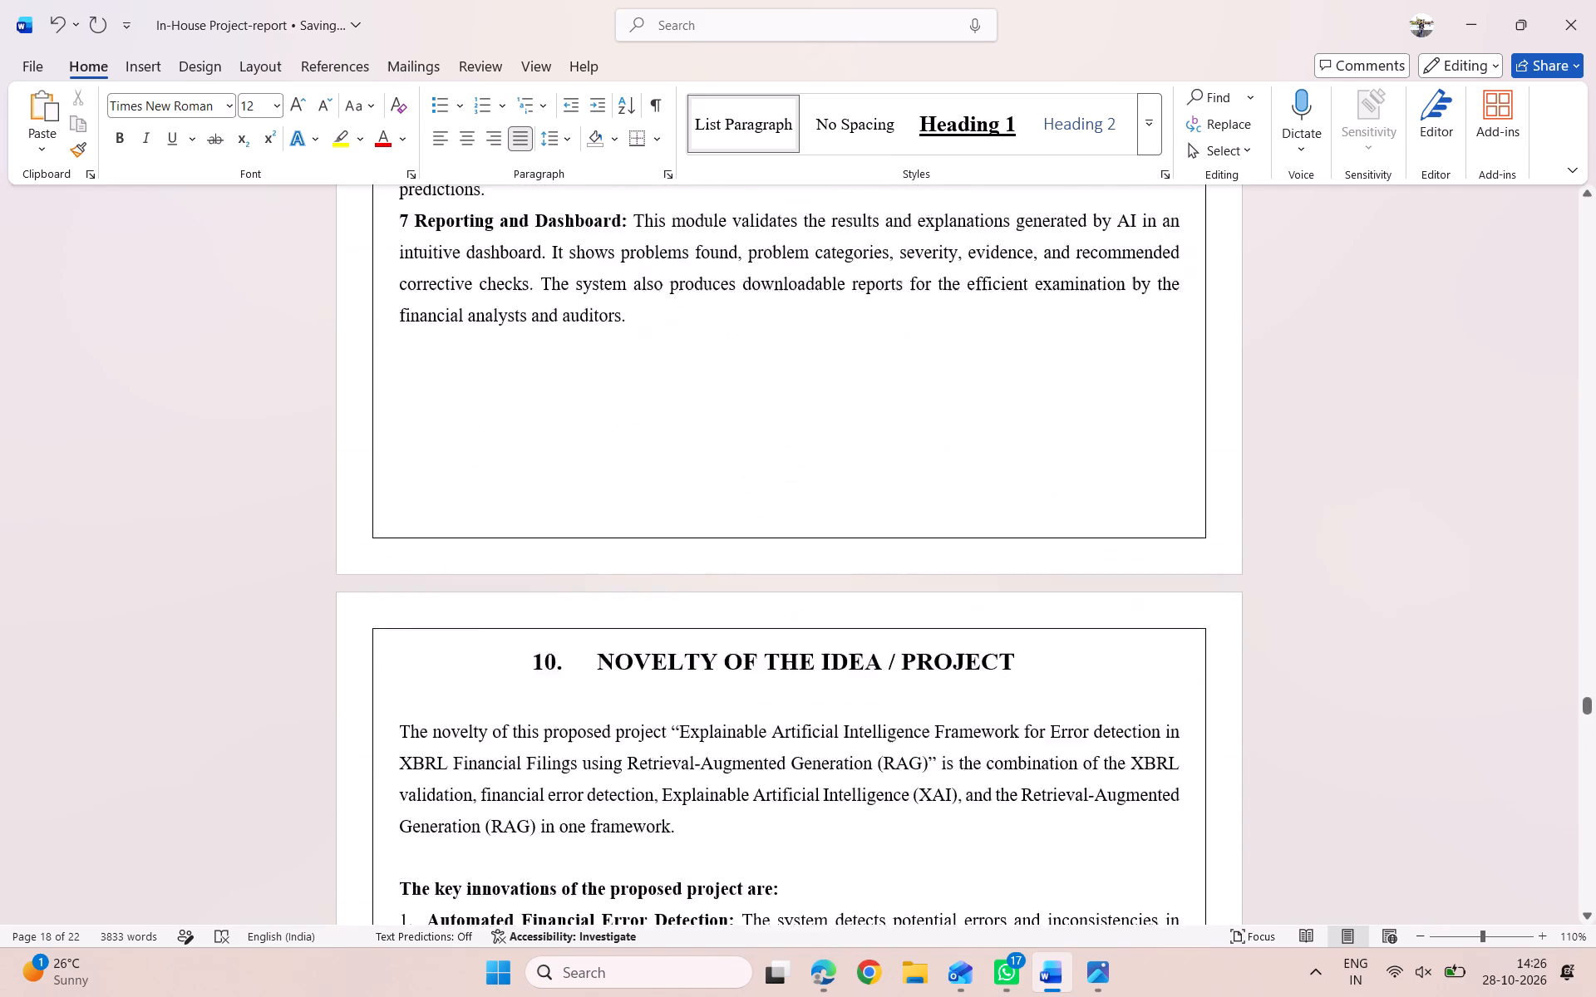
pyautogui.scroll(19, 806, 716)
pyautogui.scroll(7, 806, 716)
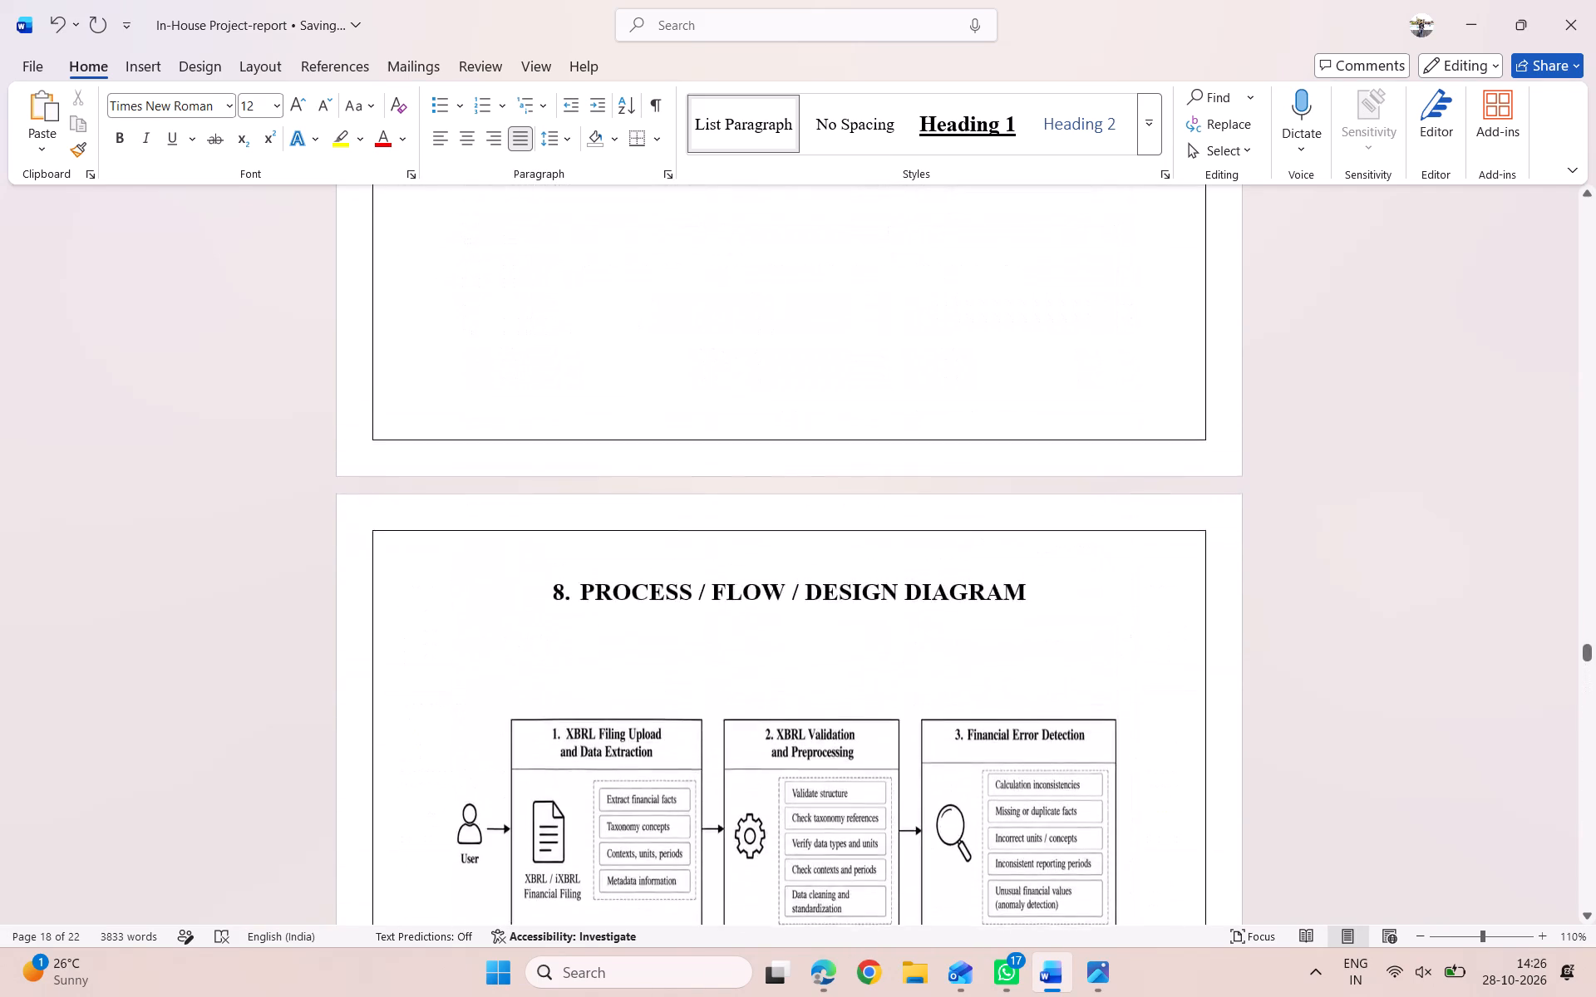
pyautogui.scroll(14, 806, 716)
pyautogui.scroll(-5, 806, 716)
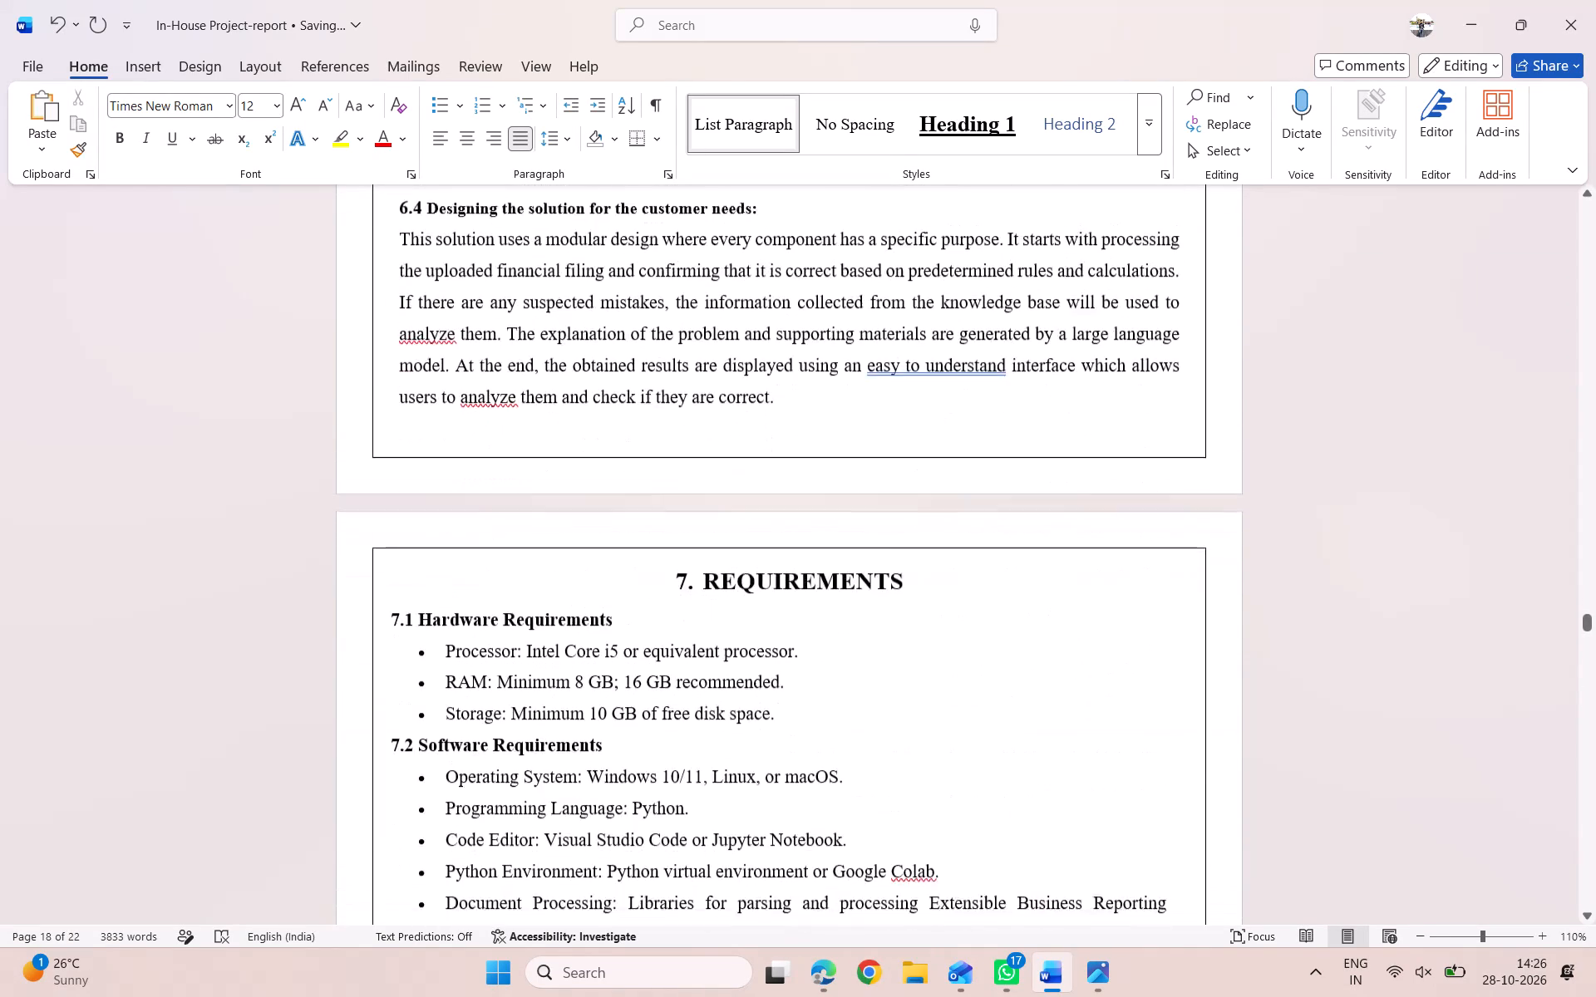
pyautogui.scroll(-2, 806, 716)
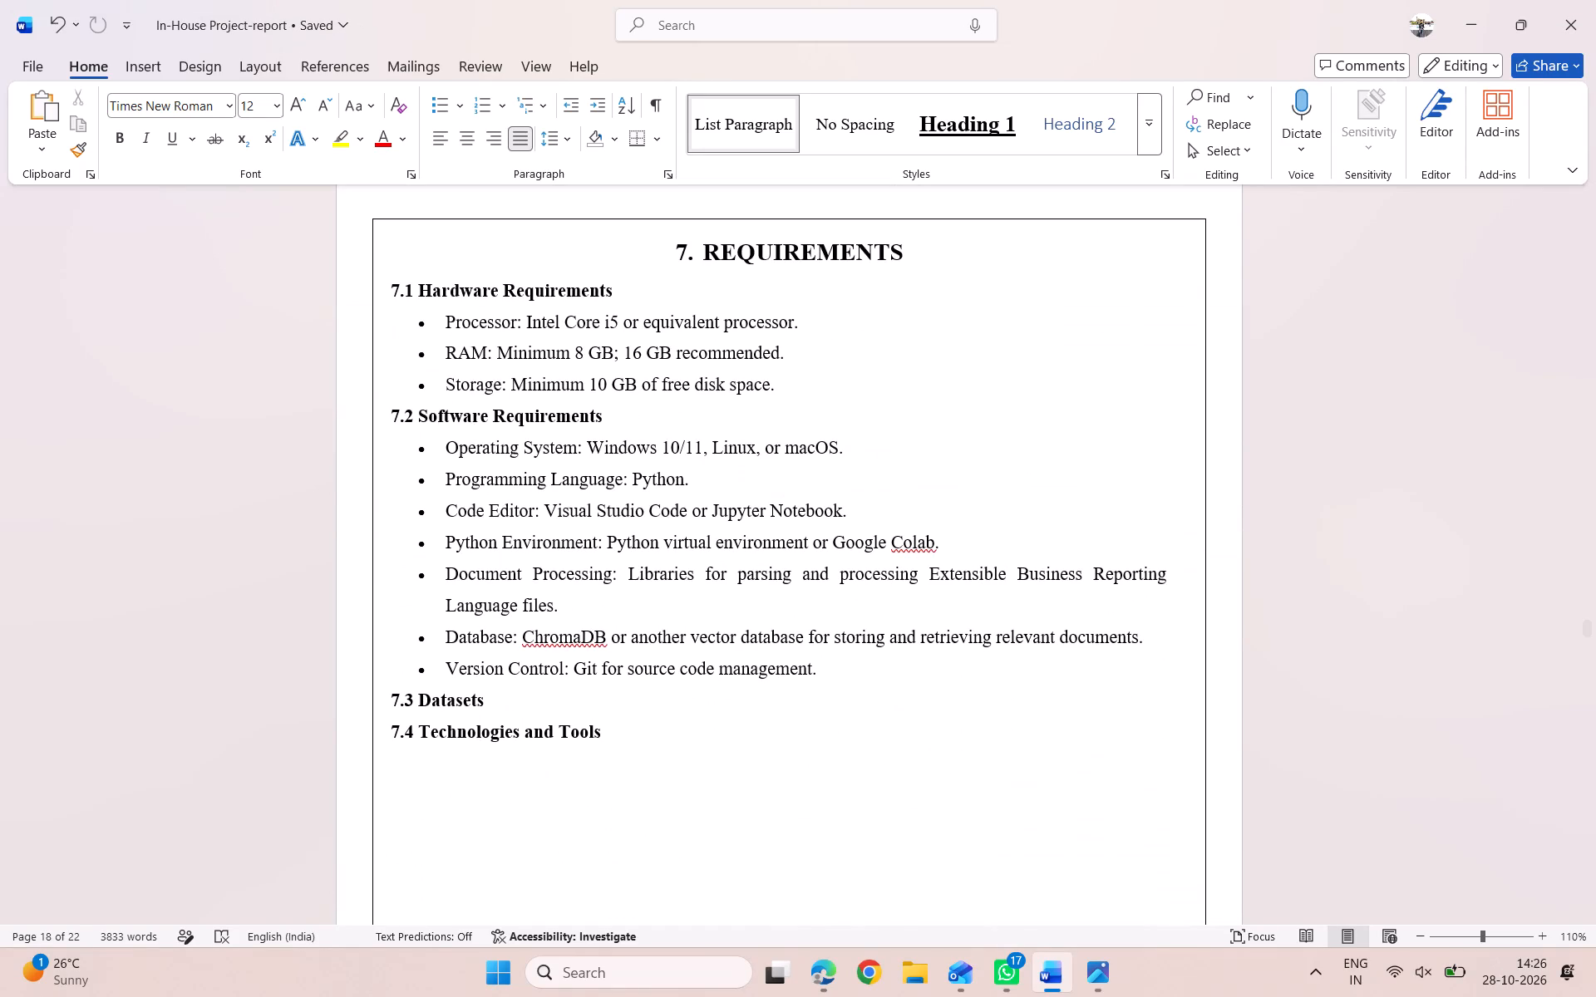
# Save a copy of the report to this PC's Documents folder as the Word document In-House Project-report.
pyautogui.click(18, 57)
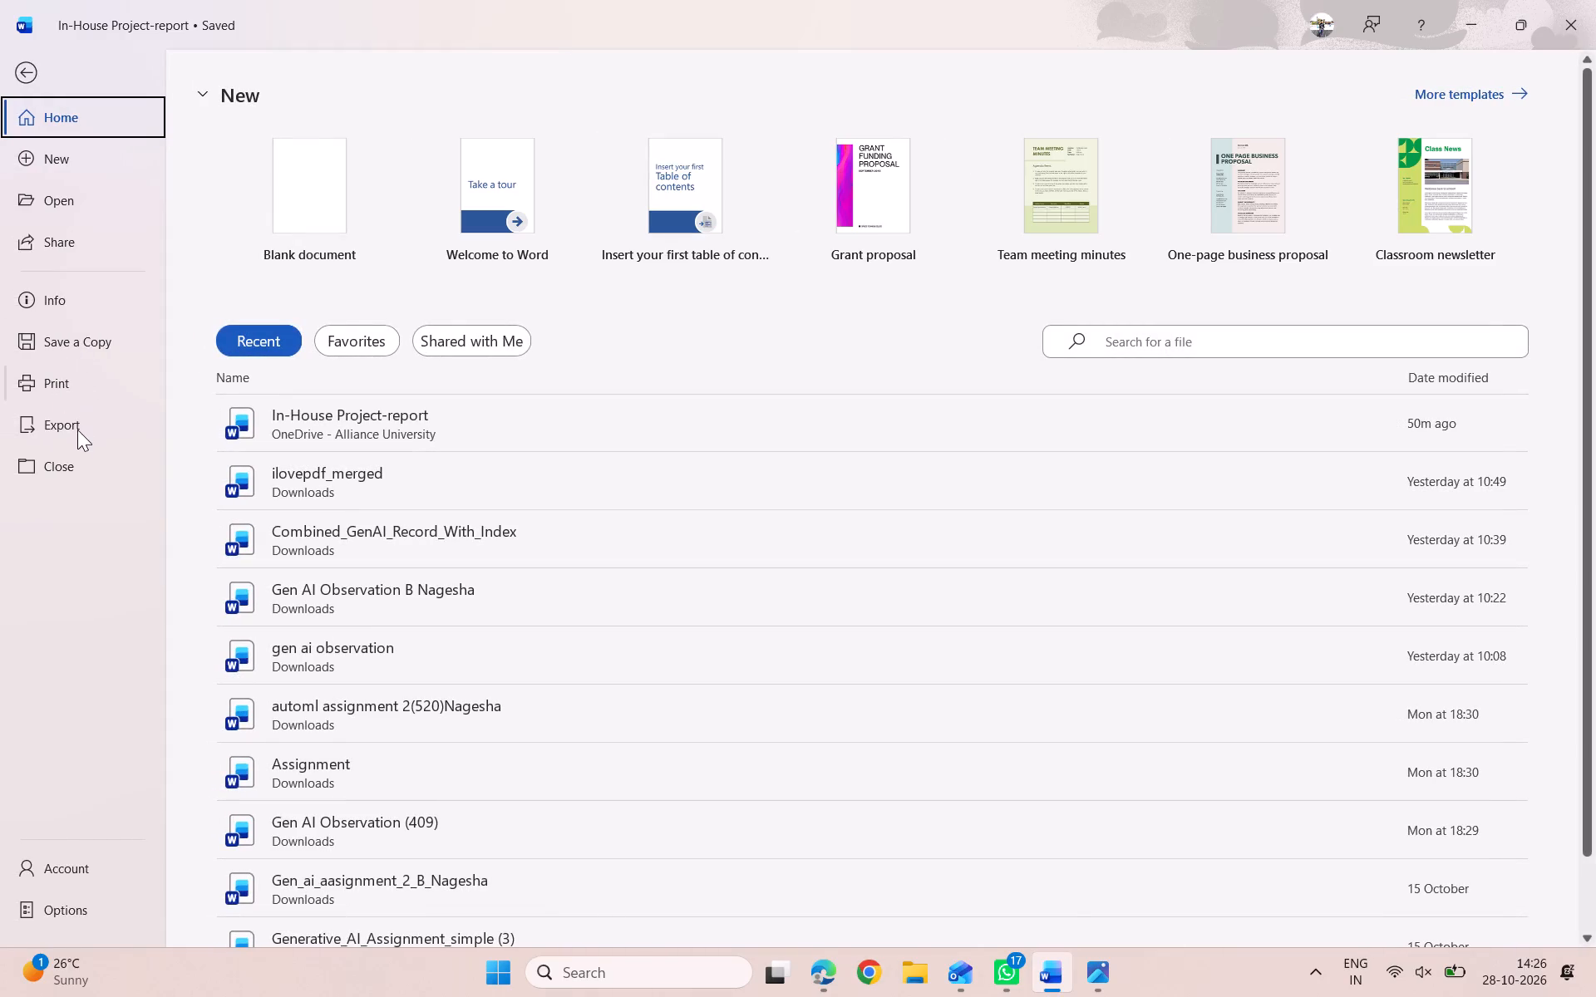
pyautogui.click(55, 426)
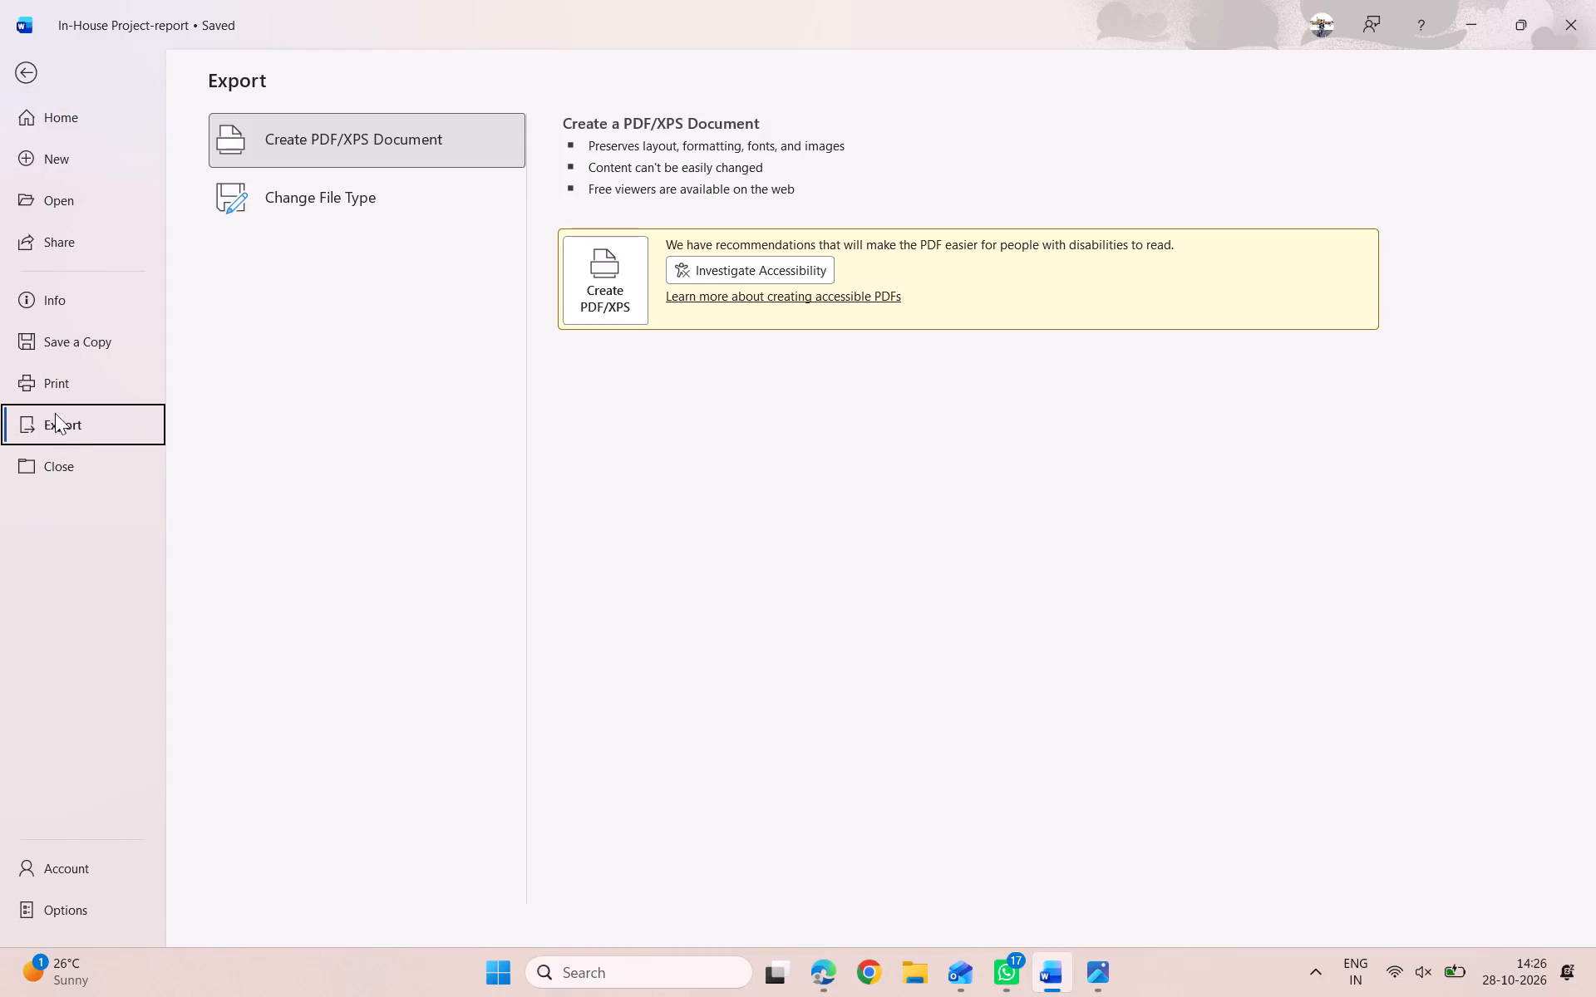
pyautogui.click(83, 343)
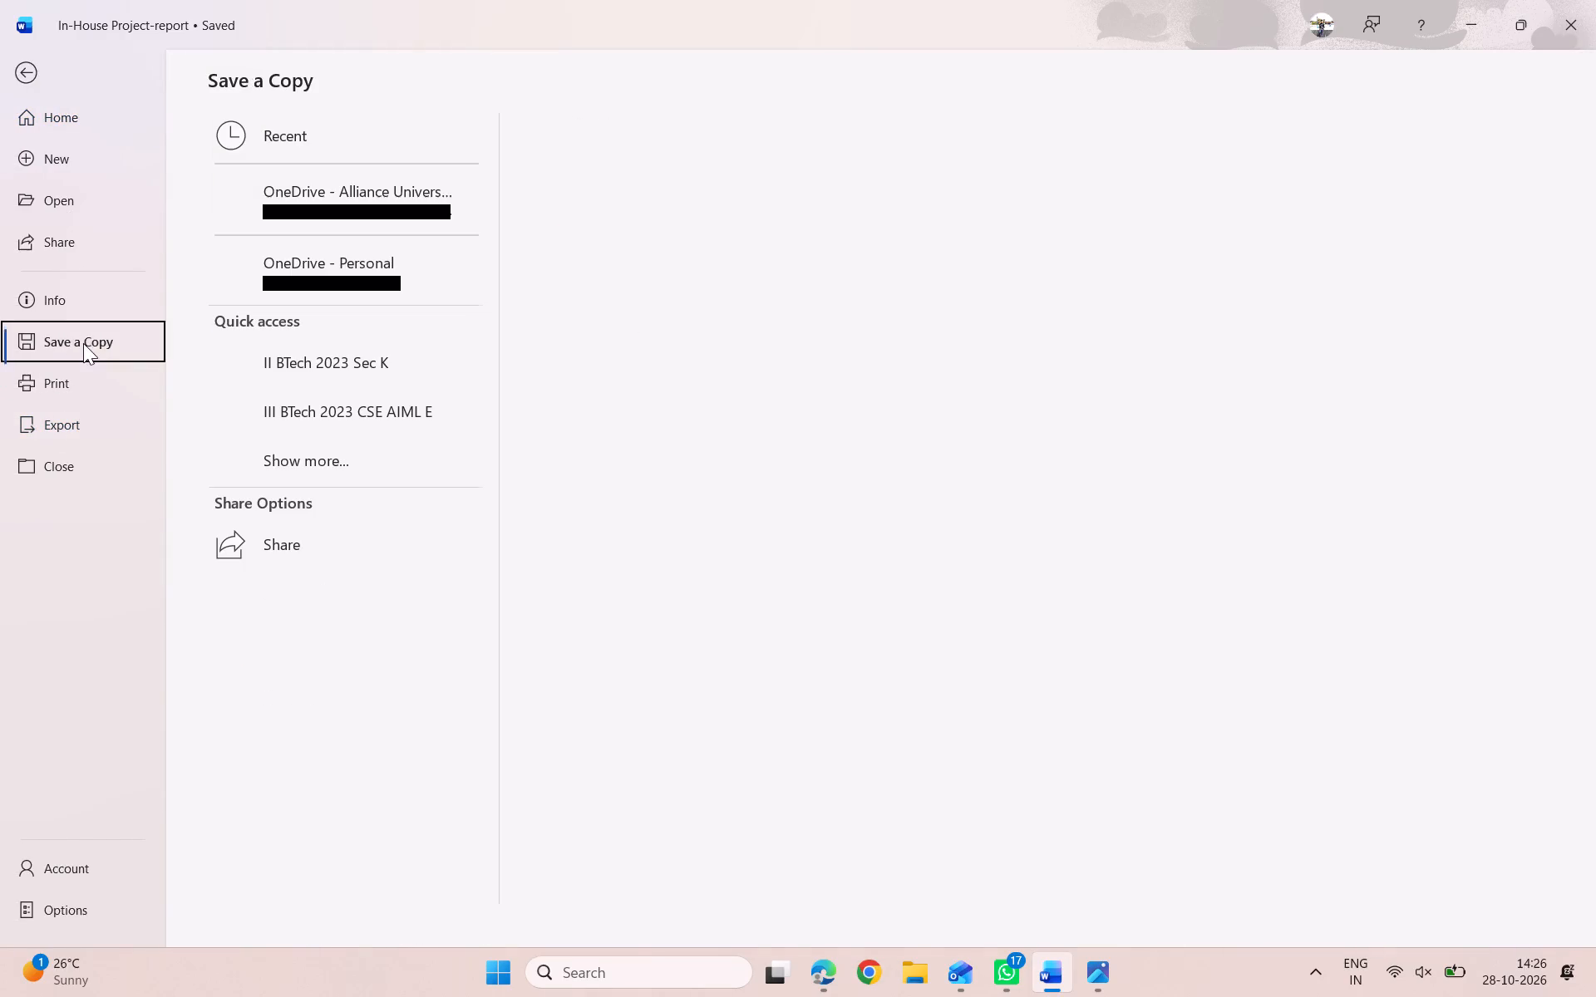
pyautogui.click(266, 644)
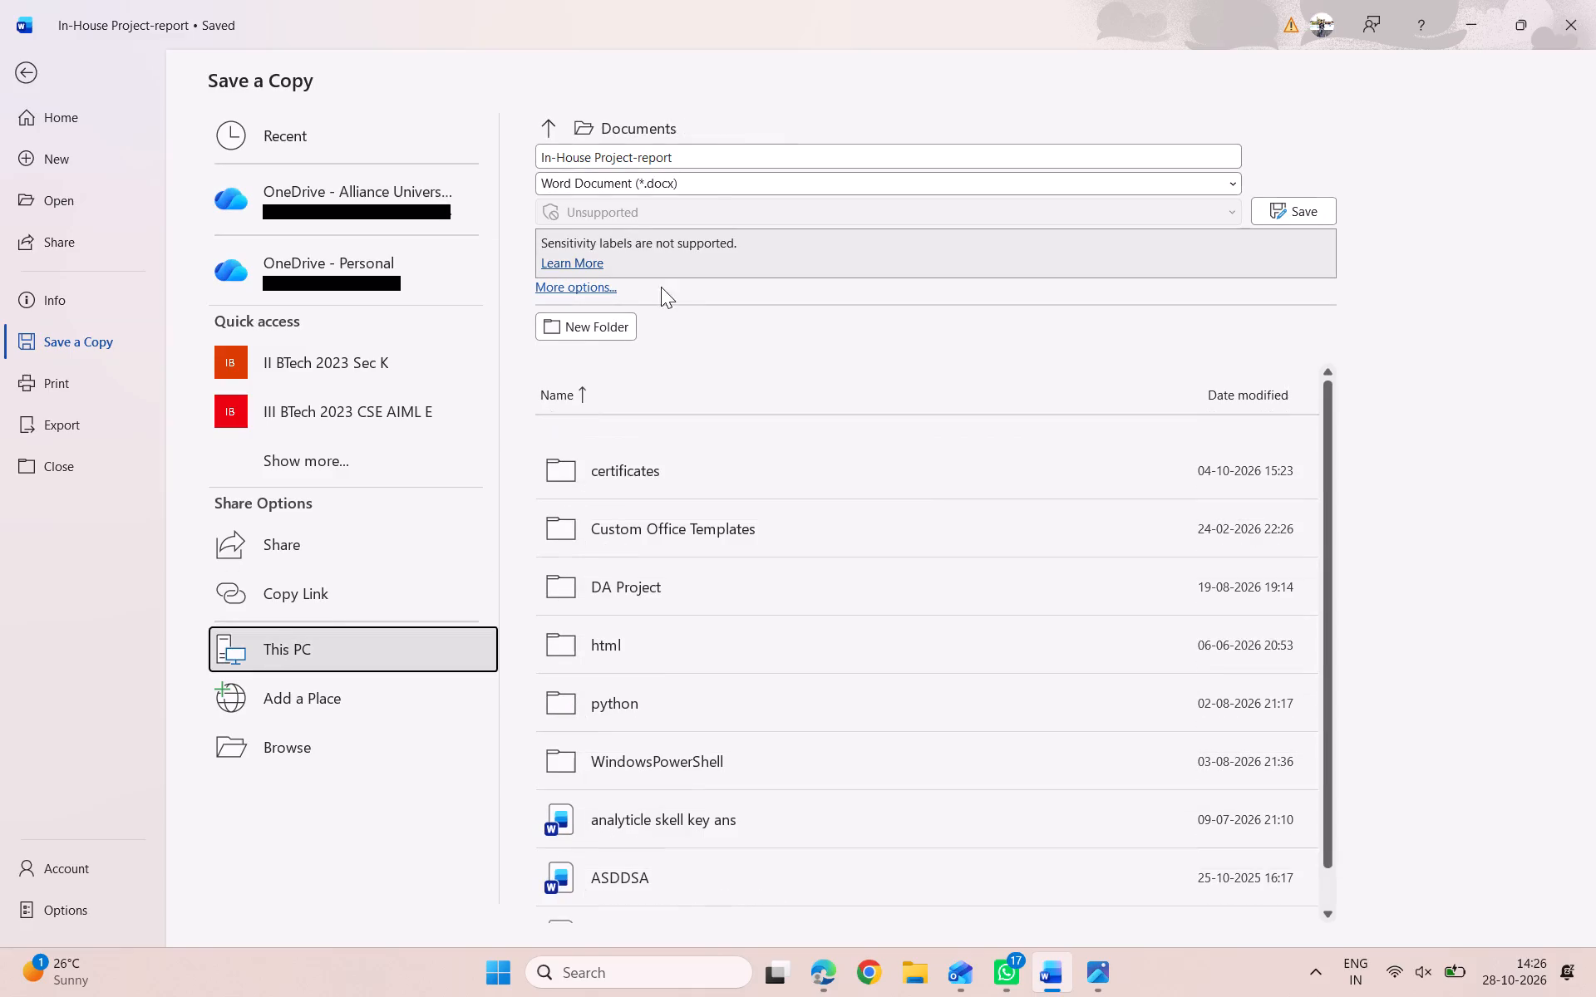
pyautogui.click(587, 132)
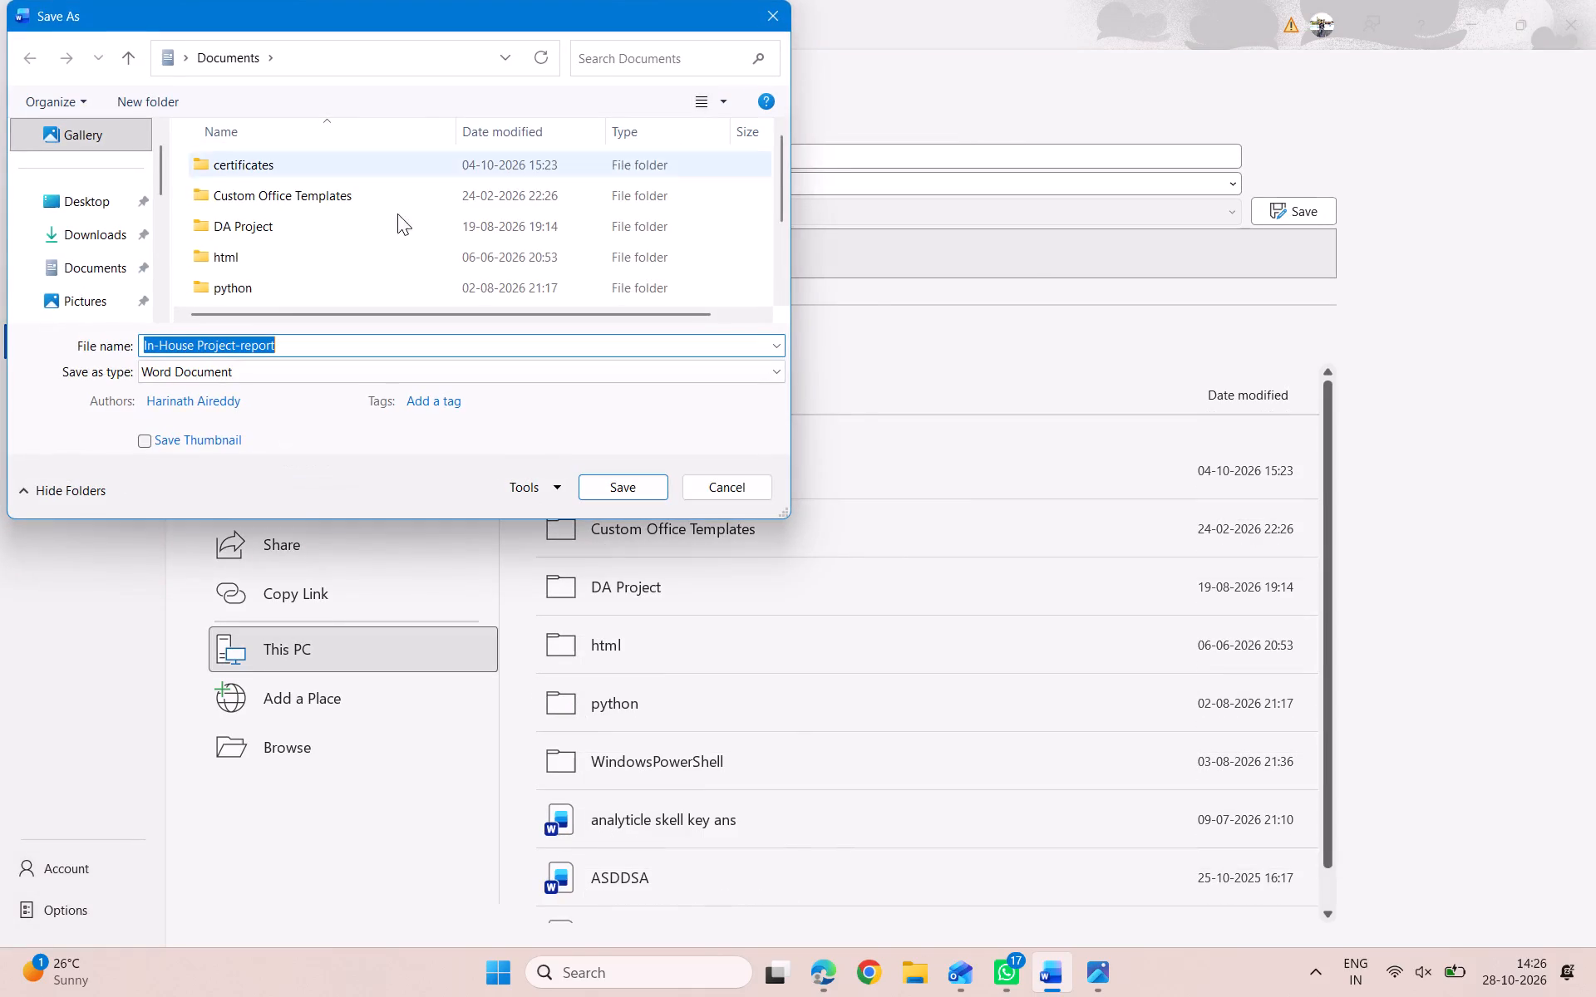
pyautogui.click(617, 490)
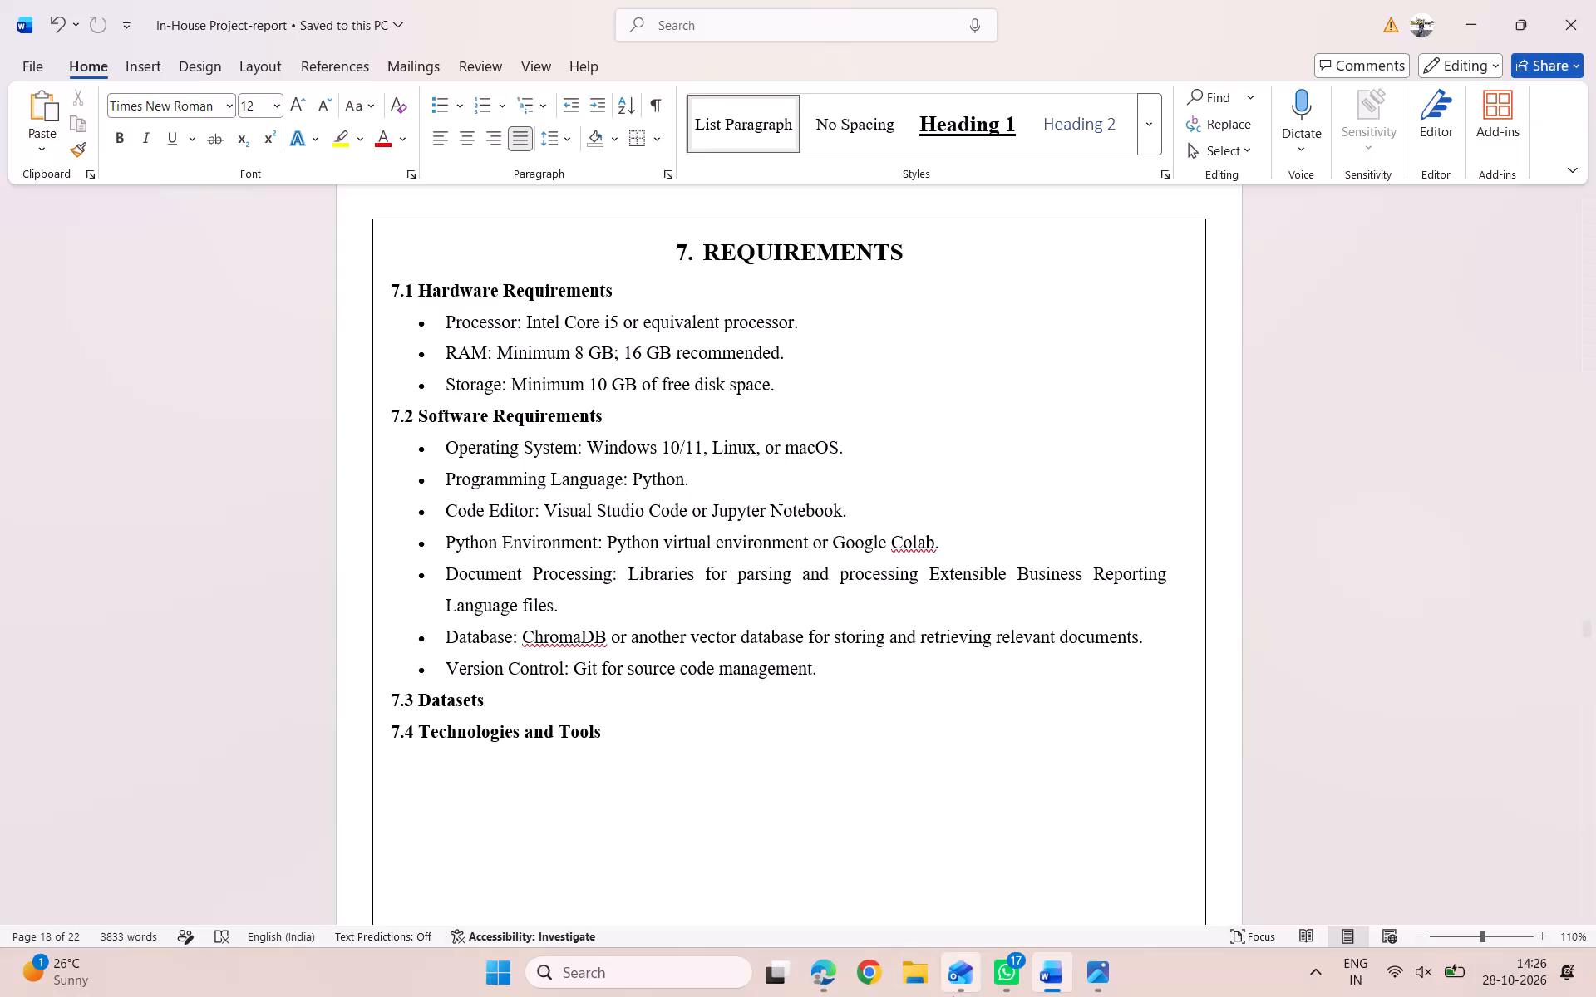
# Switch to File Explorer, select In-House Project-report in the Downloads folder and start sharing it.
pyautogui.click(921, 987)
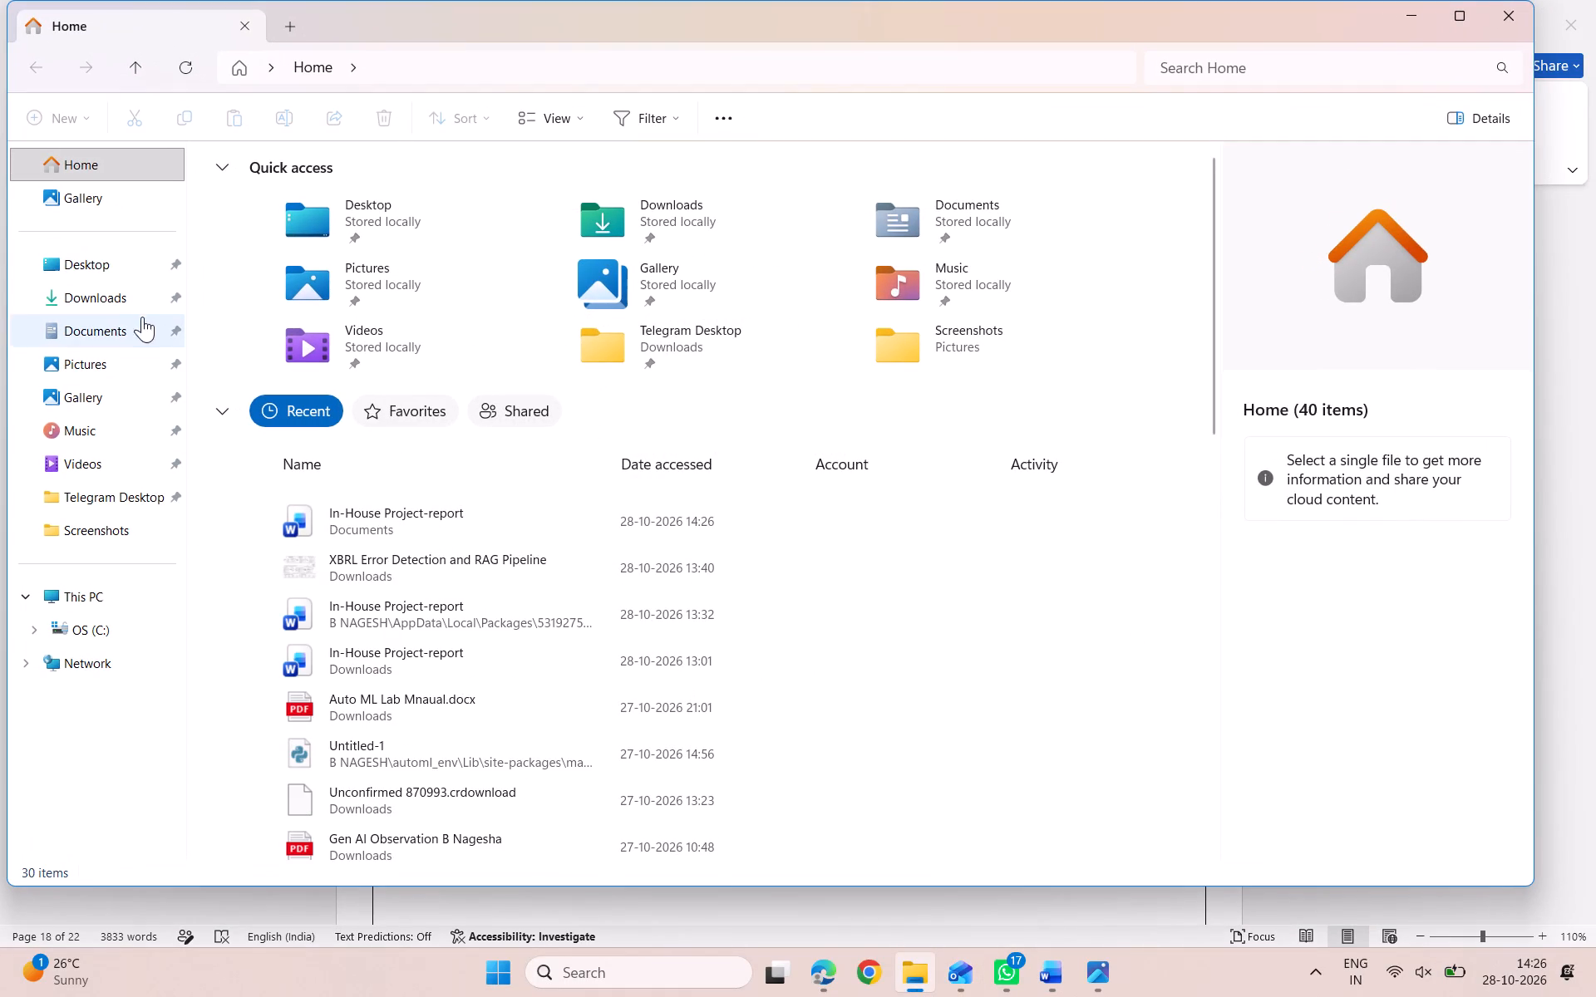
pyautogui.click(131, 305)
pyautogui.click(236, 253)
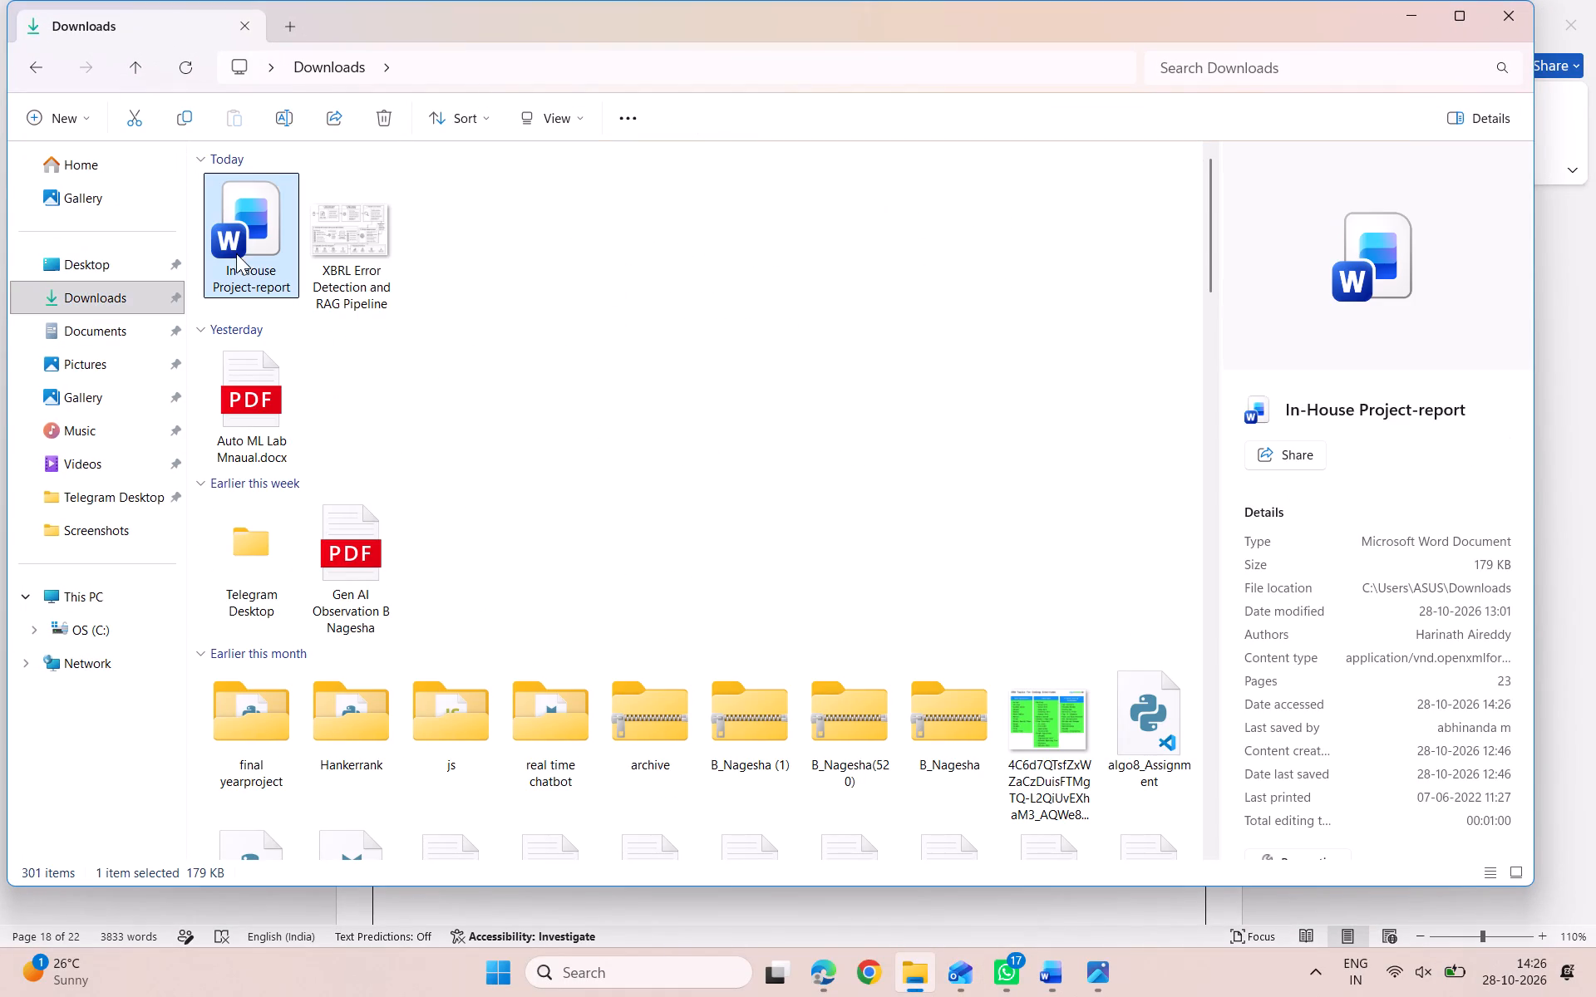
pyautogui.click(324, 118)
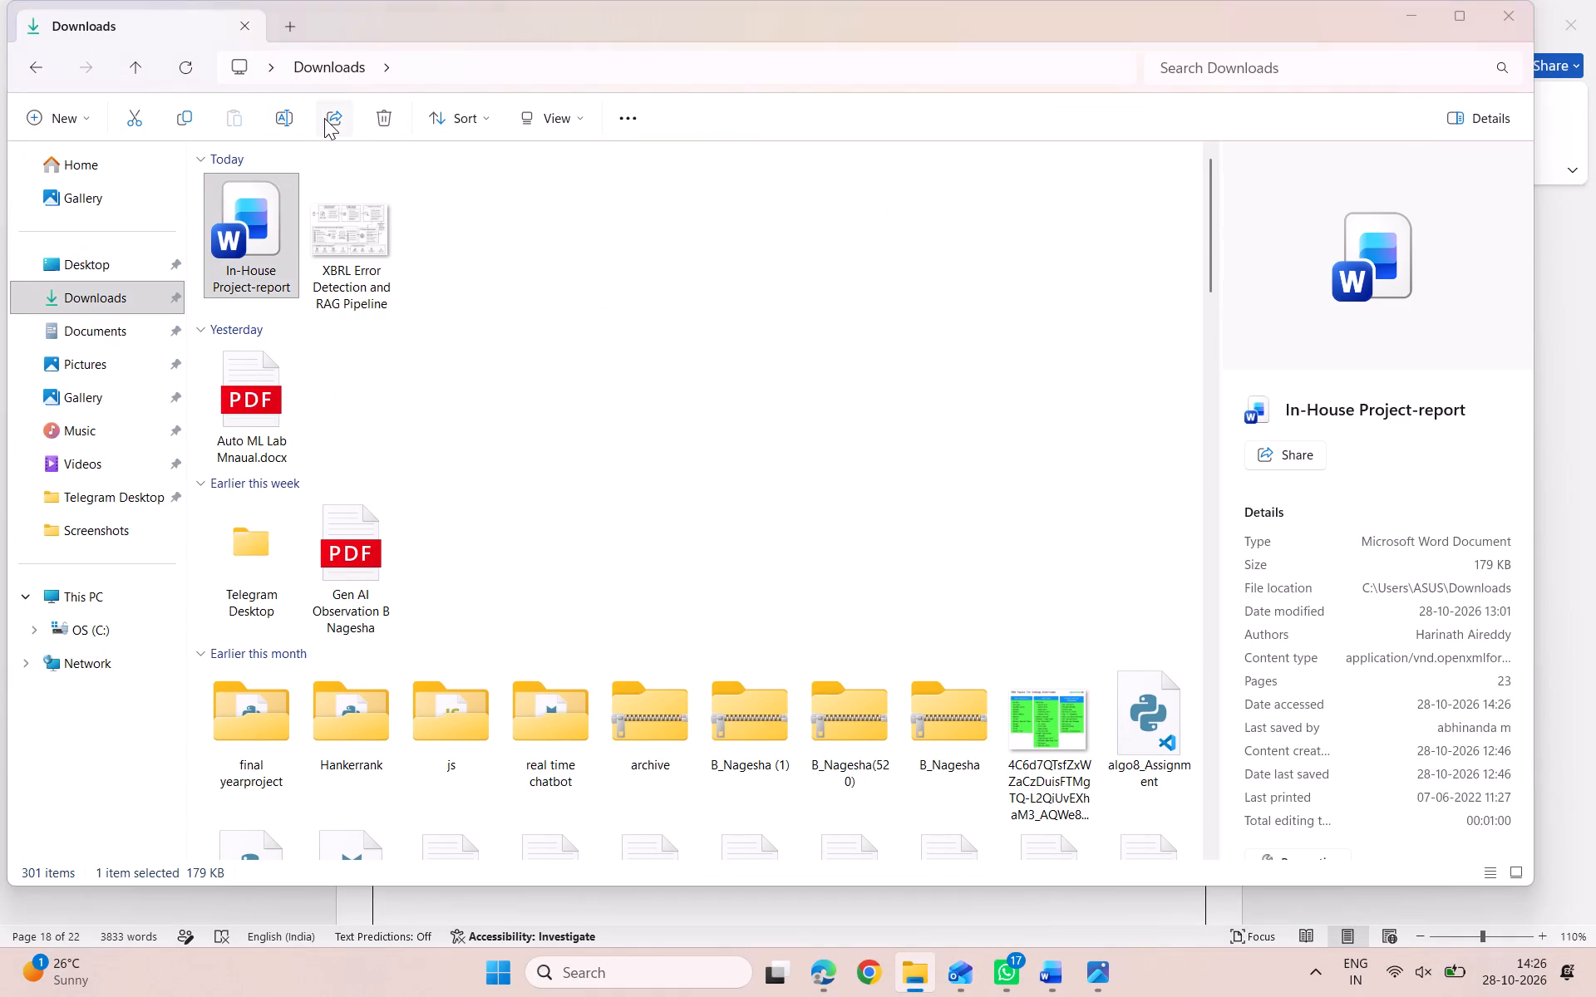
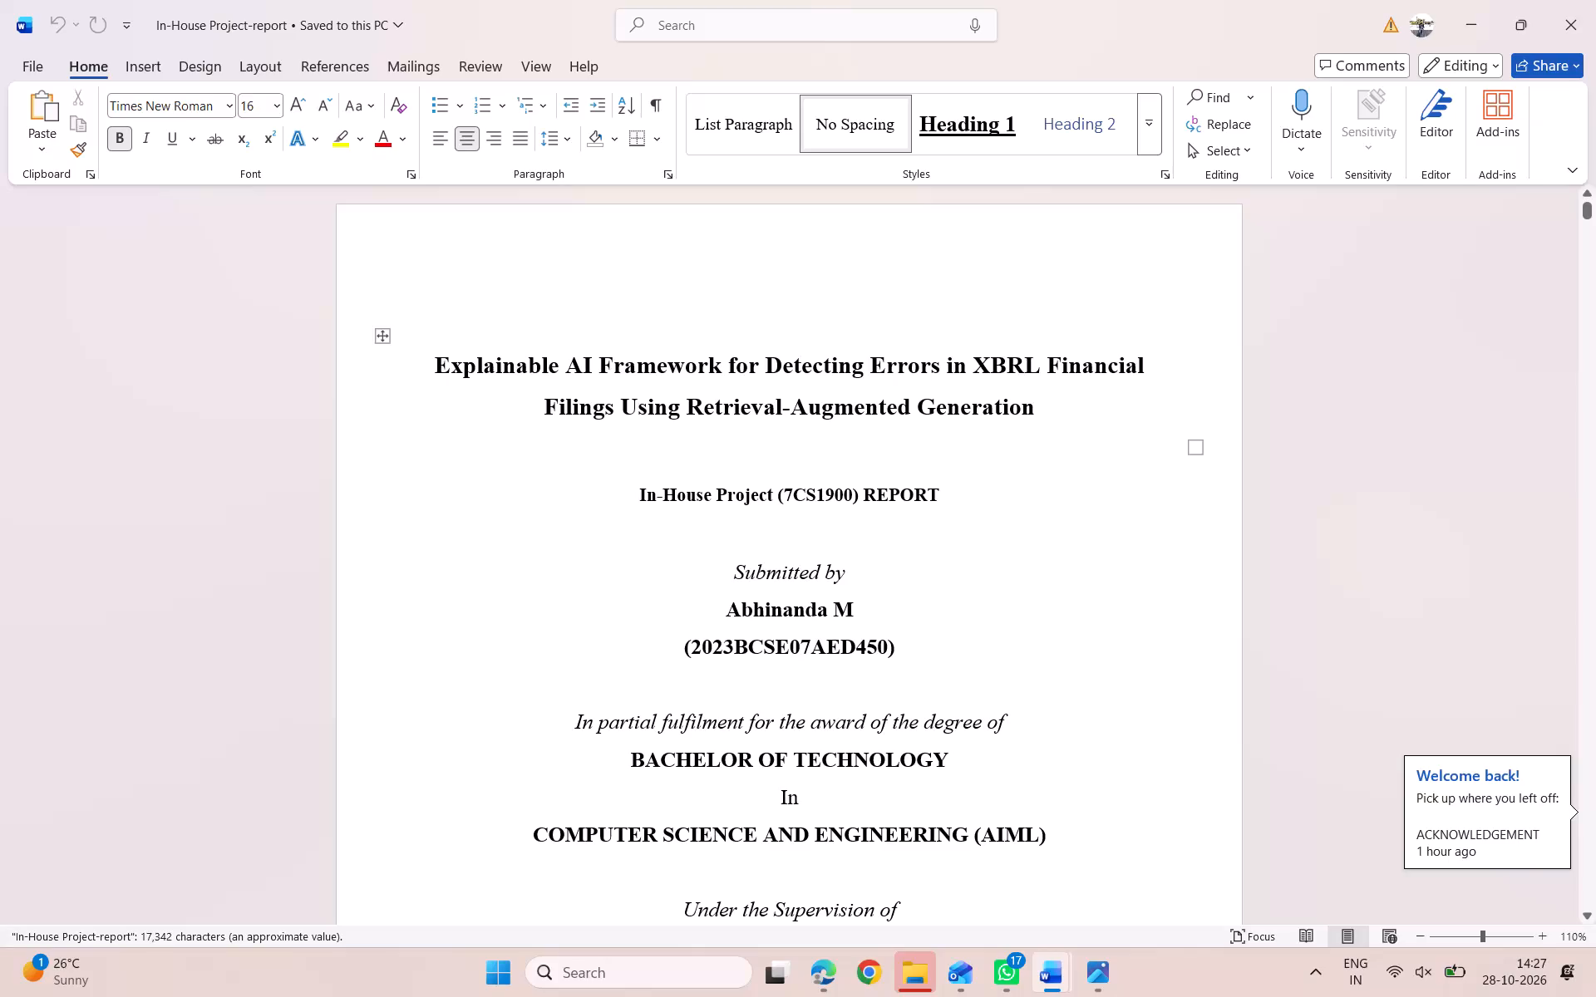
# Check the contents of the opened report file from the cover page through to section 10, Novelty of the Idea / Project.
pyautogui.scroll(-1, 849, 503)
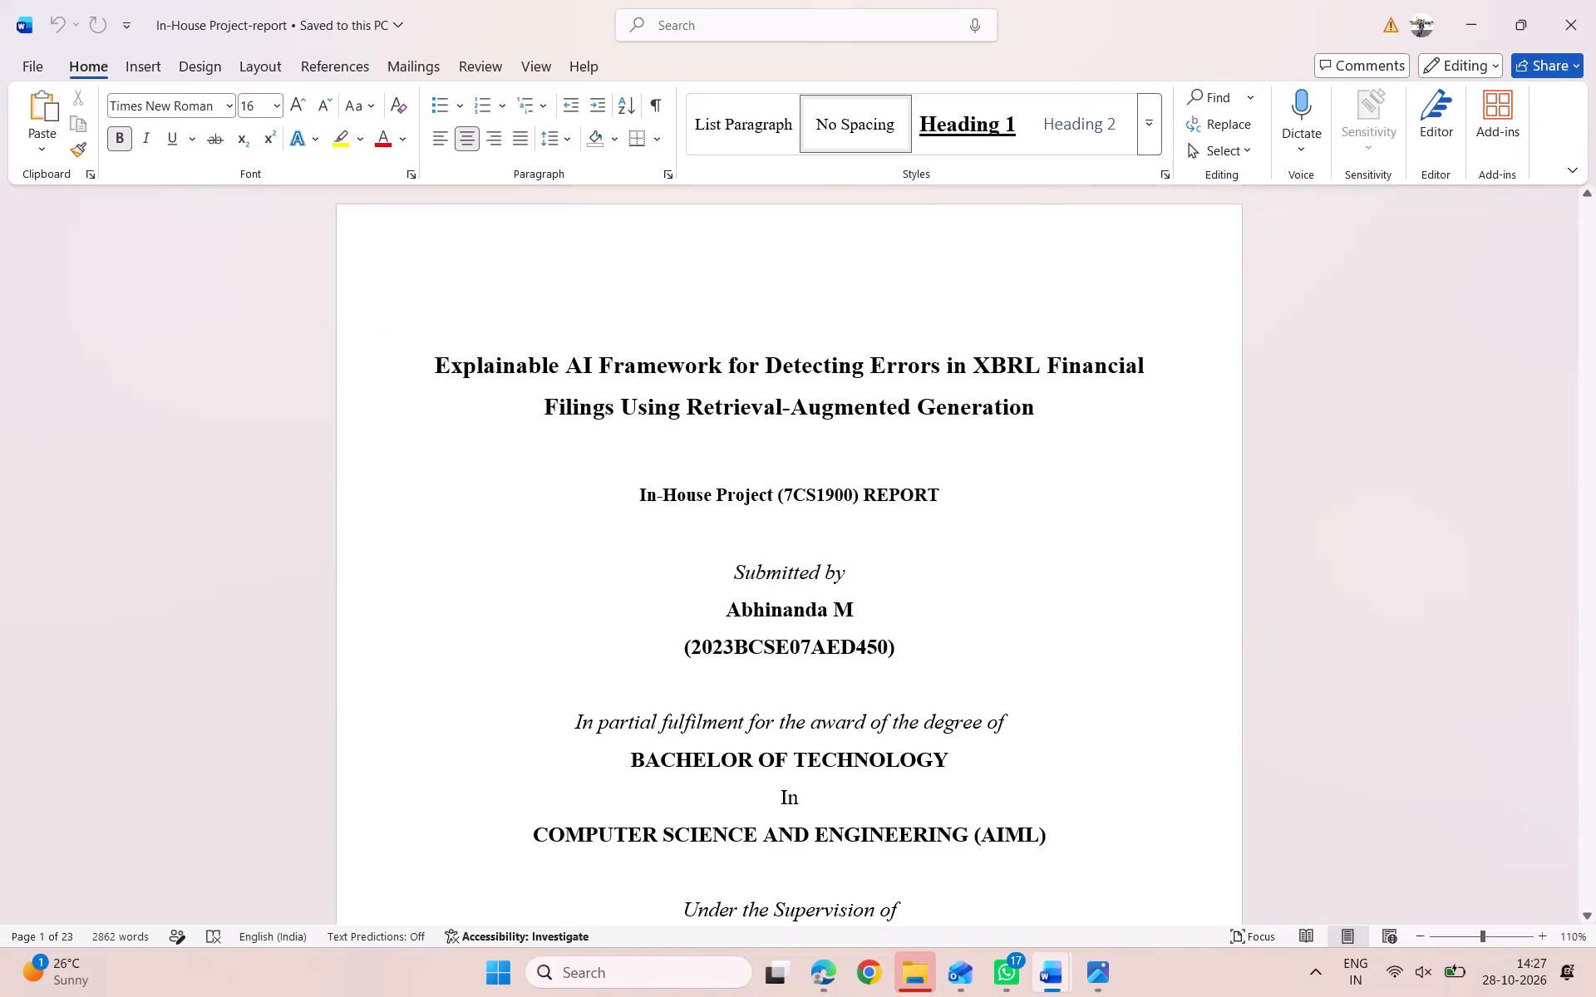
pyautogui.scroll(-3, 852, 545)
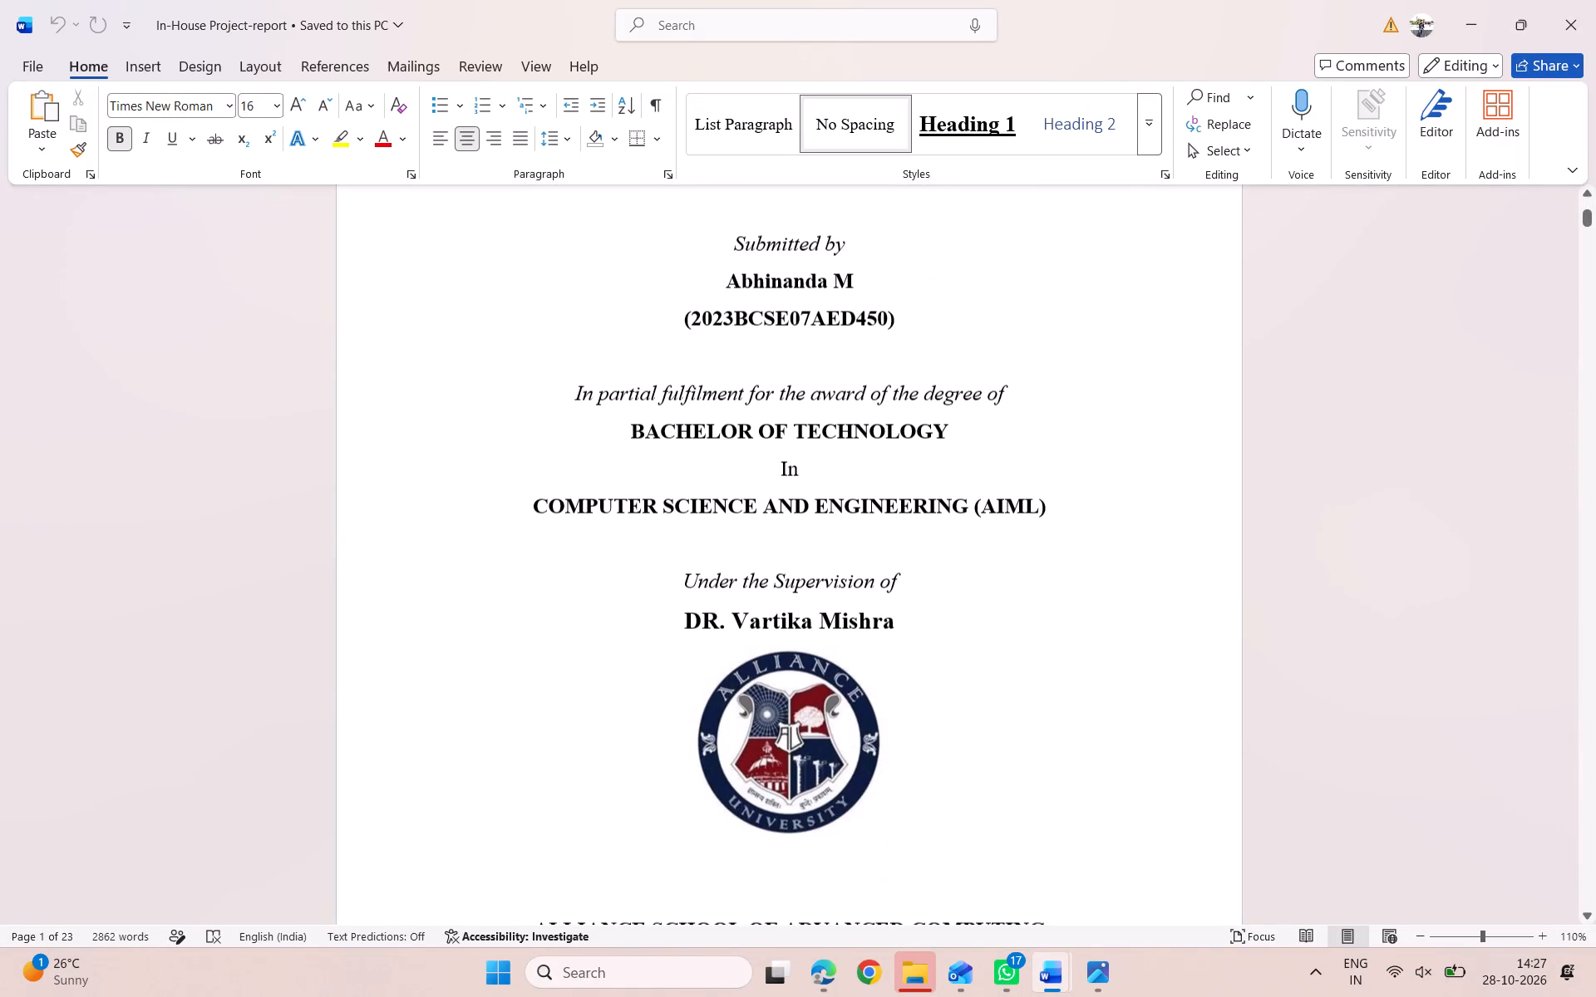
pyautogui.scroll(-4, 852, 564)
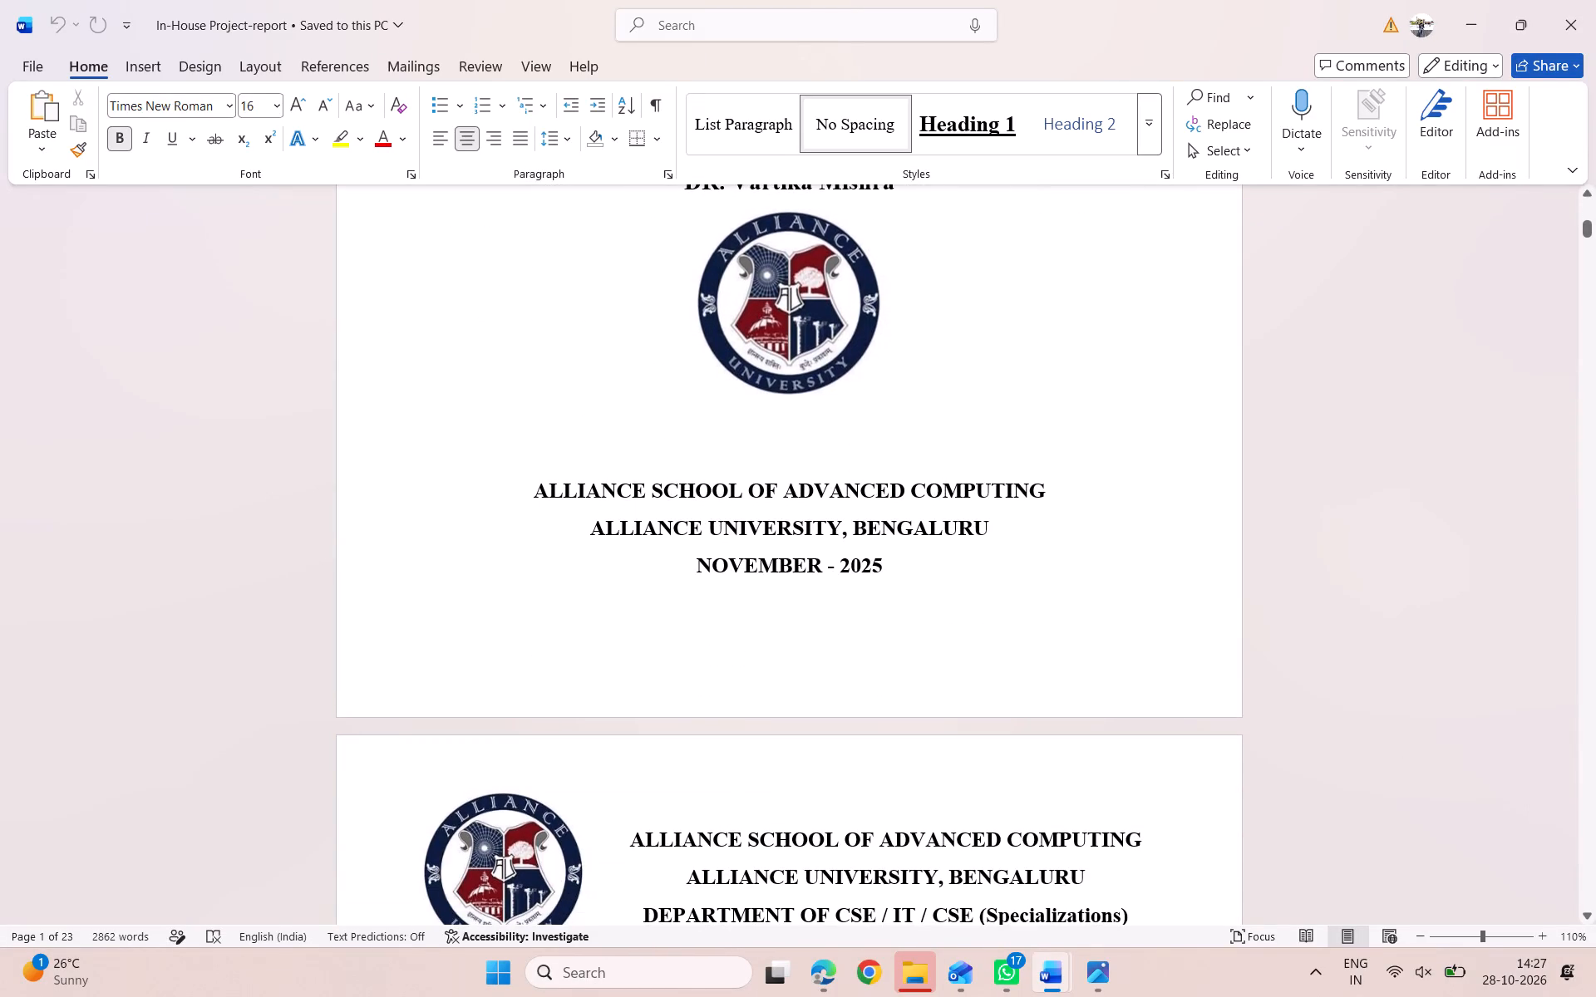
pyautogui.scroll(-5, 852, 567)
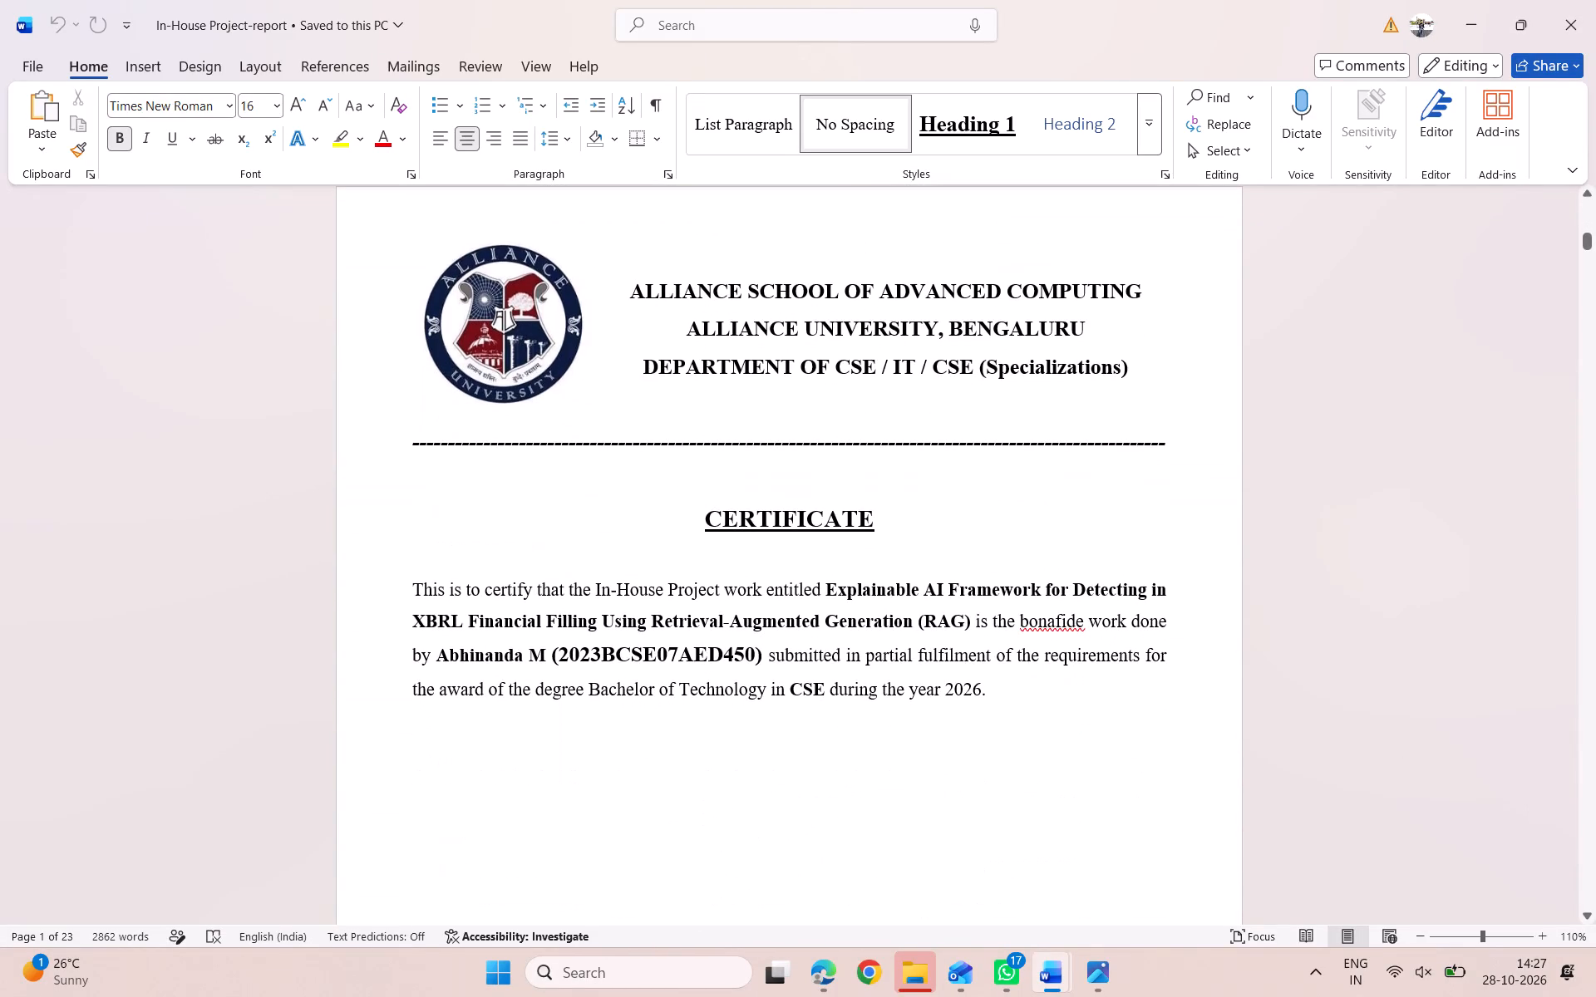
pyautogui.scroll(-6, 855, 580)
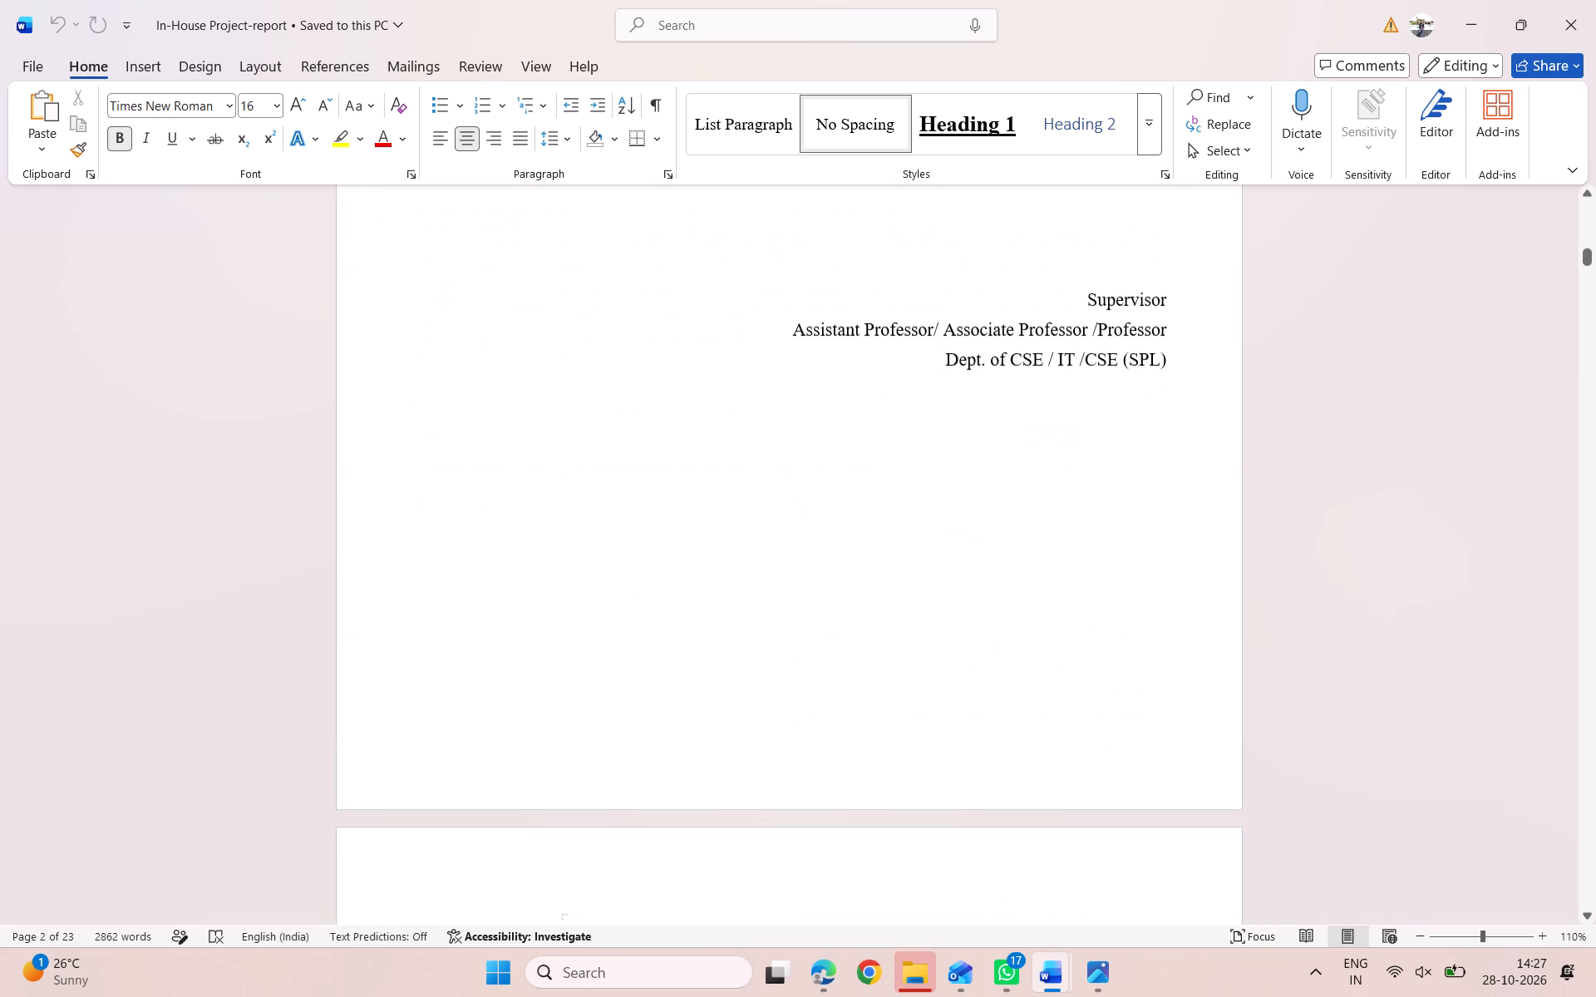
pyautogui.scroll(-5, 855, 580)
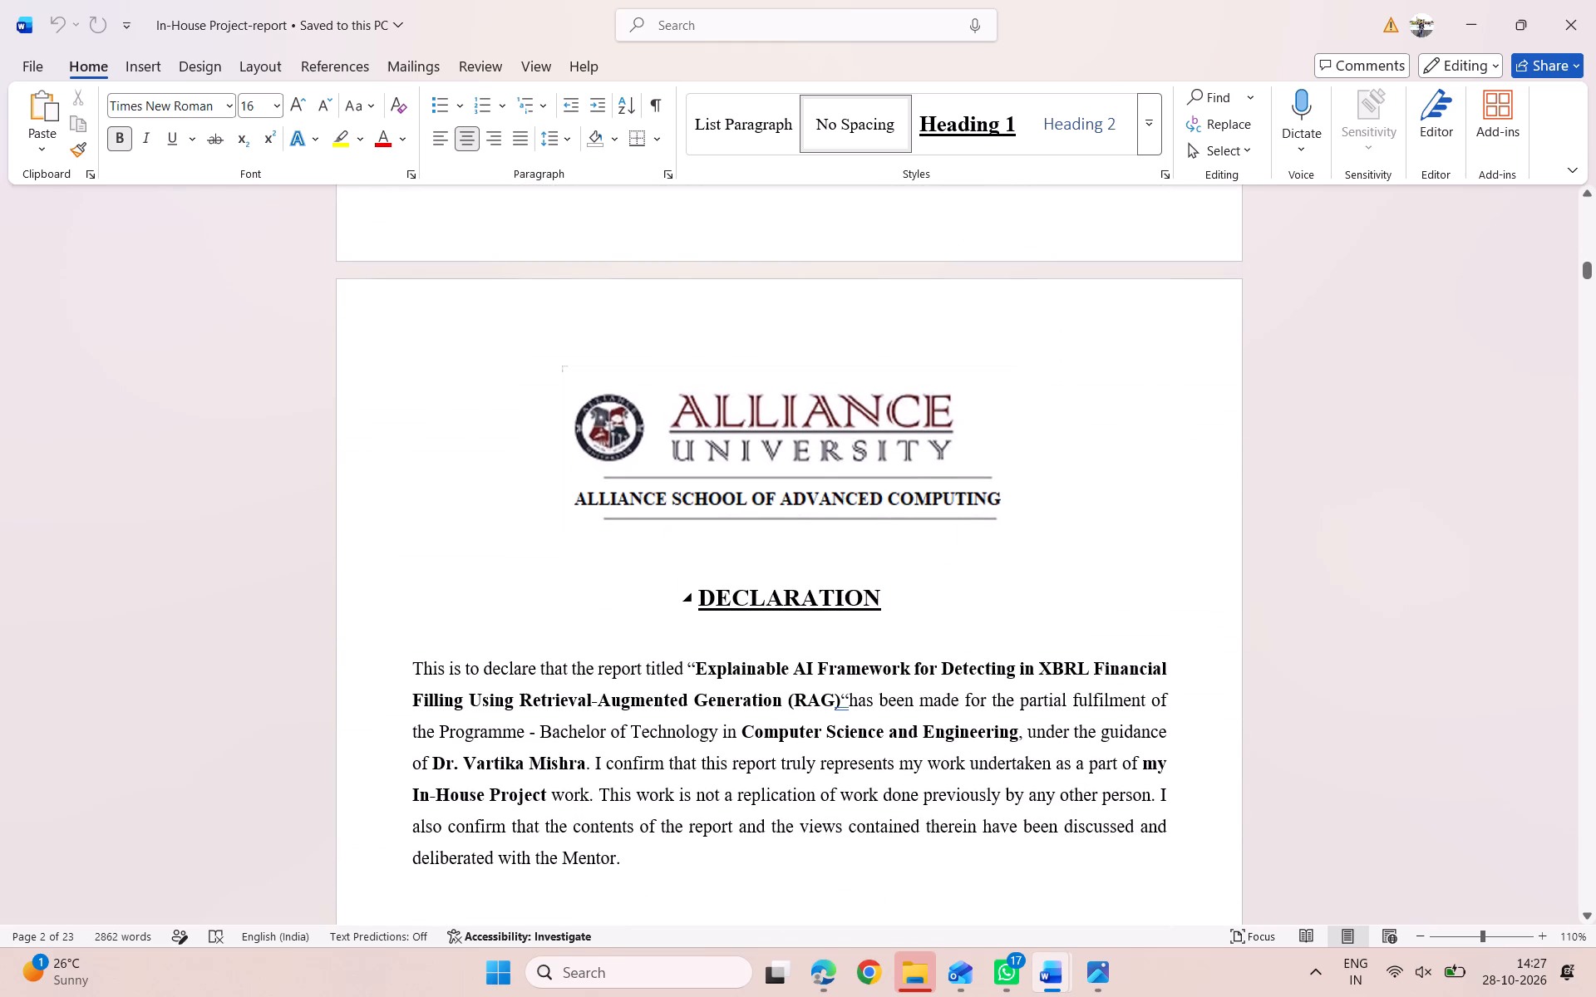
pyautogui.scroll(-5, 857, 599)
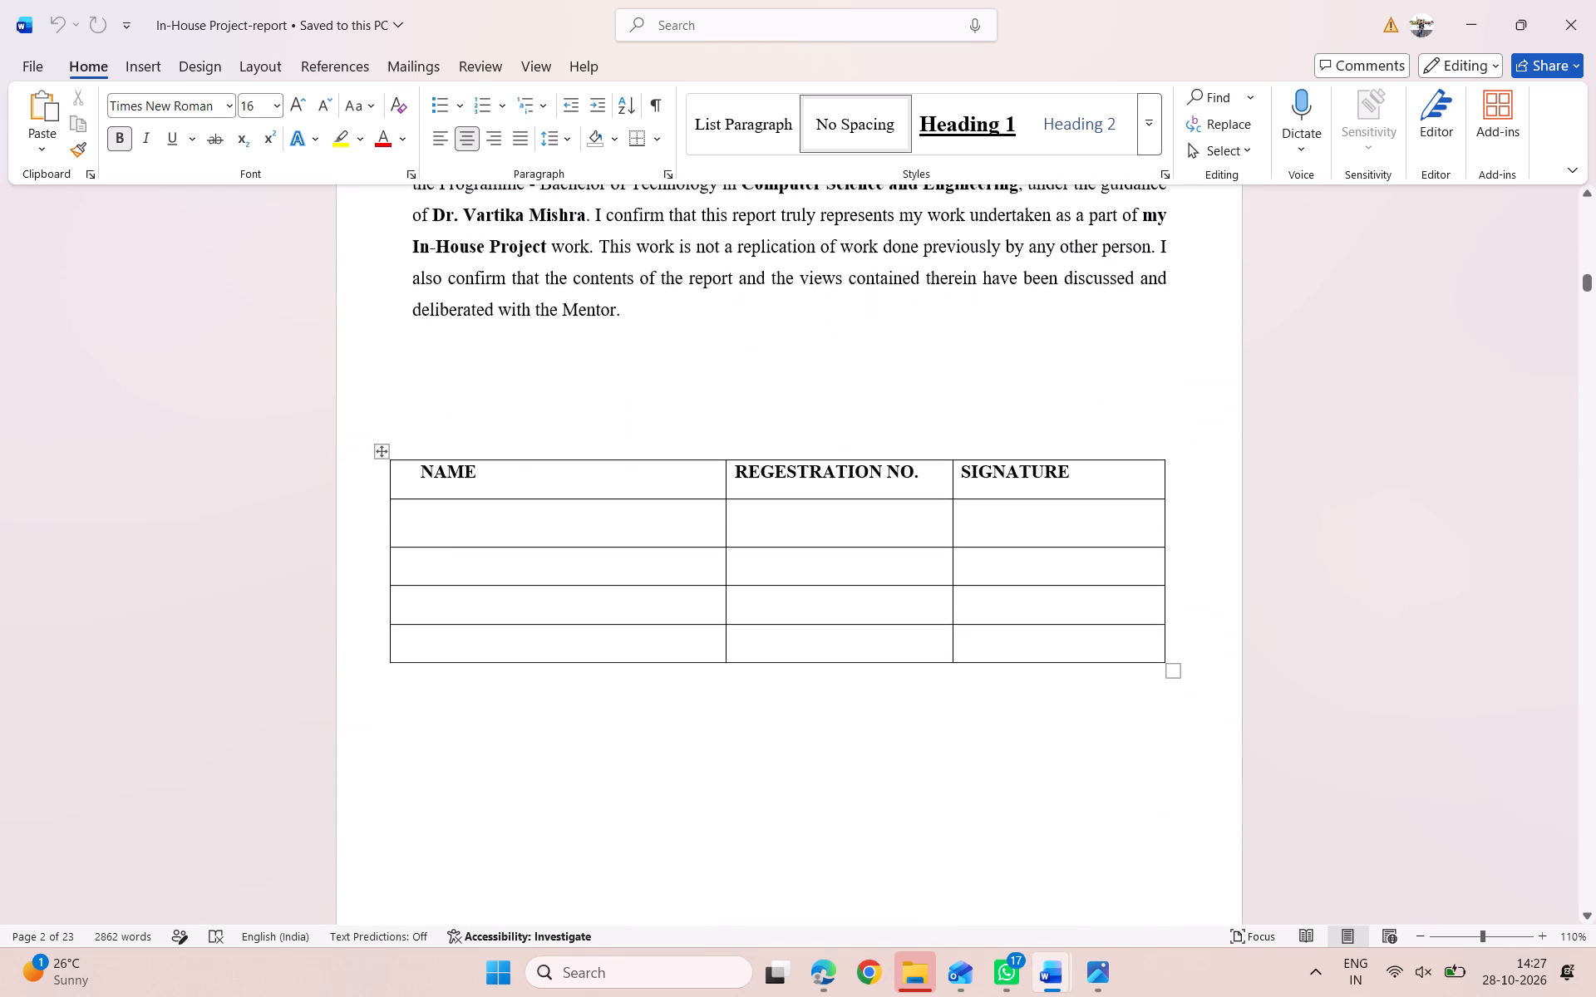
pyautogui.scroll(-14, 857, 599)
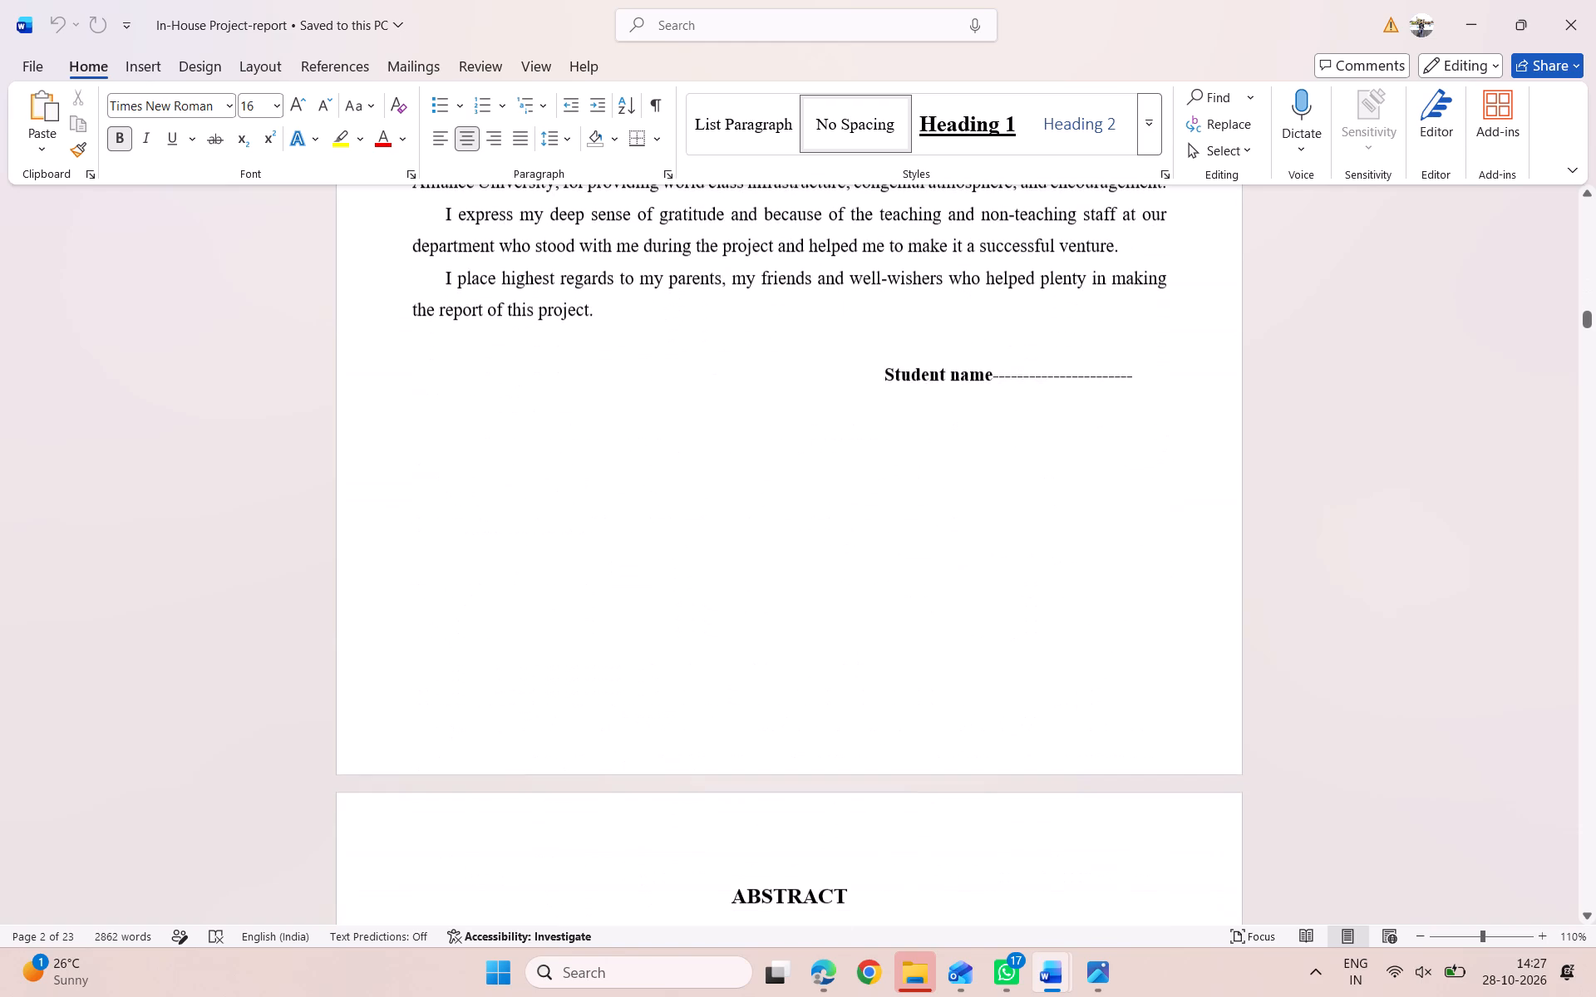
pyautogui.scroll(6, 862, 606)
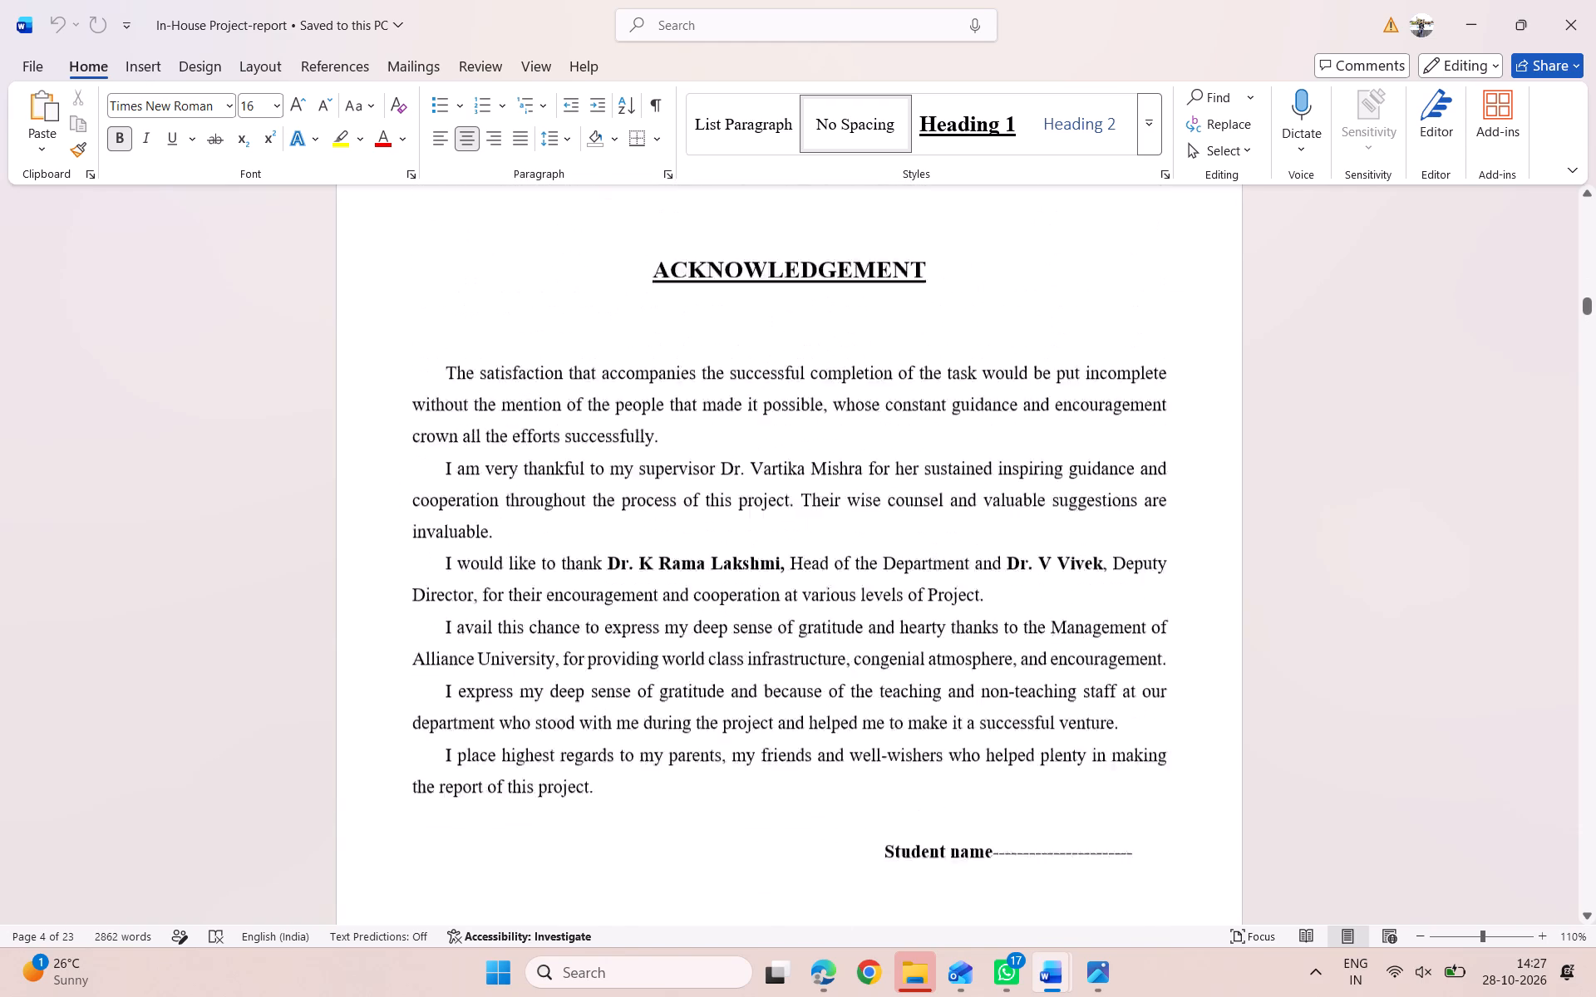
pyautogui.scroll(3, 862, 606)
pyautogui.scroll(-15, 862, 606)
pyautogui.scroll(-7, 862, 616)
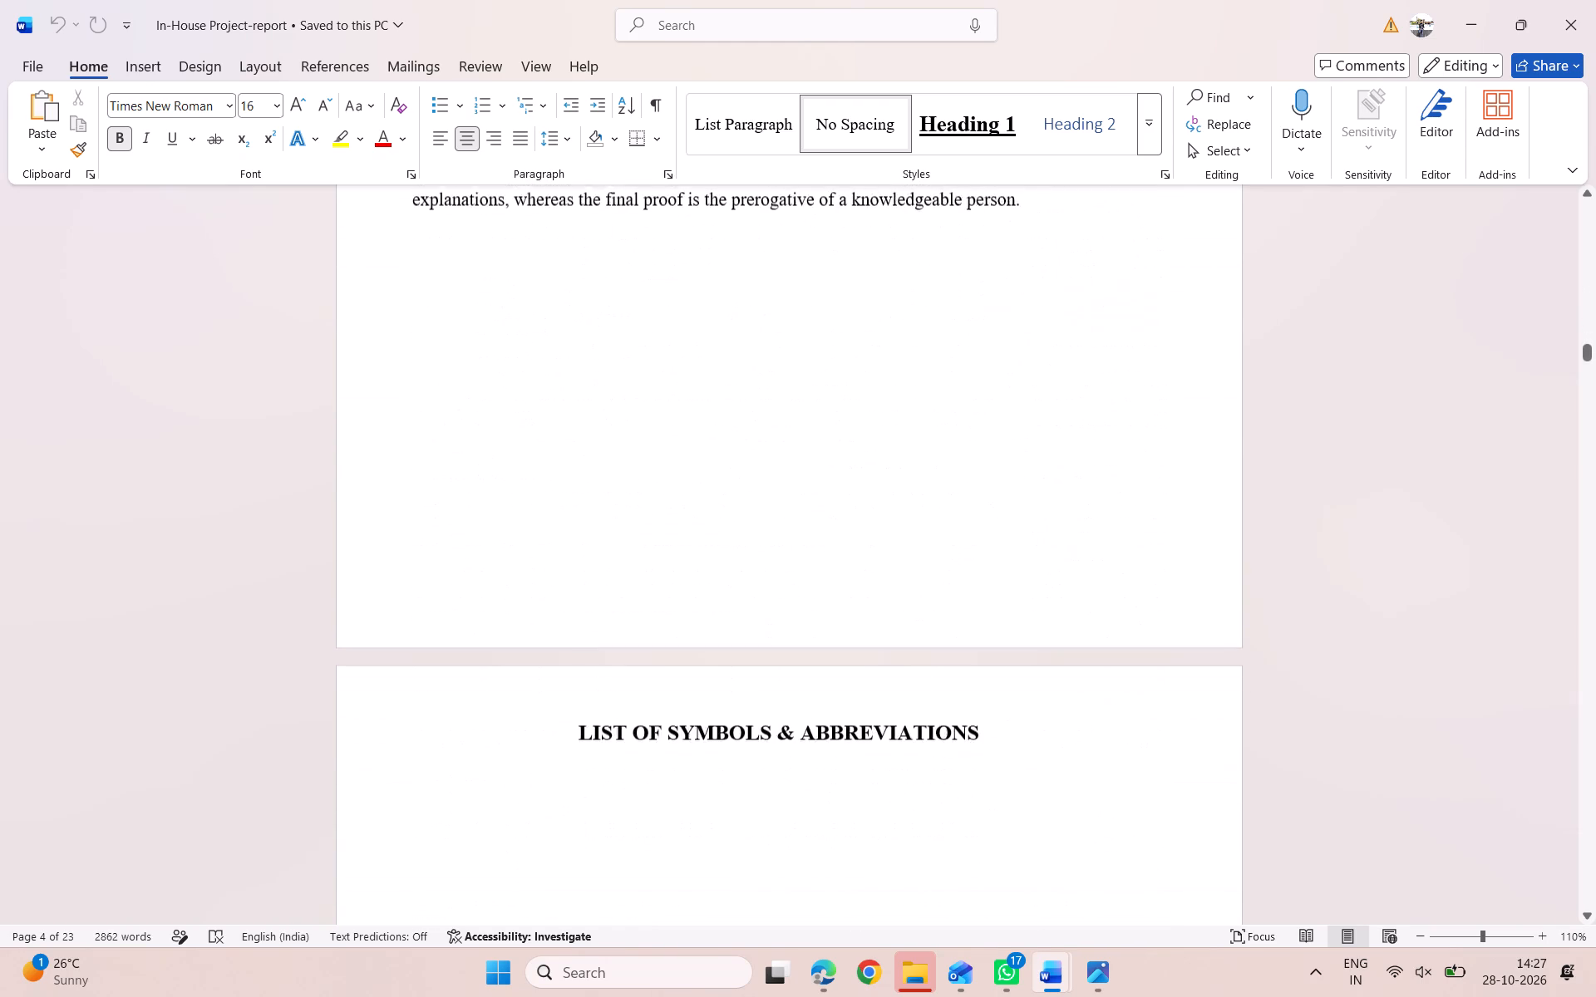
pyautogui.scroll(-20, 862, 616)
pyautogui.scroll(-11, 862, 617)
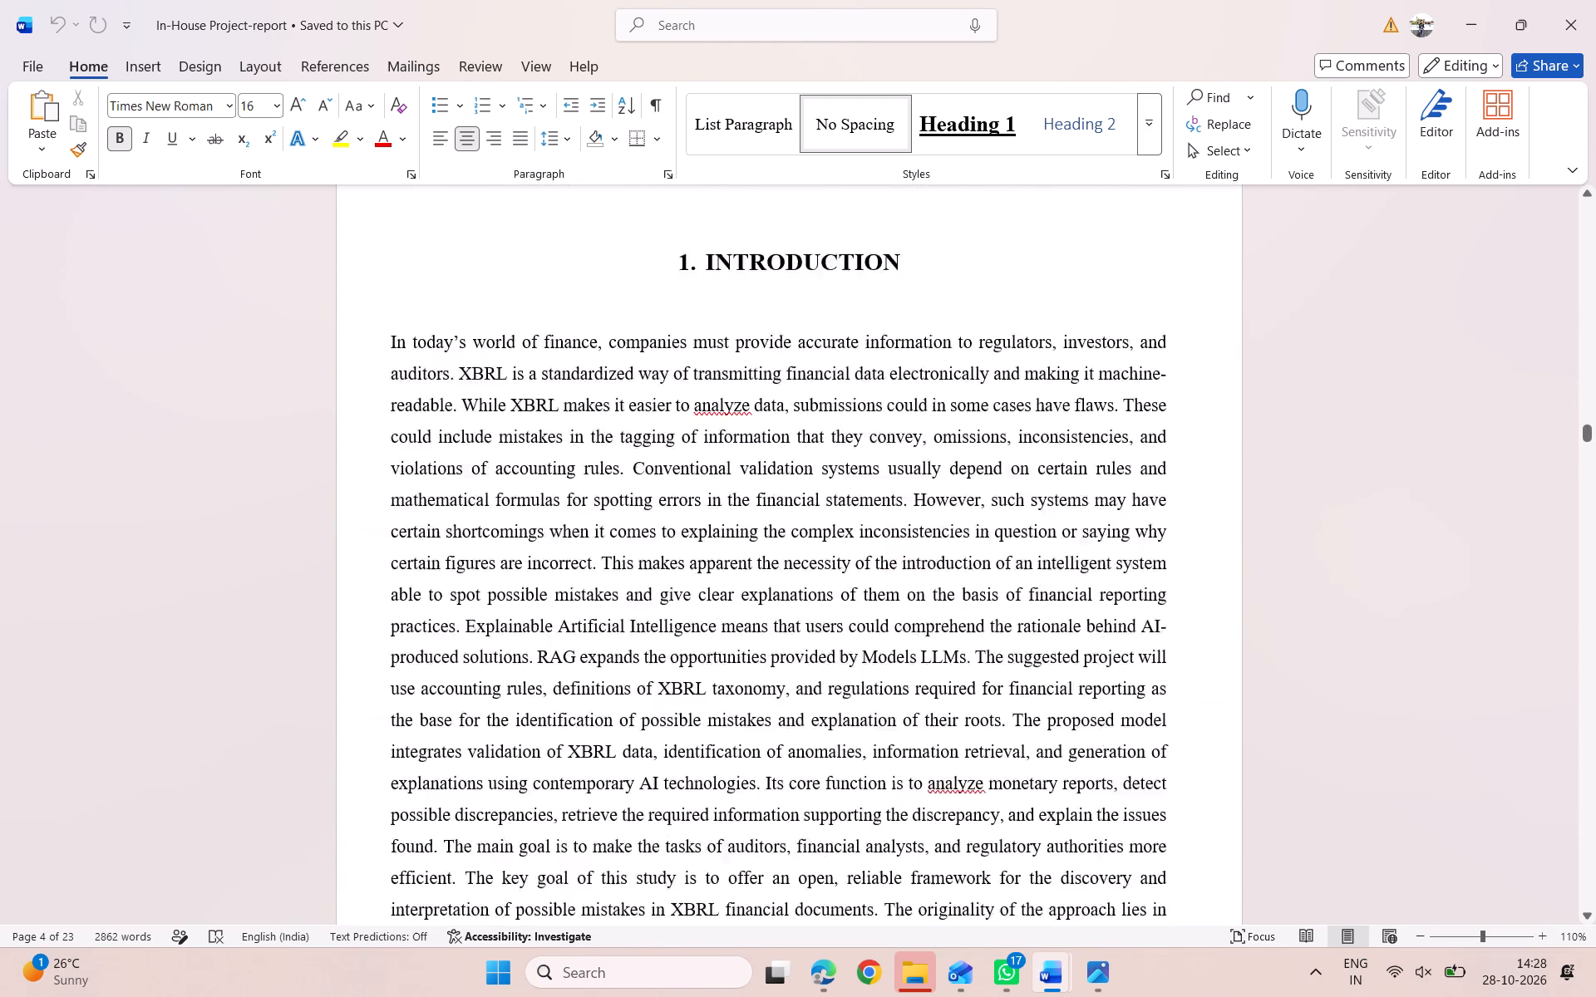
pyautogui.scroll(-19, 862, 620)
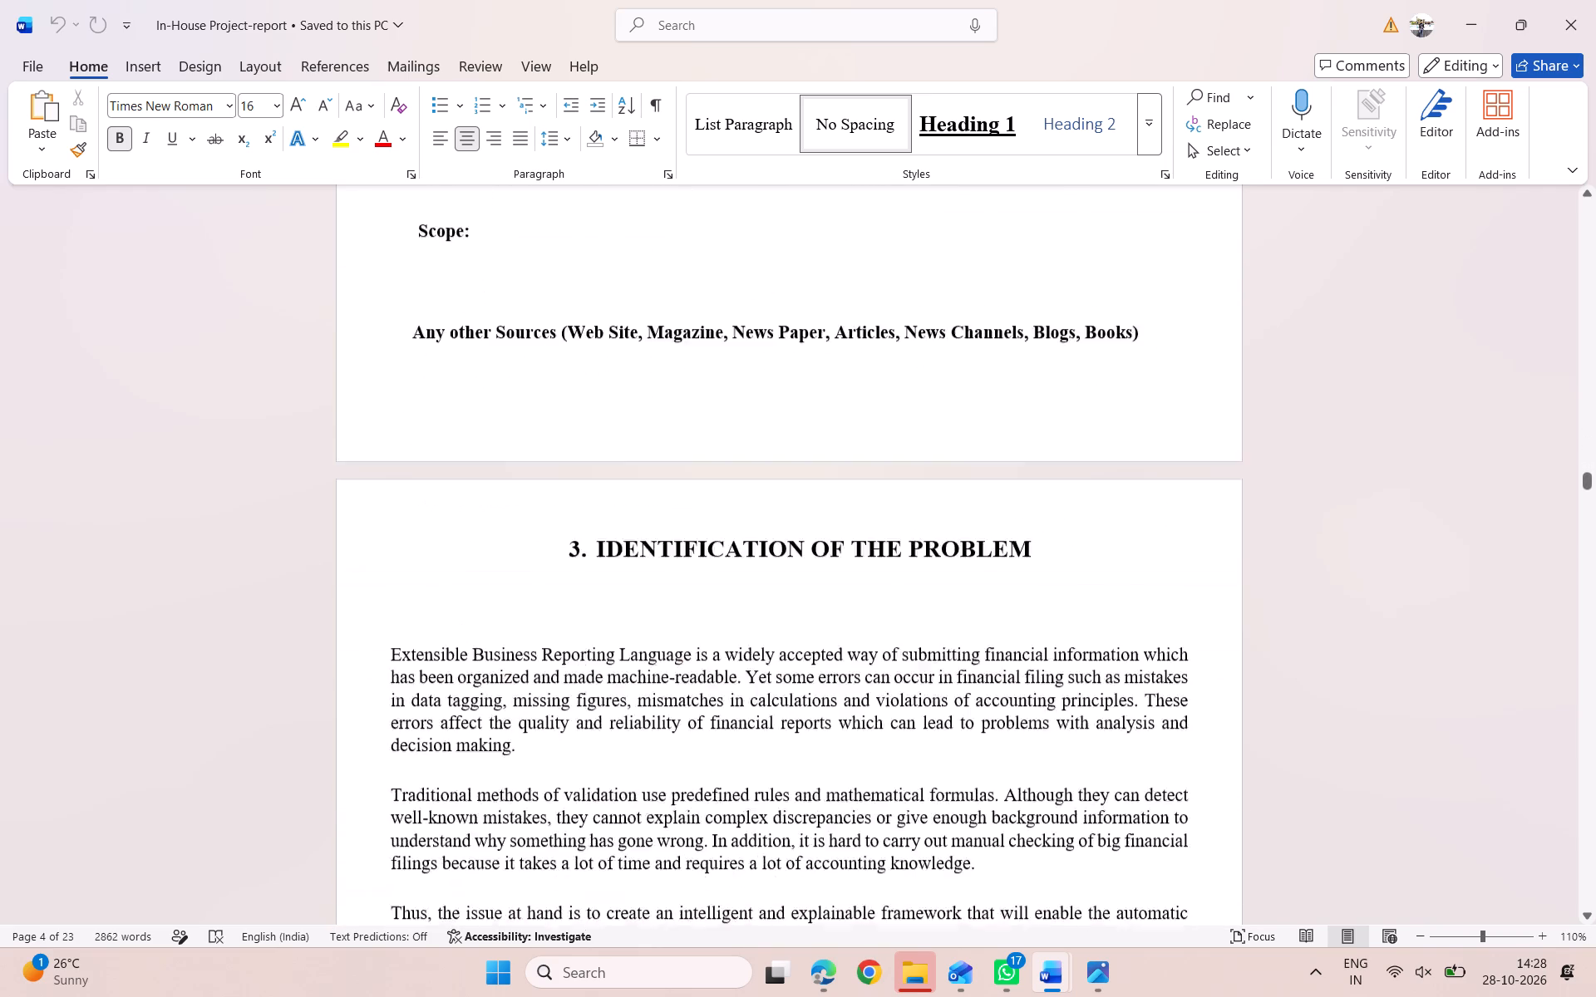
pyautogui.scroll(-17, 849, 634)
pyautogui.scroll(-7, 849, 646)
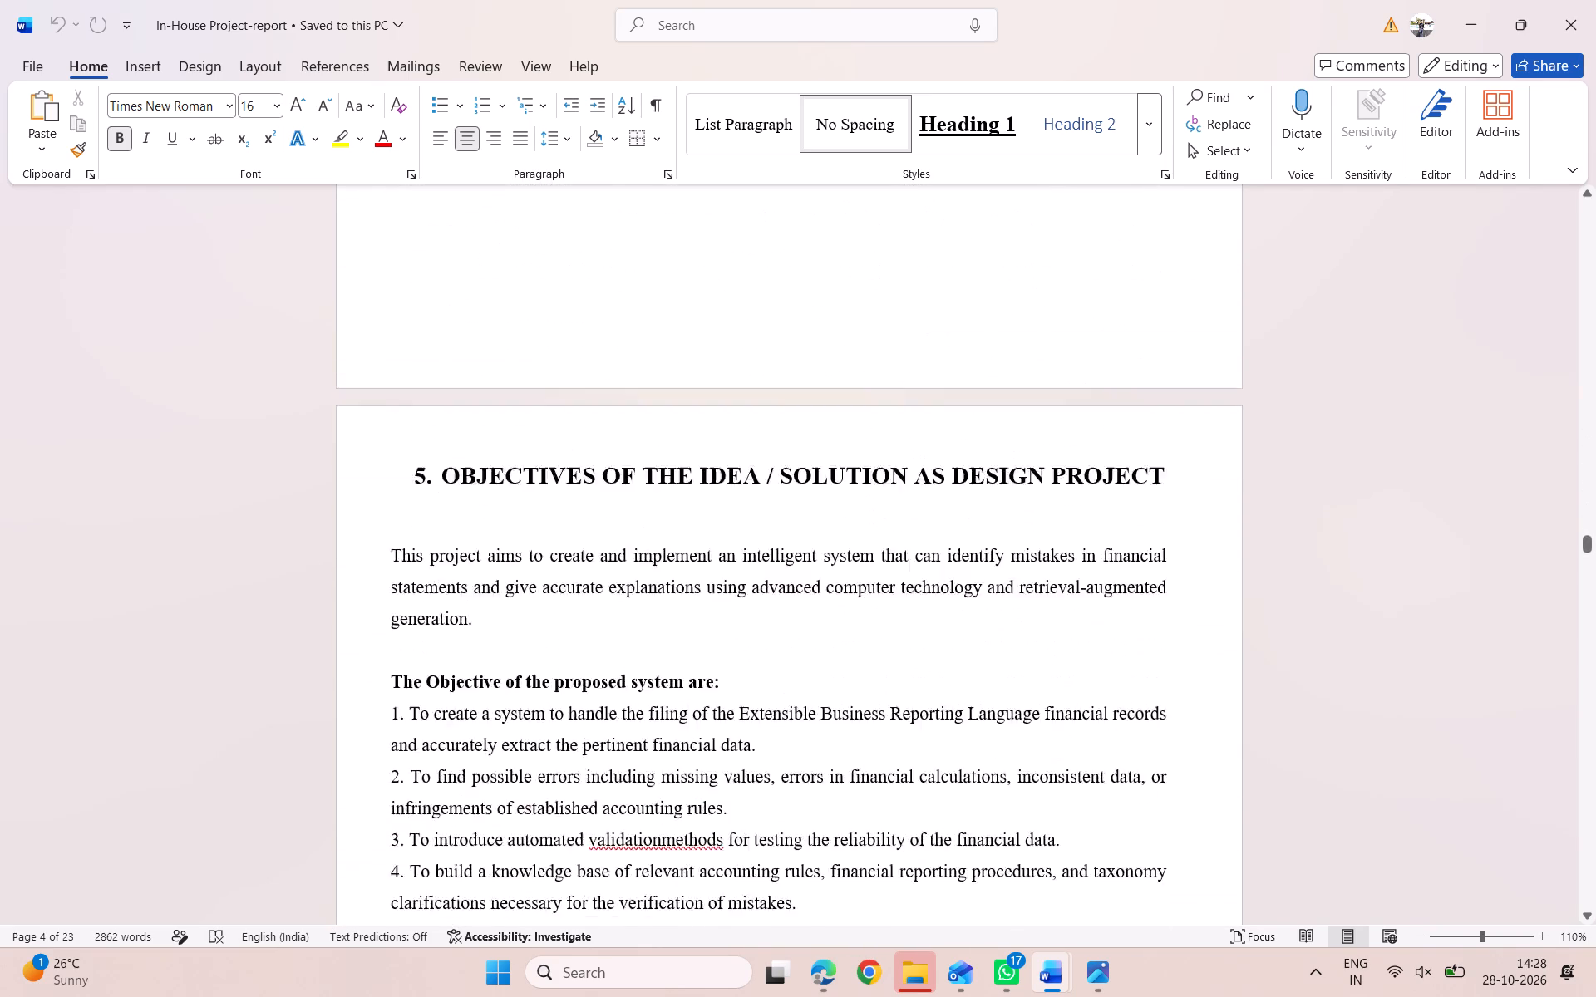
pyautogui.scroll(-14, 846, 657)
pyautogui.scroll(-7, 846, 665)
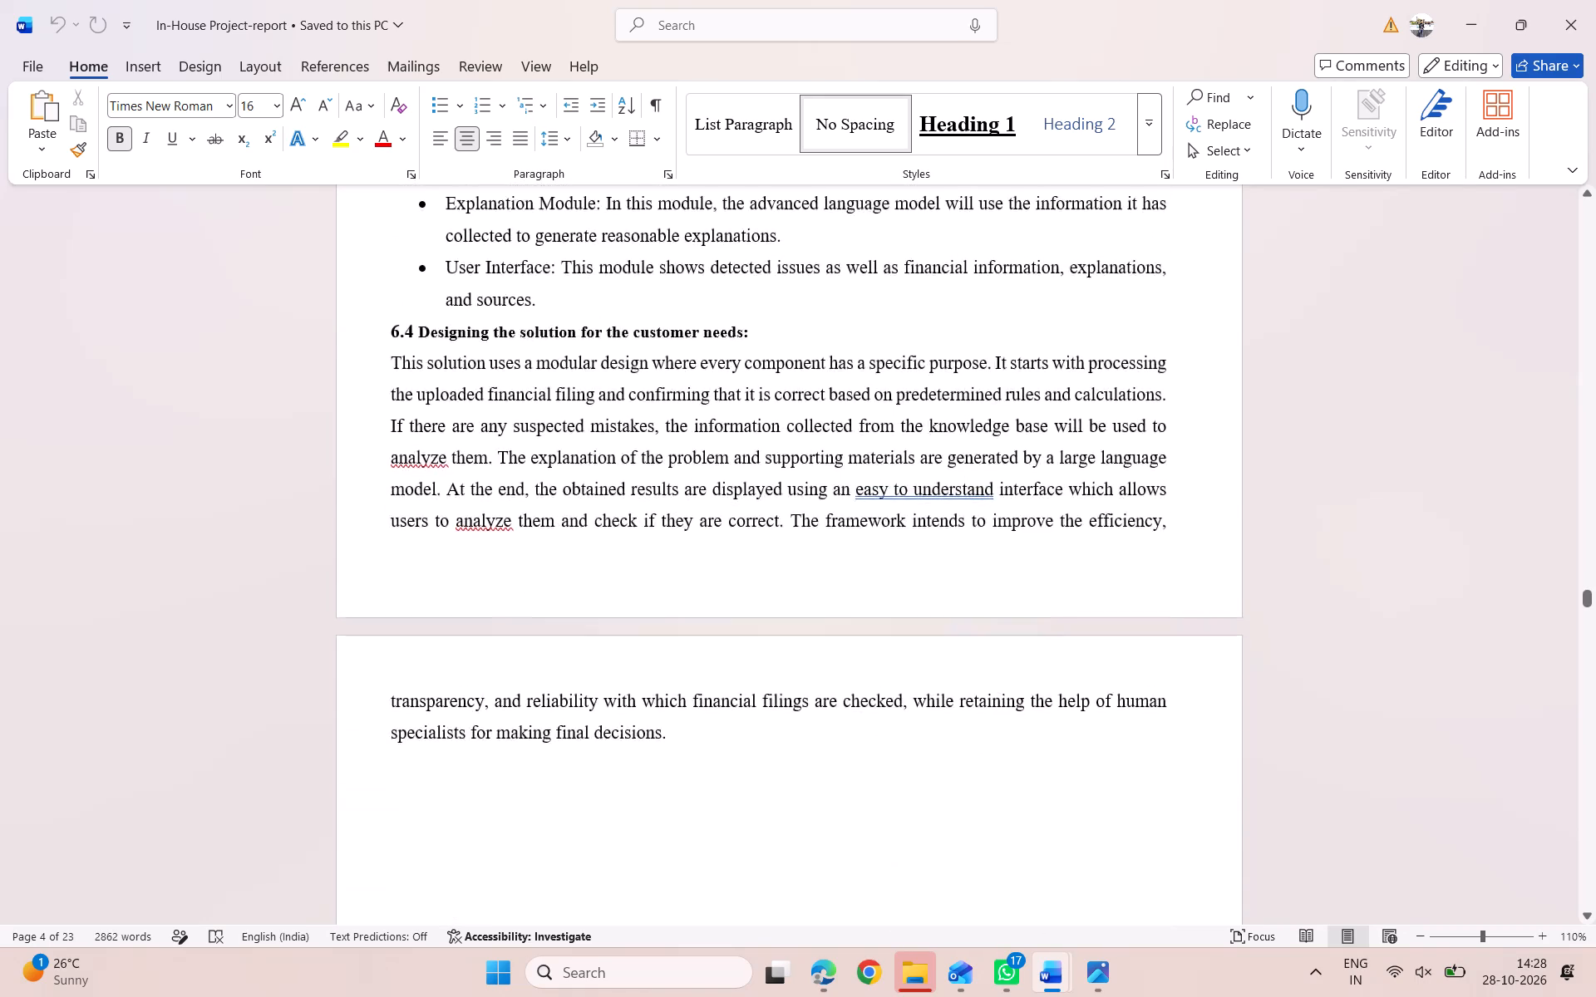
pyautogui.scroll(-14, 846, 666)
pyautogui.scroll(-14, 846, 695)
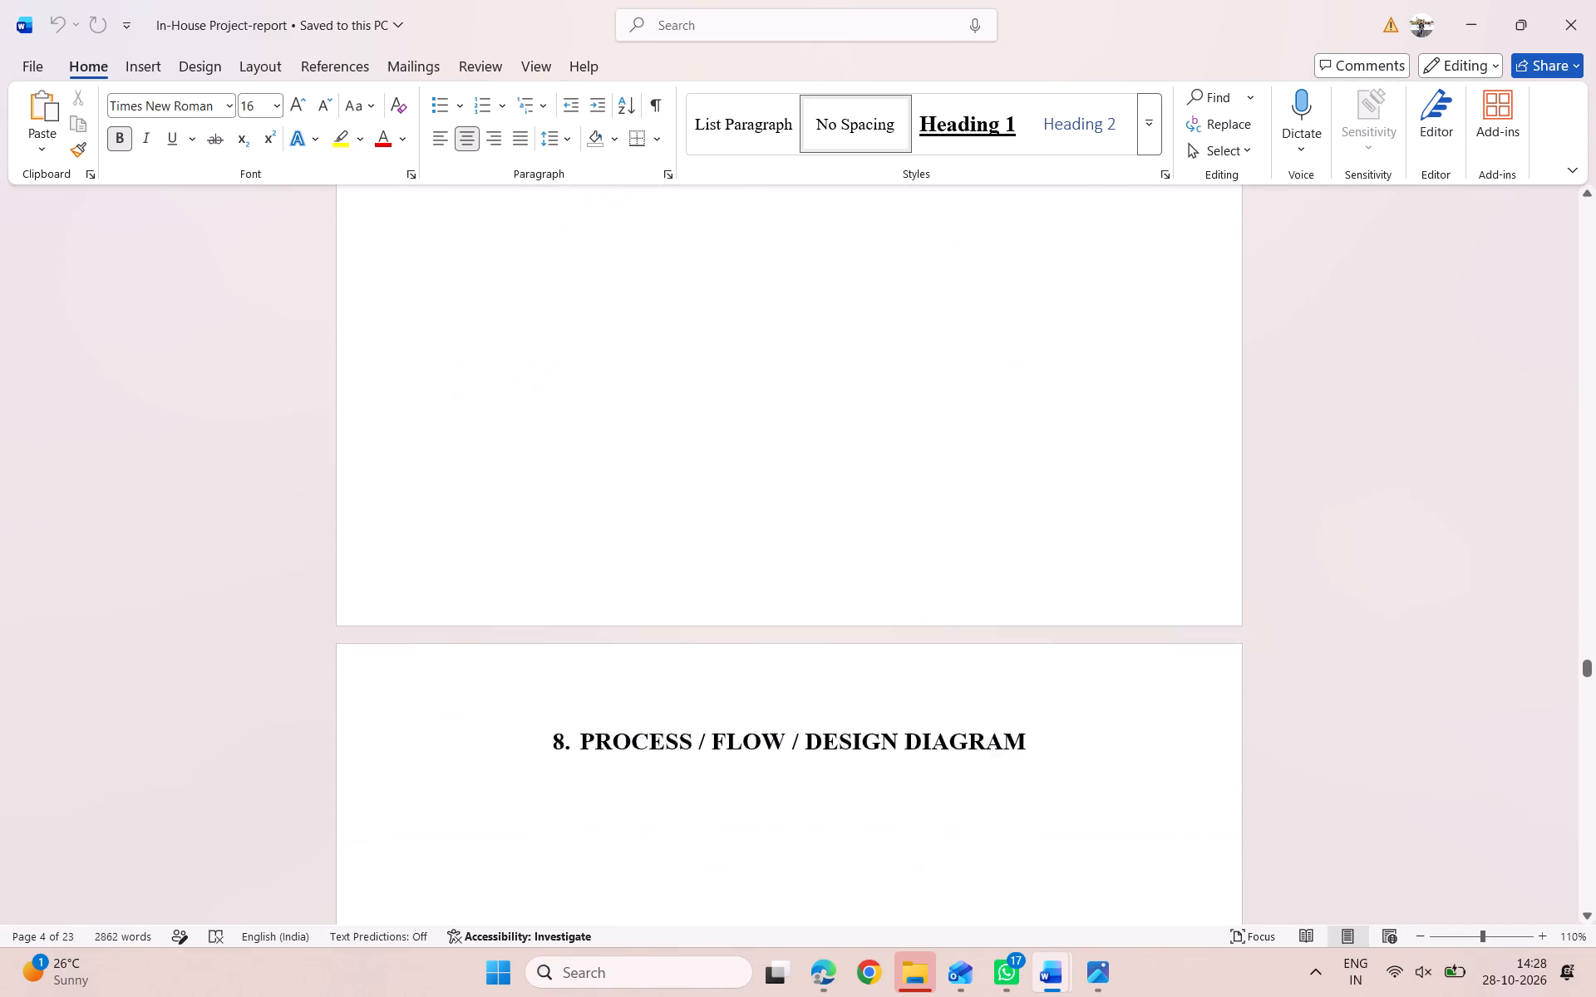
pyautogui.scroll(-17, 841, 737)
pyautogui.scroll(-8, 840, 778)
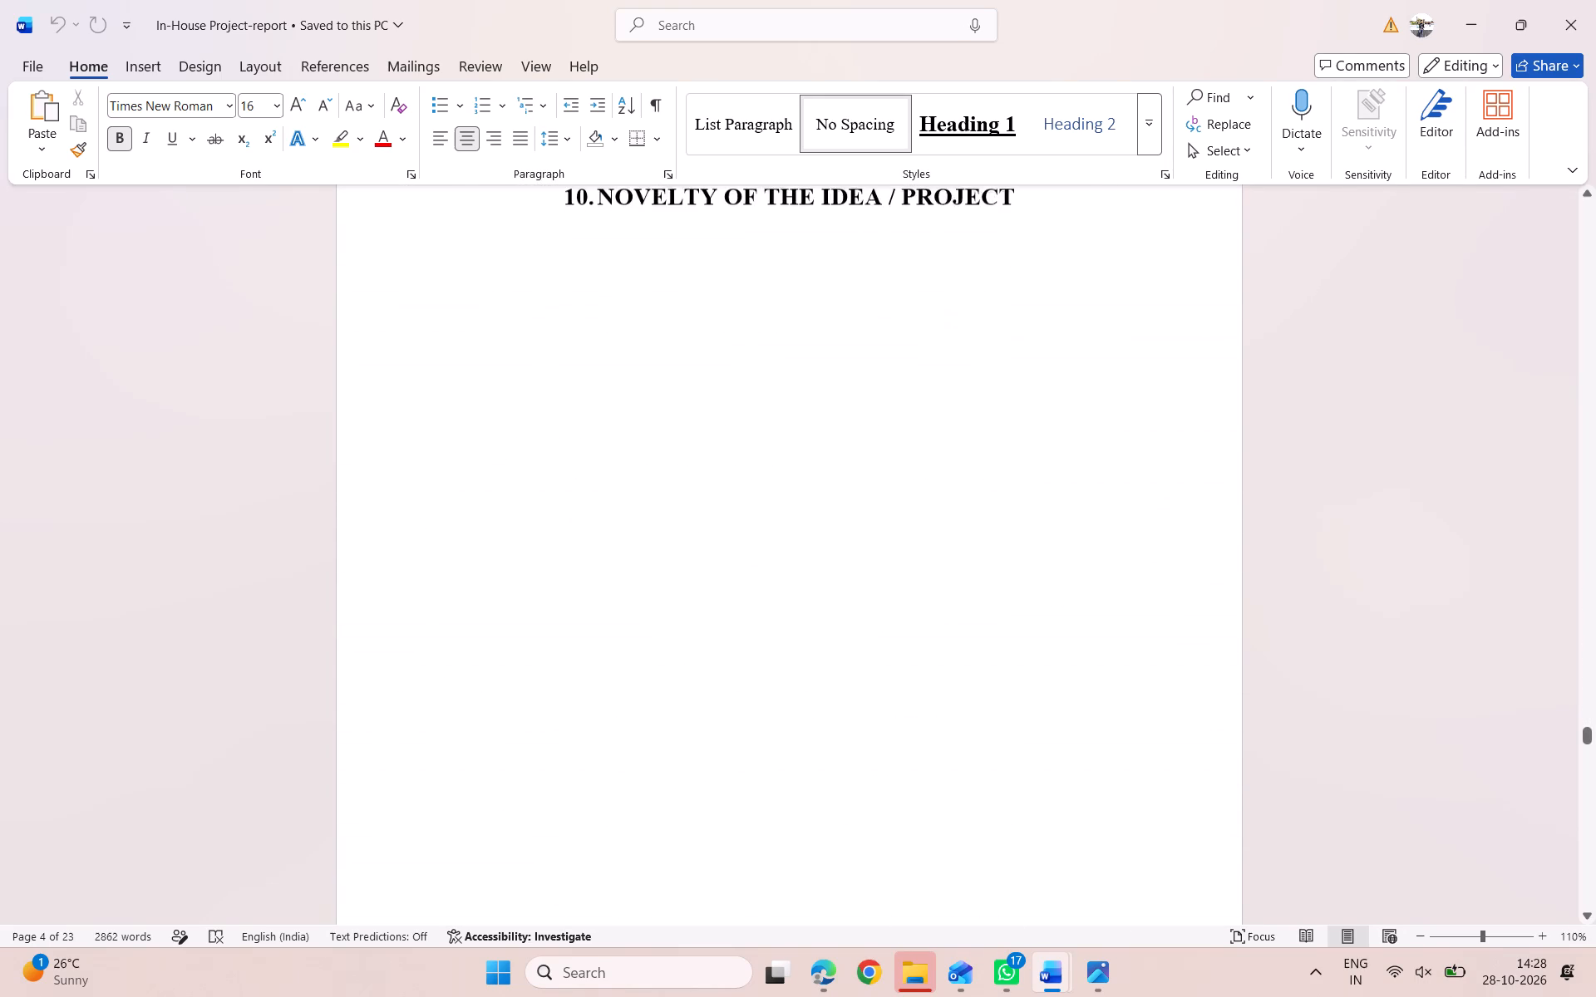
# Close the opened report file to return to the other report document at its Requirements section.
pyautogui.click(1595, 0)
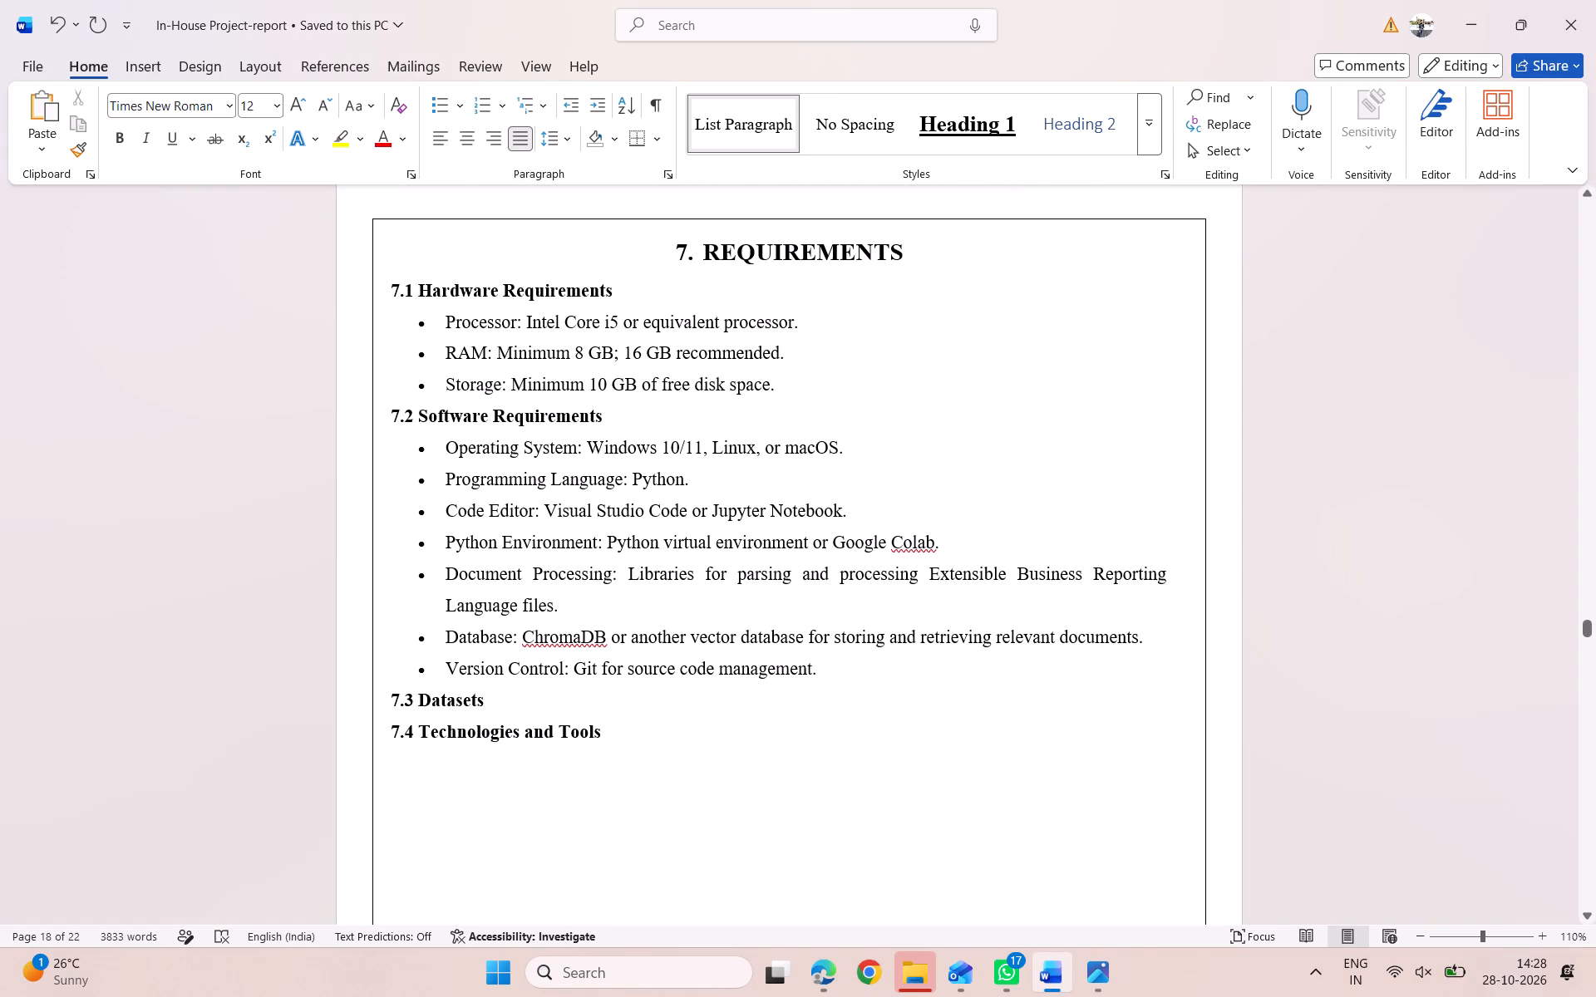
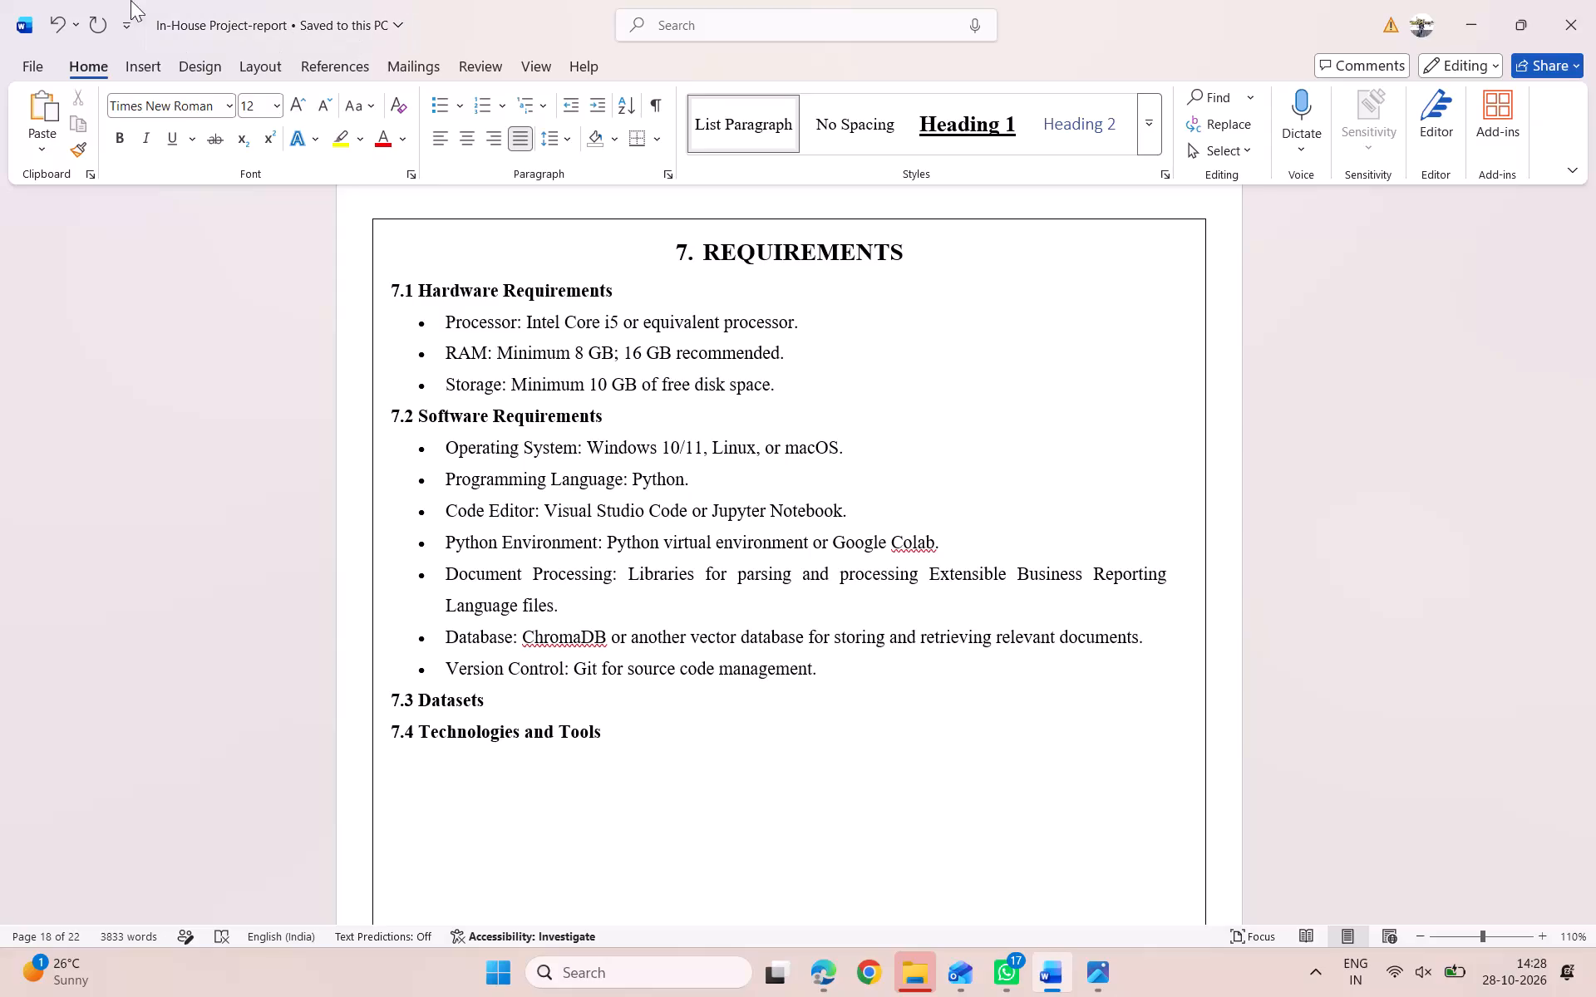
# Check the report's file details and save the In-House Project-report document.
pyautogui.click(279, 32)
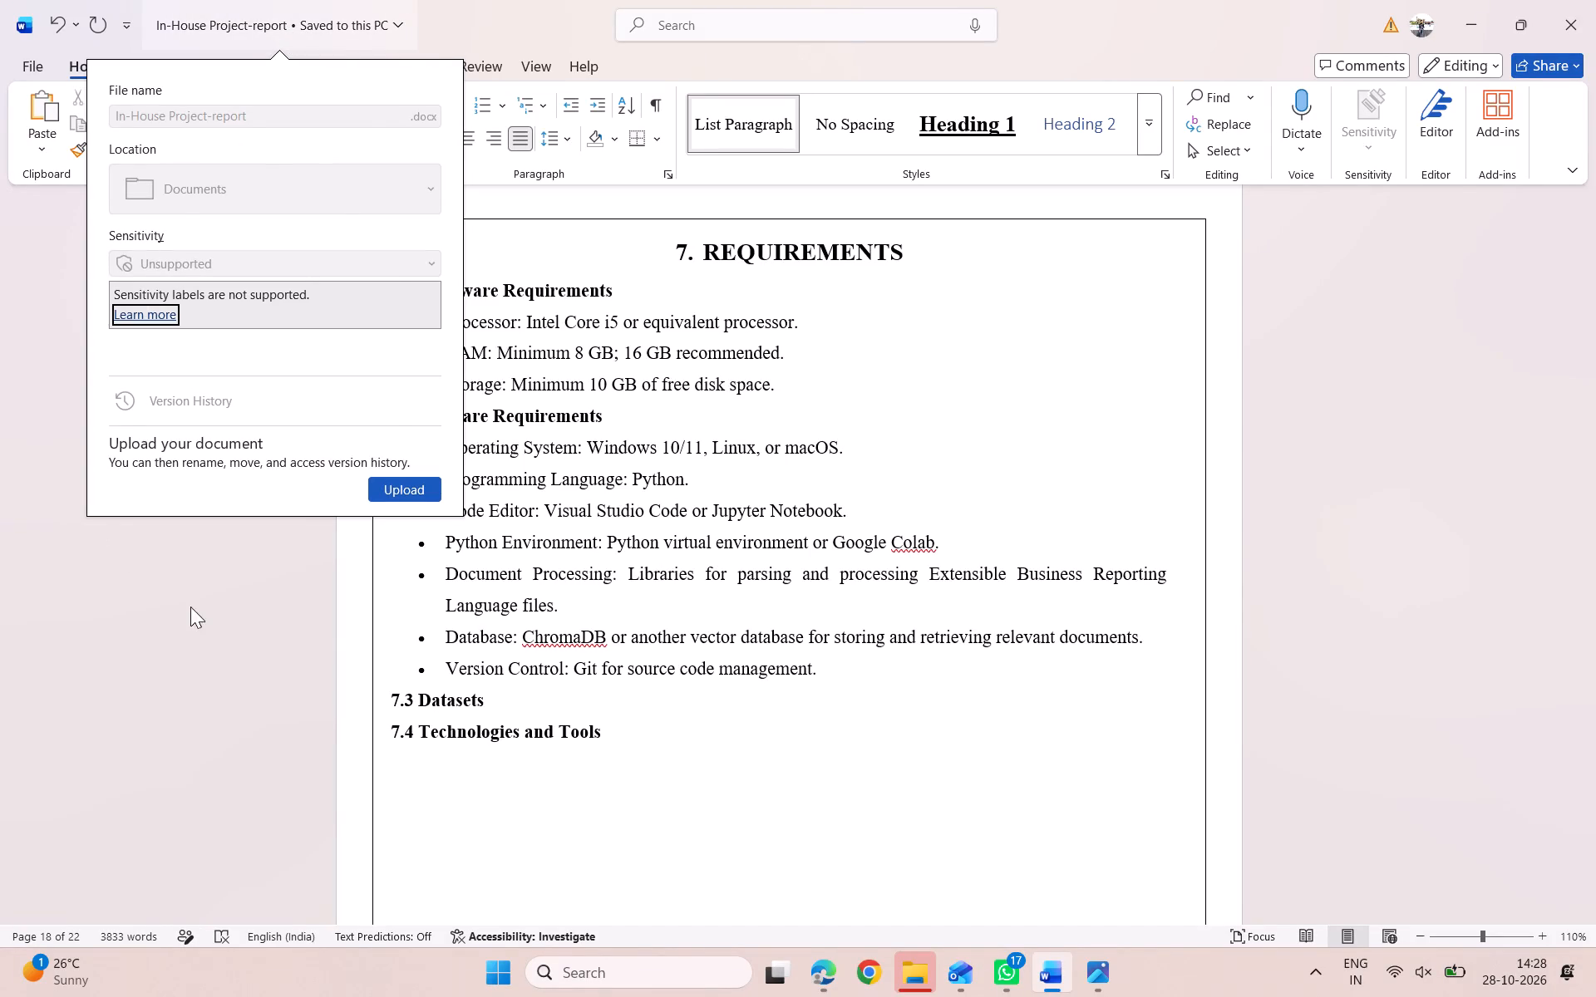
pyautogui.click(190, 607)
pyautogui.click(37, 62)
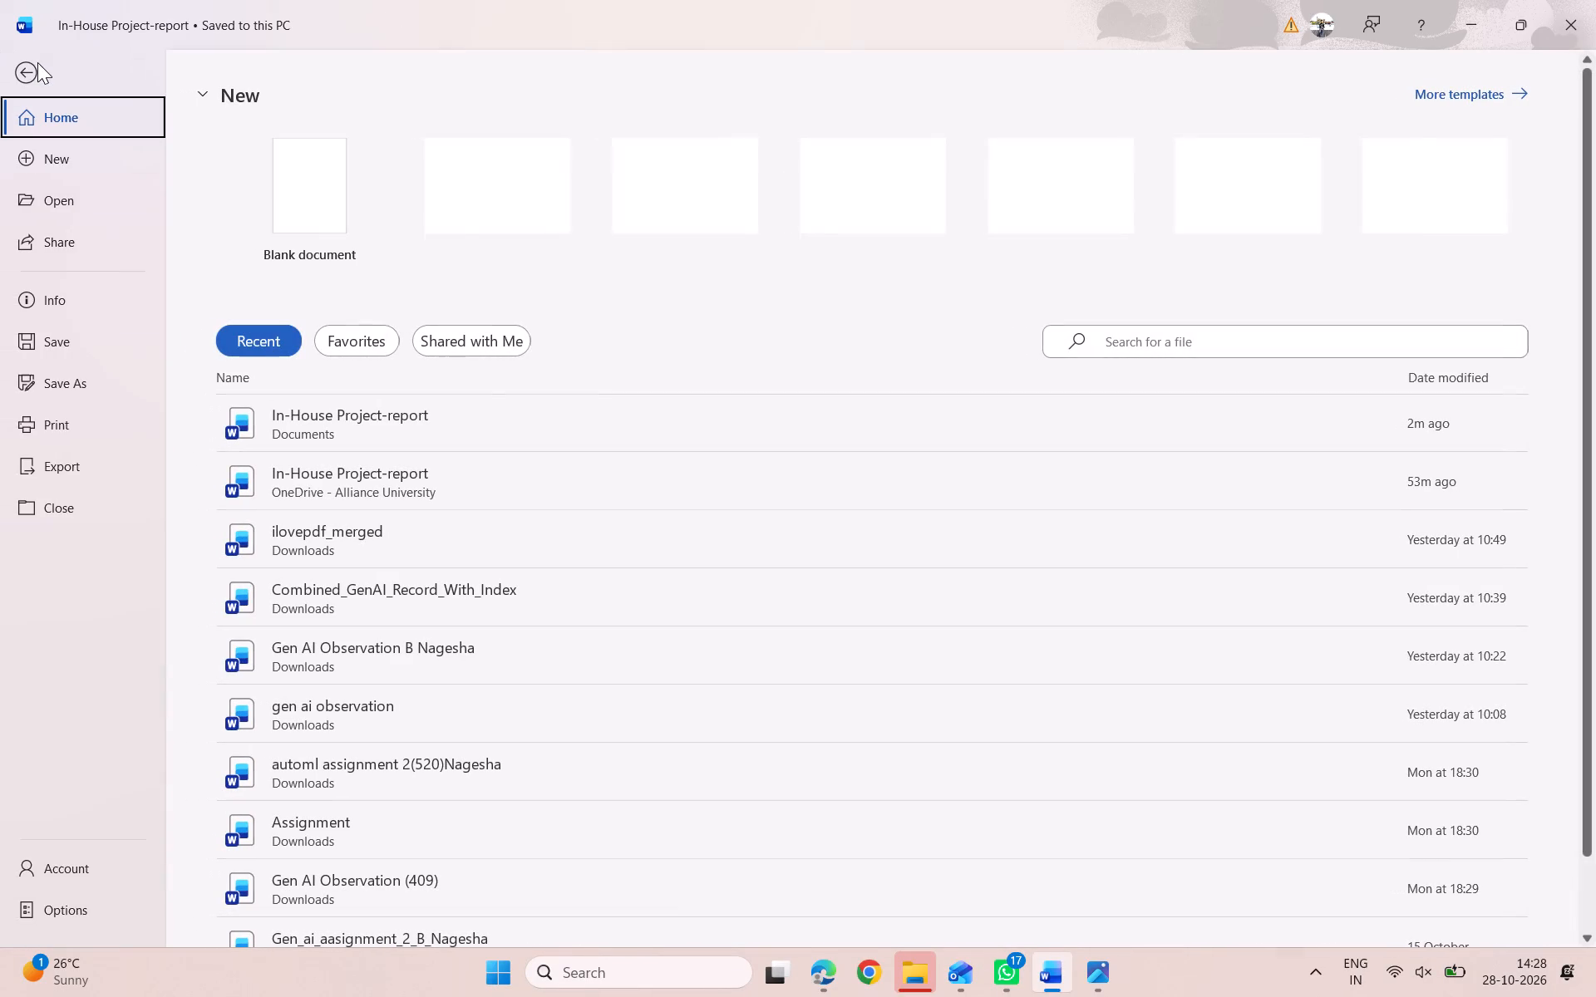
pyautogui.click(57, 327)
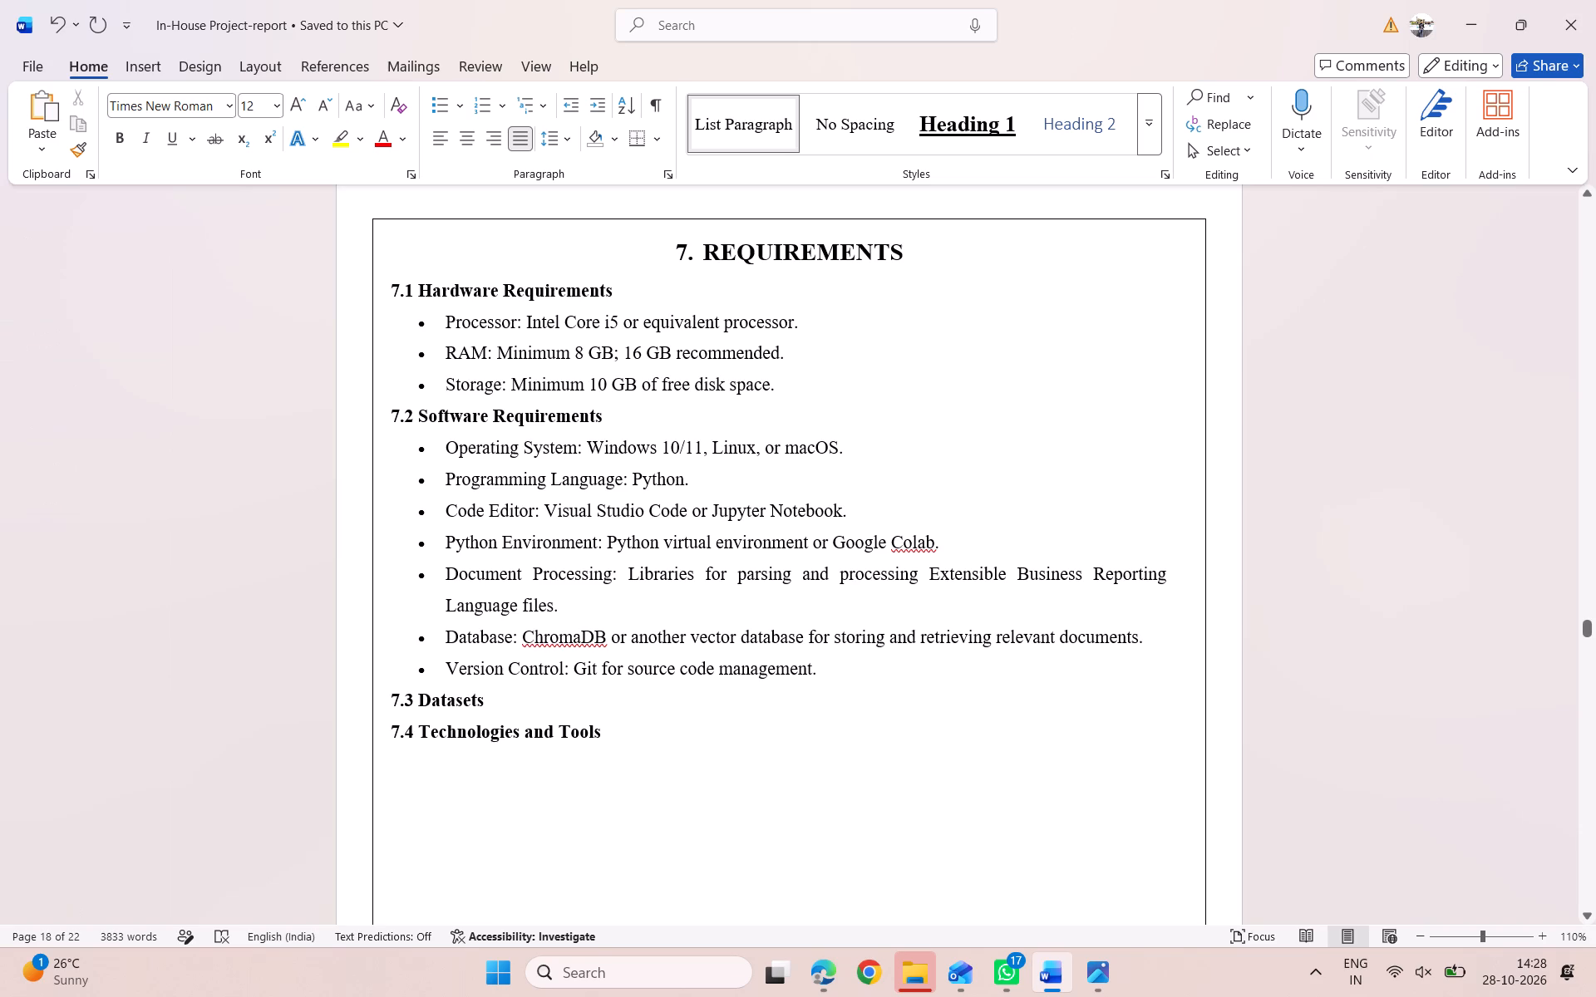
# Look through the report from the Requirements section past the Process / Flow / Design Diagram section.
pyautogui.scroll(-8, 746, 665)
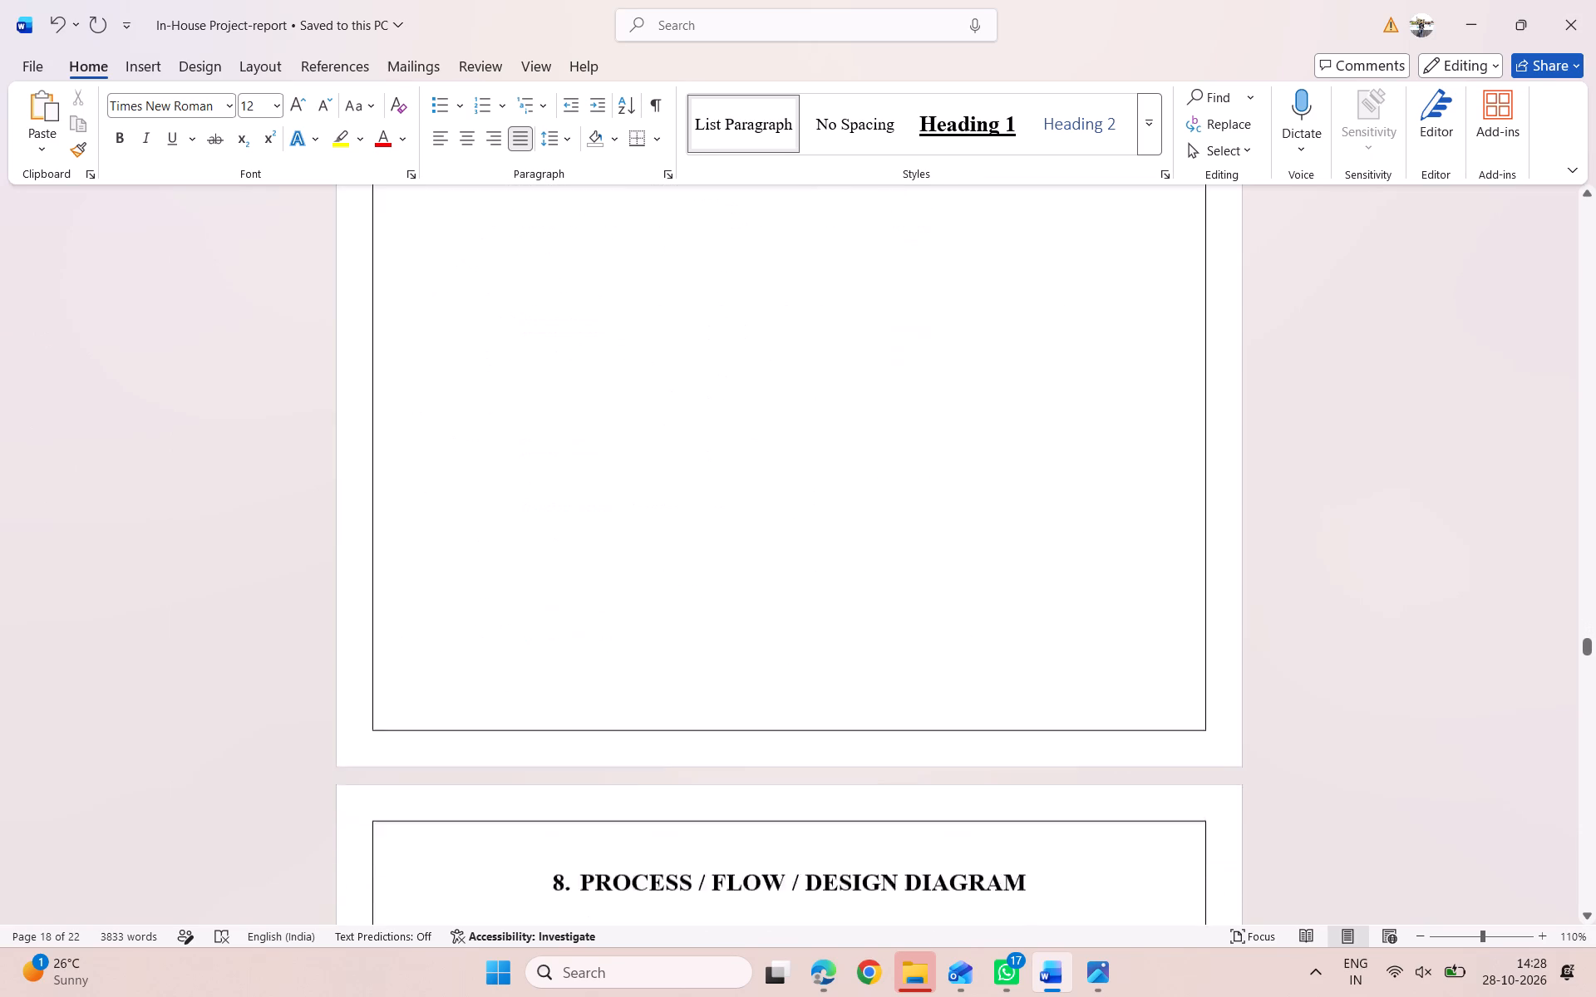
pyautogui.scroll(-17, 746, 672)
pyautogui.scroll(-13, 746, 681)
pyautogui.scroll(6, 746, 681)
pyautogui.scroll(15, 746, 681)
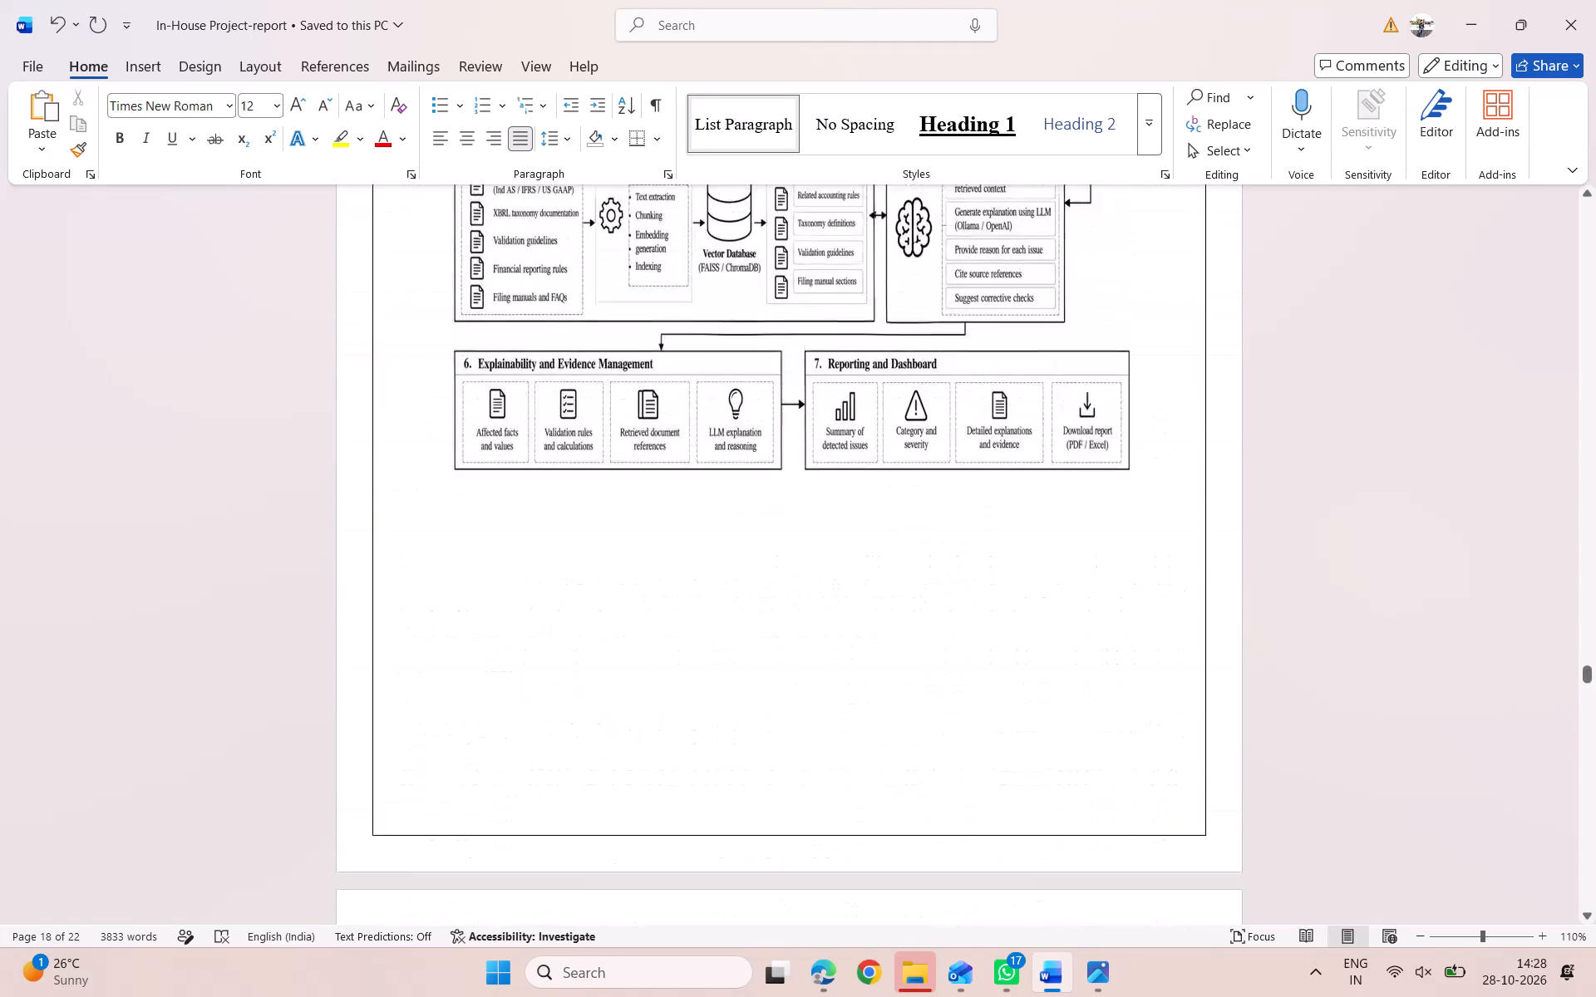
# Switch to File Explorer and delete the existing In-House Project-report Word file from the Downloads folder.
pyautogui.click(25, 75)
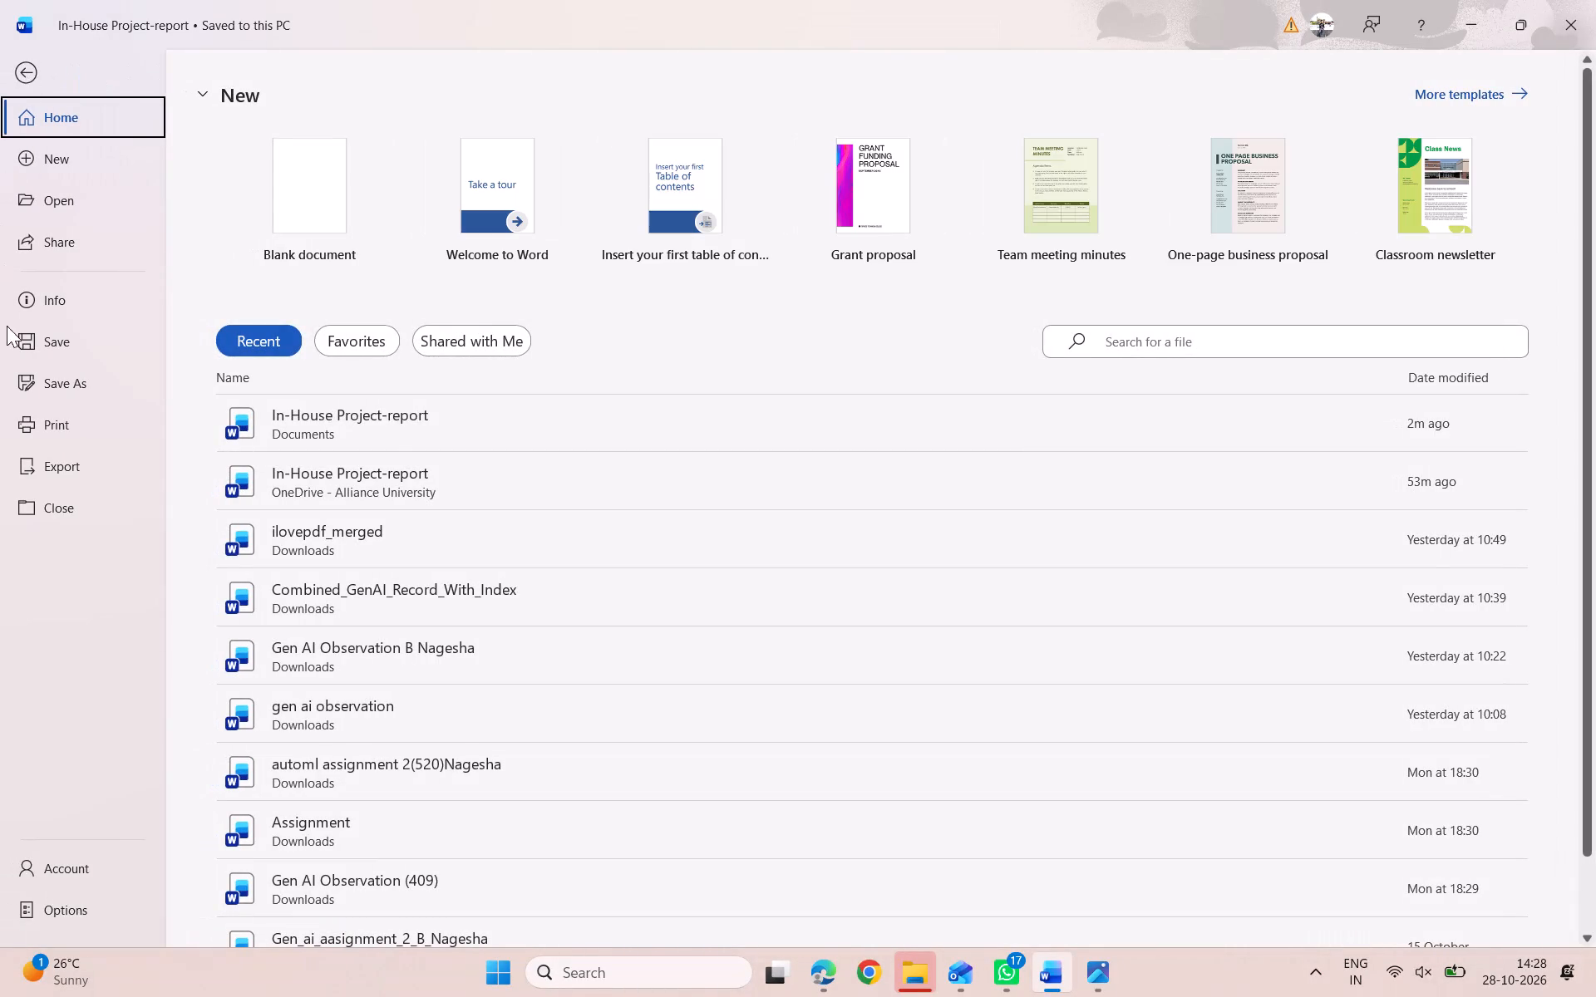
pyautogui.click(933, 987)
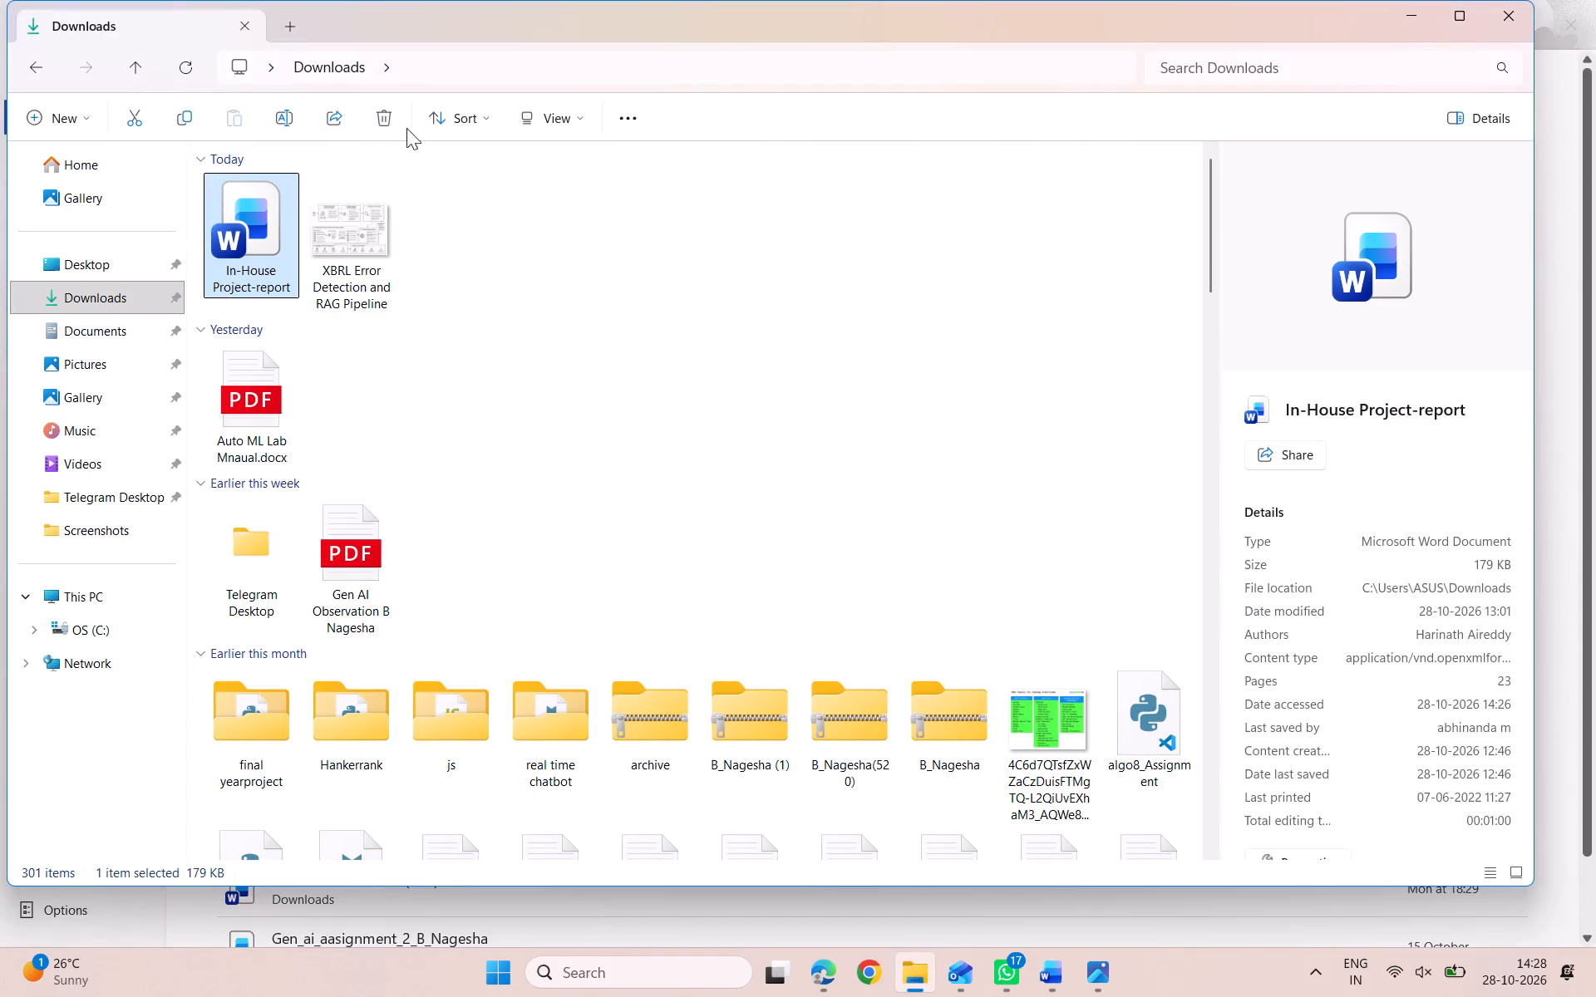
pyautogui.click(386, 118)
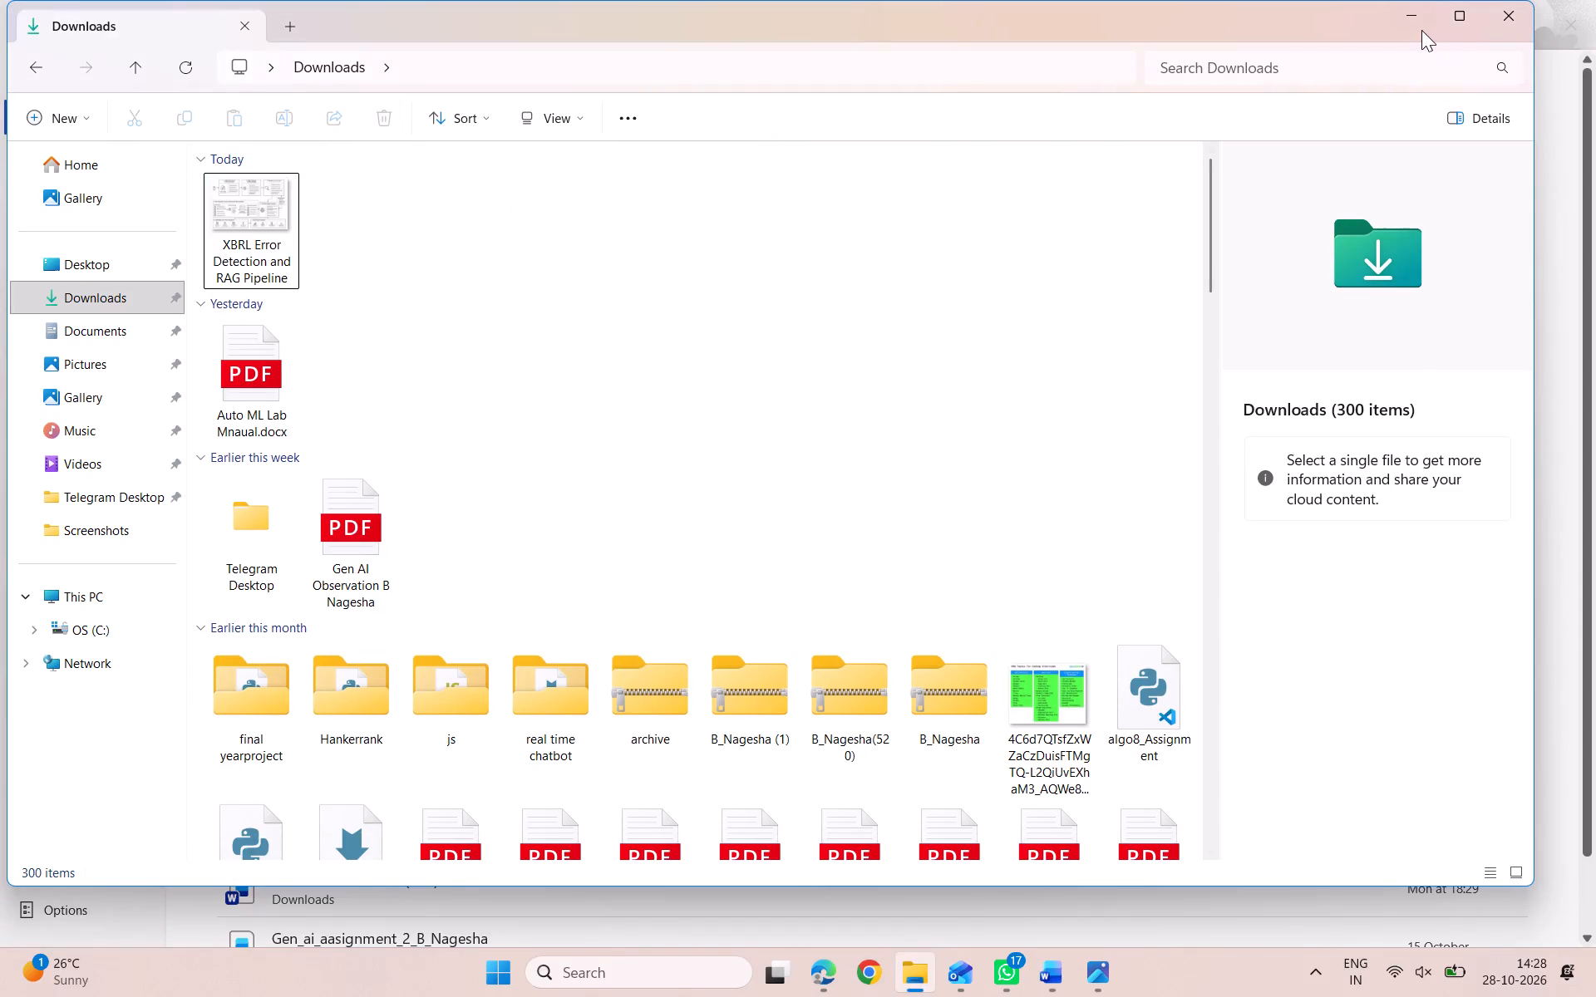
pyautogui.click(1415, 13)
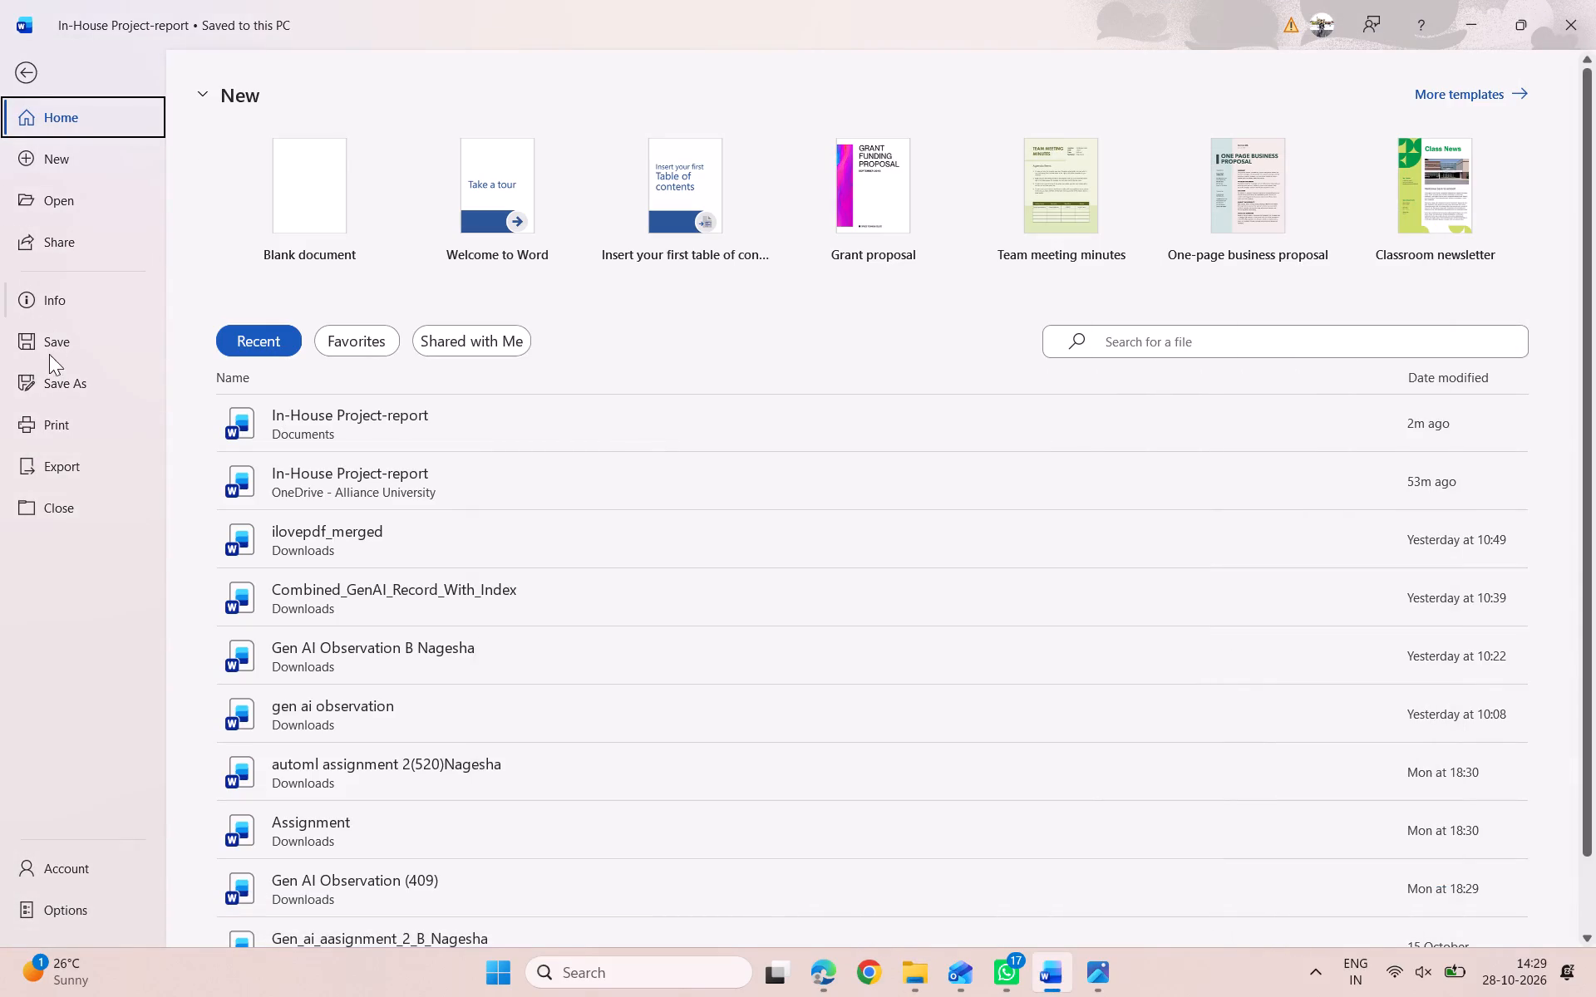
# Save a copy of the report in Word to the Downloads folder as a Word Document named In-House Project-report.
pyautogui.click(49, 391)
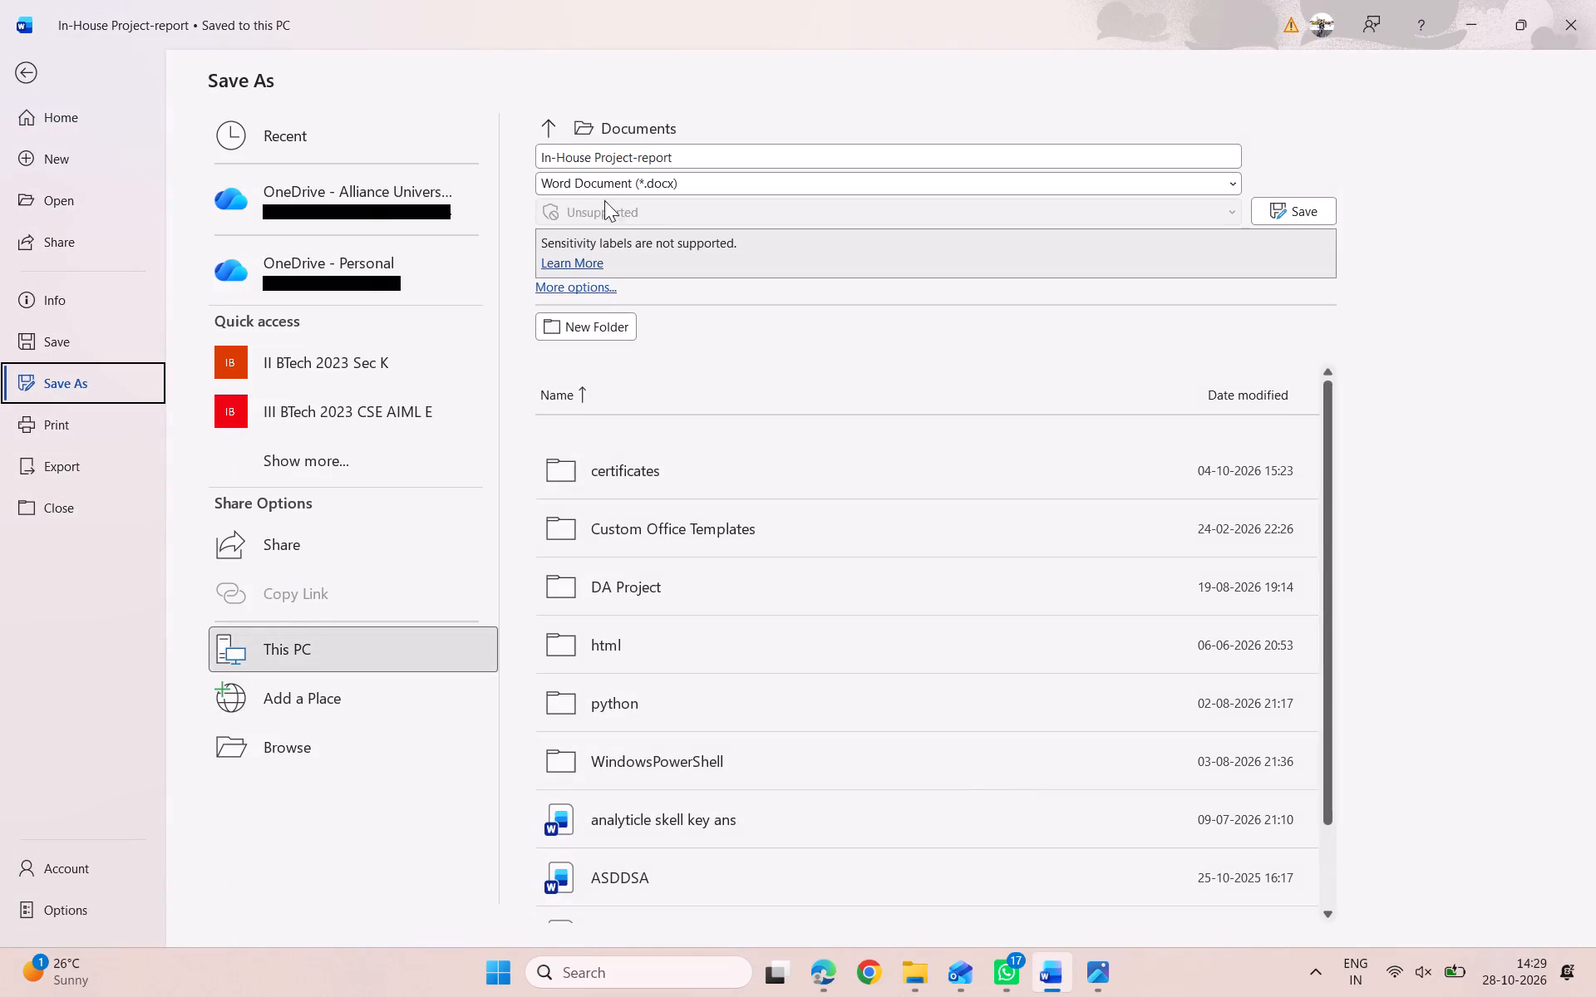
pyautogui.click(587, 122)
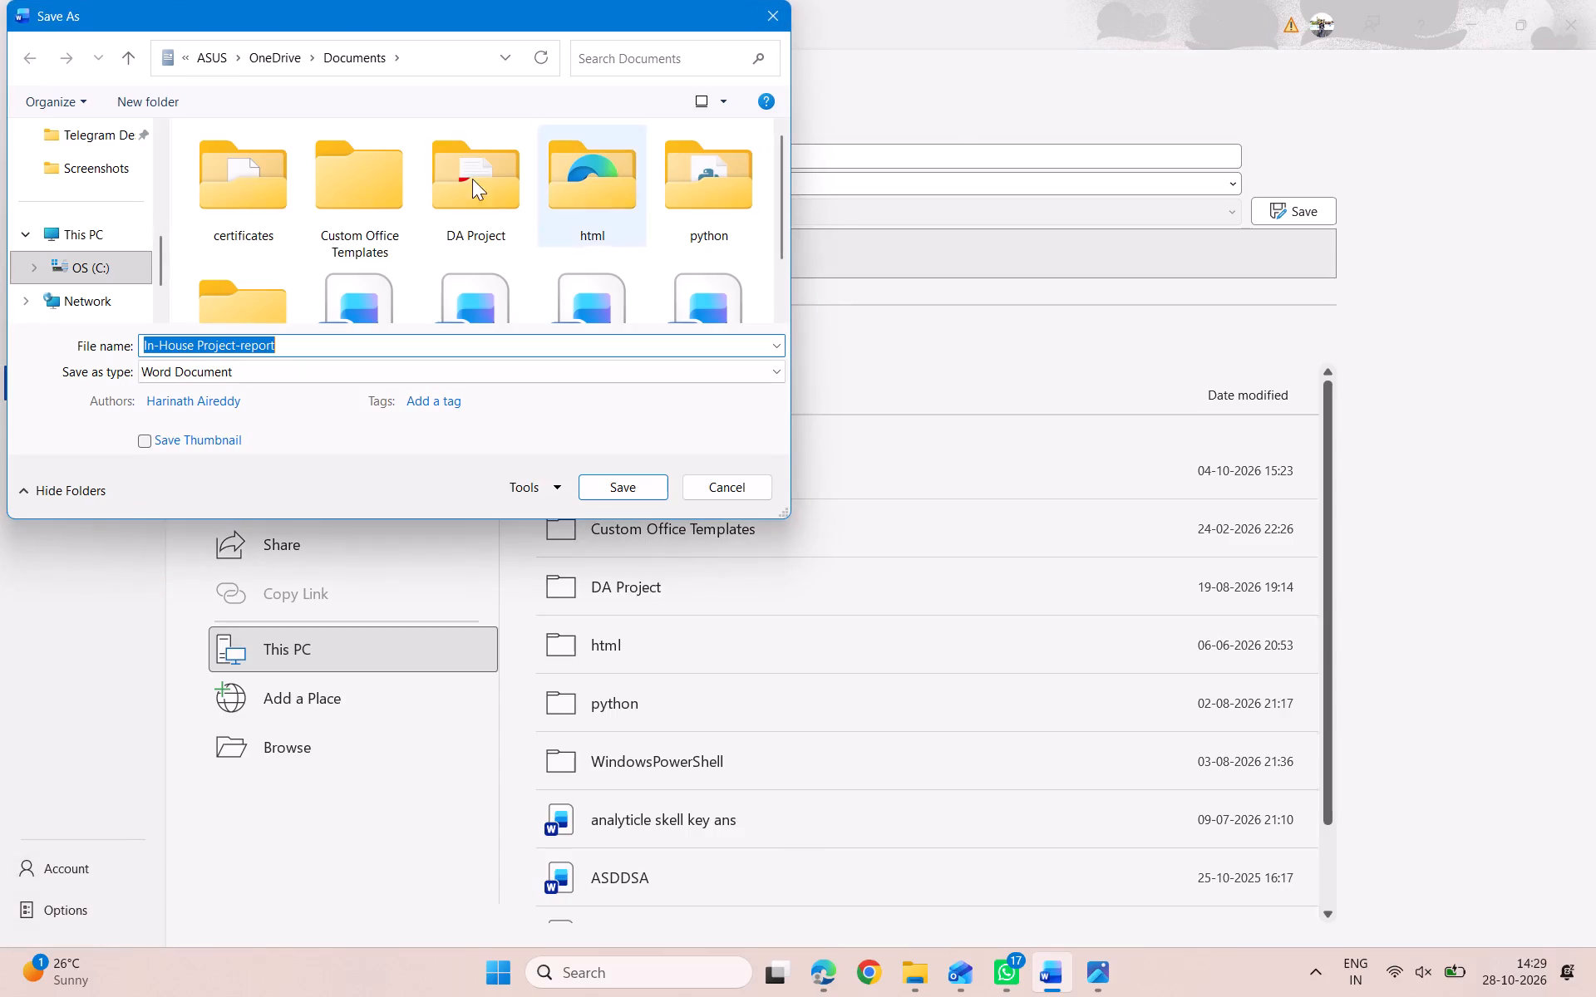
pyautogui.scroll(2, 140, 123)
pyautogui.click(132, 212)
pyautogui.scroll(2, 131, 212)
pyautogui.click(119, 212)
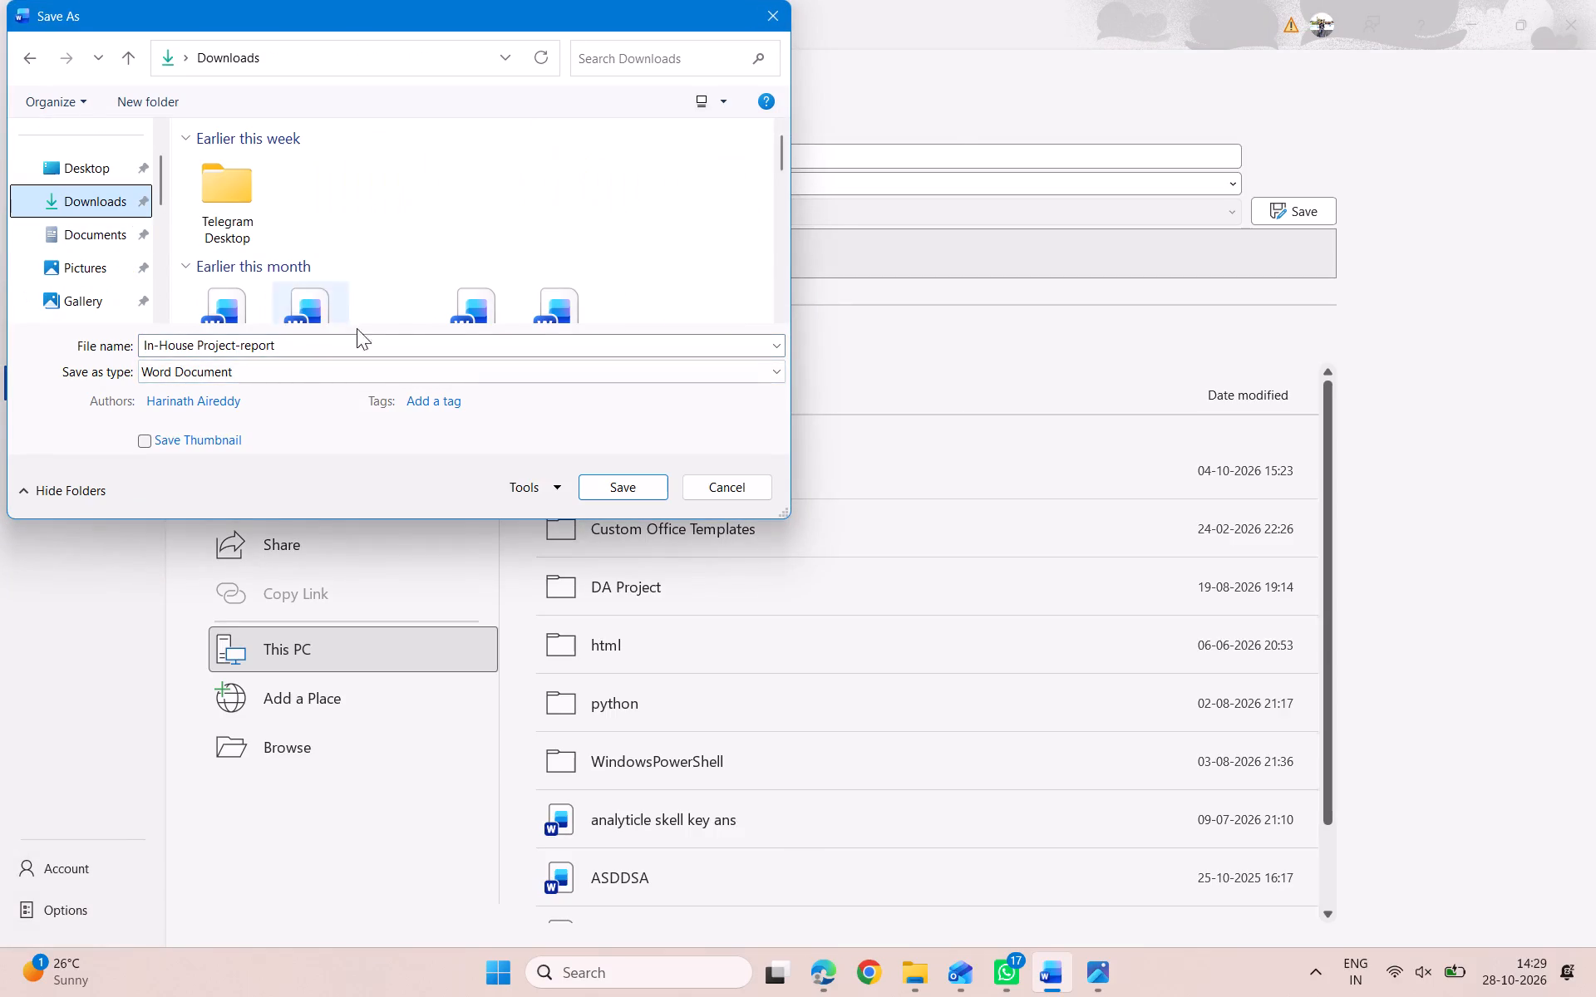
pyautogui.click(610, 487)
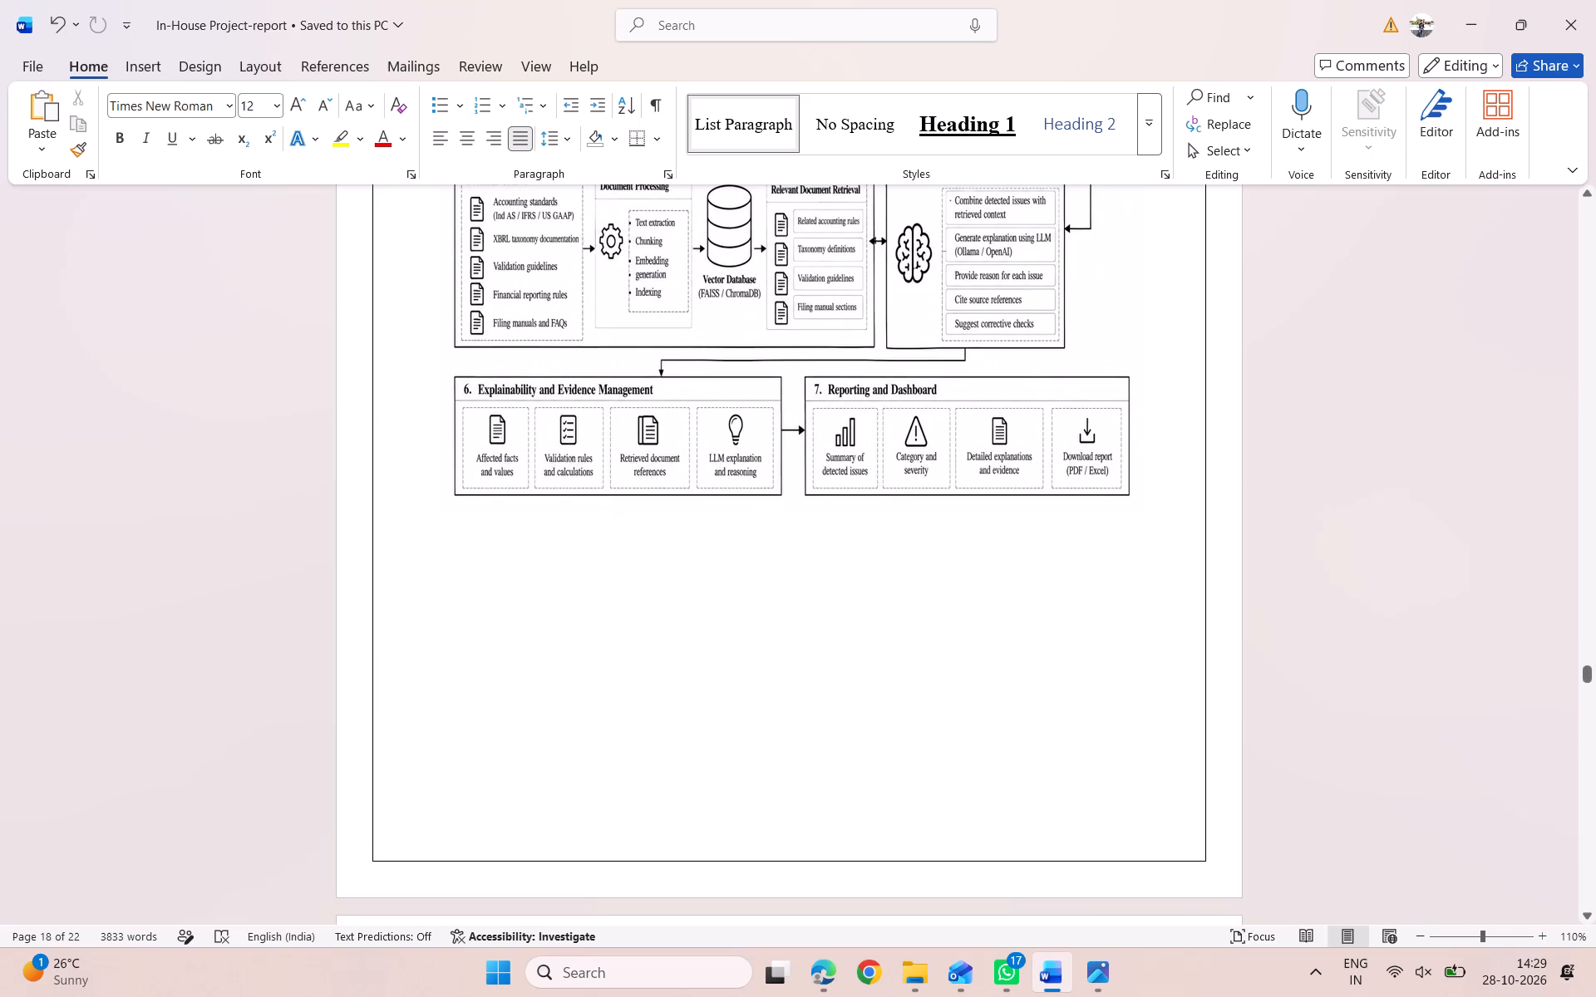
# Open the new In-House Project-report file from the Downloads folder and check its design diagram and Proposed Modules sections.
pyautogui.click(918, 973)
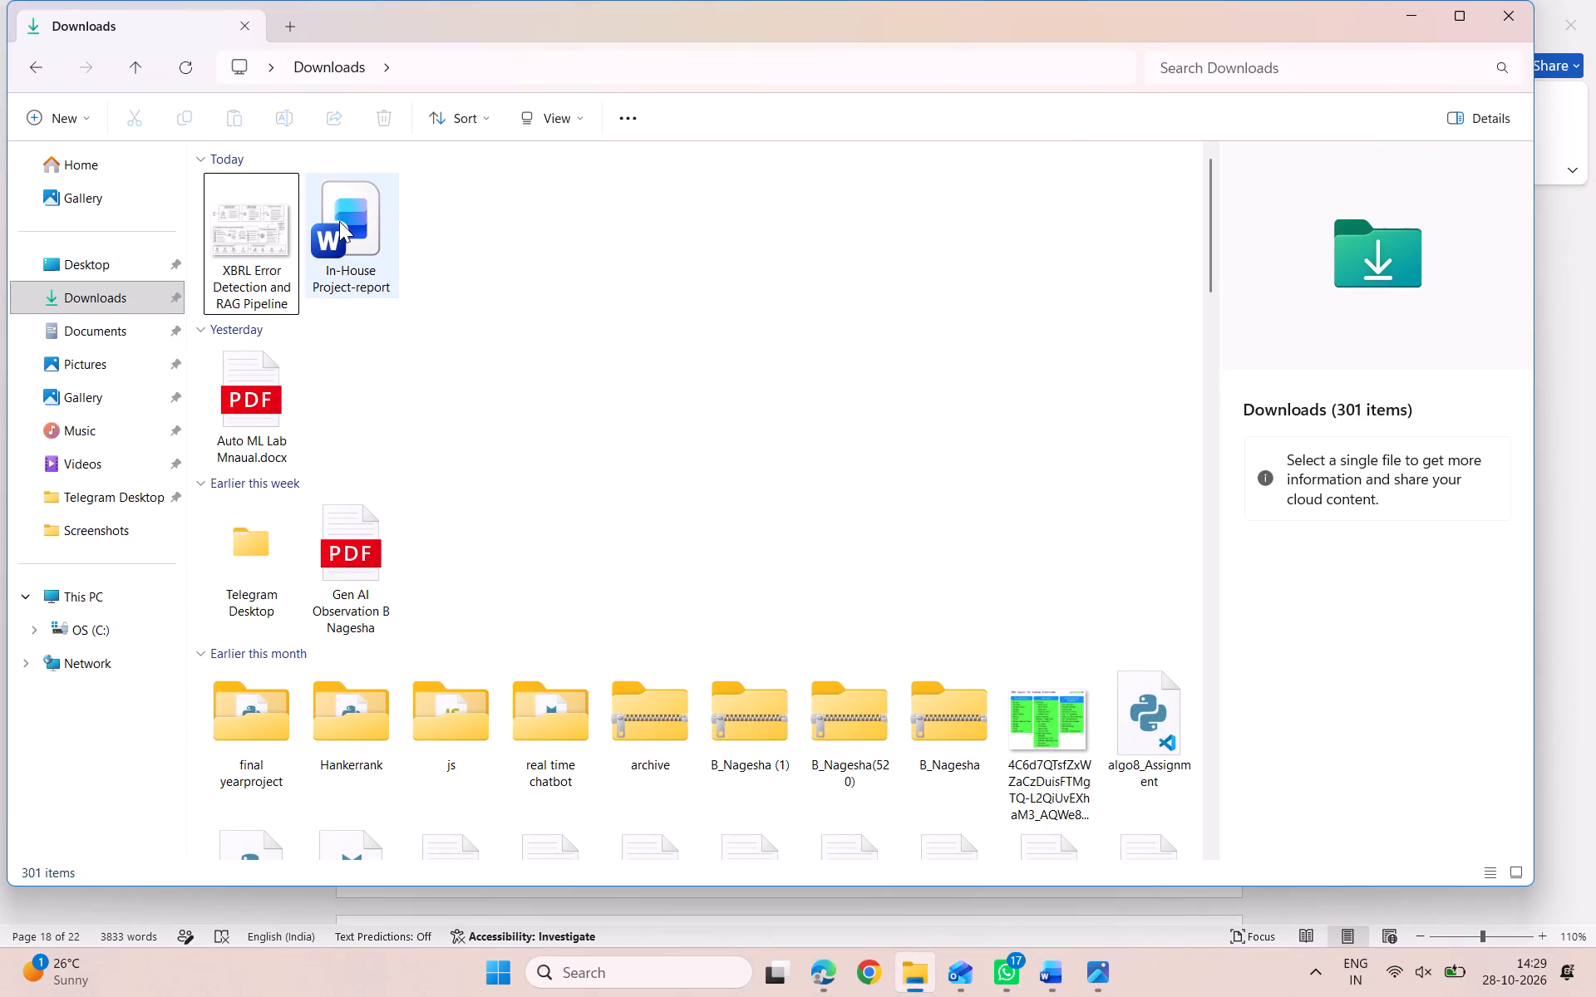
pyautogui.doubleClick(339, 221)
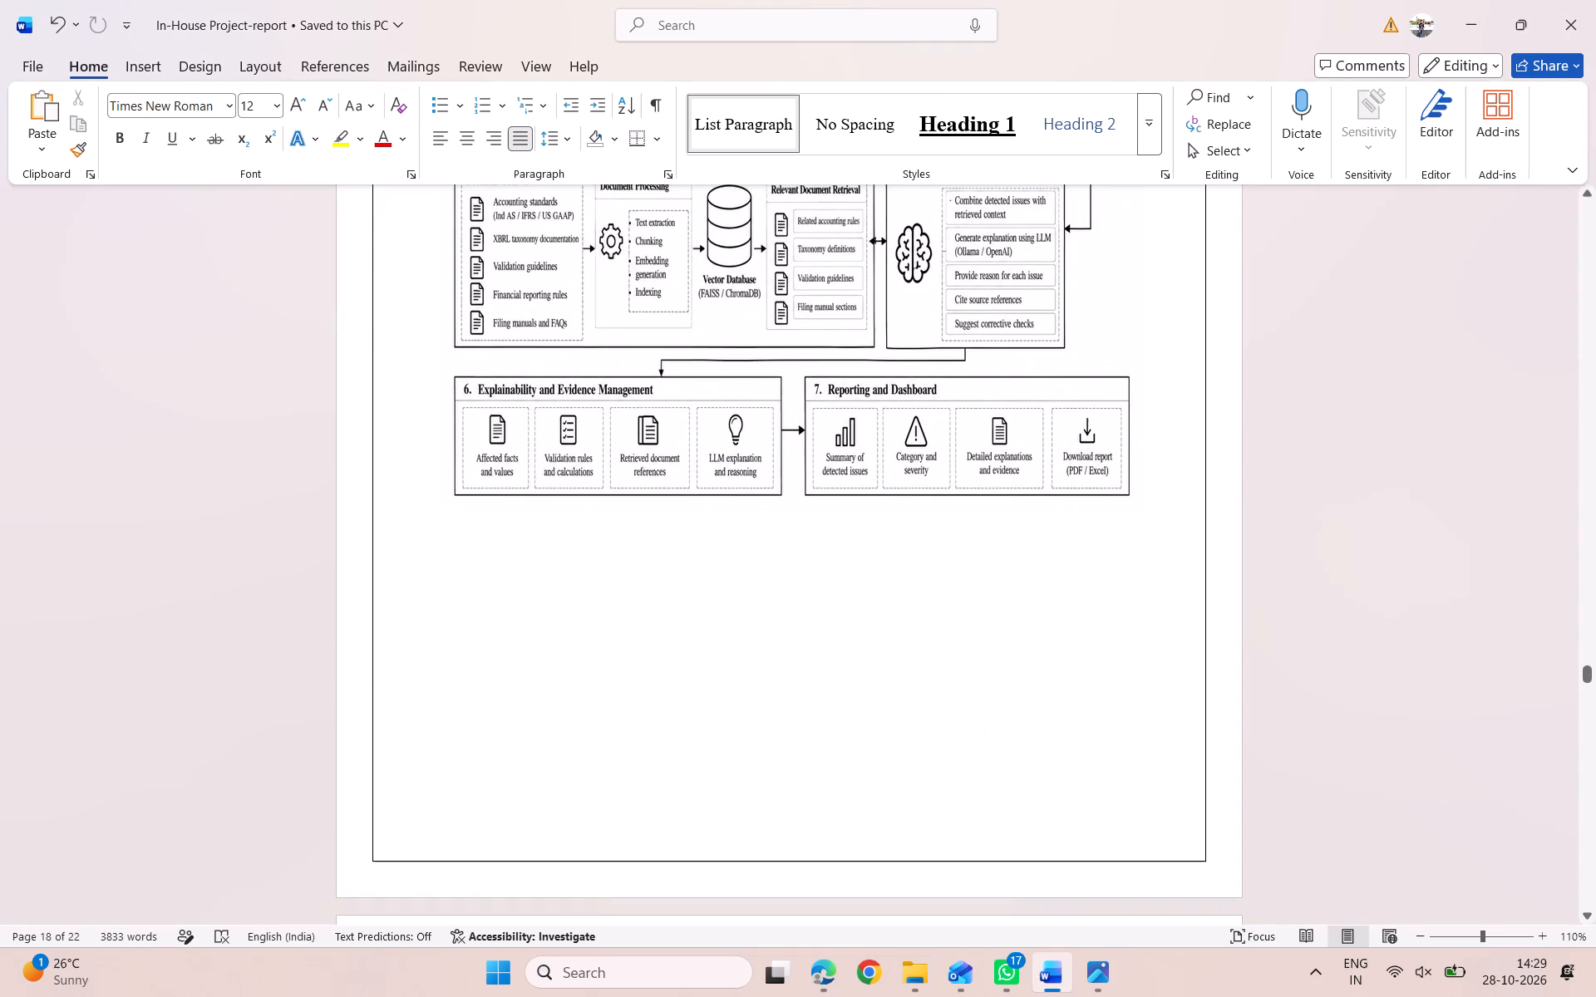
pyautogui.click(1462, 8)
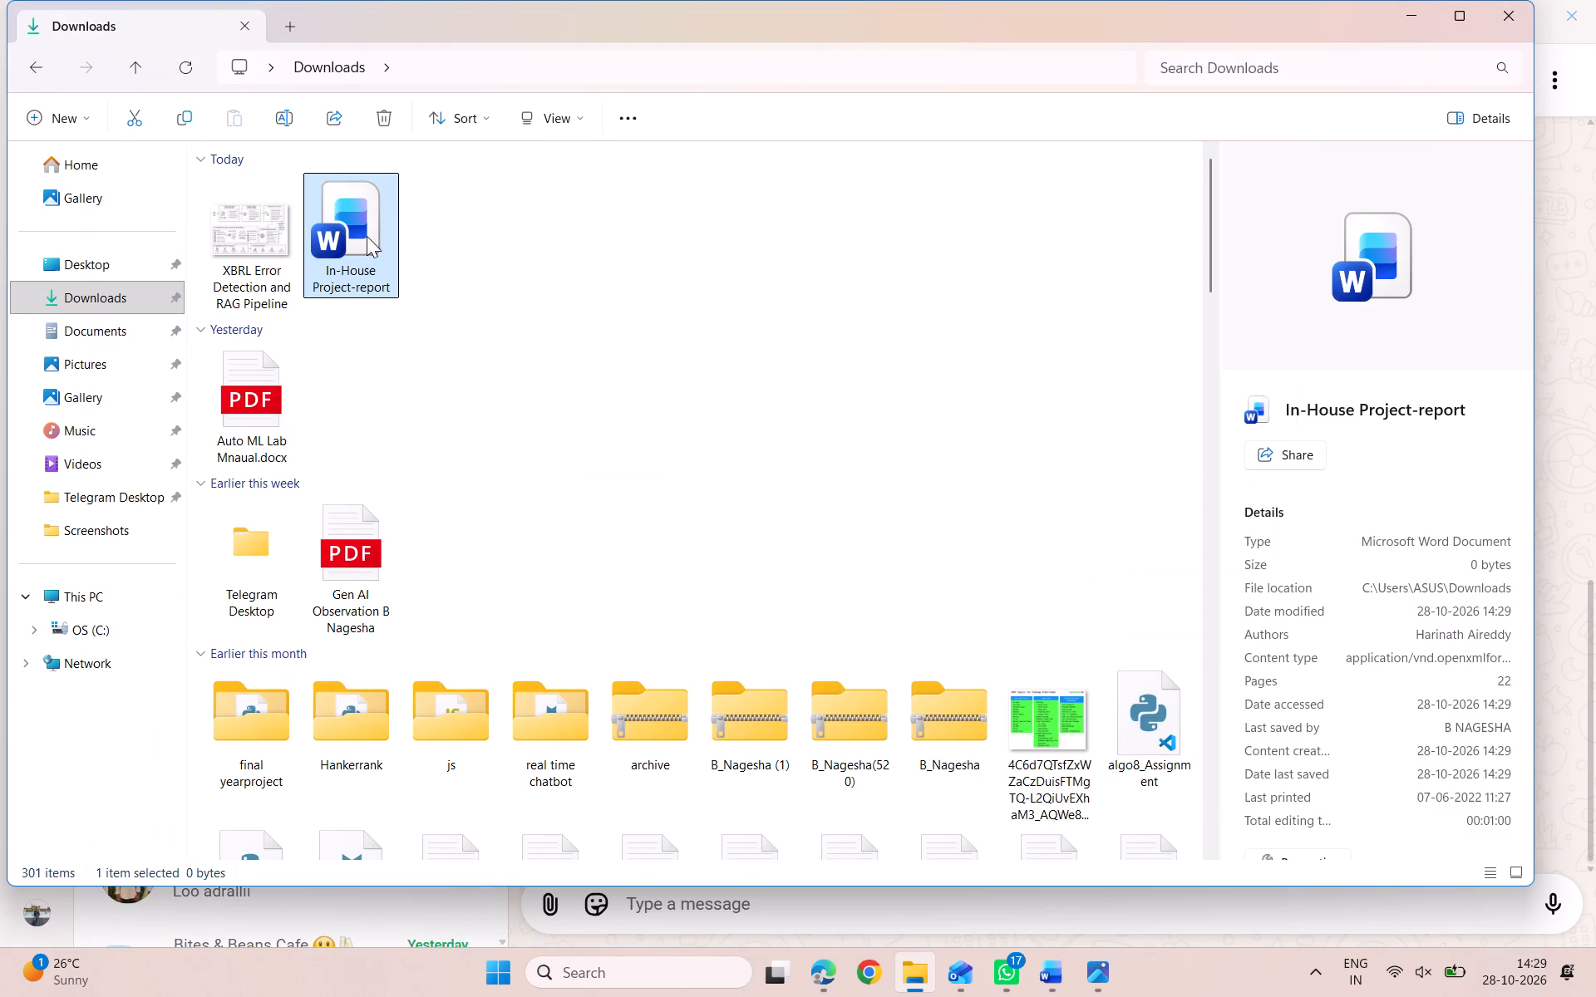
pyautogui.doubleClick(352, 224)
pyautogui.scroll(-1, 1020, 845)
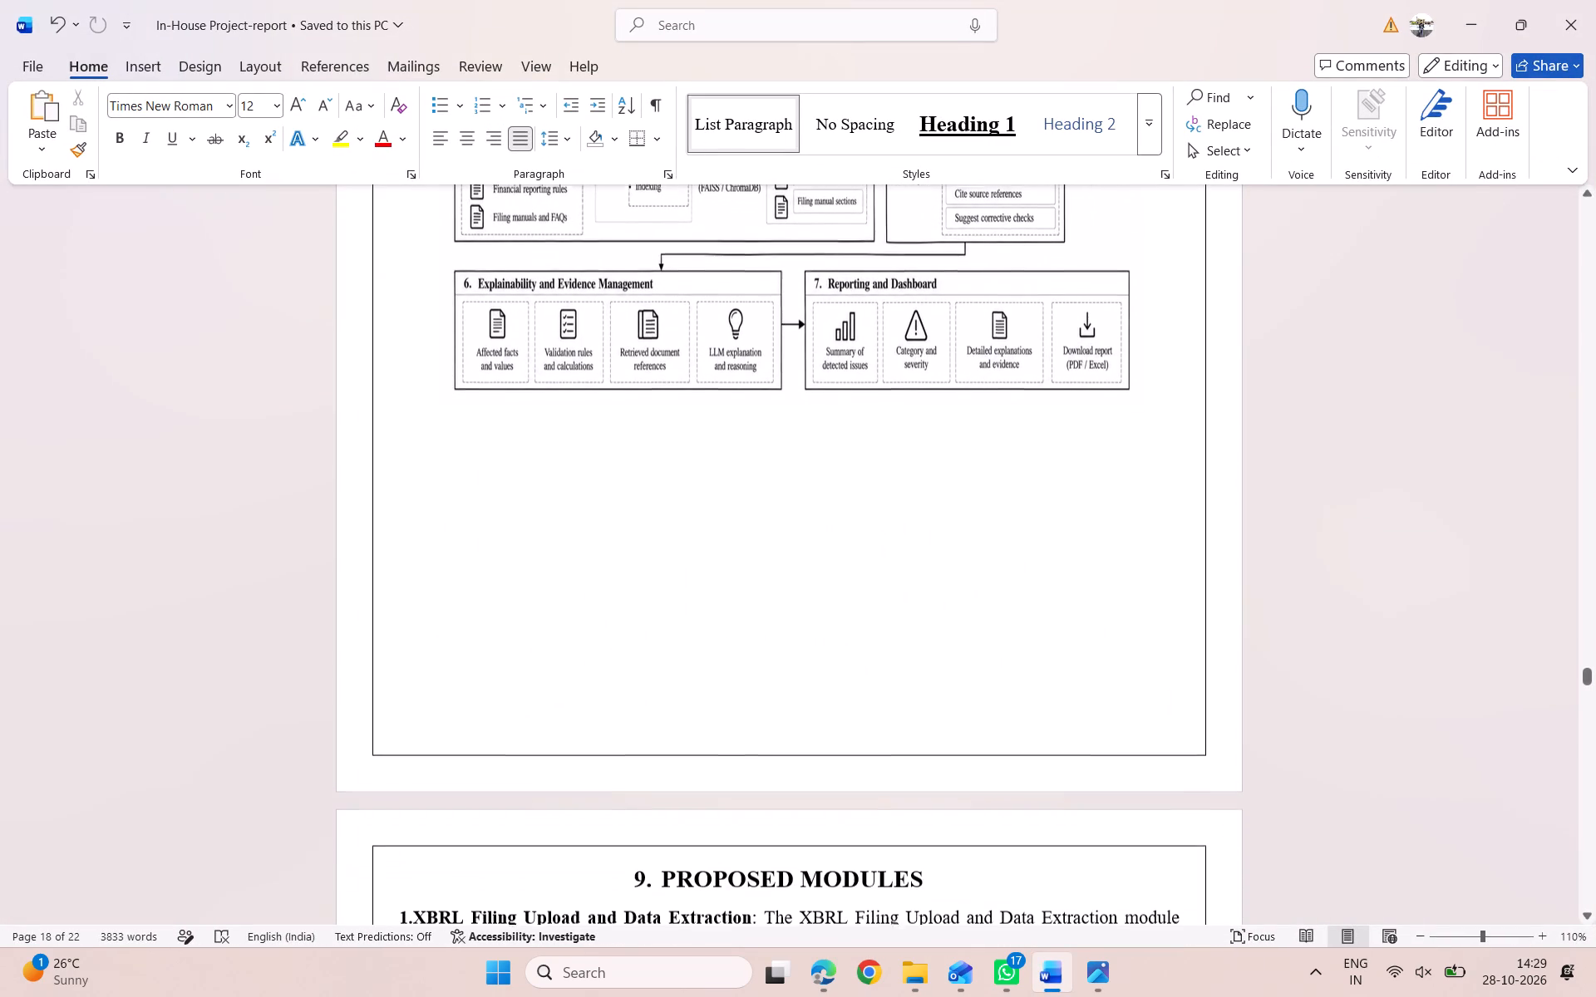
pyautogui.click(1032, 853)
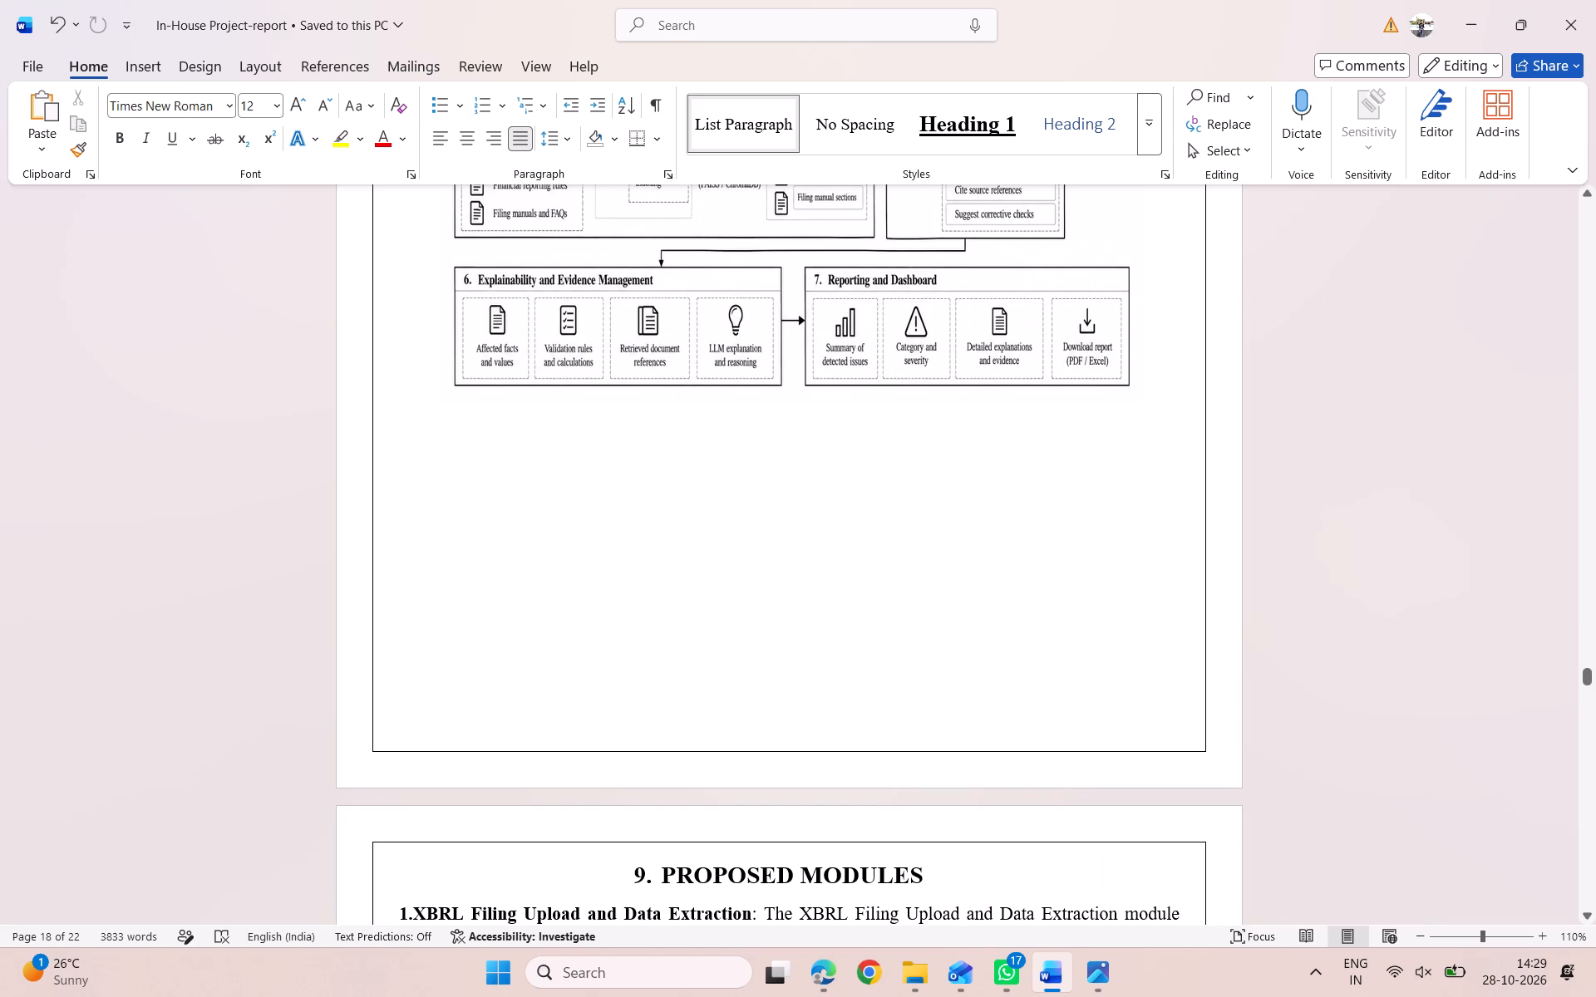
pyautogui.scroll(-6, 807, 577)
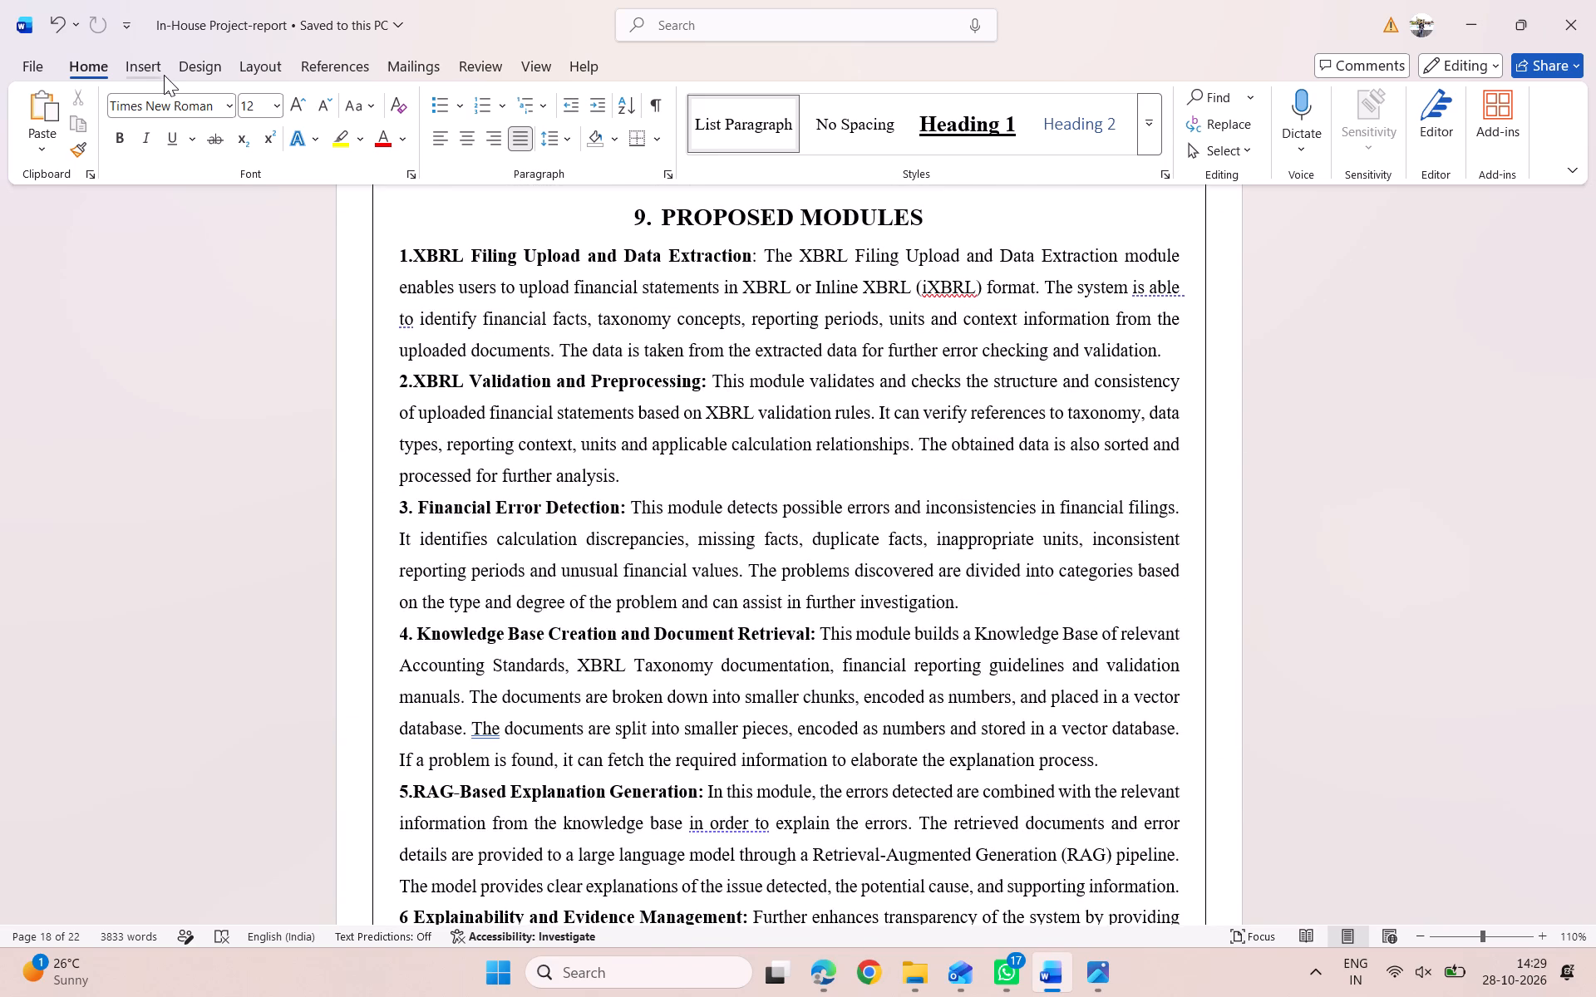
# Check the report's current save location in Save As and return to the Downloads folder in File Explorer.
pyautogui.click(20, 66)
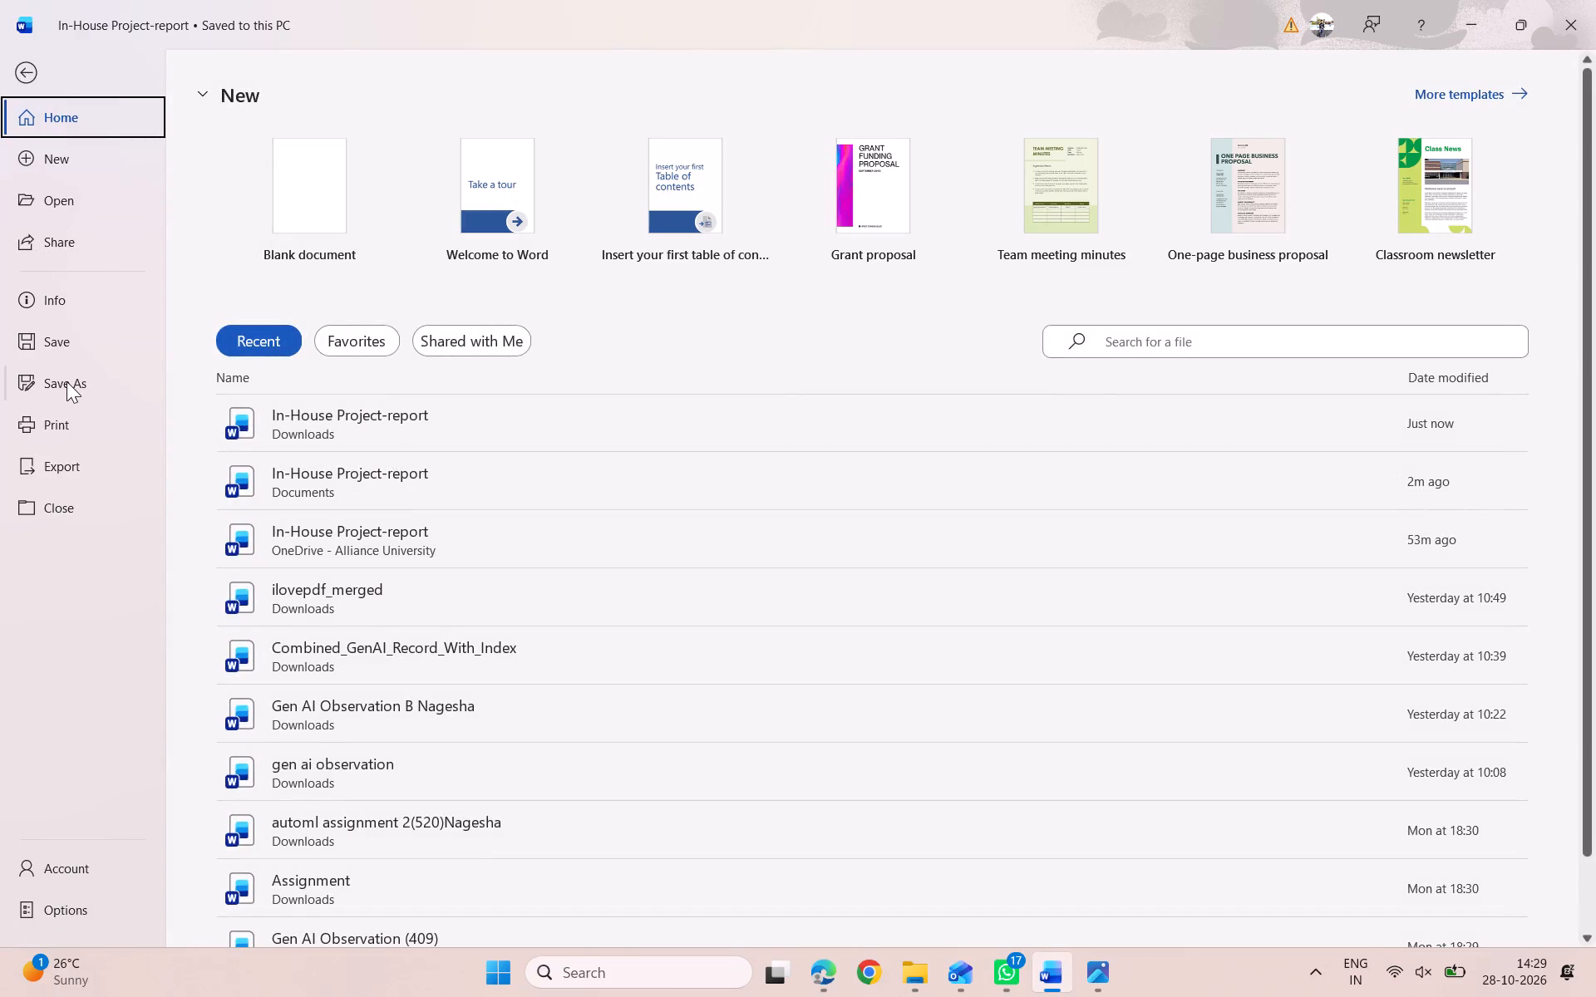
pyautogui.click(66, 381)
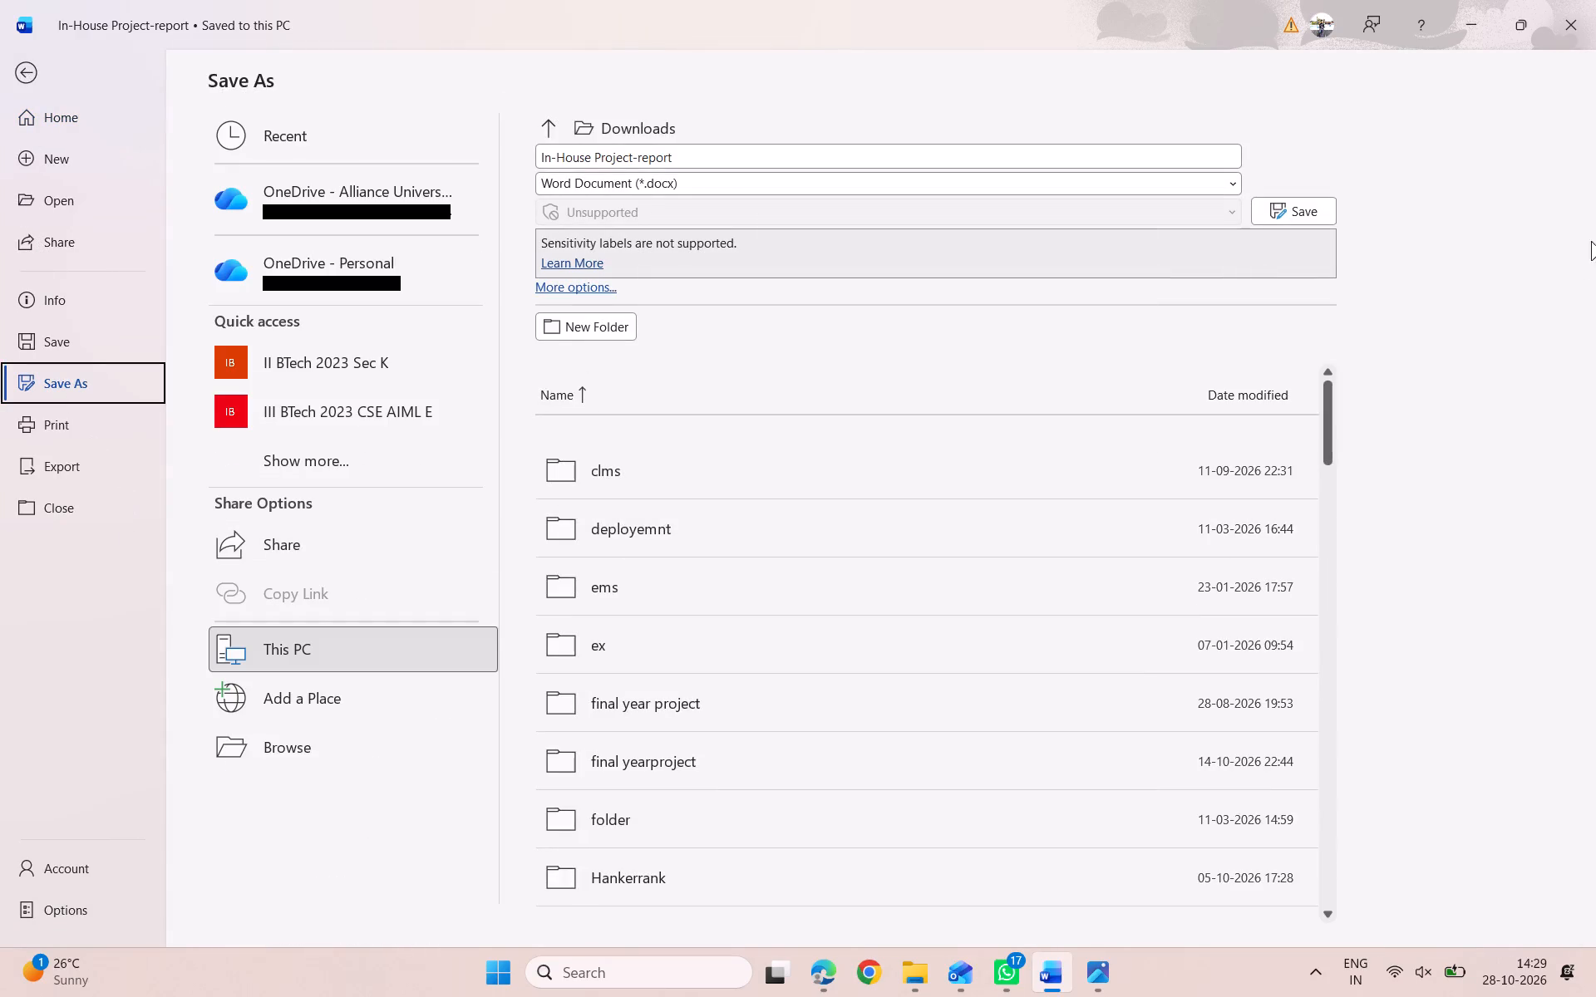
pyautogui.click(1475, 6)
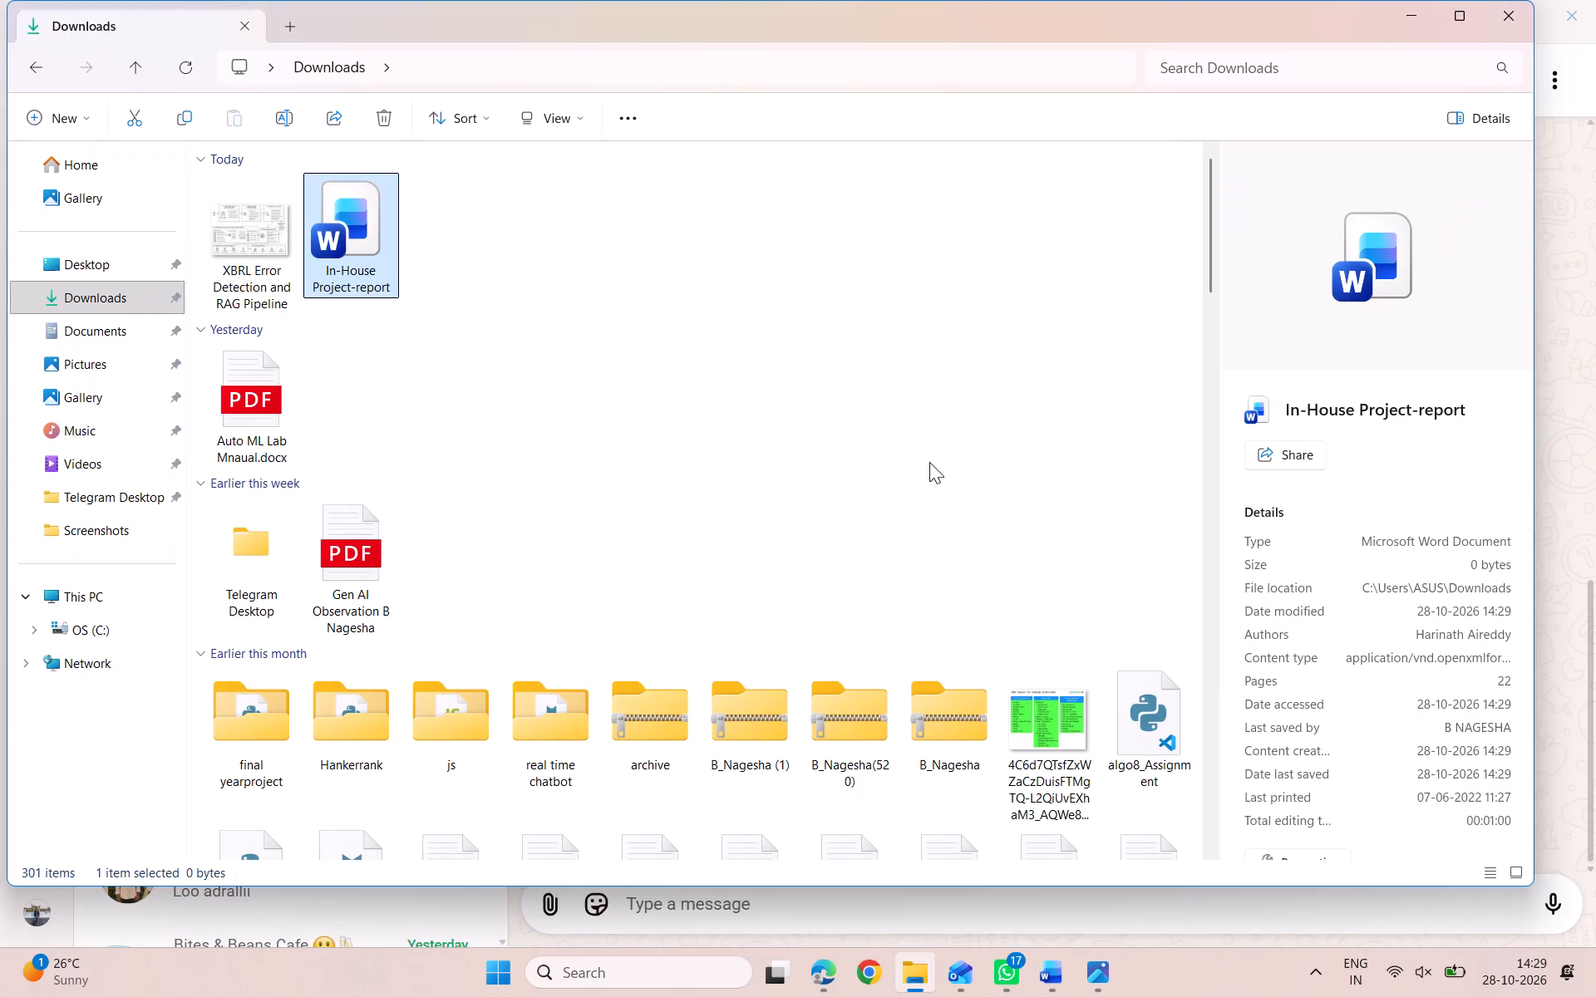
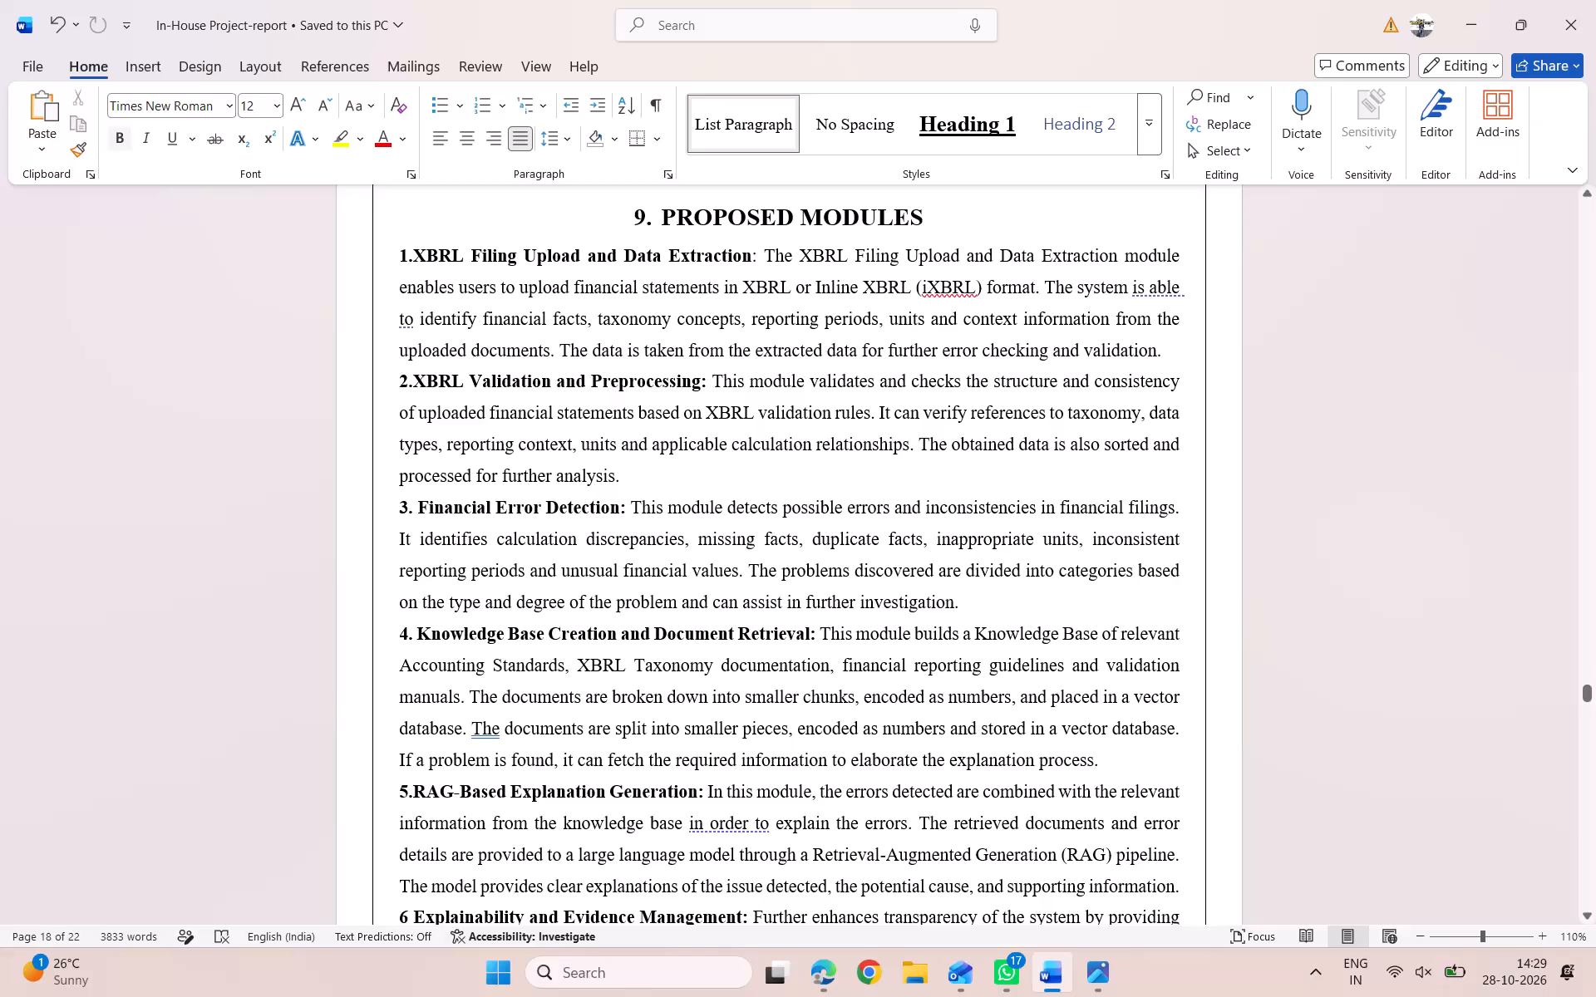
# Review the report from the Proposed Modules section through Novelty of the Idea and Conclusion to the References page.
pyautogui.scroll(-9, 973, 662)
pyautogui.scroll(9, 973, 662)
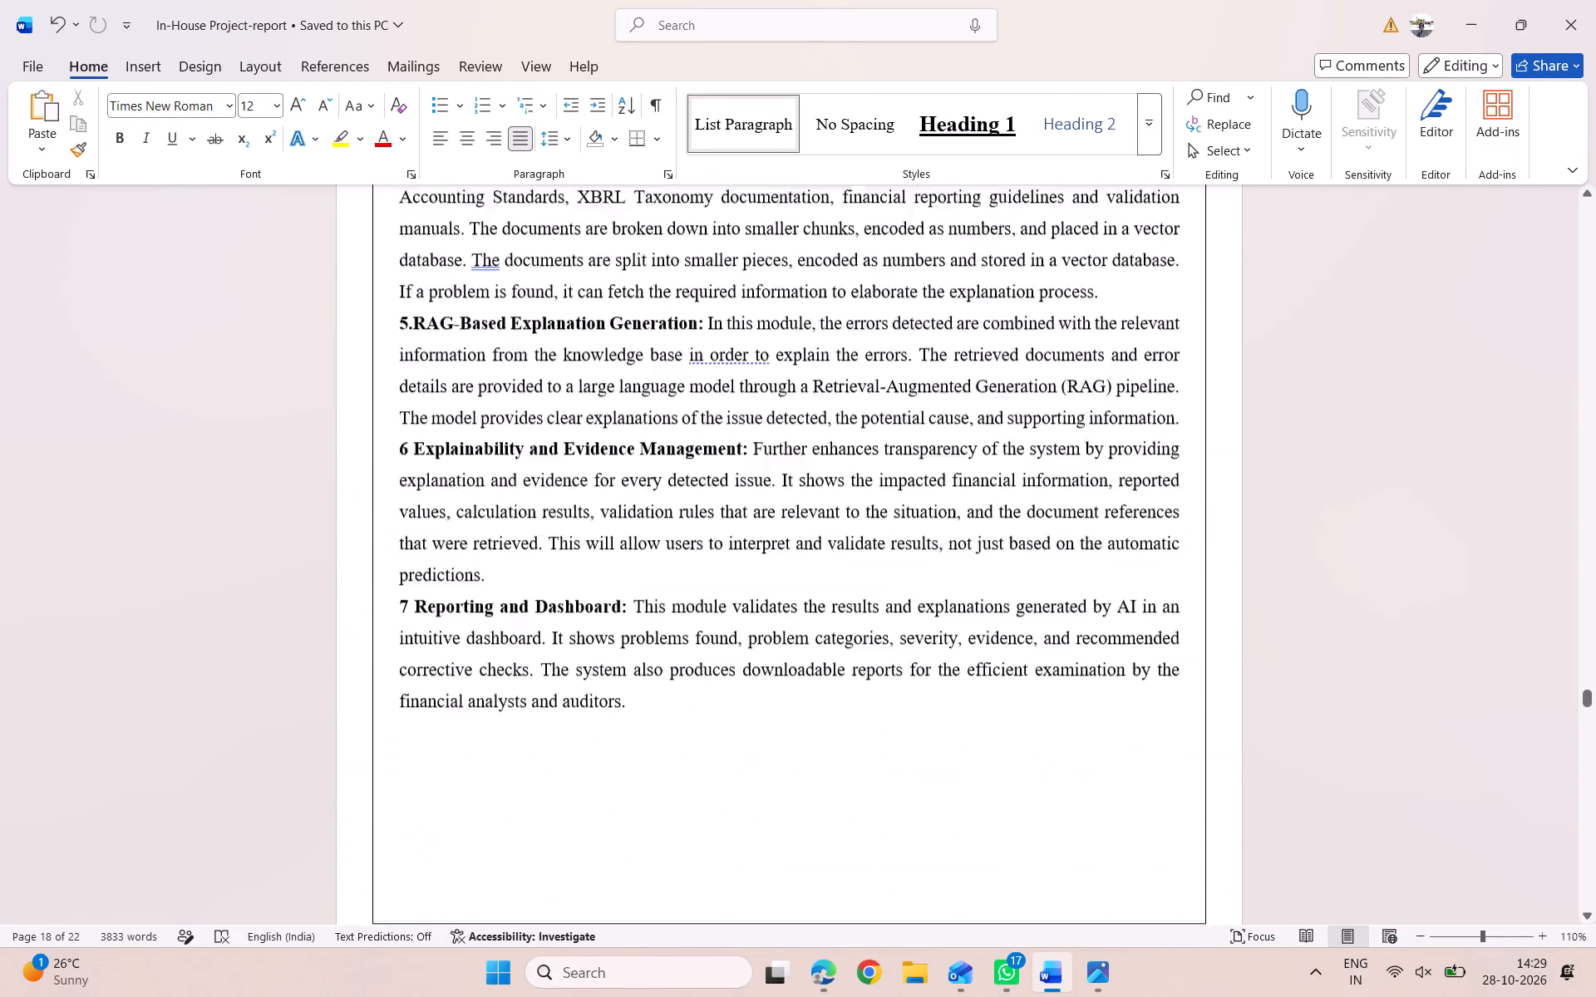
pyautogui.scroll(8, 973, 662)
pyautogui.scroll(-20, 973, 662)
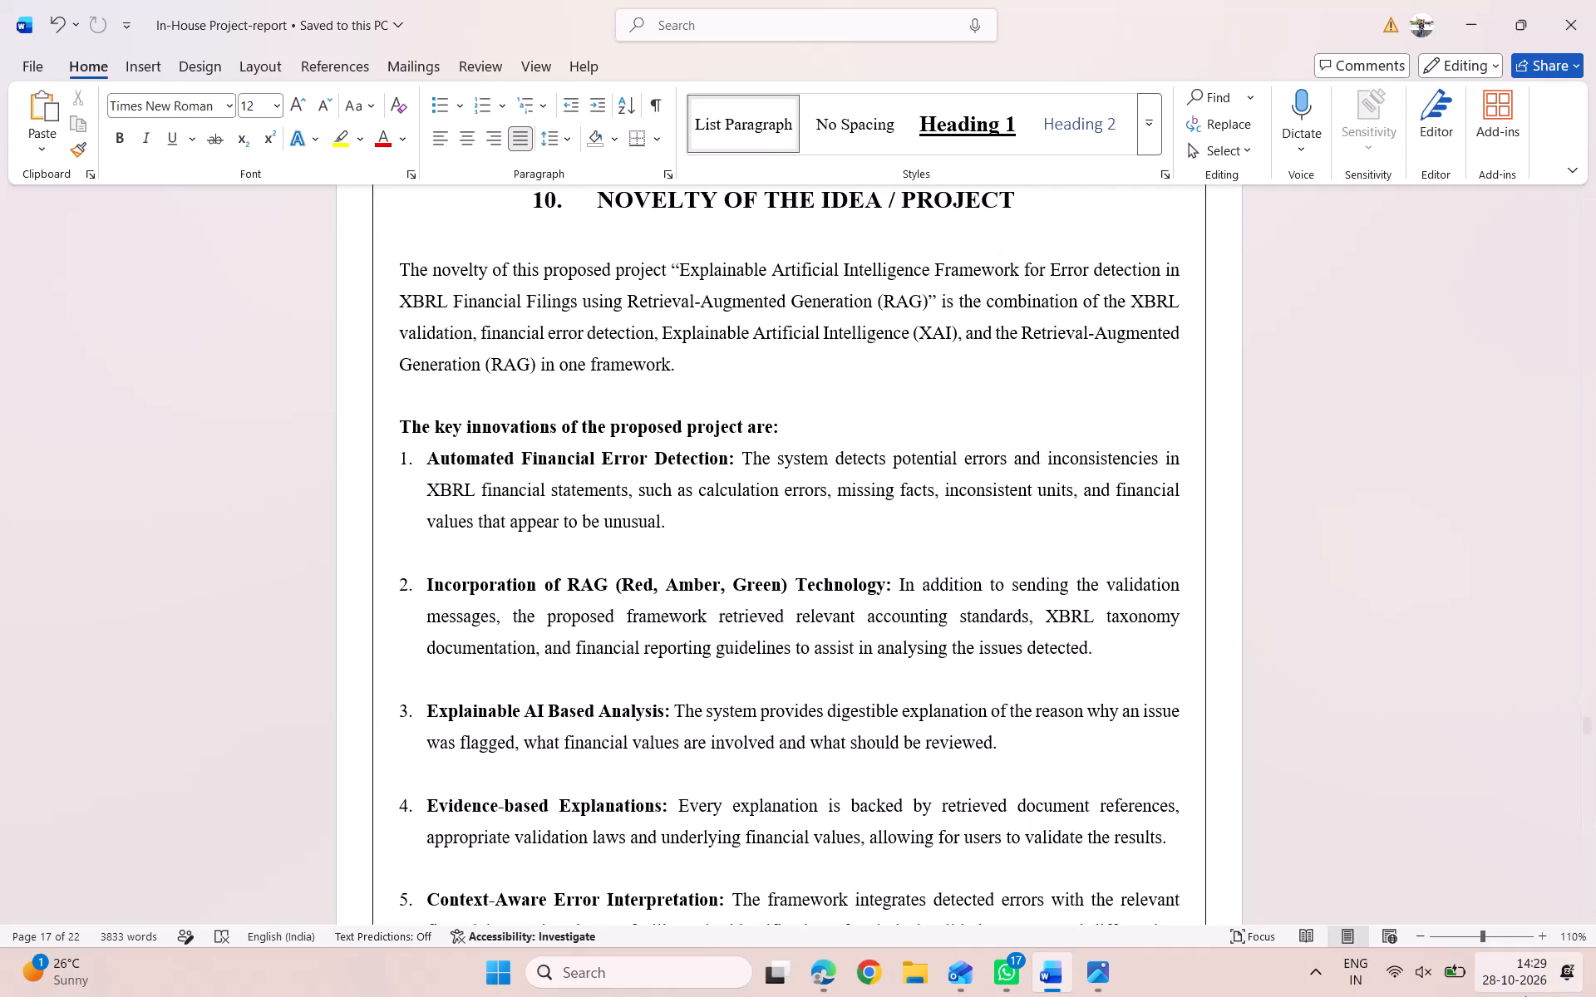
pyautogui.scroll(-2, 1103, 873)
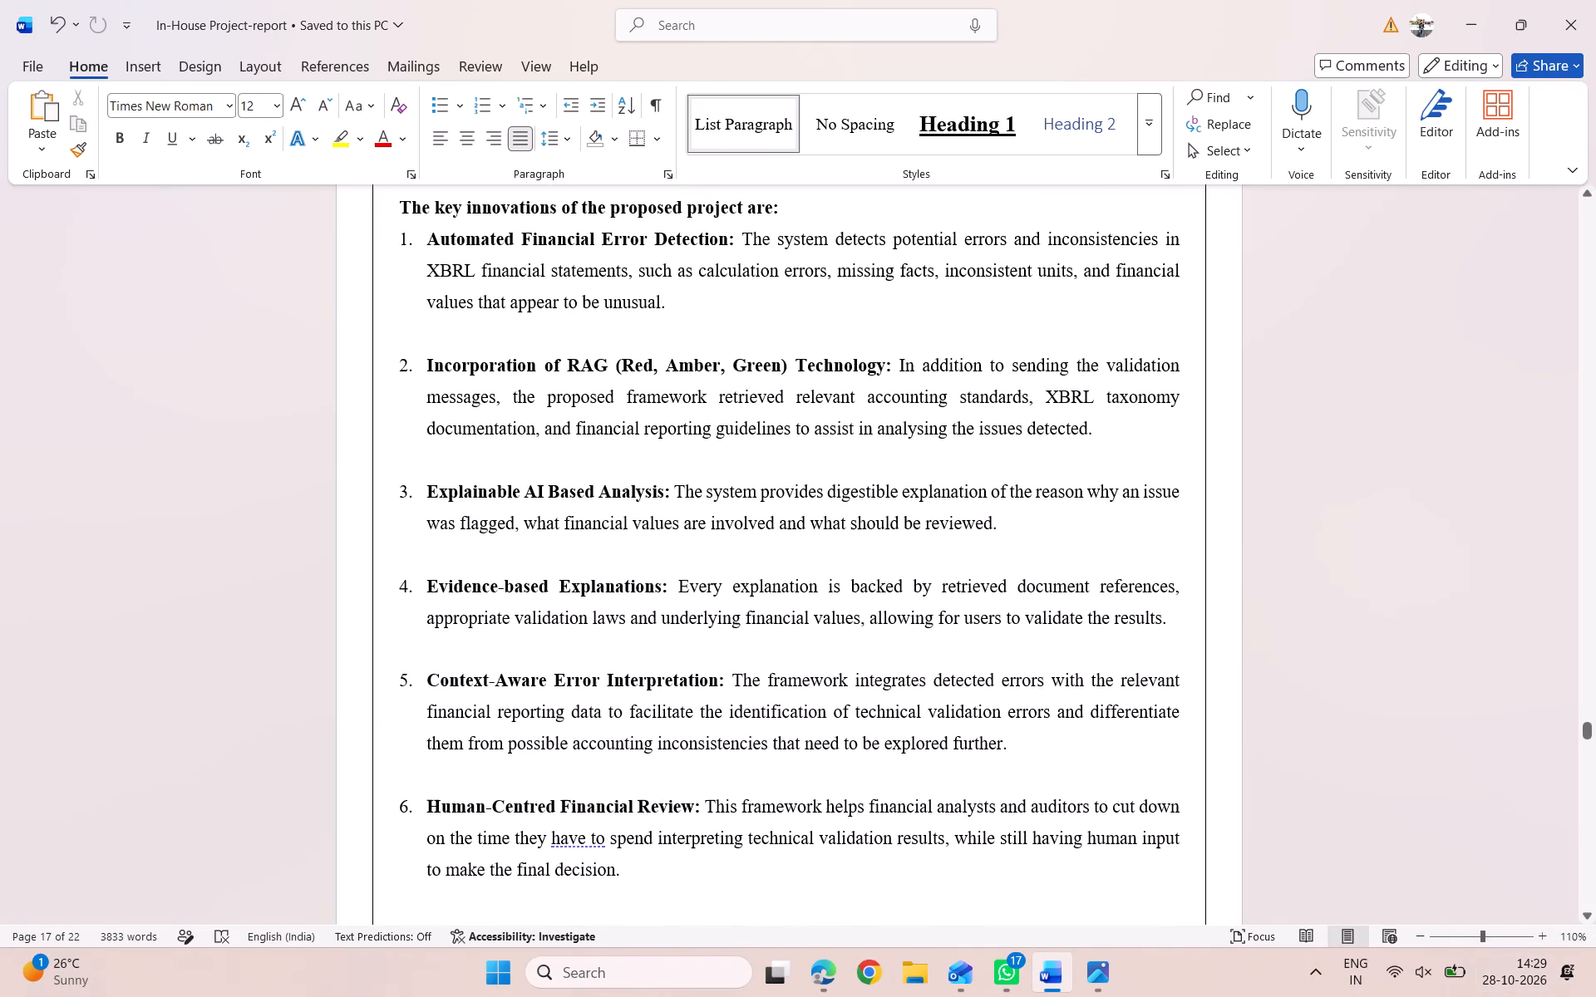
pyautogui.scroll(-3, 1151, 599)
pyautogui.scroll(-6, 687, 599)
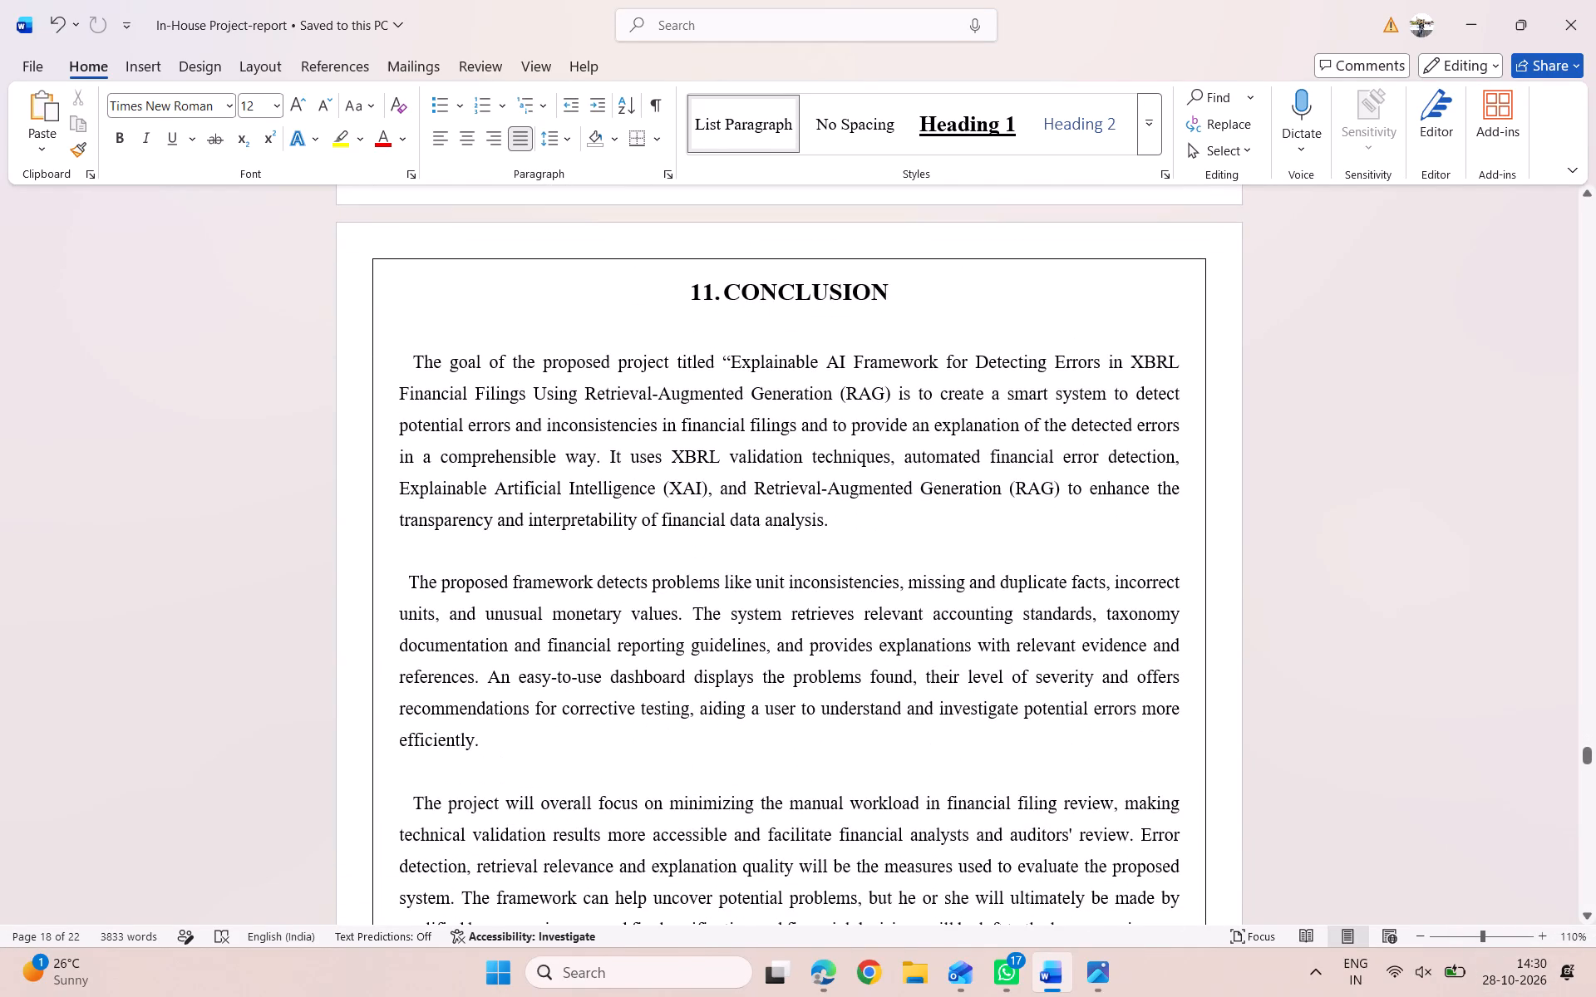
pyautogui.scroll(-10, 661, 695)
pyautogui.scroll(1, 661, 695)
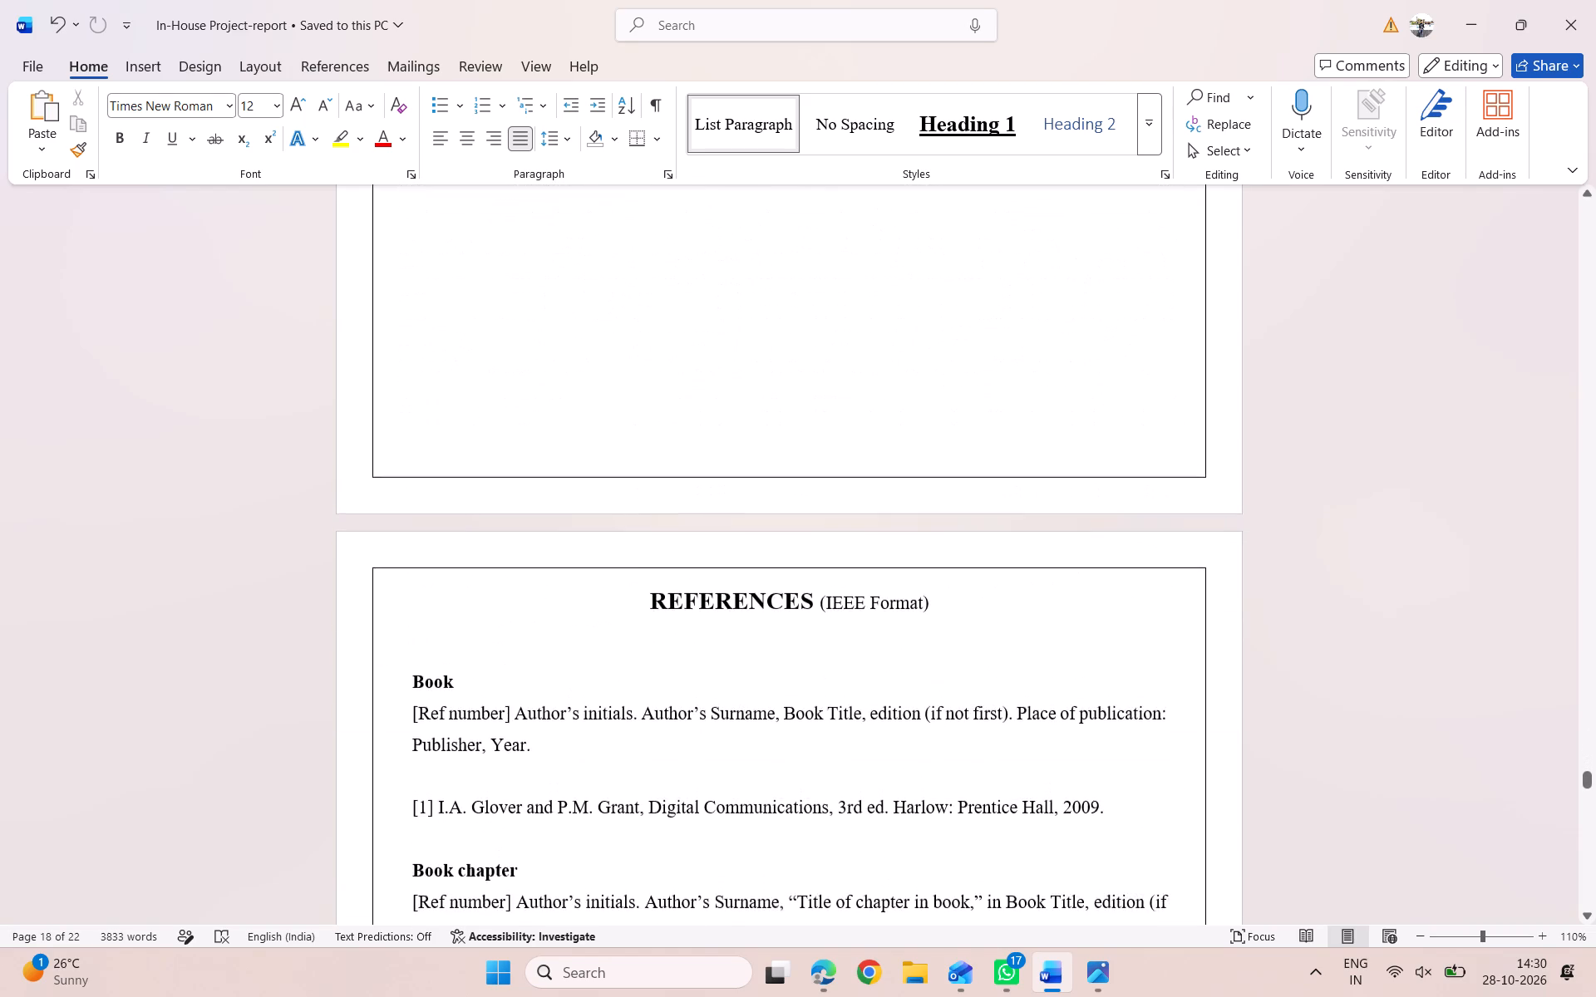
pyautogui.scroll(-2, 661, 695)
pyautogui.scroll(3, 661, 695)
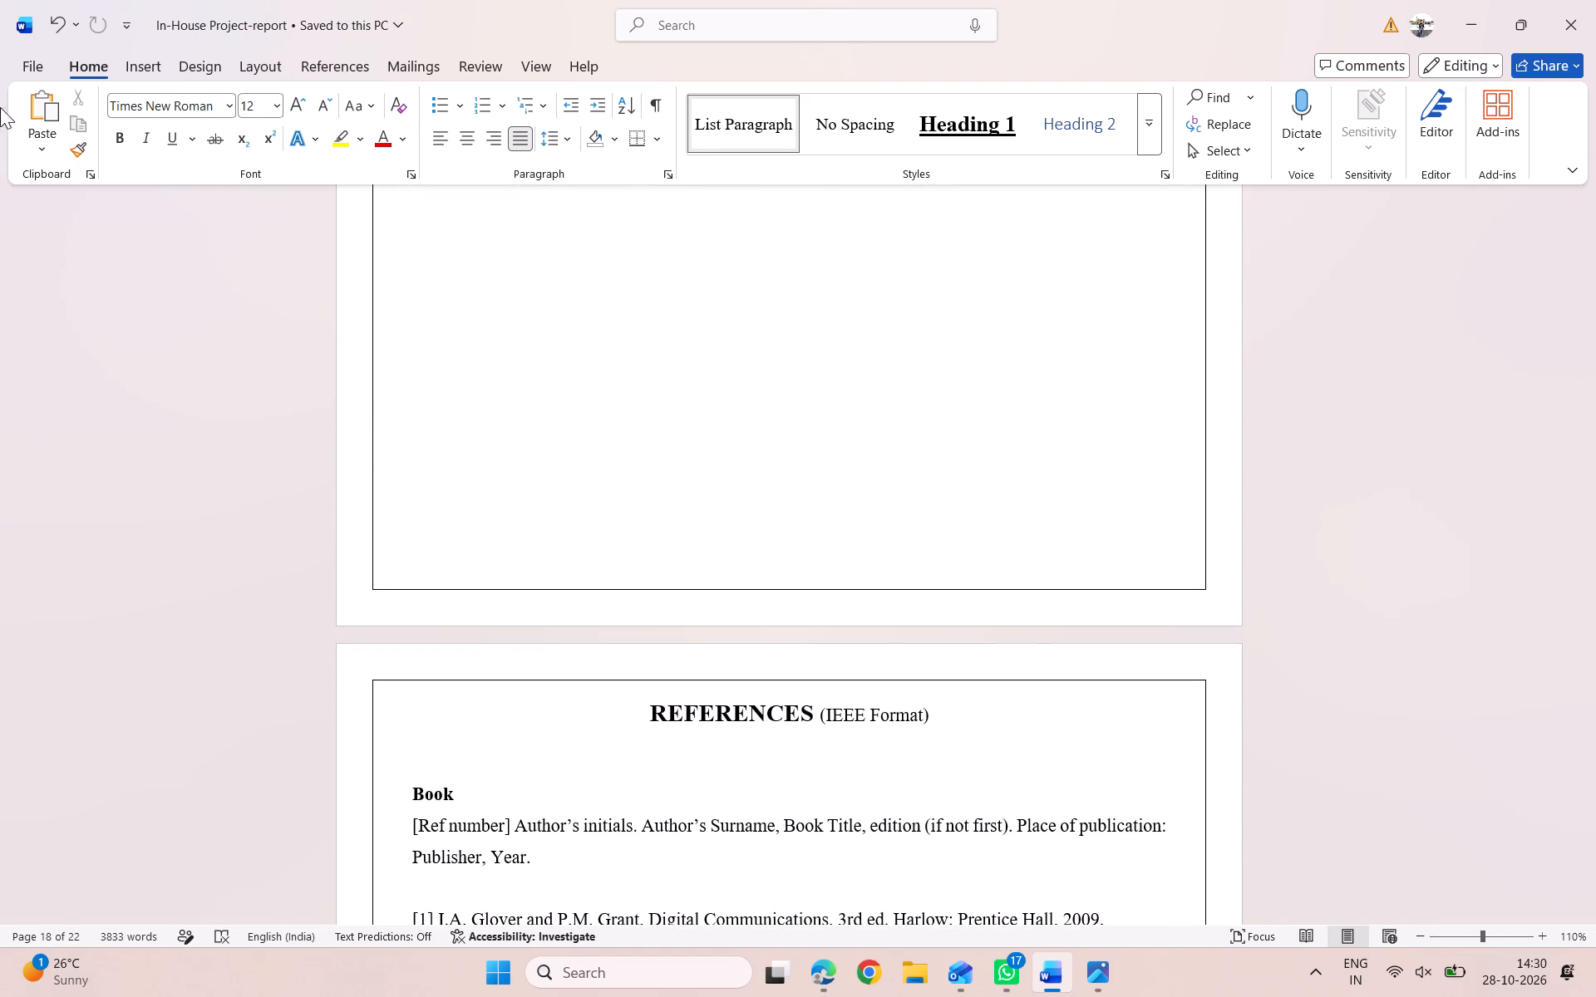
# Save the In-House Project-report document in its current location.
pyautogui.click(32, 56)
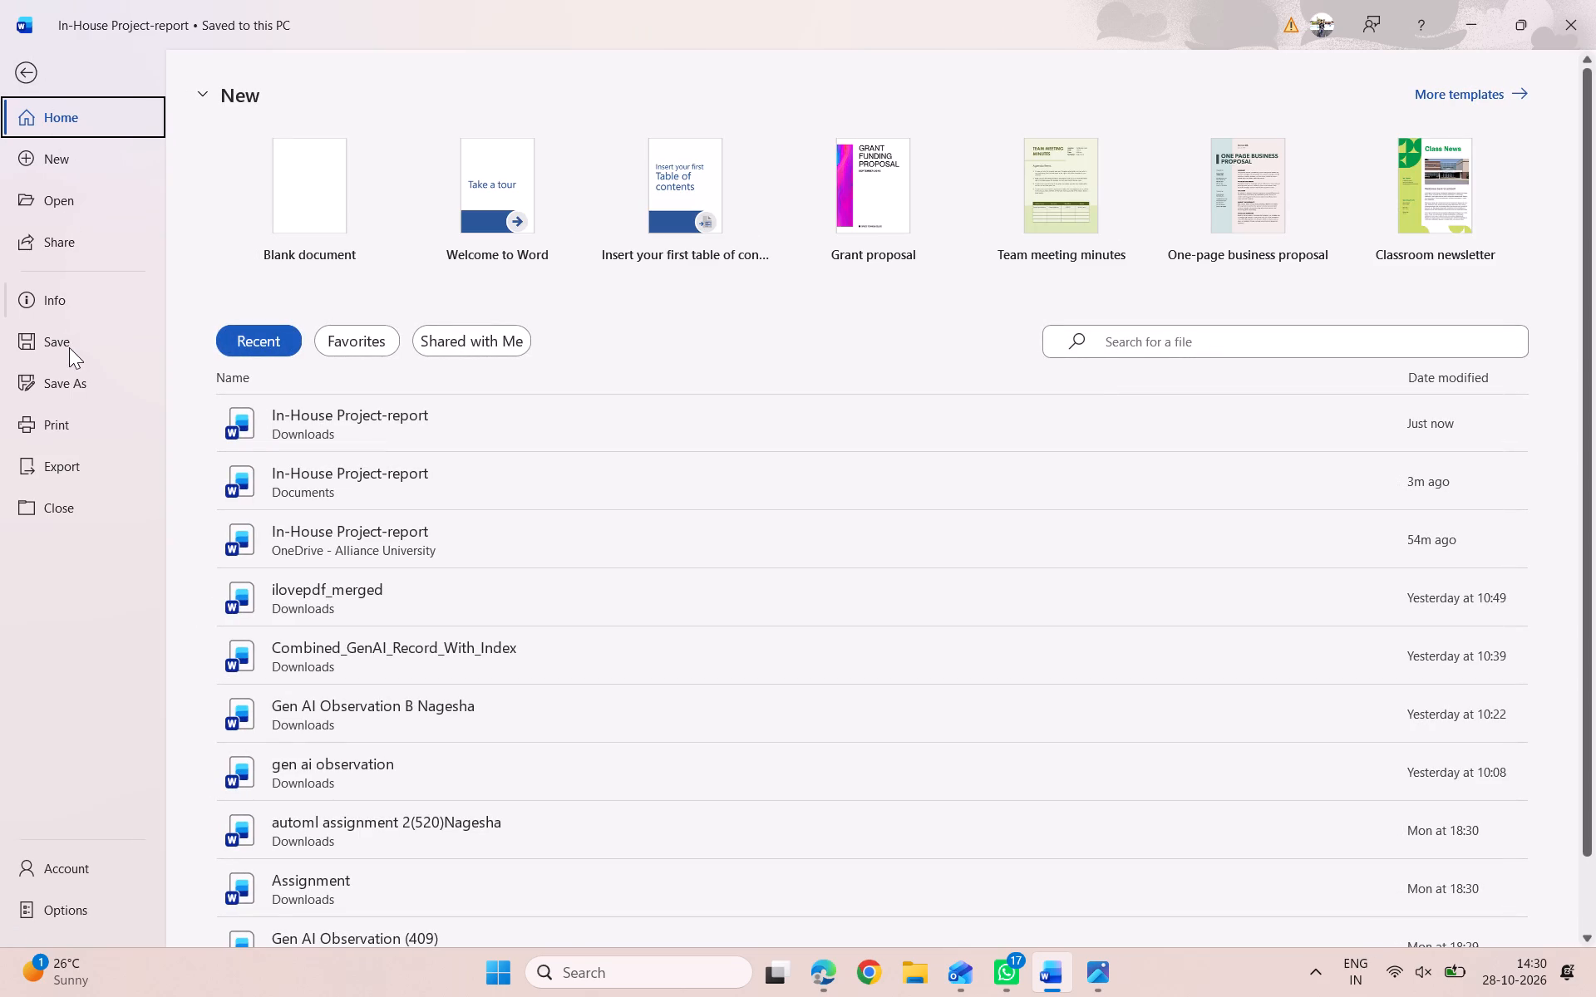
pyautogui.click(69, 347)
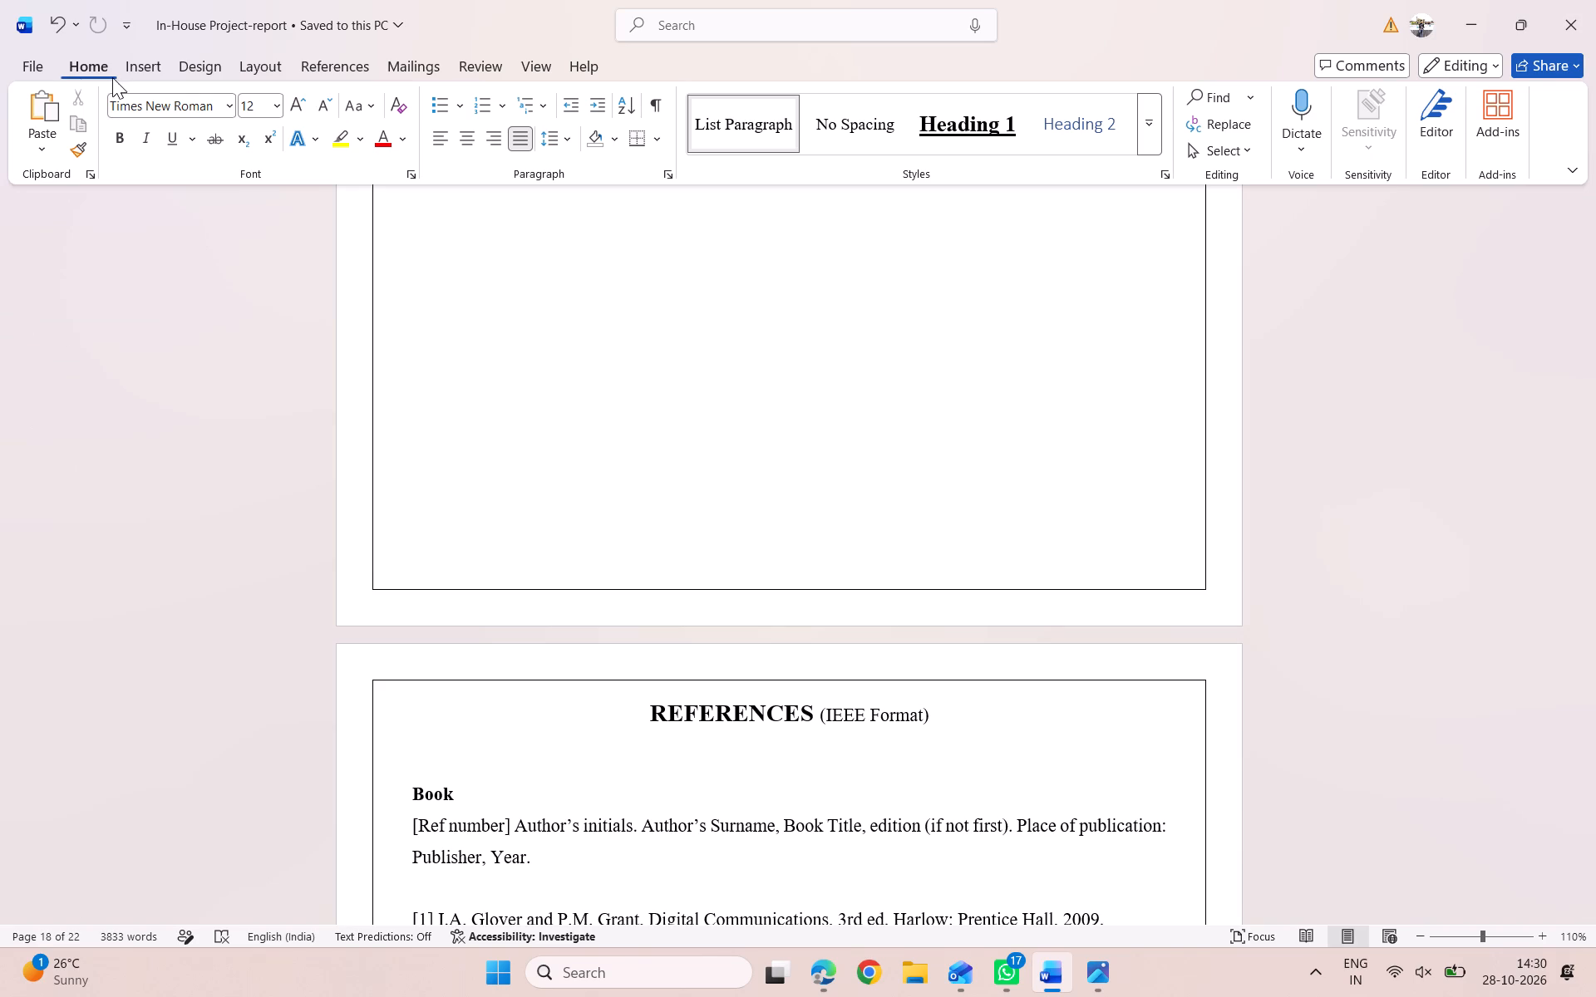
pyautogui.click(40, 66)
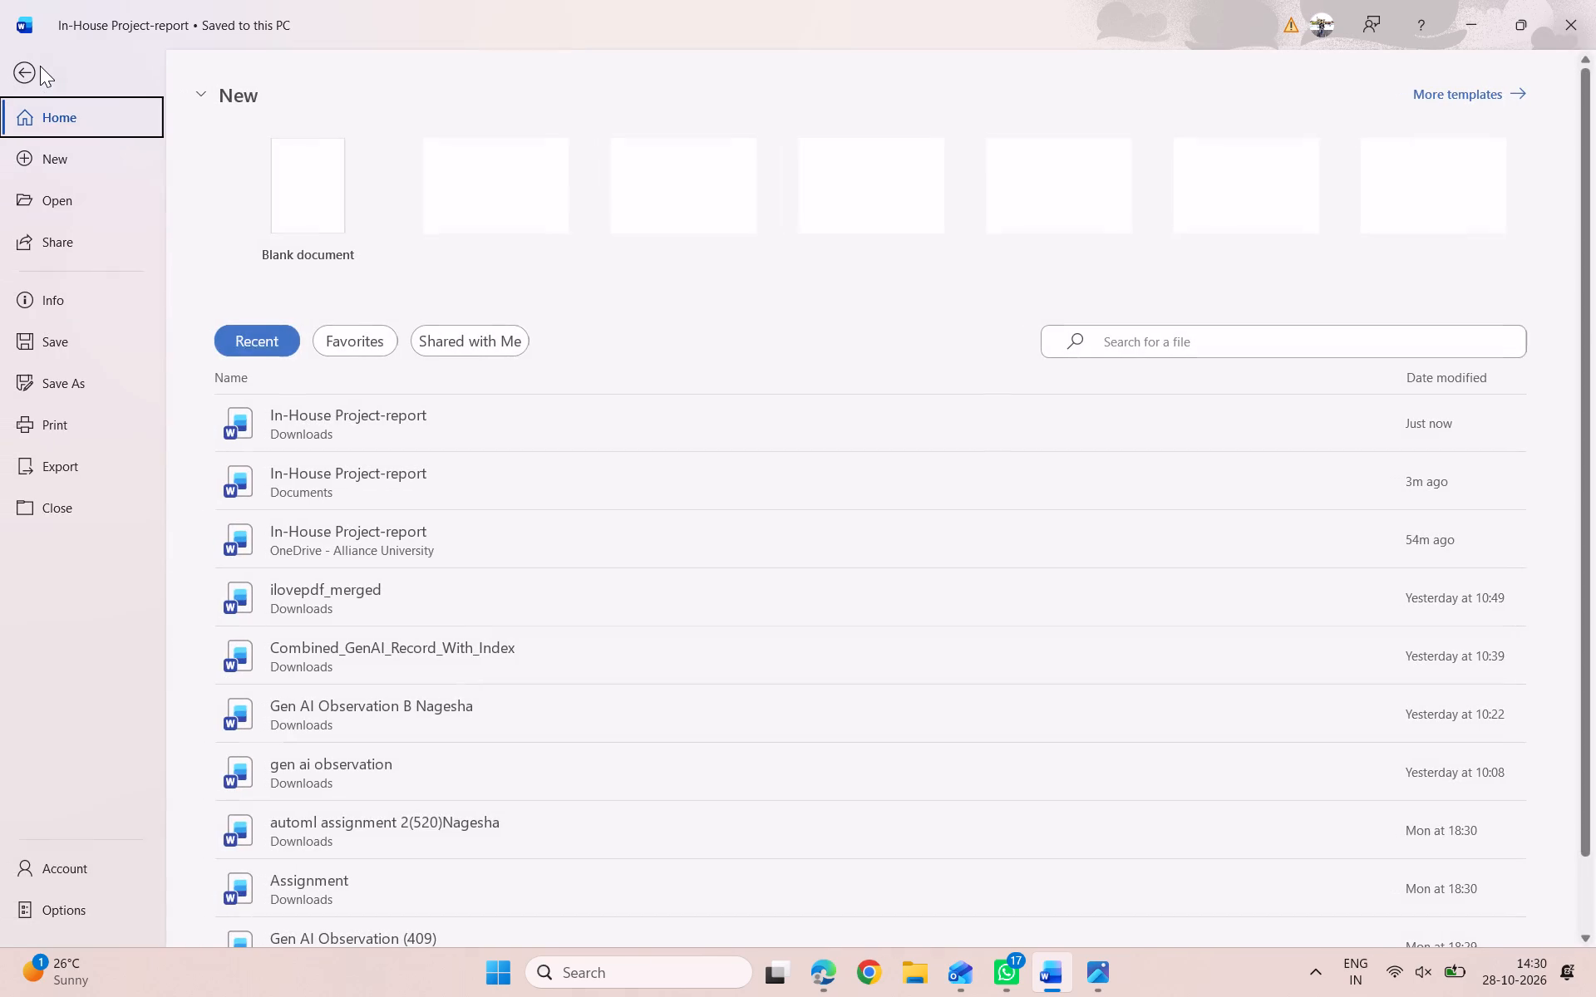
# Switch to File Explorer and open the In-House Project-report Word file from the Downloads folder.
pyautogui.click(925, 976)
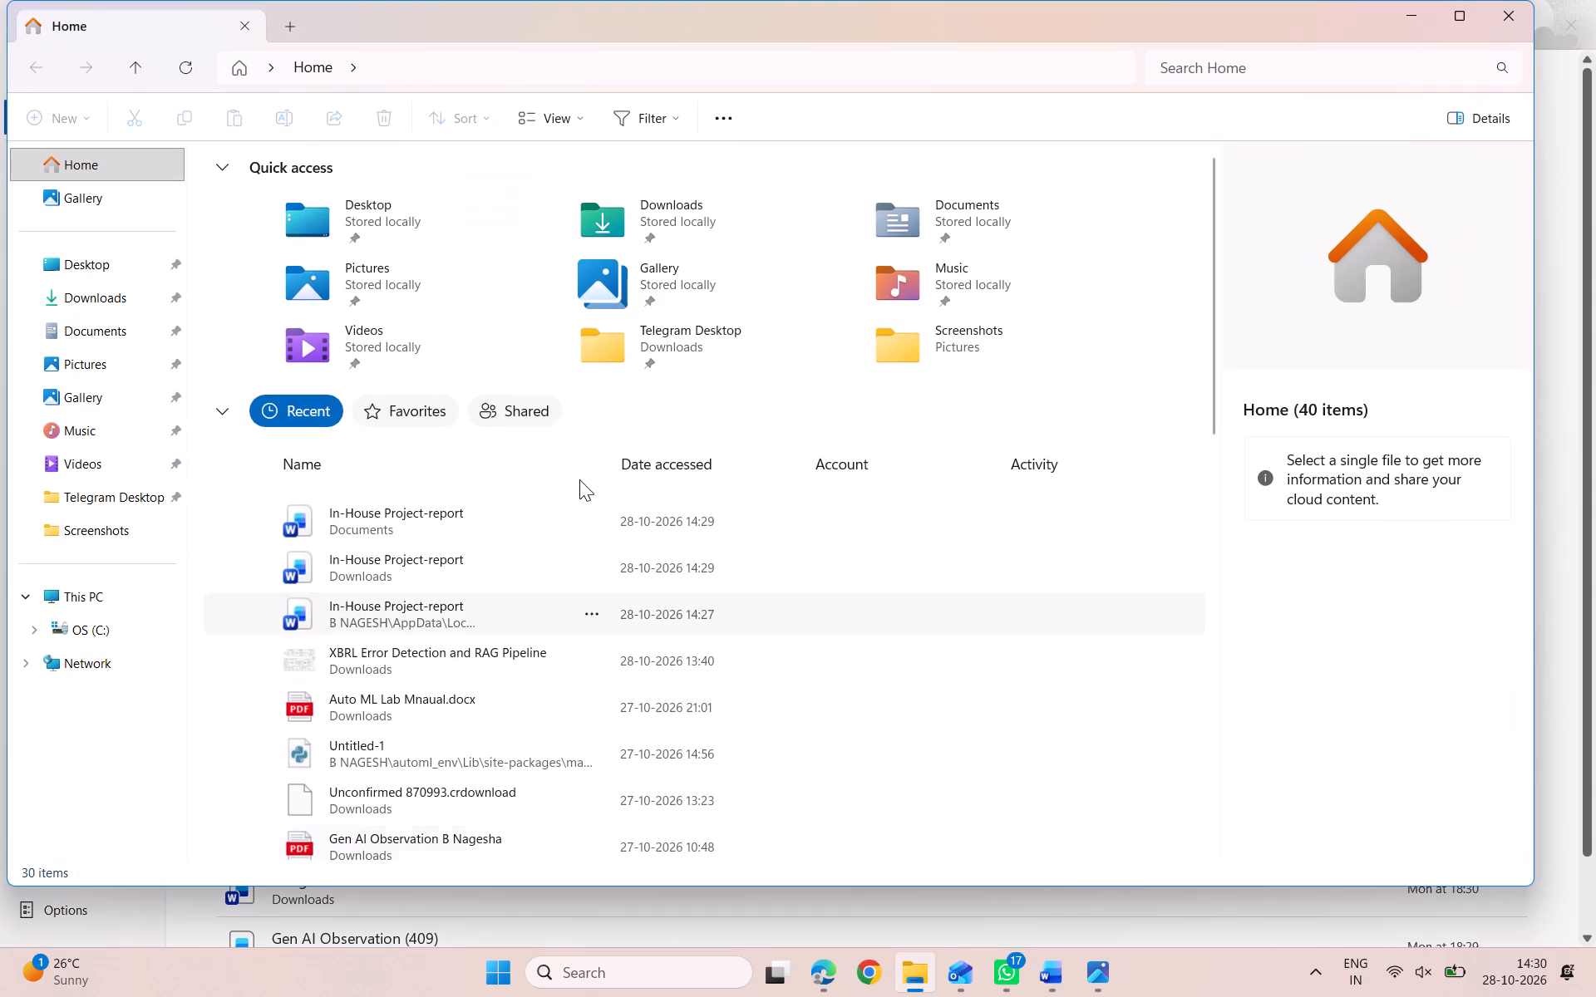
pyautogui.click(102, 296)
pyautogui.click(247, 243)
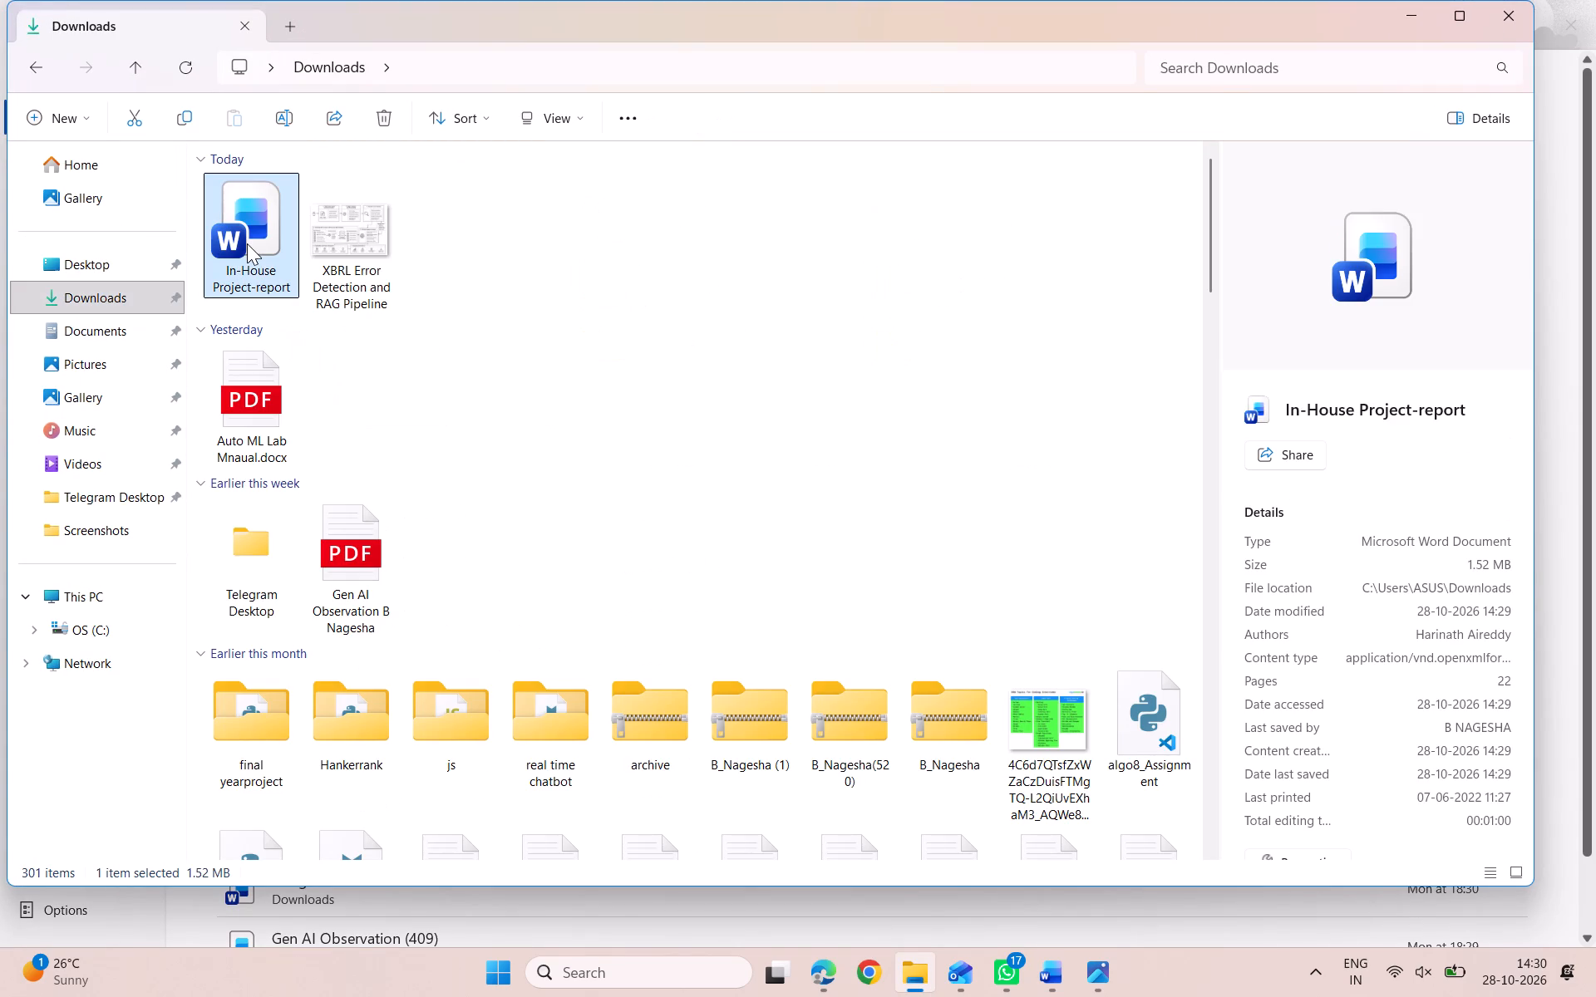
pyautogui.rightClick(247, 243)
pyautogui.rightClick(247, 243)
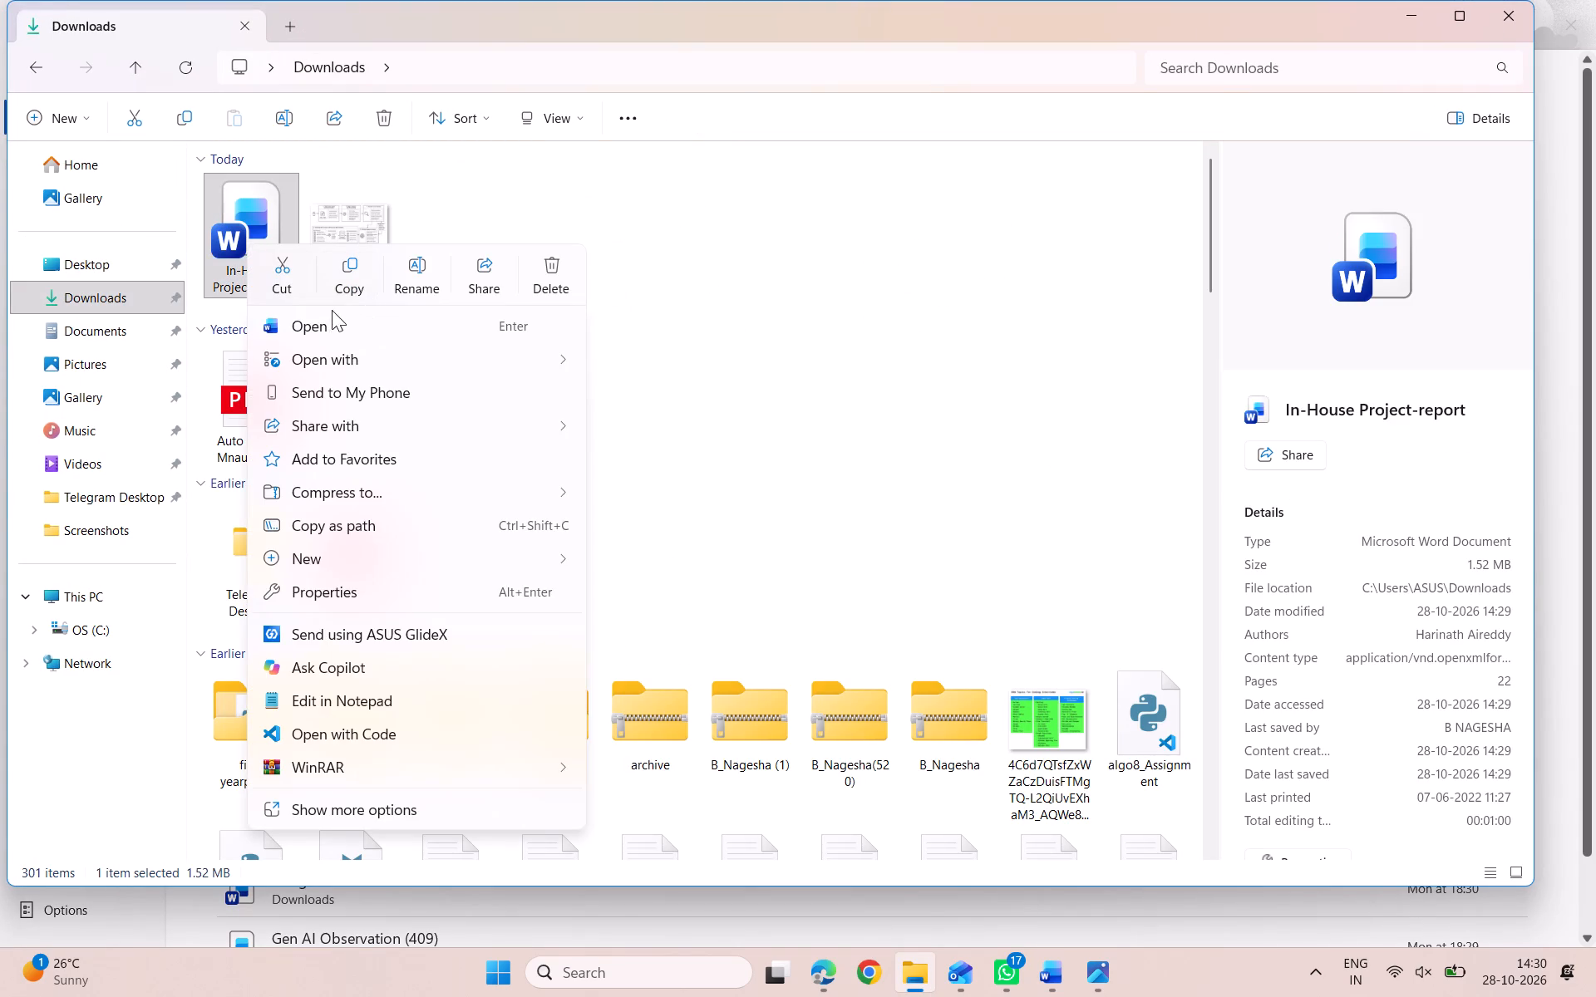
pyautogui.click(323, 324)
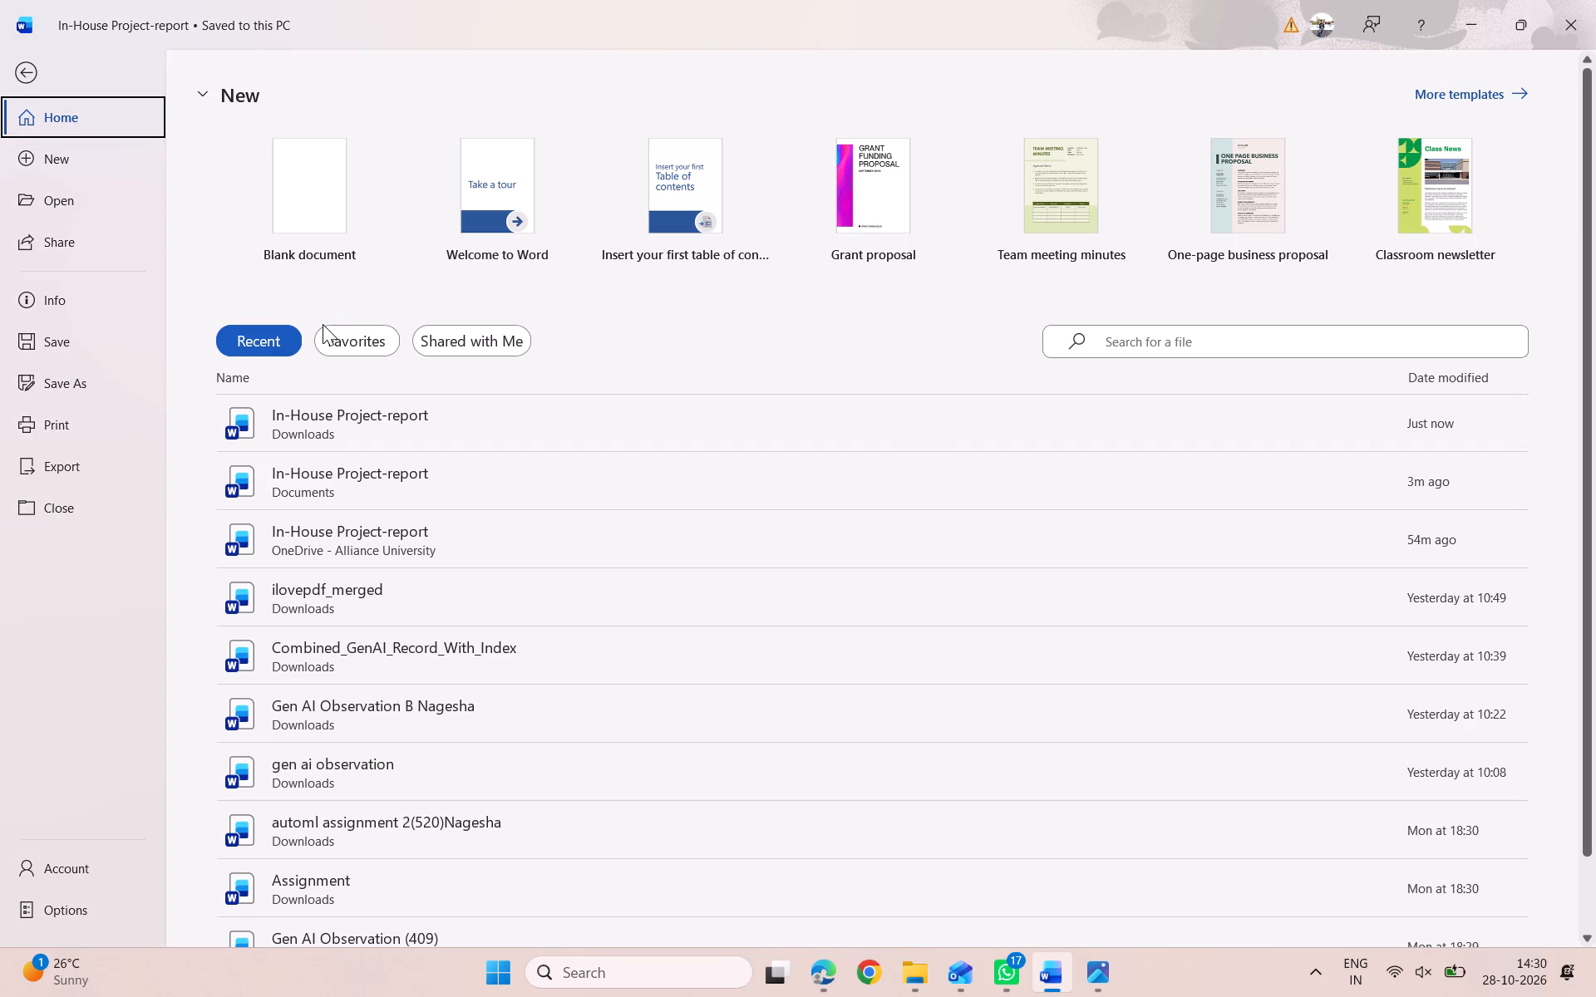
# Close the In-House Project-report document in Word.
pyautogui.click(1595, 0)
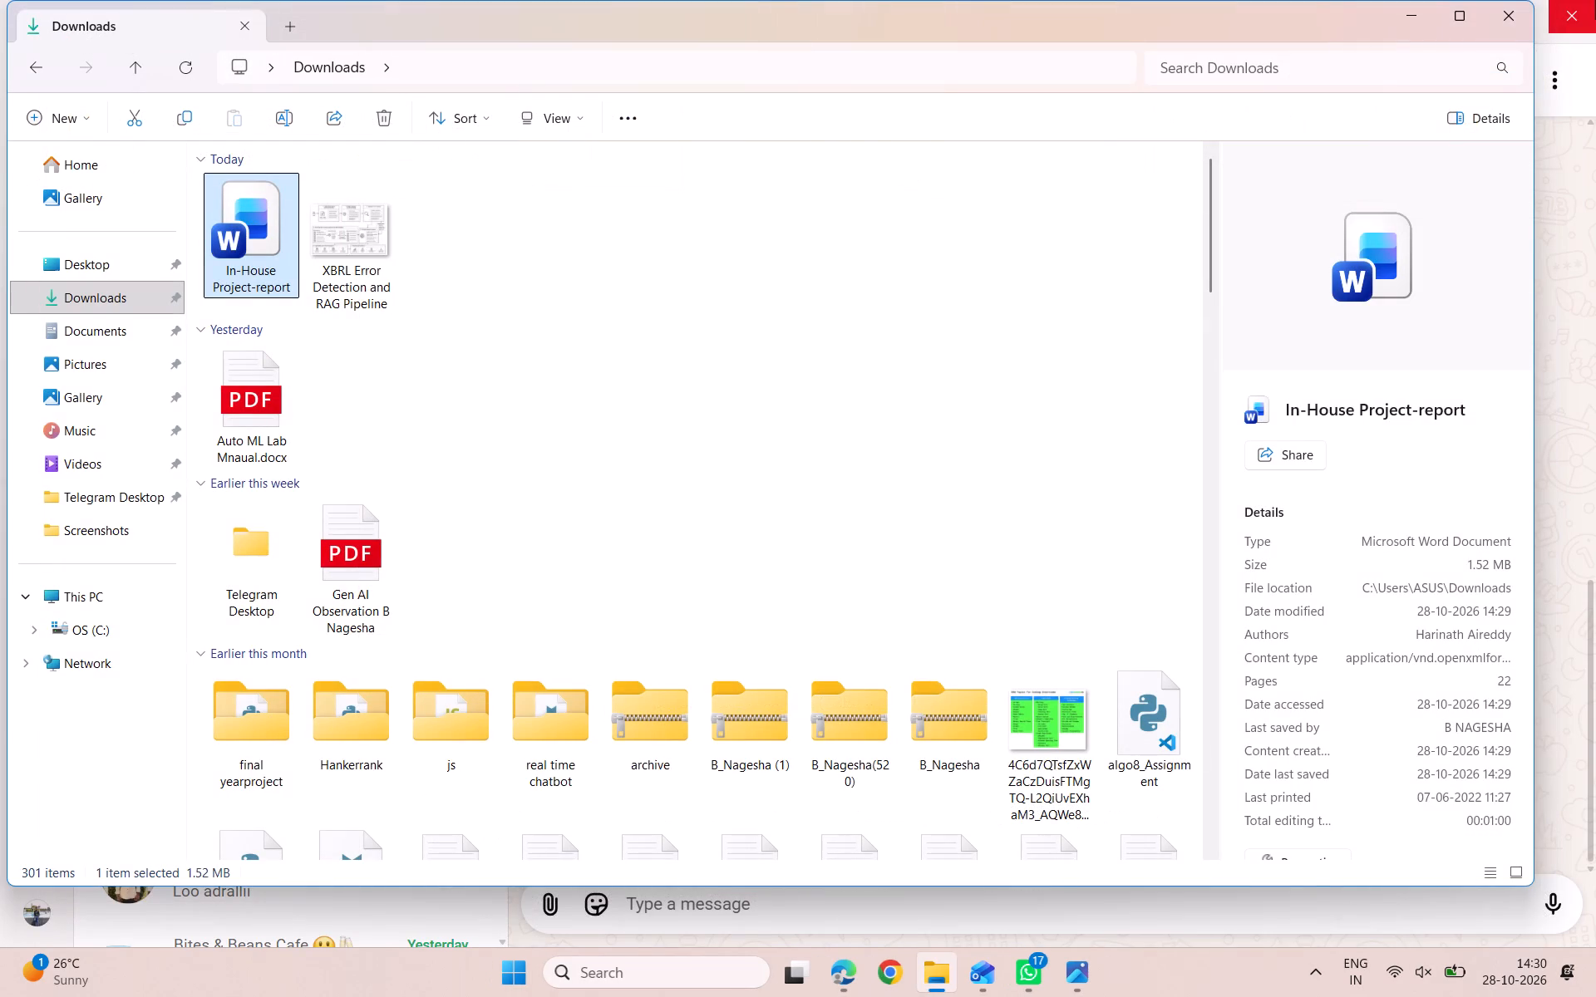
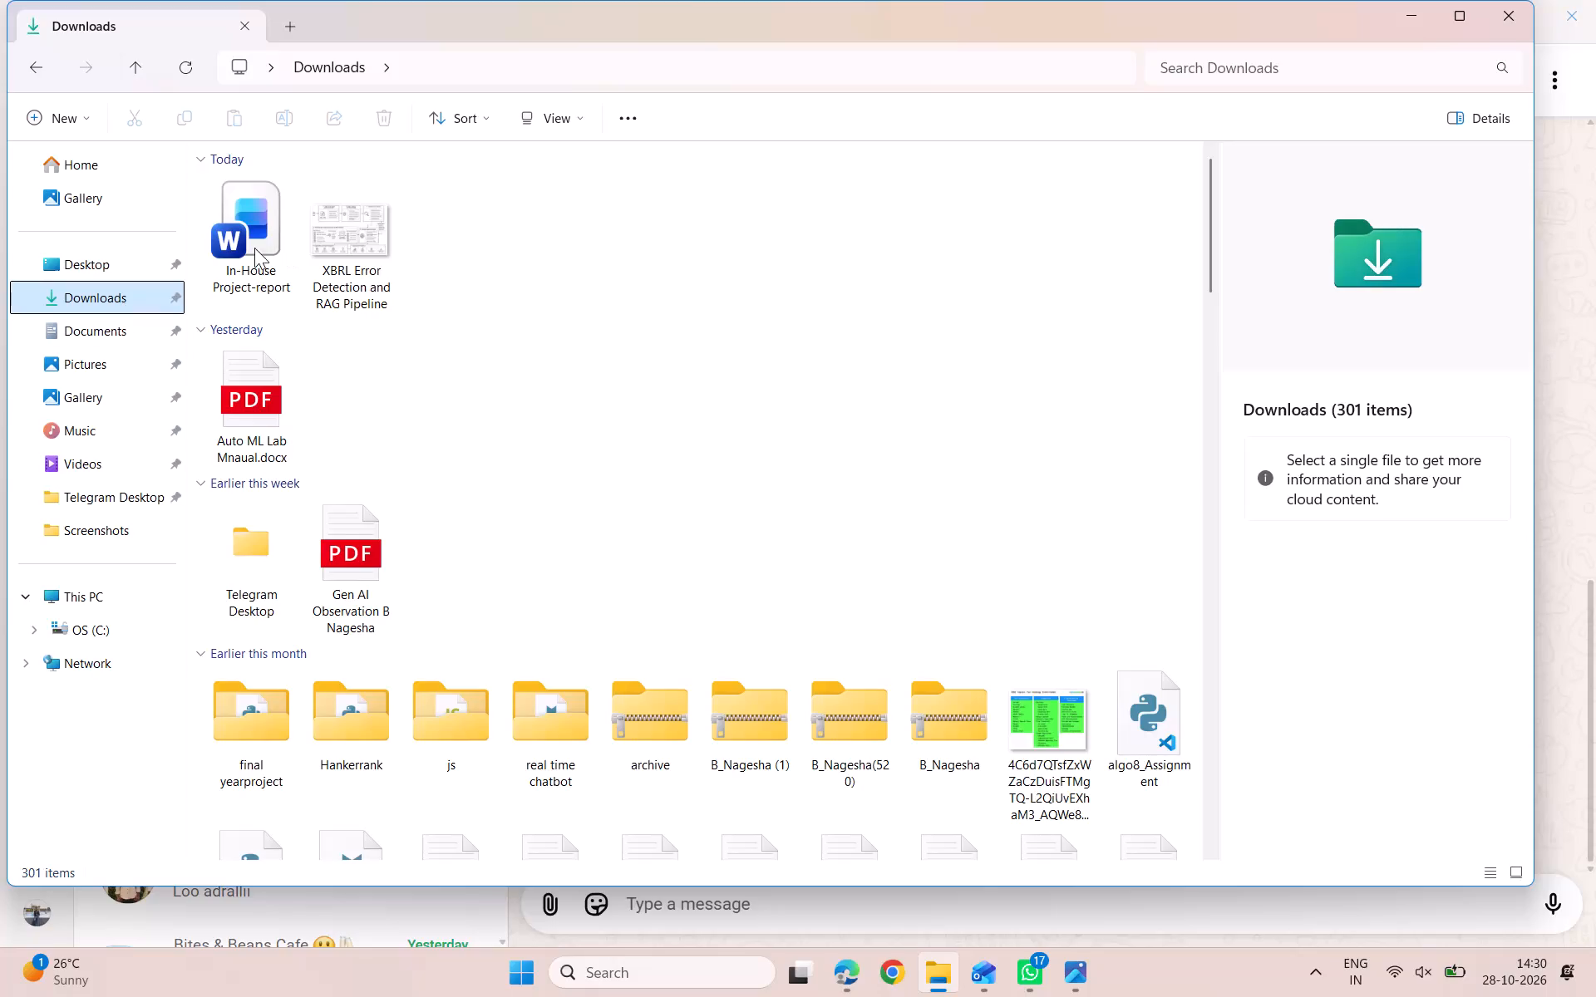
# Reopen the In-House Project-report Word document from the Downloads folder.
pyautogui.doubleClick(235, 248)
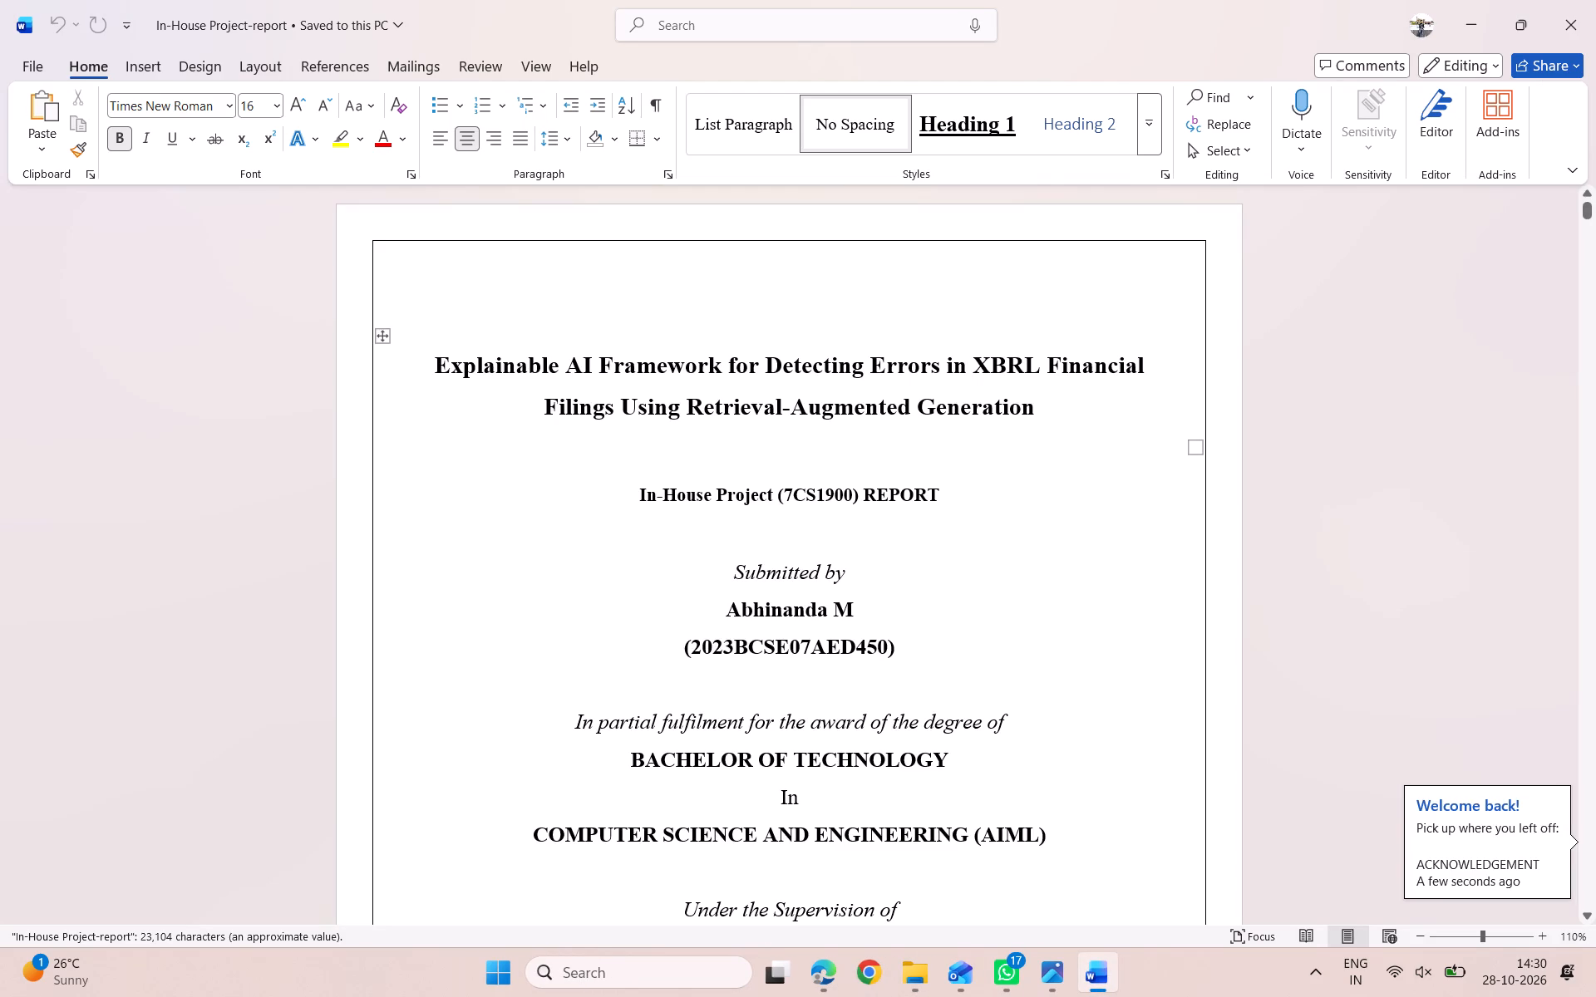
# Review the reopened report from the title page through the List of Symbols & Abbreviations to the Paper 2 and Paper 3 sections.
pyautogui.scroll(-9, 789, 534)
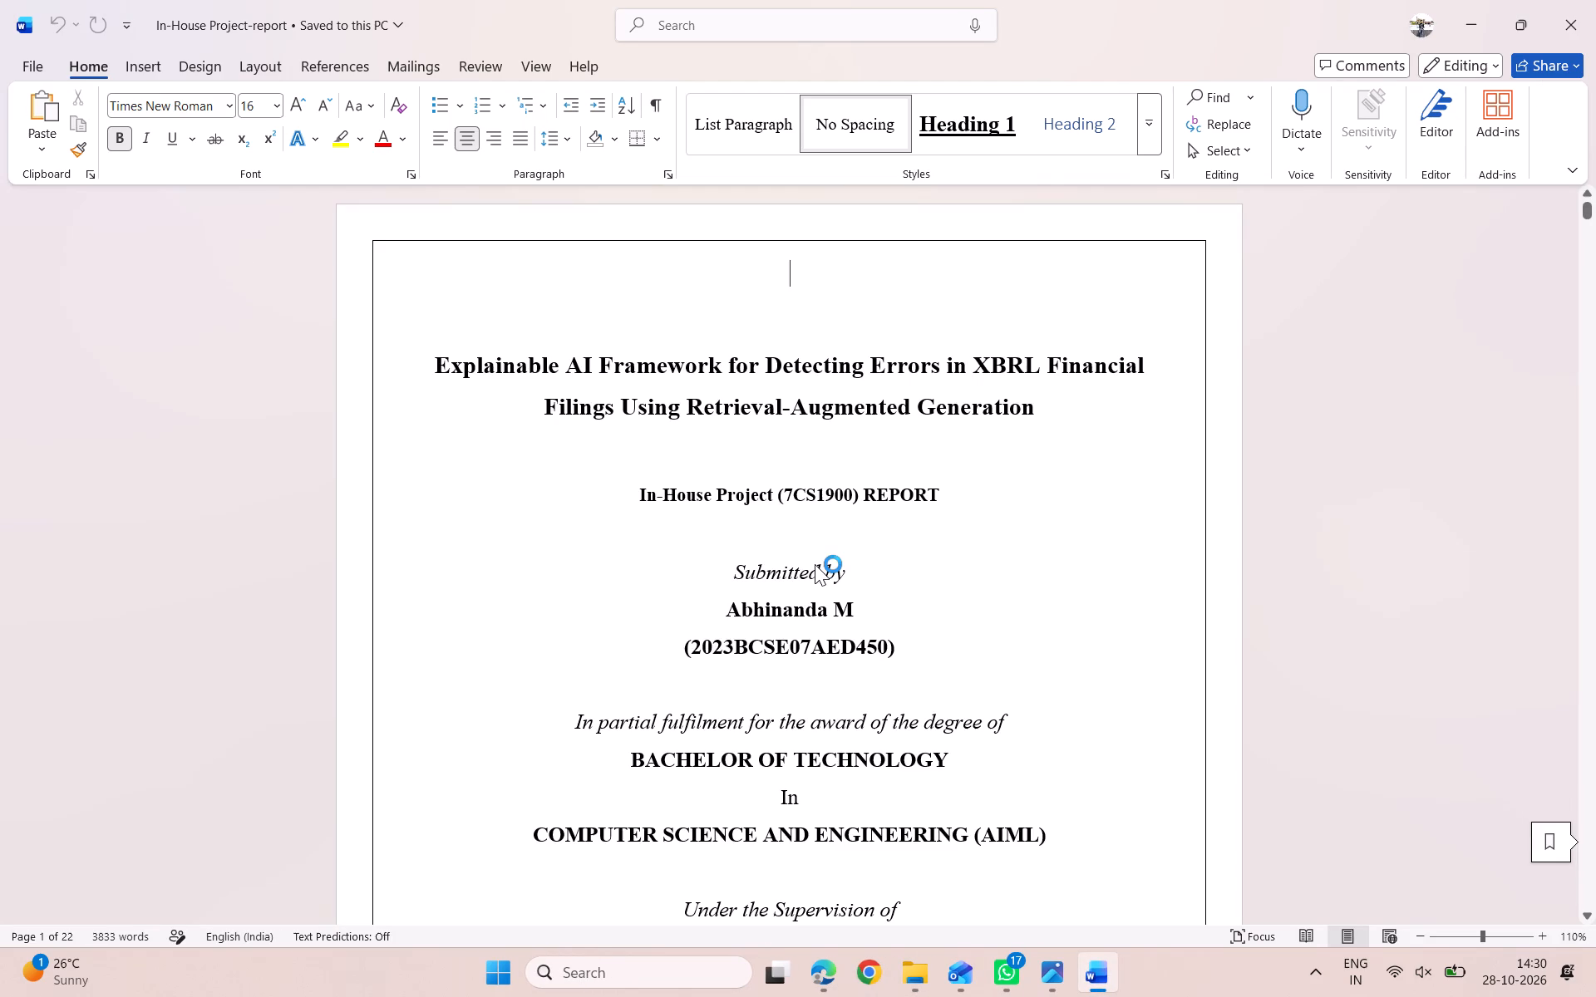
pyautogui.scroll(-20, 899, 556)
pyautogui.scroll(-14, 899, 567)
pyautogui.scroll(-7, 899, 572)
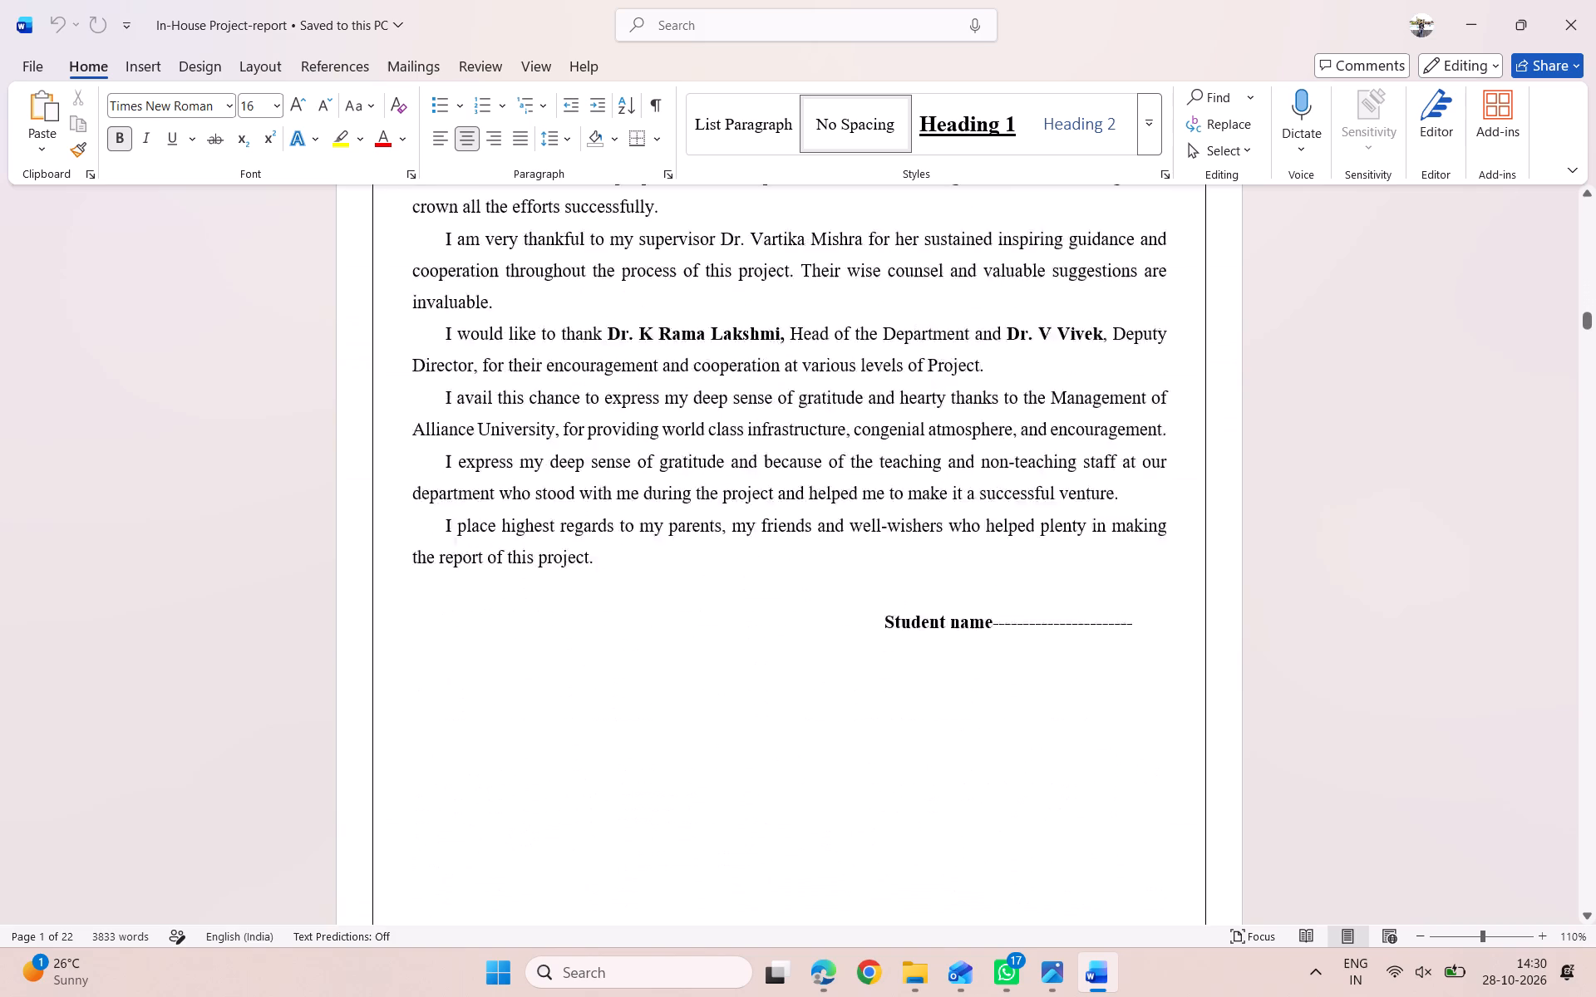
pyautogui.scroll(-19, 899, 586)
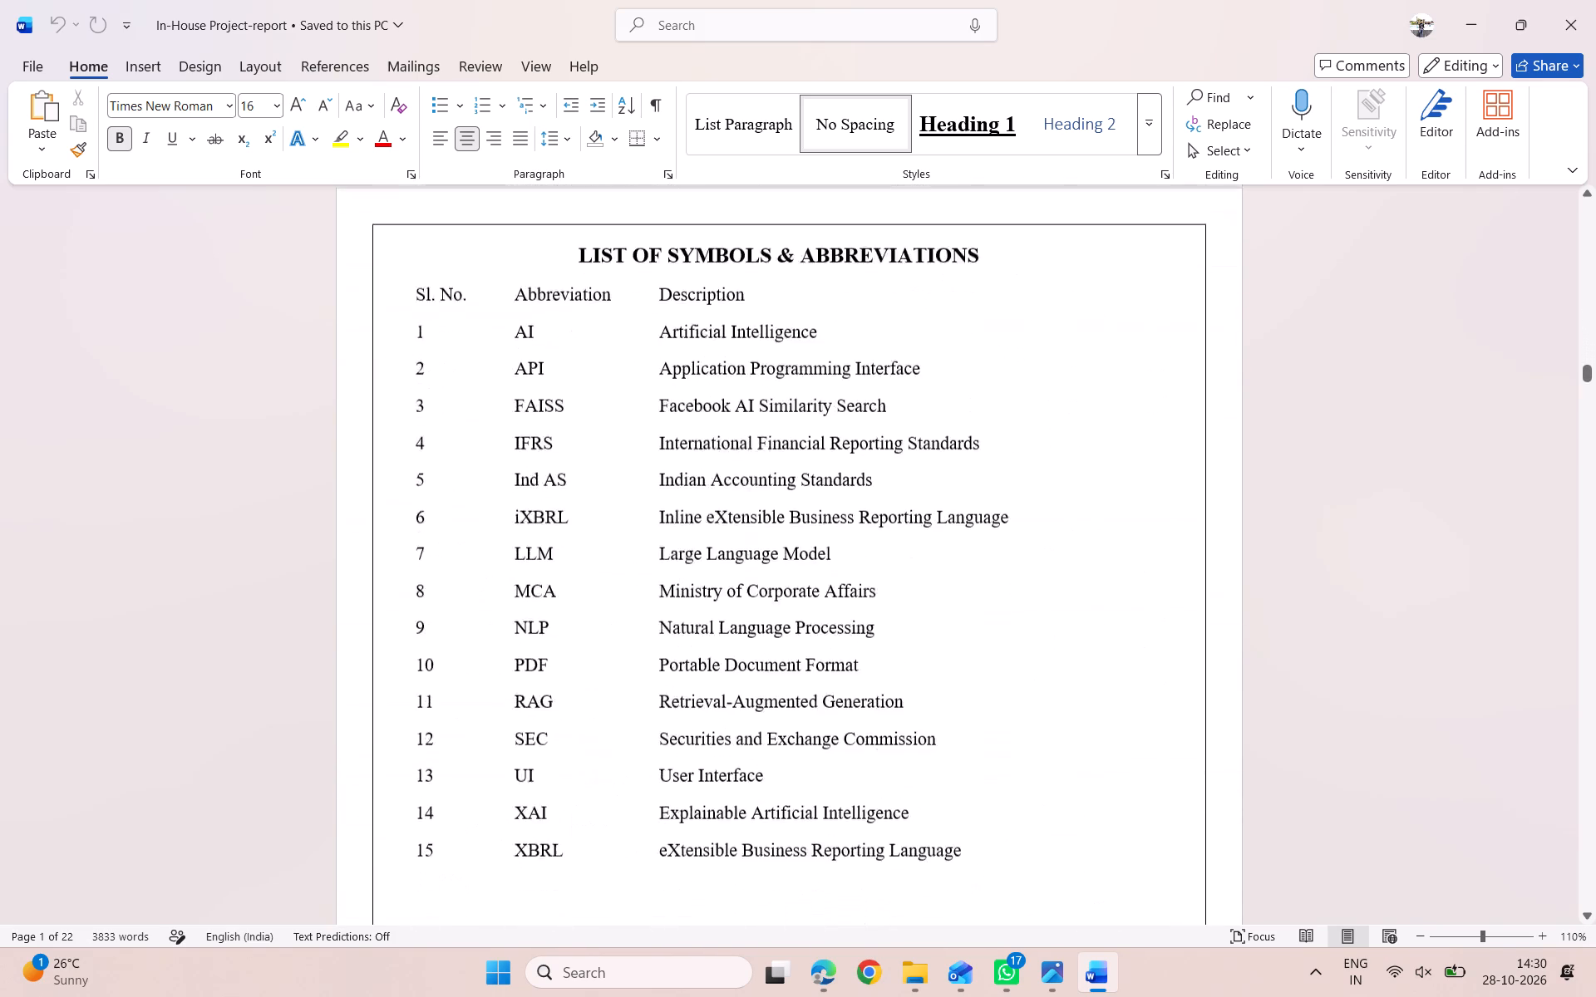
pyautogui.scroll(-8, 899, 586)
pyautogui.scroll(-20, 899, 592)
pyautogui.scroll(-11, 899, 592)
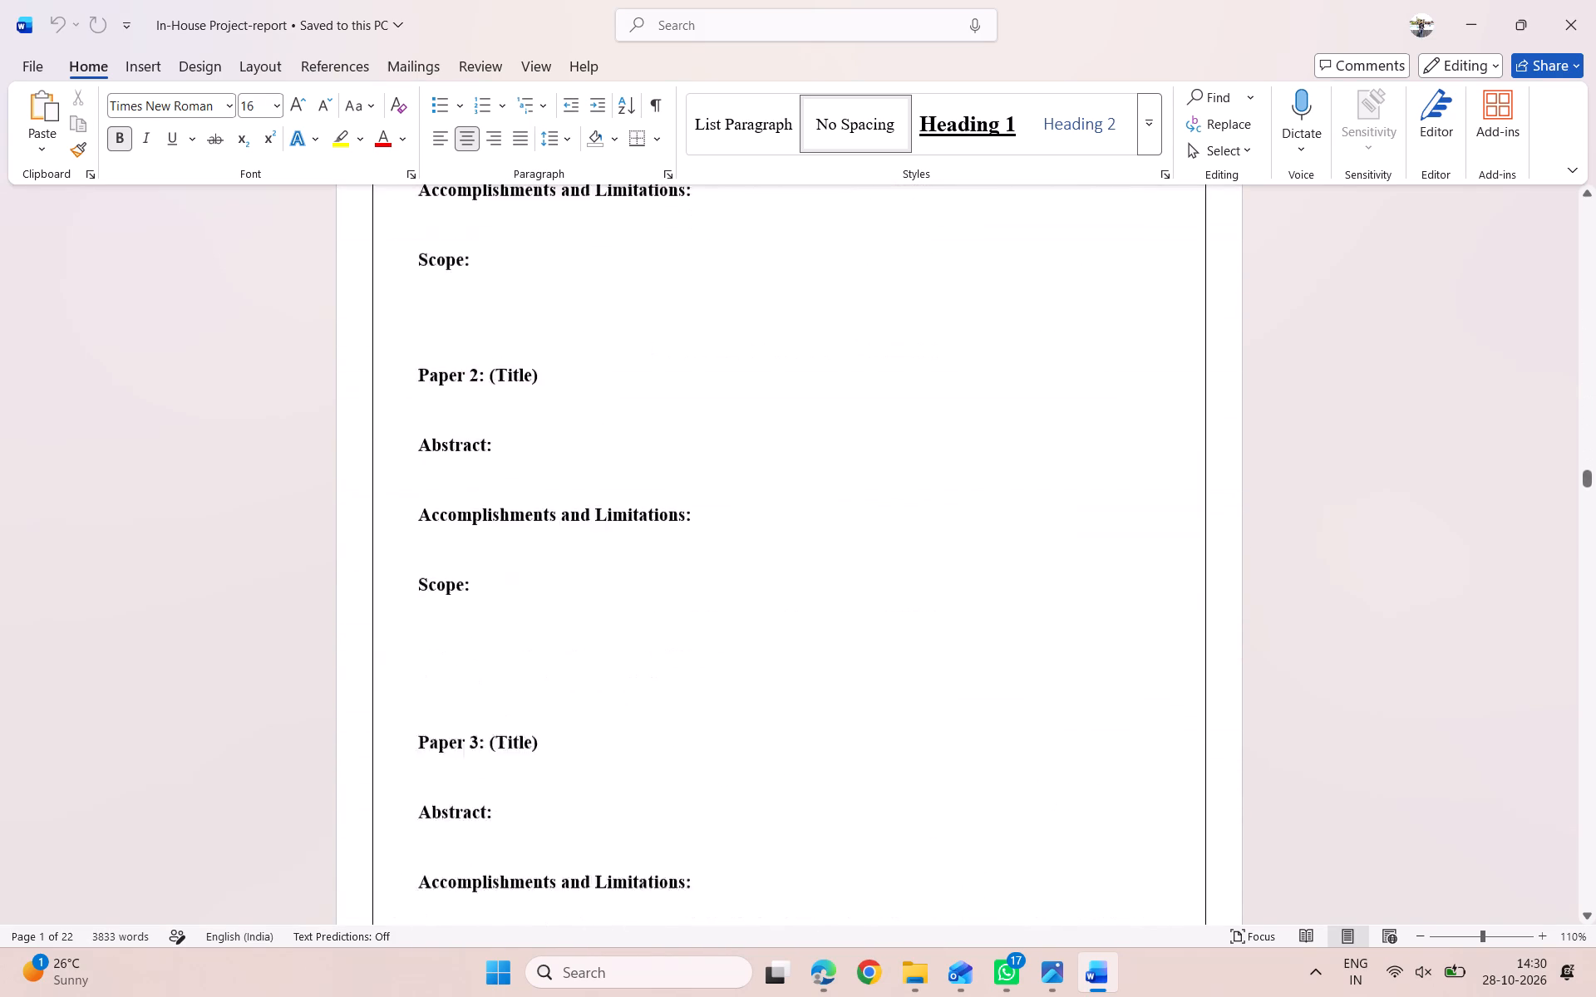
pyautogui.scroll(-15, 899, 592)
pyautogui.scroll(8, 899, 597)
pyautogui.scroll(11, 967, 649)
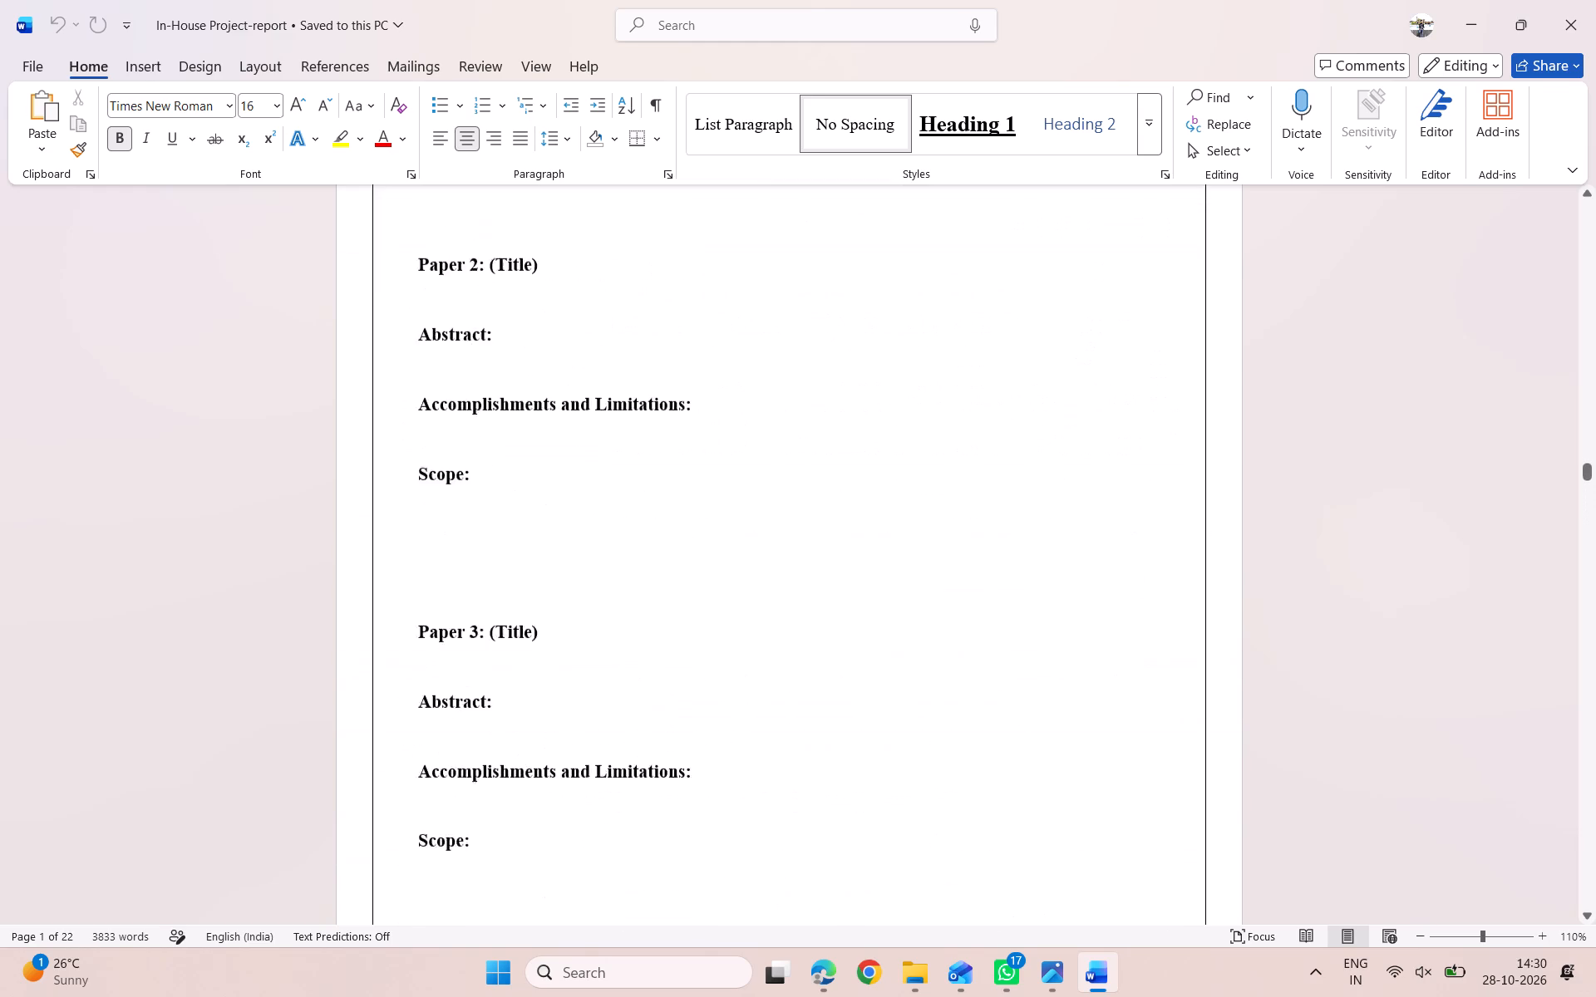
# Close the In-House Project-report document in Word.
pyautogui.click(1595, 0)
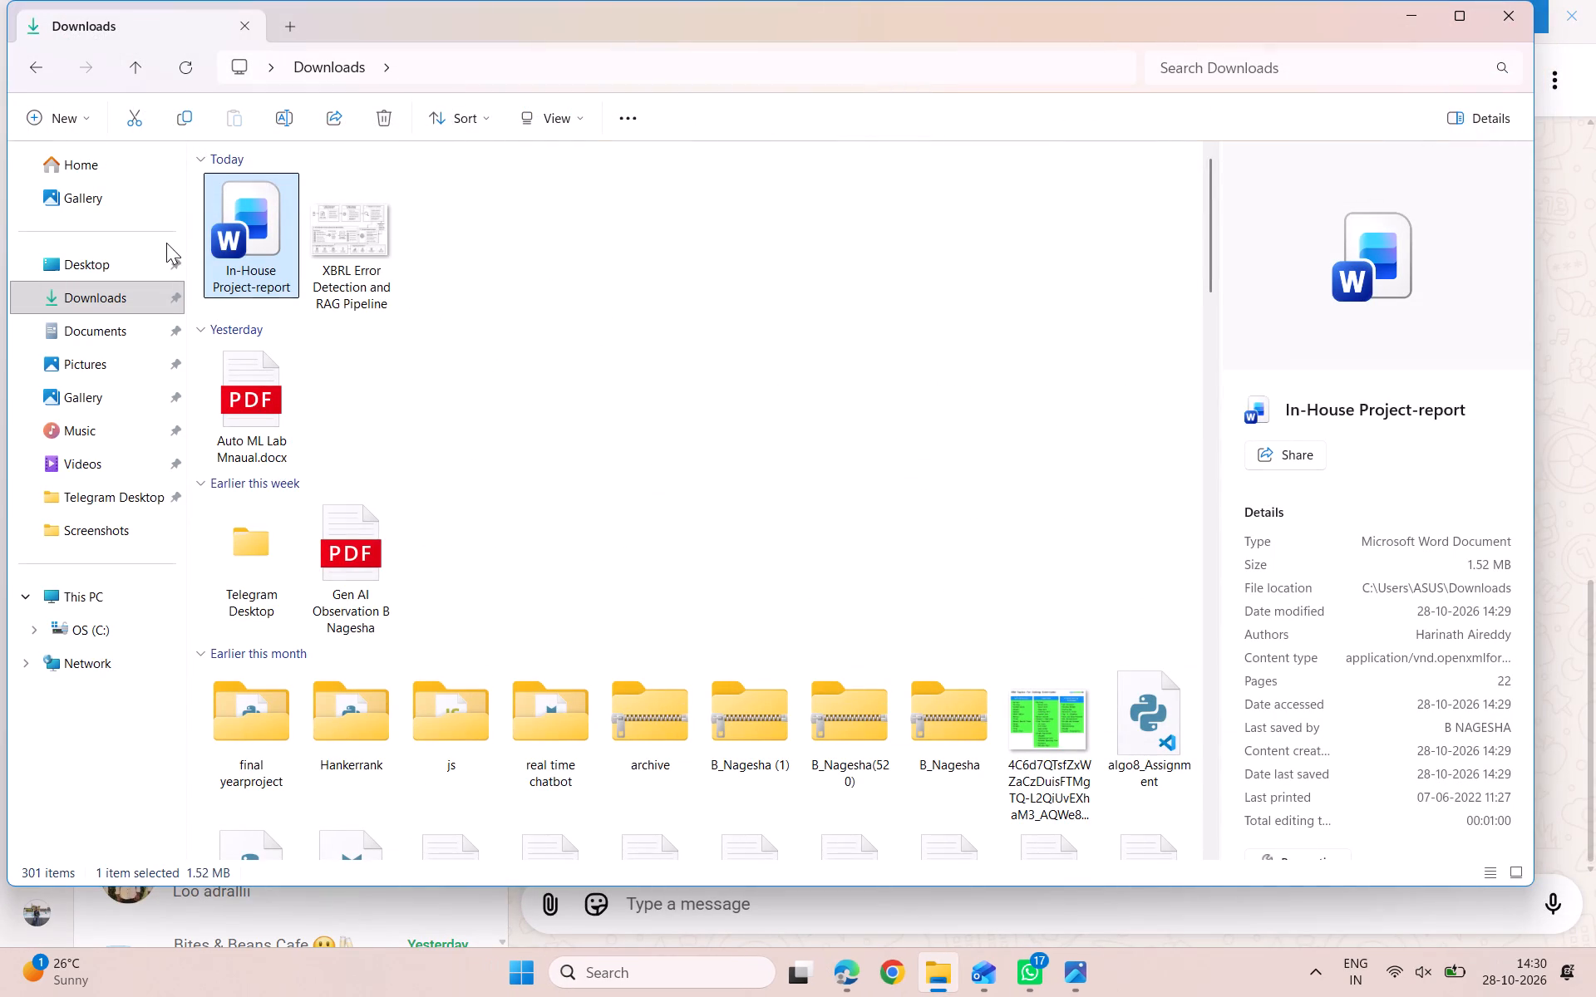
# Open the sharing options for the In-House Project-report file in the Downloads folder.
pyautogui.click(328, 124)
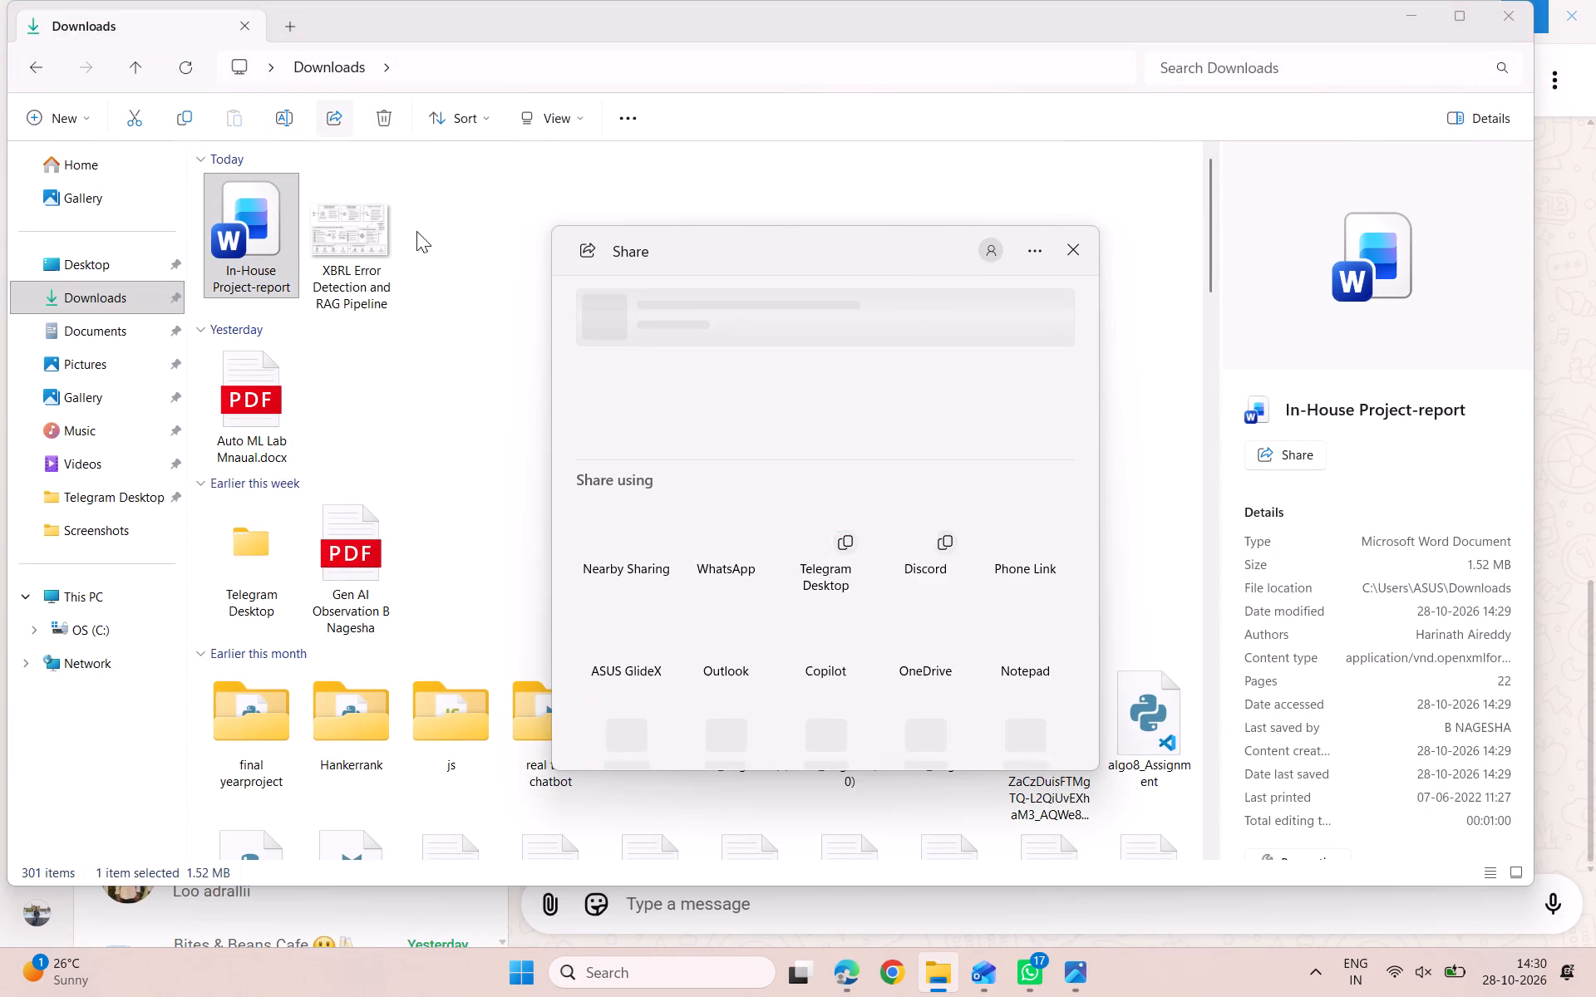
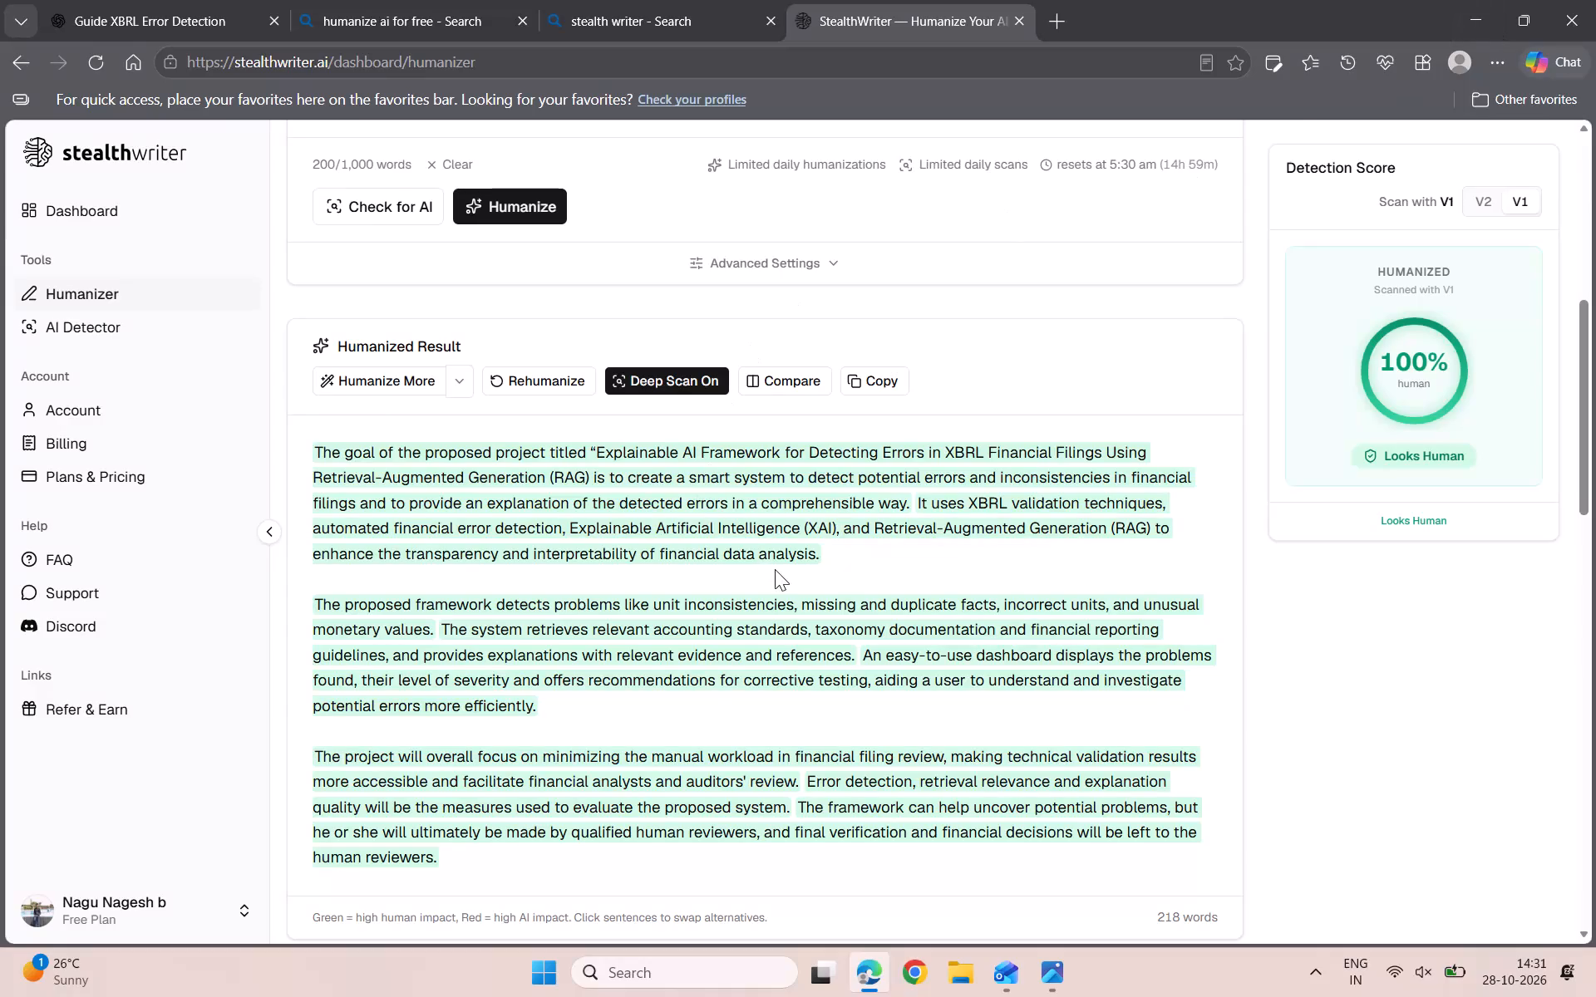
# Close the StealthWriter humanizer page and the stealth writer search page, and exit Microsoft Edge.
pyautogui.click(1023, 22)
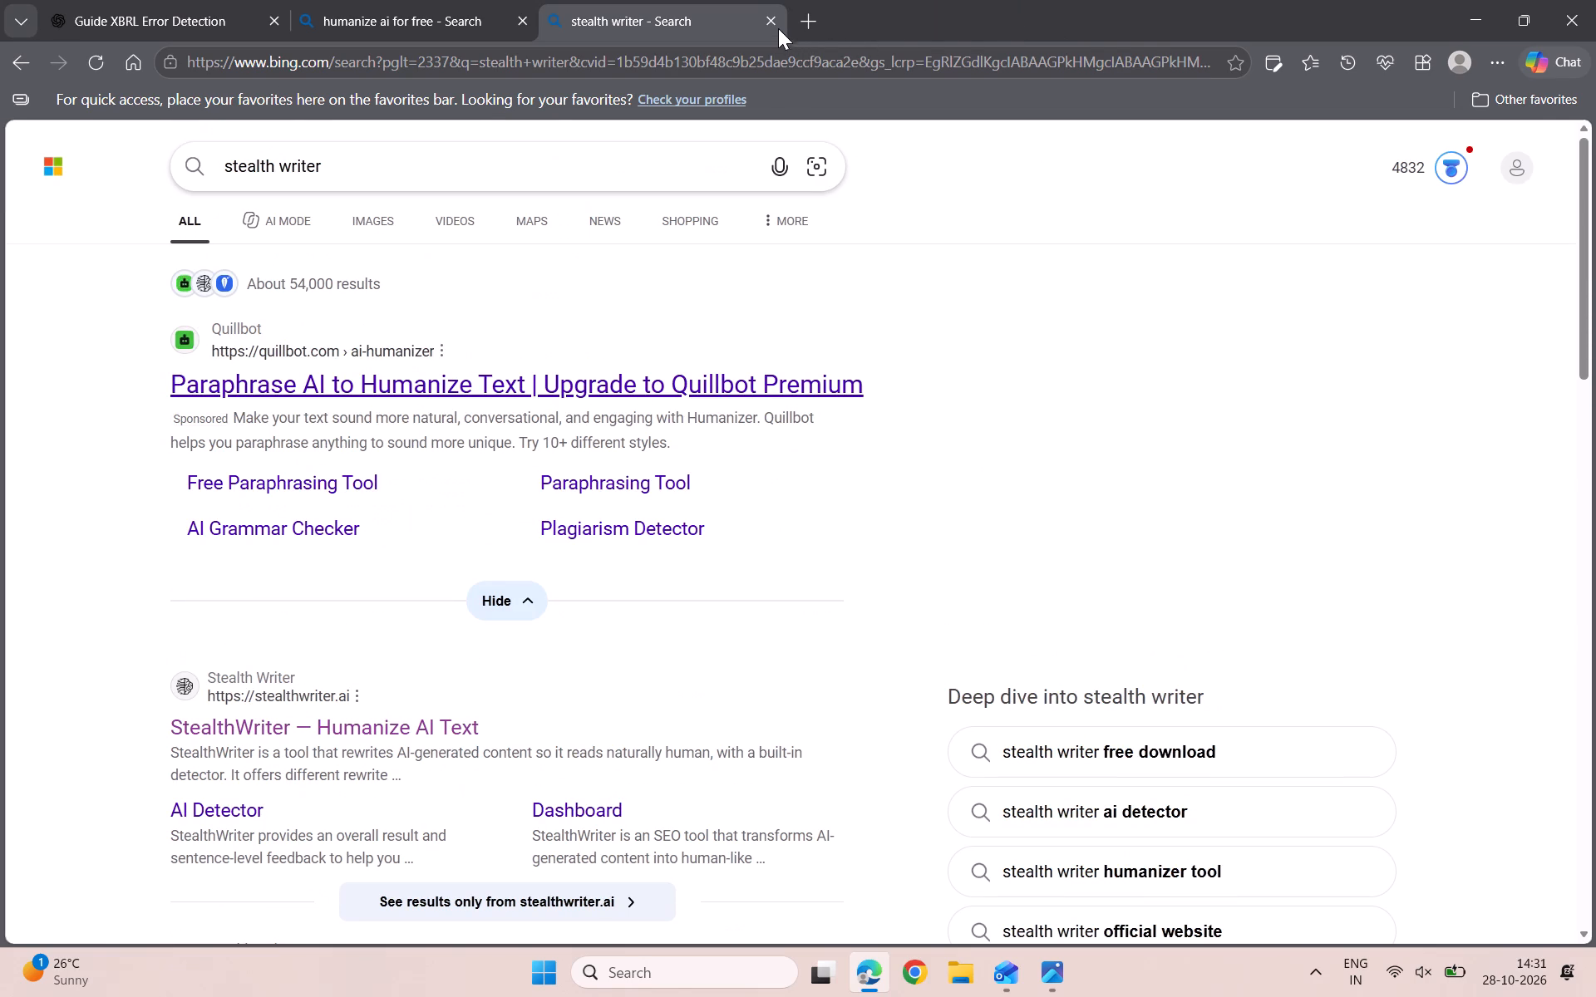
pyautogui.click(773, 23)
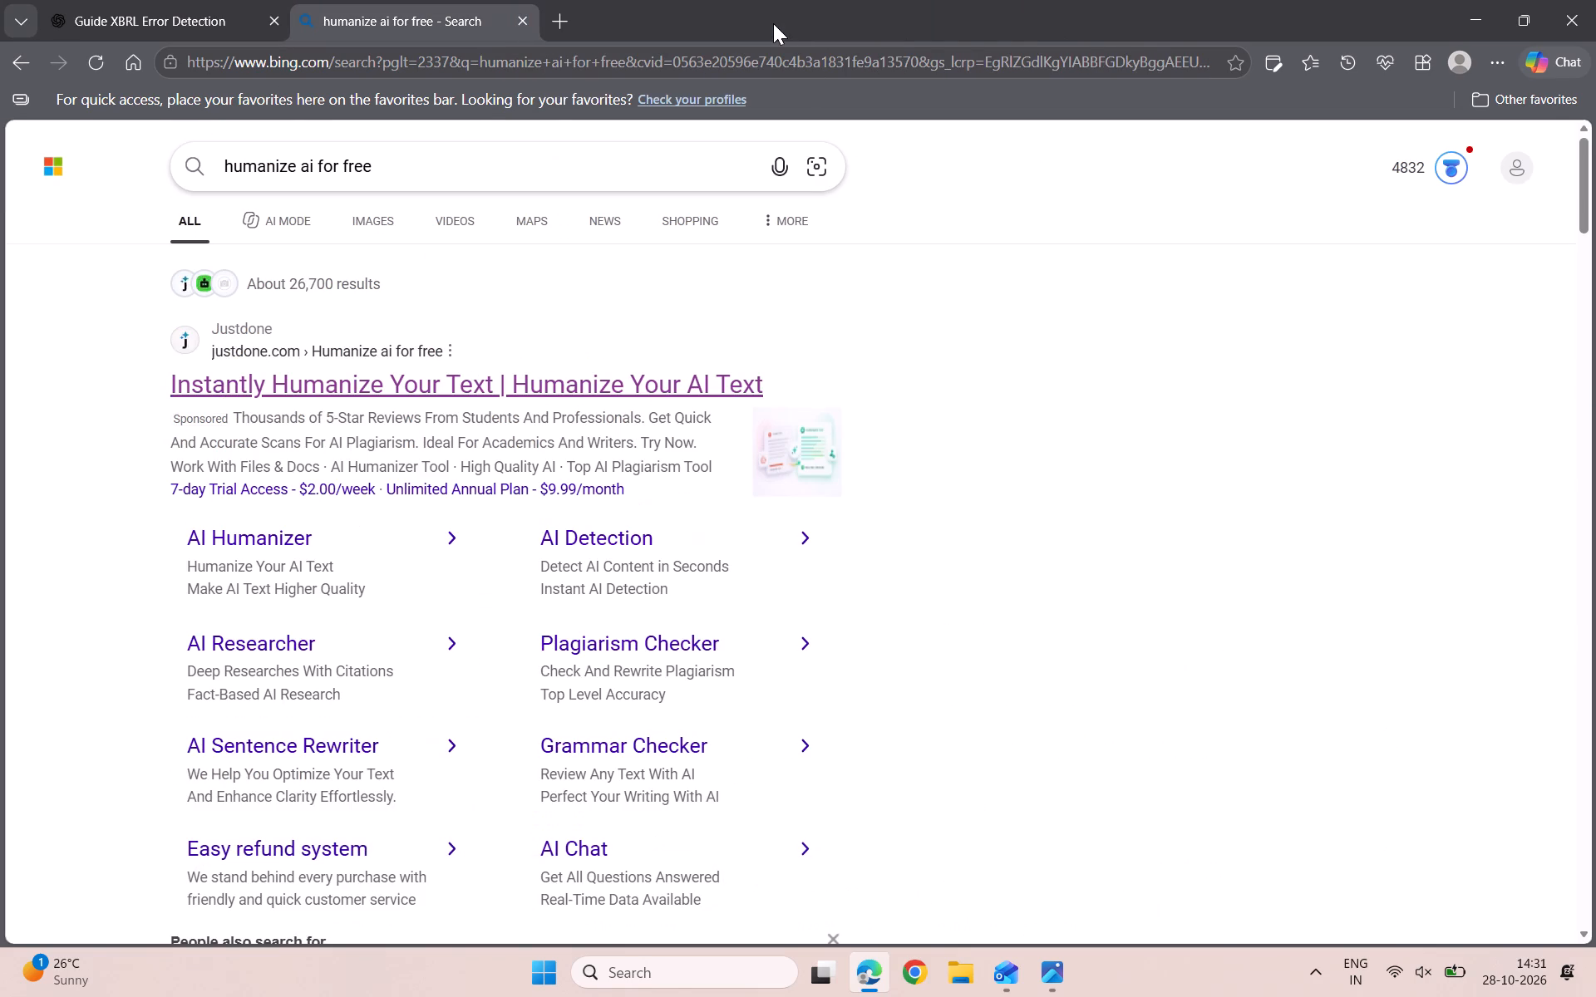
pyautogui.click(142, 0)
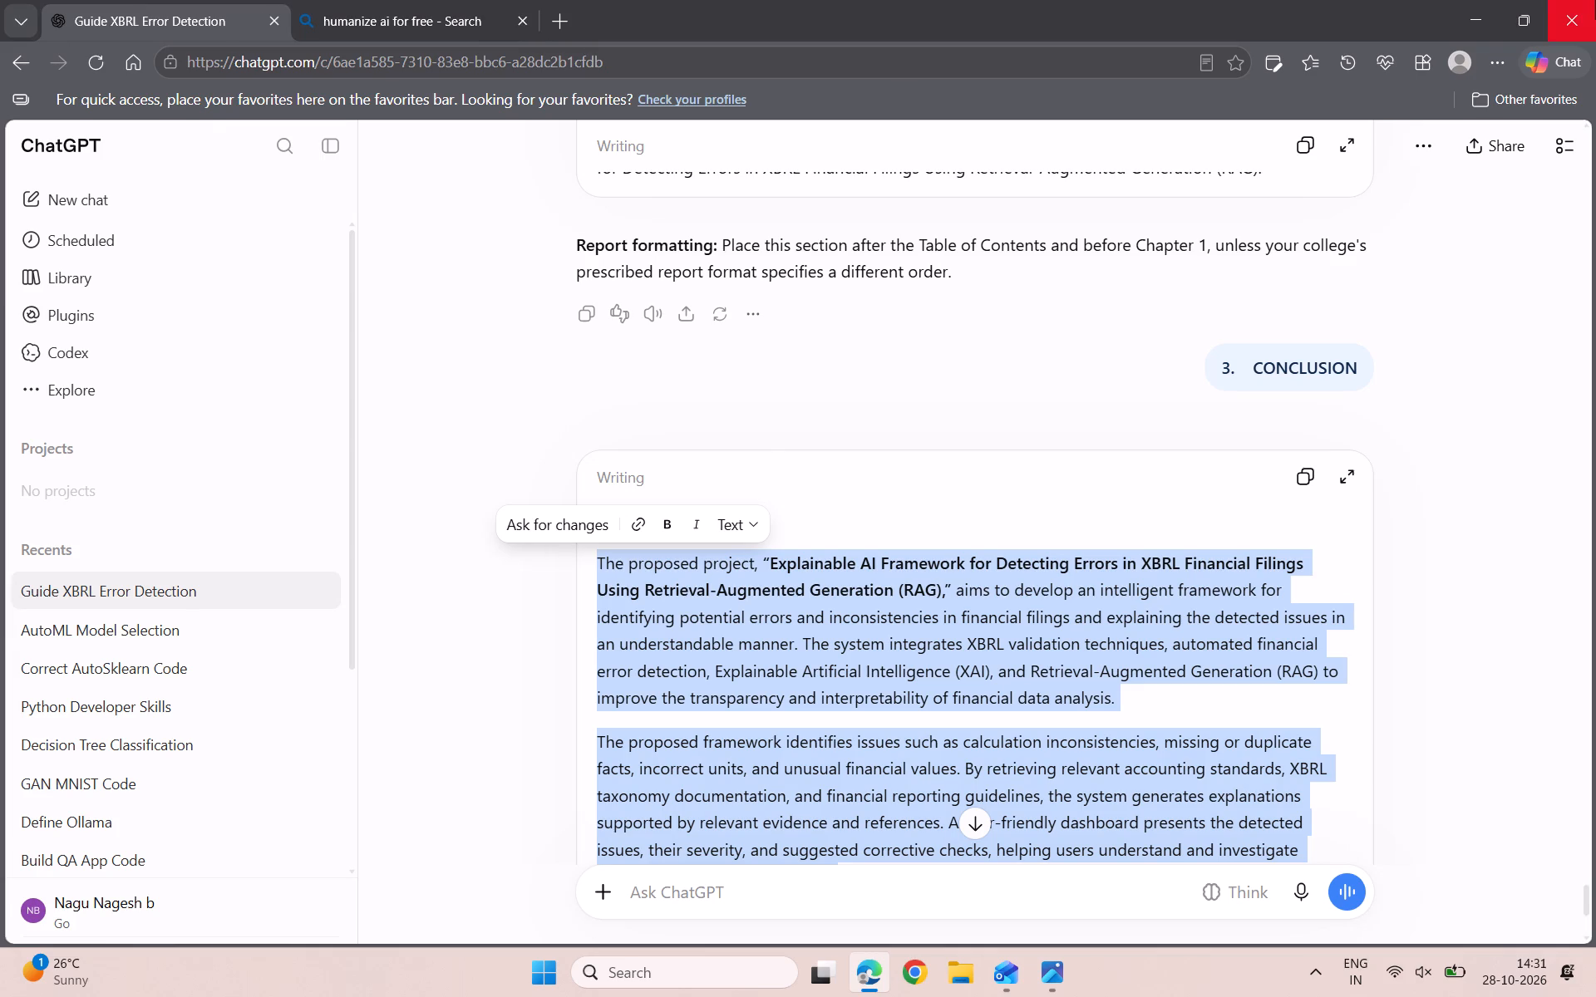
pyautogui.click(1595, 0)
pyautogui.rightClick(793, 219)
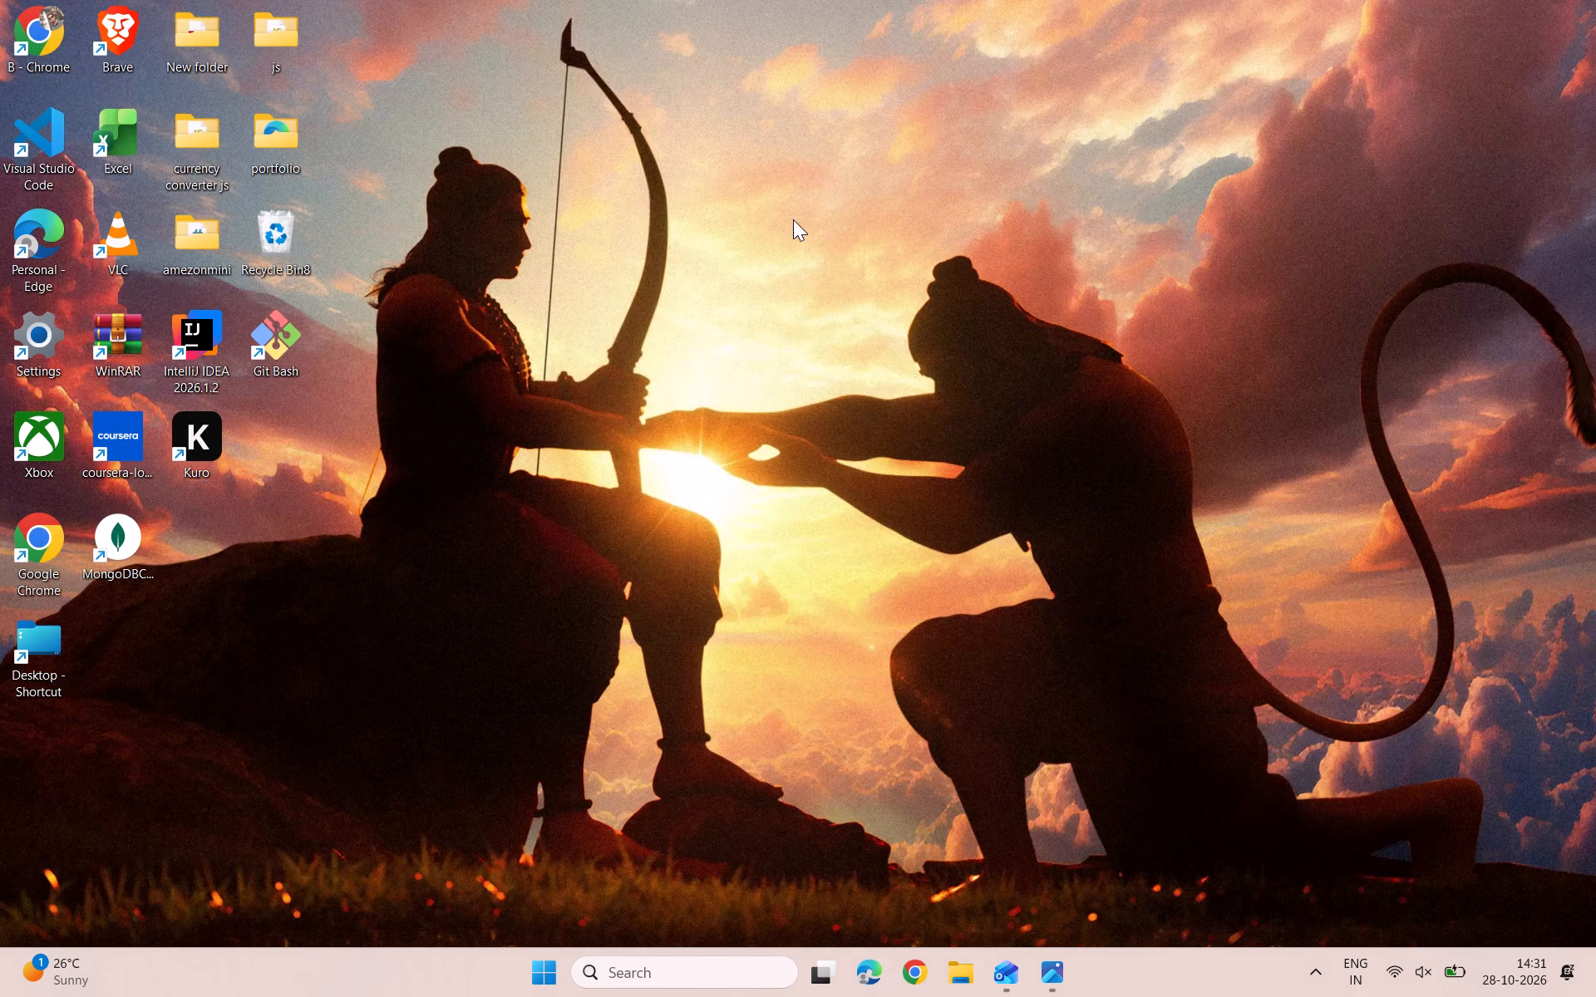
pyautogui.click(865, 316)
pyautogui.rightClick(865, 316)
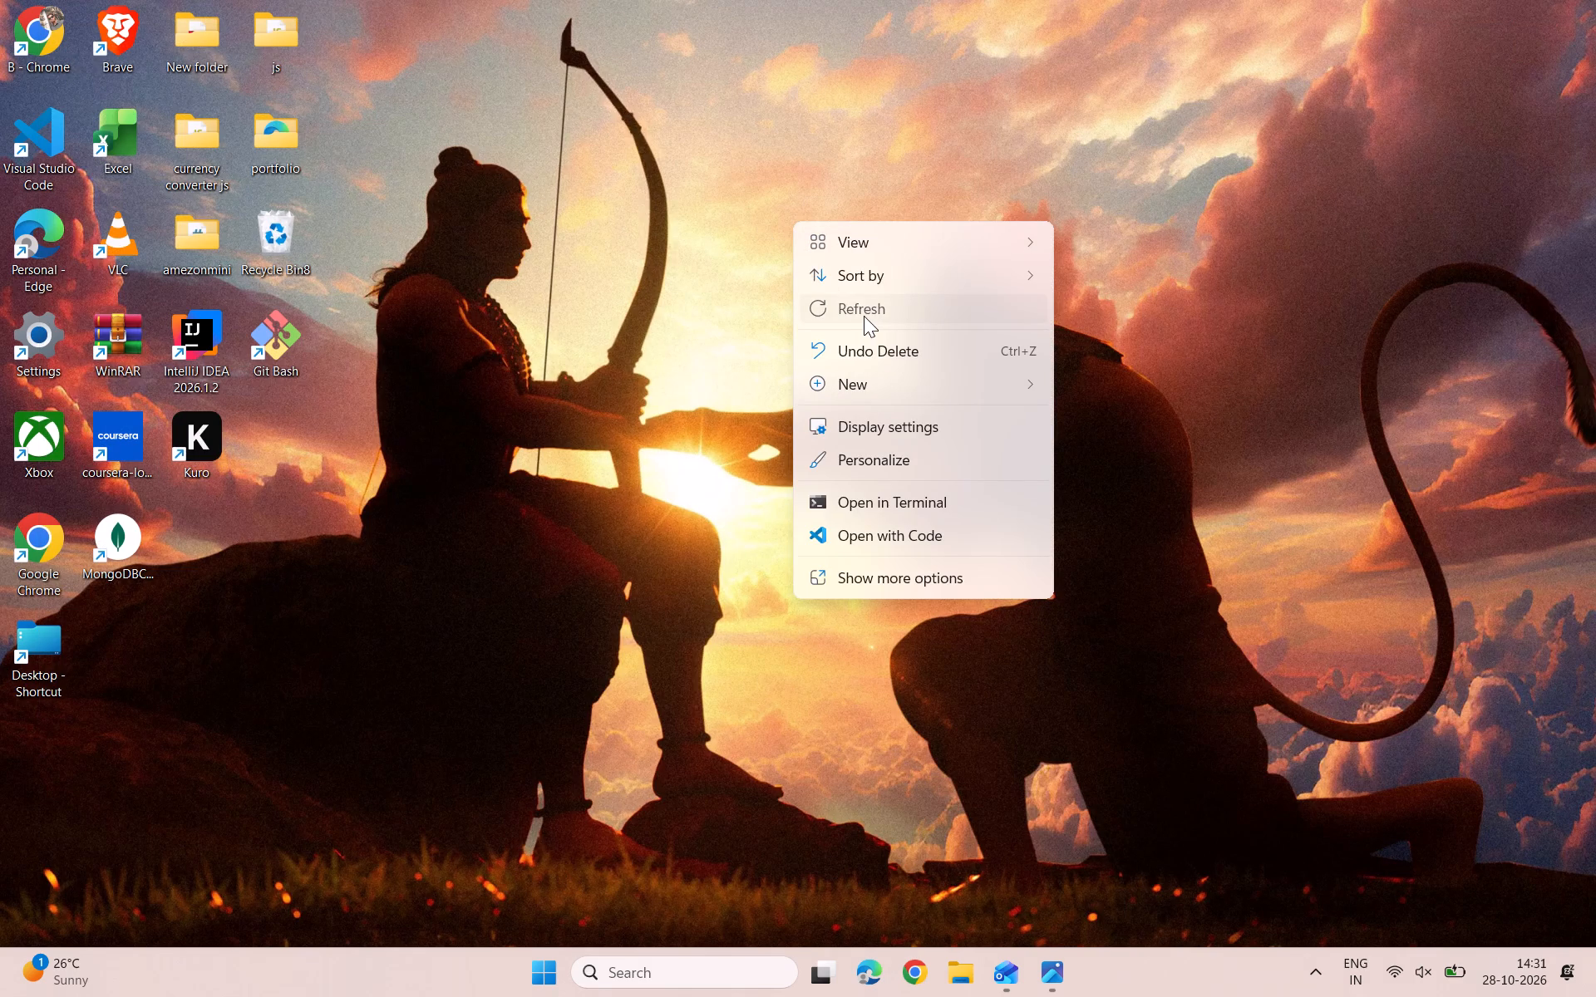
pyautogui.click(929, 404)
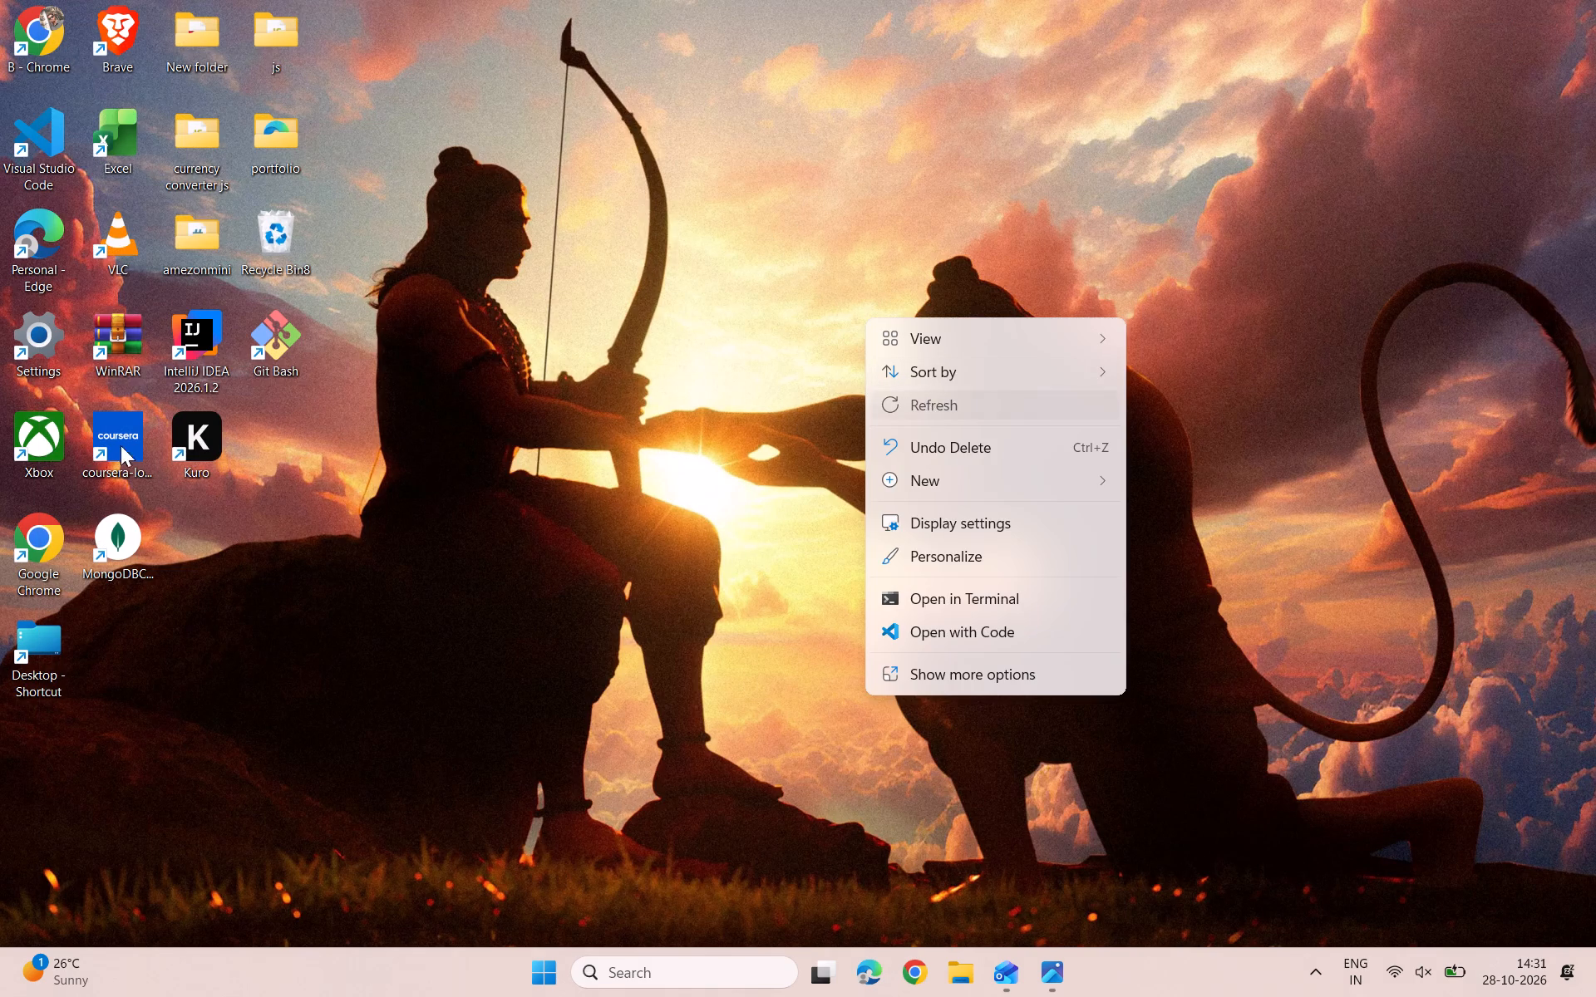
# Launch the Kuro application from its desktop shortcut.
pyautogui.doubleClick(197, 435)
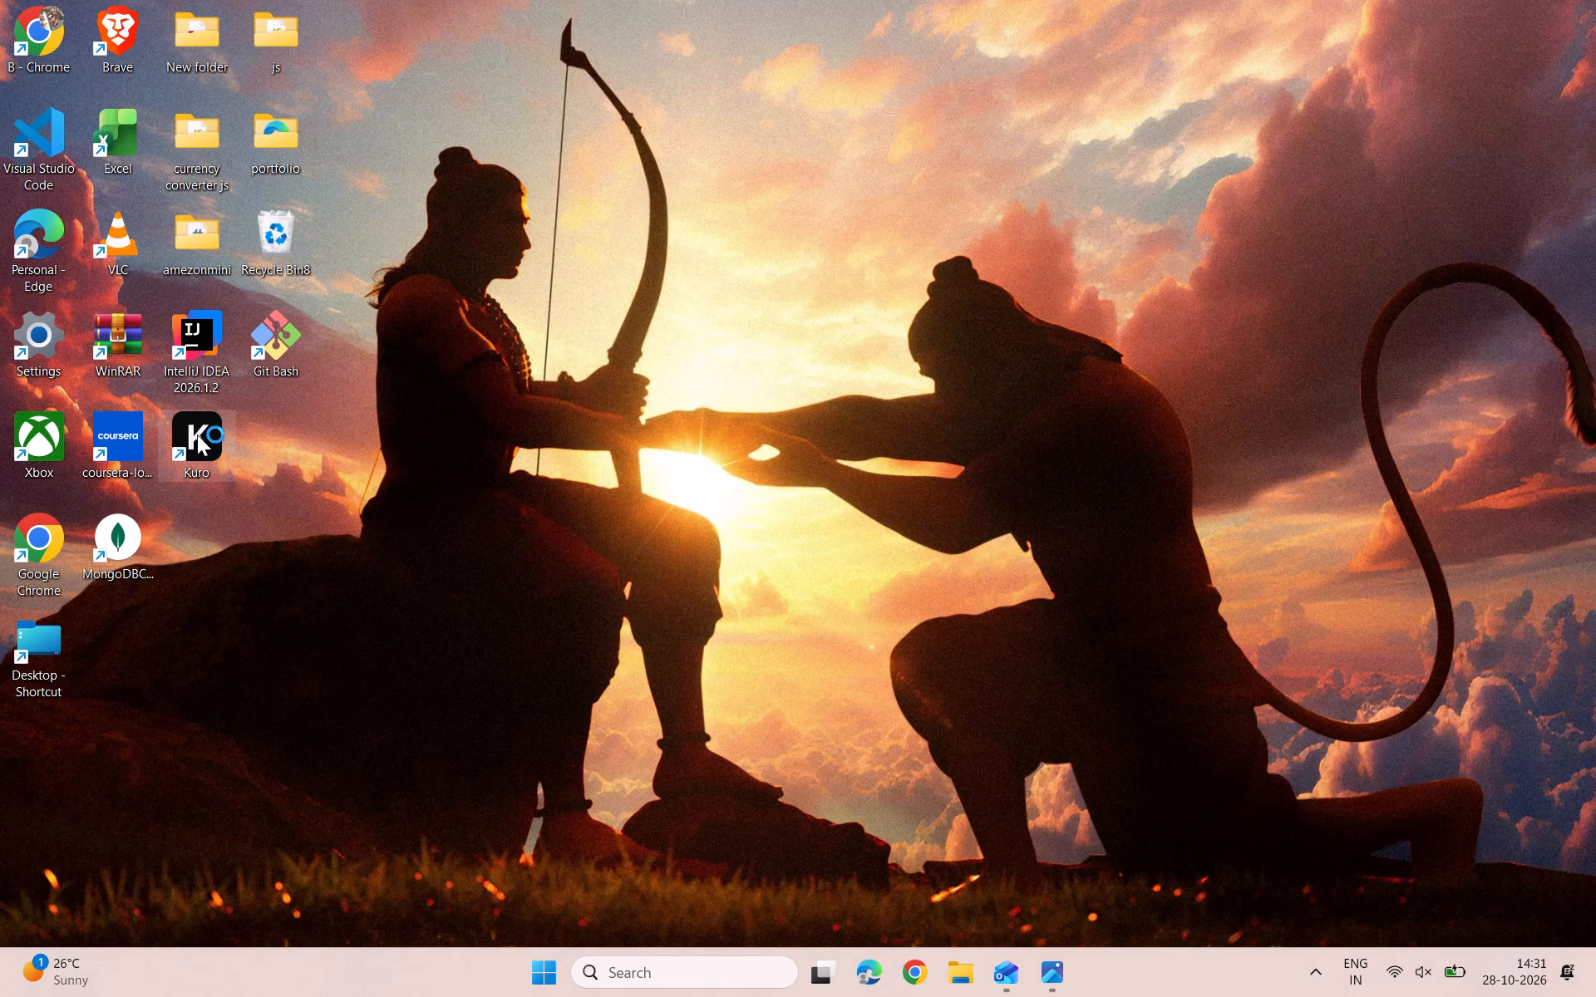